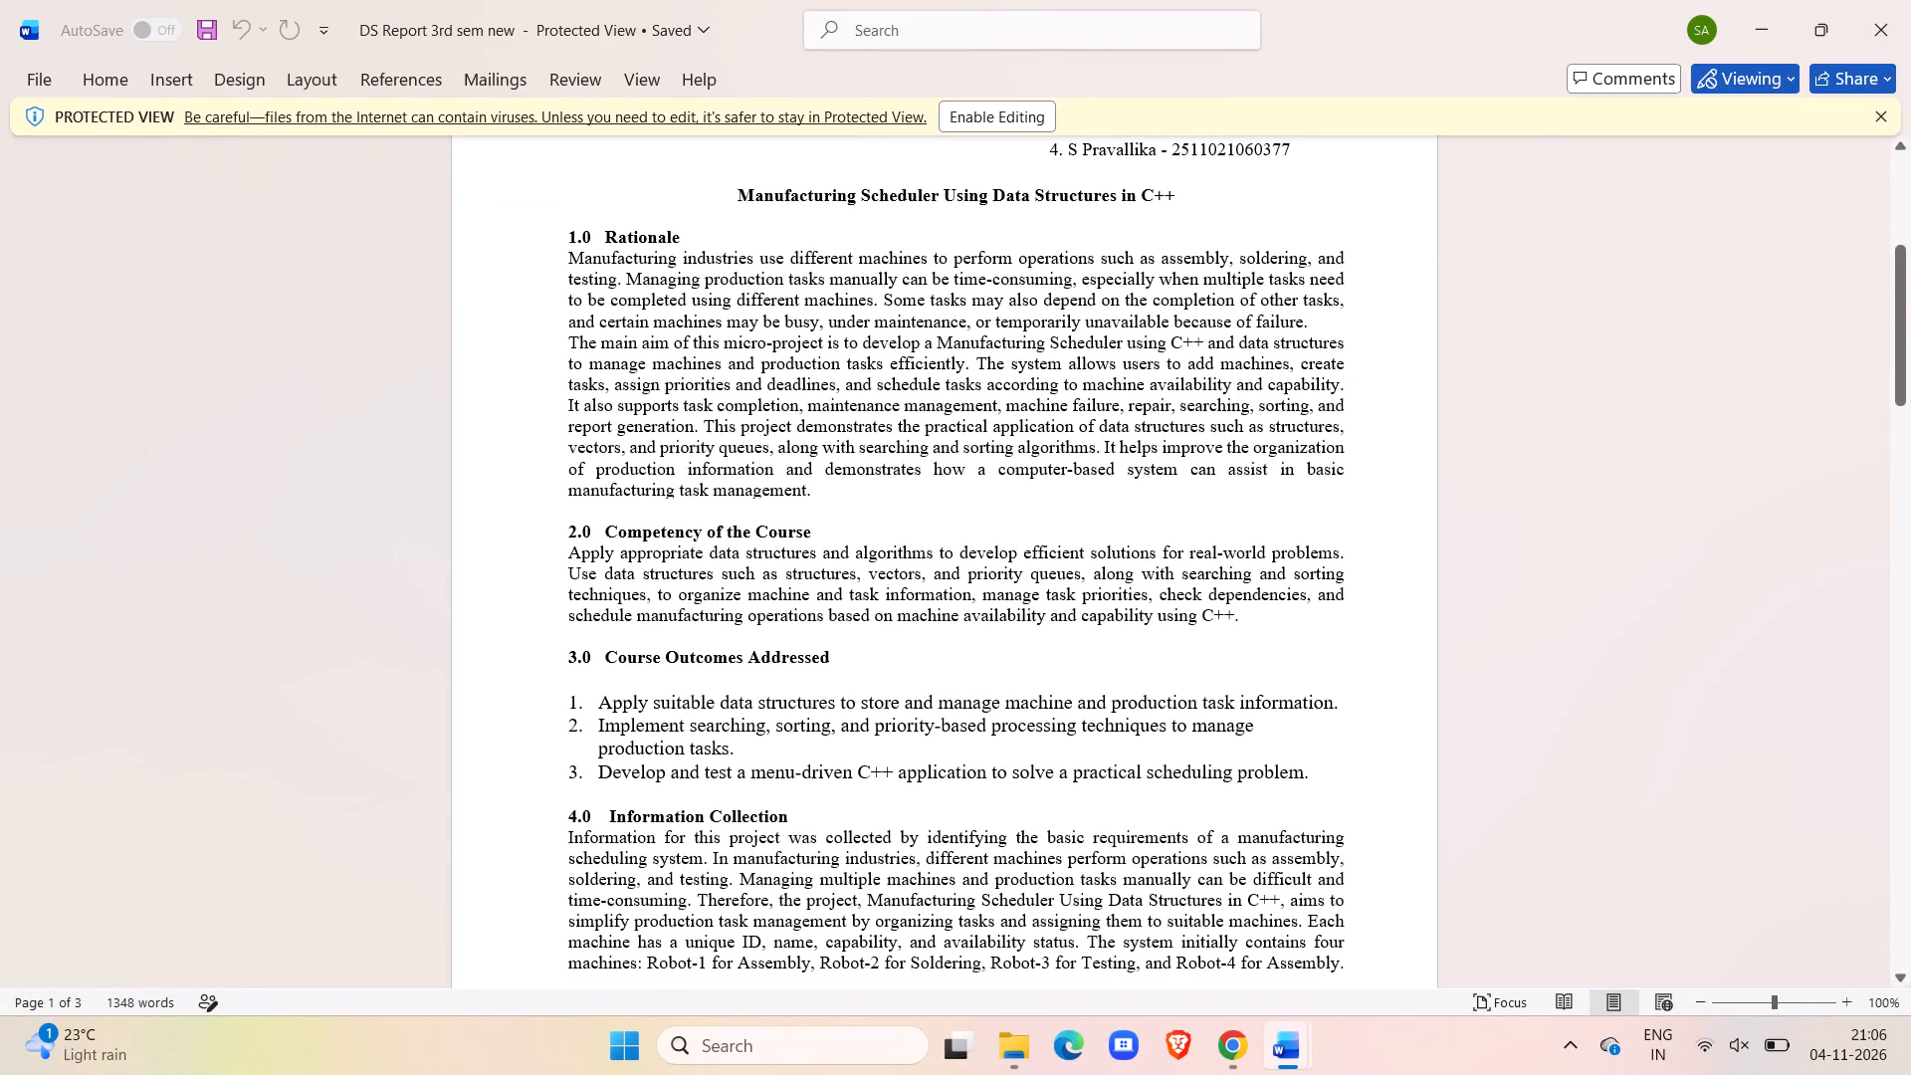
Review the Manufacturing Scheduler report from the rationale through the program output figure to the references.
scroll(1088, 723, down, 6)
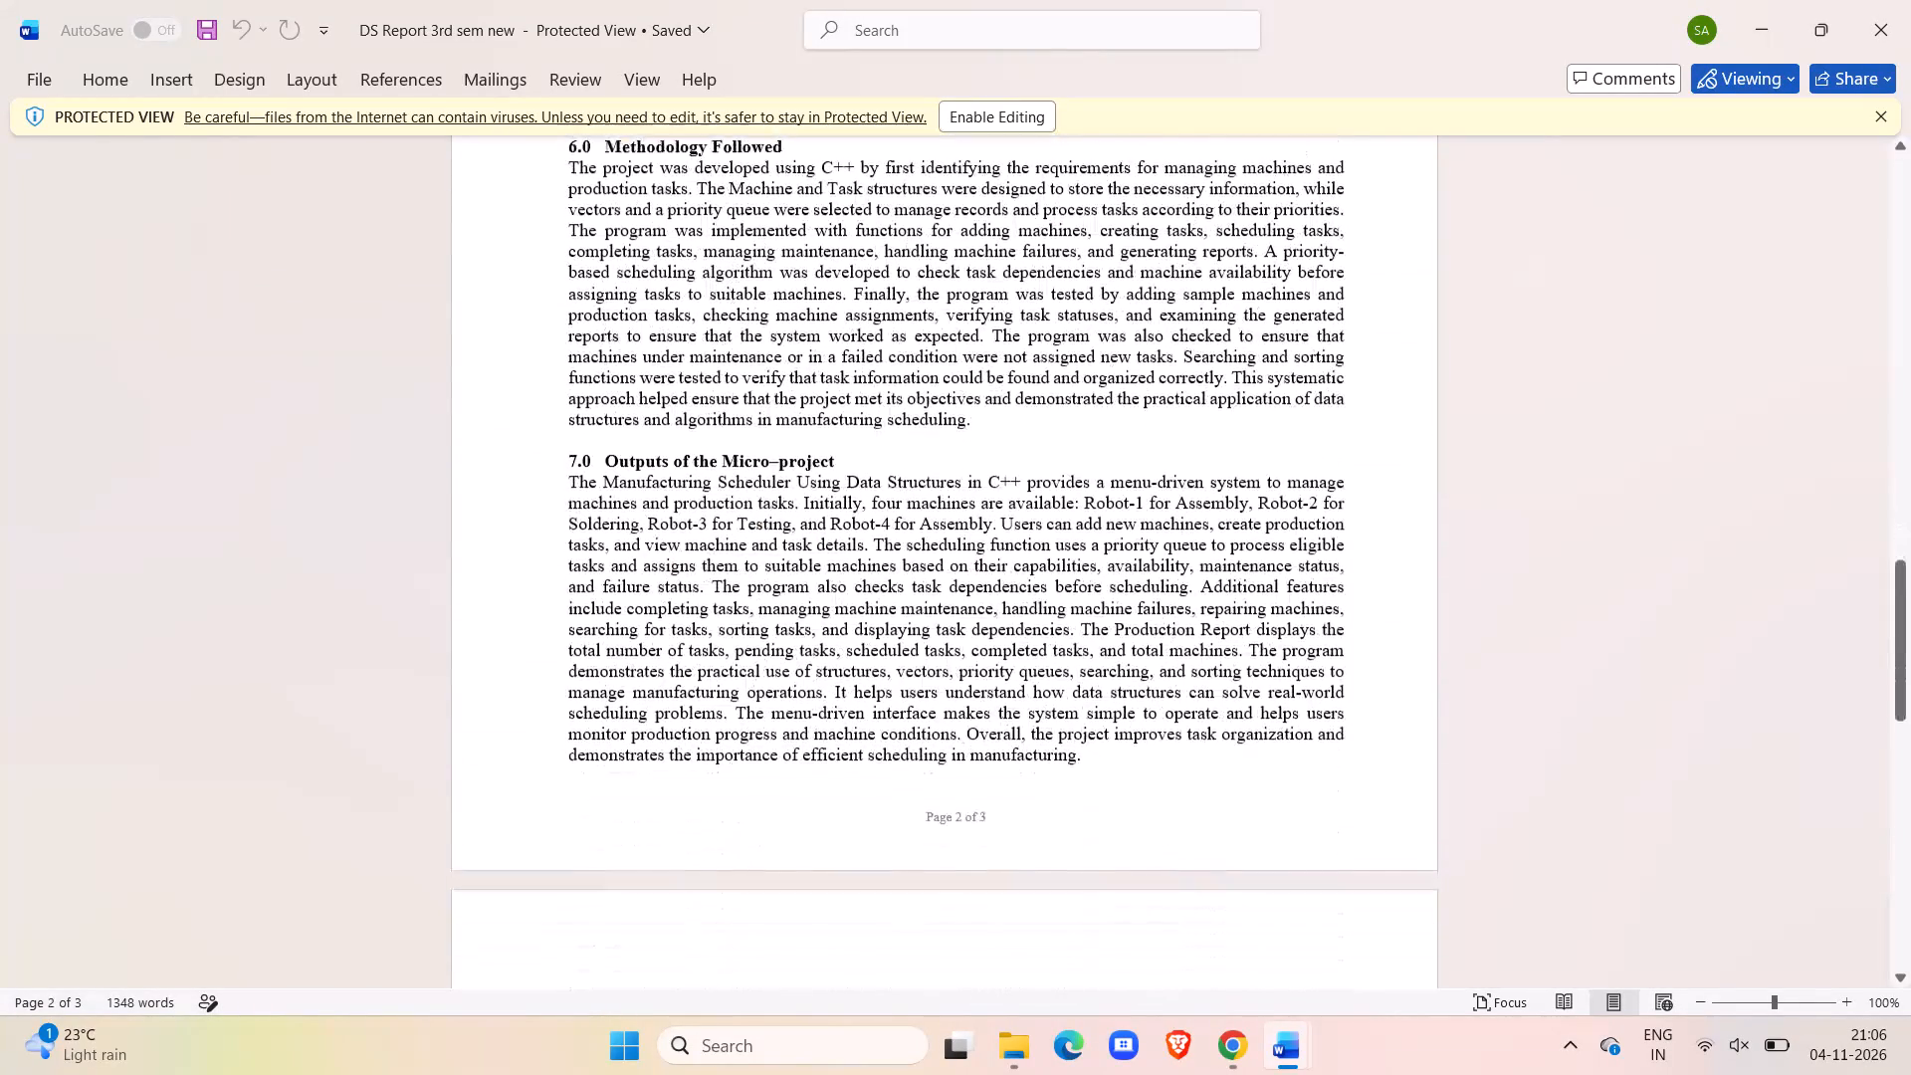
scroll(1088, 723, down, 4)
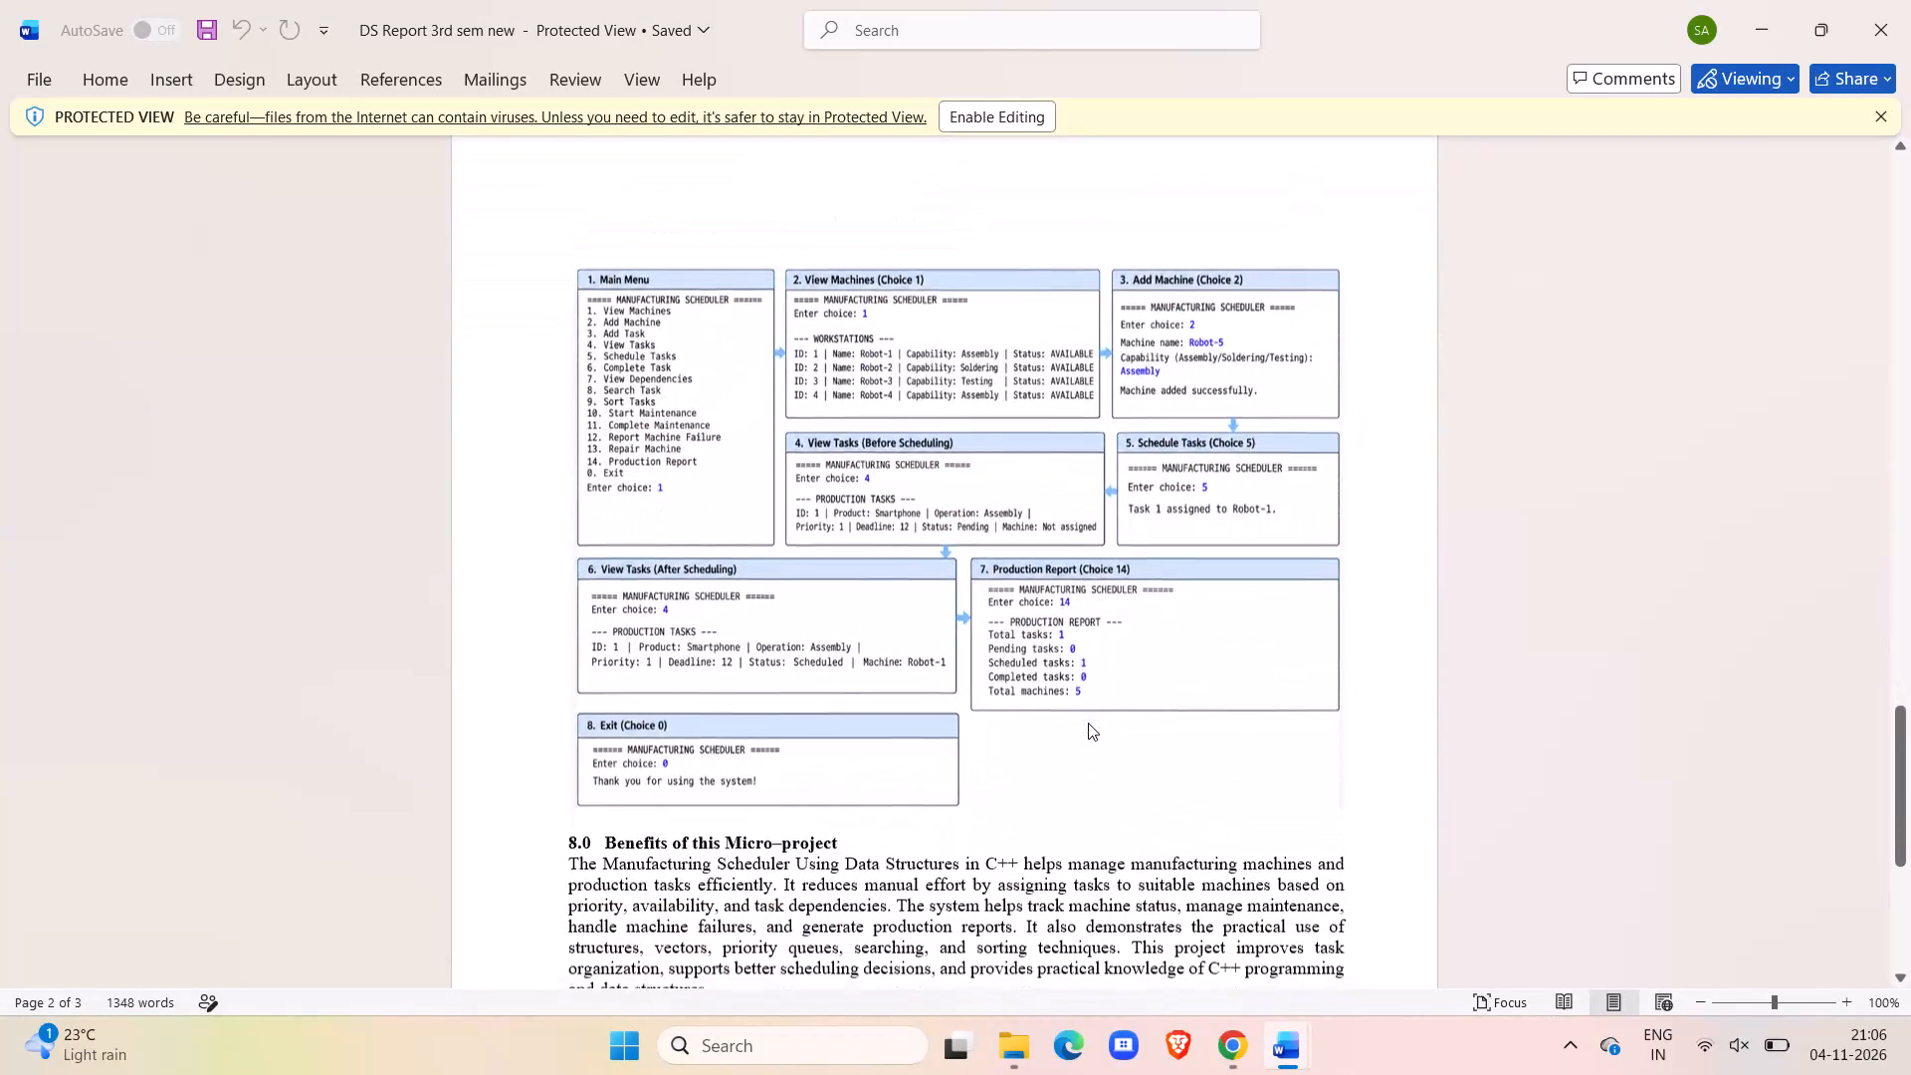
scroll(1088, 723, down, 1)
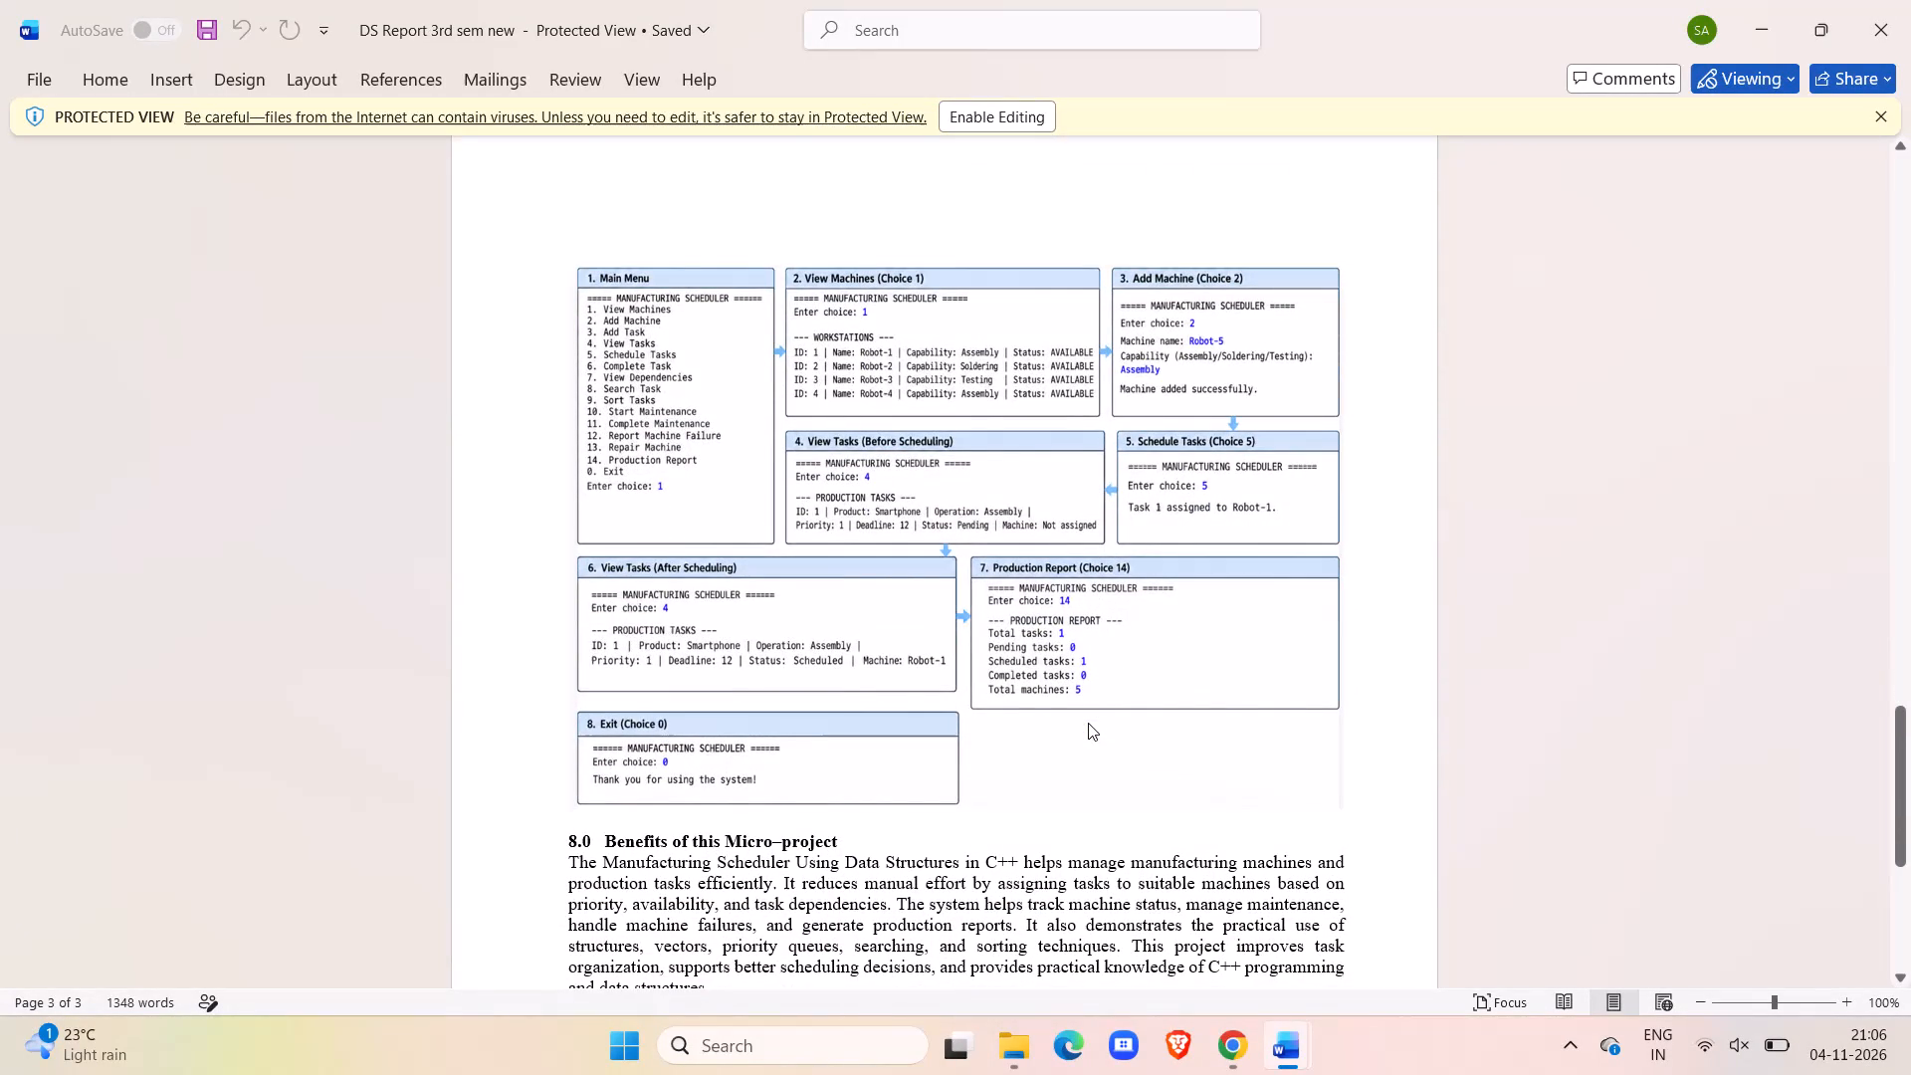
scroll(1088, 723, up, 3)
scroll(1088, 723, down, 2)
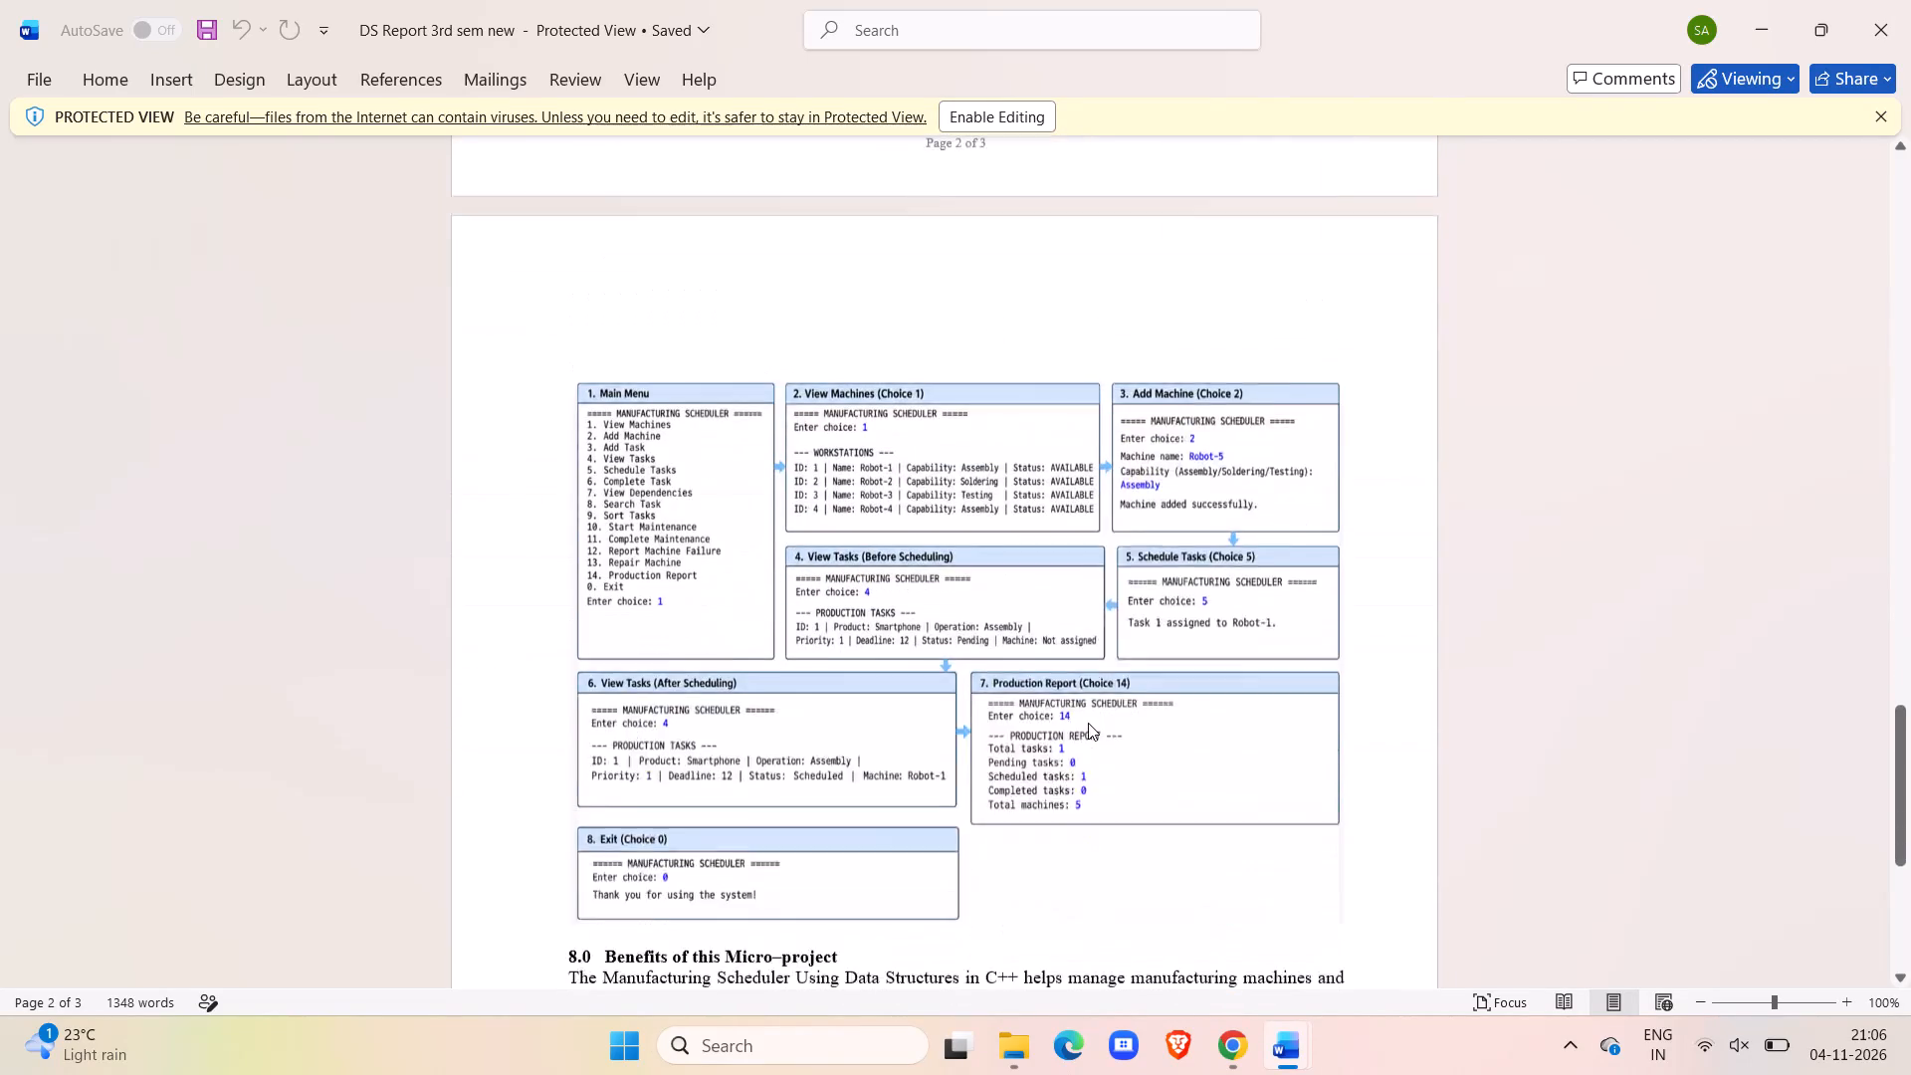
scroll(1088, 723, down, 1)
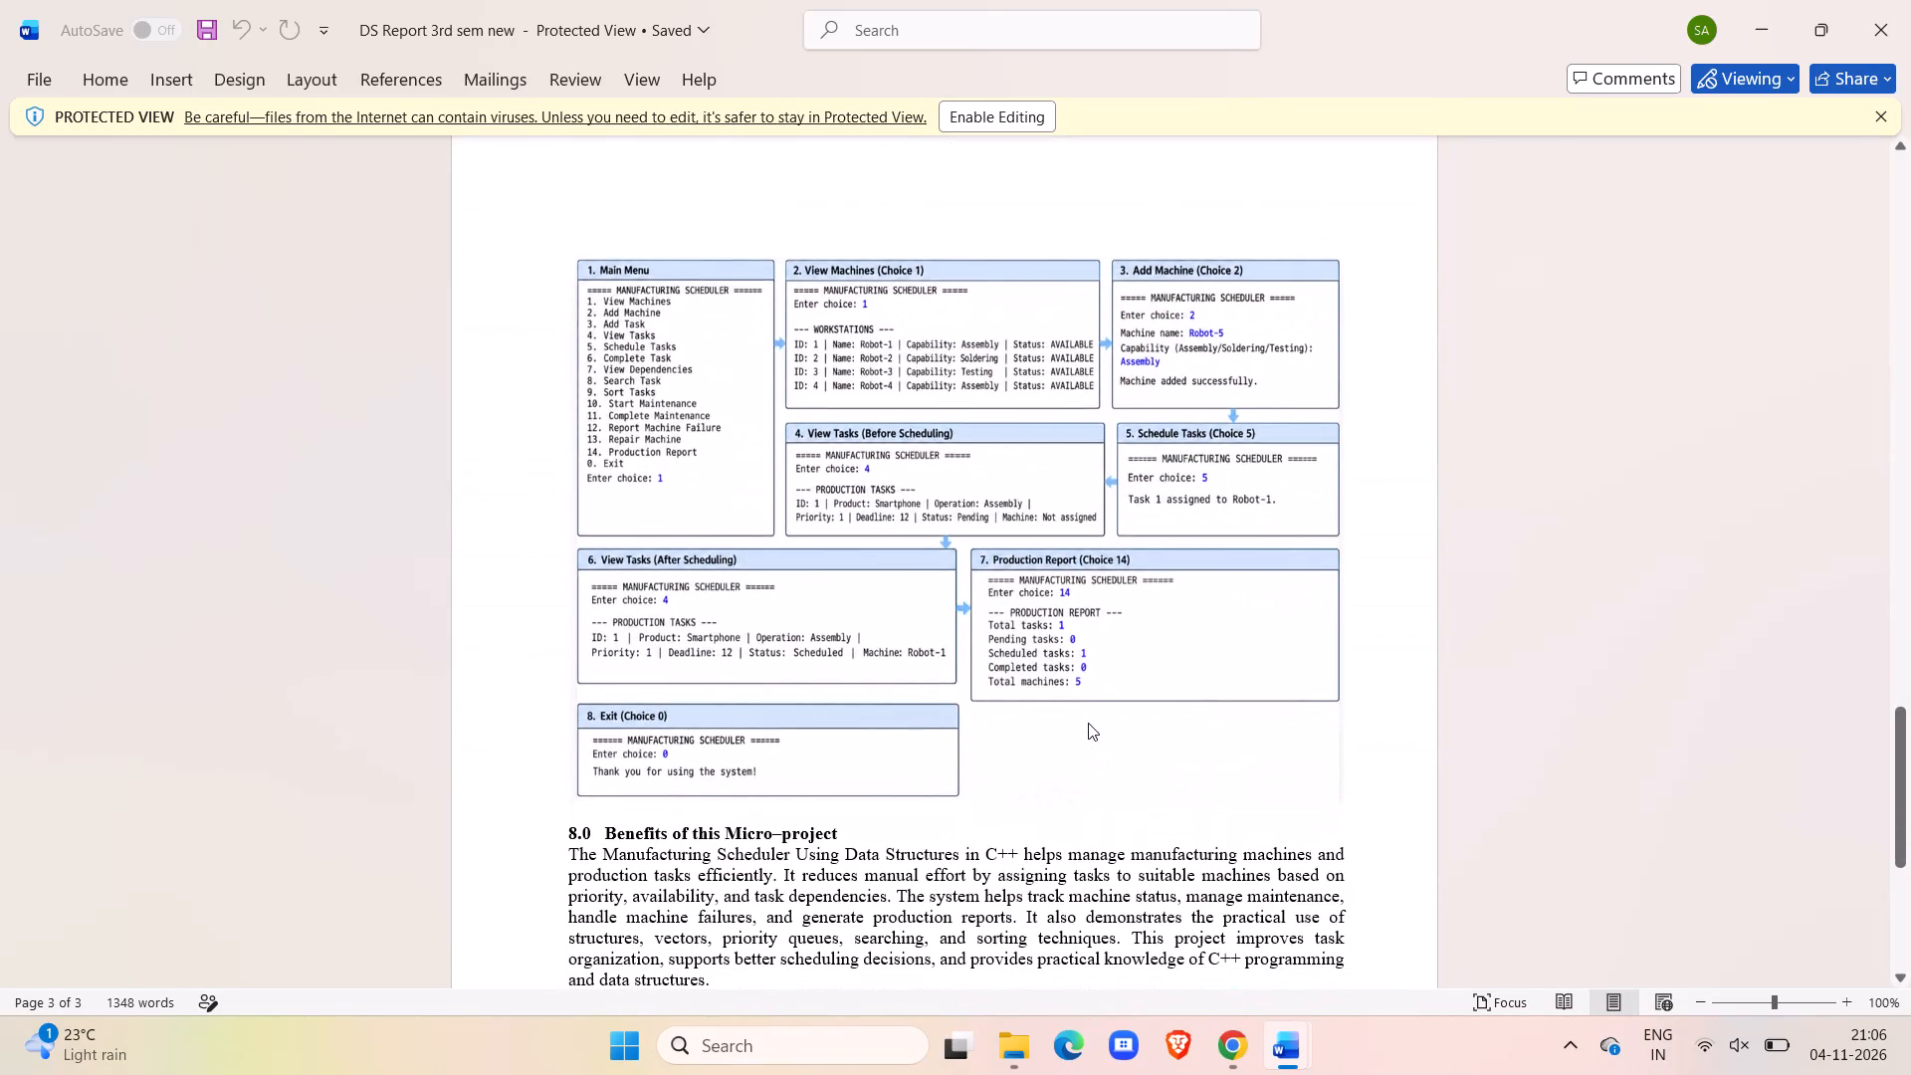
scroll(1088, 723, down, 1)
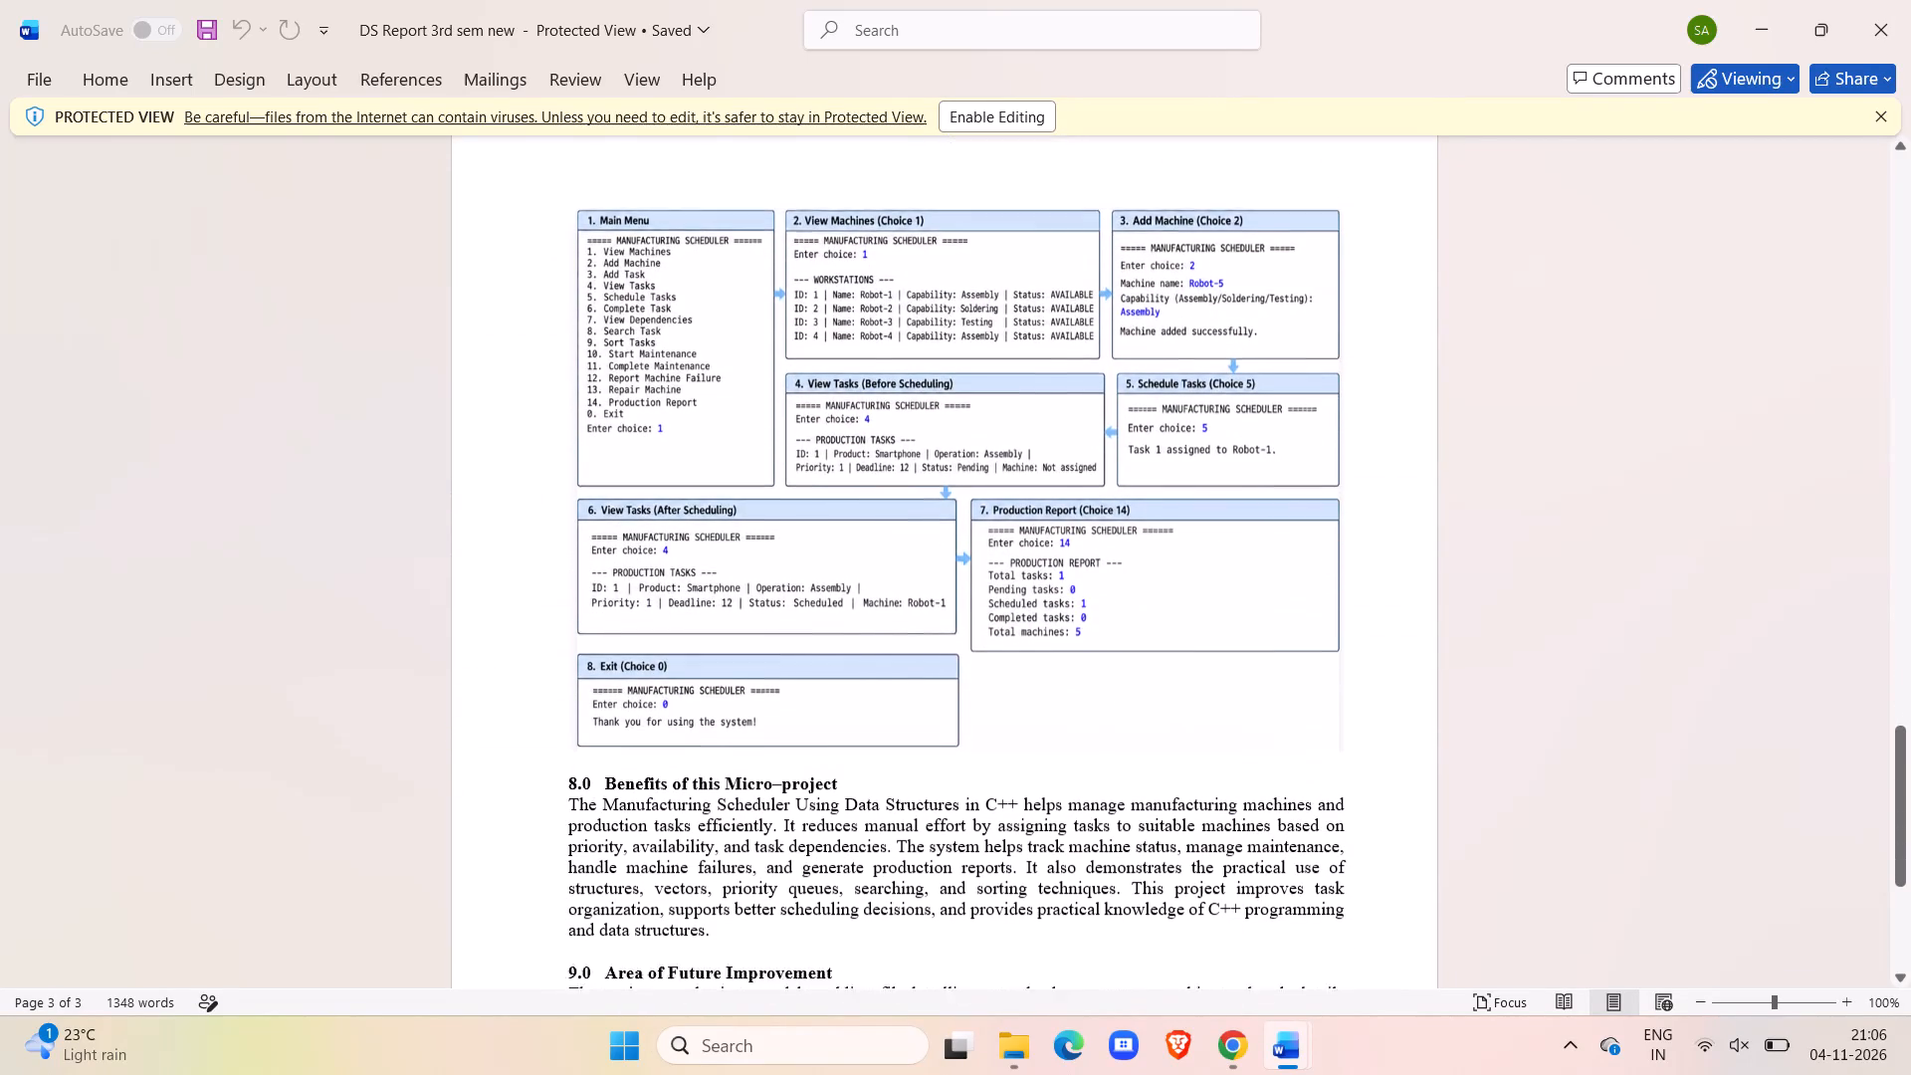
scroll(1088, 723, down, 2)
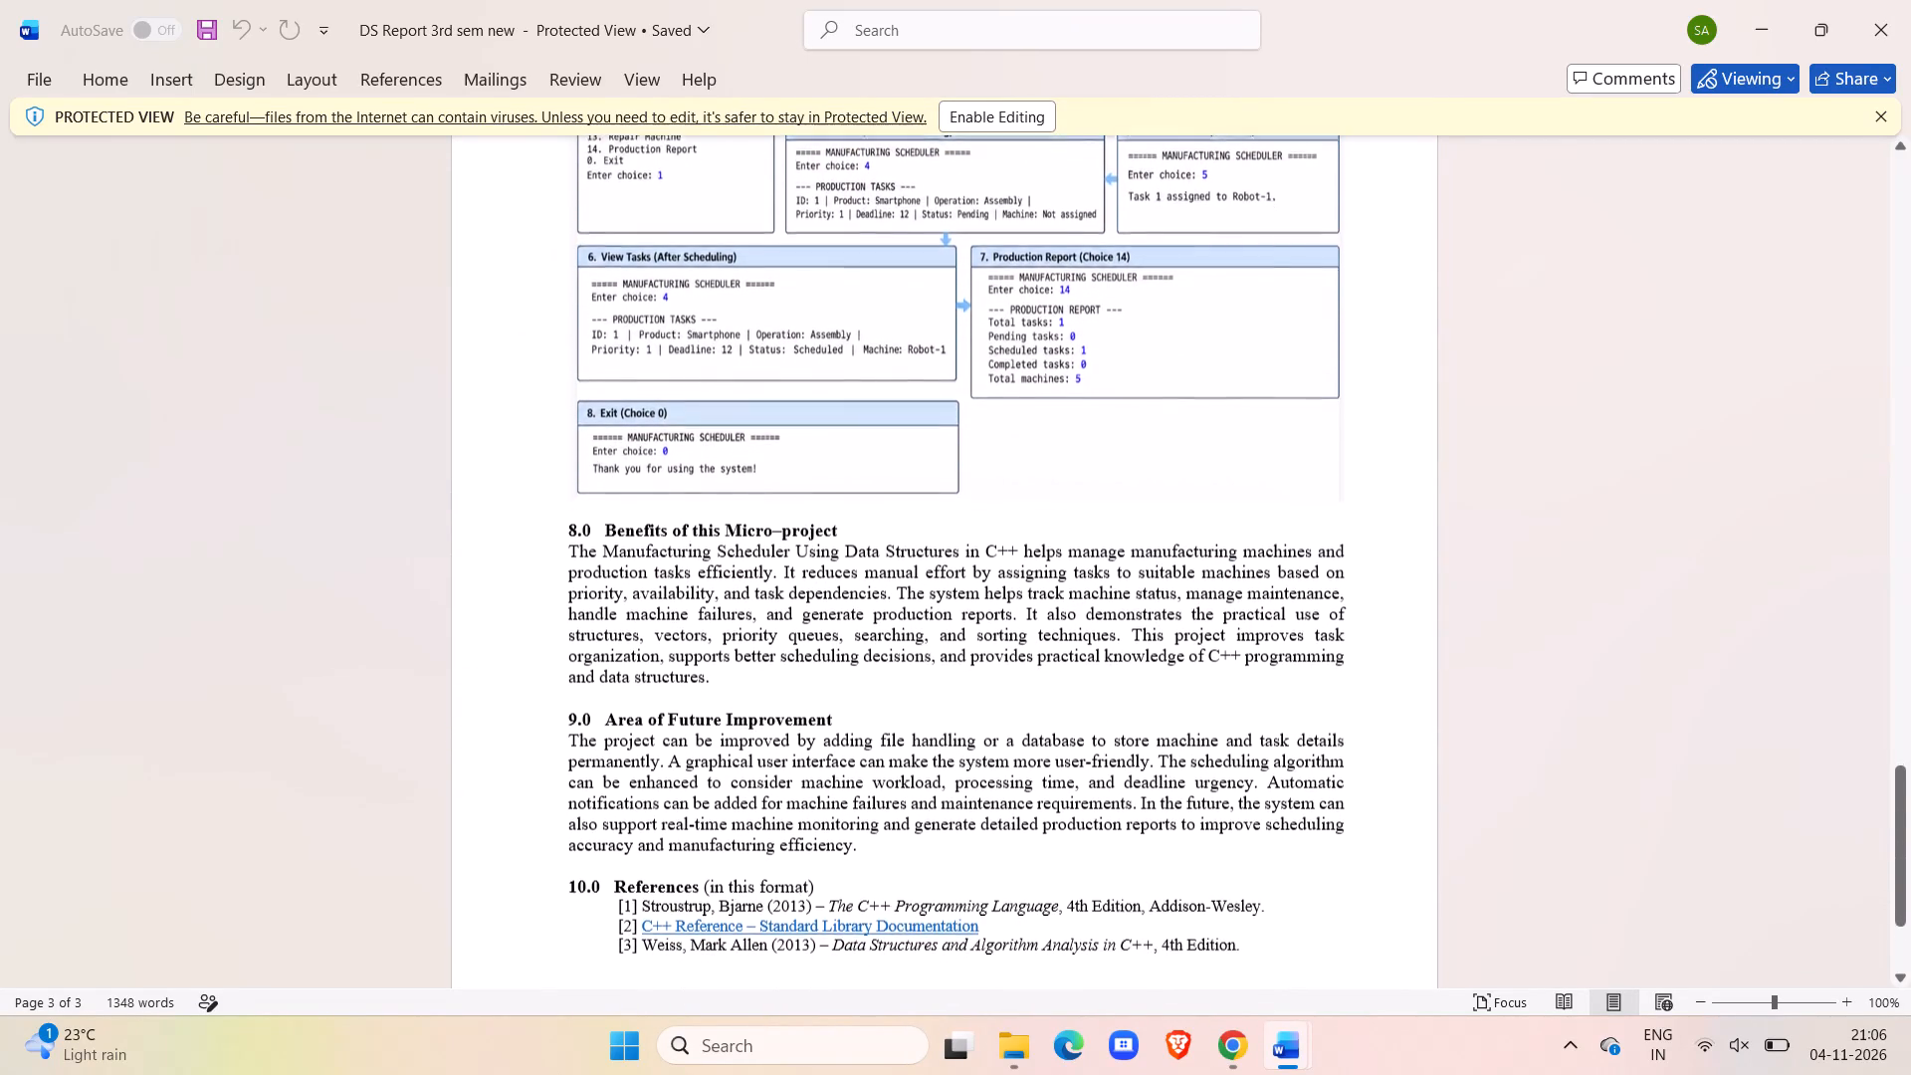
scroll(1088, 723, down, 1)
scroll(1088, 723, up, 1)
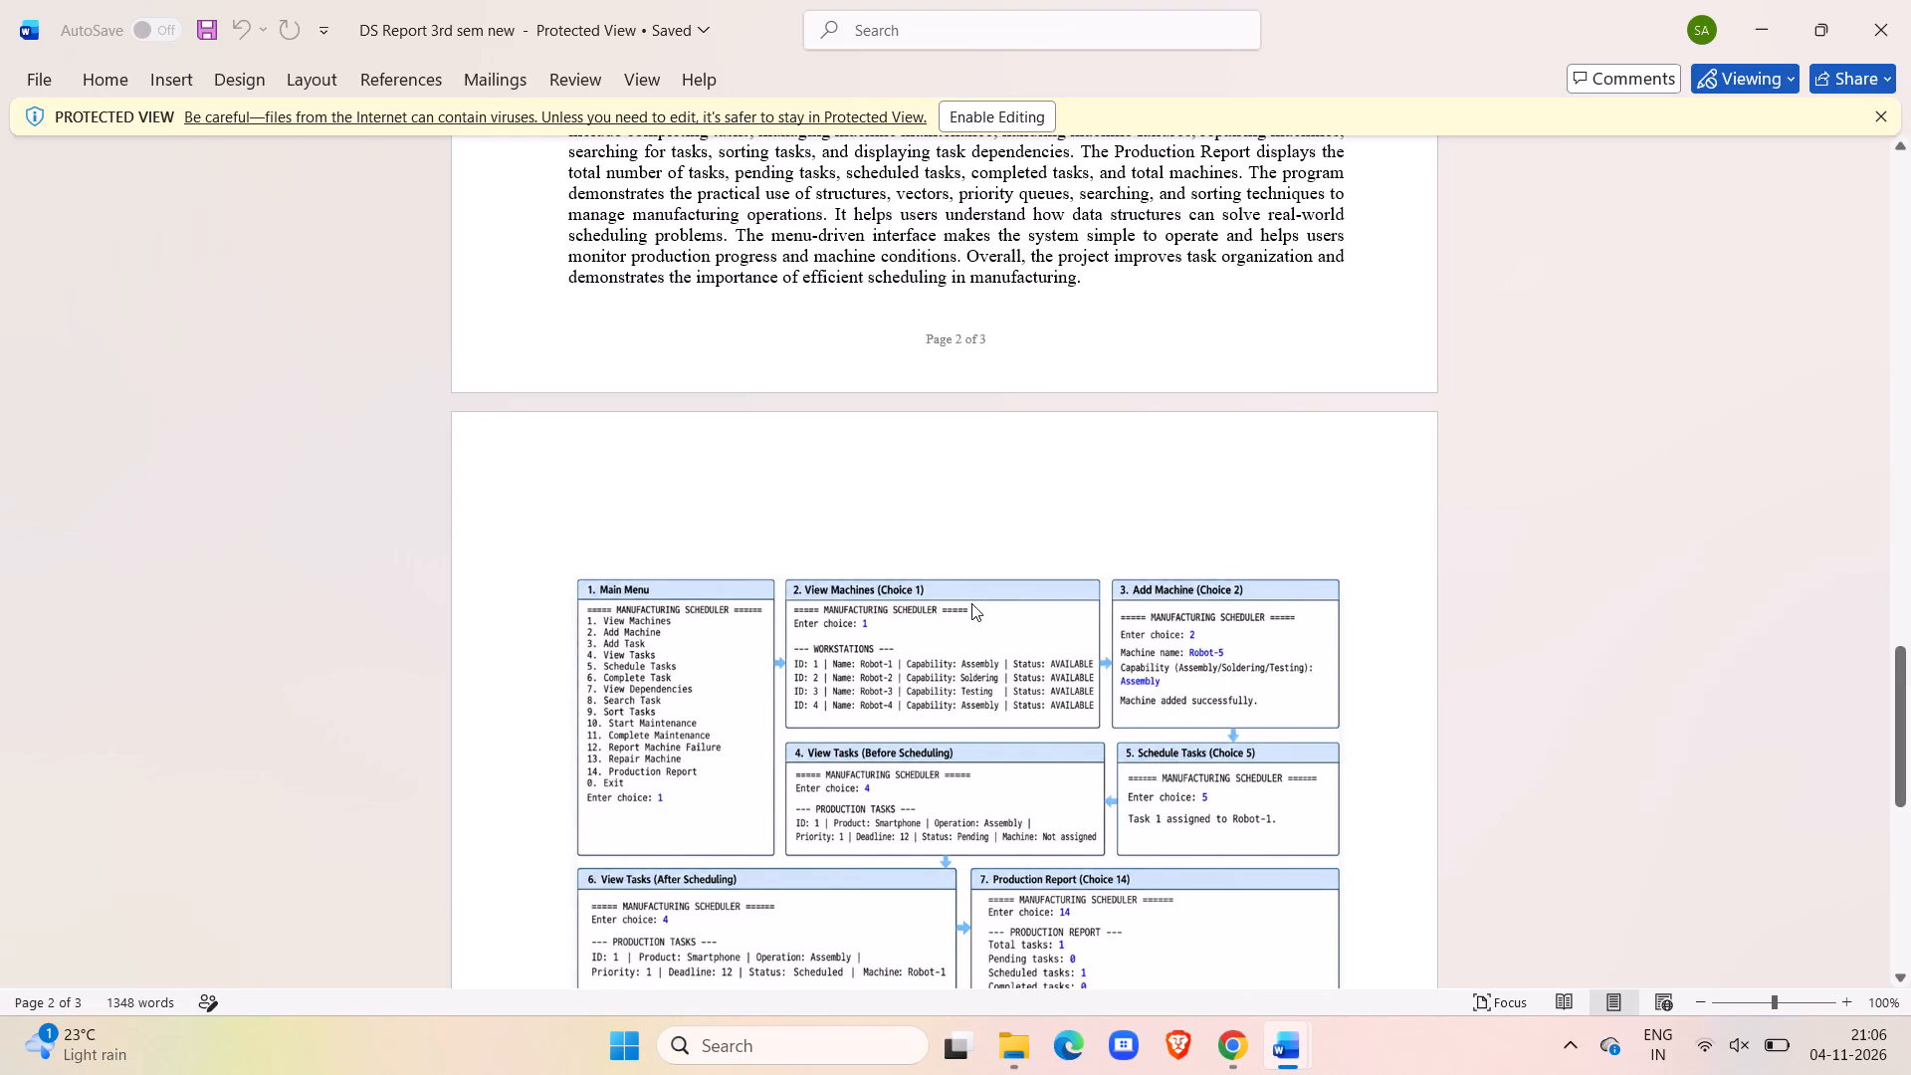
scroll(971, 603, down, 2)
scroll(971, 603, up, 1)
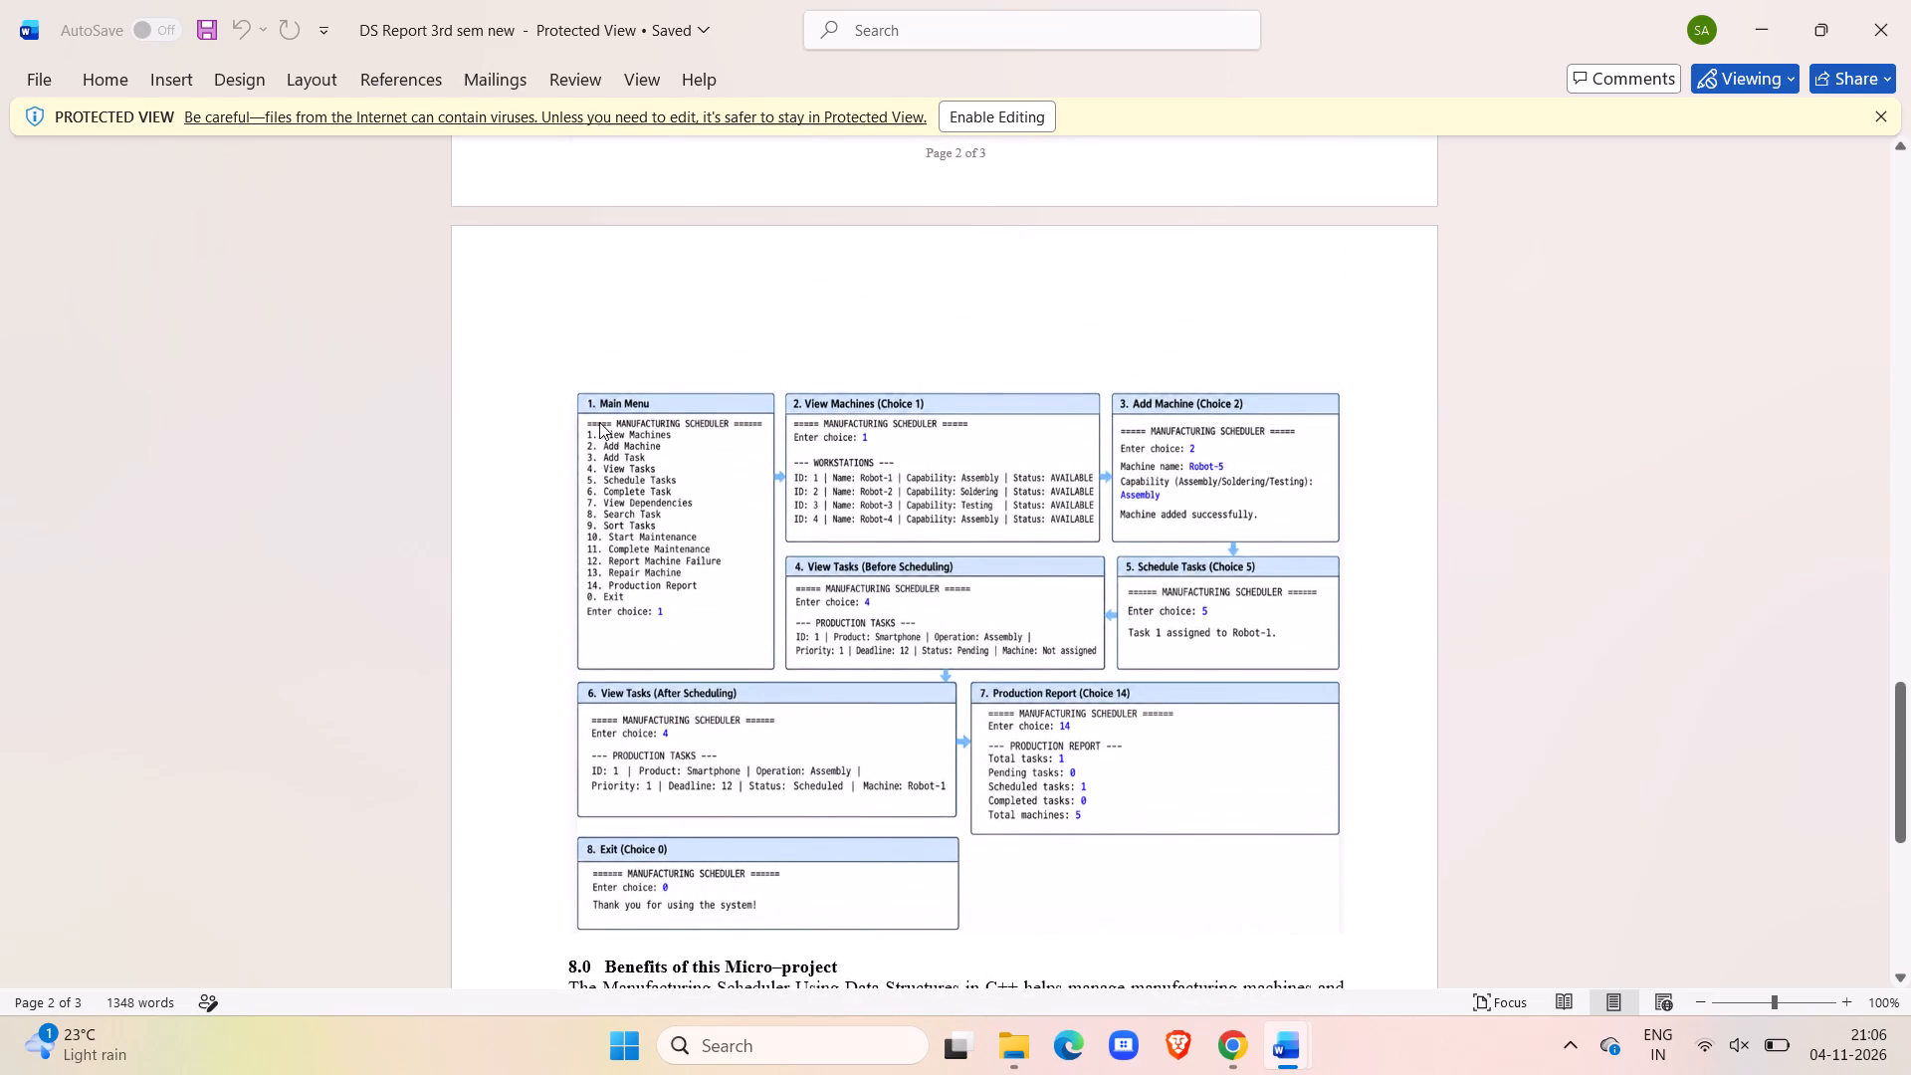
Take the DS Report 3rd sem new document out of Protected View so that it can be edited.
click(995, 110)
scroll(607, 541, down, 4)
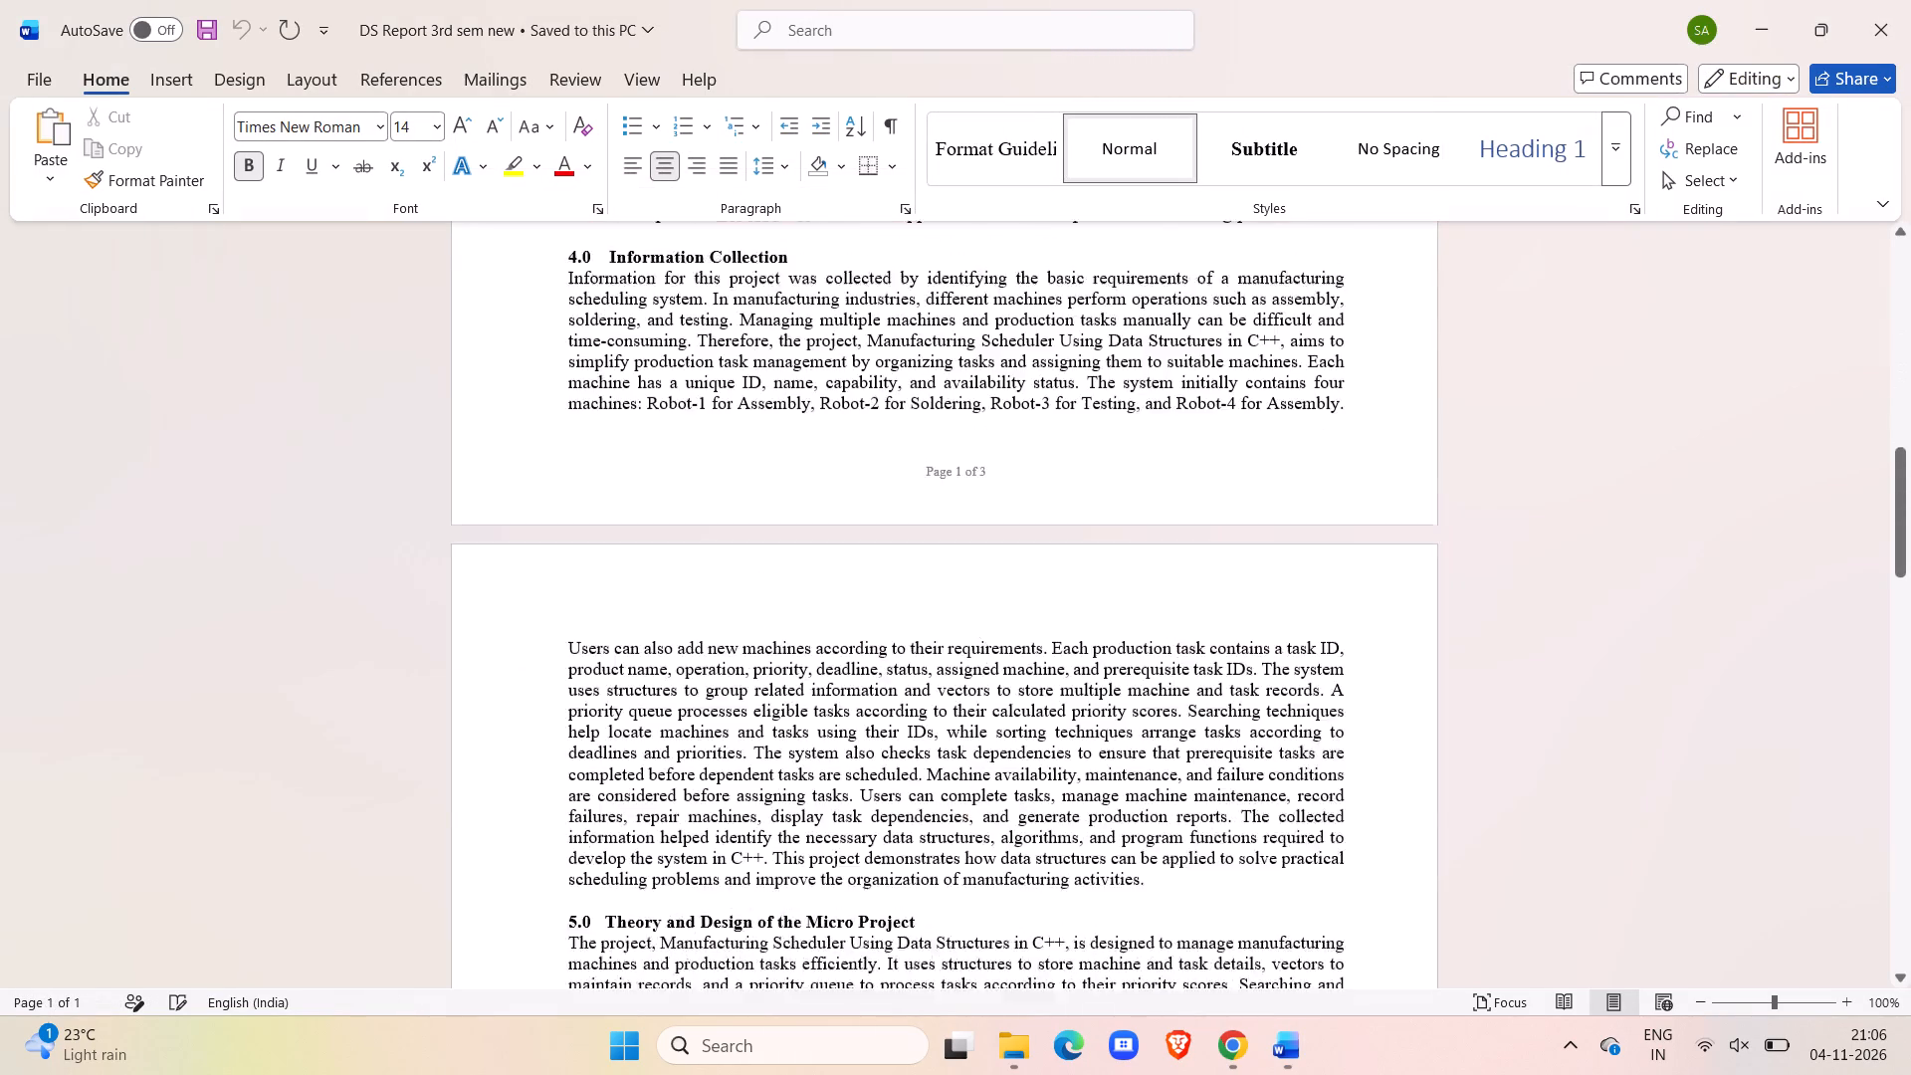
scroll(607, 541, down, 3)
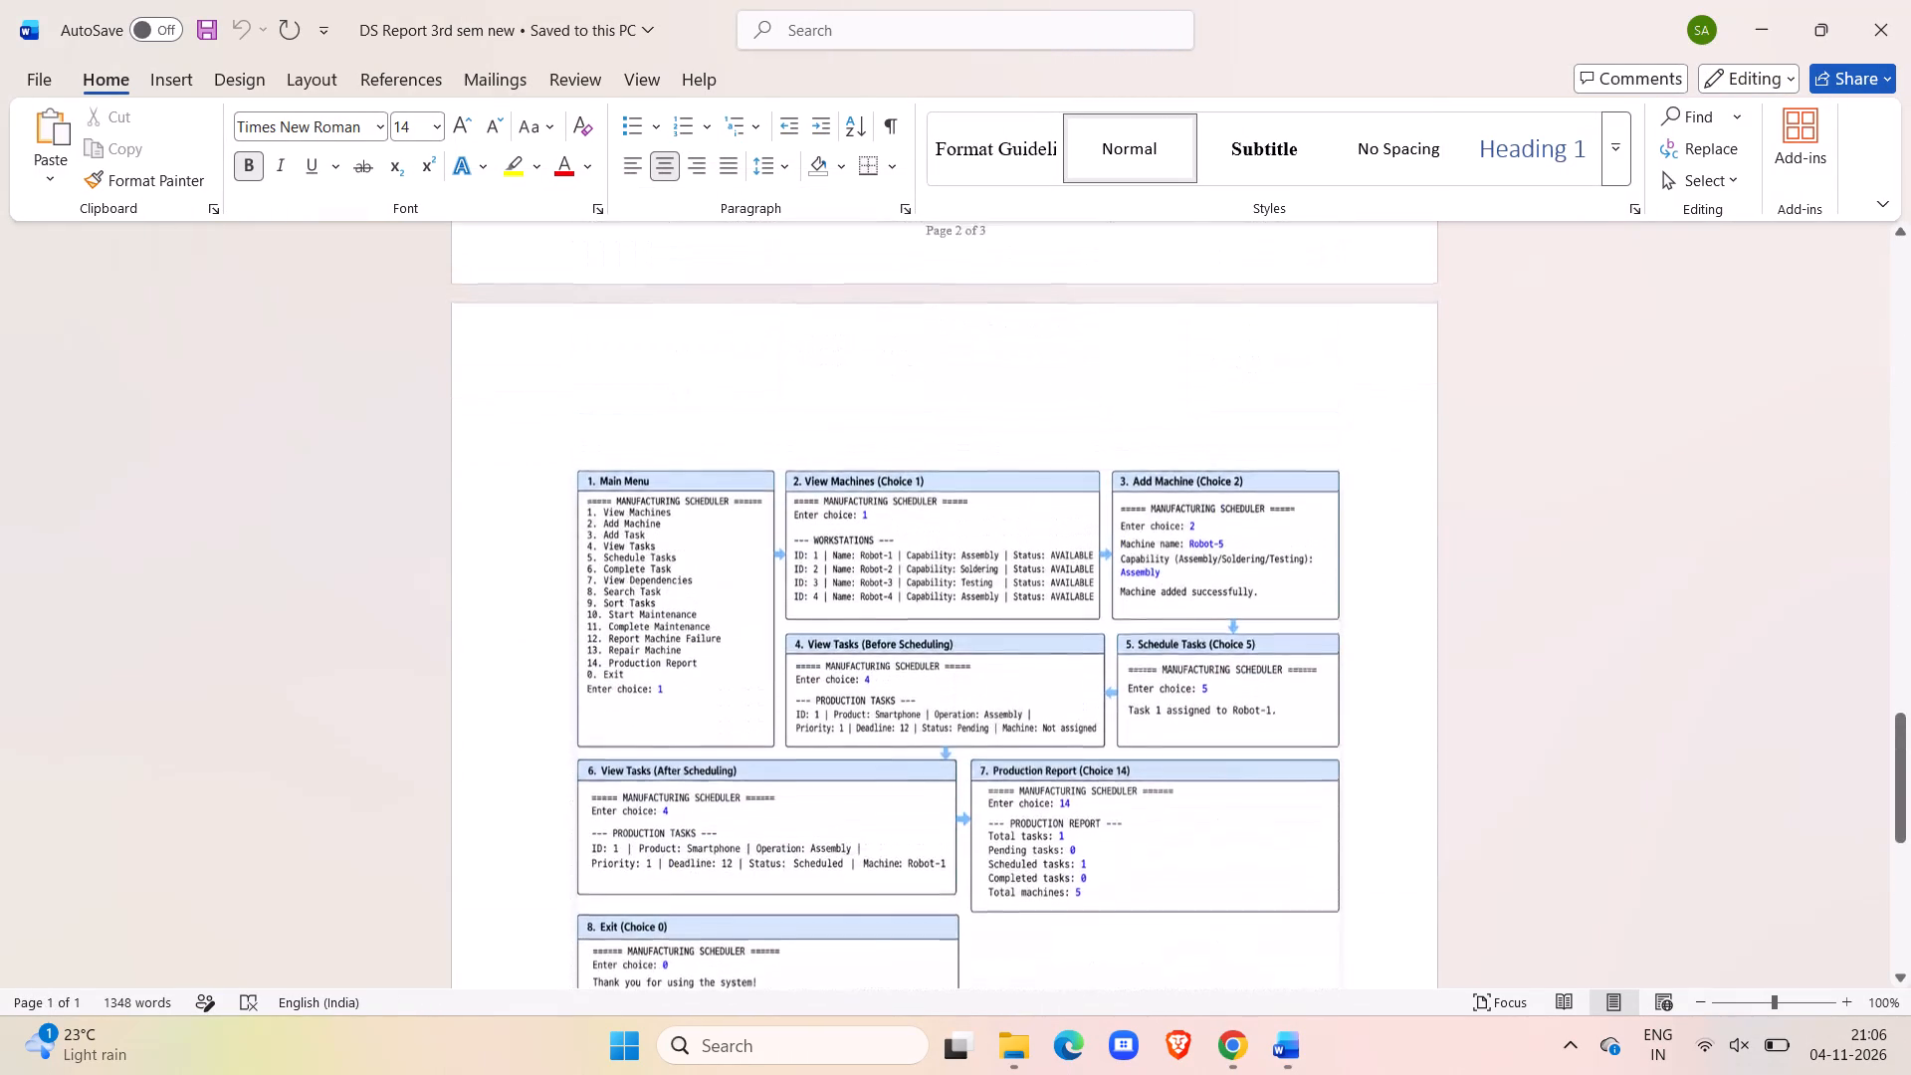
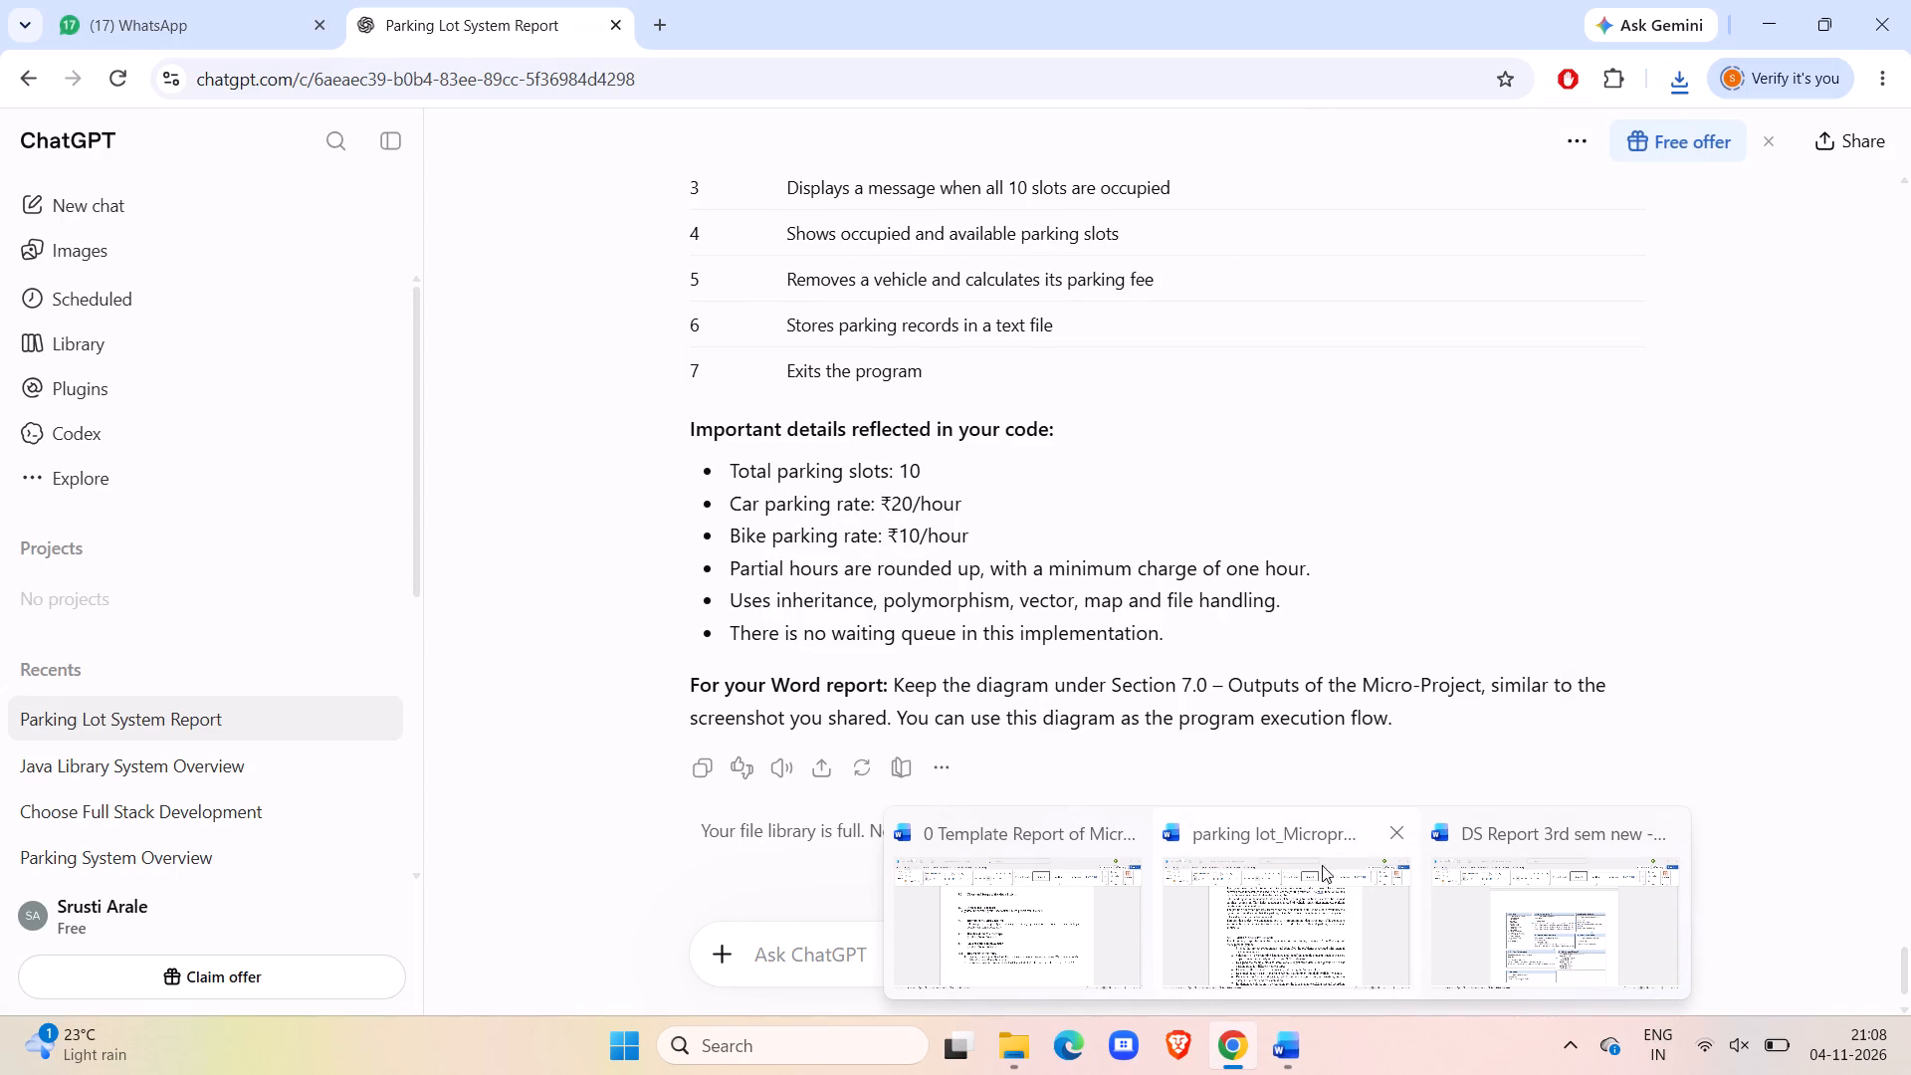
click(1282, 908)
Look through the parking lot report from the end of page 1 and the Literature Review to the C++ source code.
scroll(840, 802, up, 1)
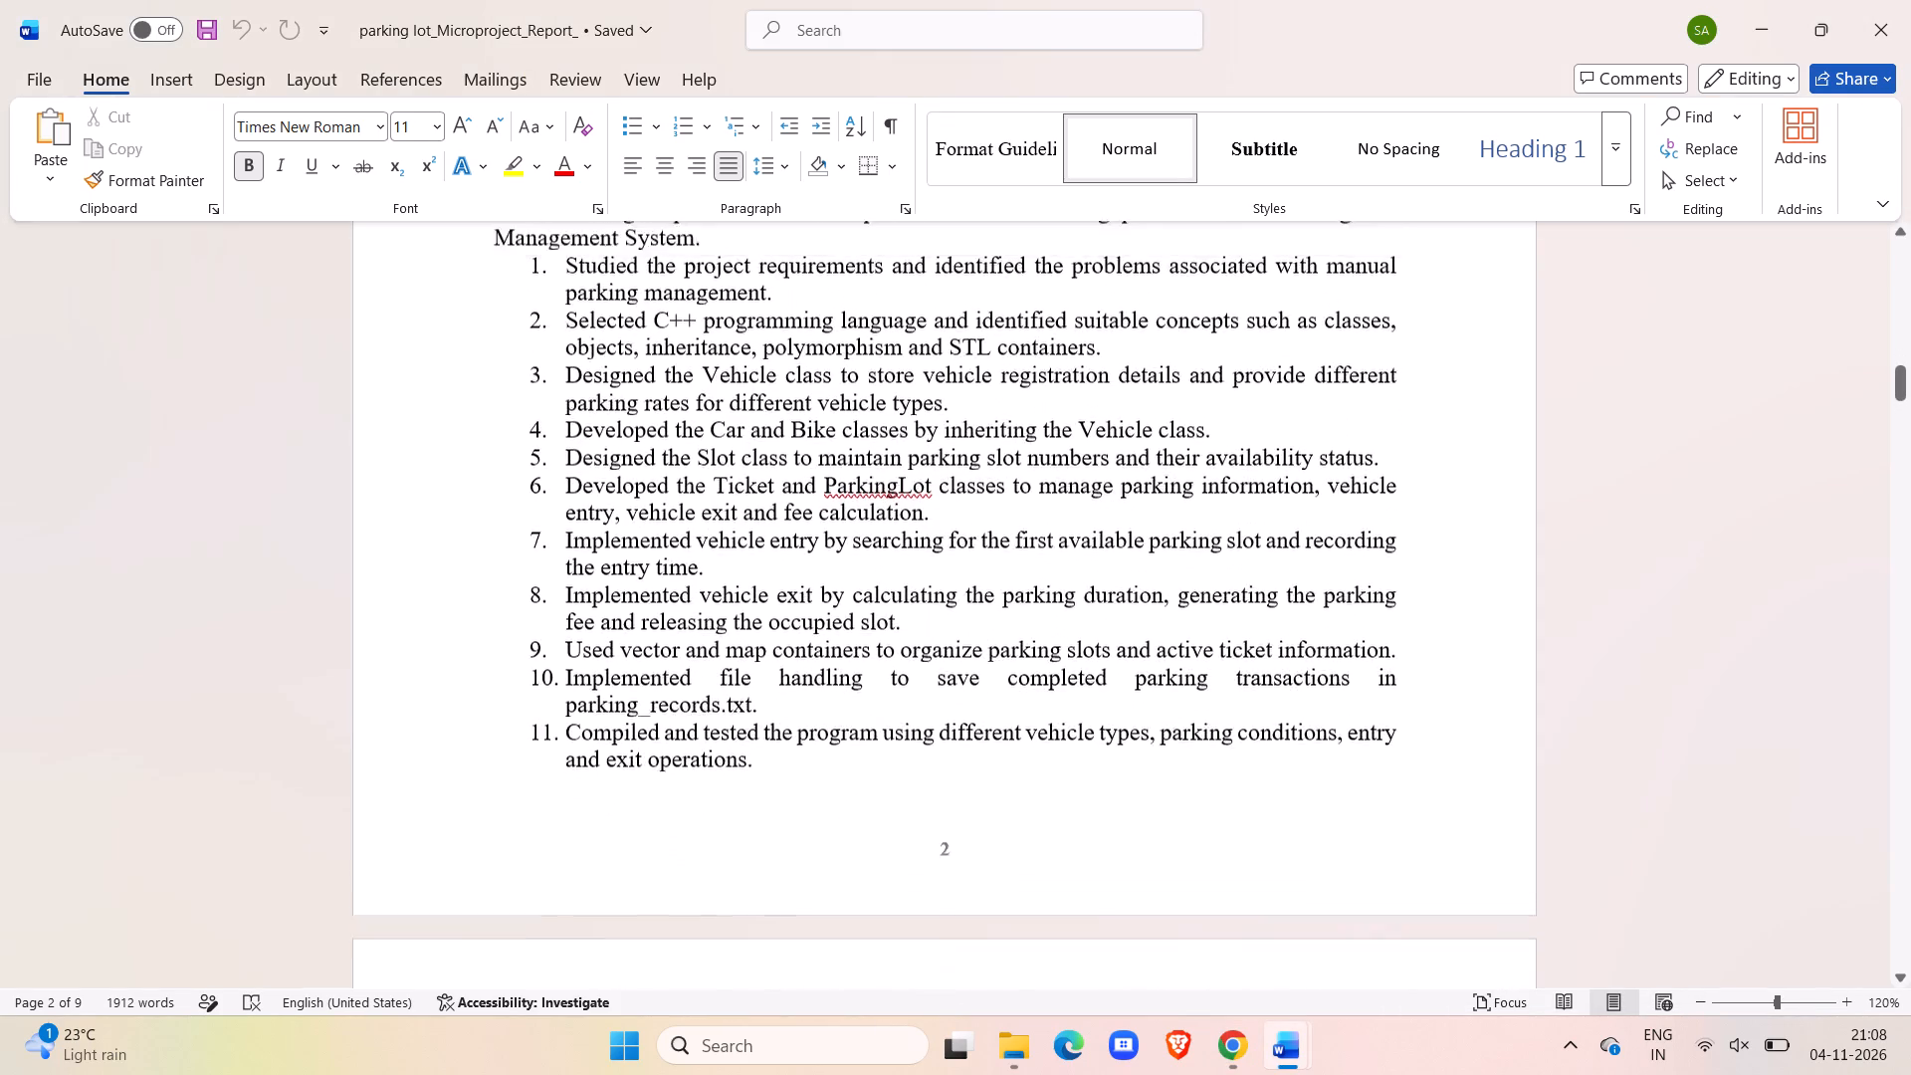
scroll(840, 802, up, 7)
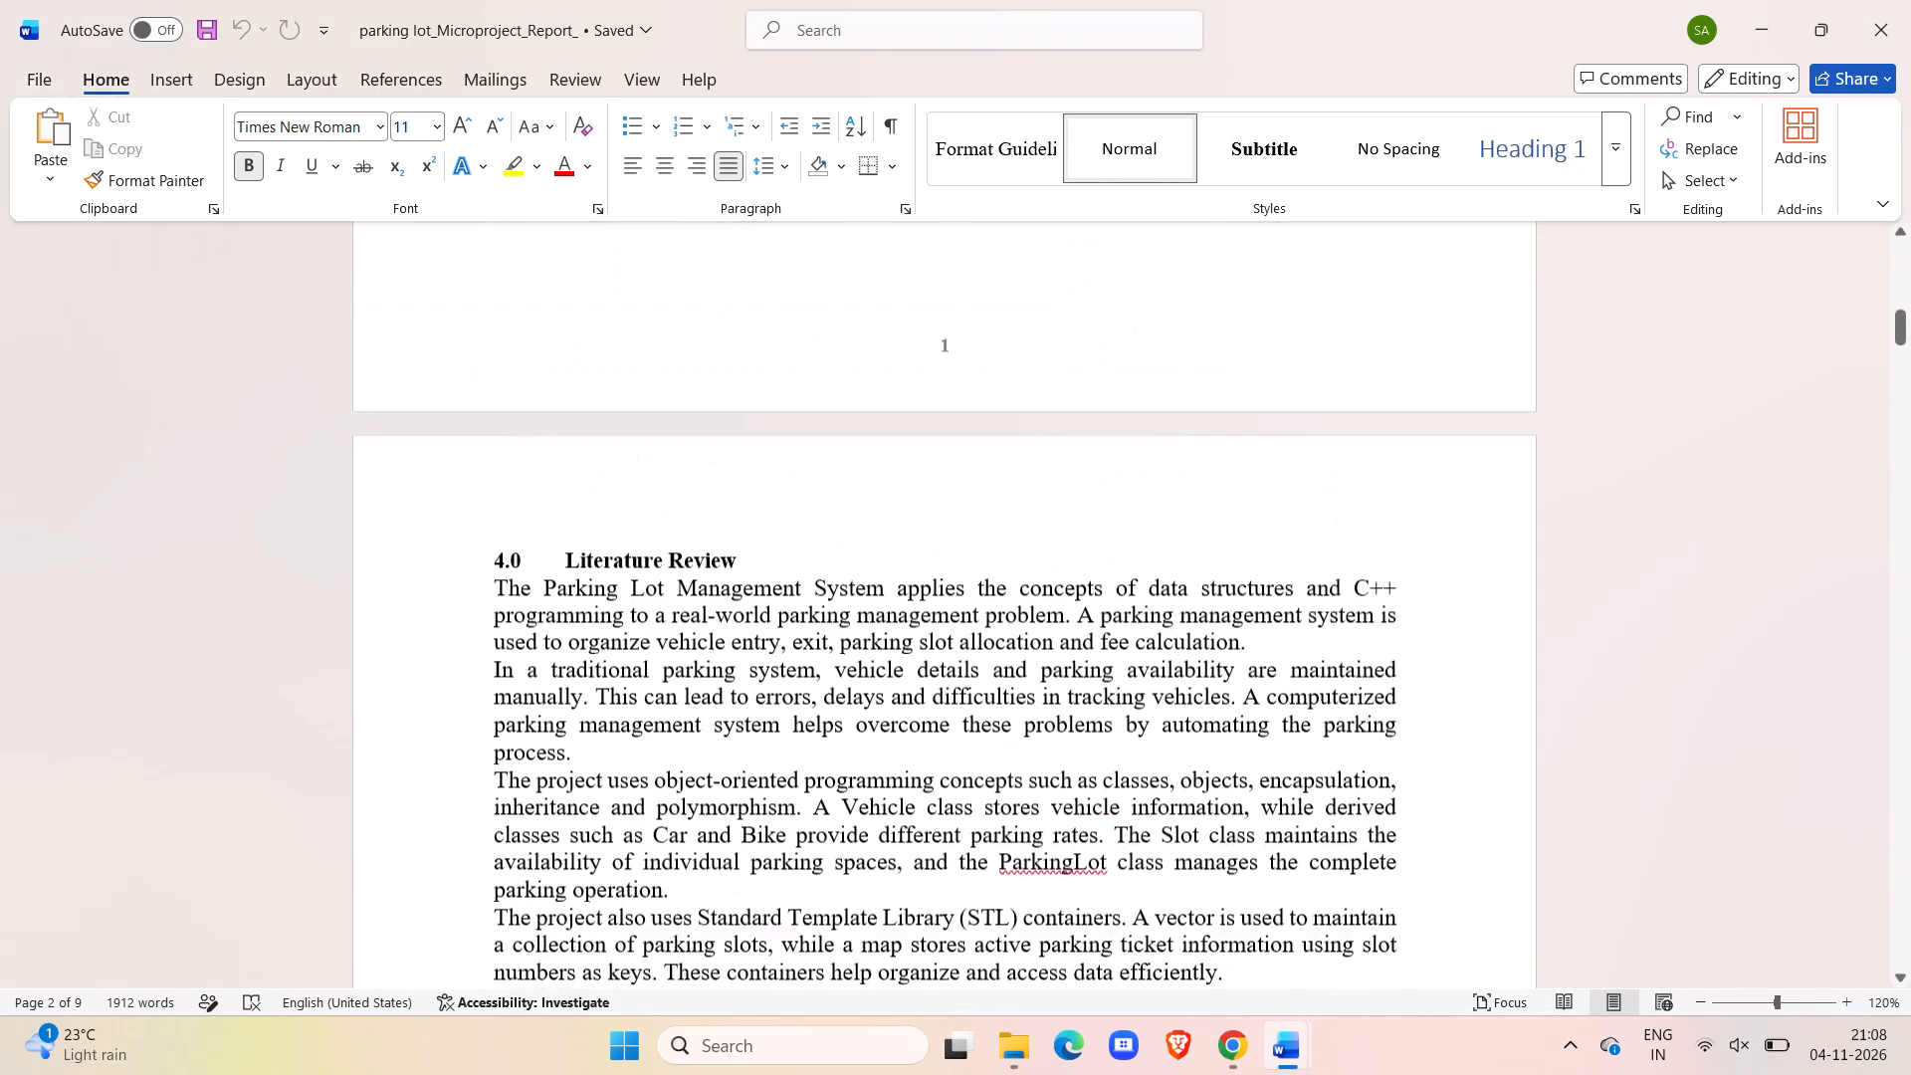
scroll(840, 802, down, 2)
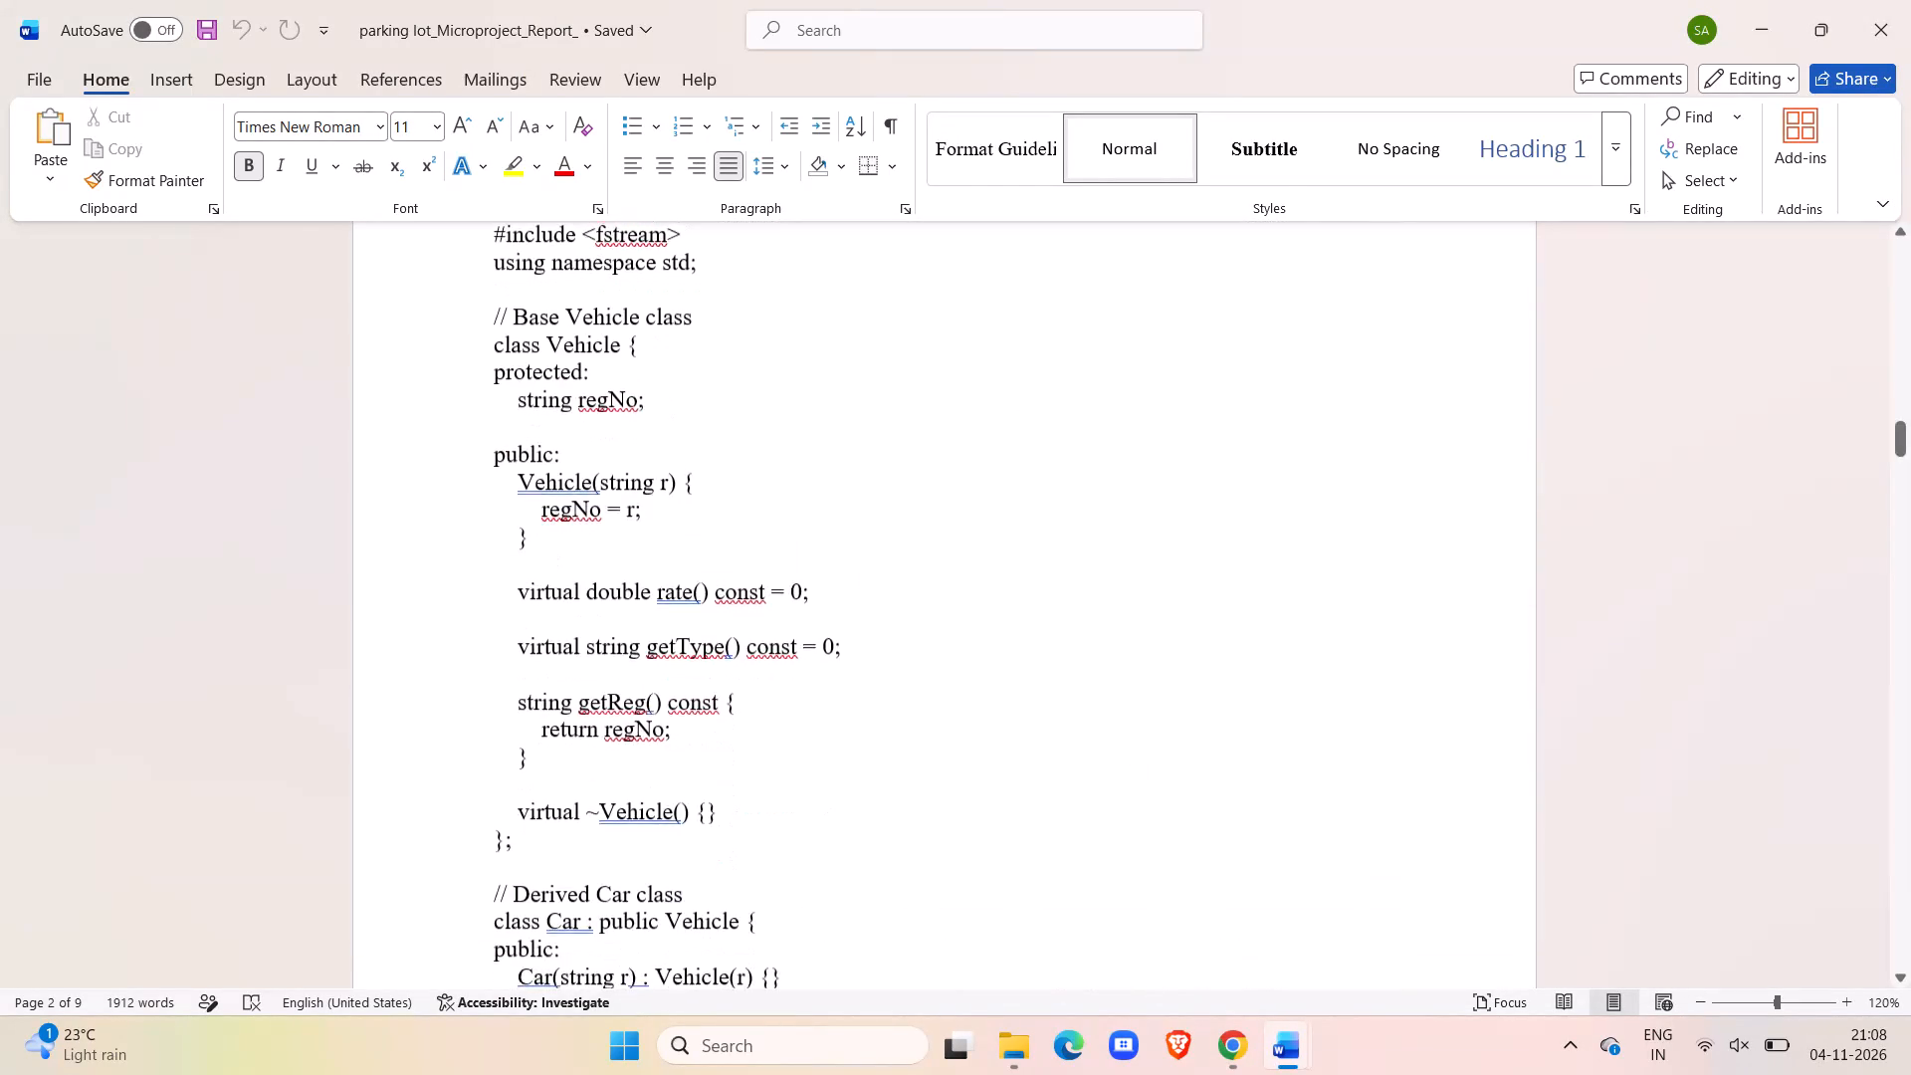
scroll(840, 802, up, 10)
scroll(840, 802, down, 4)
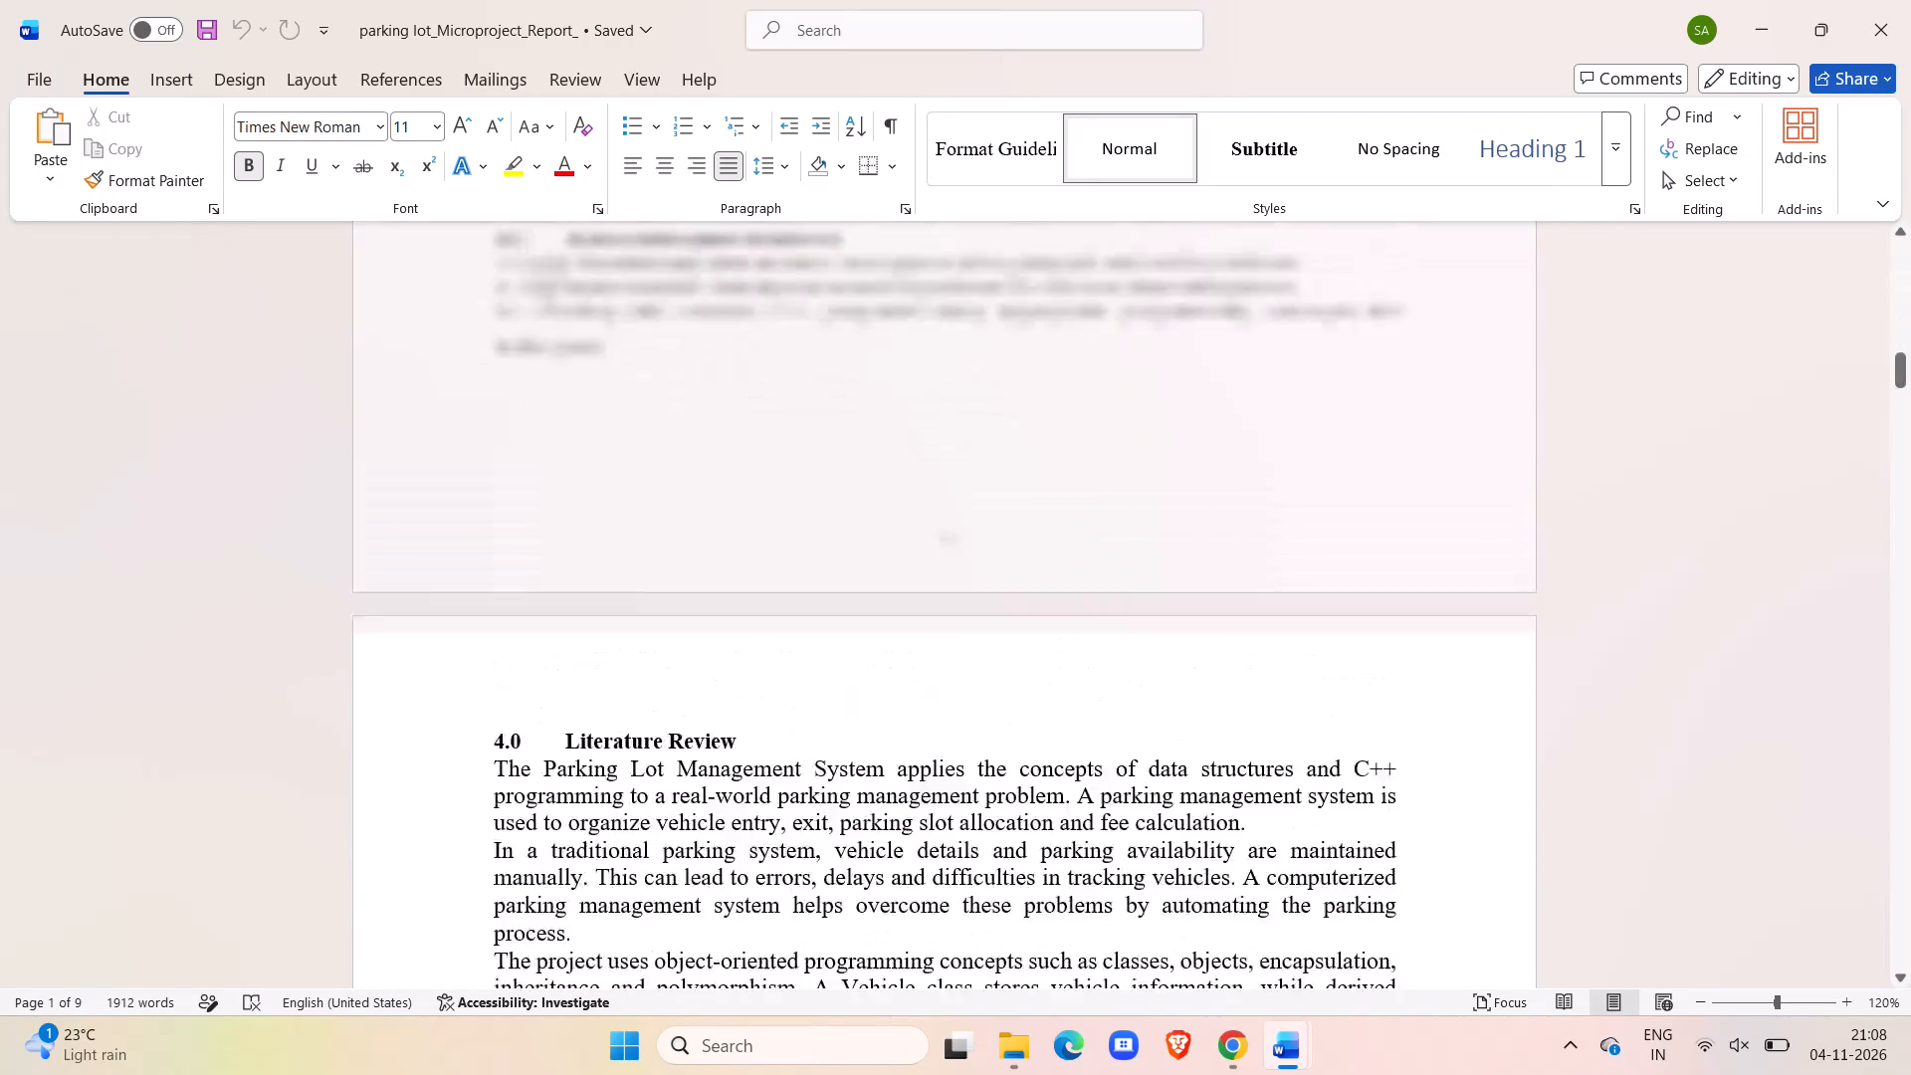
scroll(840, 802, down, 3)
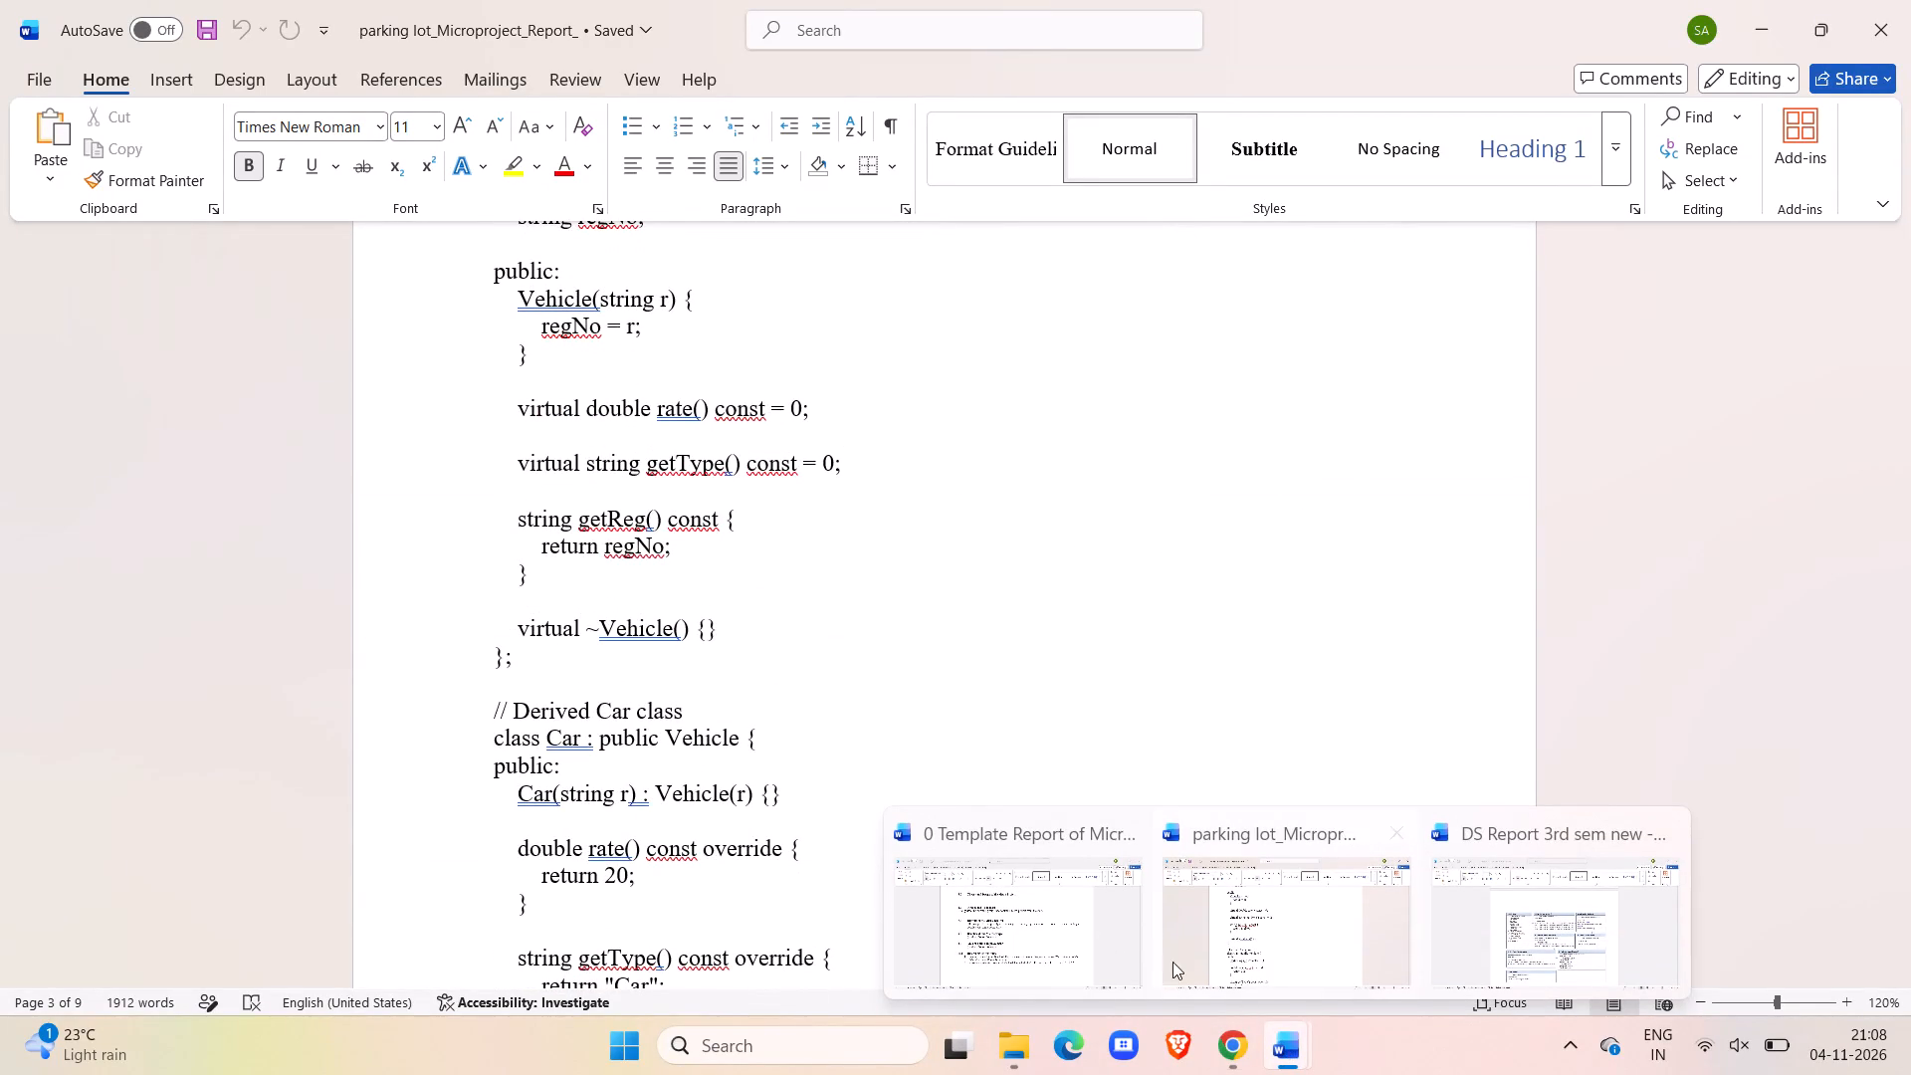
Look back through the parking lot report to its title page, and examine the Course Outcomes and following sections of the 0 Template Report.
click(1061, 920)
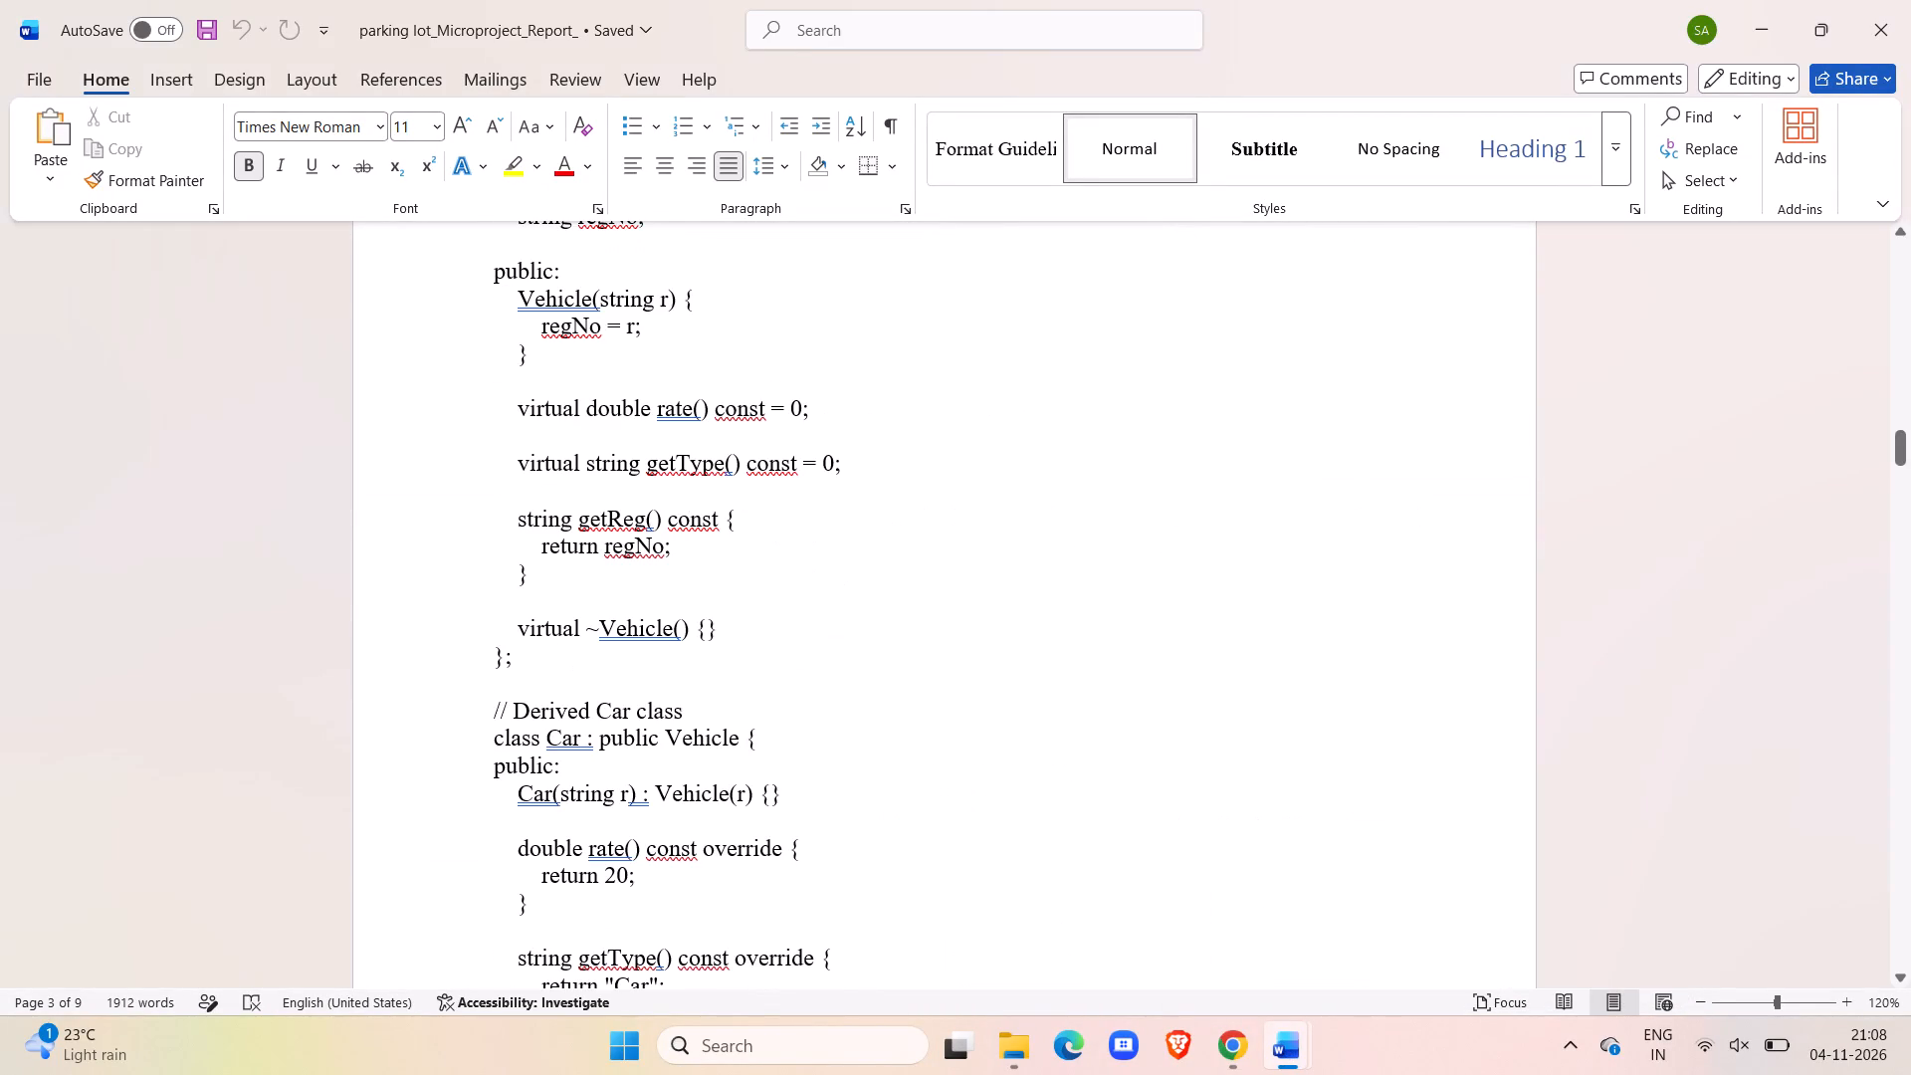
scroll(755, 812, up, 4)
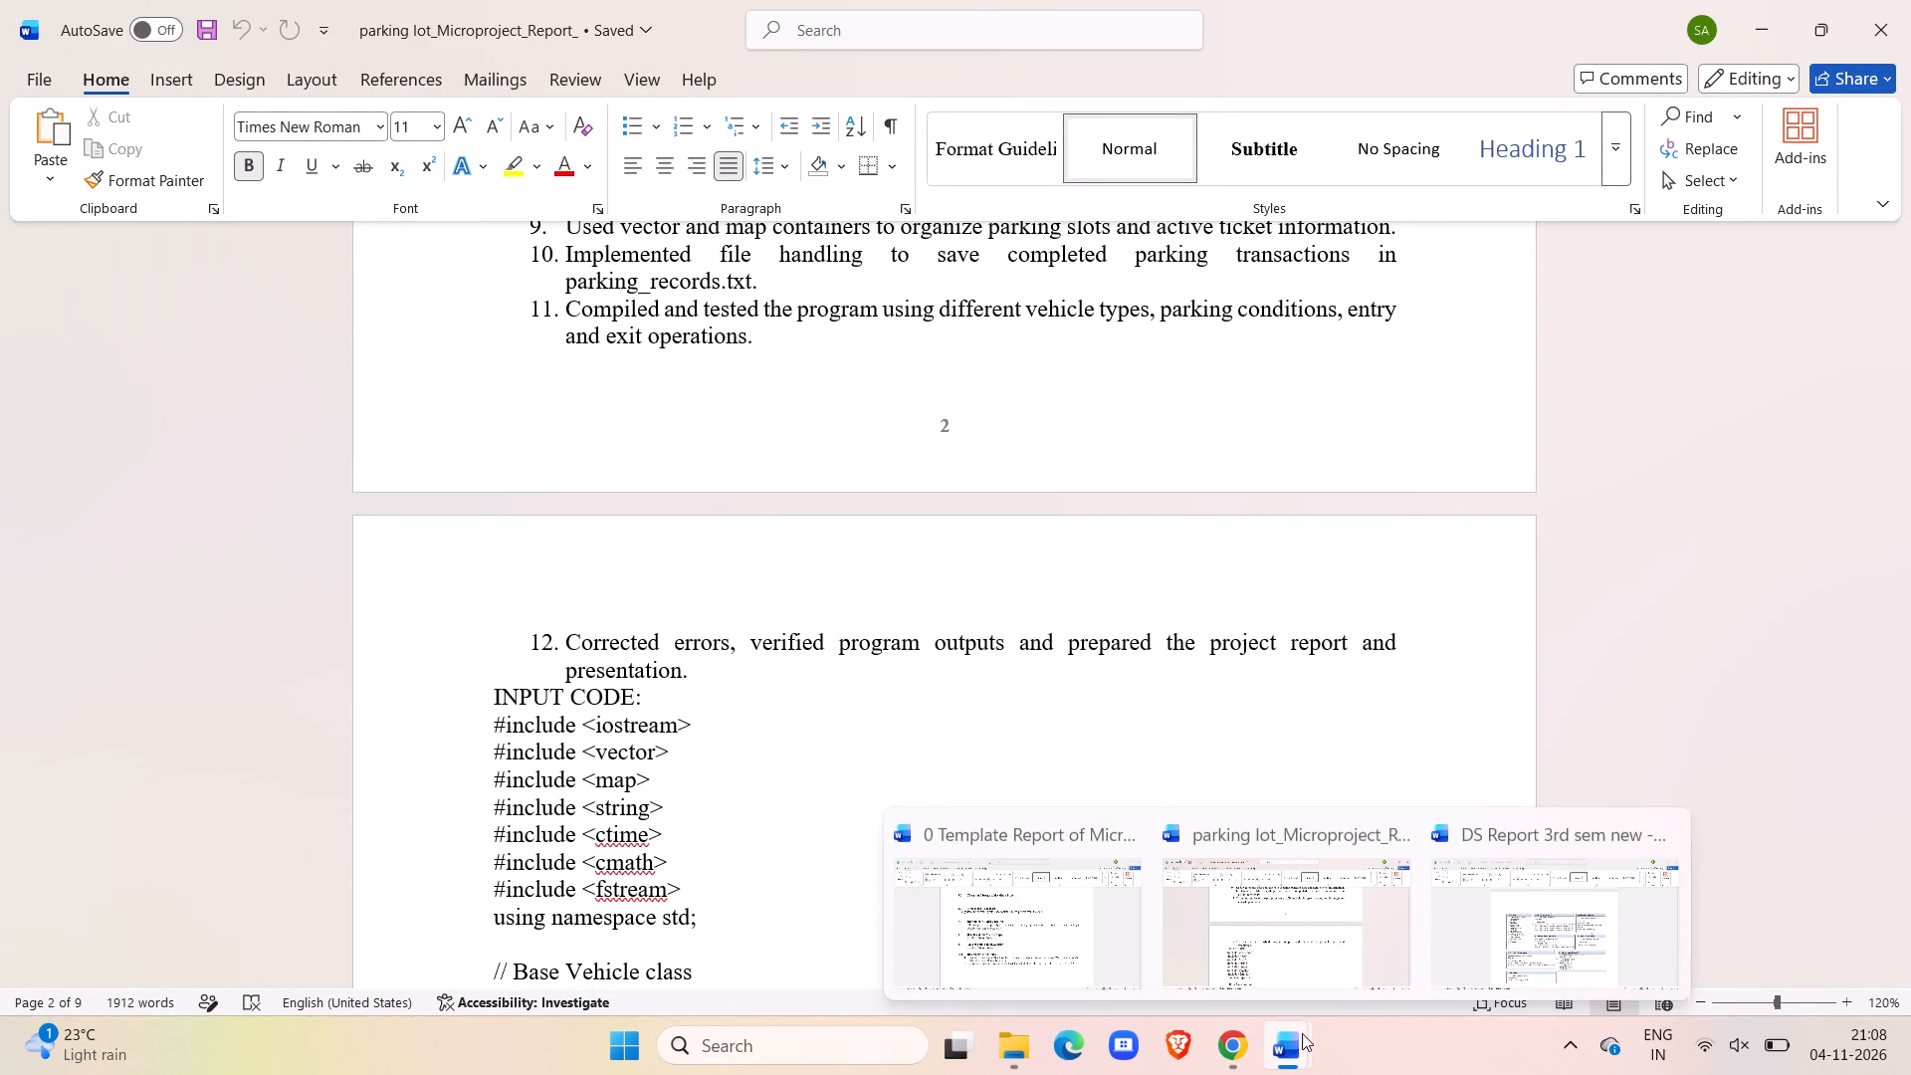
click(1349, 931)
scroll(1021, 759, up, 7)
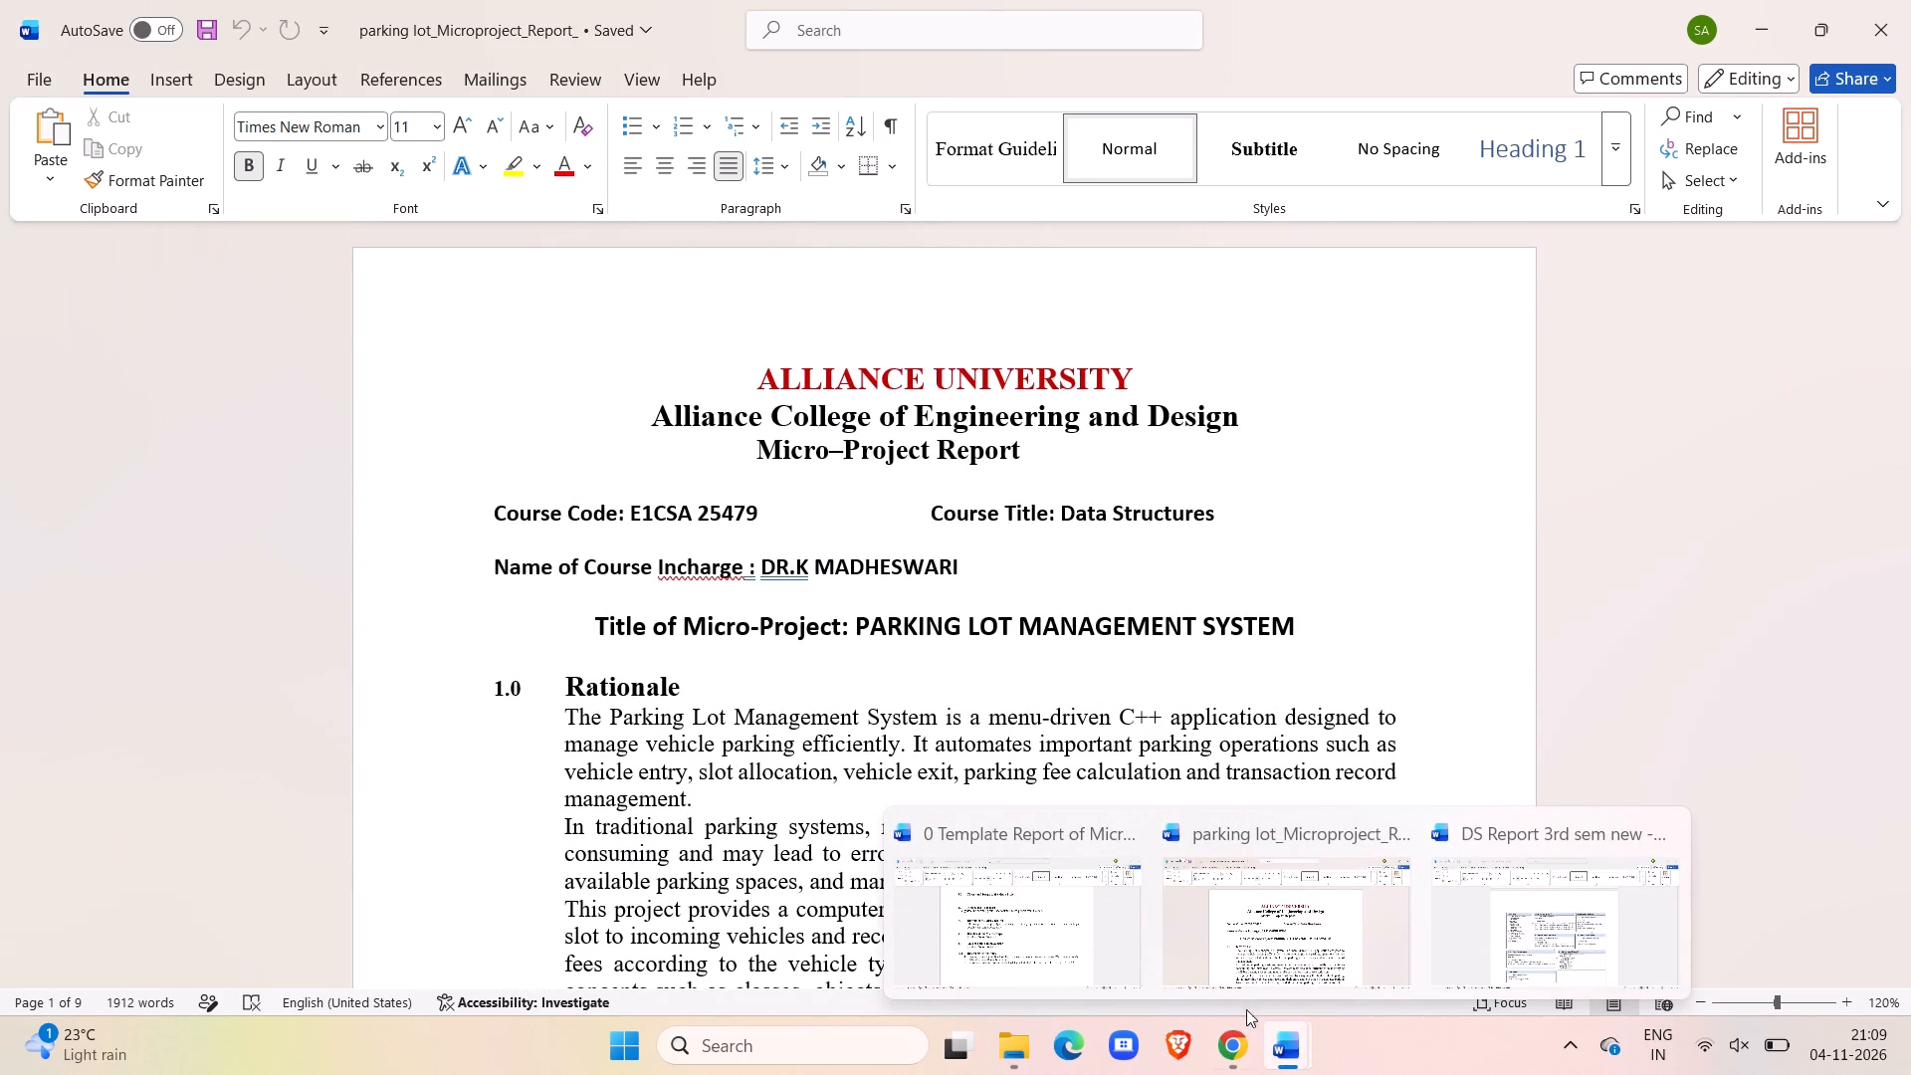
click(1104, 943)
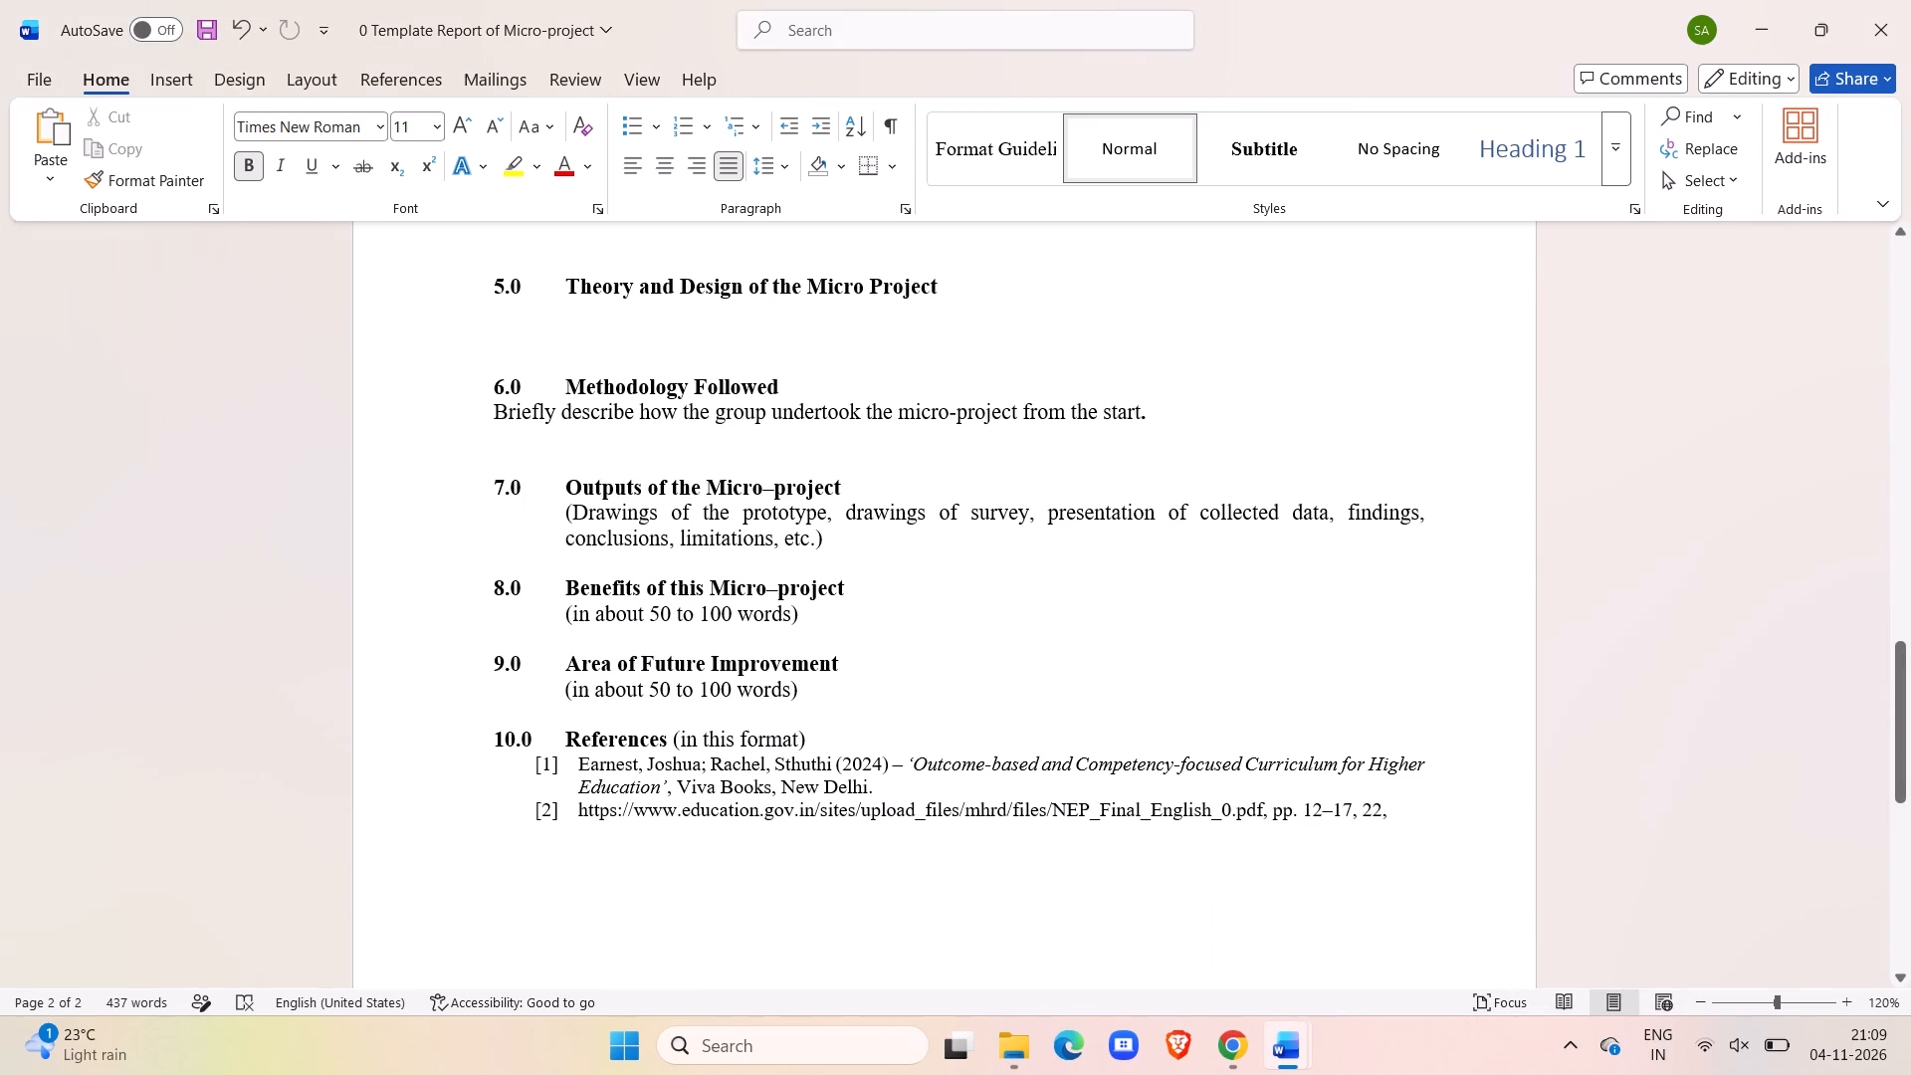
scroll(923, 714, up, 4)
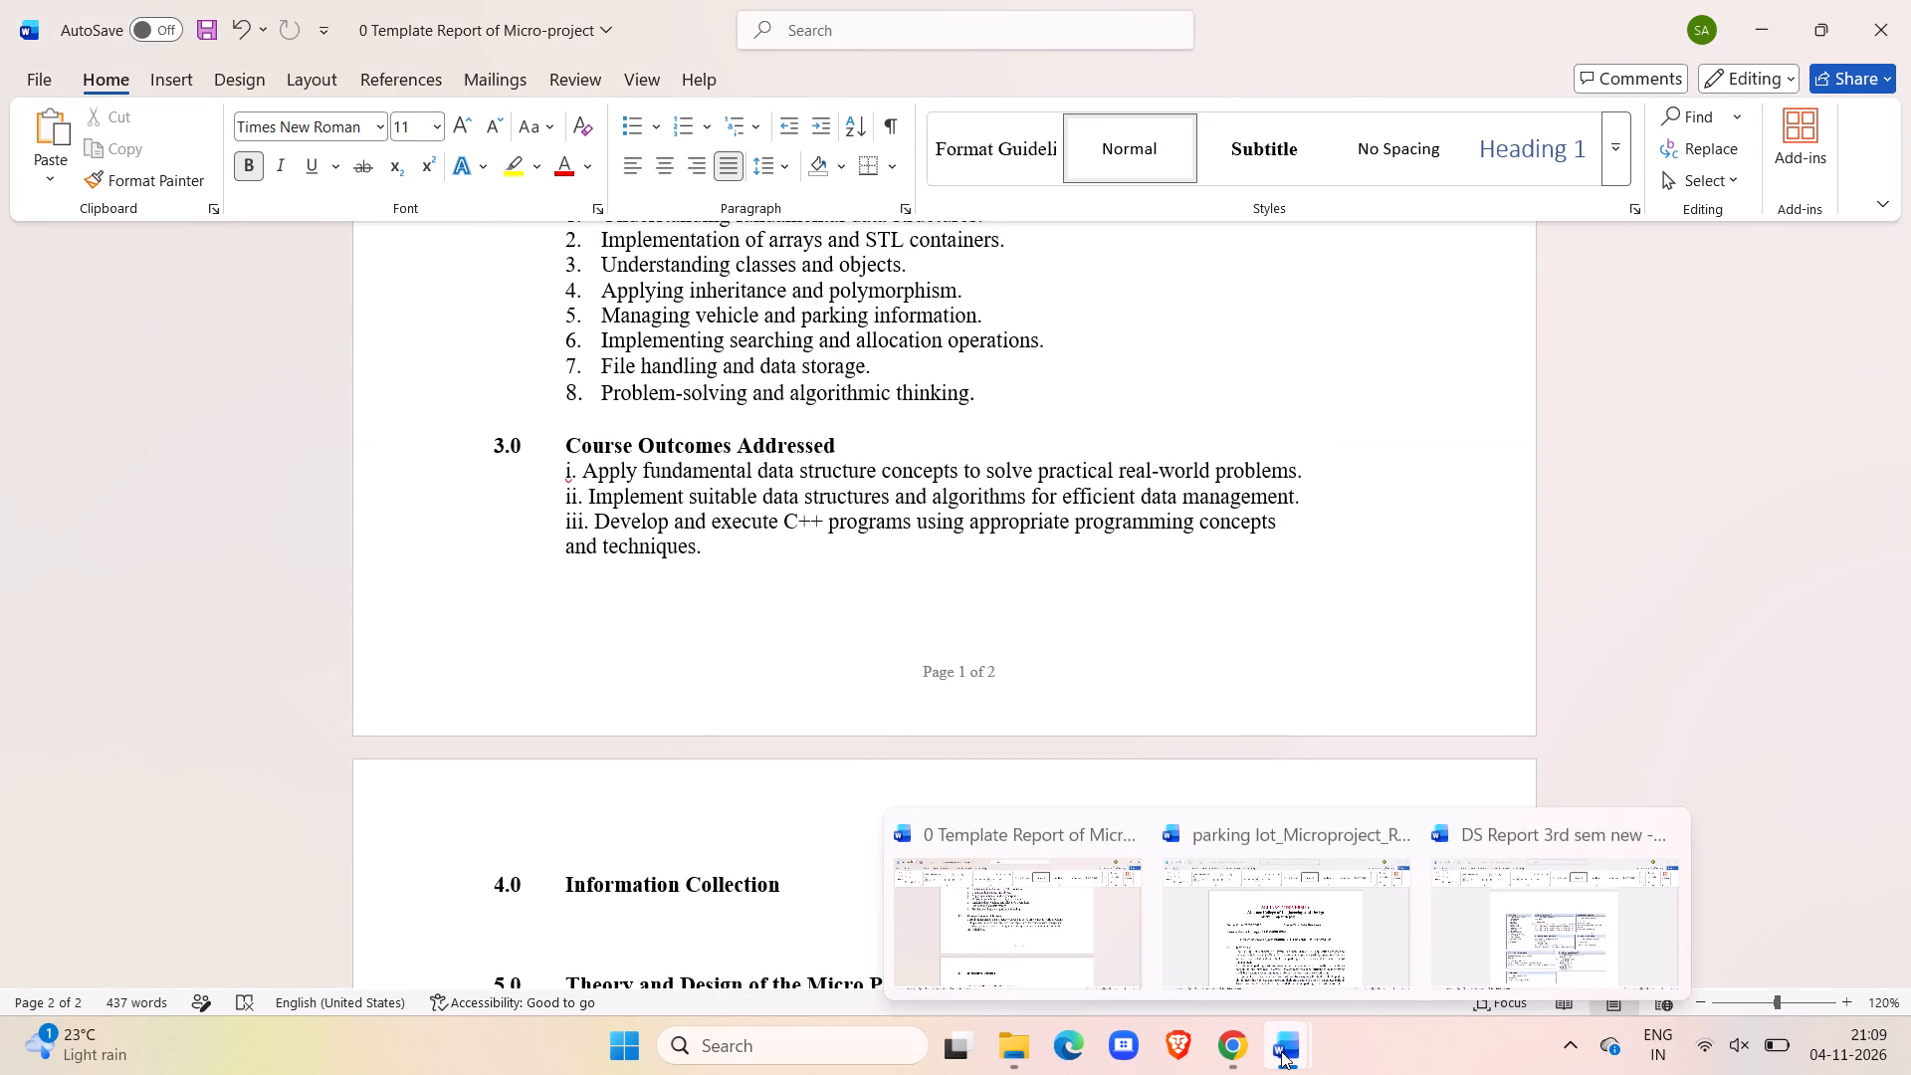
Switch to the DS Report 3rd sem new document and look back from its output figure to the title page.
click(1541, 903)
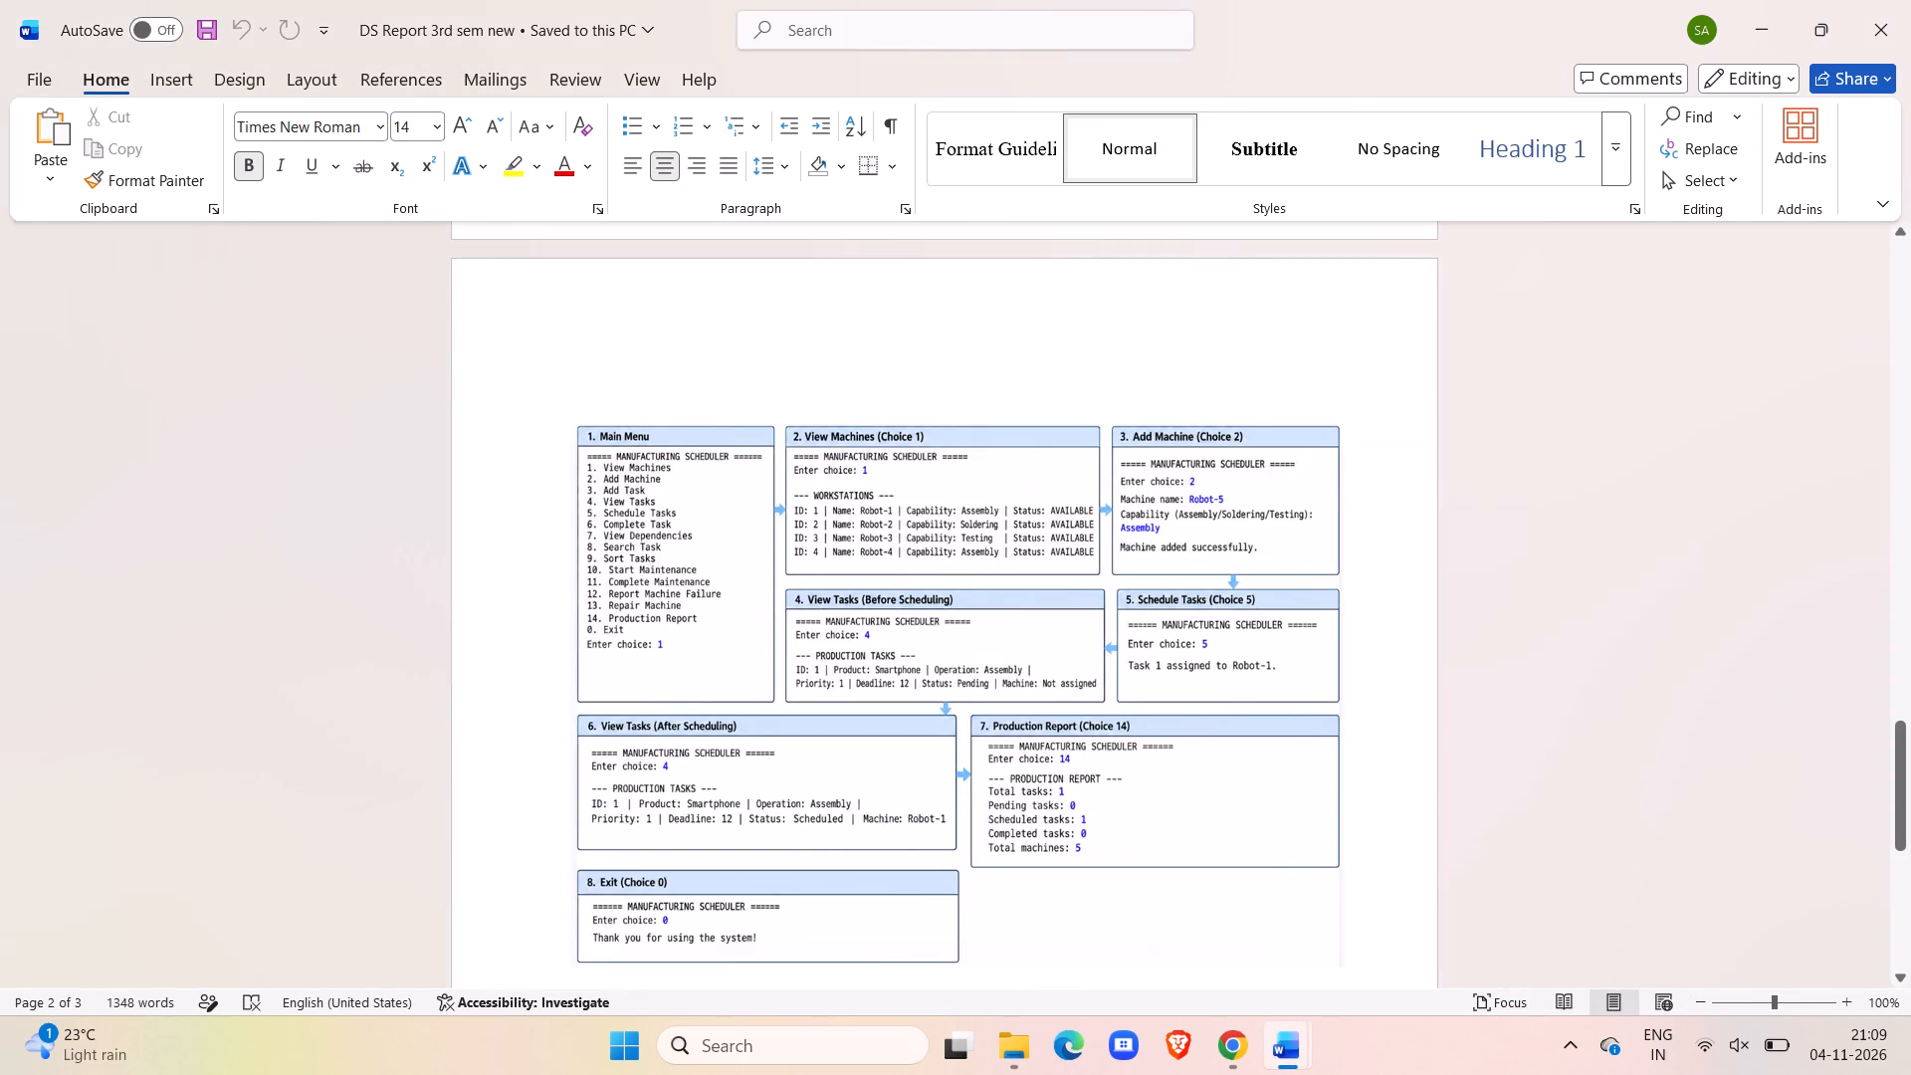
scroll(1074, 734, up, 5)
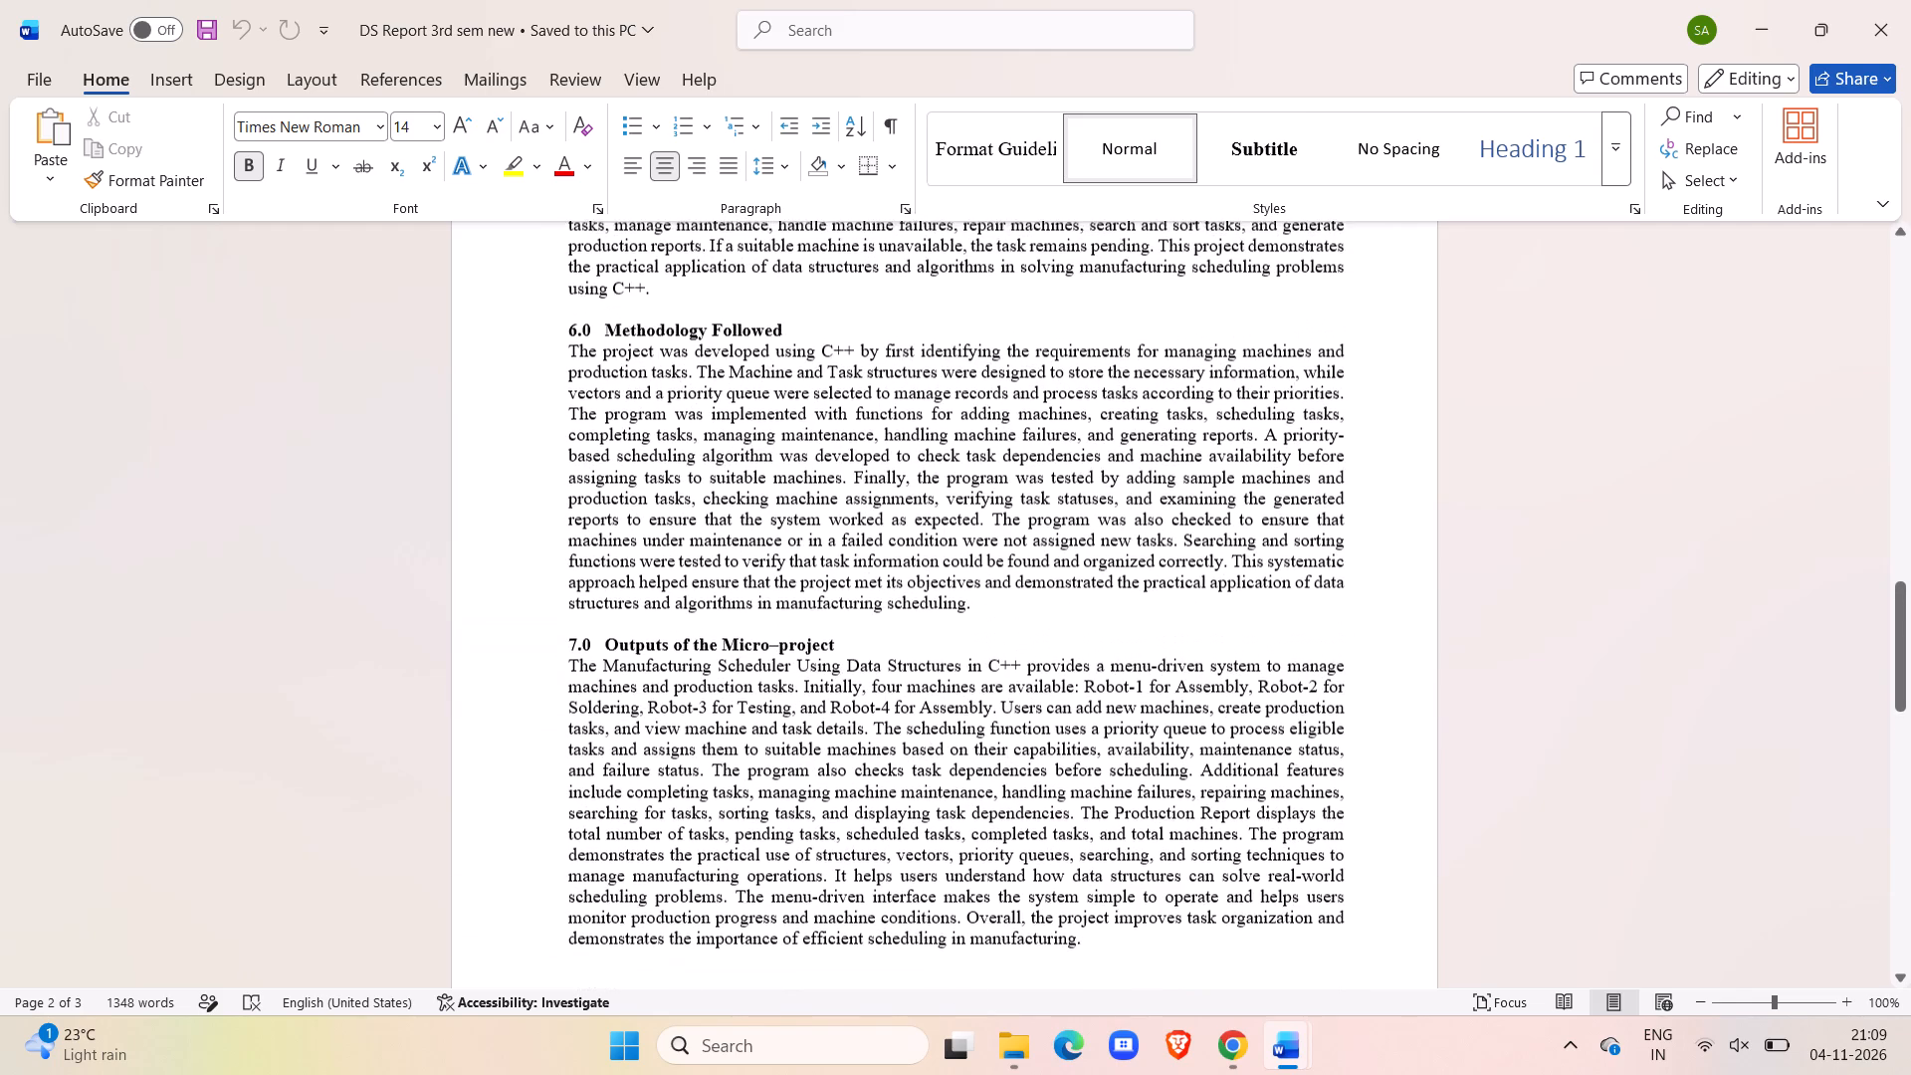
scroll(1074, 734, up, 3)
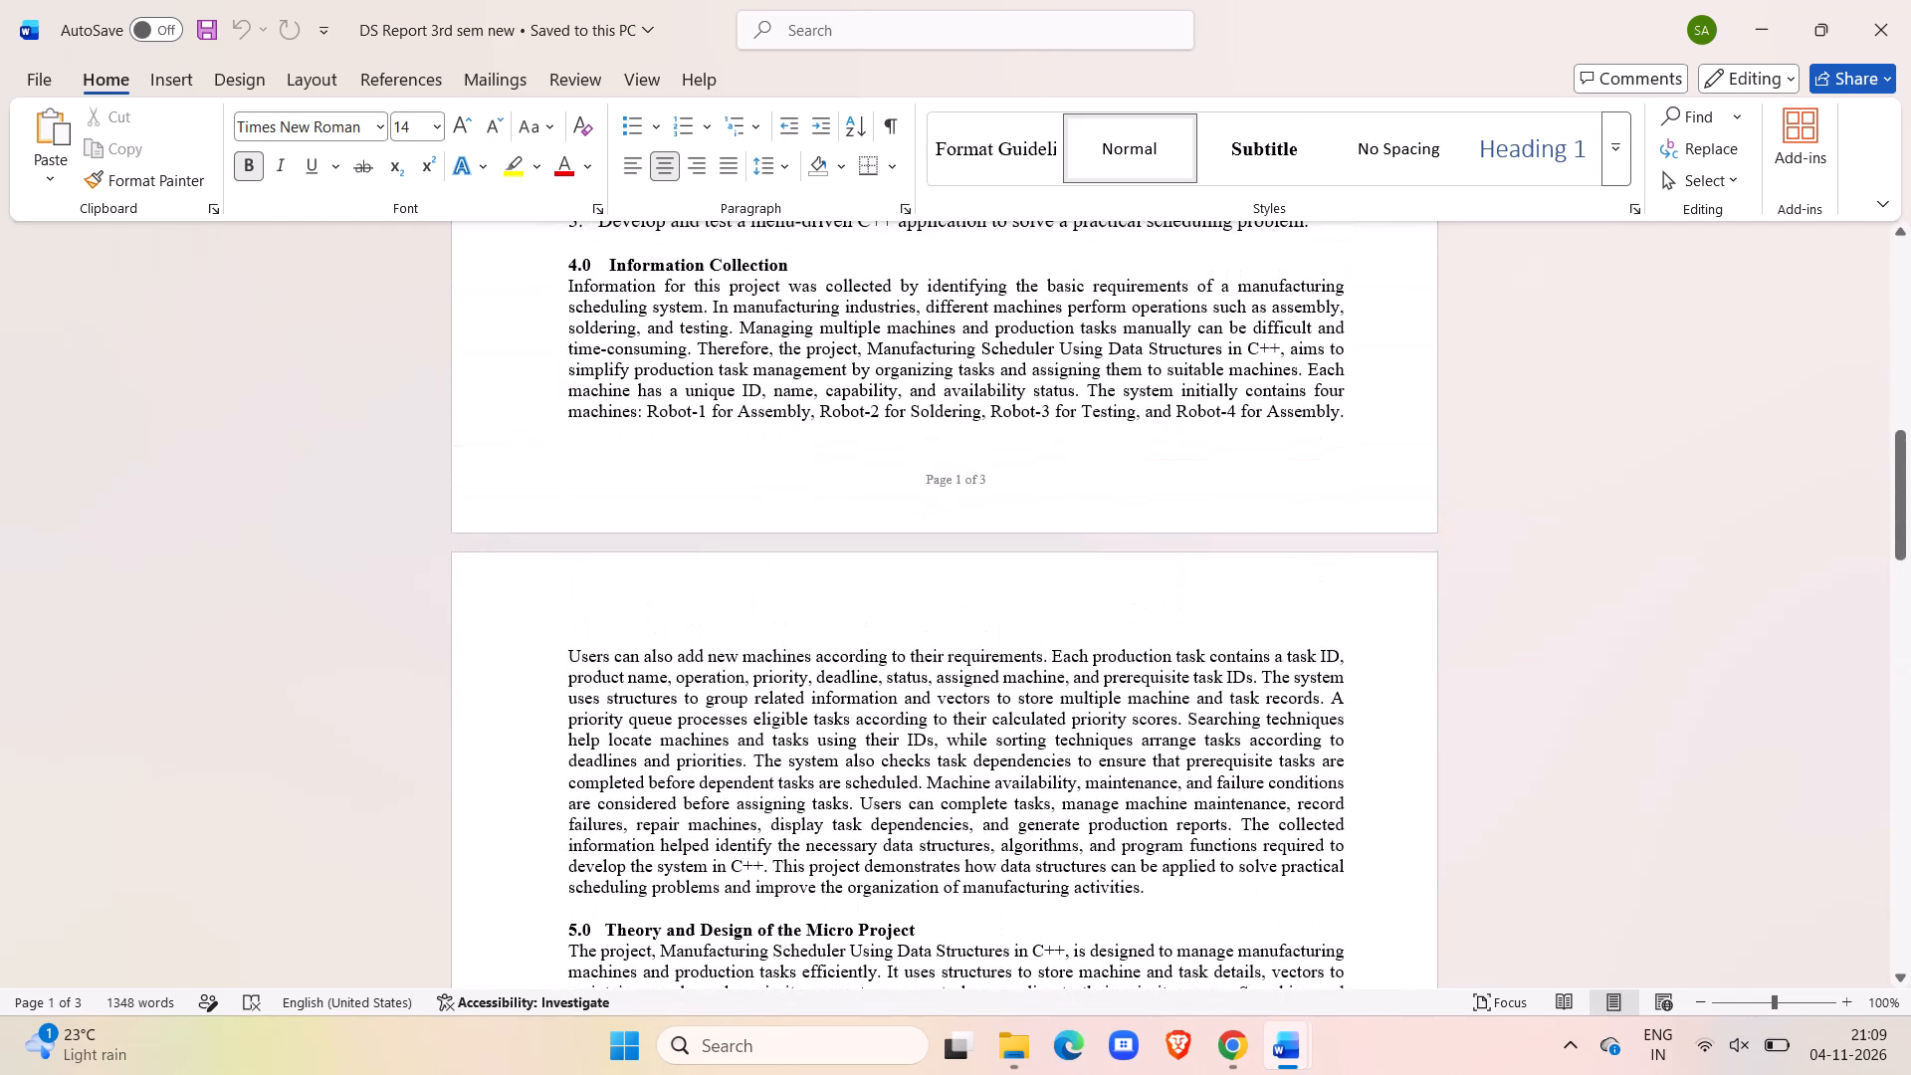
scroll(1074, 734, up, 5)
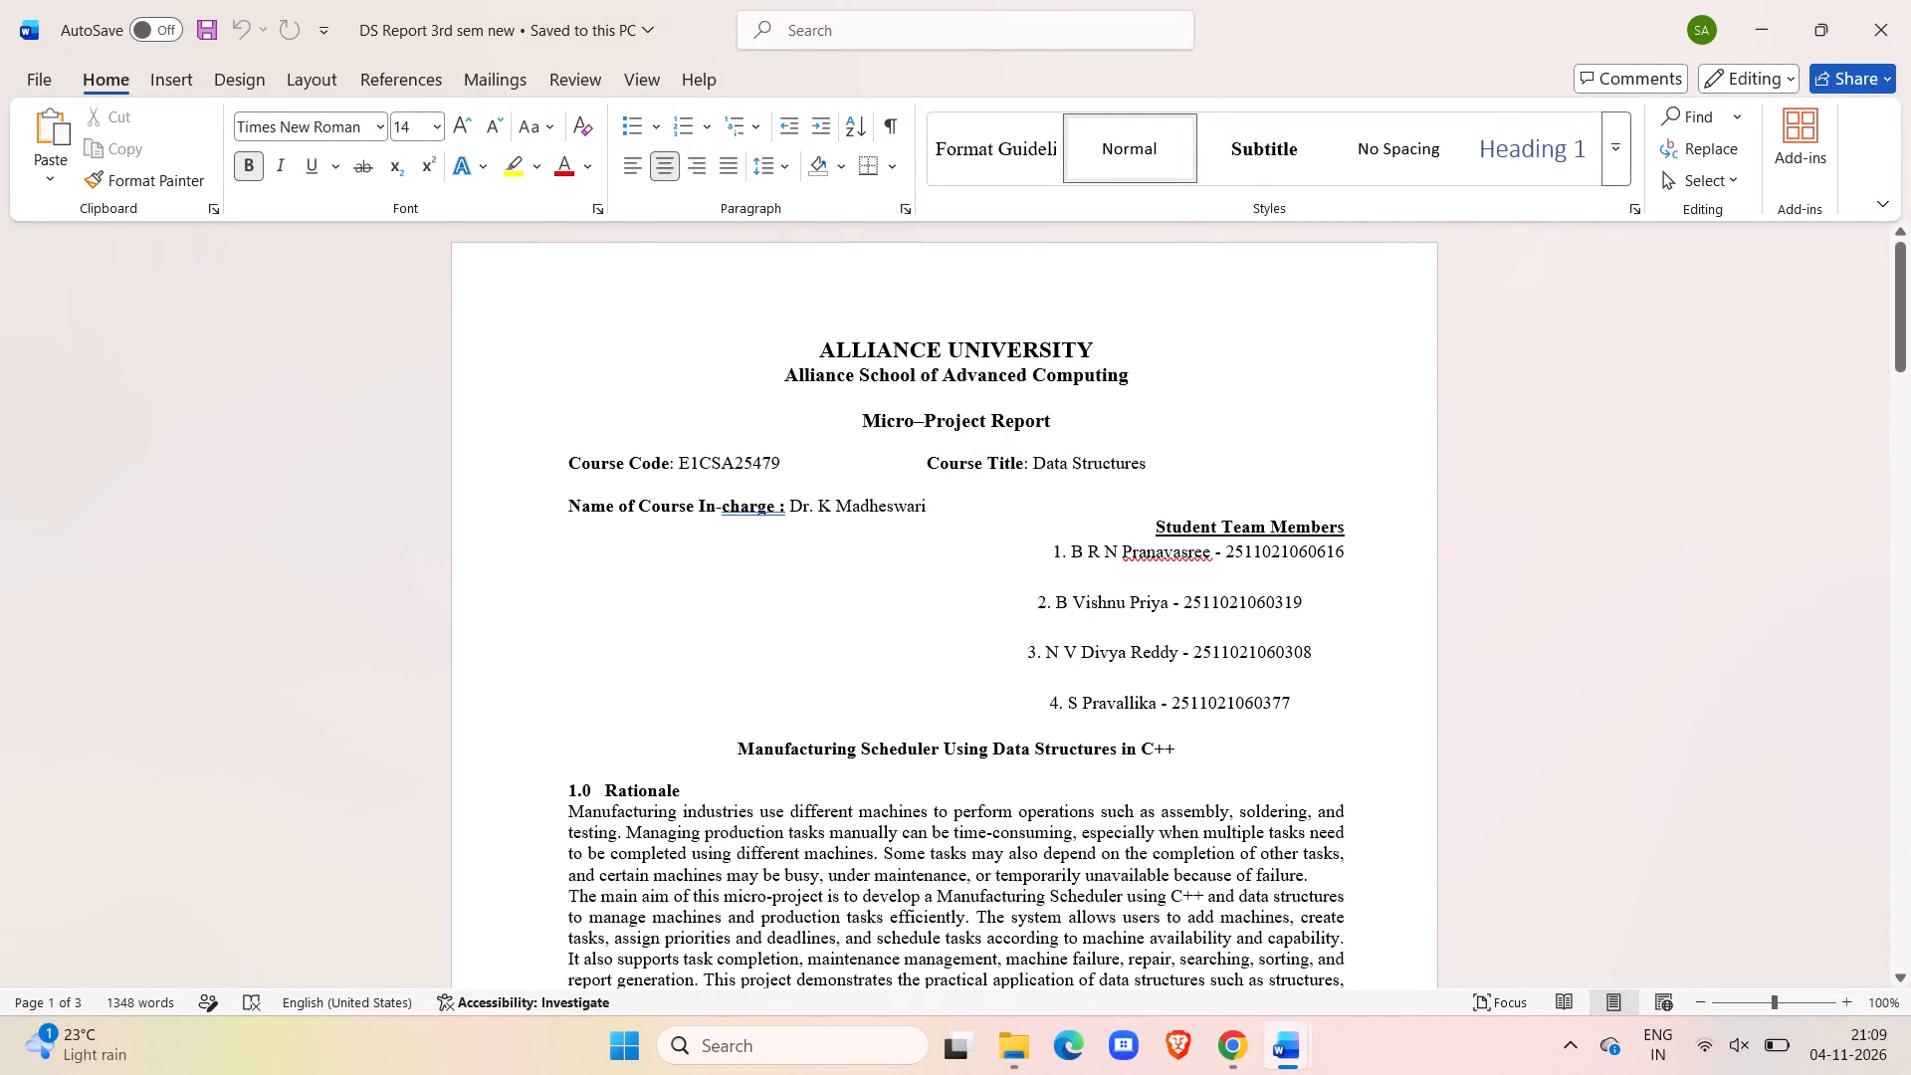
Replace the first entry under Student Team Members with the first group member's name and full registration number in parentheses, numbered 1.
drag(1068, 552, 1248, 715)
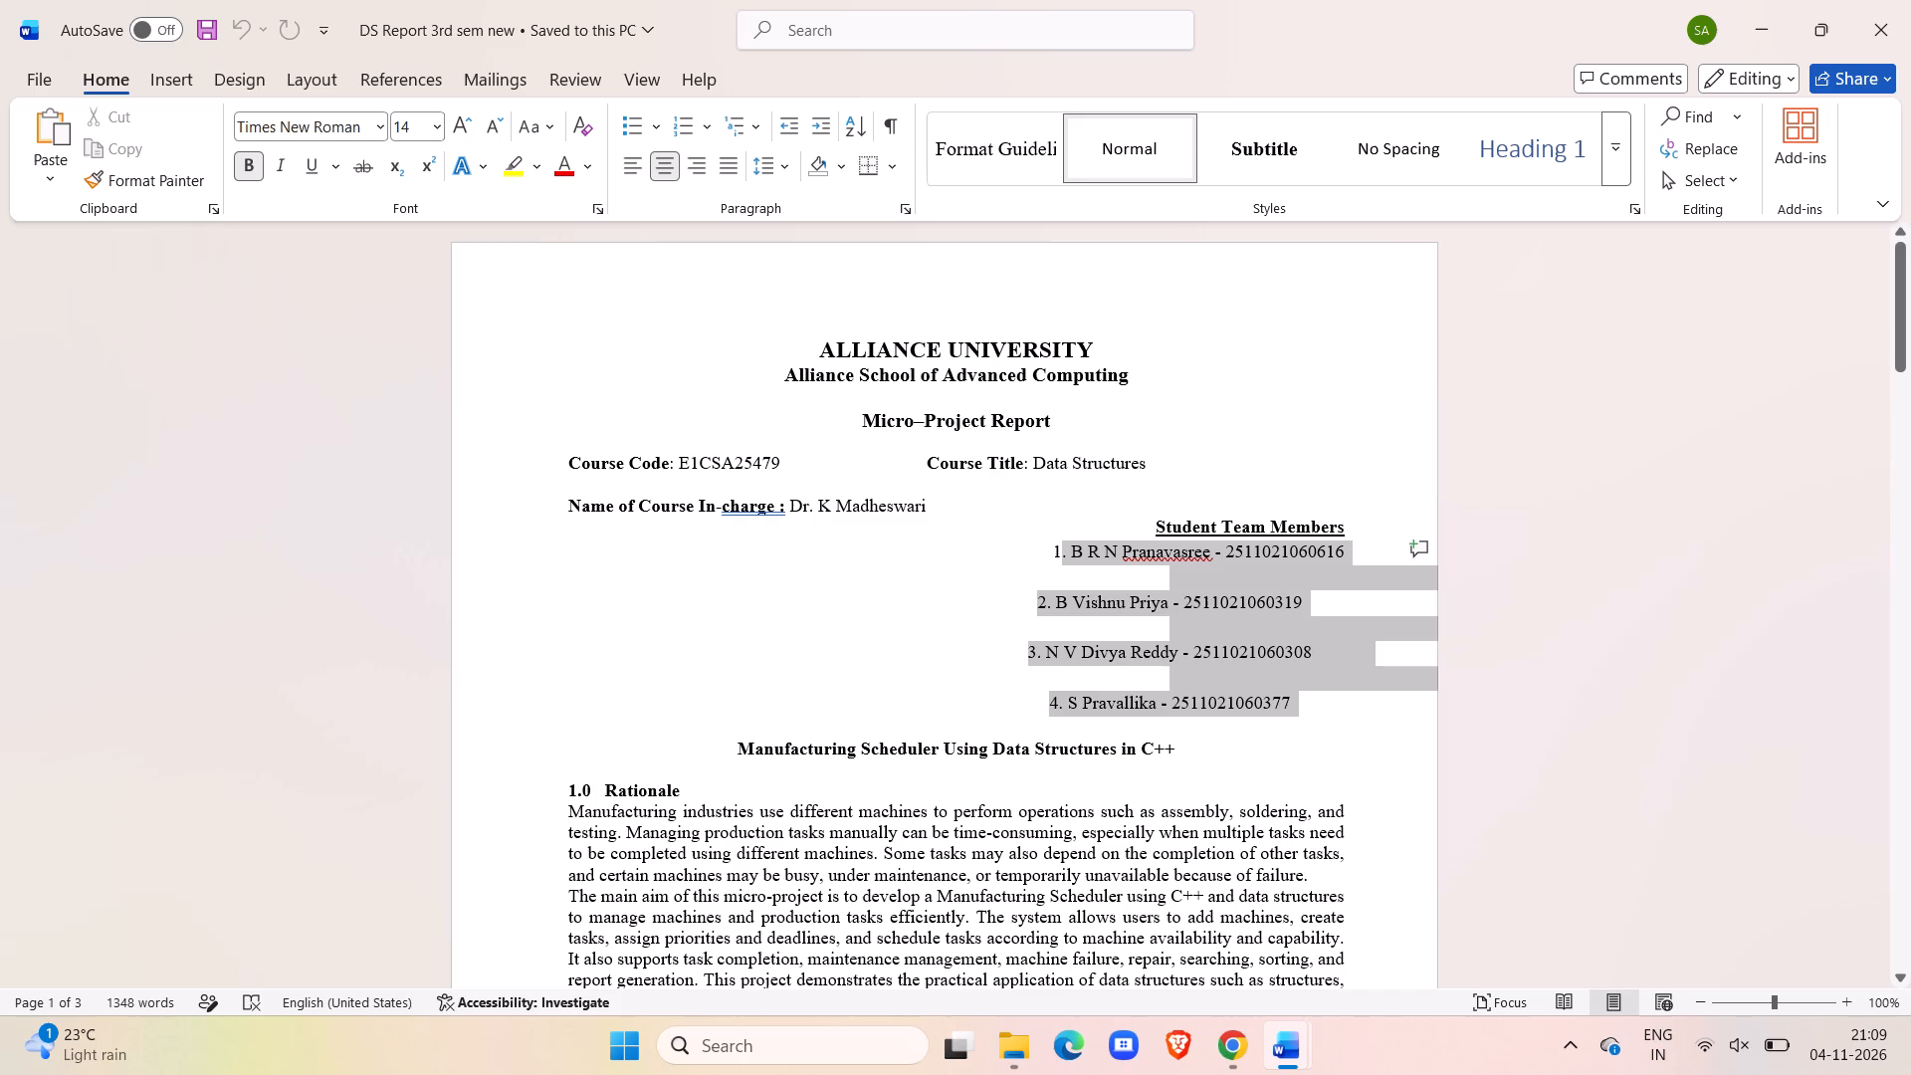
drag(1248, 715, 1318, 544)
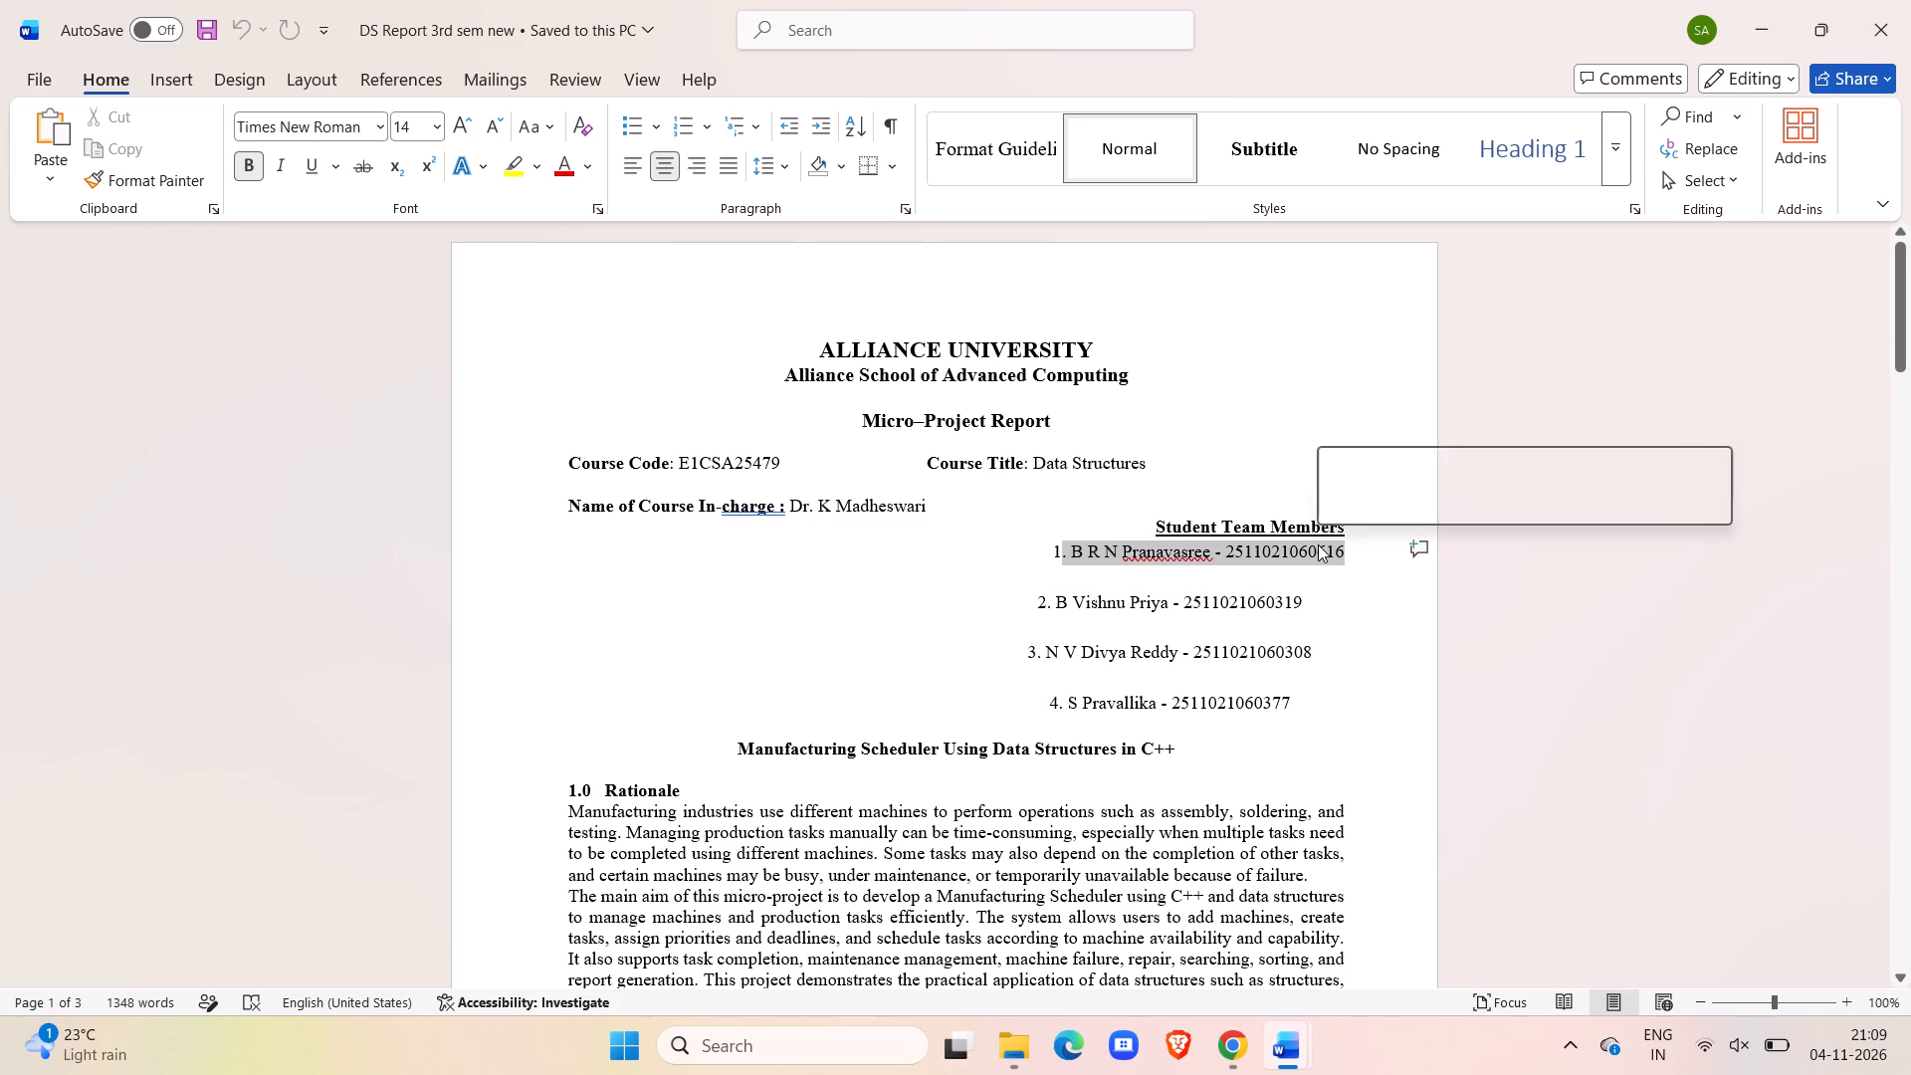
key(BackSpace)
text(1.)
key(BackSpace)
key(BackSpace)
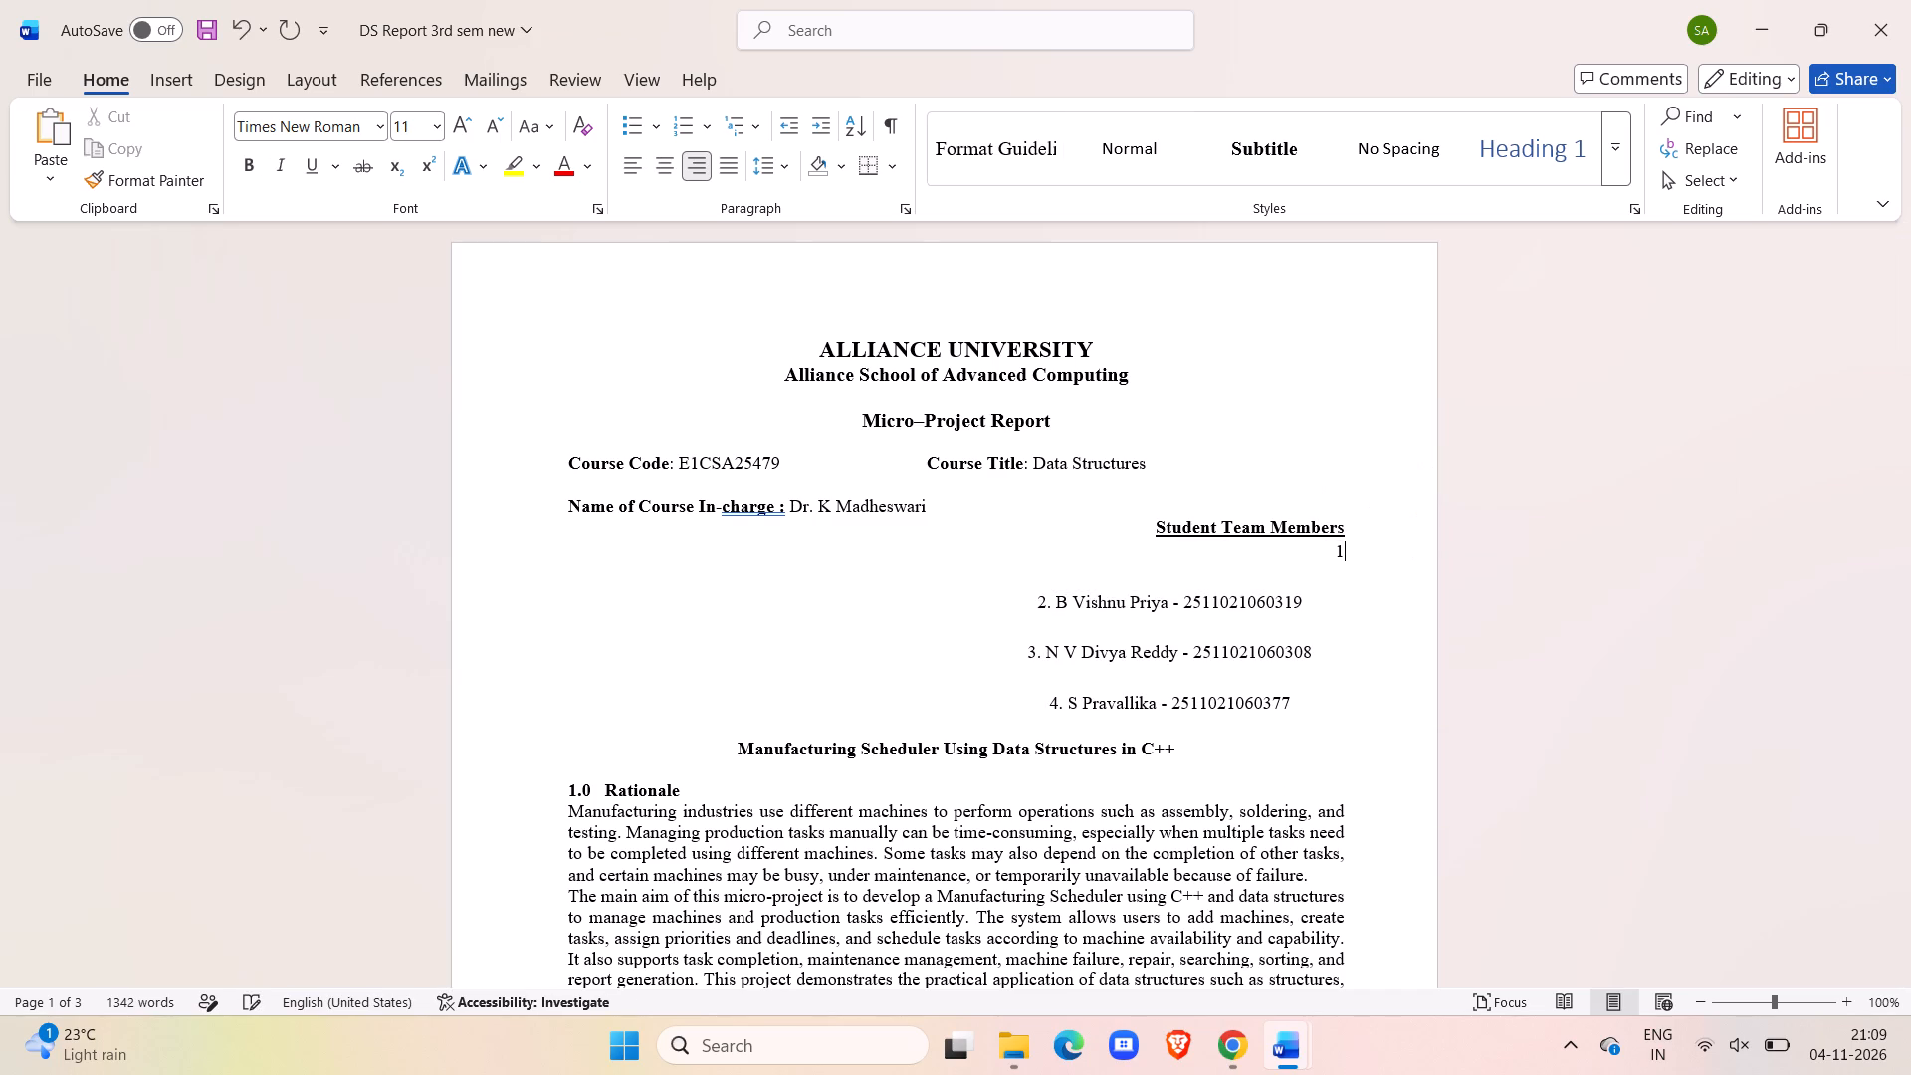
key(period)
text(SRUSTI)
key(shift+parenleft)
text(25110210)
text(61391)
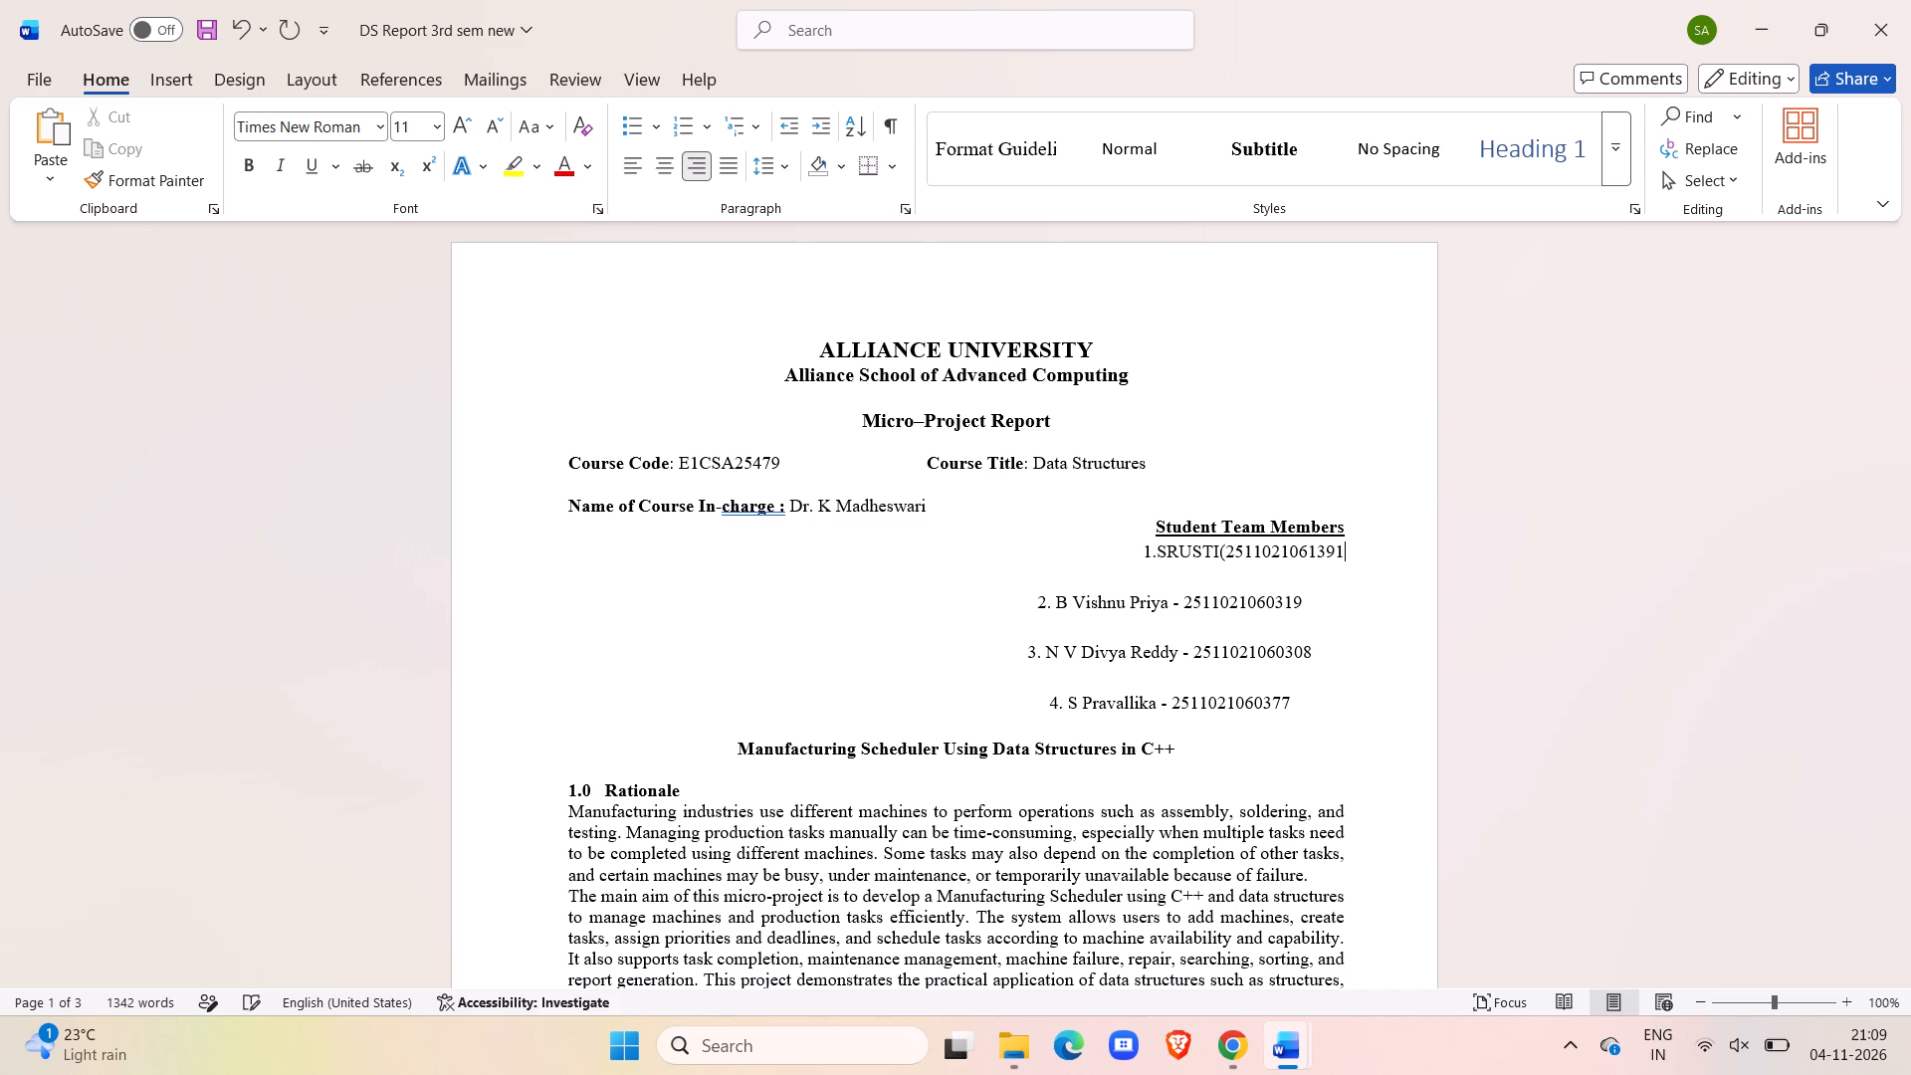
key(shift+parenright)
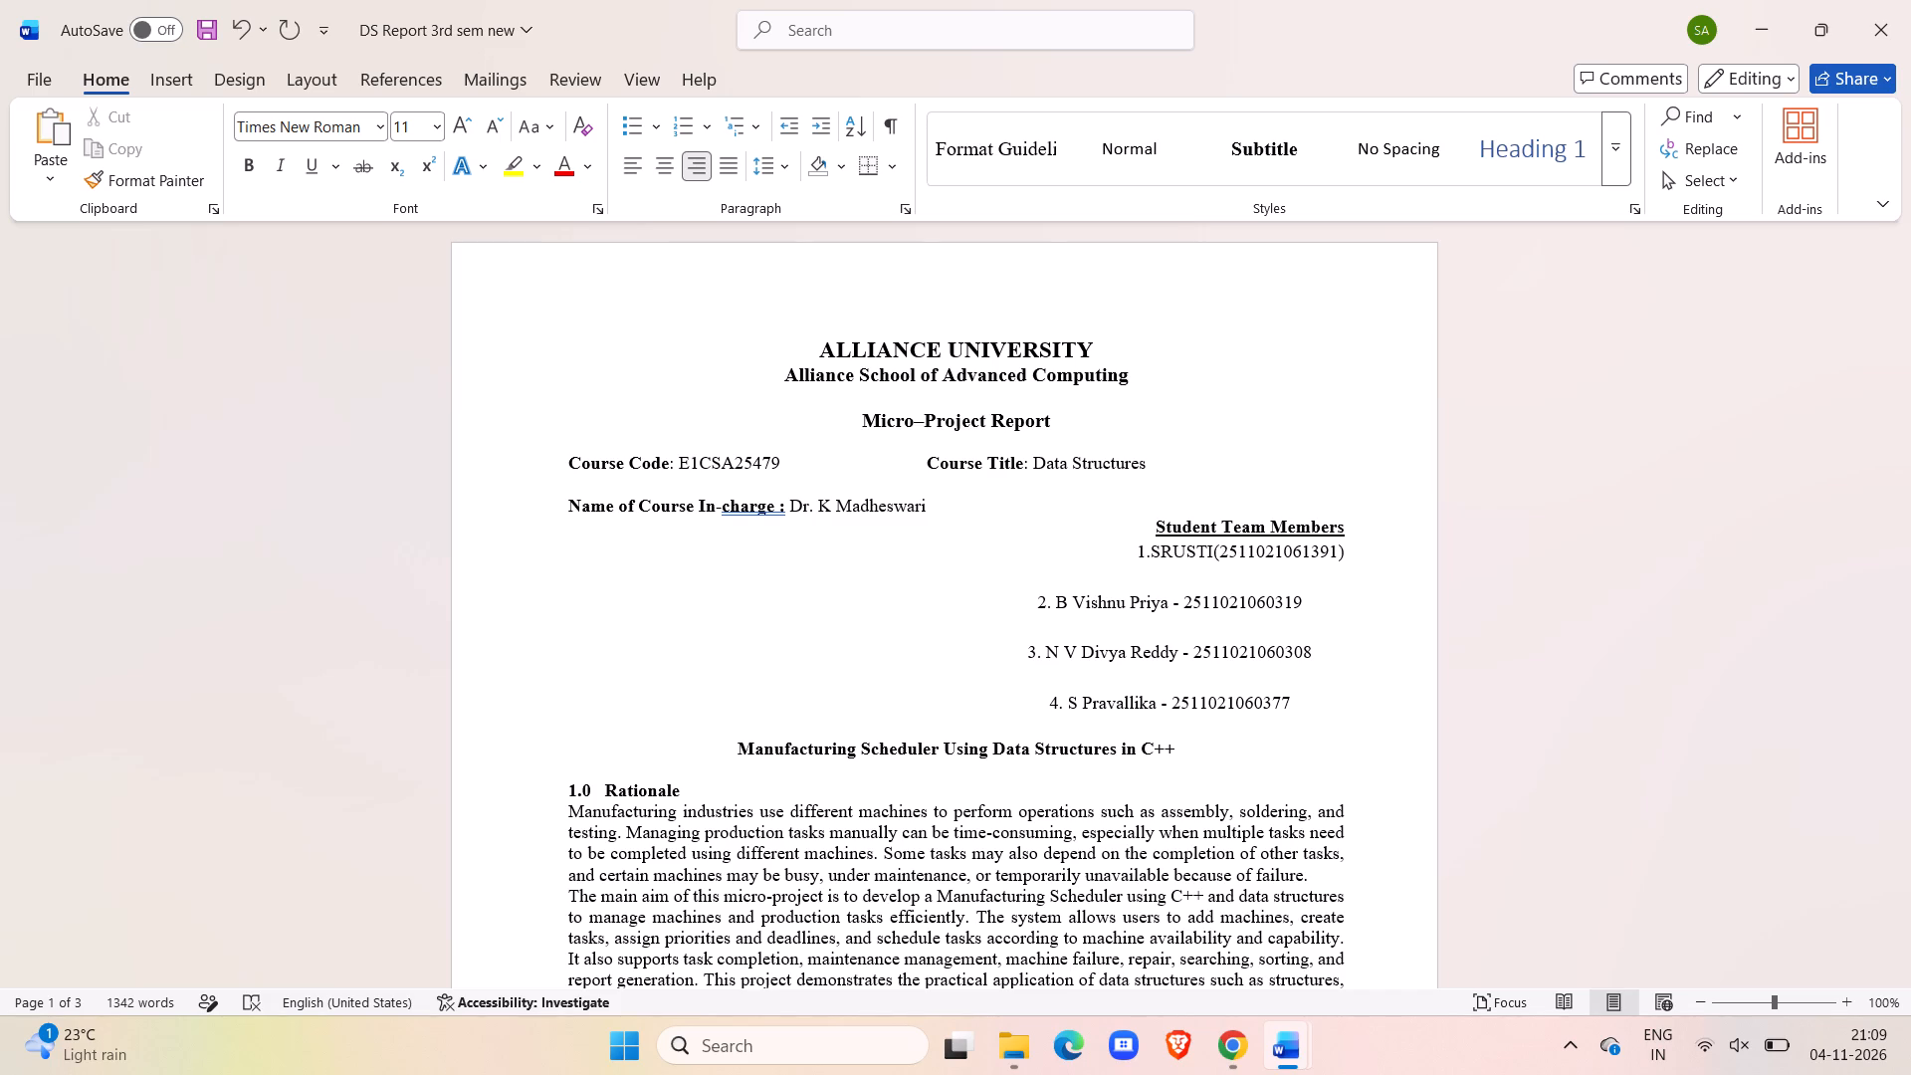
Replace the second student team member's entry with the second group member's name and full registration number in parentheses.
drag(1054, 598, 1232, 601)
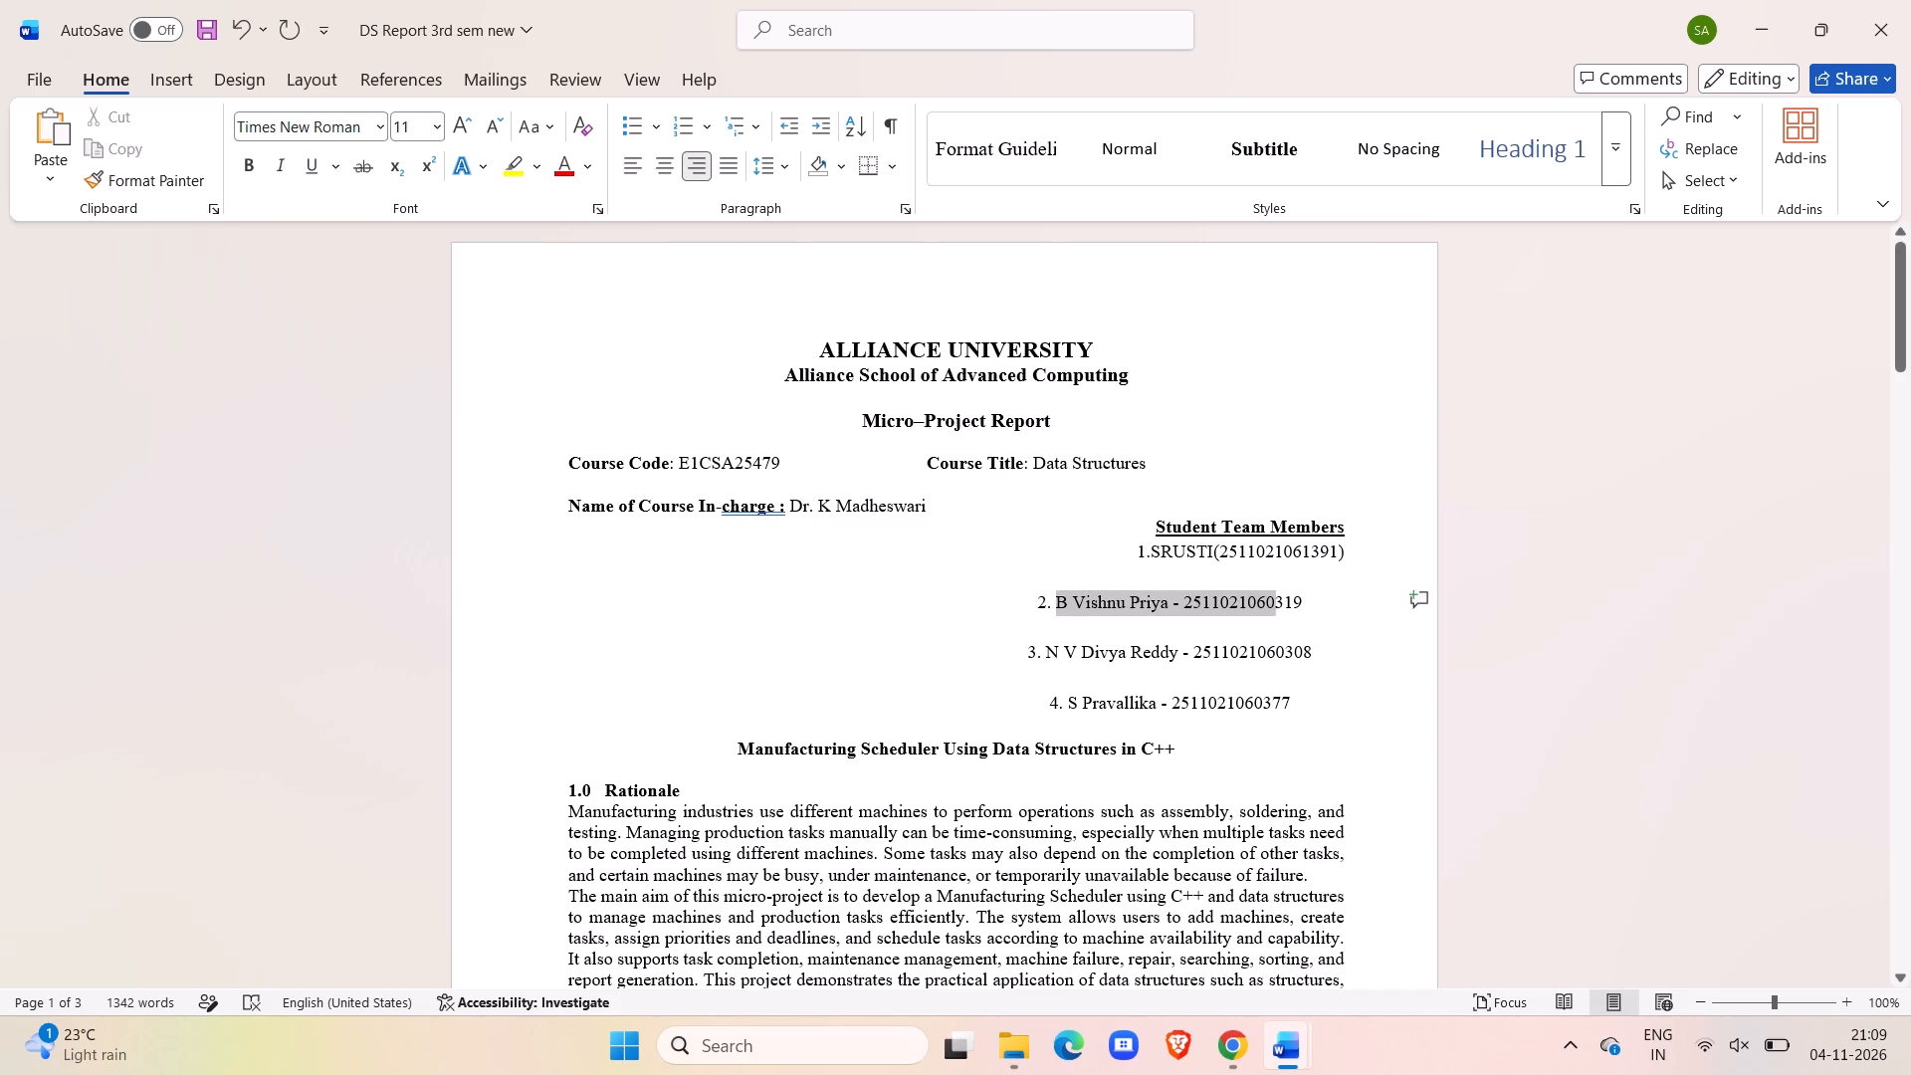
drag(1232, 601, 1306, 596)
key(BackSpace)
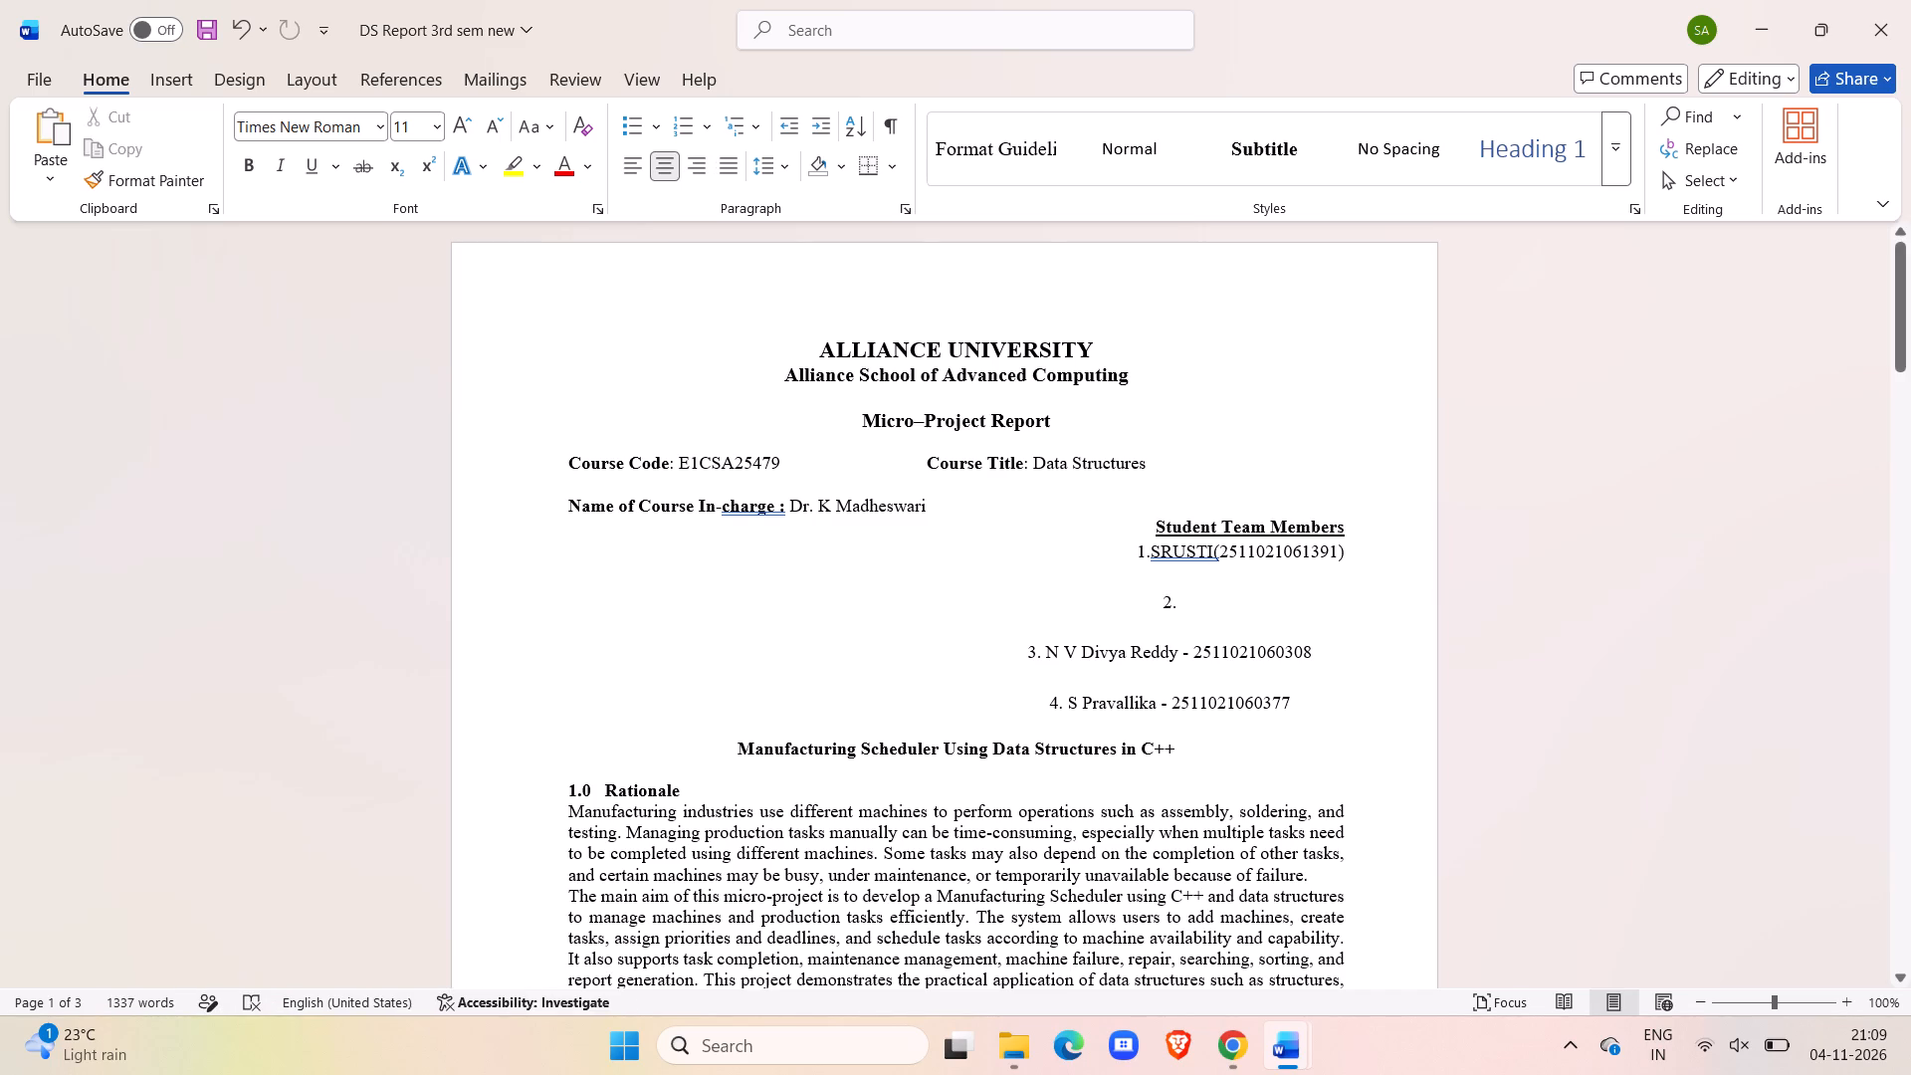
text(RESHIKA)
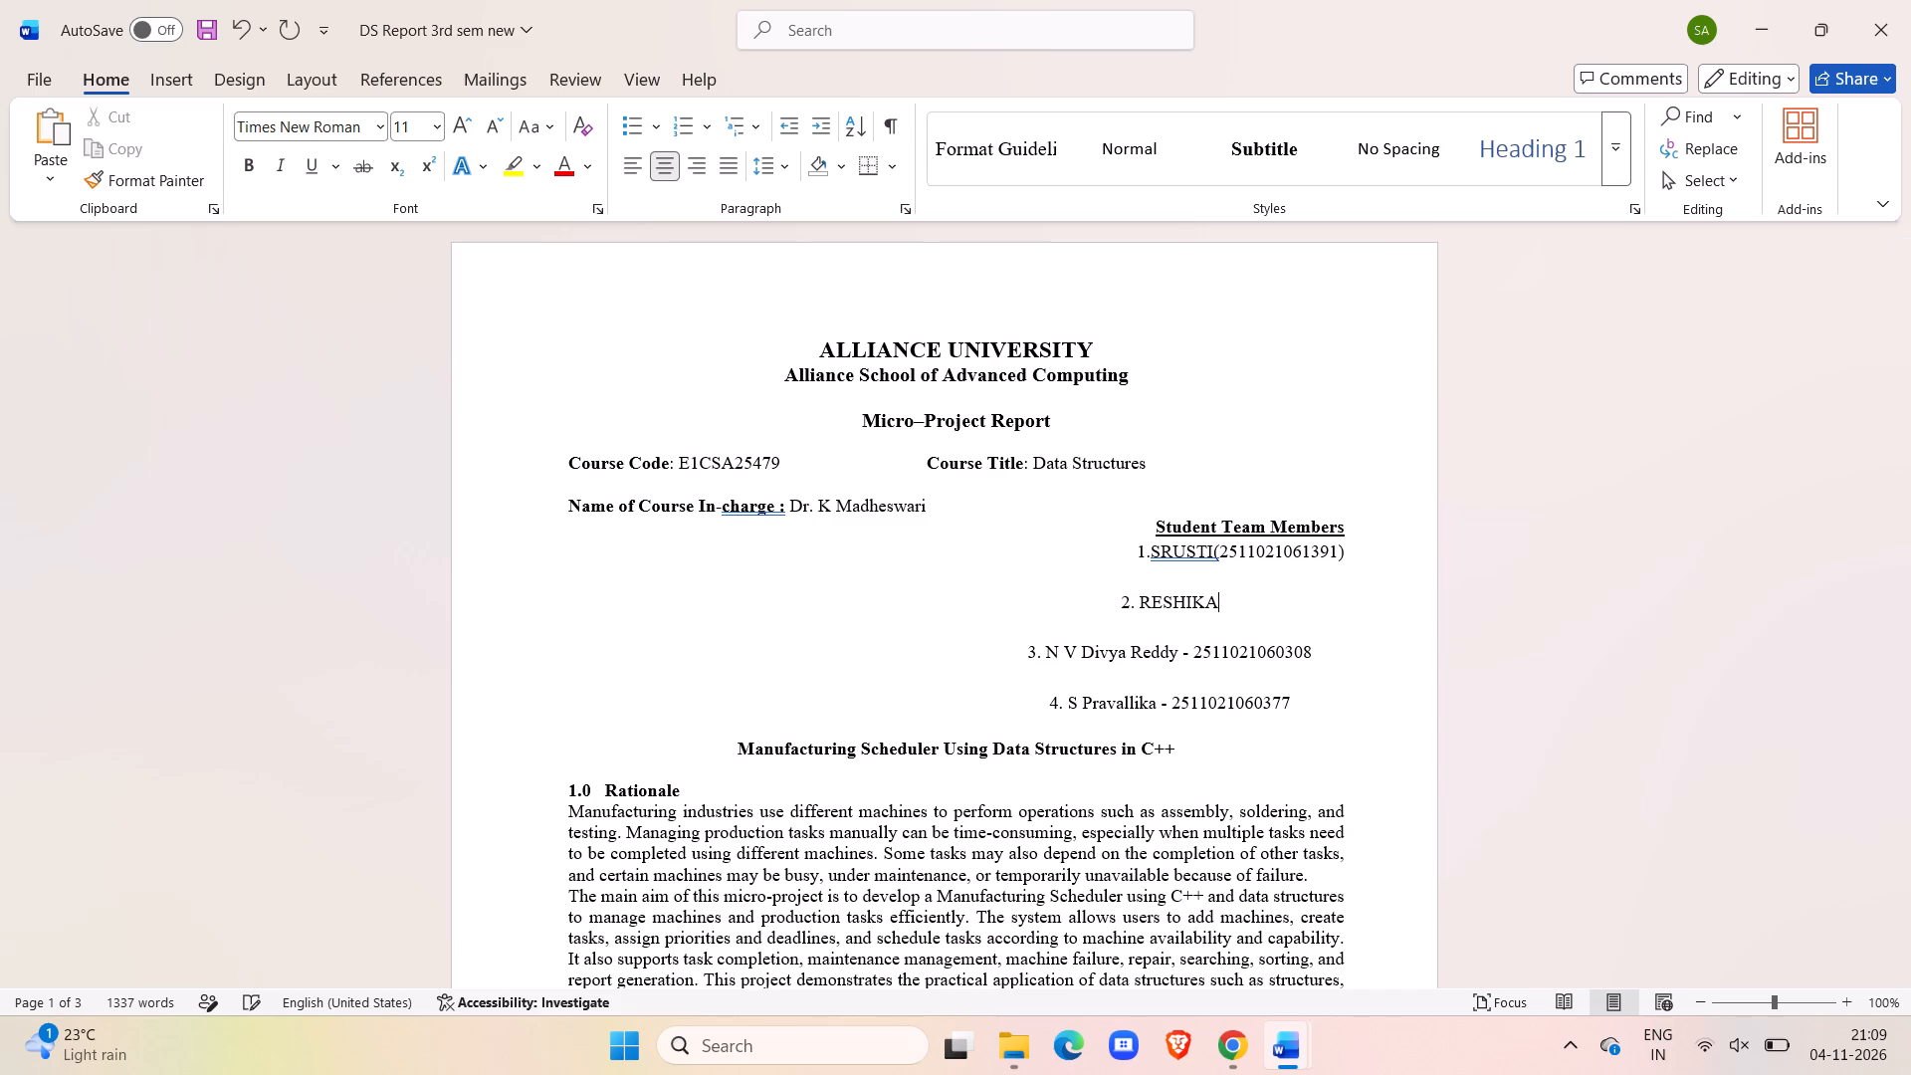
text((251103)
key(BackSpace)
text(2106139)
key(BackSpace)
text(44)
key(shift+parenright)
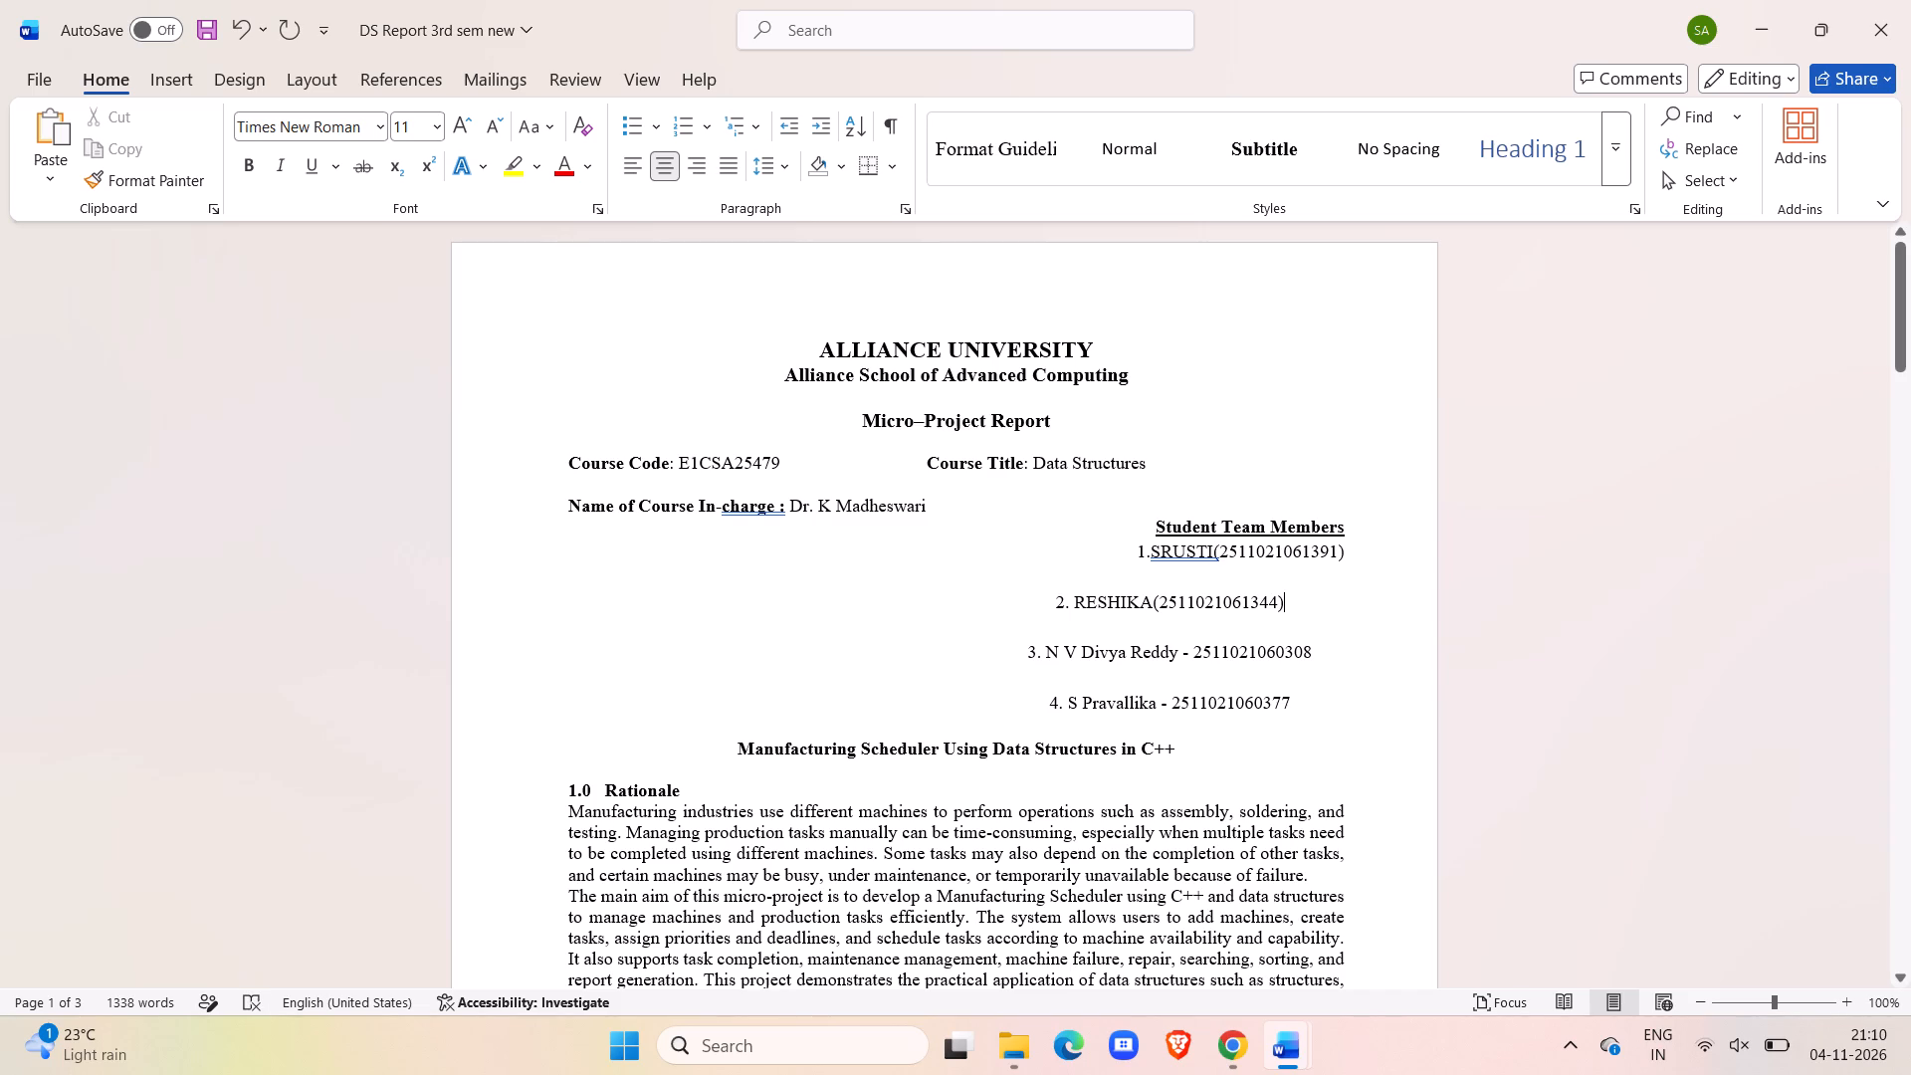
Replace the third student team member's entry with the third group member's name and the beginning of the registration number after an opening parenthesis.
drag(1044, 650, 1301, 651)
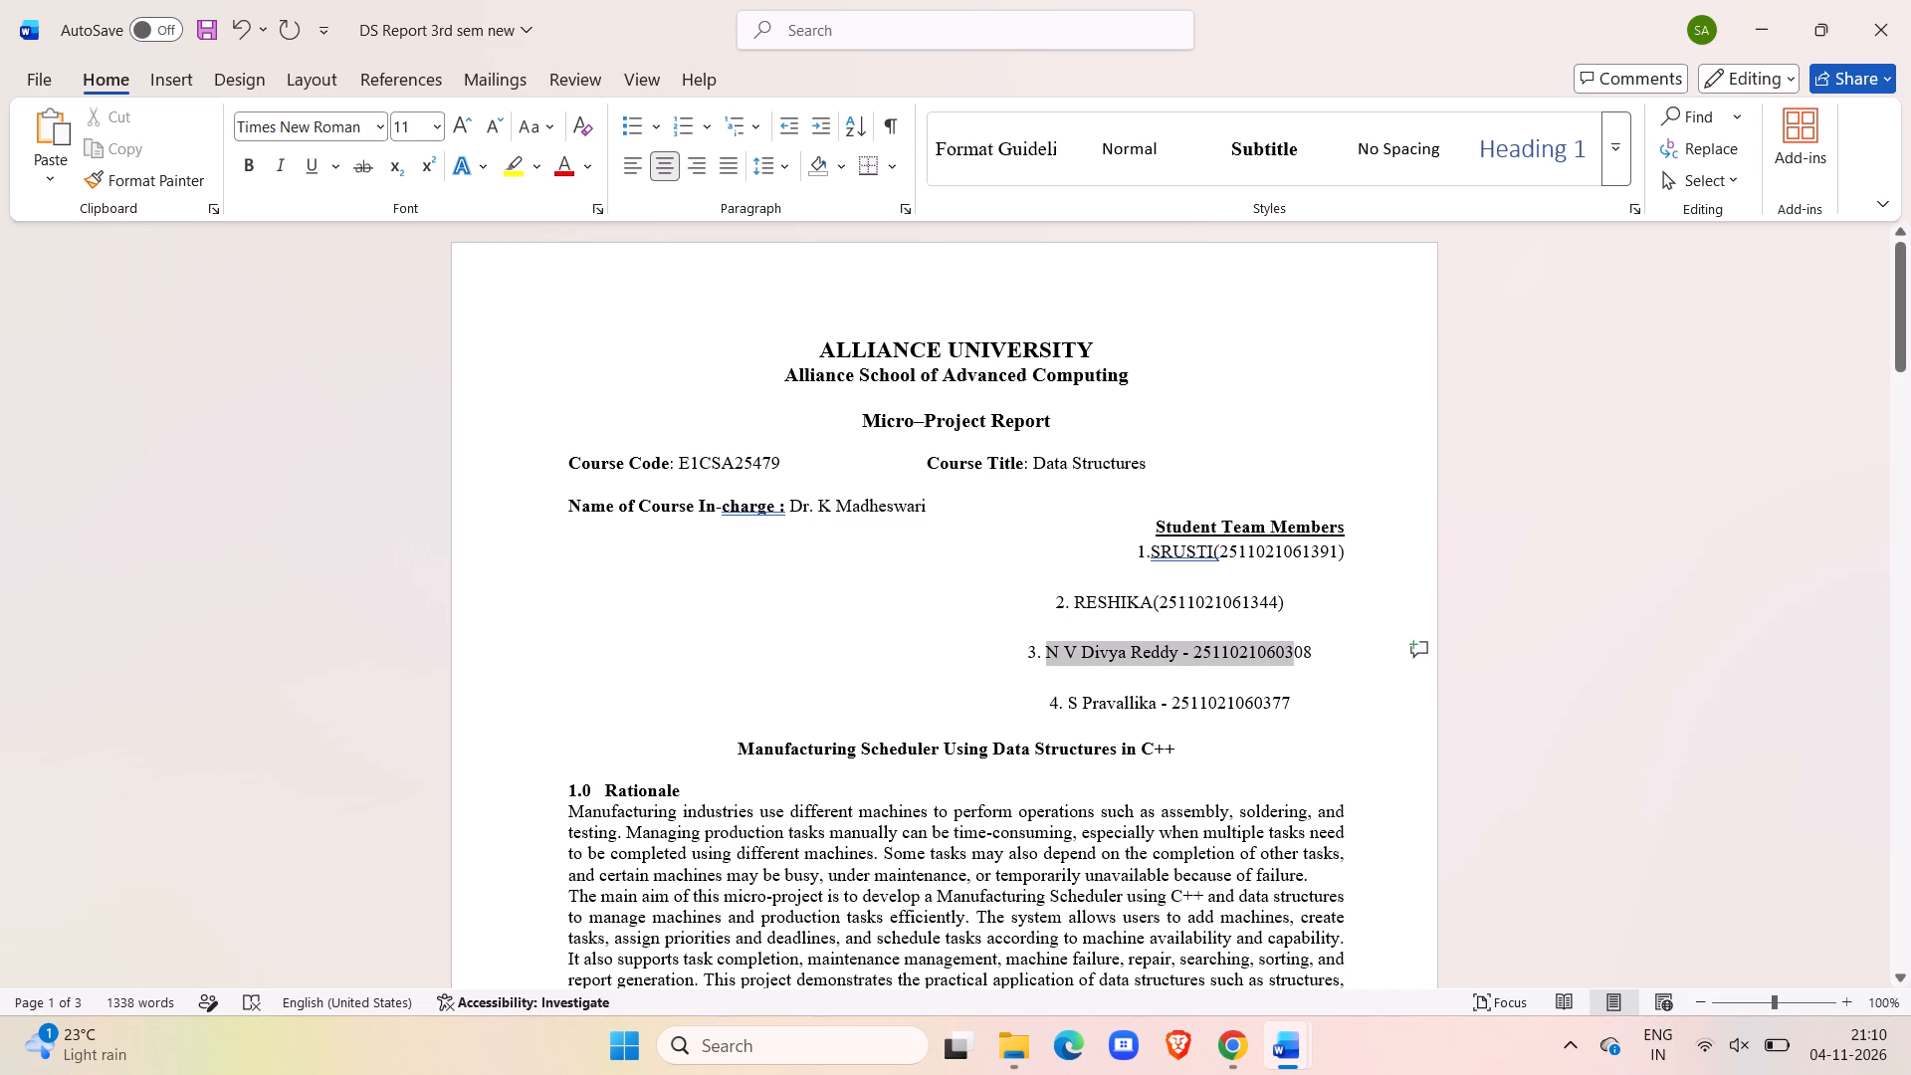
drag(1301, 651, 1325, 652)
key(BackSpace)
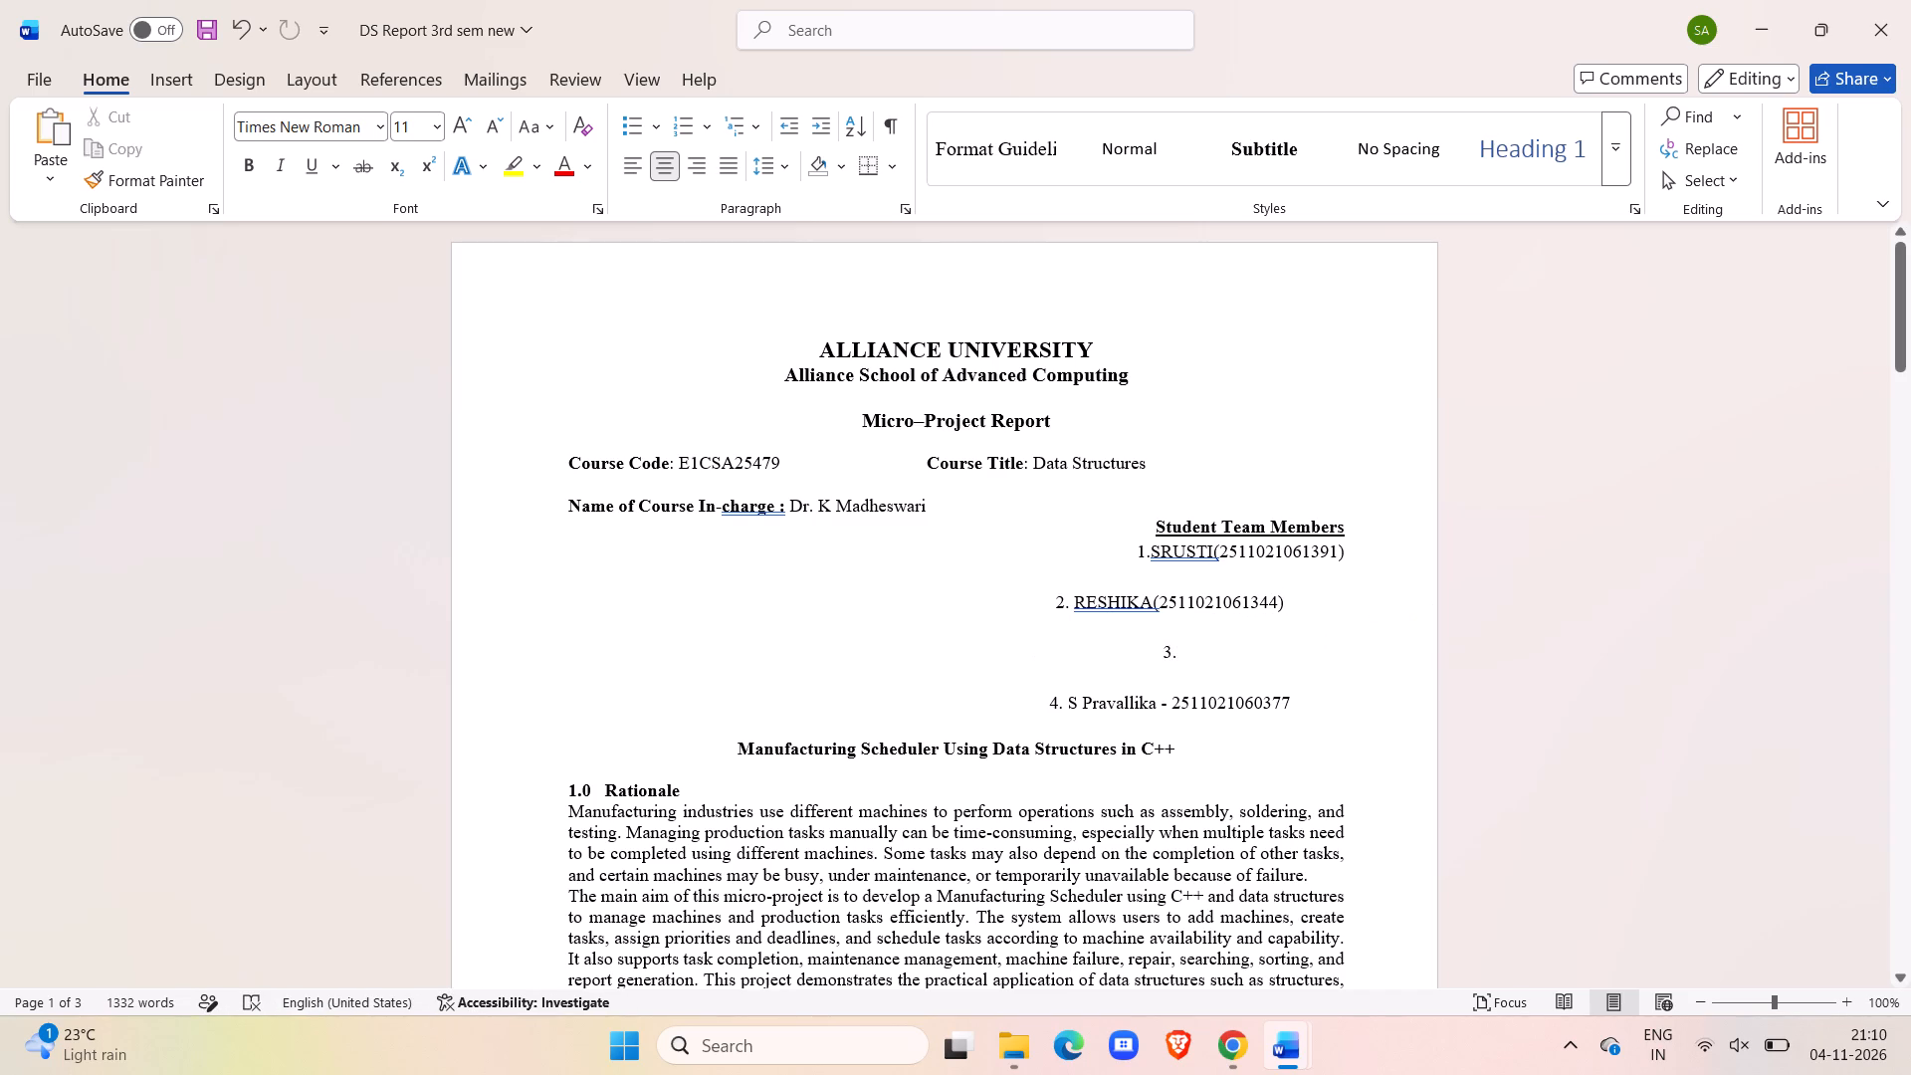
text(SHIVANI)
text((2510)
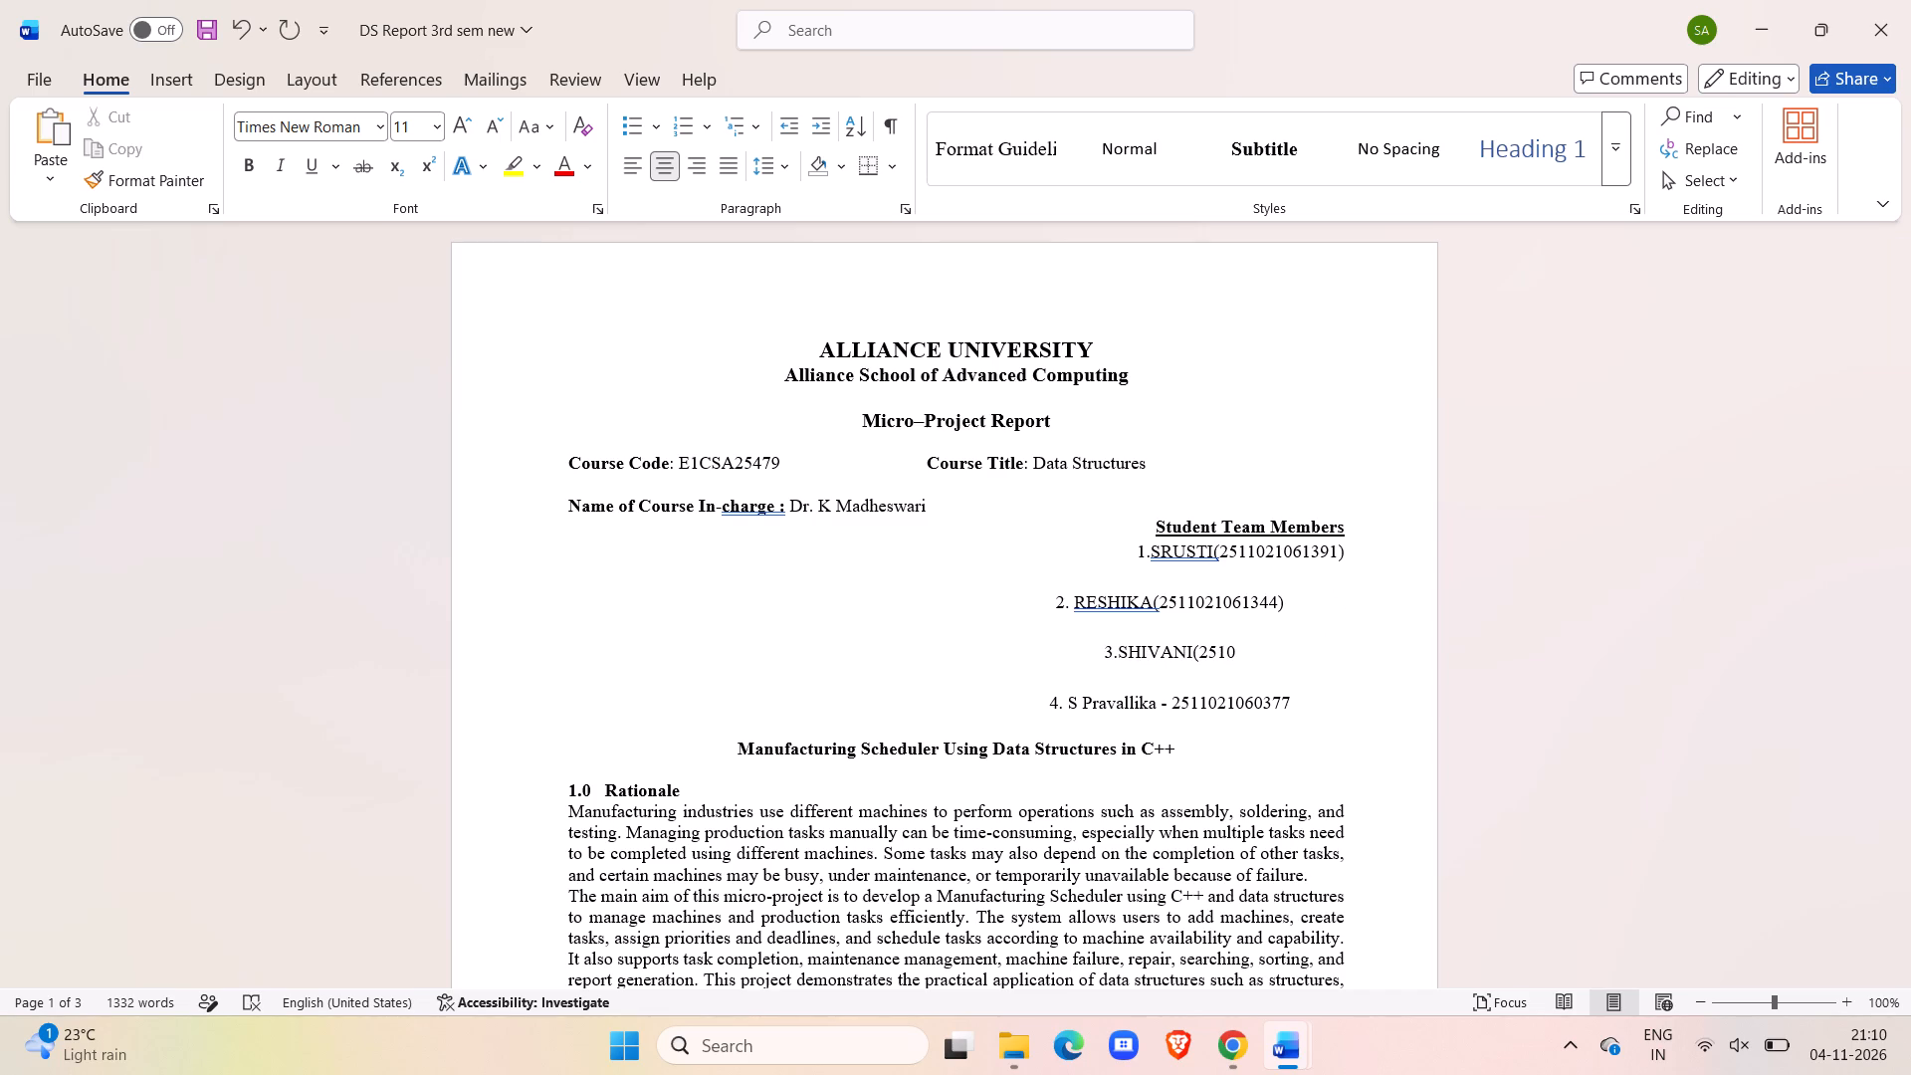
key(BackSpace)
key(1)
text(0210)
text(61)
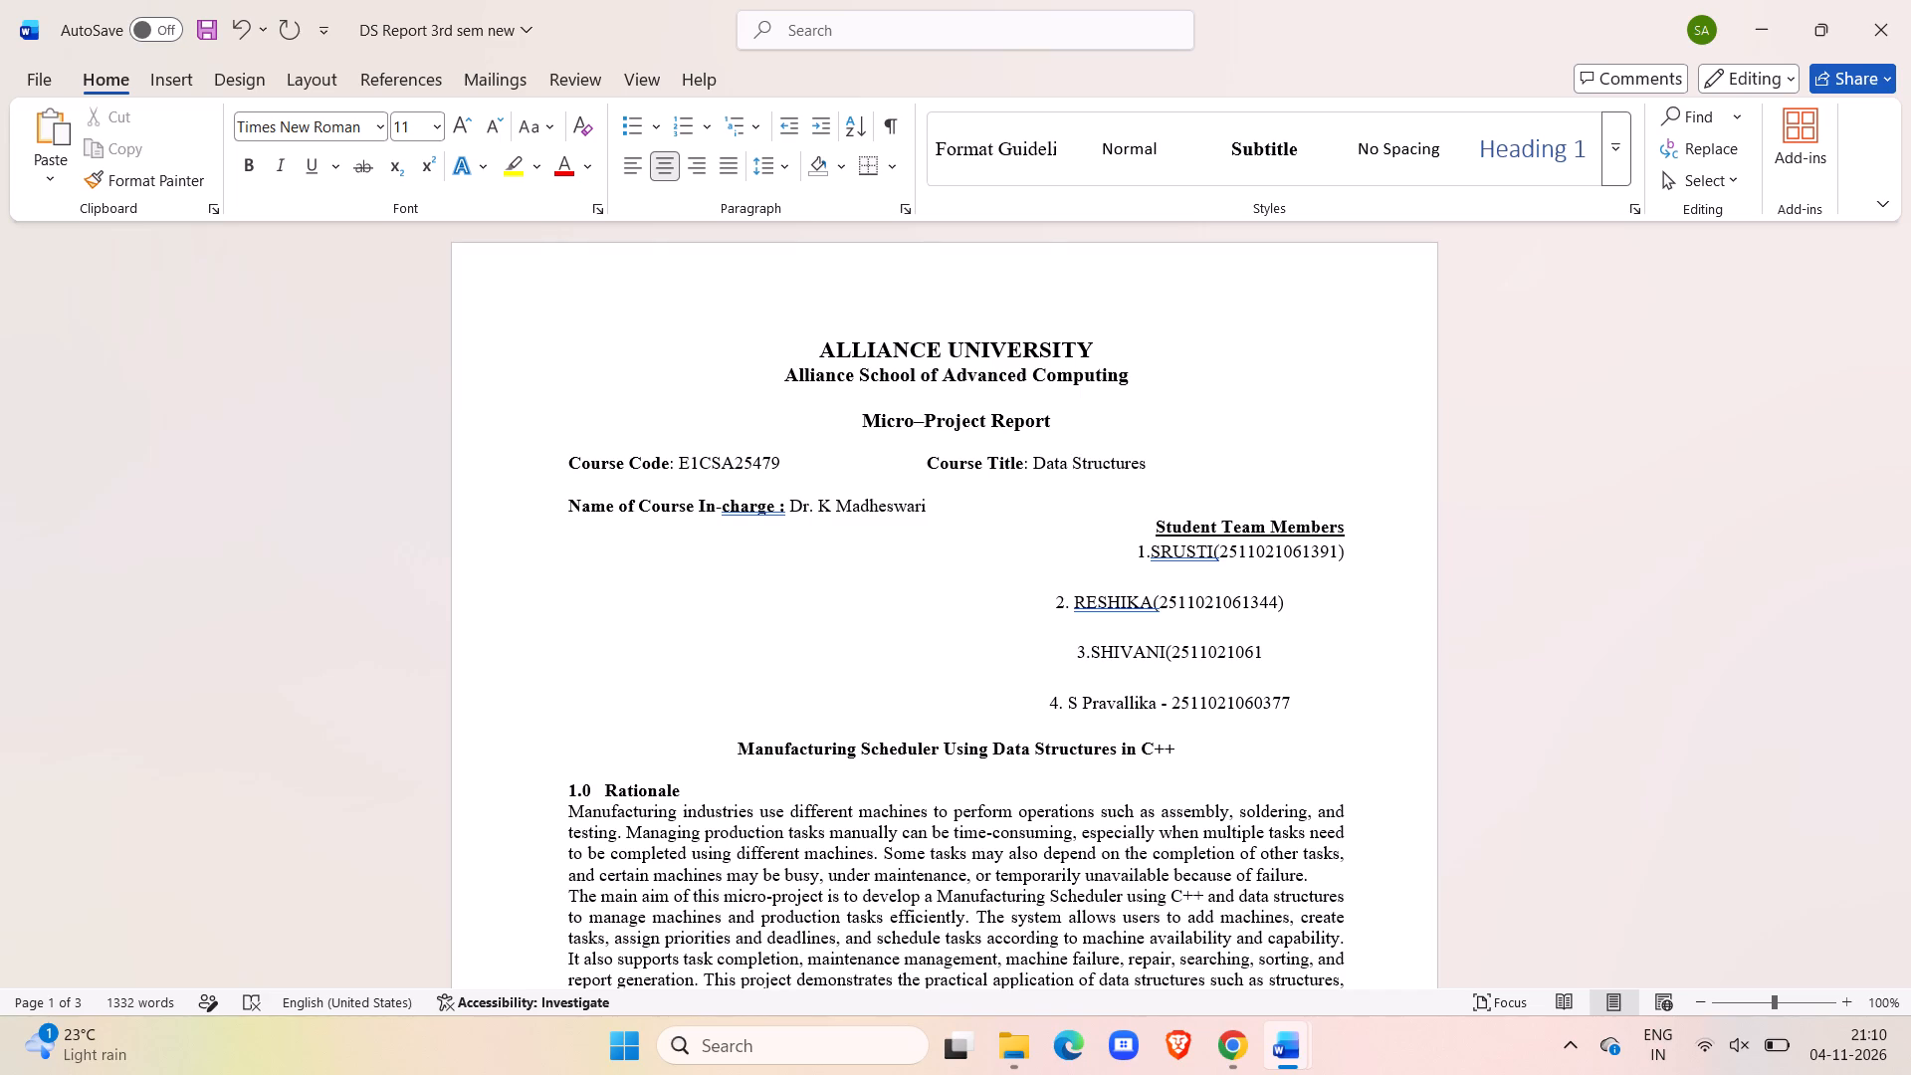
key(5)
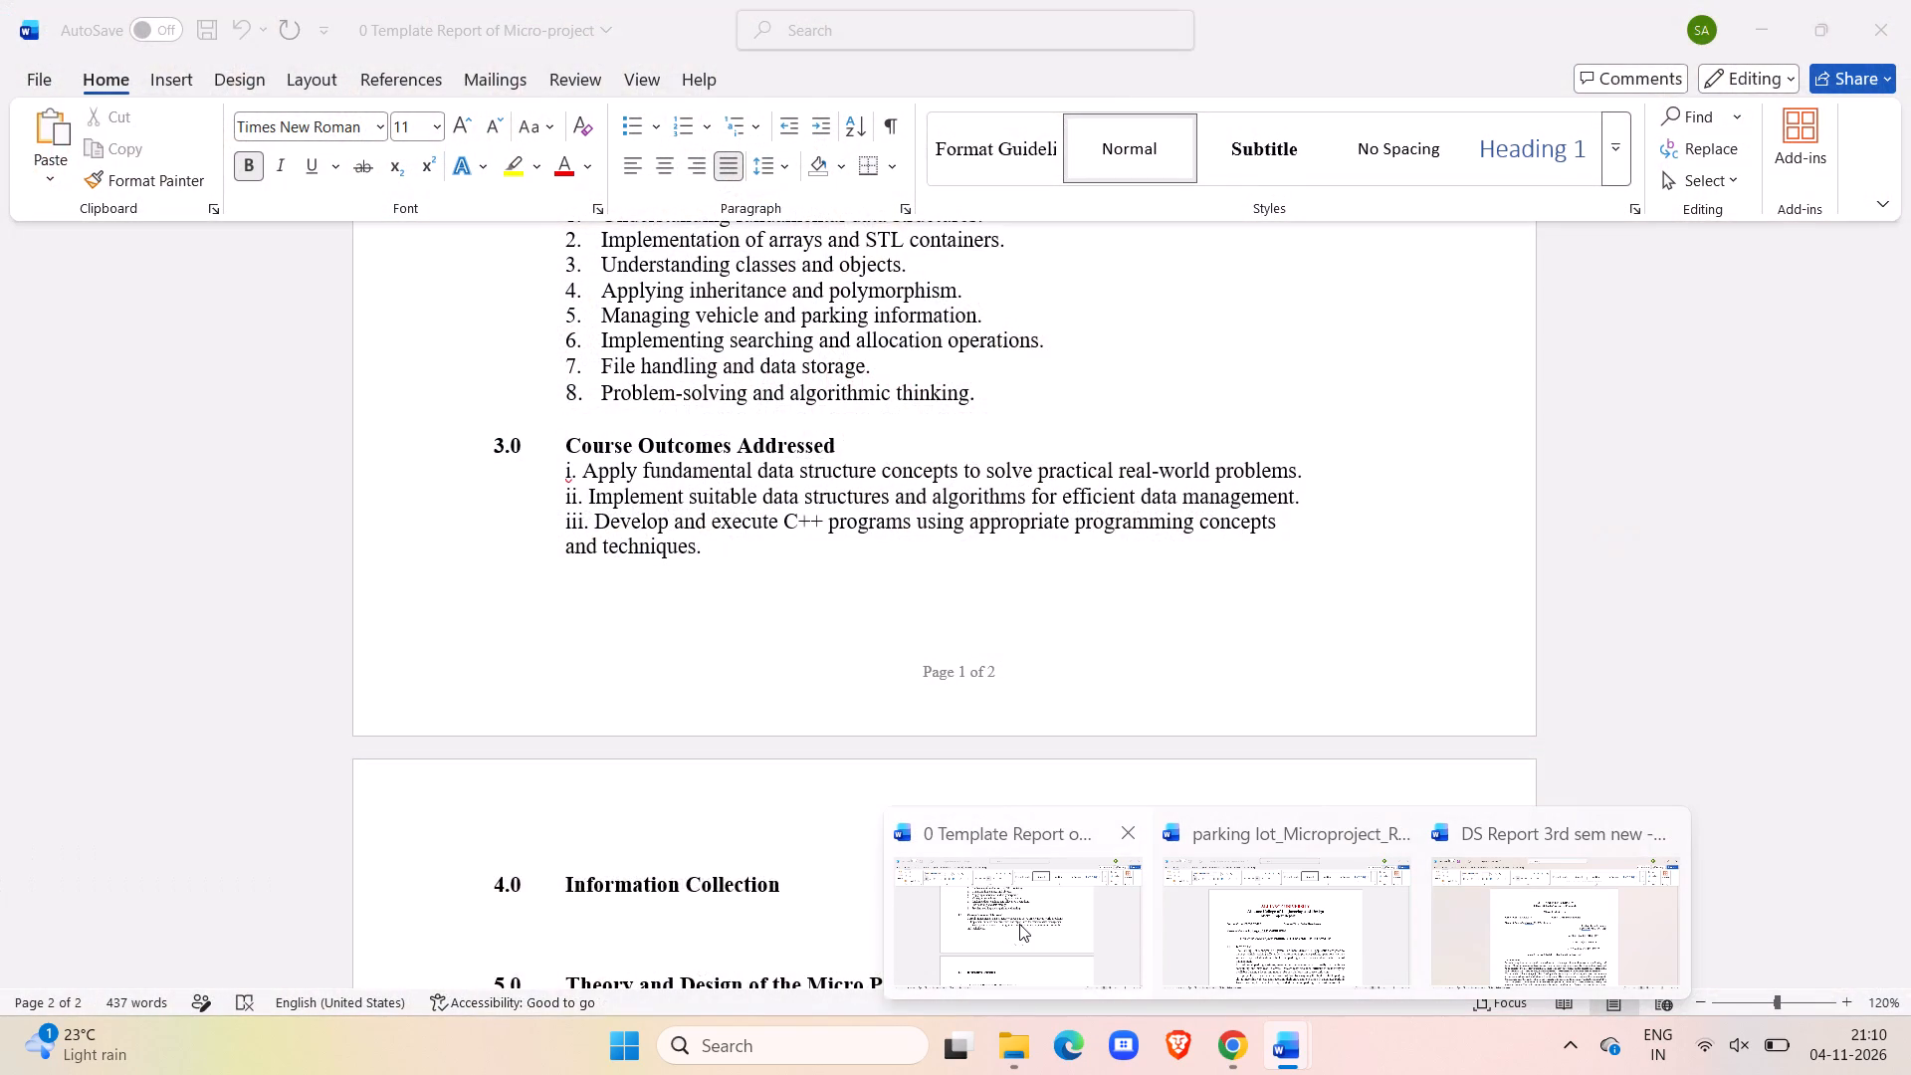
Check the Student Team Members list and sections 1.0 to 4.0 in the 0 Template Report of Micro-project document.
click(1019, 924)
scroll(951, 711, up, 7)
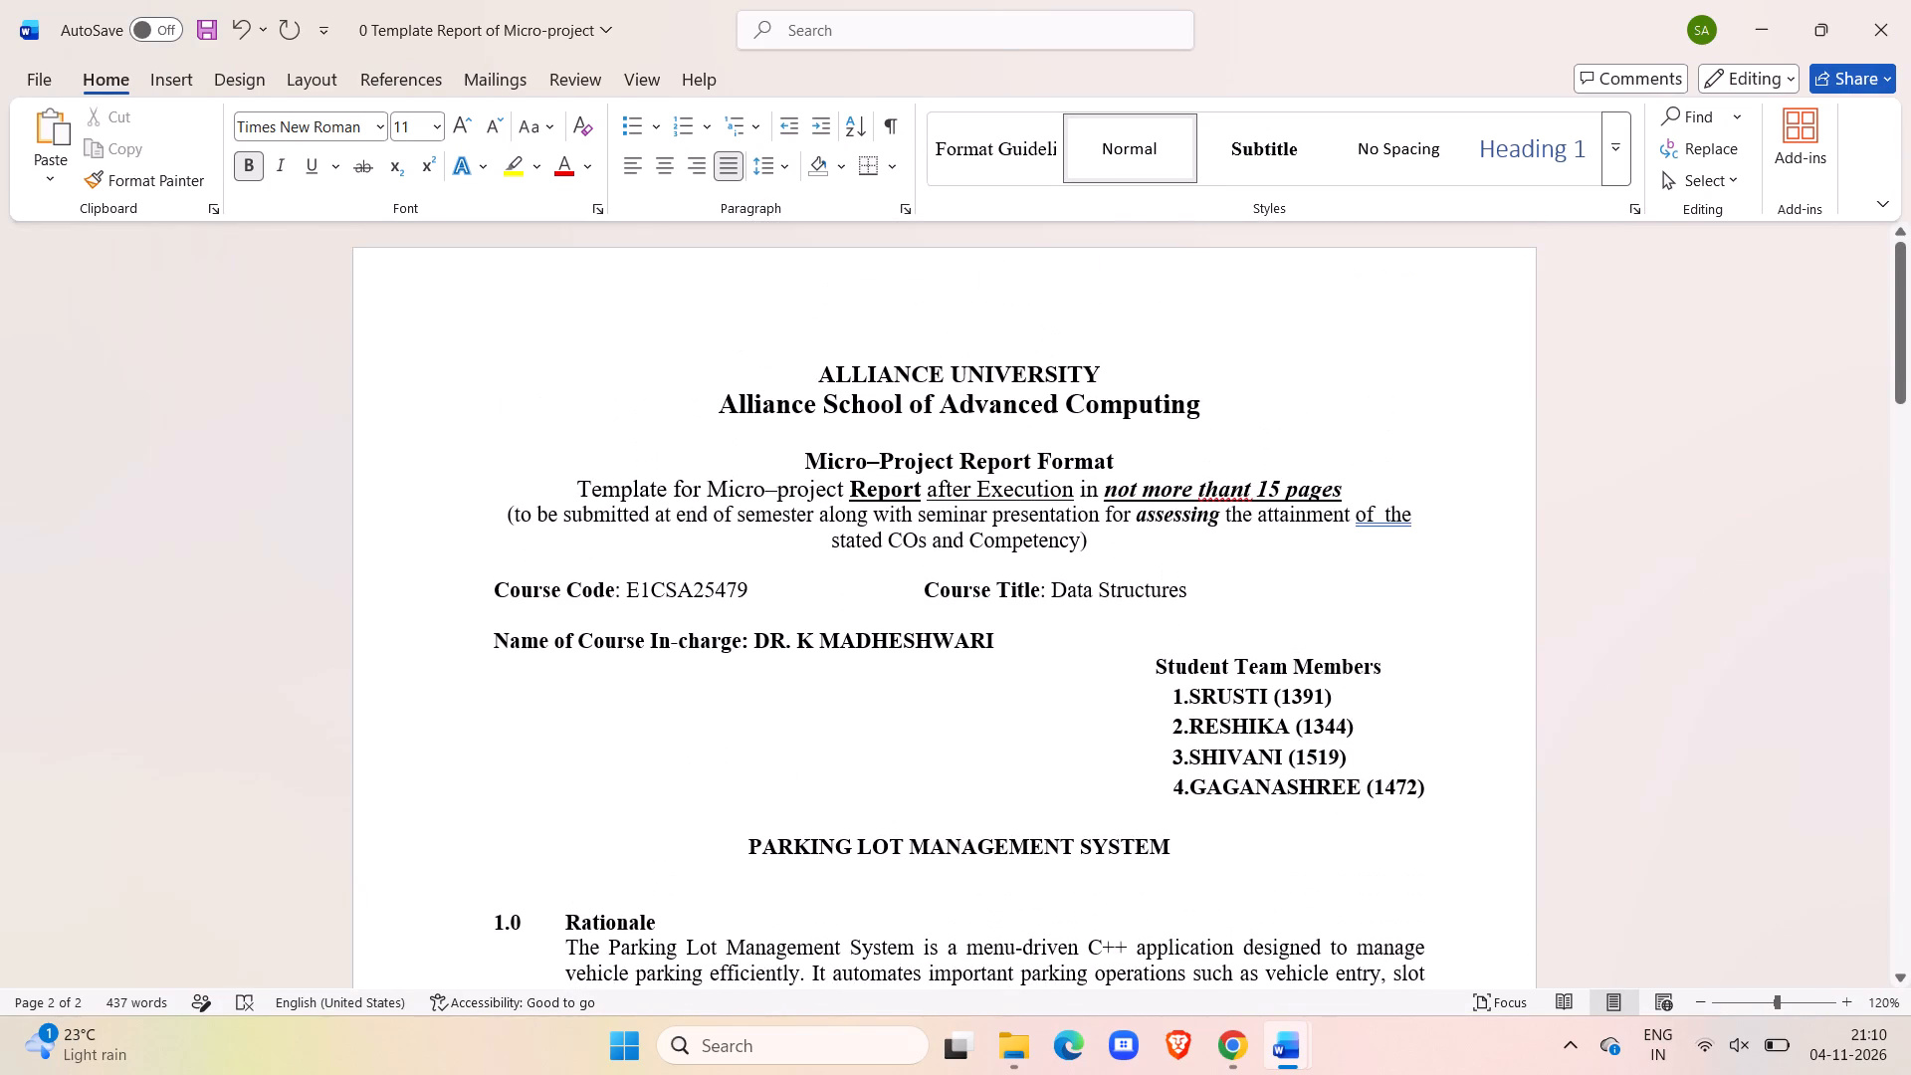
scroll(1178, 874, down, 1)
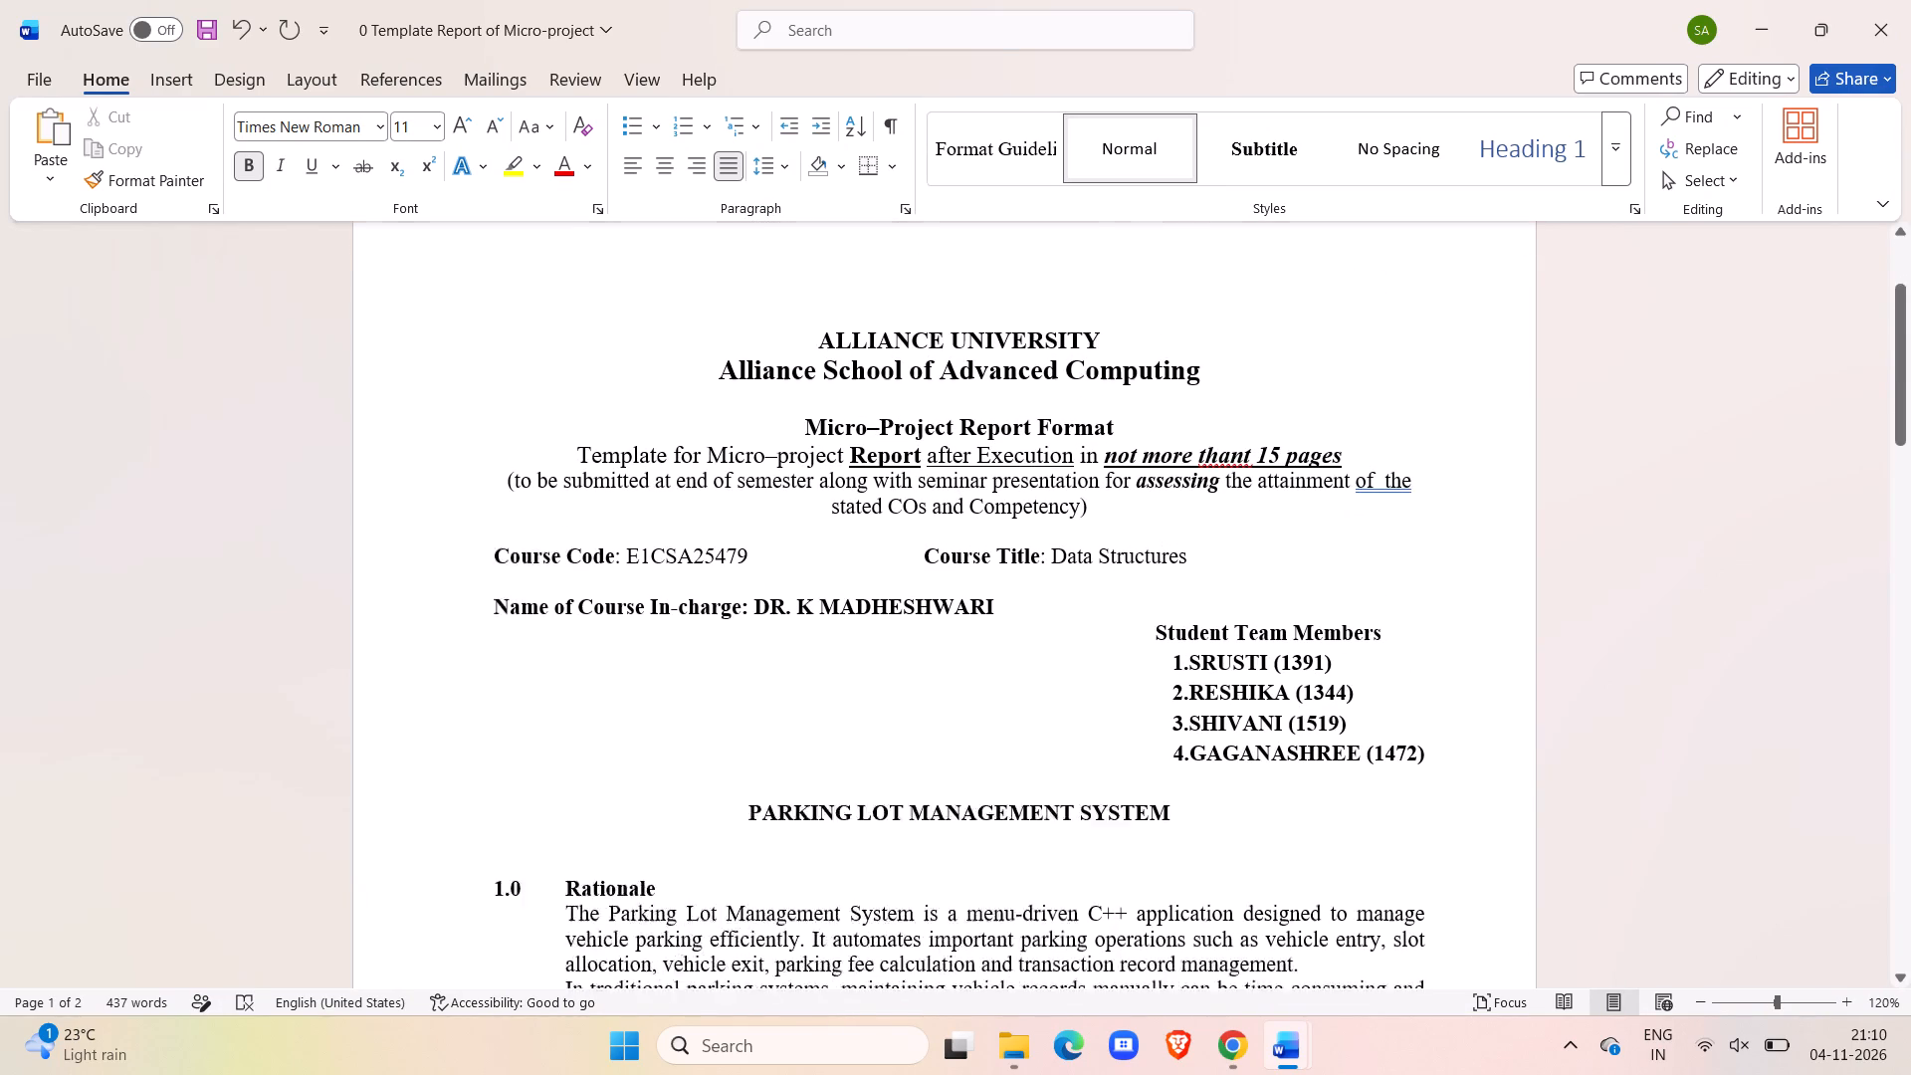
scroll(1178, 874, down, 1)
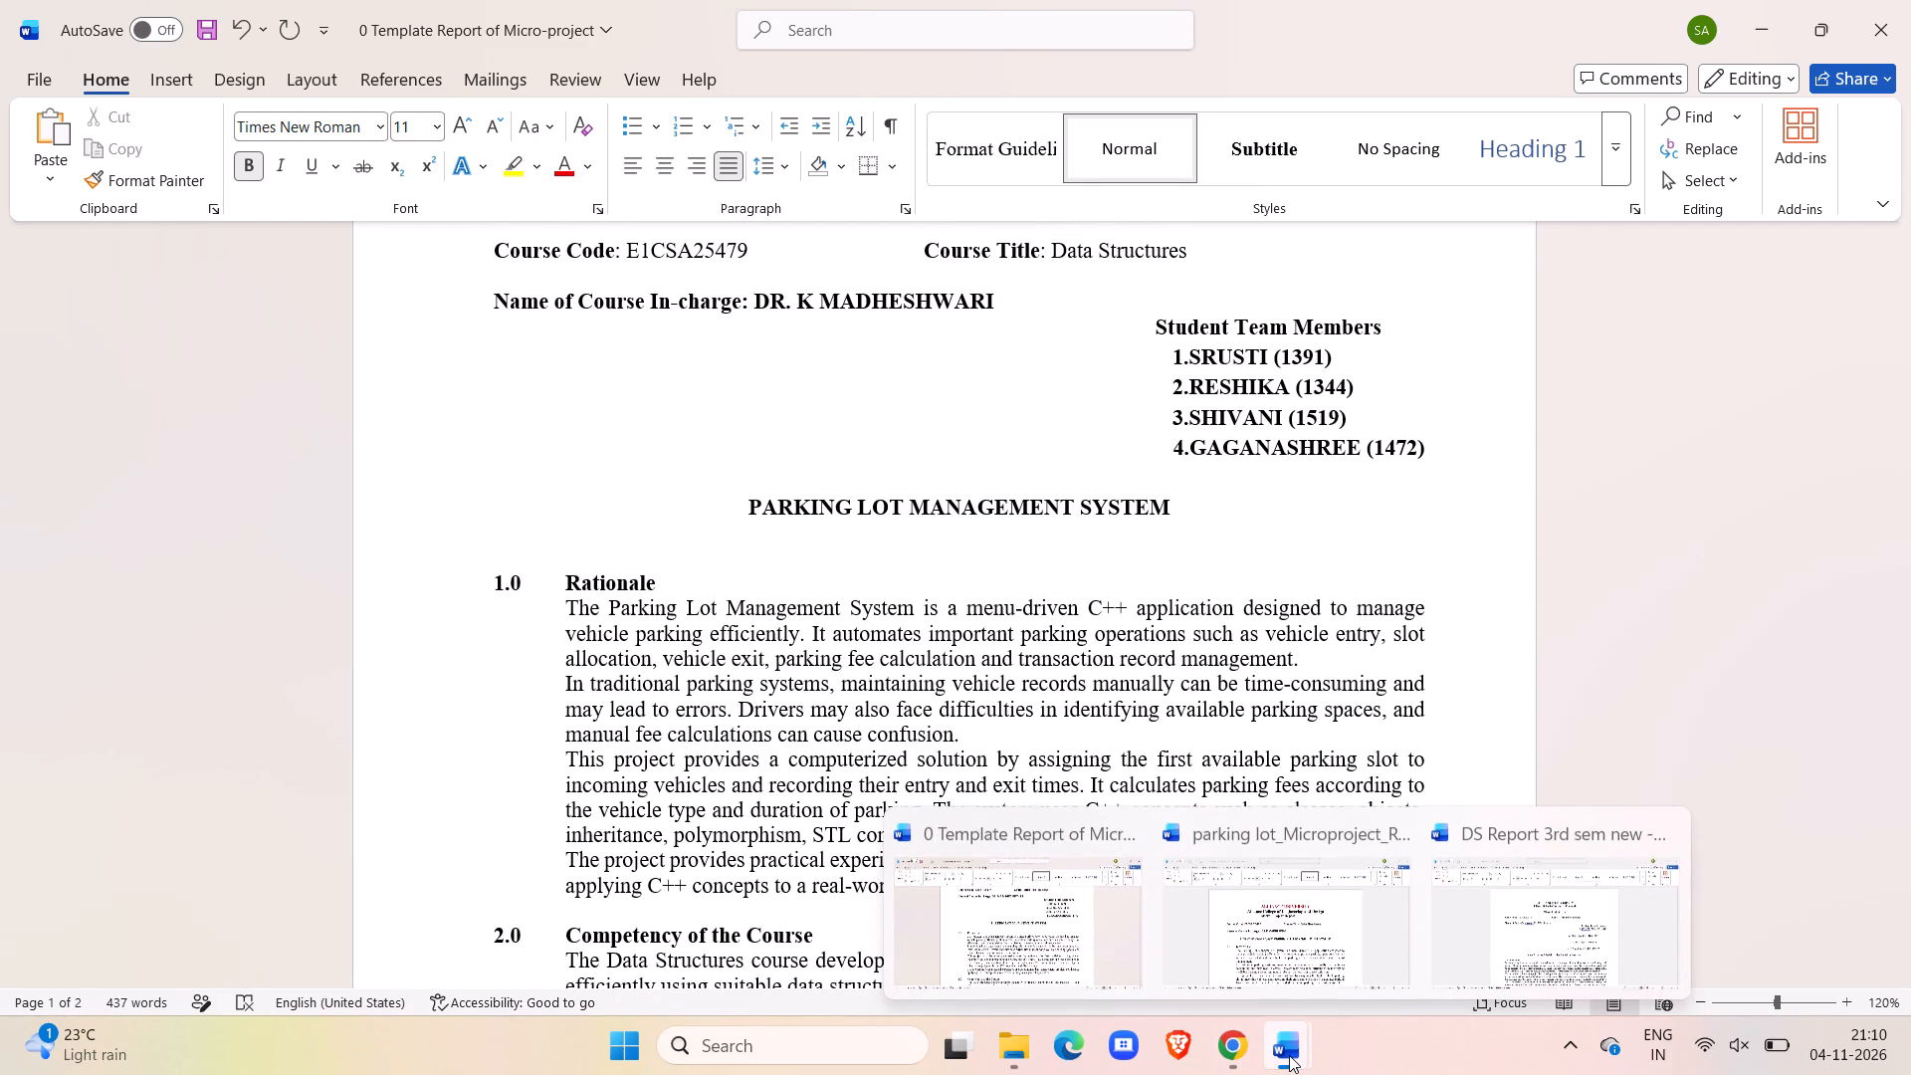
scroll(1071, 651, down, 3)
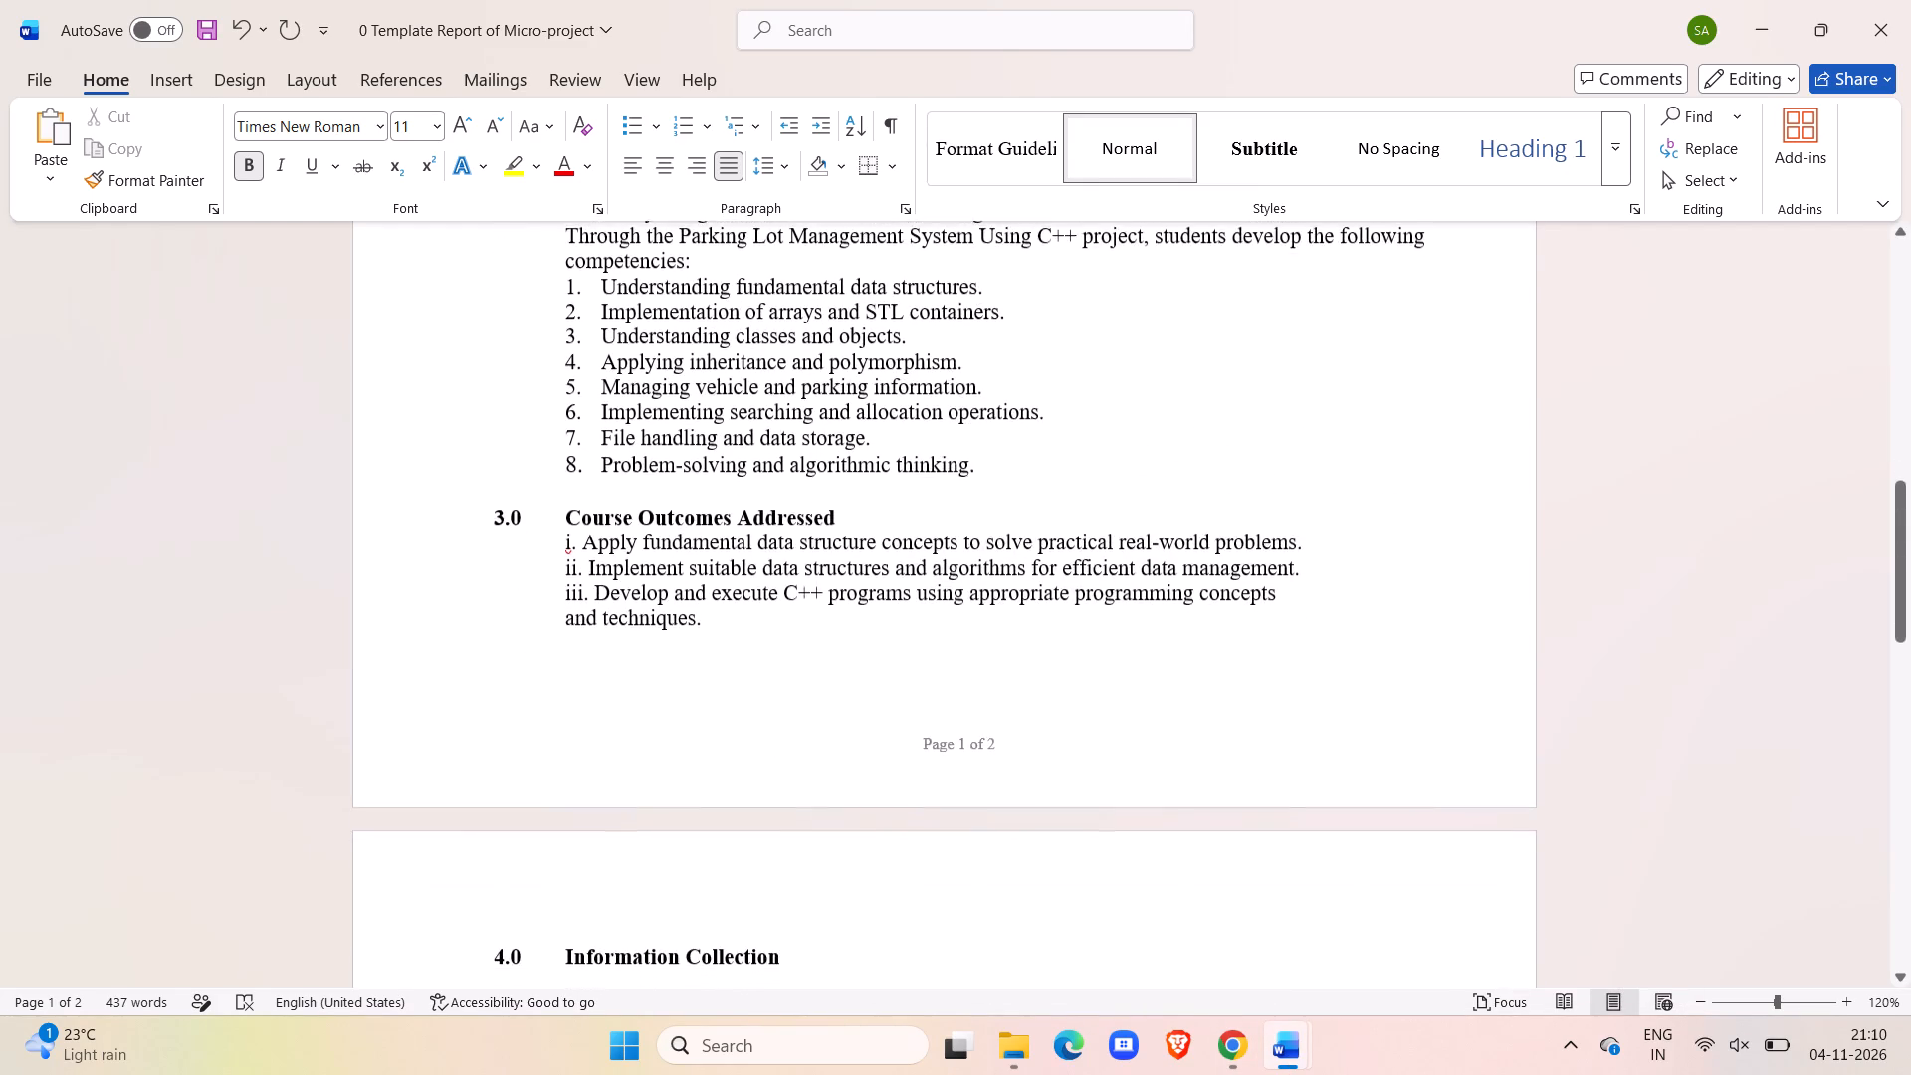
scroll(1071, 651, down, 1)
scroll(1079, 671, up, 1)
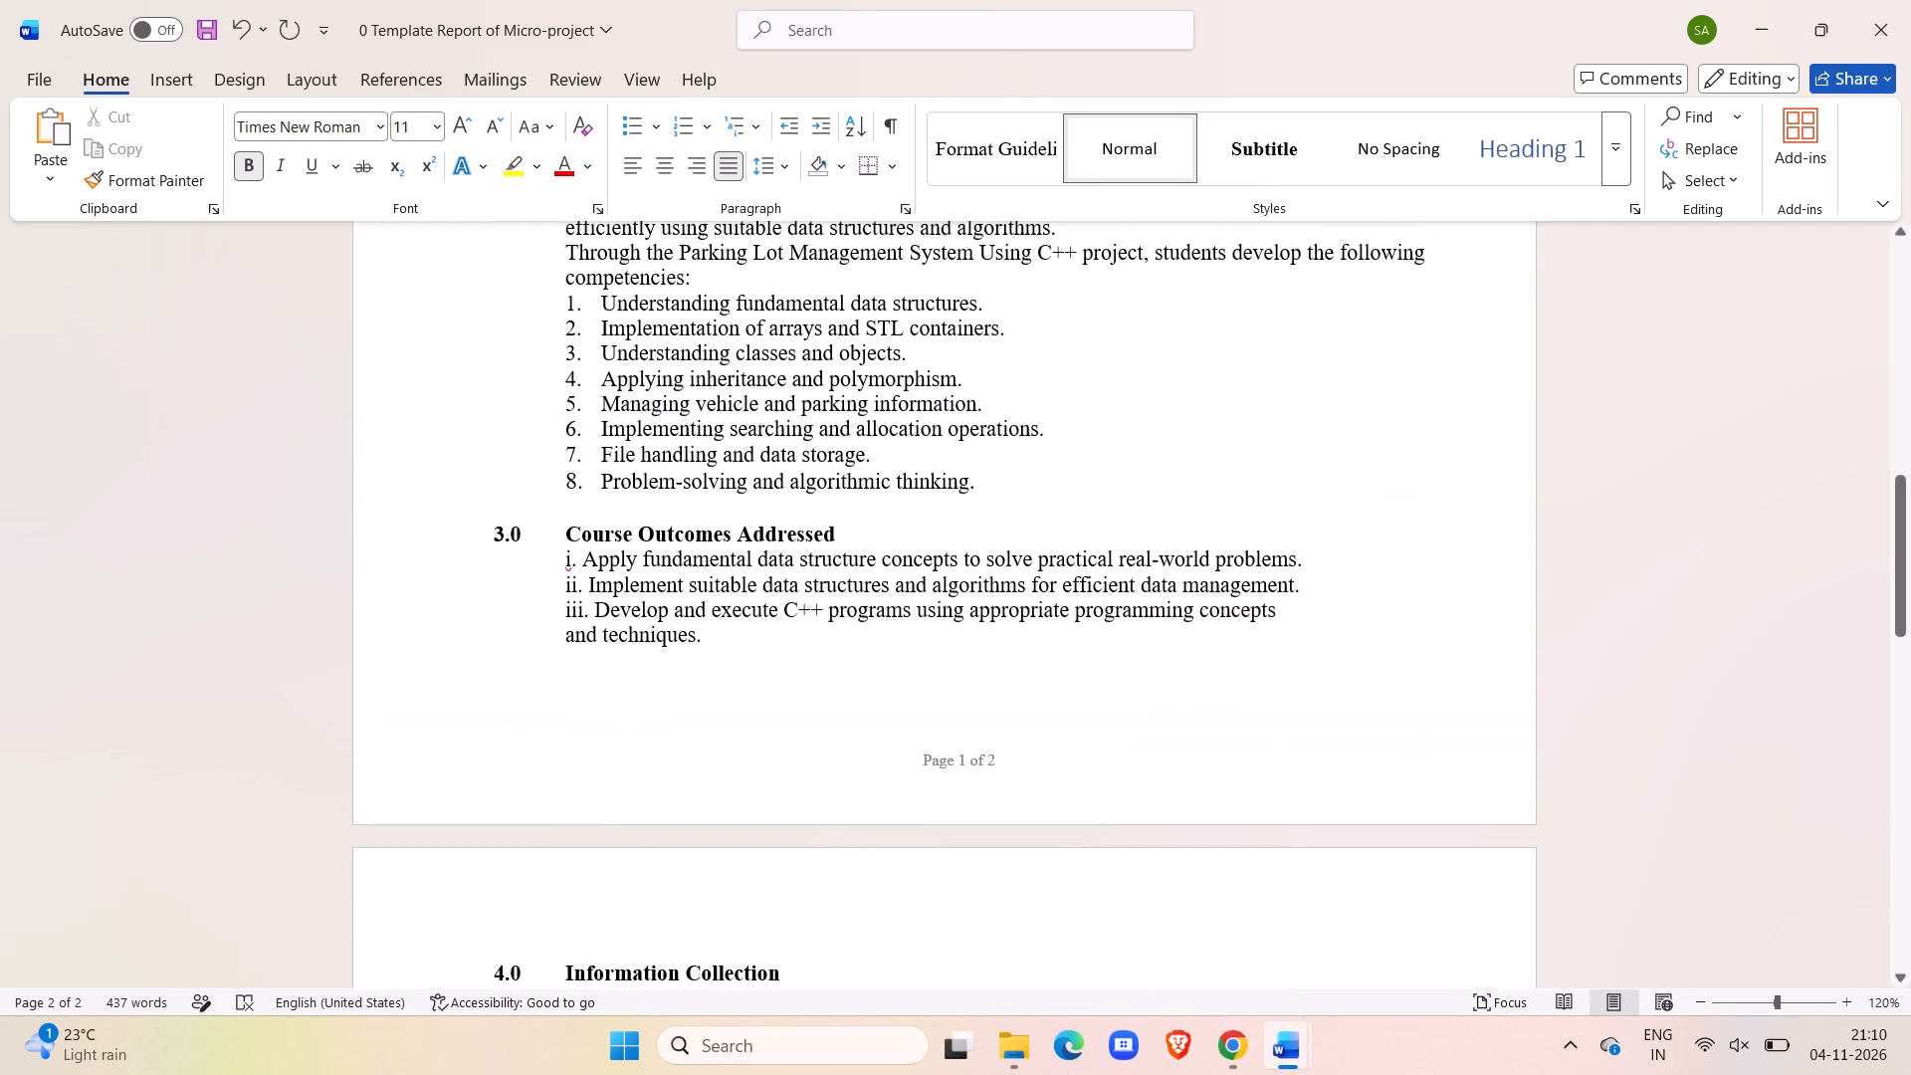
Review sections 1.0 to 7.0 of the DS Report 3rd sem new document, then return to the 0 Template Report of Micro-project.
click(1508, 892)
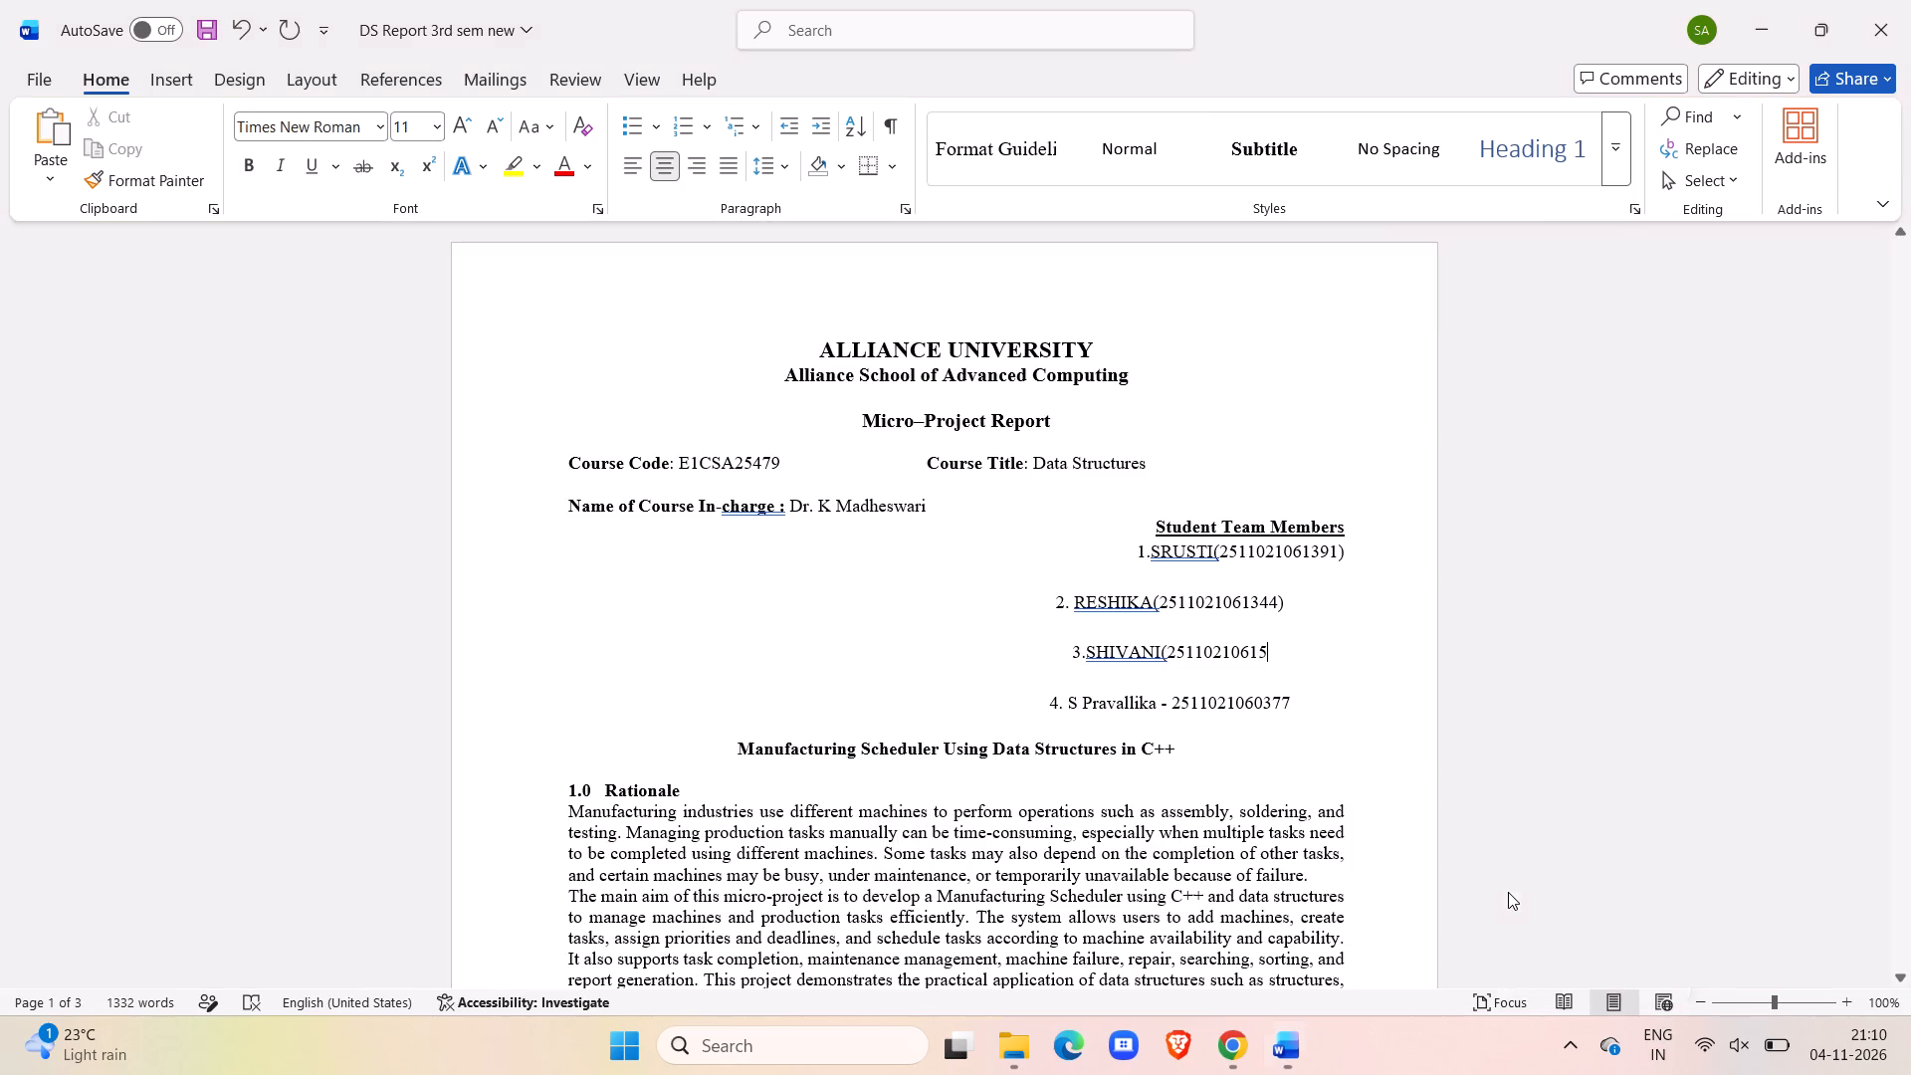
scroll(1160, 806, down, 2)
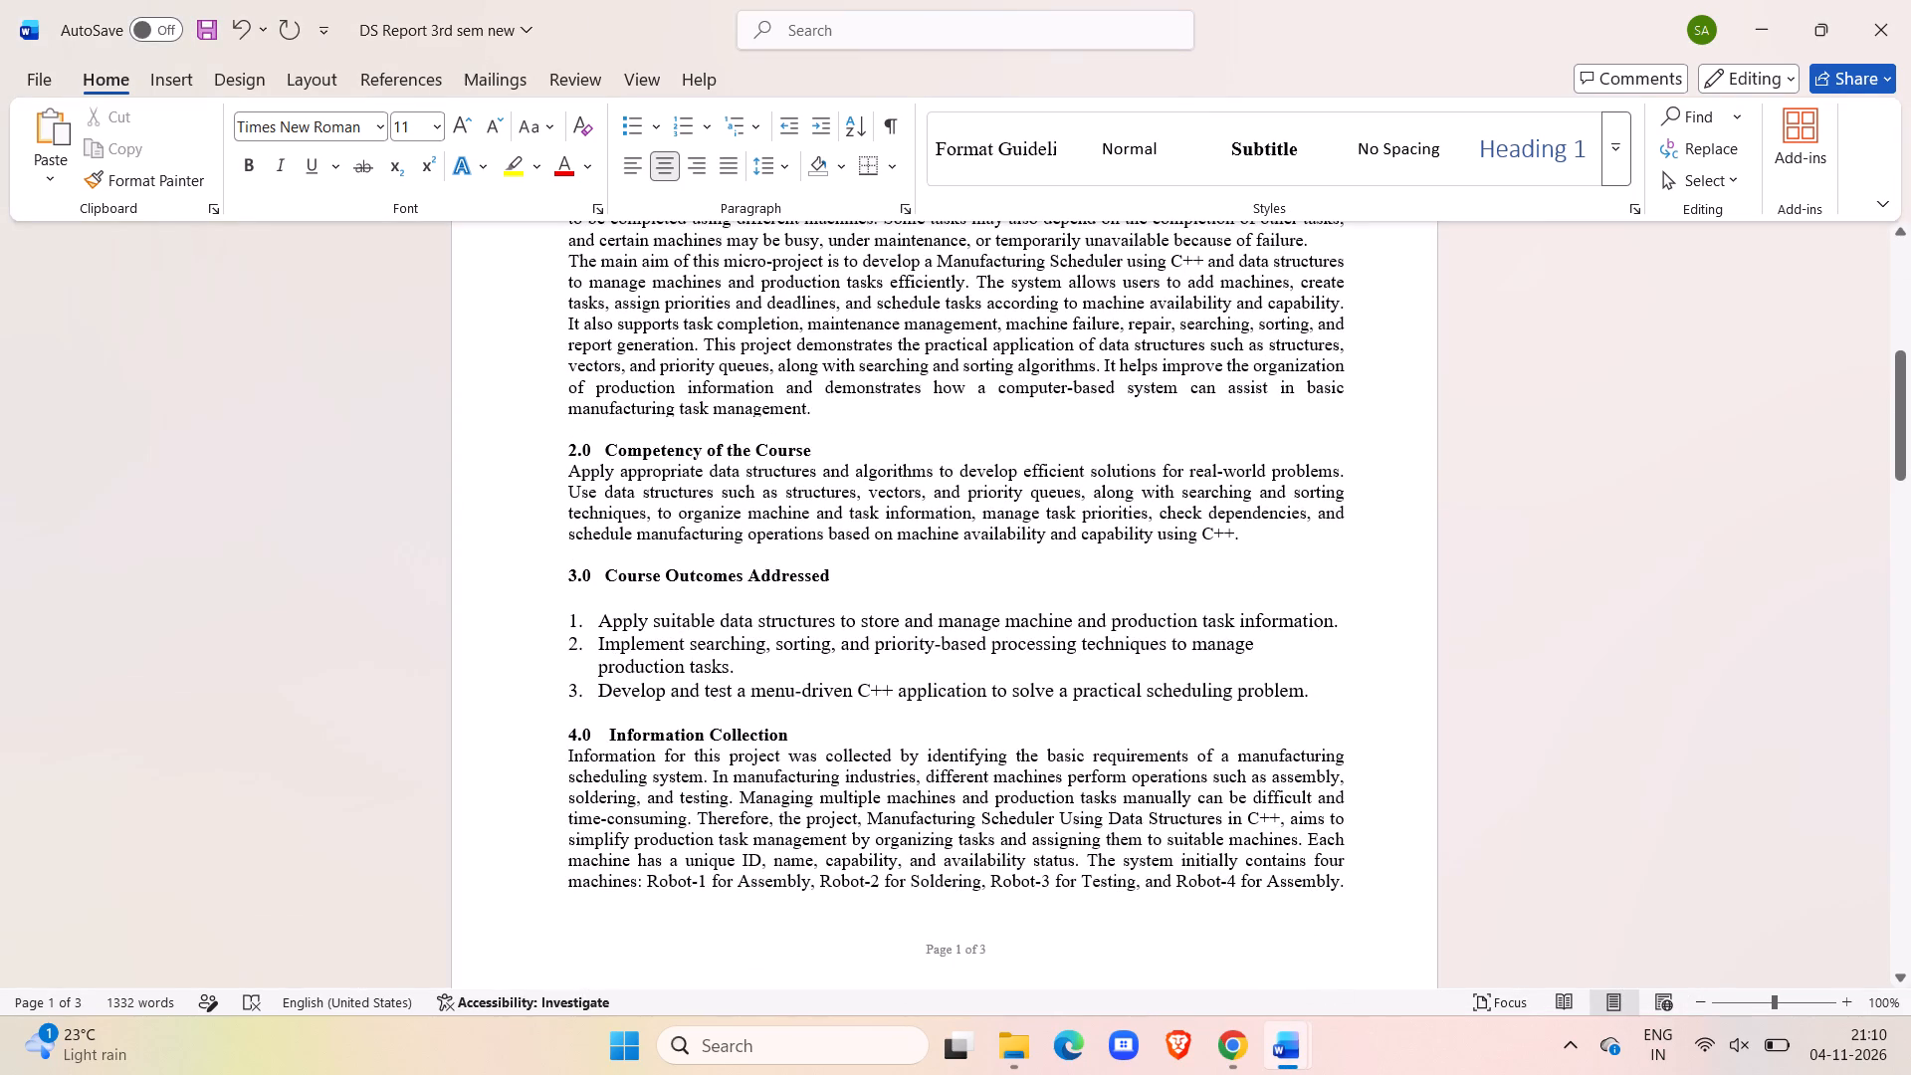
scroll(1160, 806, down, 3)
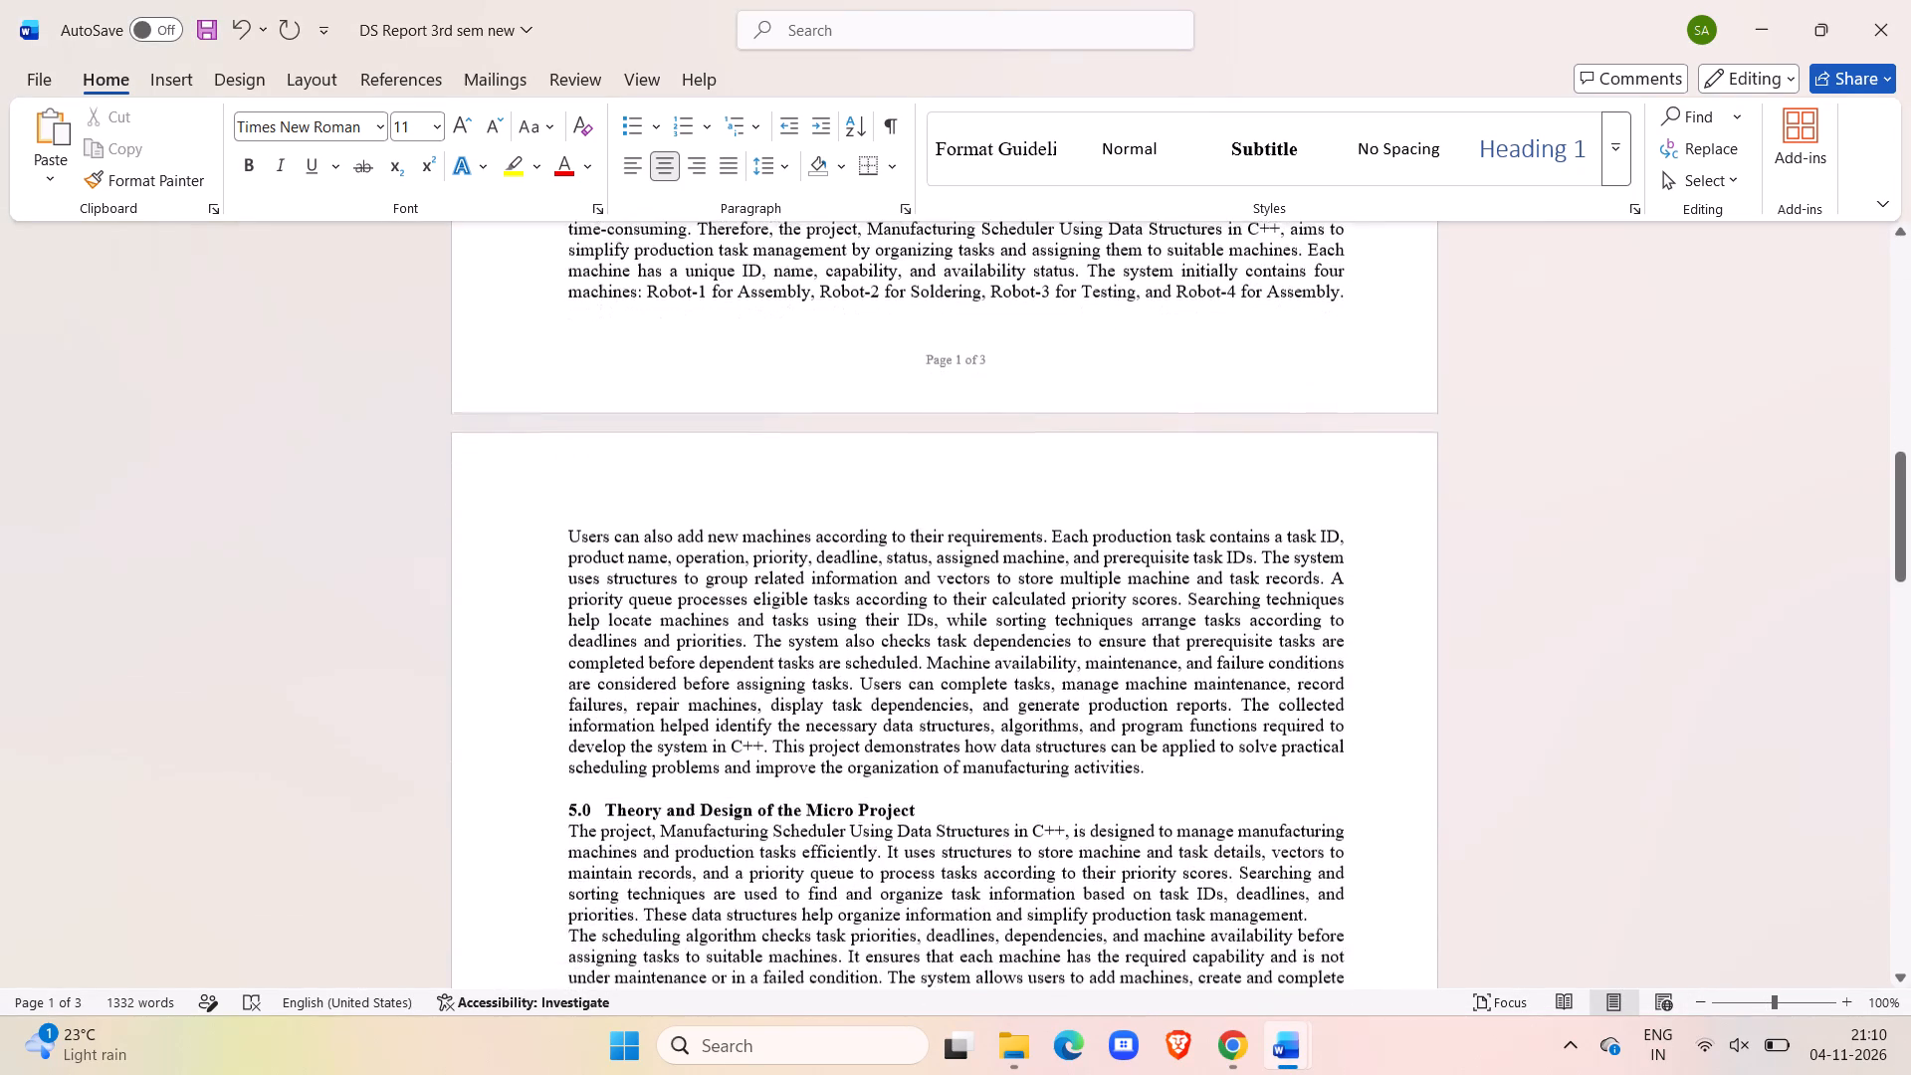
scroll(1160, 806, down, 4)
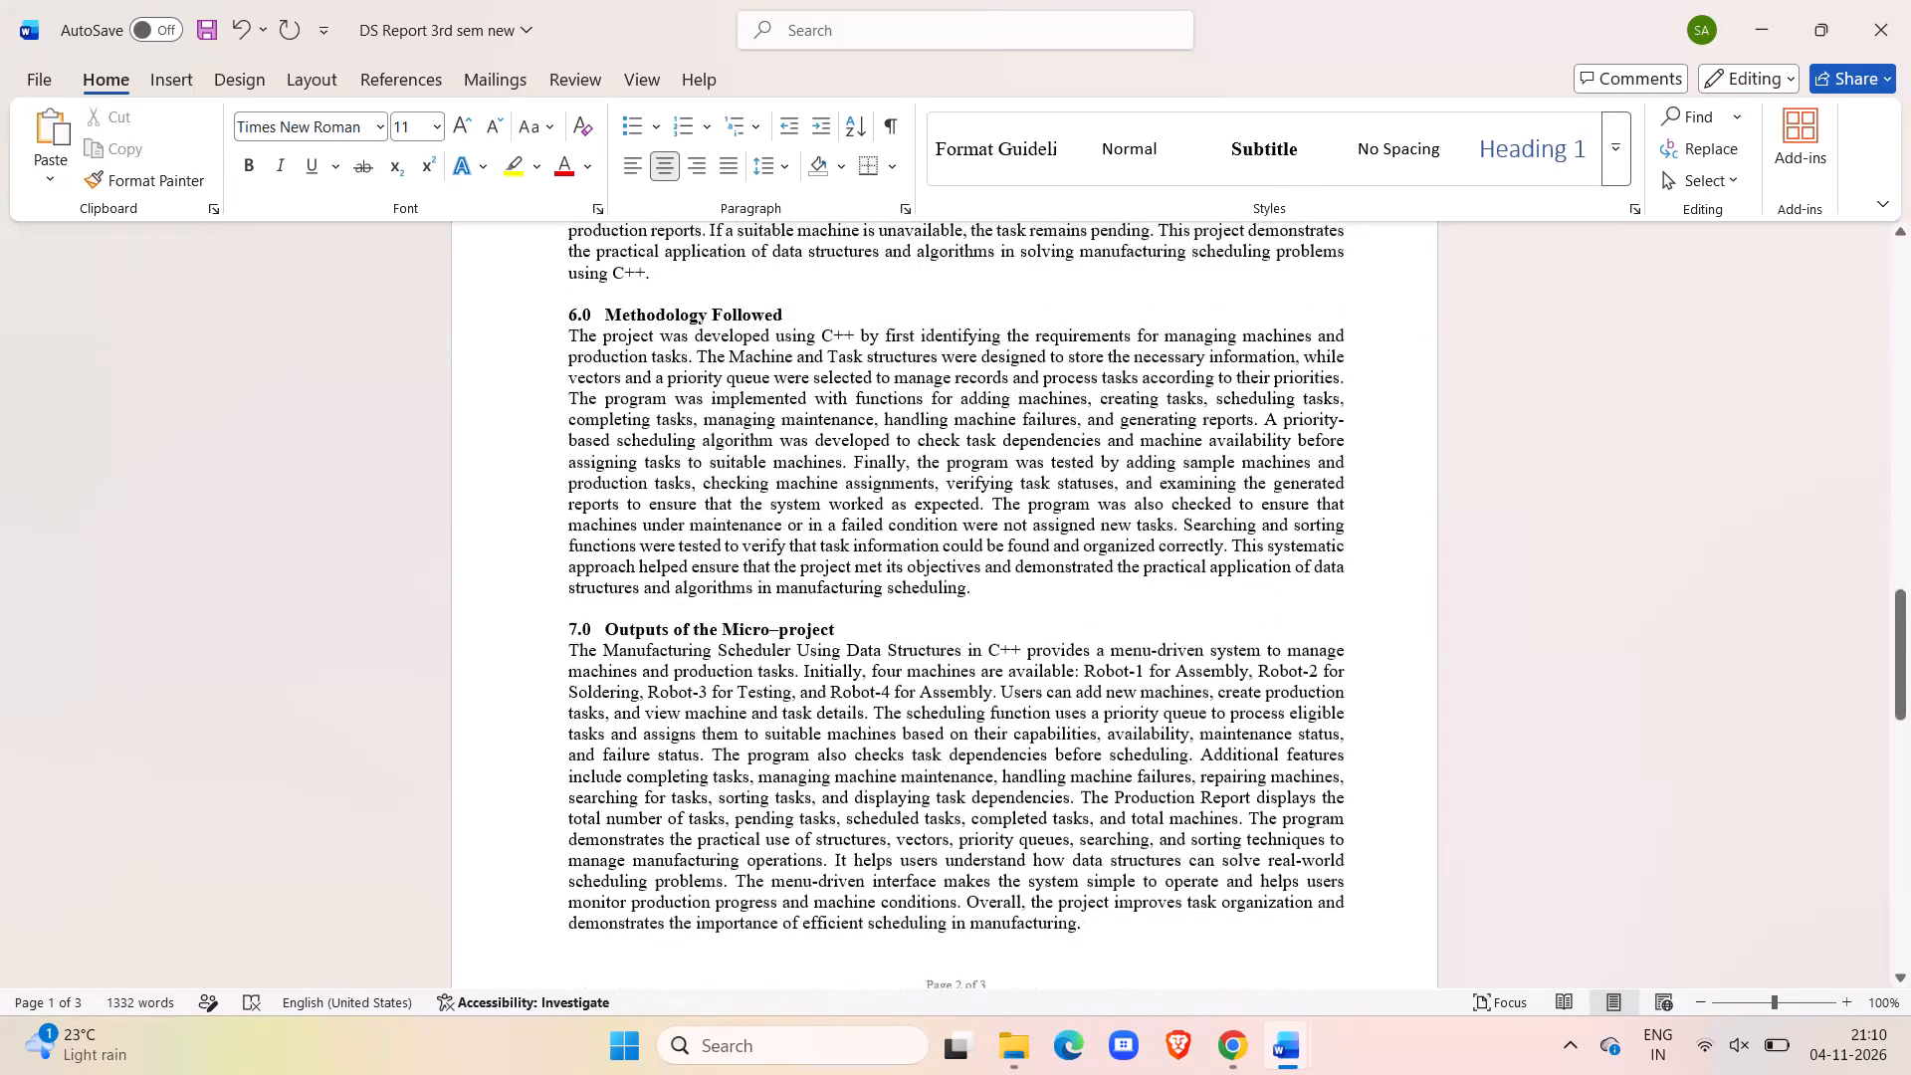
scroll(1160, 806, down, 1)
scroll(1160, 806, up, 1)
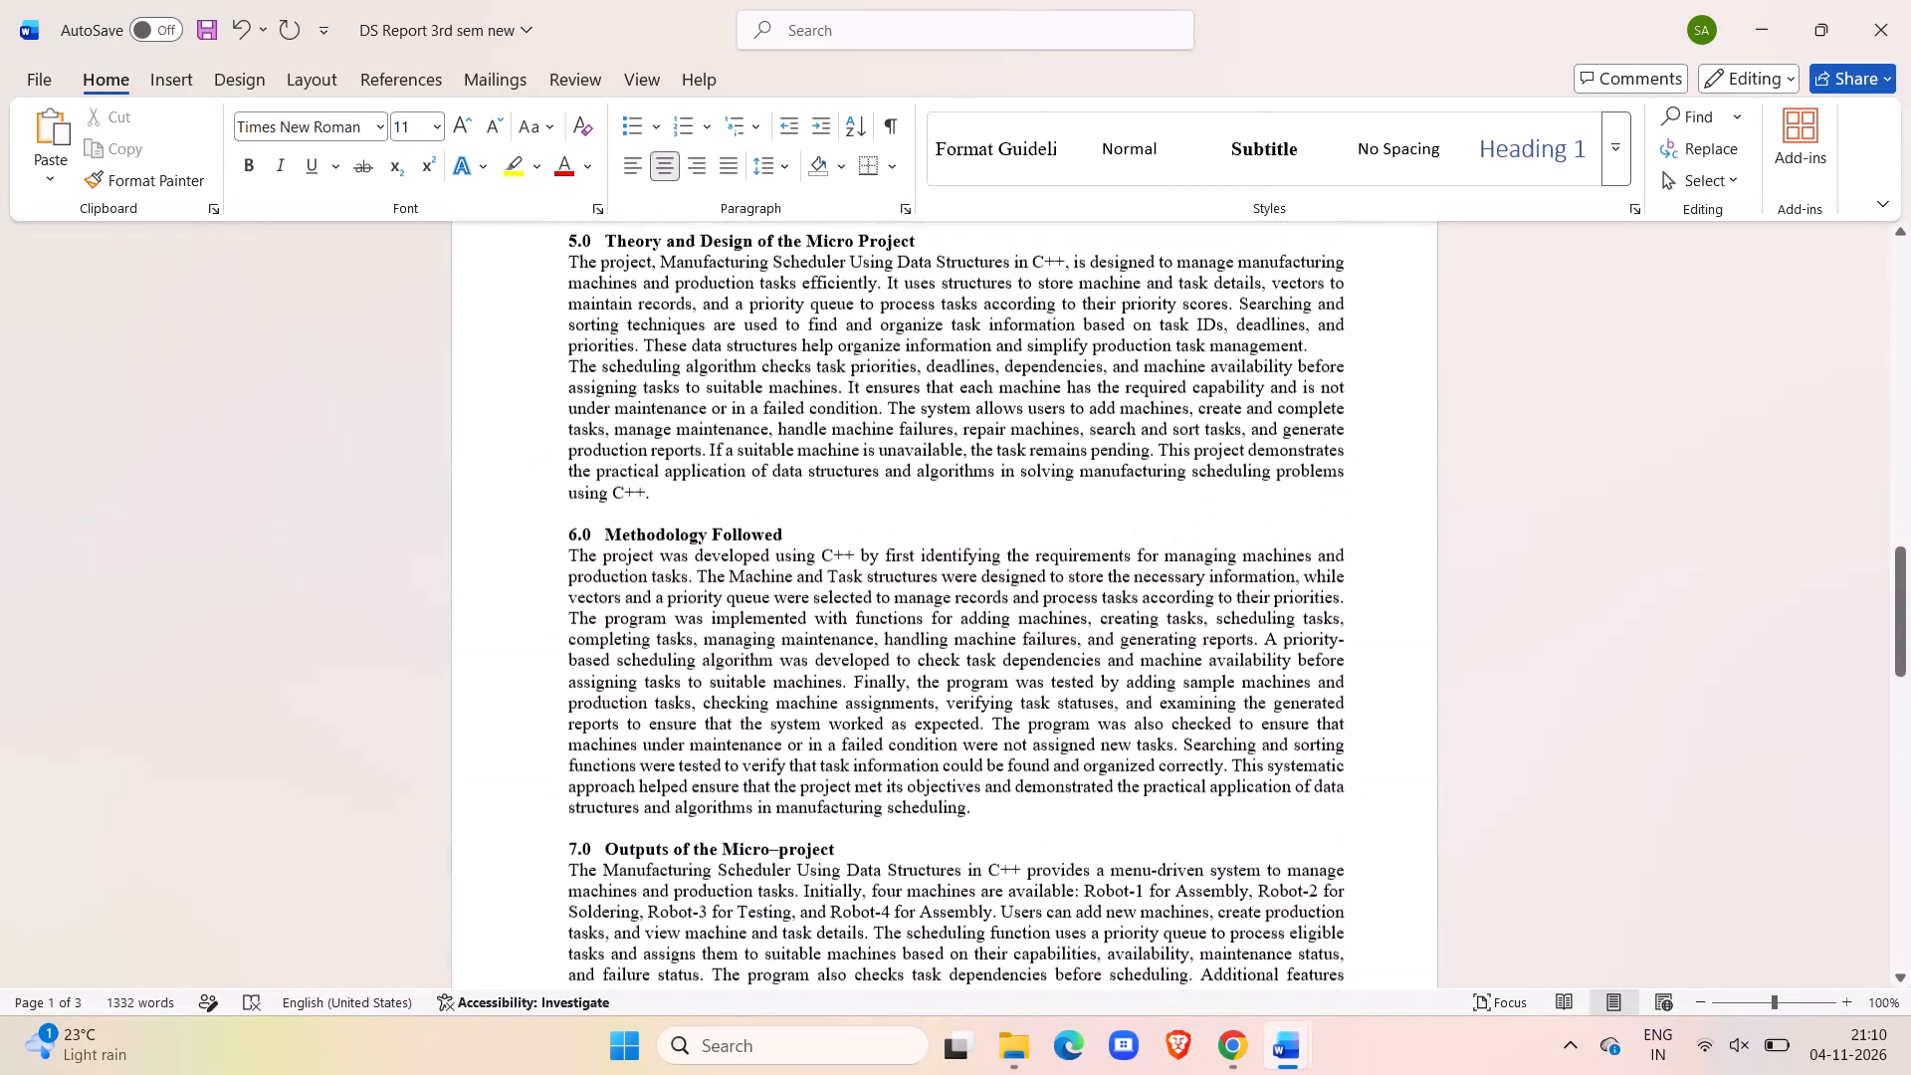
click(999, 914)
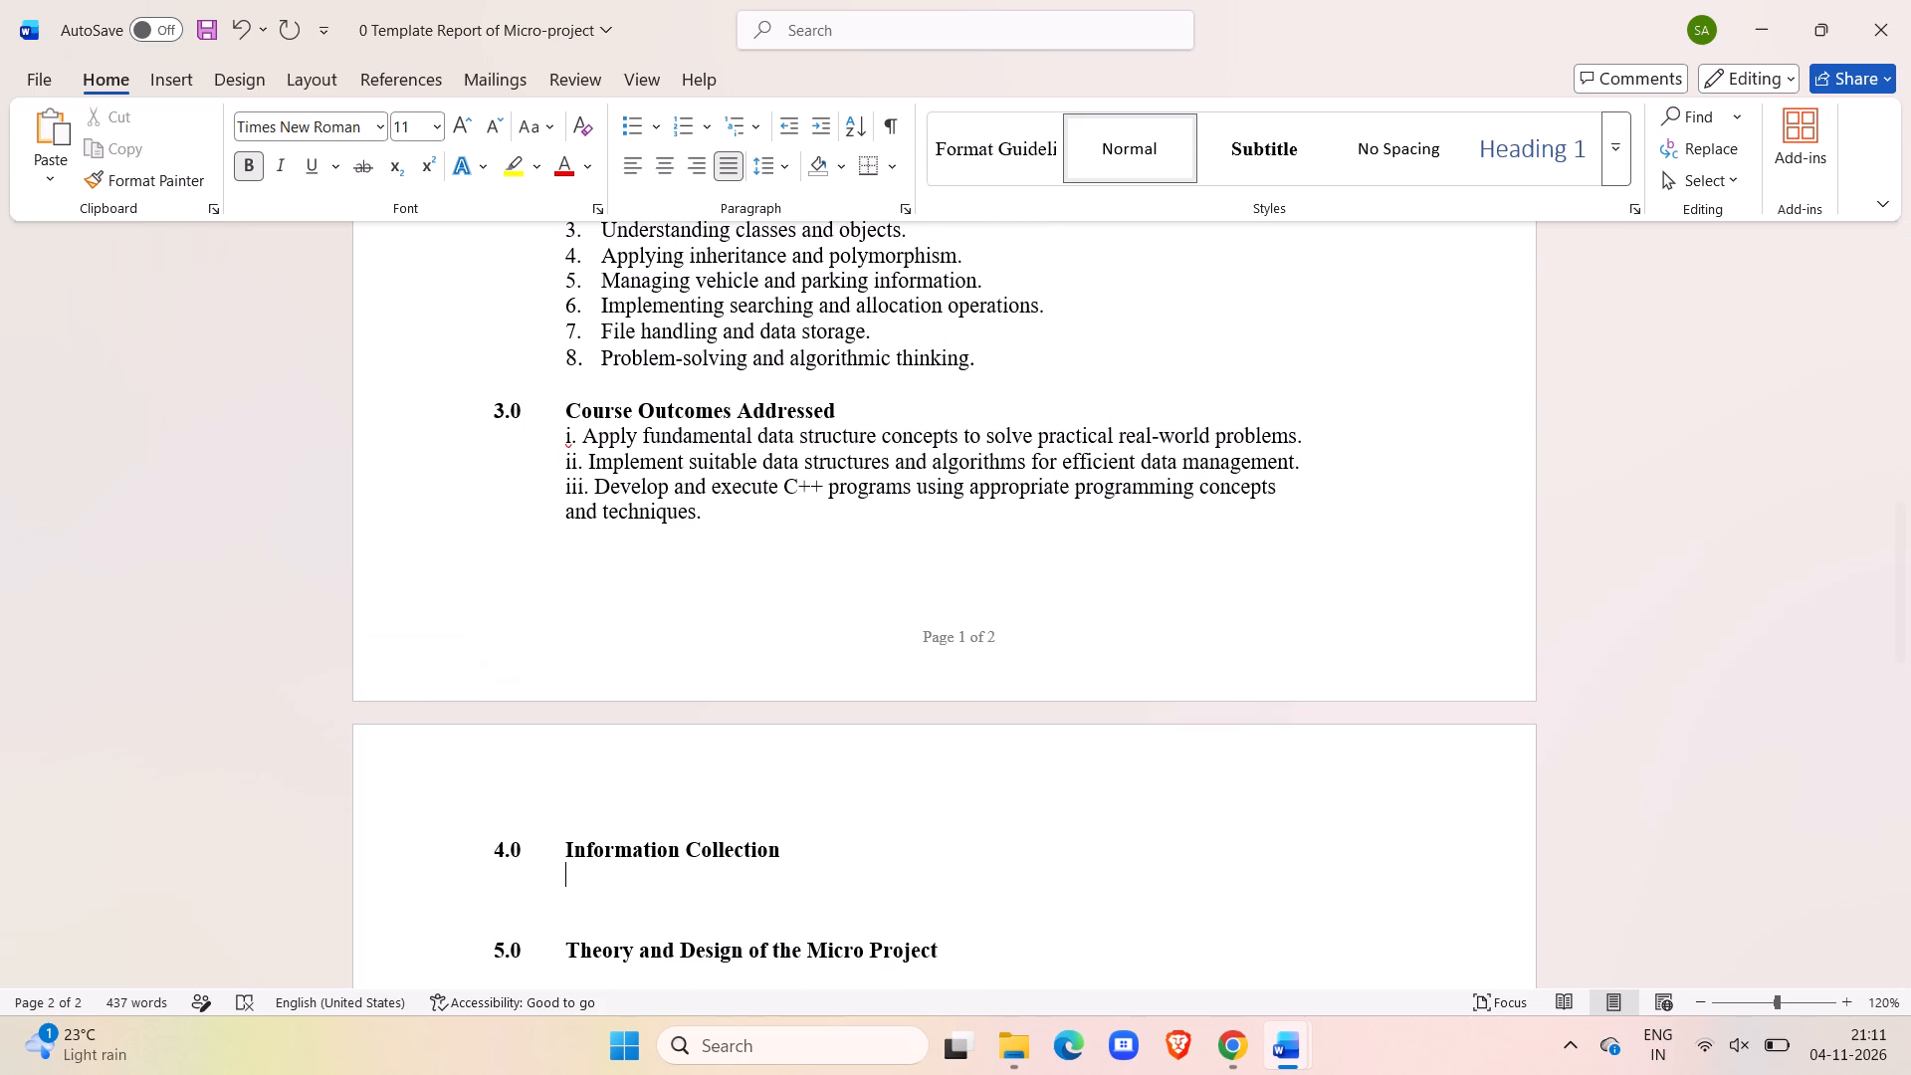
click(1042, 933)
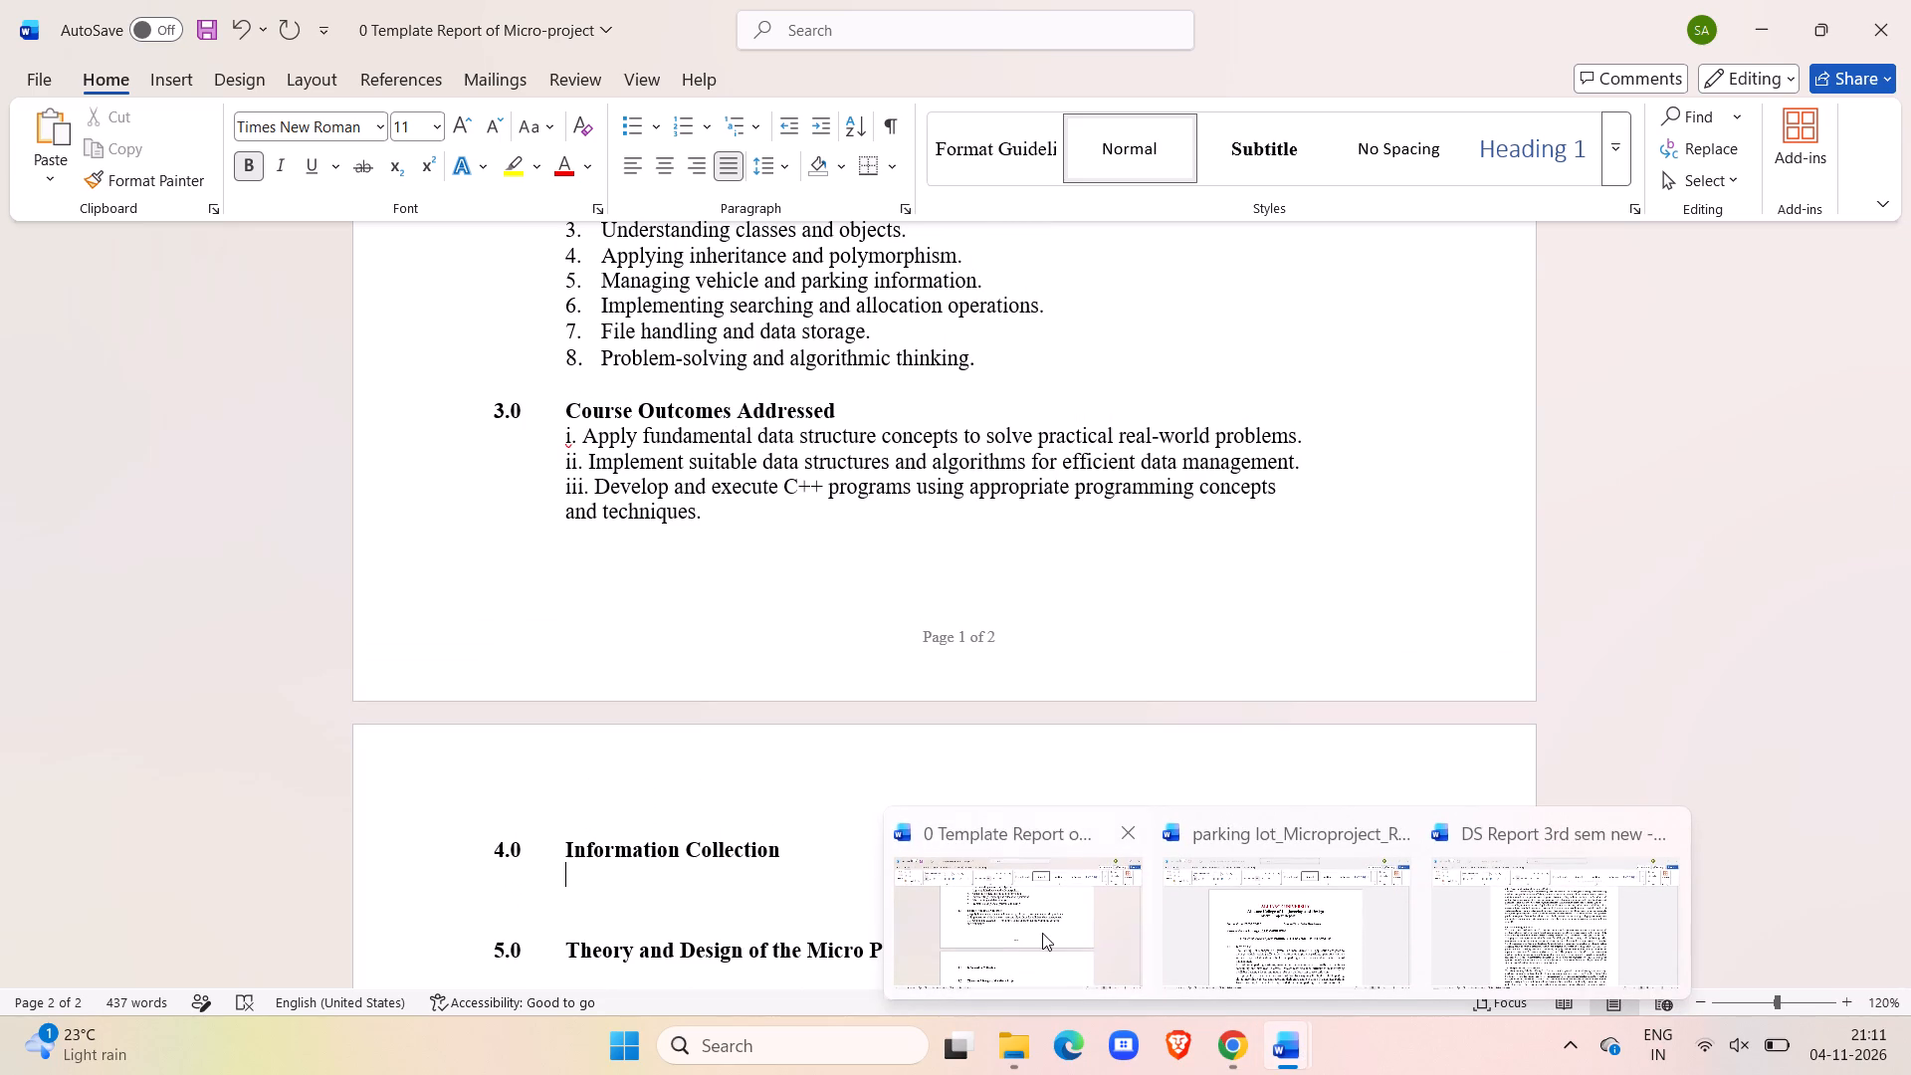
Switch to the parking lot_Microproject_Report_ document and set the body text of section 1.0 Rationale to 11 pt.
click(1259, 956)
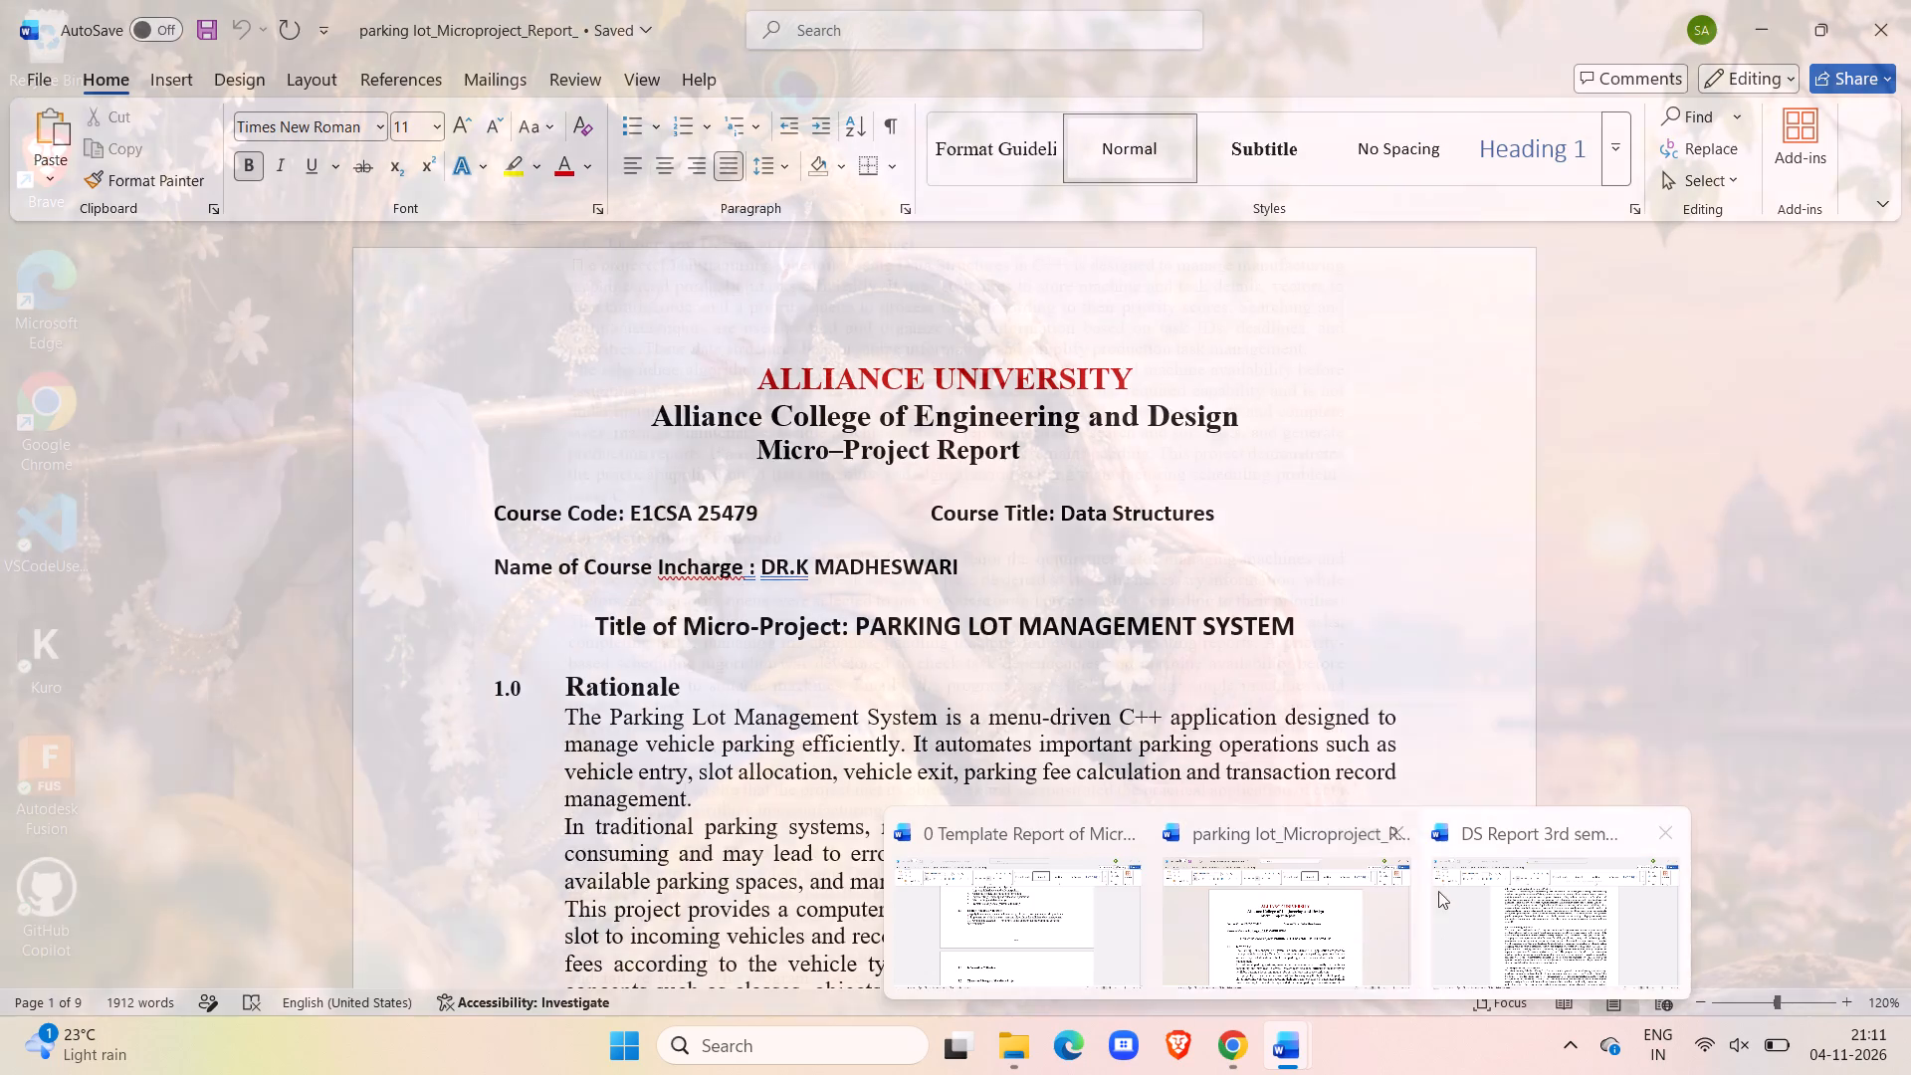
click(1022, 677)
scroll(1022, 677, right, 1)
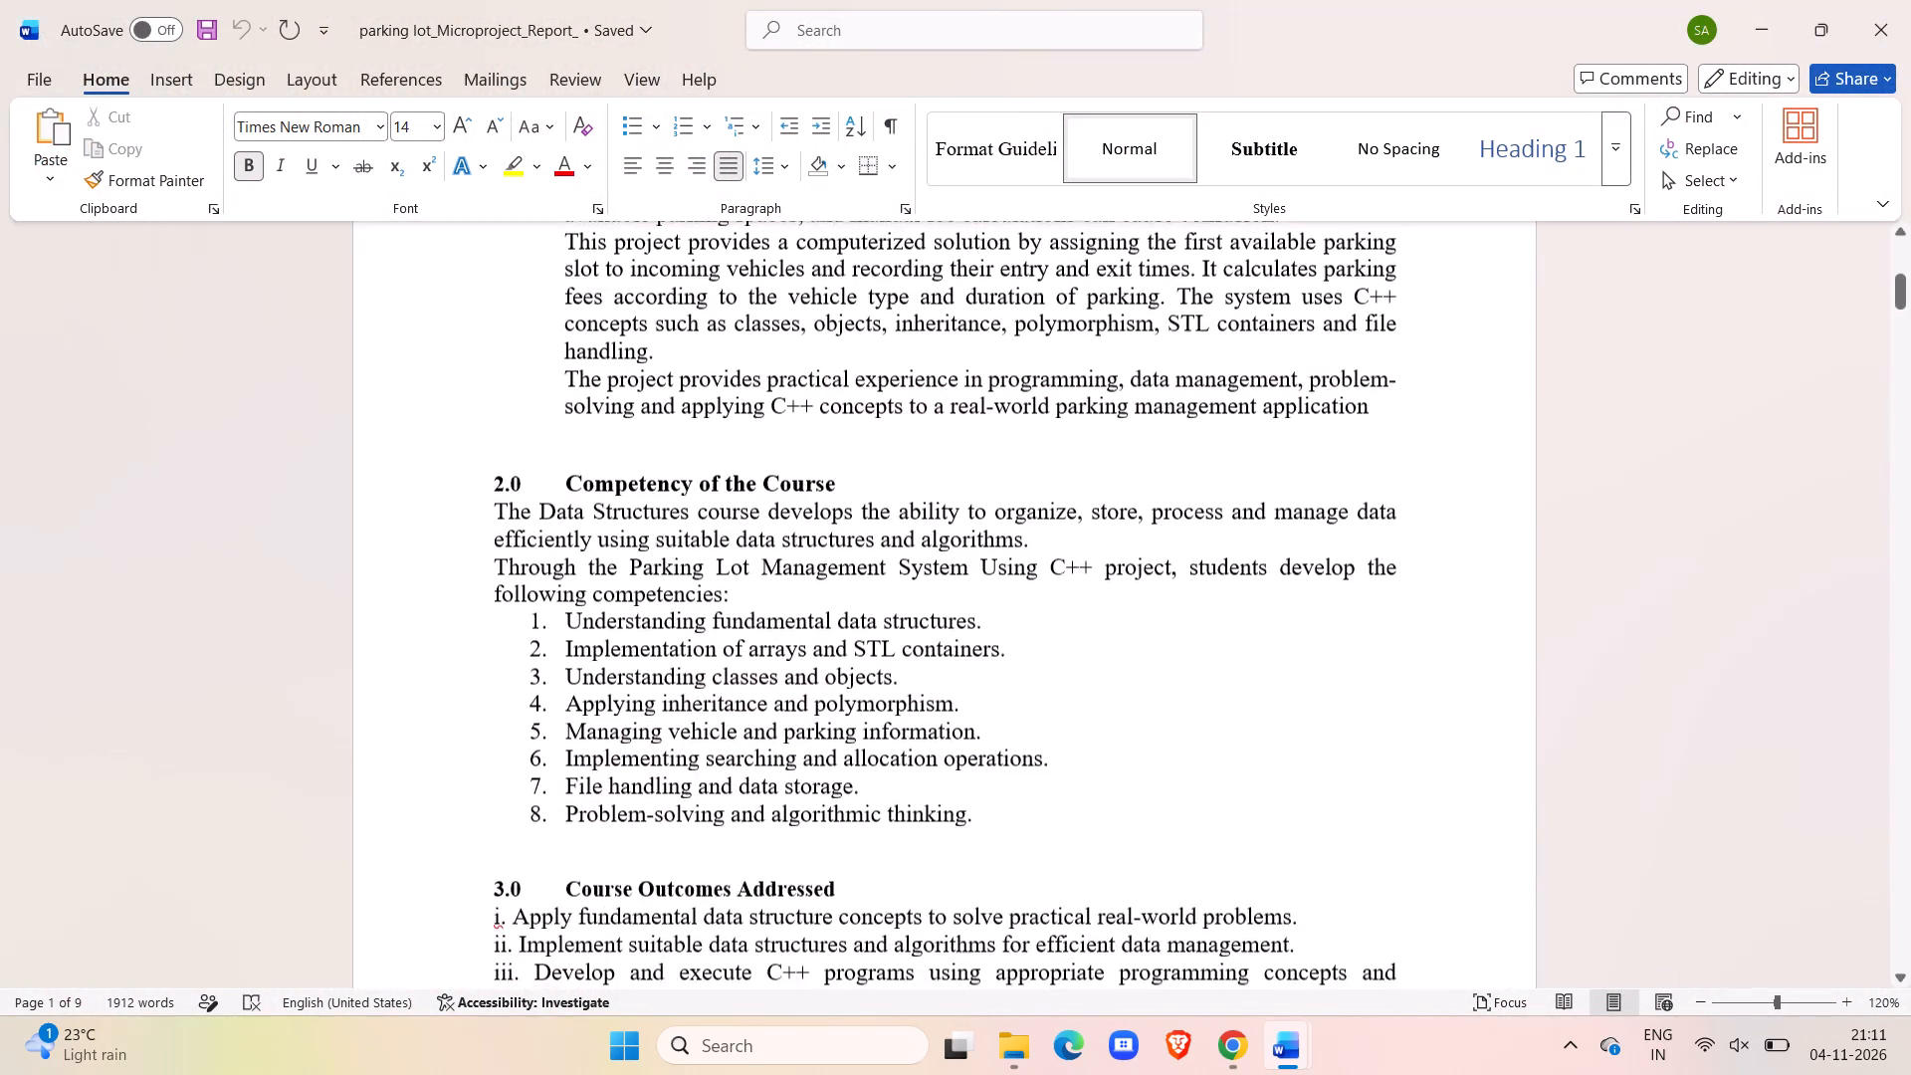
scroll(1022, 677, right, 1)
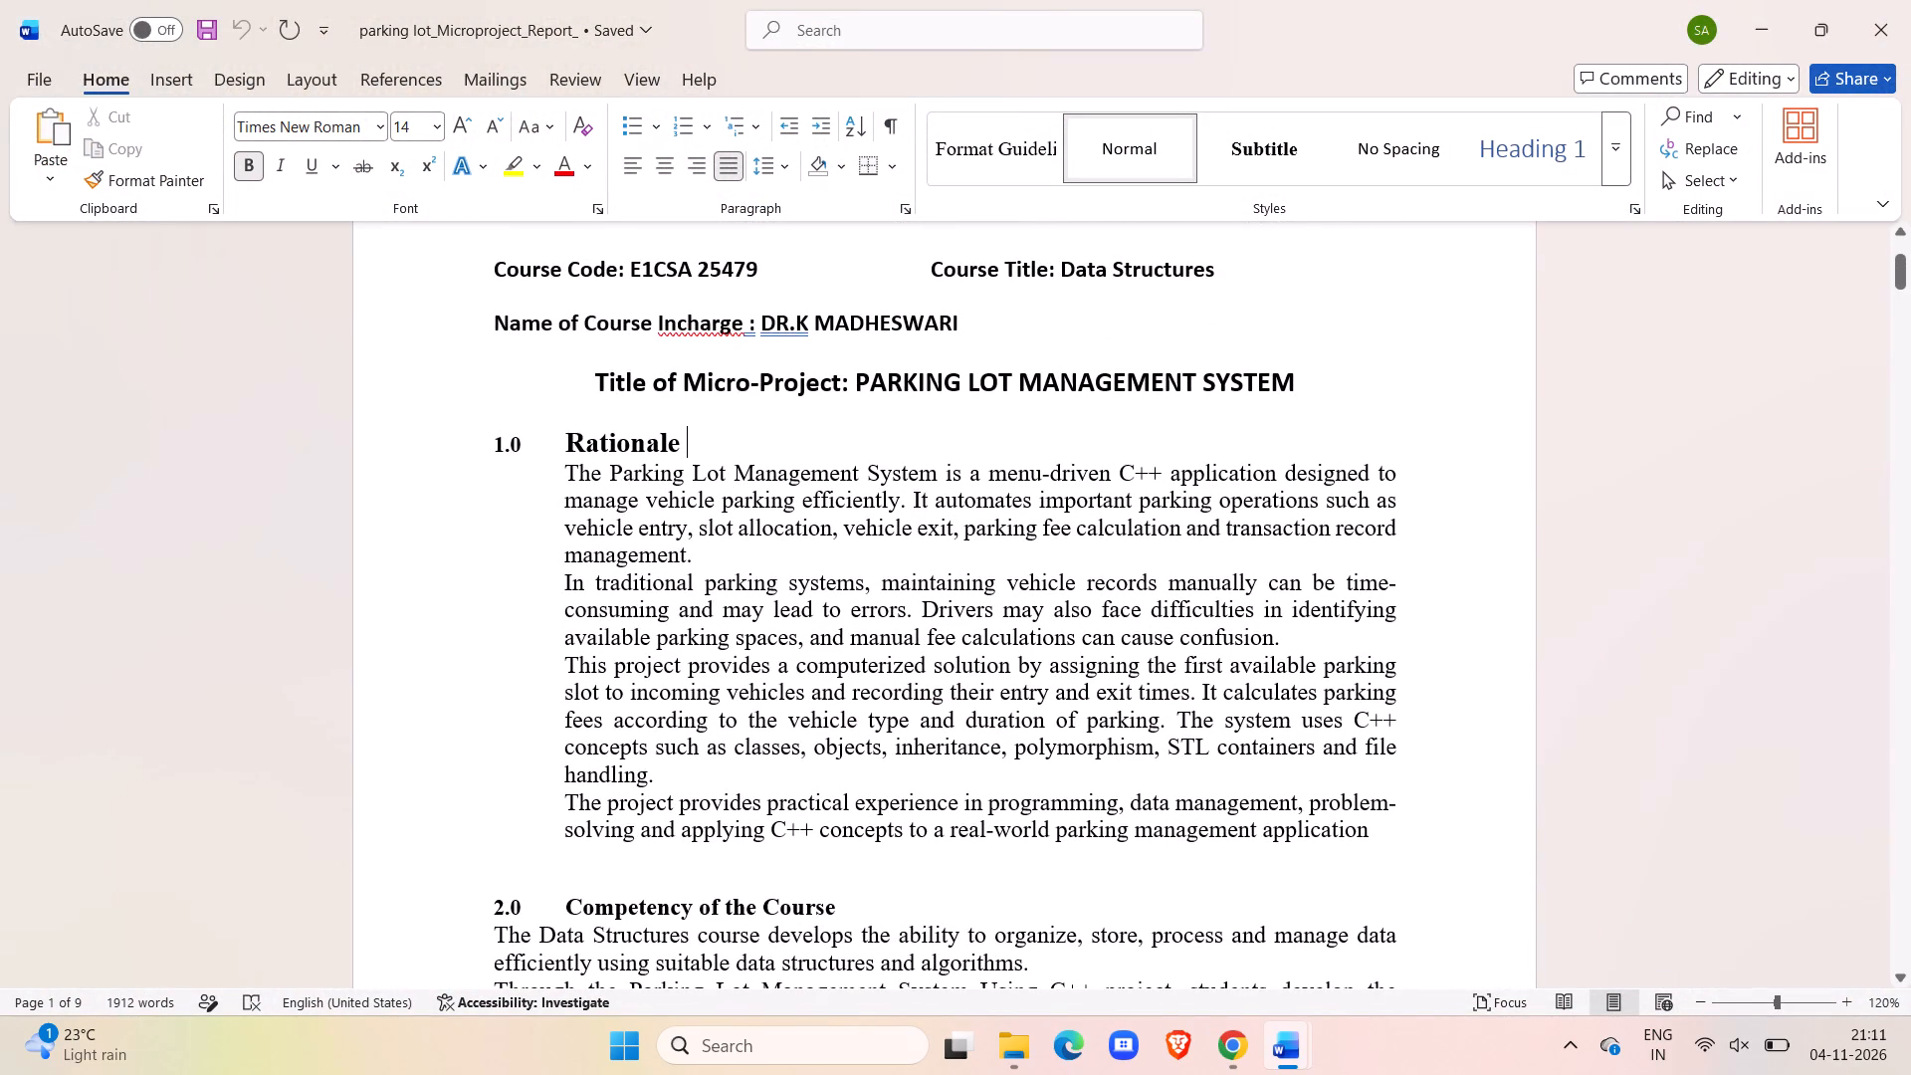
drag(562, 473, 1413, 835)
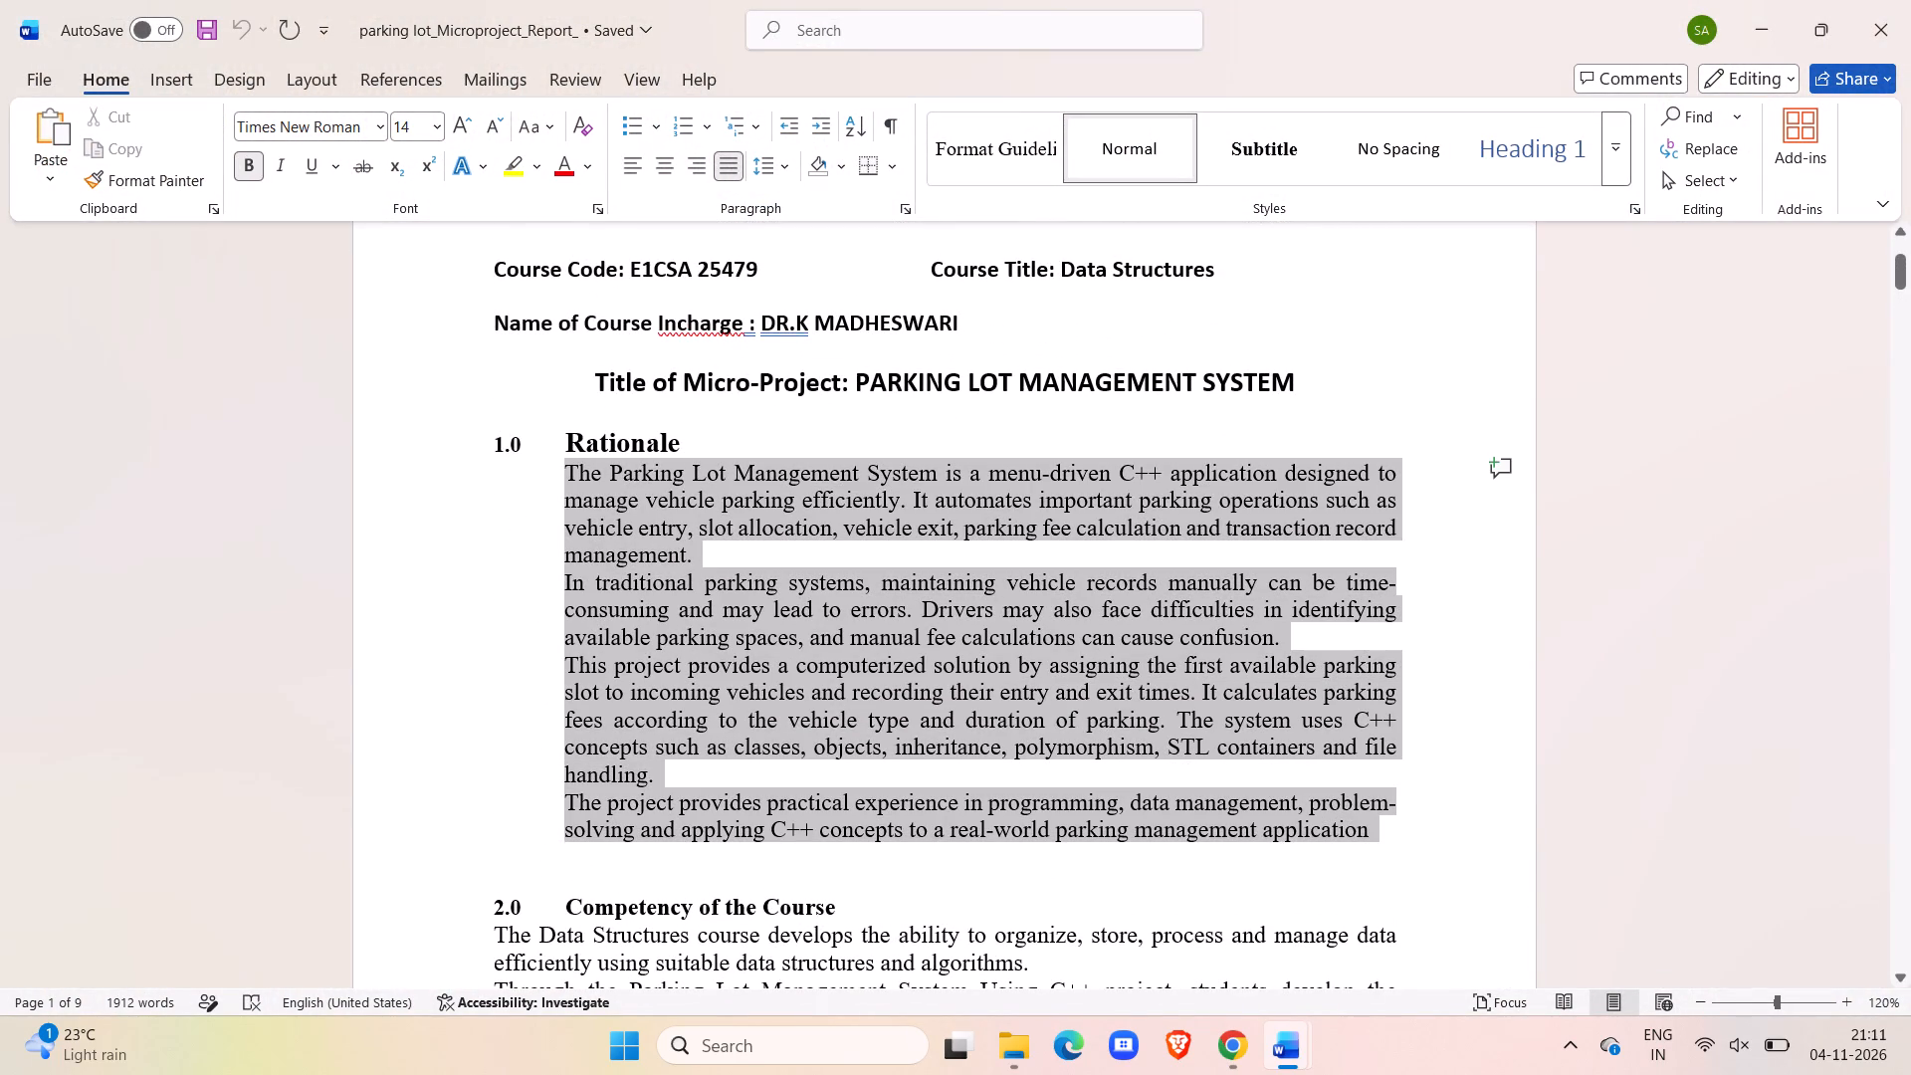
drag(1413, 835, 1442, 830)
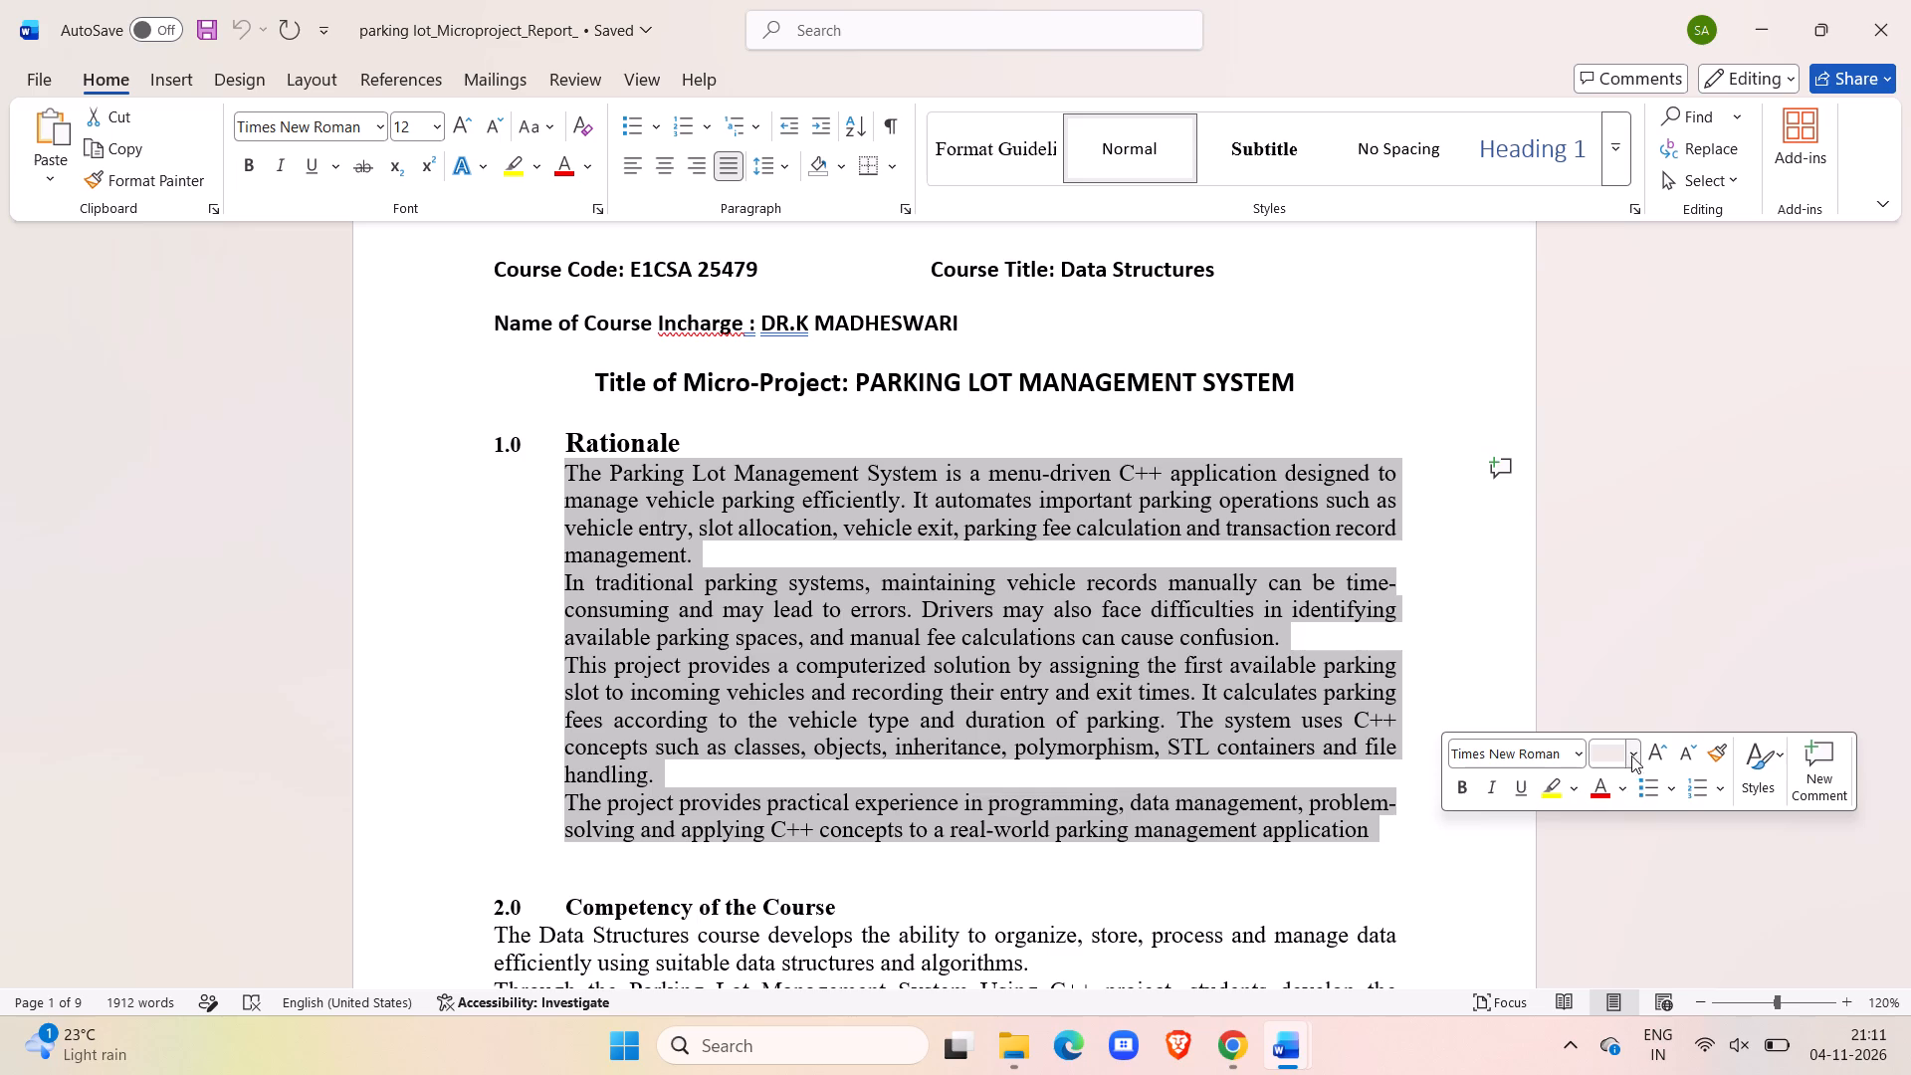
click(1638, 755)
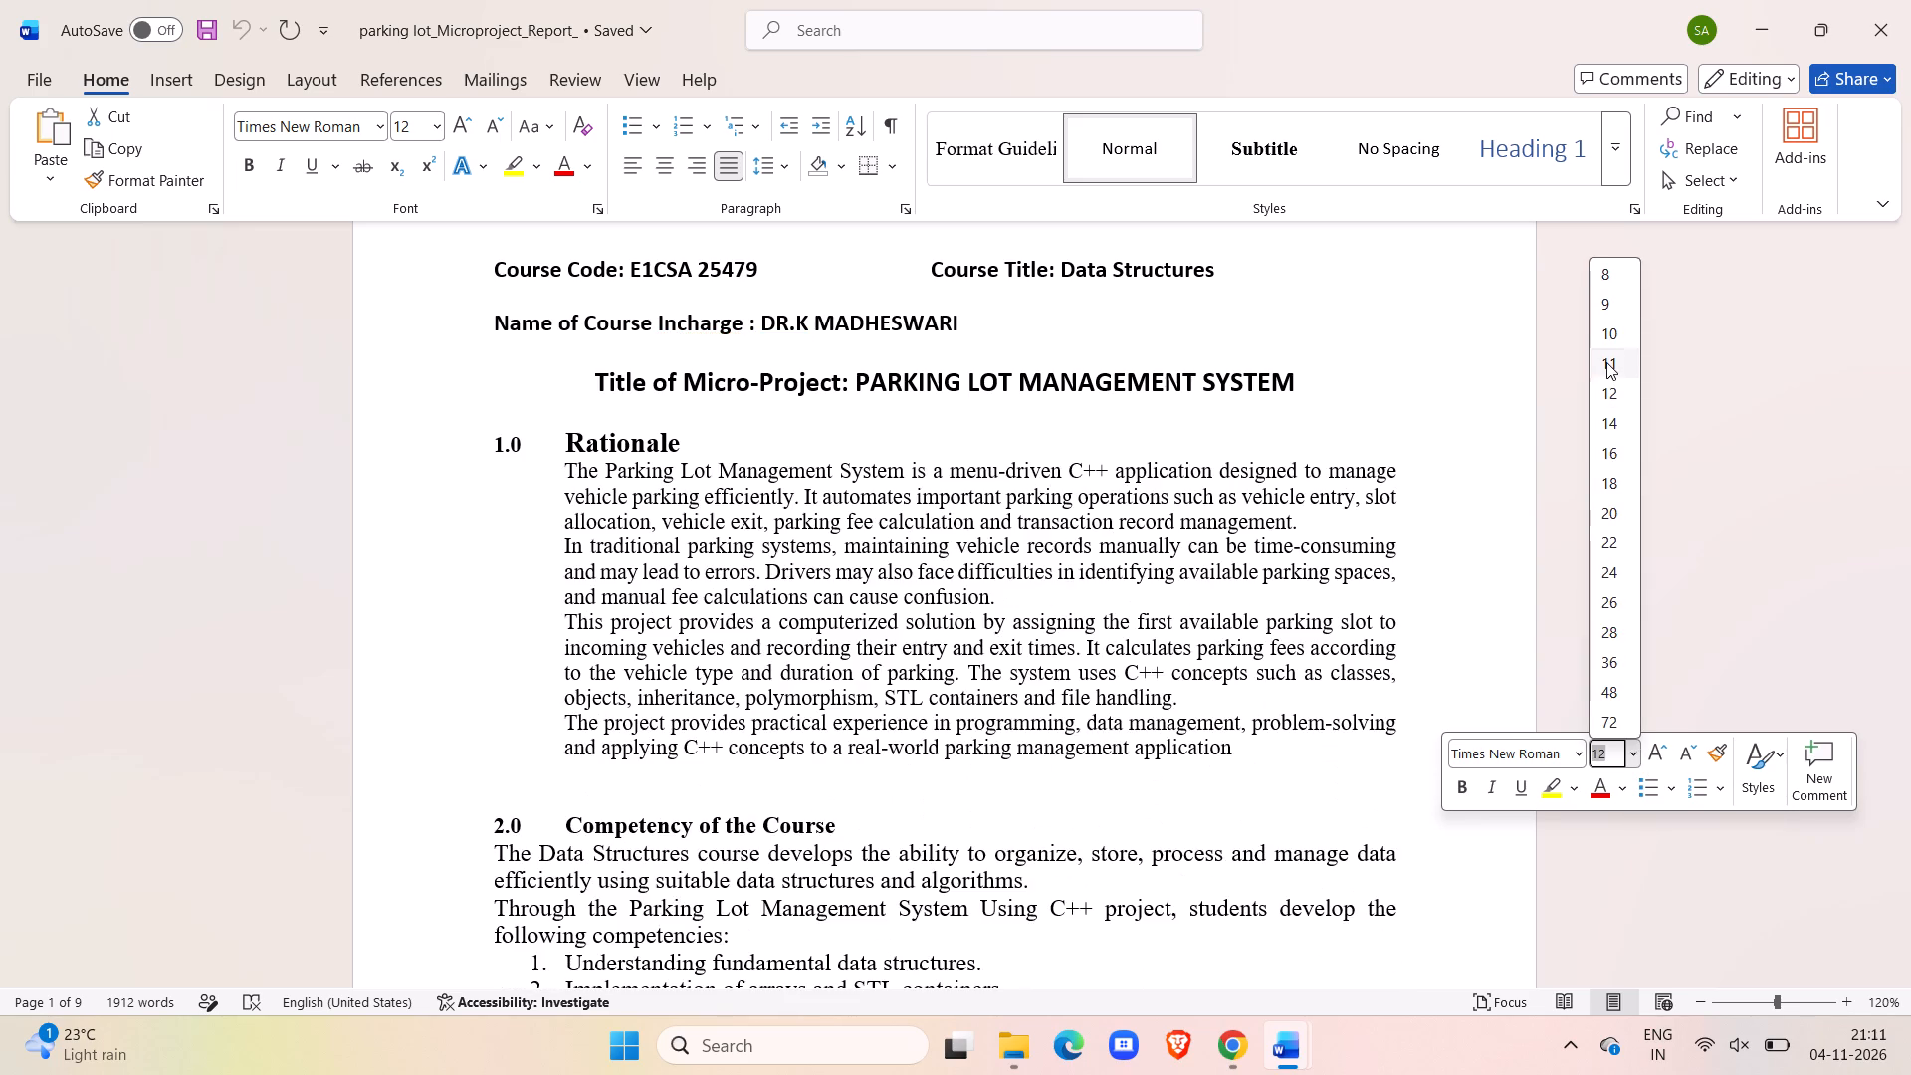
click(1606, 362)
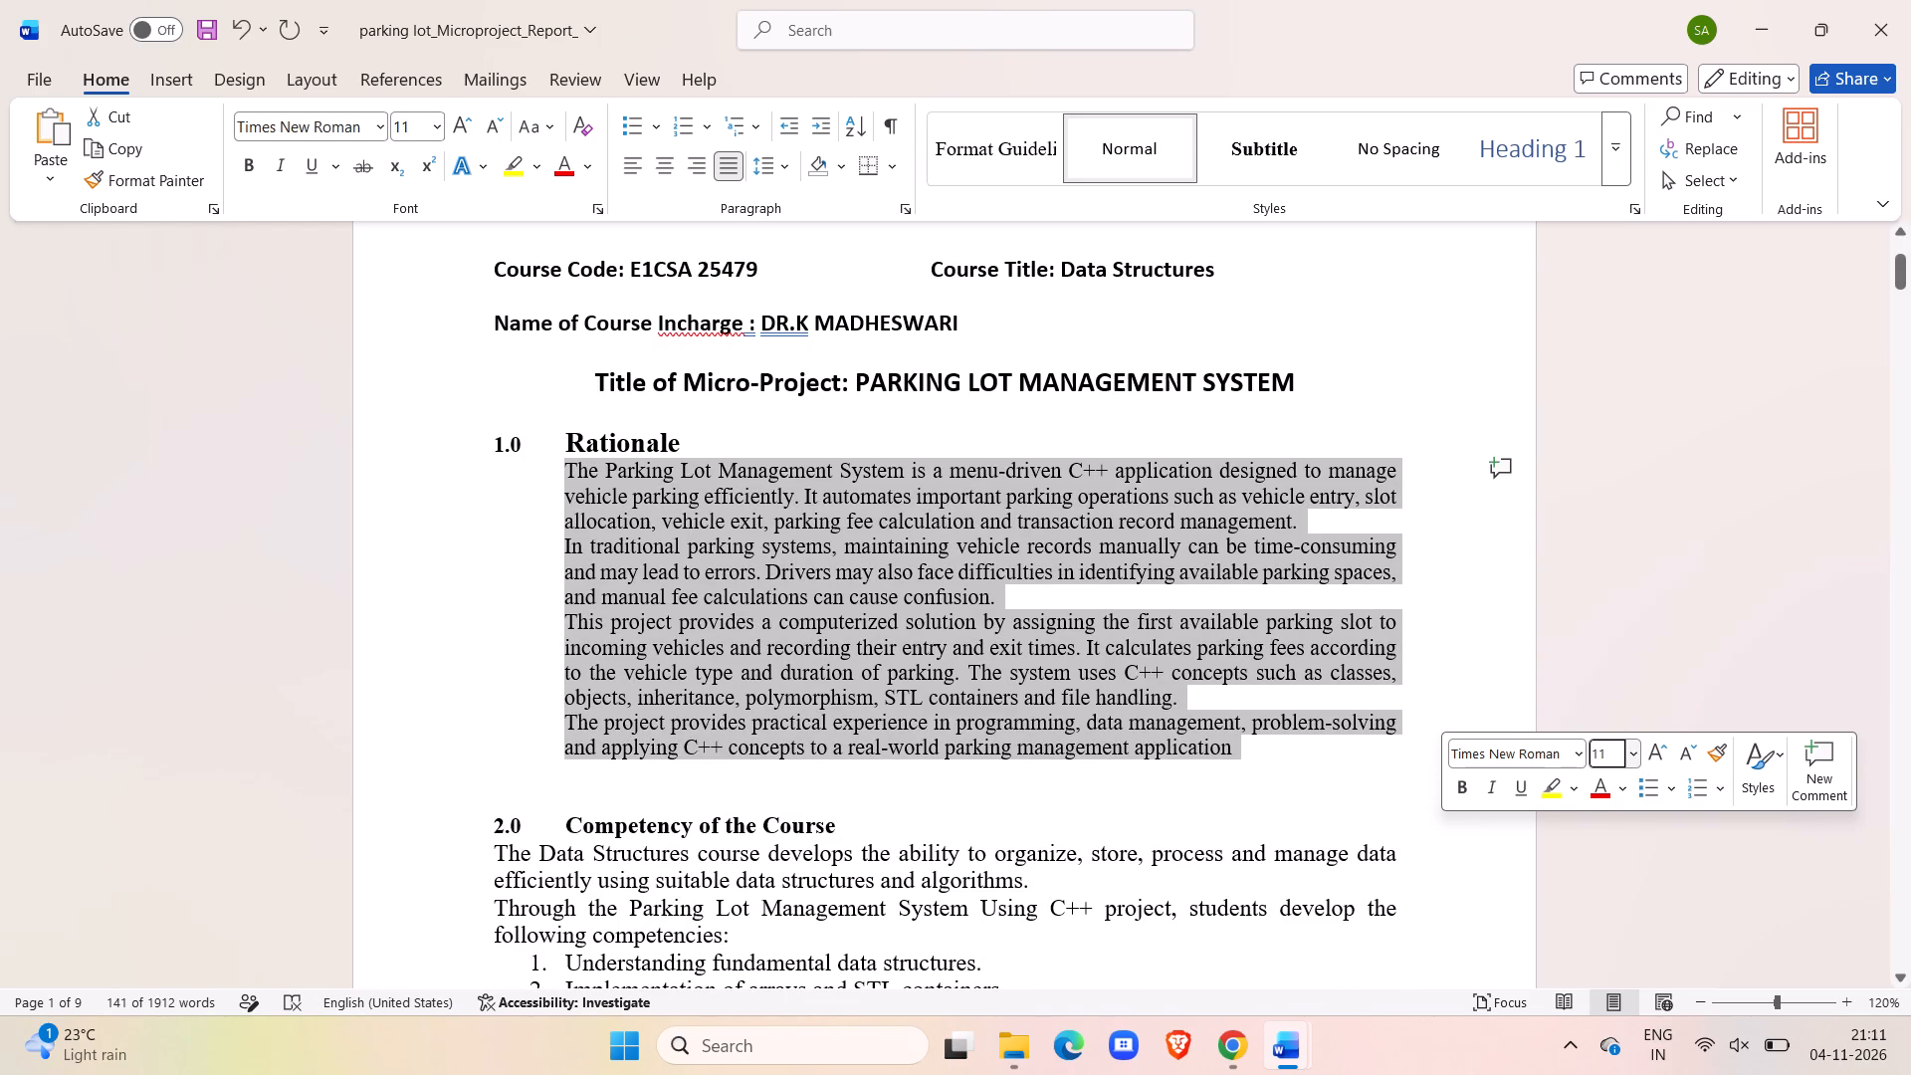
Set the body text and numbered competencies of section 2.0 Competency of the Course to 11 pt.
drag(501, 851, 1034, 967)
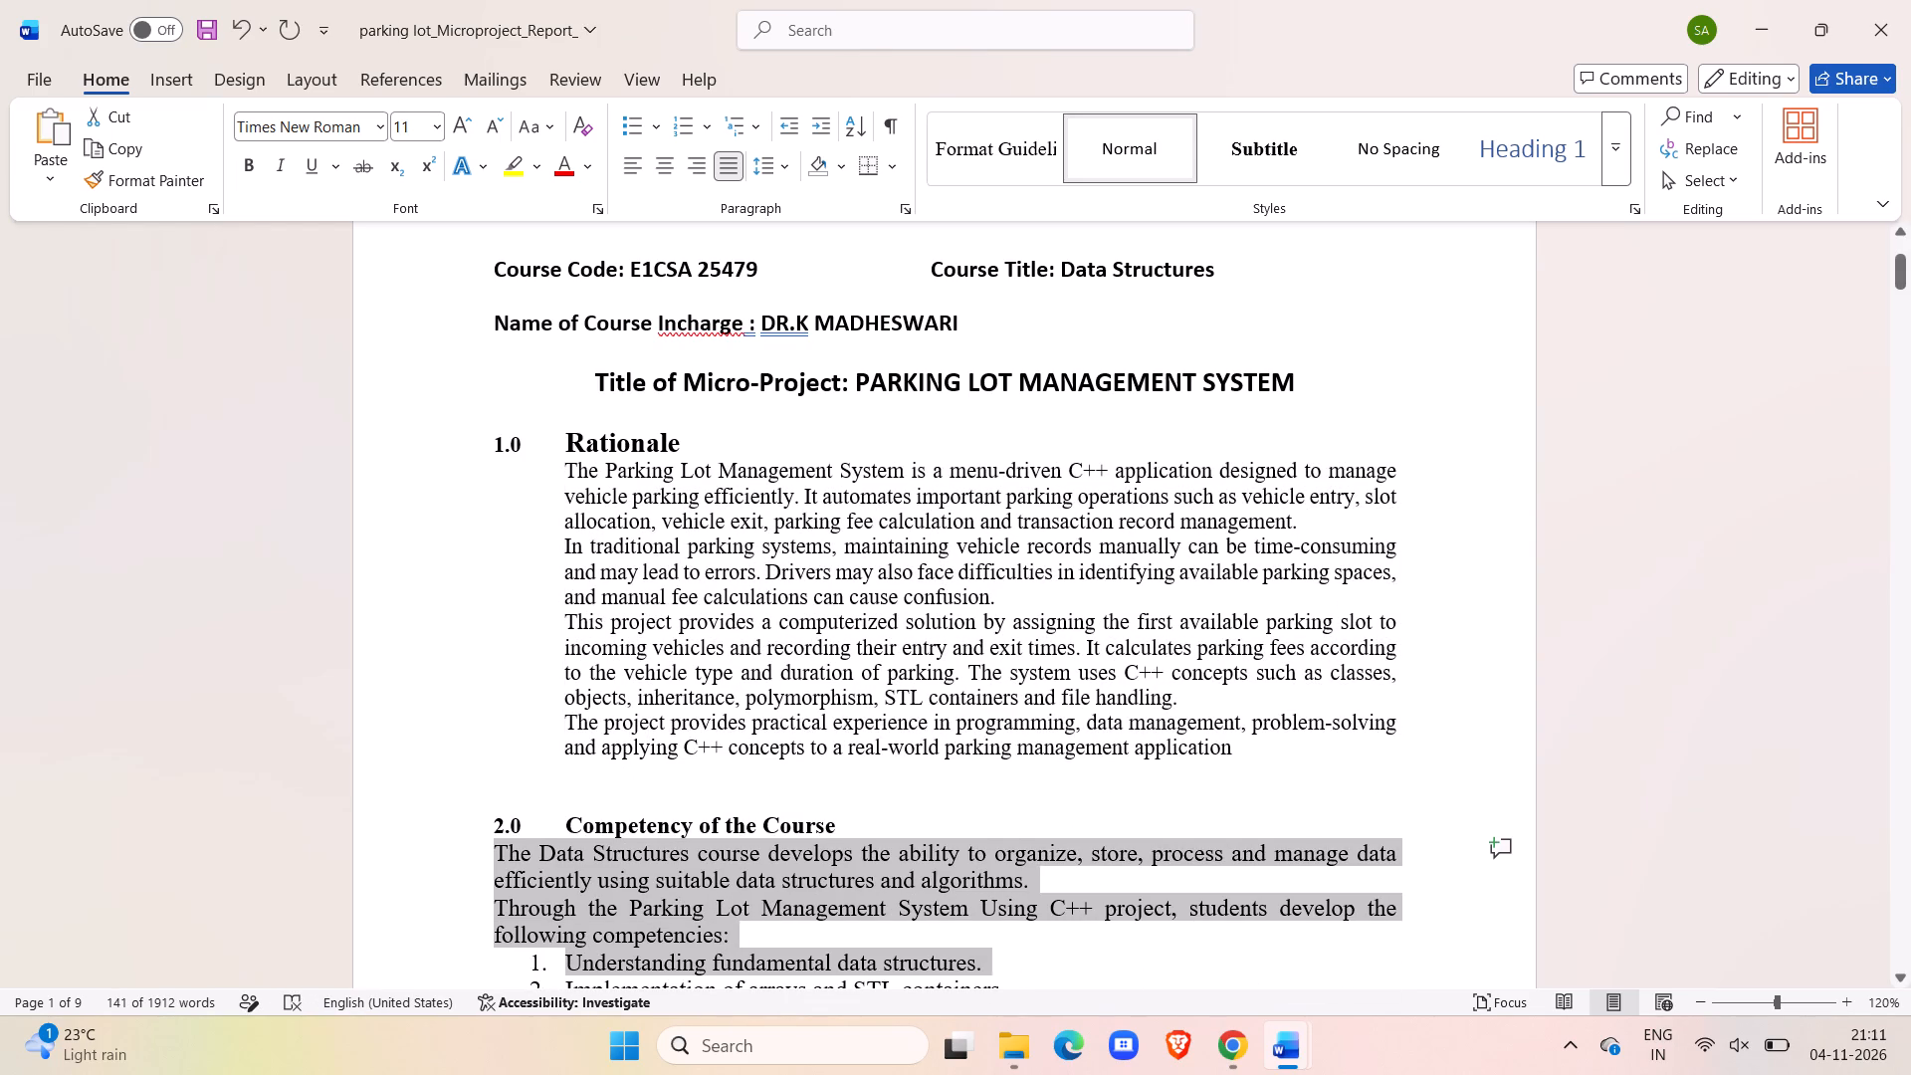
drag(1034, 967, 1008, 846)
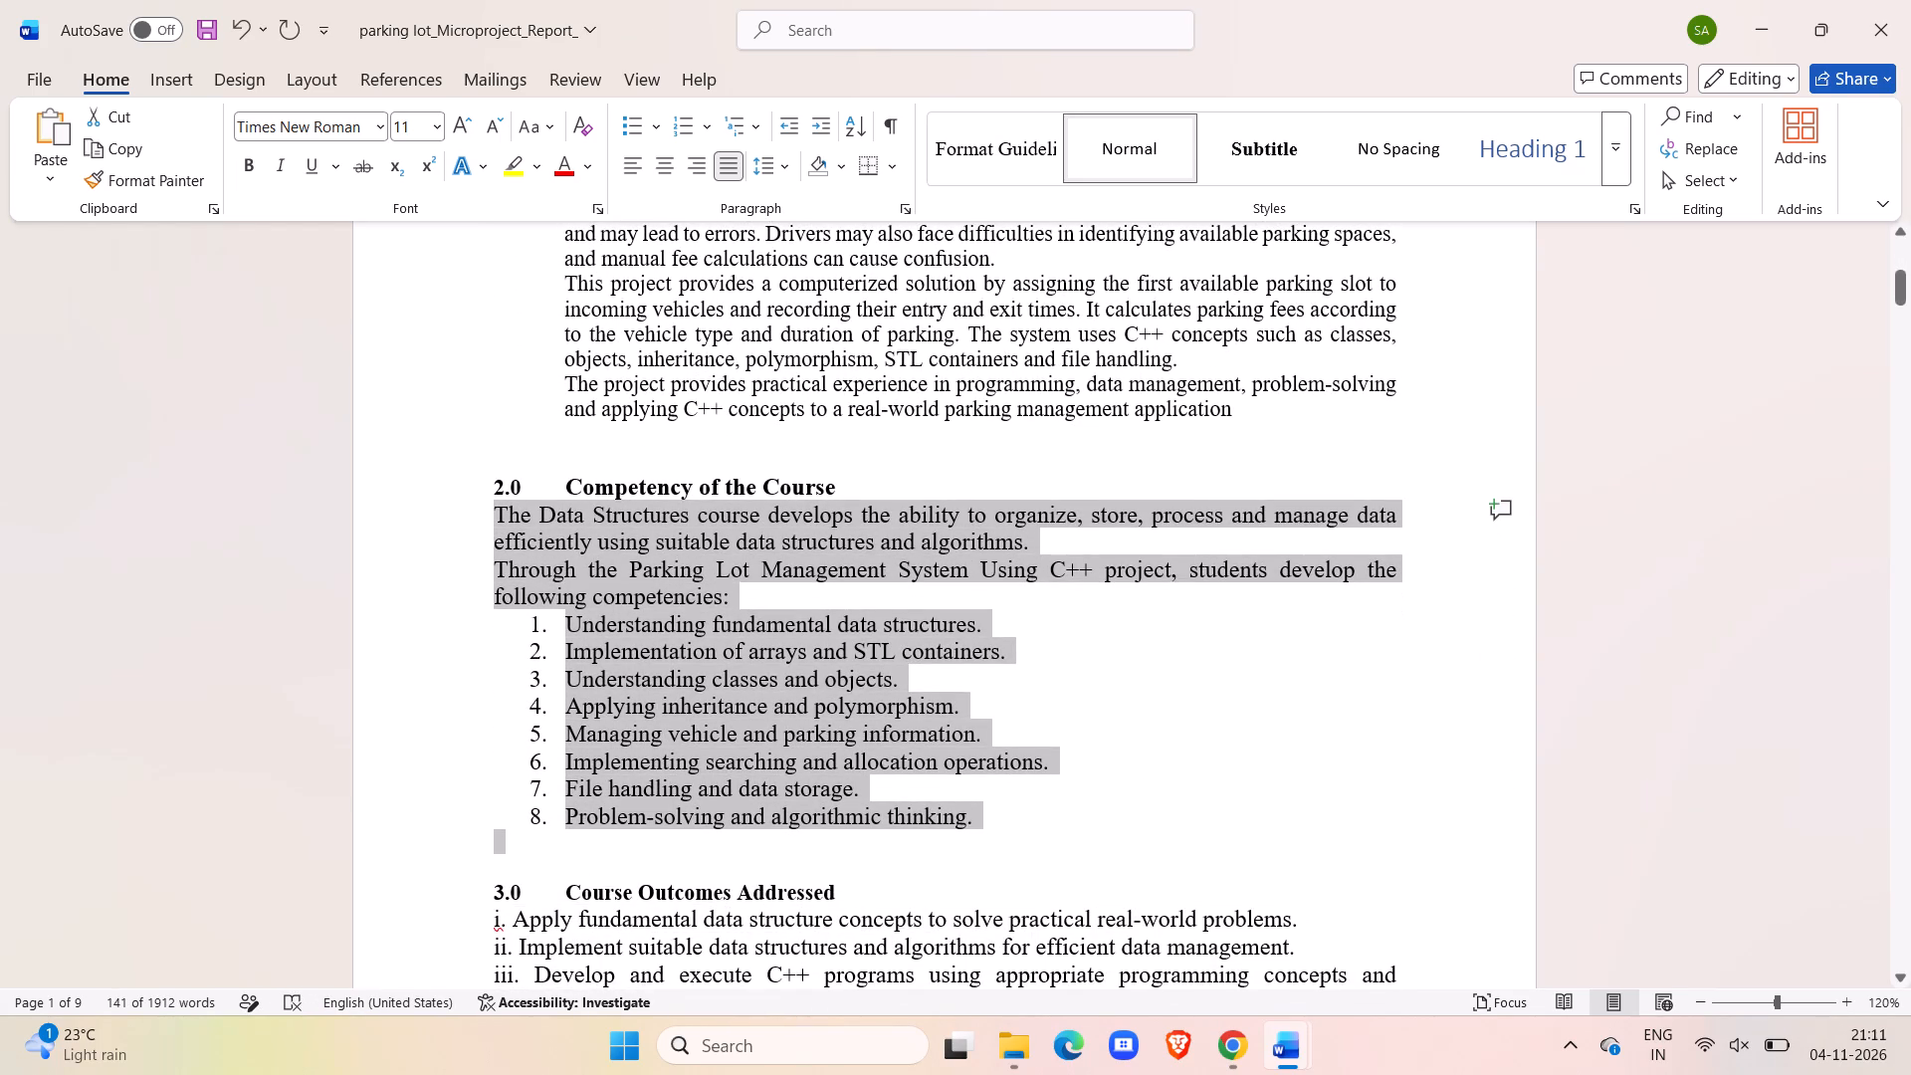
drag(1008, 846, 998, 820)
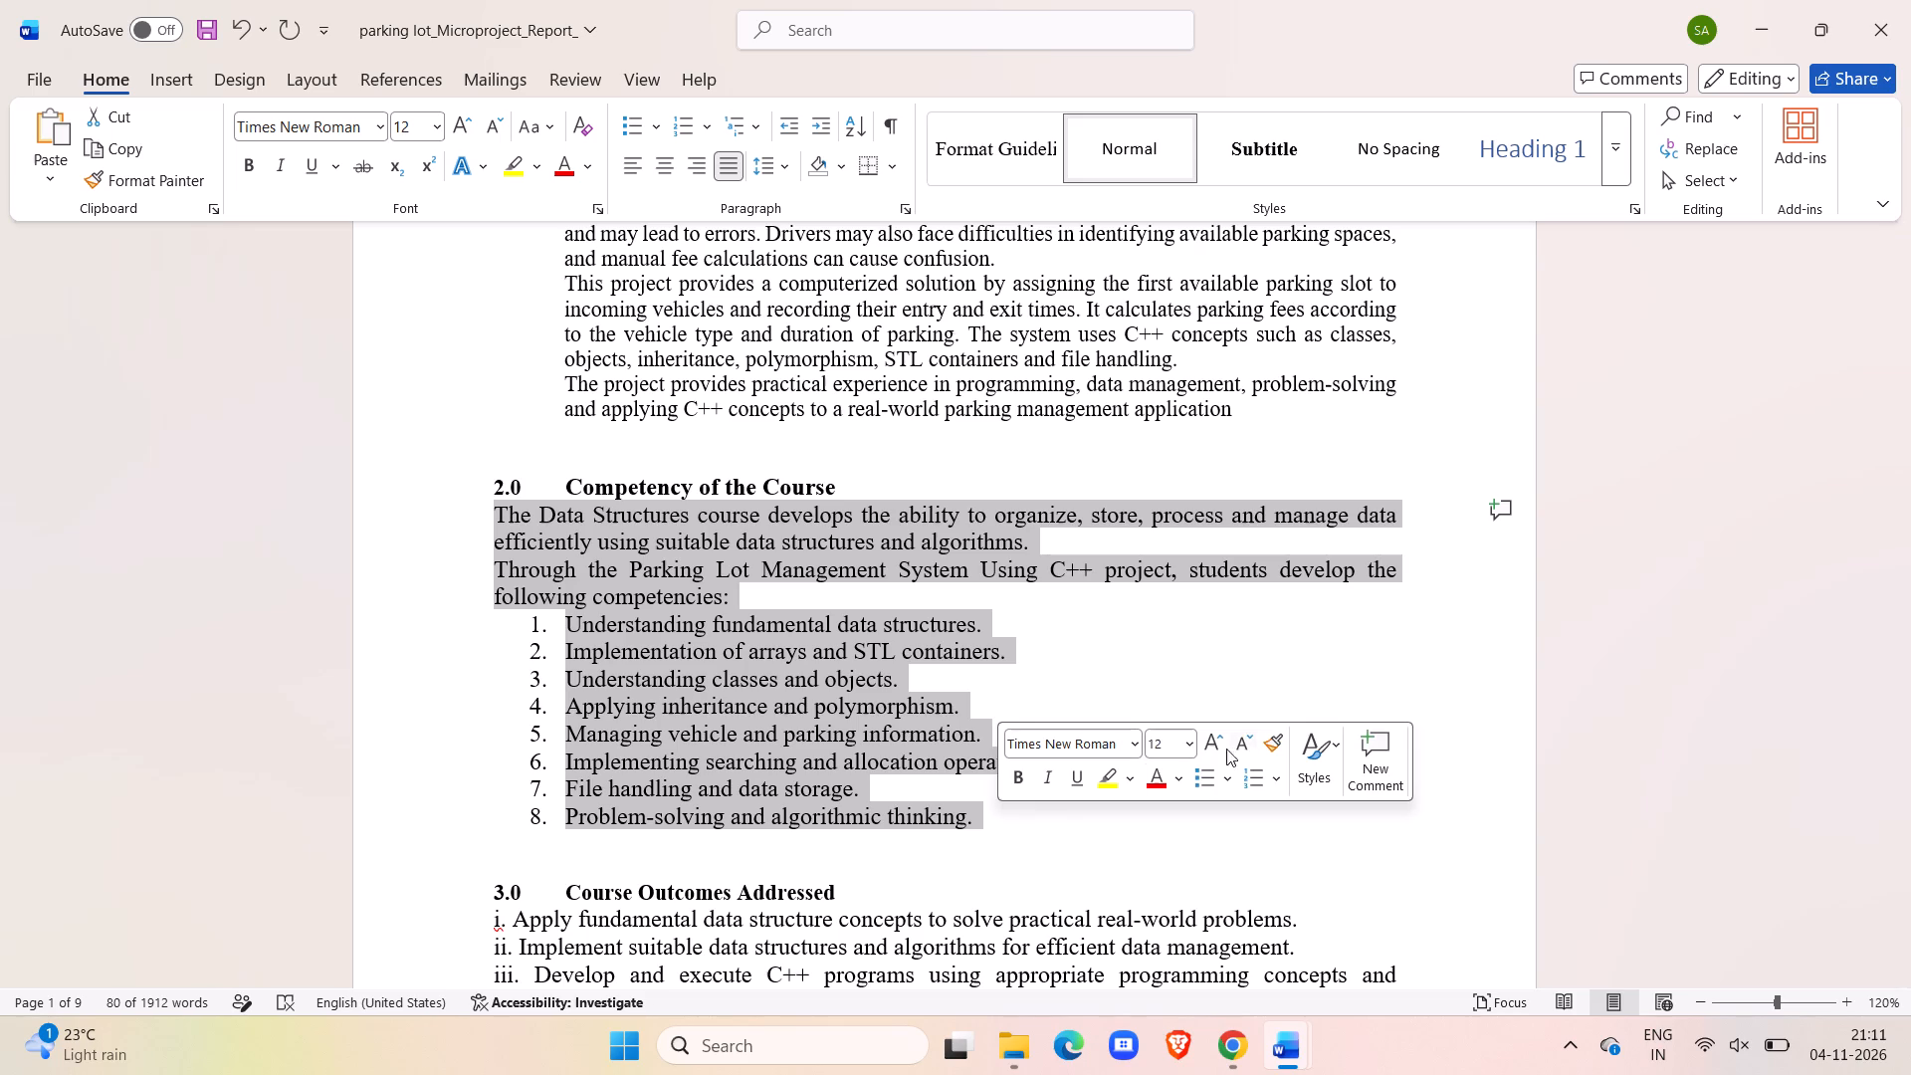
click(1189, 742)
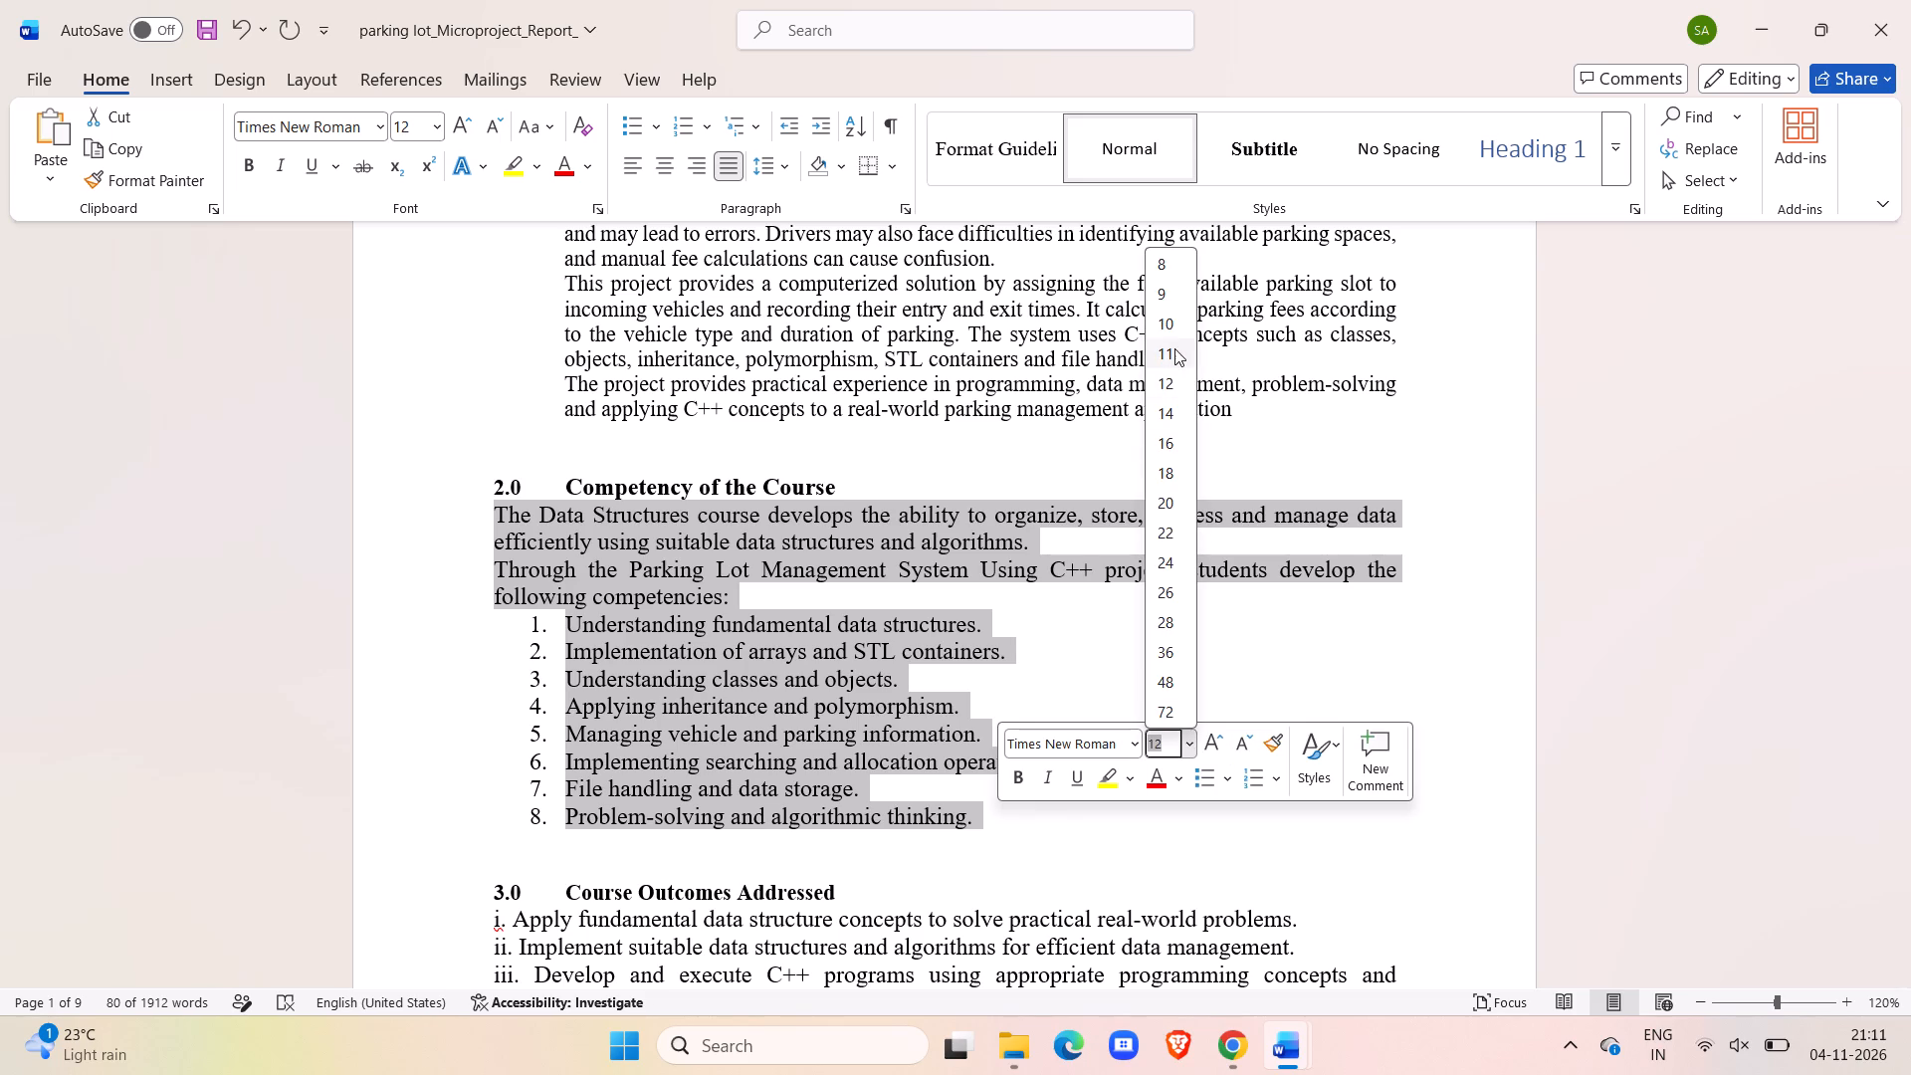
click(1174, 353)
Set the Rationale heading of section 1.0 to 12 pt.
scroll(1174, 353, up, 2)
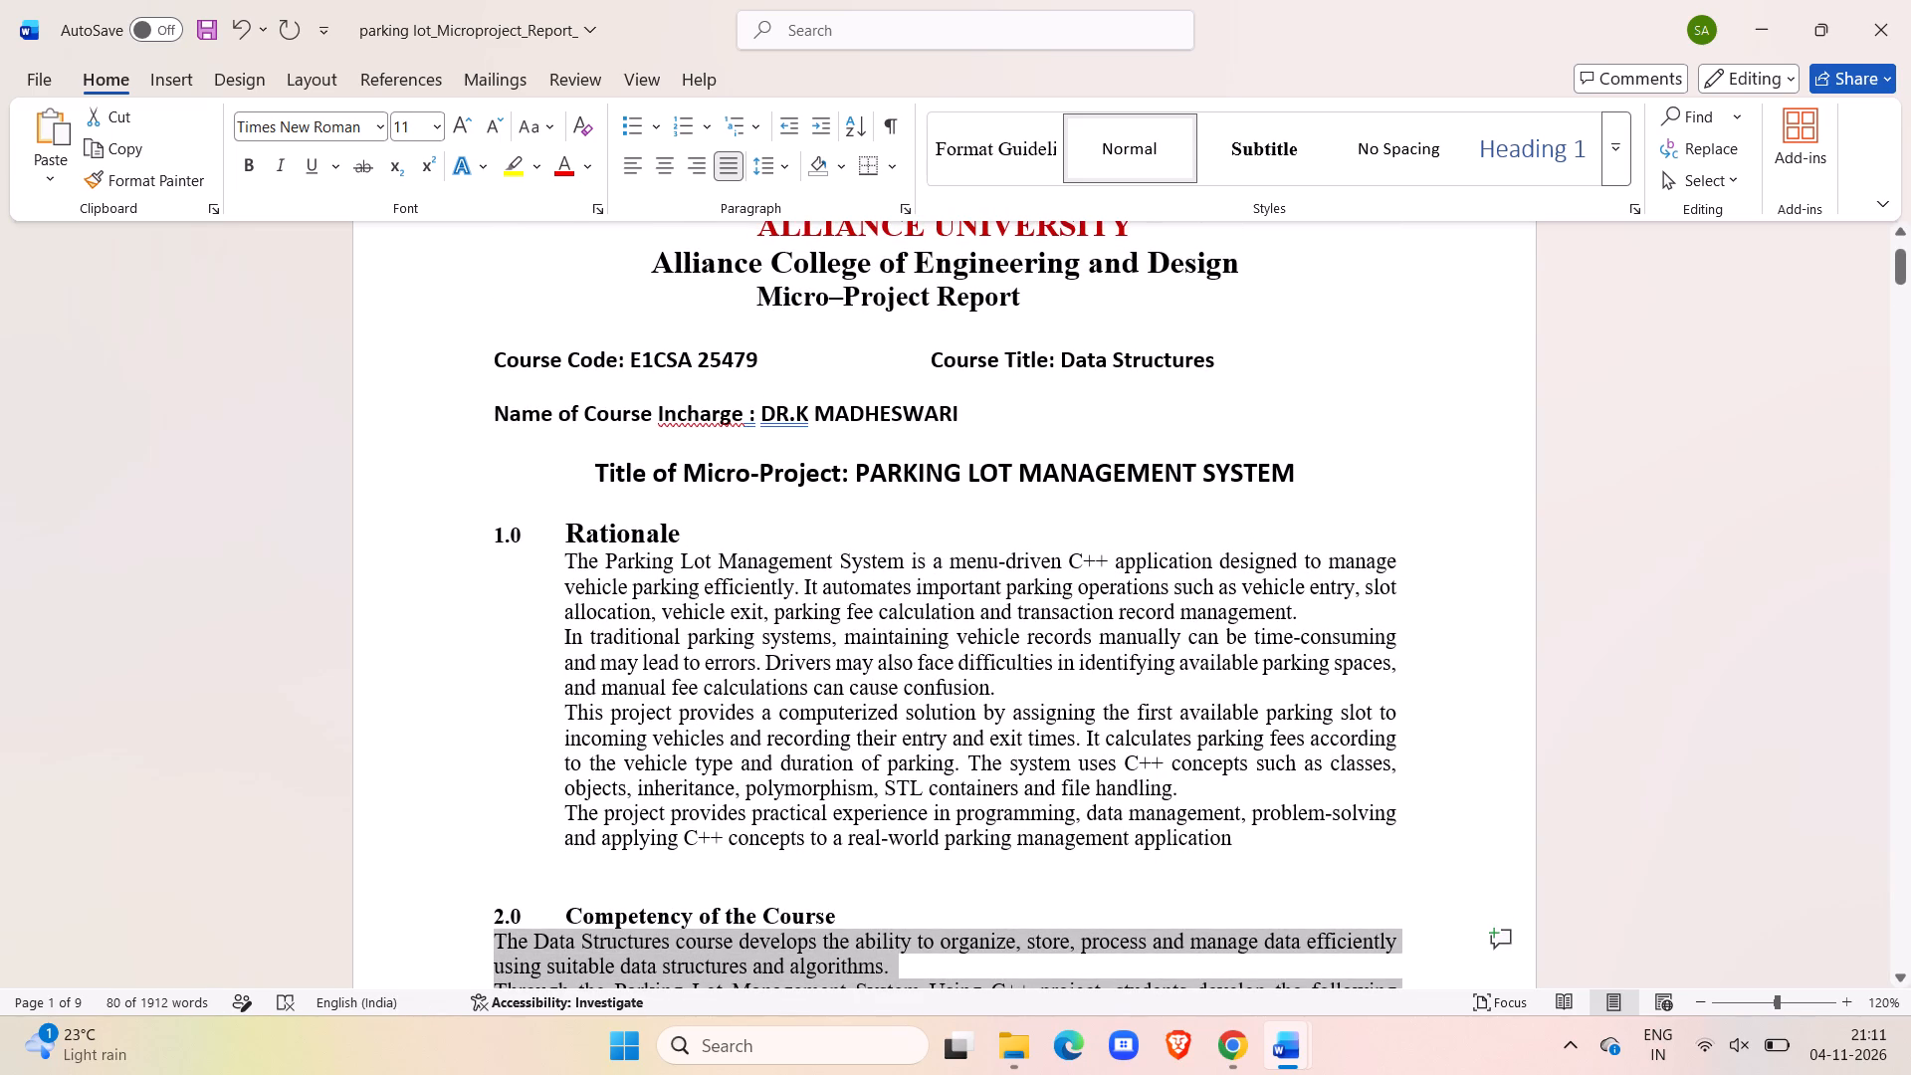
drag(567, 537, 683, 527)
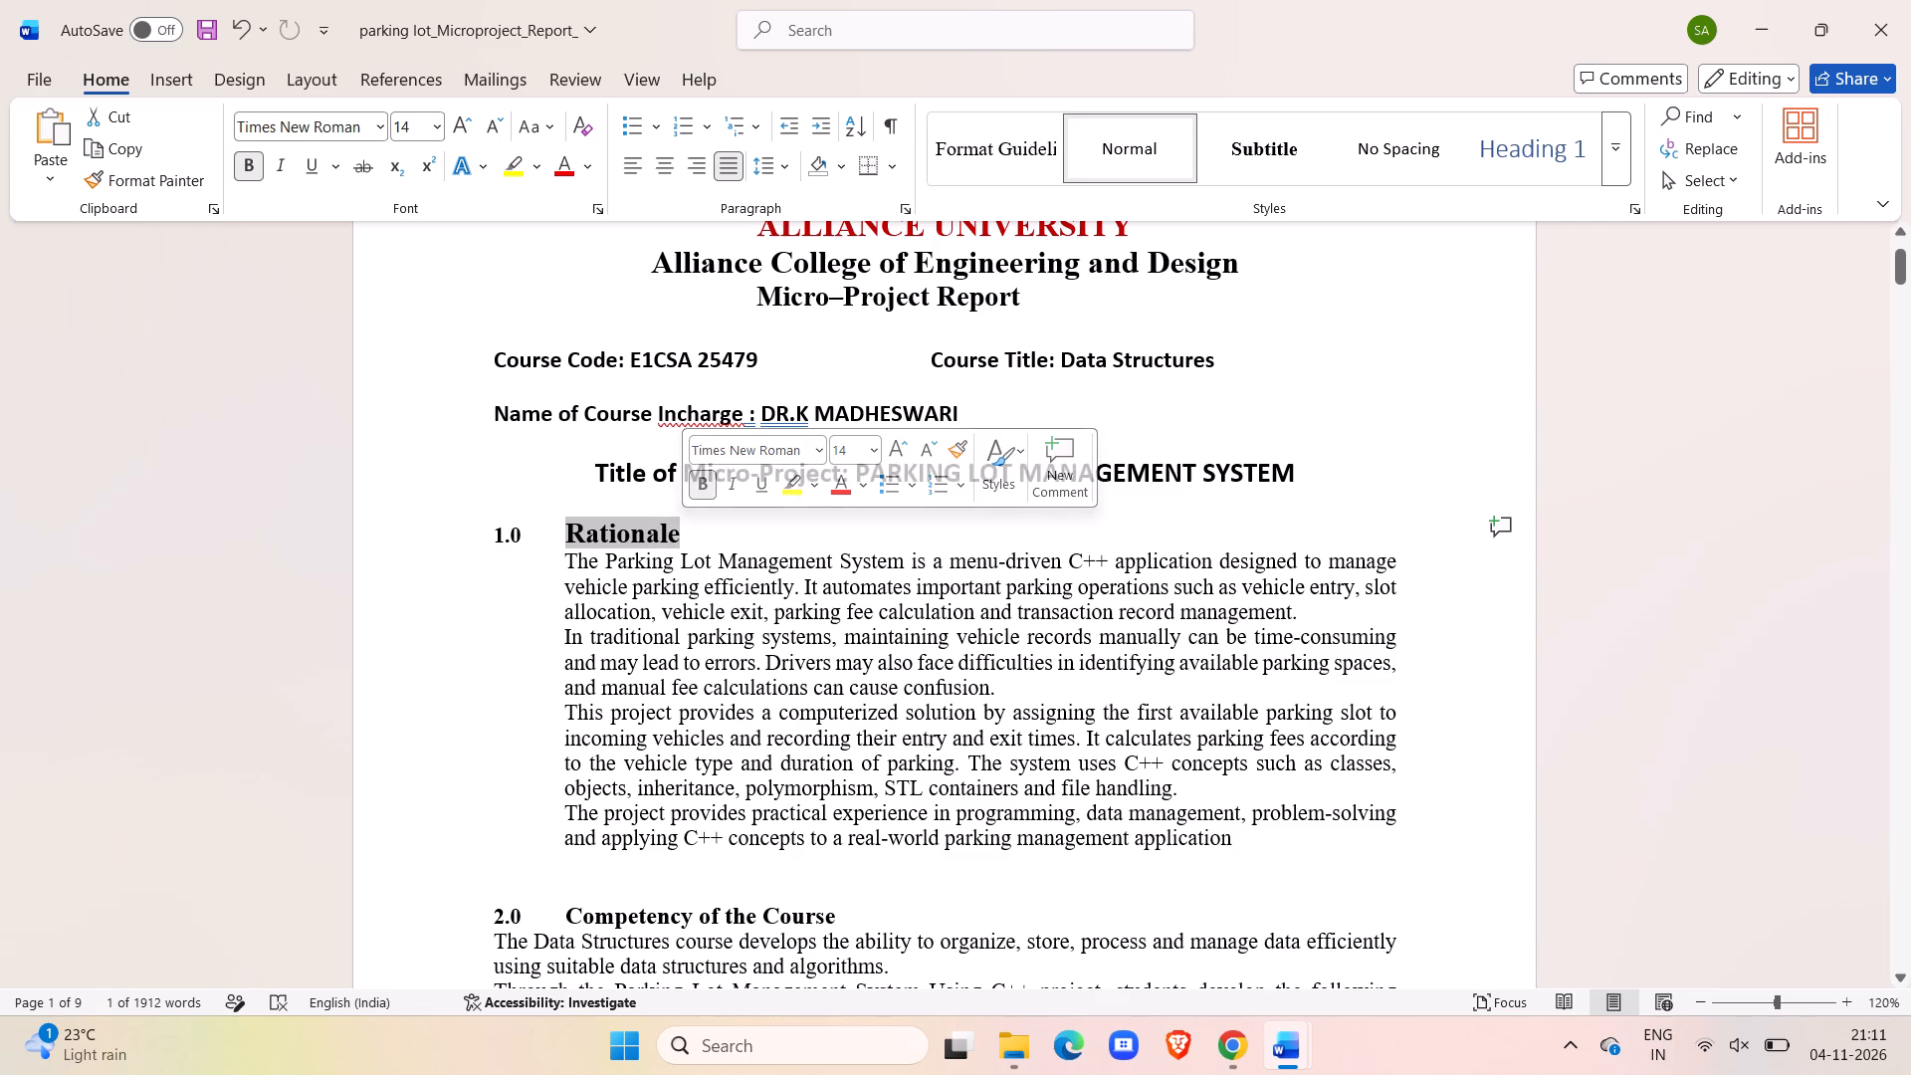
click(871, 457)
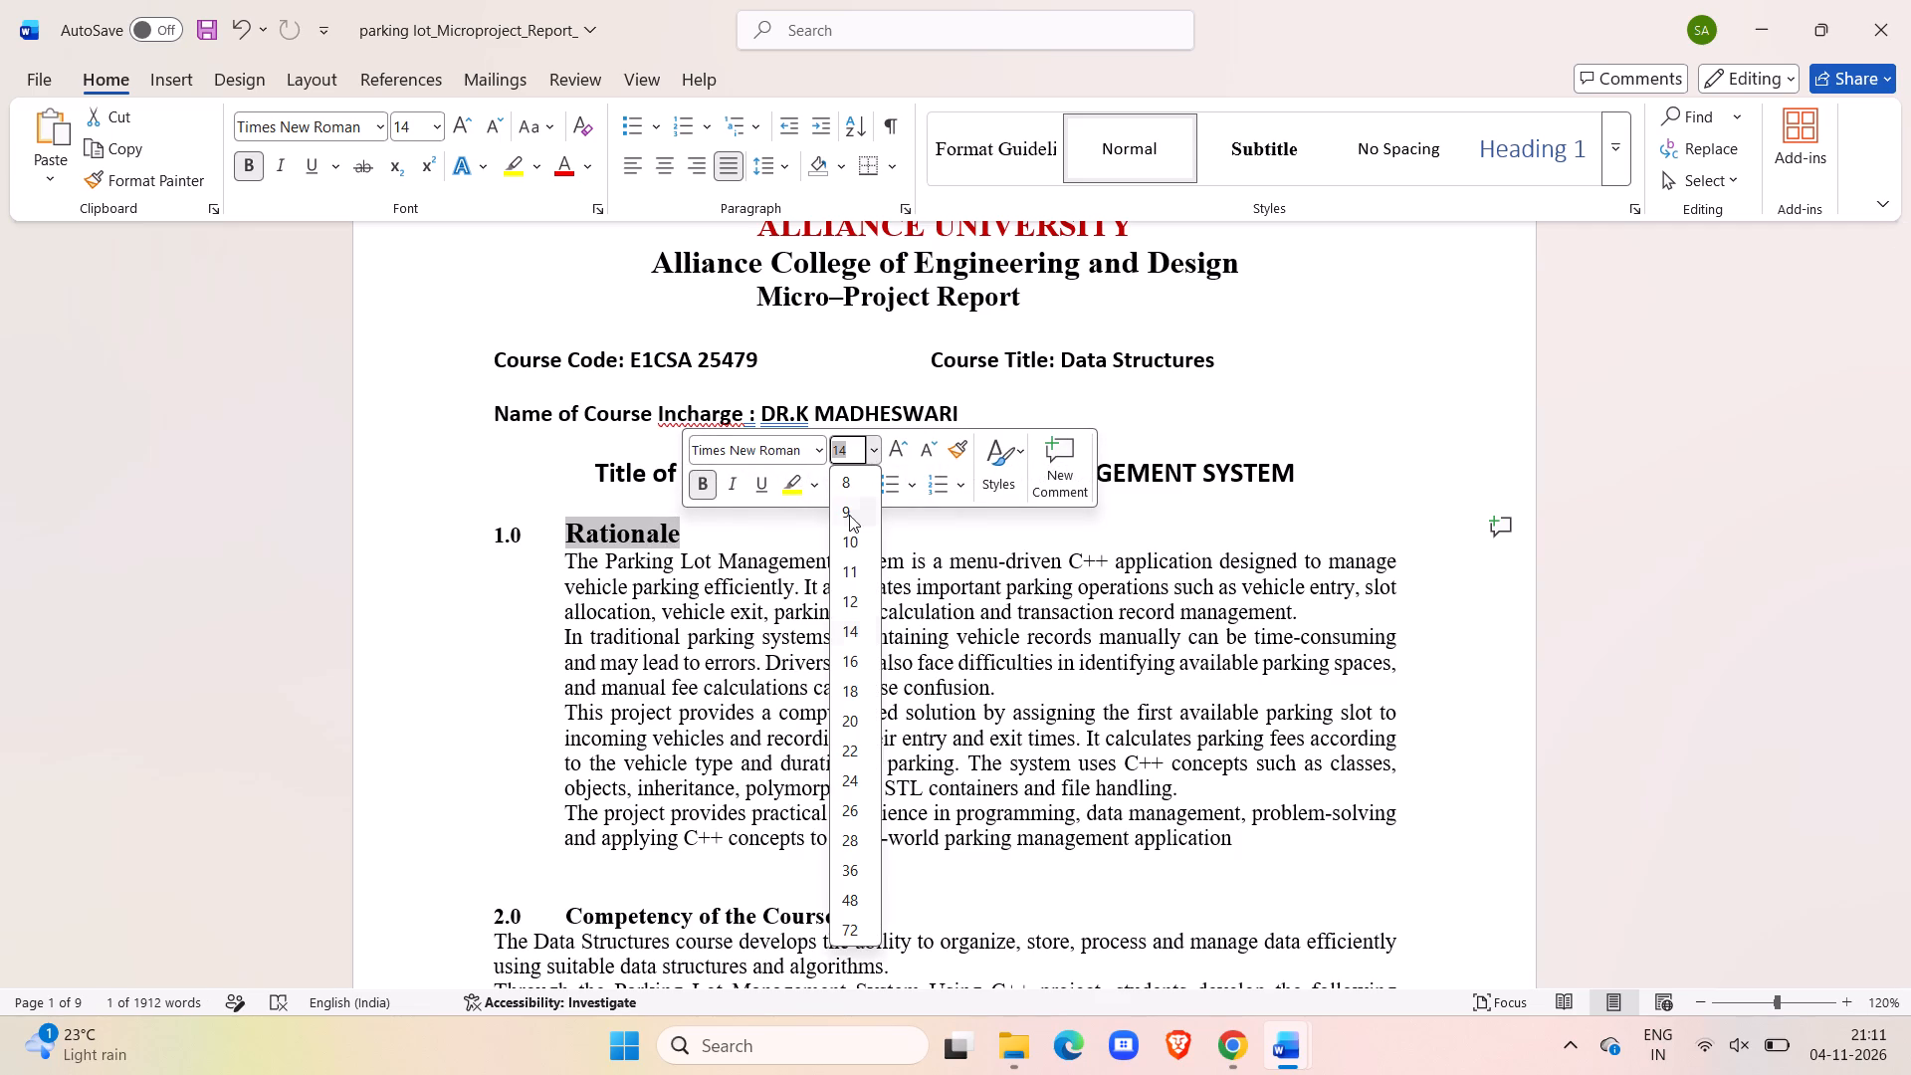
click(859, 598)
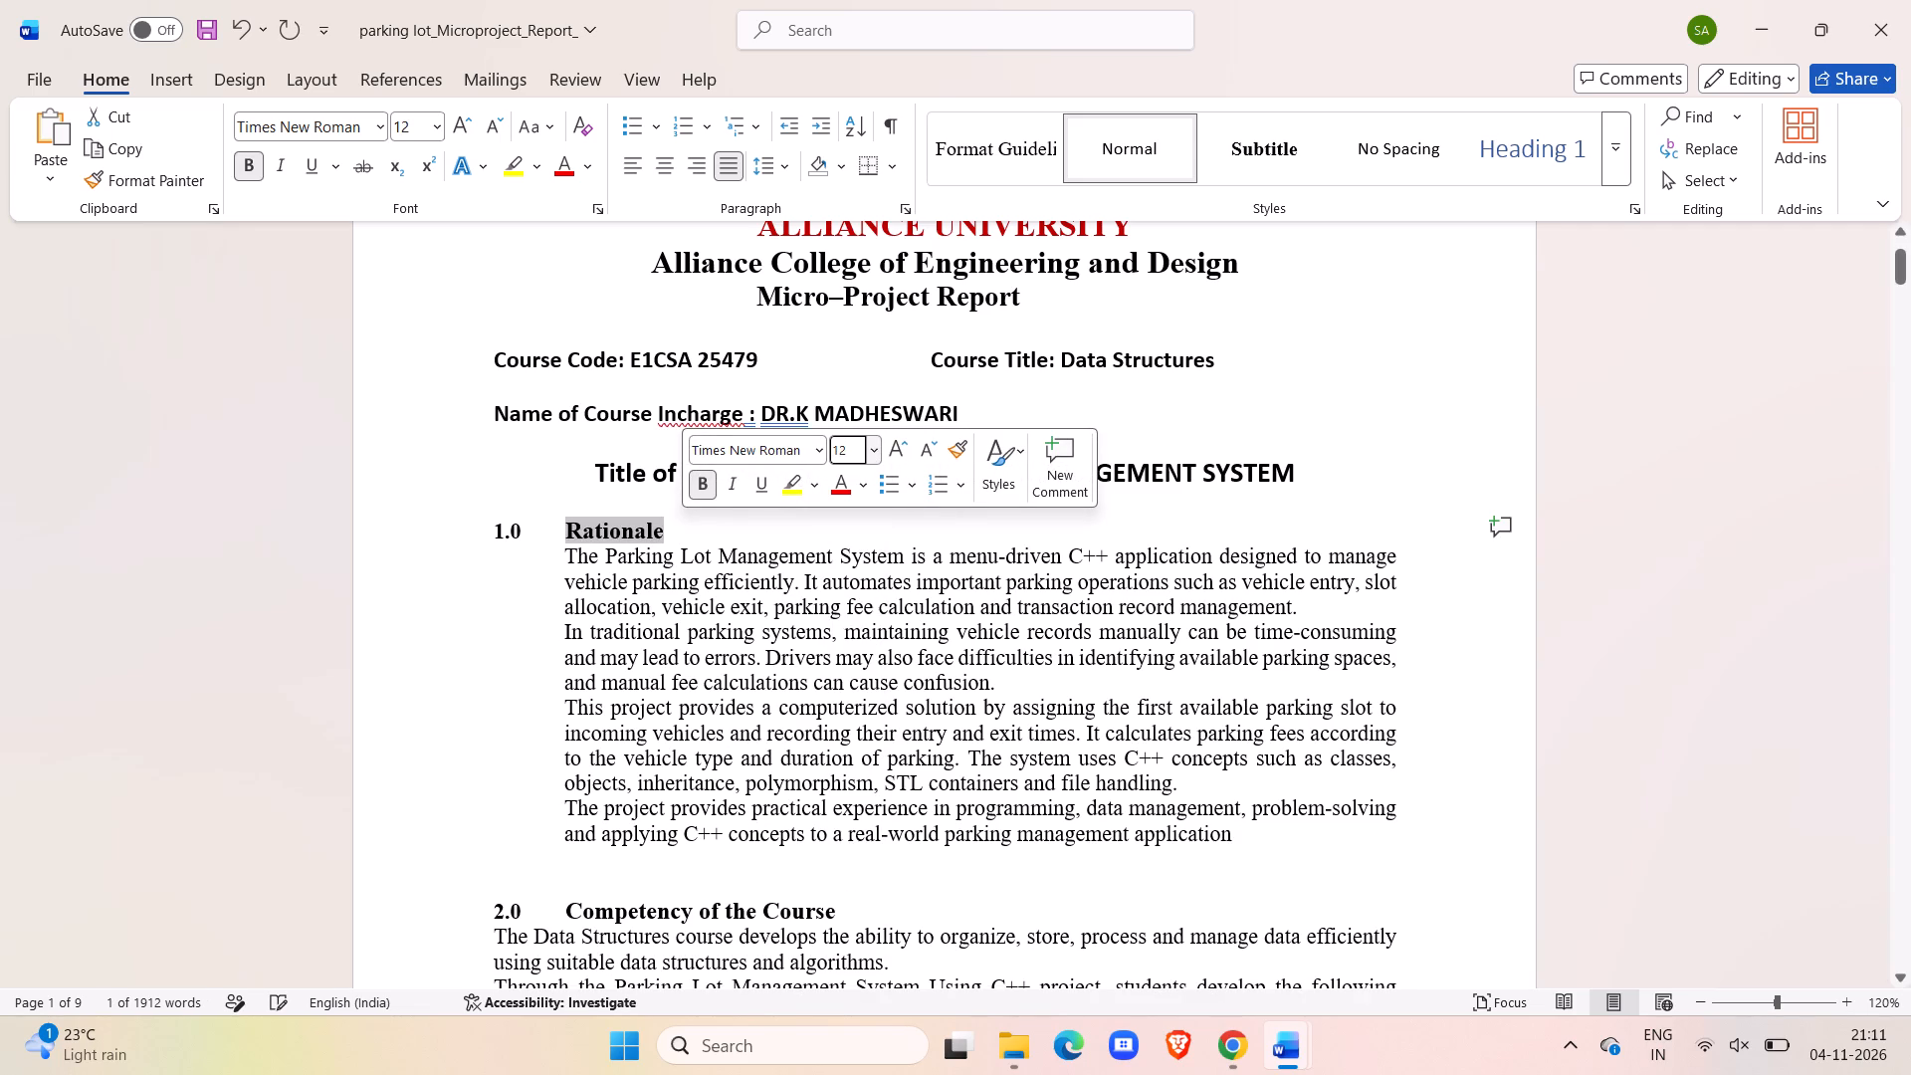
Check the font size of the Competency of the Course heading in section 2.0.
scroll(659, 881, down, 1)
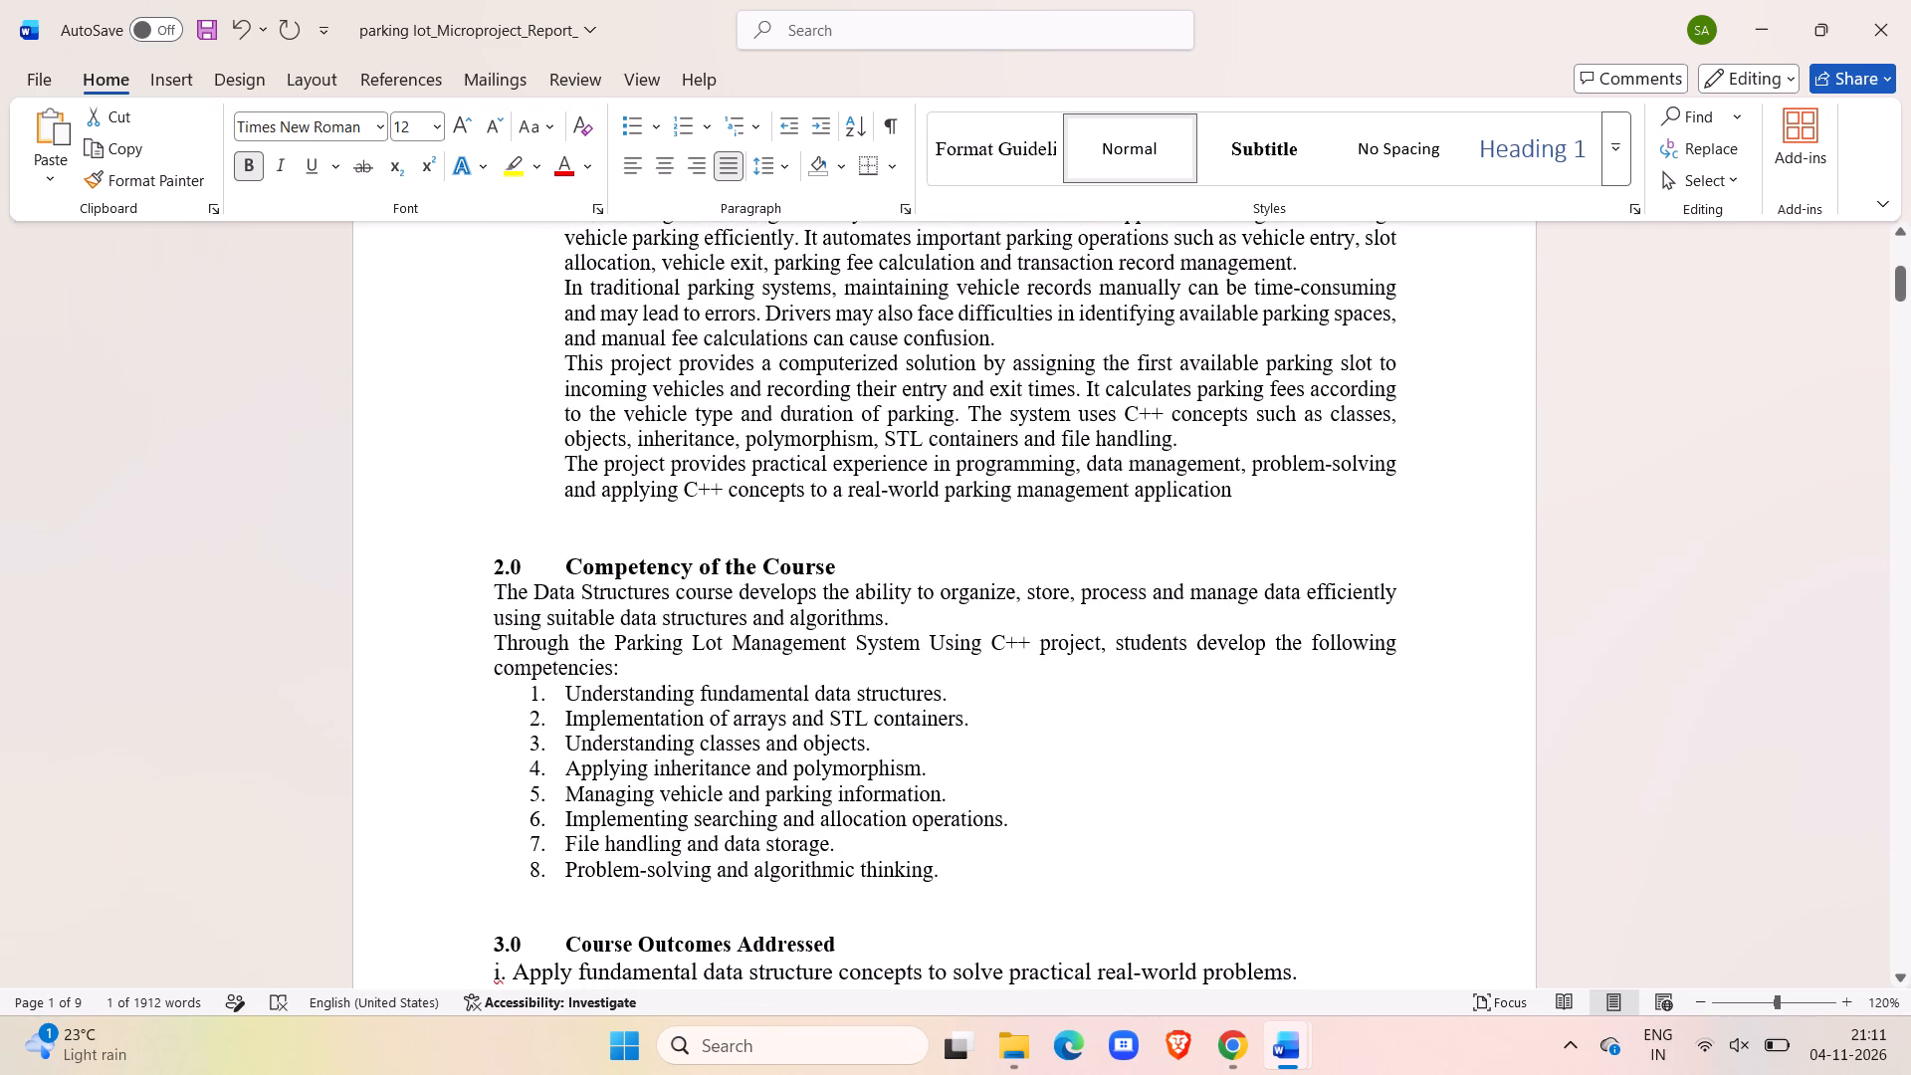
drag(566, 570, 802, 567)
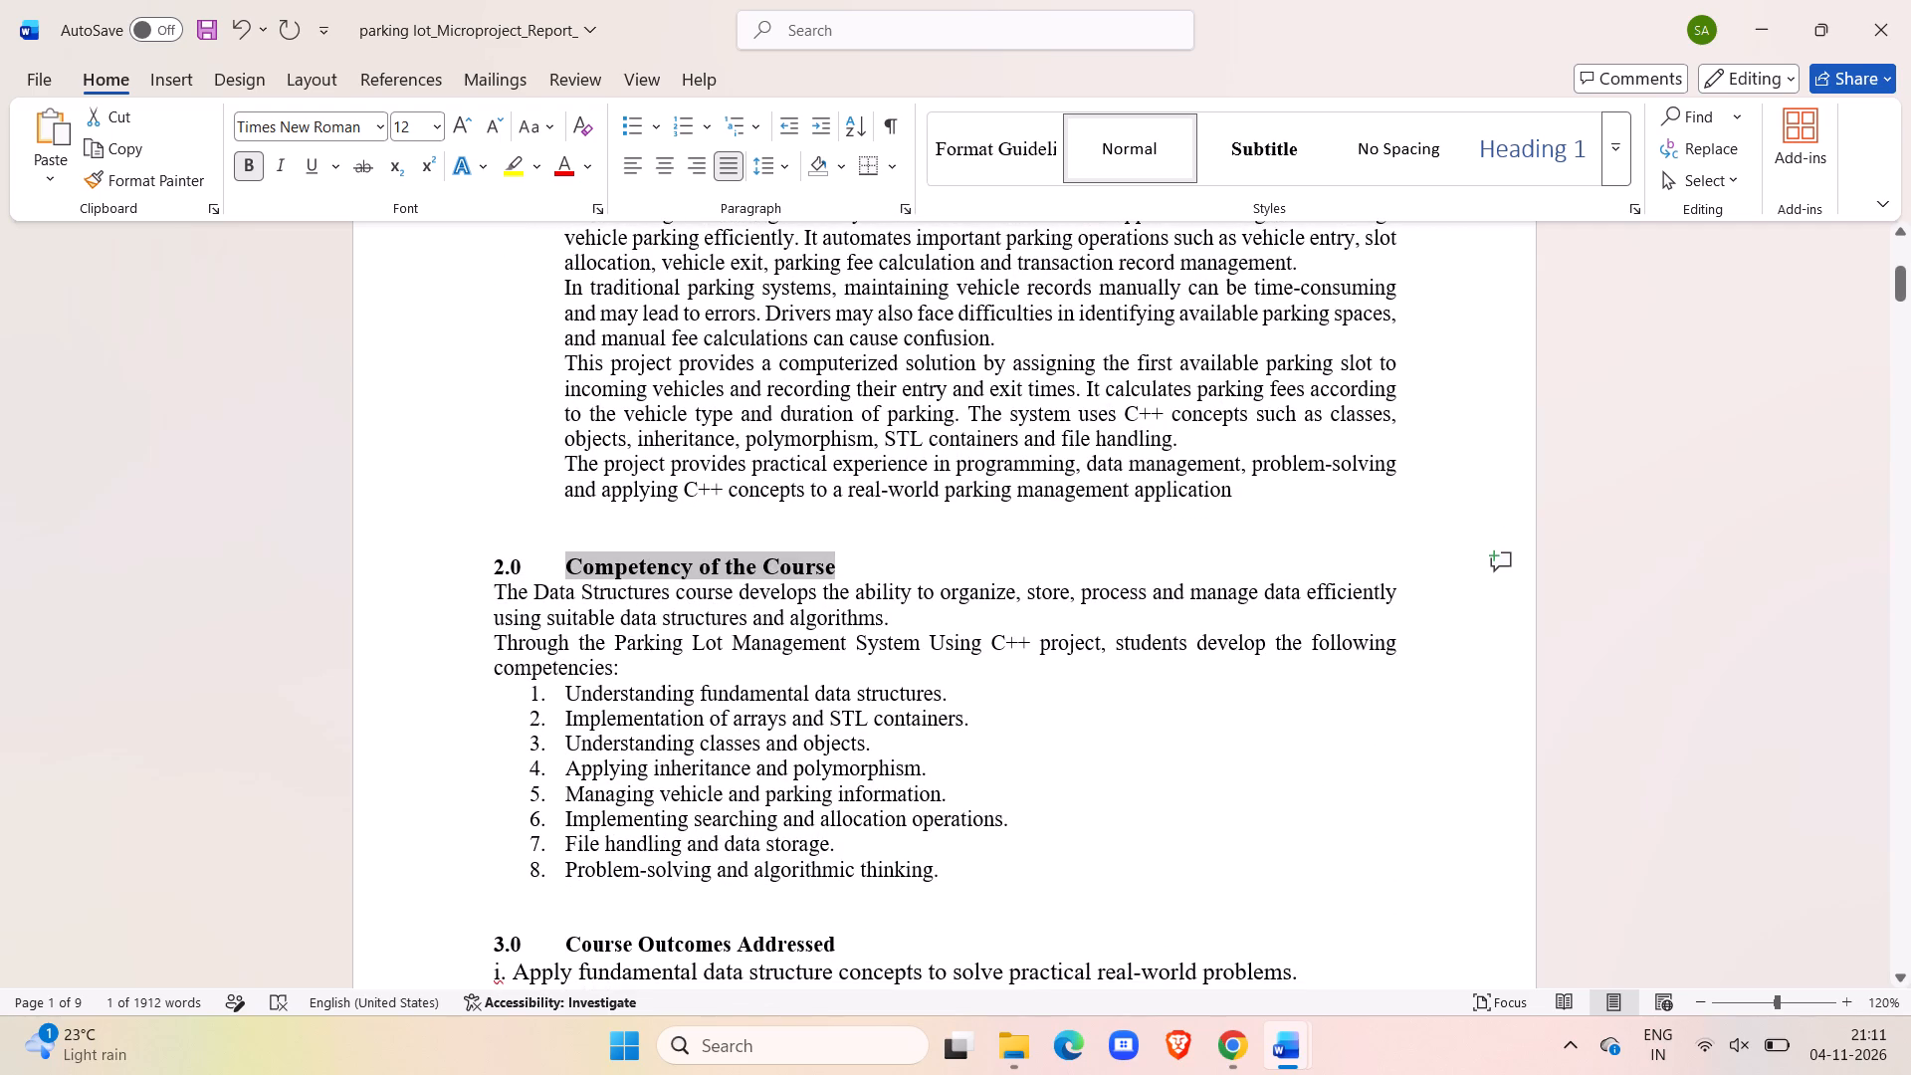
drag(802, 567, 812, 565)
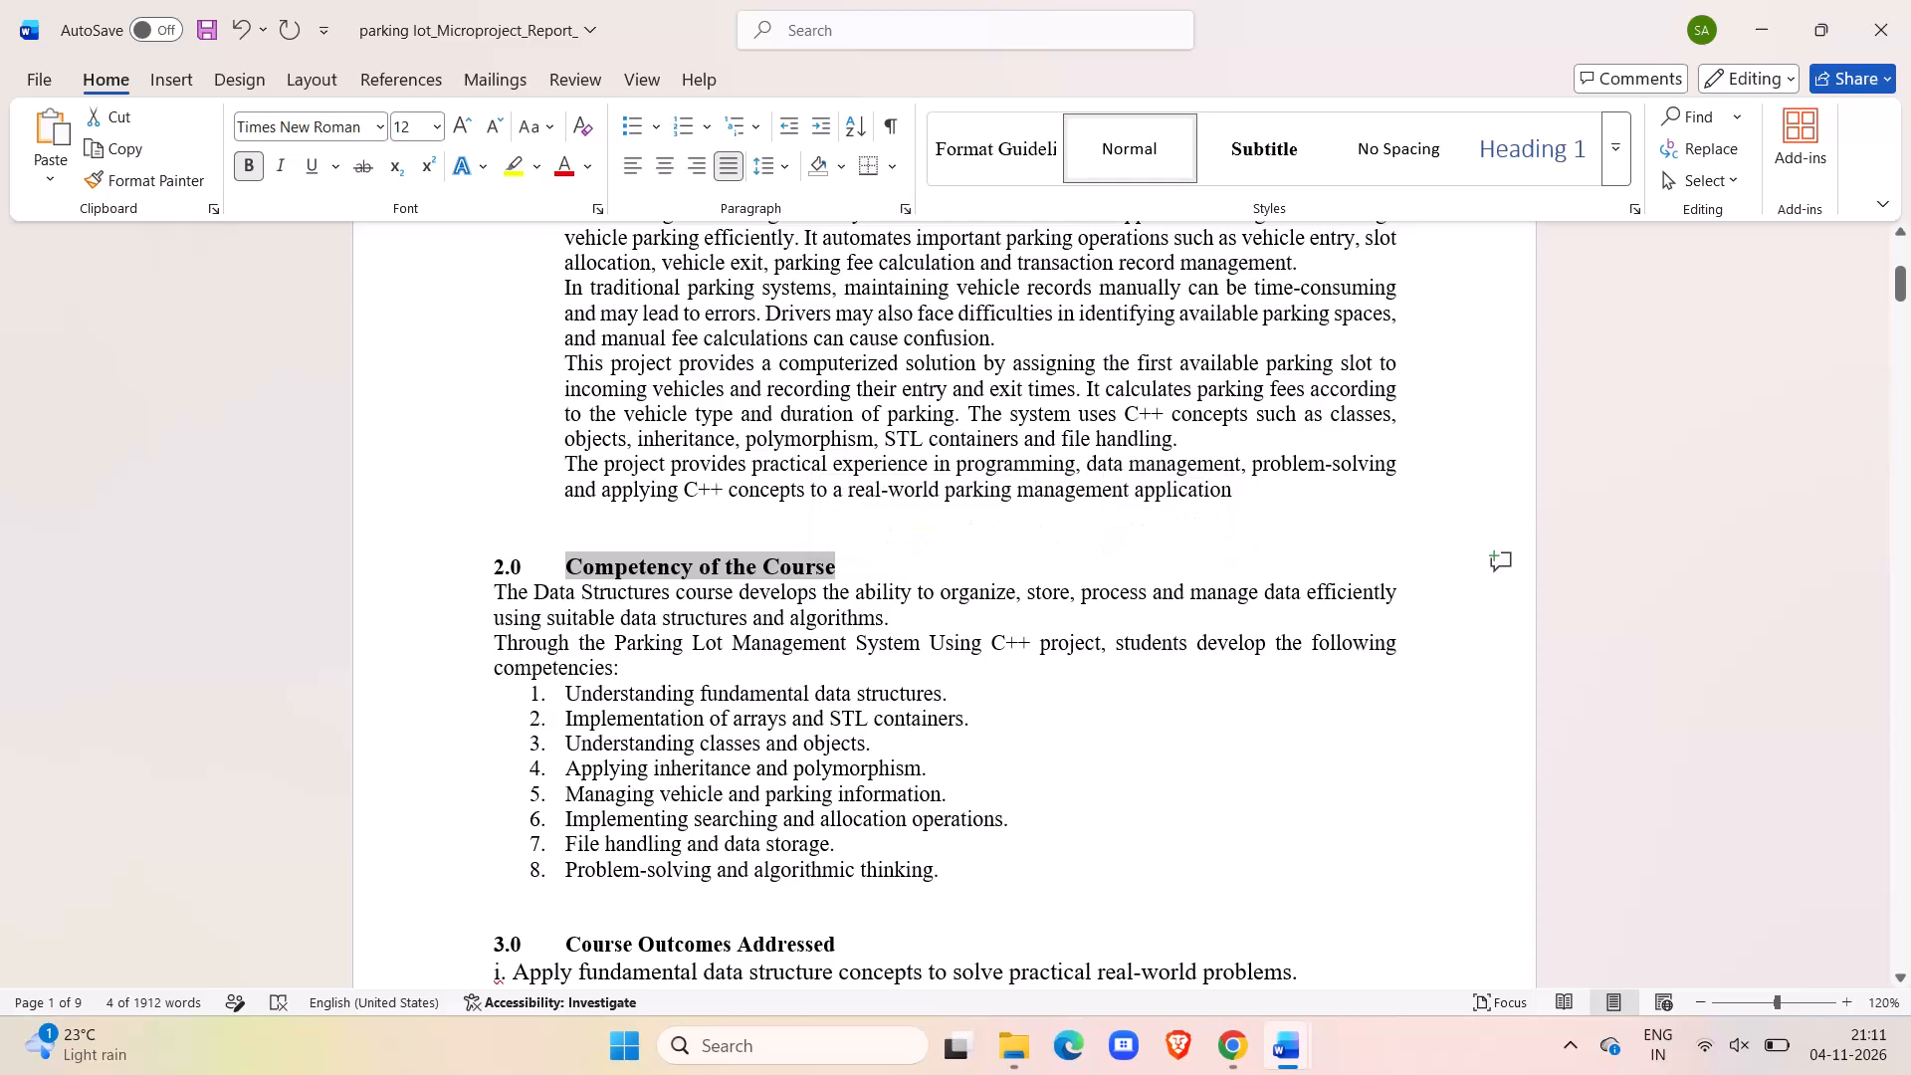
click(1065, 740)
Set the three outcome statements under section 3.0 Course Outcomes Addressed to 11 pt.
scroll(1065, 740, down, 2)
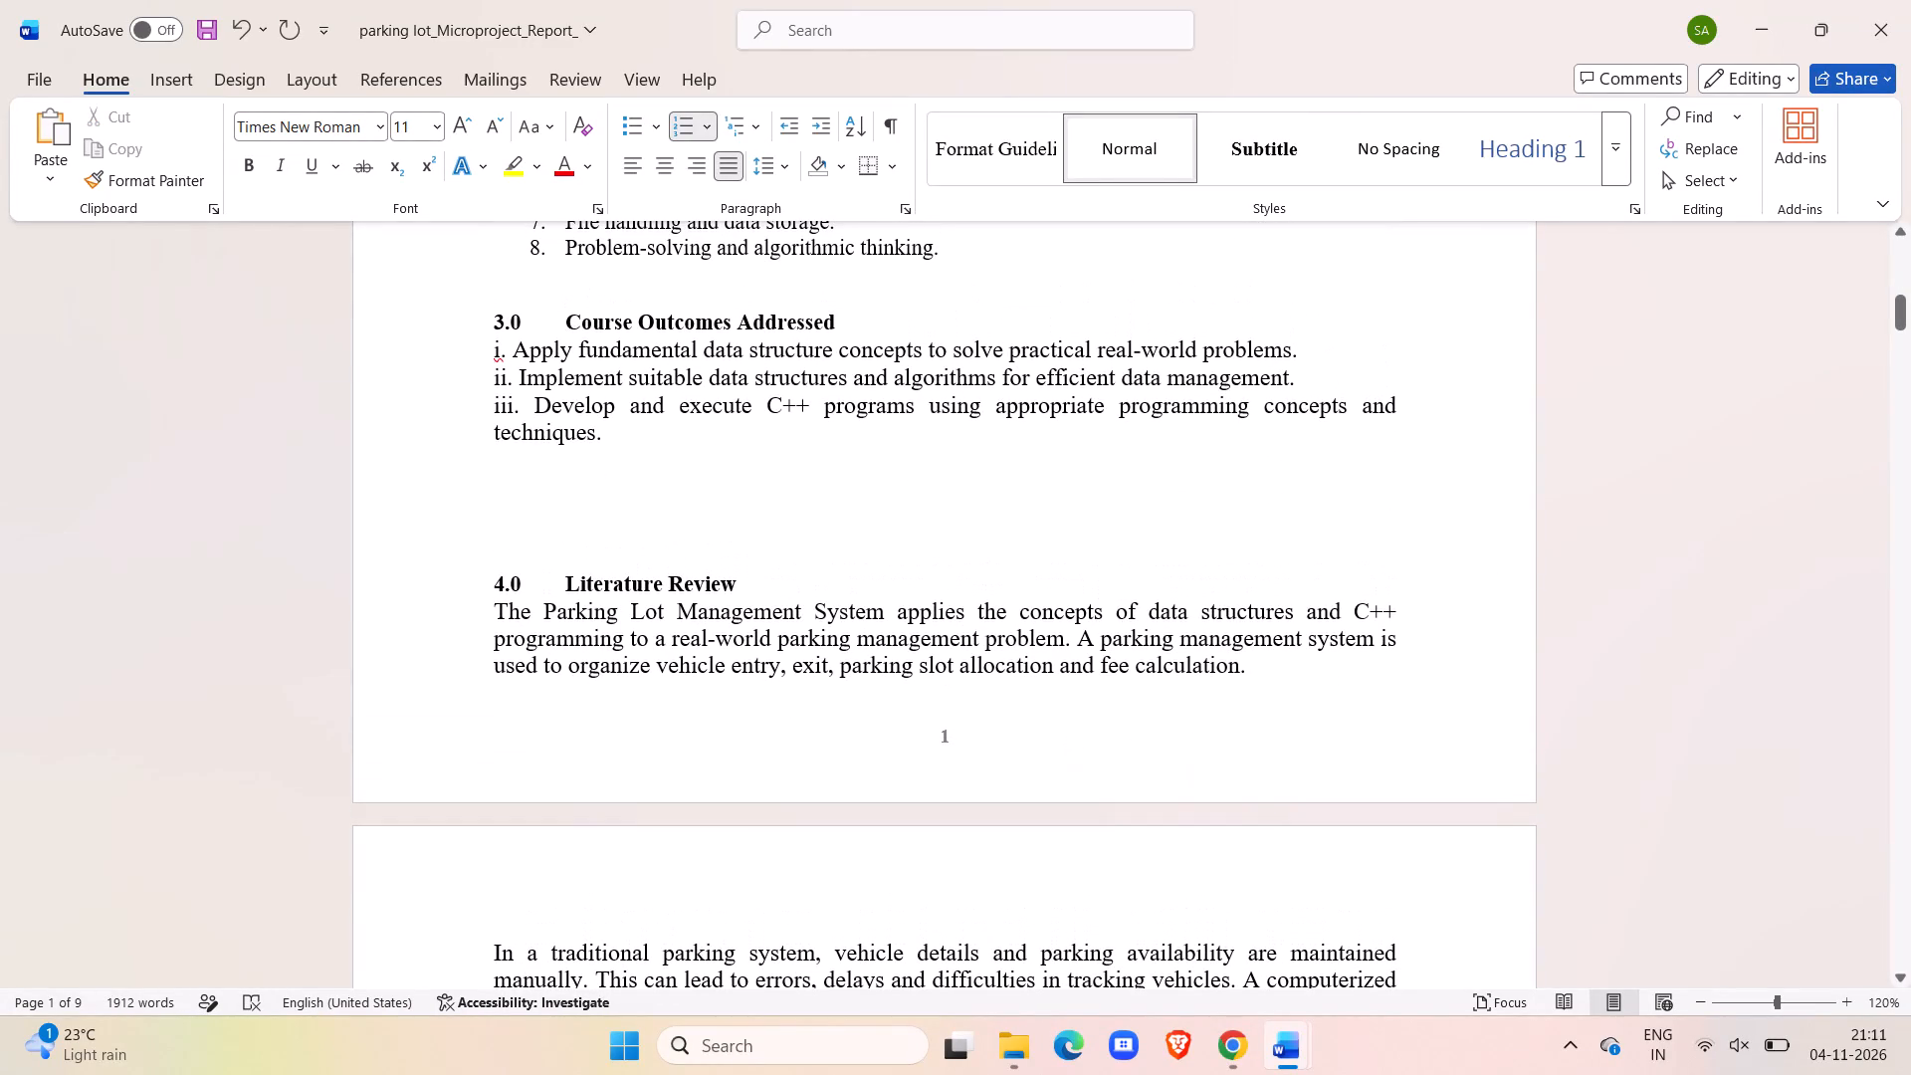
drag(496, 349, 594, 425)
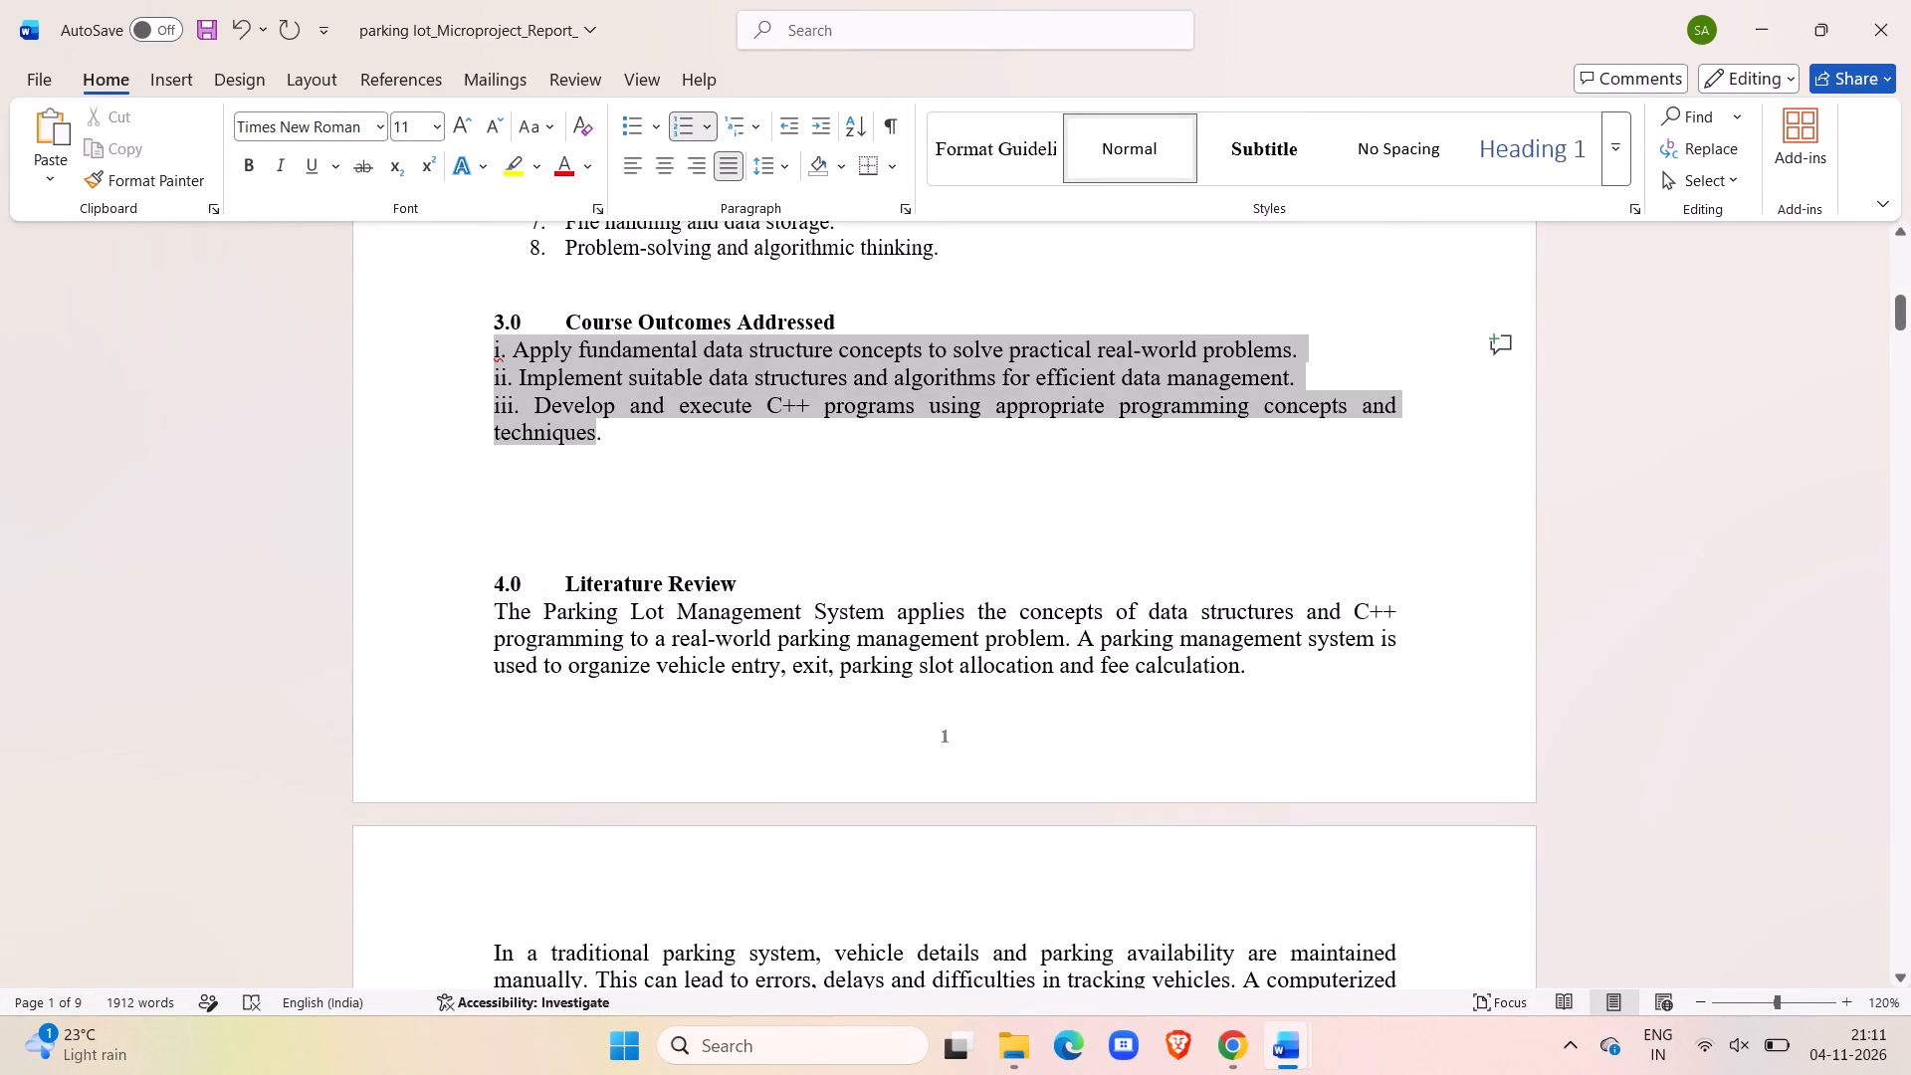
drag(594, 425, 597, 428)
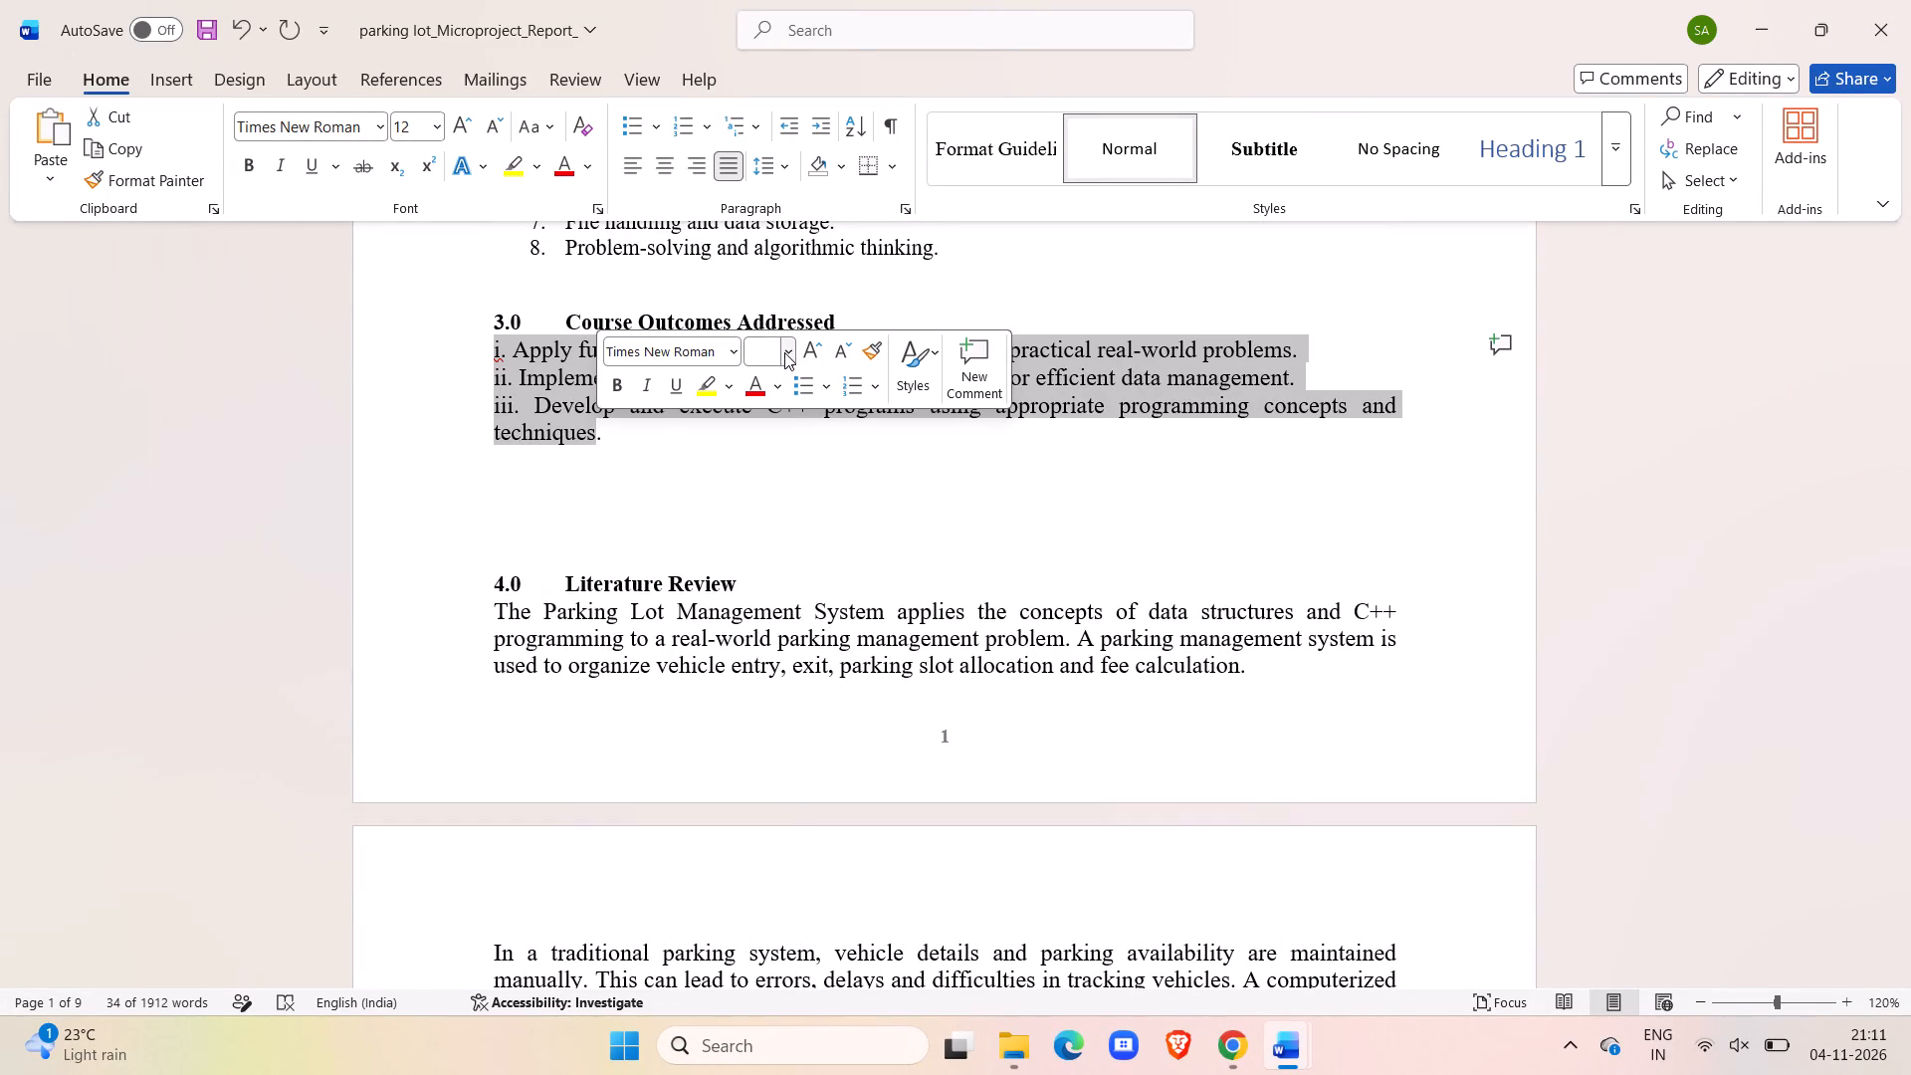
click(784, 352)
click(779, 466)
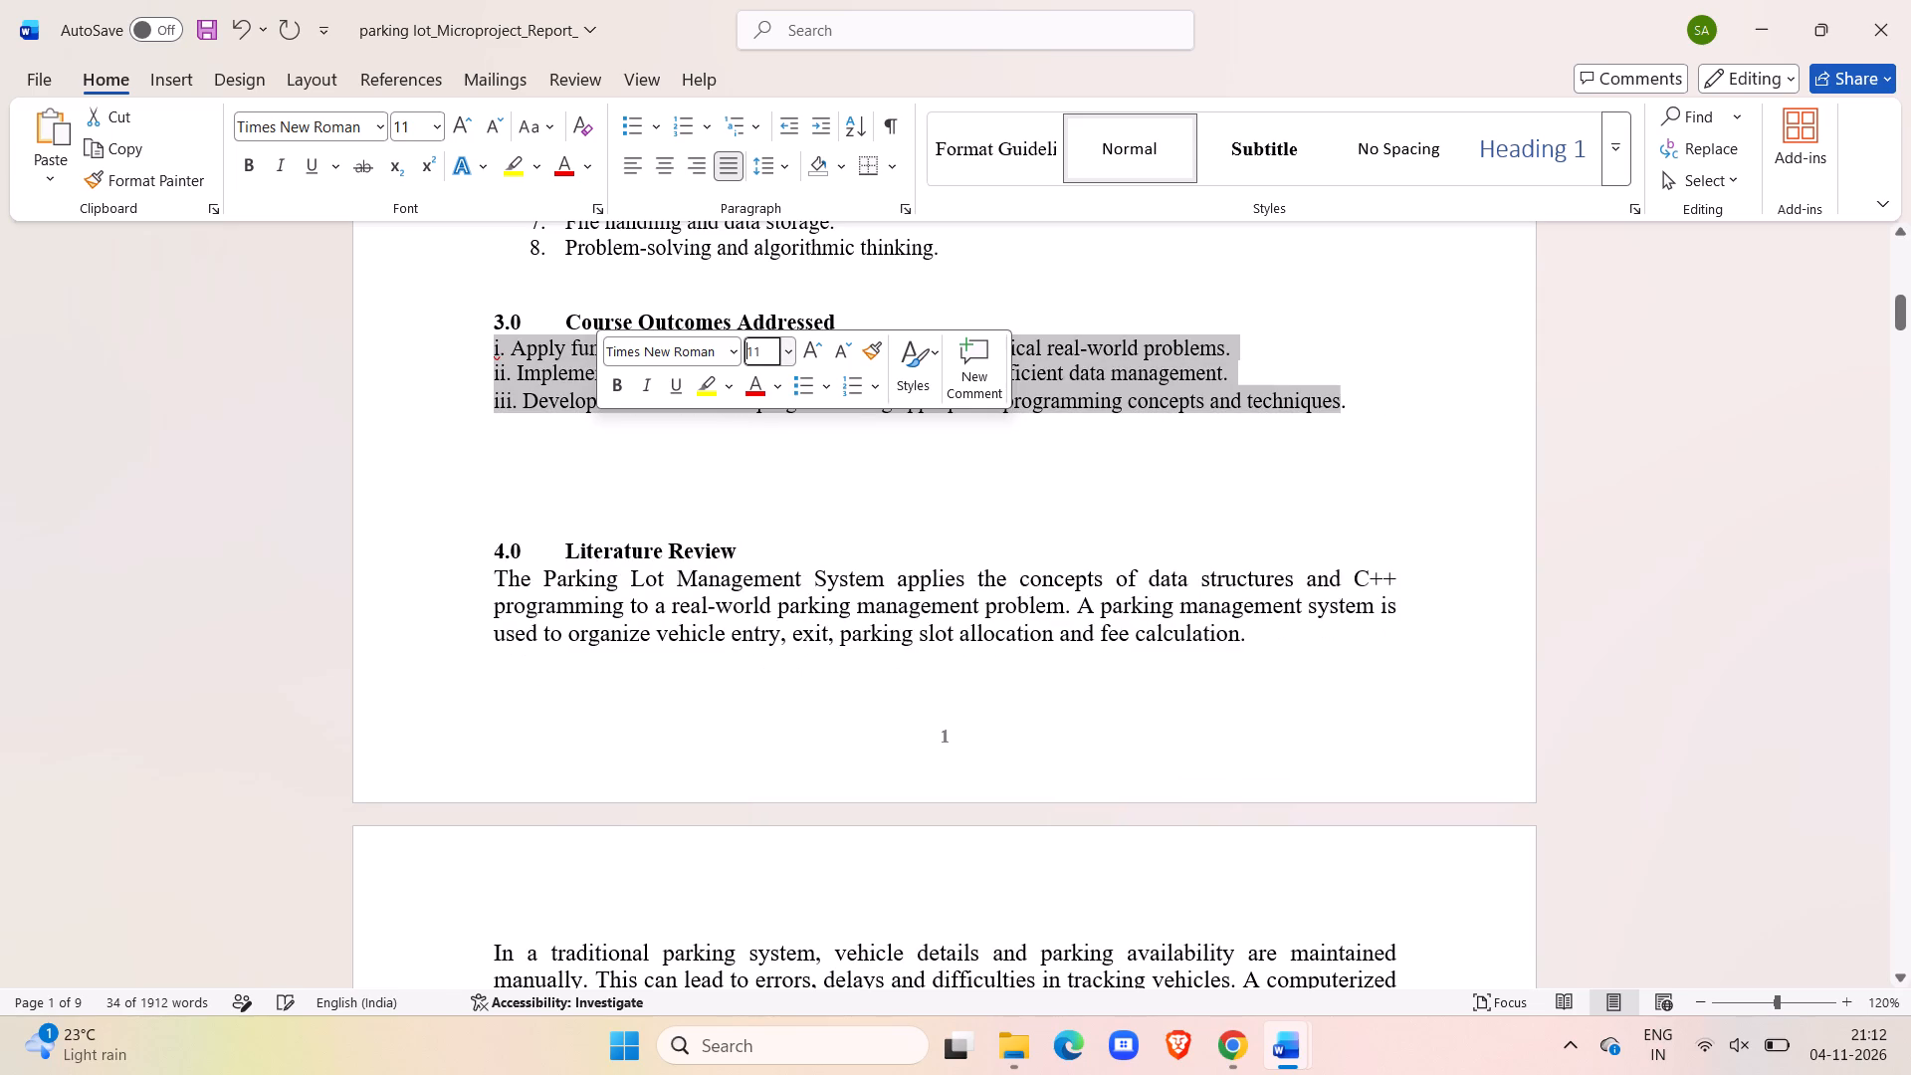
Delete the surplus blank lines between the course outcomes and the 4.0 Literature Review heading, leaving one blank line.
click(729, 522)
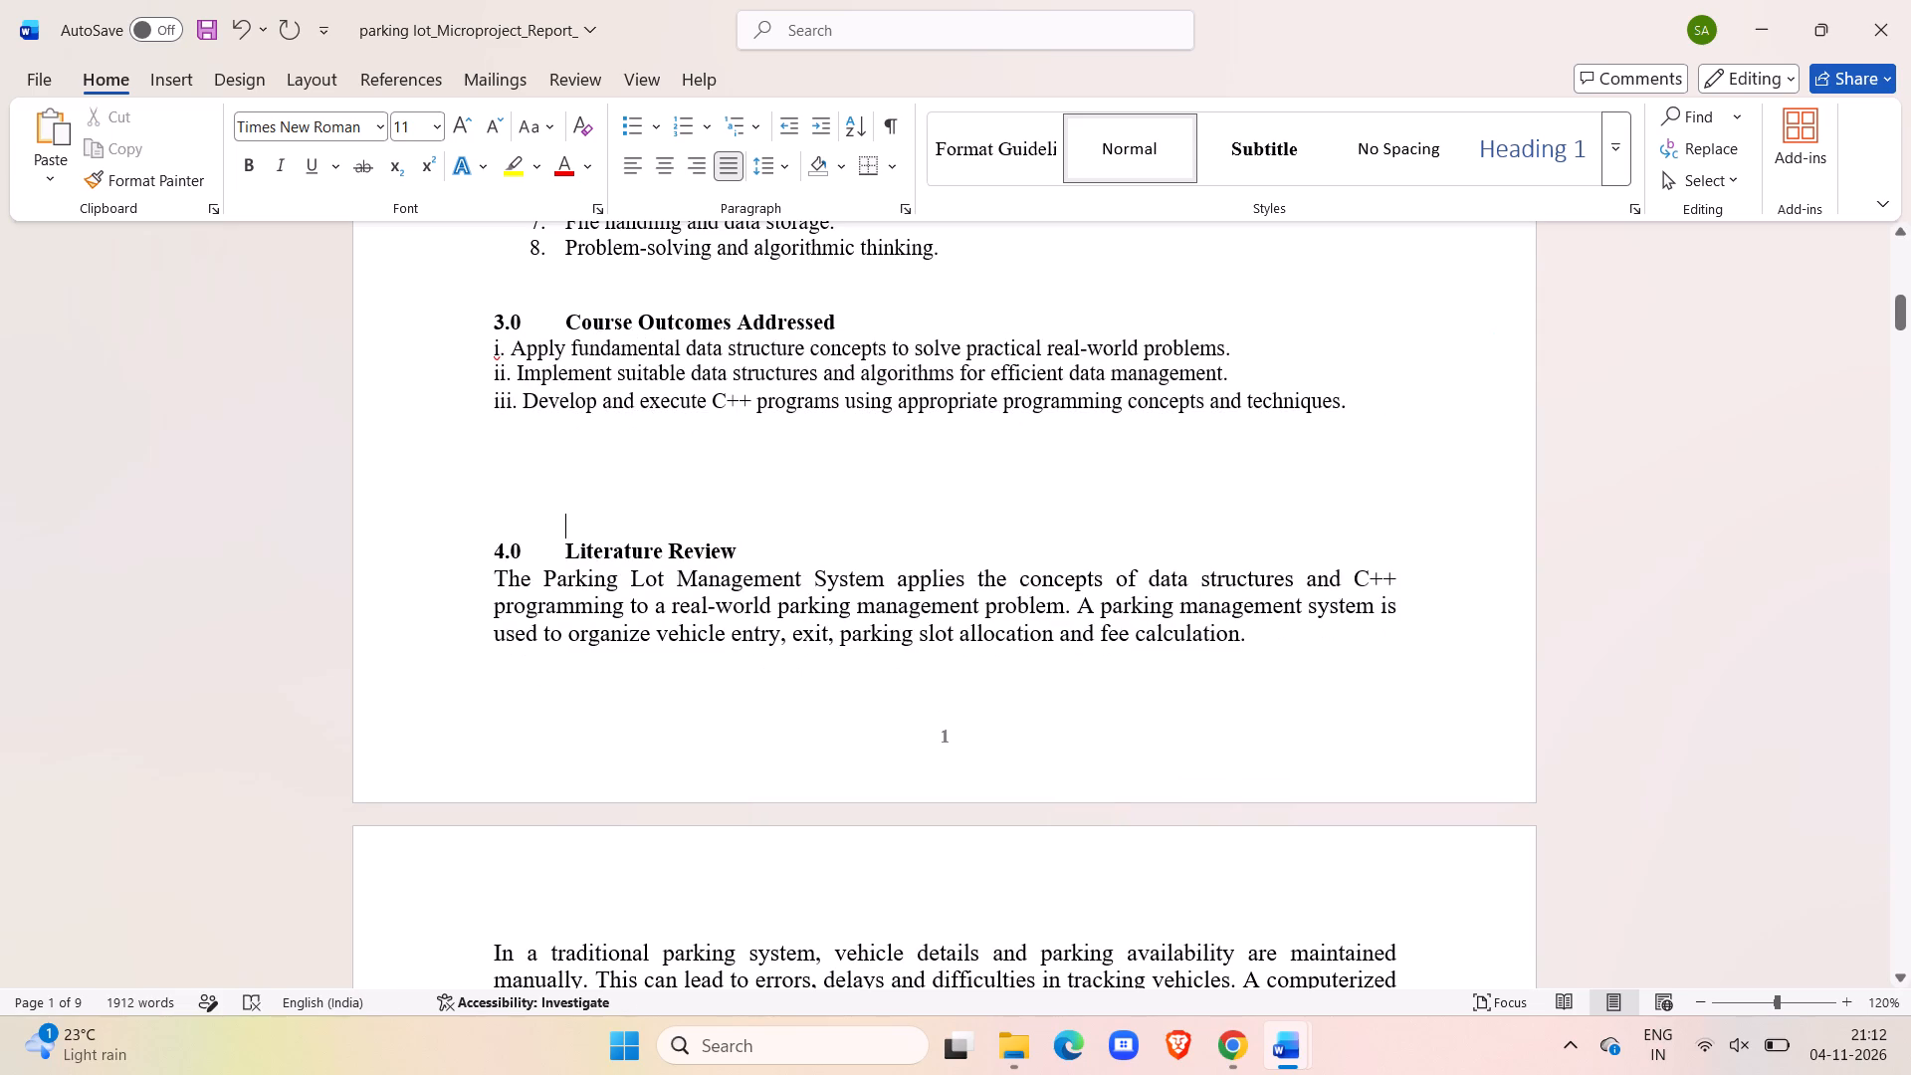
key(BackSpace)
key(BackSpace)
key(BackSpace)
key(BackSpace)
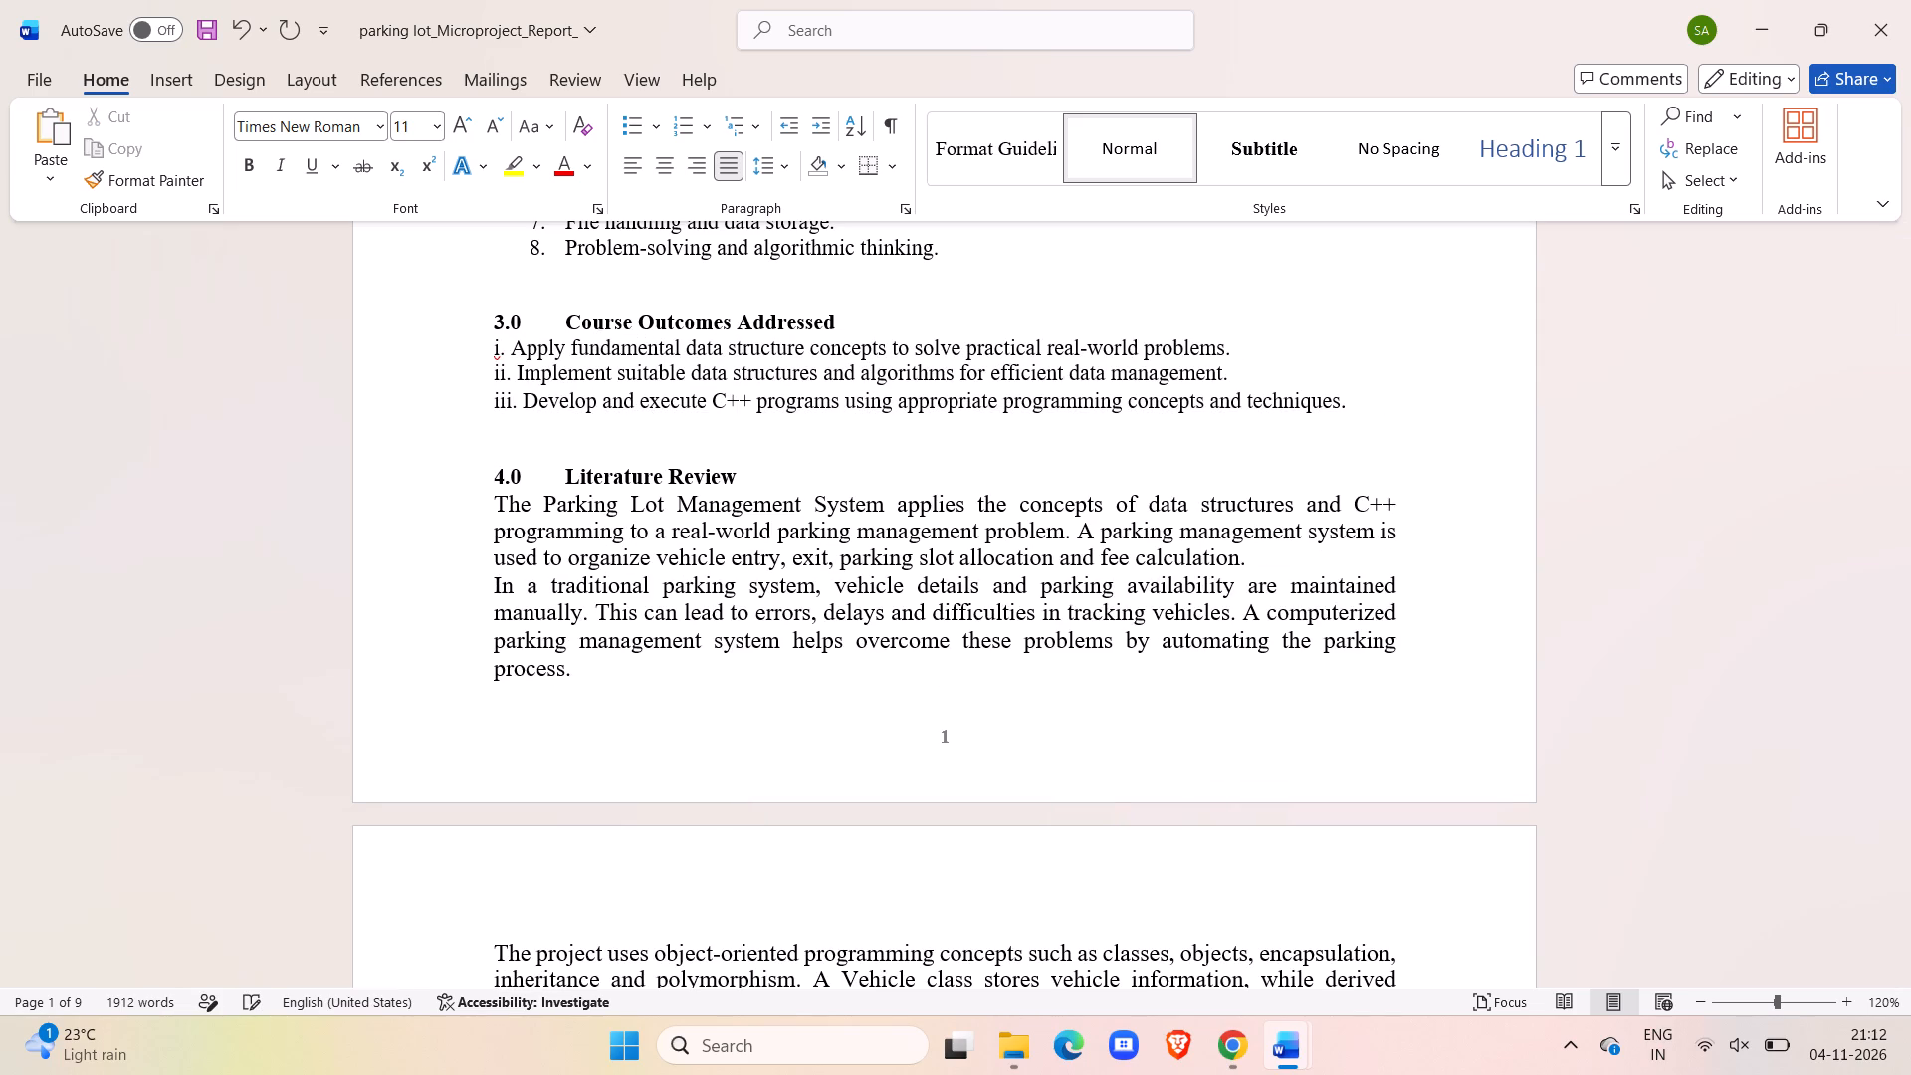
key(BackSpace)
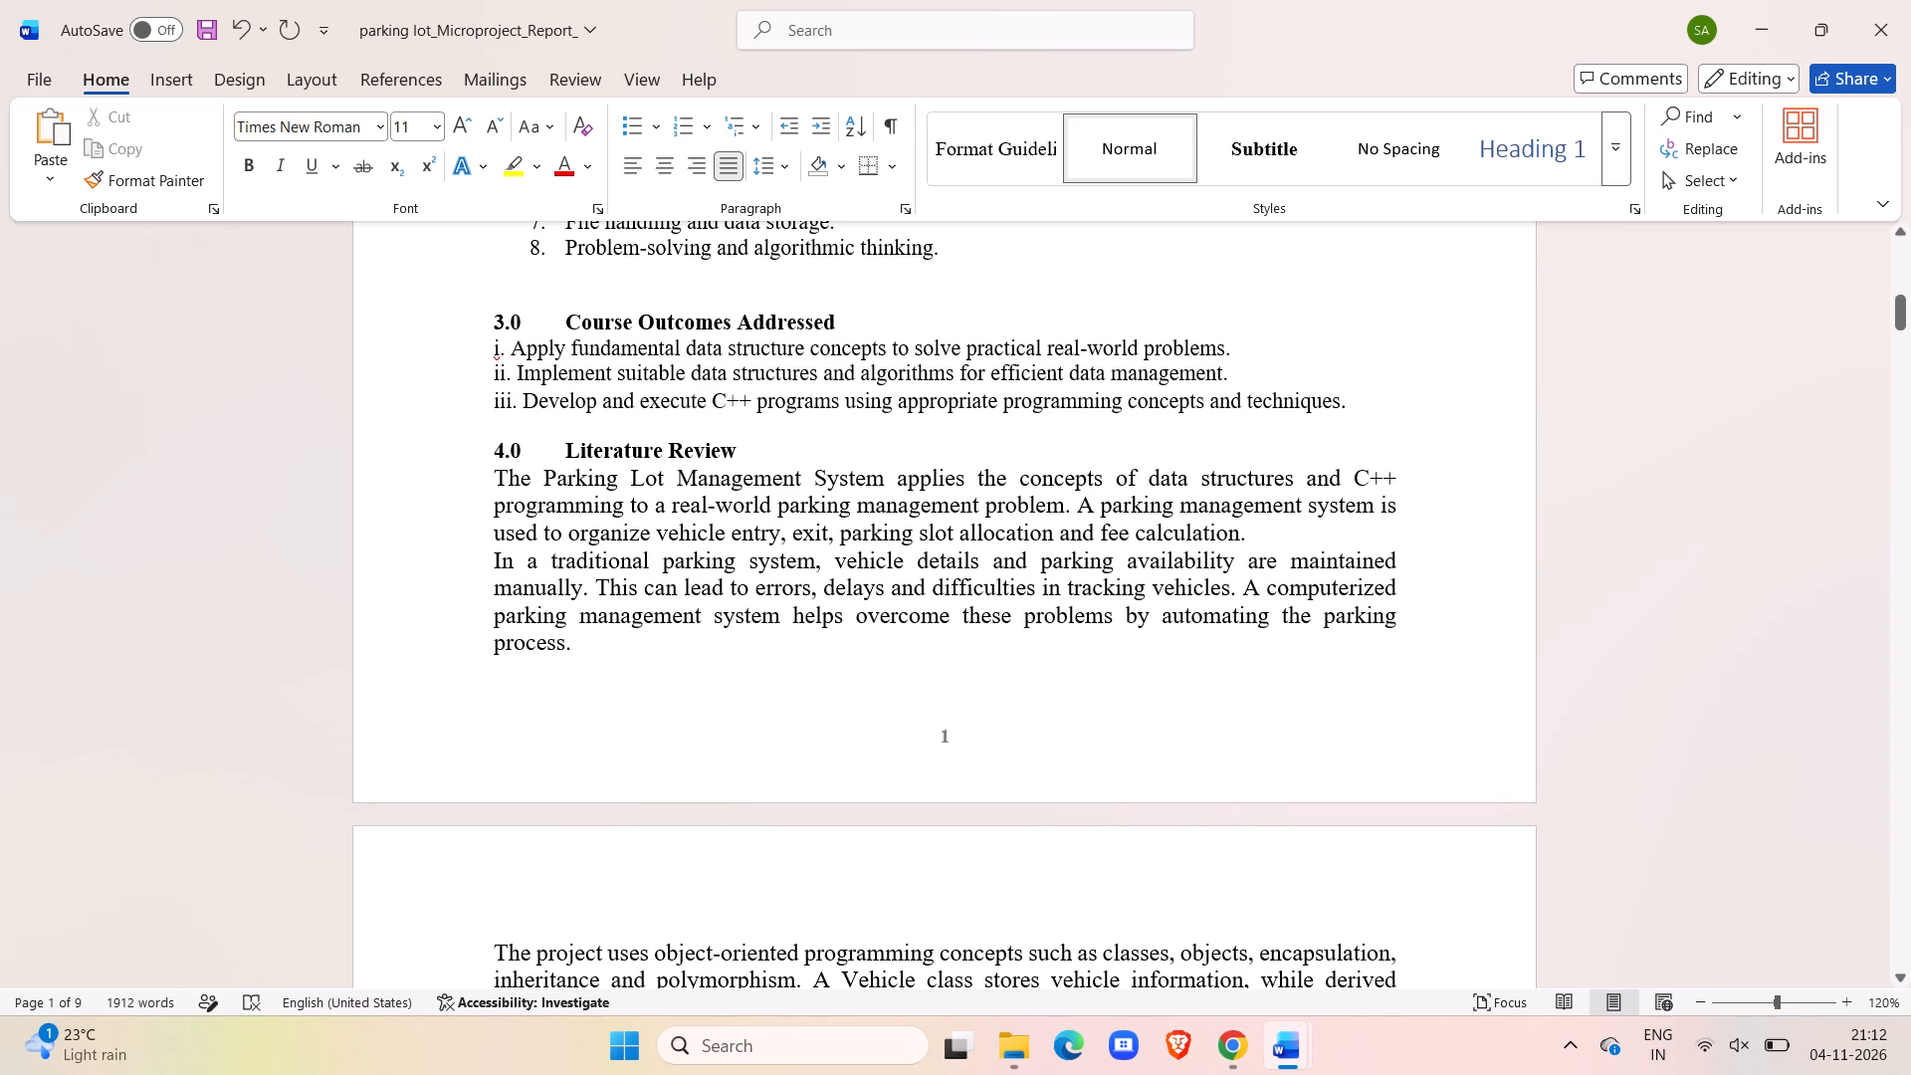
Set all body paragraphs under section 4.0 Literature Review to 11 pt.
drag(495, 479, 542, 593)
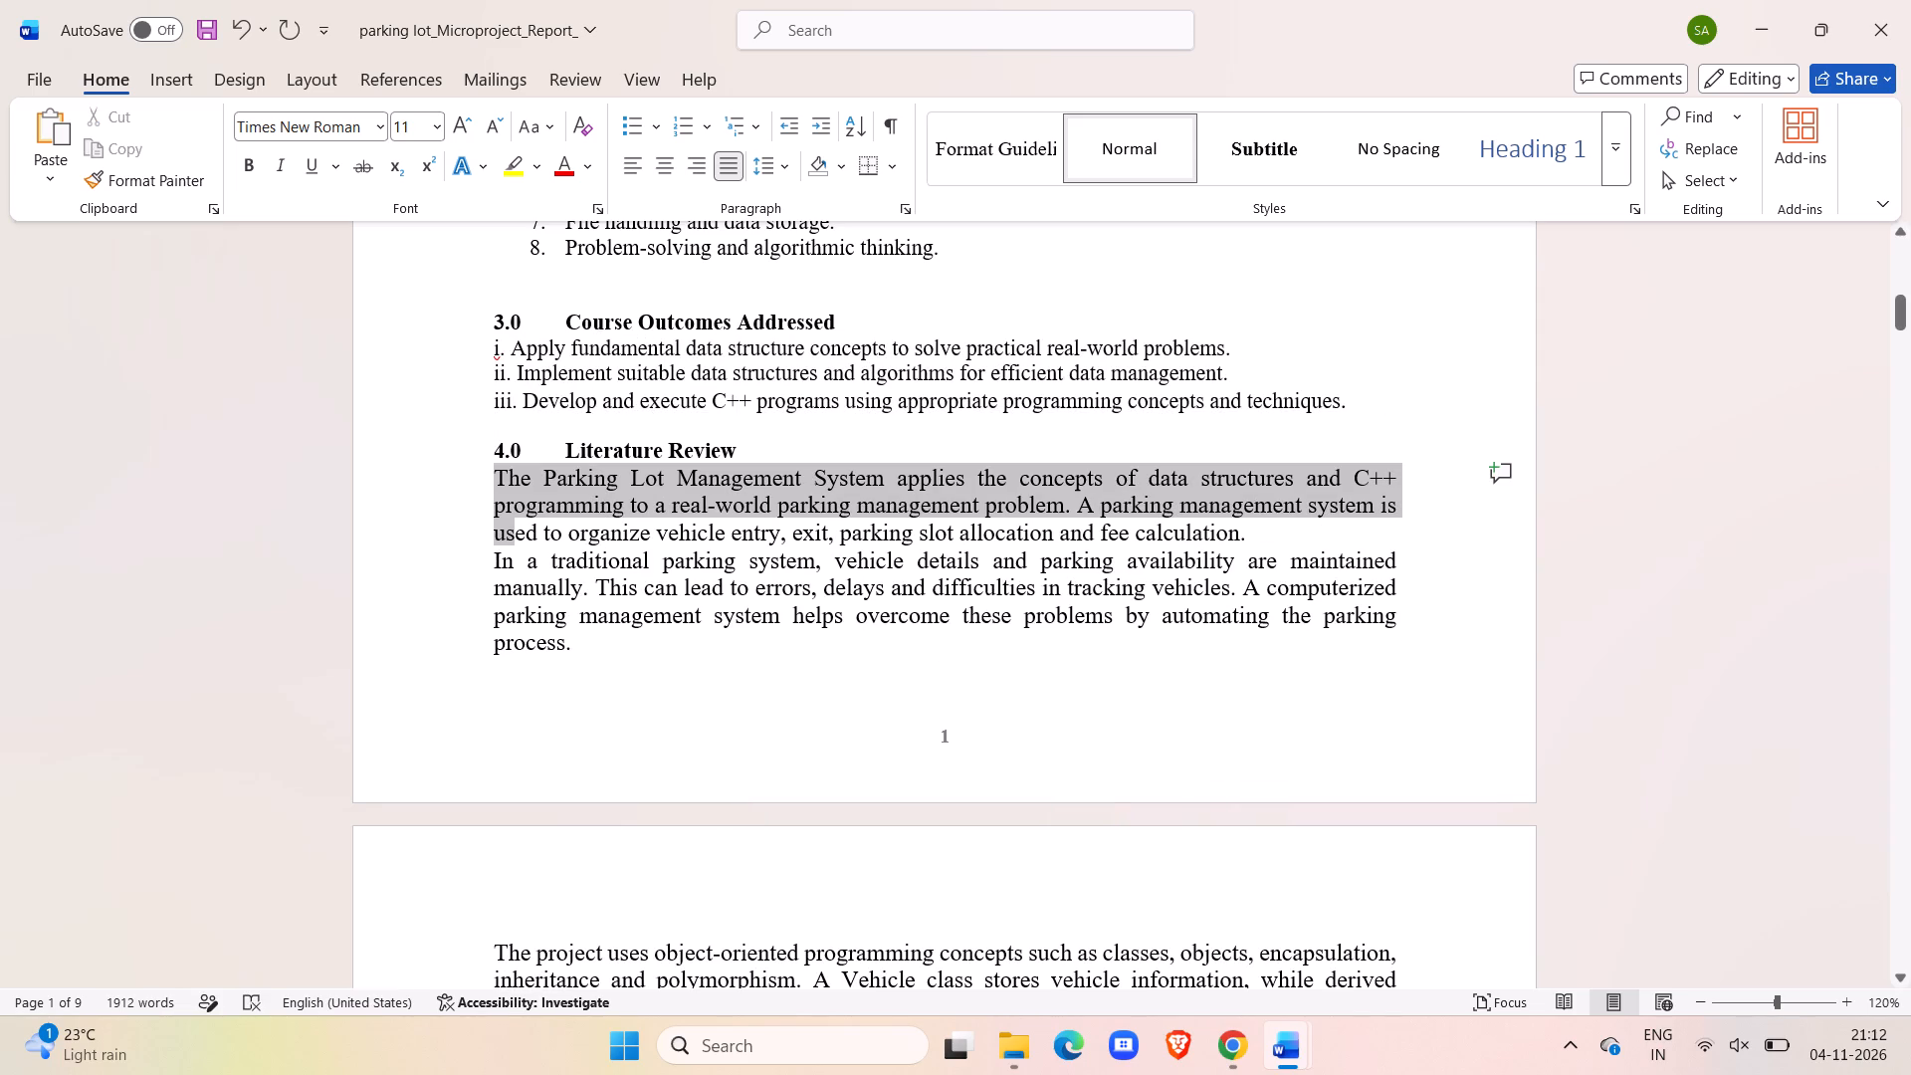
drag(542, 593, 680, 969)
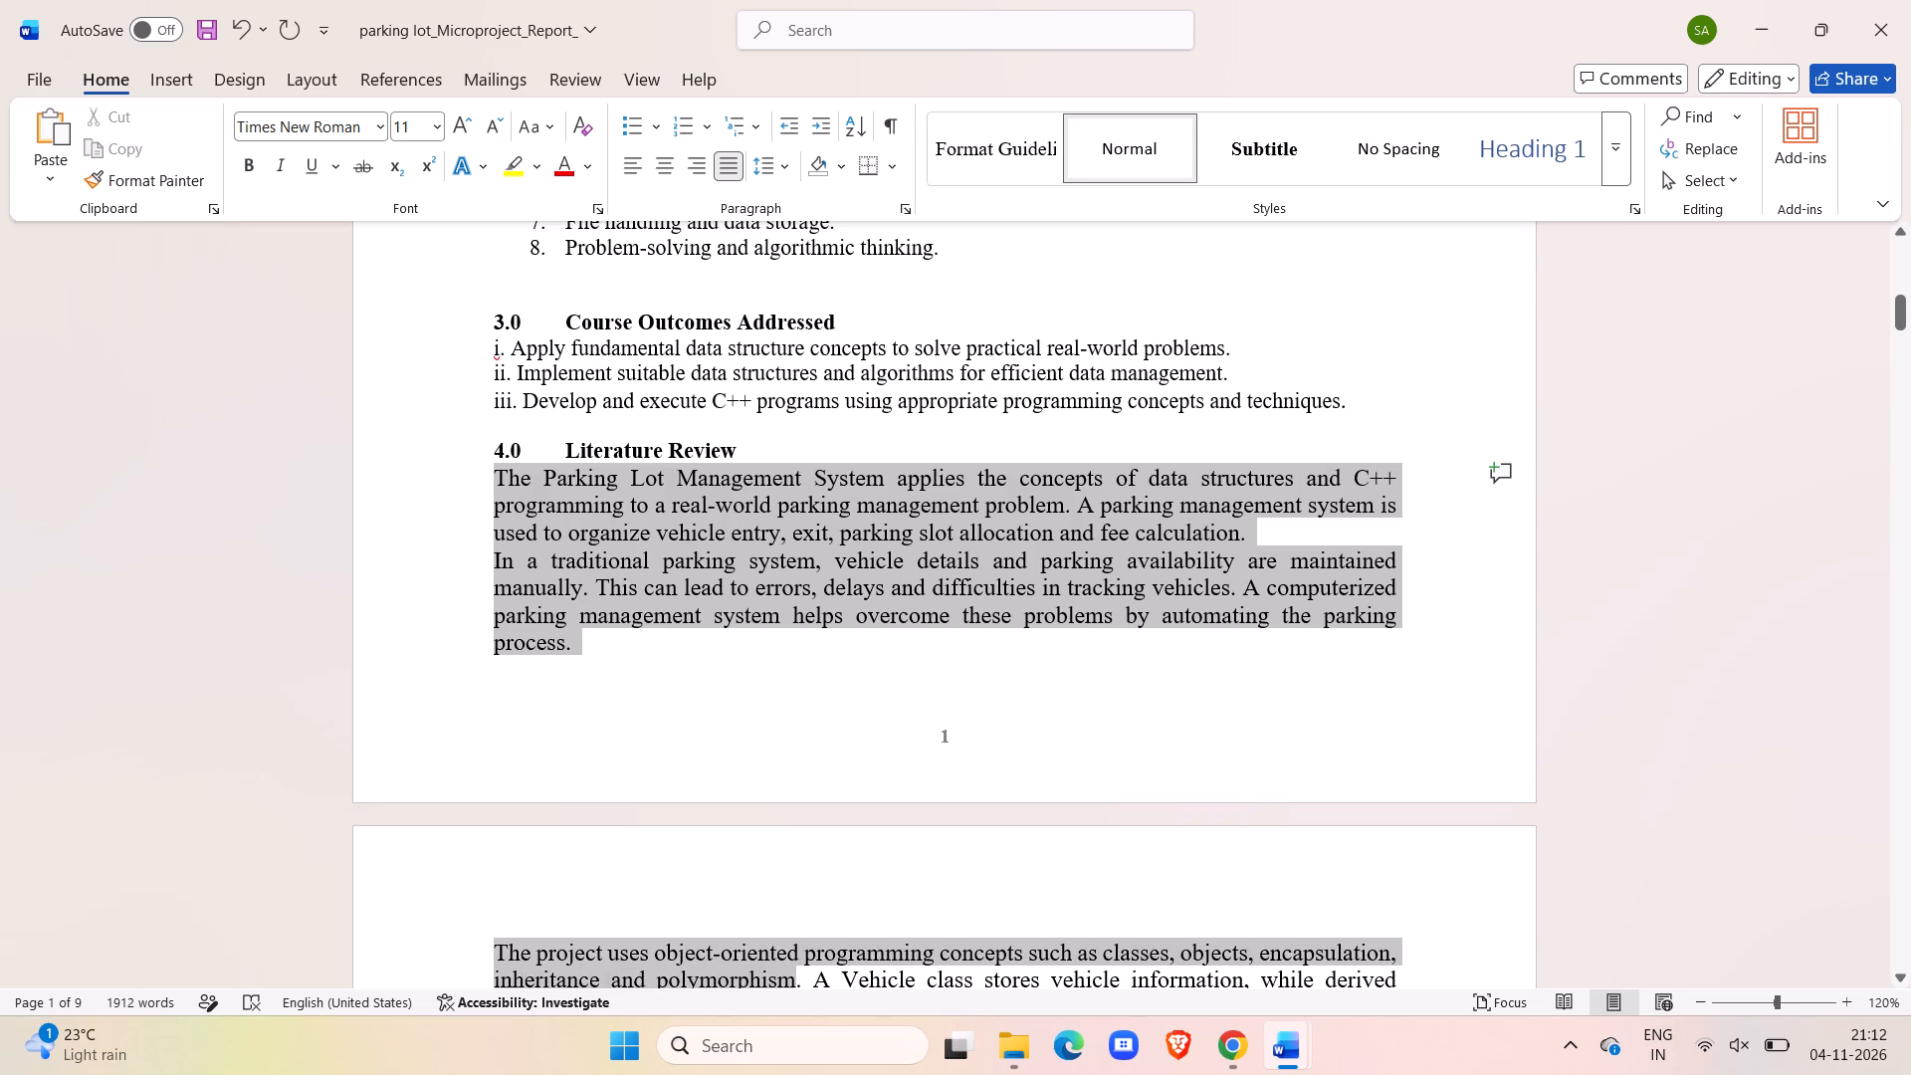
drag(680, 969, 686, 1004)
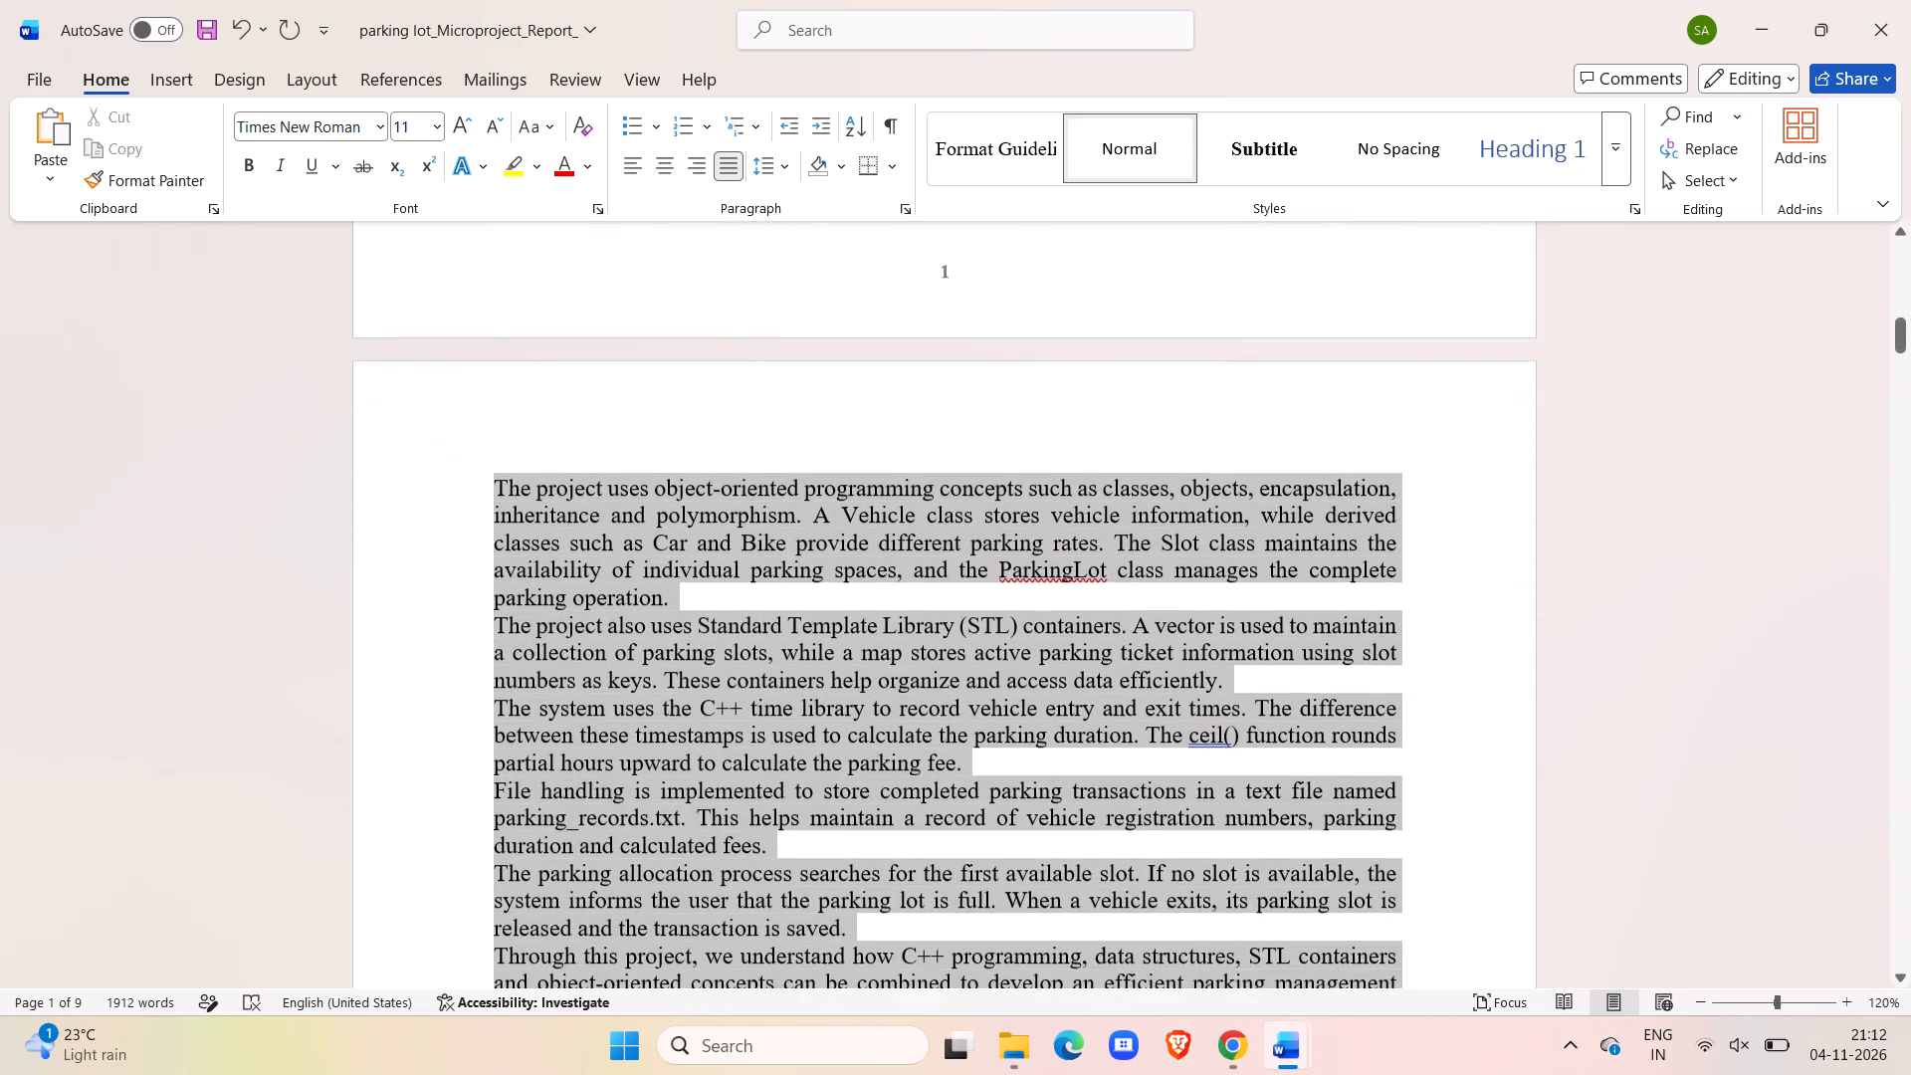
drag(686, 1004, 637, 734)
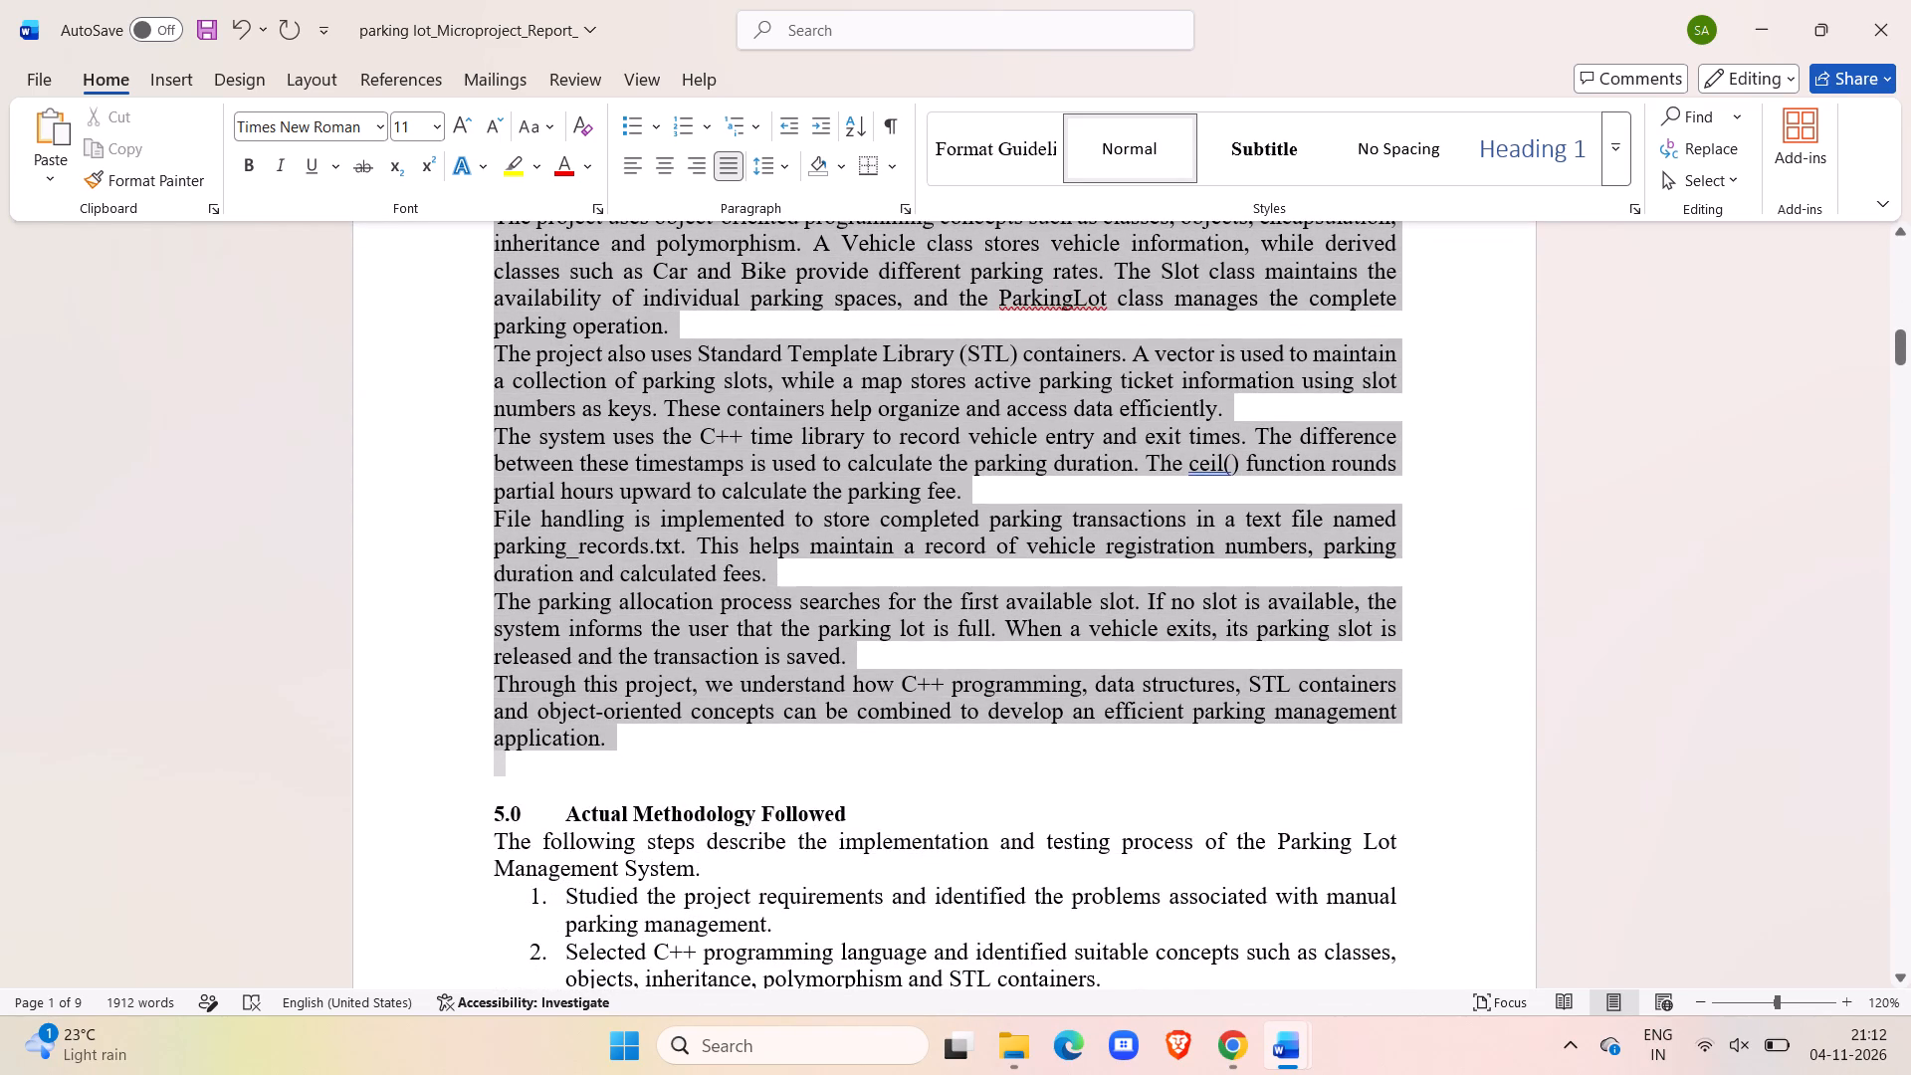
drag(637, 734, 611, 731)
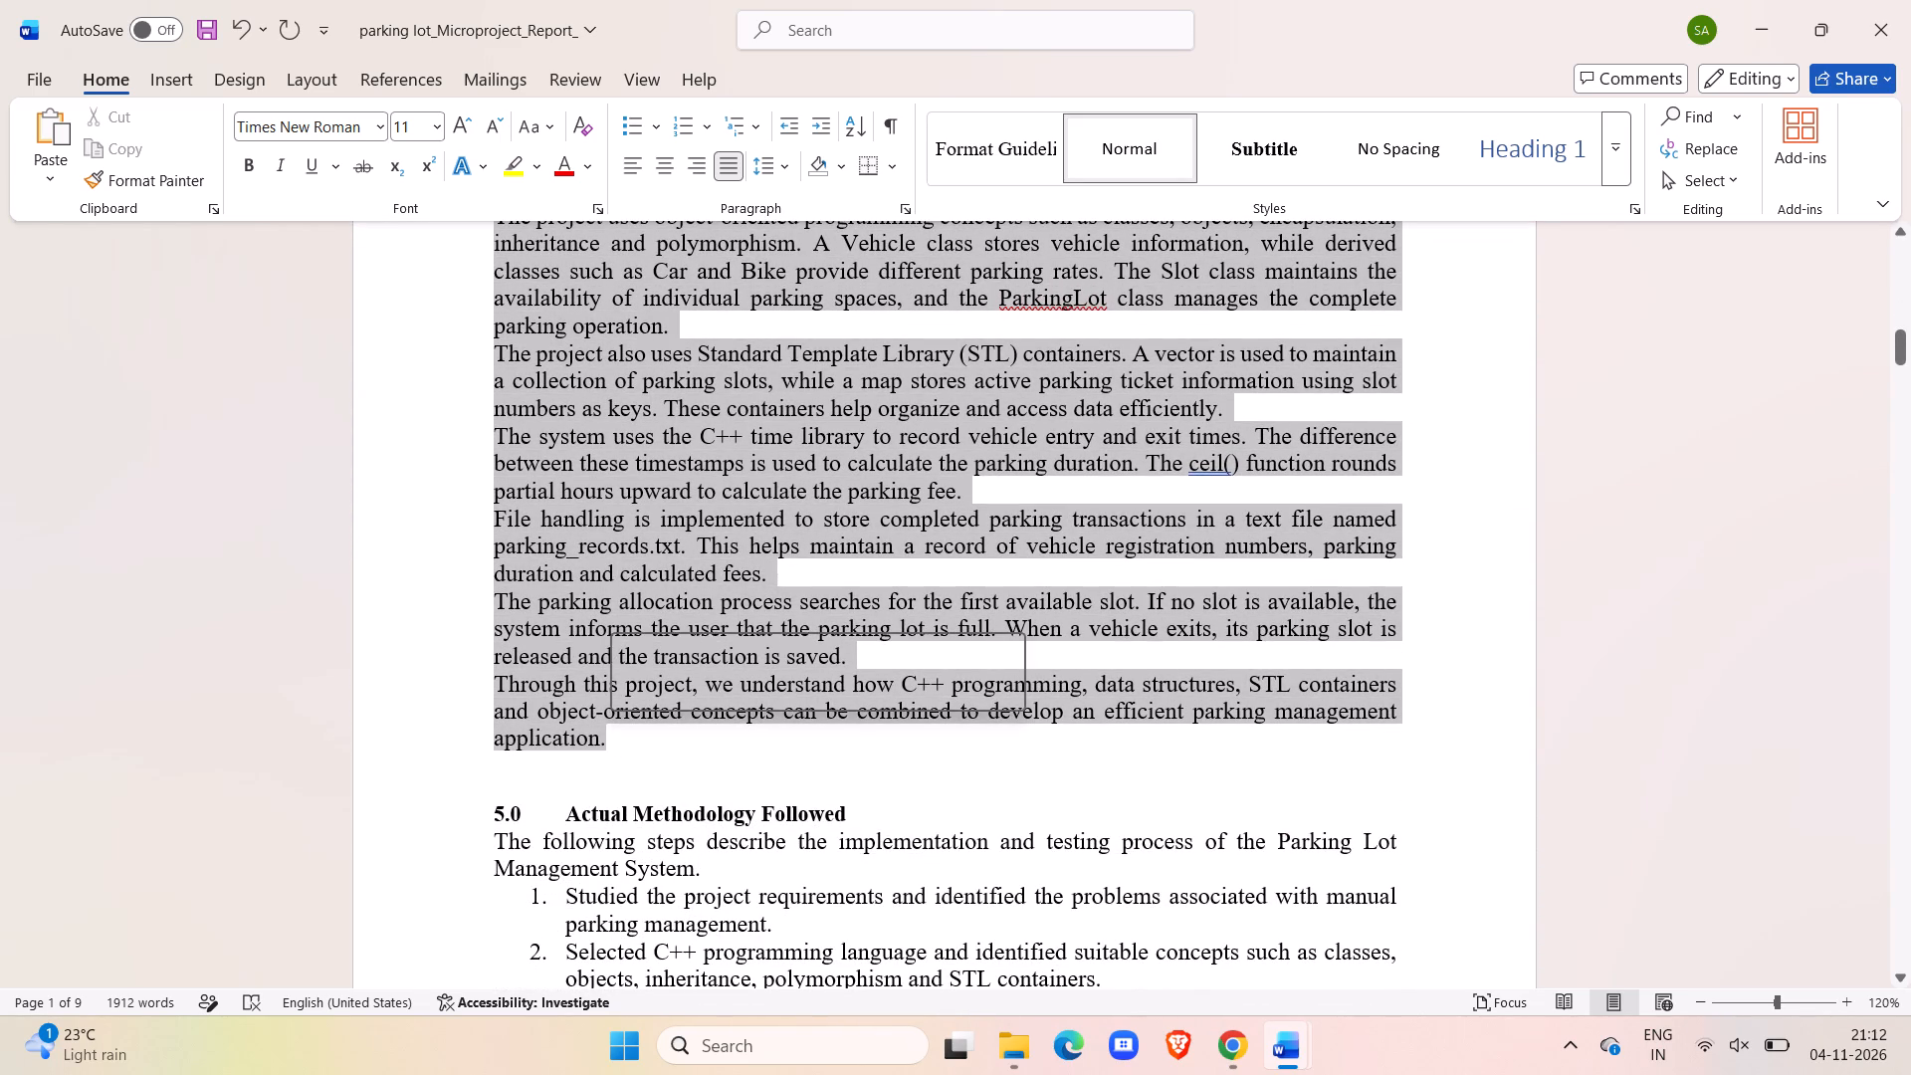
click(801, 653)
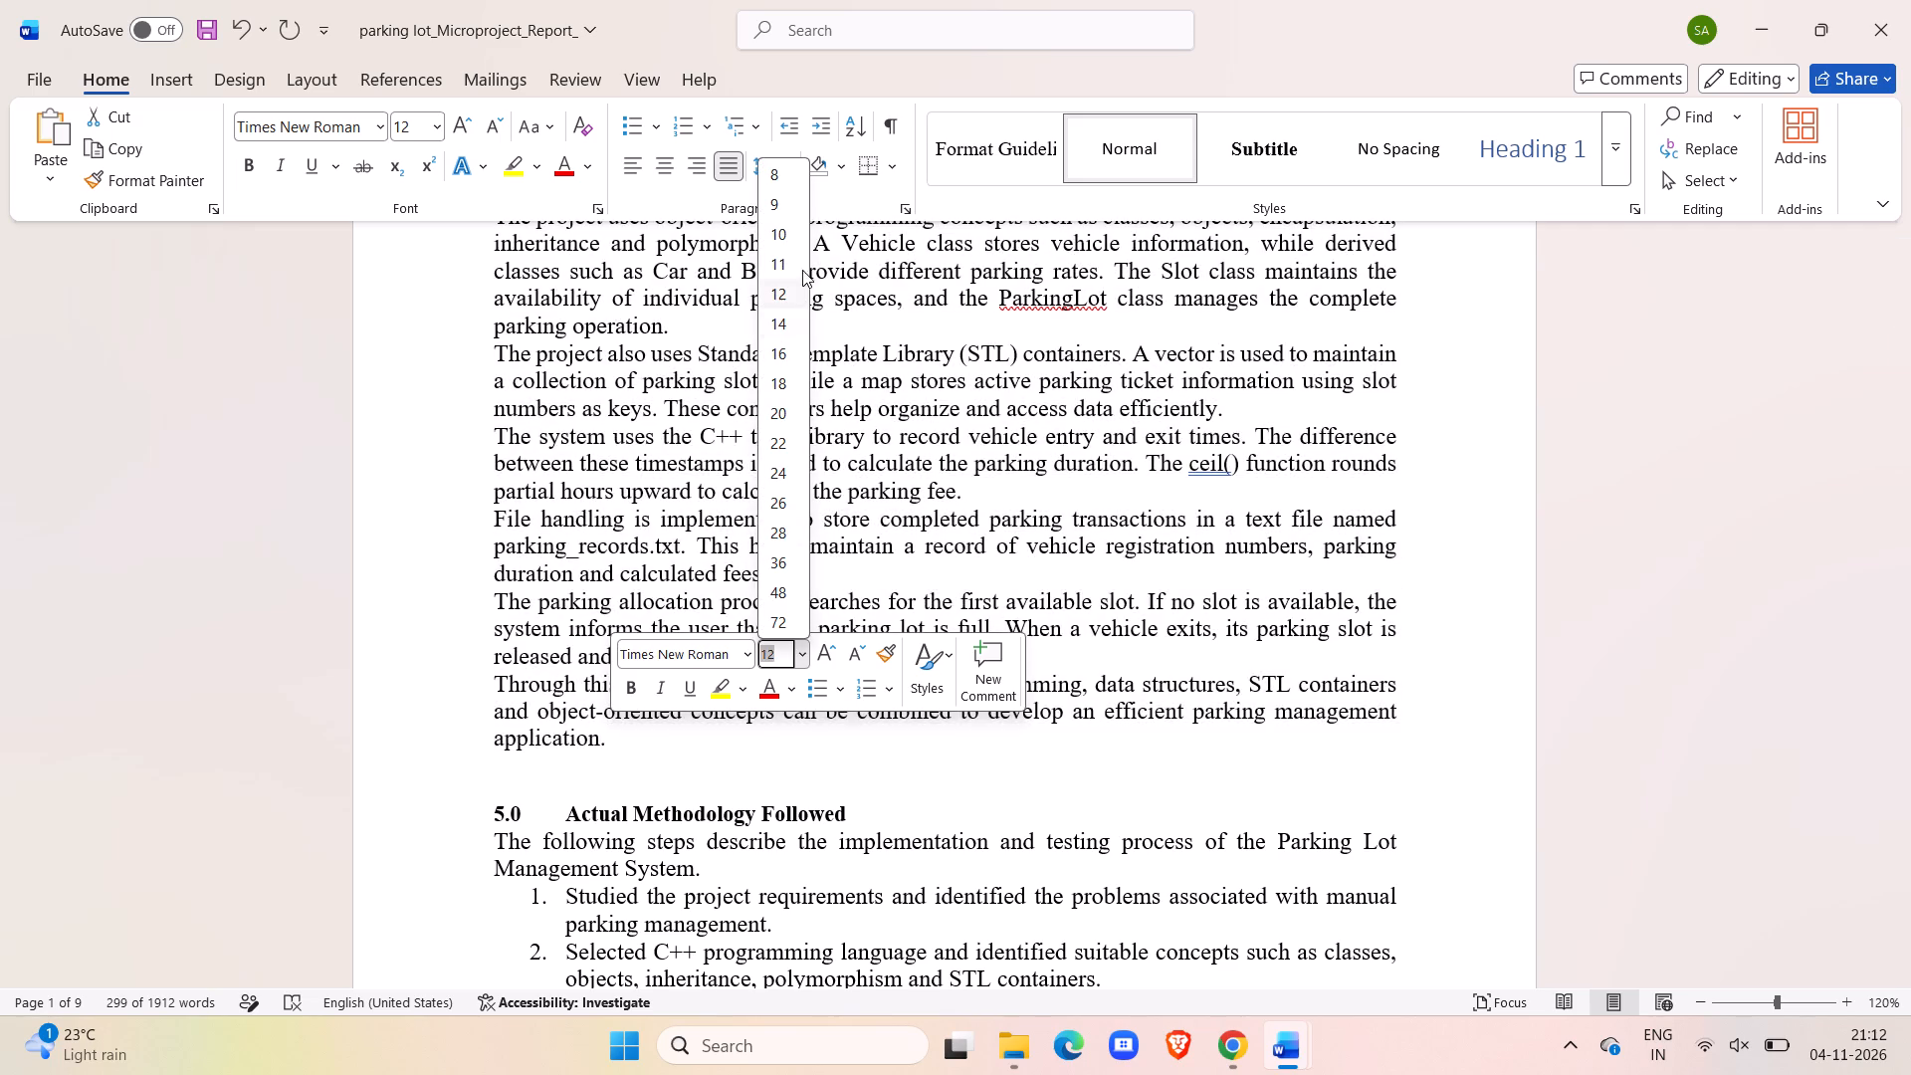
click(790, 266)
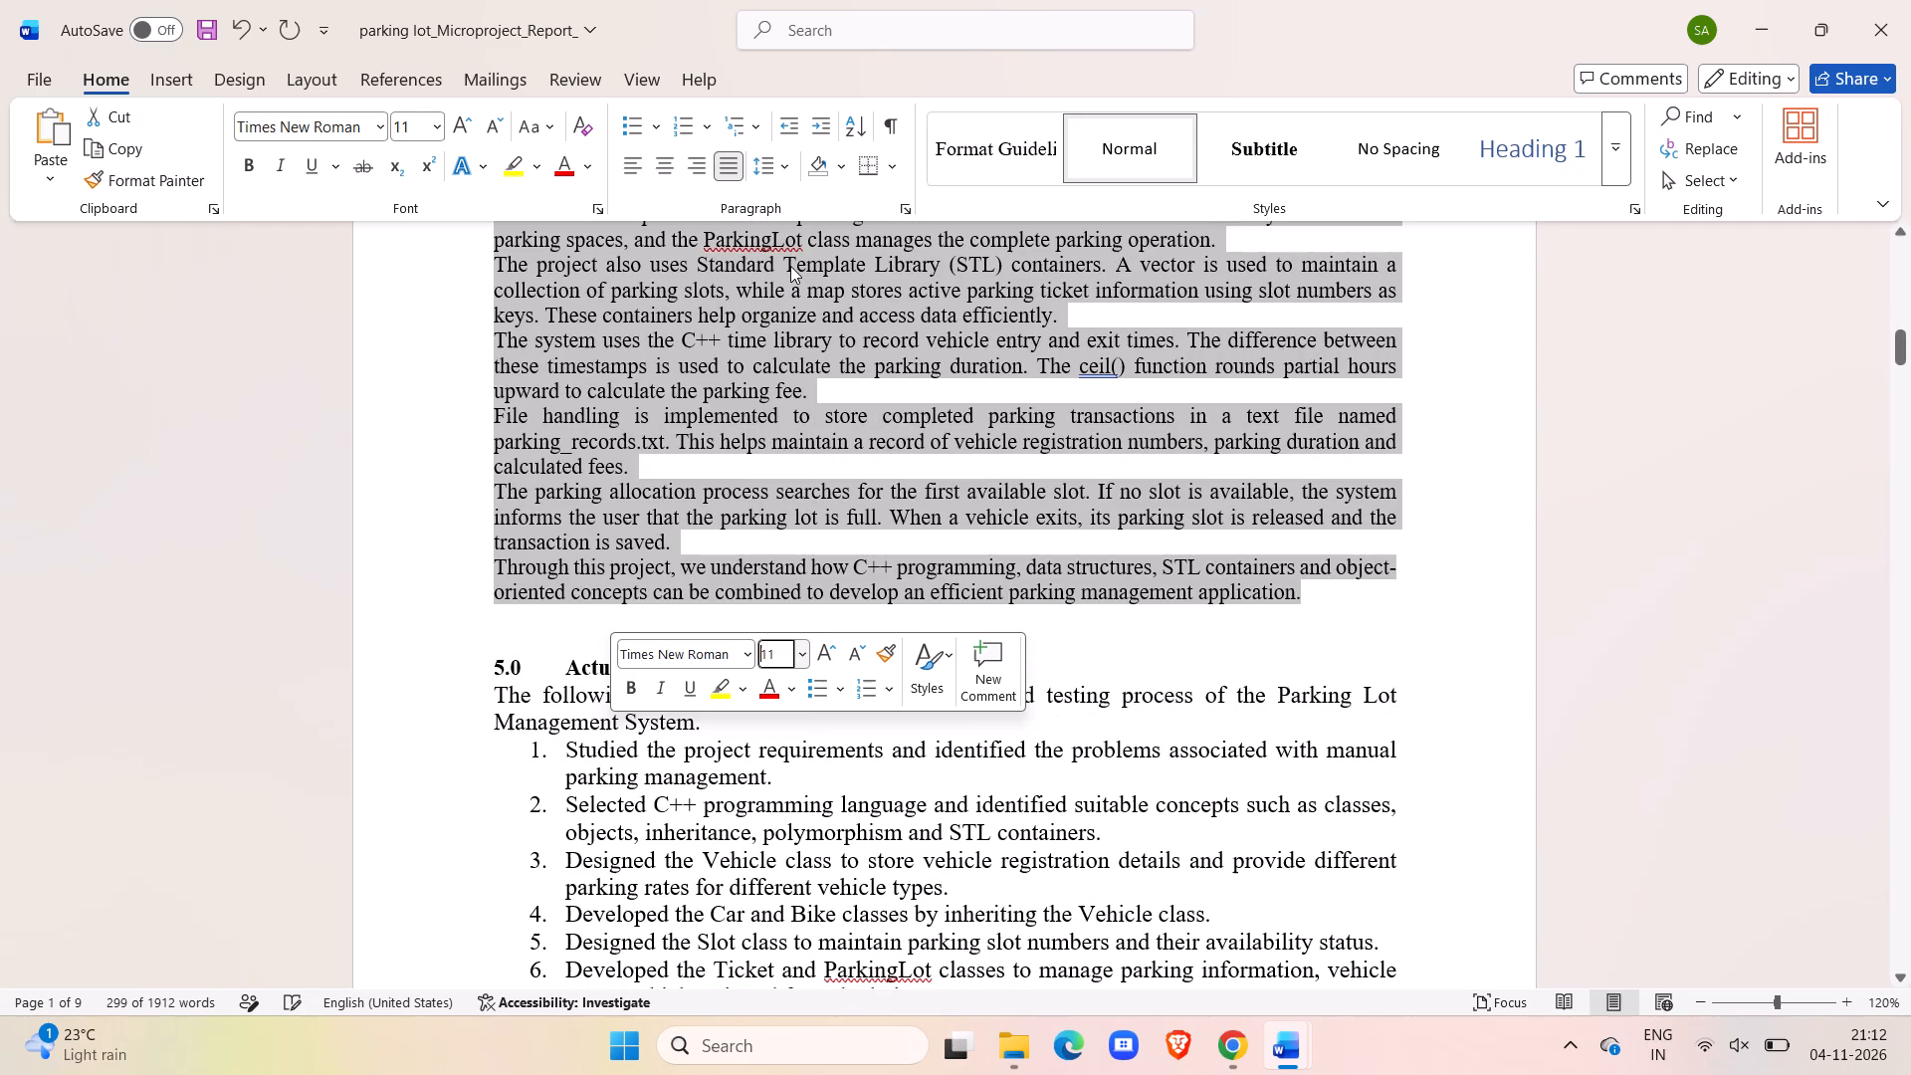
Set the introductory sentence and all twelve numbered points under section 5.0 Actual Methodology Followed to 11 pt.
scroll(1010, 398, up, 3)
scroll(1036, 356, down, 1)
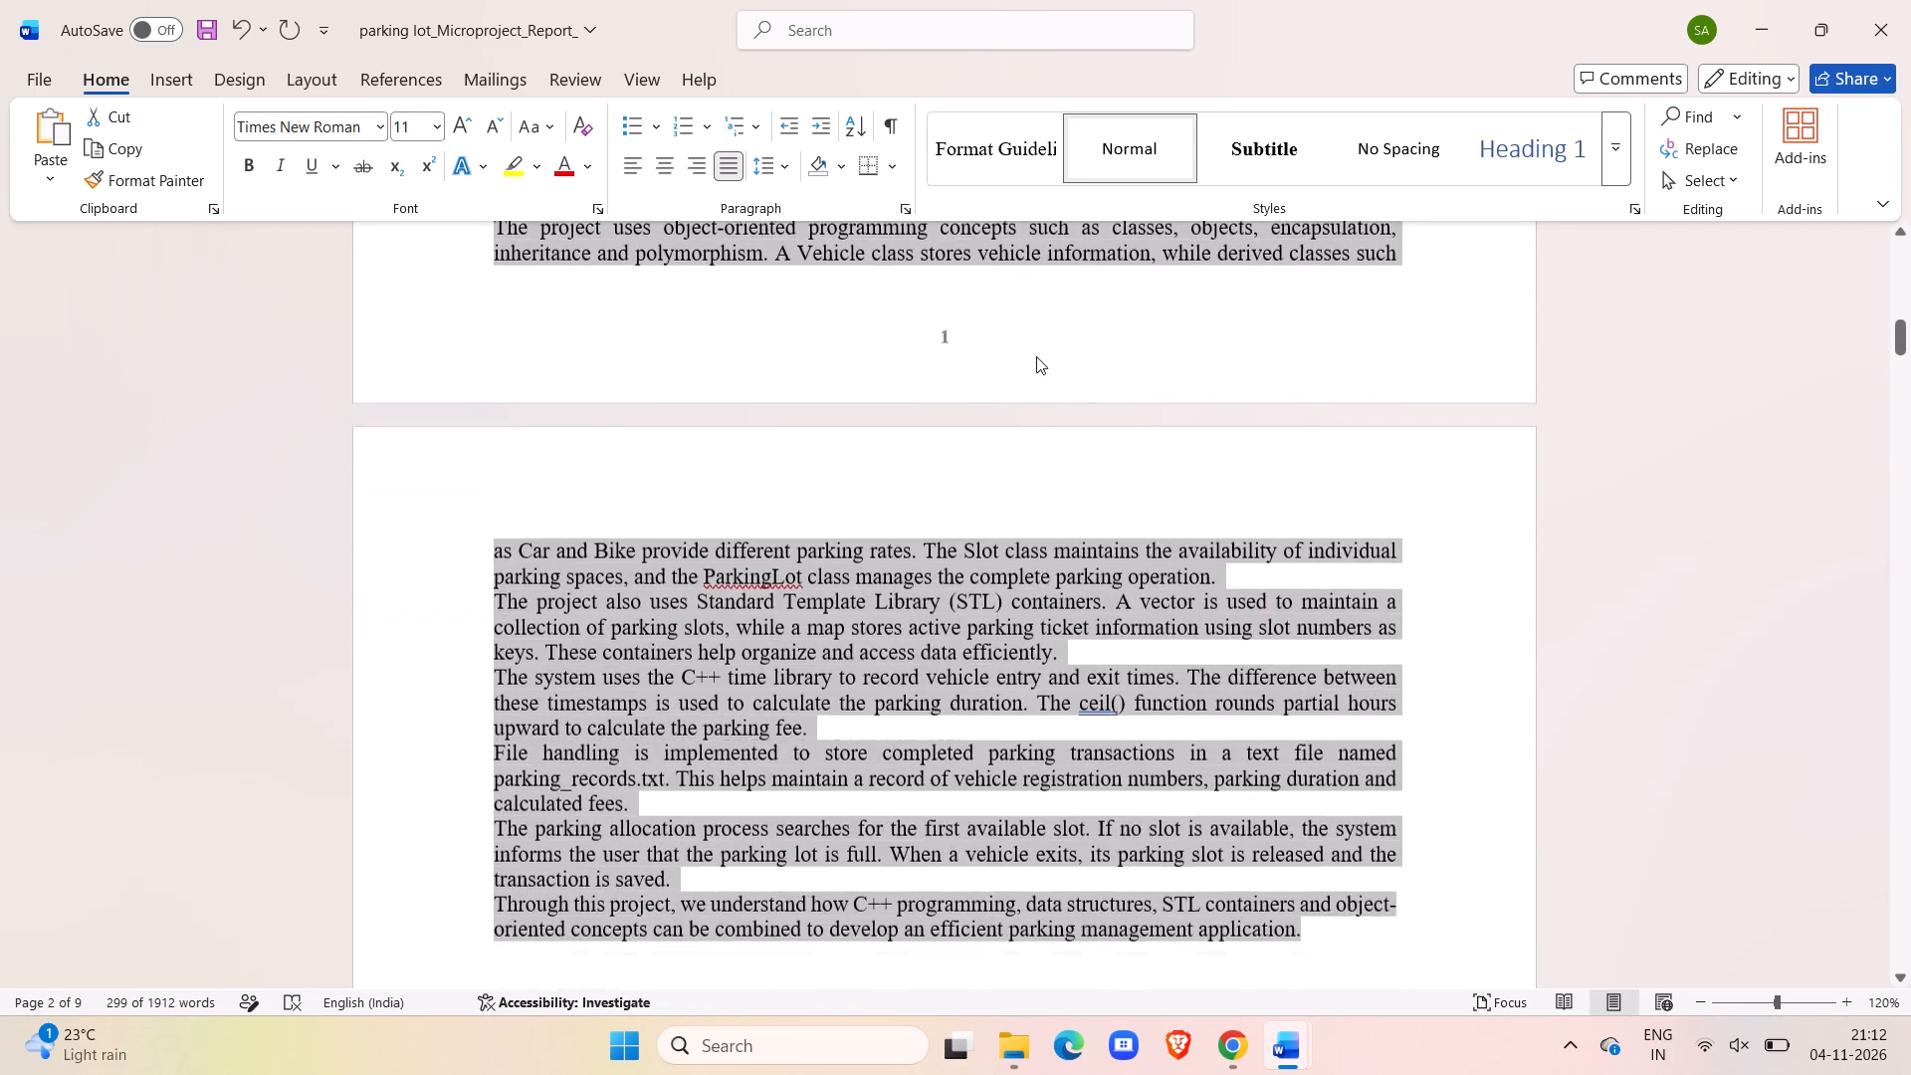
scroll(1036, 356, down, 2)
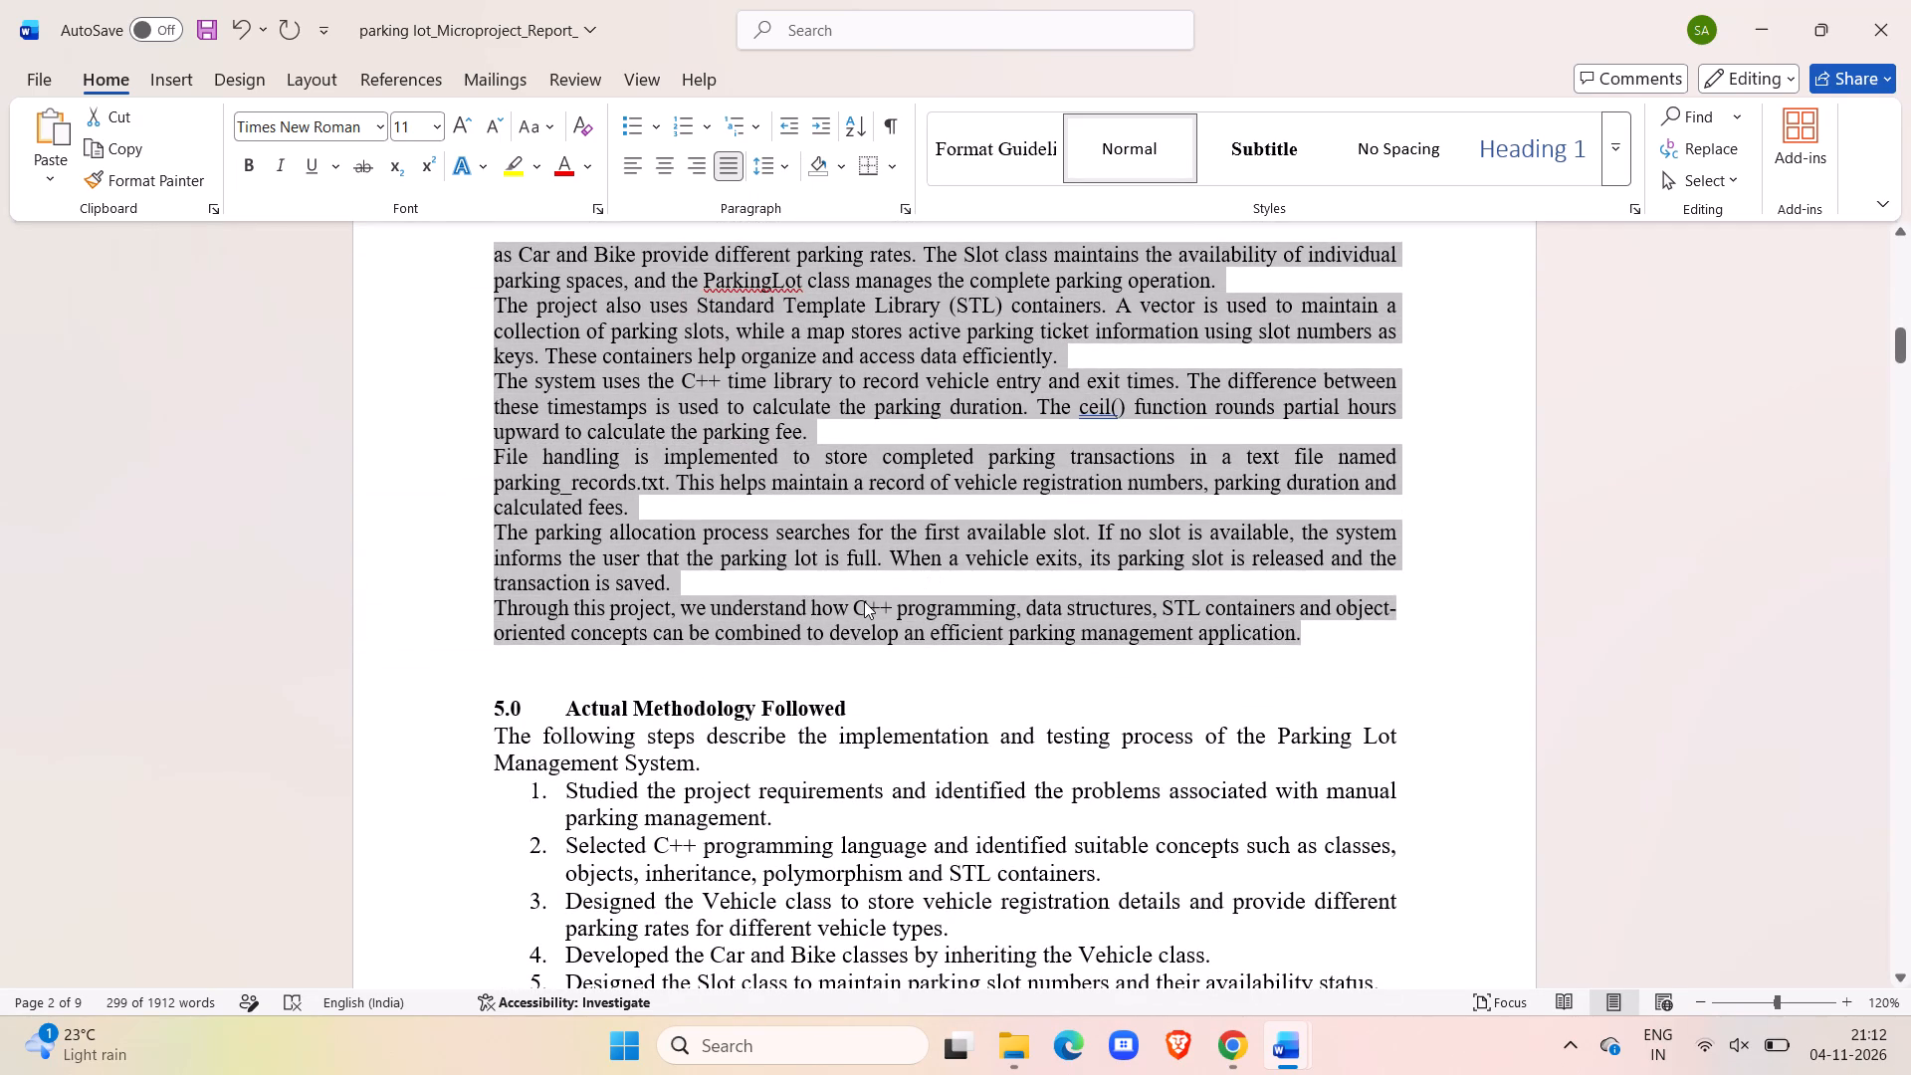
scroll(864, 601, down, 1)
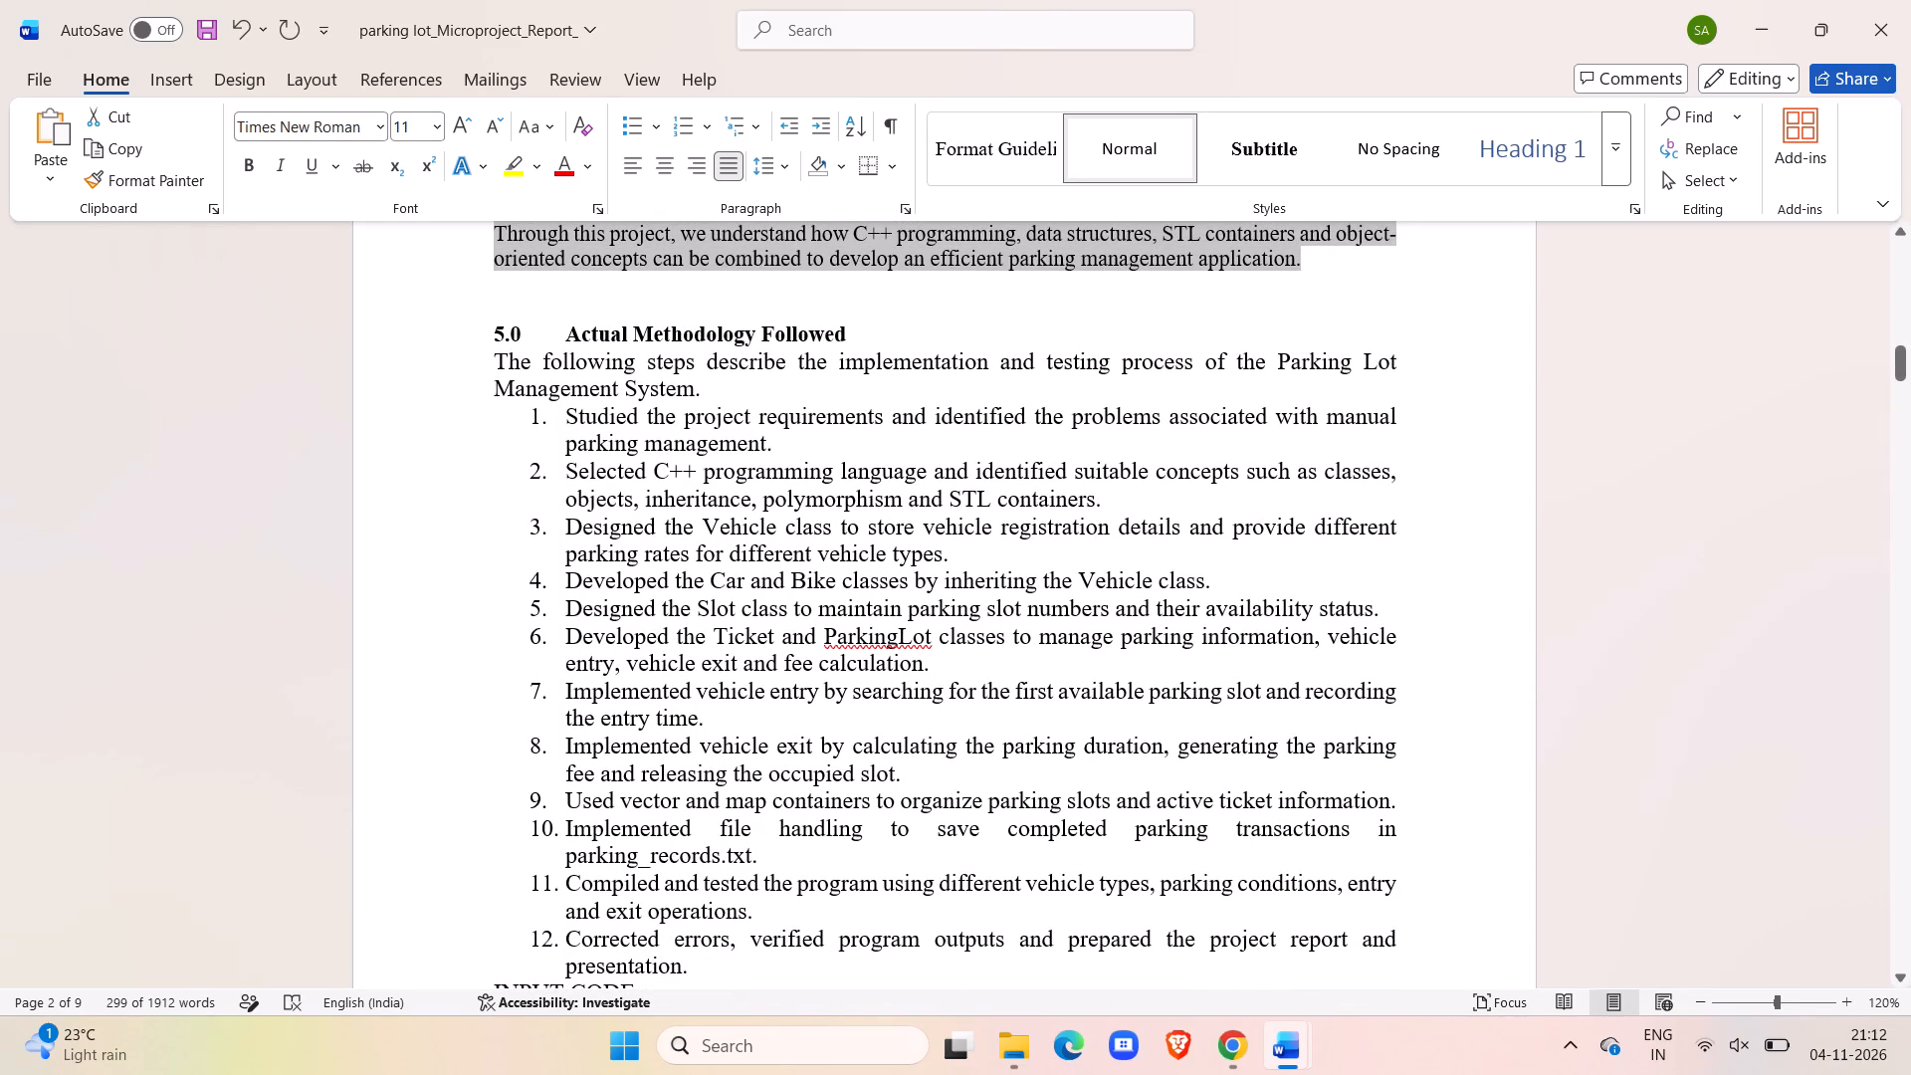
drag(497, 354, 878, 852)
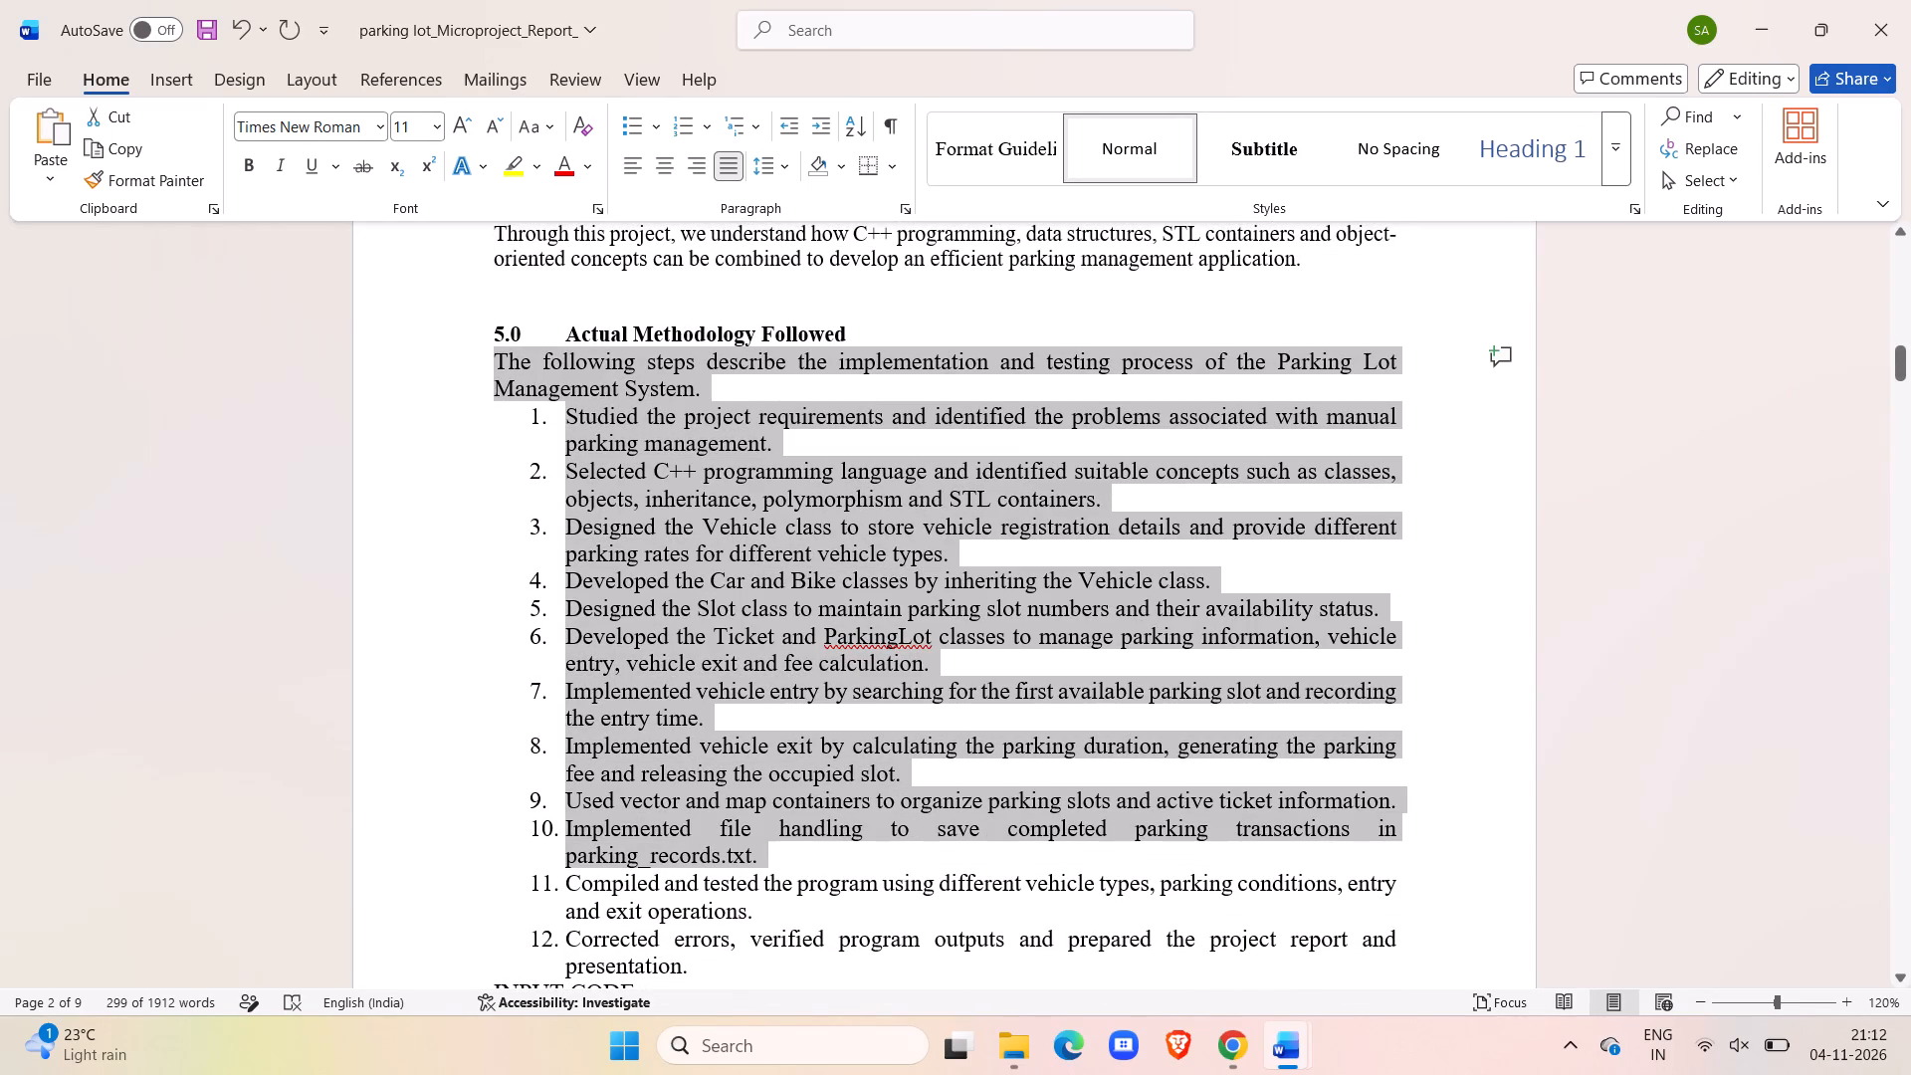
drag(878, 852, 894, 967)
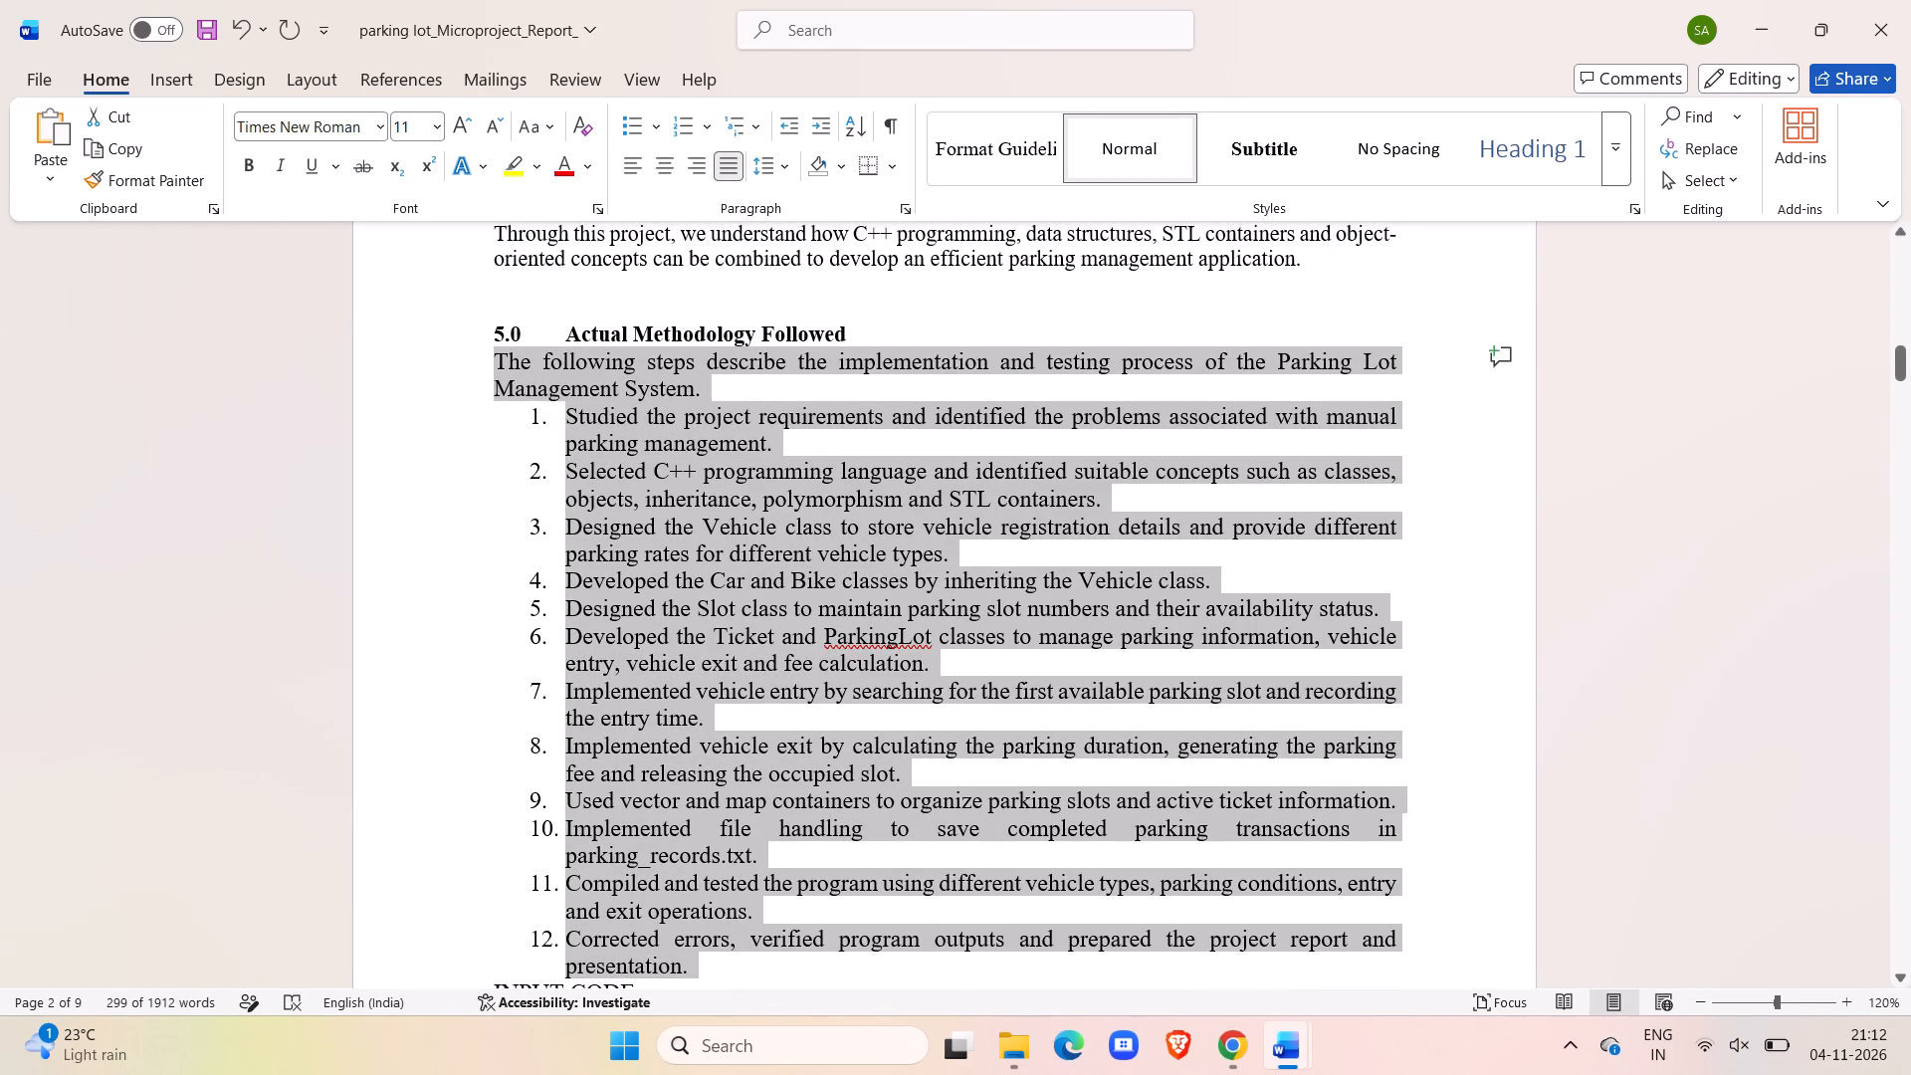
drag(894, 967, 906, 949)
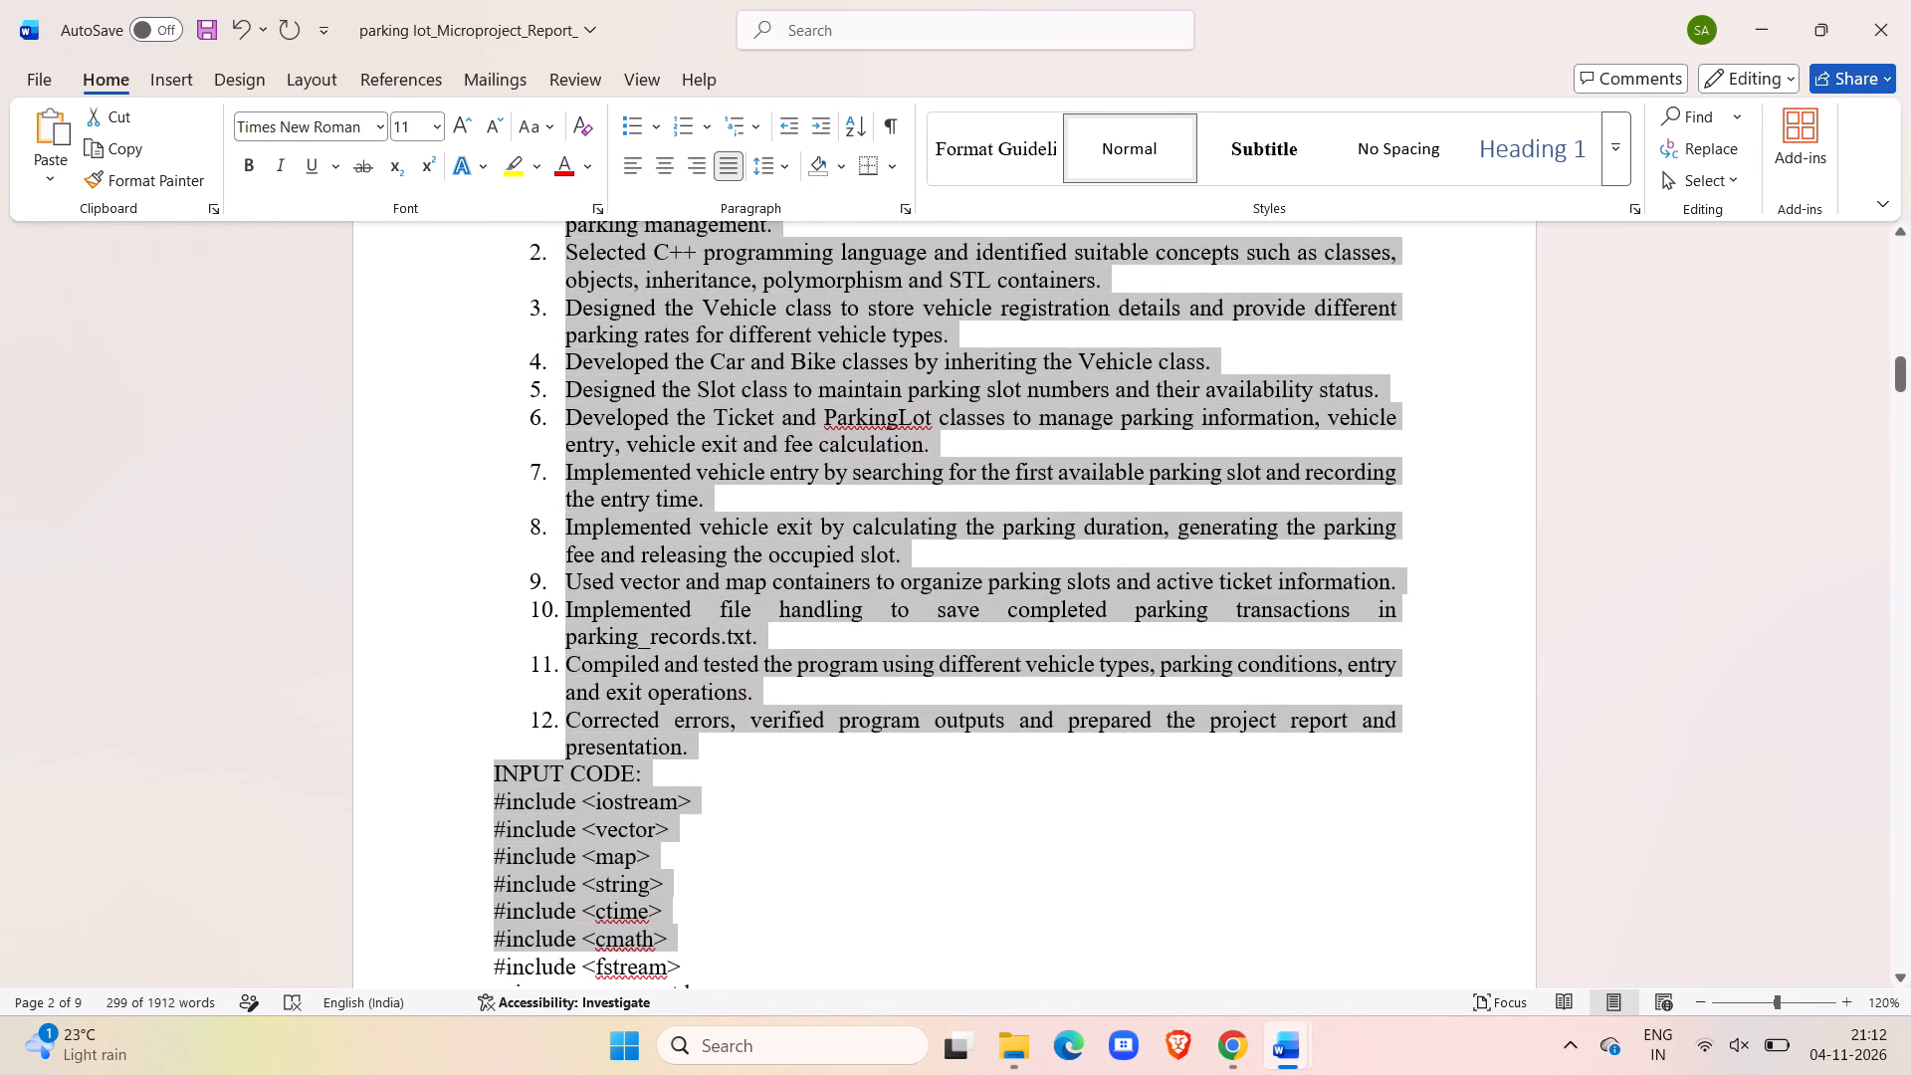
drag(906, 949, 898, 946)
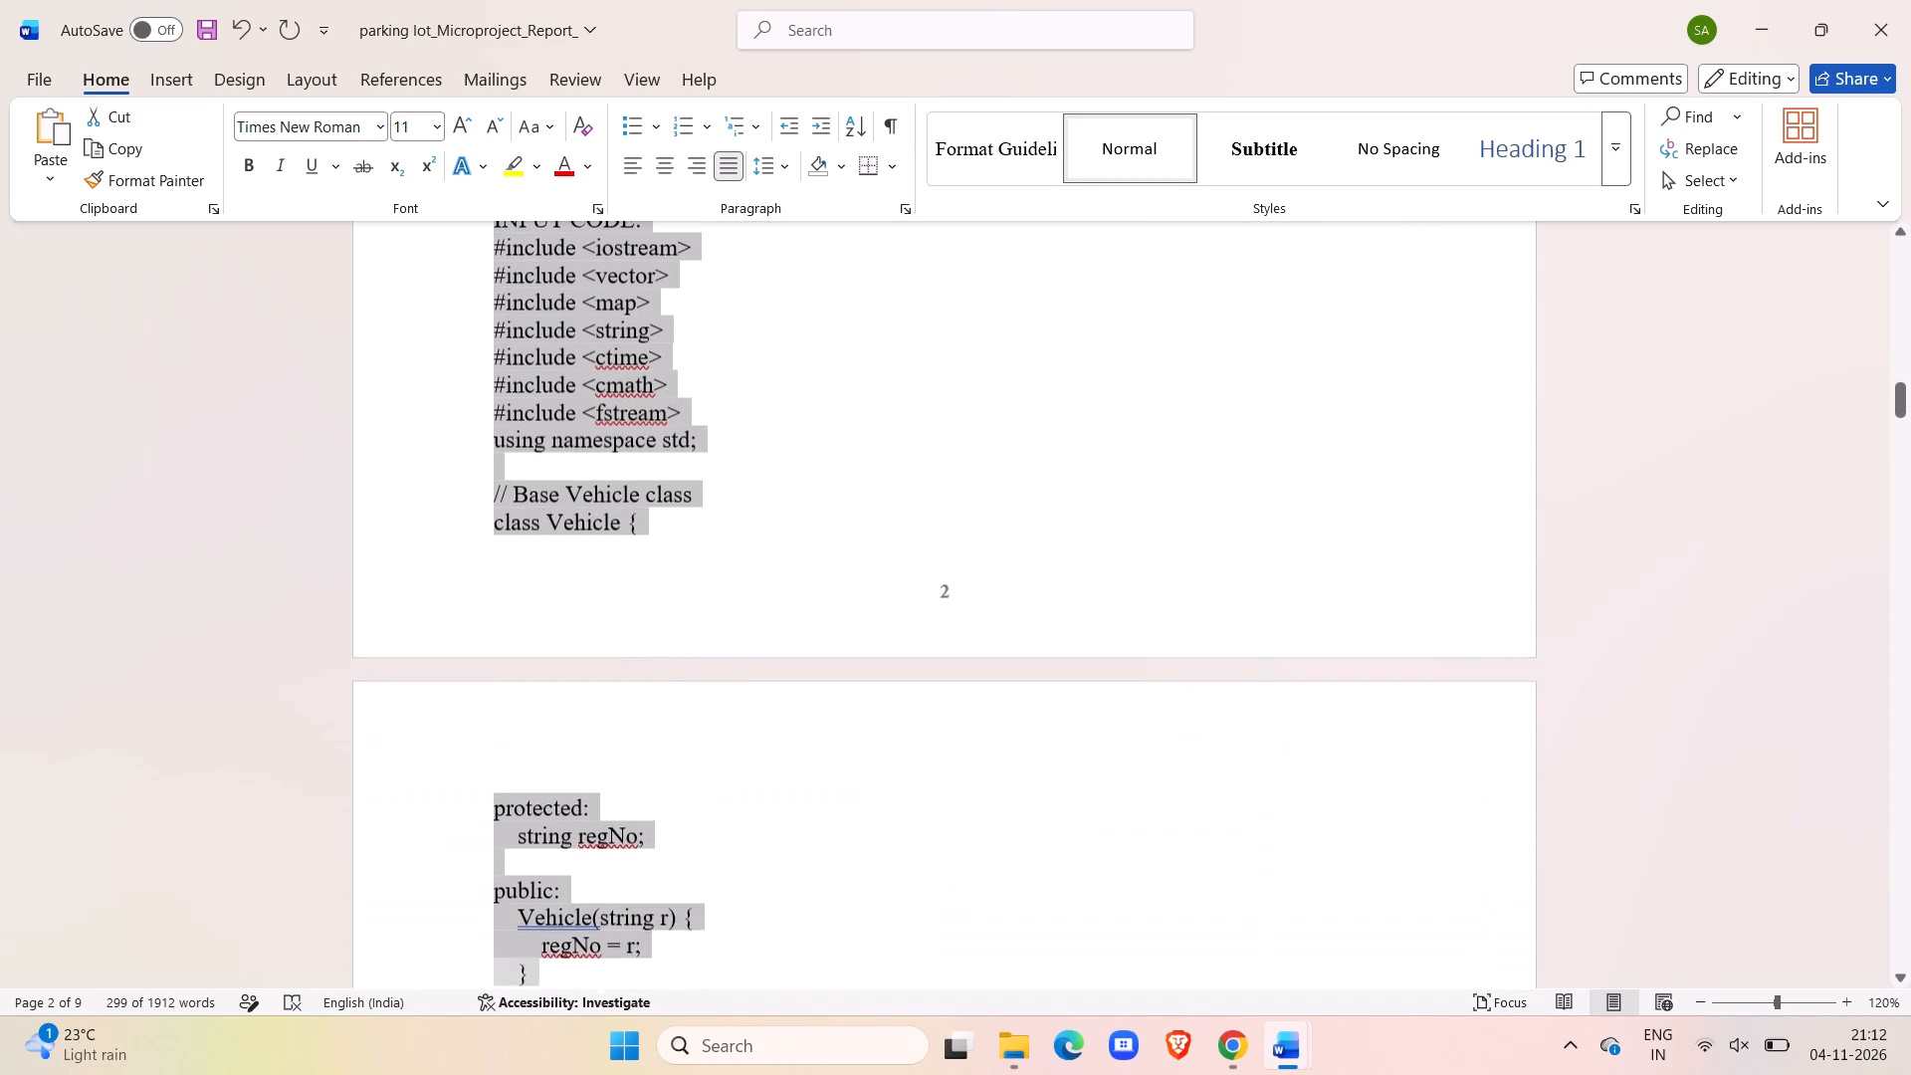
drag(898, 946, 909, 1000)
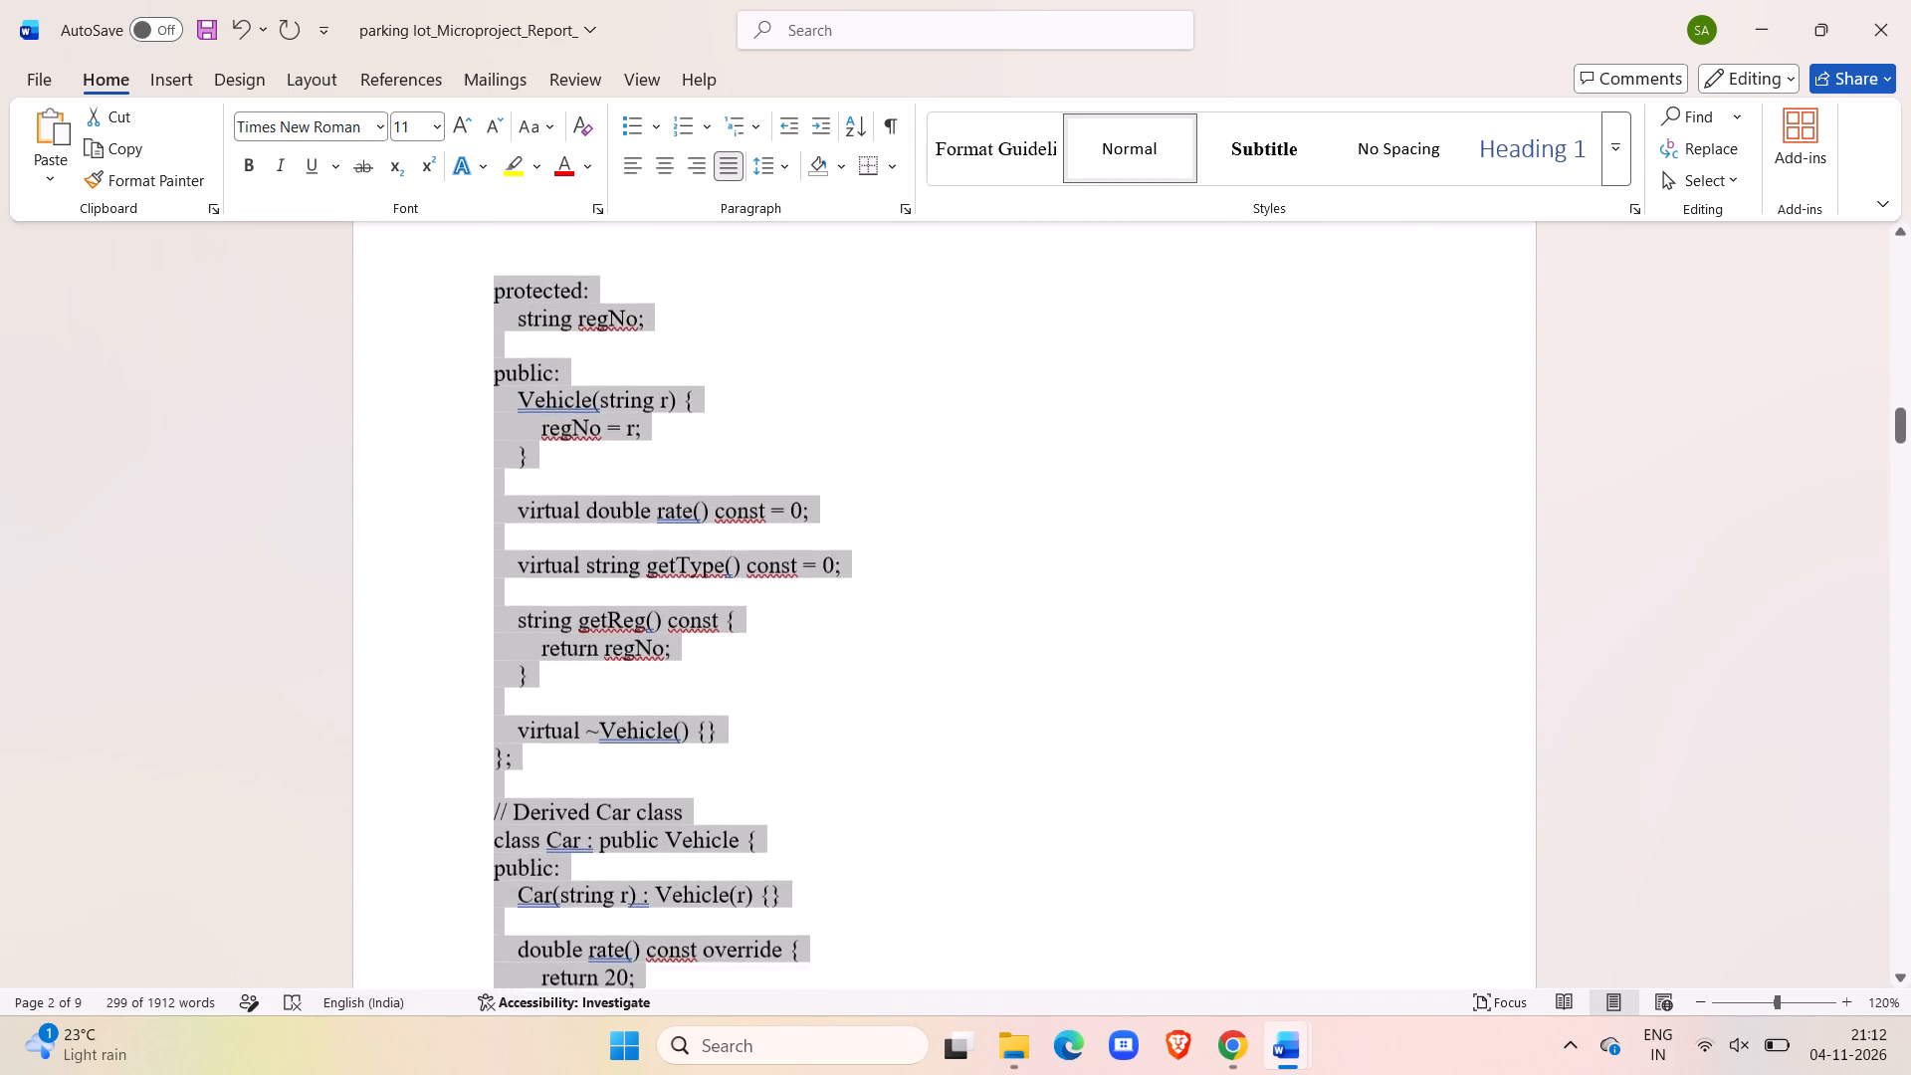
drag(909, 1000, 912, 1005)
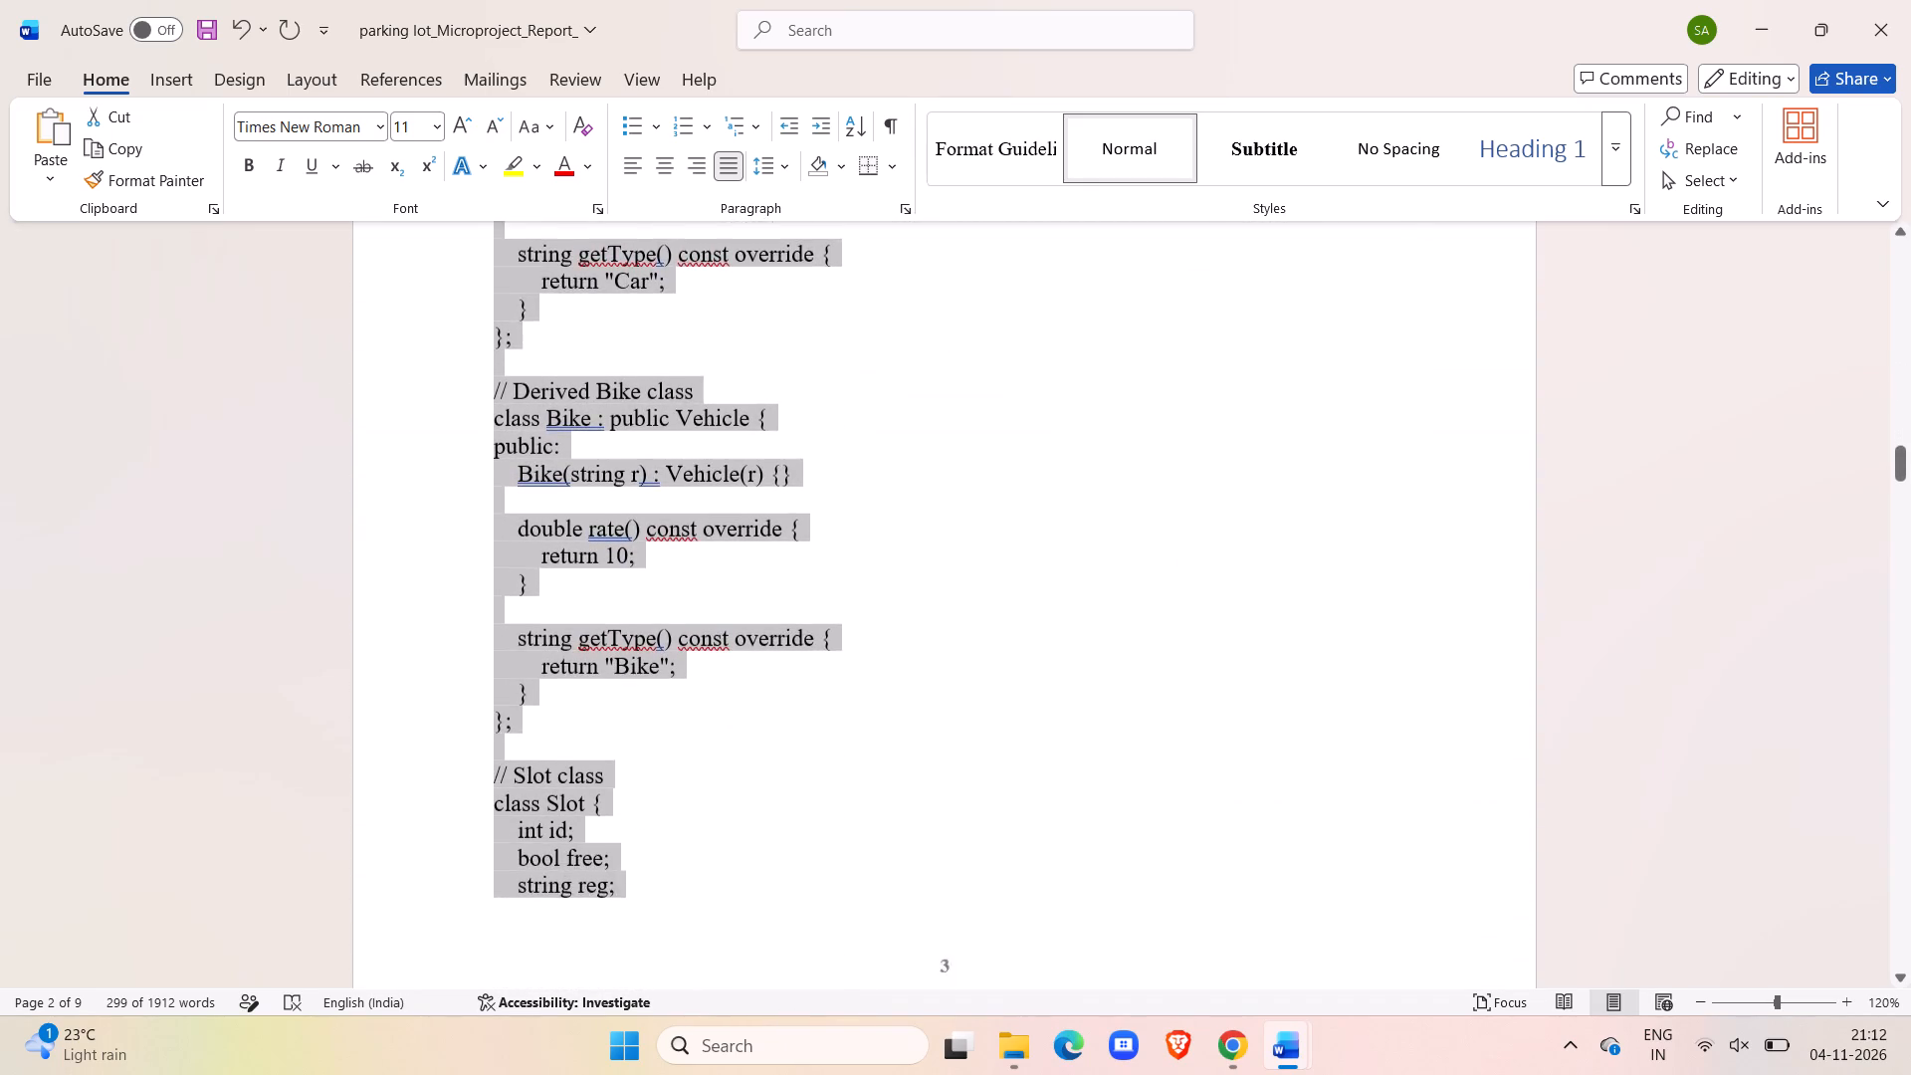
drag(912, 1005, 912, 1004)
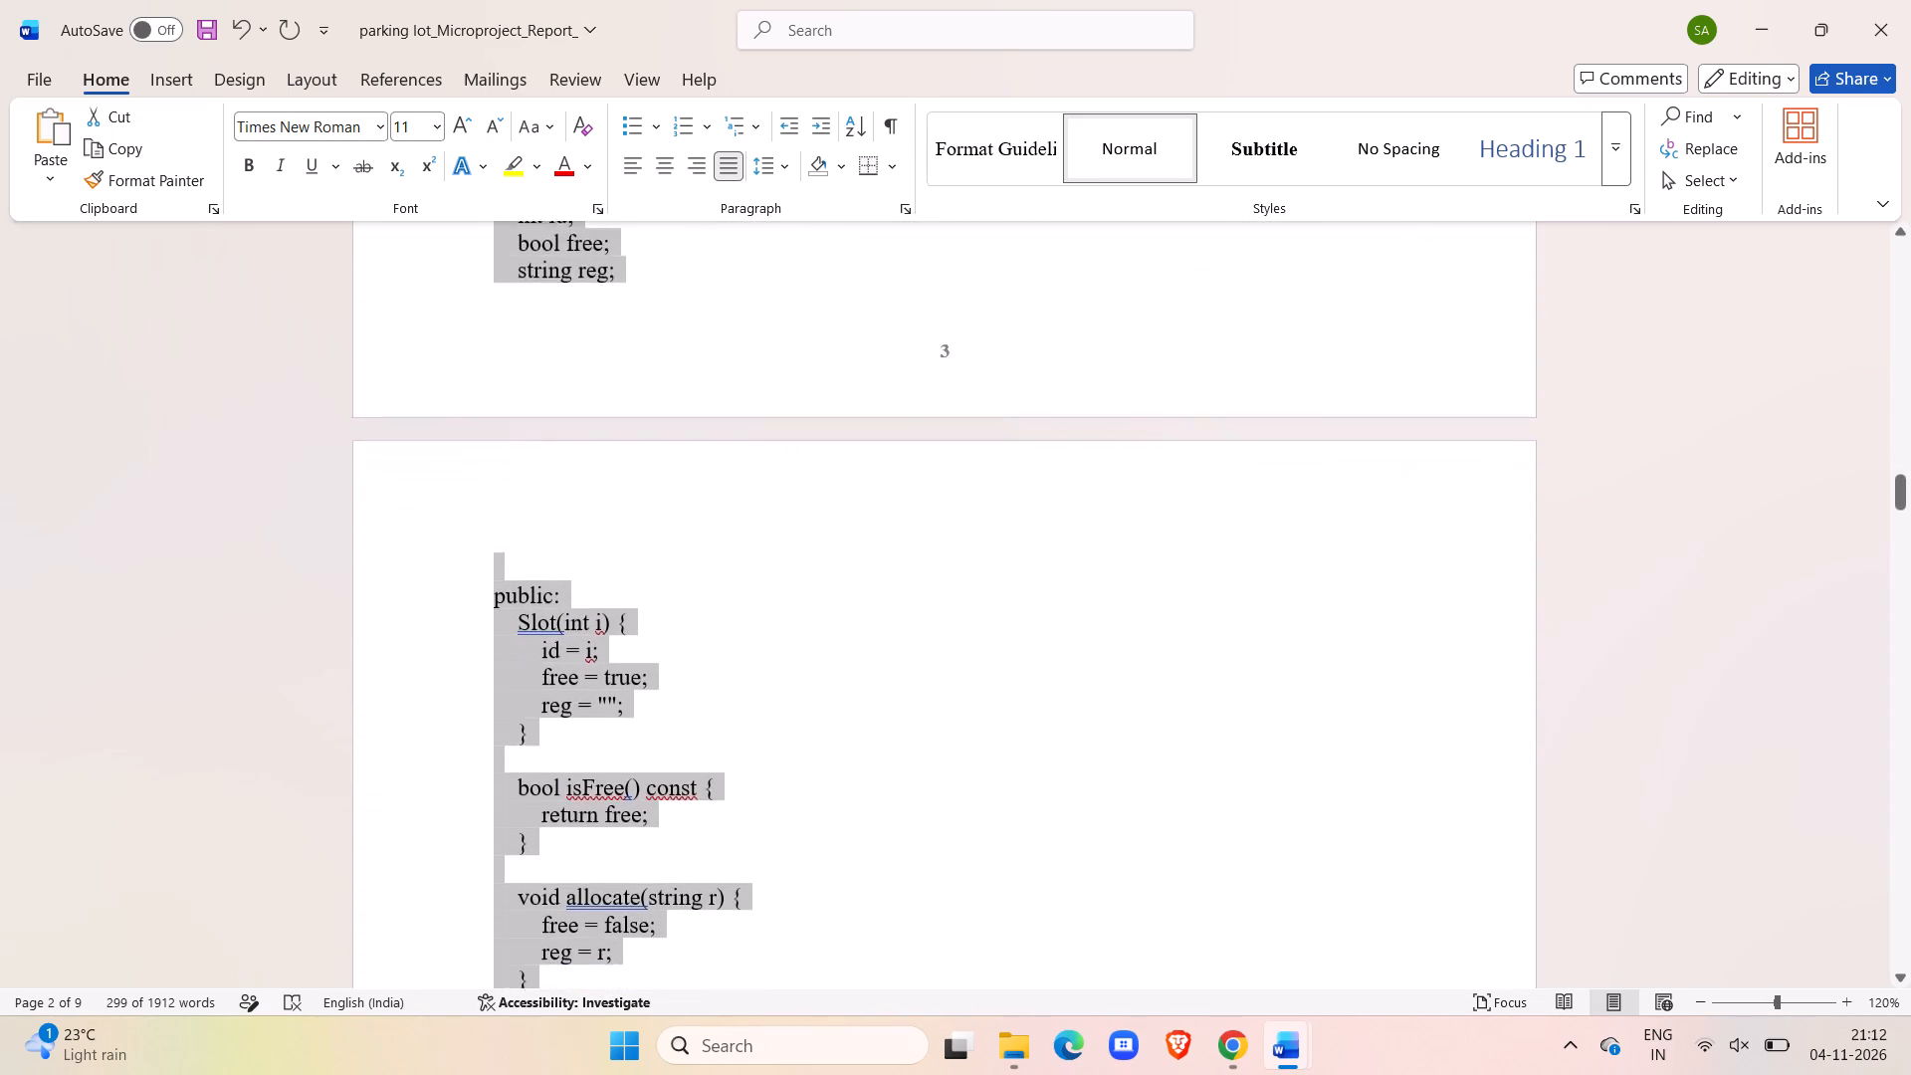
drag(912, 1004, 913, 984)
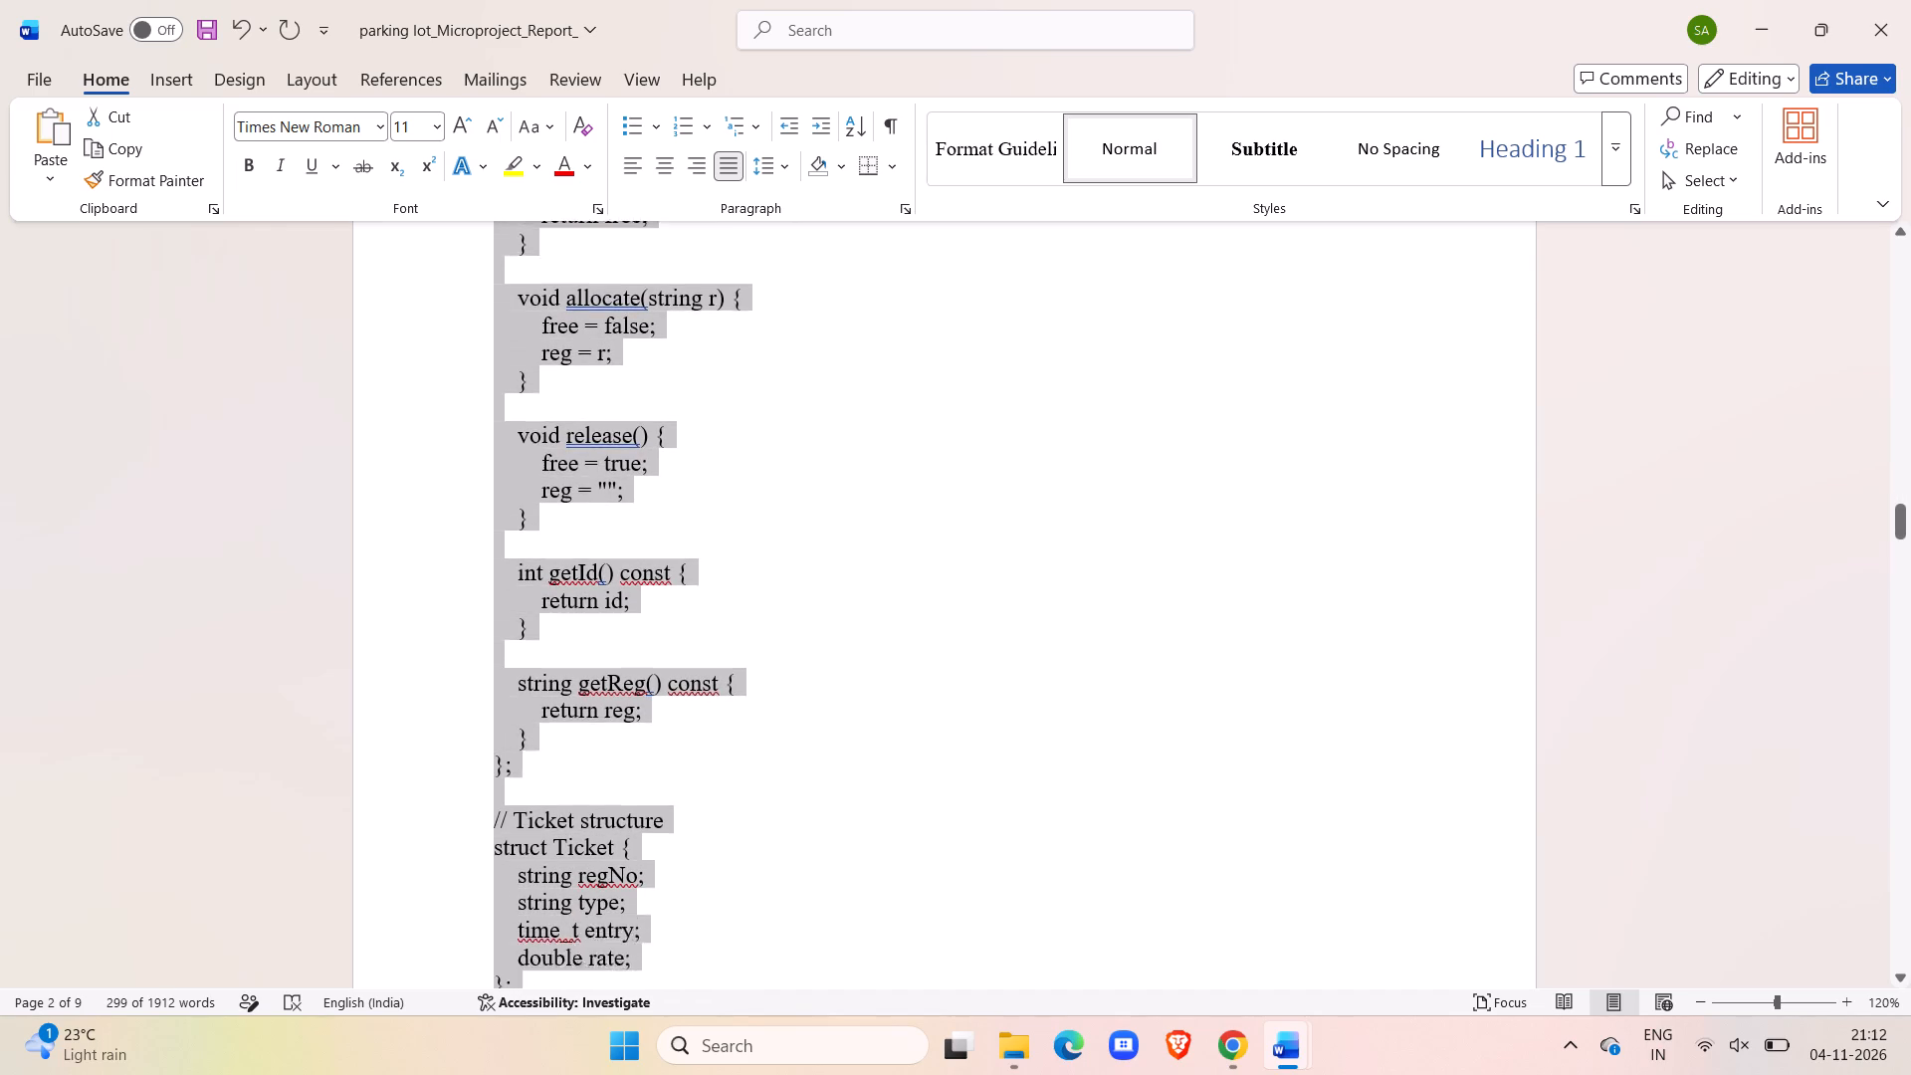
drag(913, 984, 864, 158)
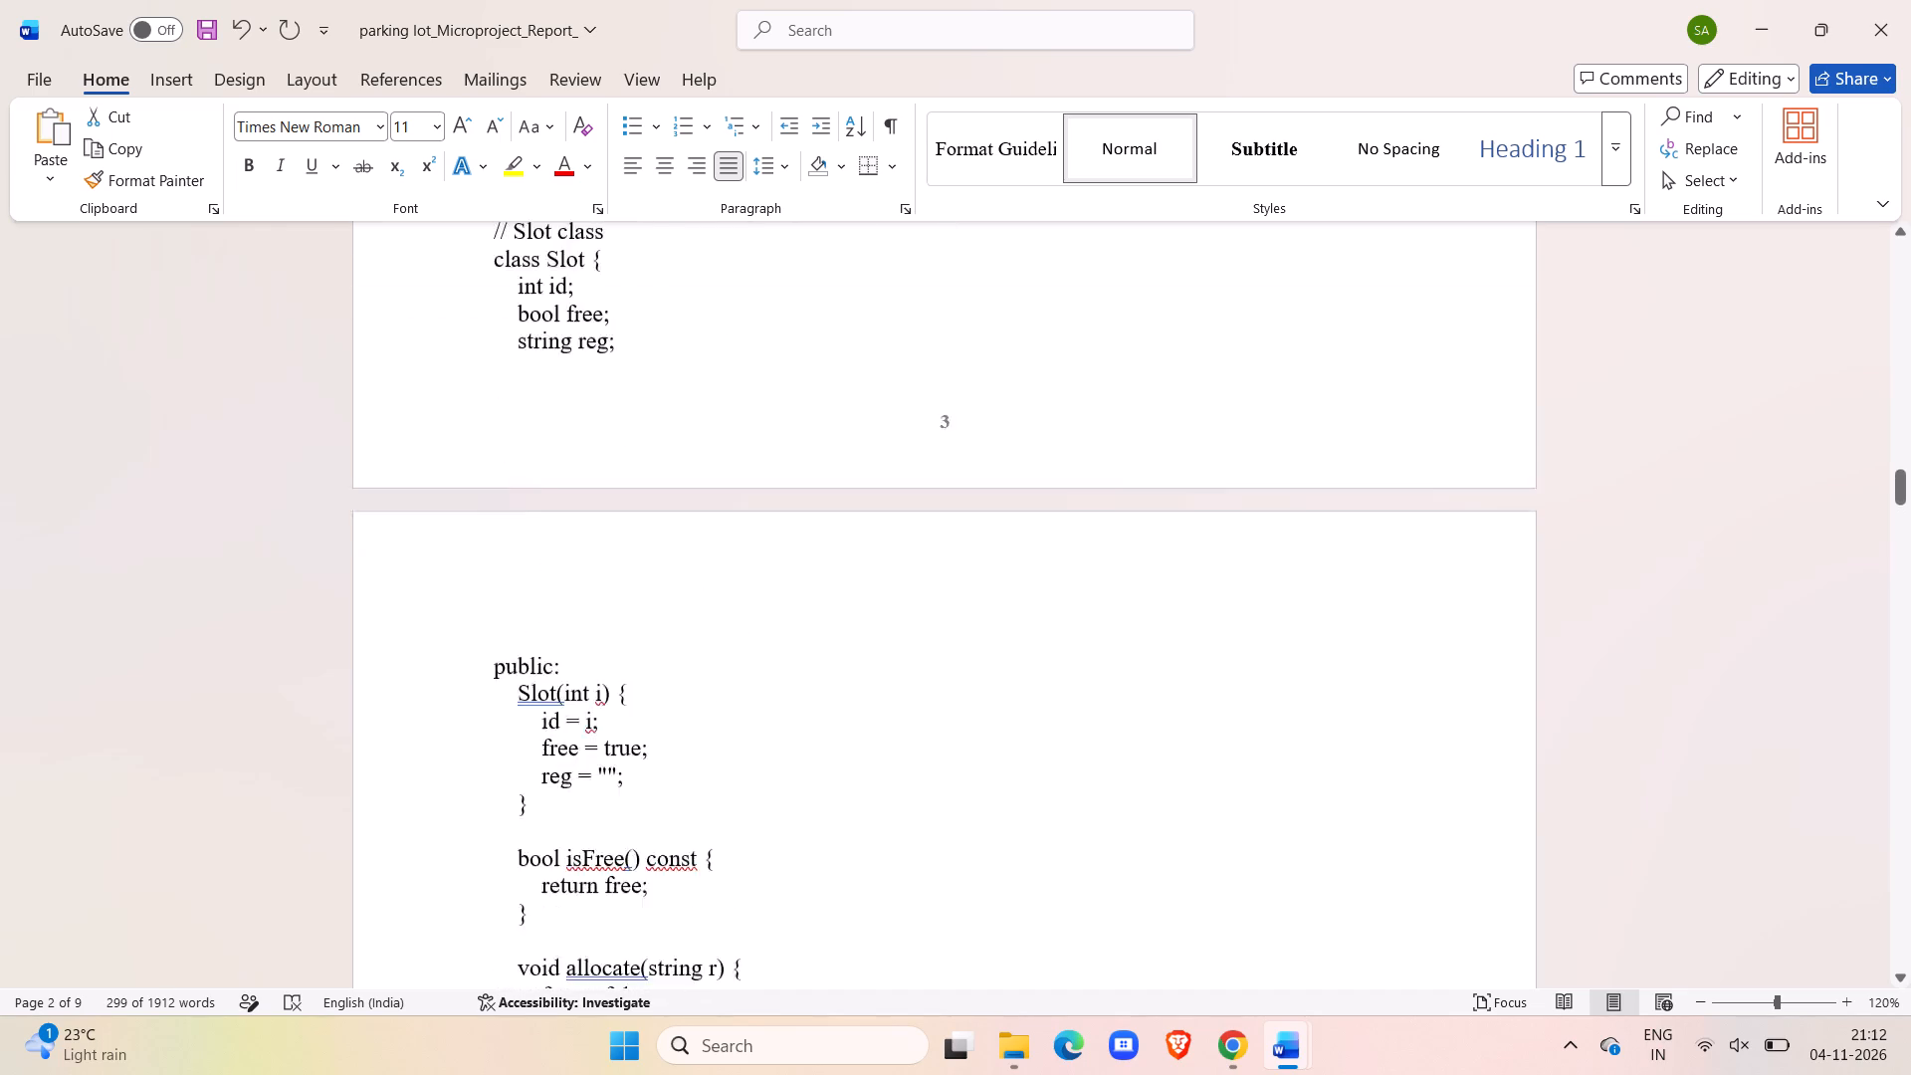
drag(864, 158, 810, 504)
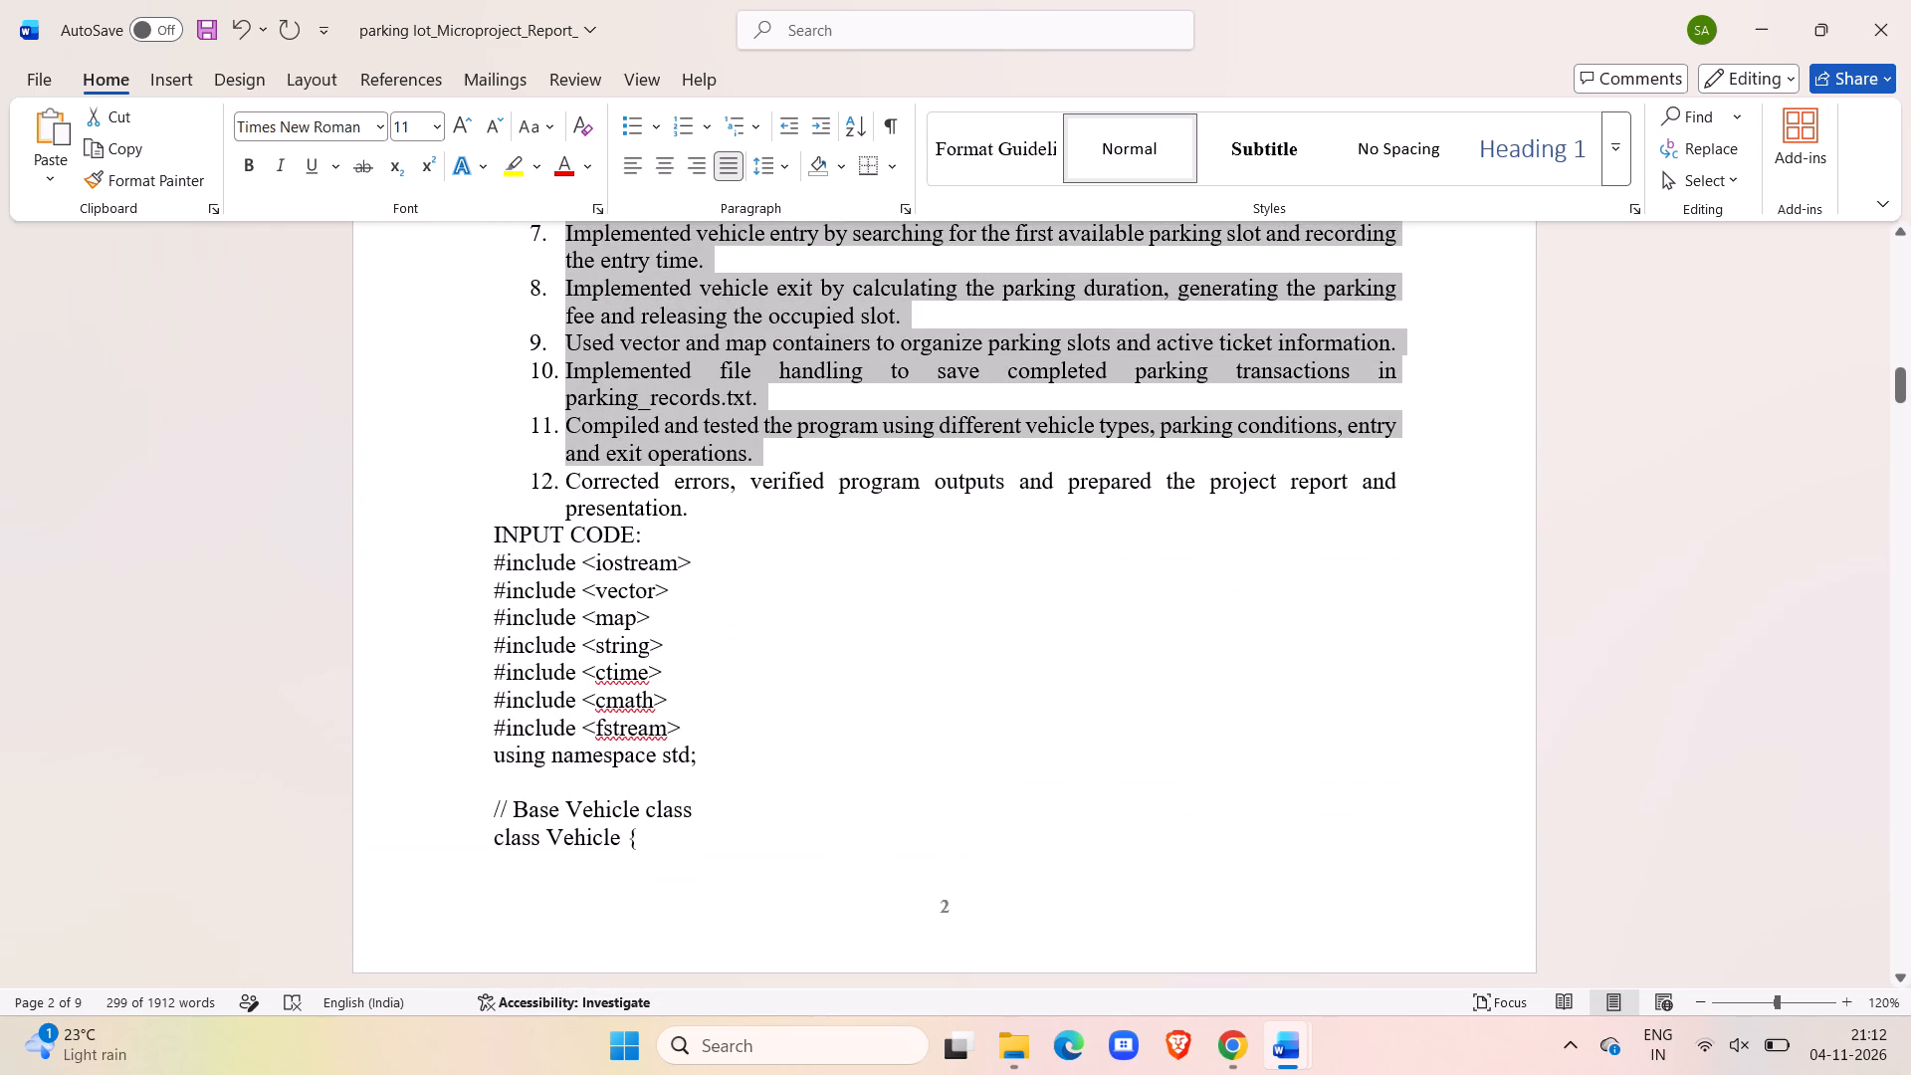
drag(810, 504, 692, 498)
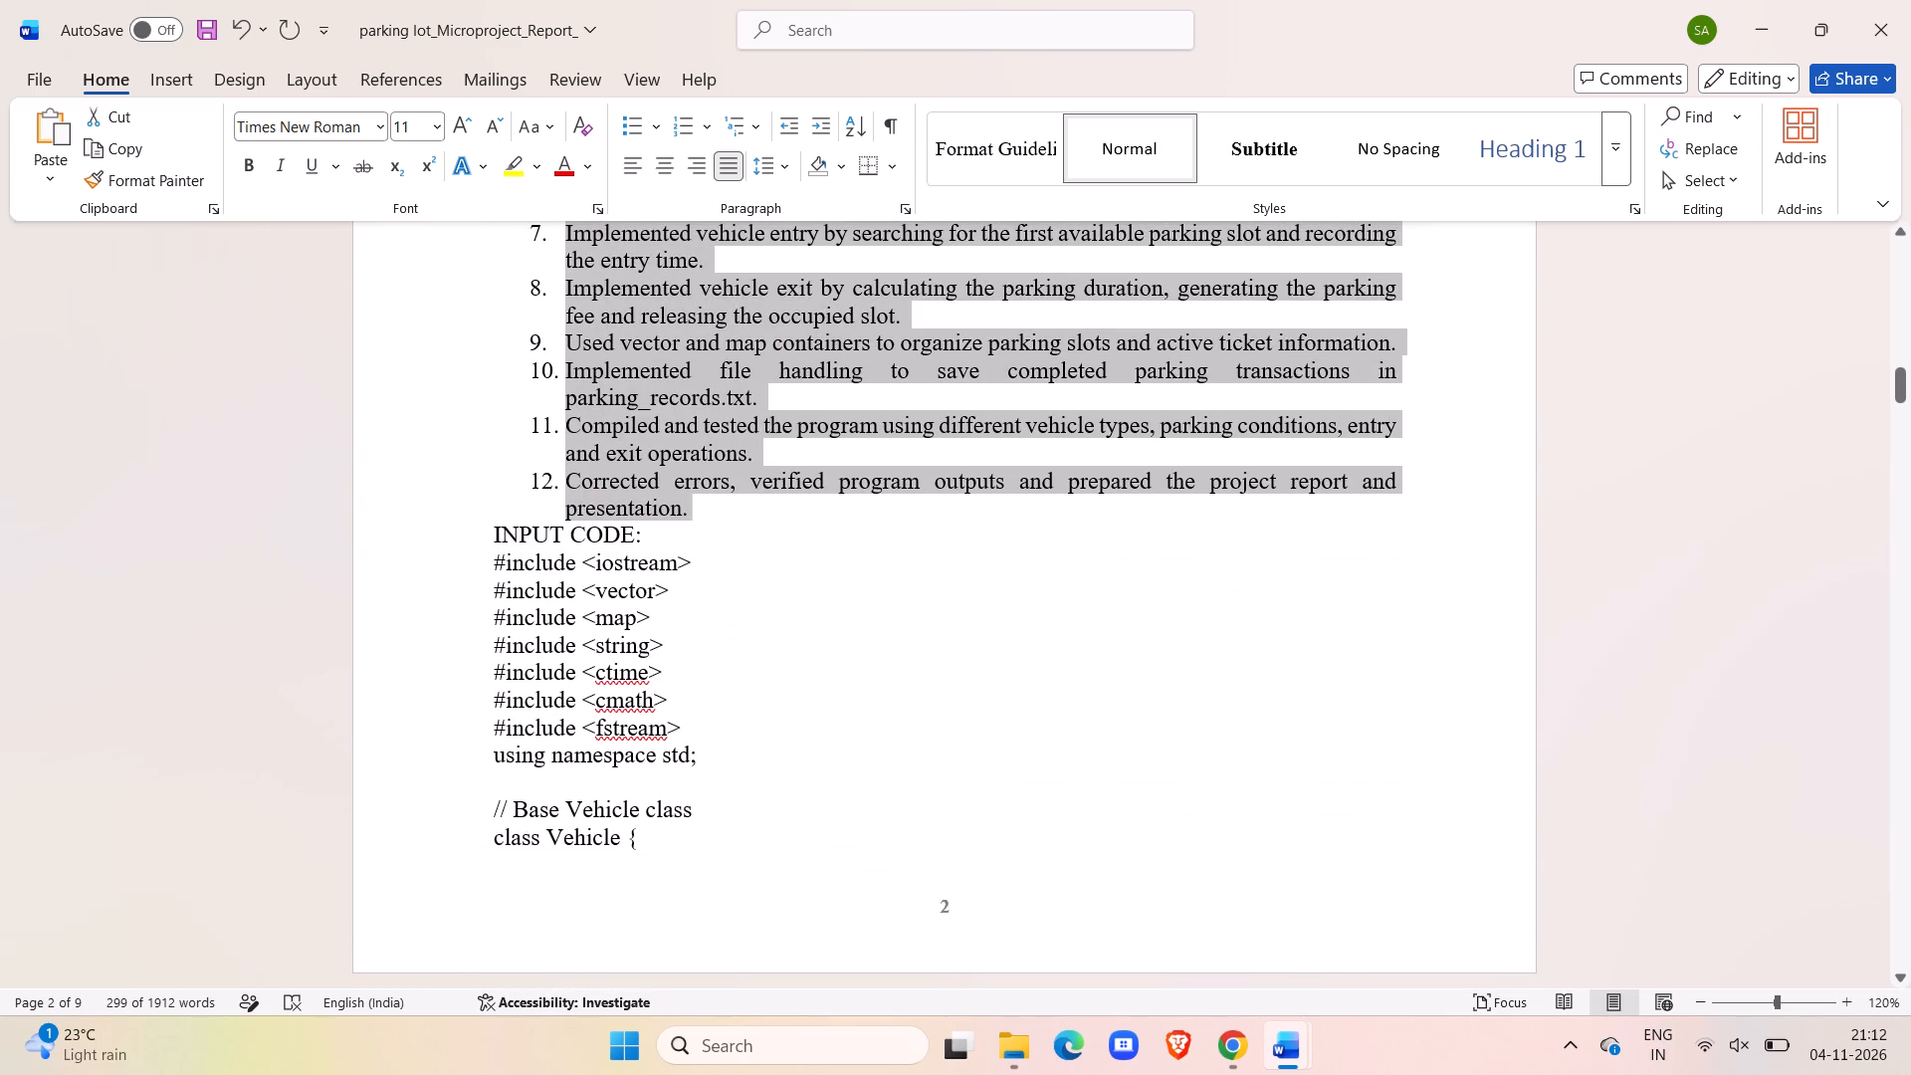
drag(692, 498, 686, 496)
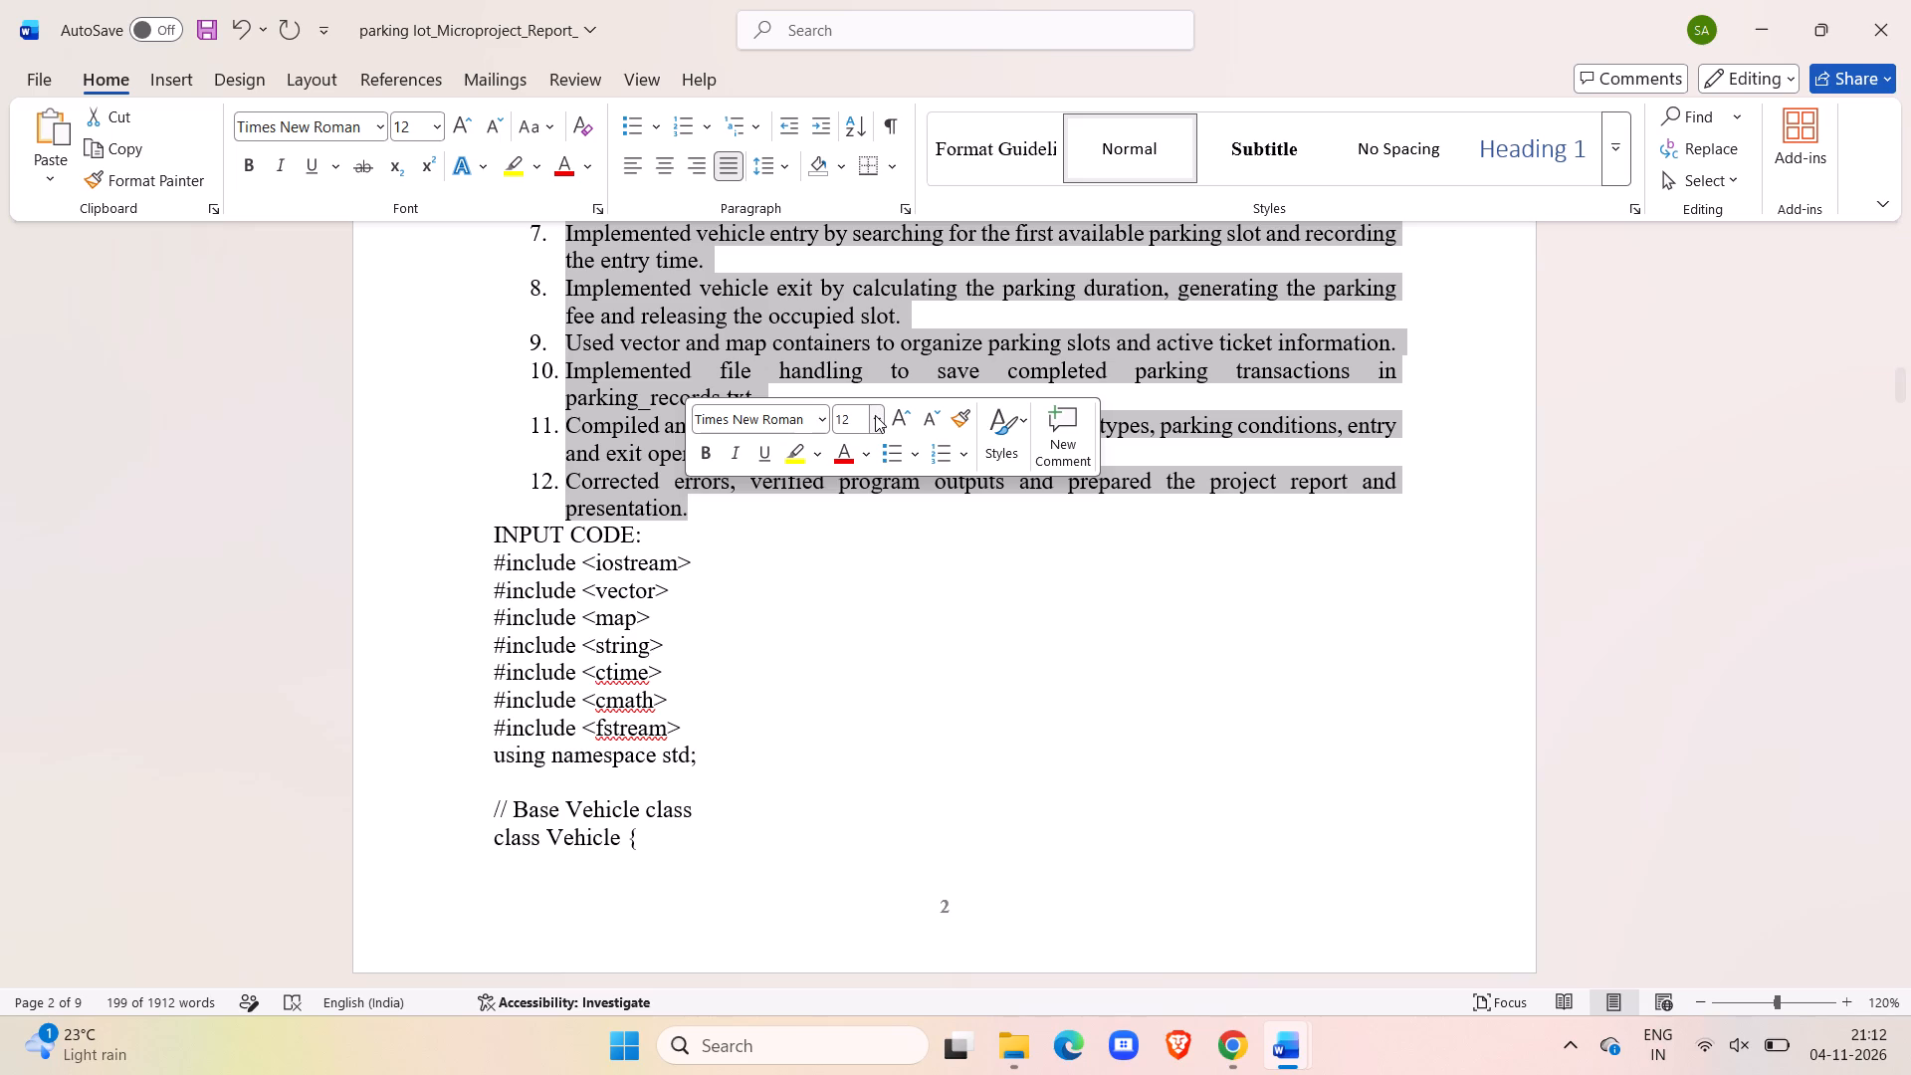
click(875, 415)
click(867, 537)
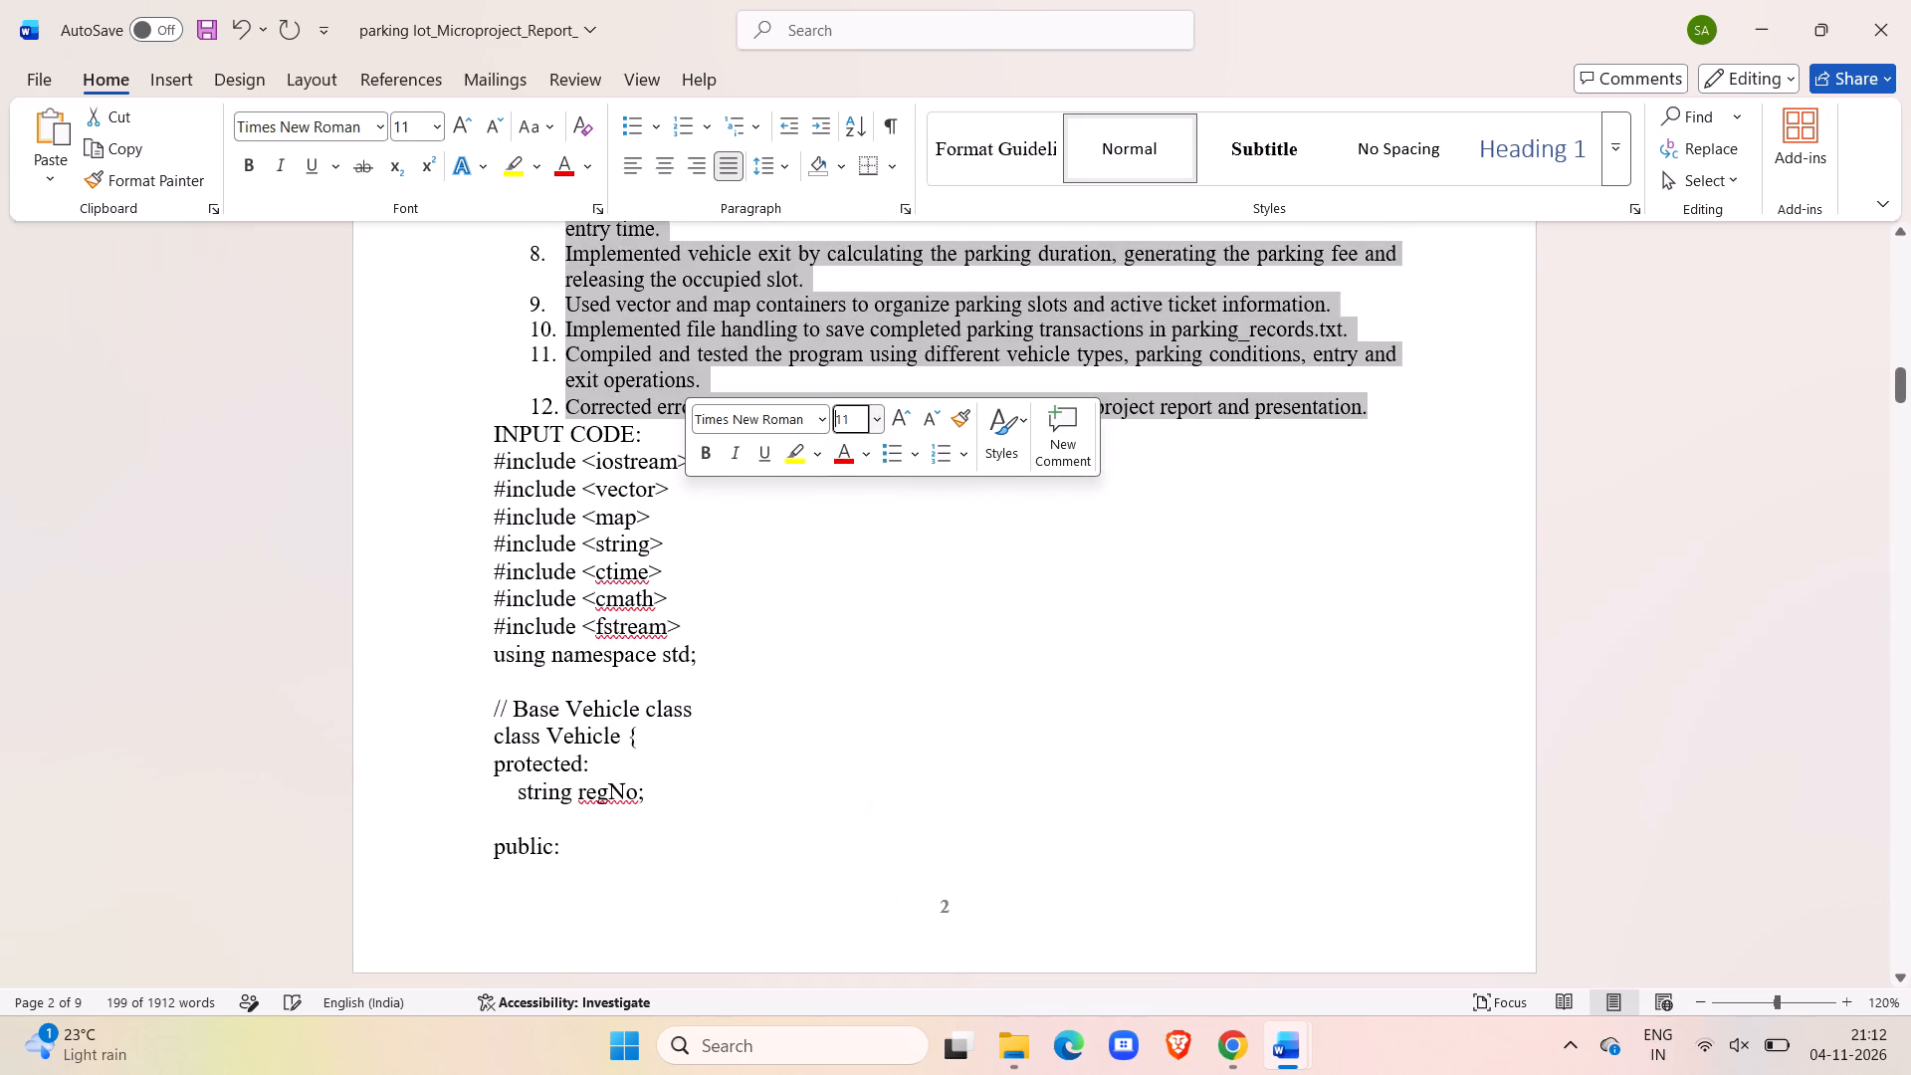
Check the font size of the Actual Methodology Followed heading in section 5.0.
scroll(867, 537, up, 5)
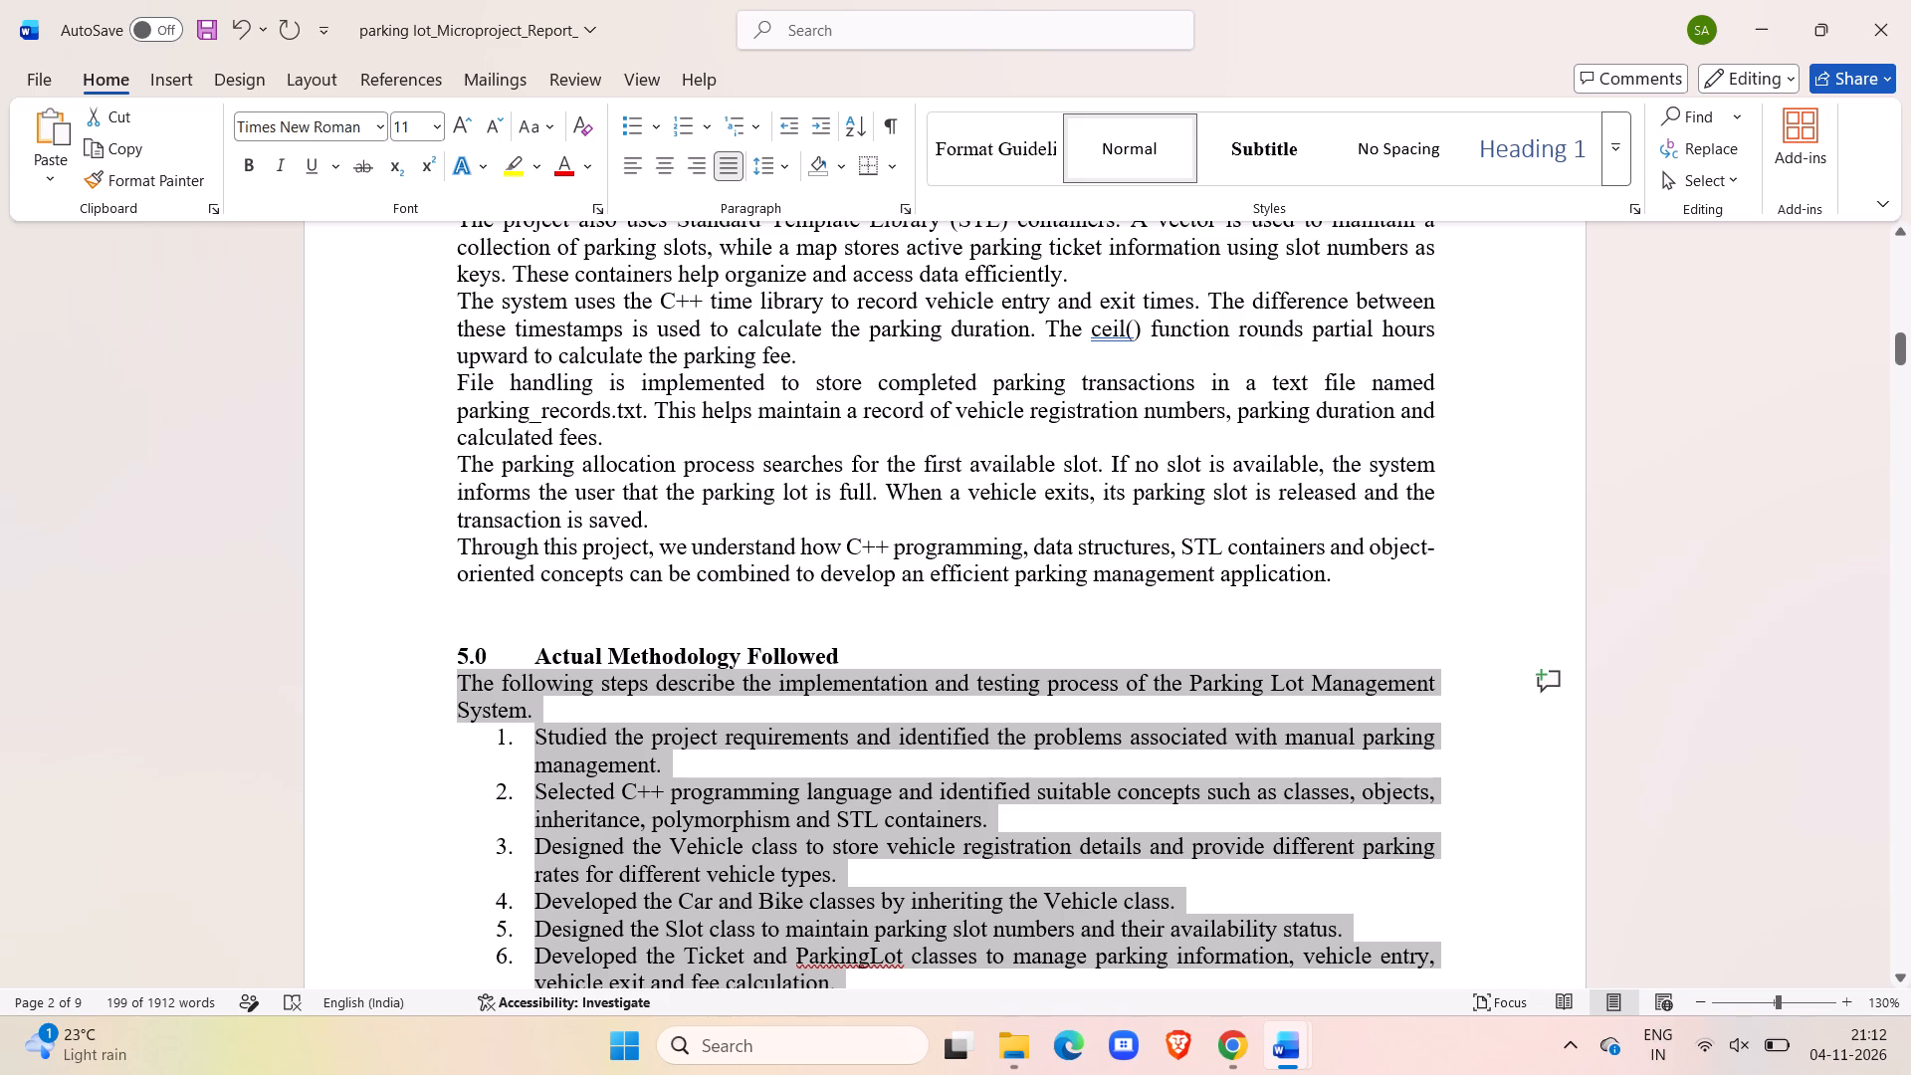
drag(535, 658, 827, 649)
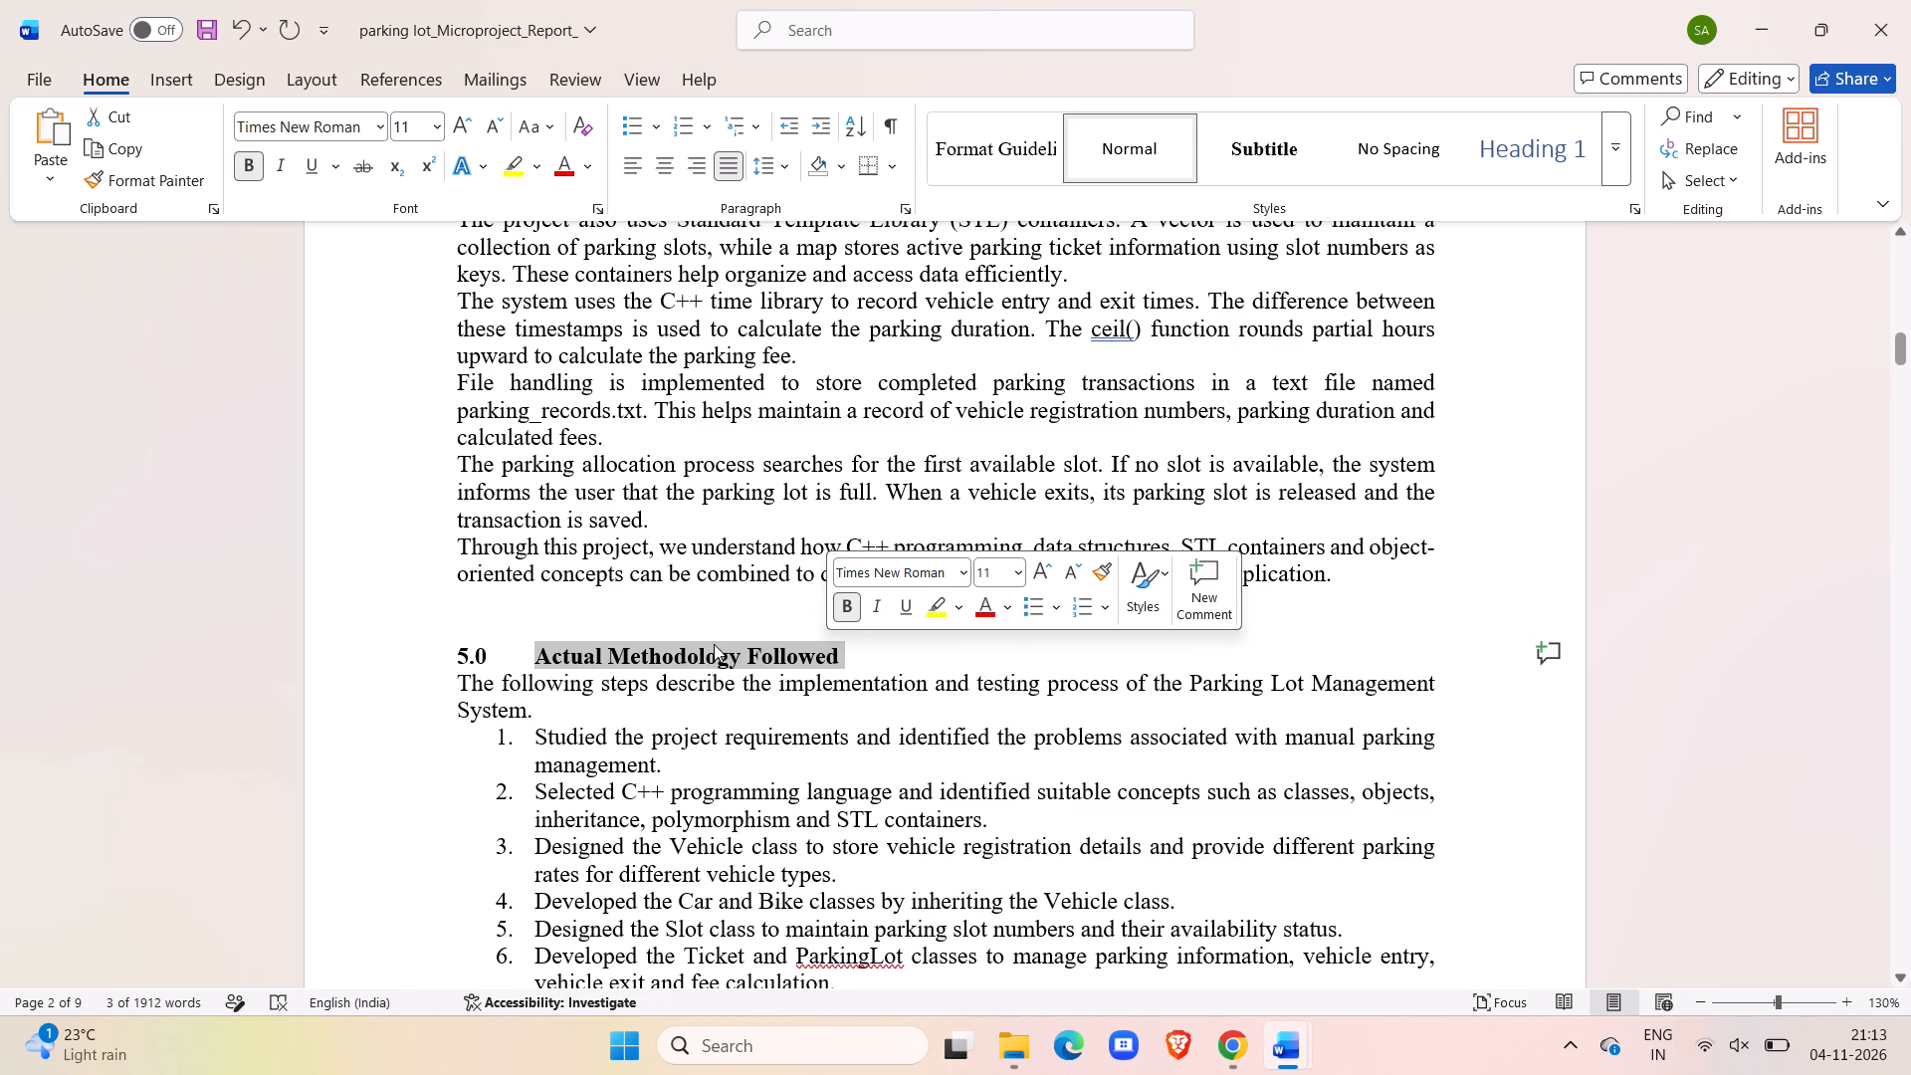
click(702, 620)
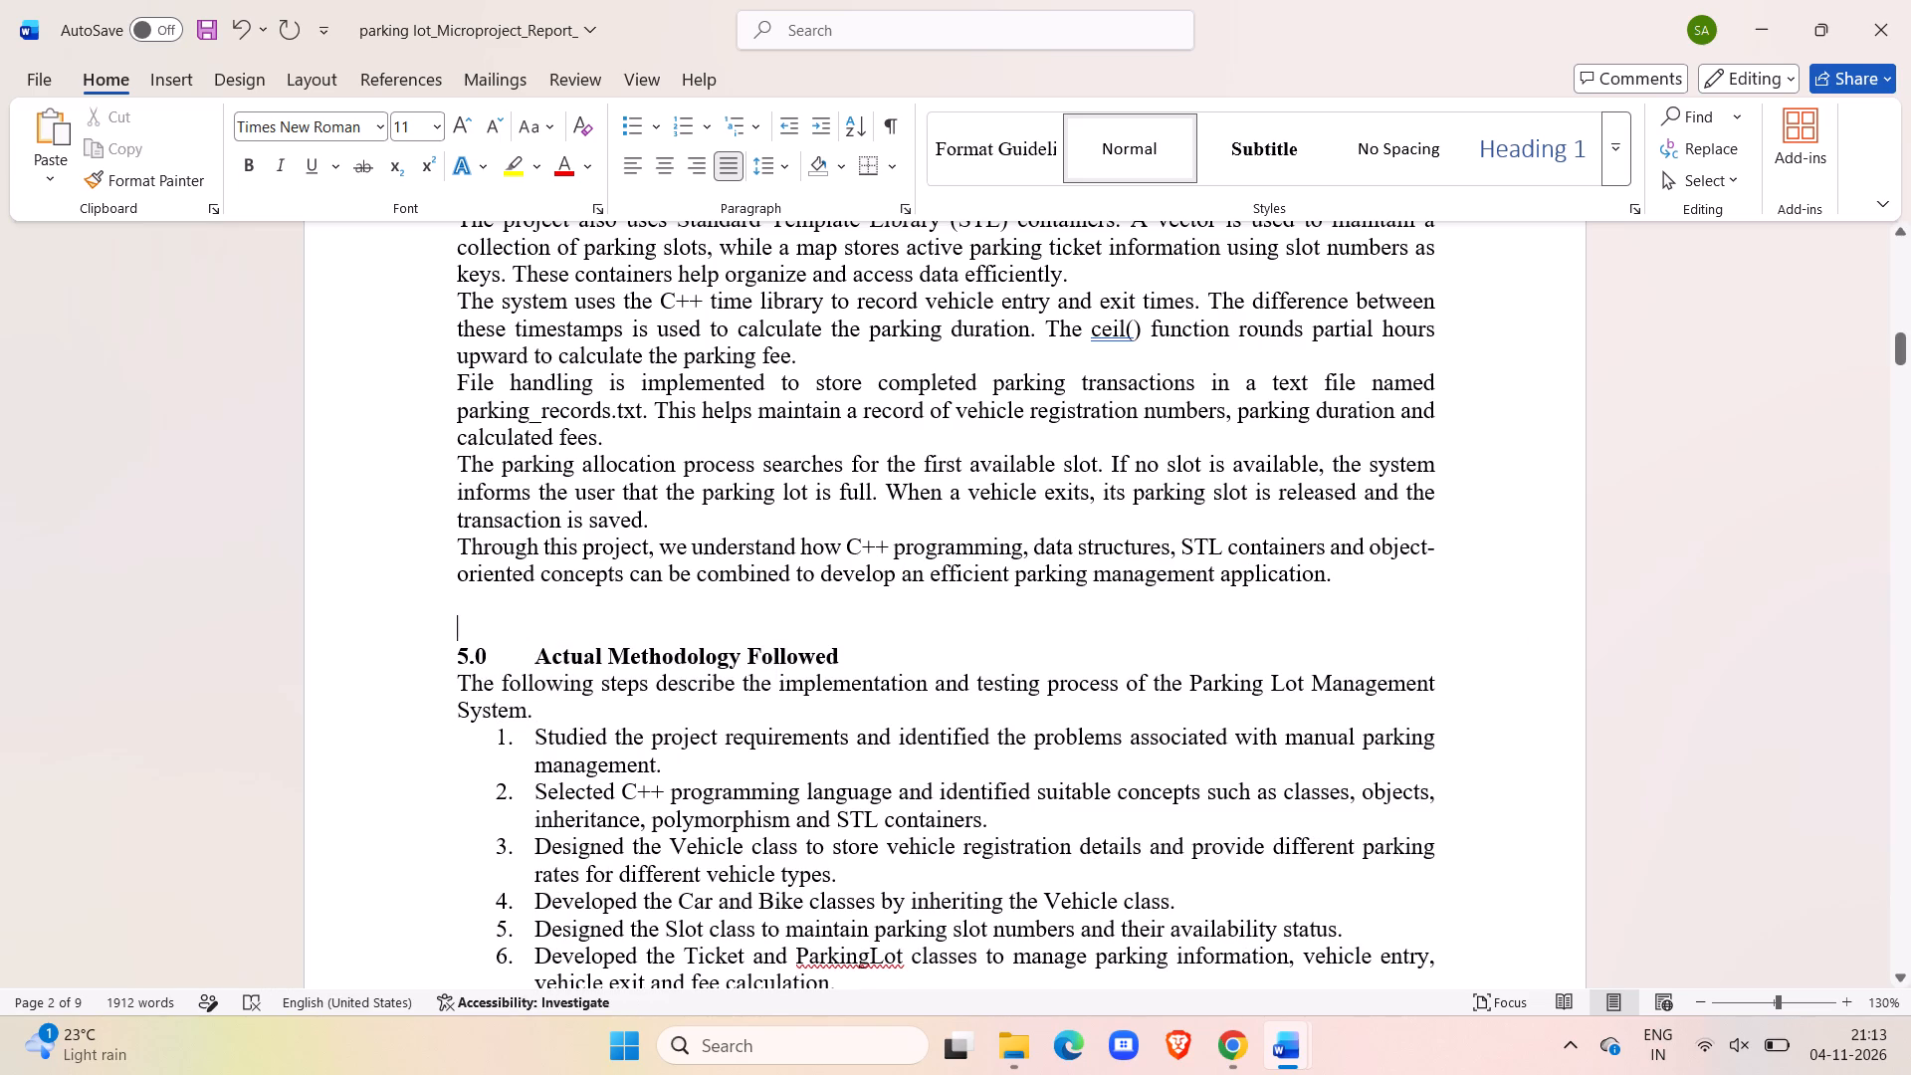
drag(534, 647, 699, 650)
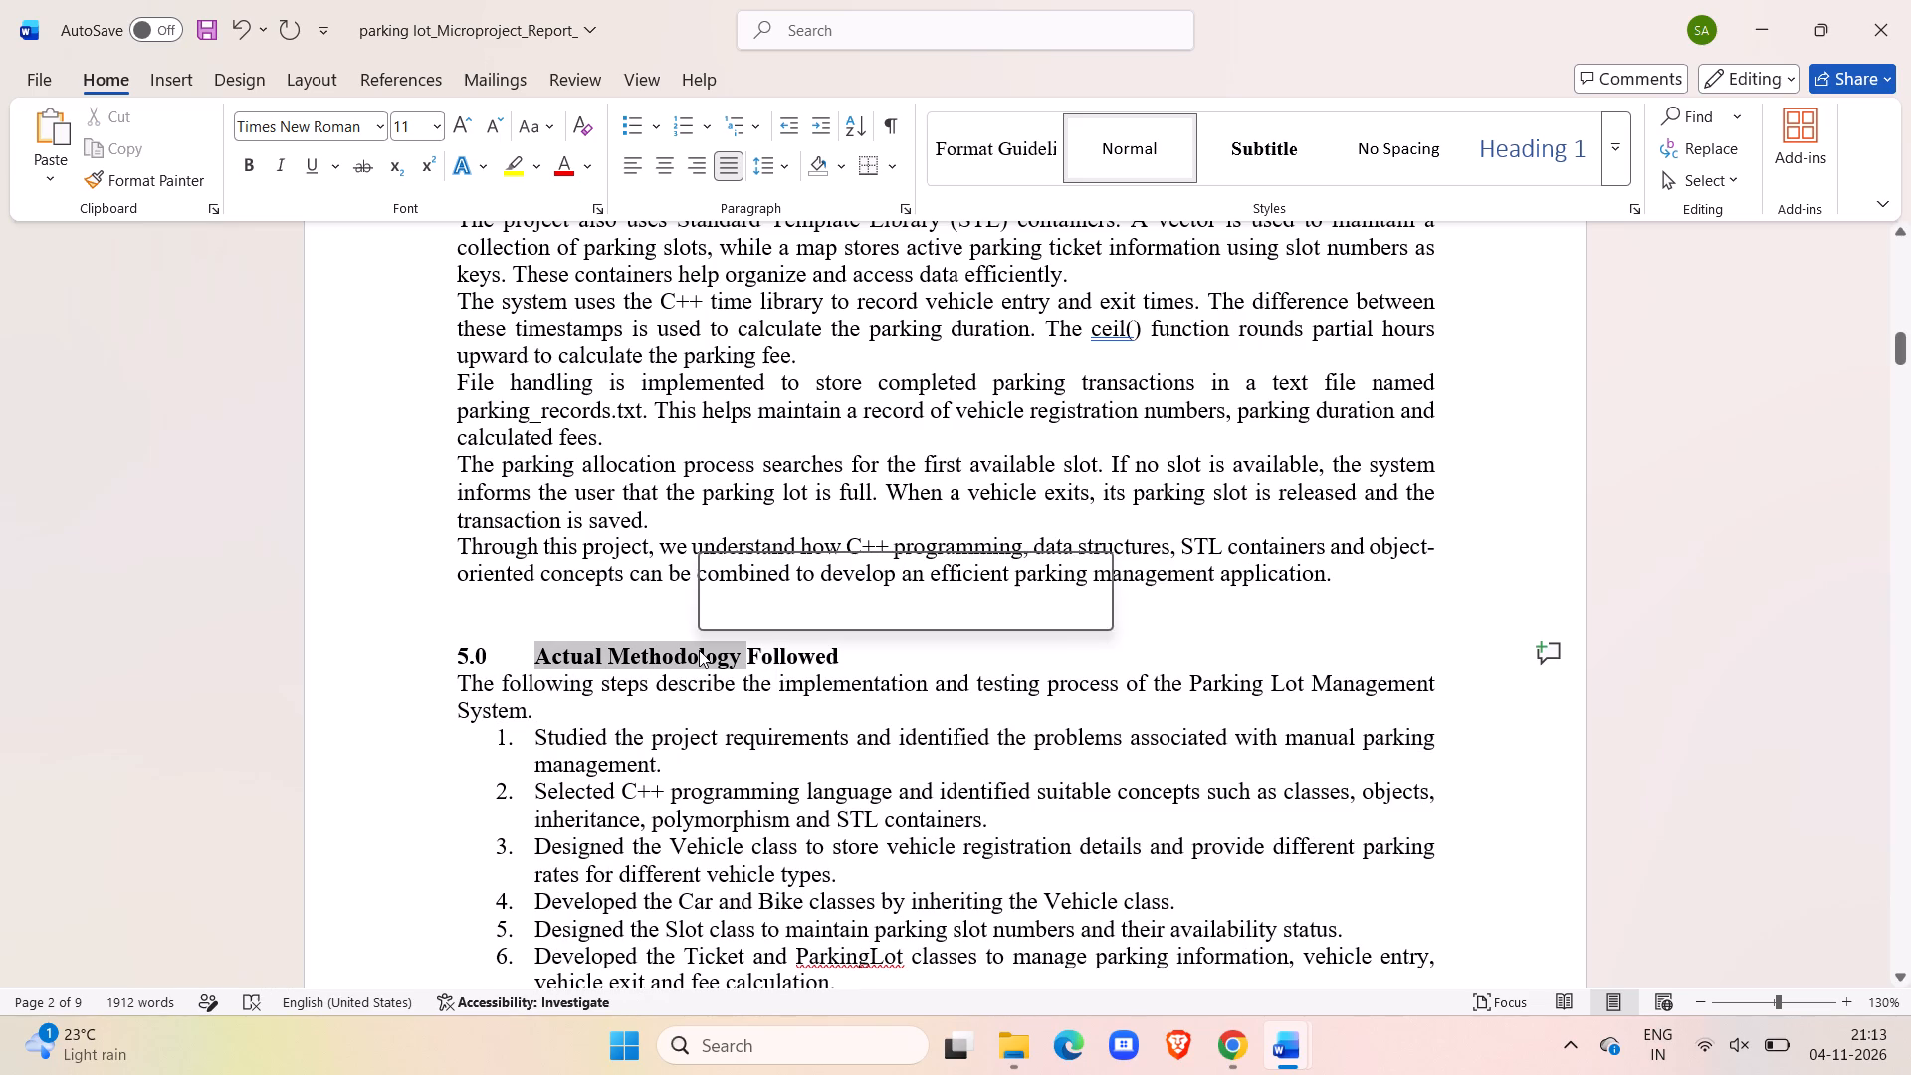
click(463, 769)
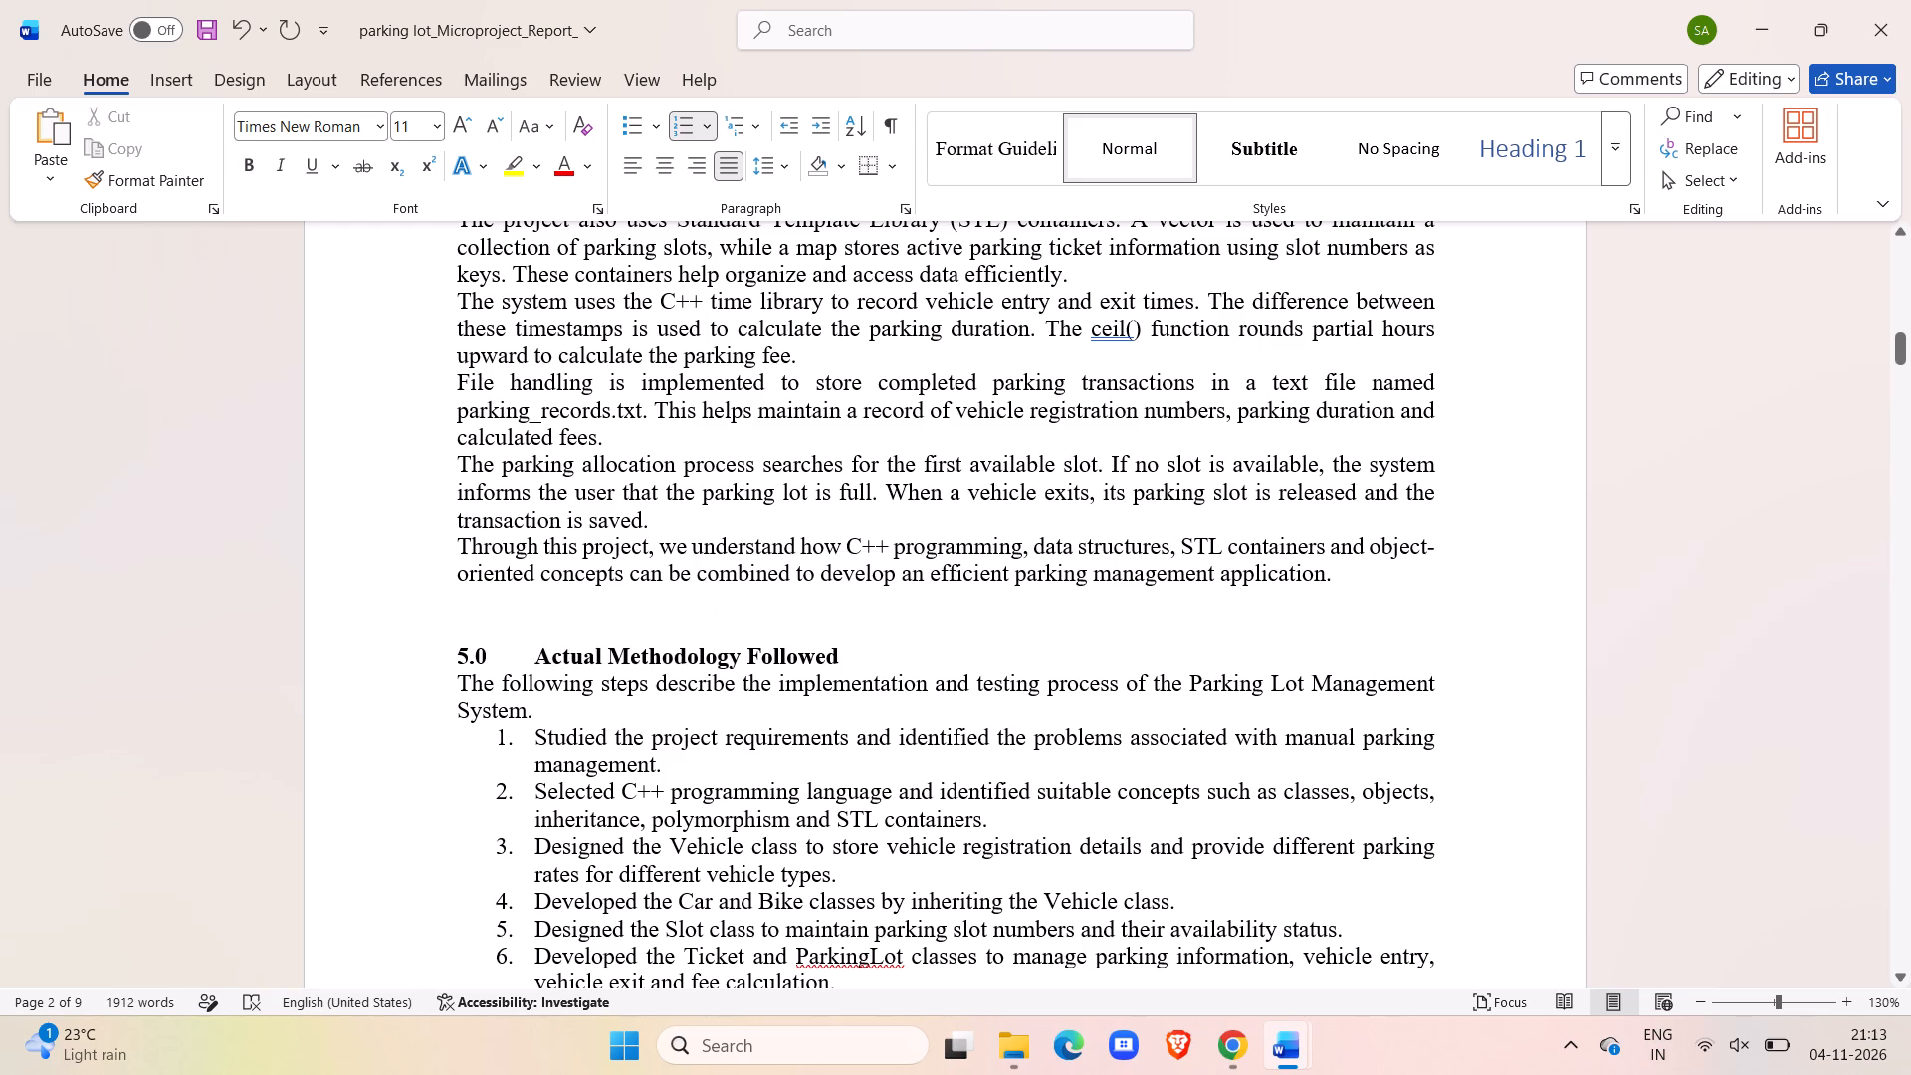
Split the word ParkingLot into "Parking Lot" in point 6 of the section 5.0 methodology list.
scroll(542, 767, down, 1)
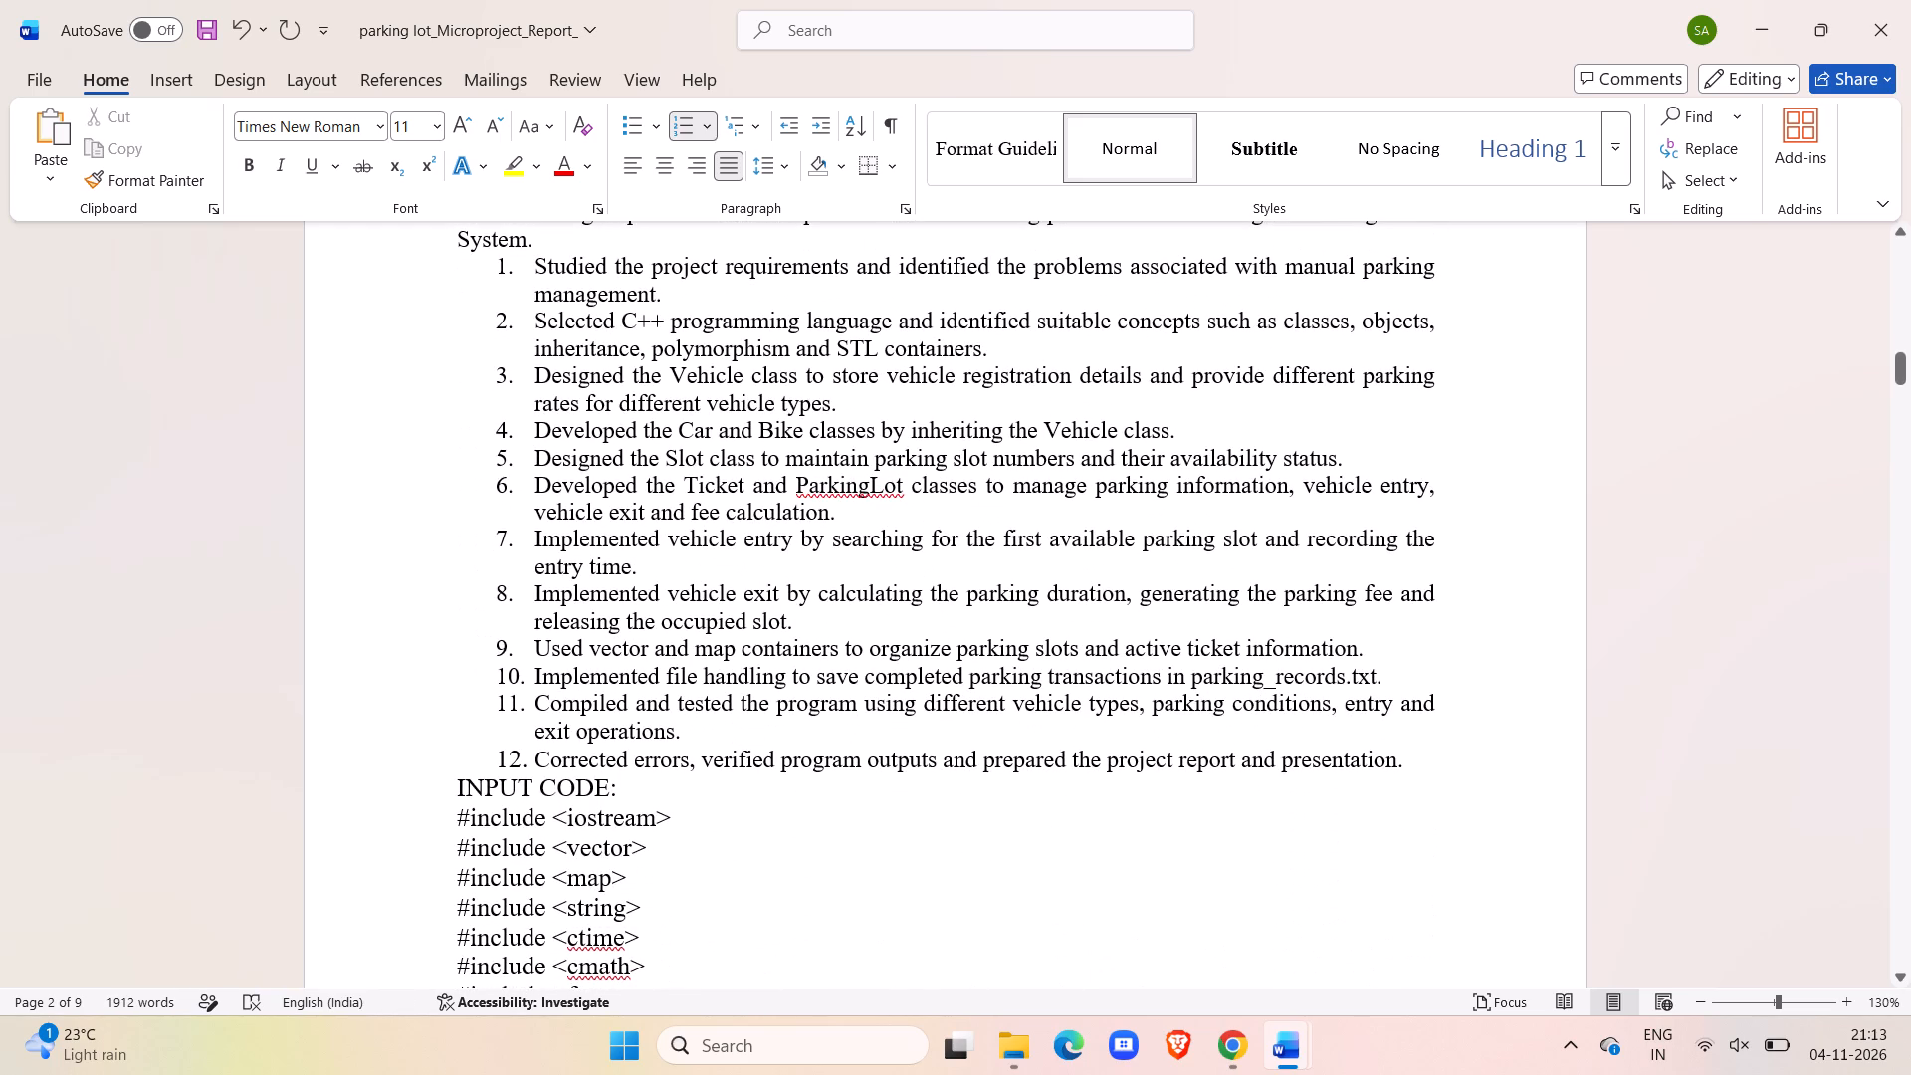
click(868, 487)
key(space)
Delete everything from the INPUT CODE heading and its full C++ listing through the end of the Team Contributions bullet list.
scroll(868, 492, right, 1)
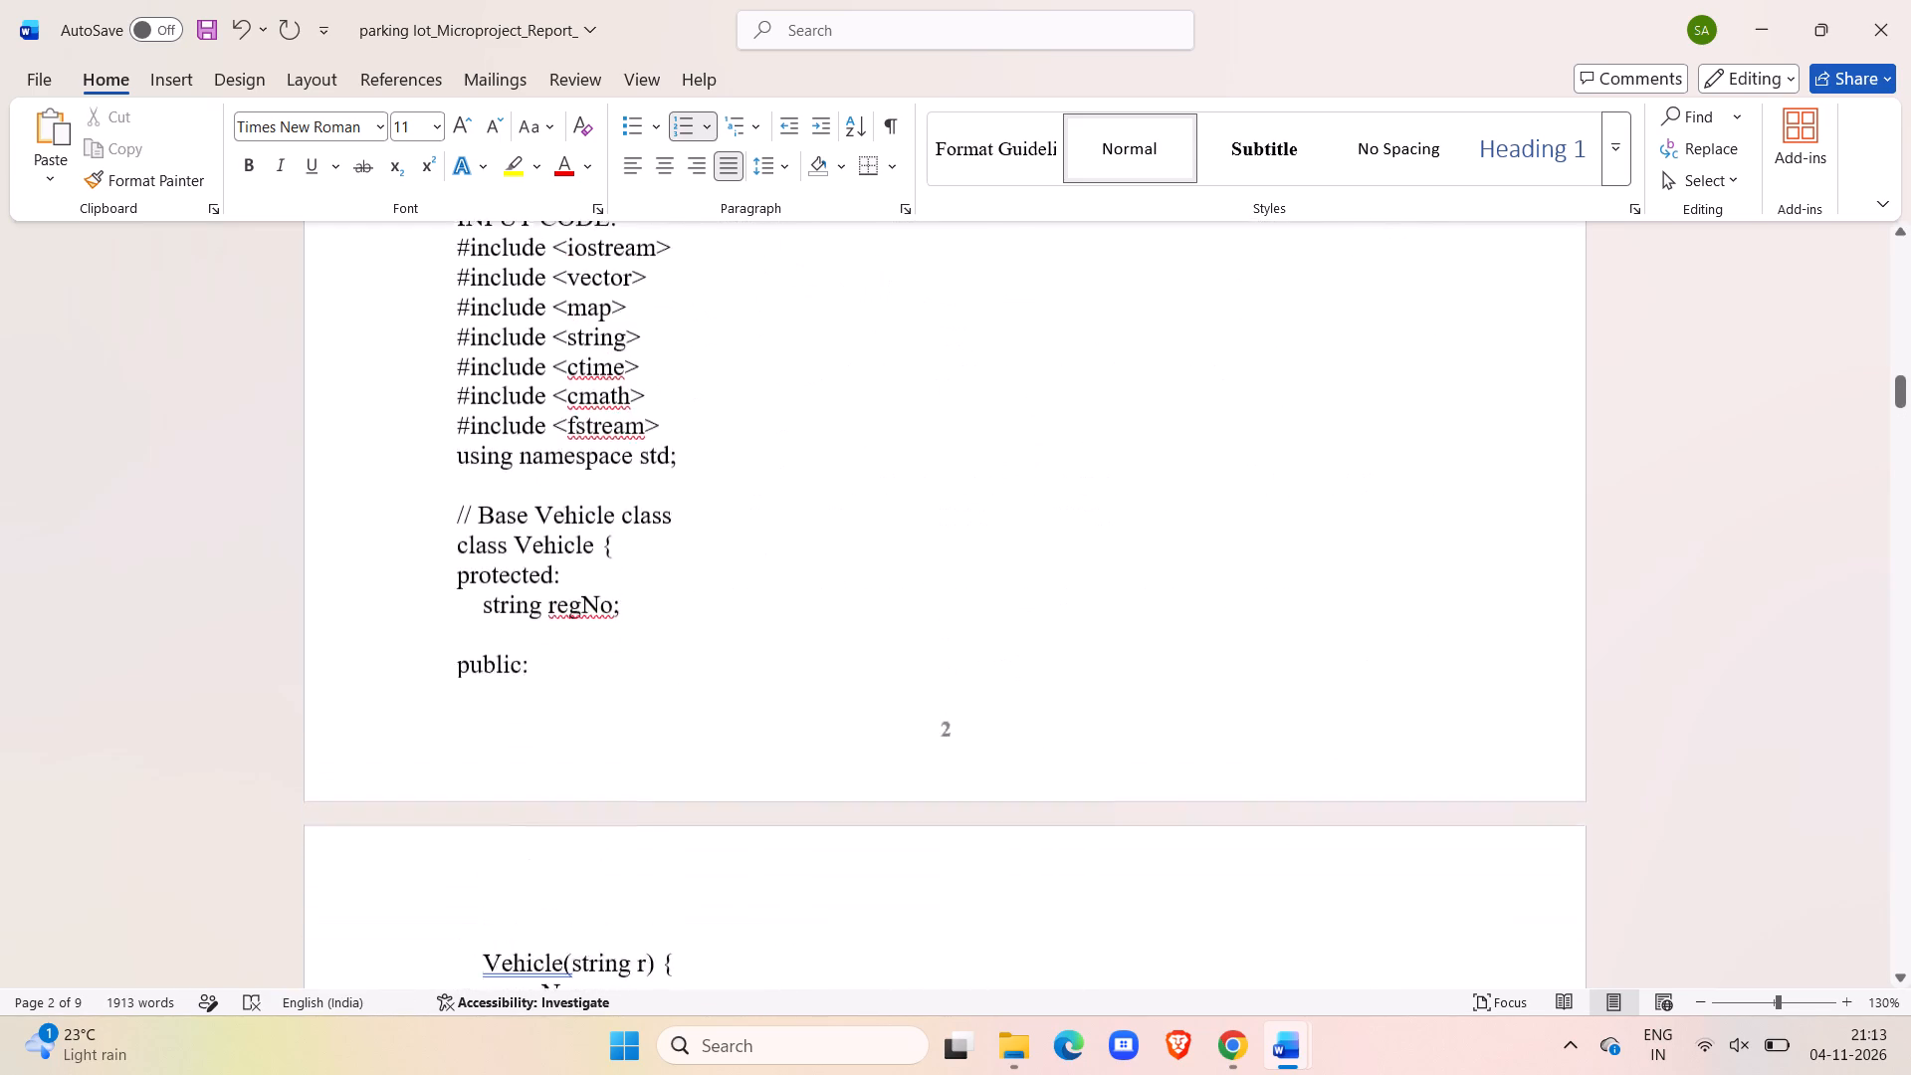
scroll(868, 492, right, 1)
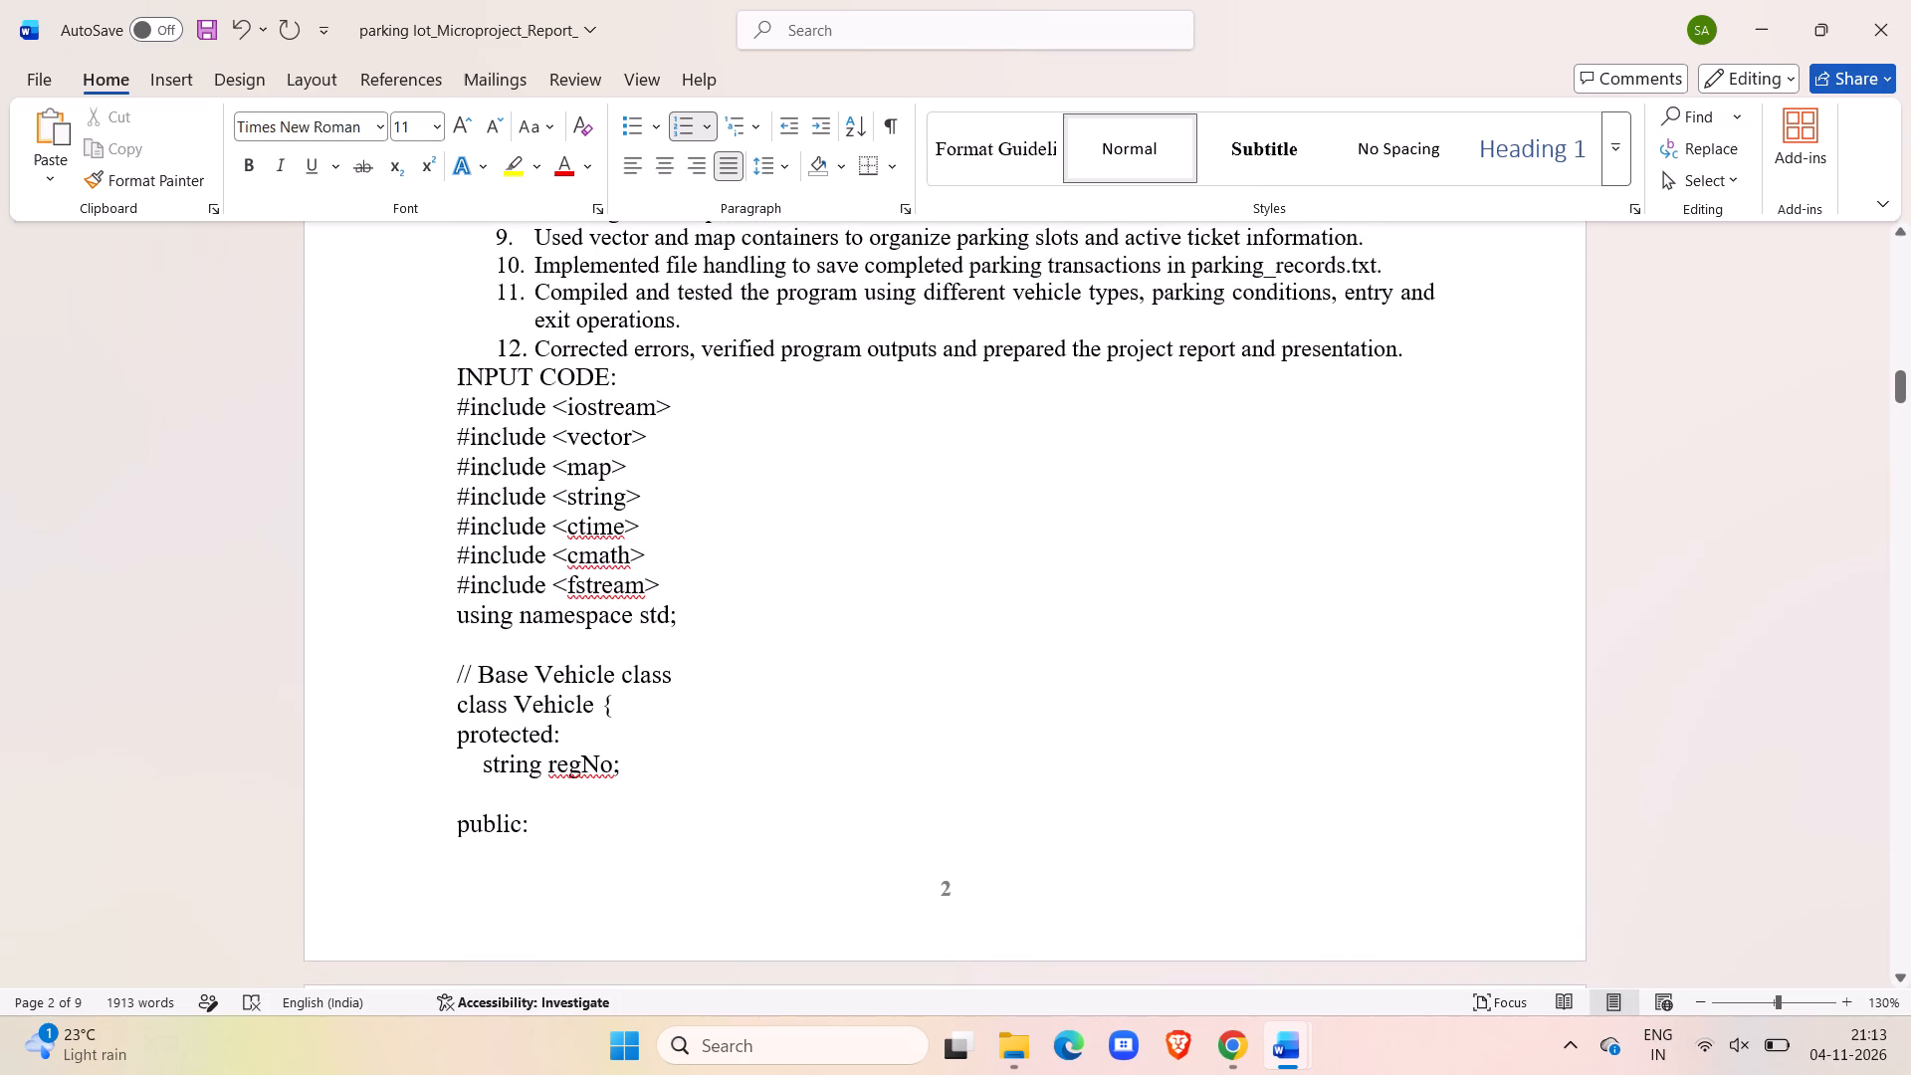
drag(455, 382, 679, 997)
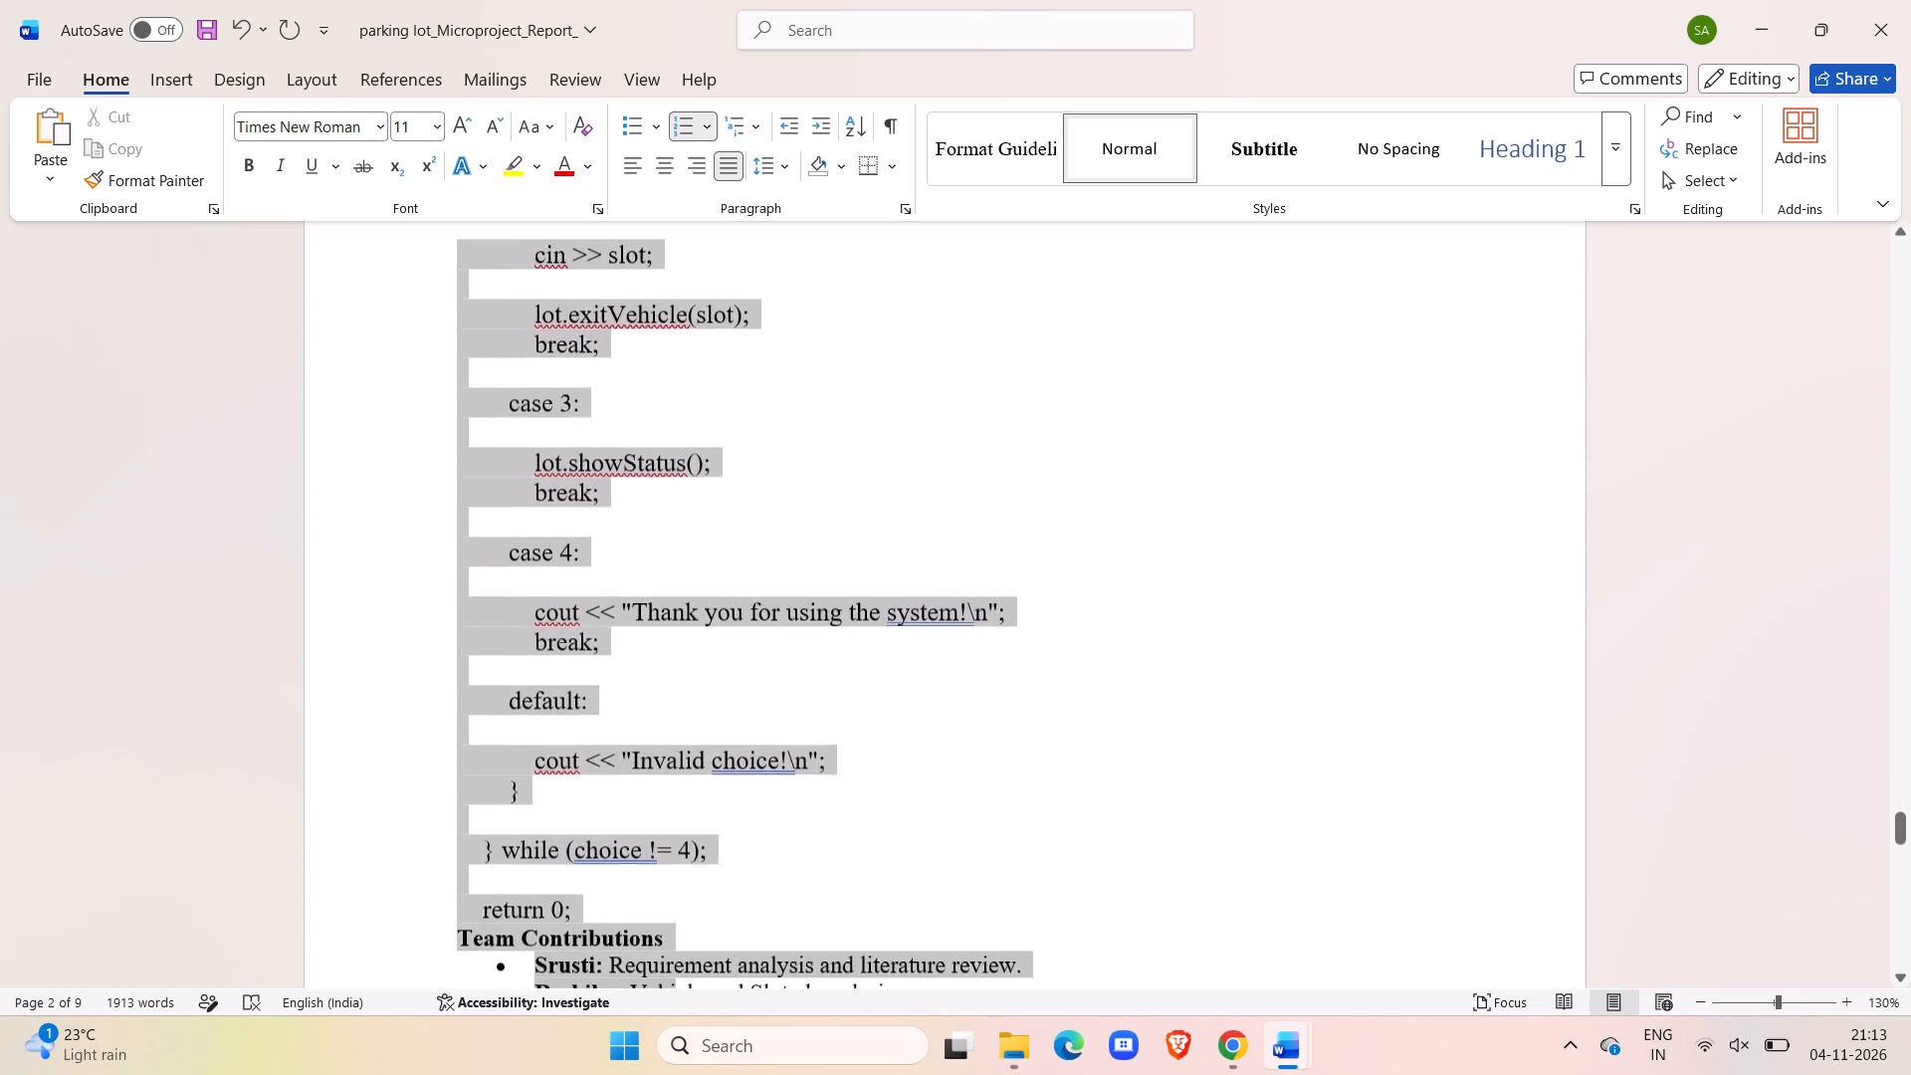
drag(679, 997, 1032, 860)
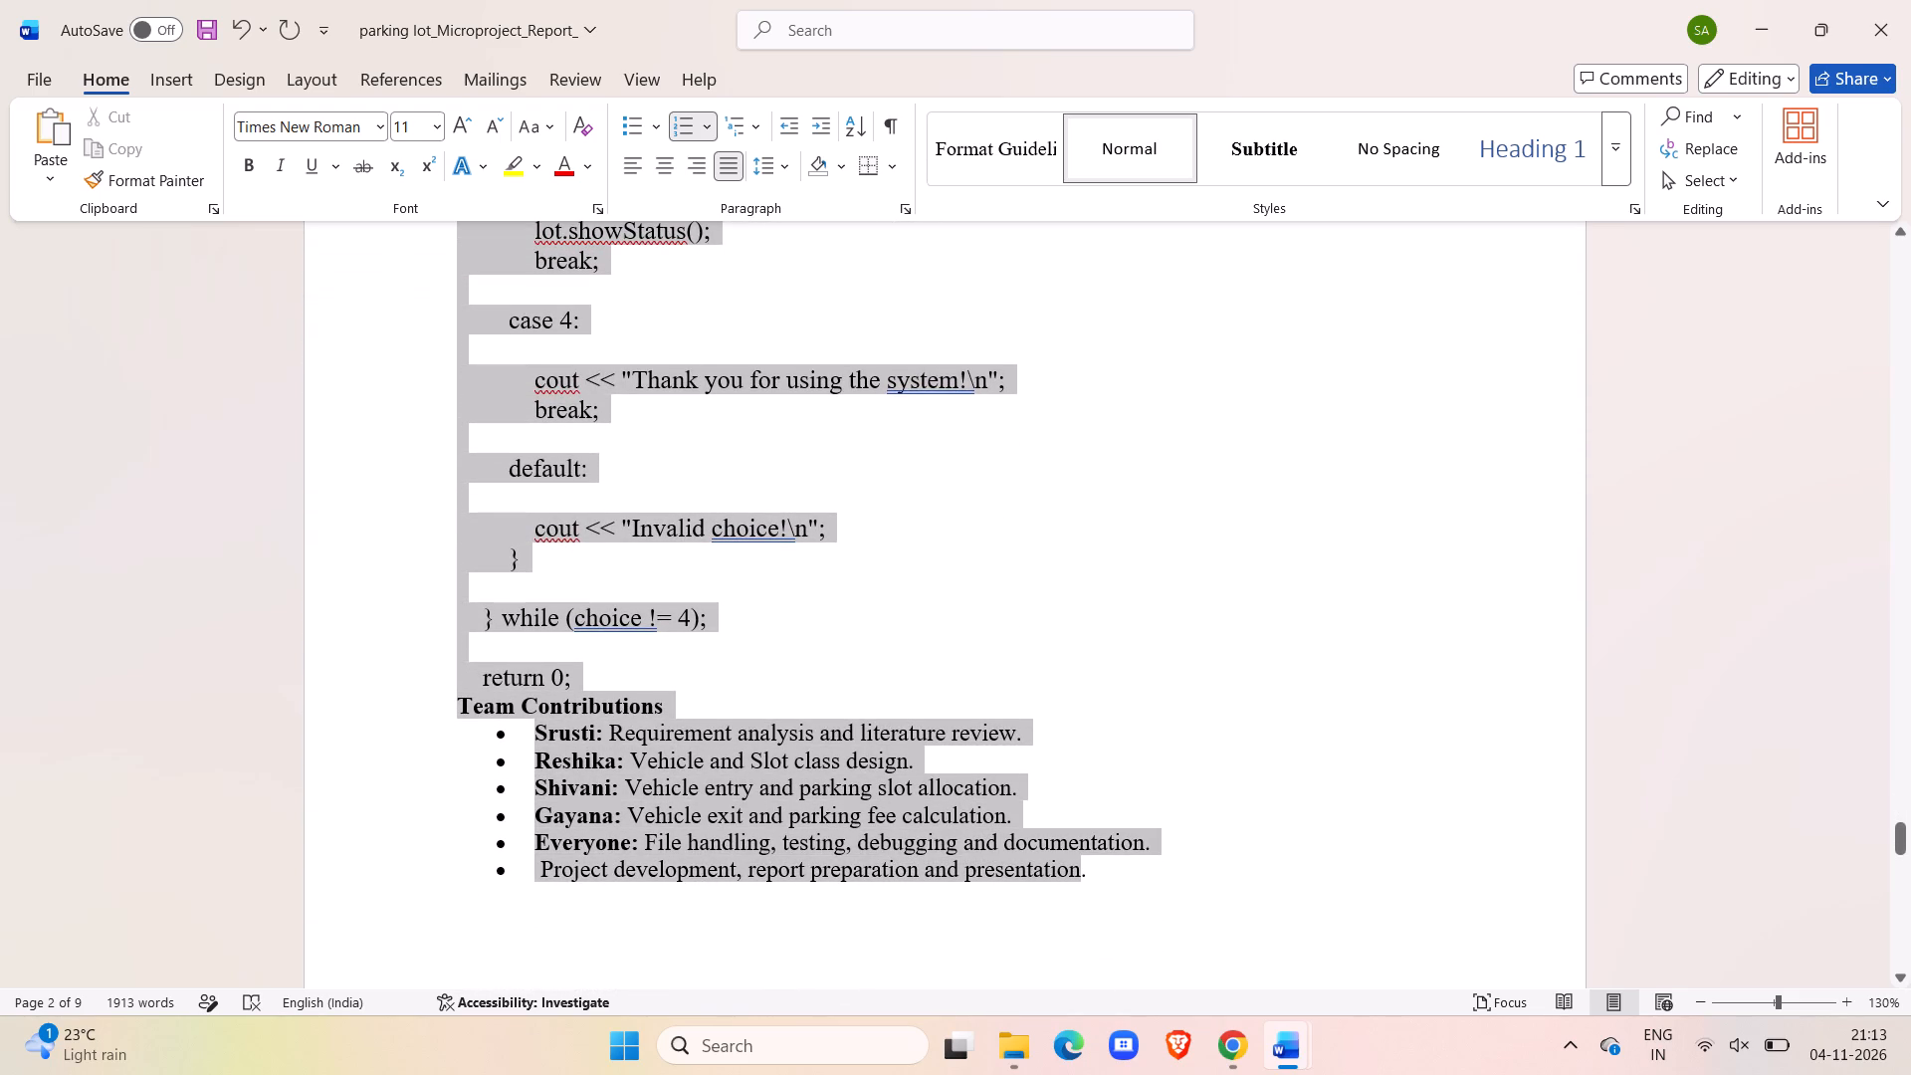
drag(1032, 860, 1094, 869)
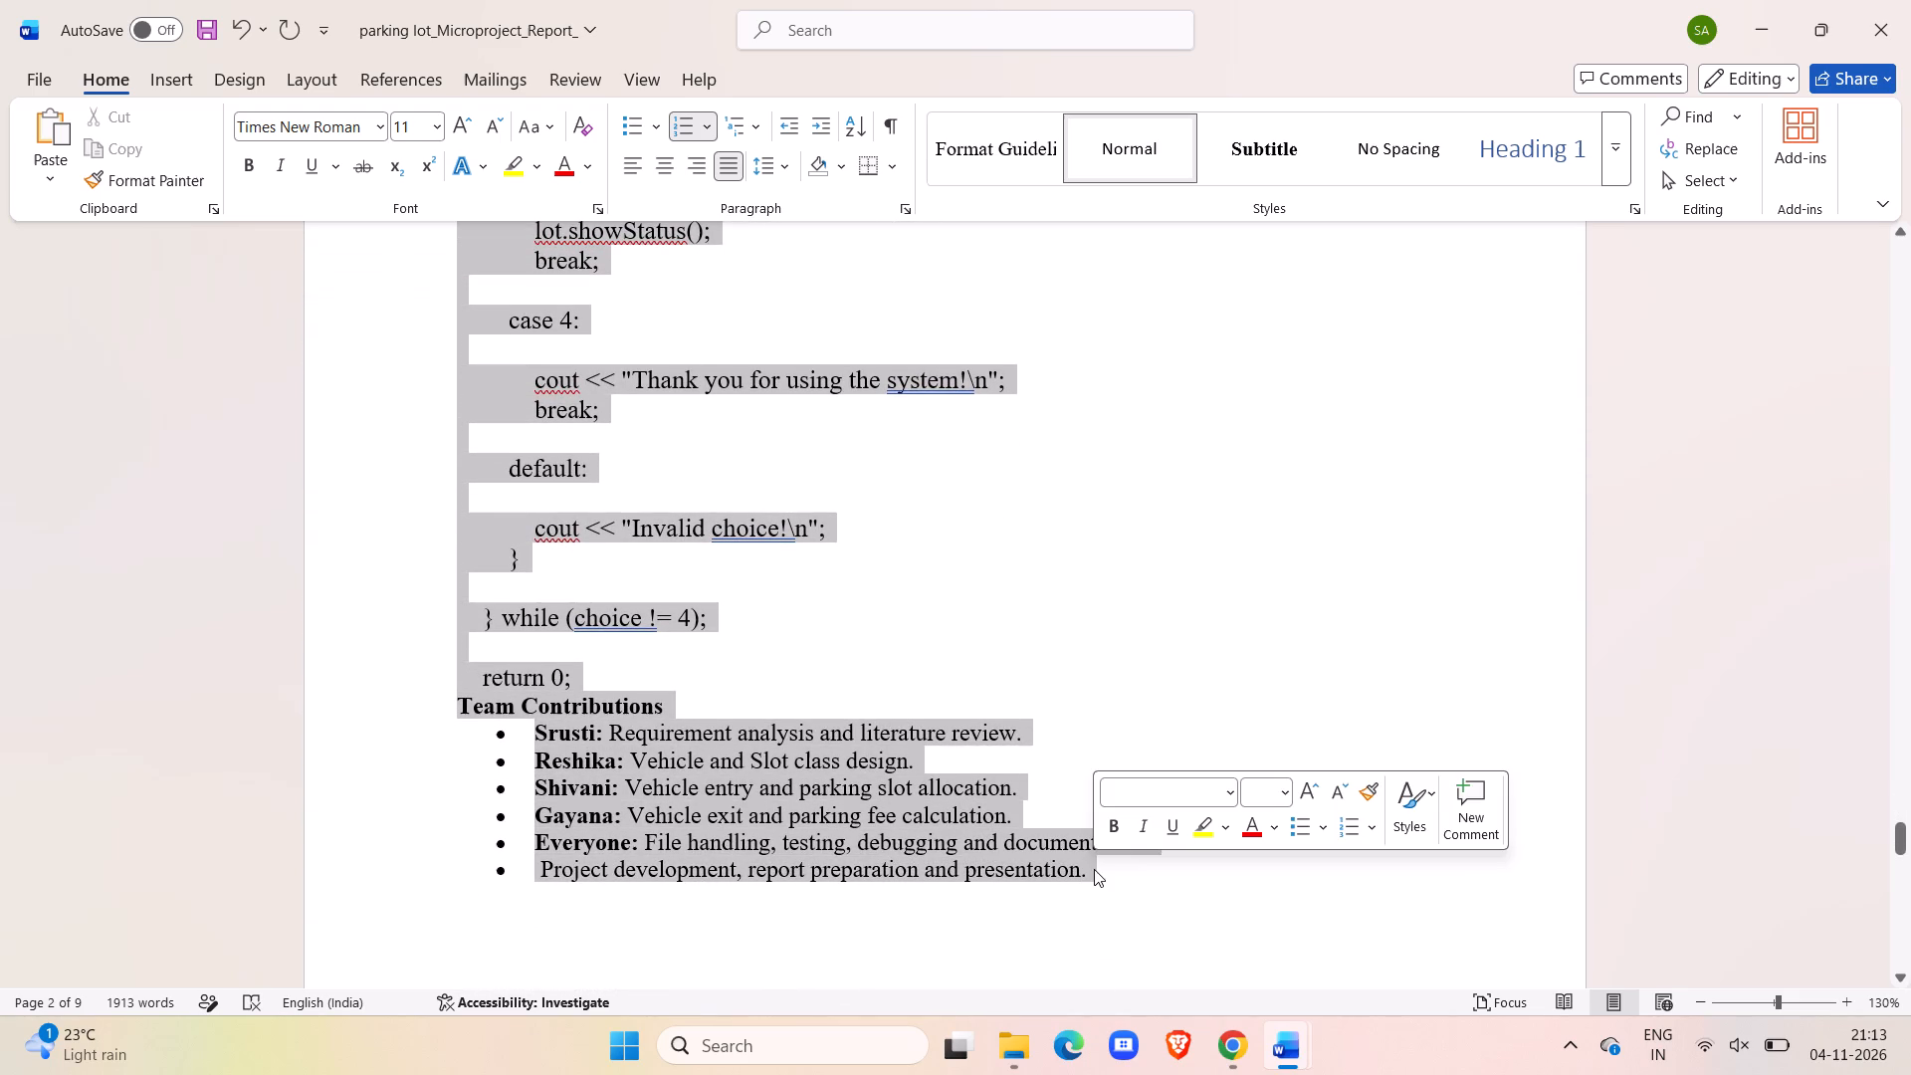
key(BackSpace)
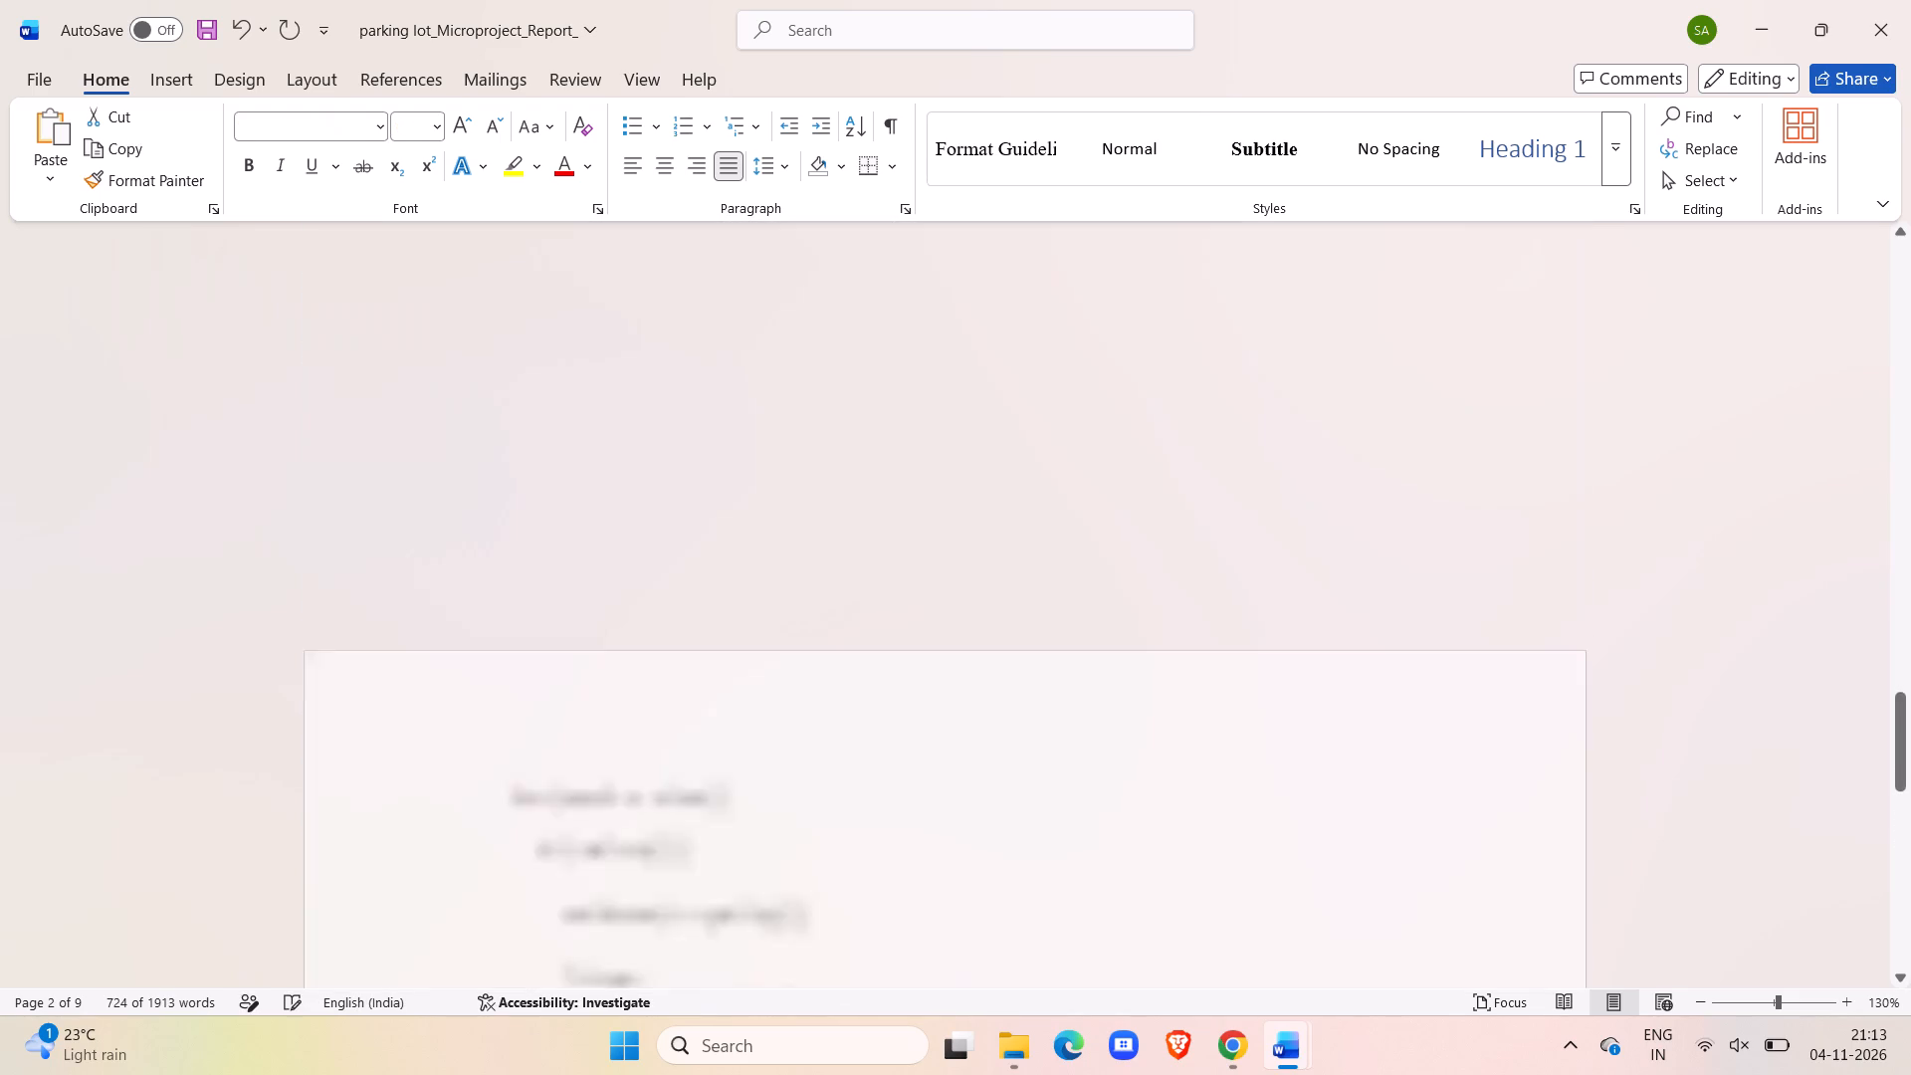
scroll(1094, 869, up, 5)
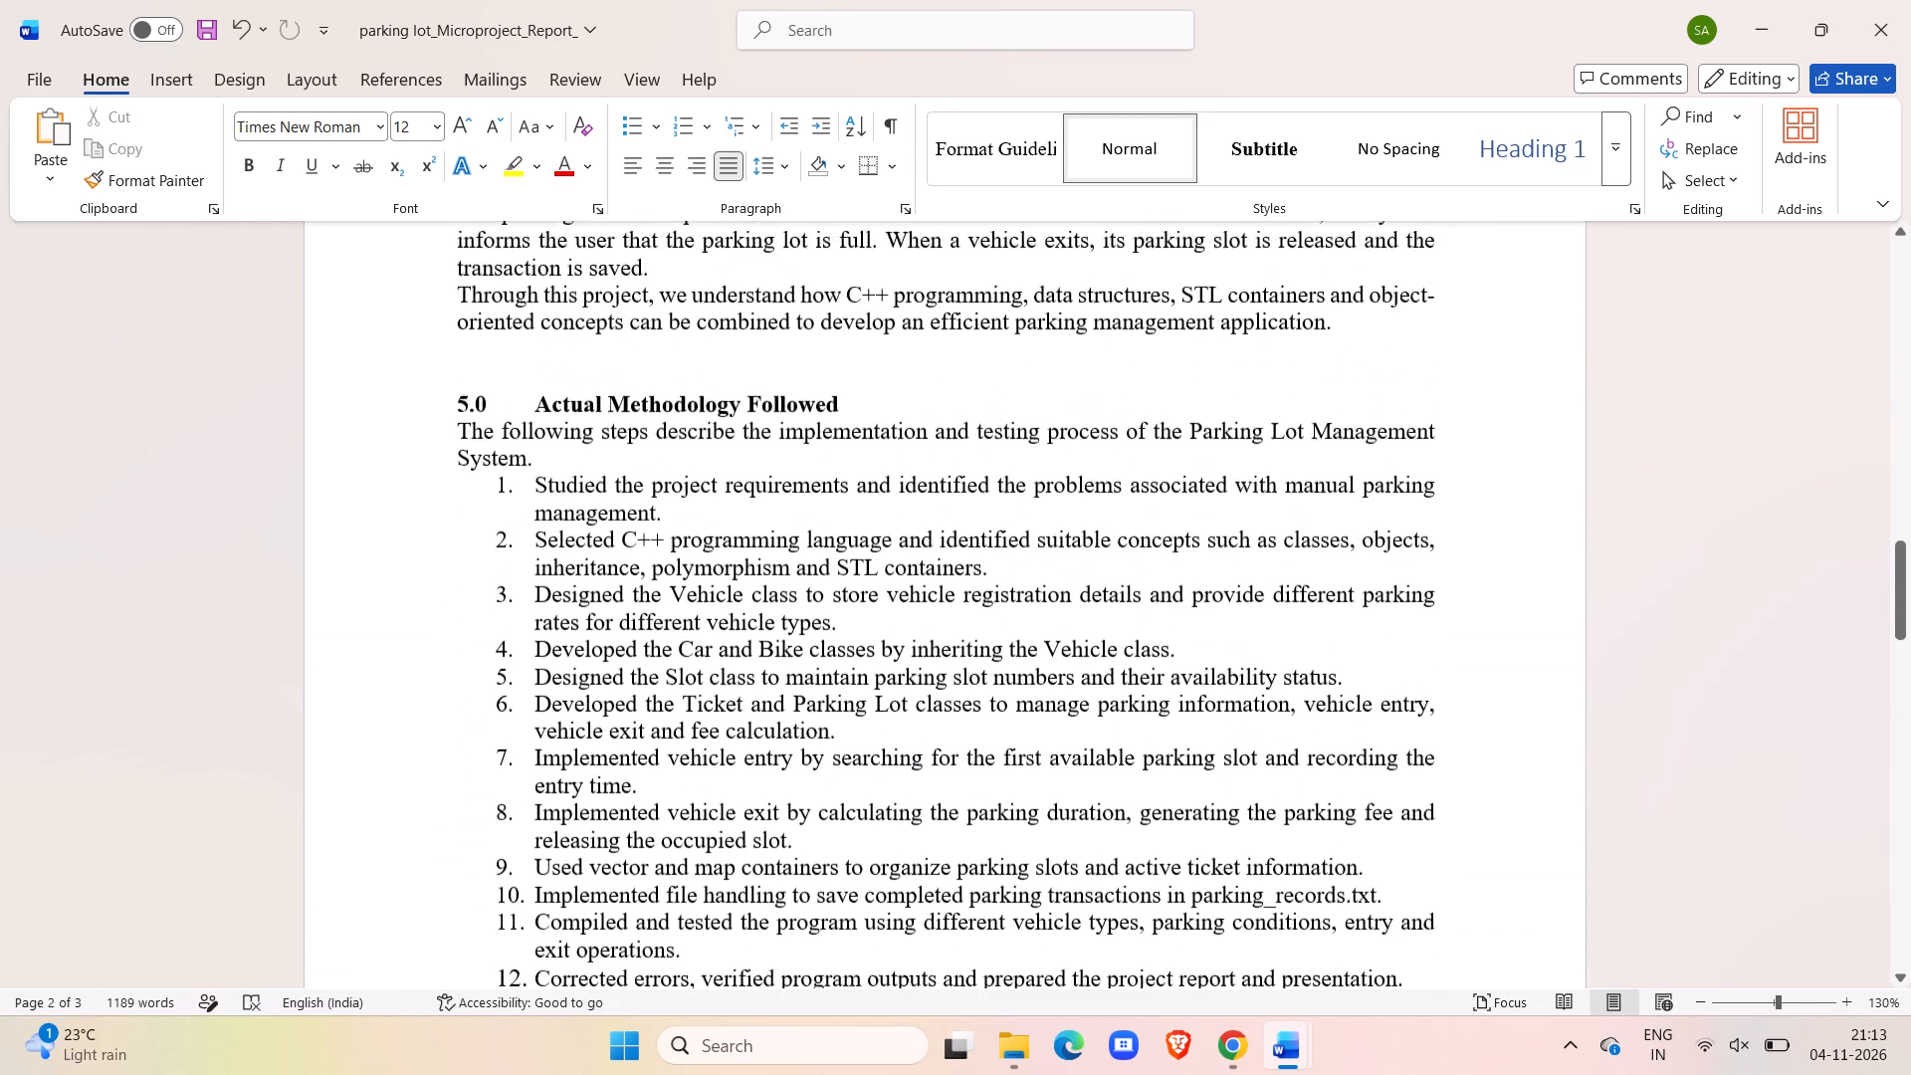
scroll(1094, 869, up, 2)
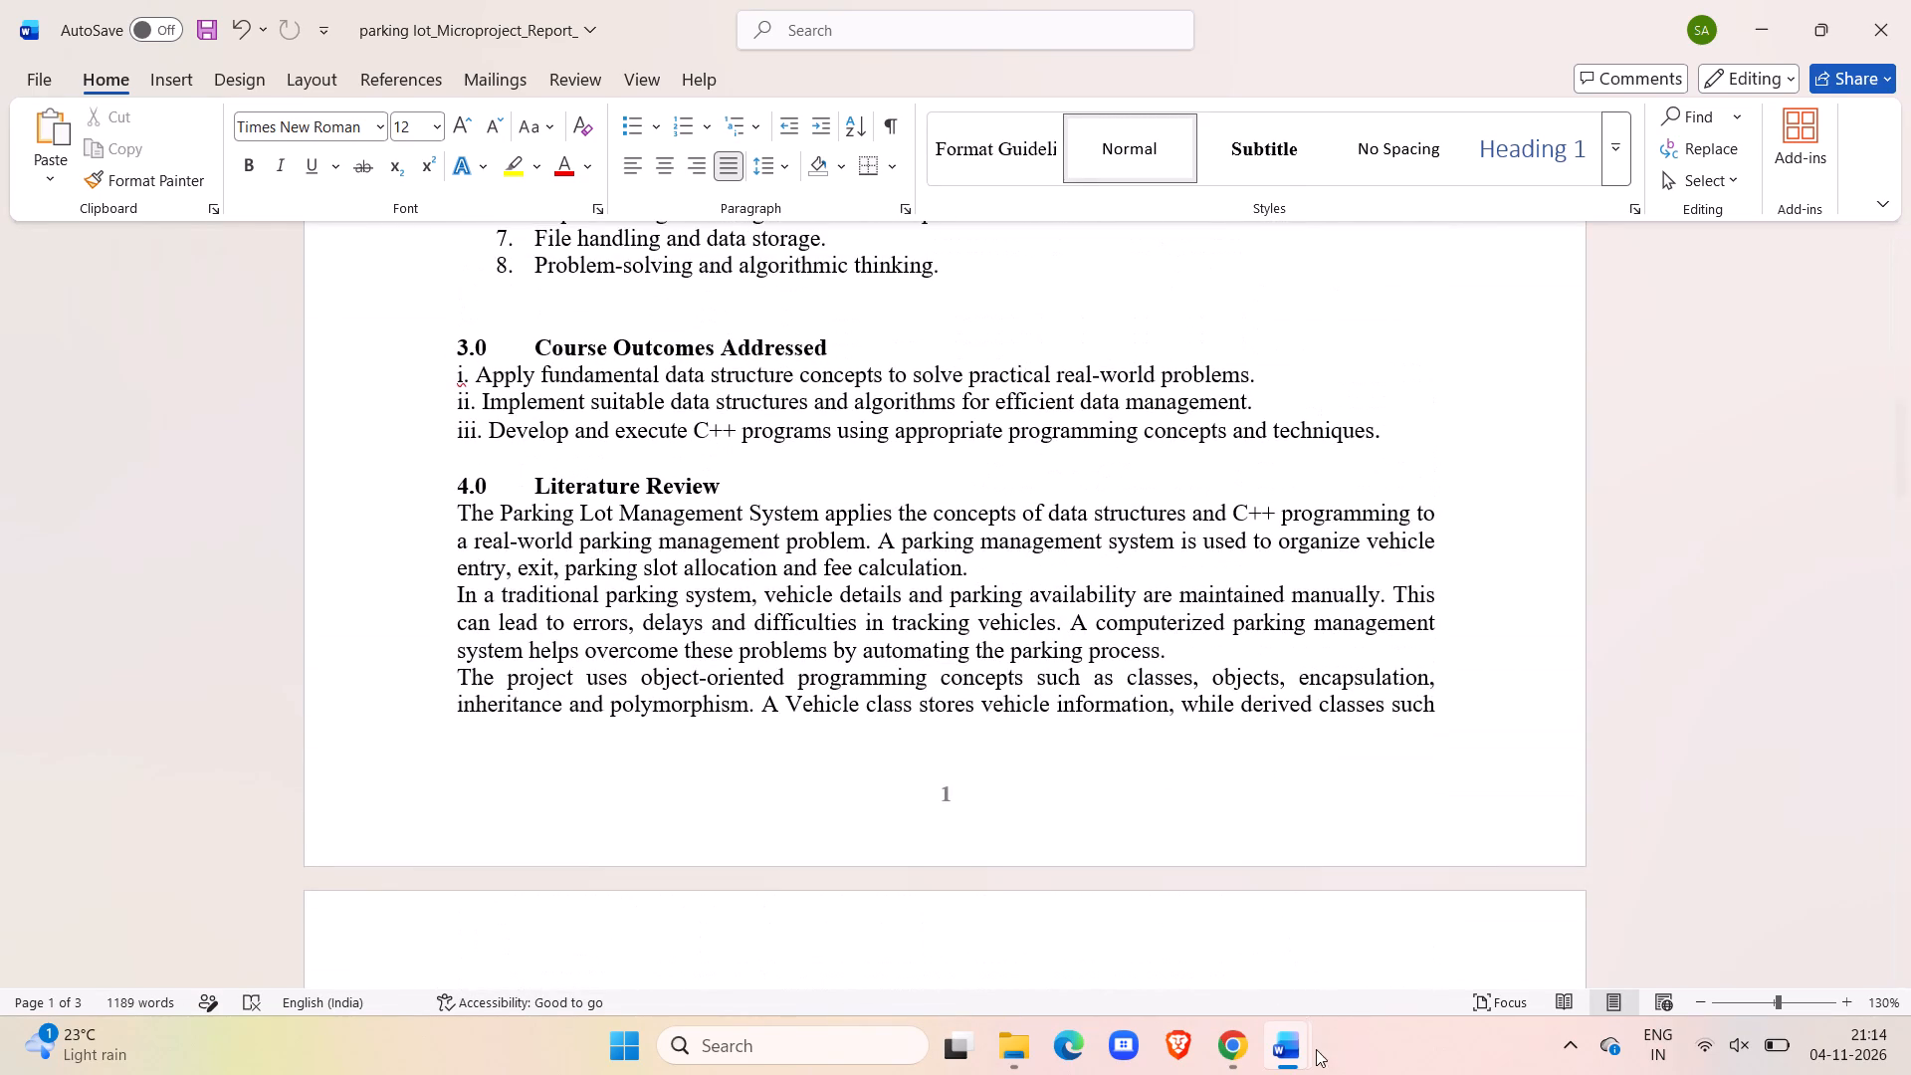
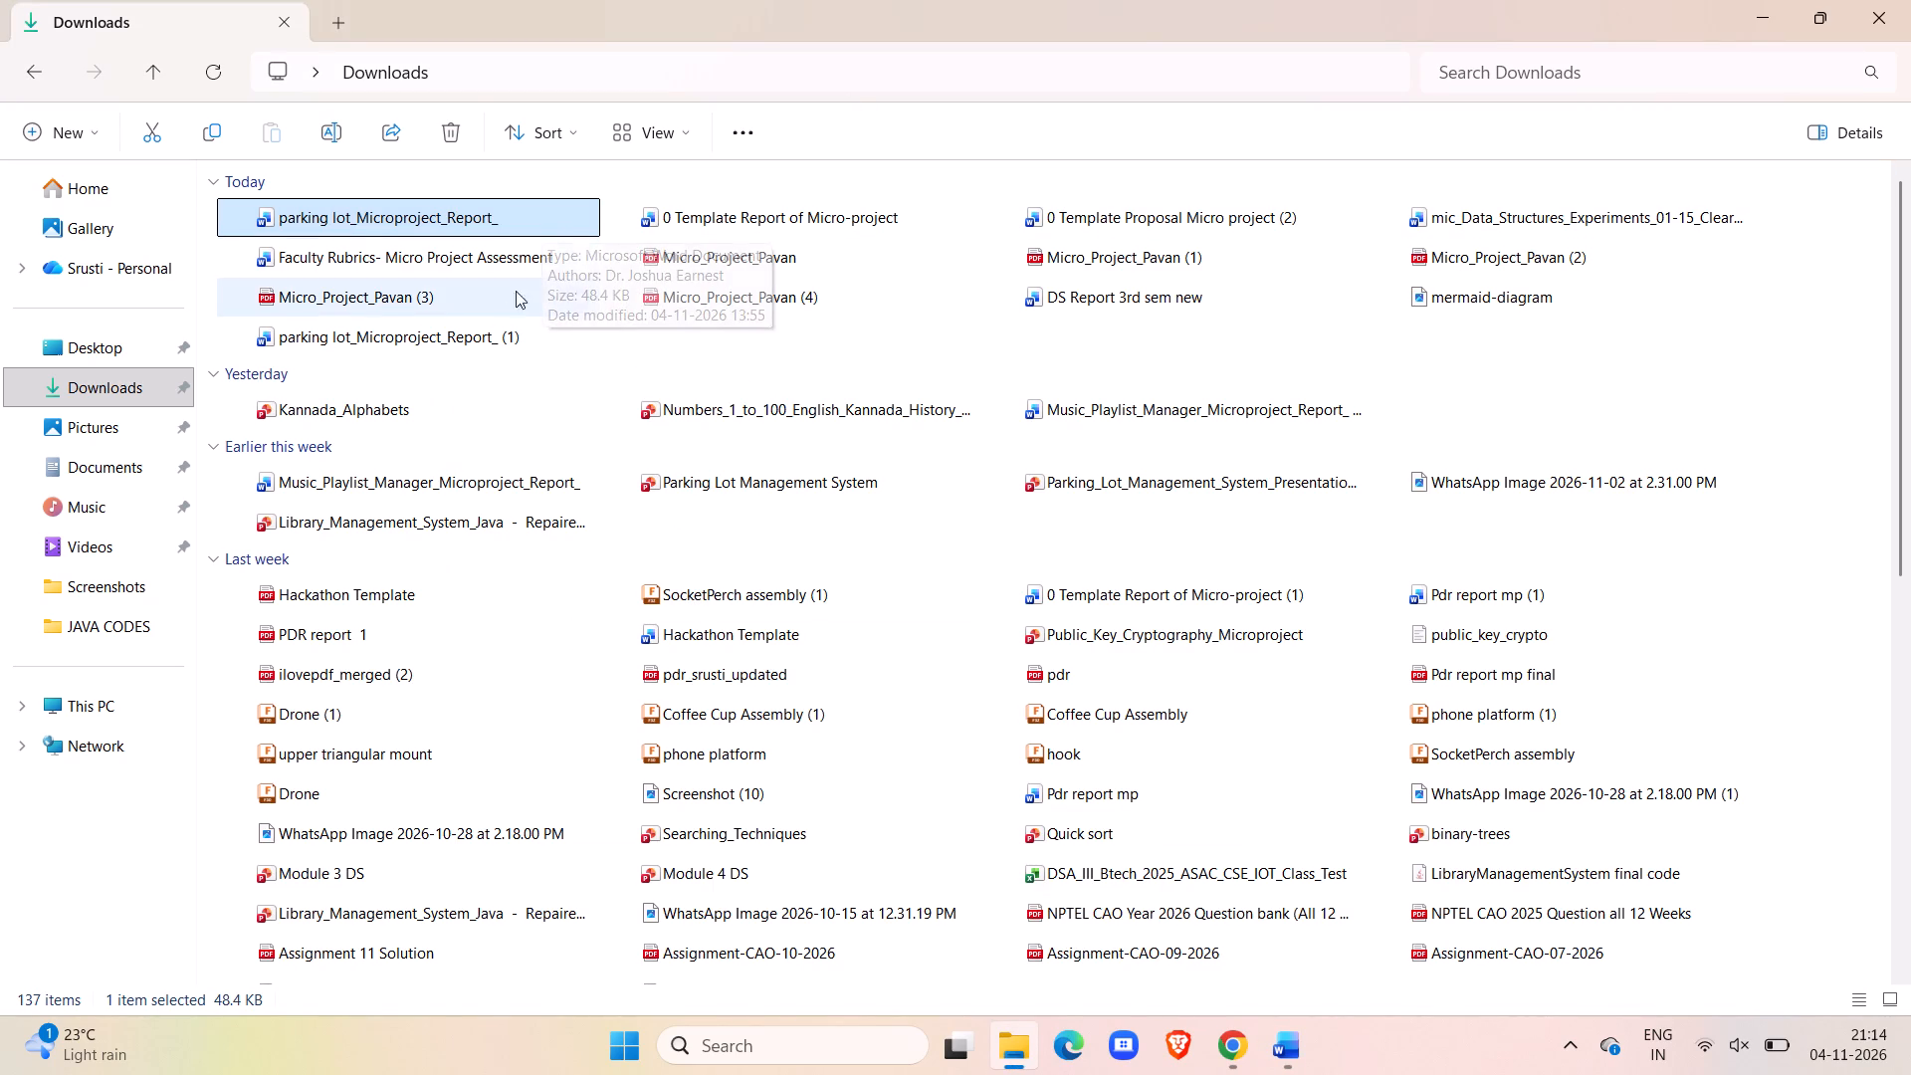
Open the file parking lot_Microproject_Report_ (1) and compare its first page with that of parking lot_Microproject_Report_.
double_click(499, 326)
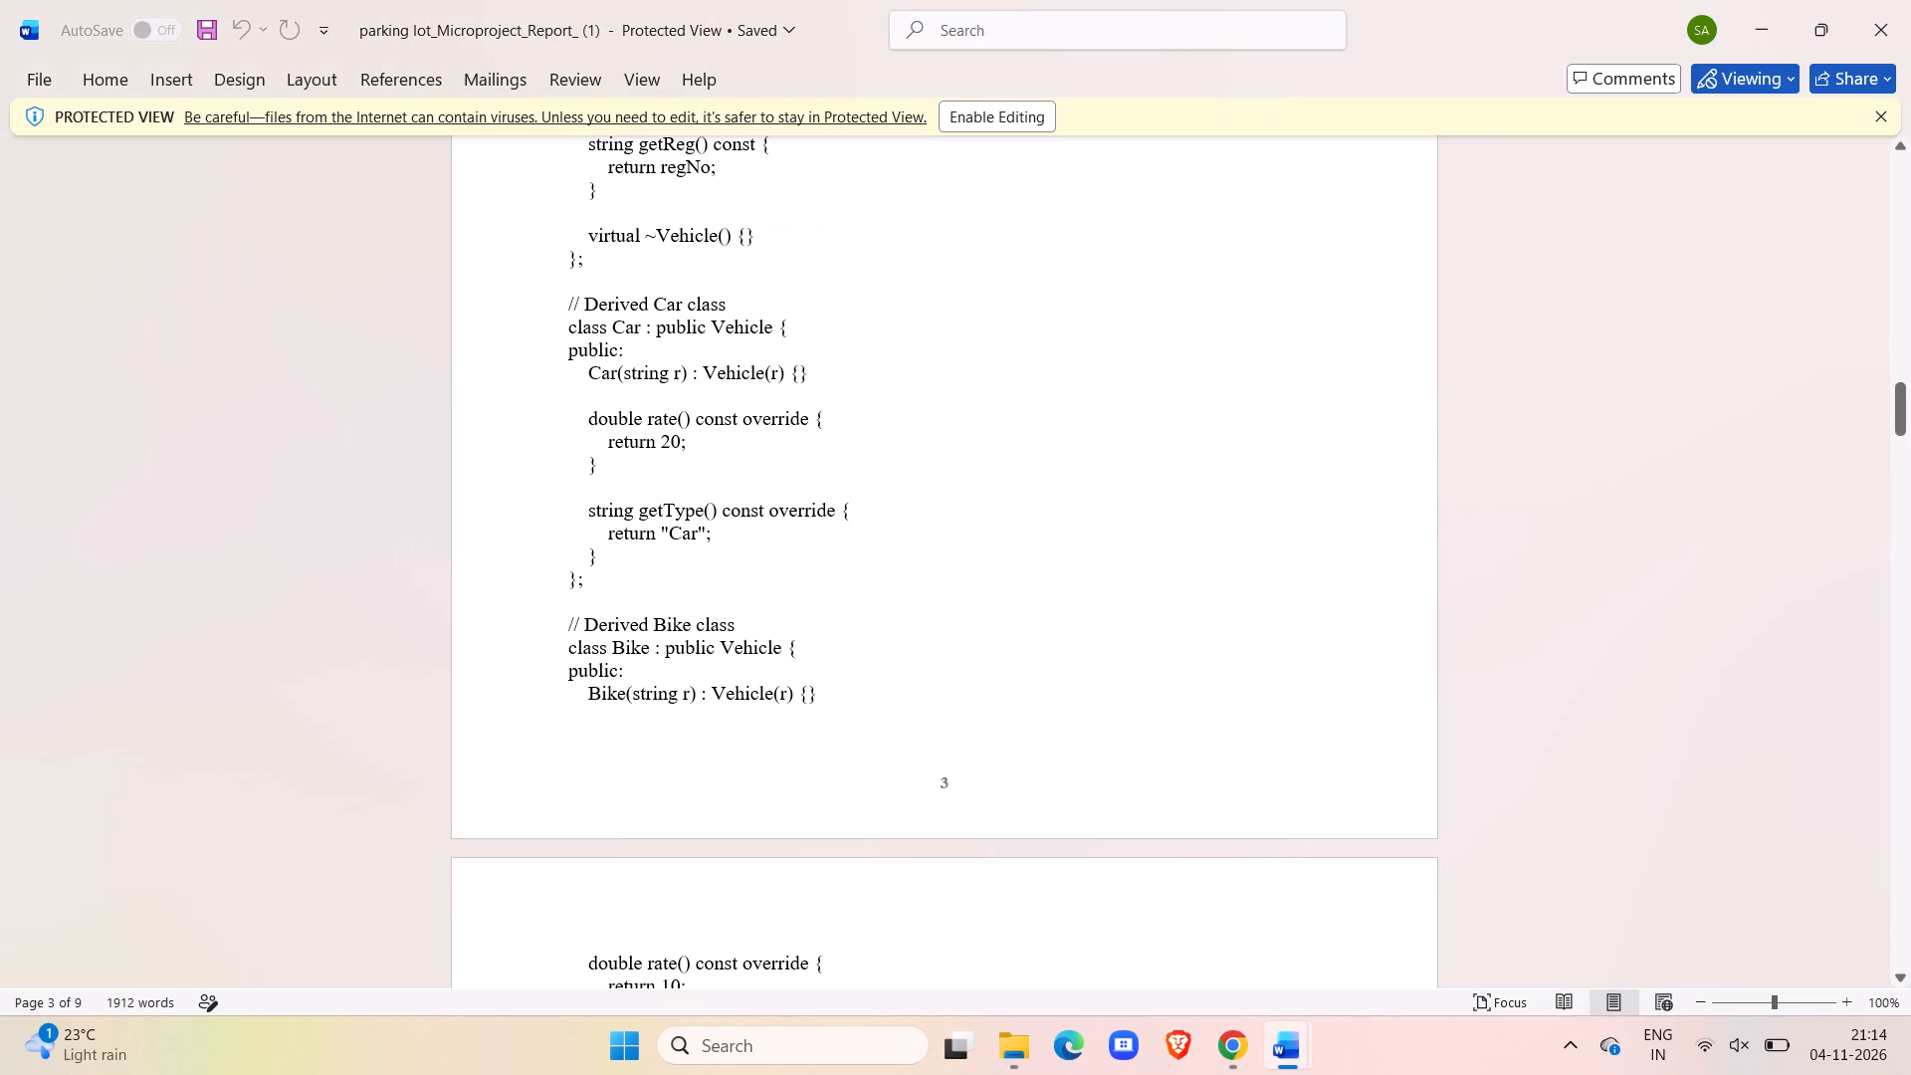
scroll(958, 617, up, 9)
scroll(958, 617, up, 14)
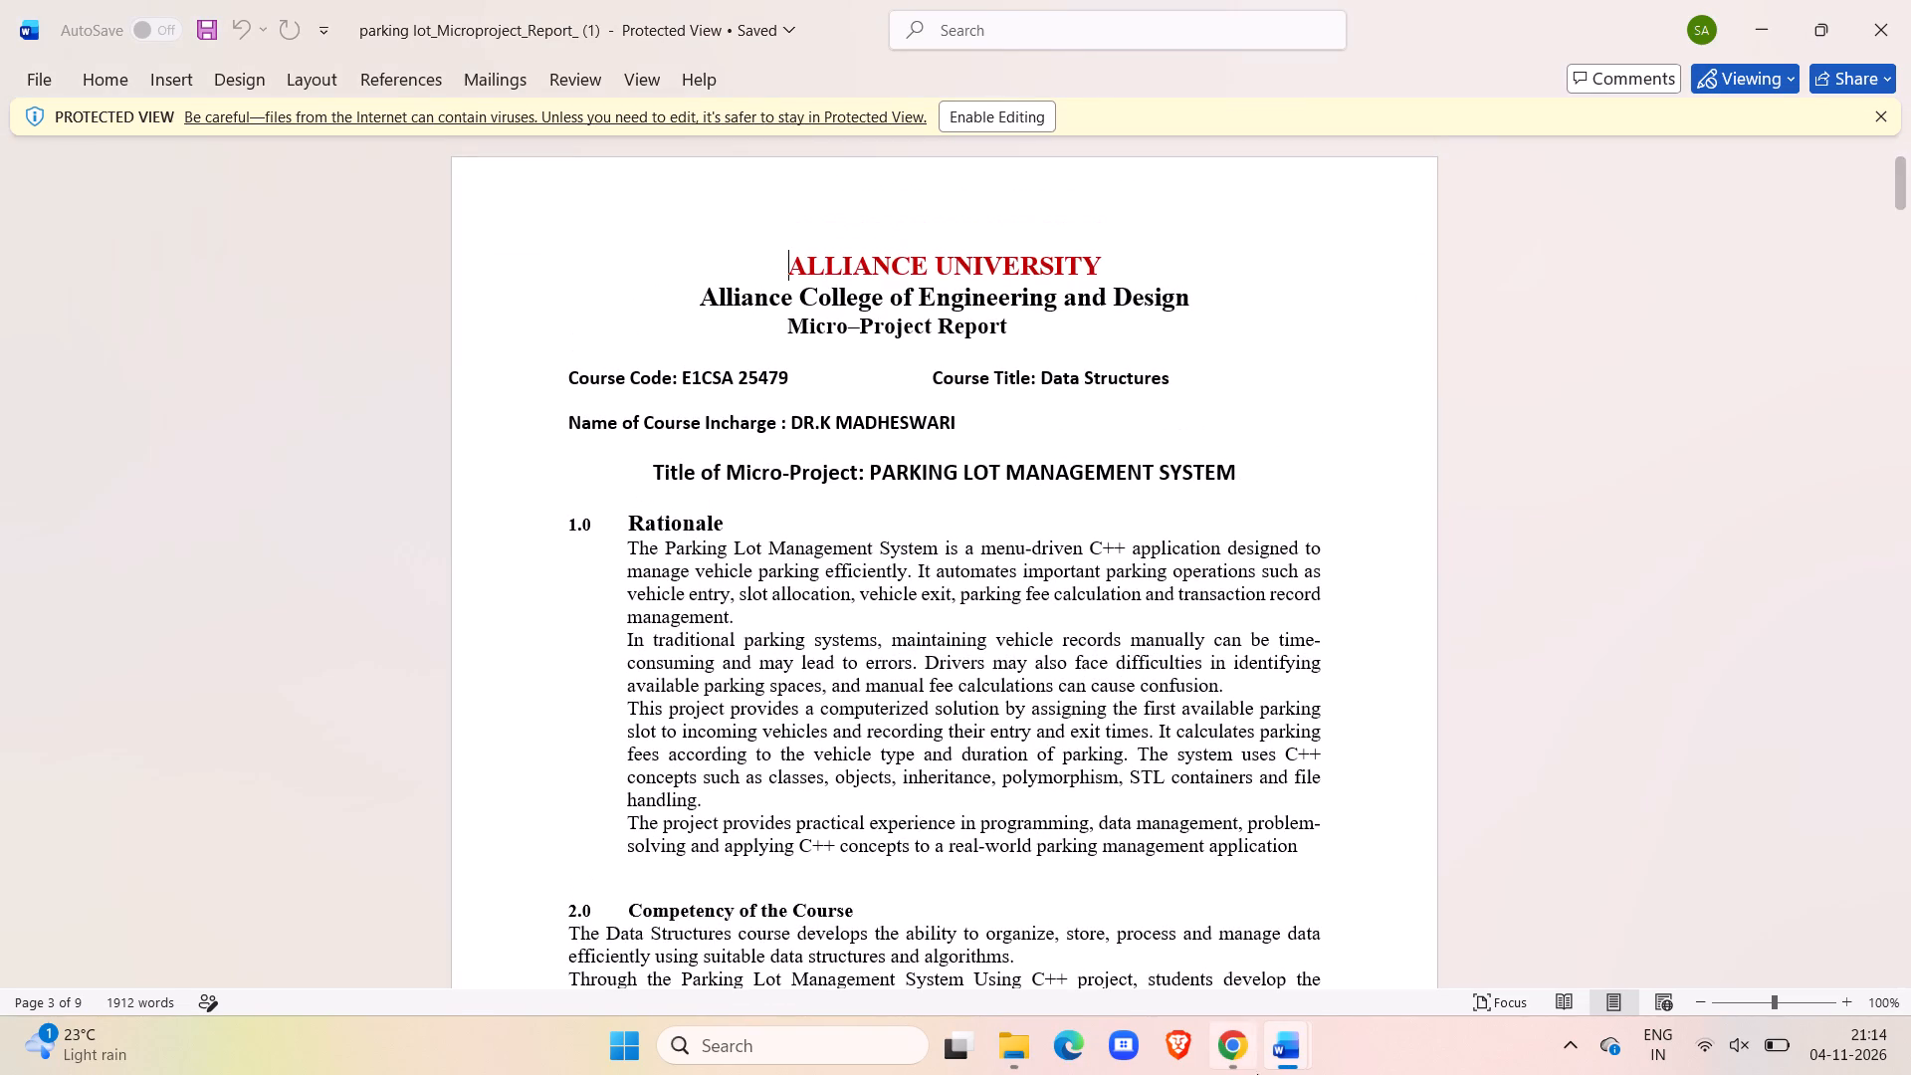
click(977, 964)
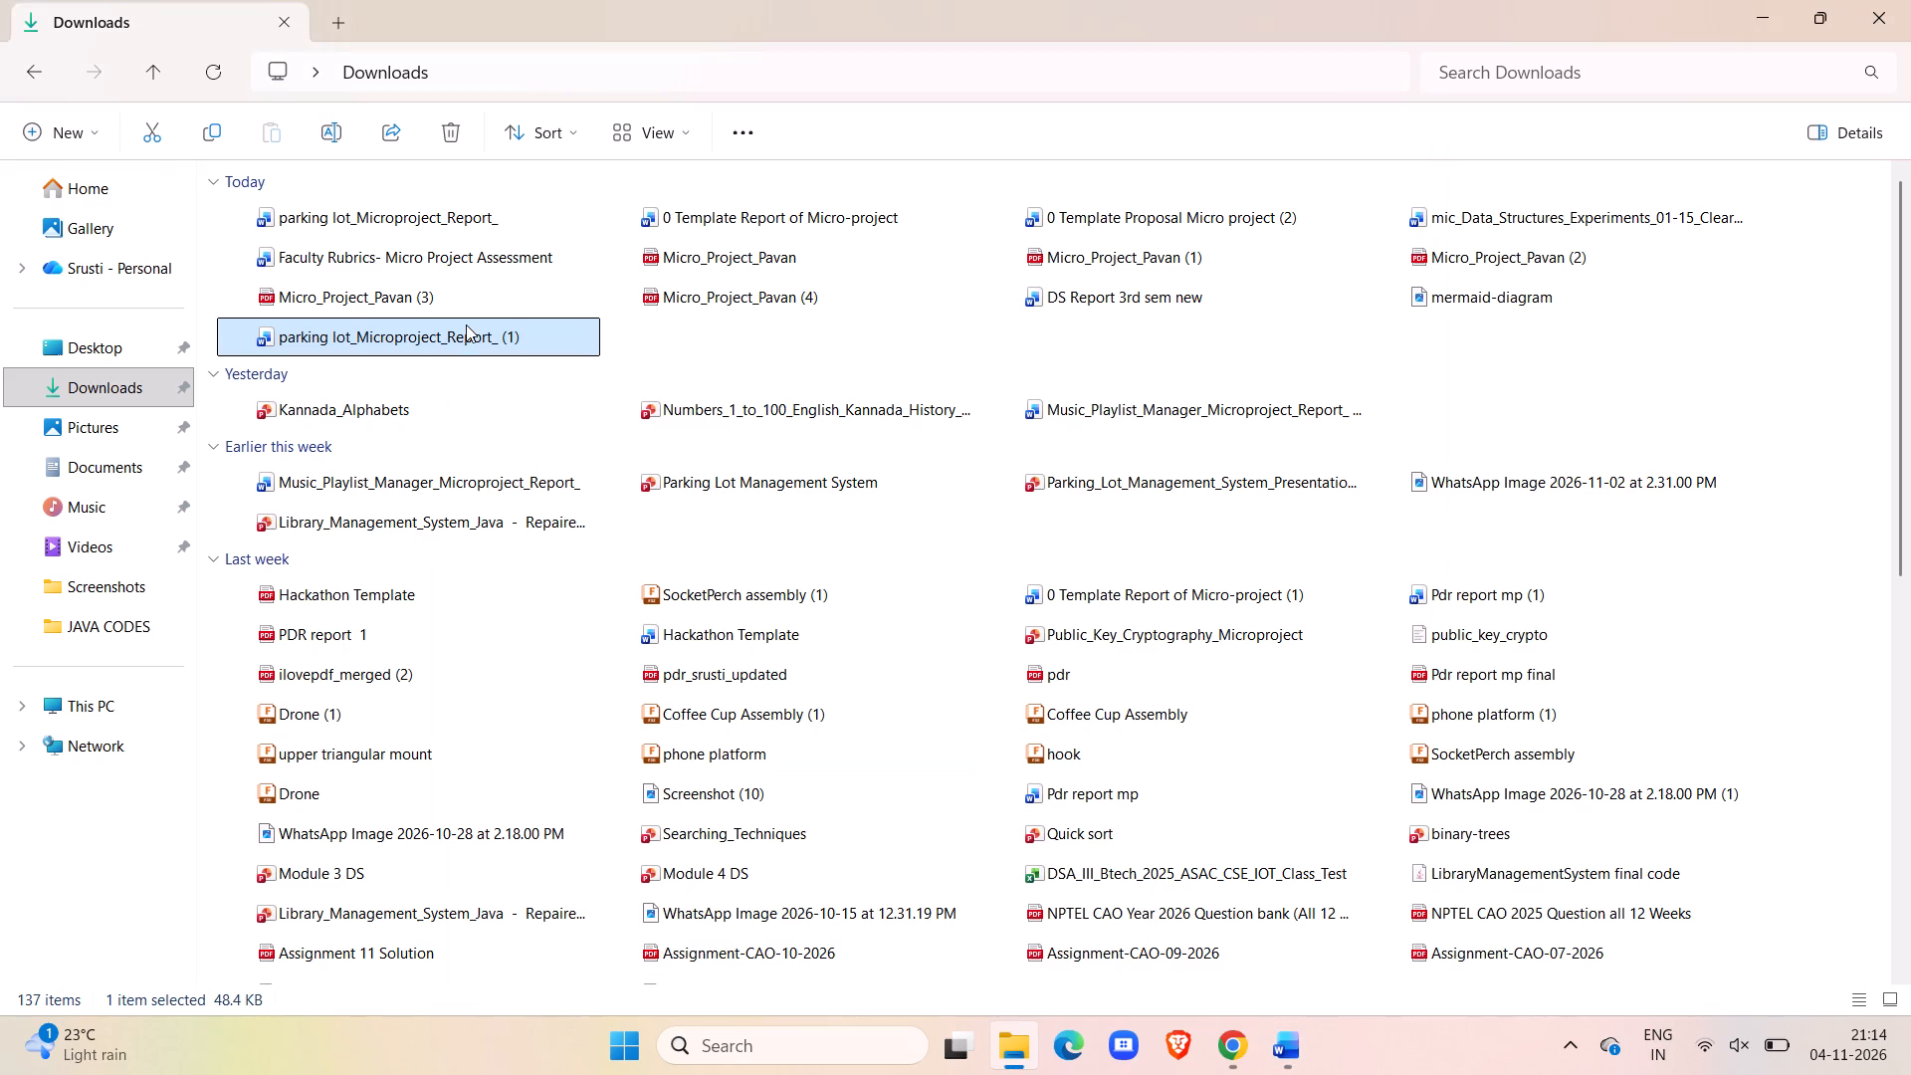
double_click(453, 224)
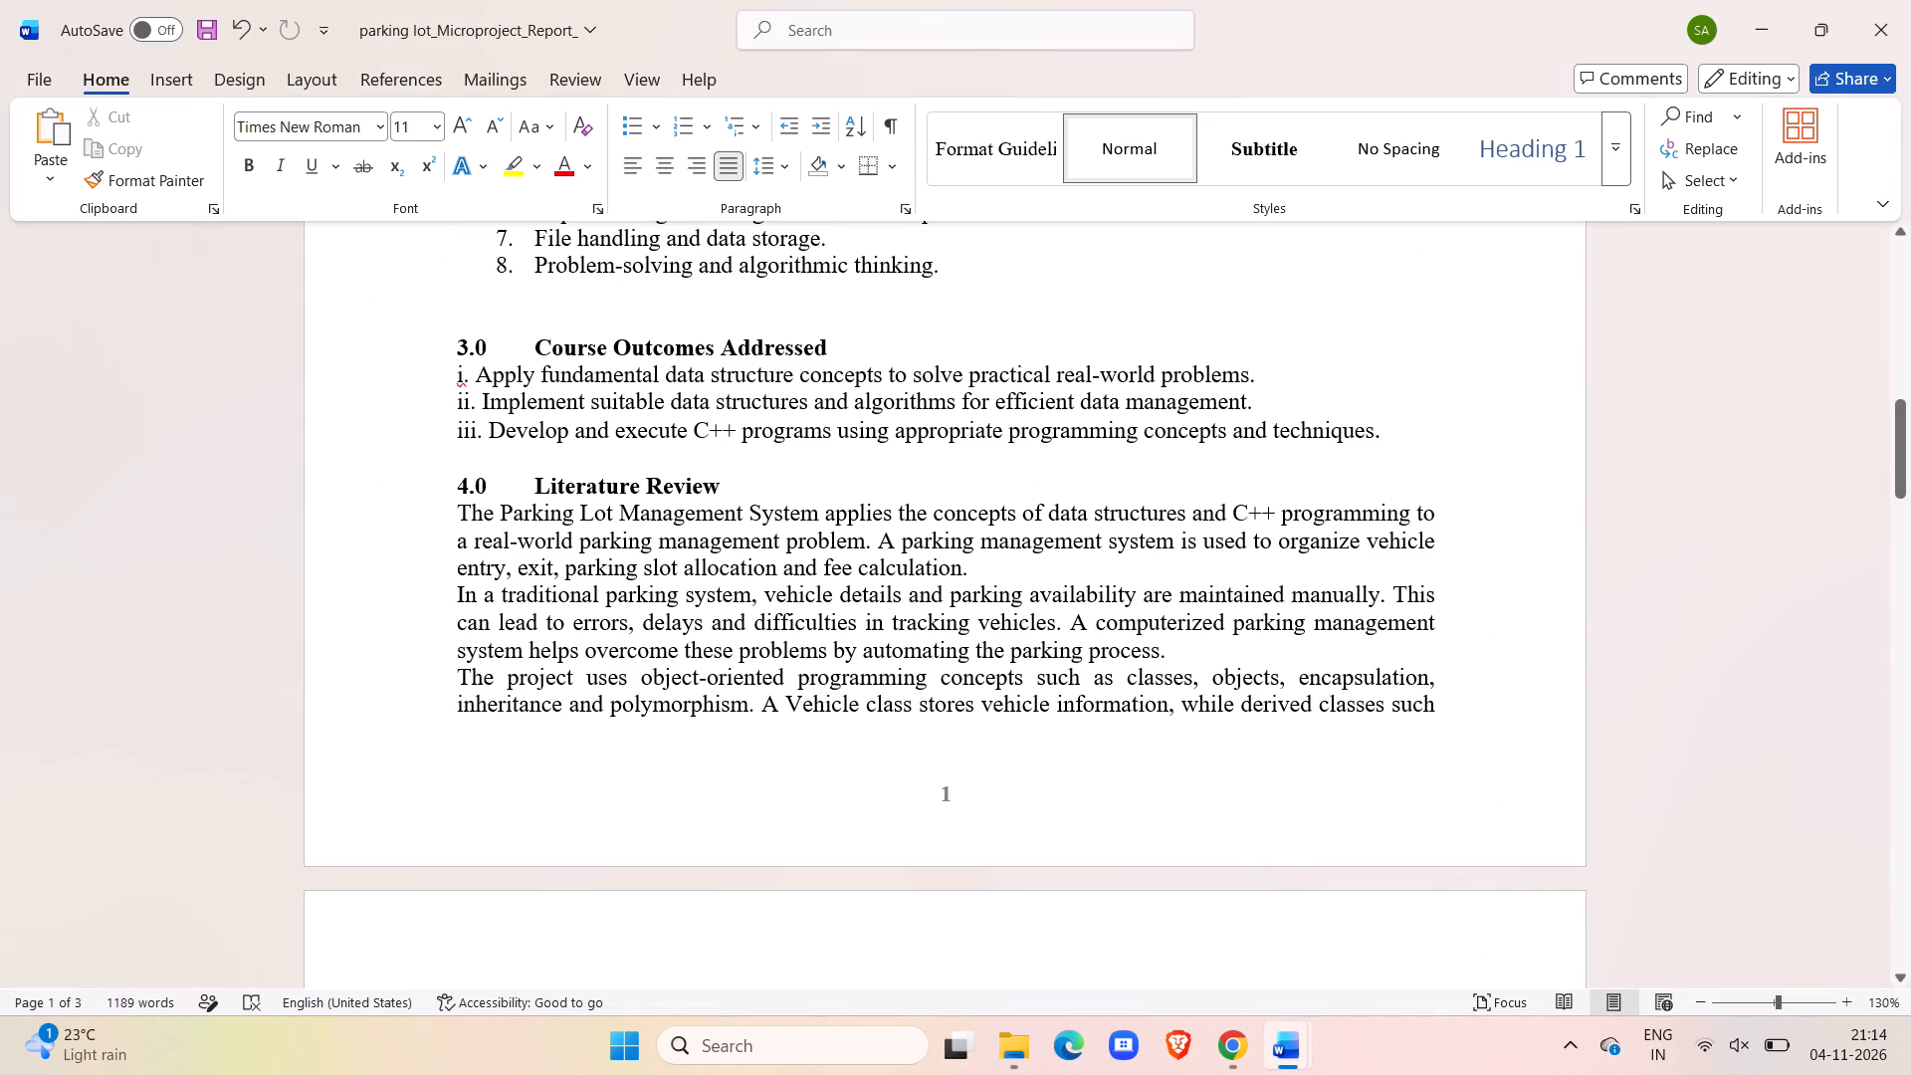
scroll(725, 535, up, 12)
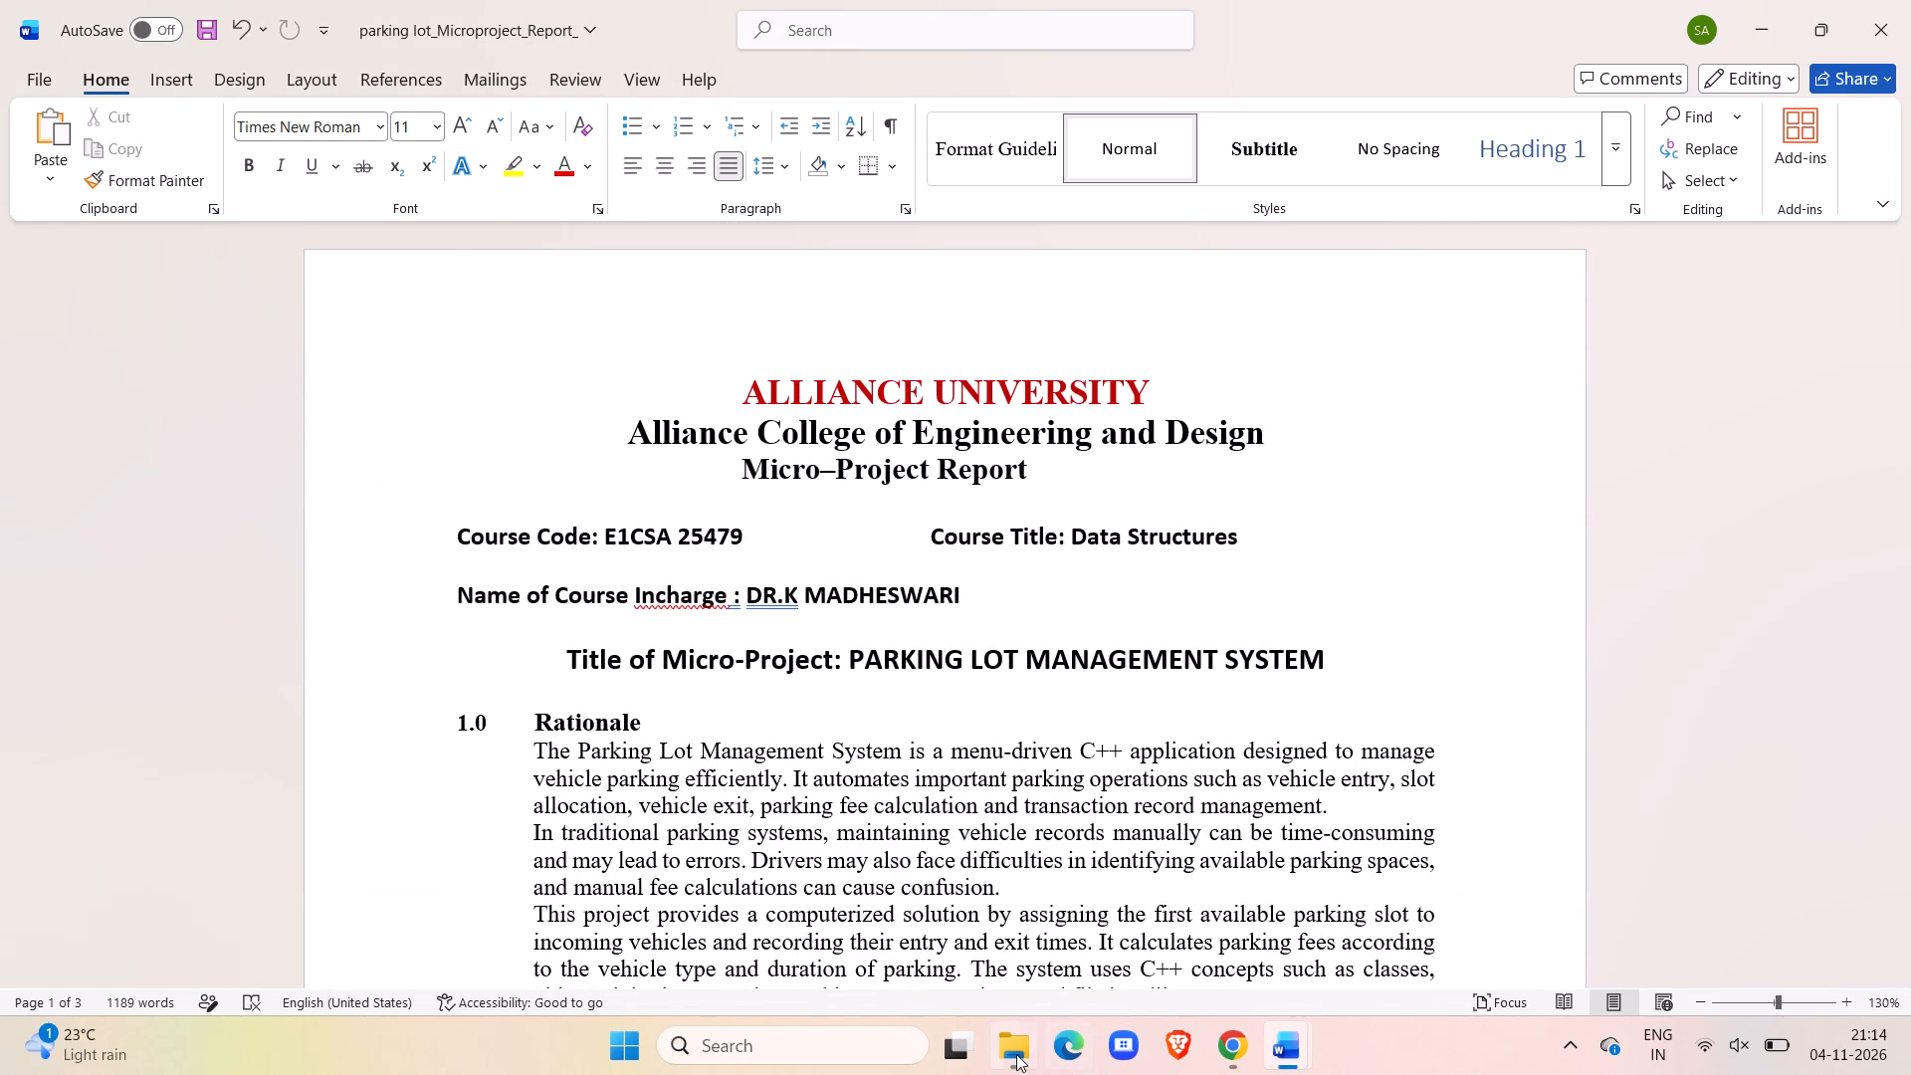
Bring up DS Report 3rd sem new and view its title block and student team member list.
click(1036, 956)
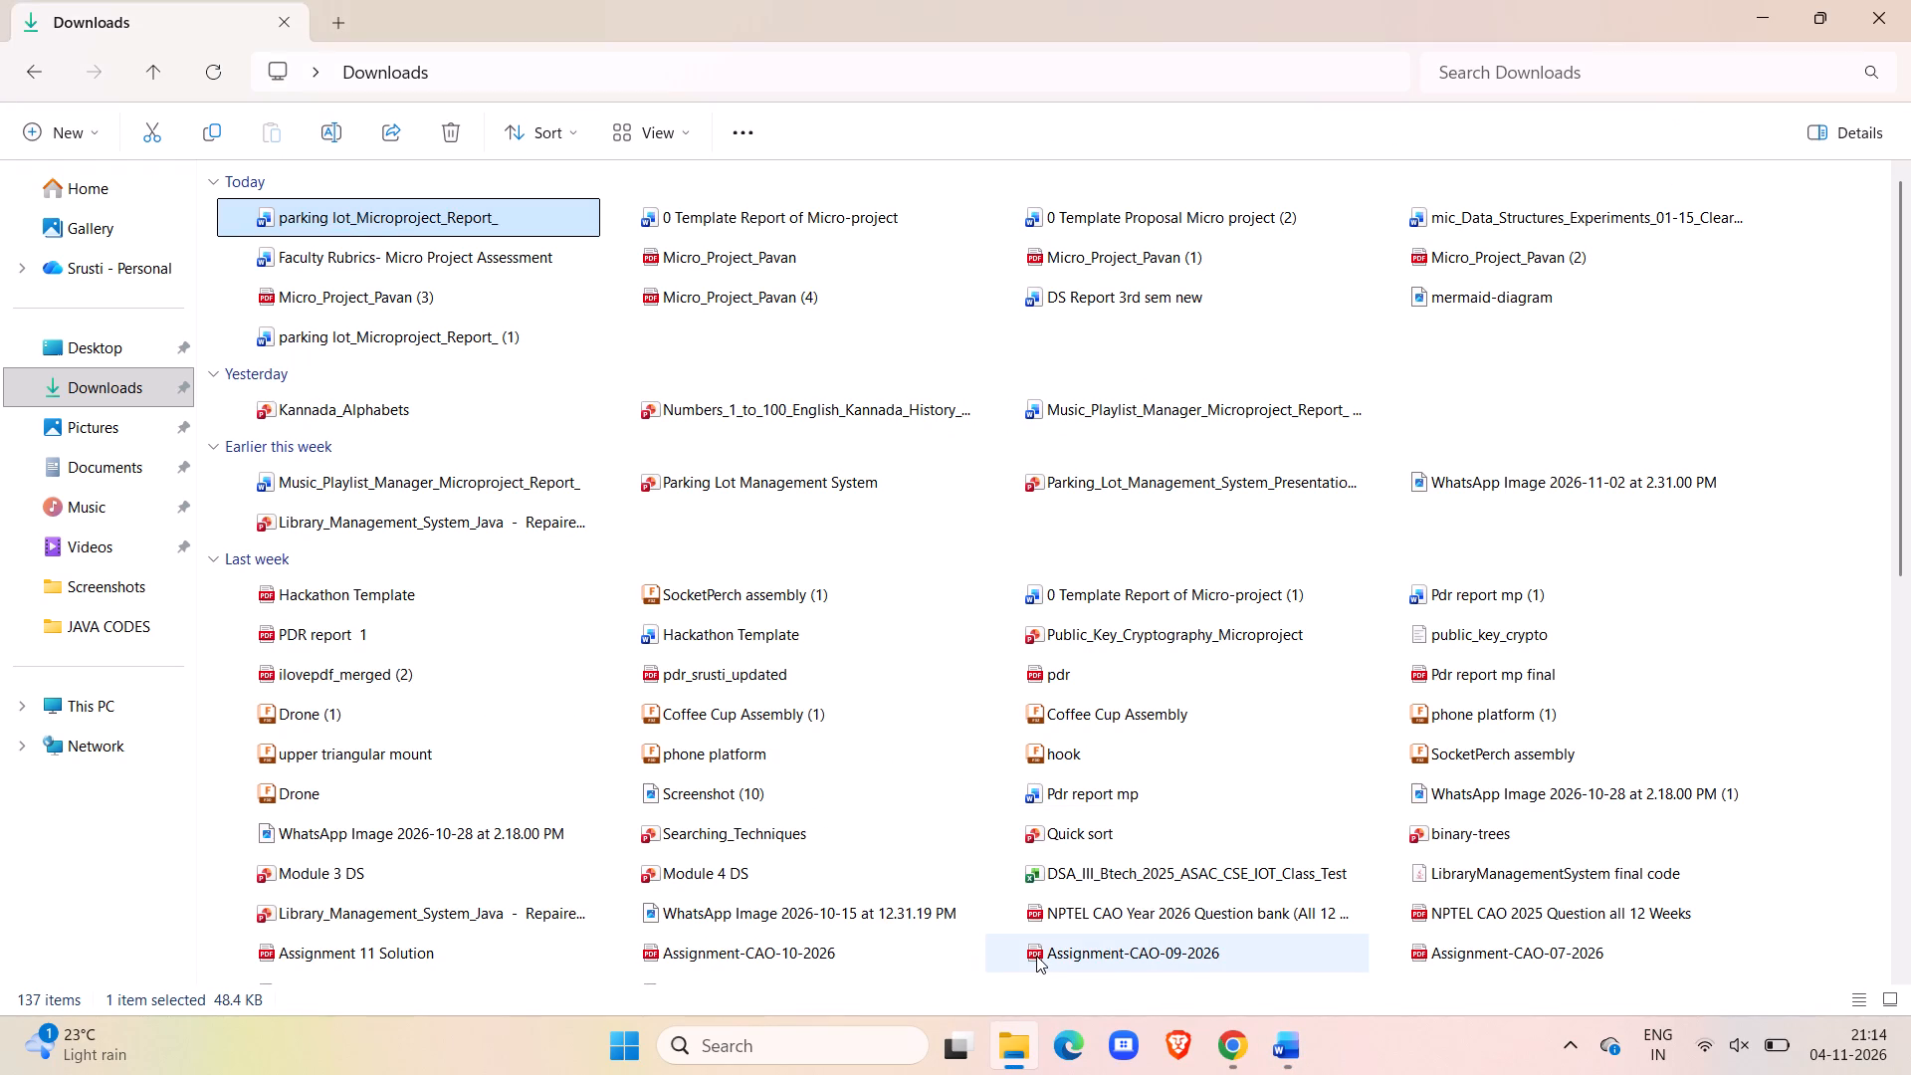
double_click(1116, 300)
scroll(1007, 612, up, 8)
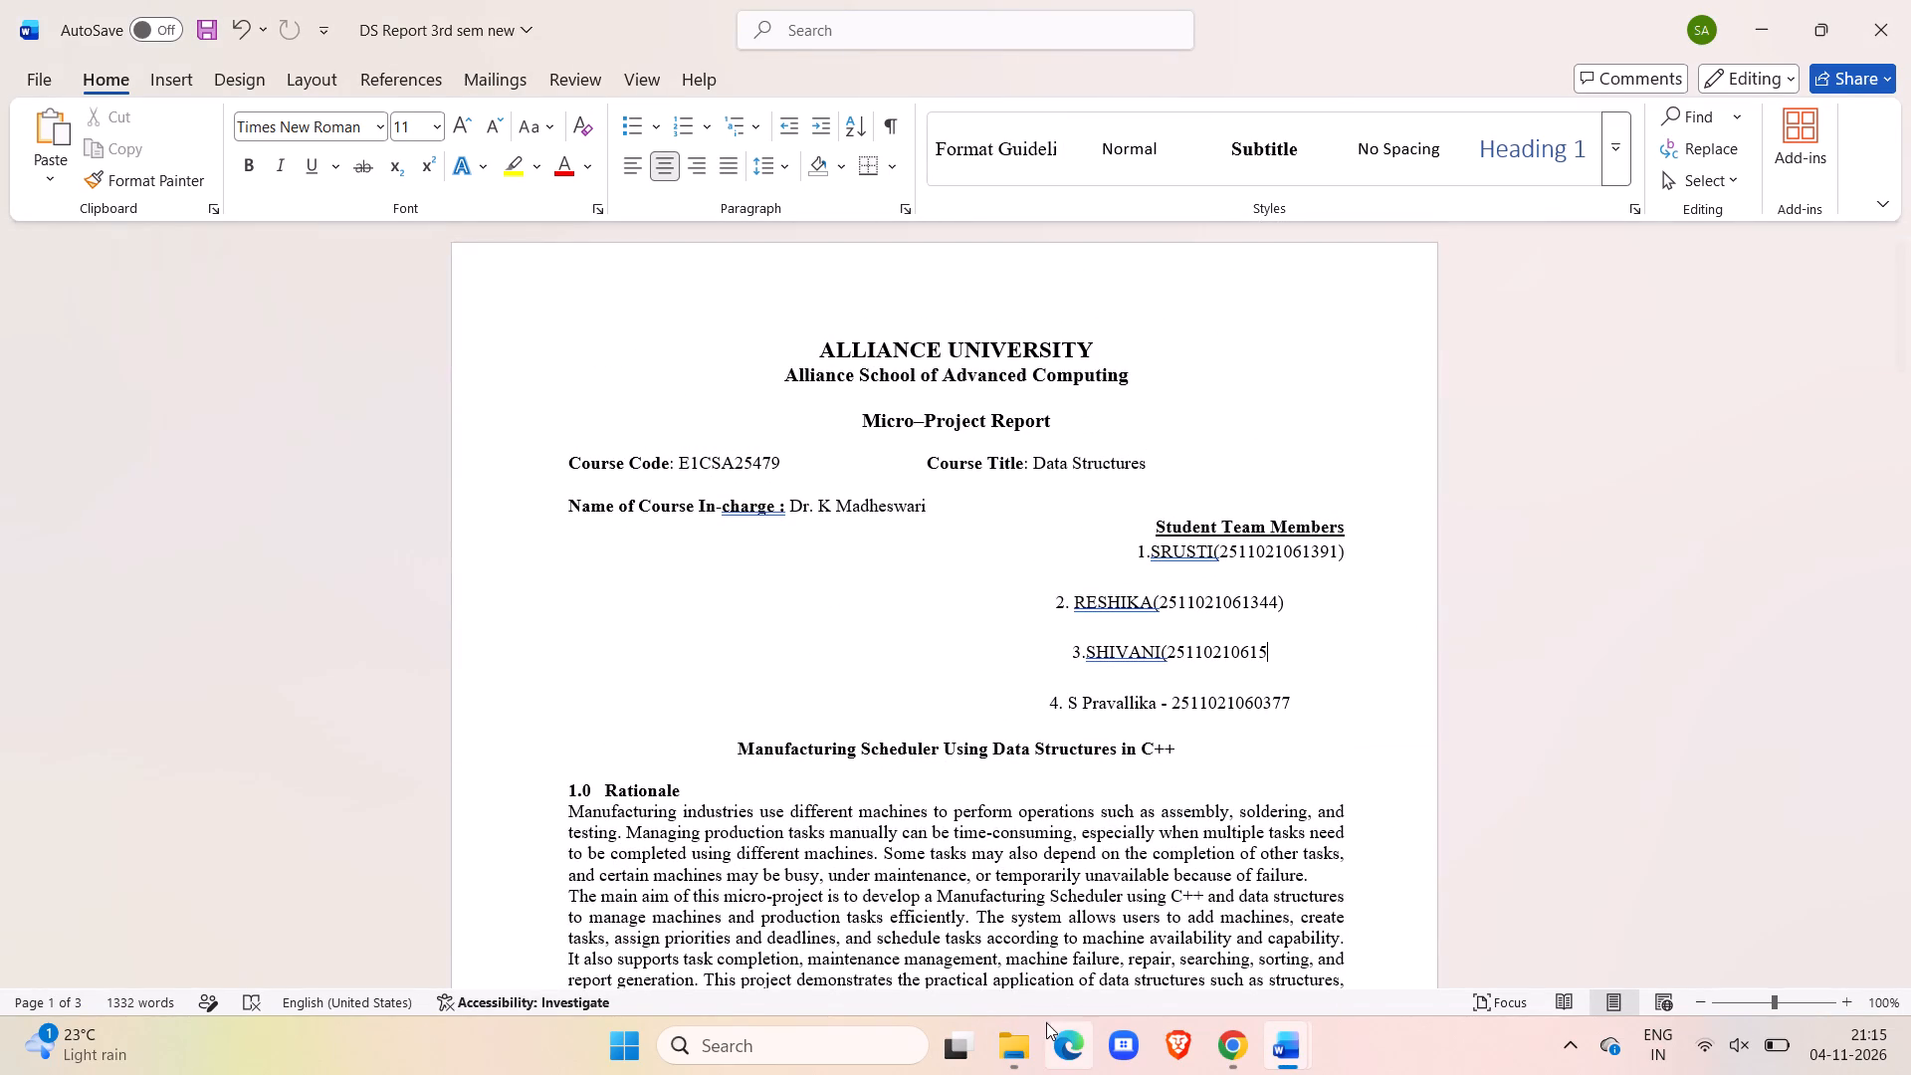
Switch to the 0 Template Report of Micro-project document and bring up the list of recent files.
click(1026, 893)
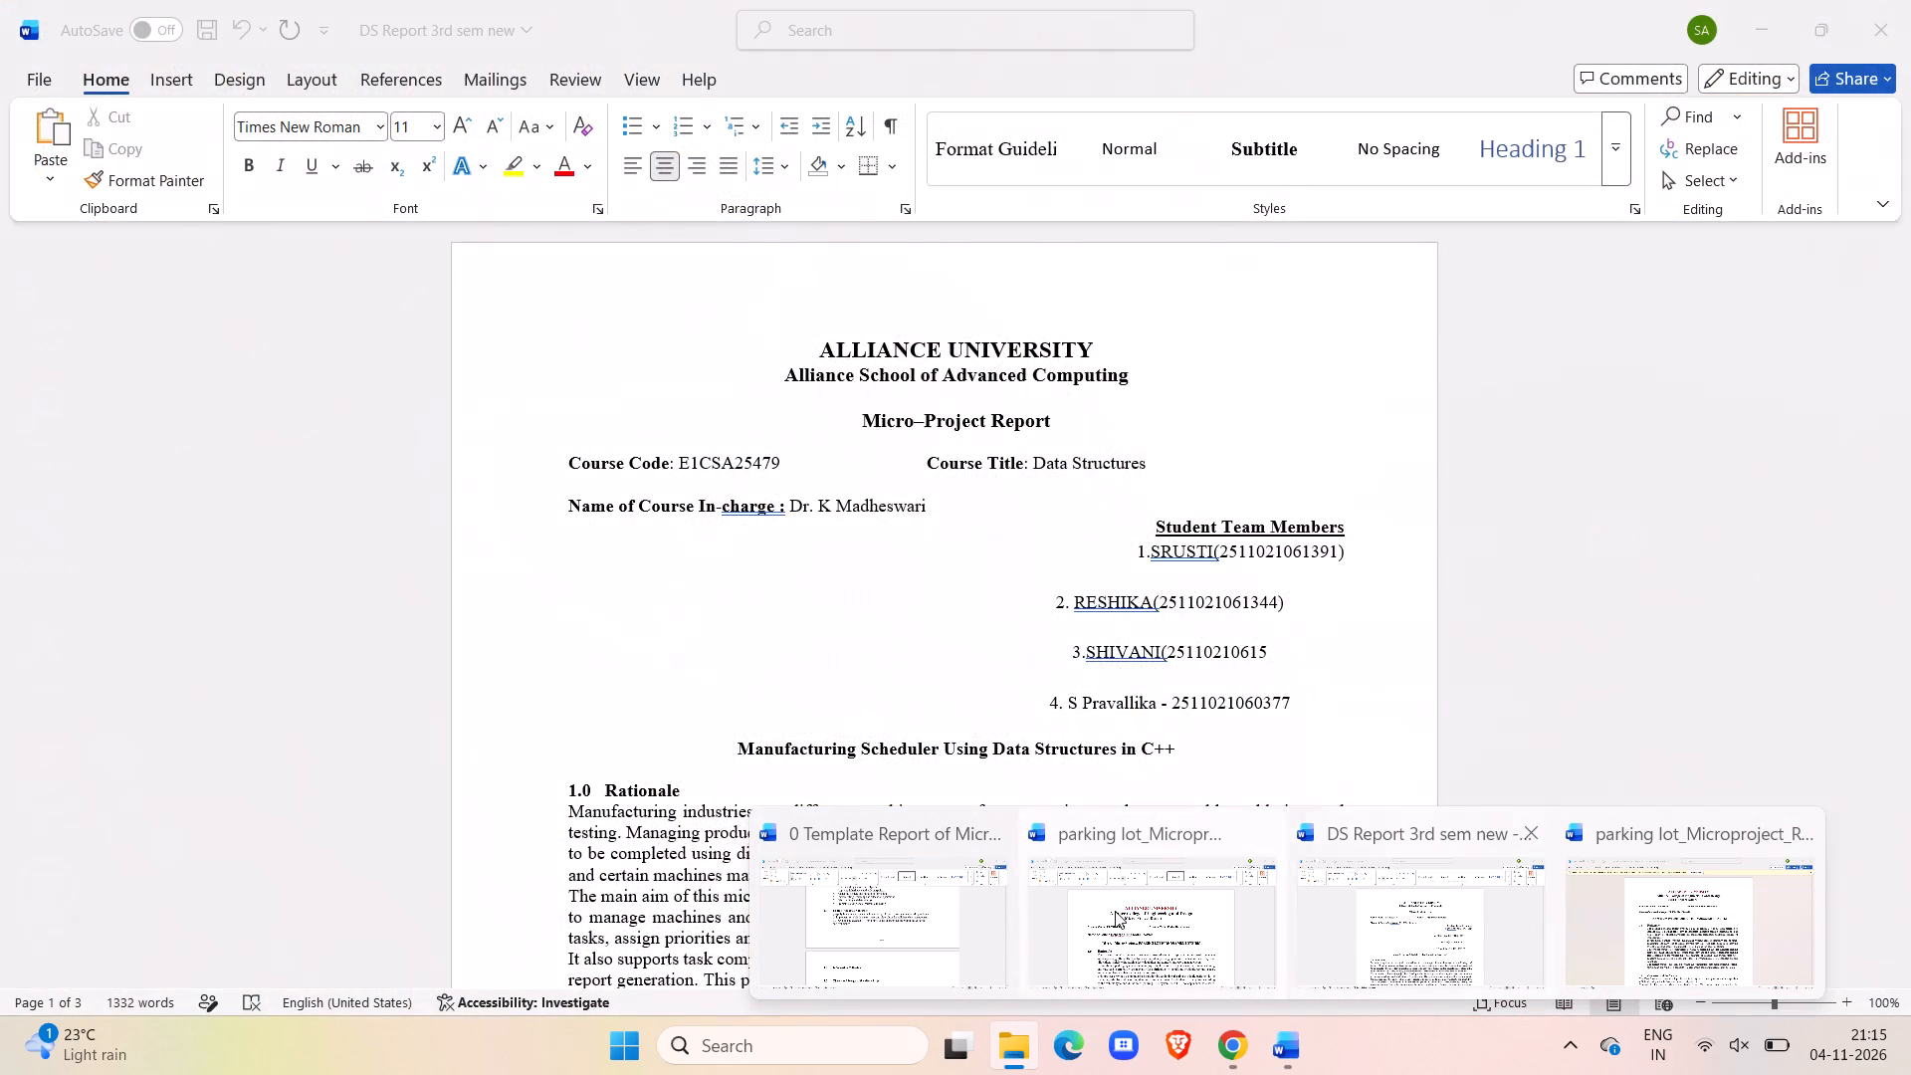
click(807, 929)
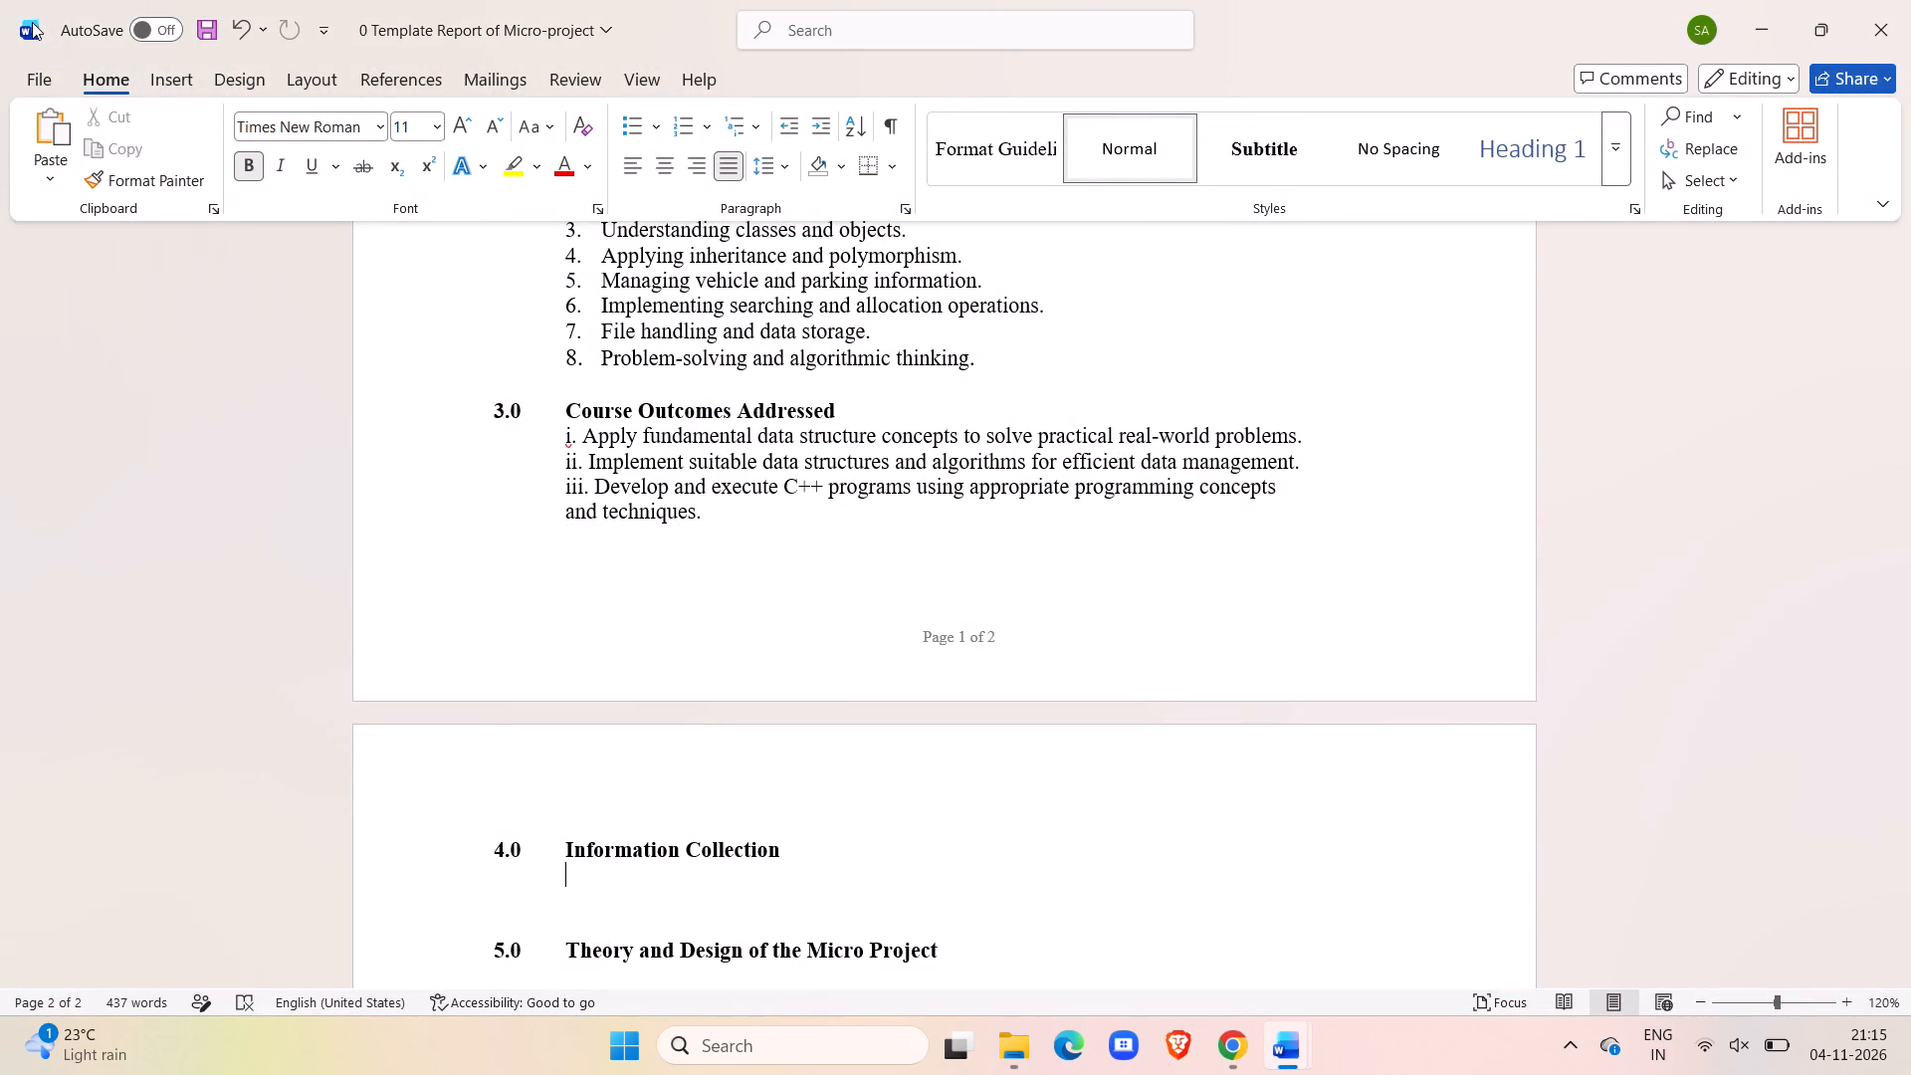
click(28, 23)
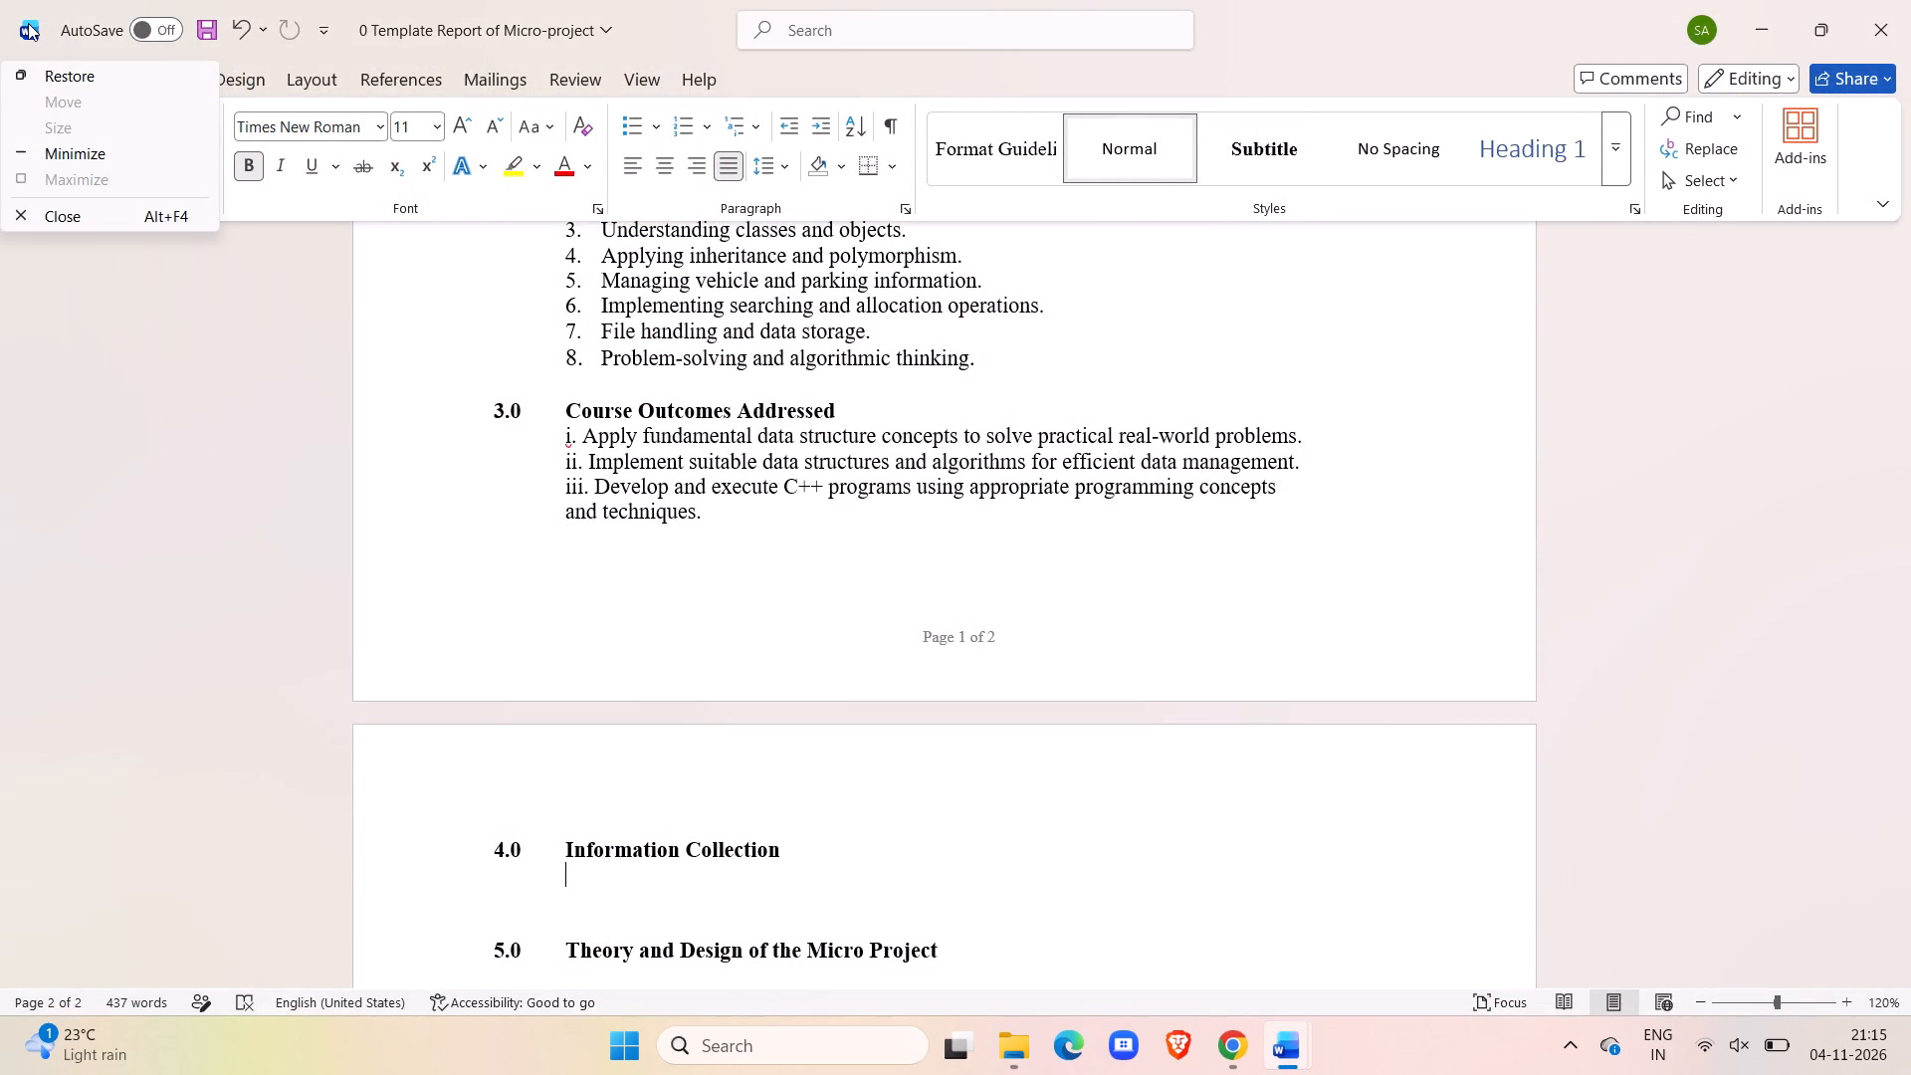
drag(176, 390, 43, 80)
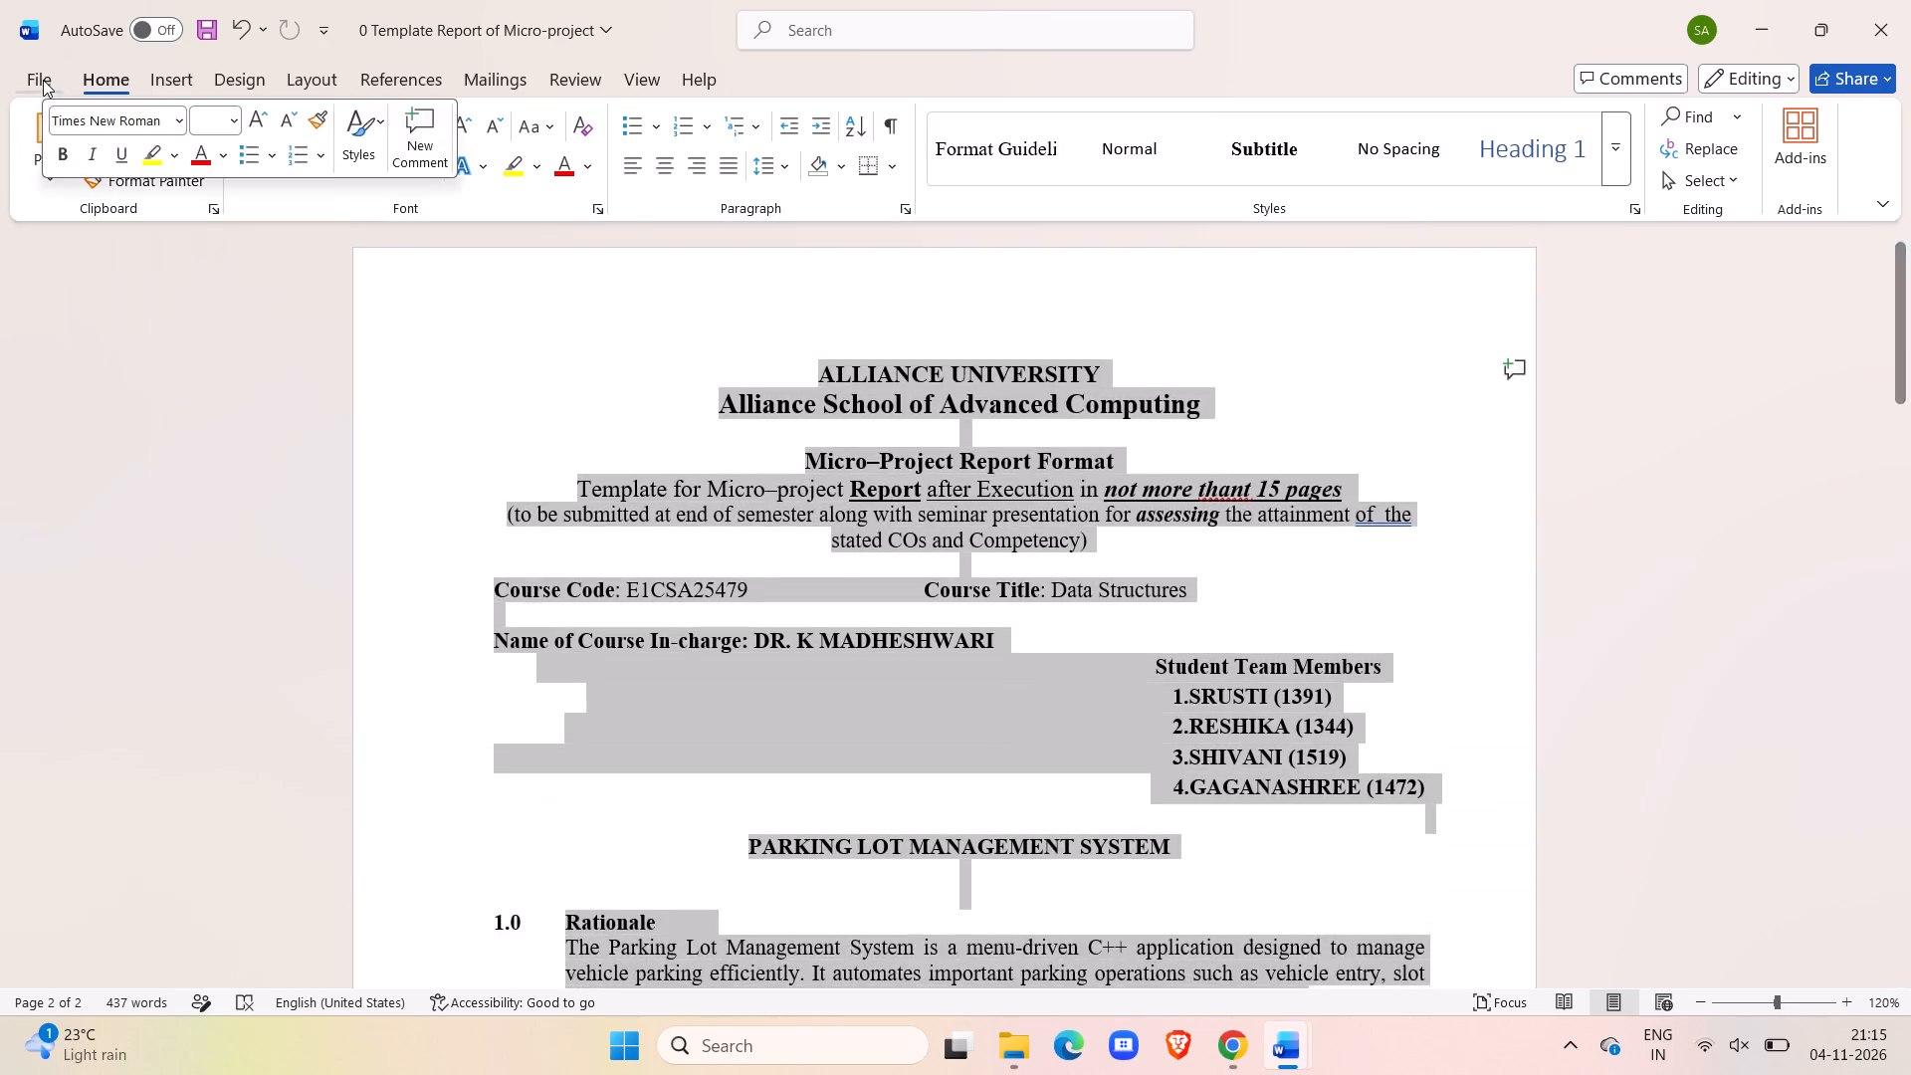
click(43, 80)
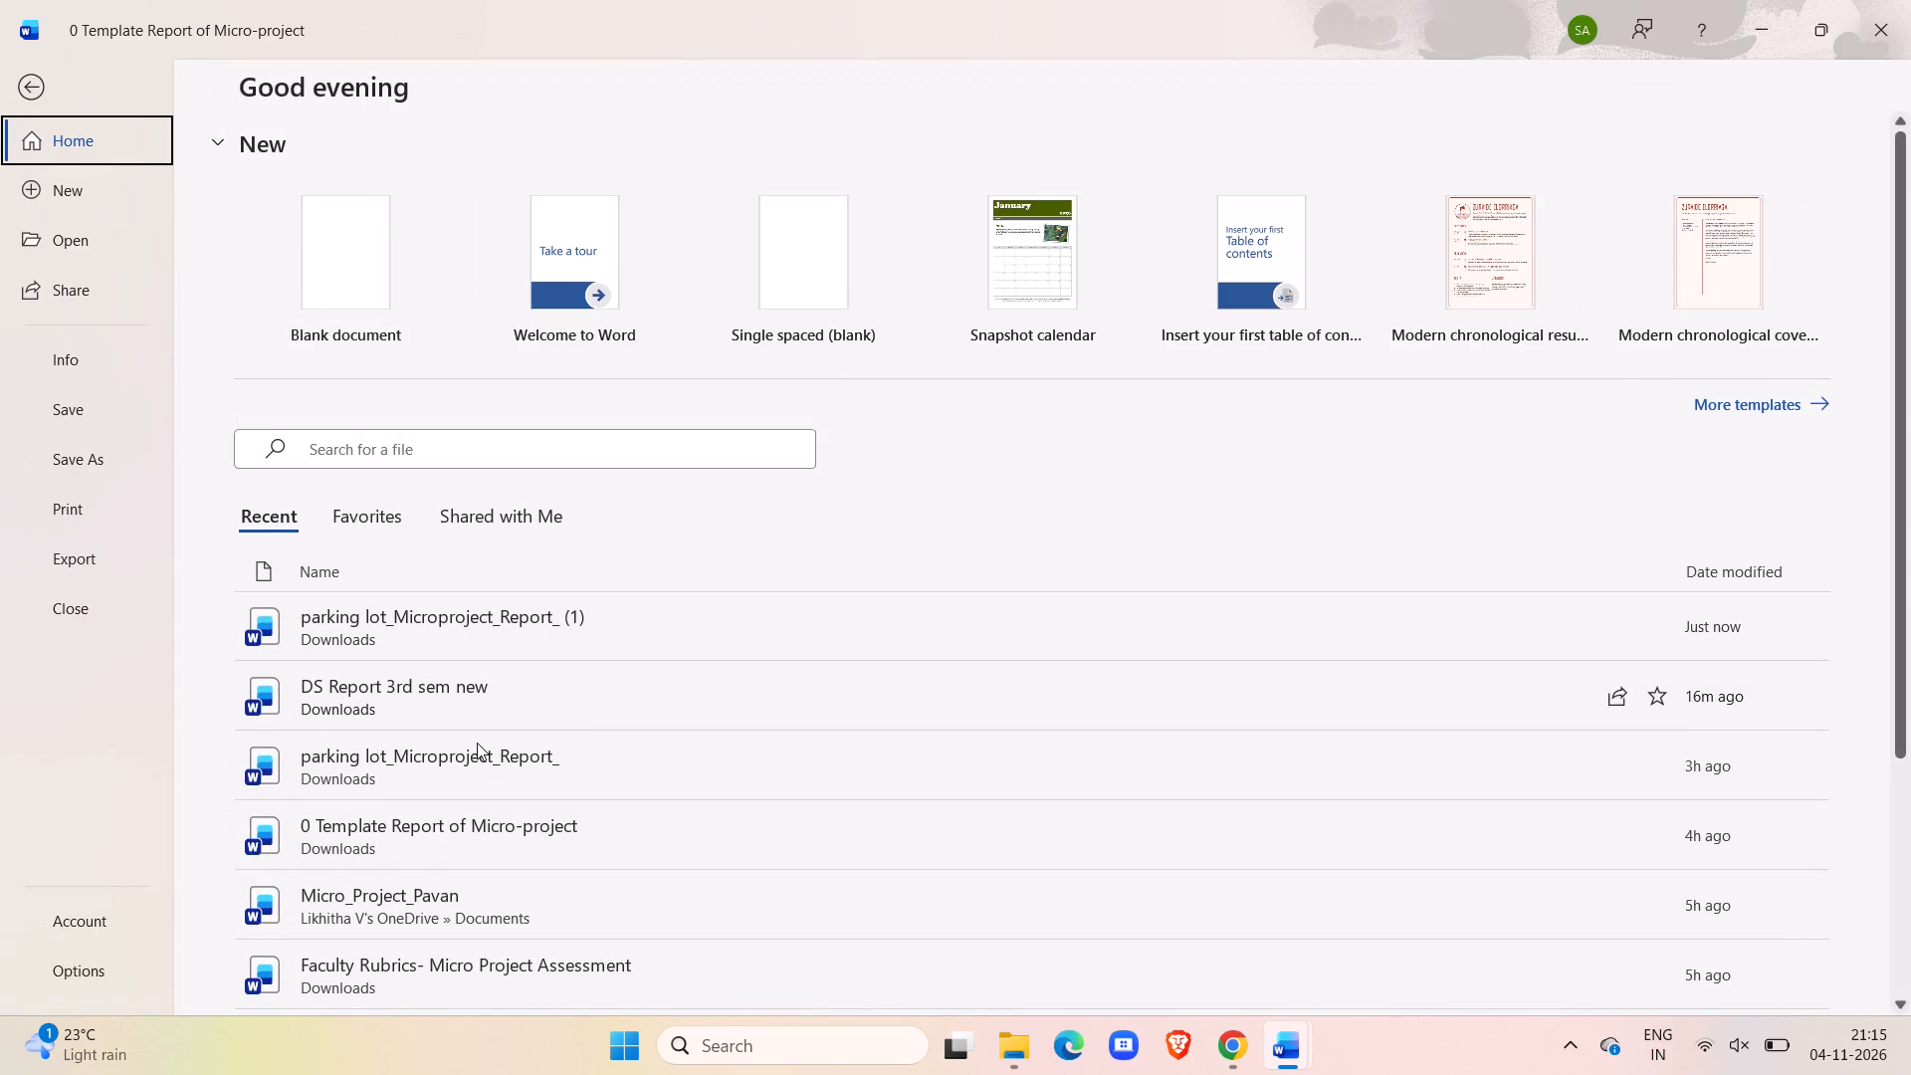
Open the recent document parking lot_Microproject_Report_ from the Downloads location.
scroll(520, 838, down, 1)
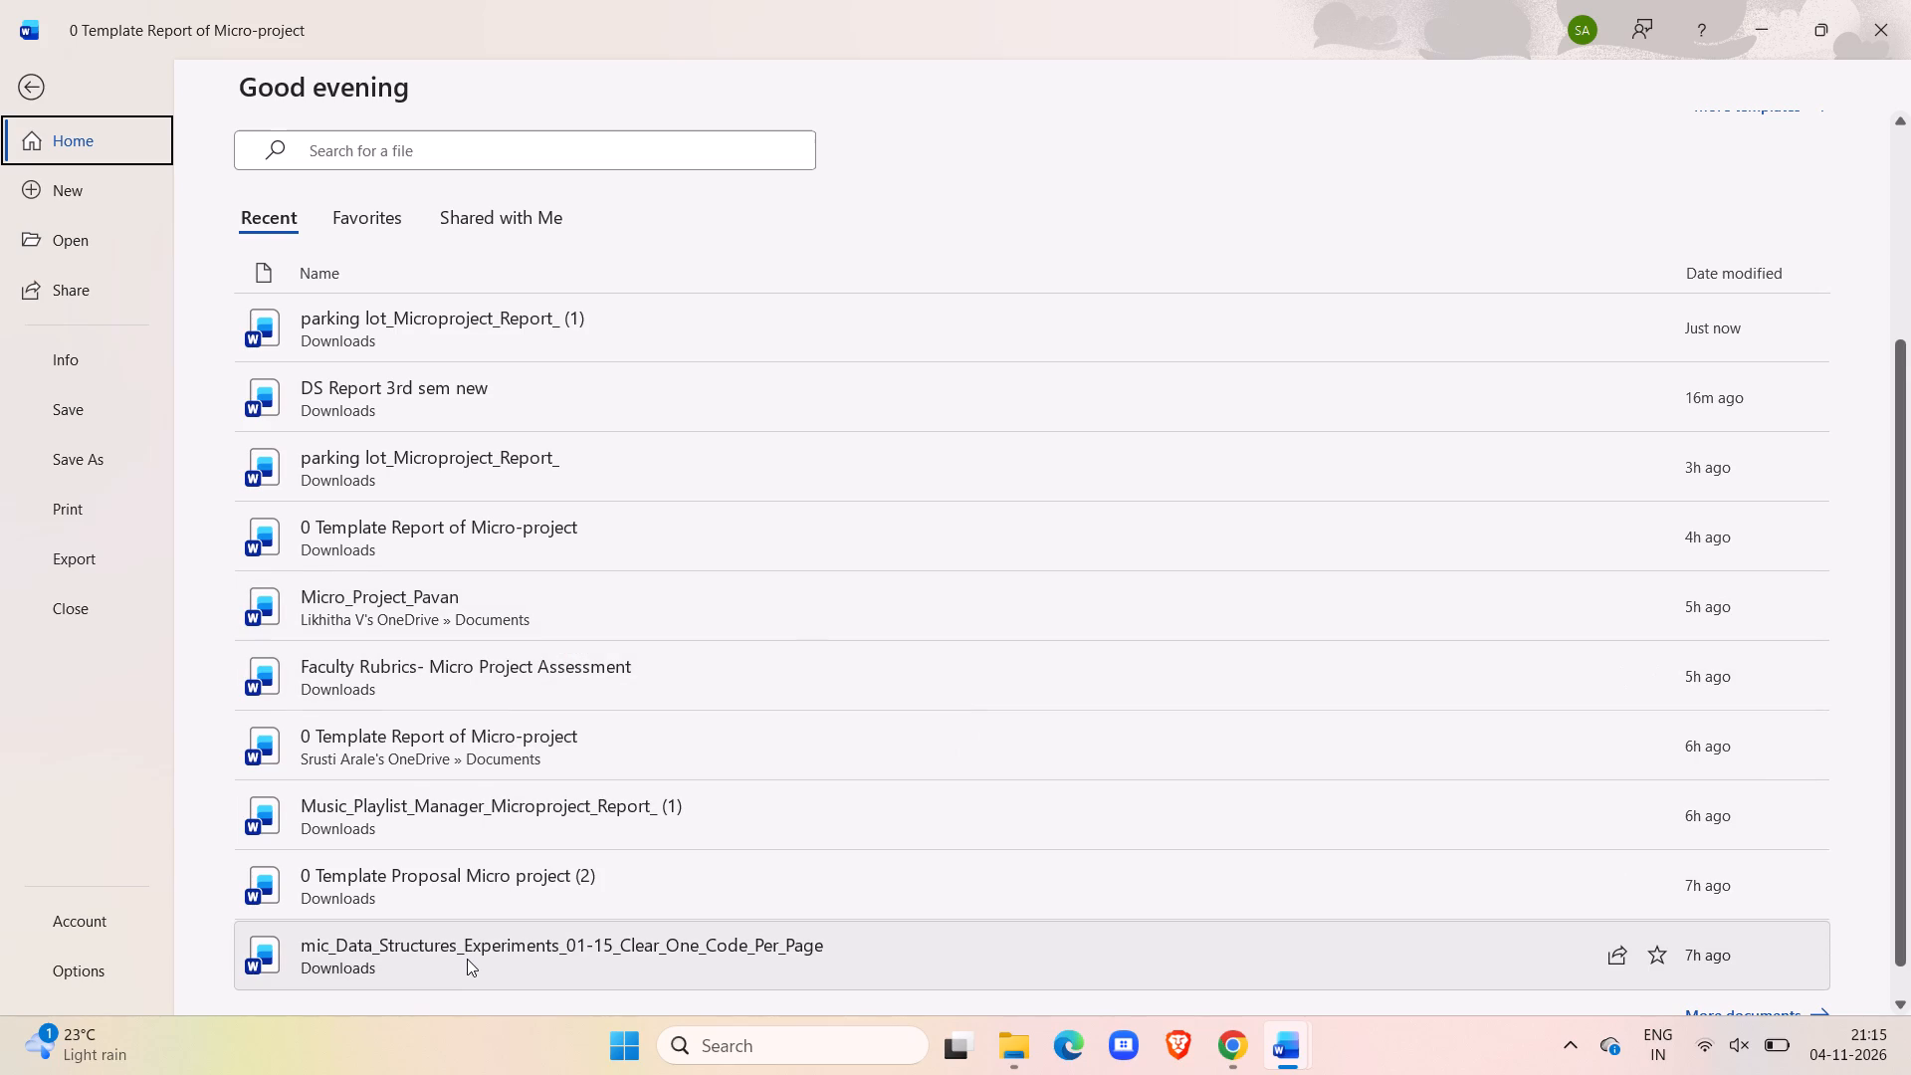
scroll(467, 959, down, 3)
scroll(467, 959, up, 1)
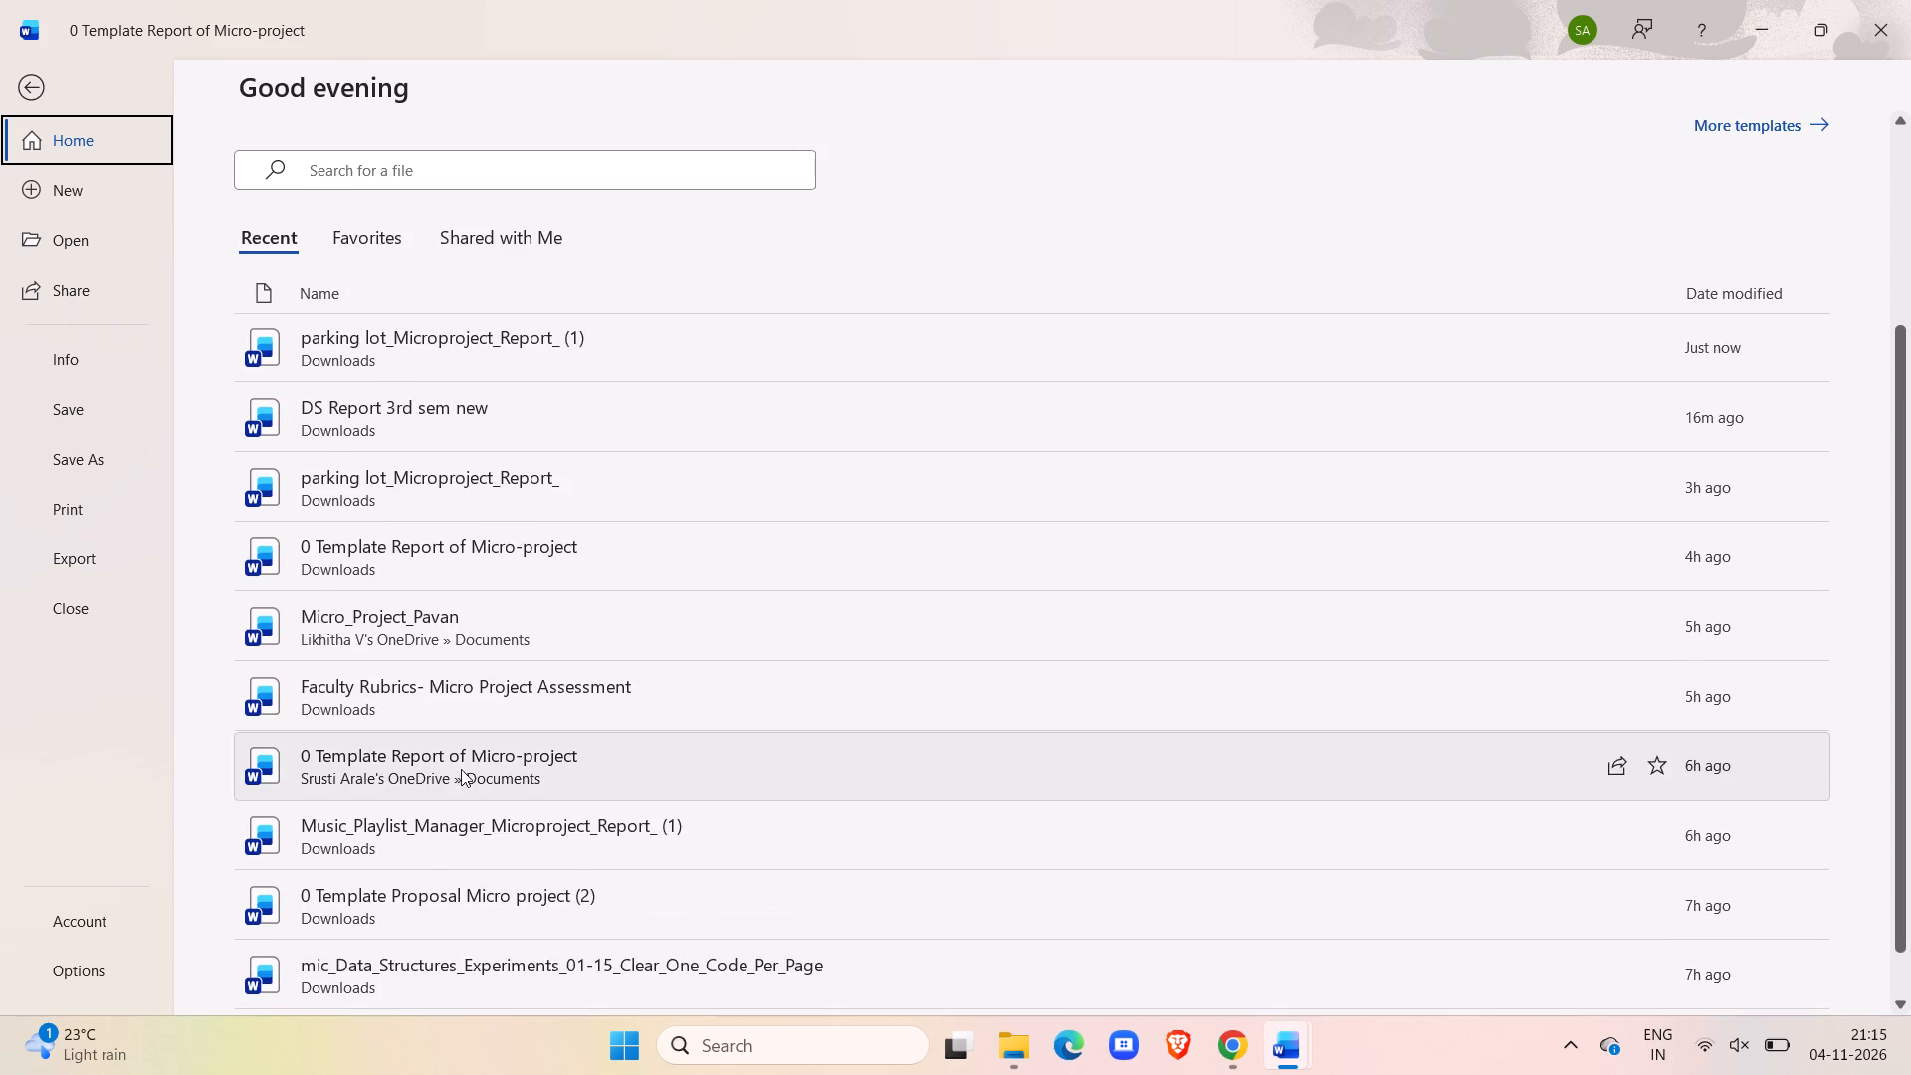
double_click(472, 504)
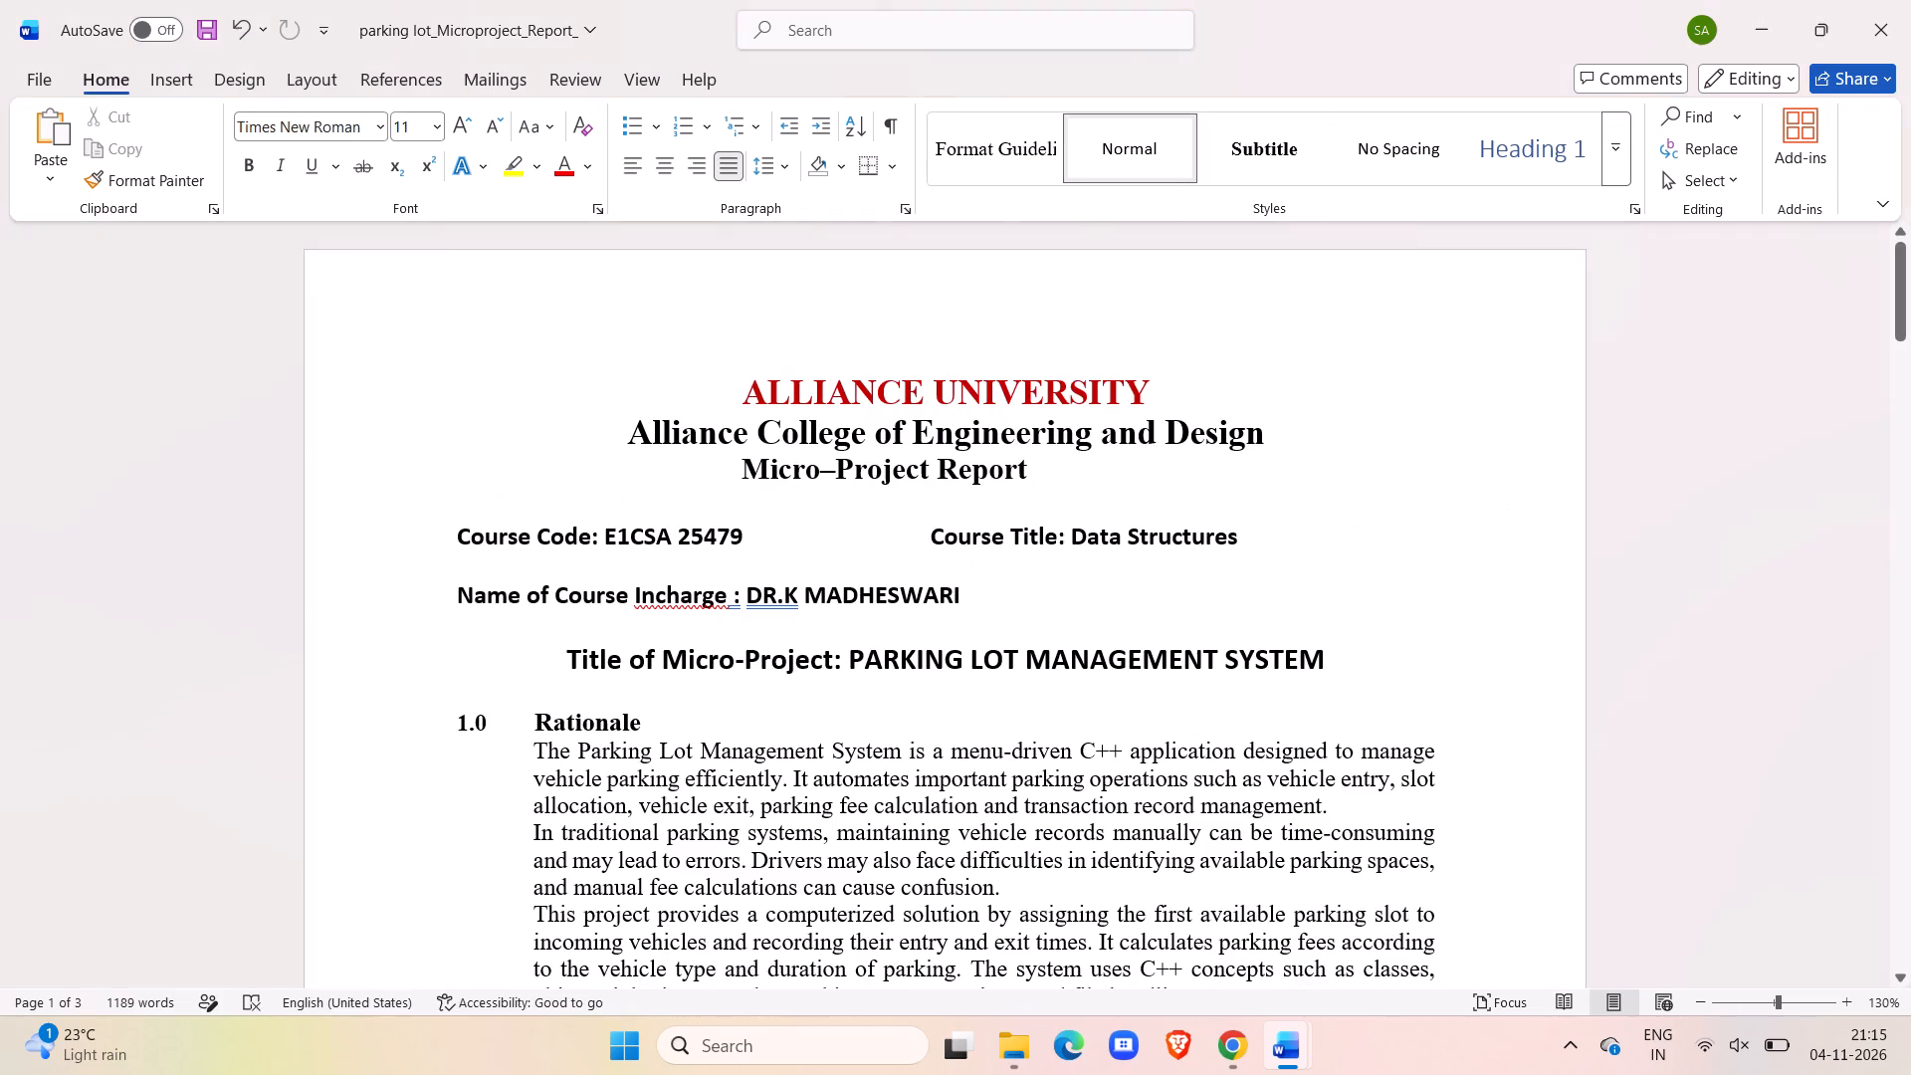
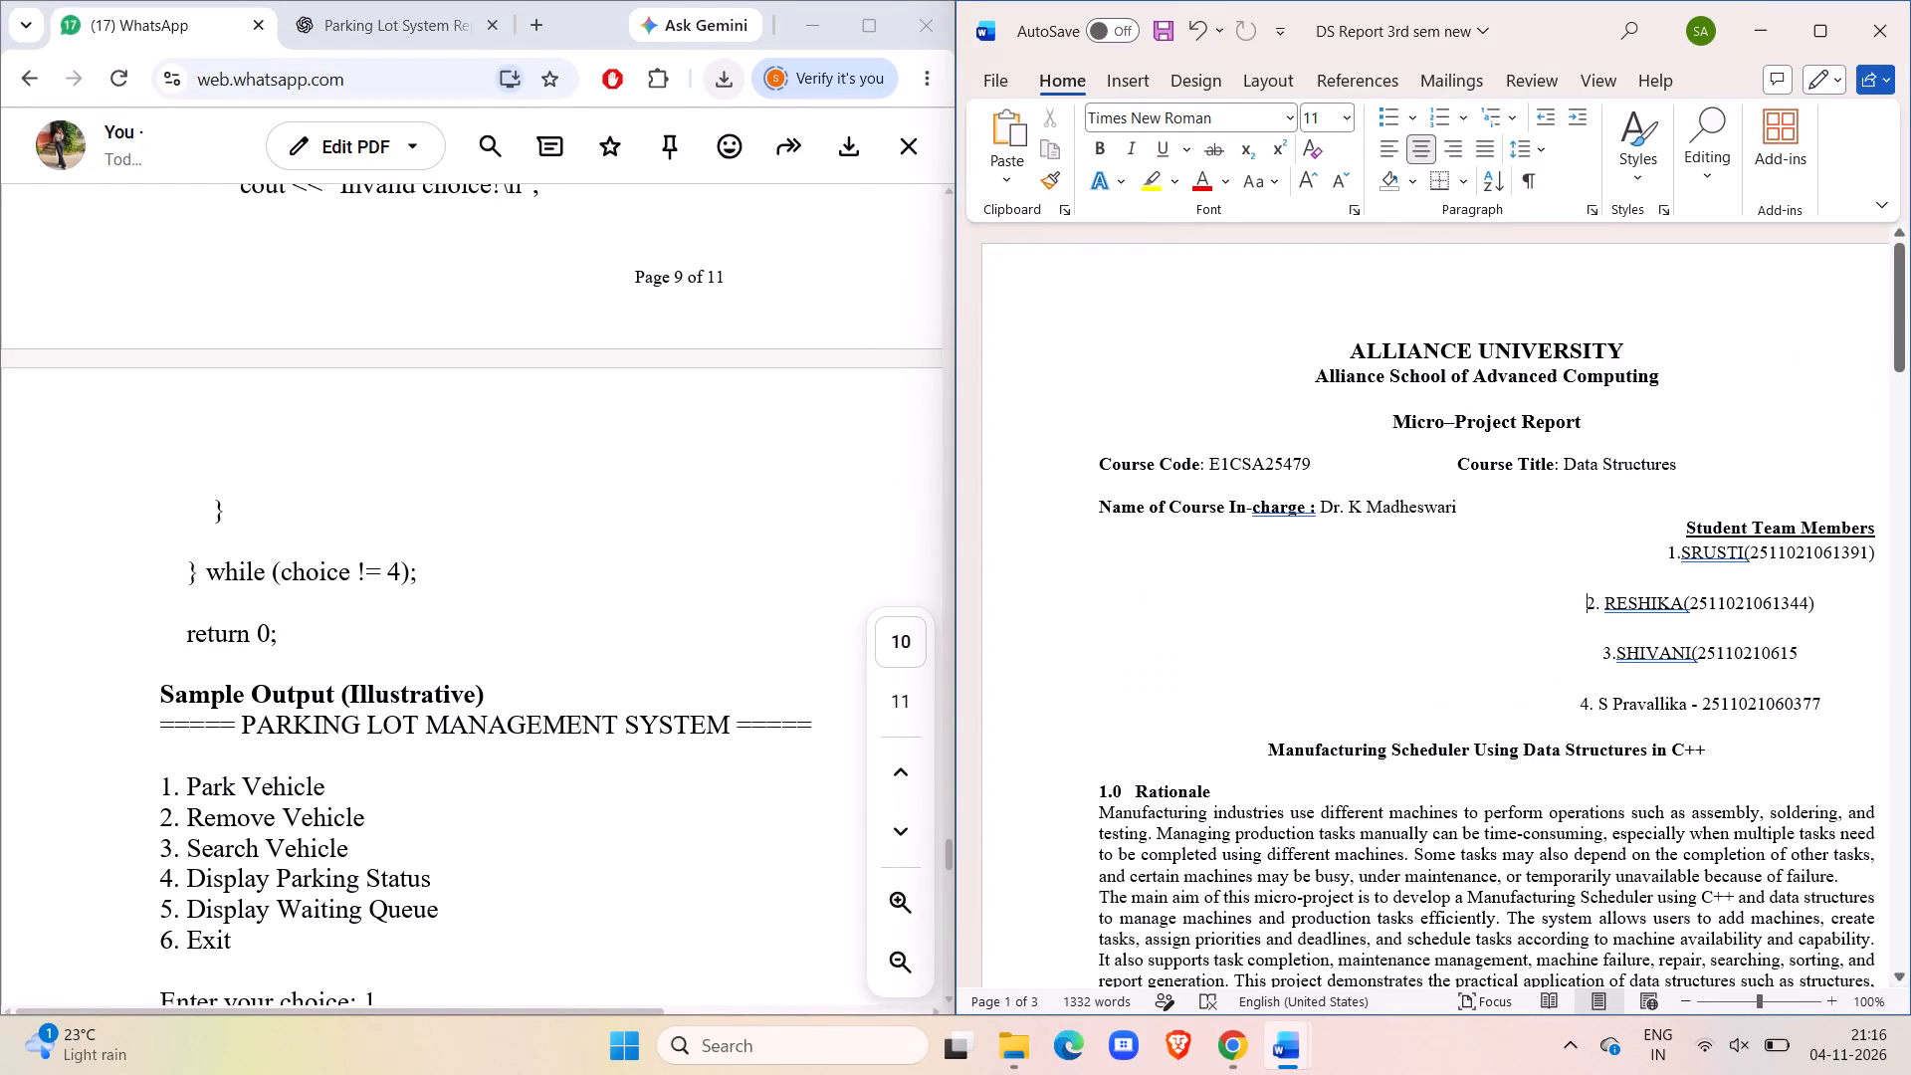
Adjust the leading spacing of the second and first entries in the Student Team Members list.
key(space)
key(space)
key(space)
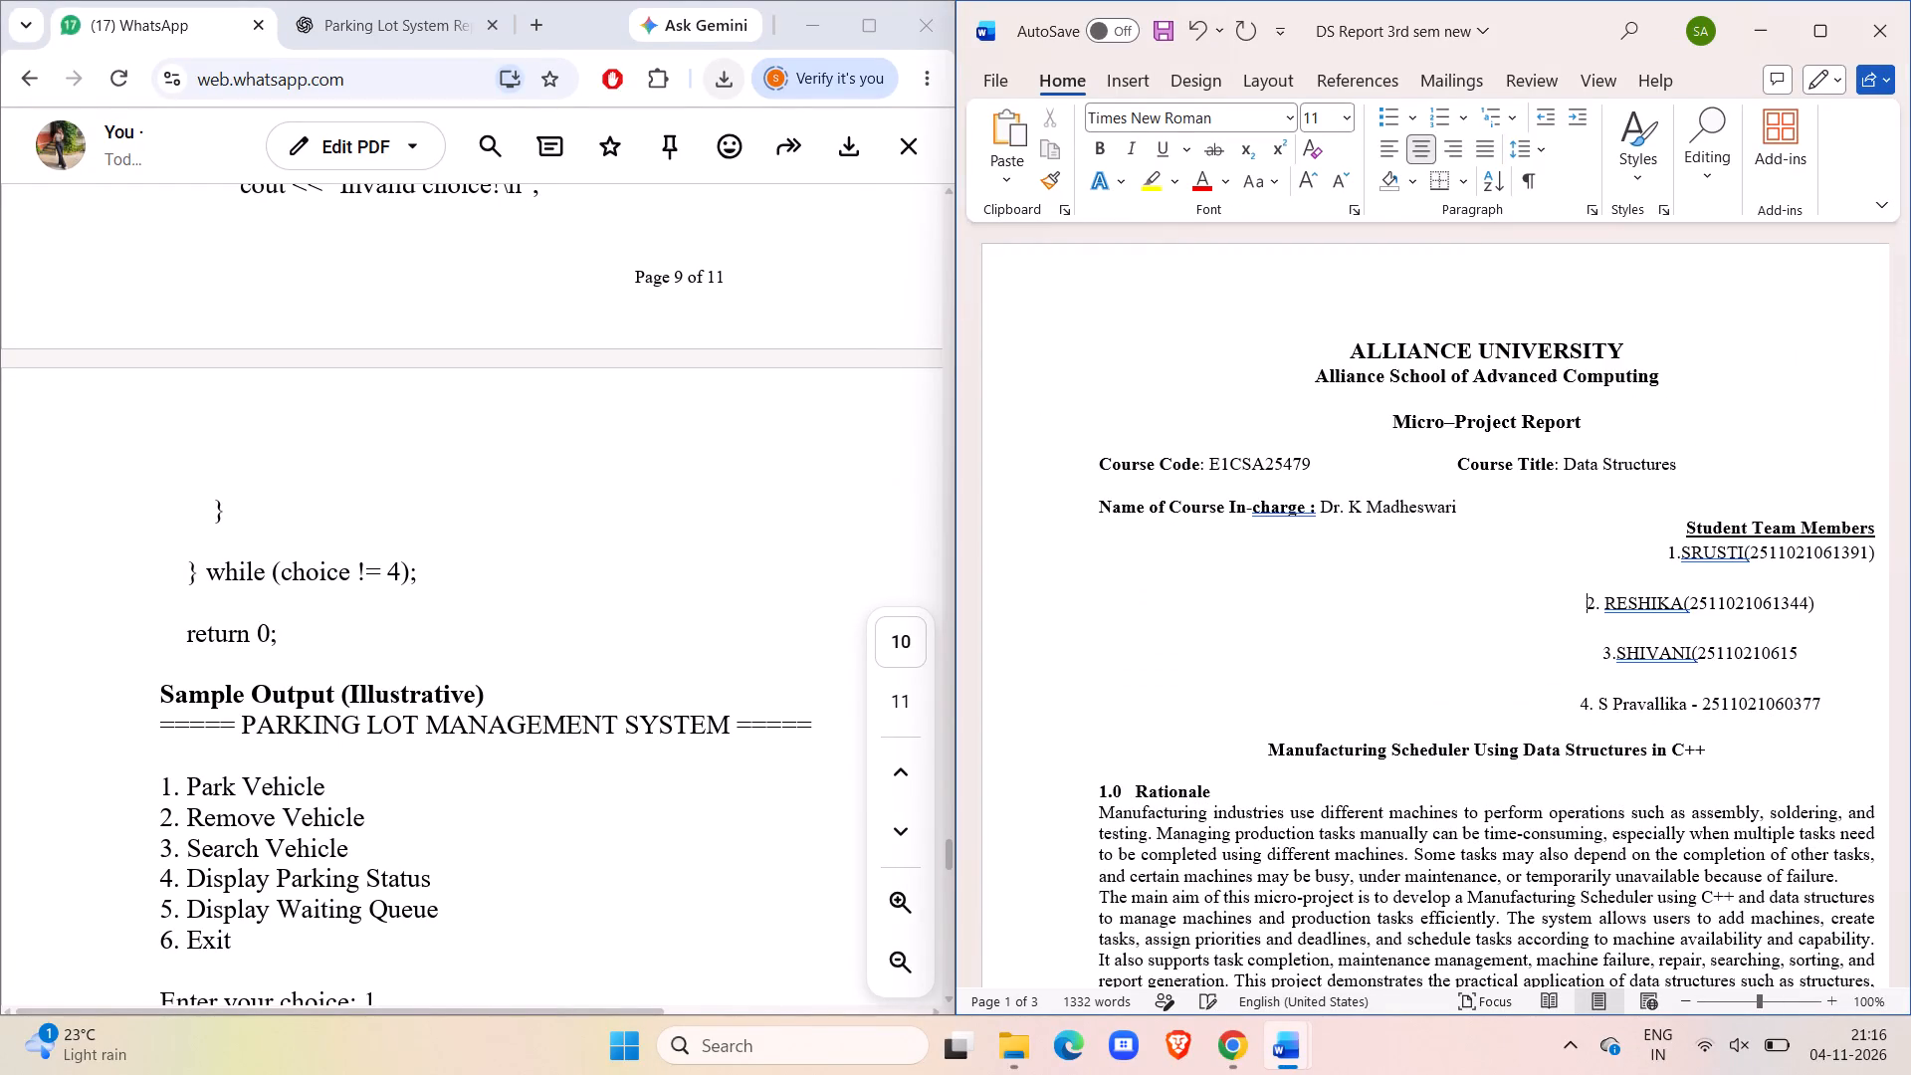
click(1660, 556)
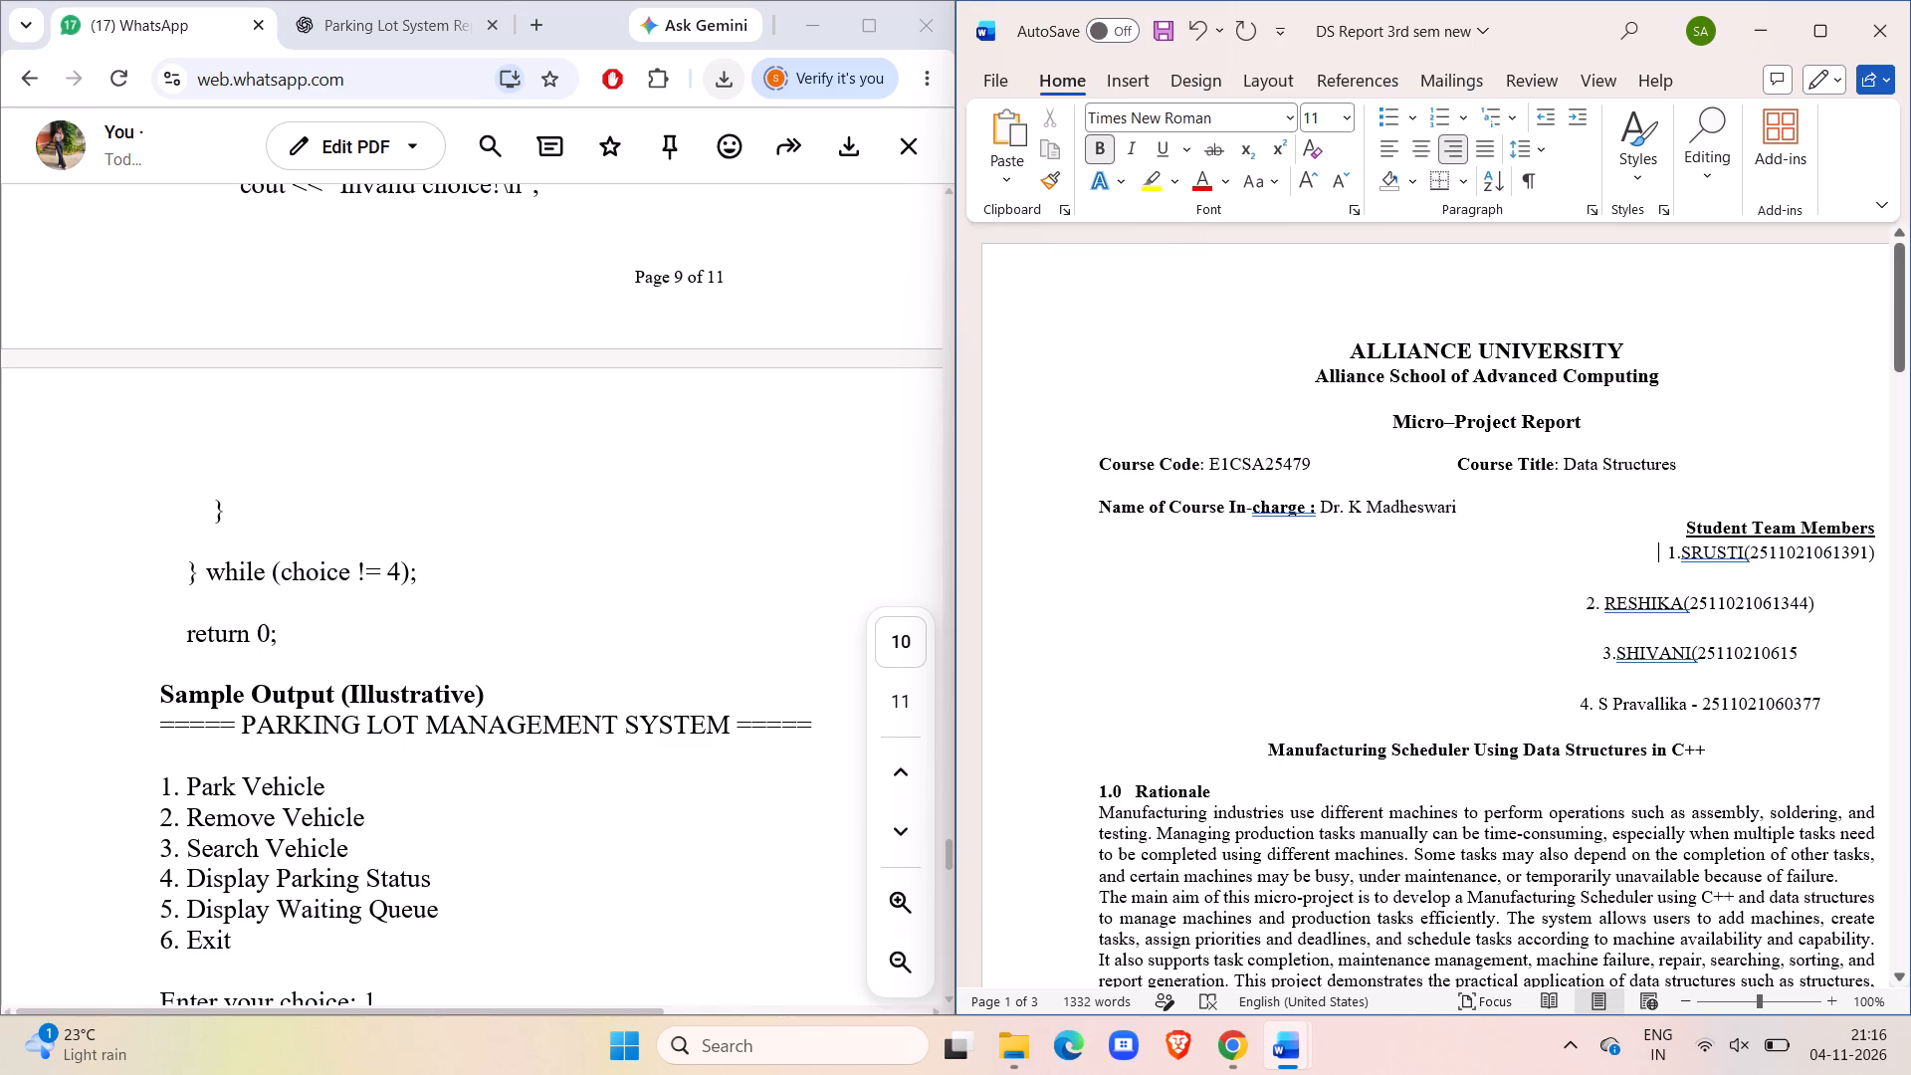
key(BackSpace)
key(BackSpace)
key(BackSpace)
Delete all four member entries under the Student Team Members heading.
drag(1665, 551, 1813, 714)
key(BackSpace)
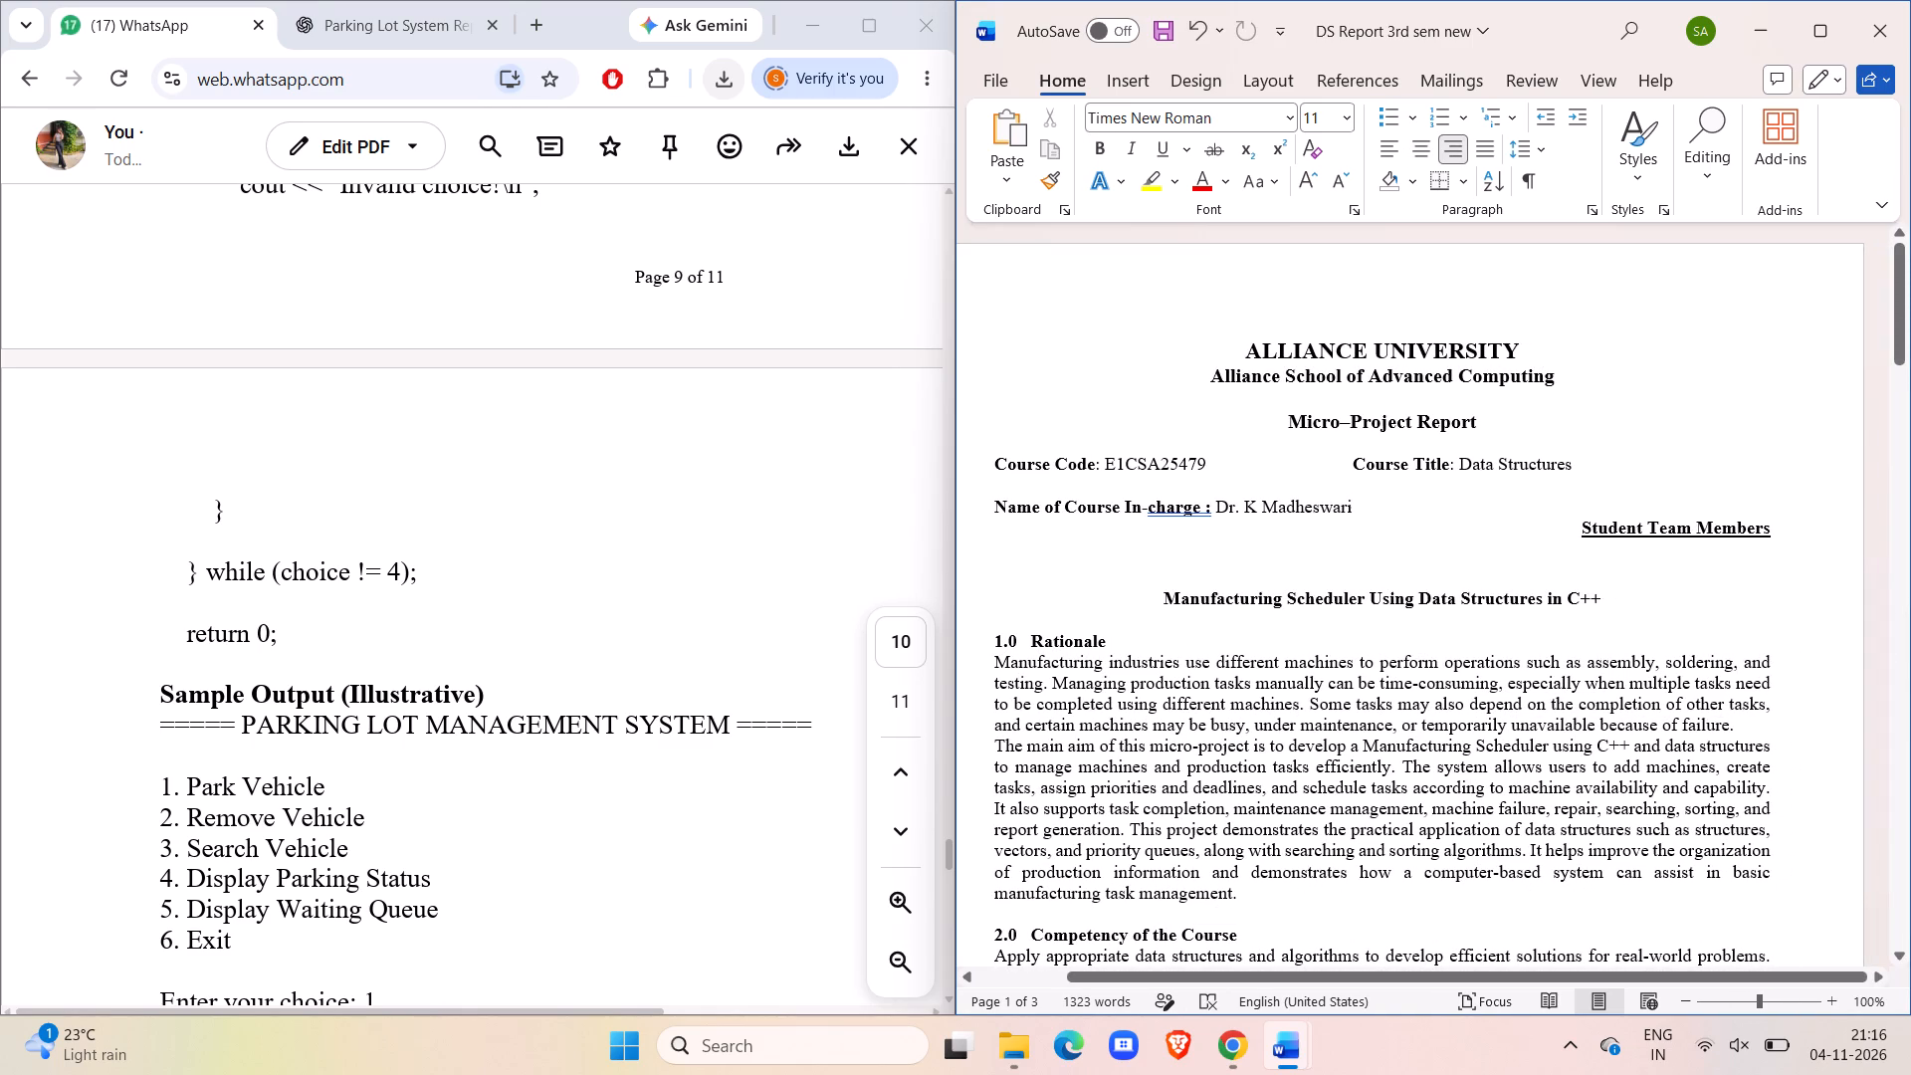
Select the project title line "Manufacturing Scheduler Using Data Structures in C++" above the Rationale section.
drag(1160, 592, 1217, 597)
drag(1217, 597, 1603, 595)
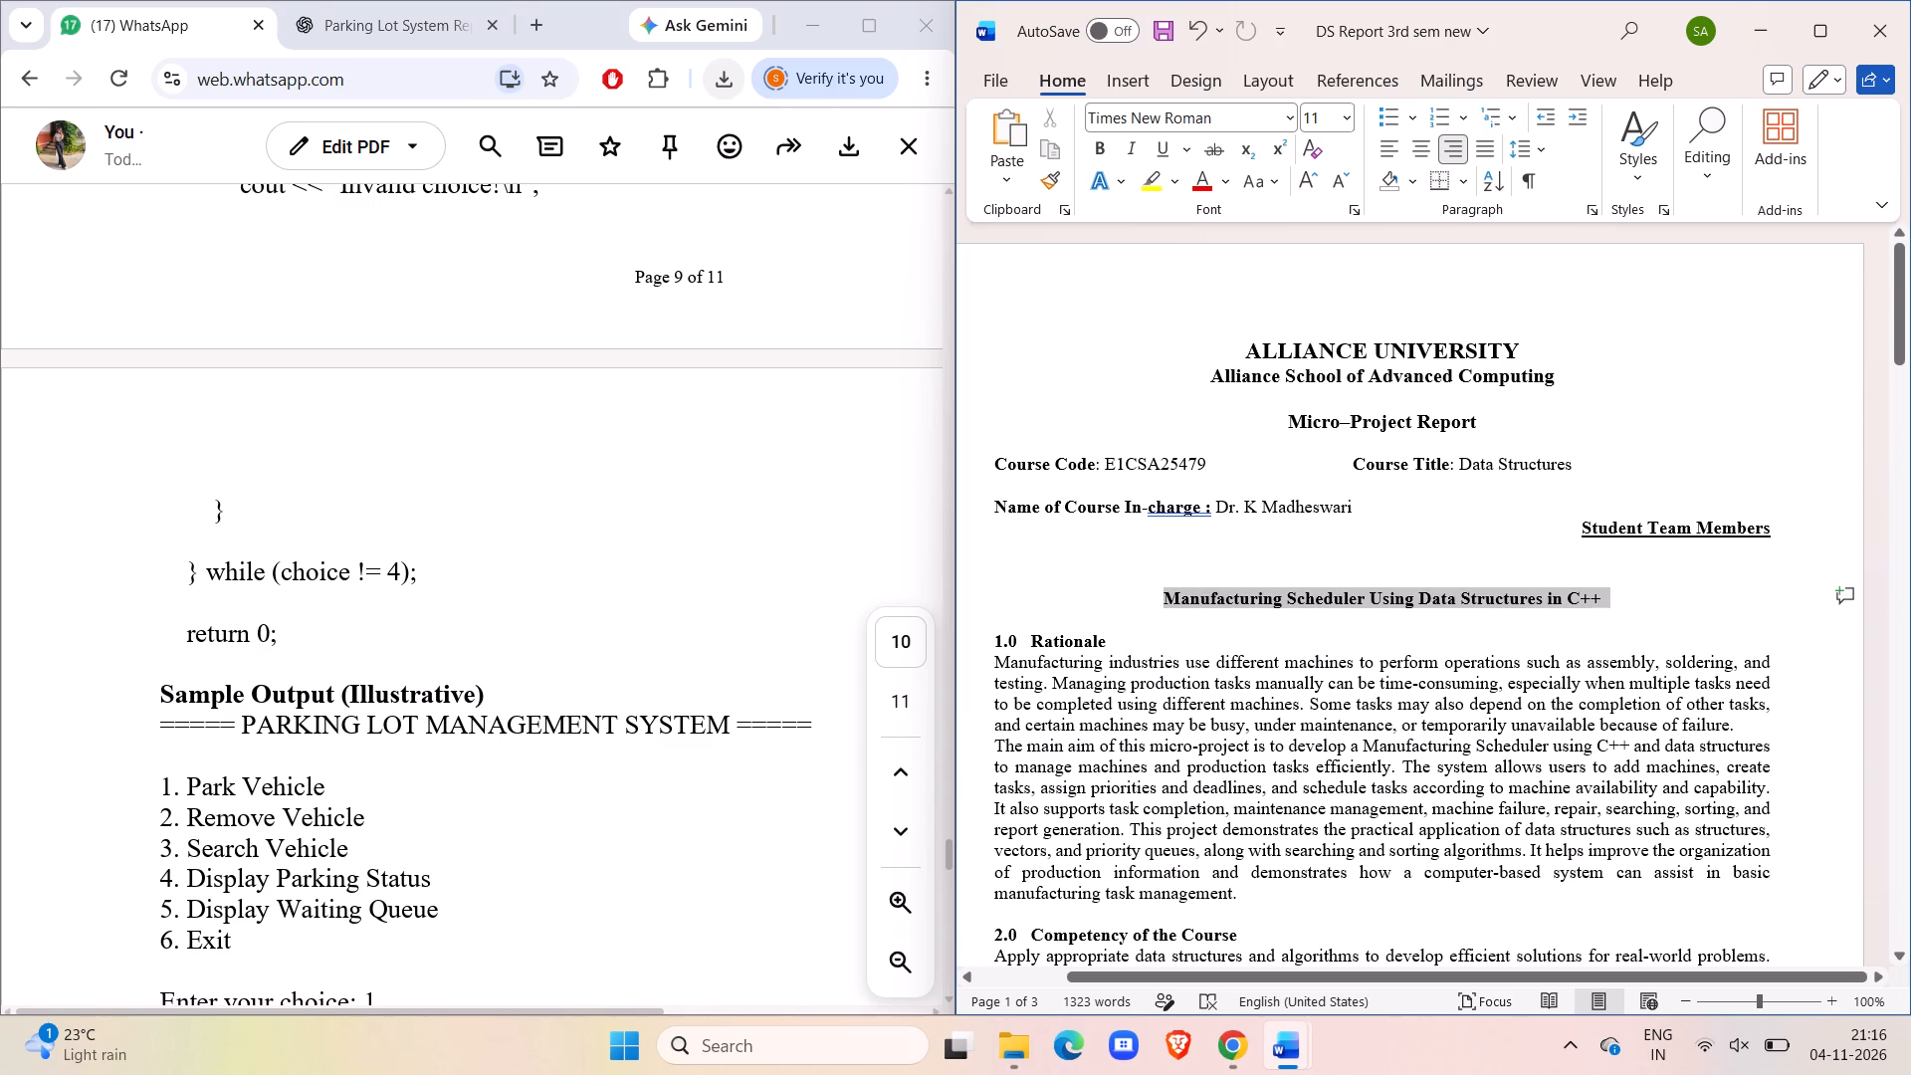
Replace the project title above the Rationale section with PARKING LOT MANAGEMENT SYSTEM IN C++.
drag(1603, 595, 1599, 596)
key(BackSpace)
text(PAR)
text(KING LOT)
key(space)
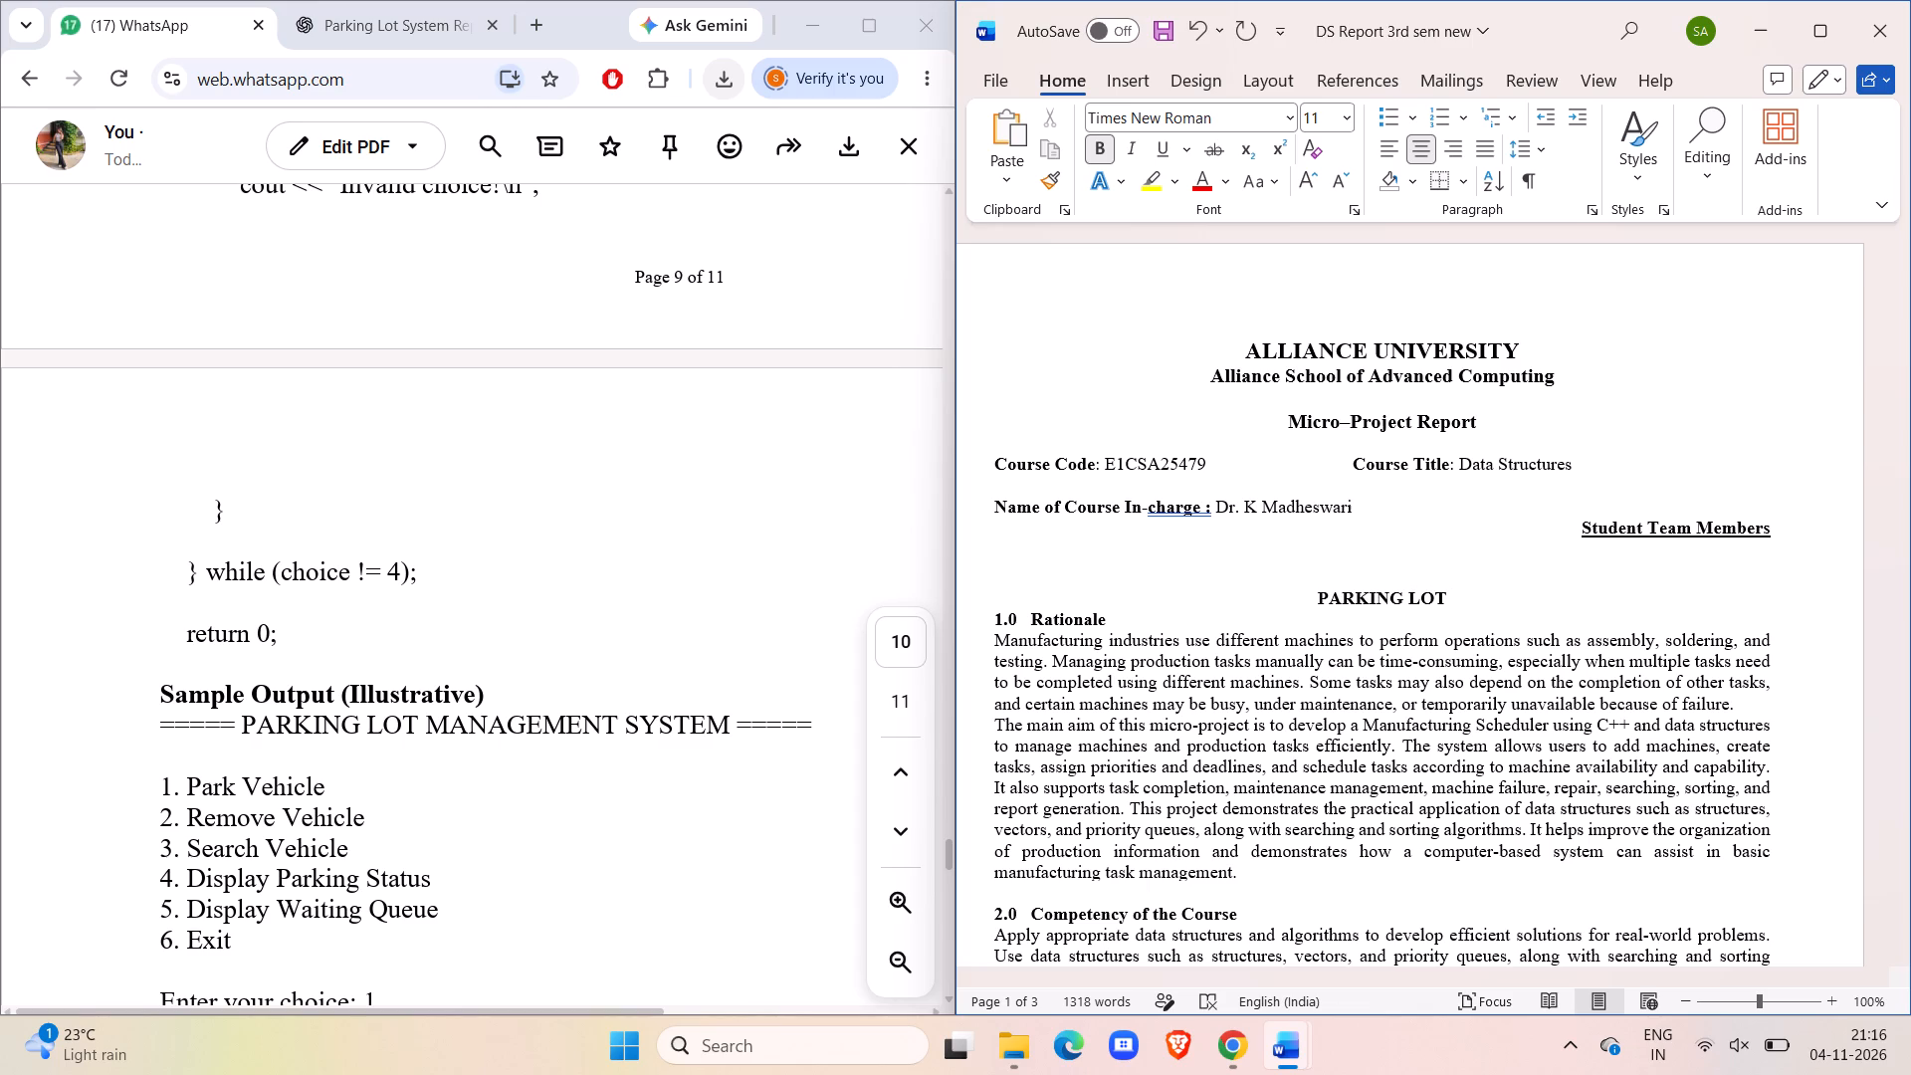
text(MANAGEM)
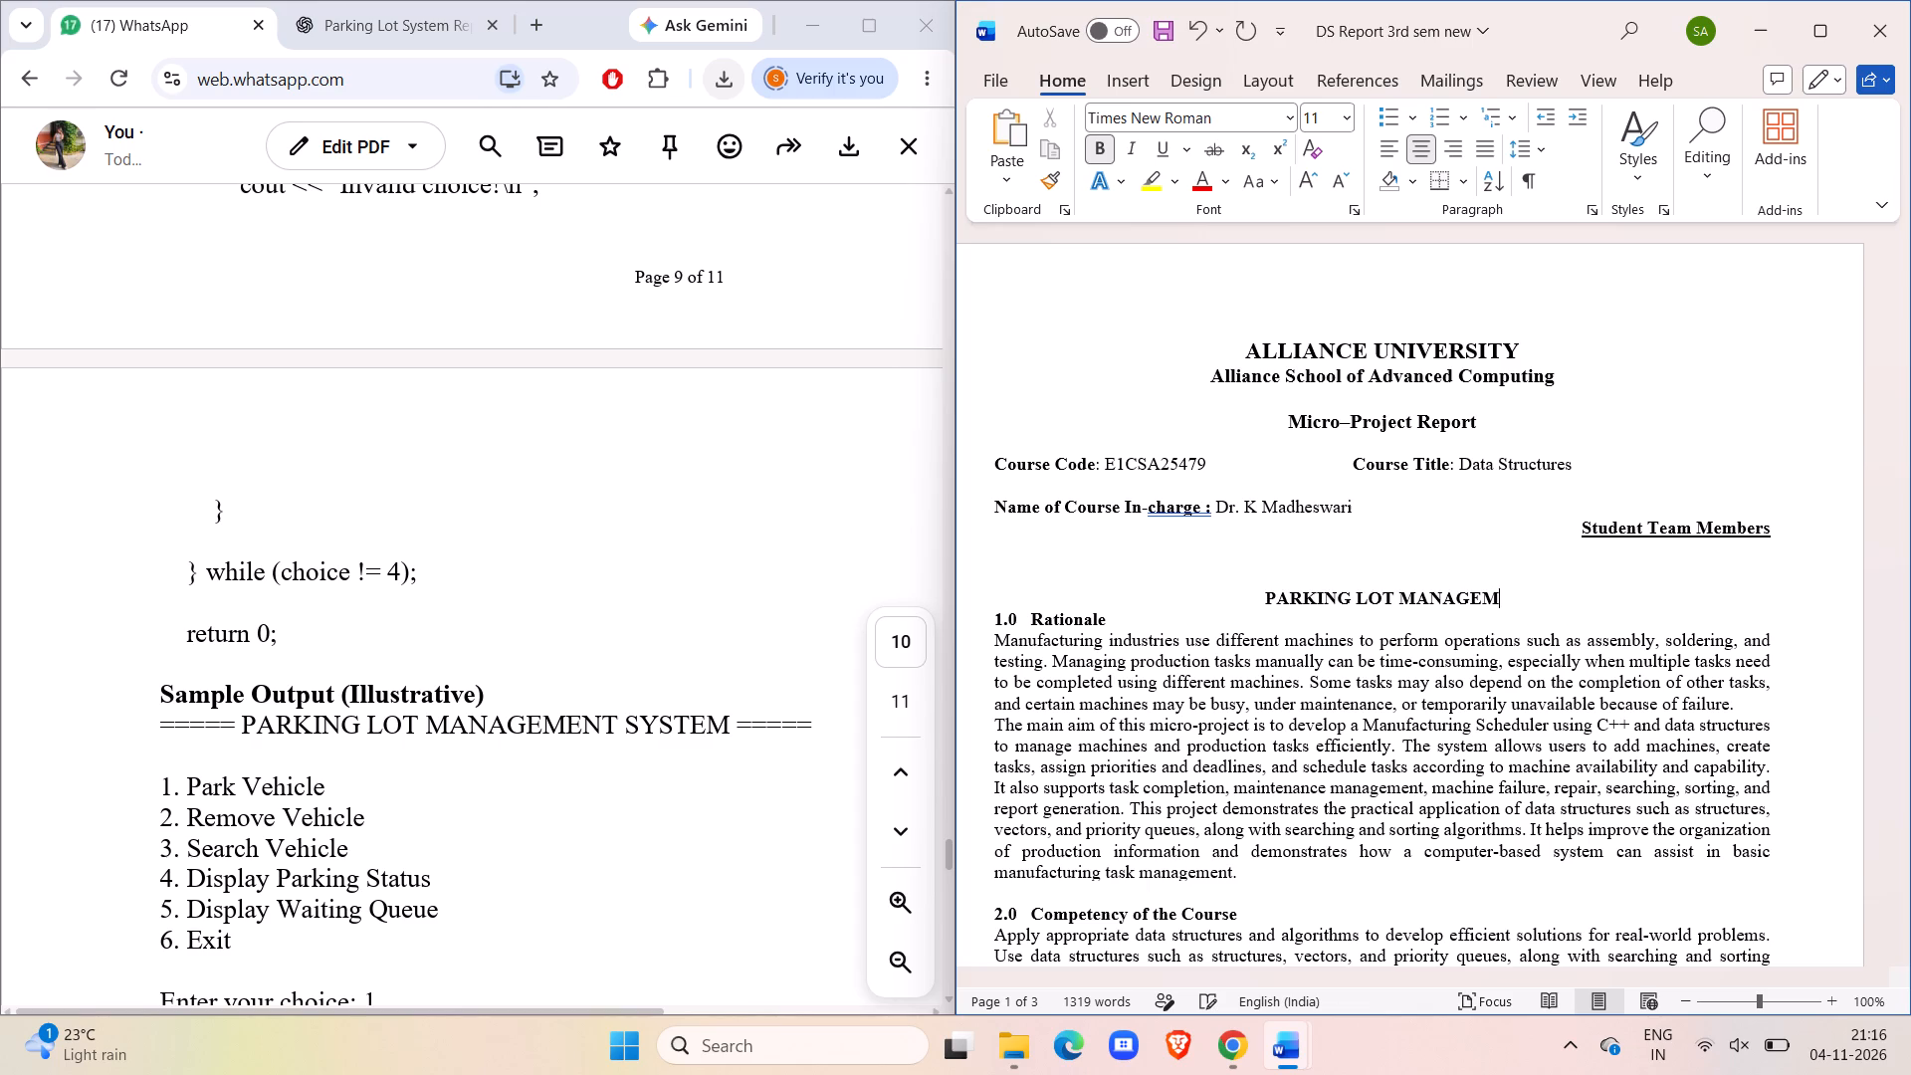
text(ENT SYSTEM IN C+++)
key(BackSpace)
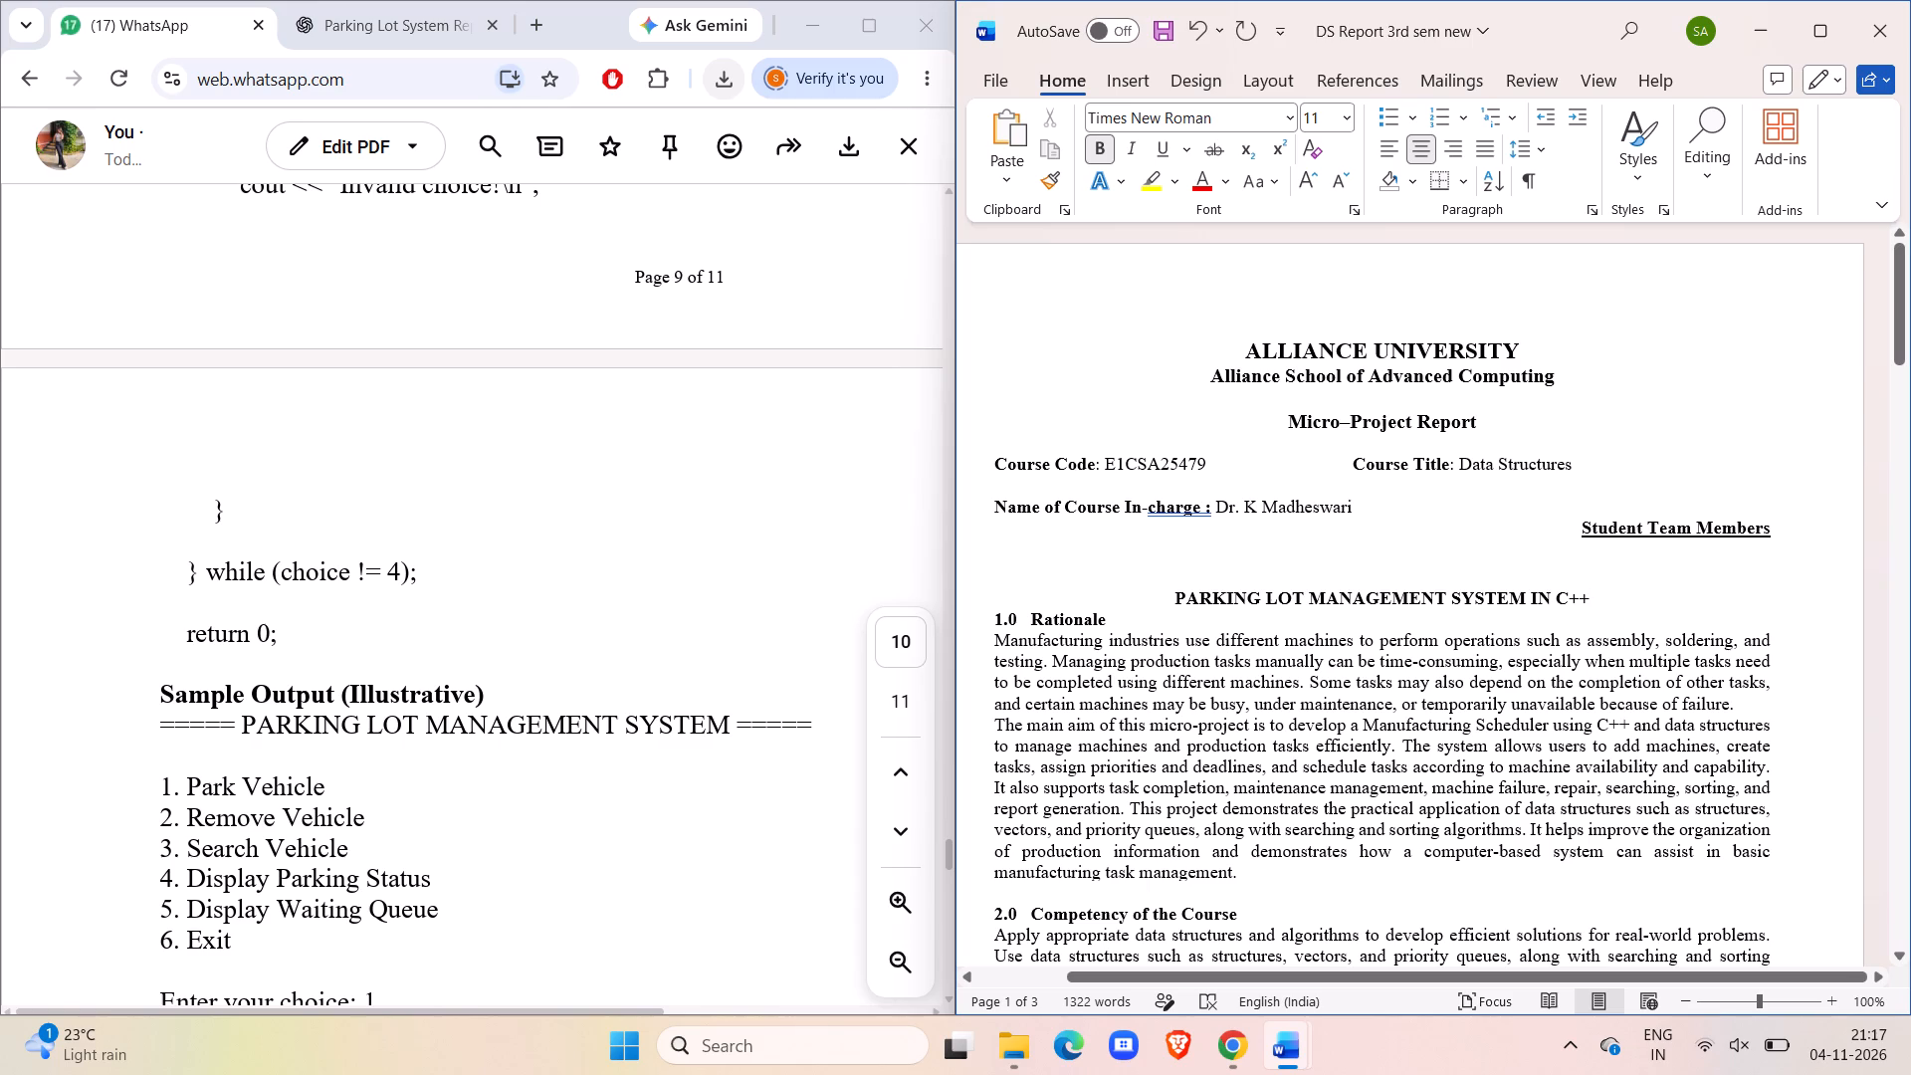
Delete both manufacturing scheduler paragraphs under the 1.0 Rationale heading, keeping the heading.
drag(990, 645, 1275, 866)
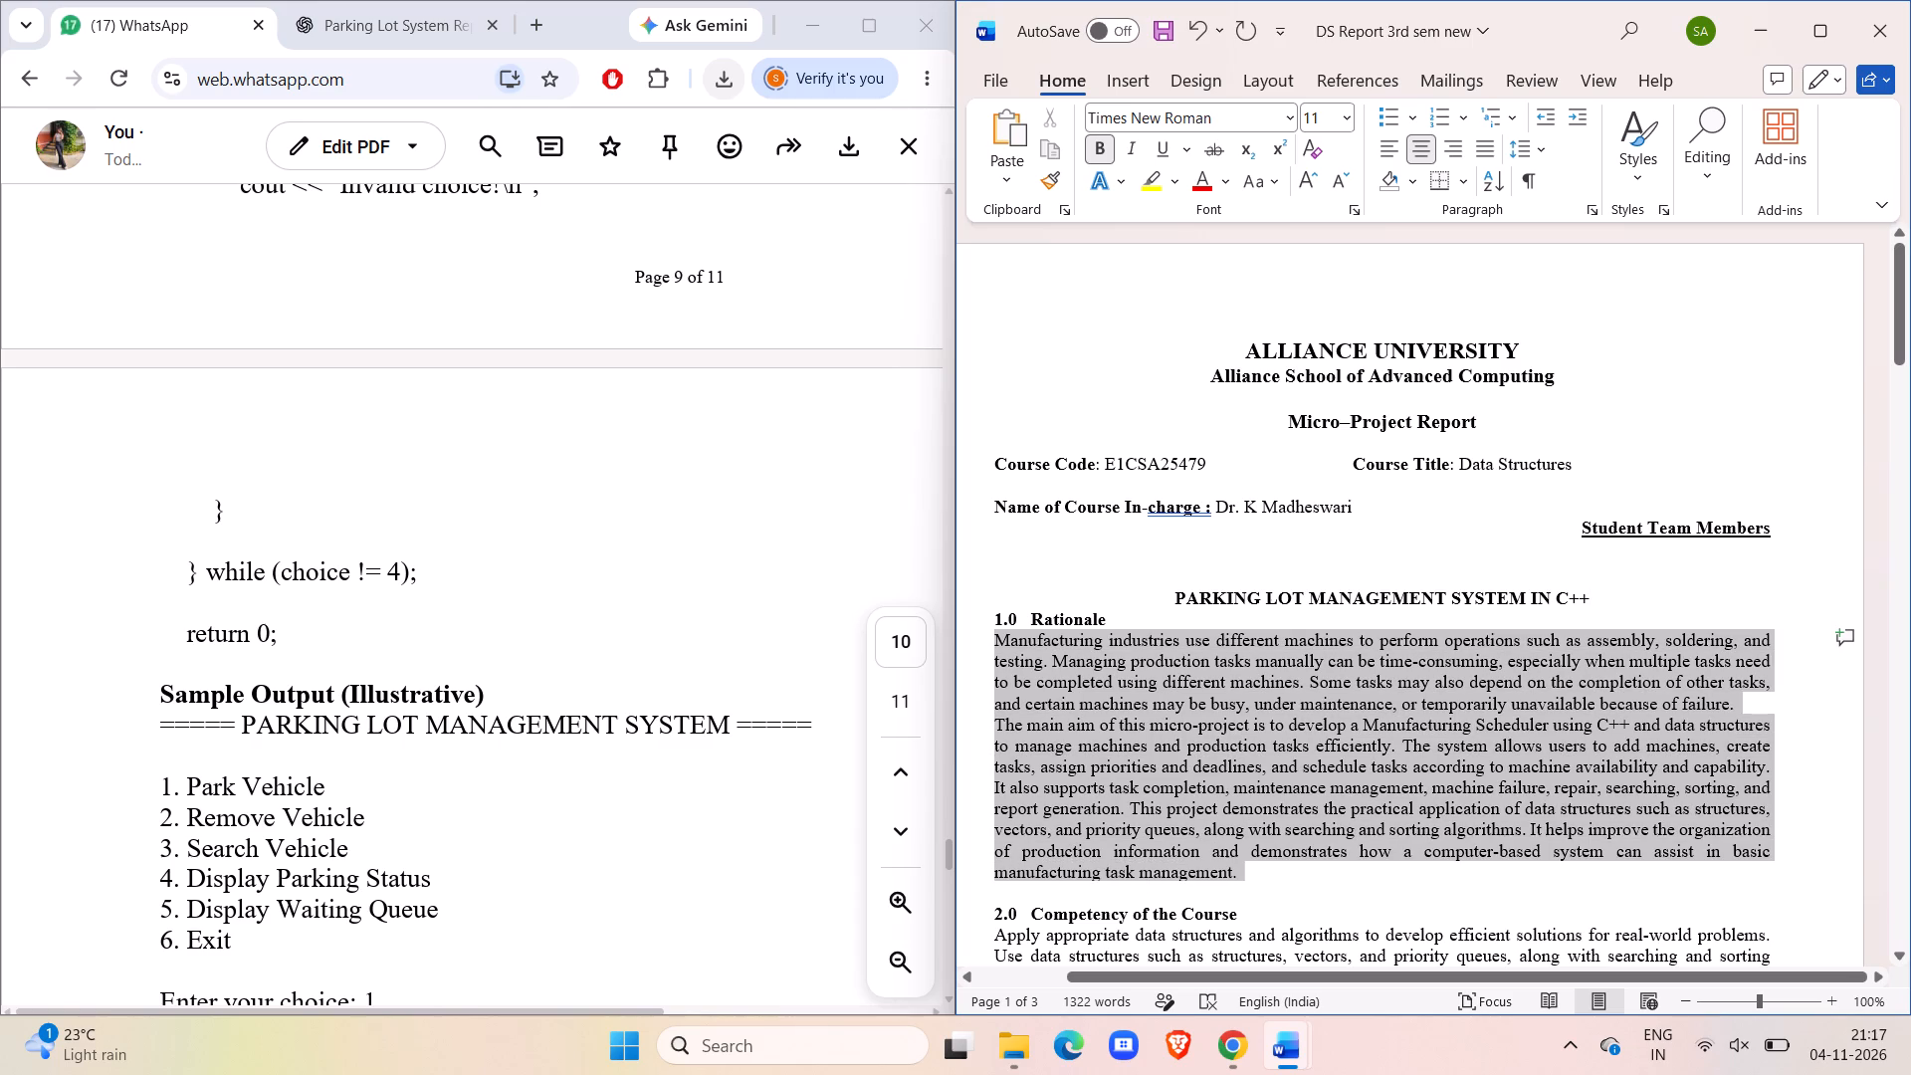
drag(1275, 866, 1278, 871)
key(BackSpace)
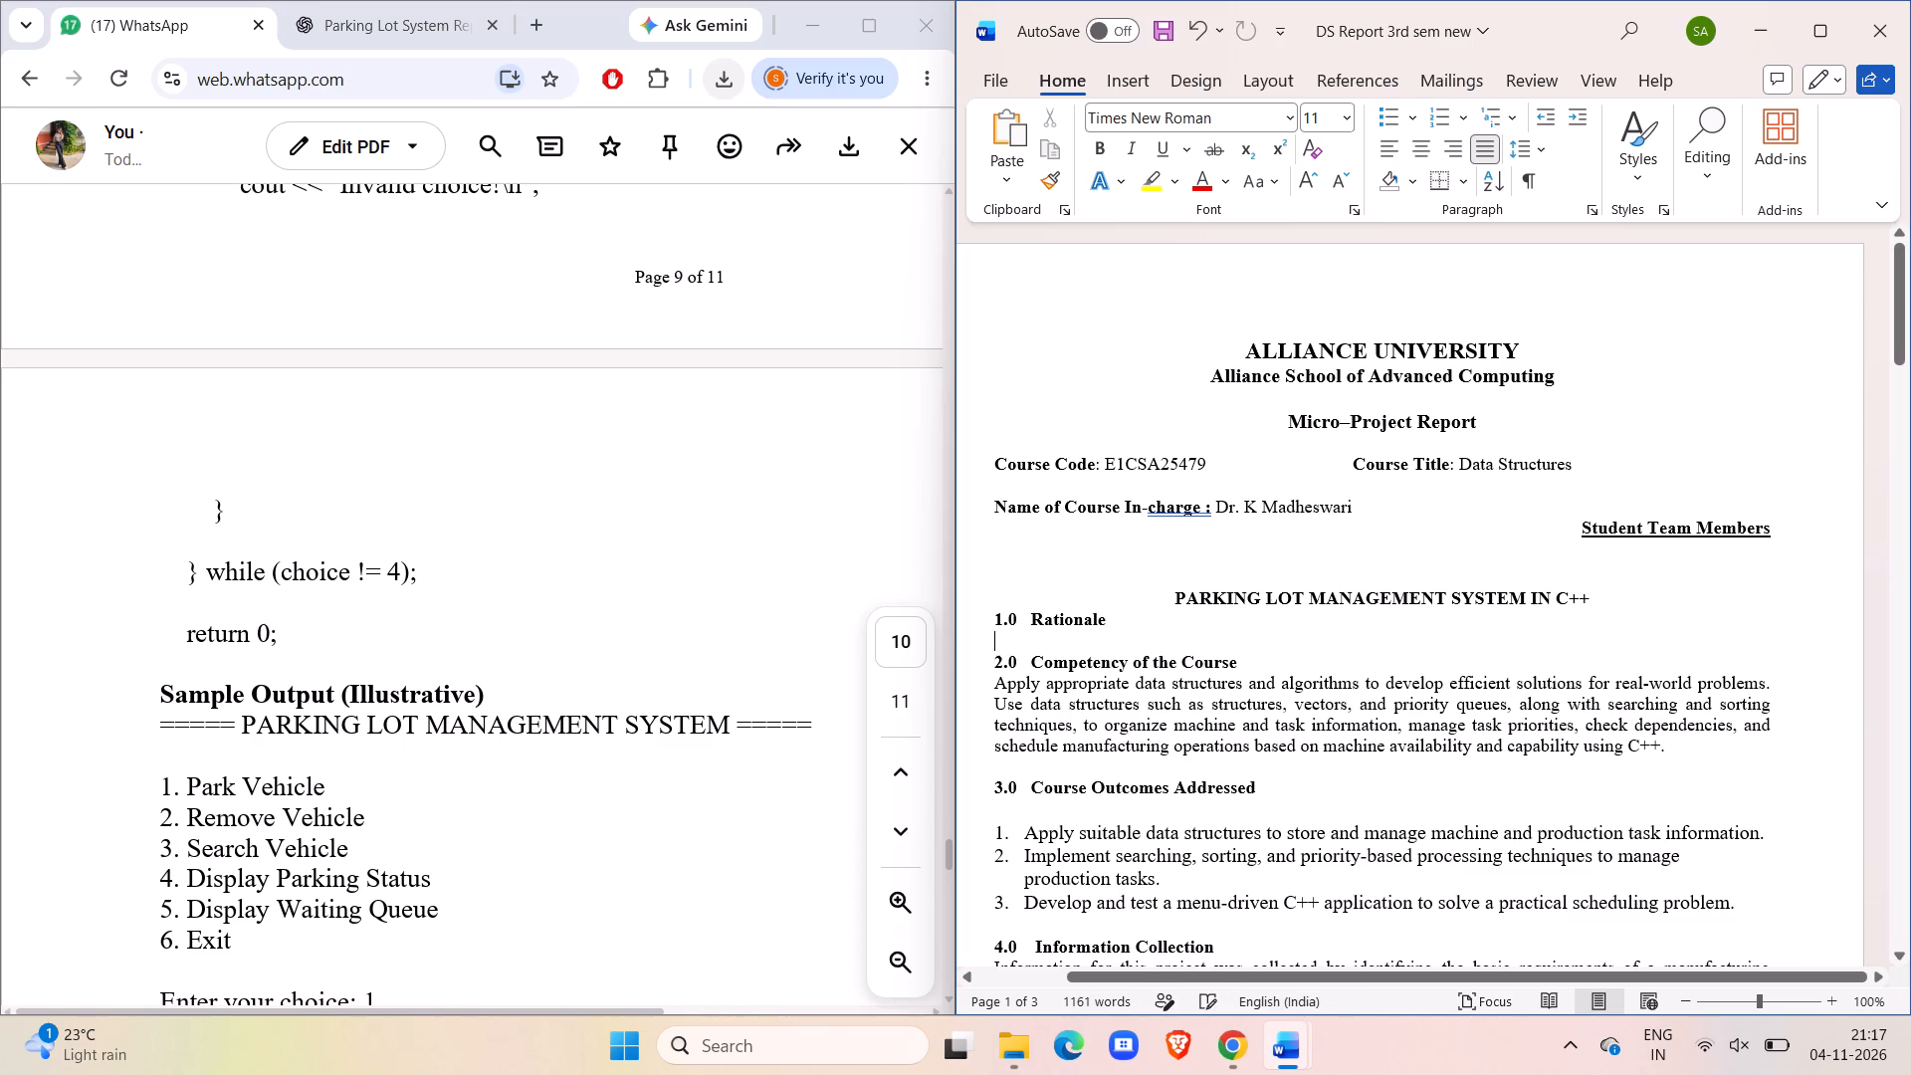
Switch to the parking lot report PDF in WhatsApp and bring up its 1.0 Rationale section on the first page.
scroll(206, 722, up, 11)
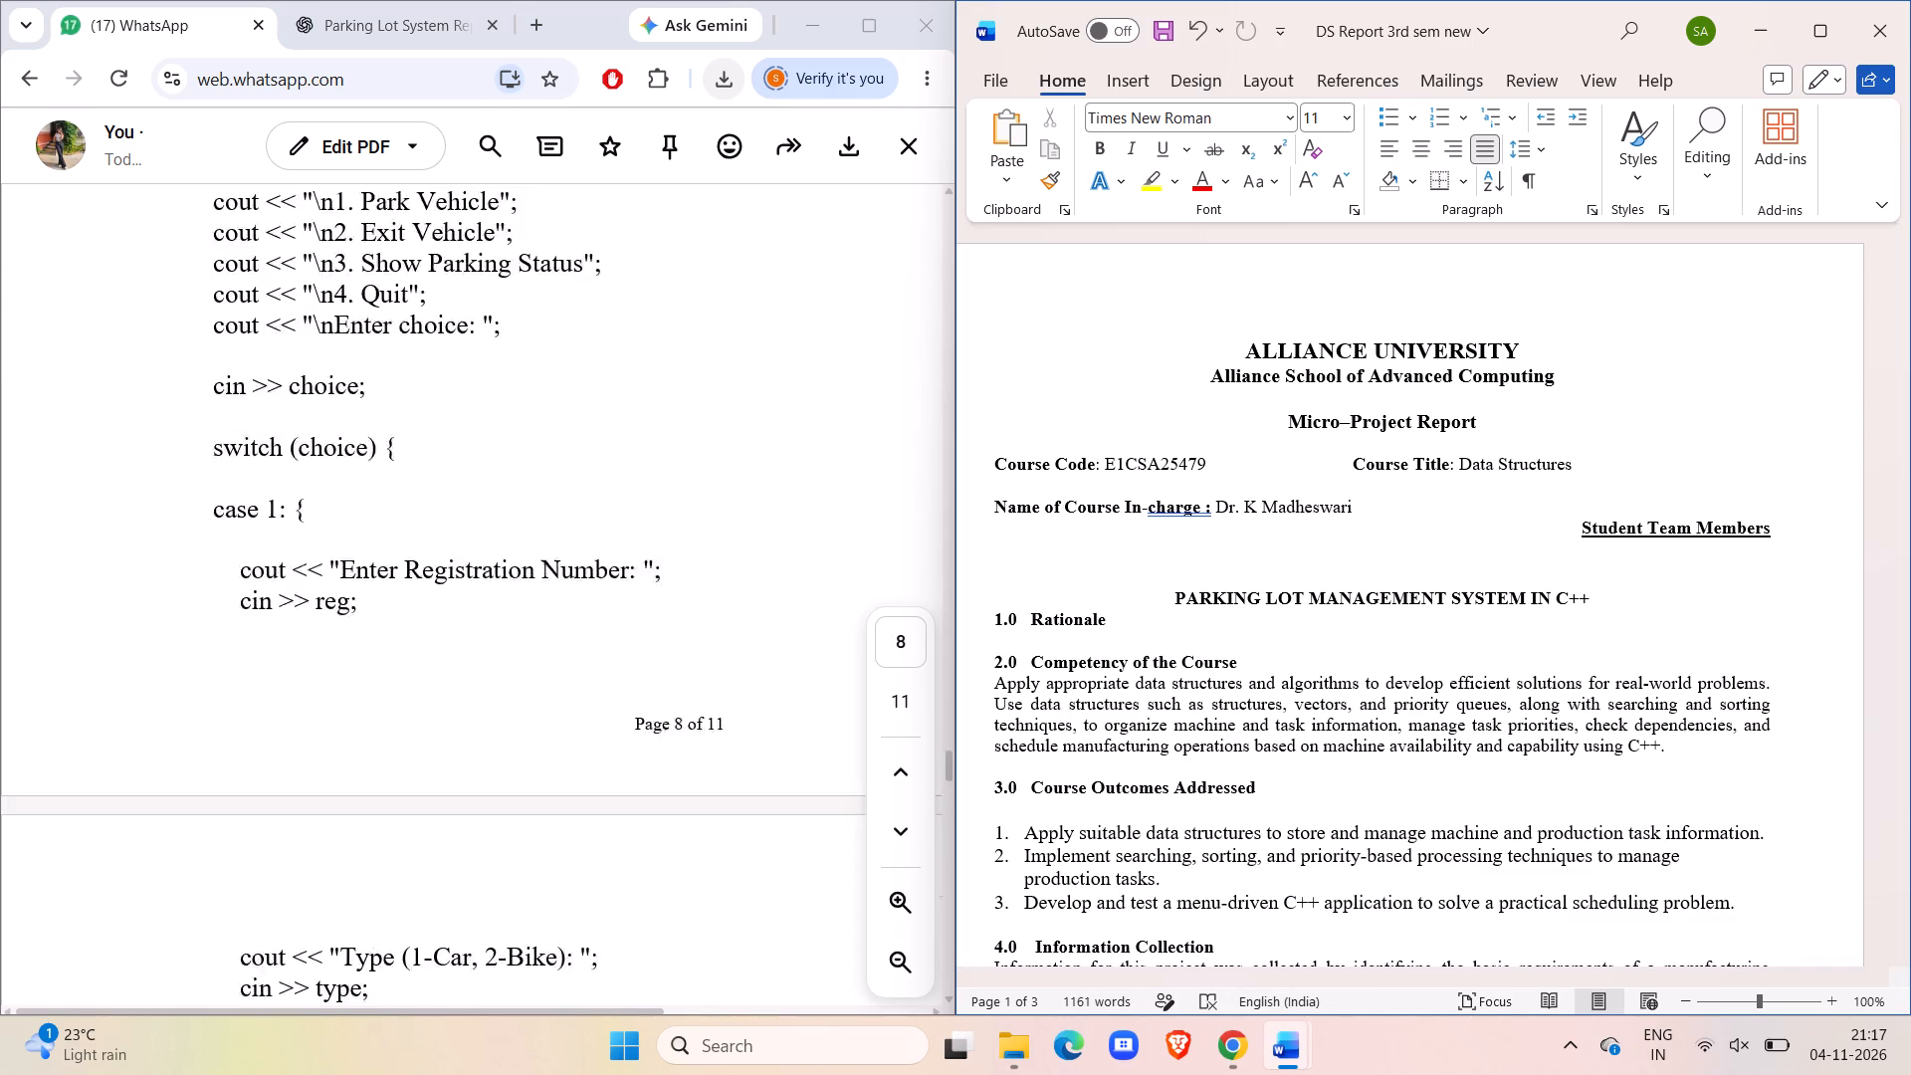
scroll(206, 722, up, 17)
scroll(206, 722, up, 20)
scroll(206, 722, up, 2)
scroll(206, 722, down, 2)
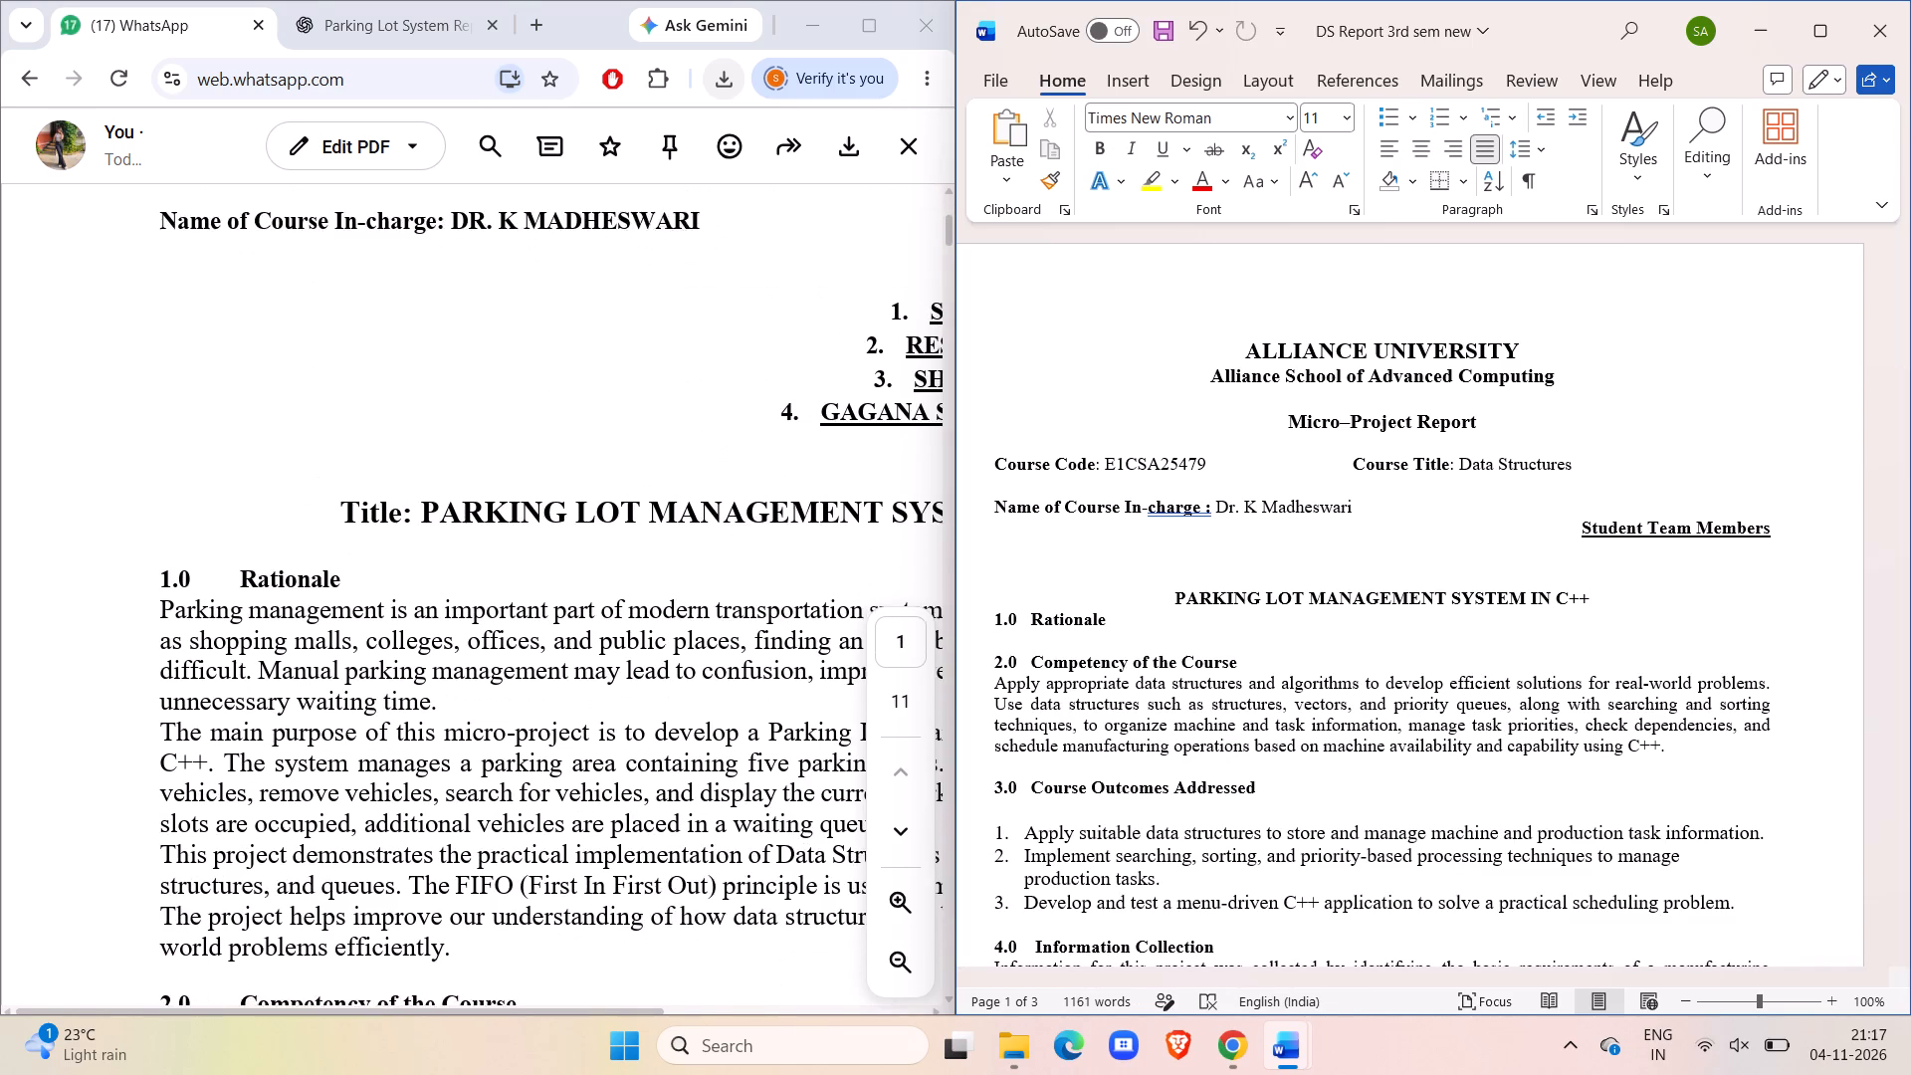
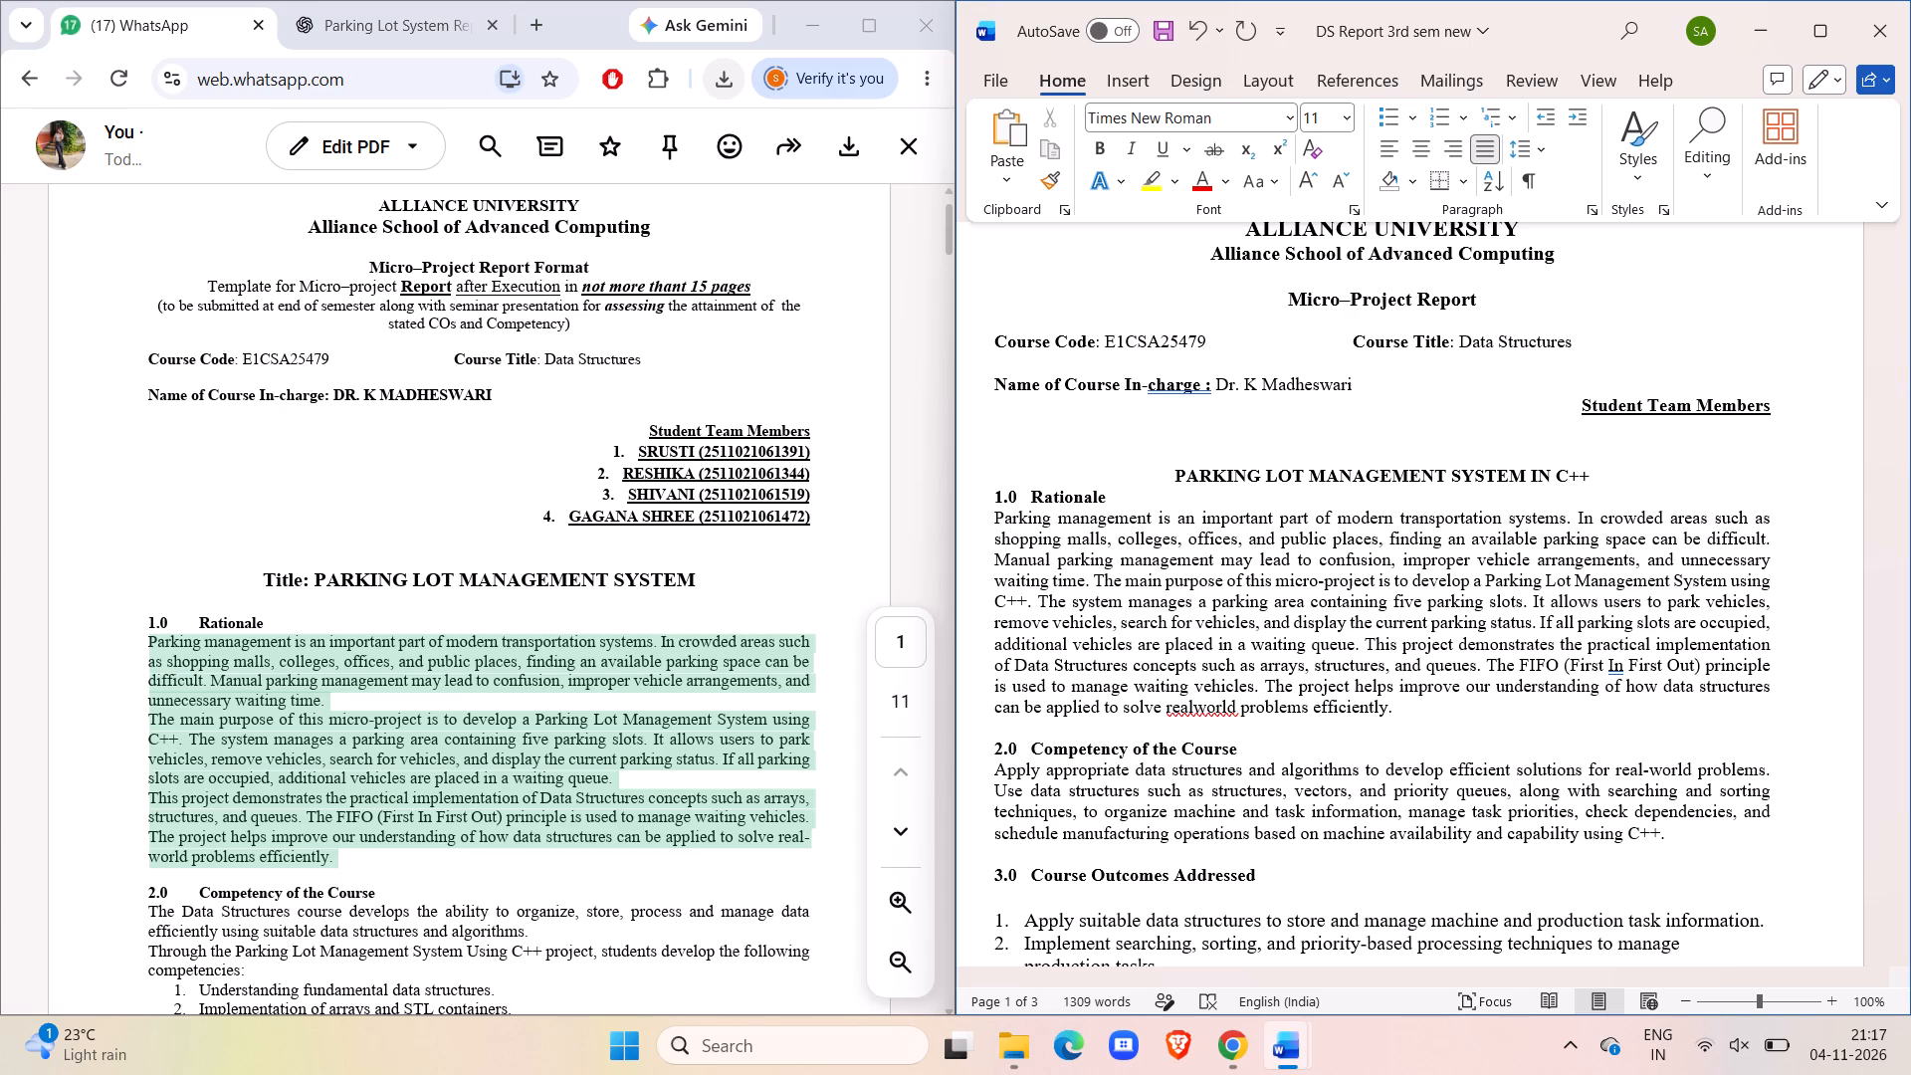
Separate "realworld" into "real world" in the last line of the 1.0 Rationale paragraph.
click(1193, 709)
key(space)
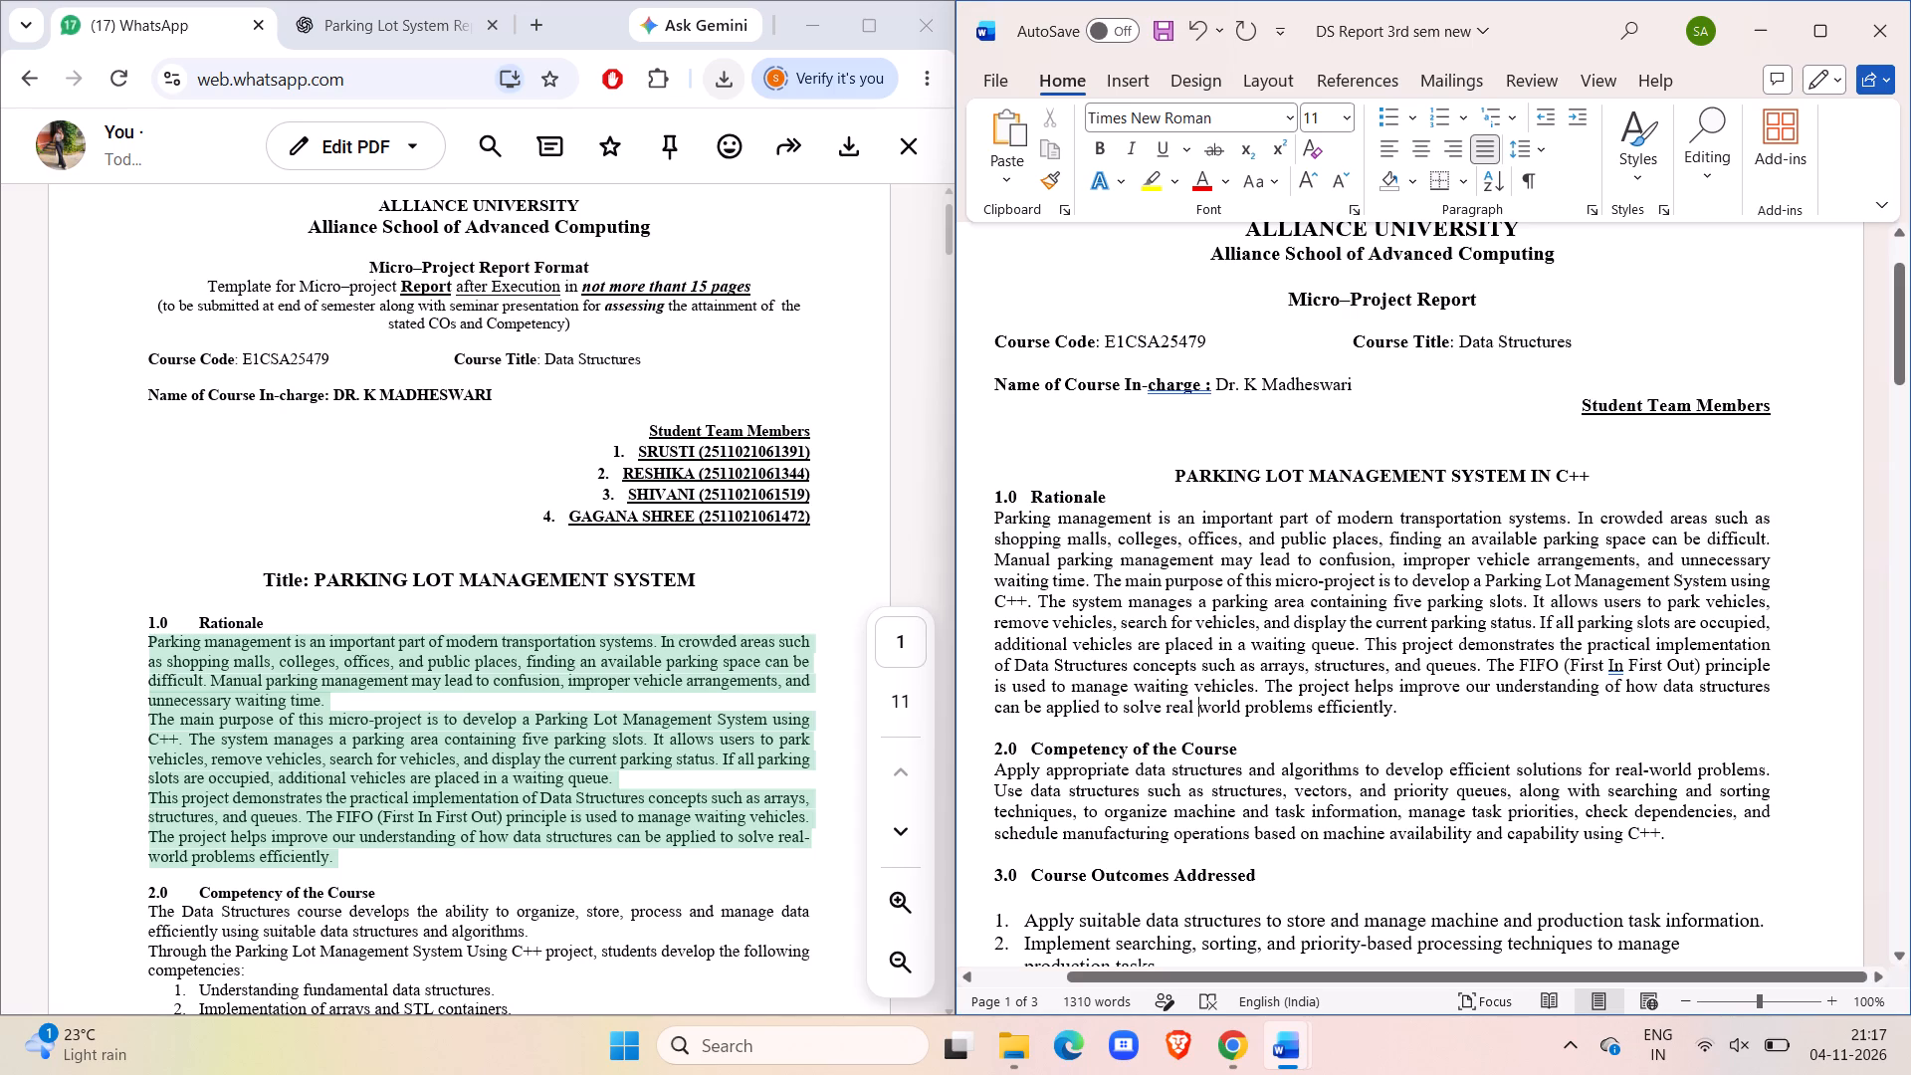
Delete the whole paragraph under the 2.0 Competency of the Course heading, keeping the heading.
scroll(1233, 746, down, 1)
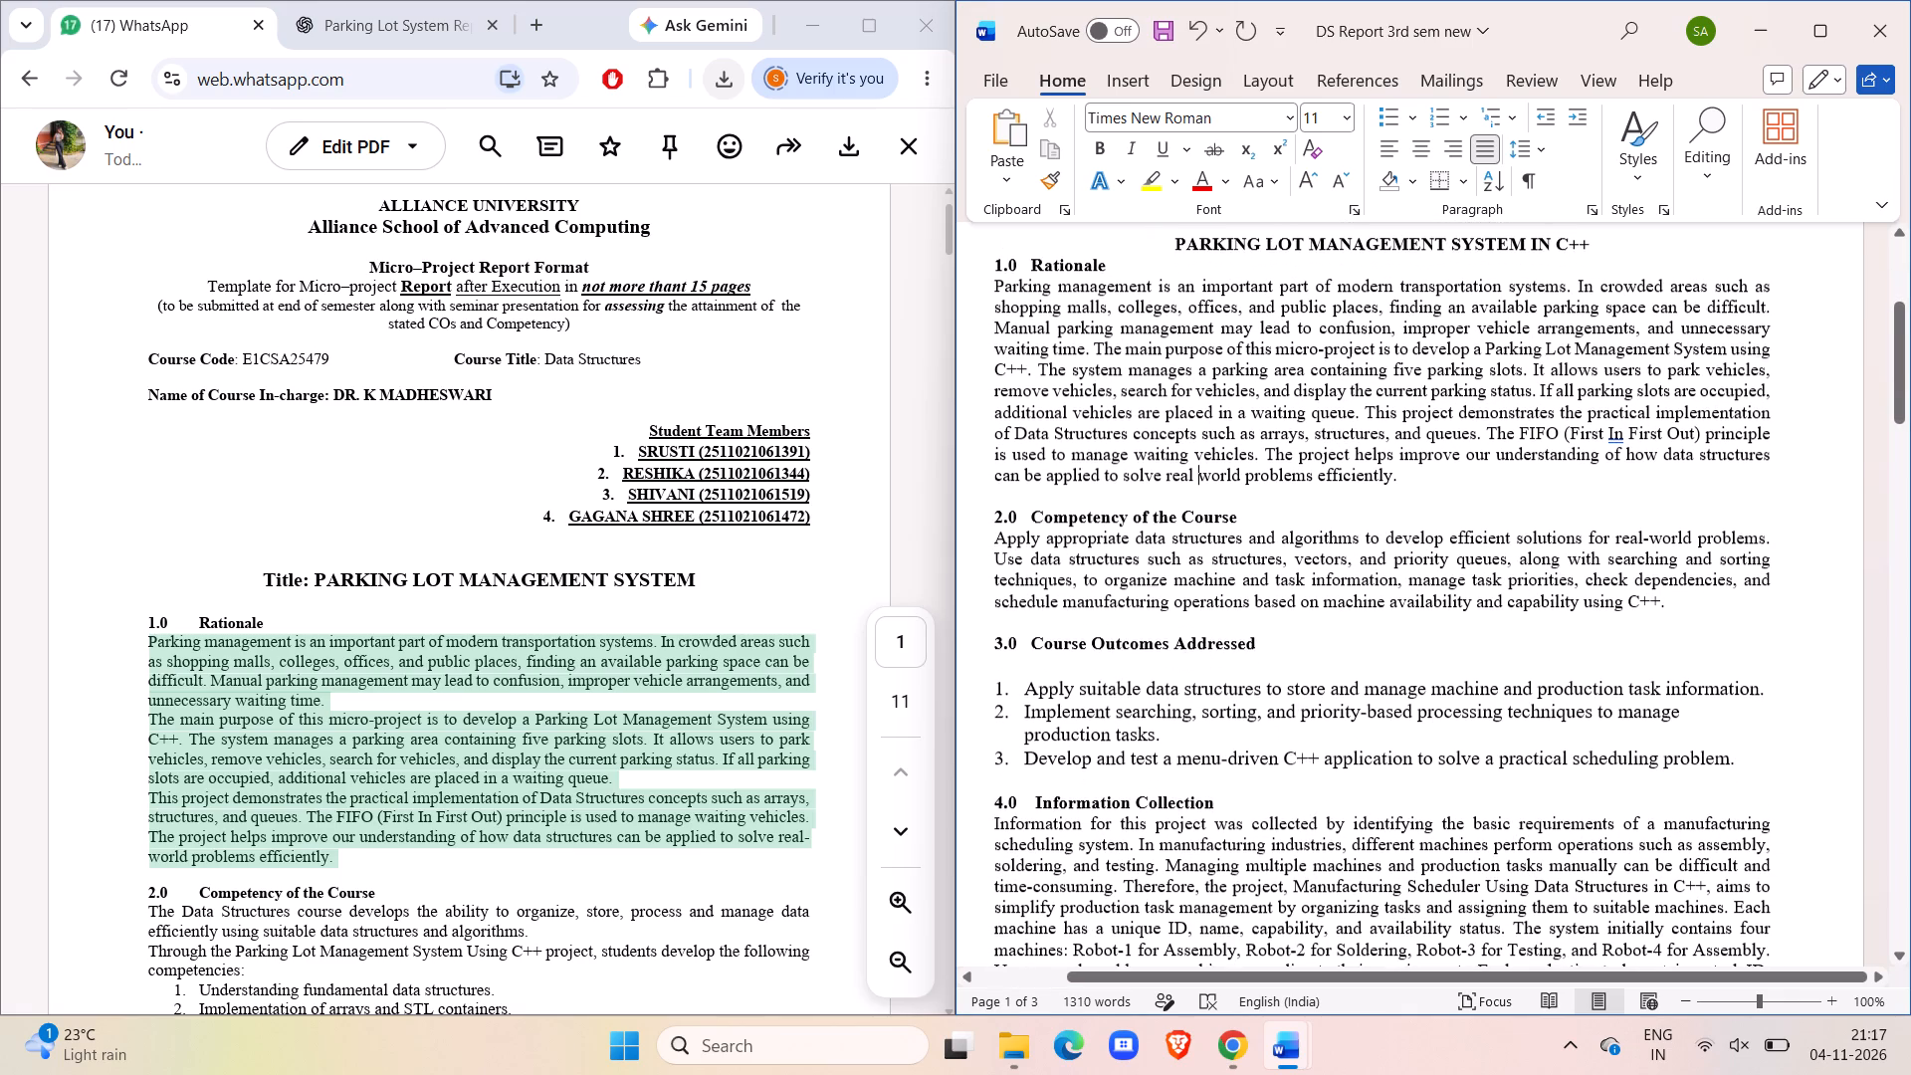
drag(994, 534, 996, 536)
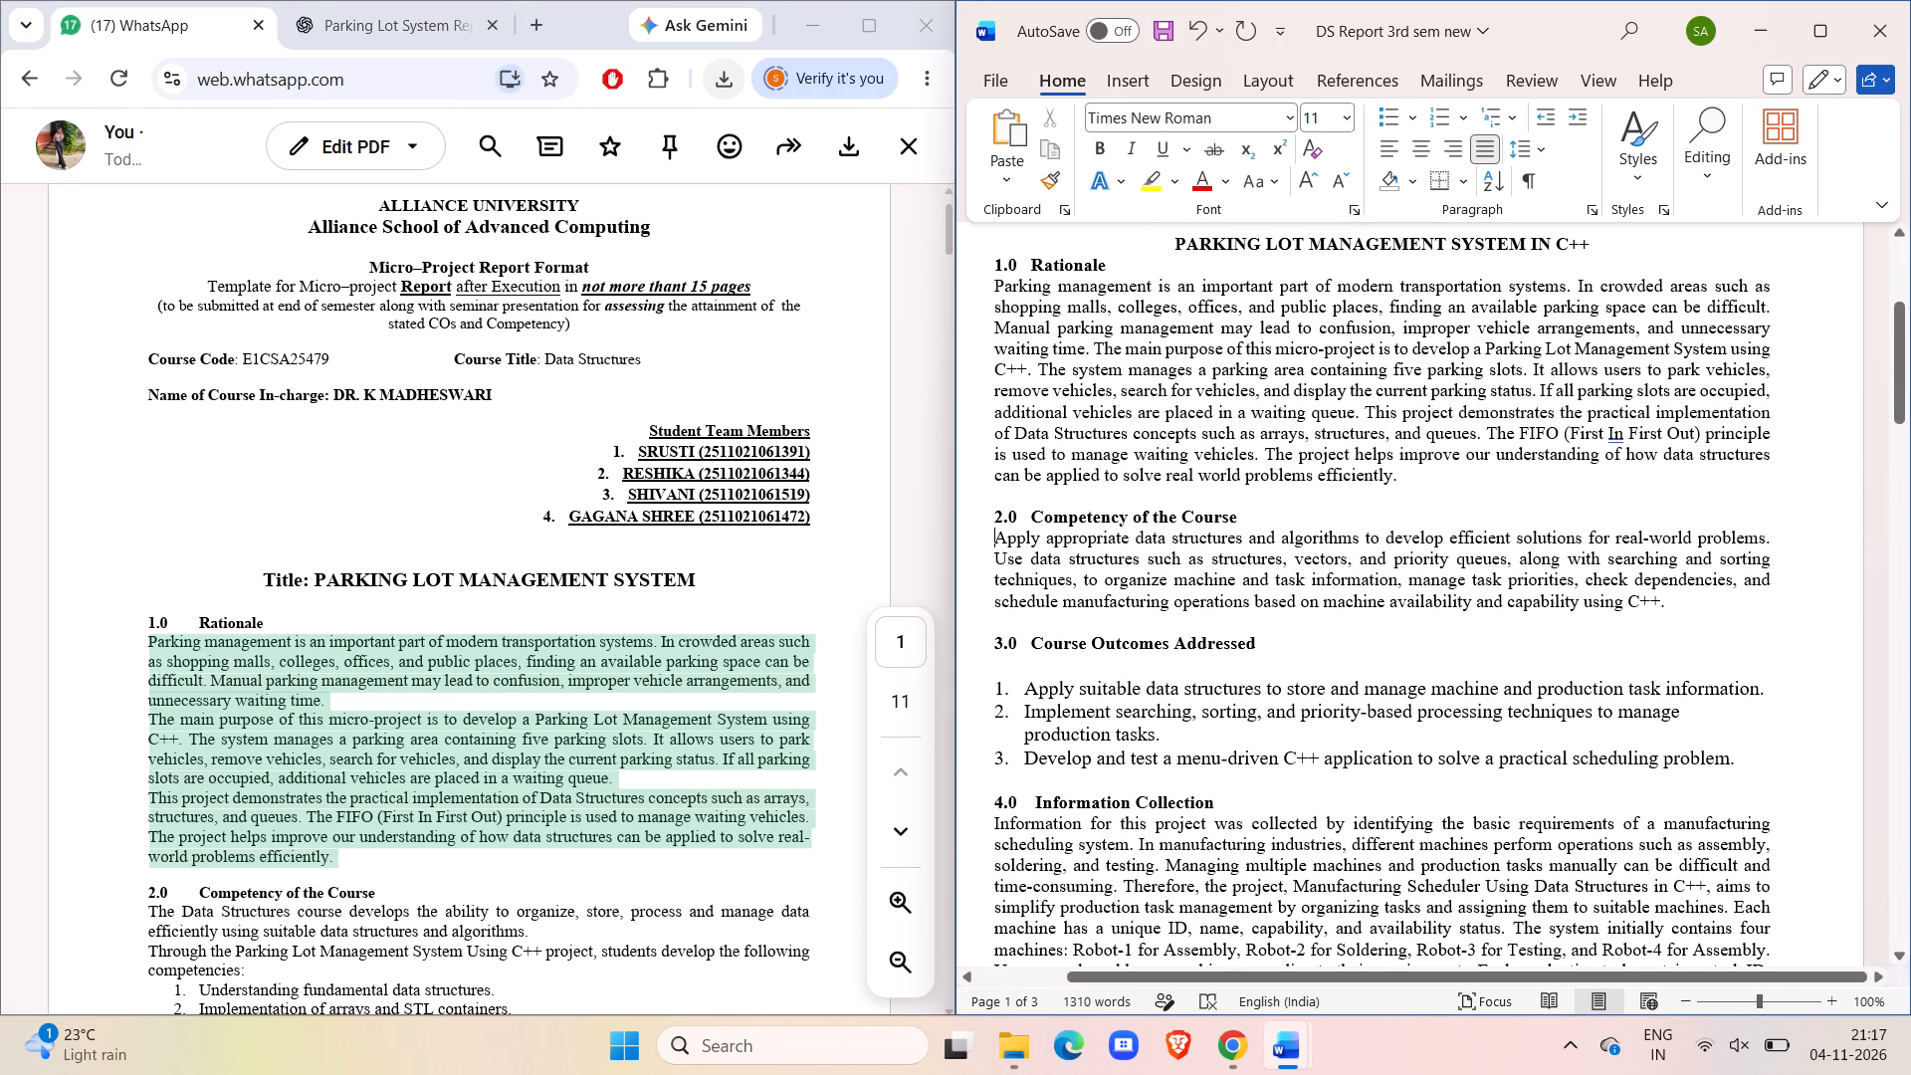
drag(996, 536, 1725, 610)
key(BackSpace)
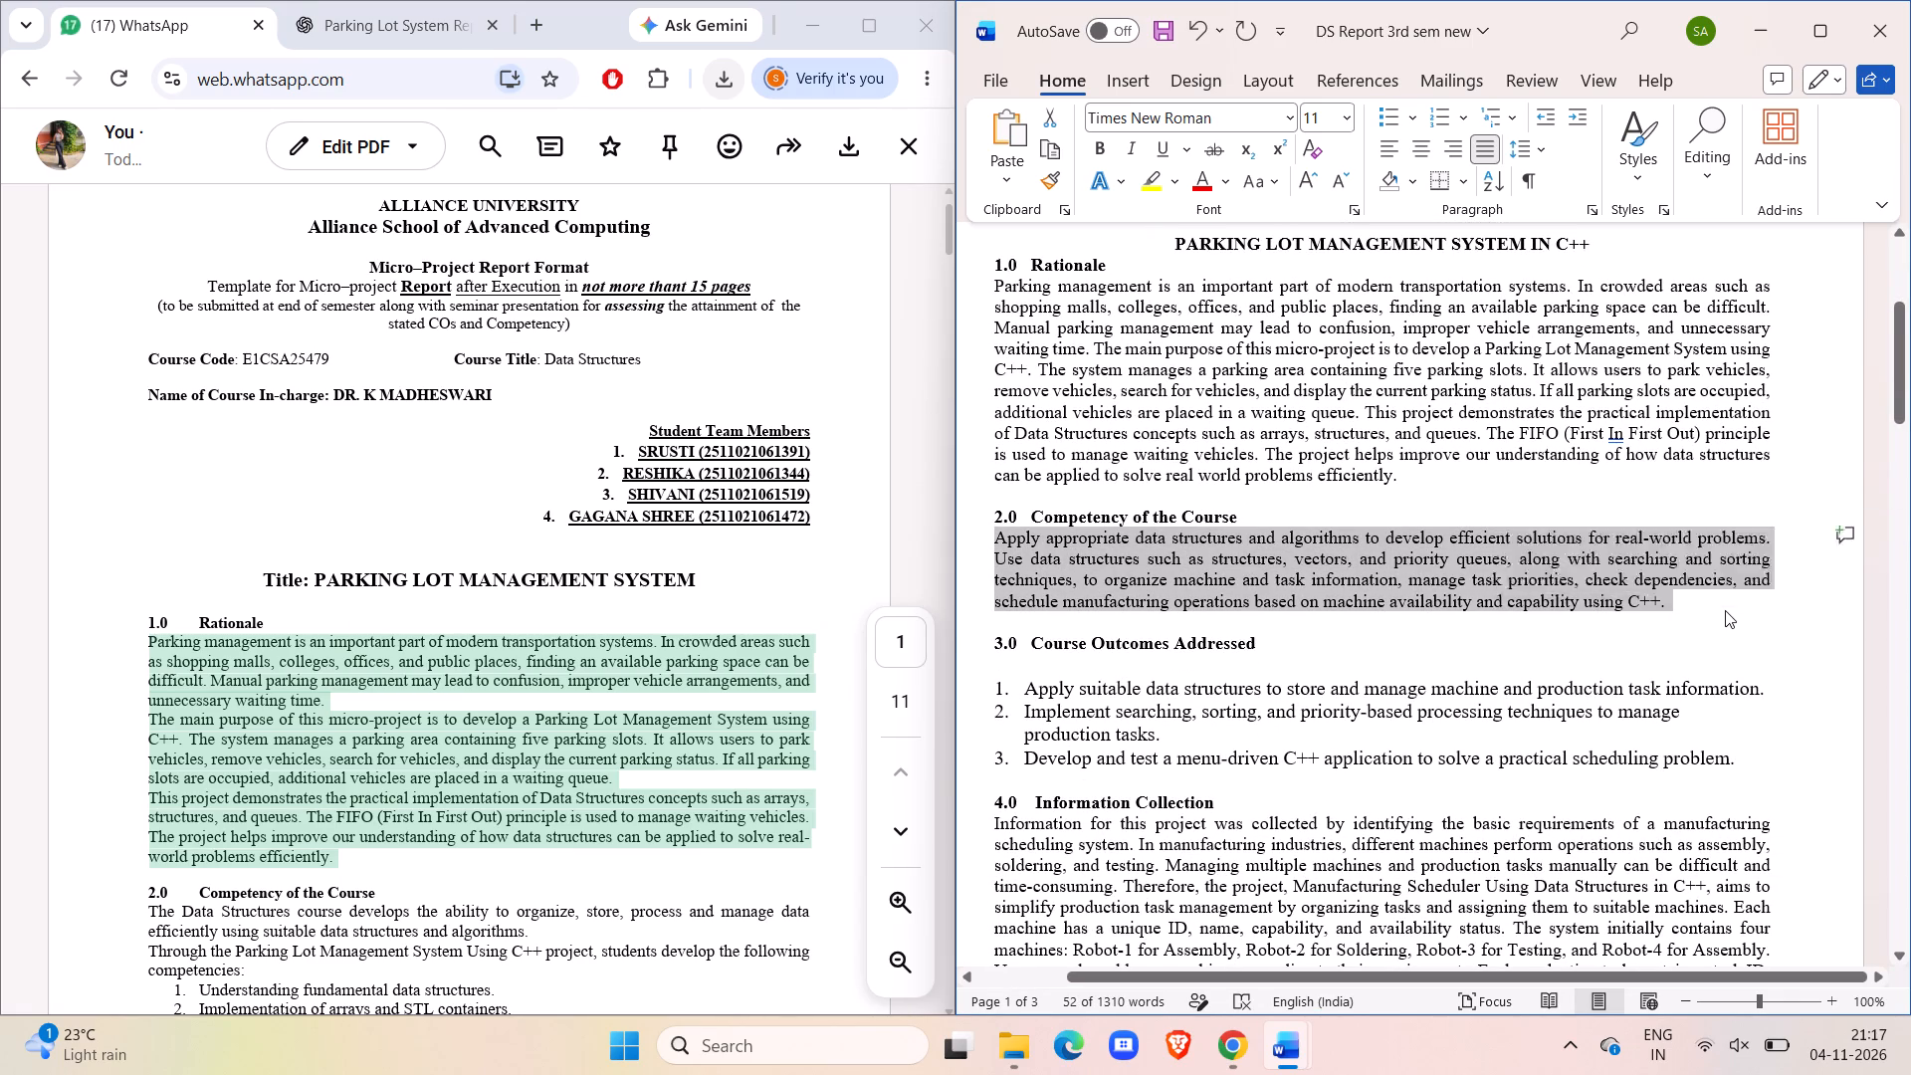
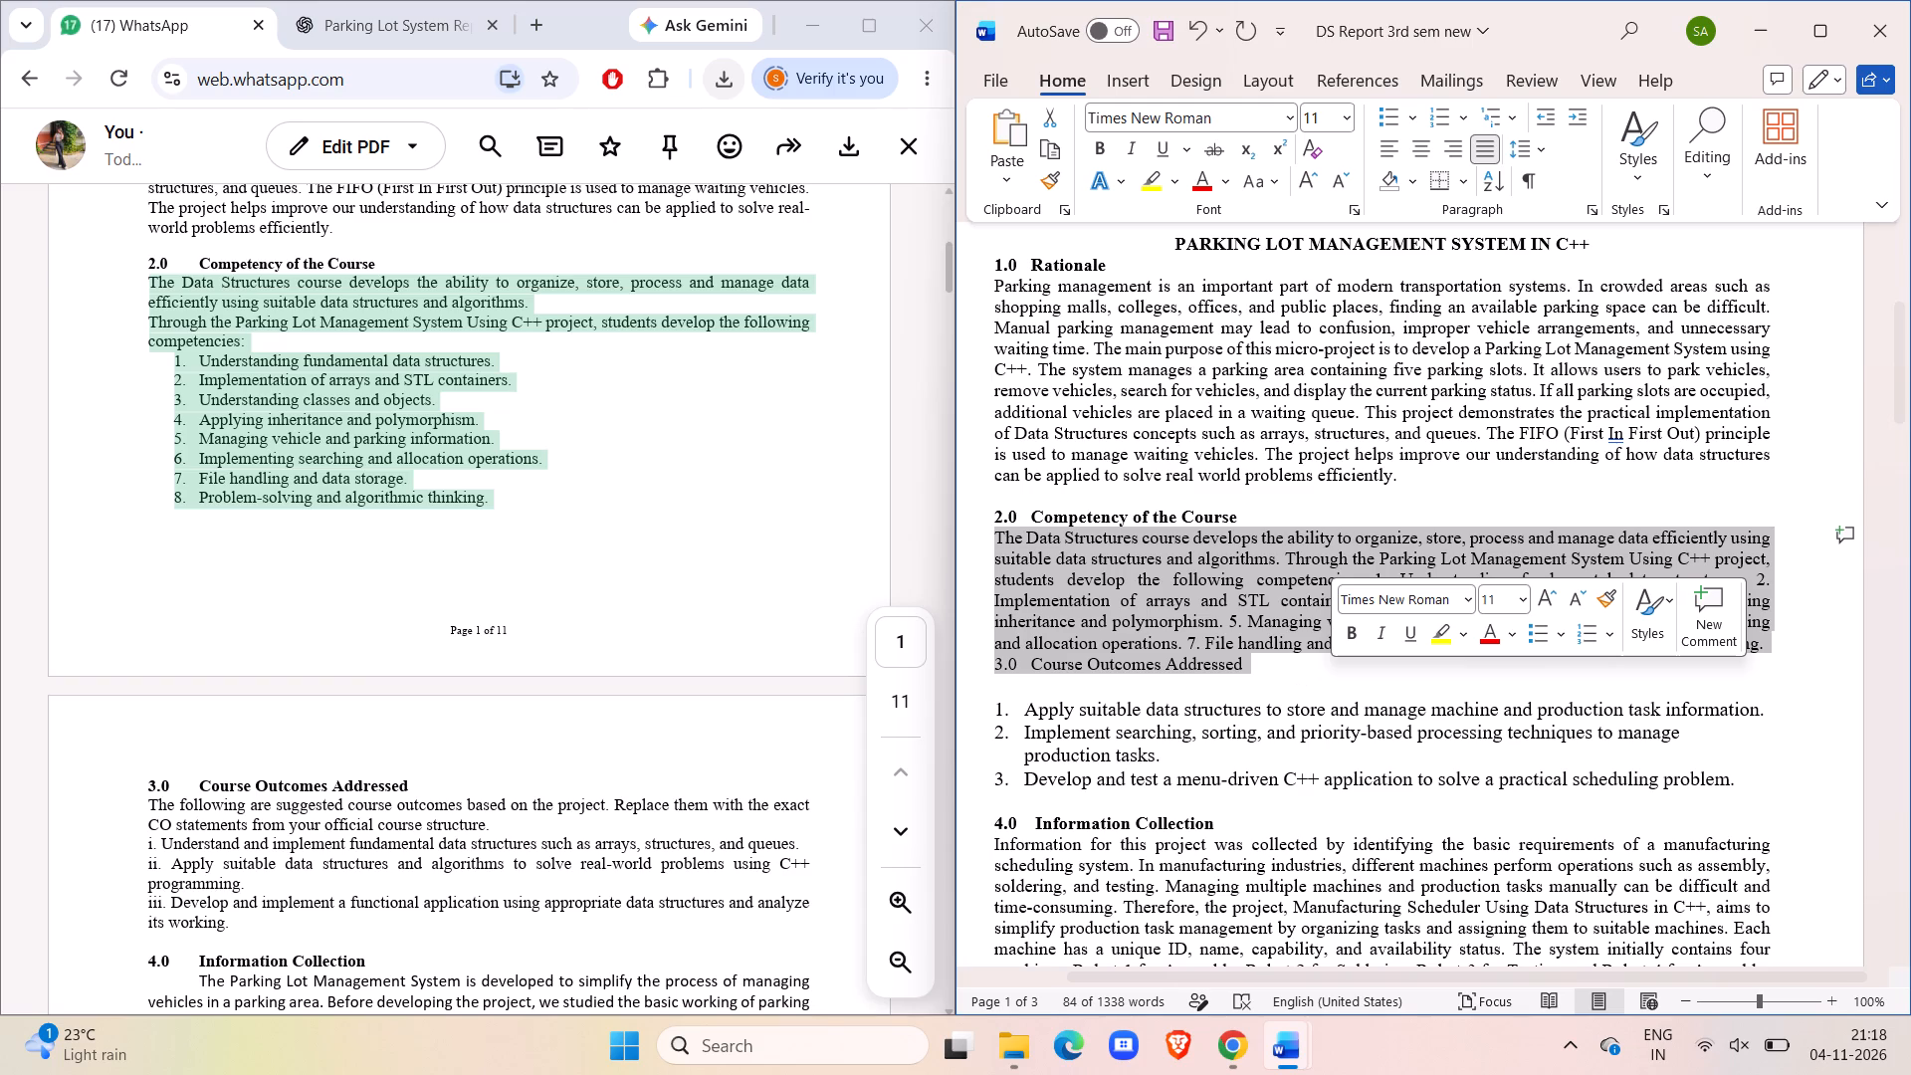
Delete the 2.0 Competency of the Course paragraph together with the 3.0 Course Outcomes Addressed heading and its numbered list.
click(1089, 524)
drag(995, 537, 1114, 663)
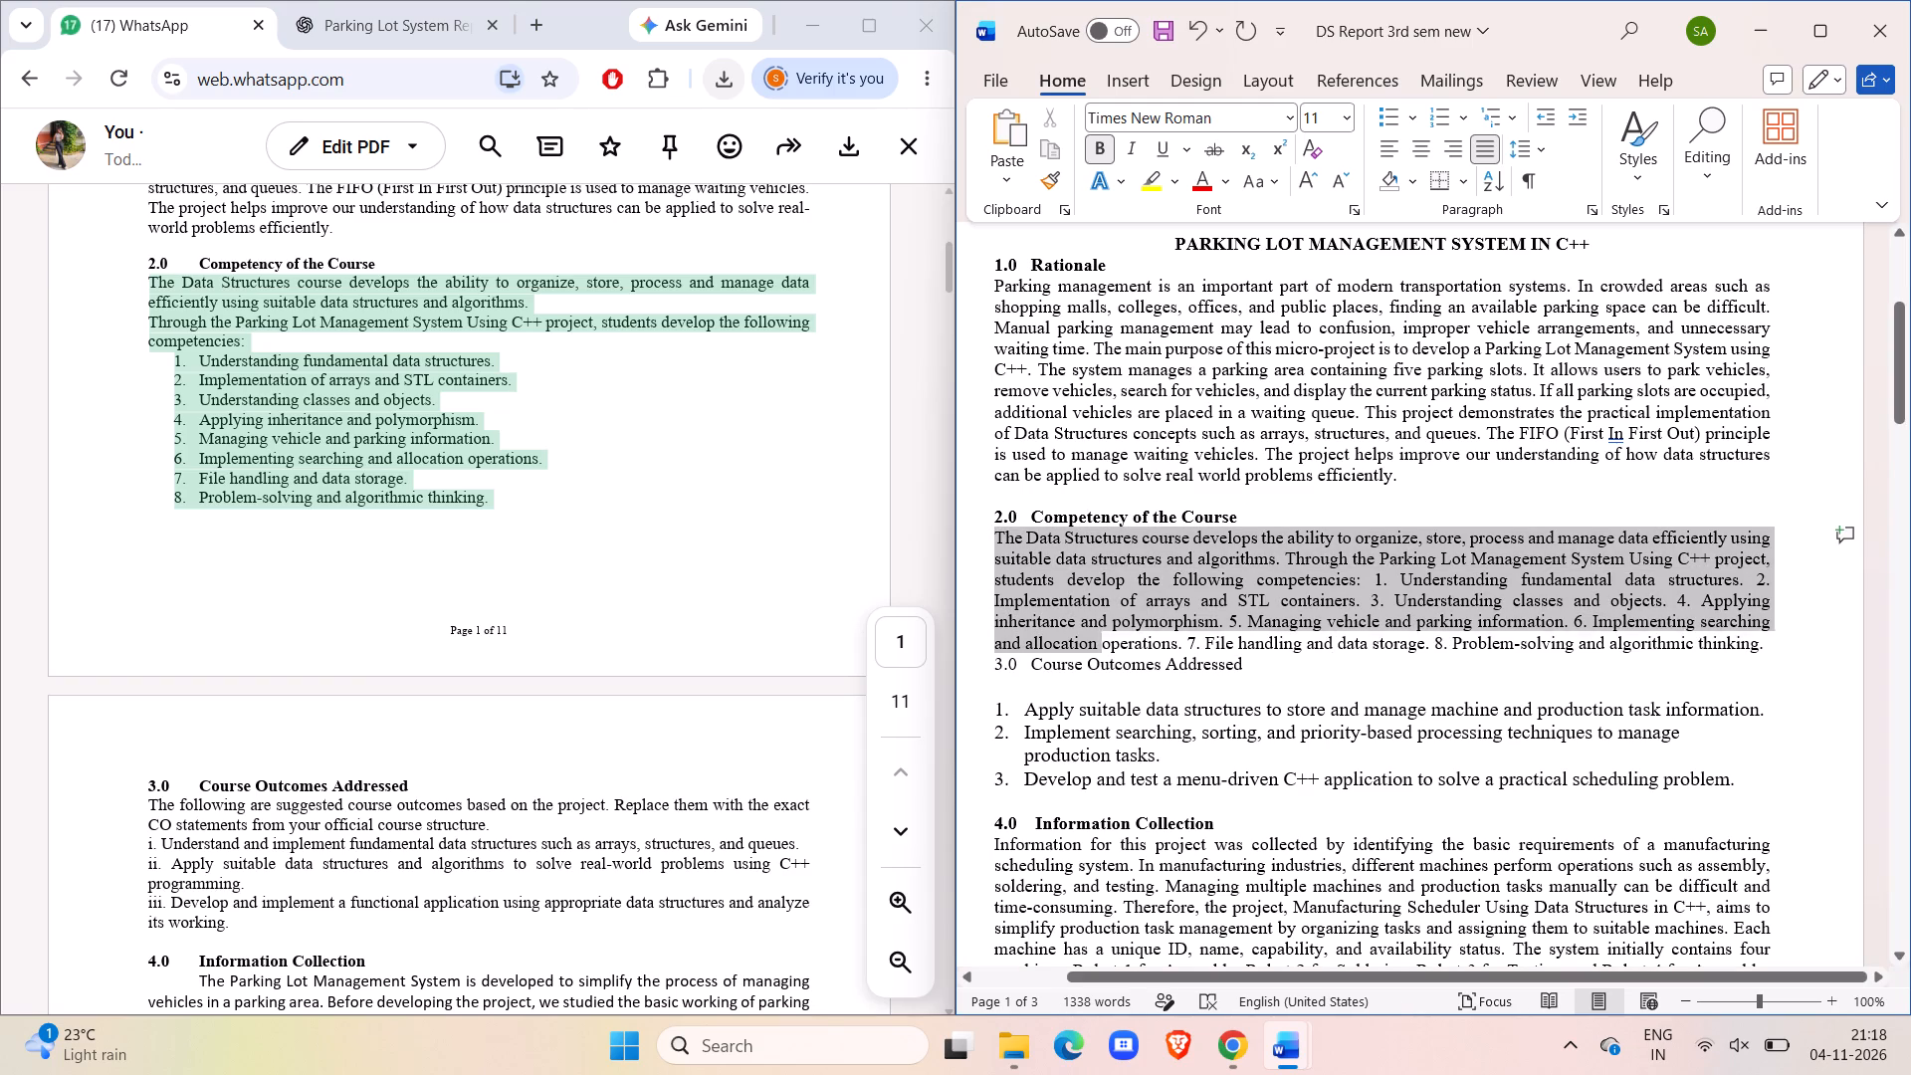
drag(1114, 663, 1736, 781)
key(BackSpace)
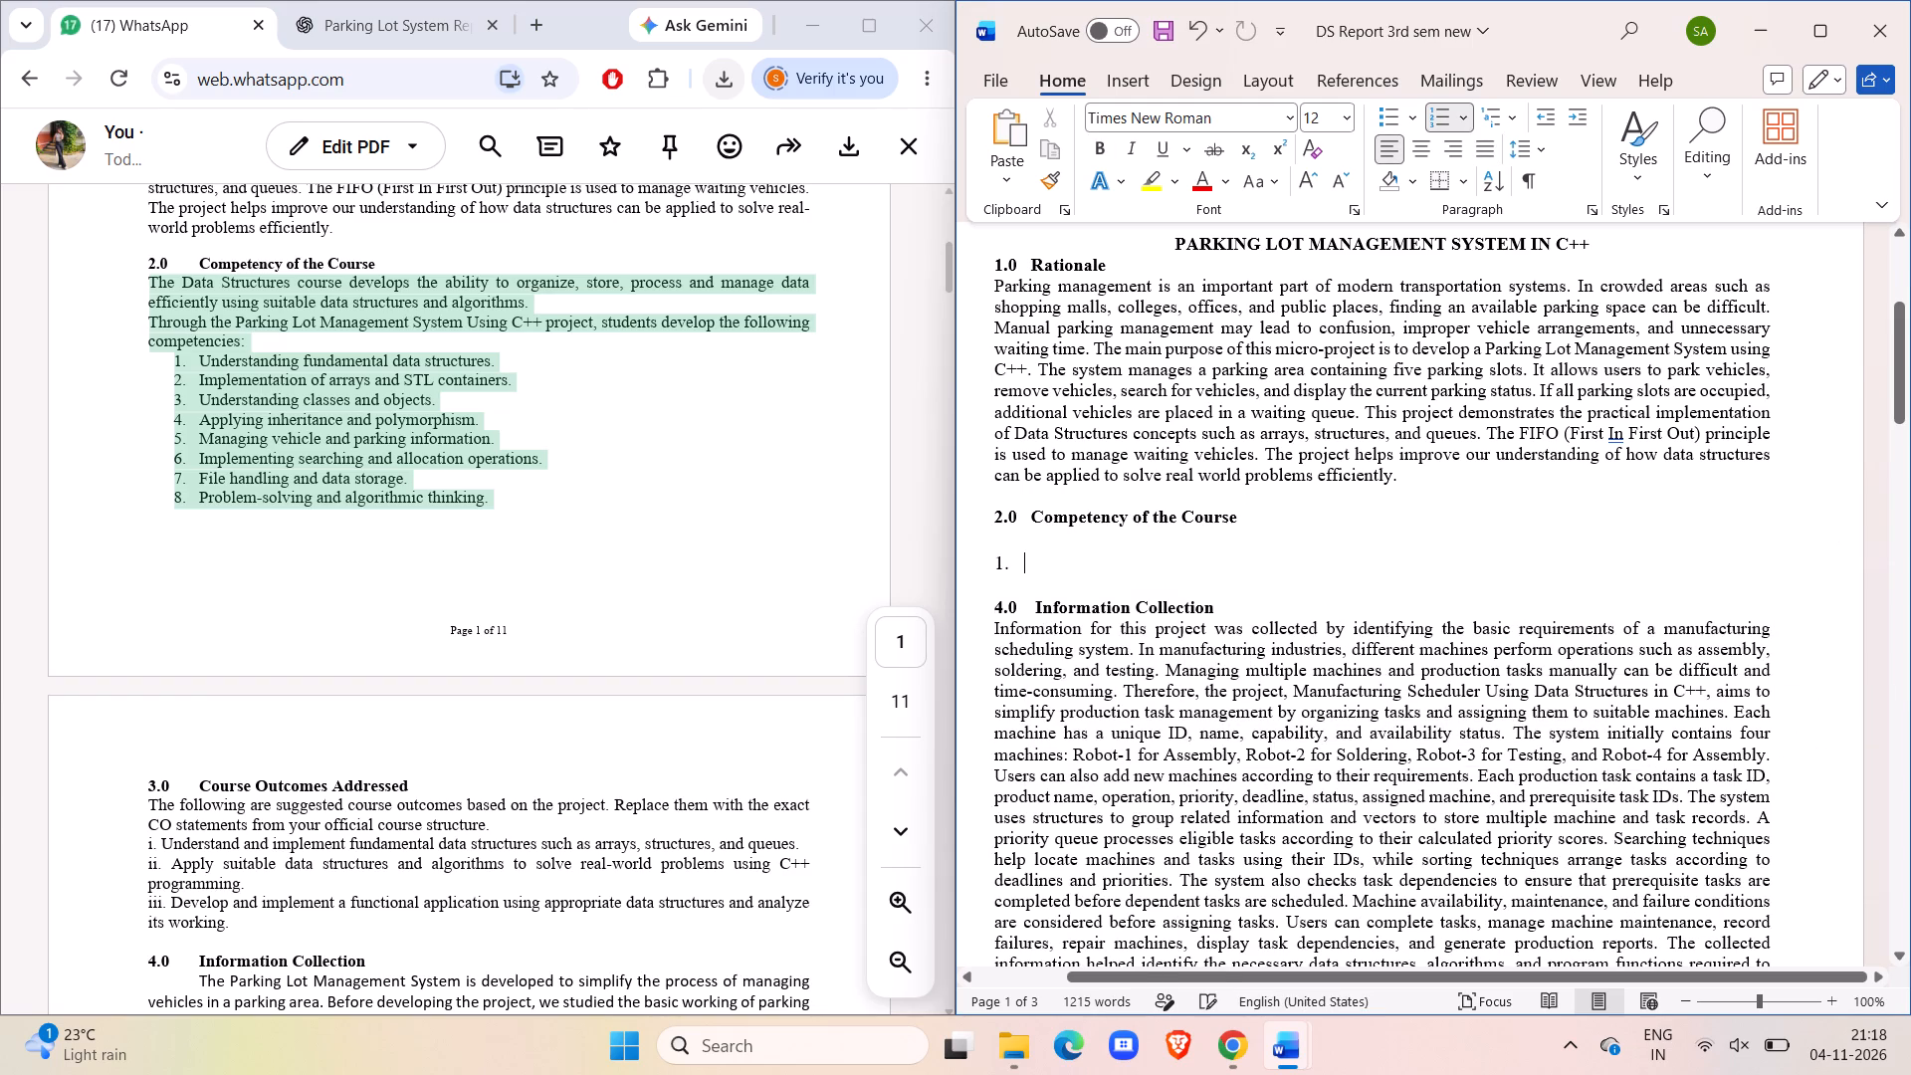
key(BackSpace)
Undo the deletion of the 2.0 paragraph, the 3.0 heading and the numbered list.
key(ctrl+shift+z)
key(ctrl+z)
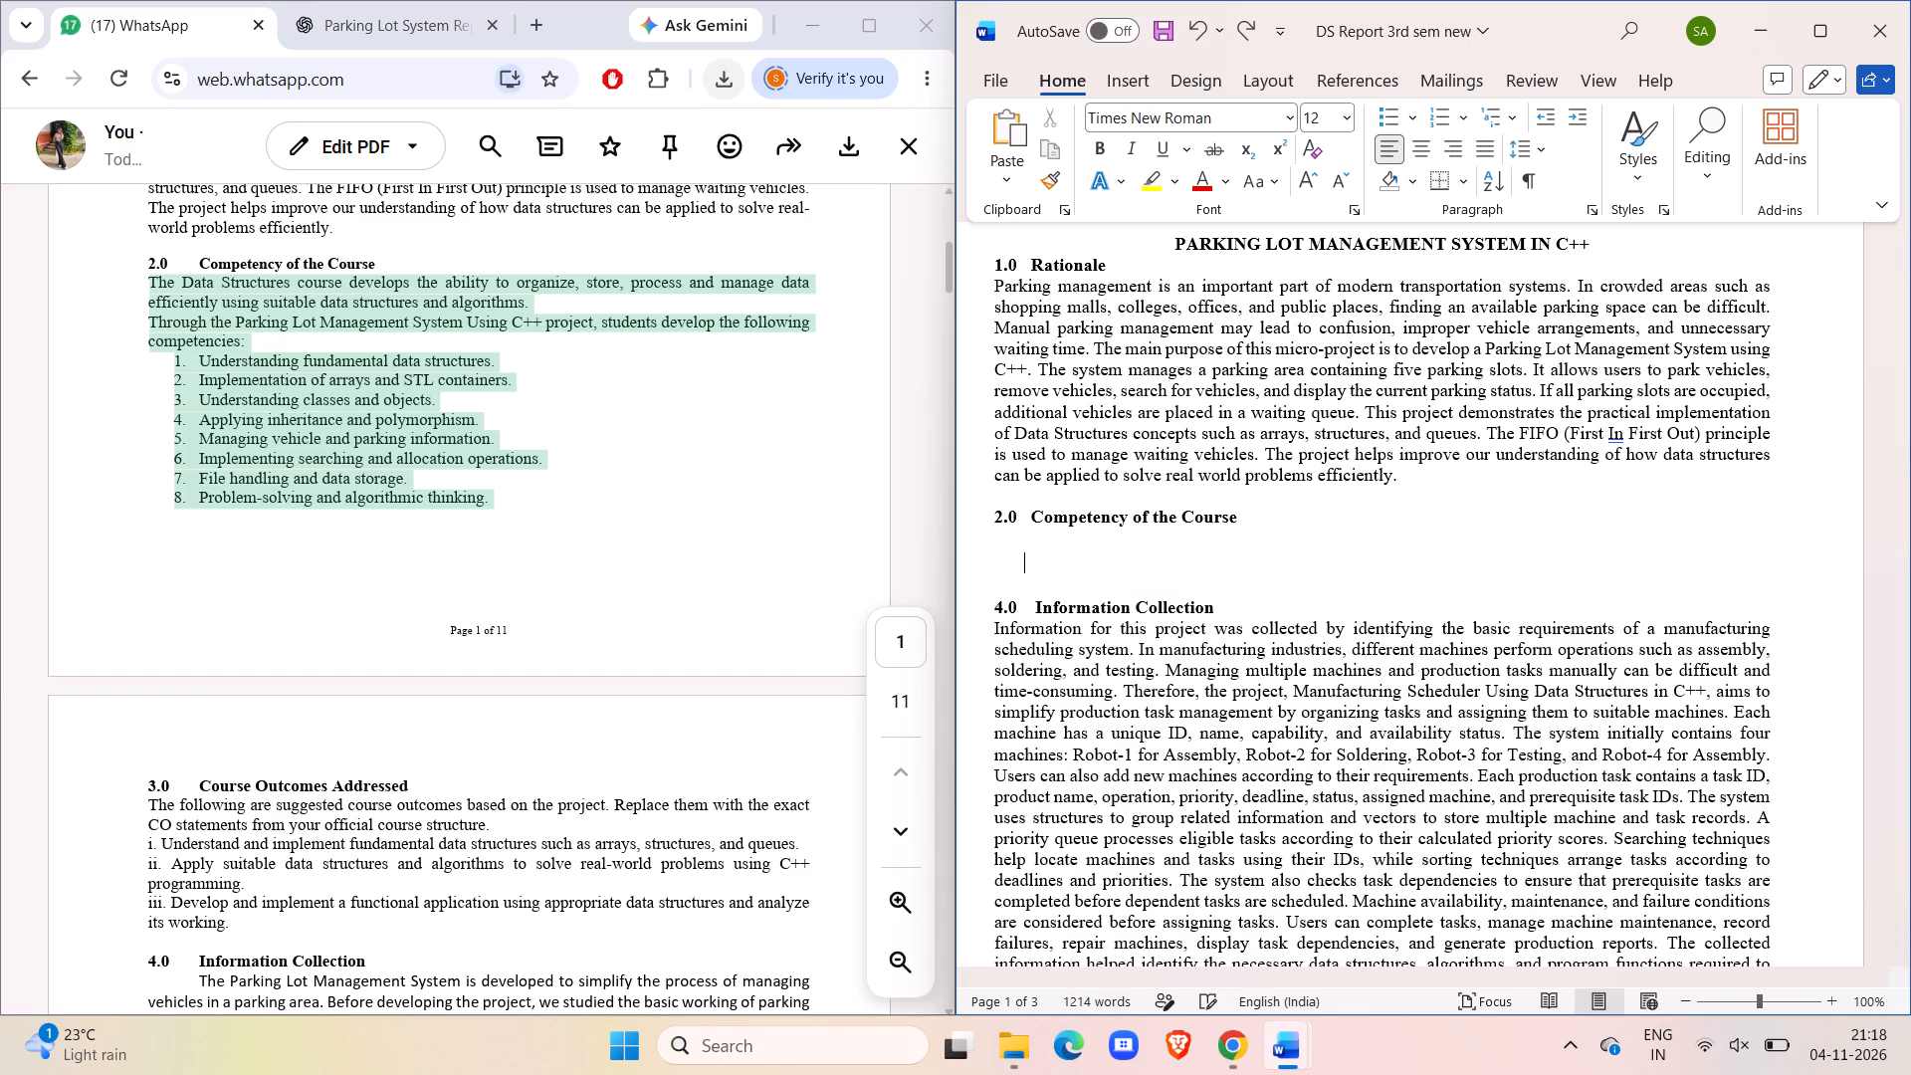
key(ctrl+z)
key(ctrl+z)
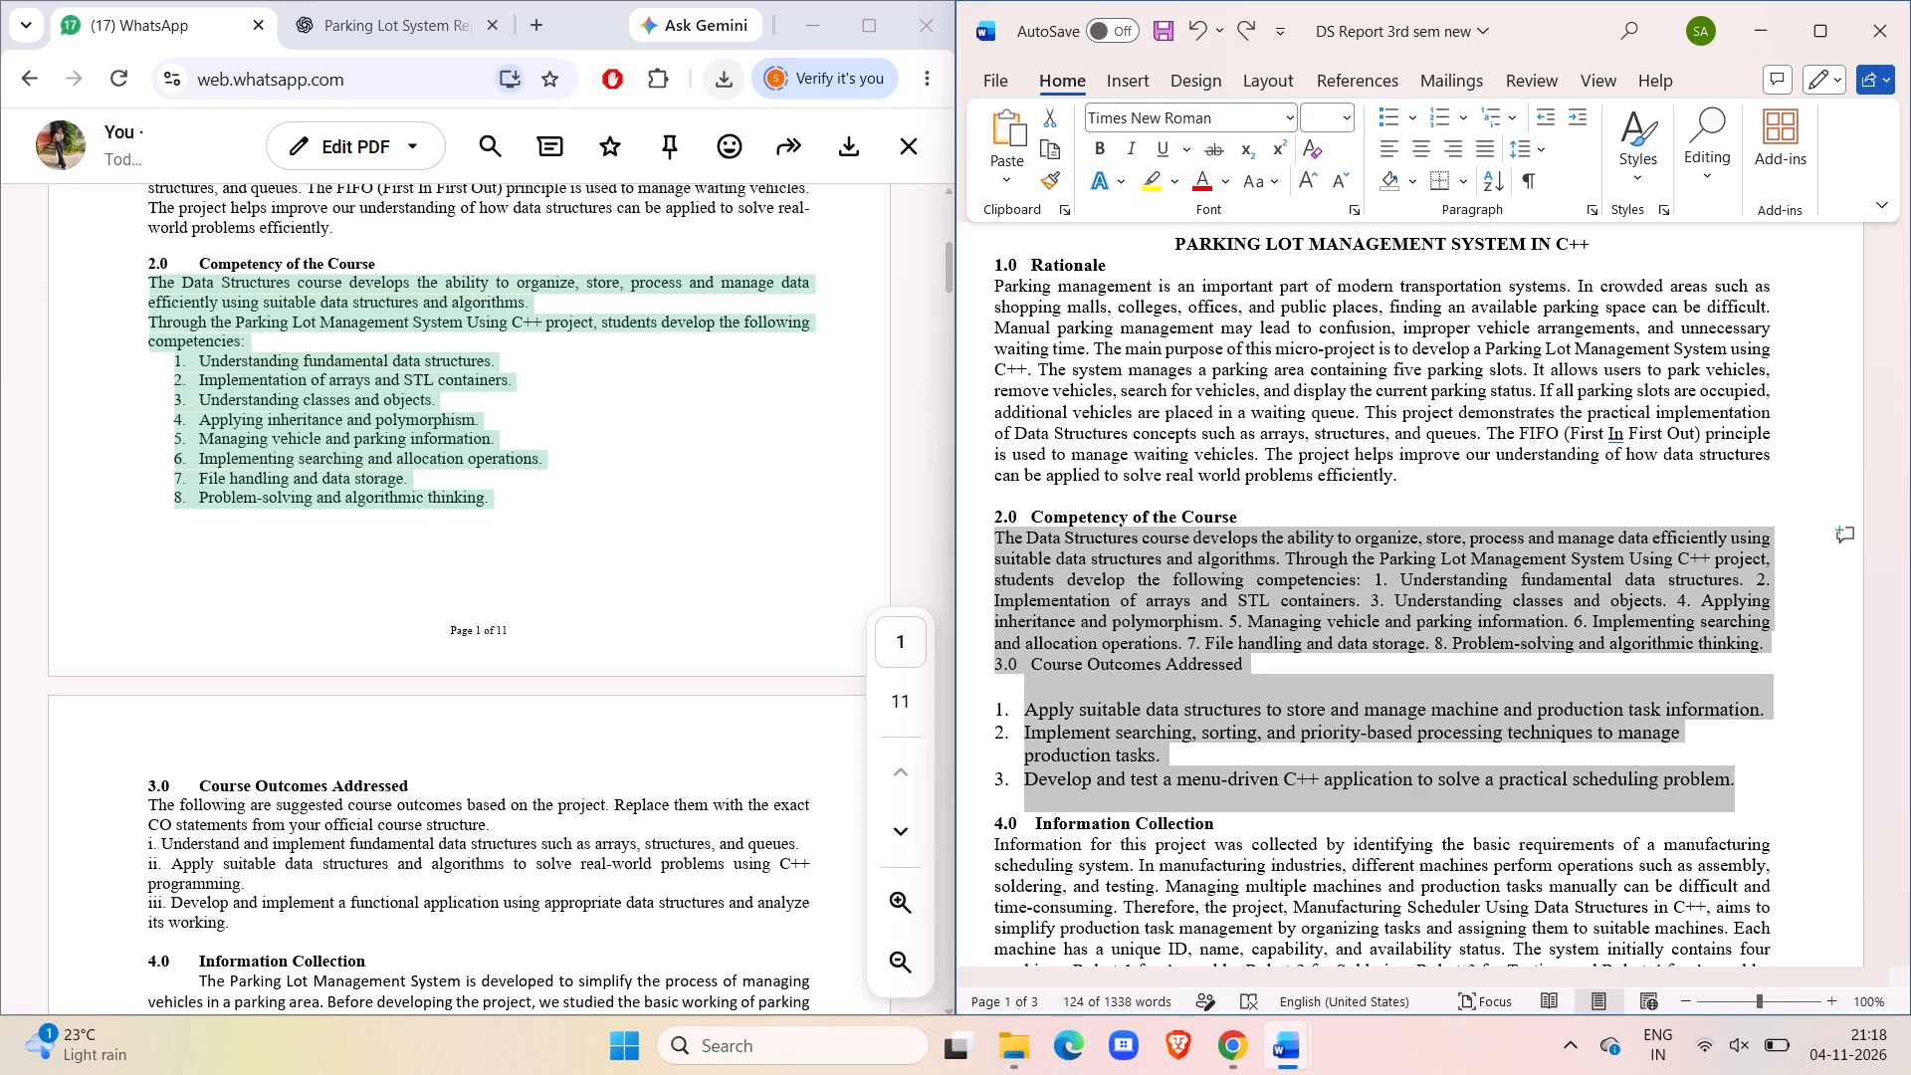
Undo the removal of bold from the 2.0 paragraph and the 3.0 Course Outcomes Addressed heading.
key(ctrl+z)
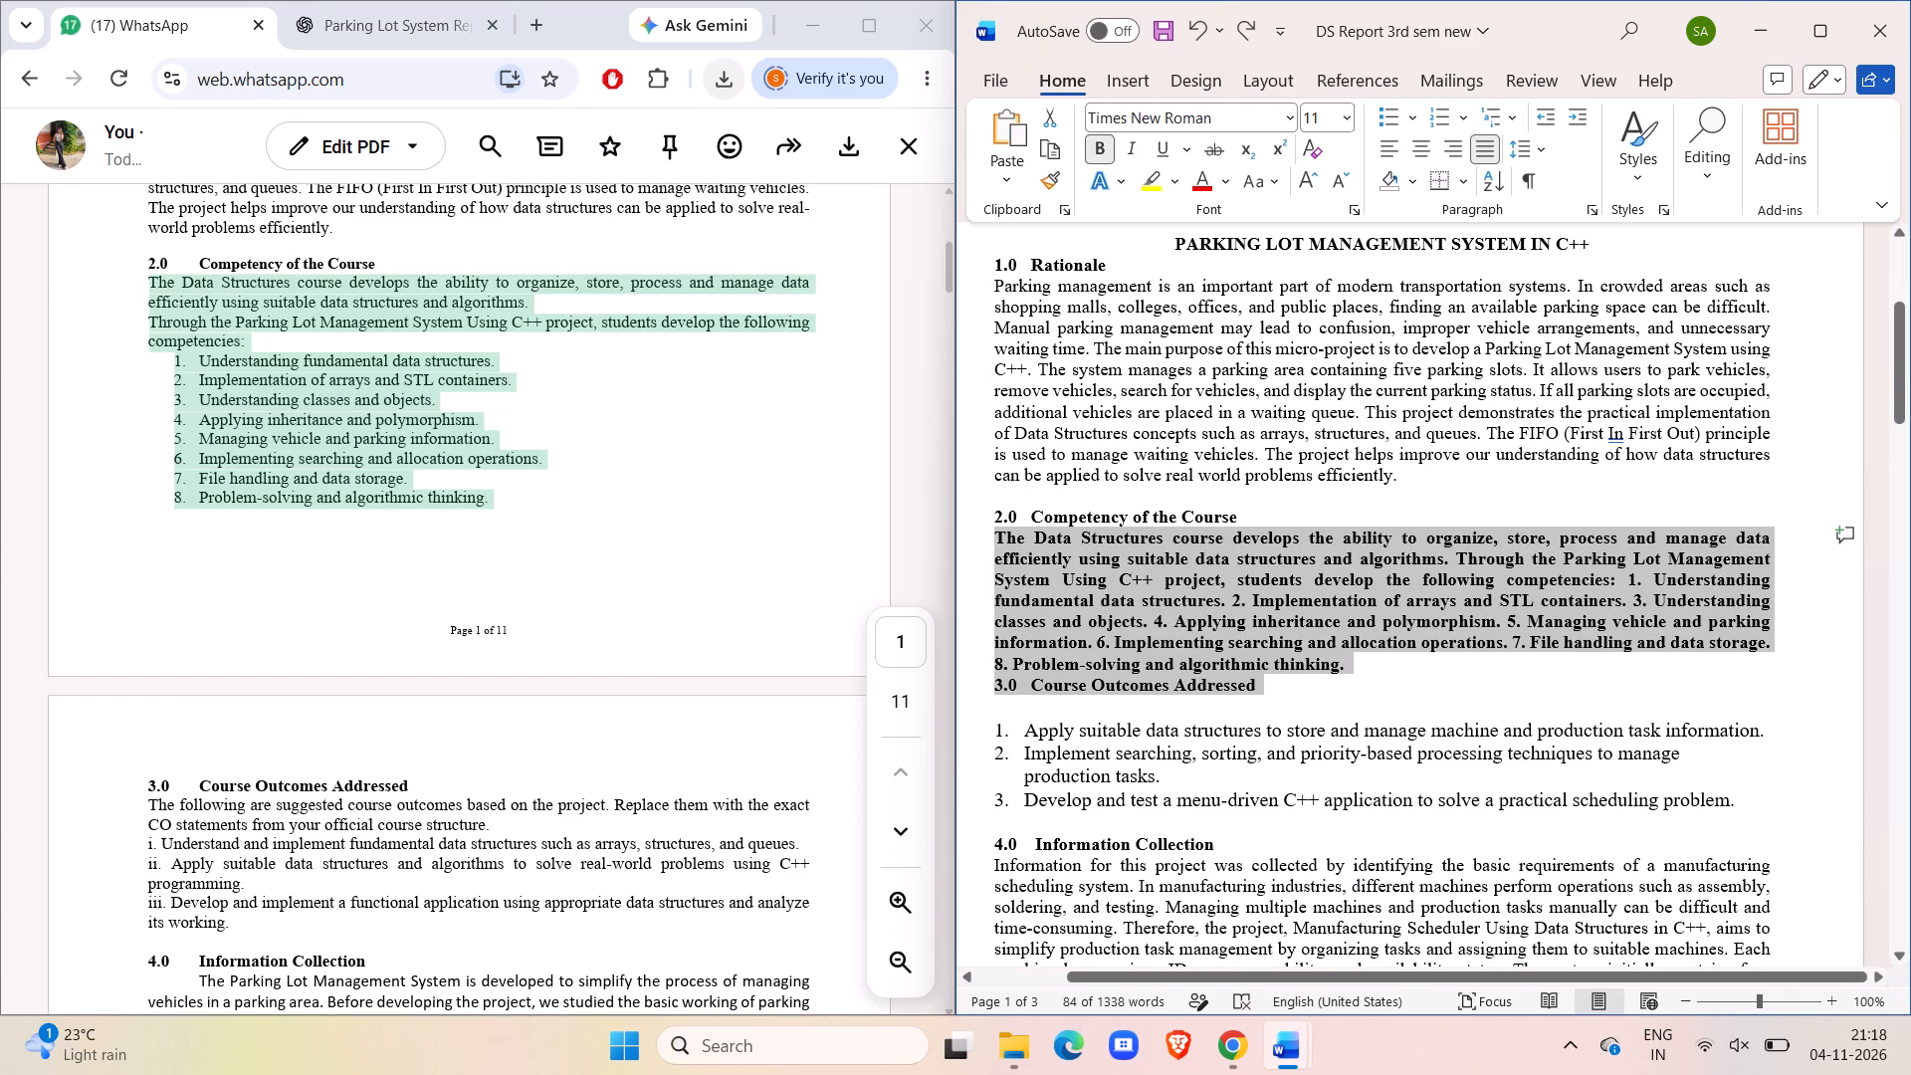
Delete only the bold paragraph under 2.0 Competency of the Course, keeping that heading and the 3.0 Course Outcomes Addressed section.
click(1434, 695)
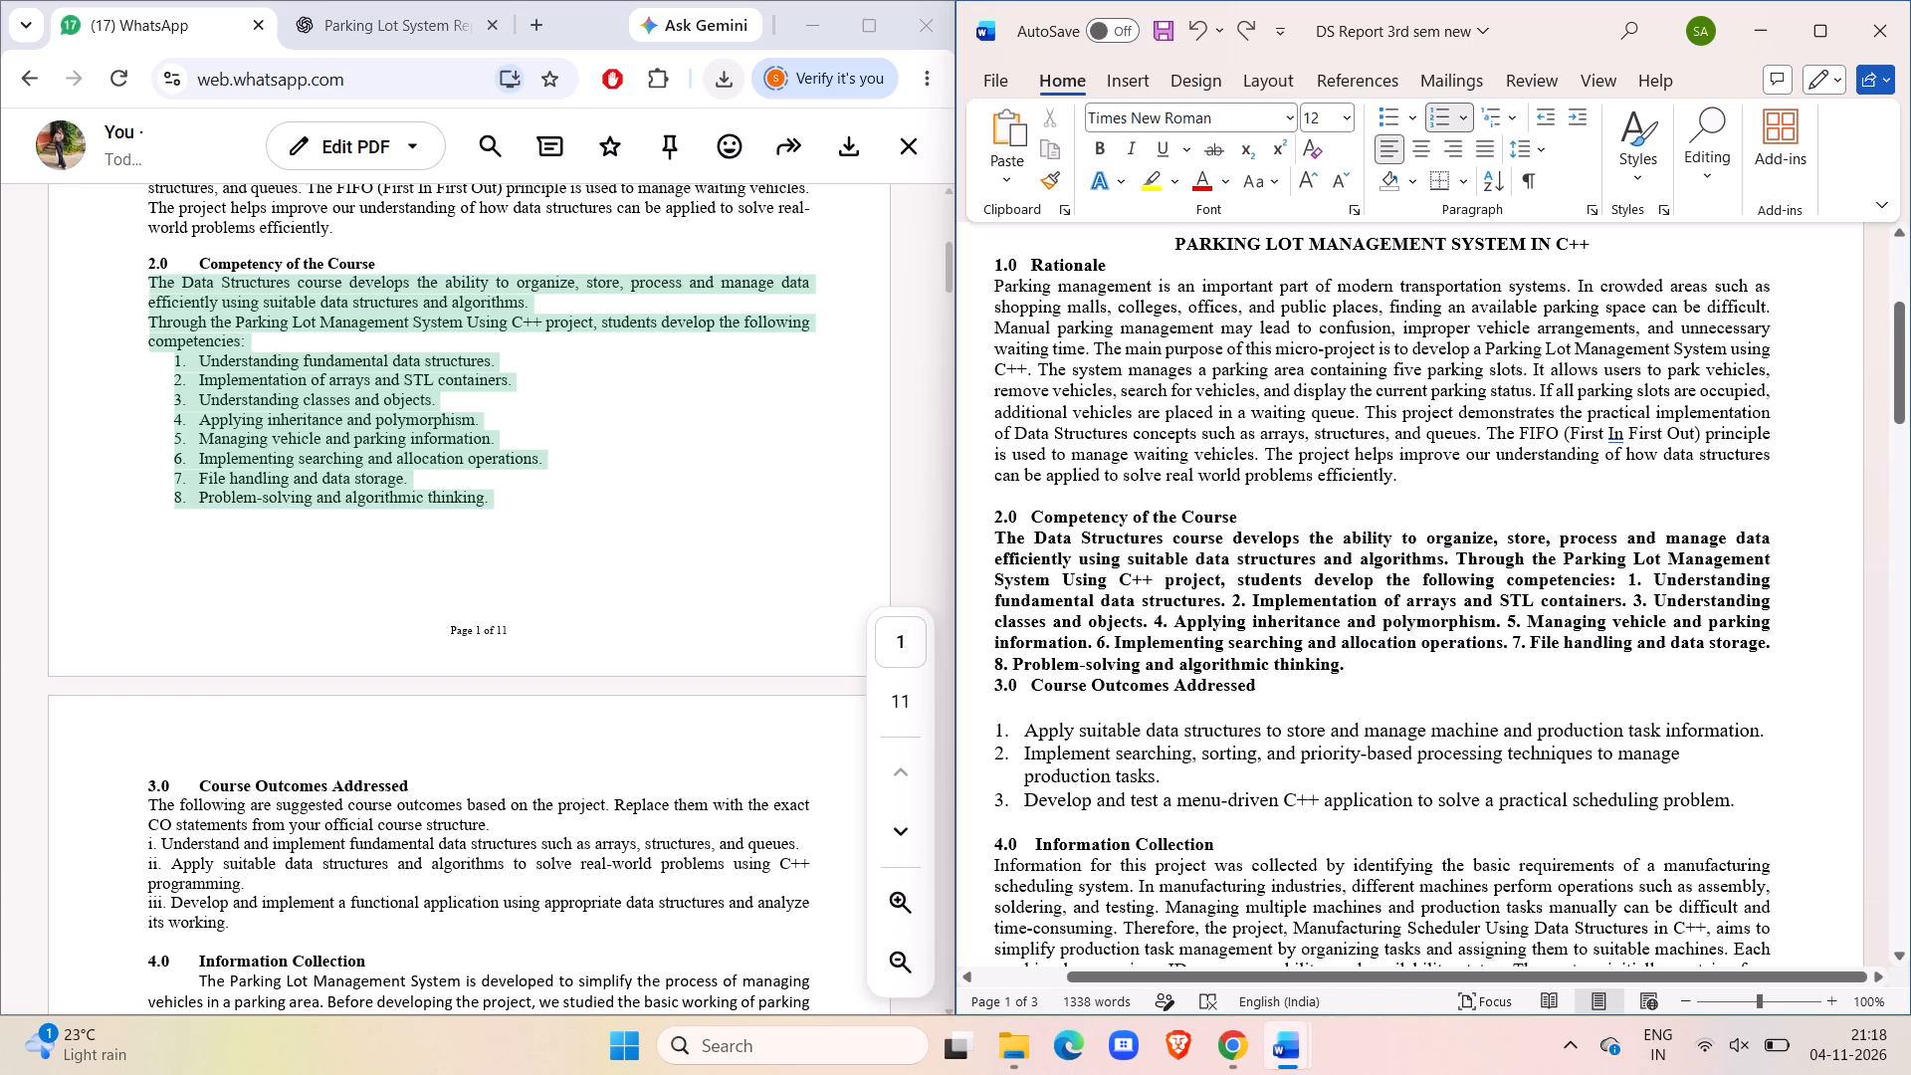
drag(1011, 534, 1007, 533)
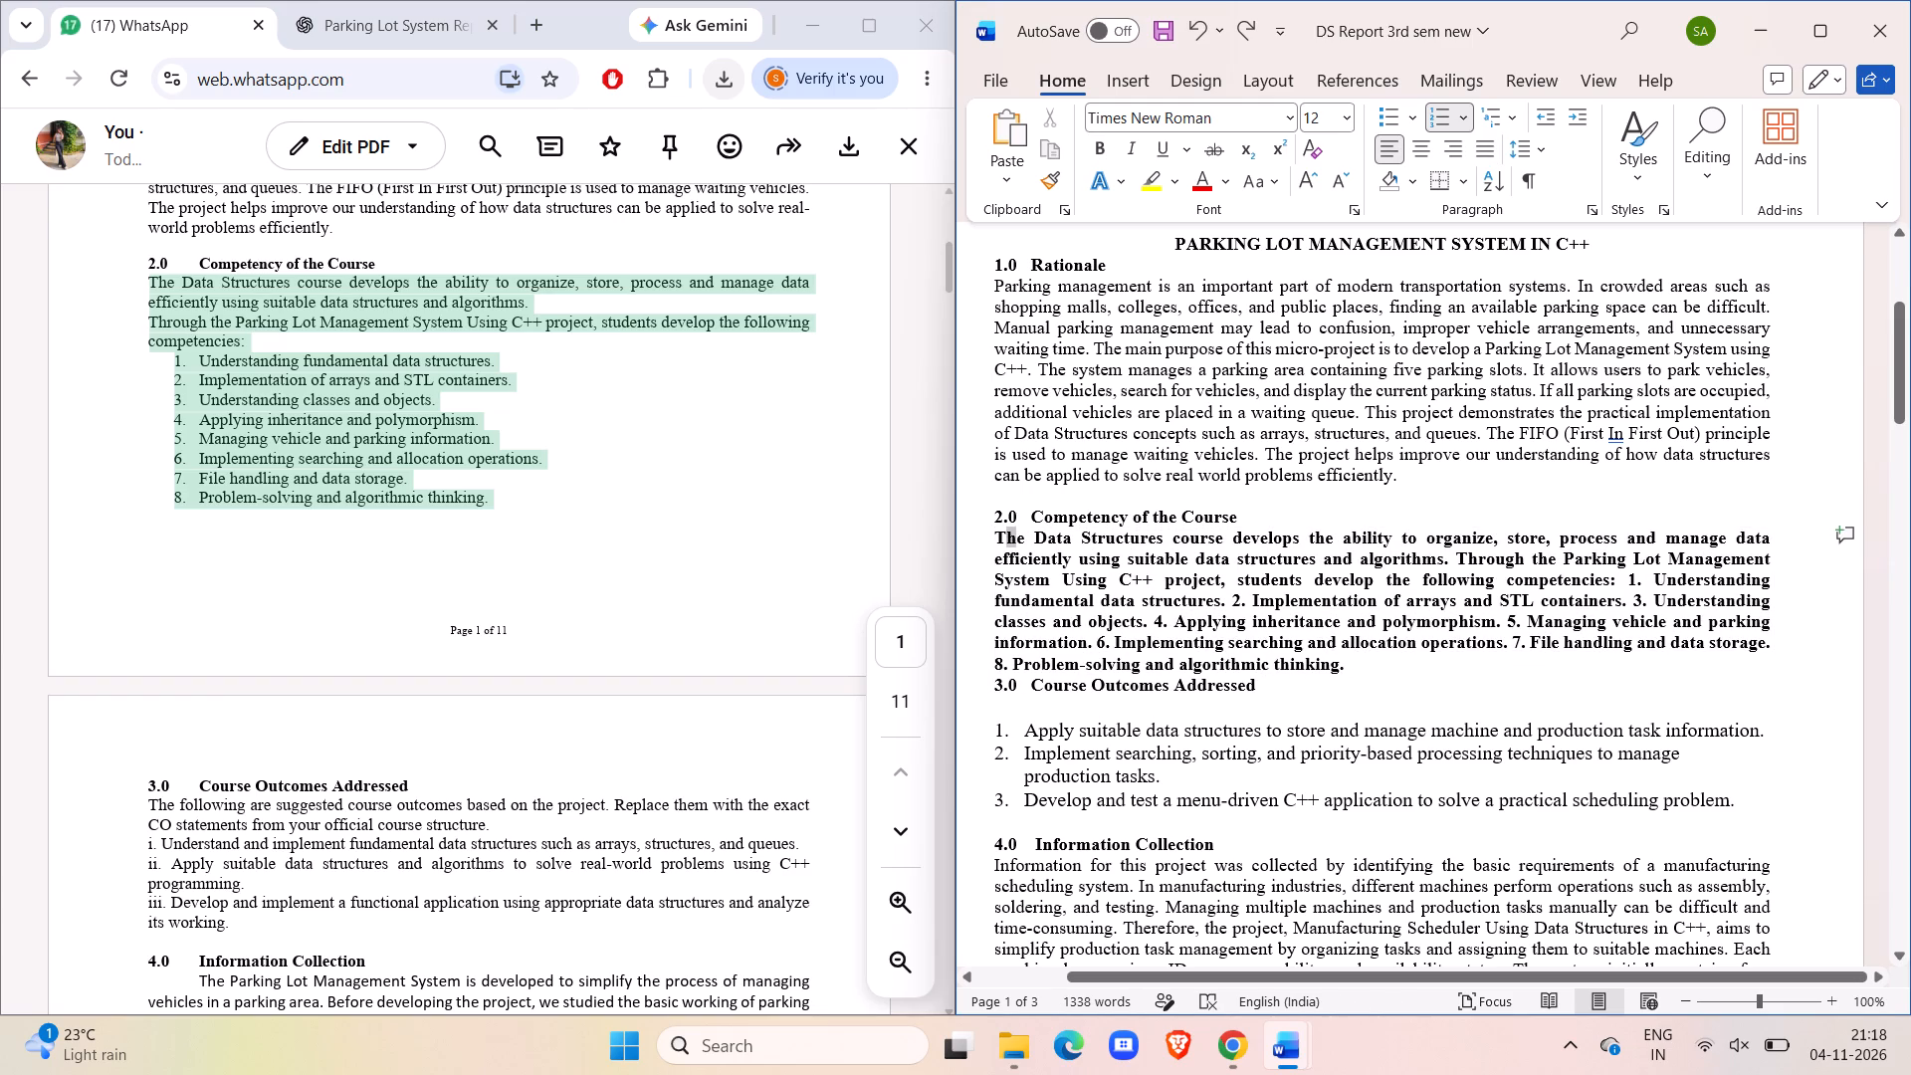
drag(1007, 533, 985, 536)
click(985, 536)
drag(994, 534, 1394, 669)
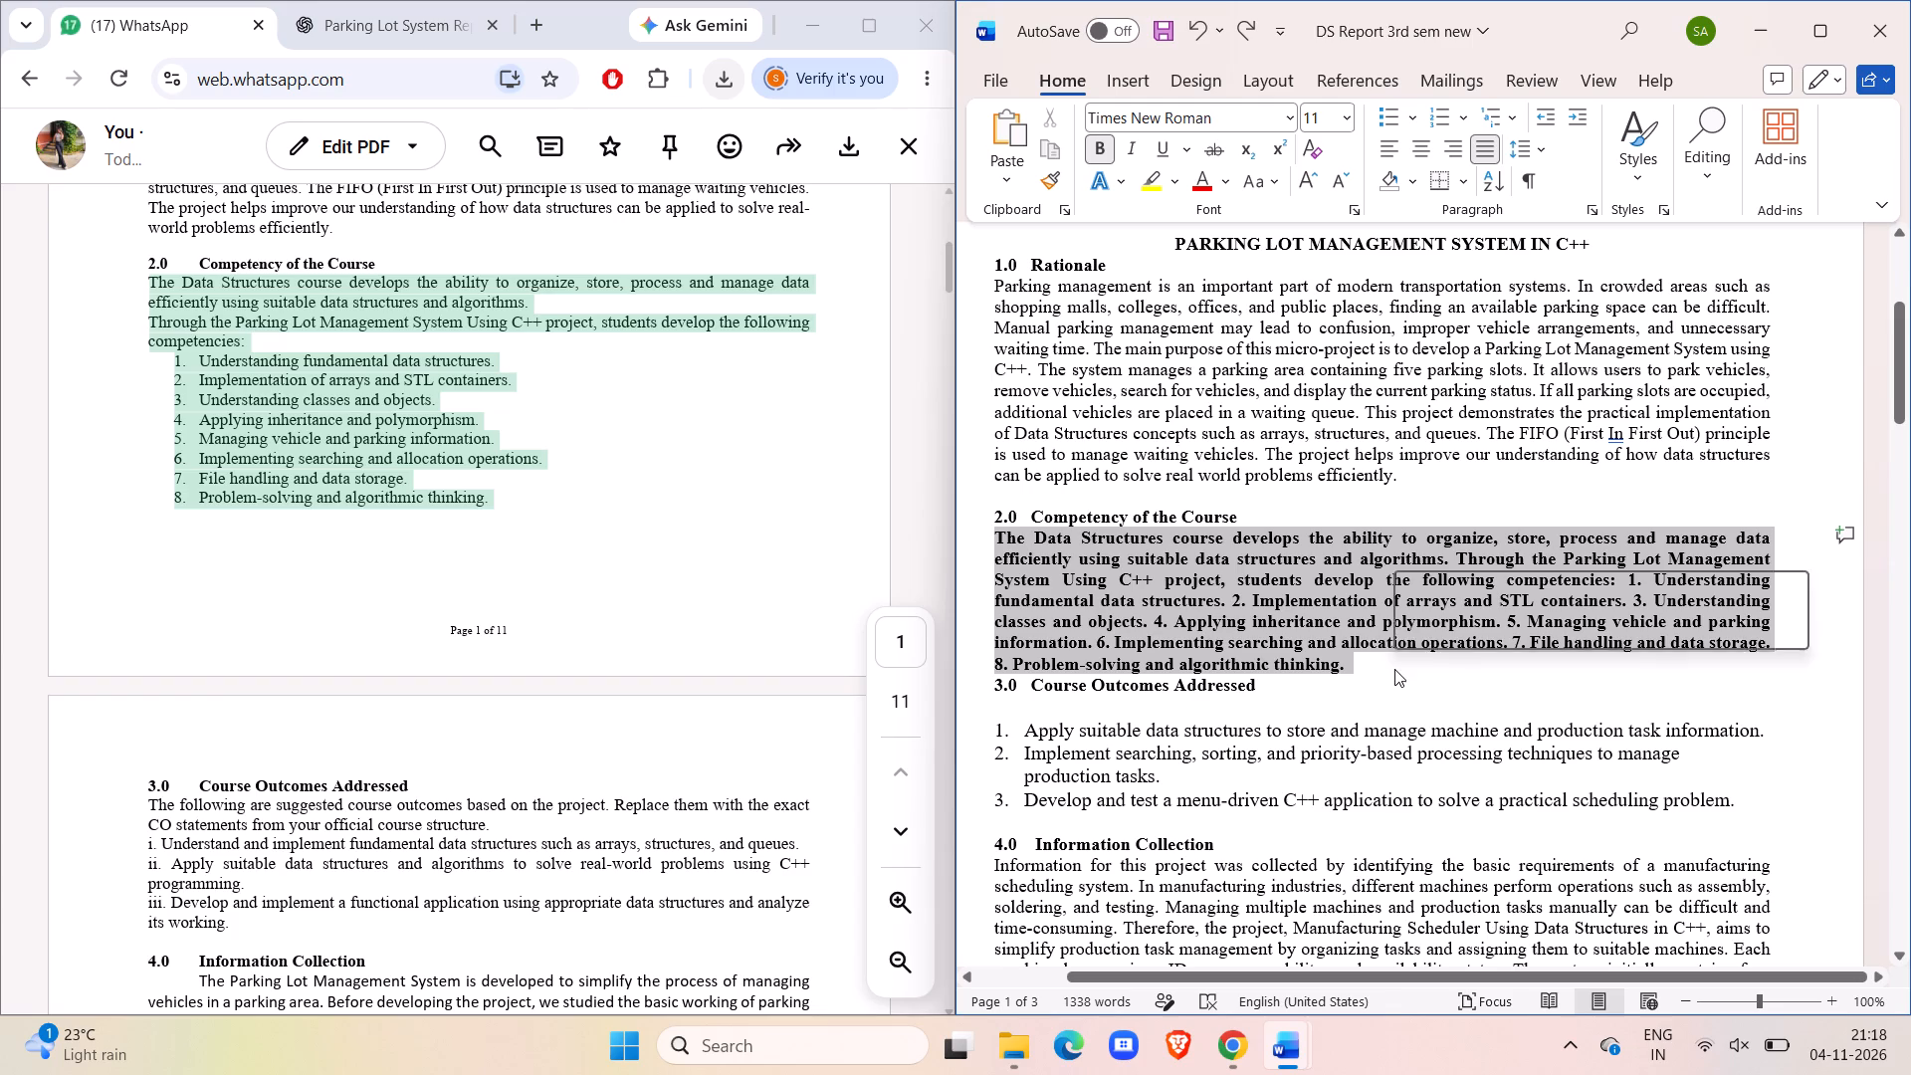
key(BackSpace)
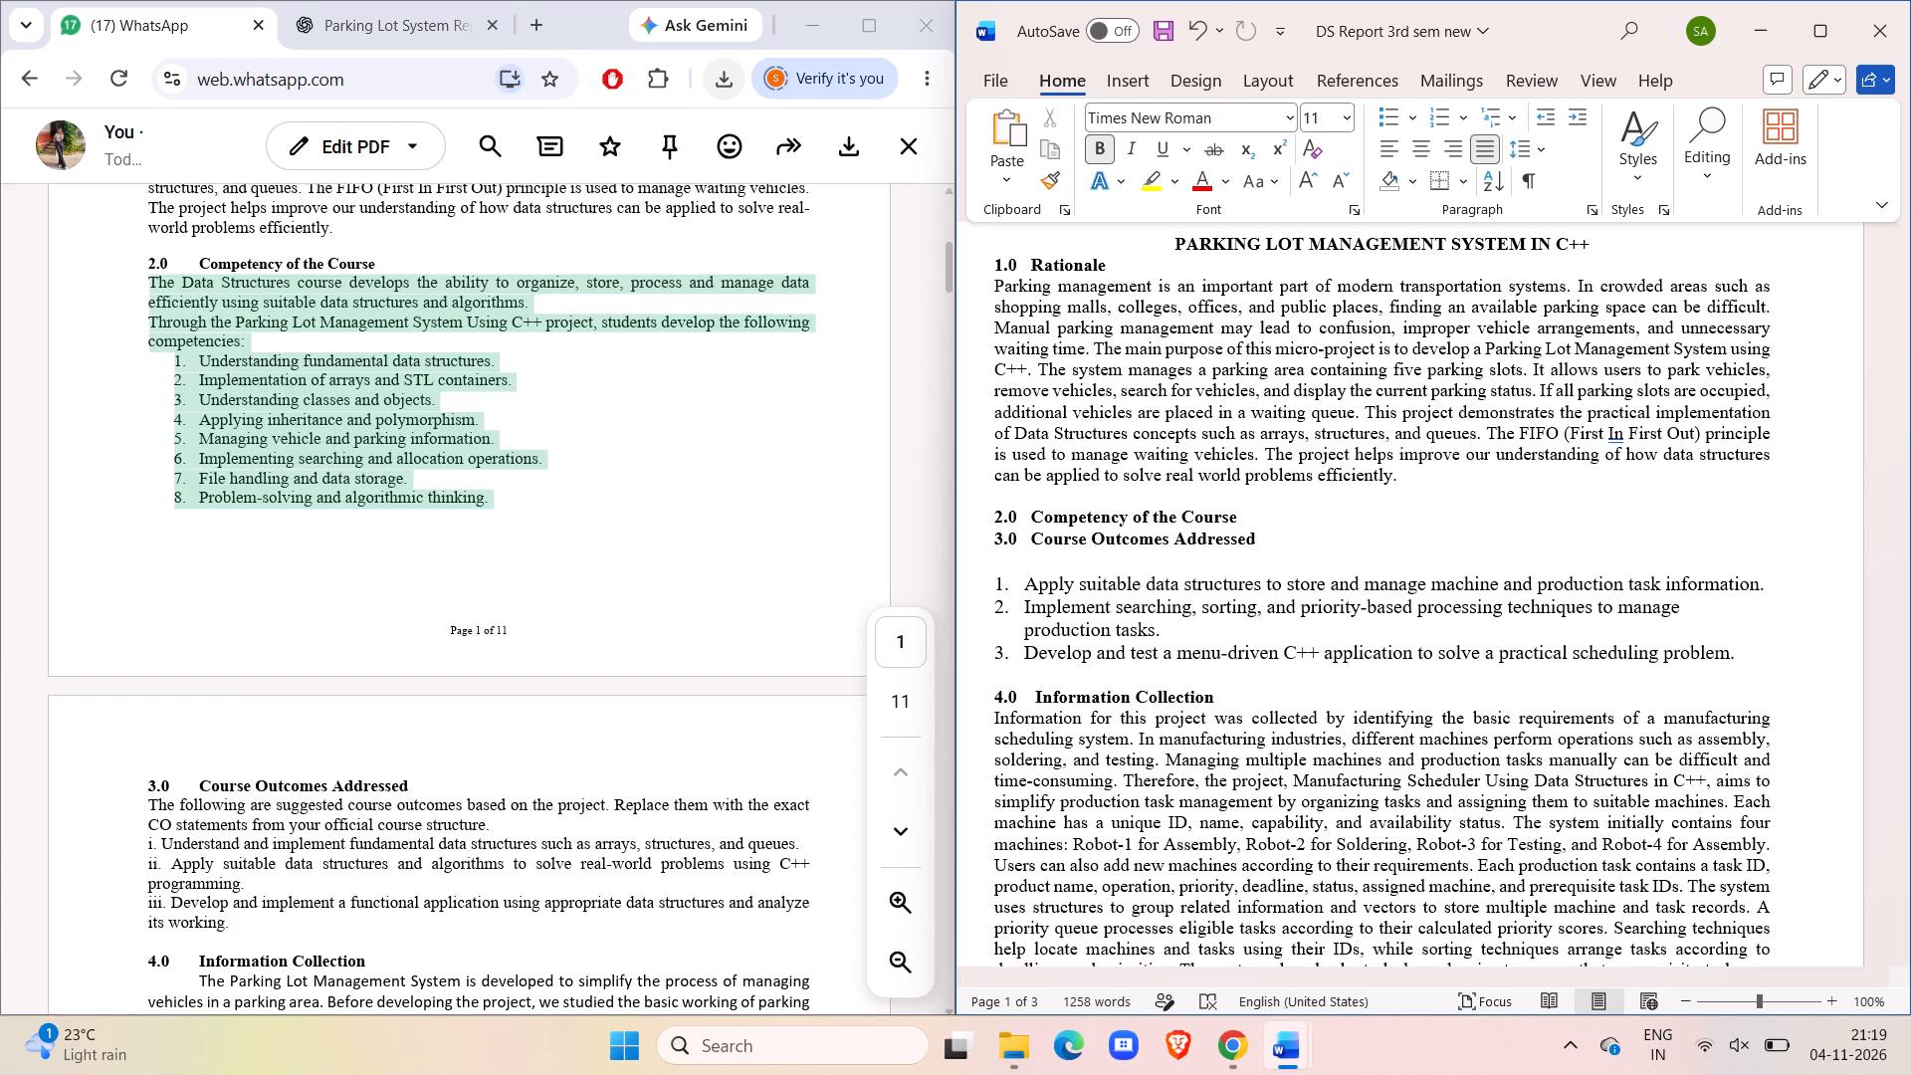
Place the text cursor at the end of the 2.0 Competency of the Course heading.
click(1261, 513)
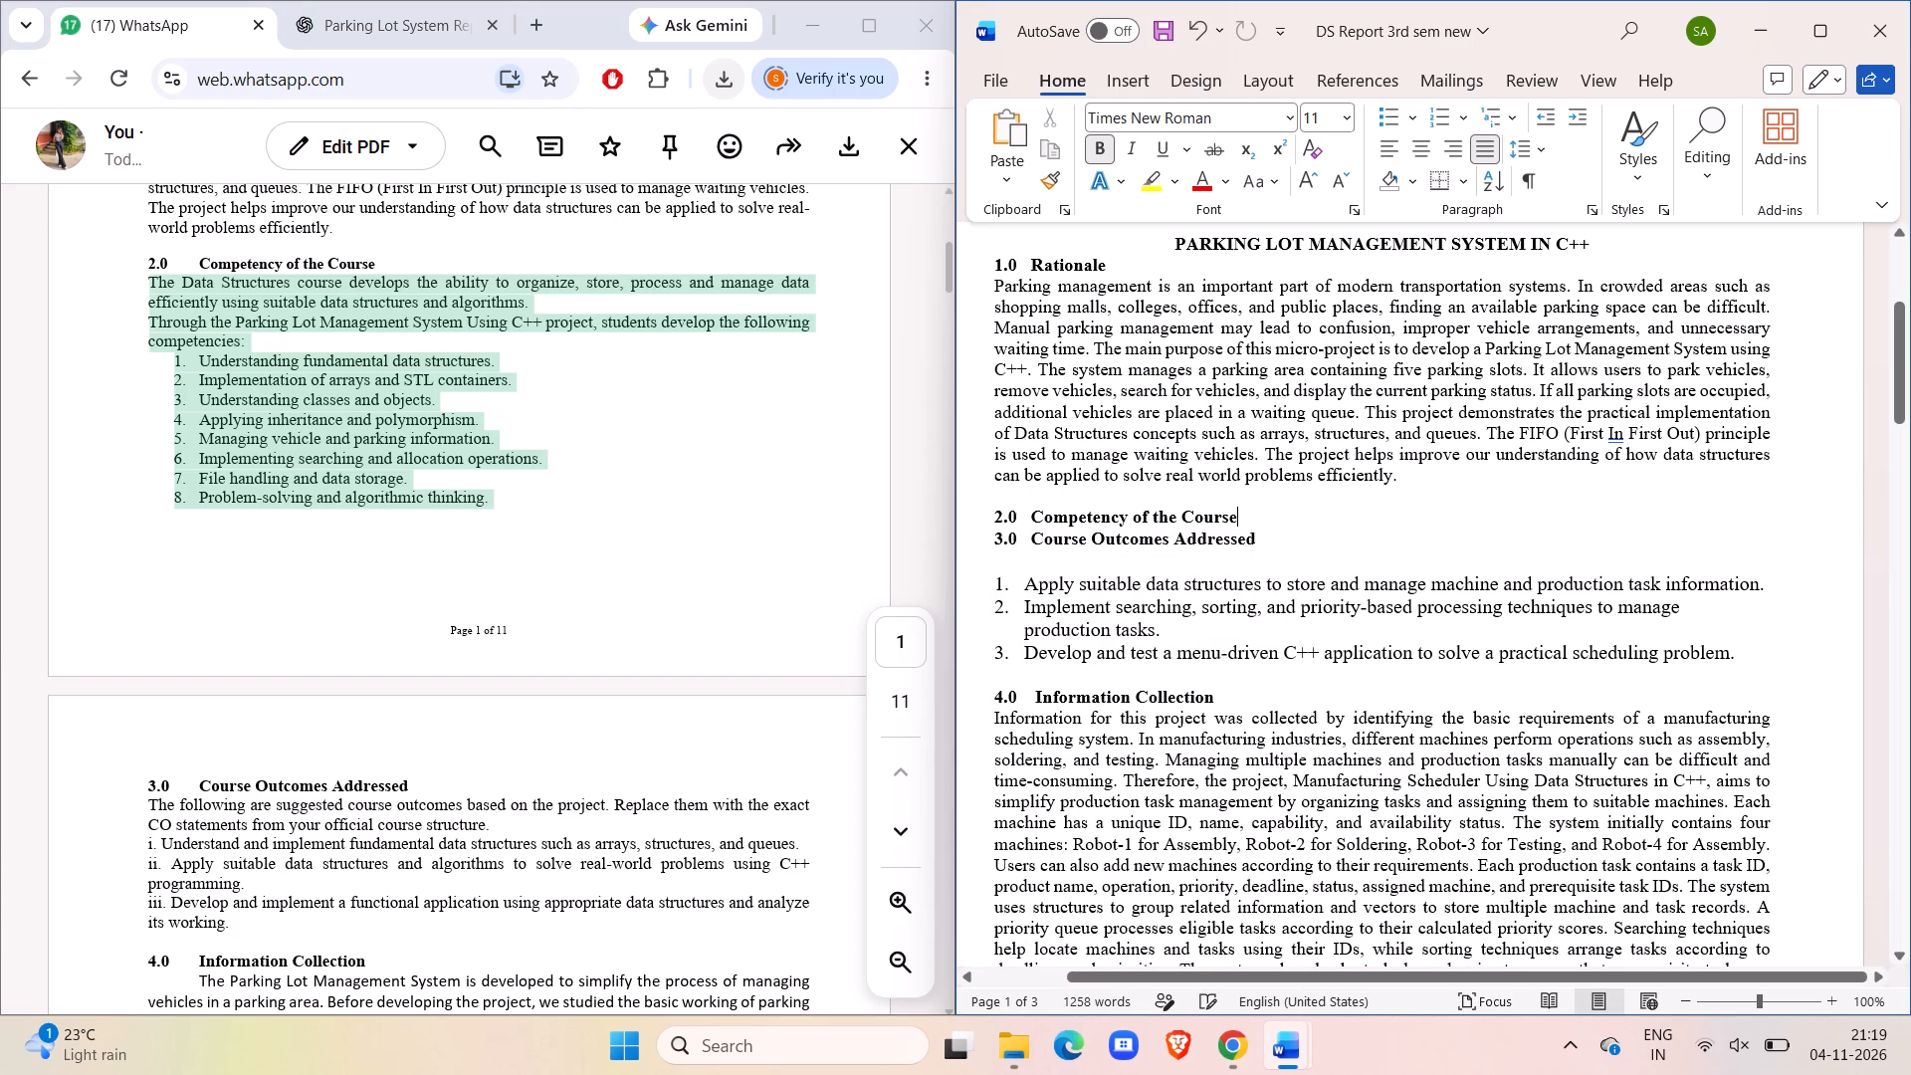
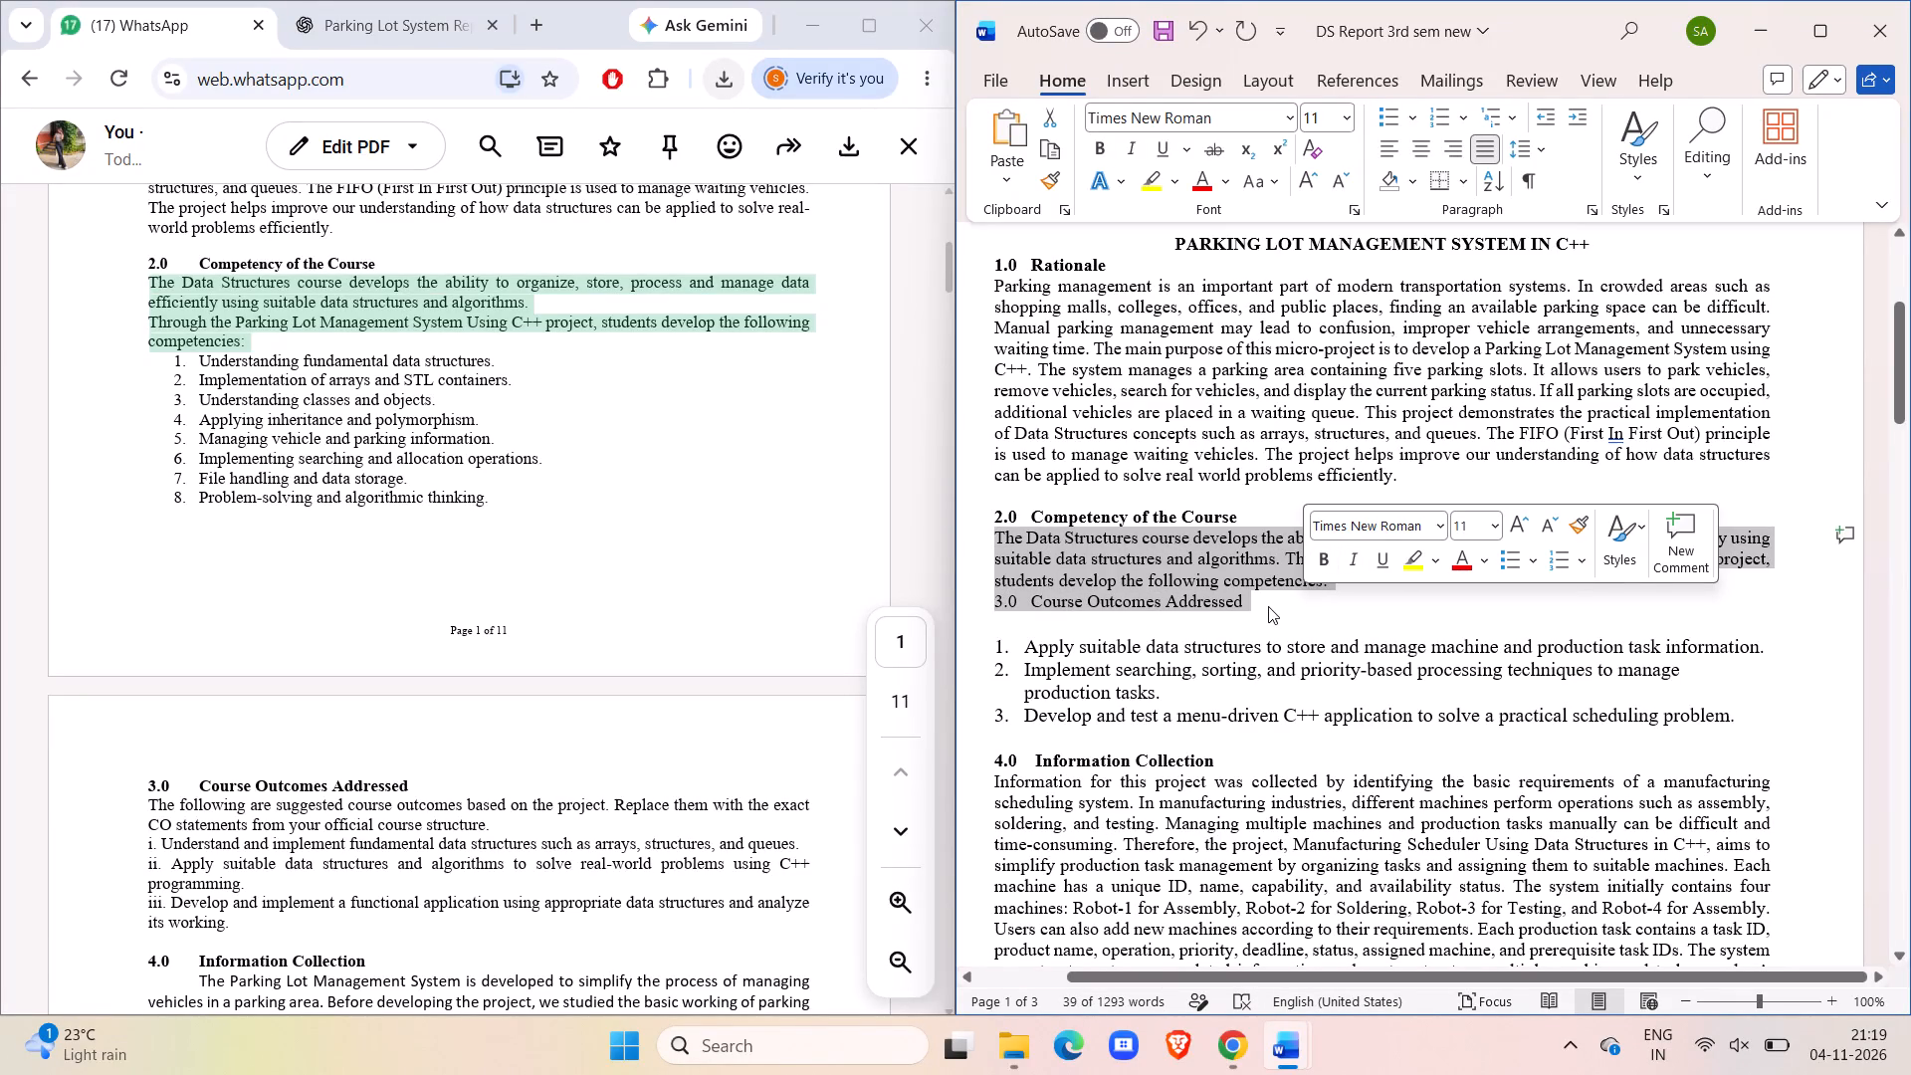
Insert an empty line between the 2.0 Competency of the Course paragraph and the 3.0 Course Outcomes Addressed heading.
click(1263, 601)
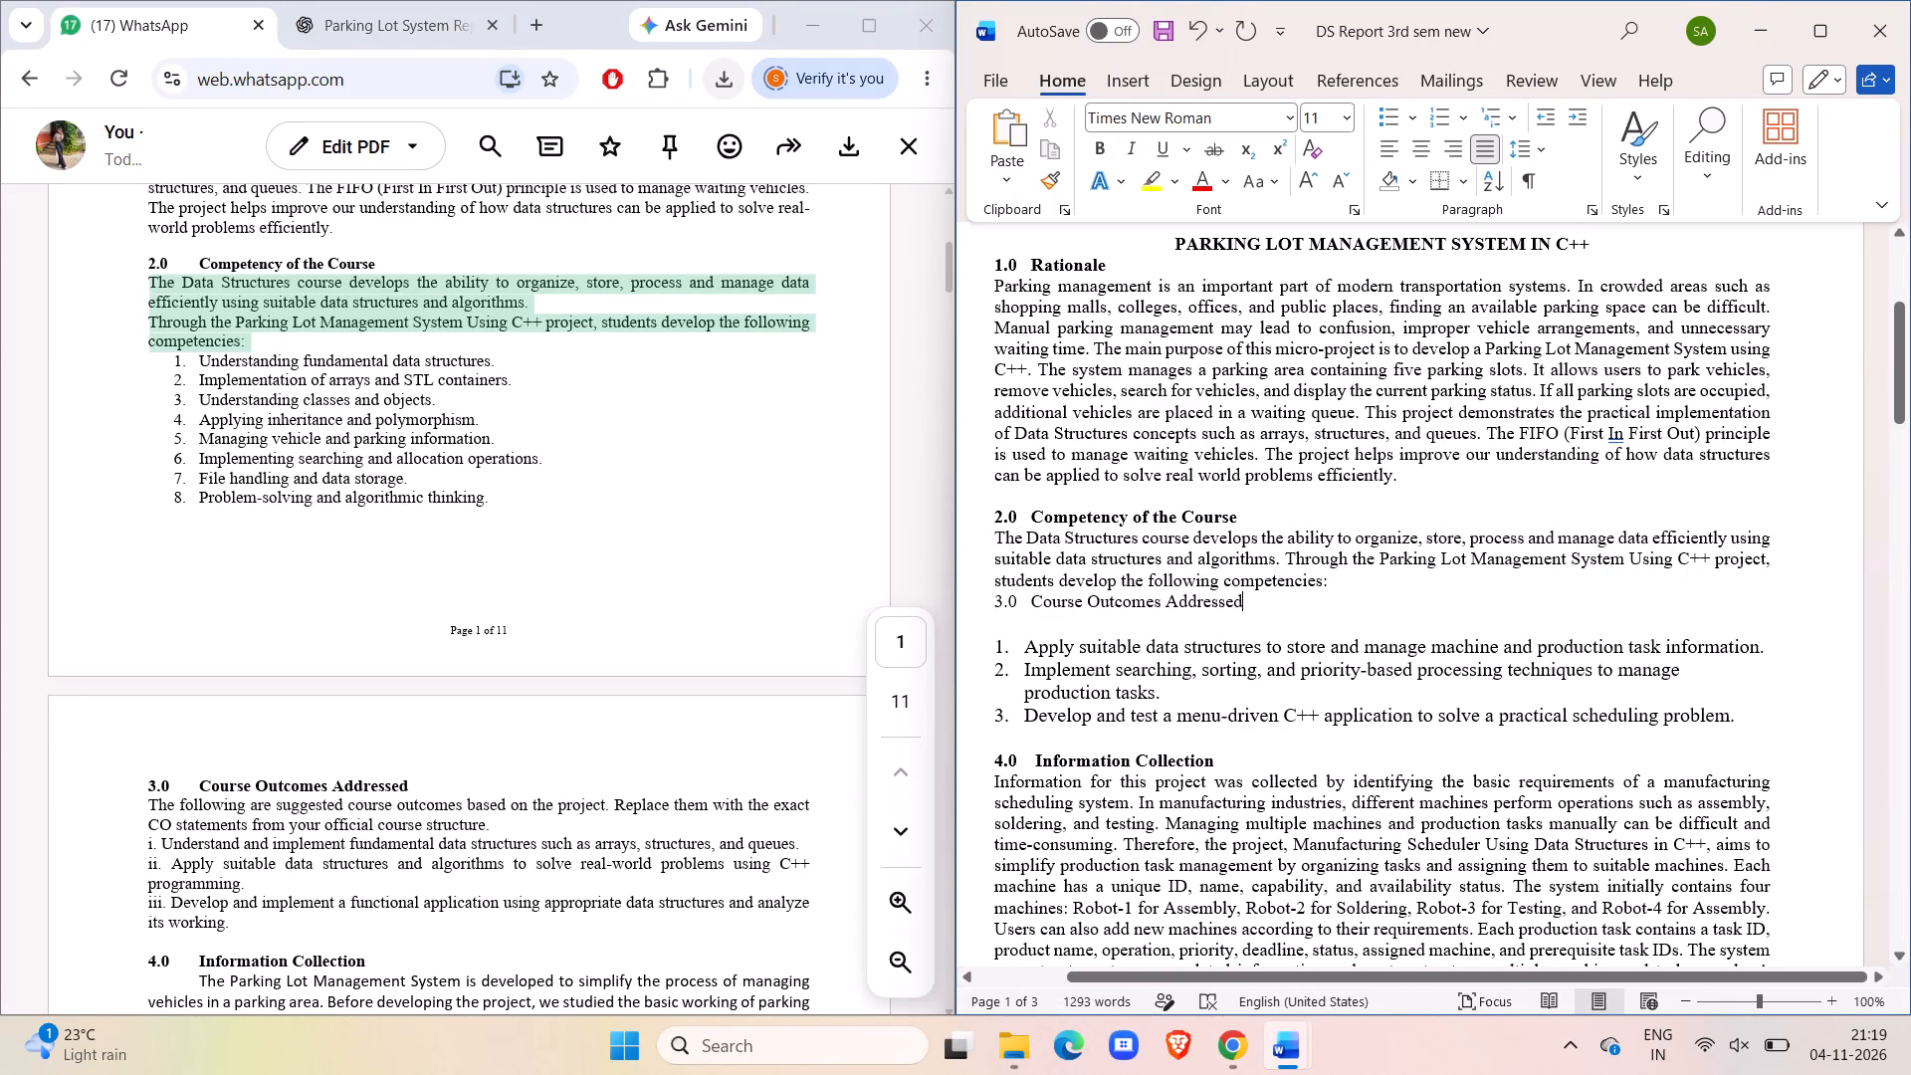
click(1330, 578)
key(Return)
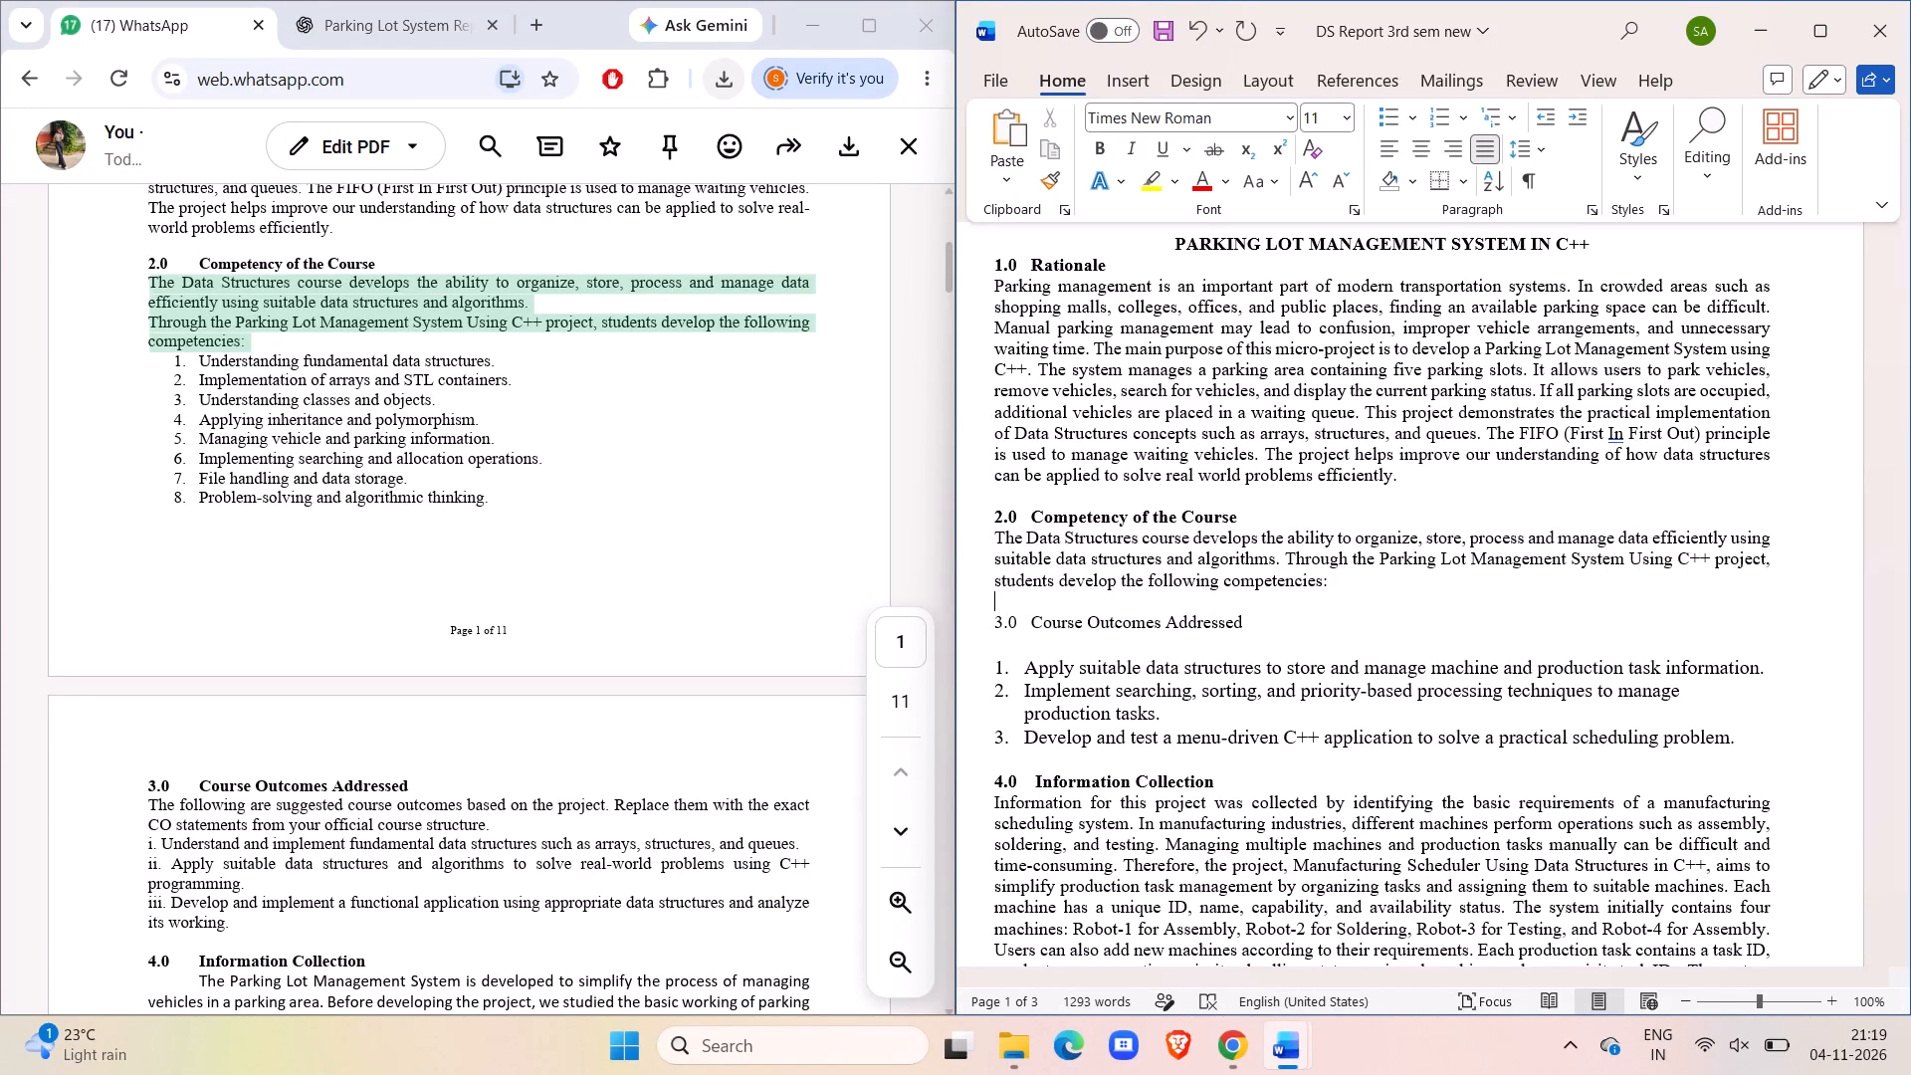
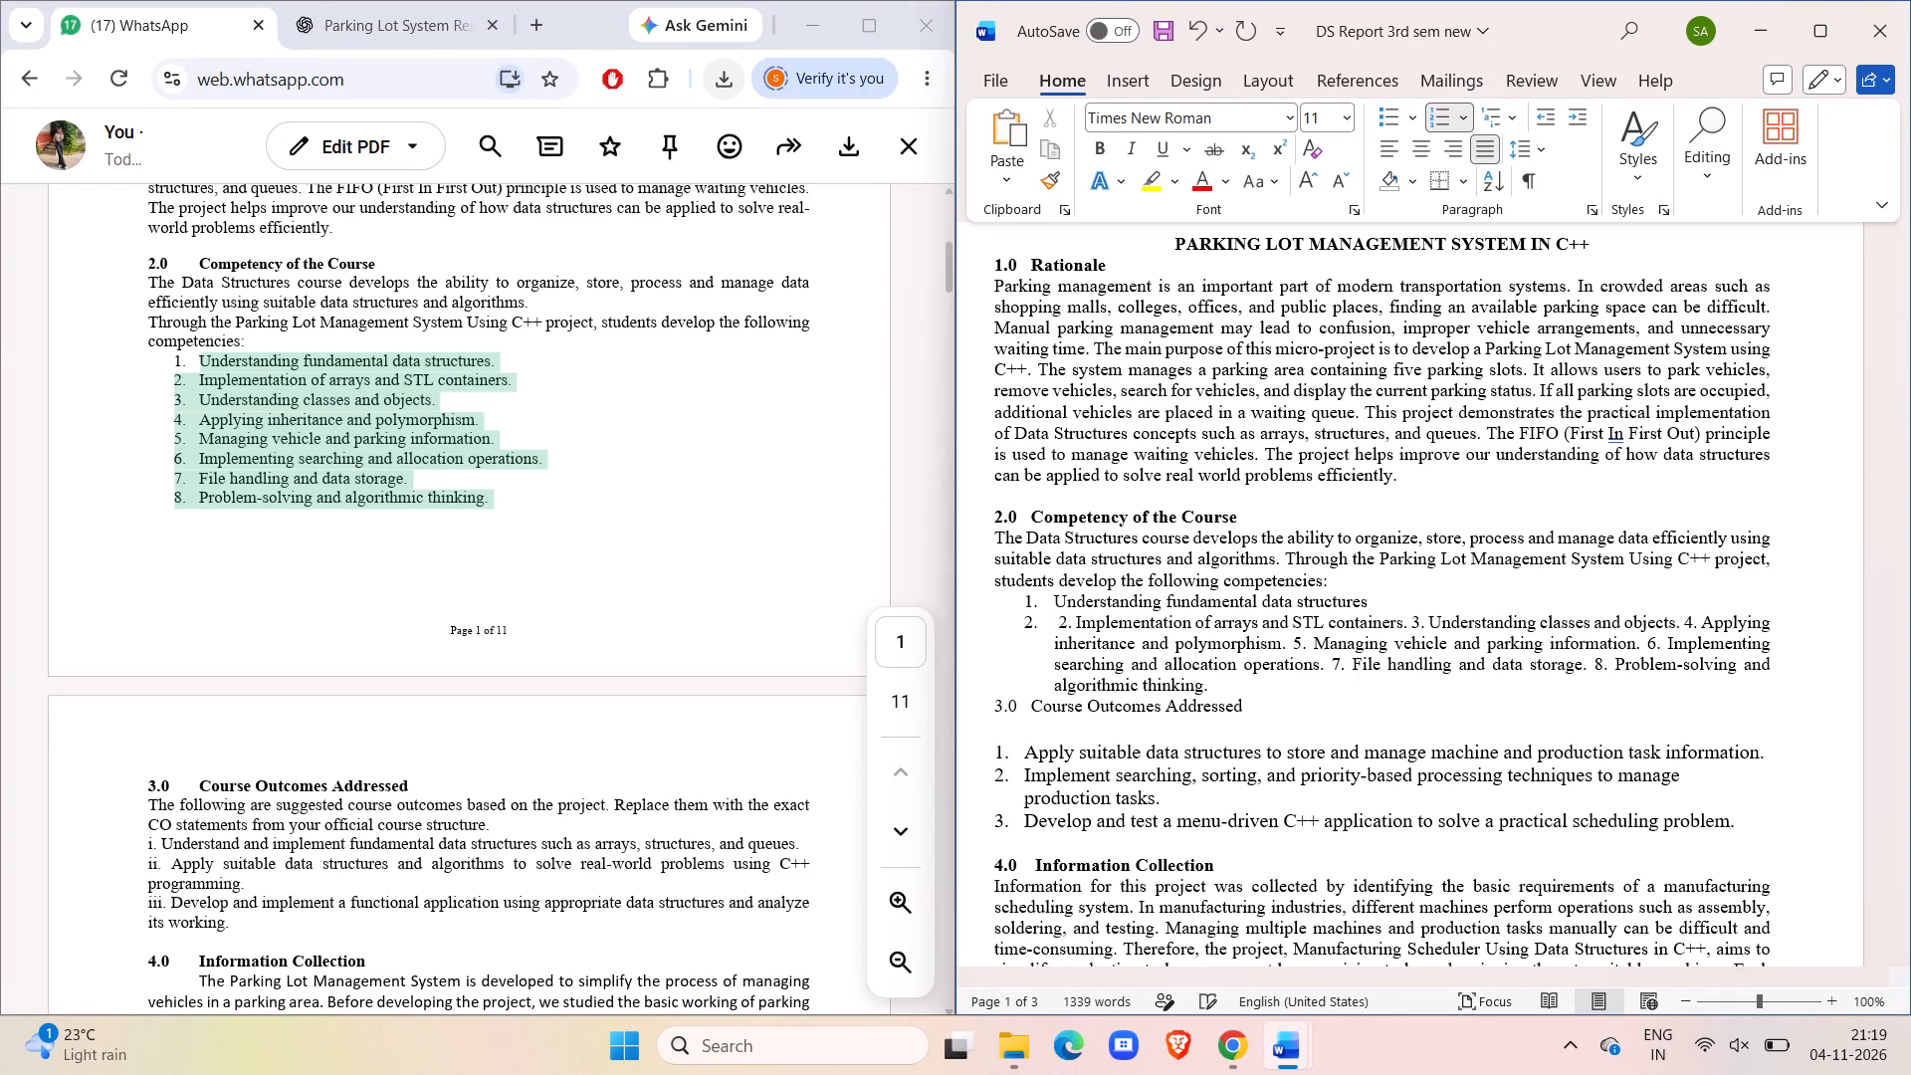
Remove the duplicate typed number before "Implementation of arrays and STL containers" in the second item of the competencies list.
click(1076, 630)
key(BackSpace)
key(BackSpace)
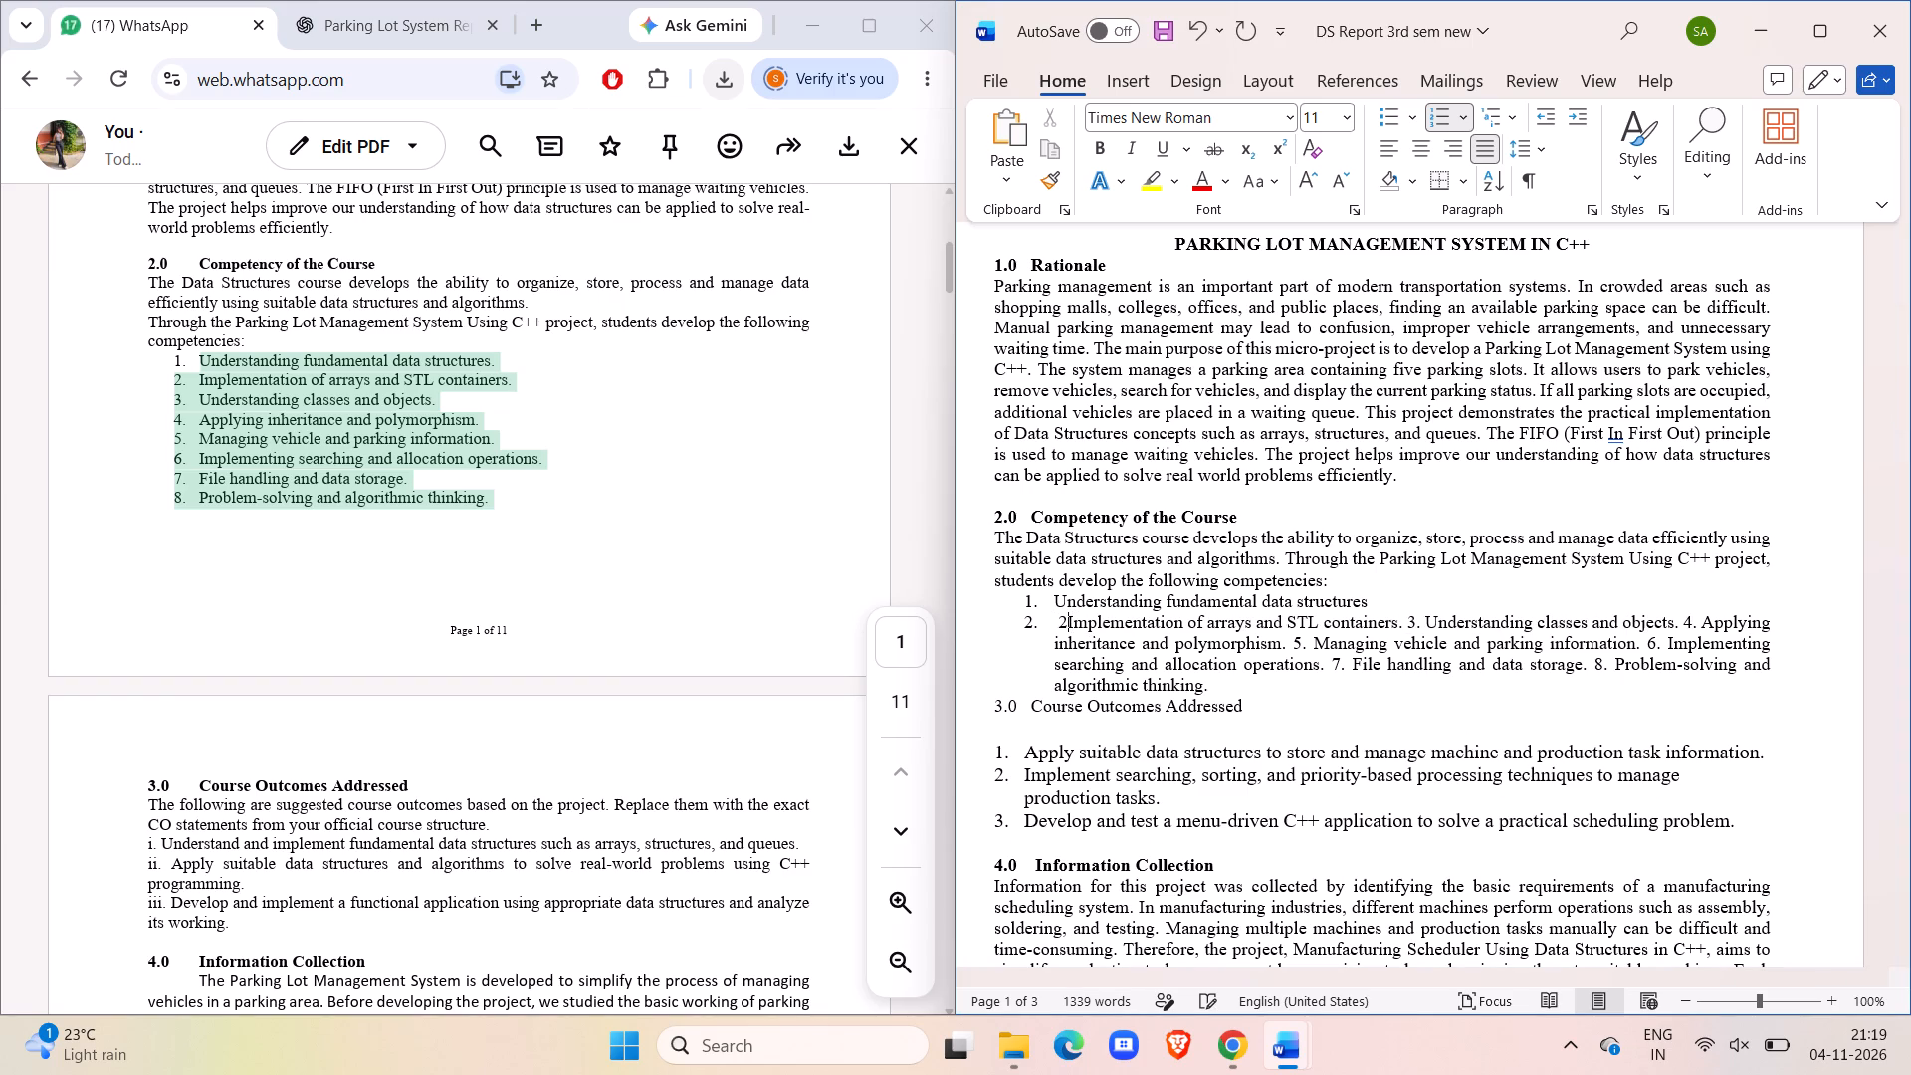
Remove the leftover typed number 2 and extra space before "Implementation of arrays and STL containers" in the second competency item.
key(BackSpace)
key(BackSpace)
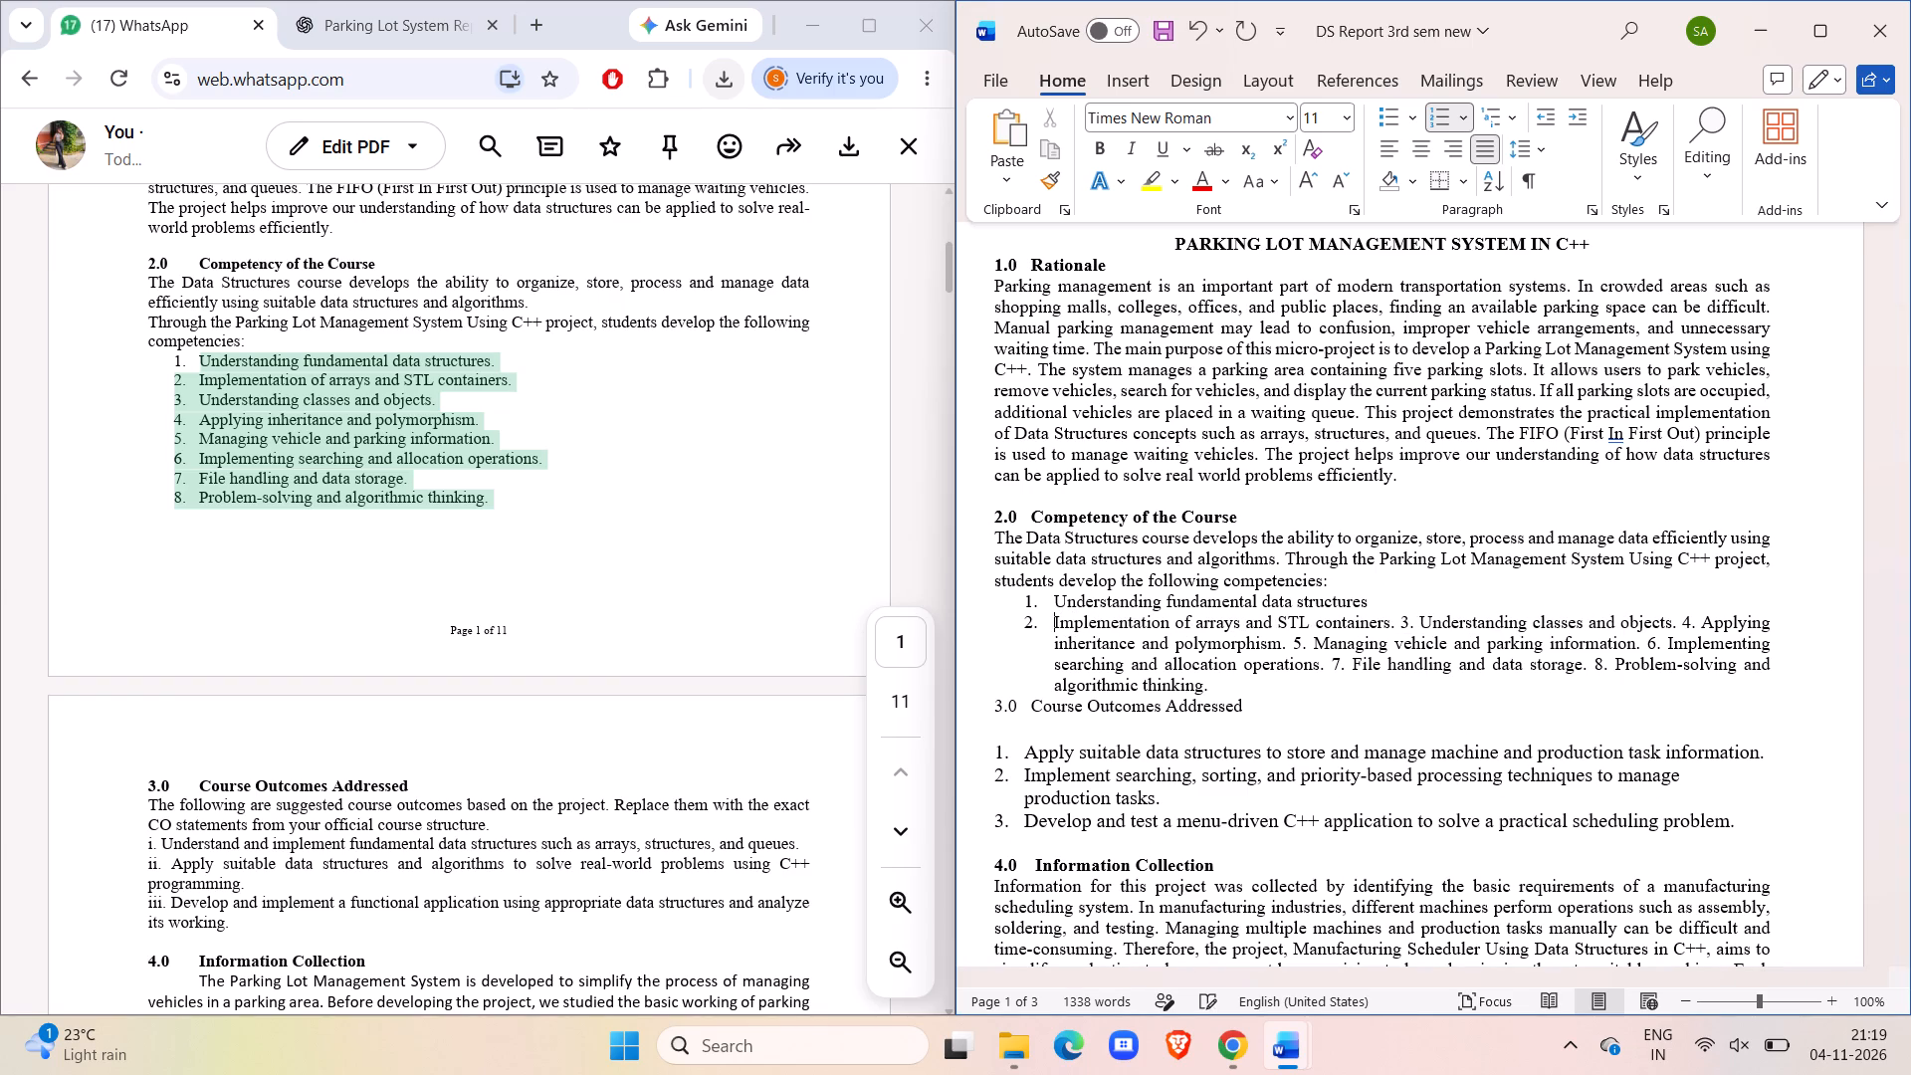
key(space)
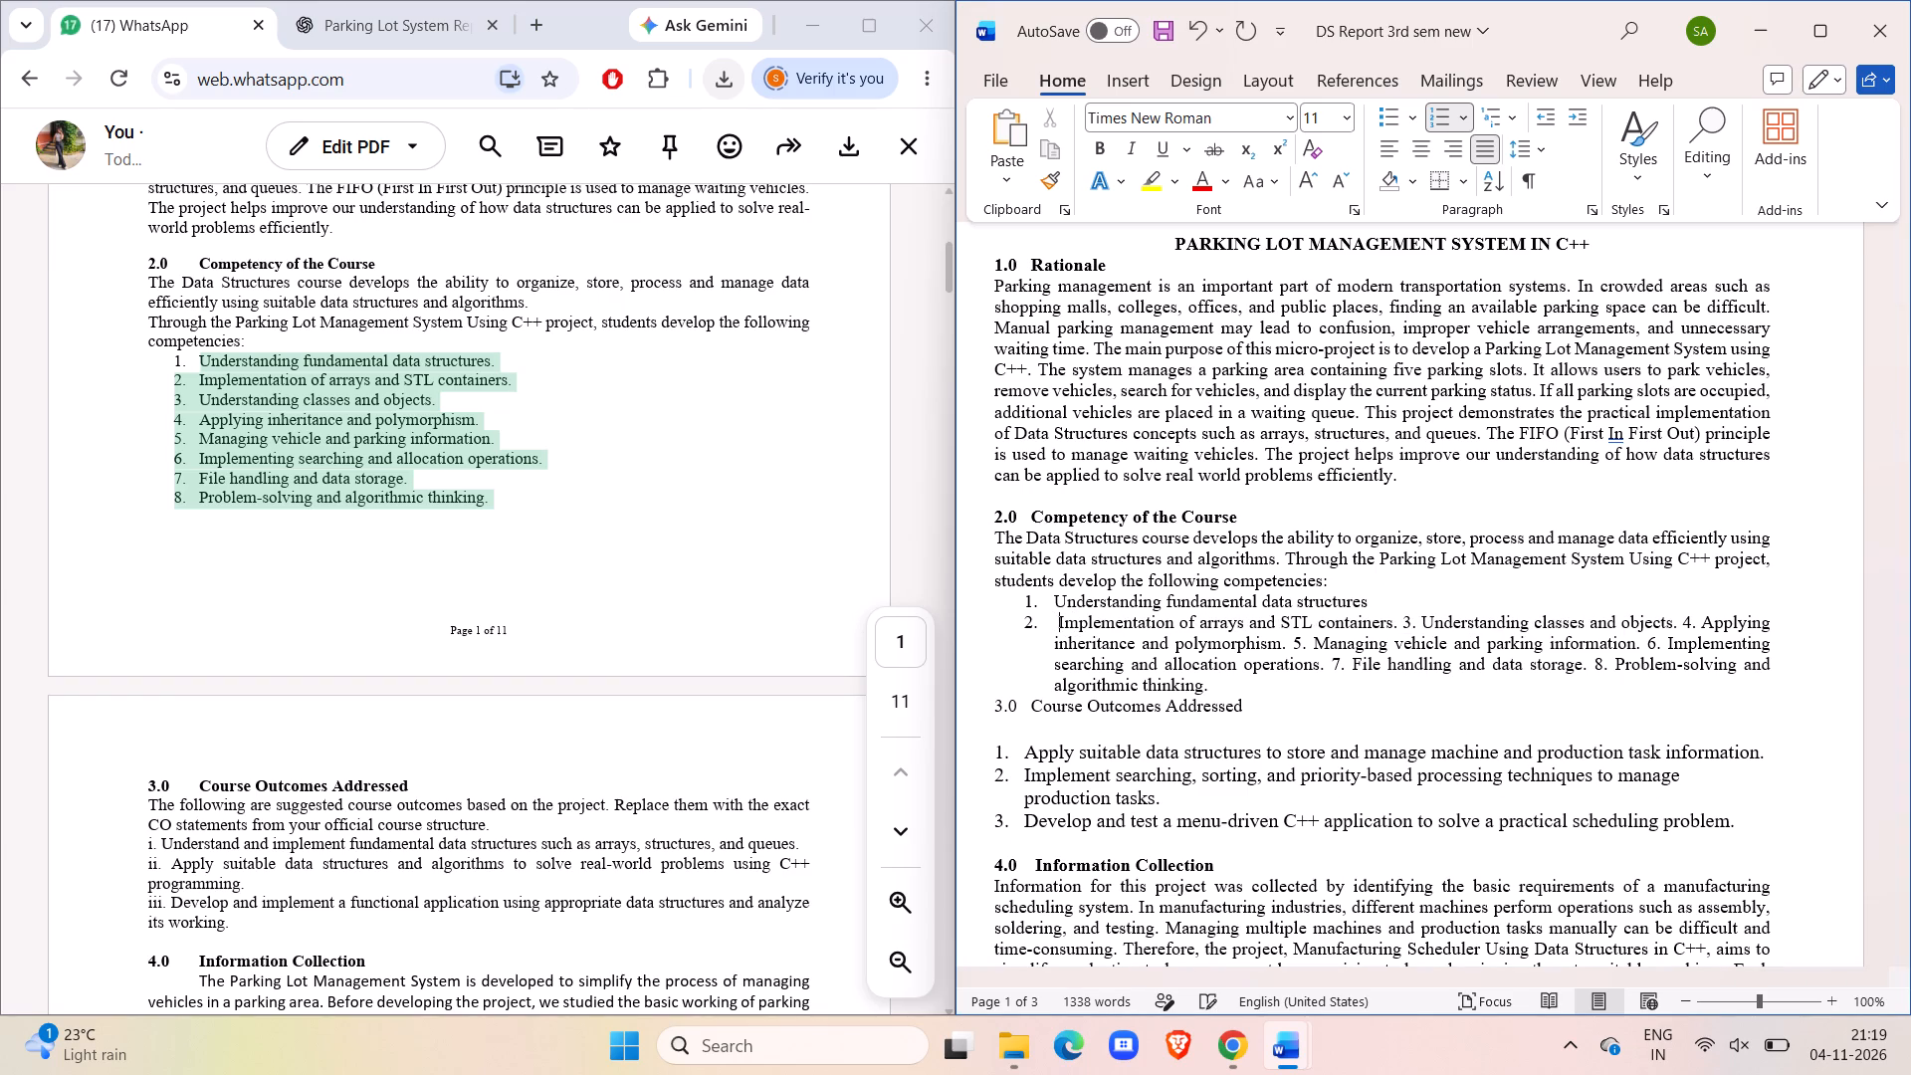
key(BackSpace)
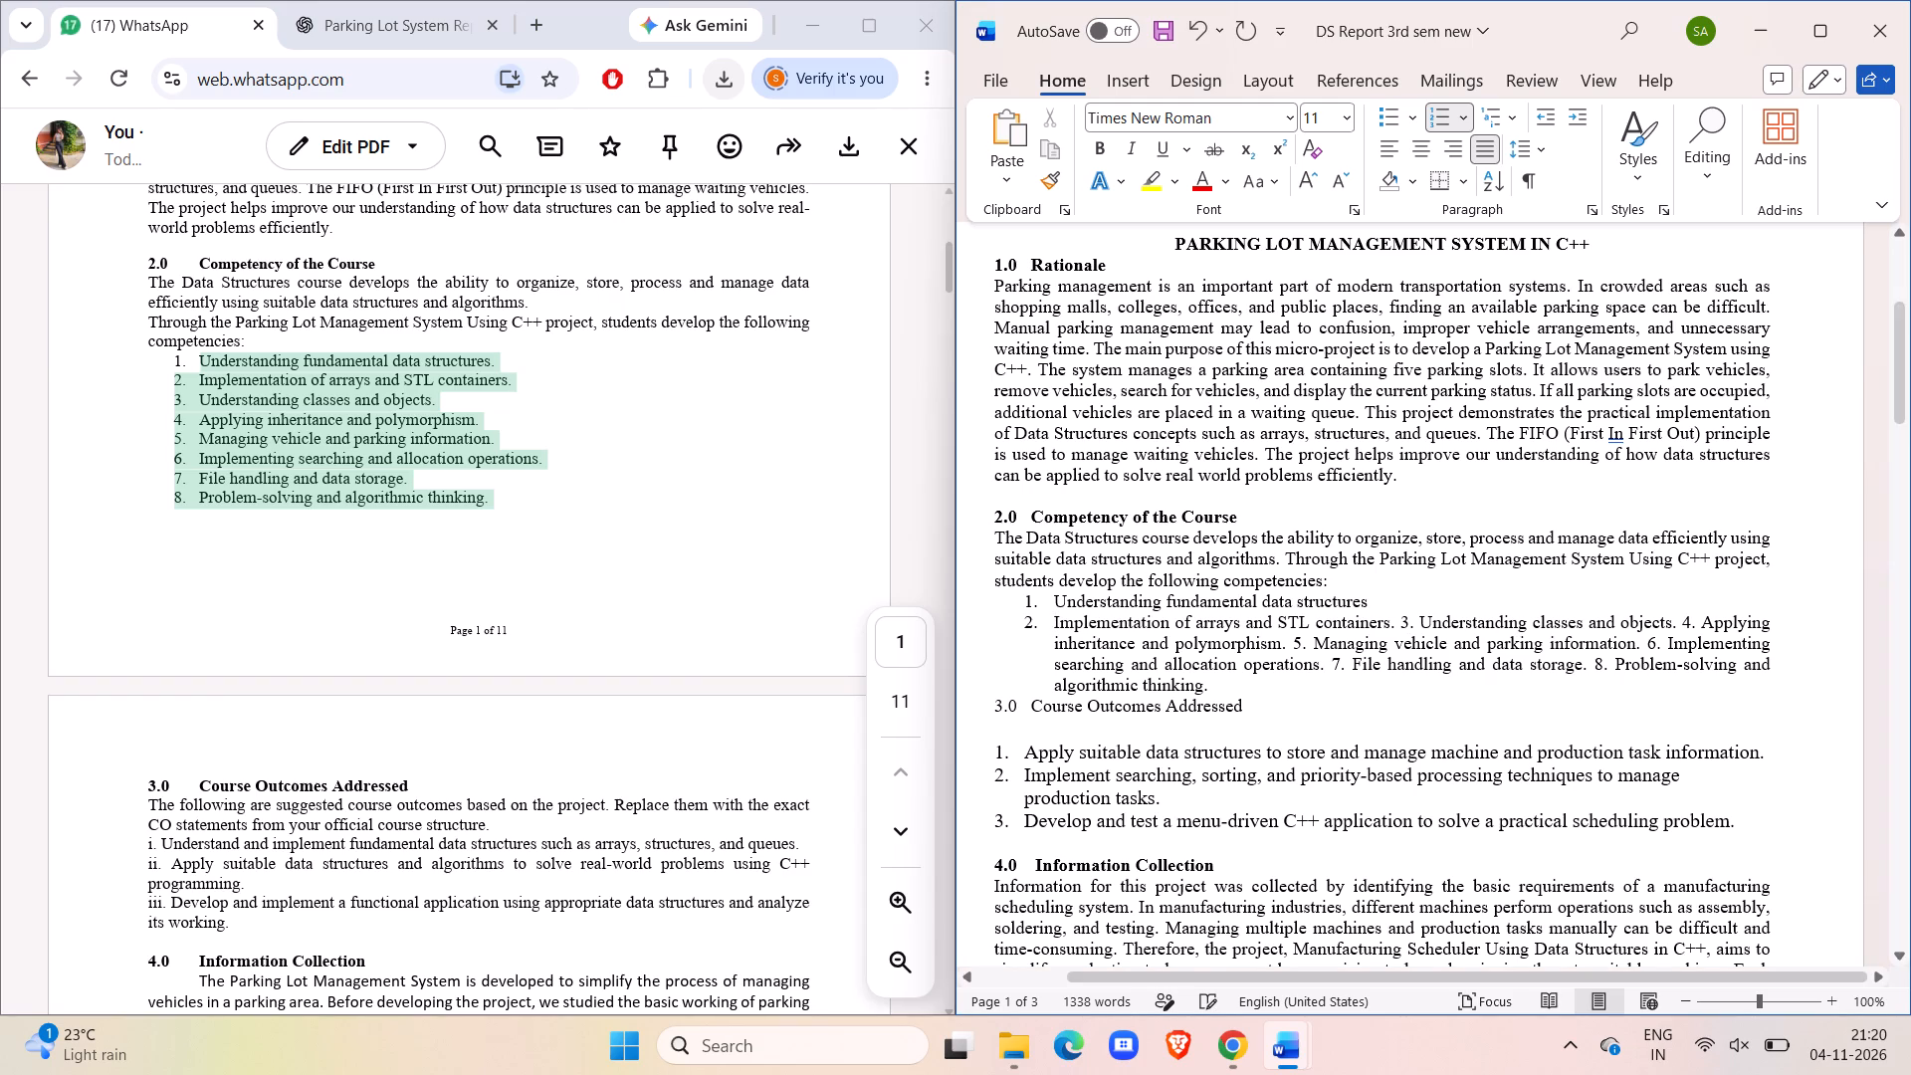
Split "Understanding classes and objects" onto its own line as list item 3, removing its duplicate typed number.
click(1396, 622)
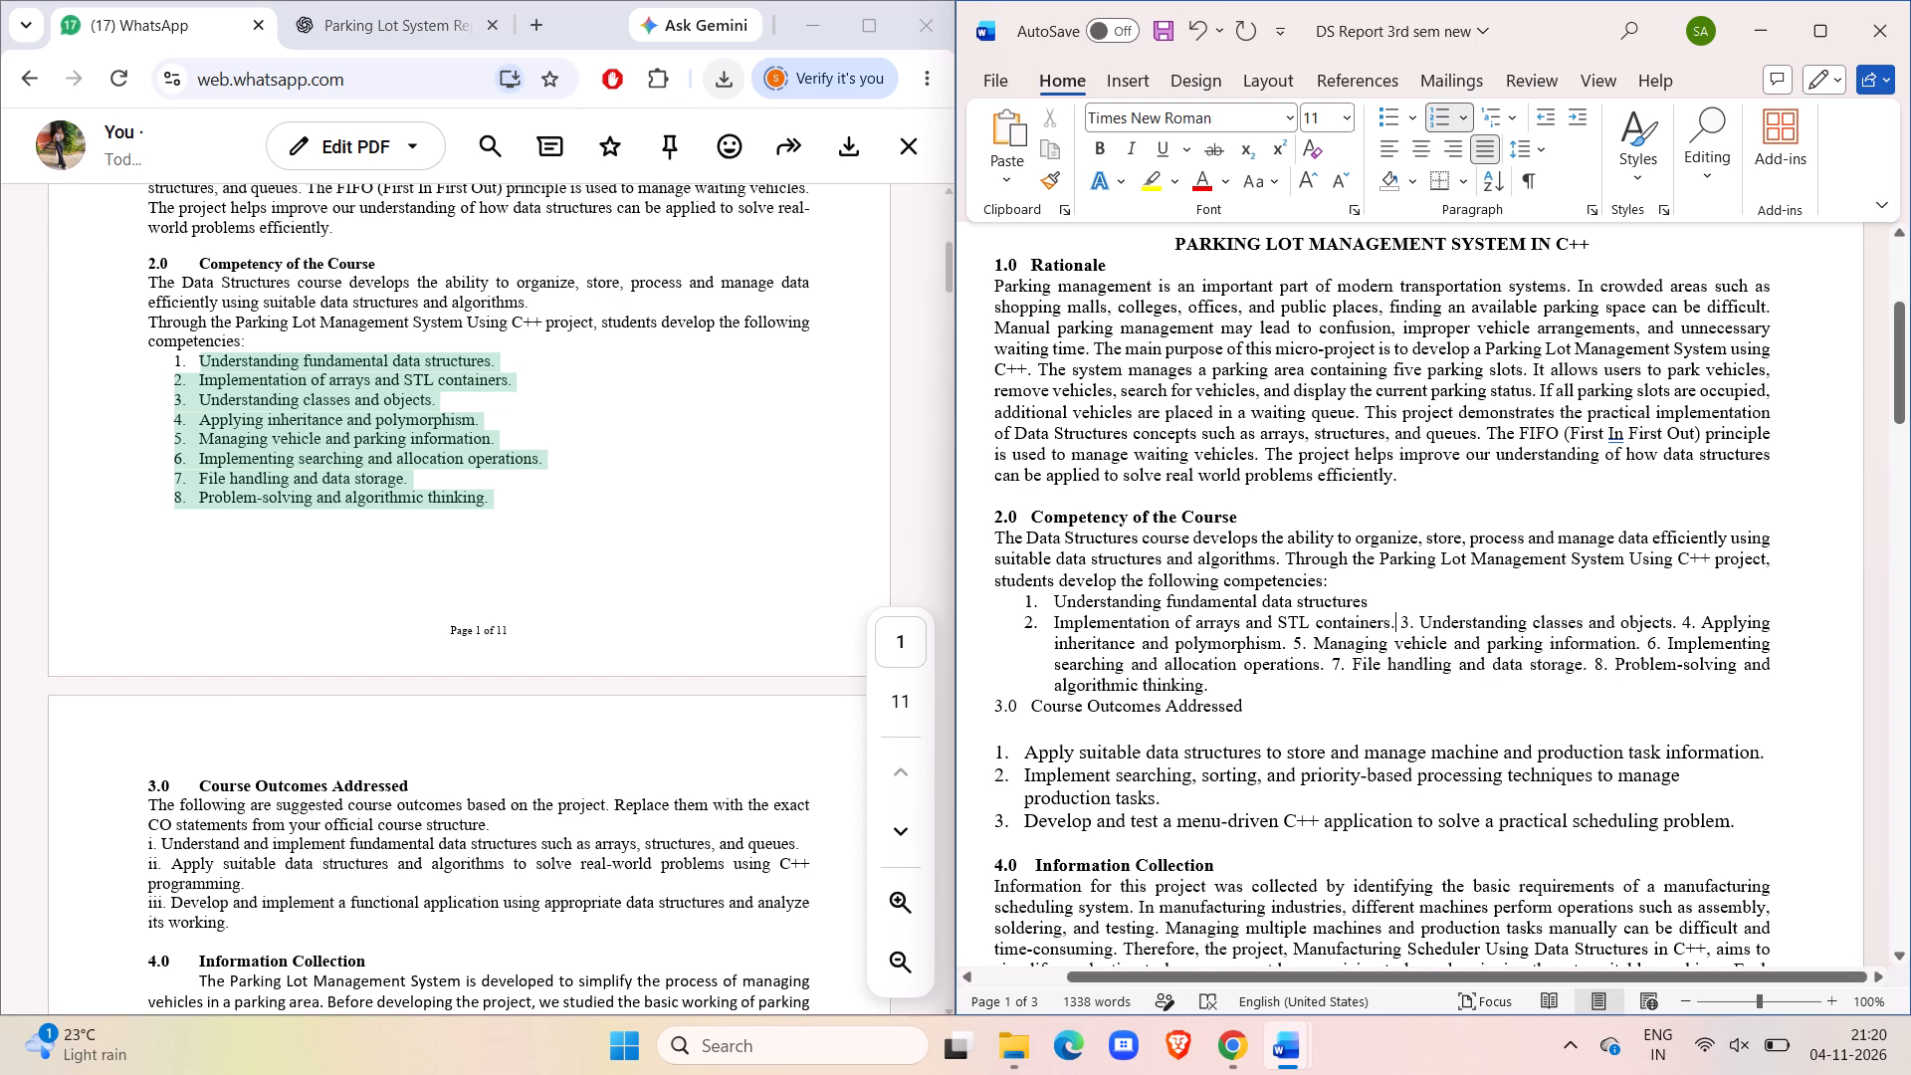
key(Return)
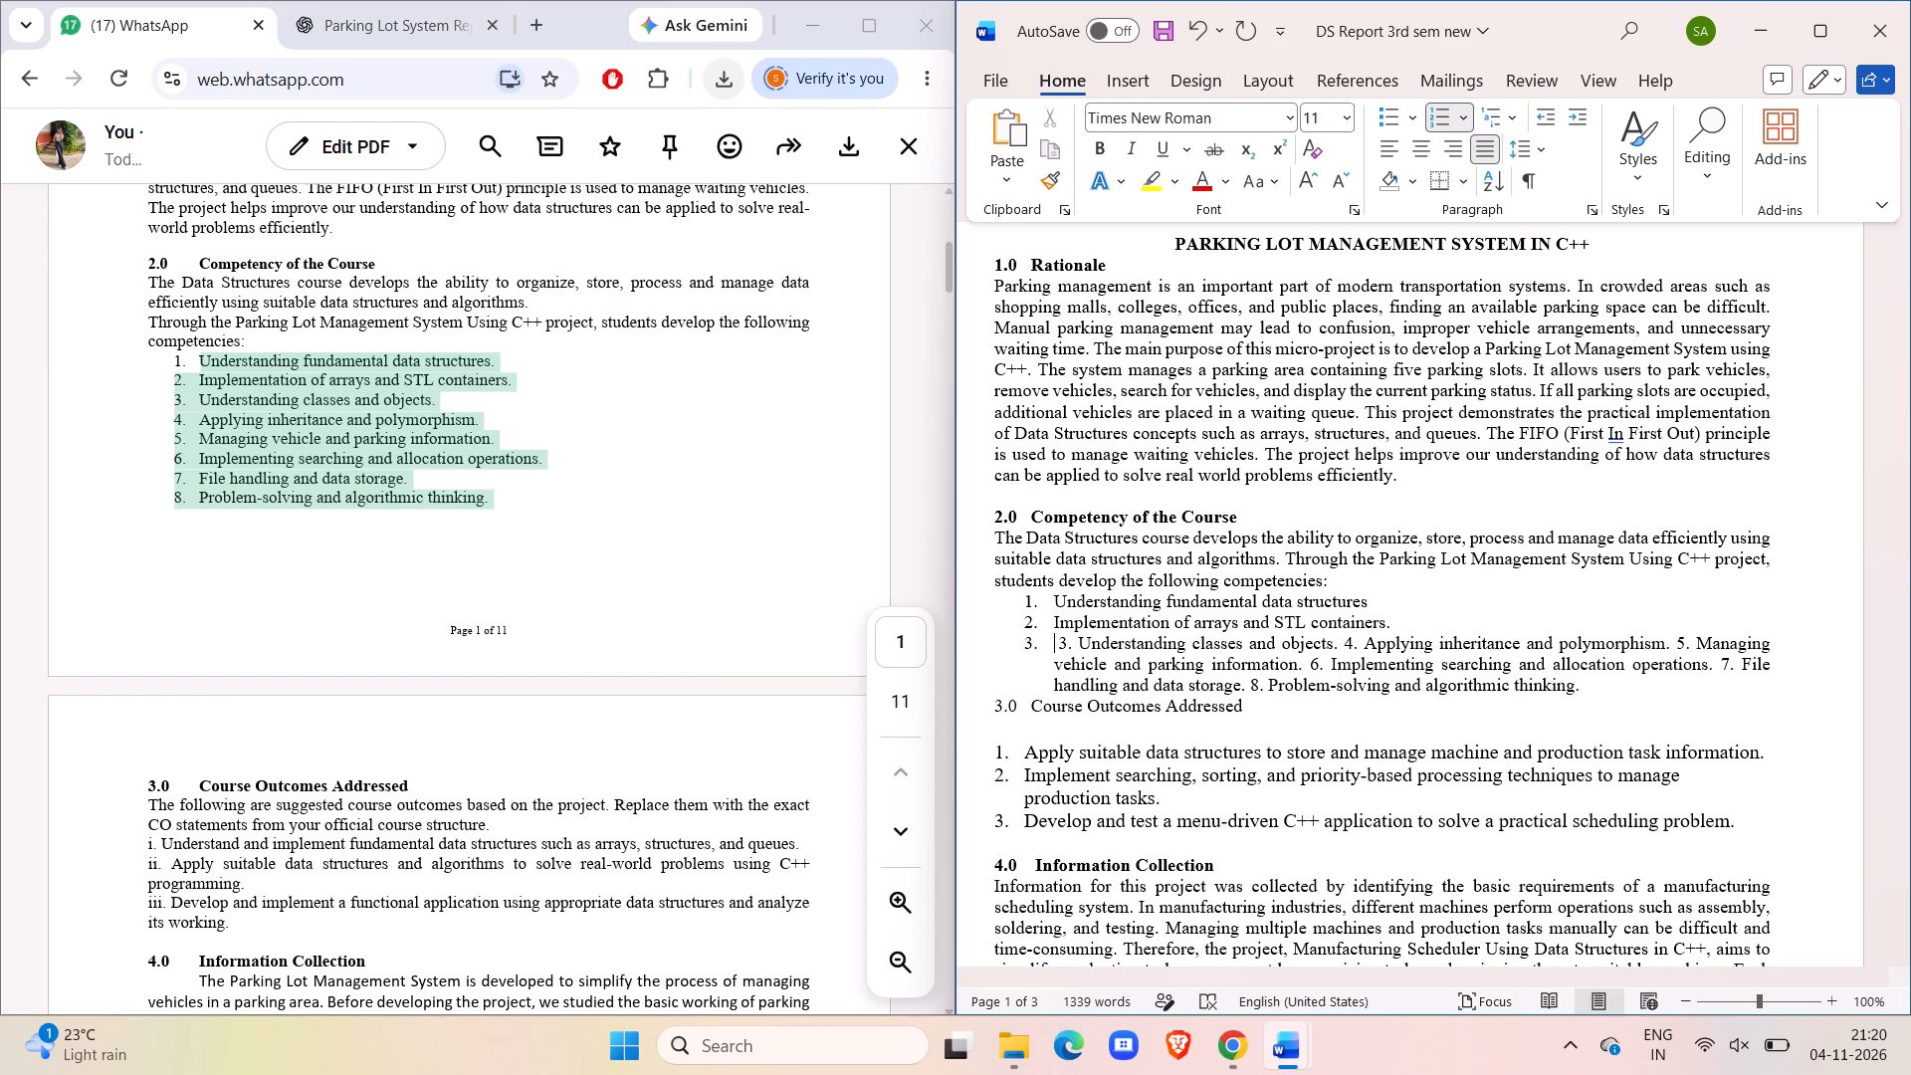
key(Right)
key(Right)
key(Right)
key(Right)
key(BackSpace)
key(BackSpace)
key(BackSpace)
key(BackSpace)
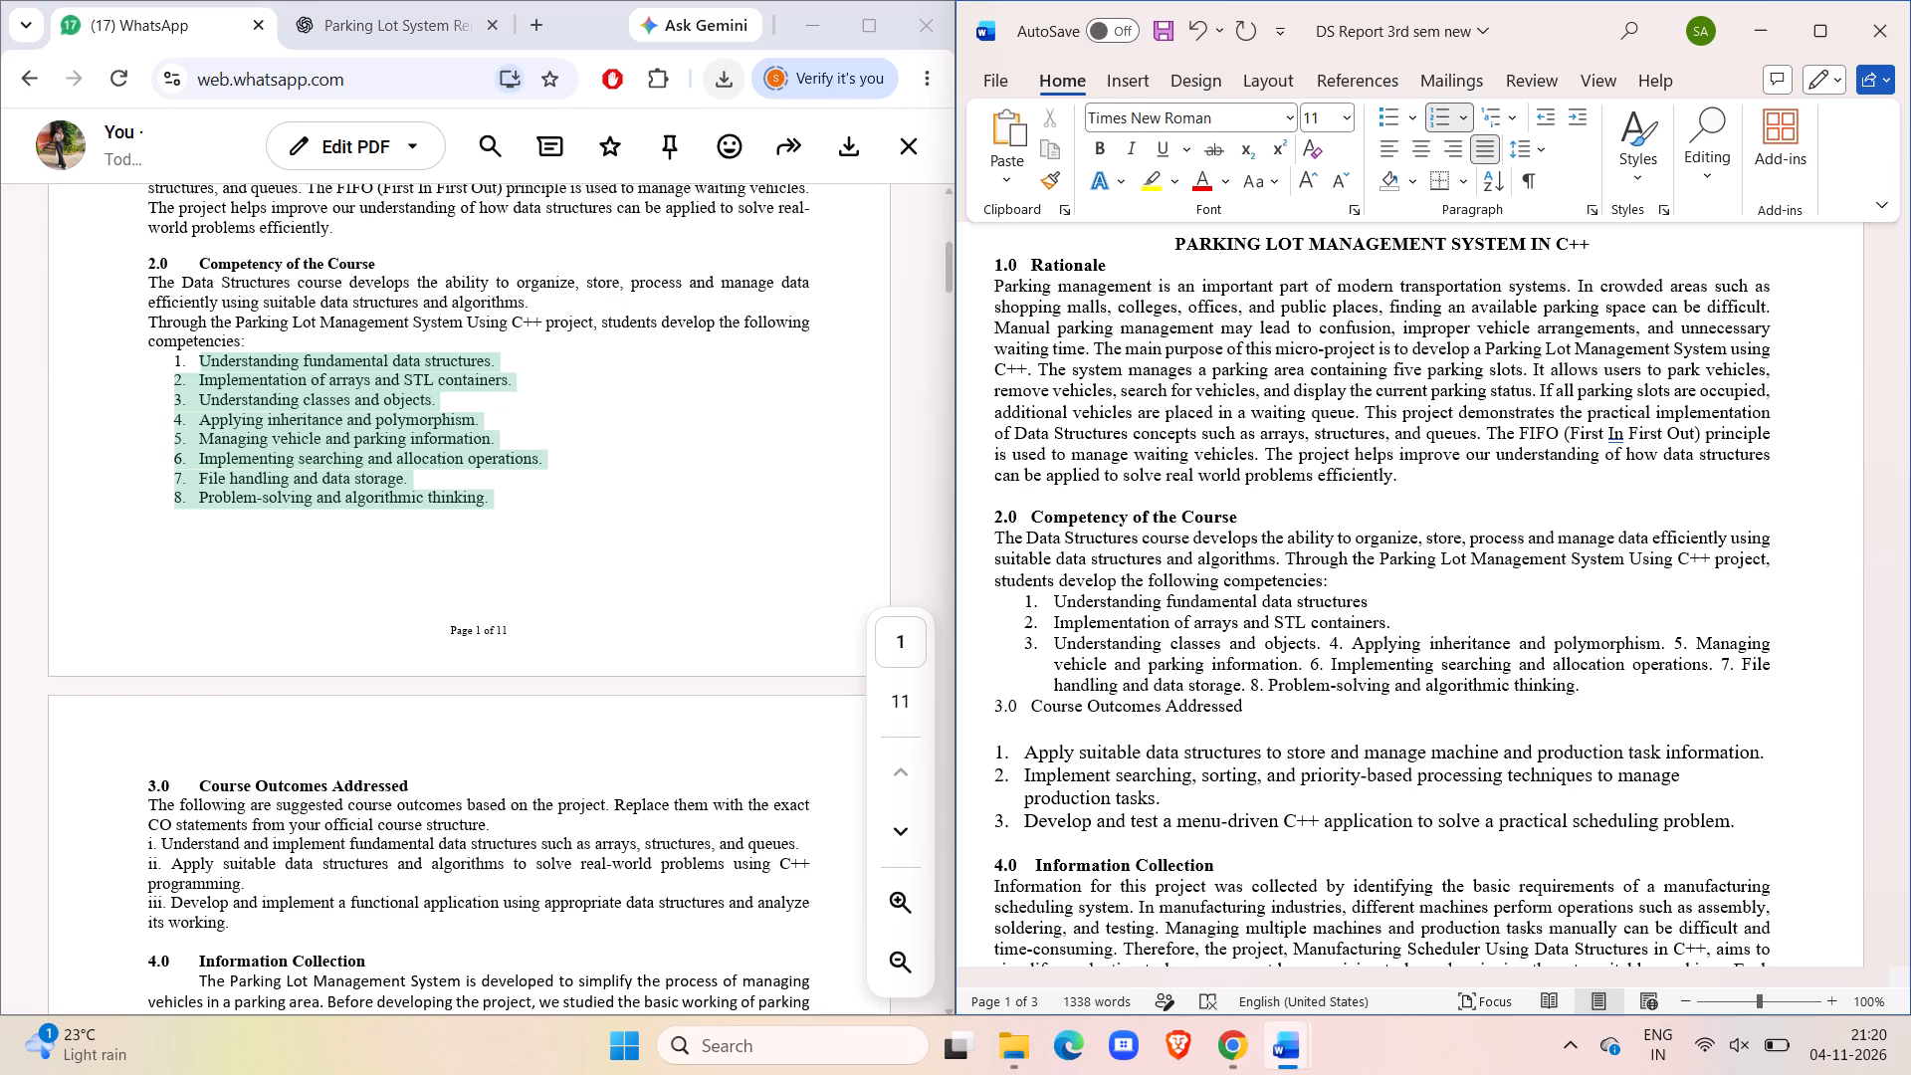
Split "Applying inheritance and polymorphism" onto its own line as list item 4, removing its duplicate typed number.
click(1327, 646)
key(Return)
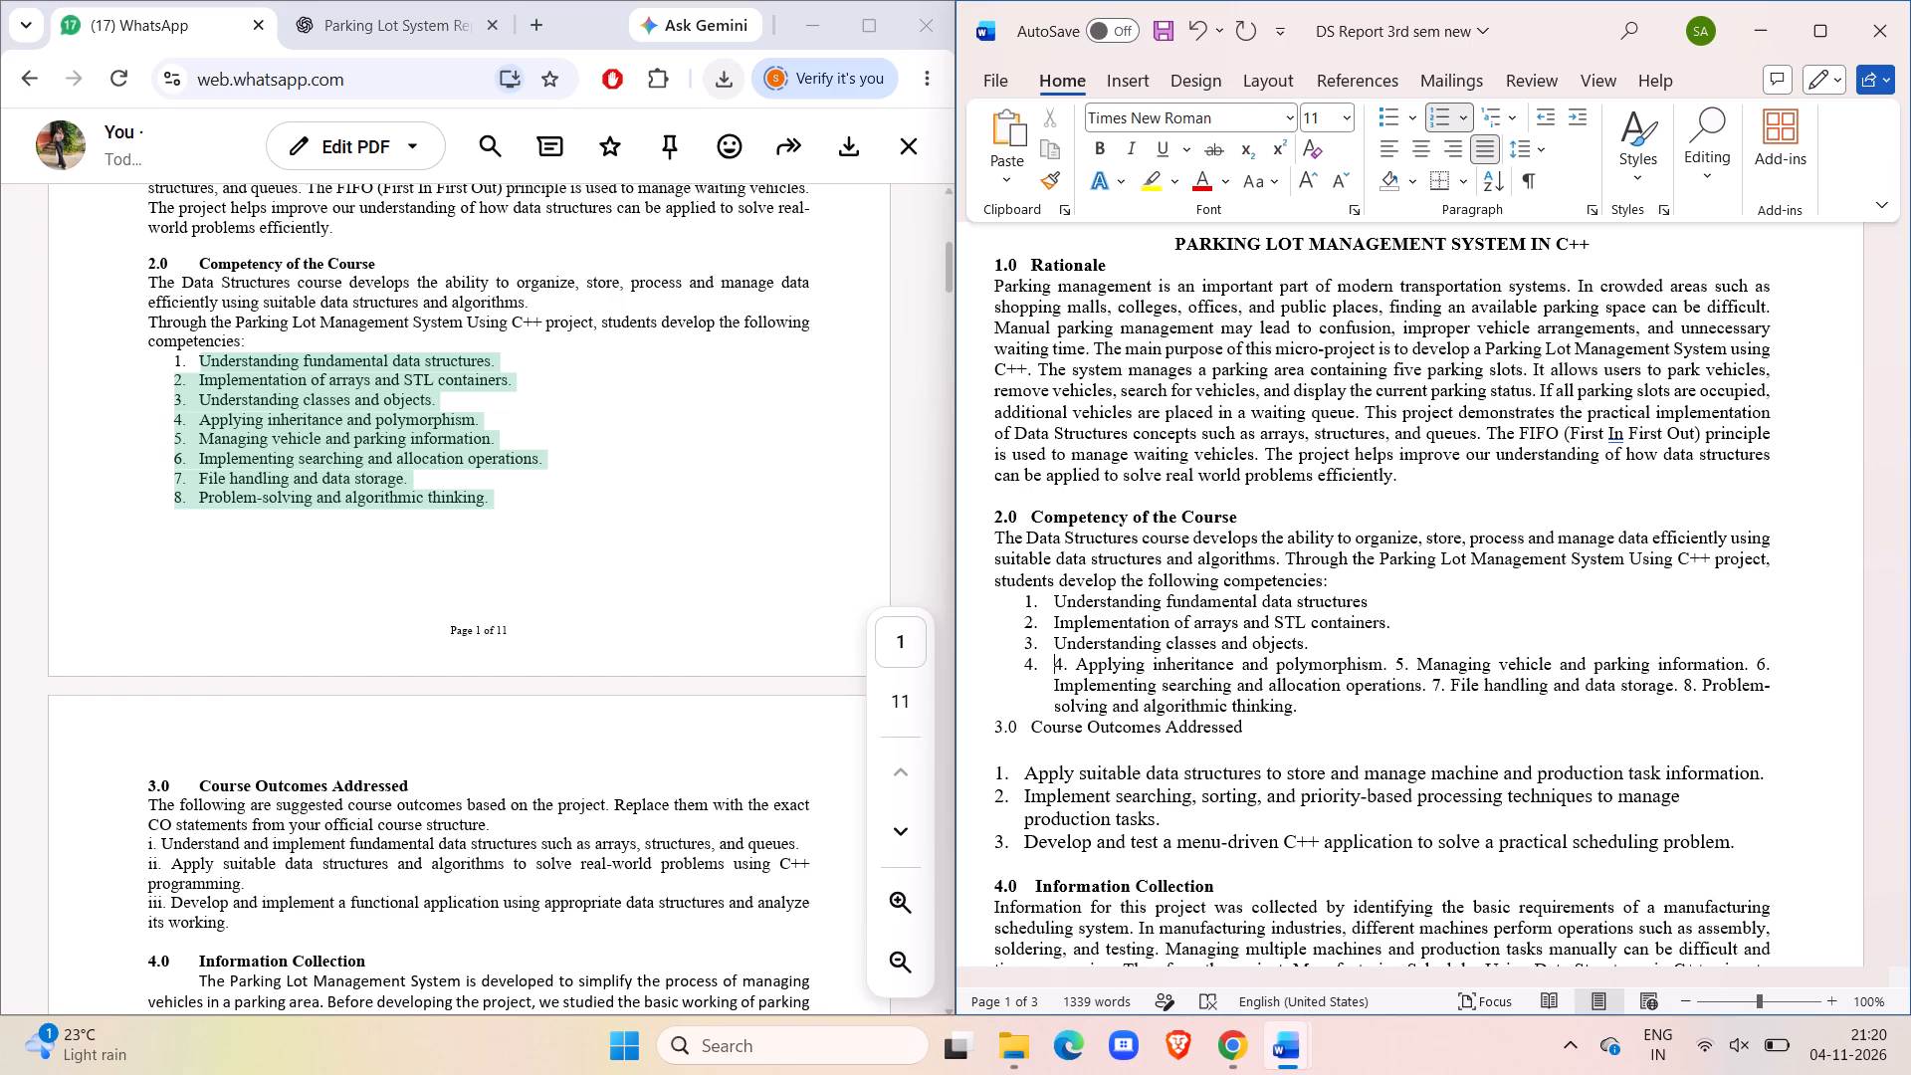
key(Right)
key(Right)
key(Right)
key(BackSpace)
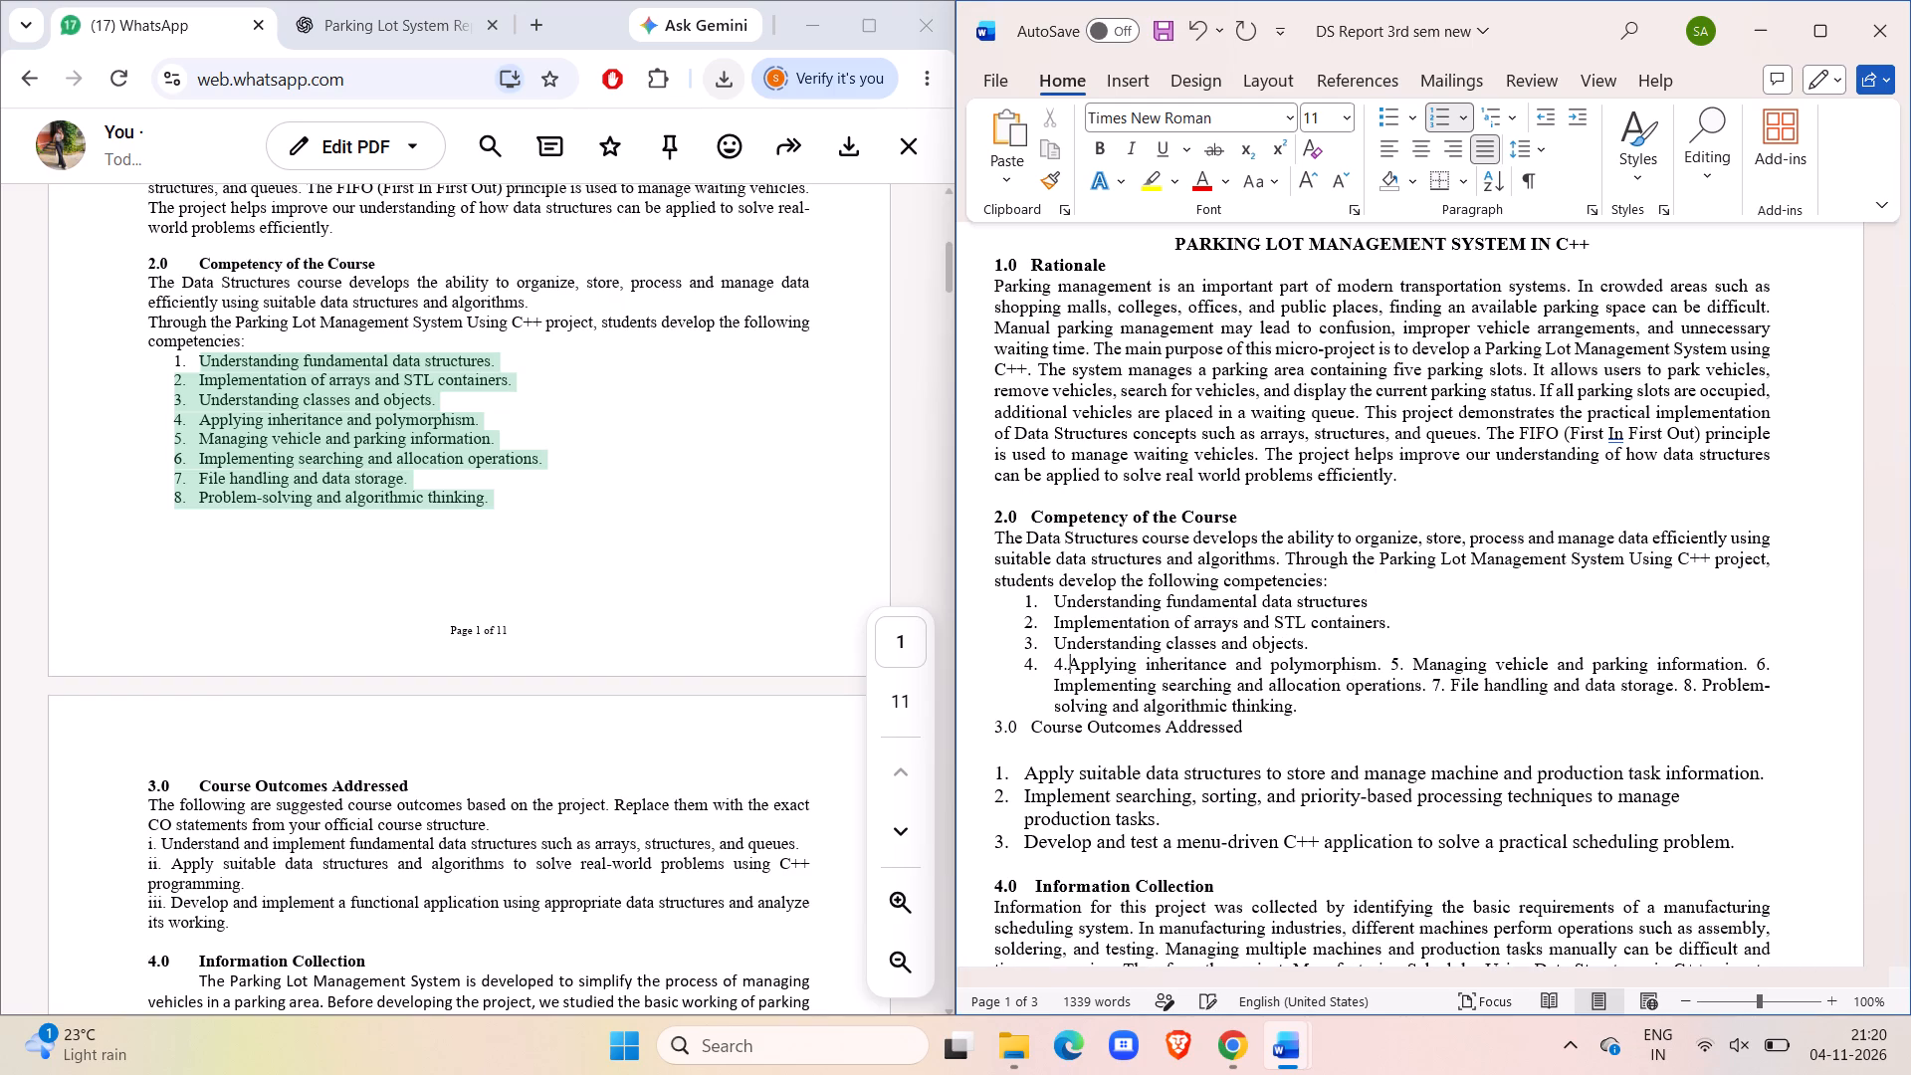
key(BackSpace)
key(BackSpace)
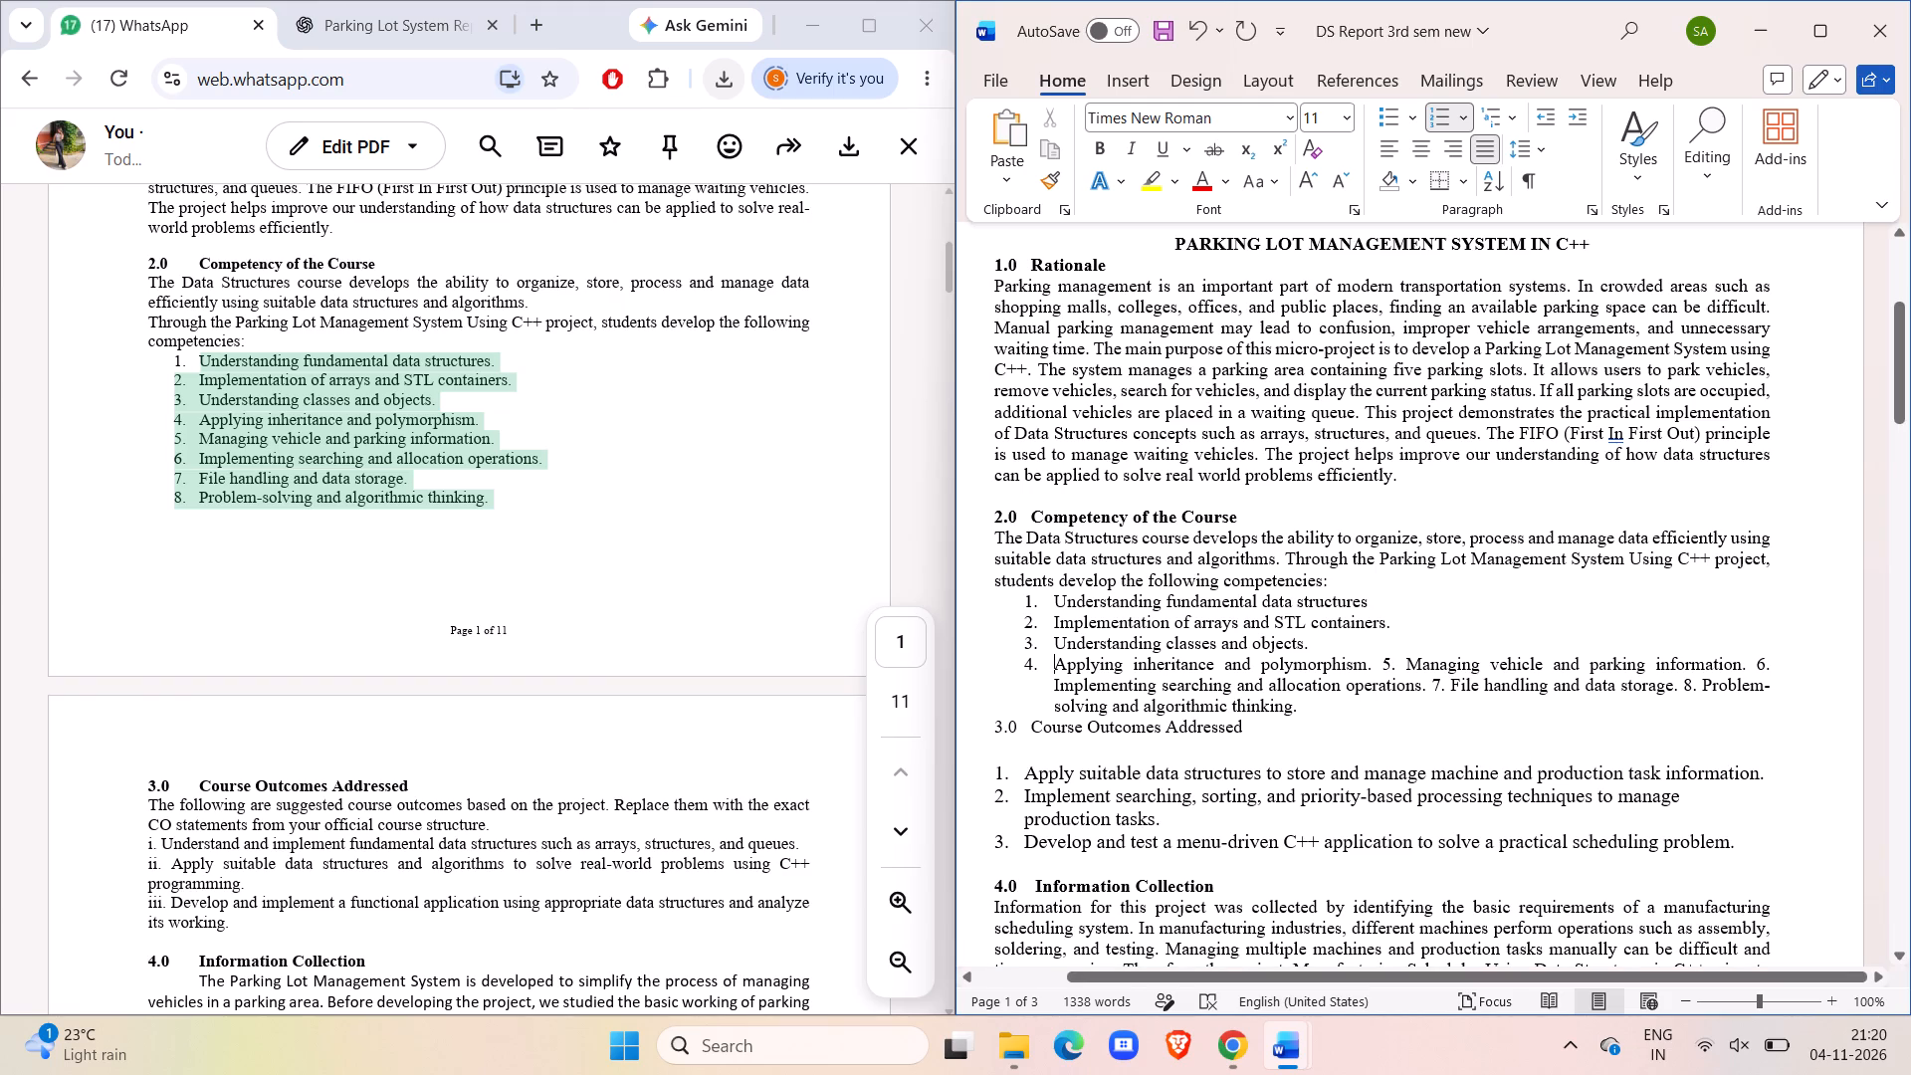
Split "Managing vehicle and parking information" onto its own line as list item 5, removing the stray period and duplicate typed number.
click(1369, 667)
key(Return)
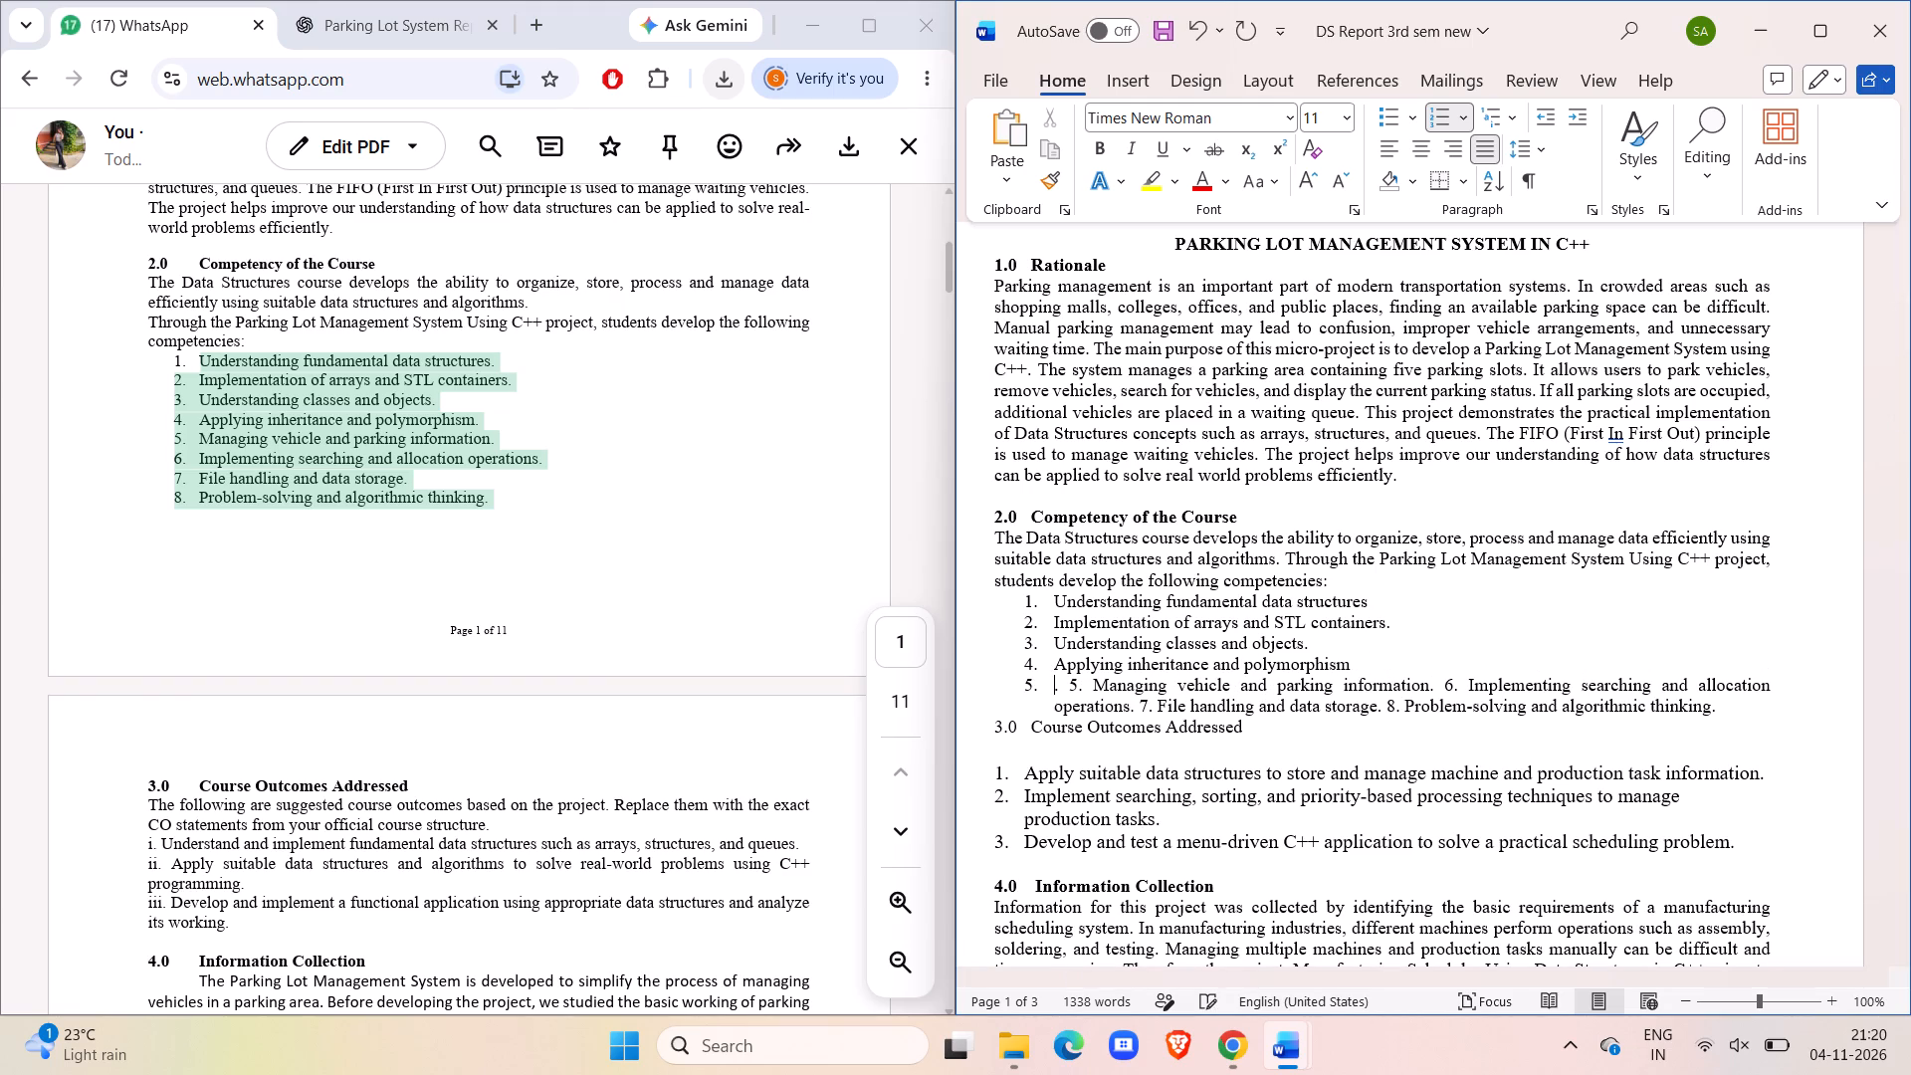
key(Right)
key(Right)
key(Right)
key(Right)
key(Right)
key(BackSpace)
key(BackSpace)
key(BackSpace)
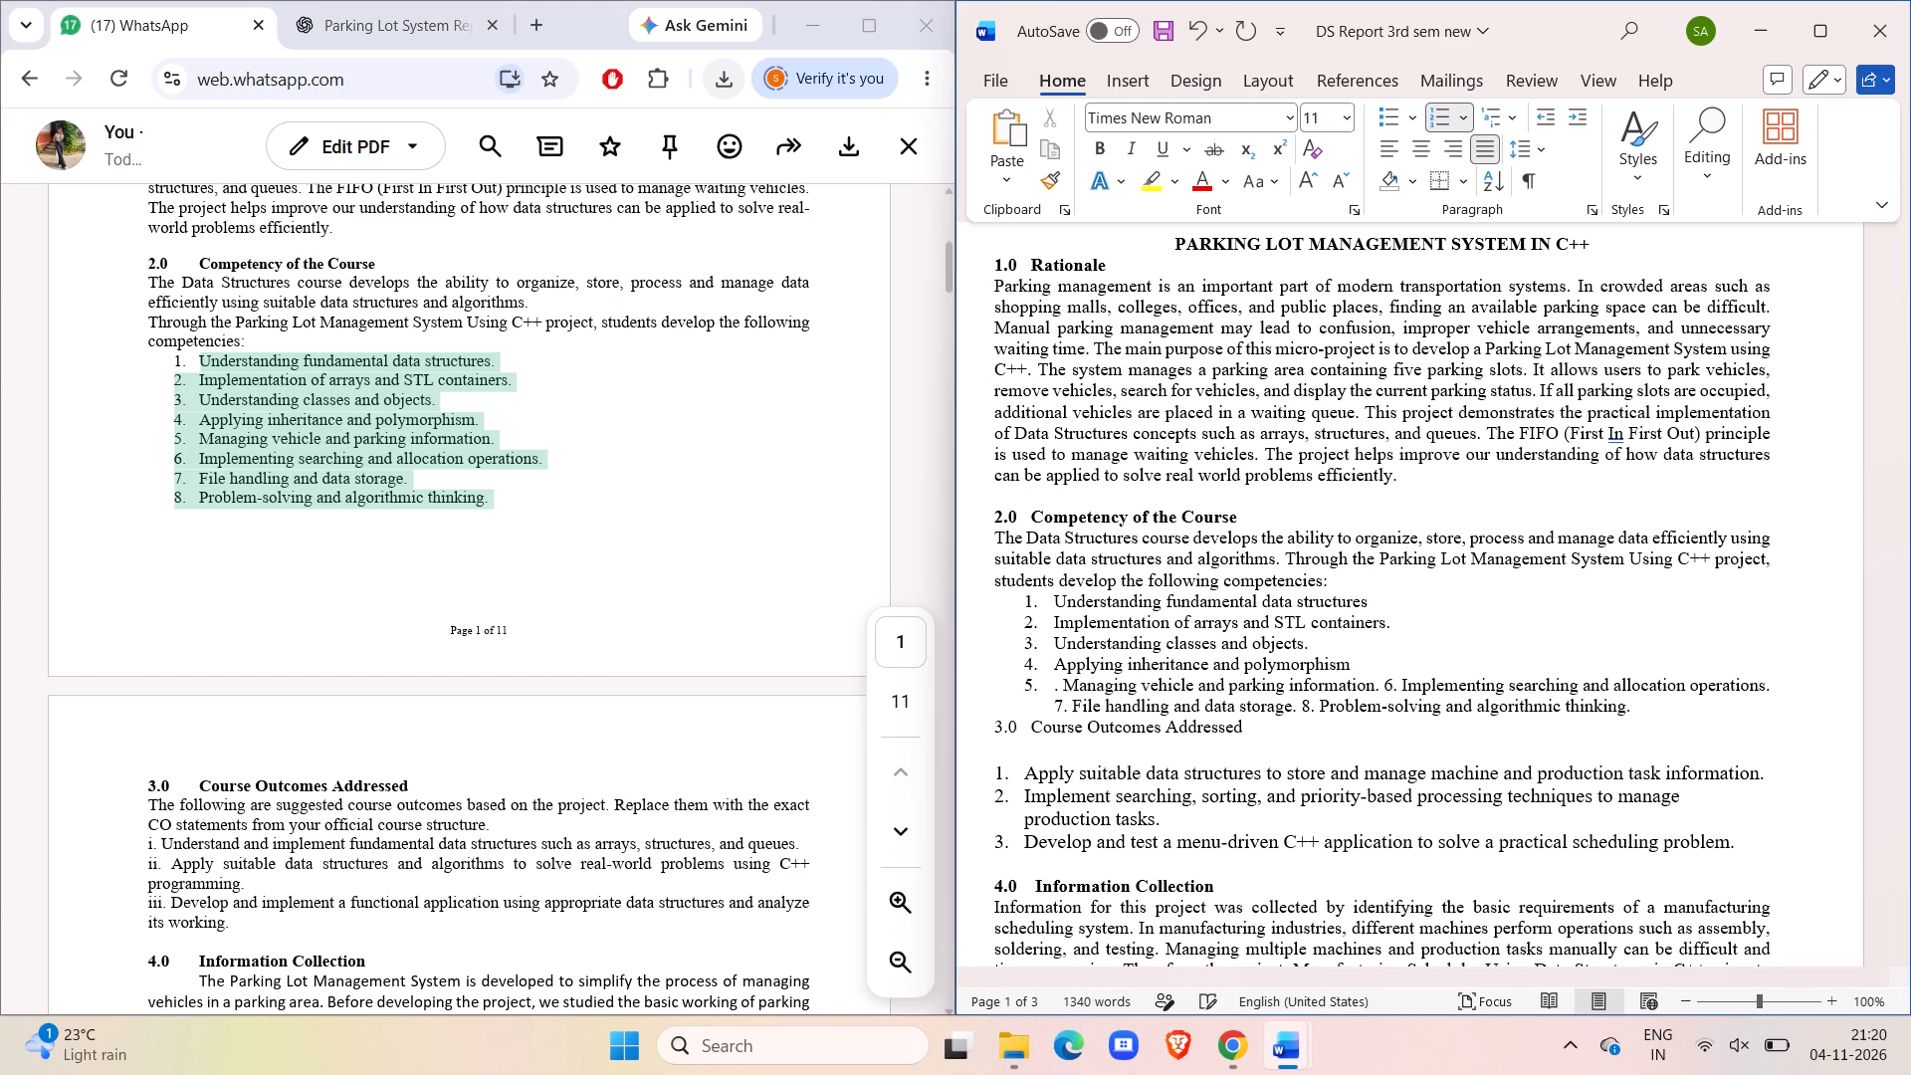
key(BackSpace)
key(BackSpace)
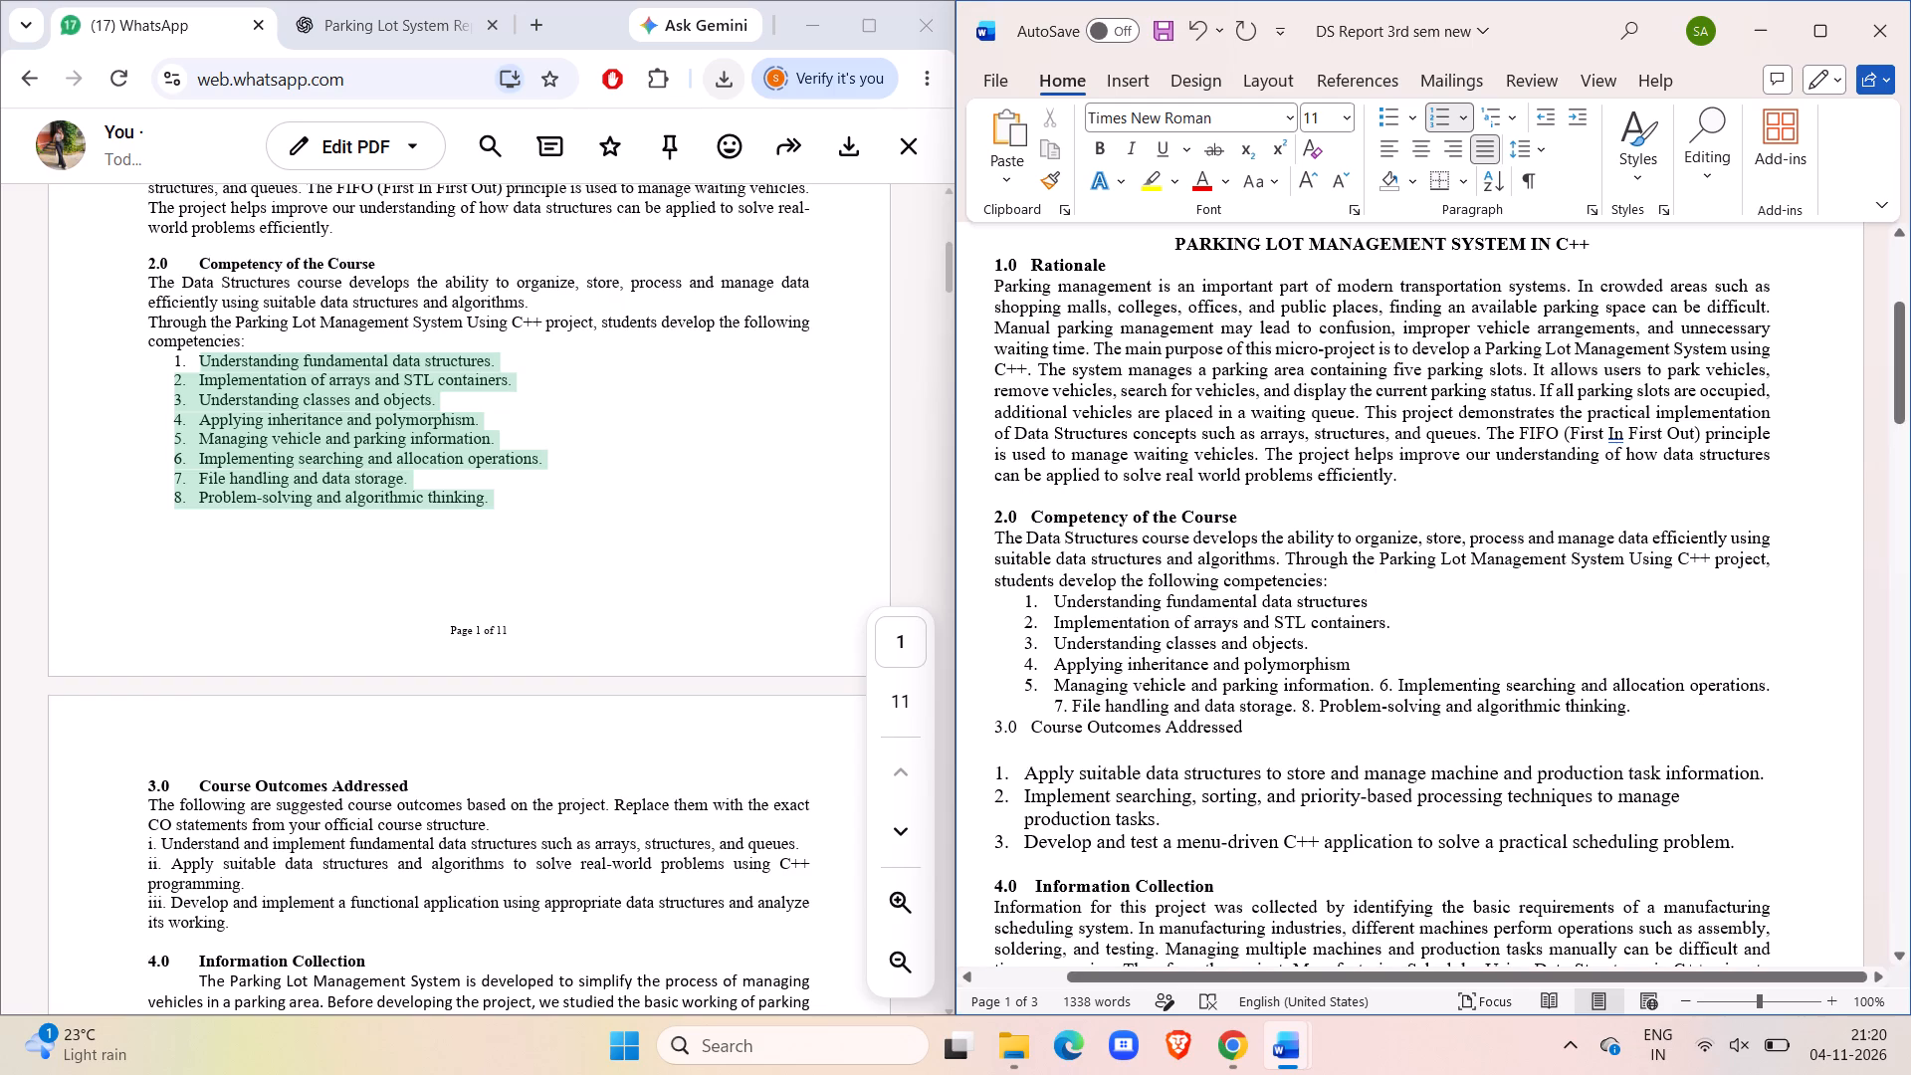
Split "Implementing searching and allocation operations" onto its own line as list item 6, removing its duplicate typed number.
click(1378, 686)
key(Return)
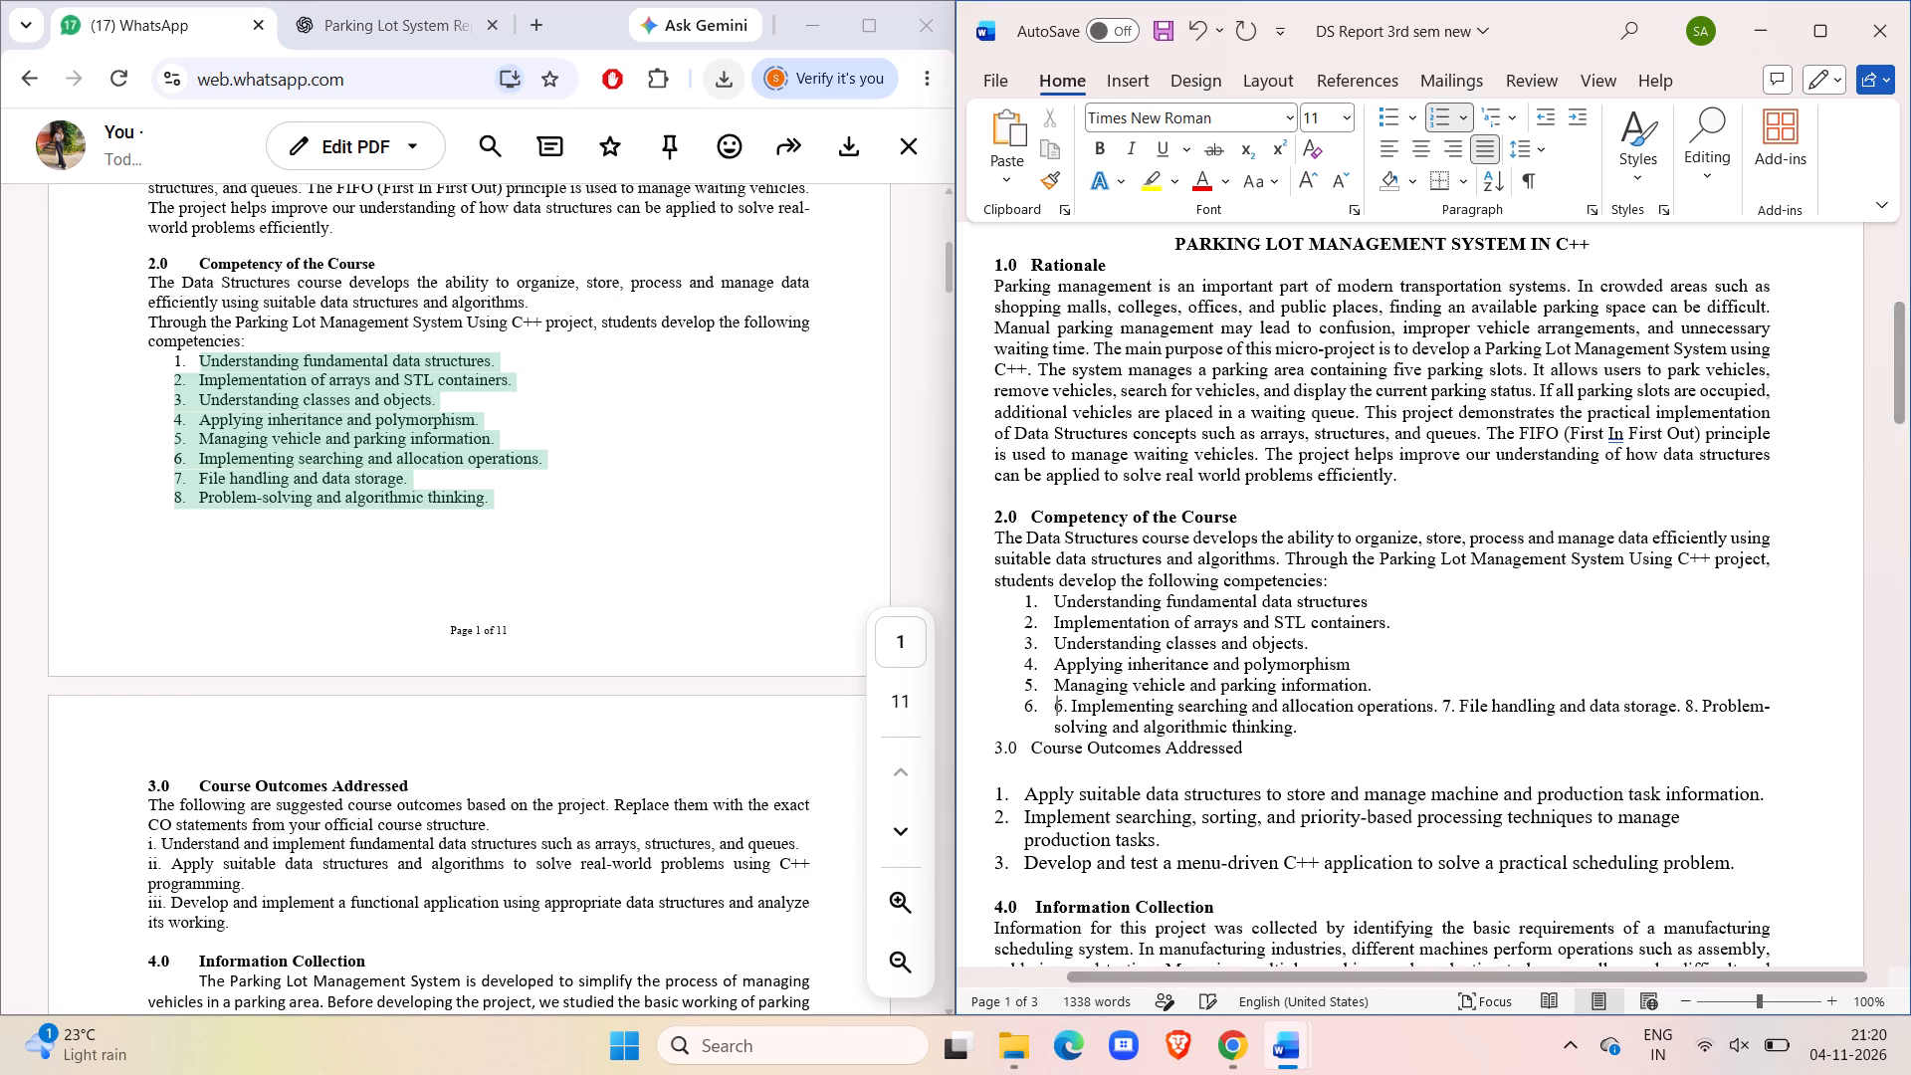
key(Right)
key(Right)
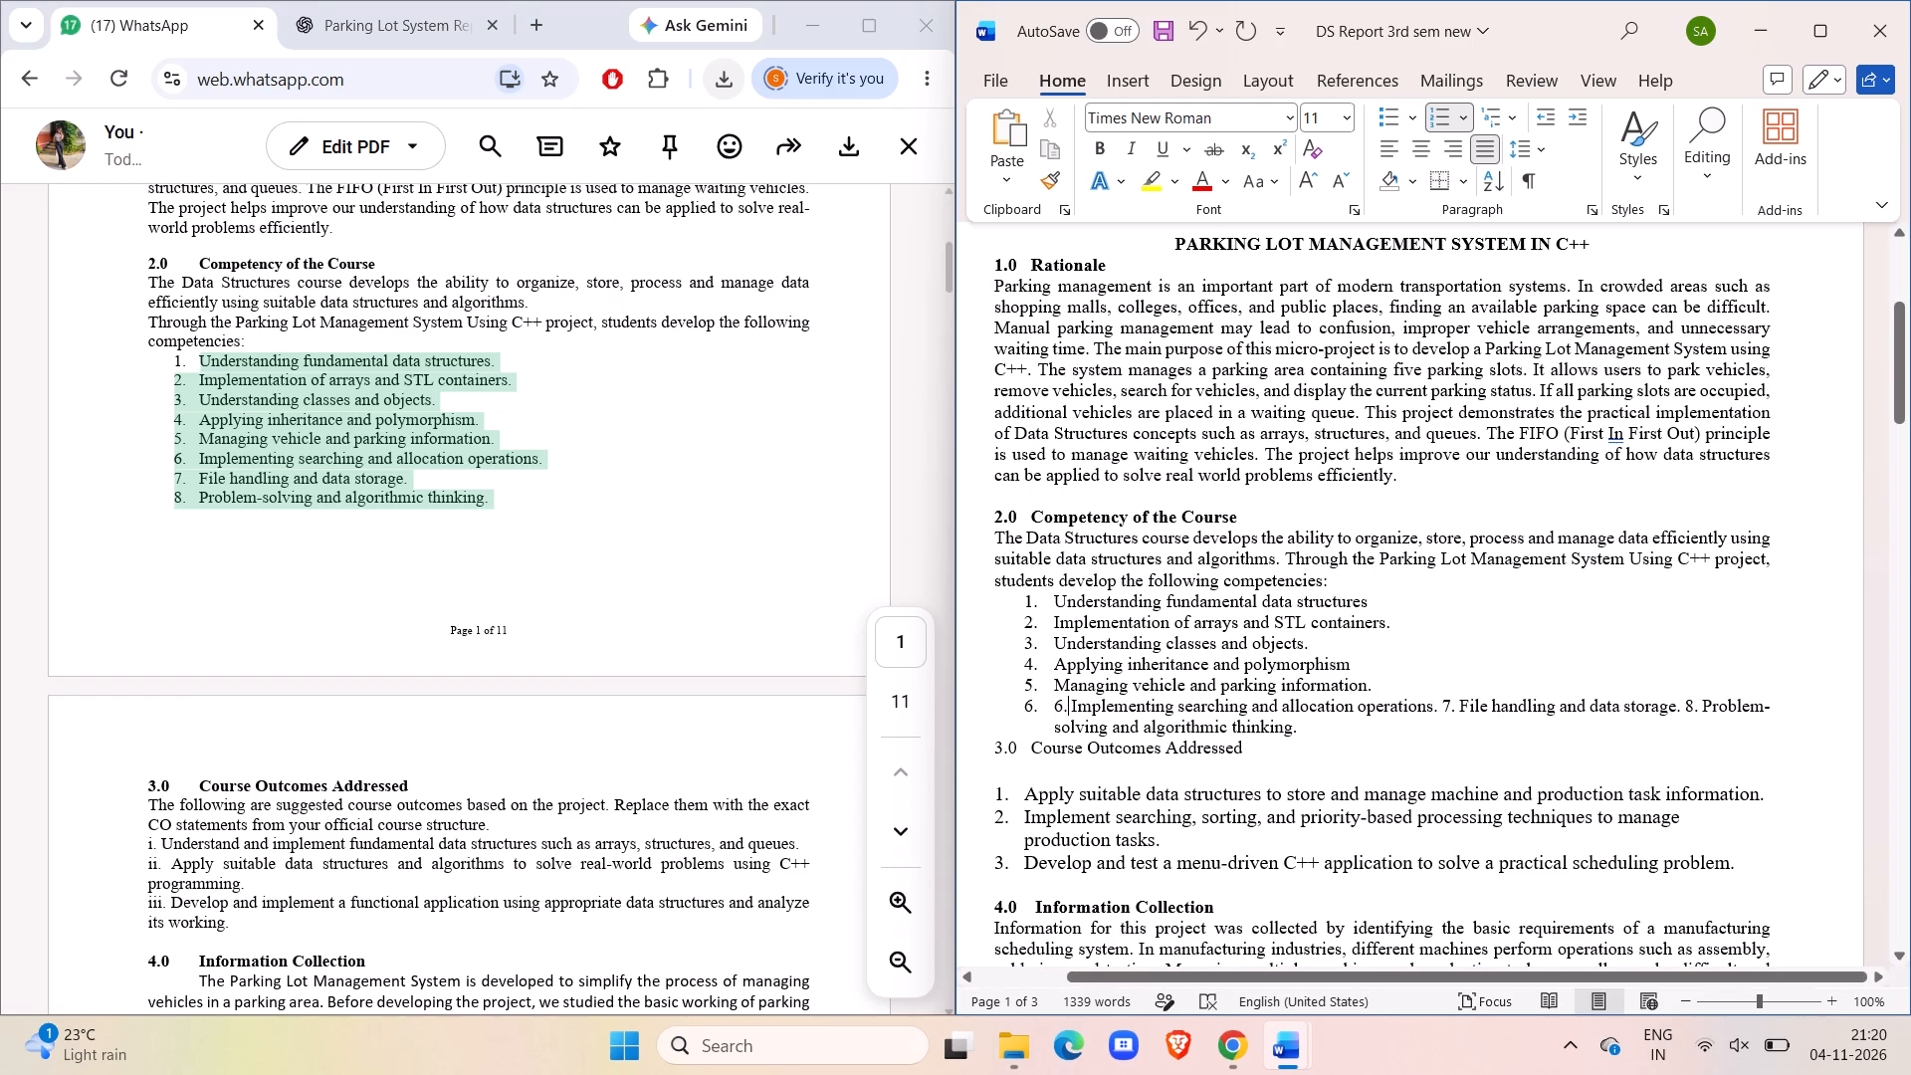
key(Right)
key(BackSpace)
key(BackSpace)
key(BackSpace)
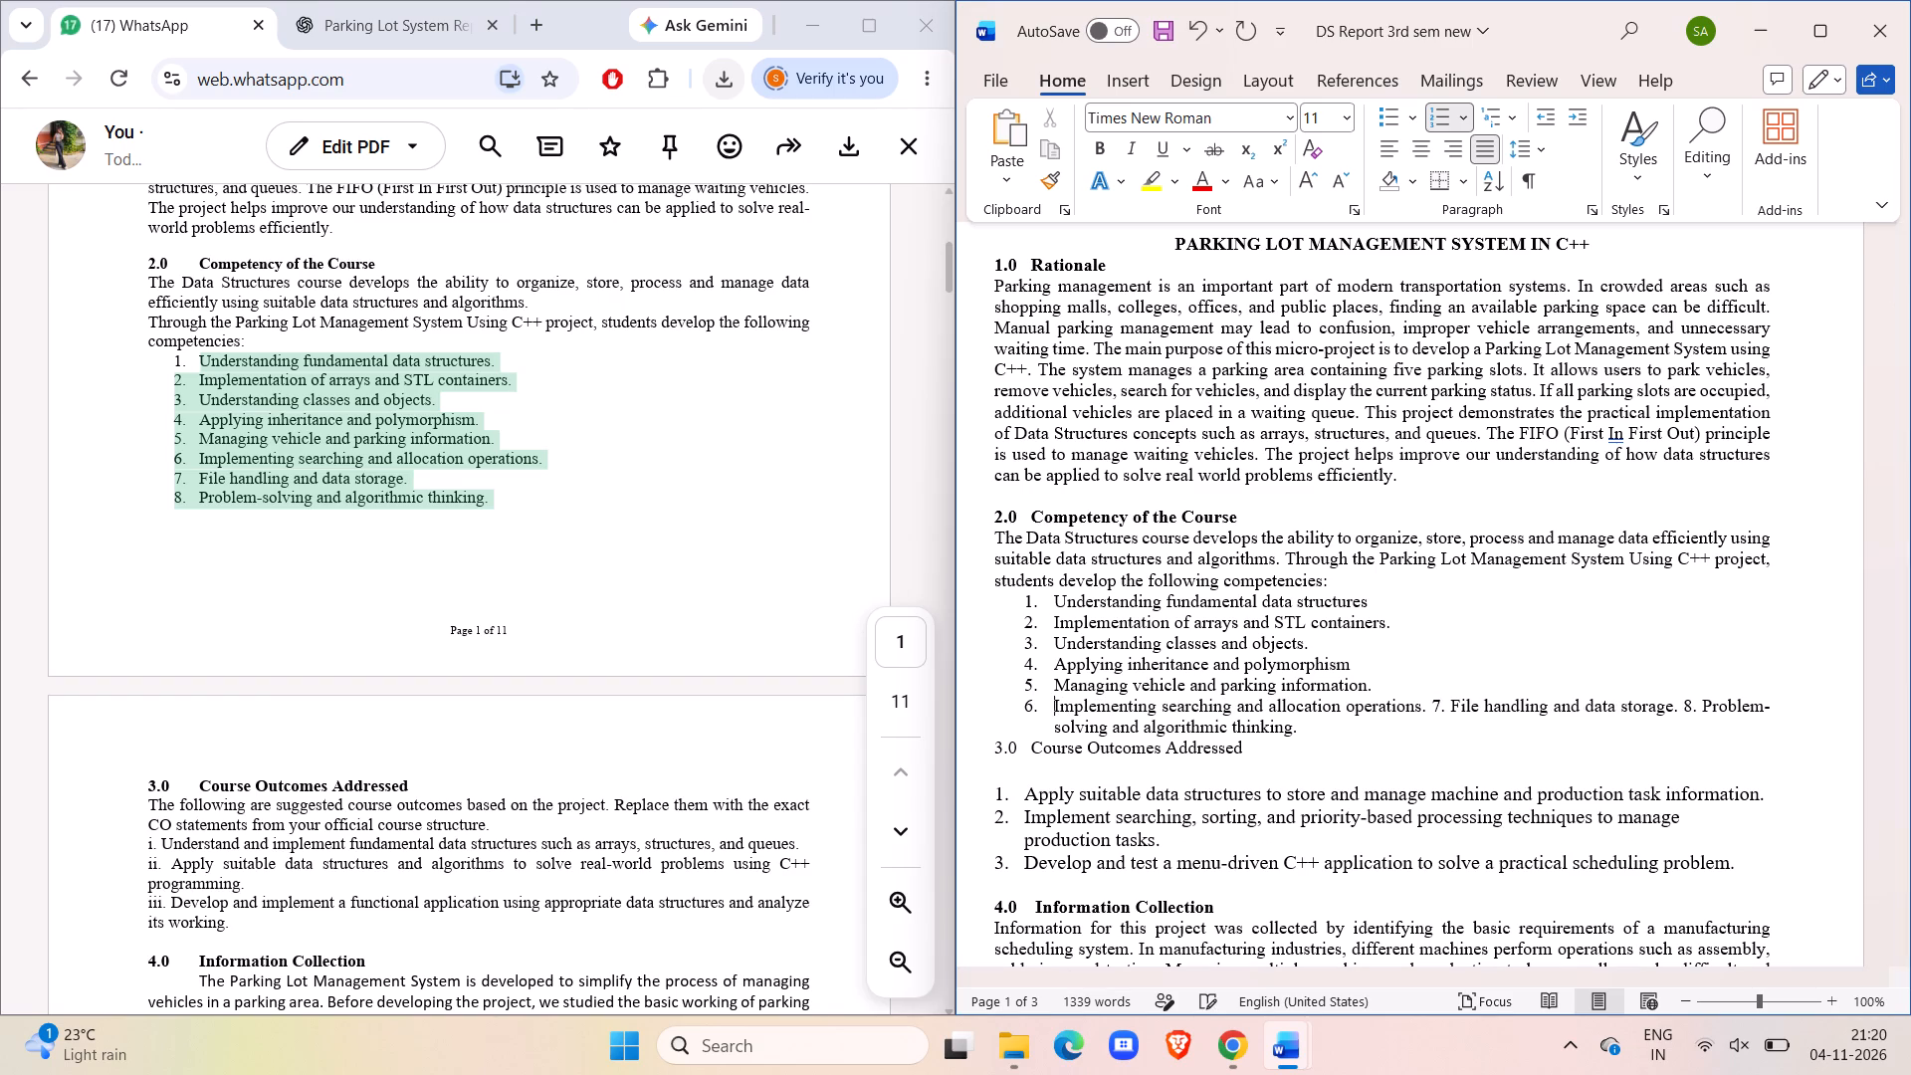
Split "File handling and data storage" onto its own line as list item 7, removing its duplicate typed number.
click(1430, 709)
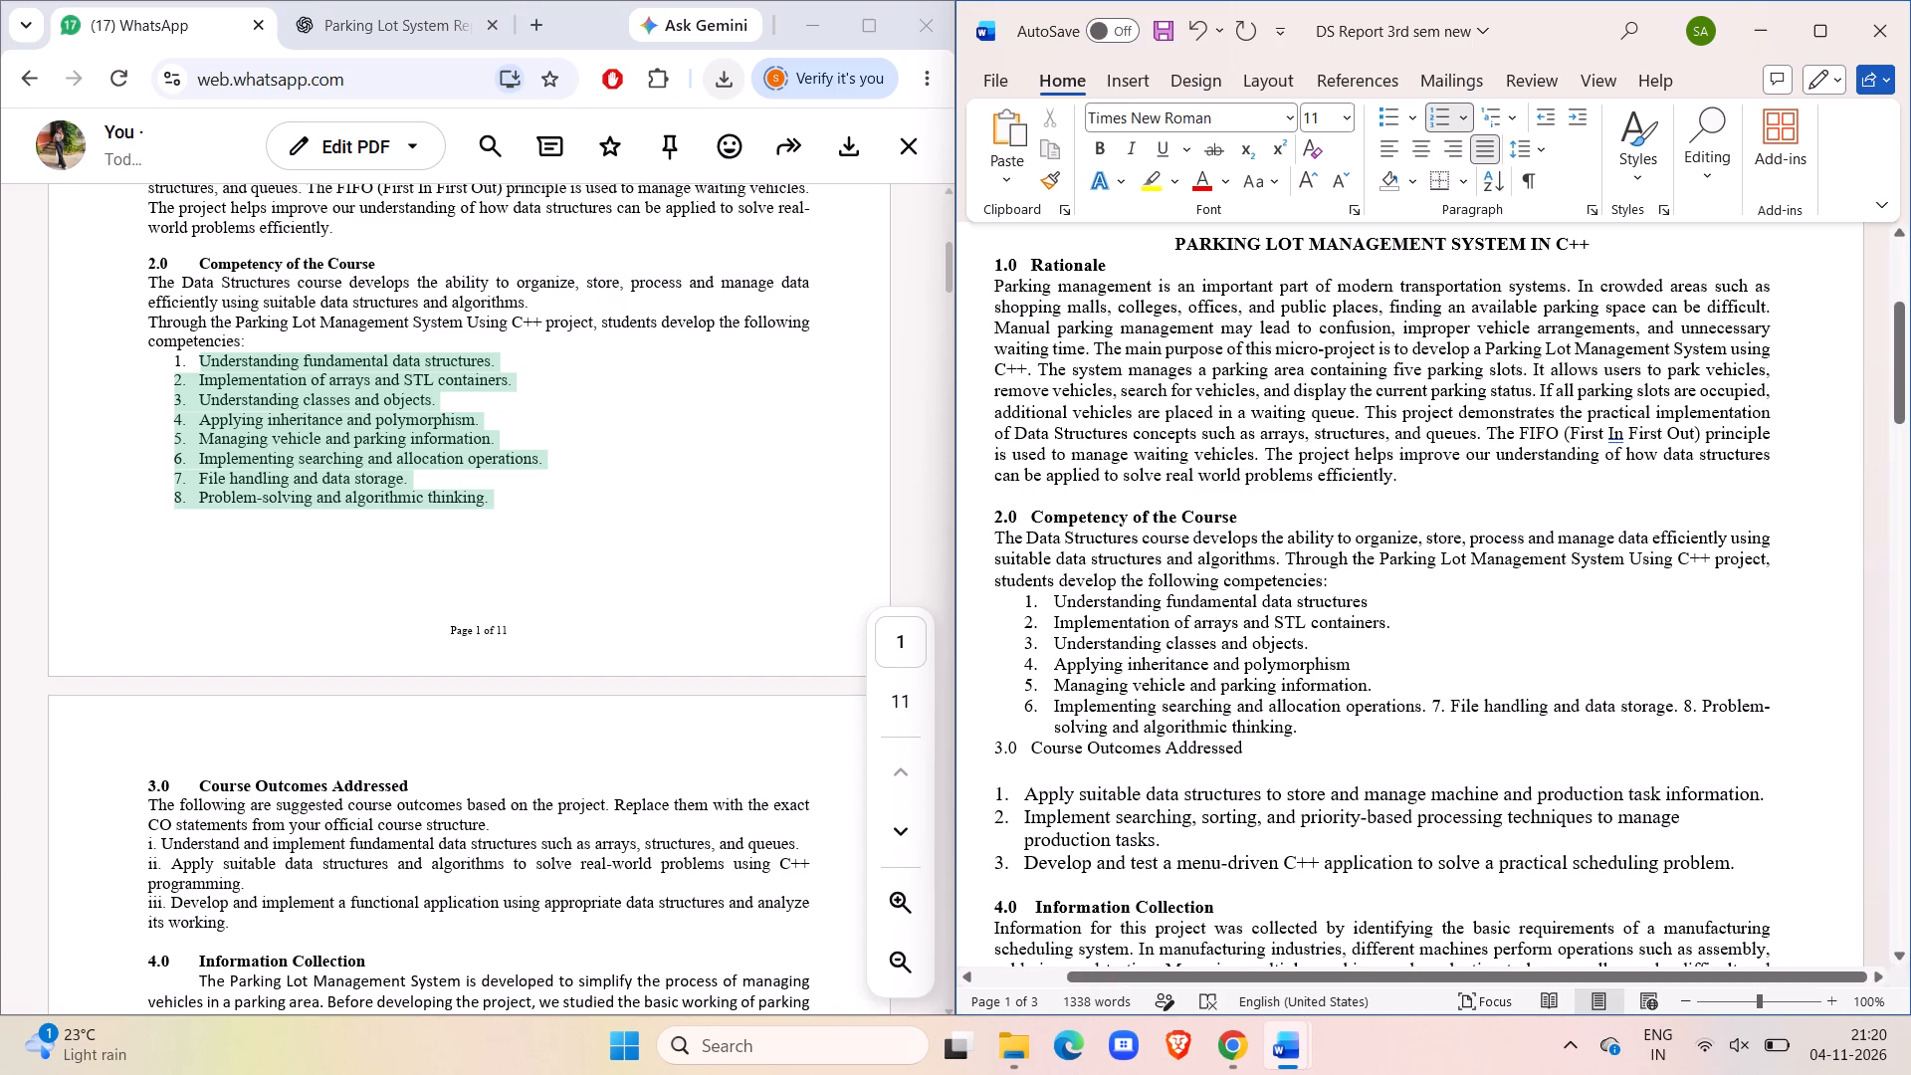
key(Return)
key(Right)
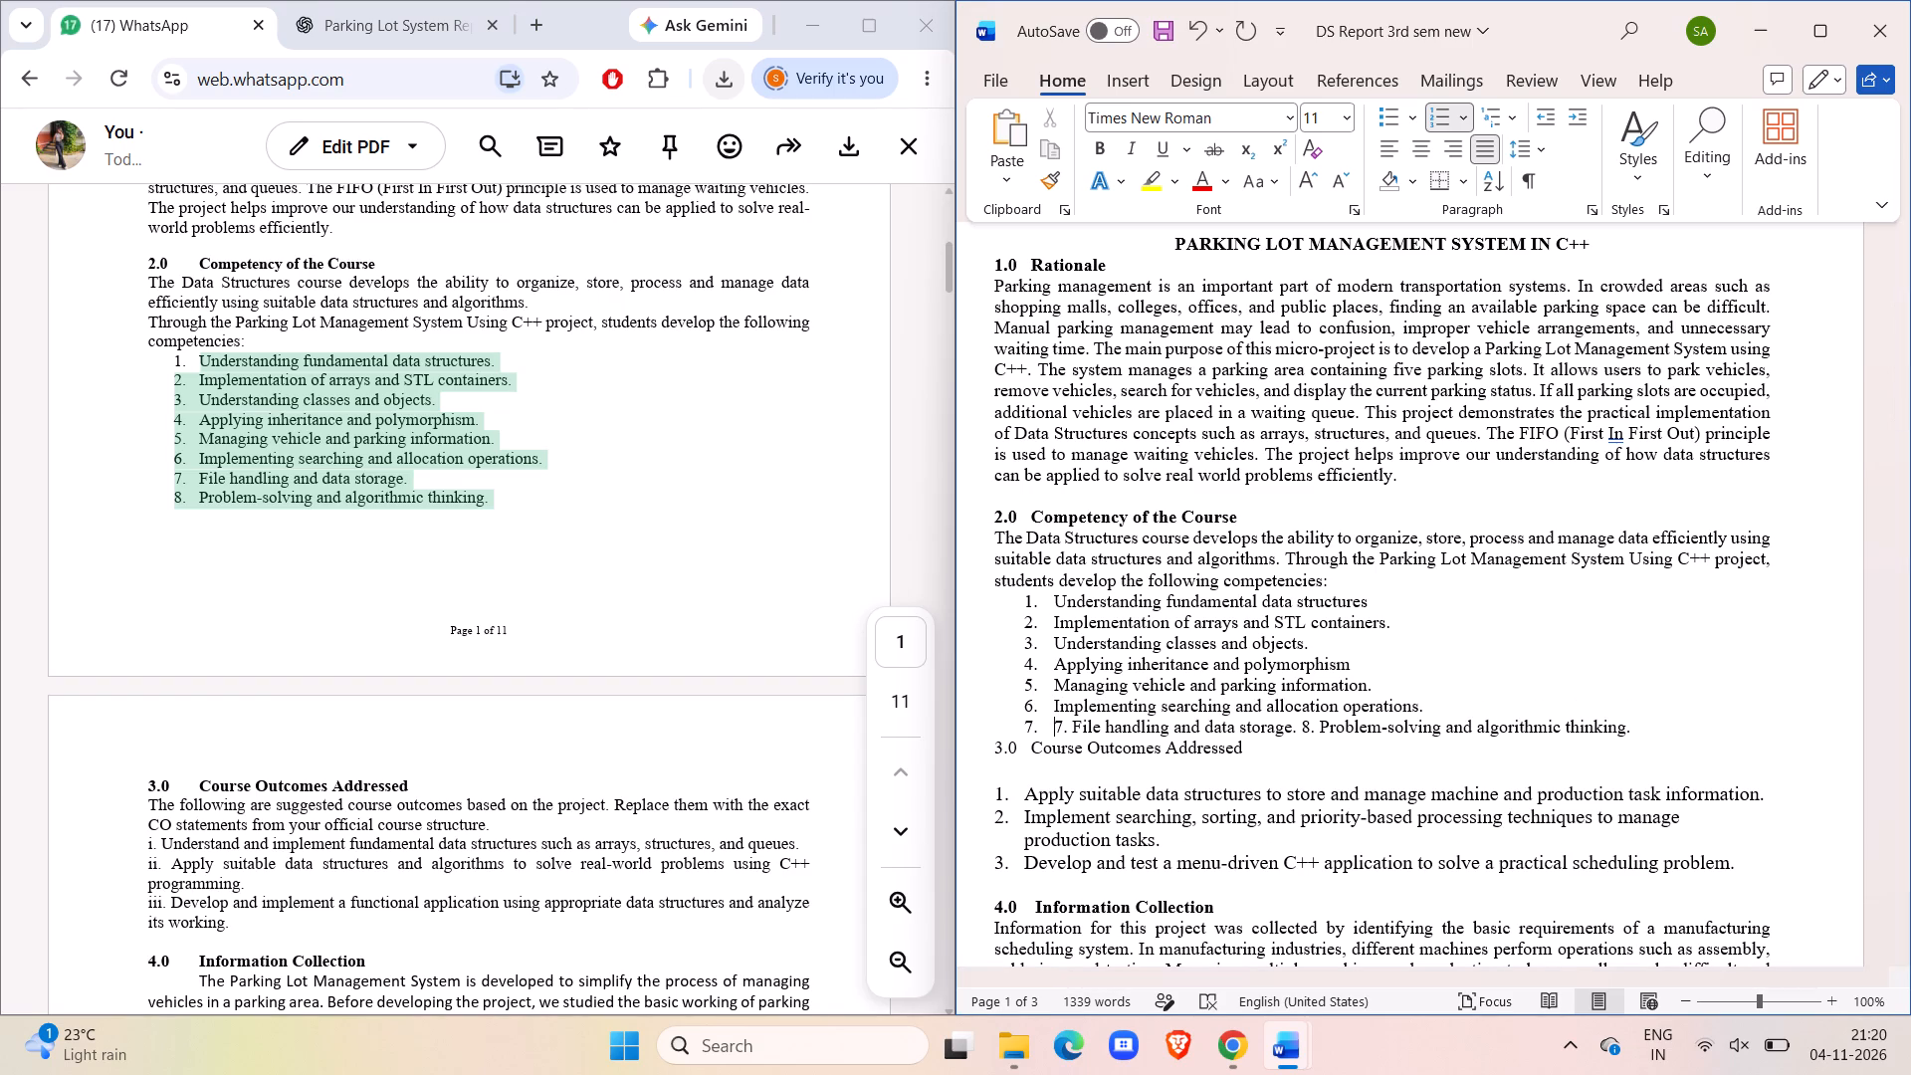
key(Right)
key(BackSpace)
key(BackSpace)
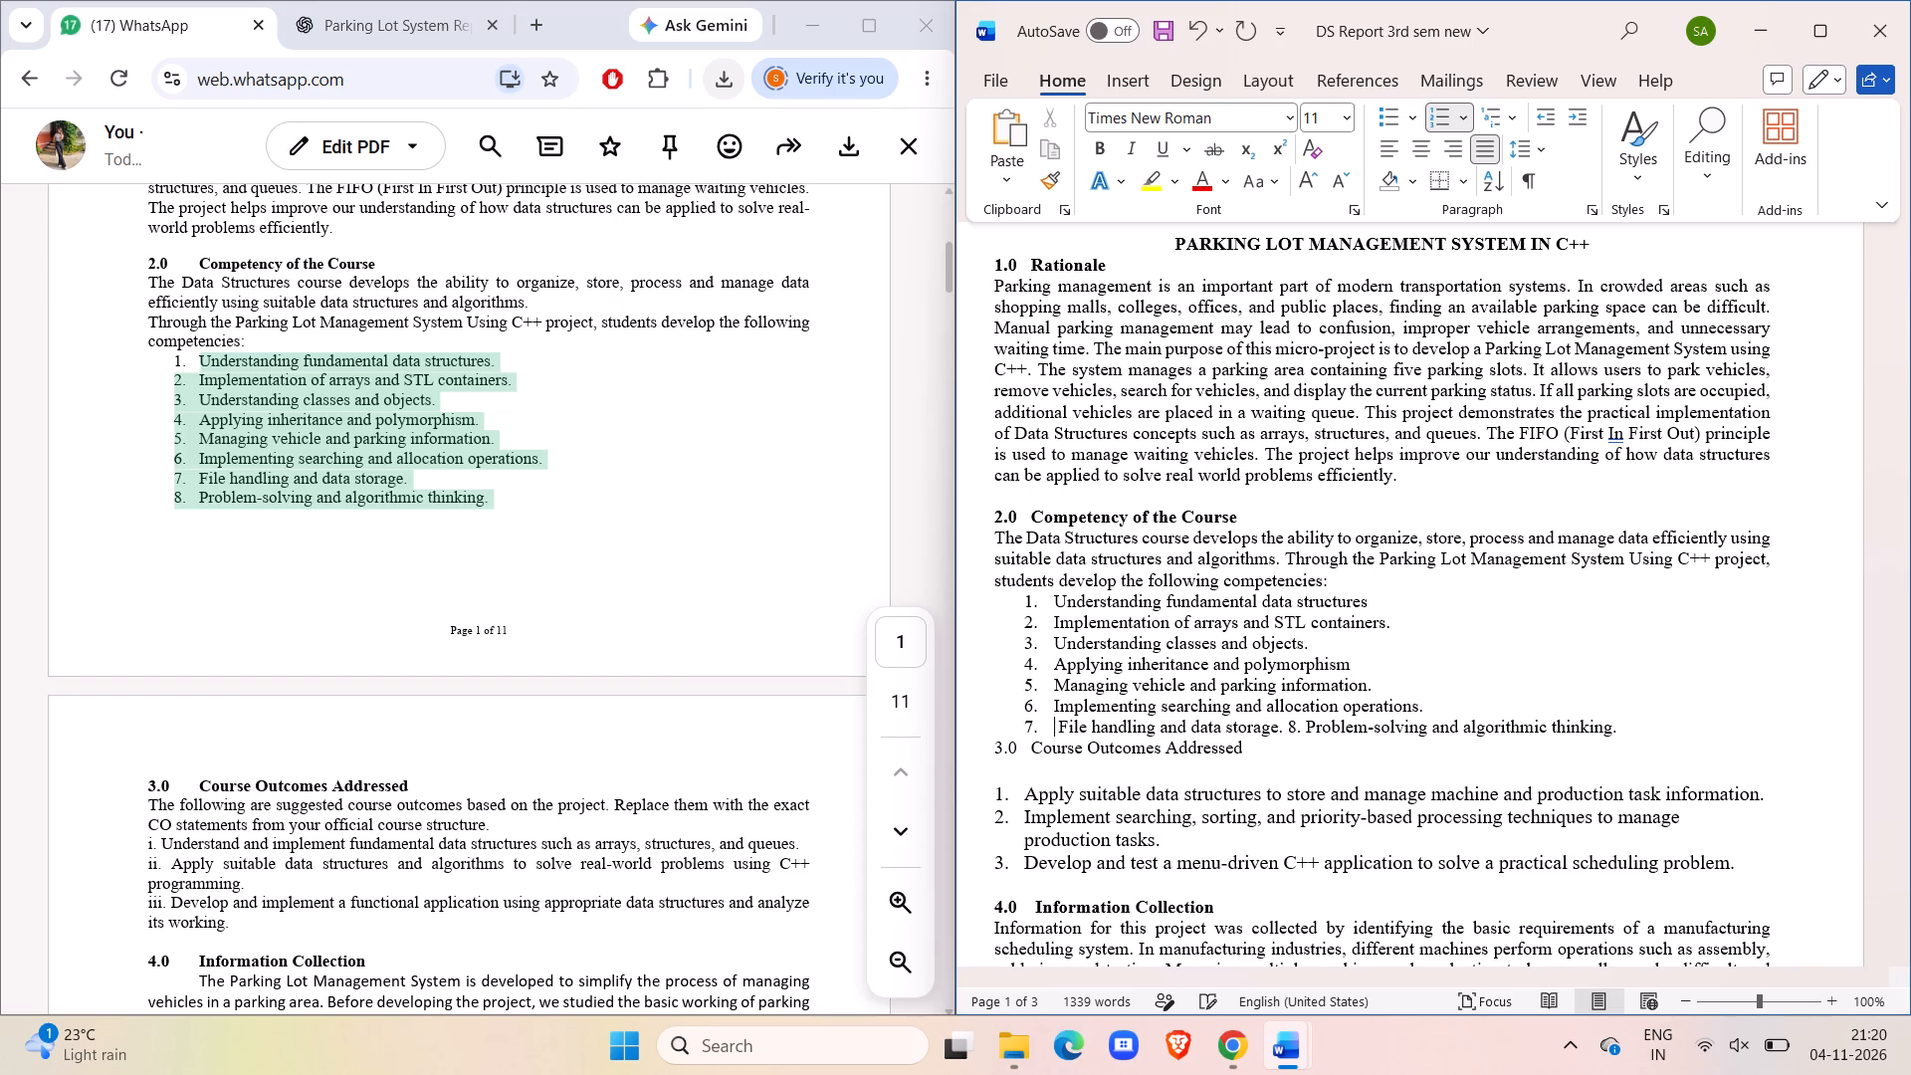
Replace the automatic number of the "File handling and data storage" item with a typed "7." and indent the line with spaces.
key(BackSpace)
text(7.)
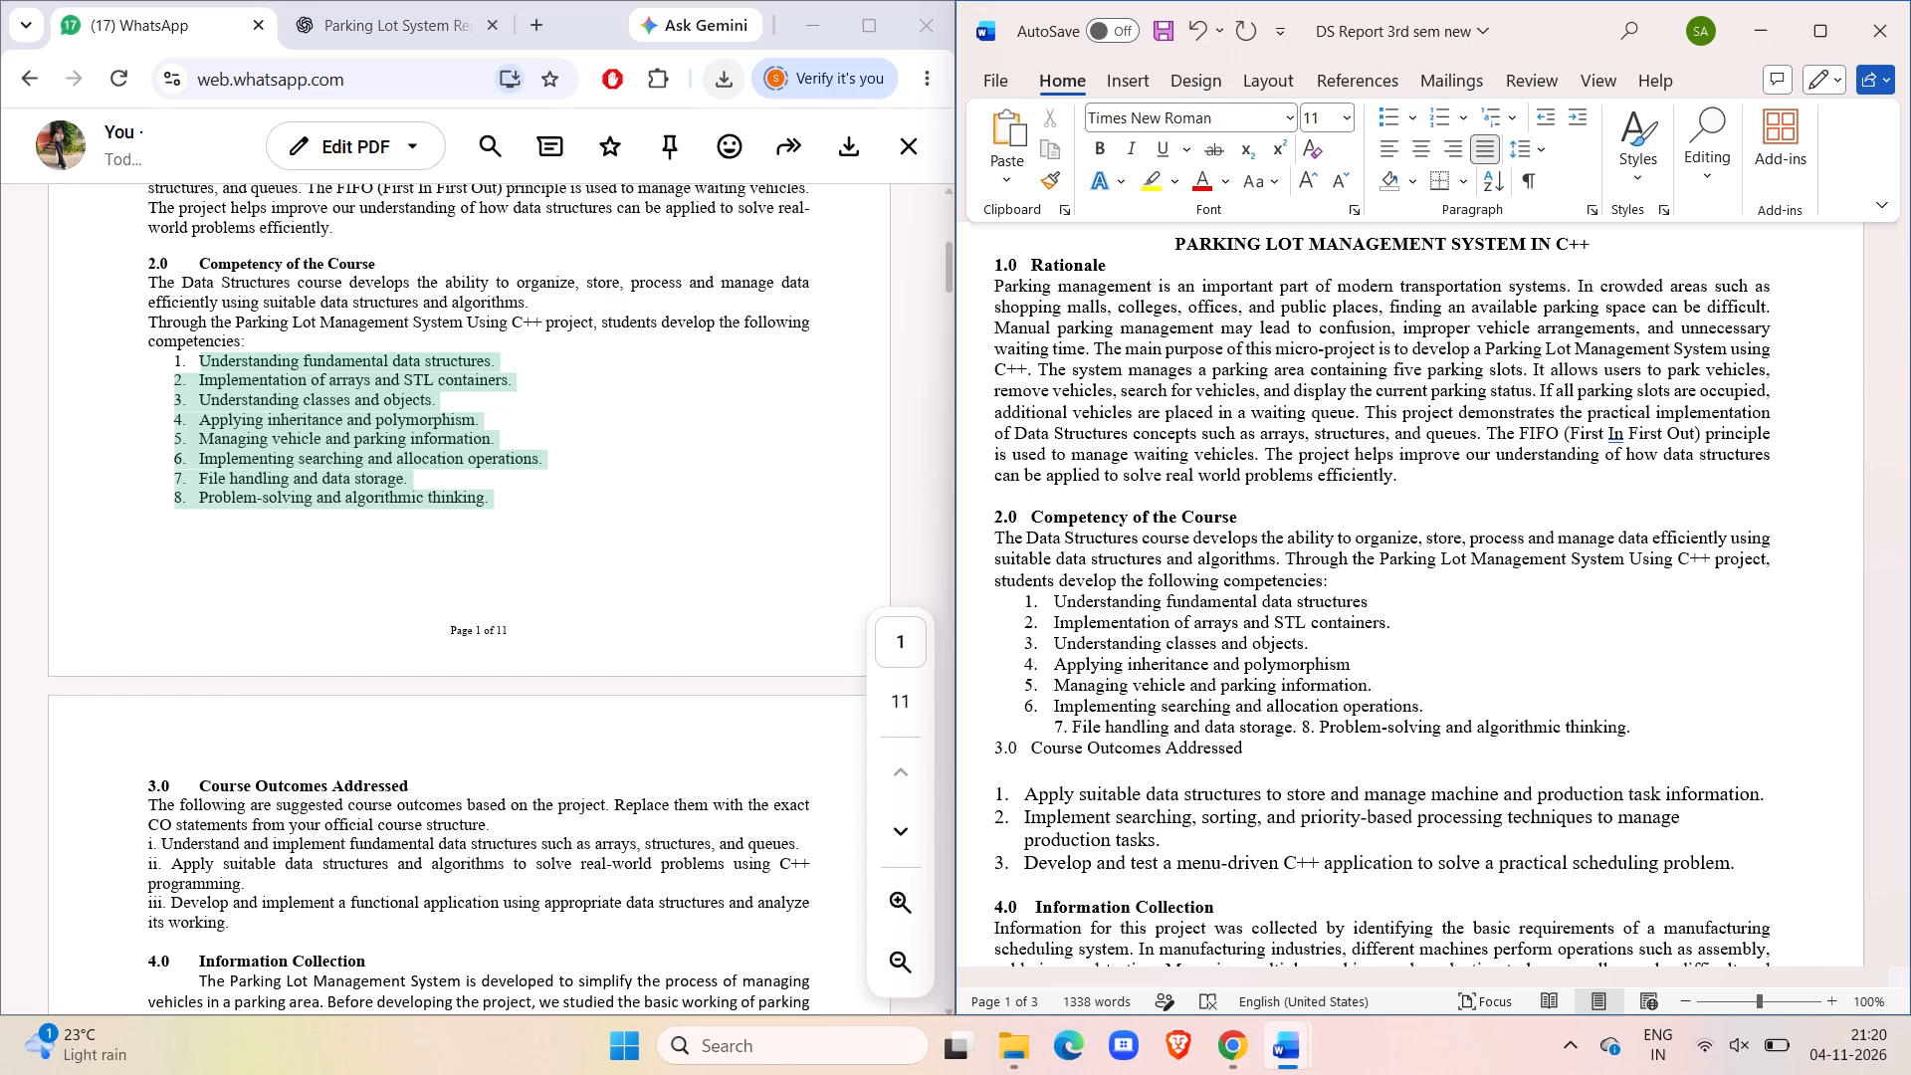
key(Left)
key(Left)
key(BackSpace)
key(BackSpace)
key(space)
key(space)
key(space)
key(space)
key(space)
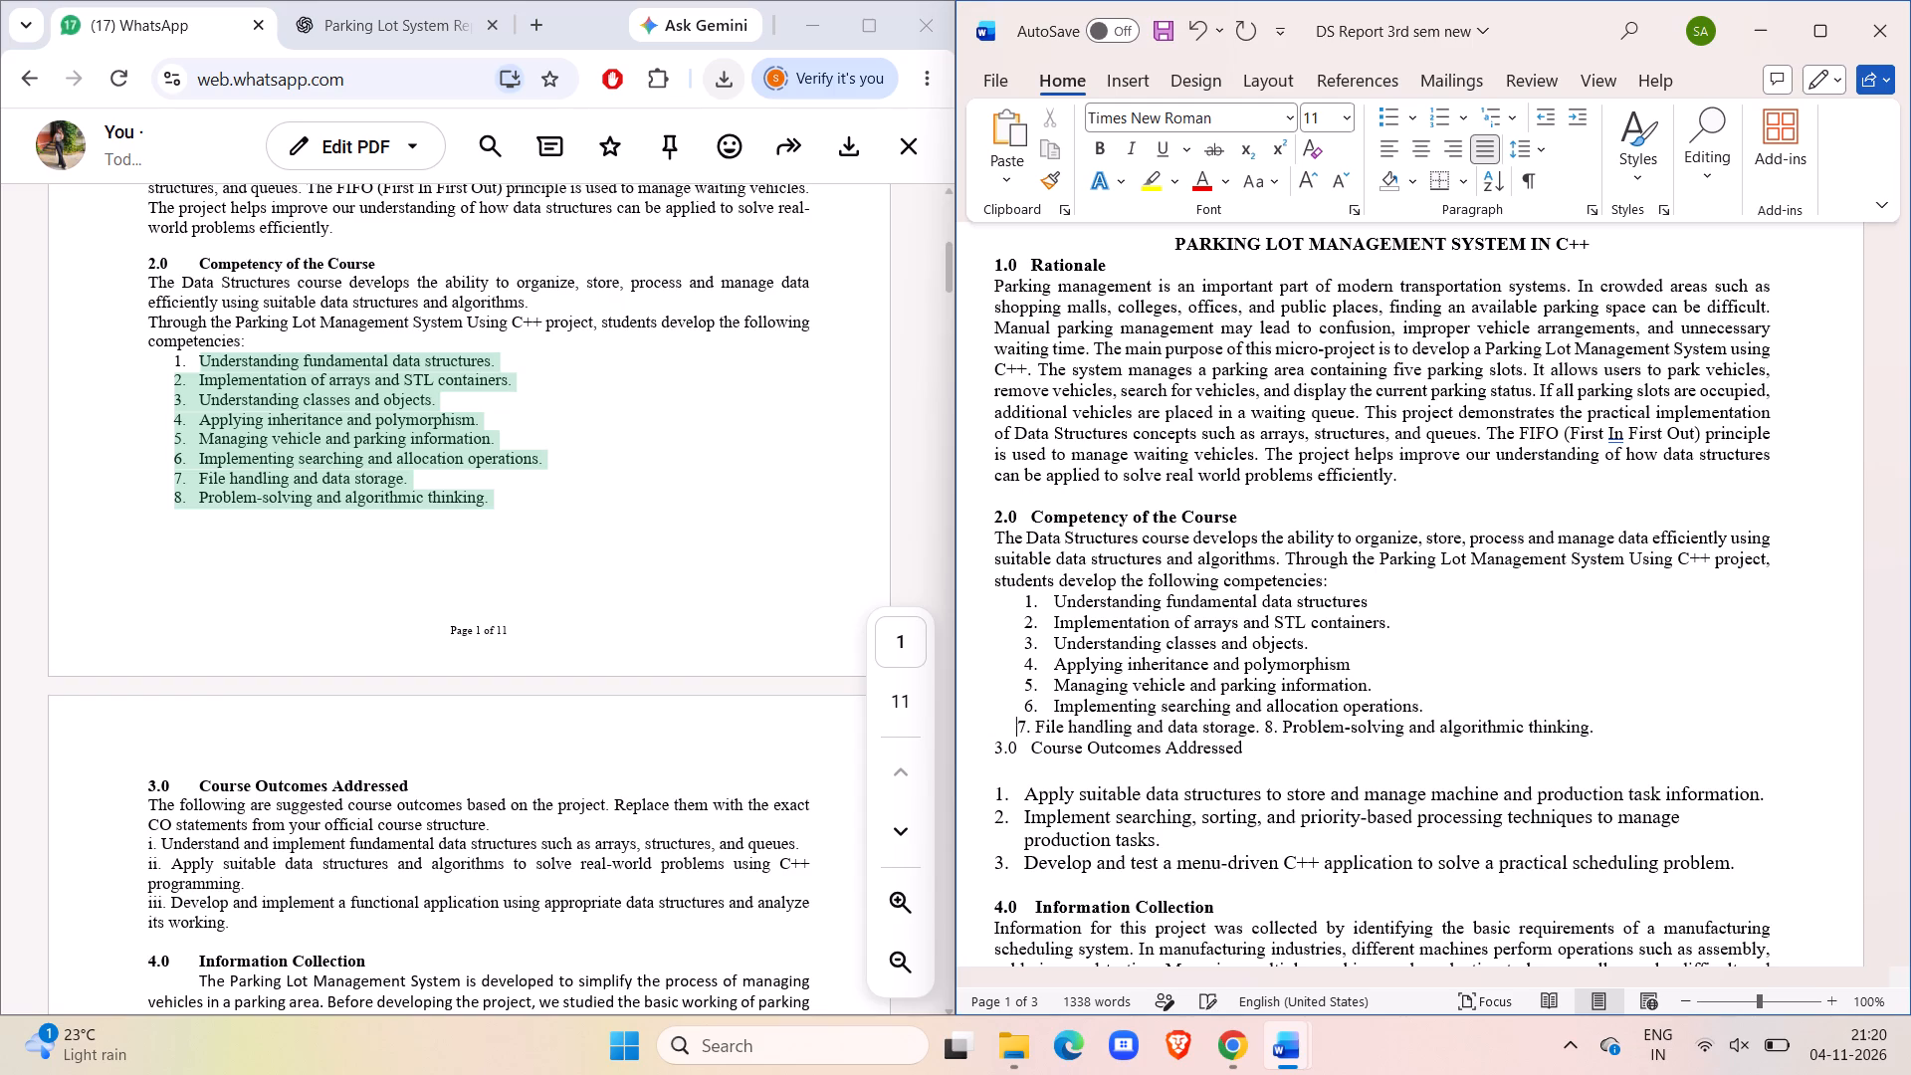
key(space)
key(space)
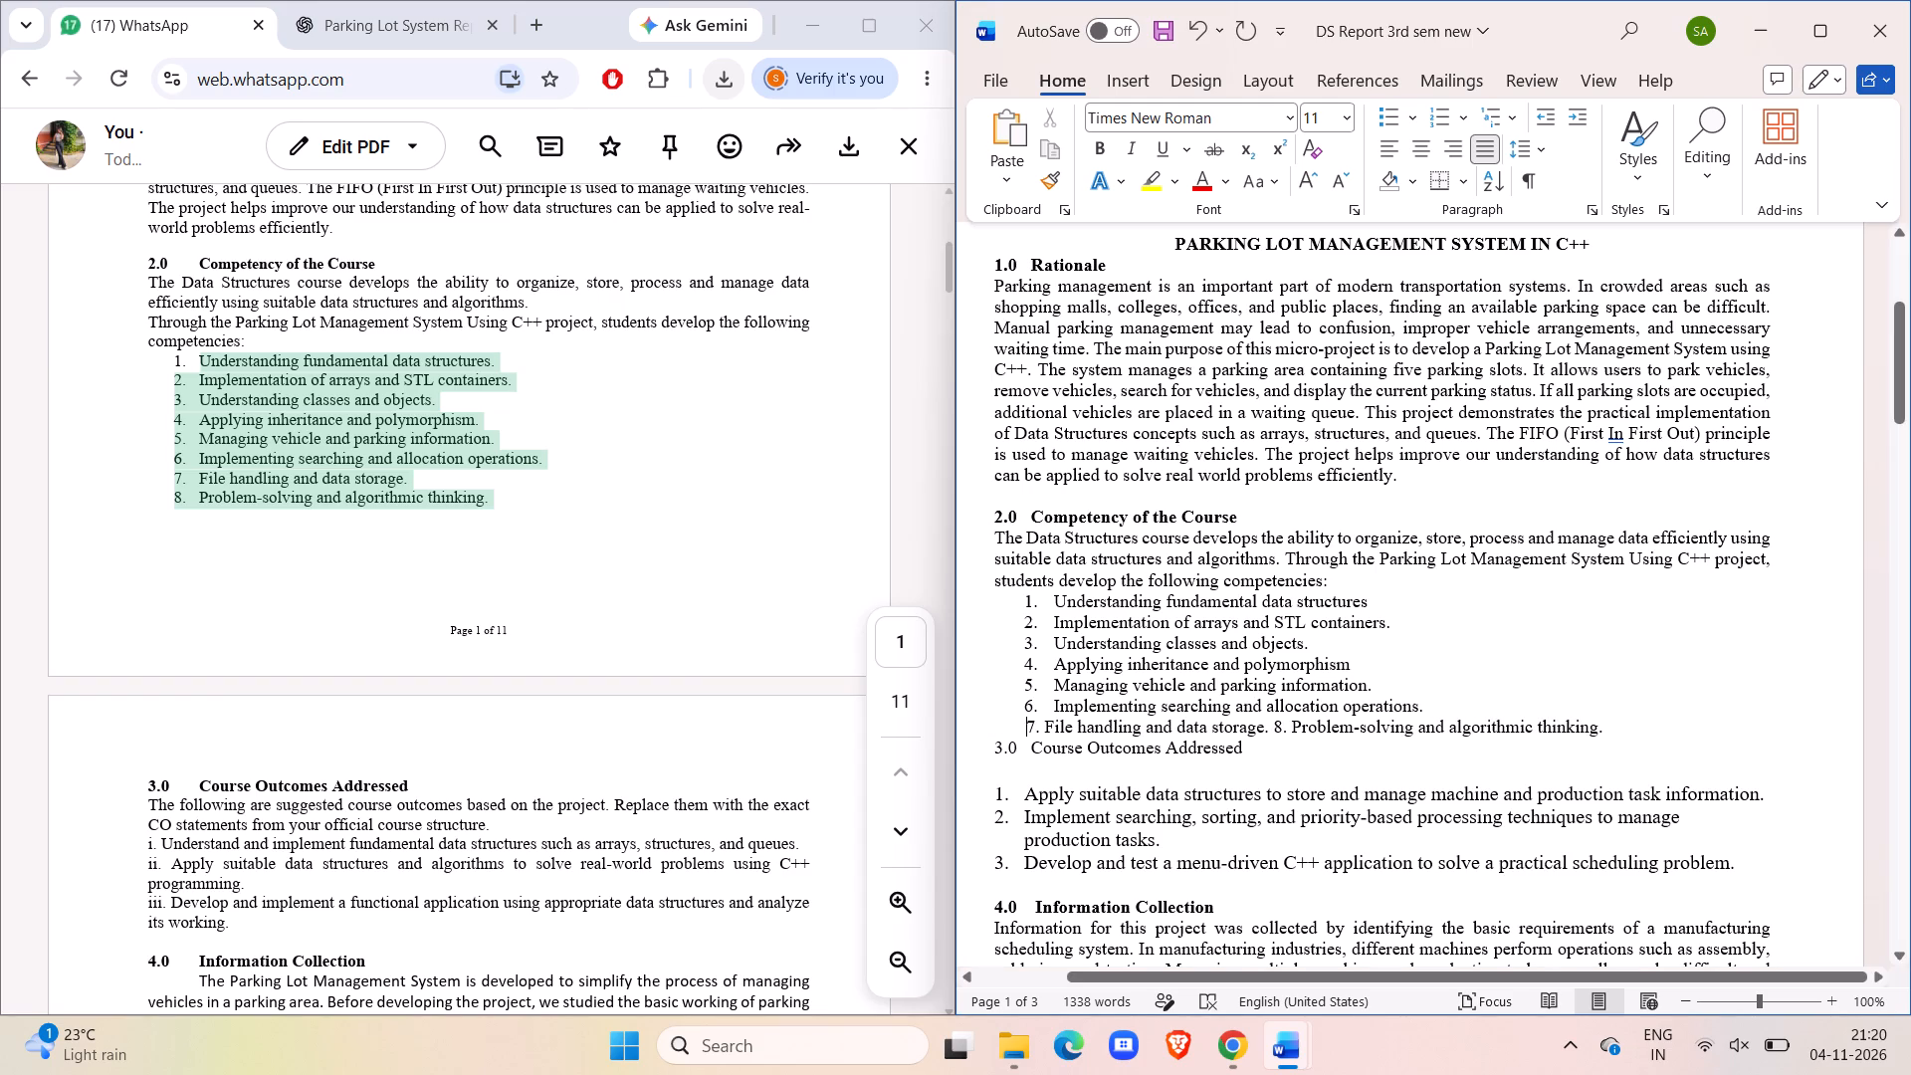
Split "8. Problem-solving and algorithmic thinking." onto its own line and indent it with spaces to match item 7.
click(1273, 732)
key(Return)
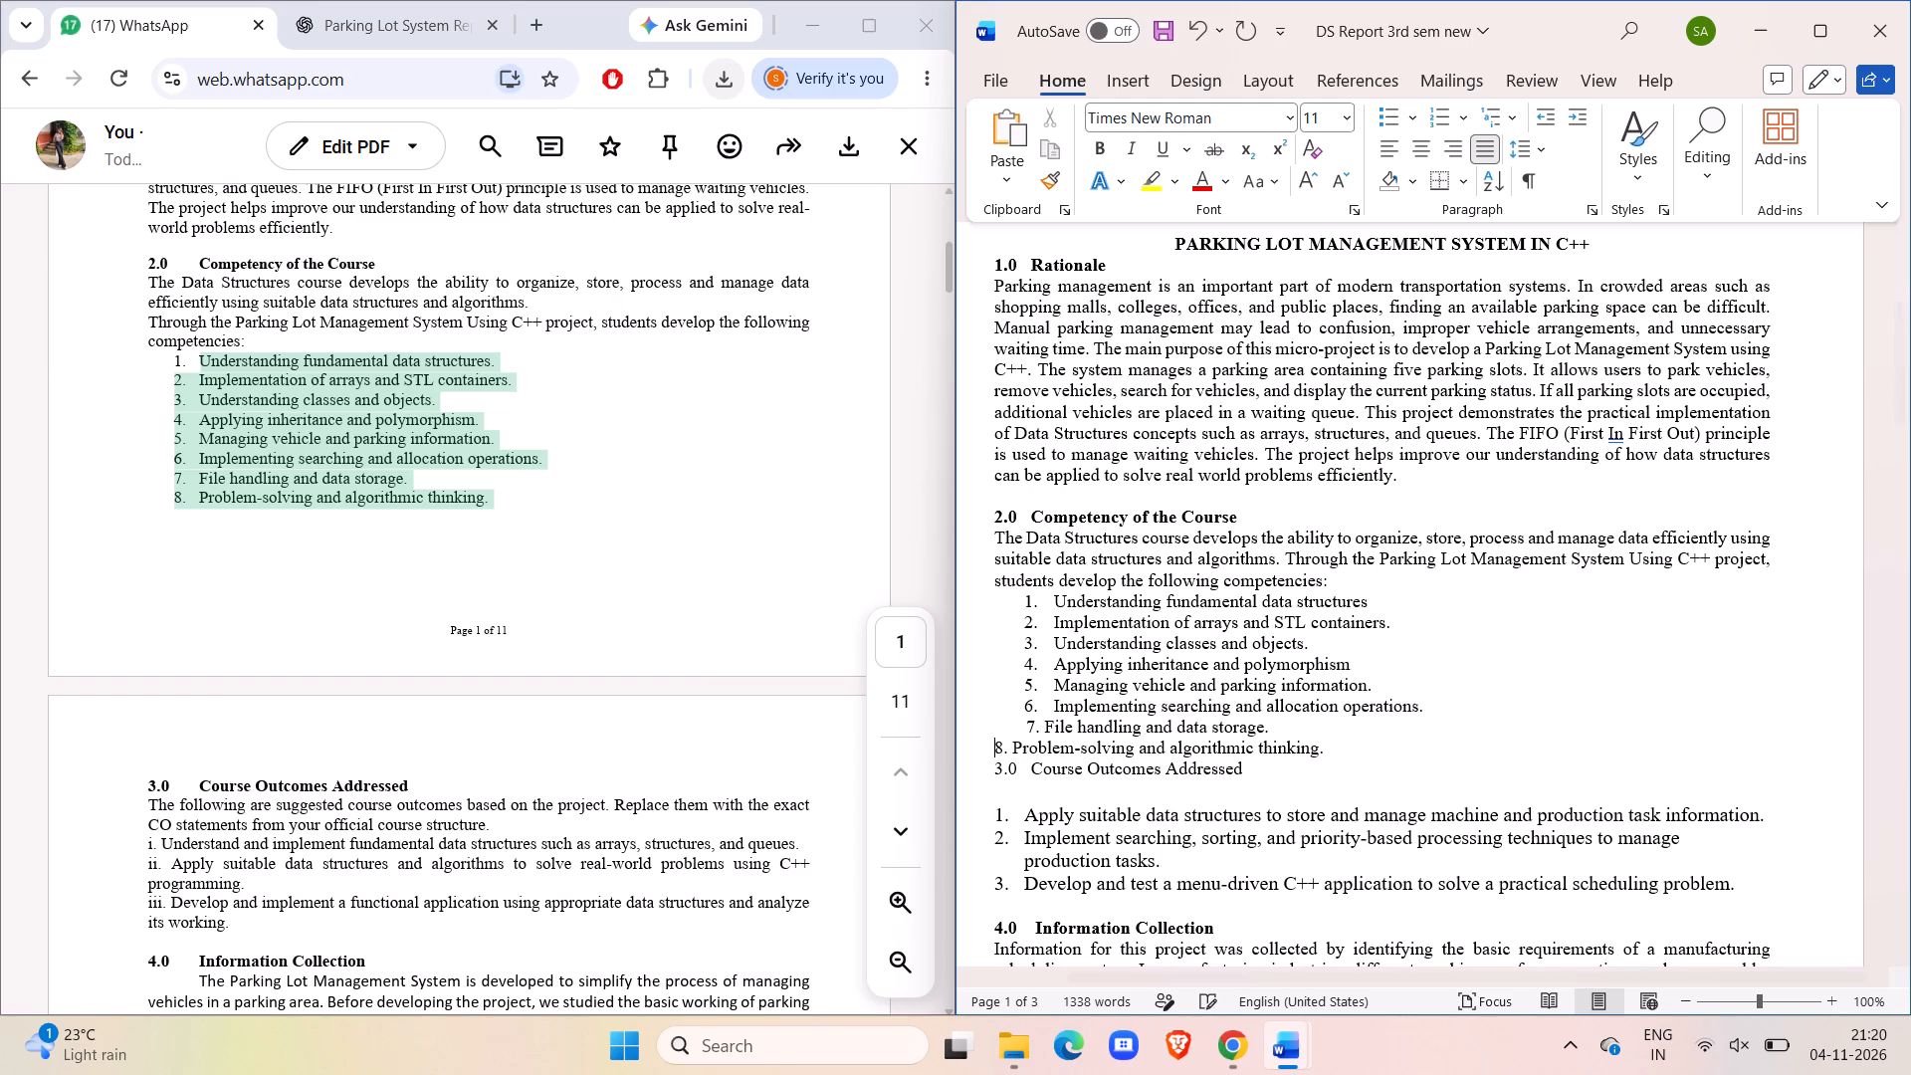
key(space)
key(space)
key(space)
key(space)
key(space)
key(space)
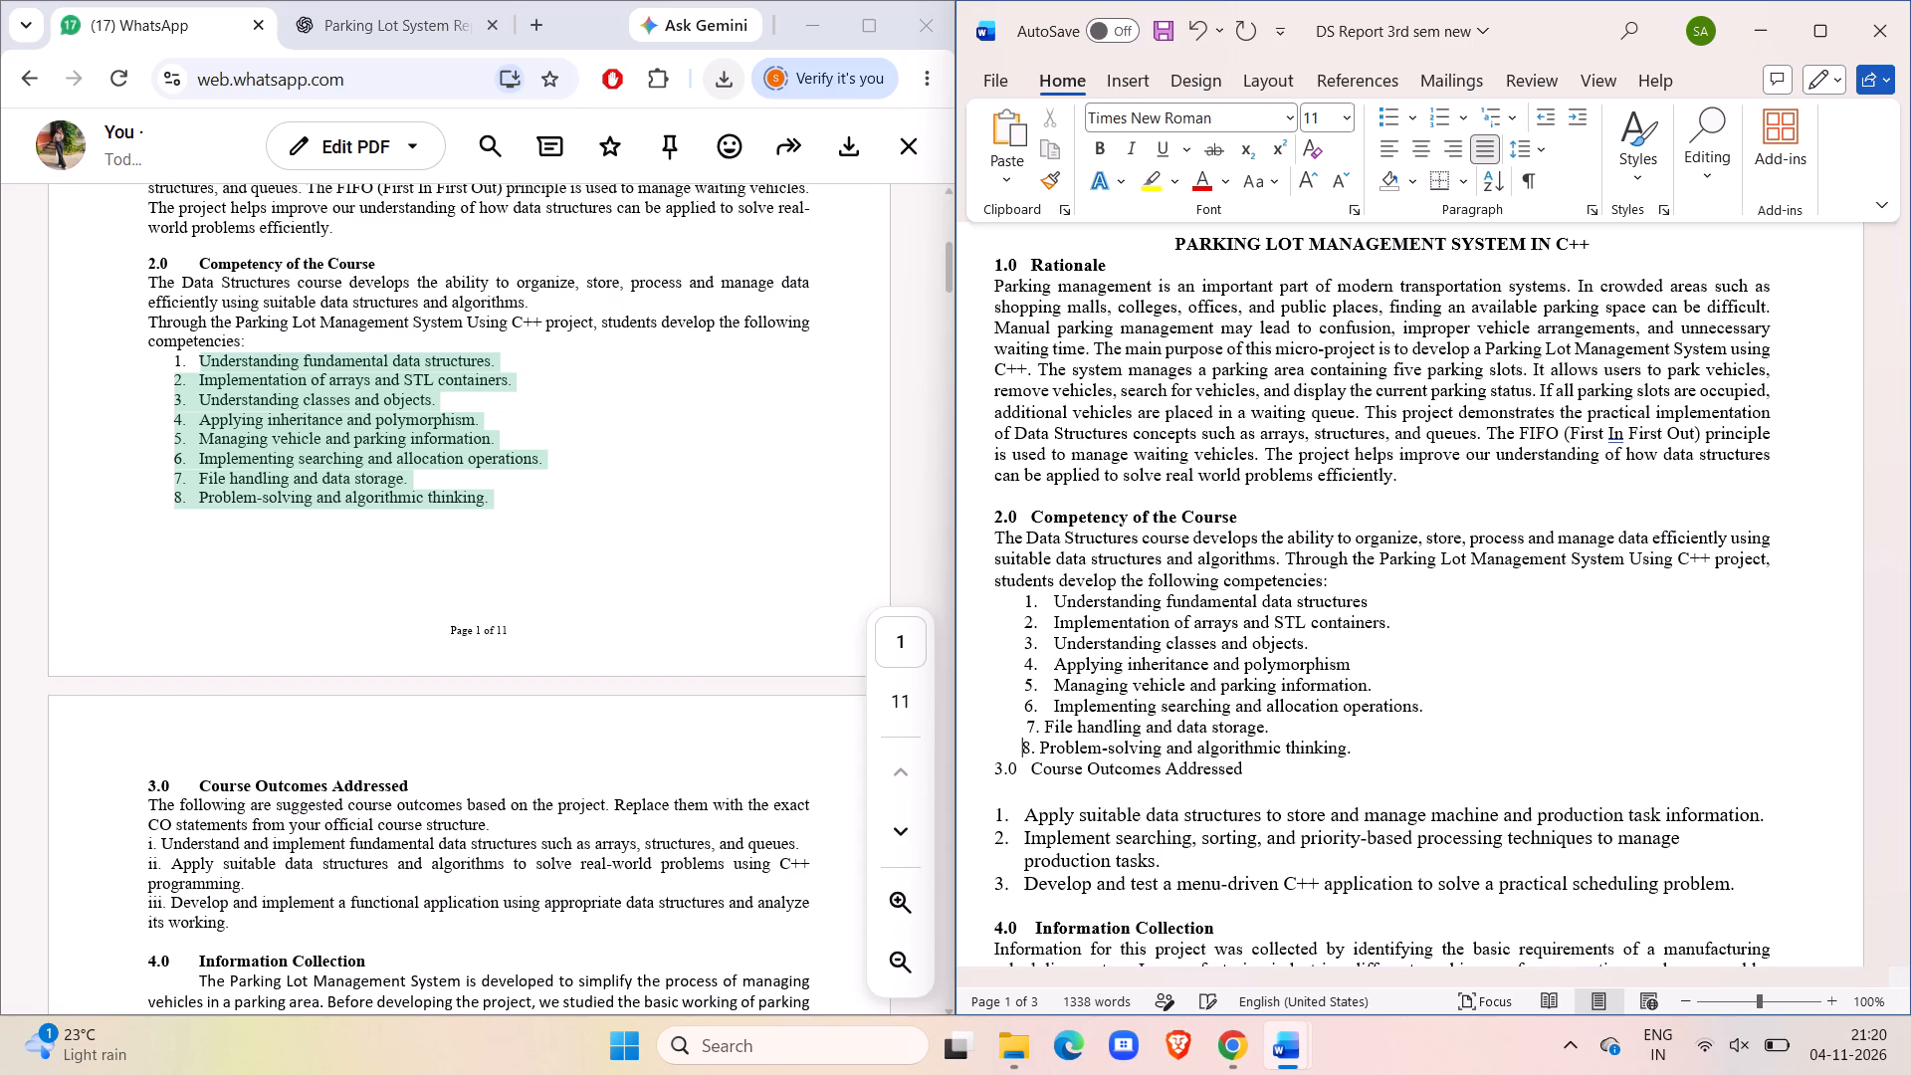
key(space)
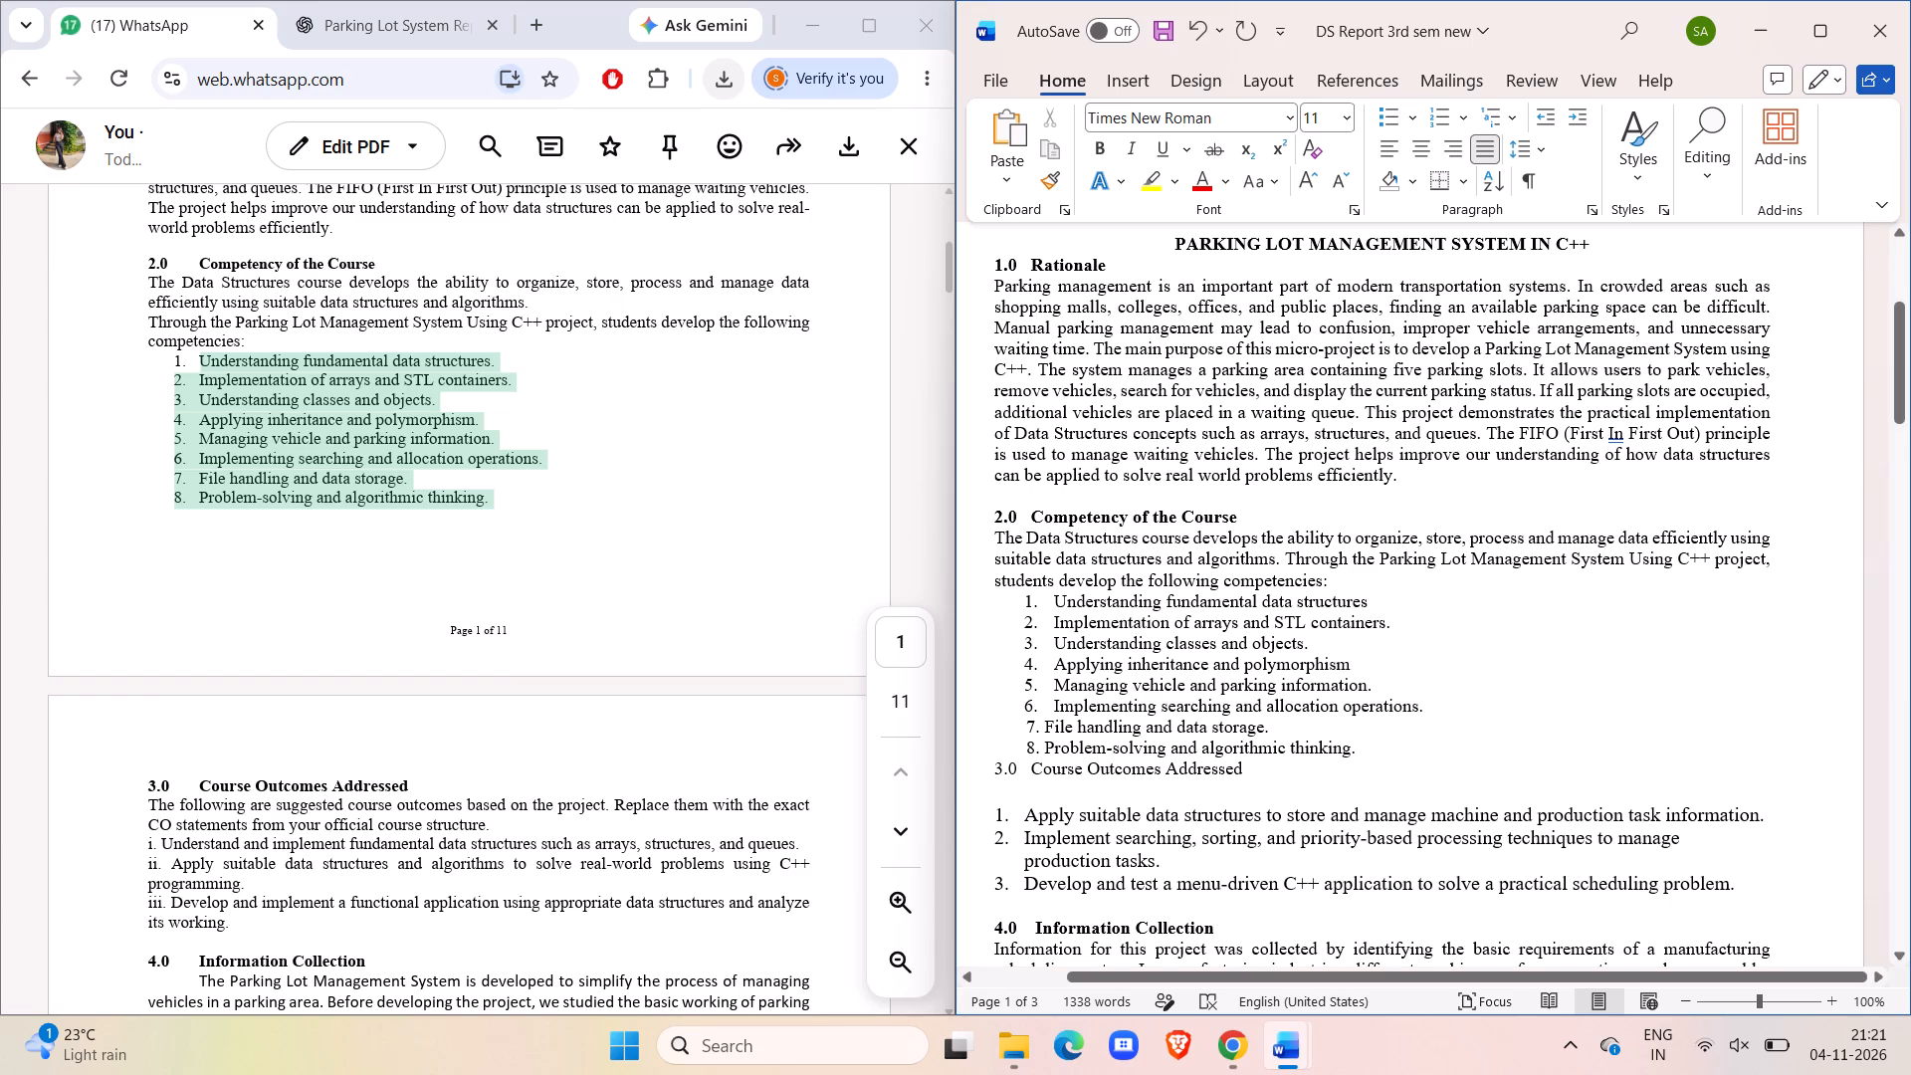
Insert an empty line between competency item 8 and the "3.0 Course Outcomes Addressed" heading.
click(1362, 747)
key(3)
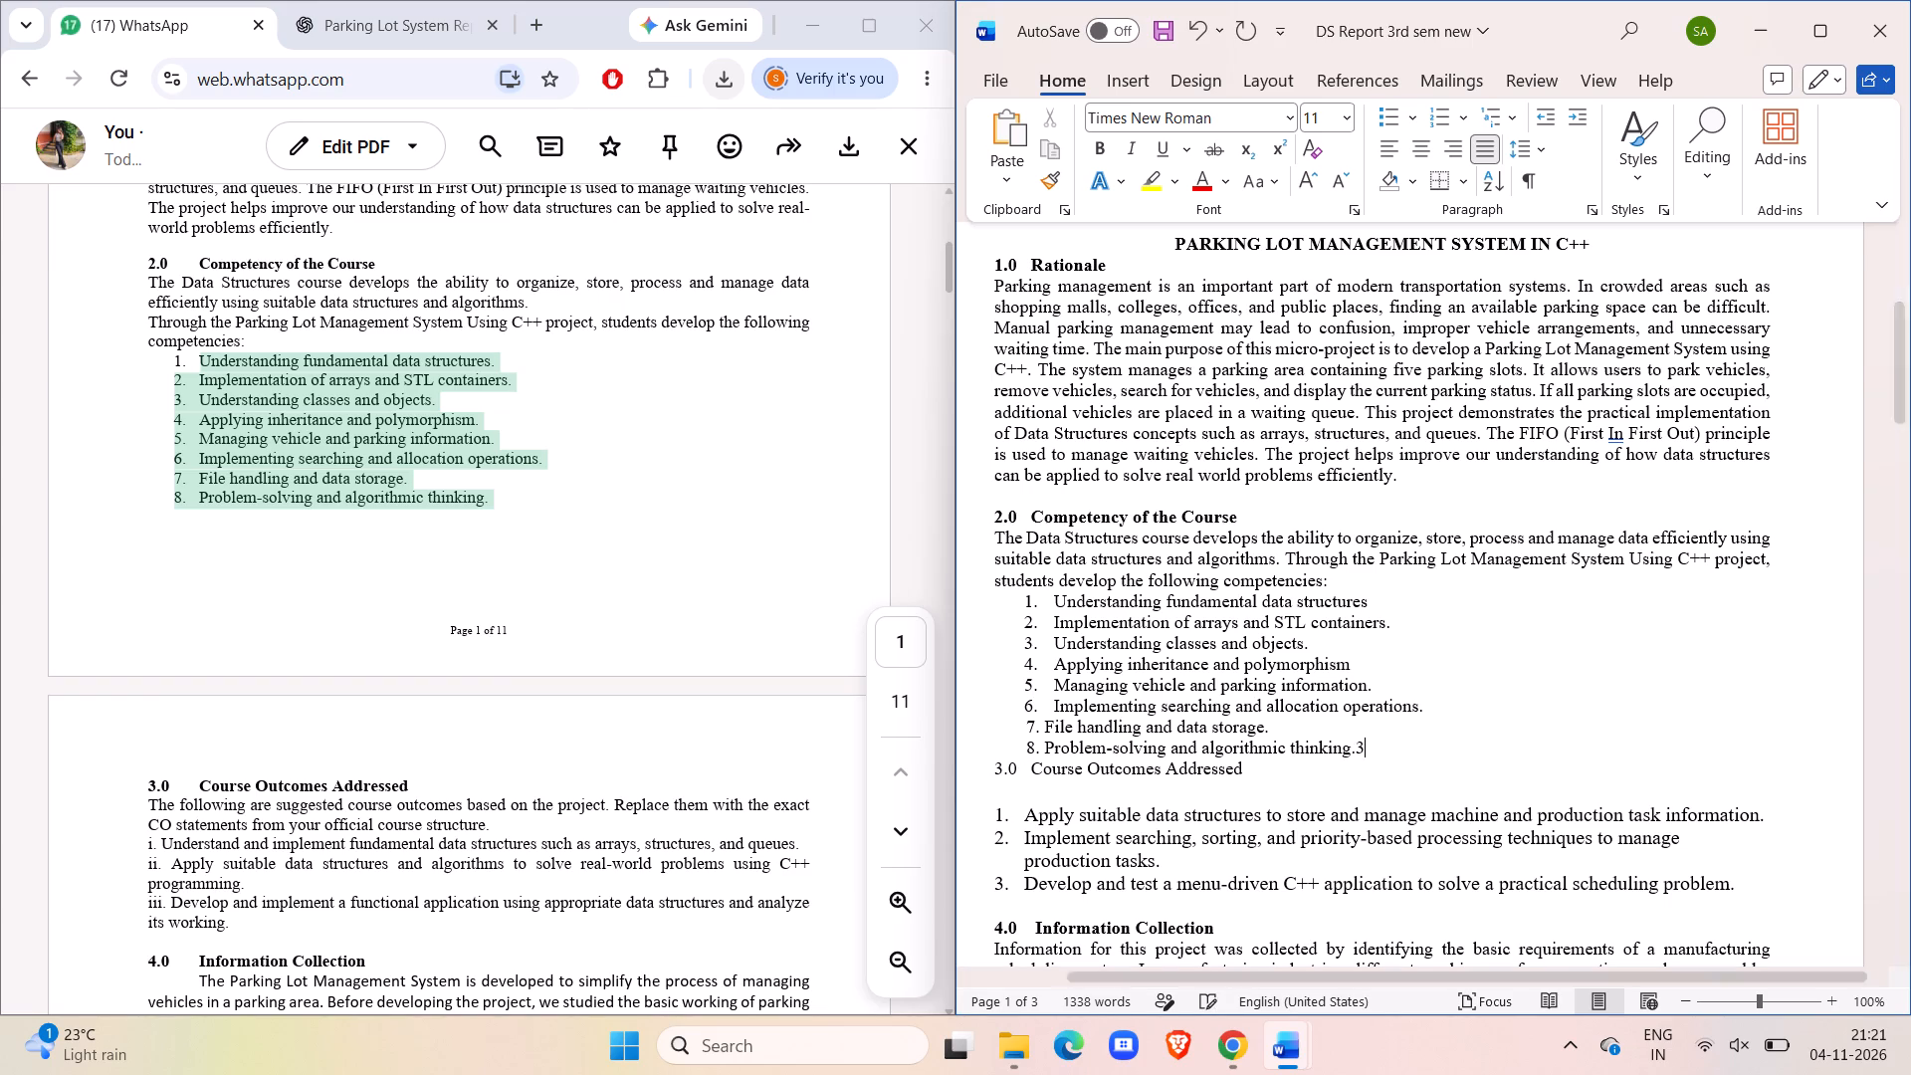
key(BackSpace)
key(Return)
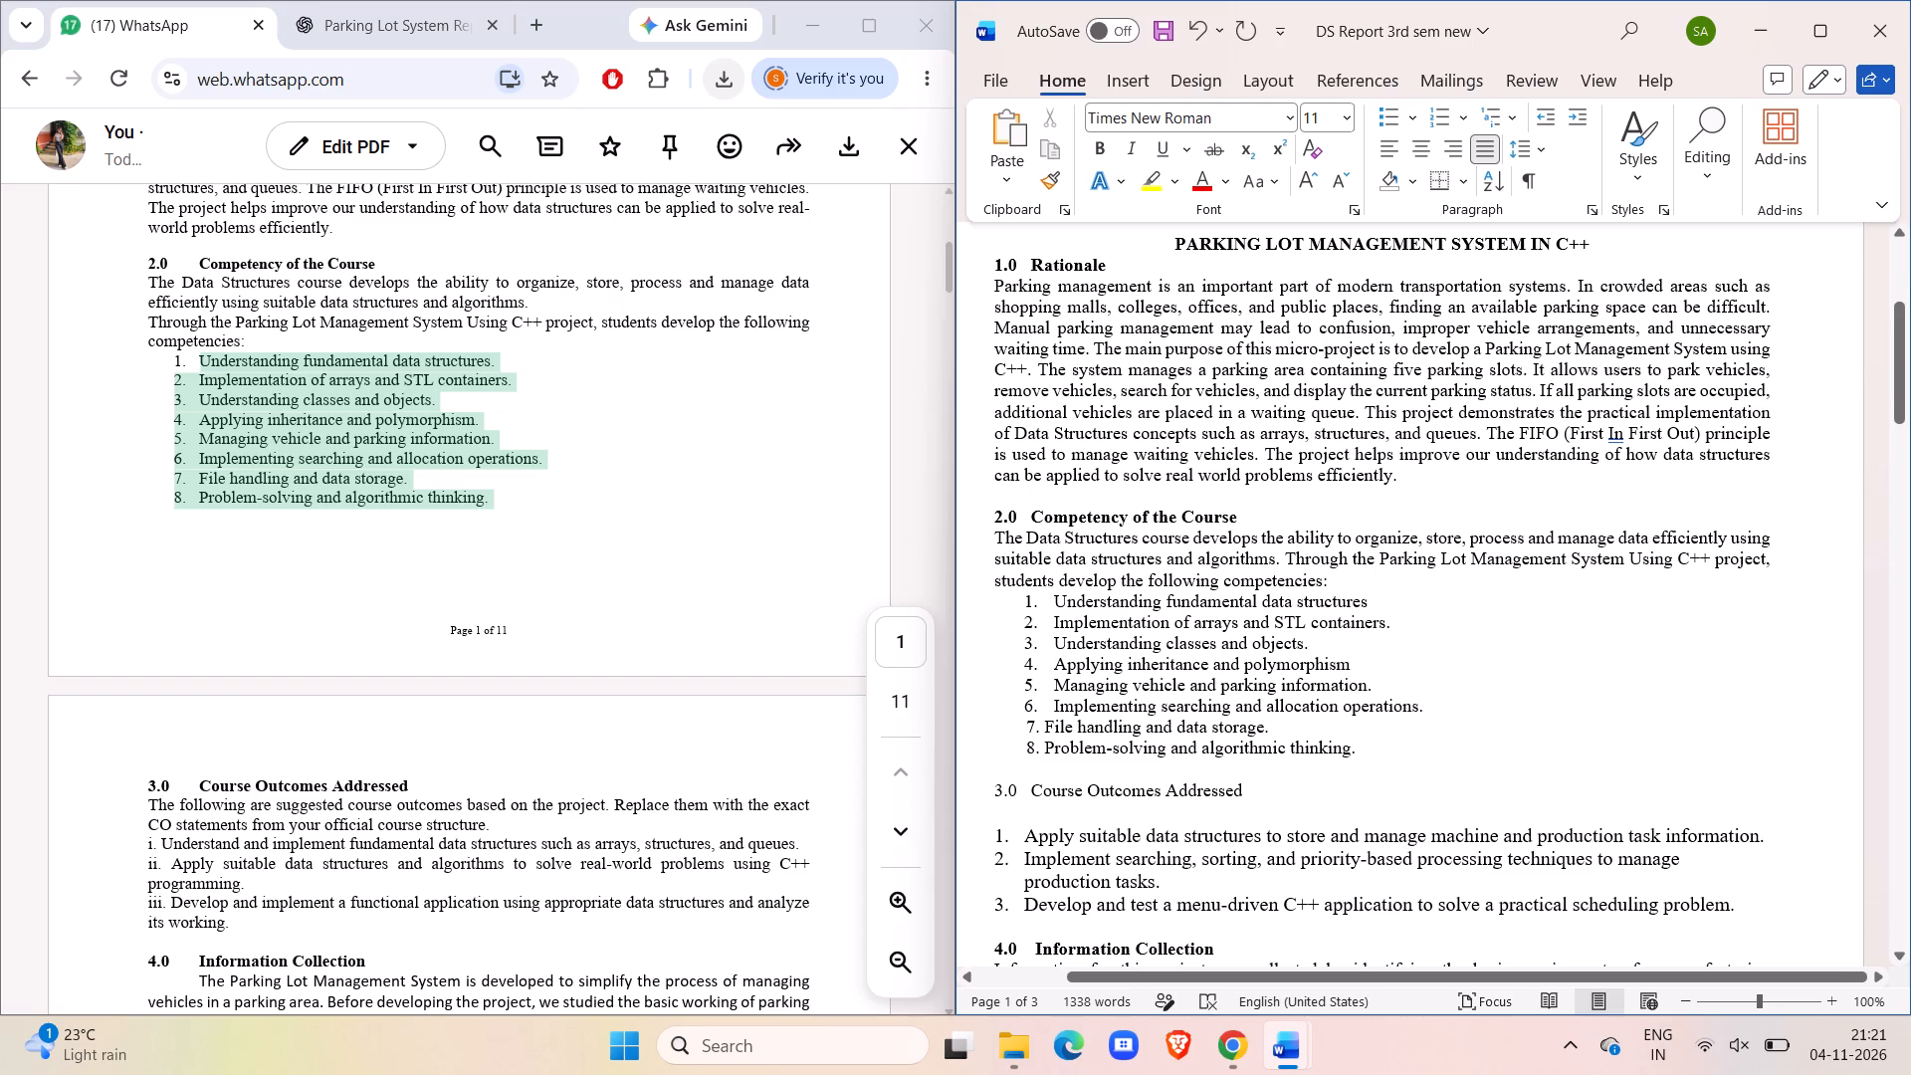
Make the "3.0 Course Outcomes Addressed" heading bold.
drag(993, 792, 1246, 795)
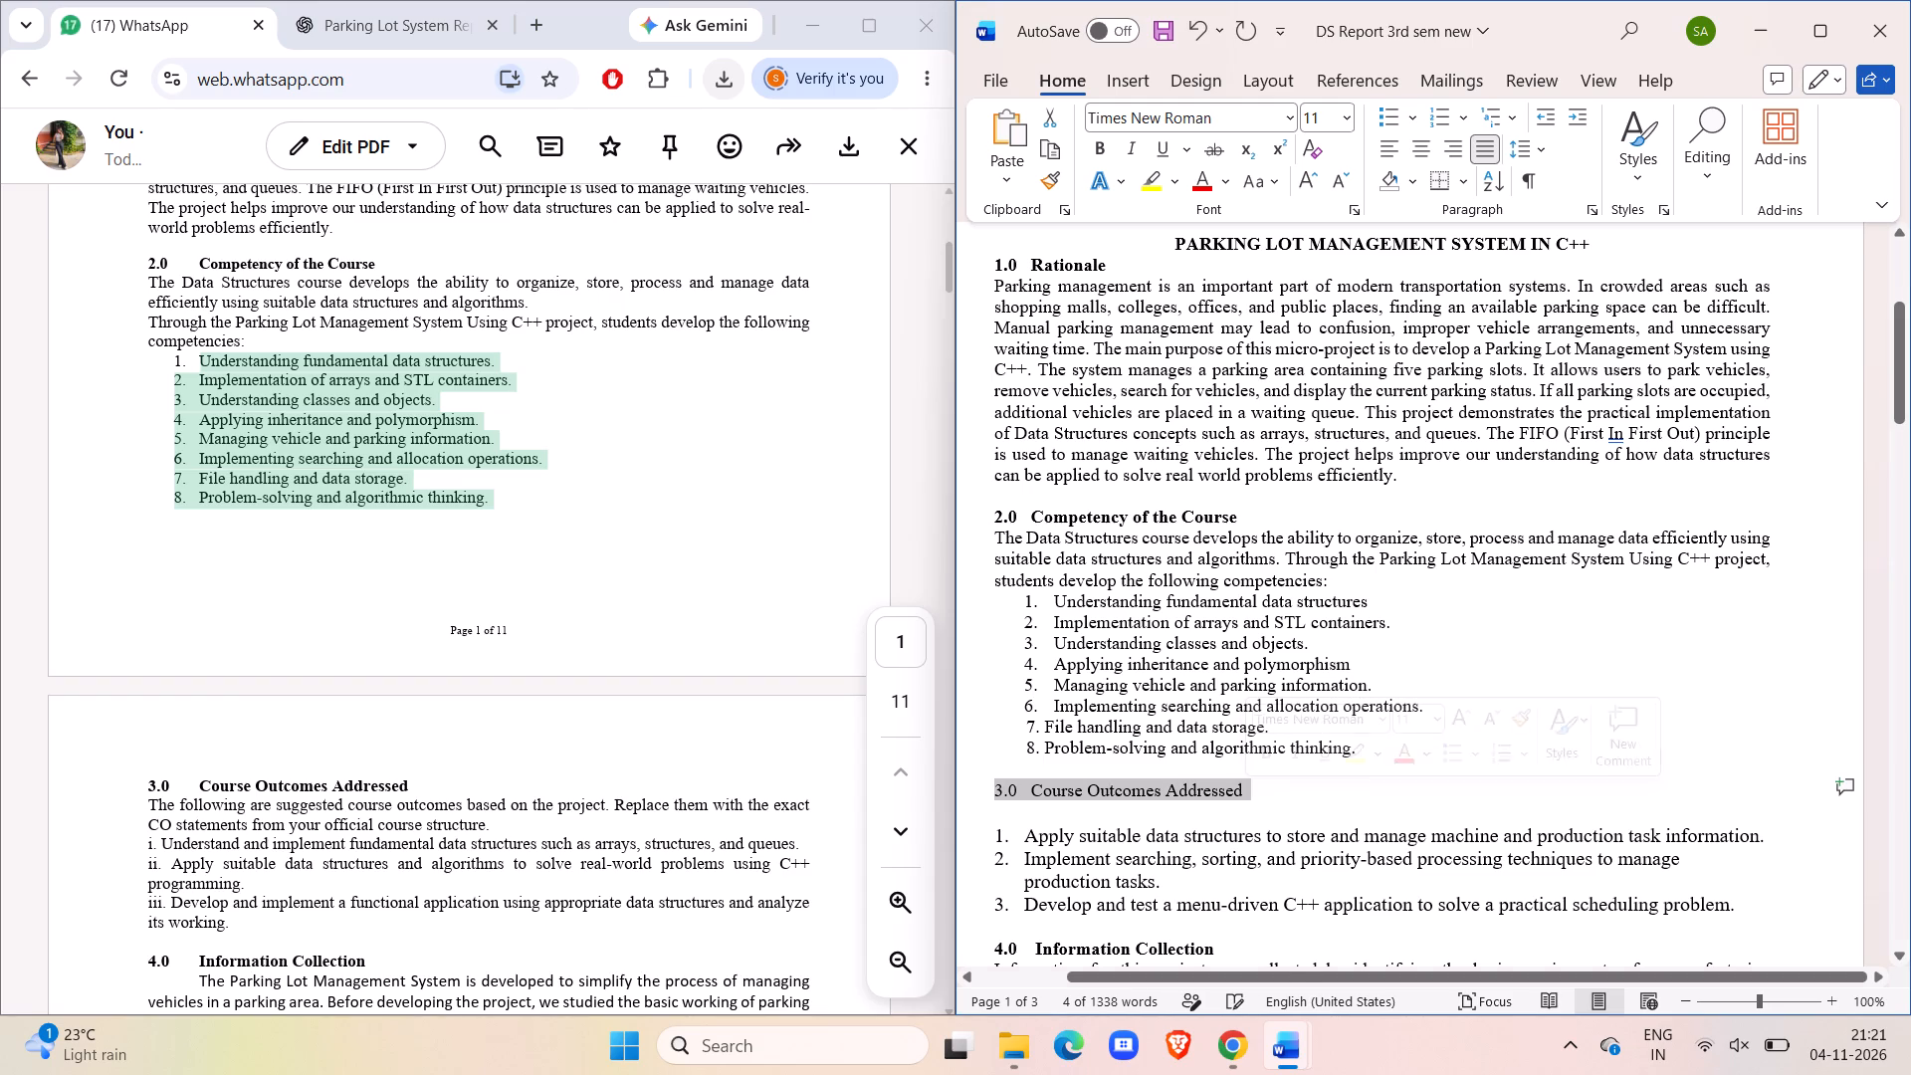
click(1098, 148)
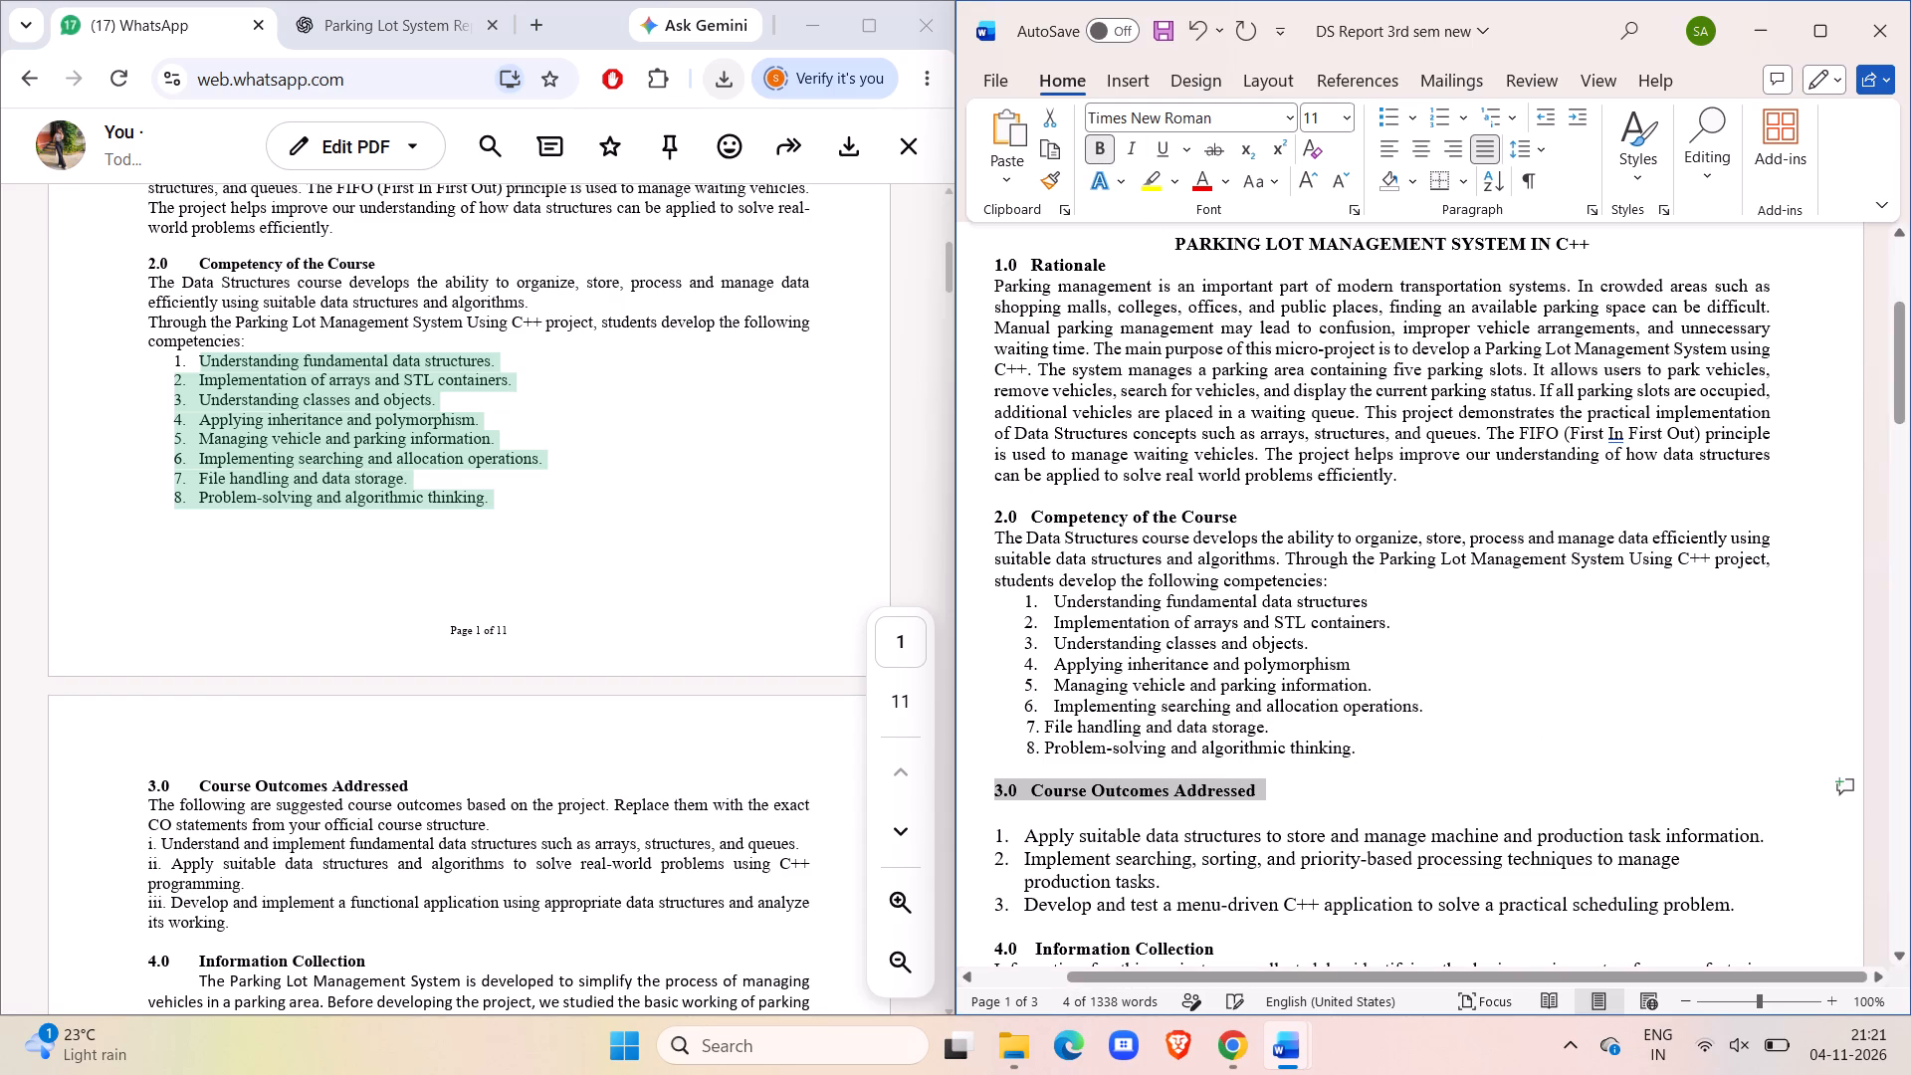
Replace the three old manufacturing-related course outcomes under heading 3.0 with a single empty line before heading 4.0.
scroll(1282, 501, down, 1)
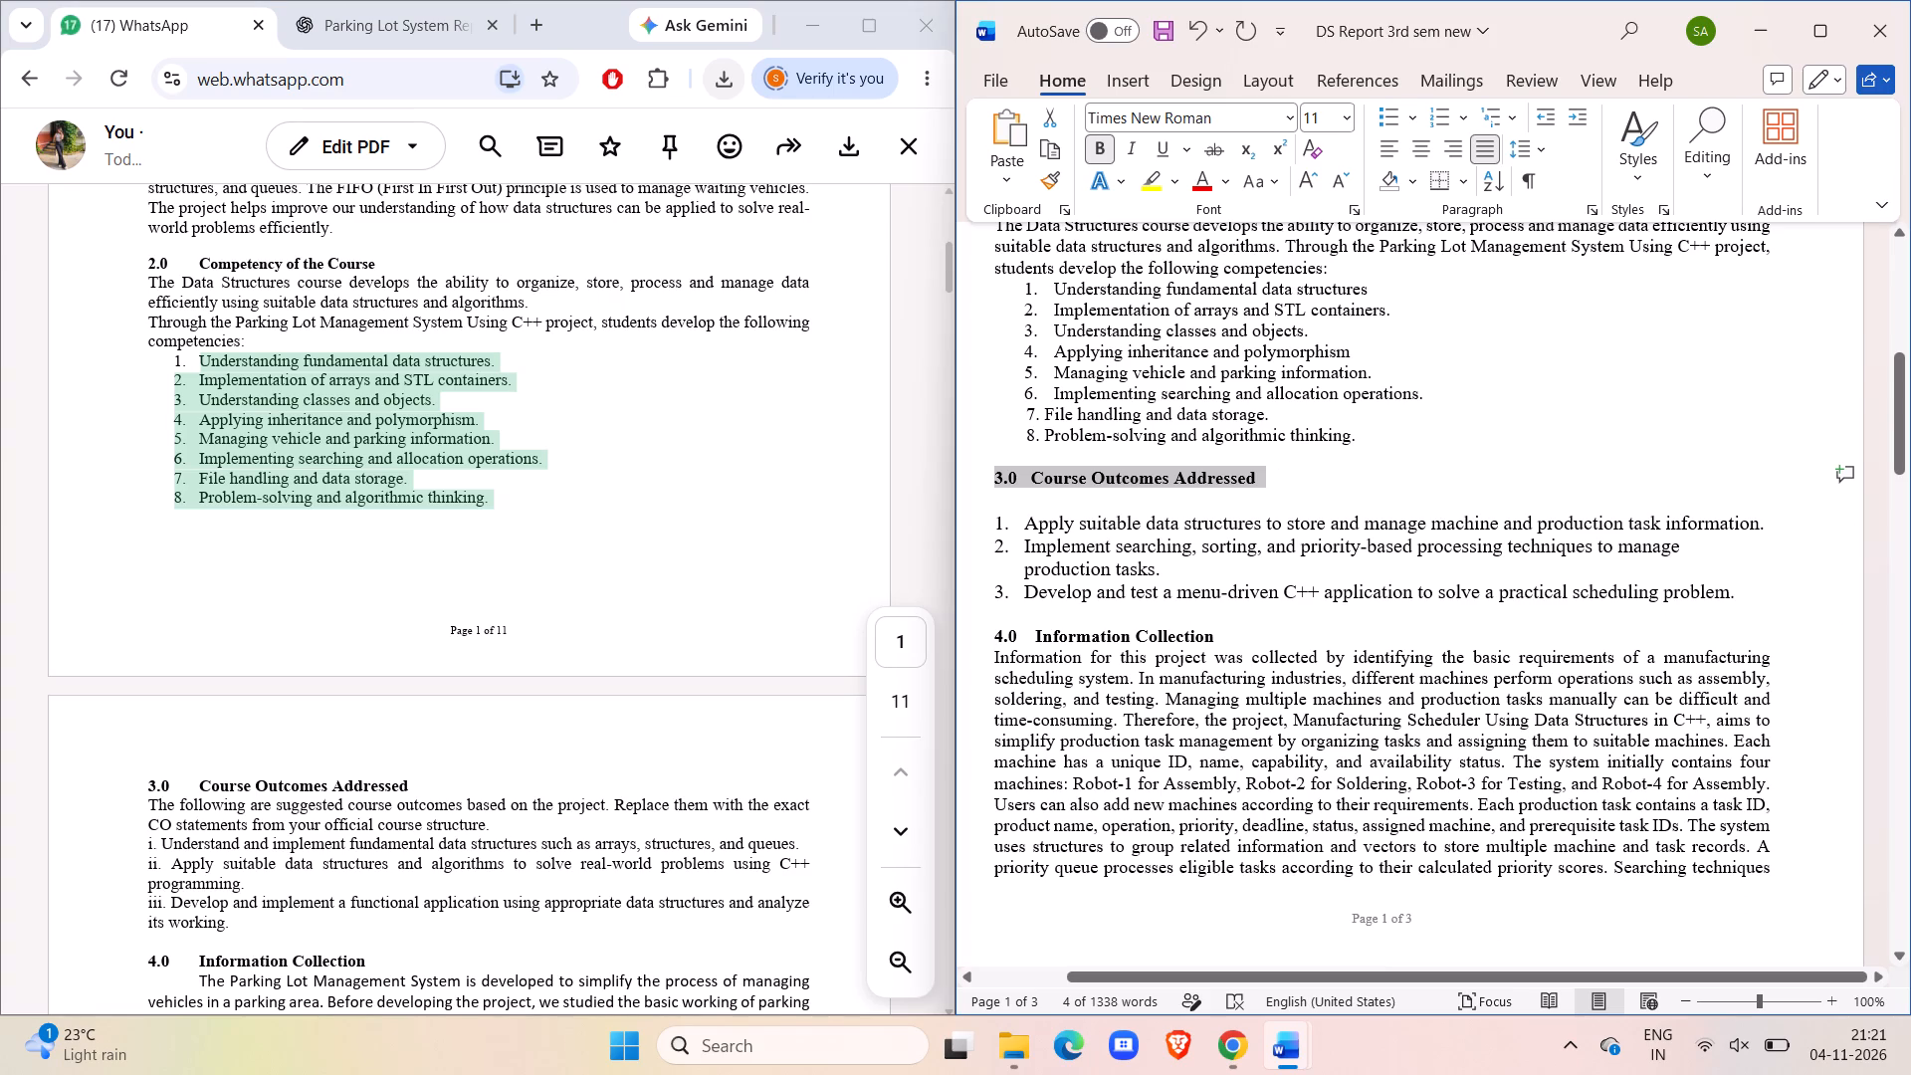
drag(995, 529, 1669, 576)
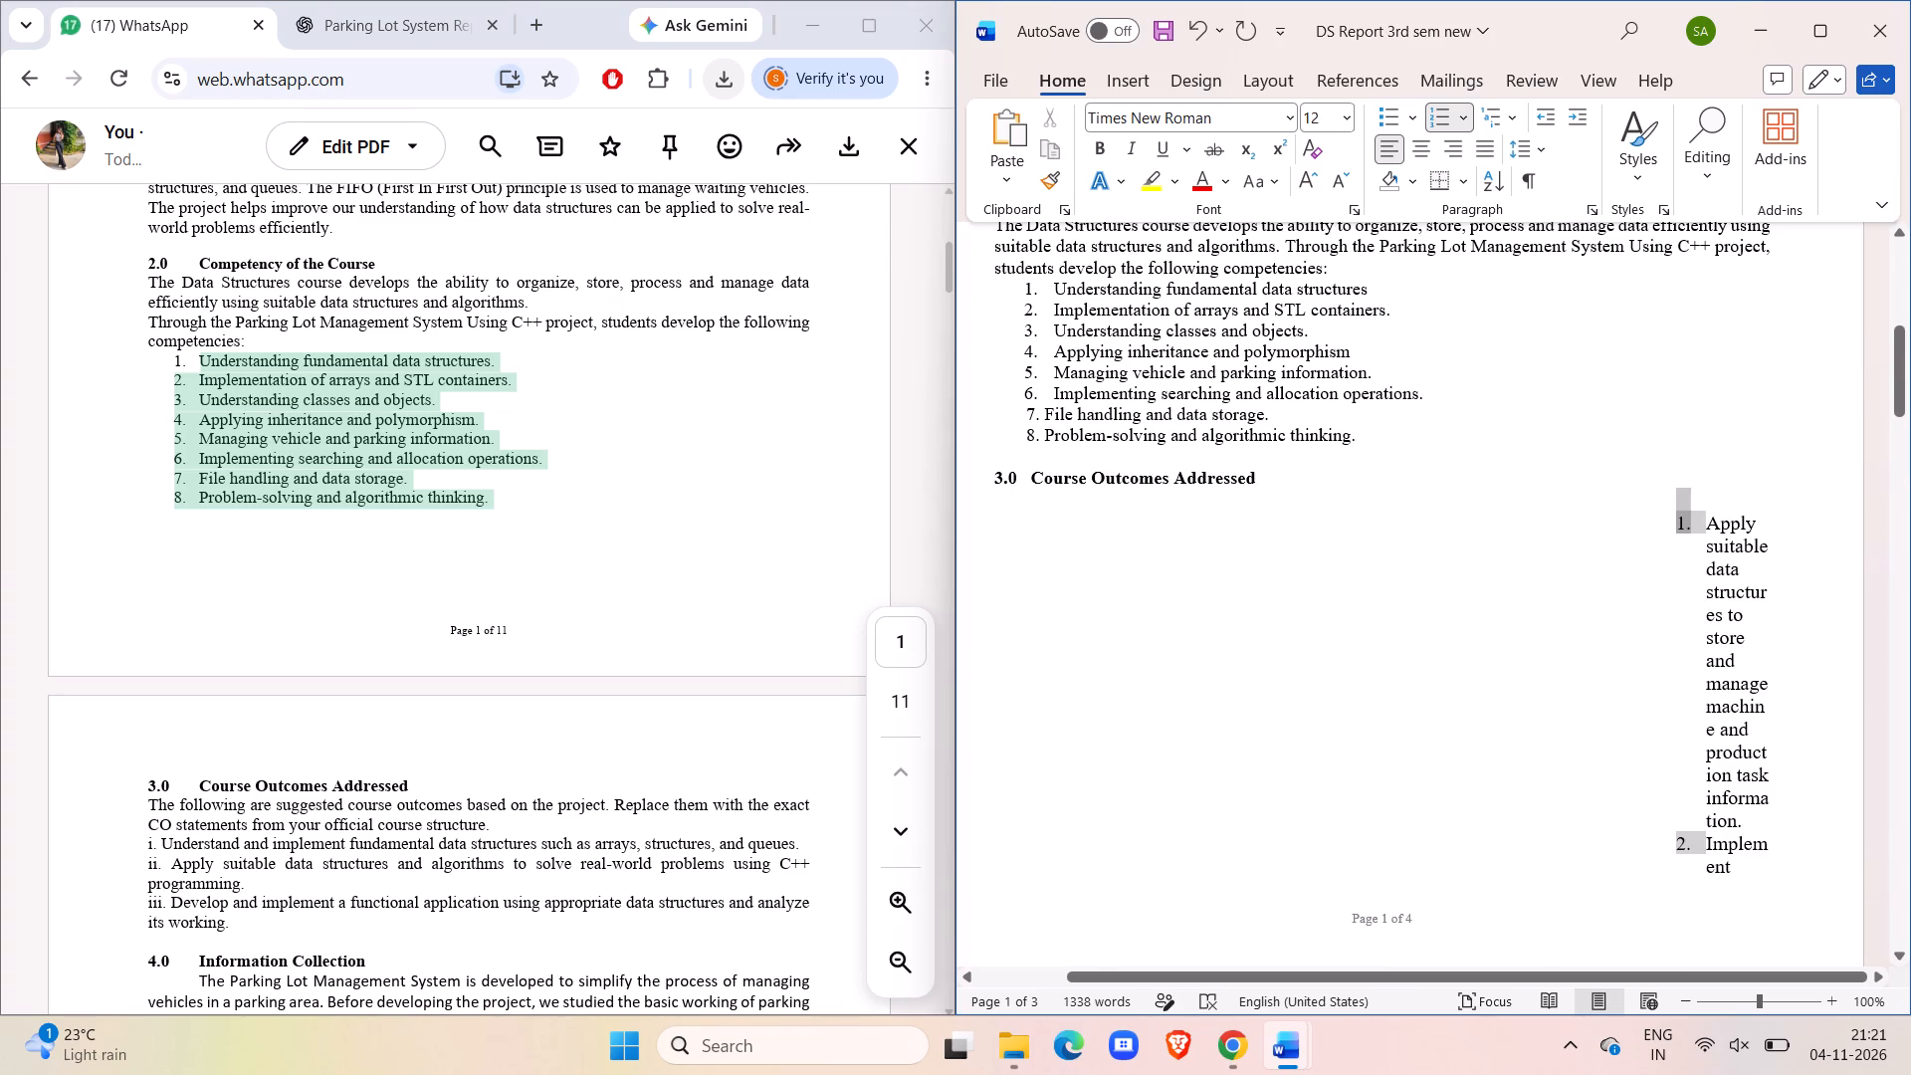
key(ctrl+z)
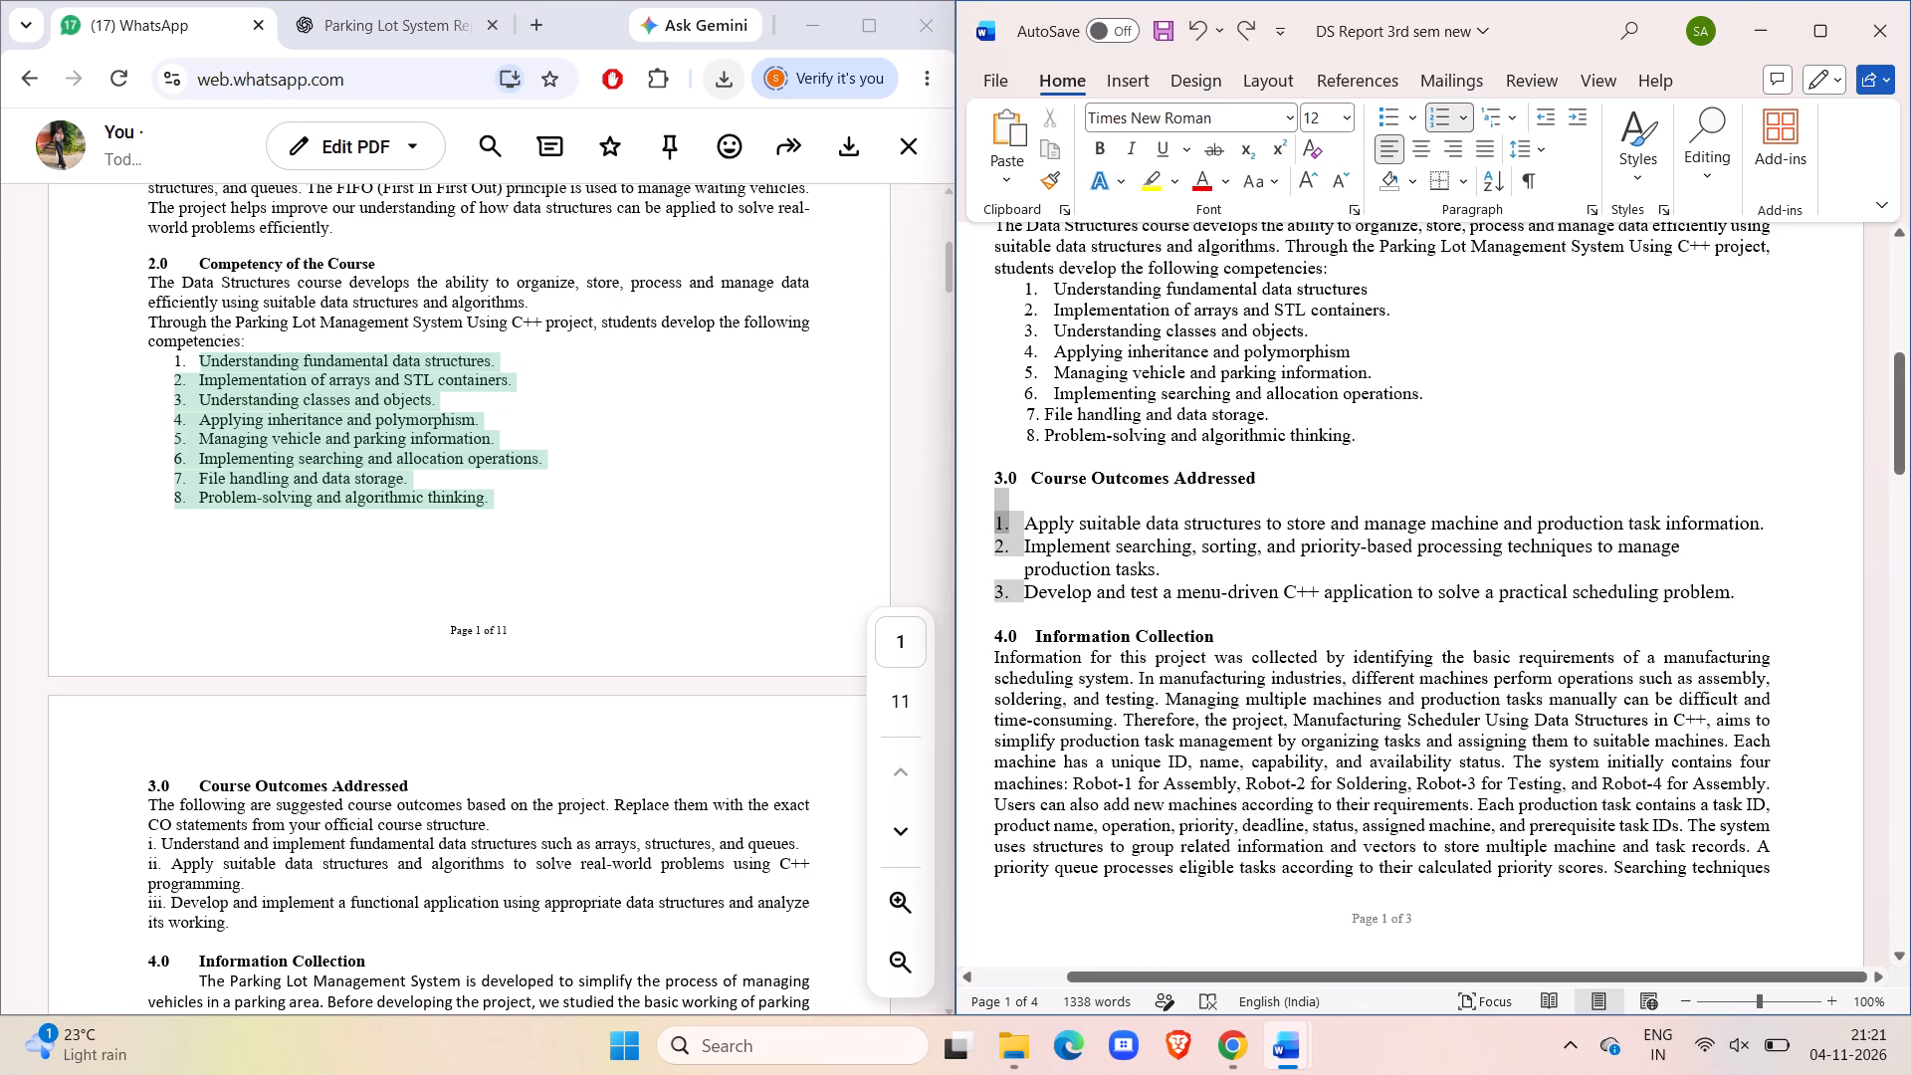
click(1121, 492)
drag(990, 521, 1724, 611)
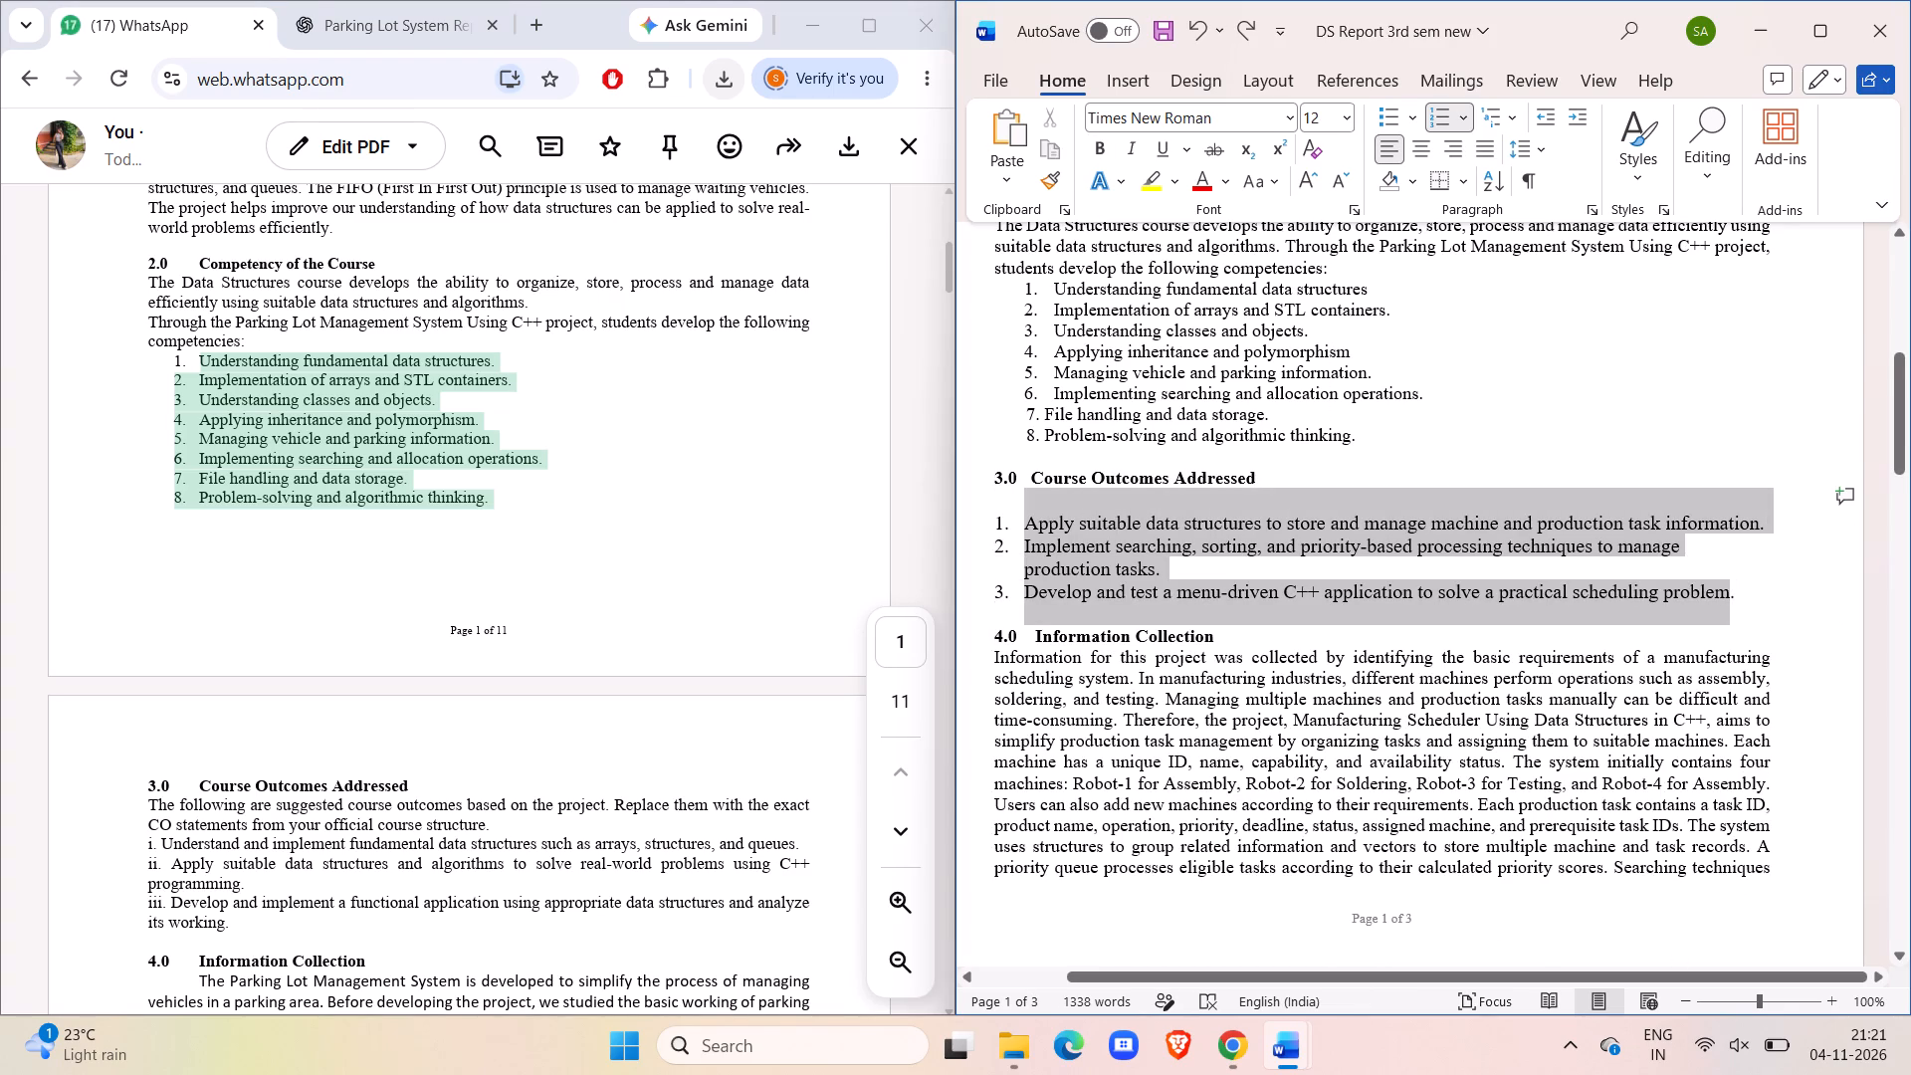
drag(1724, 611, 1750, 590)
key(BackSpace)
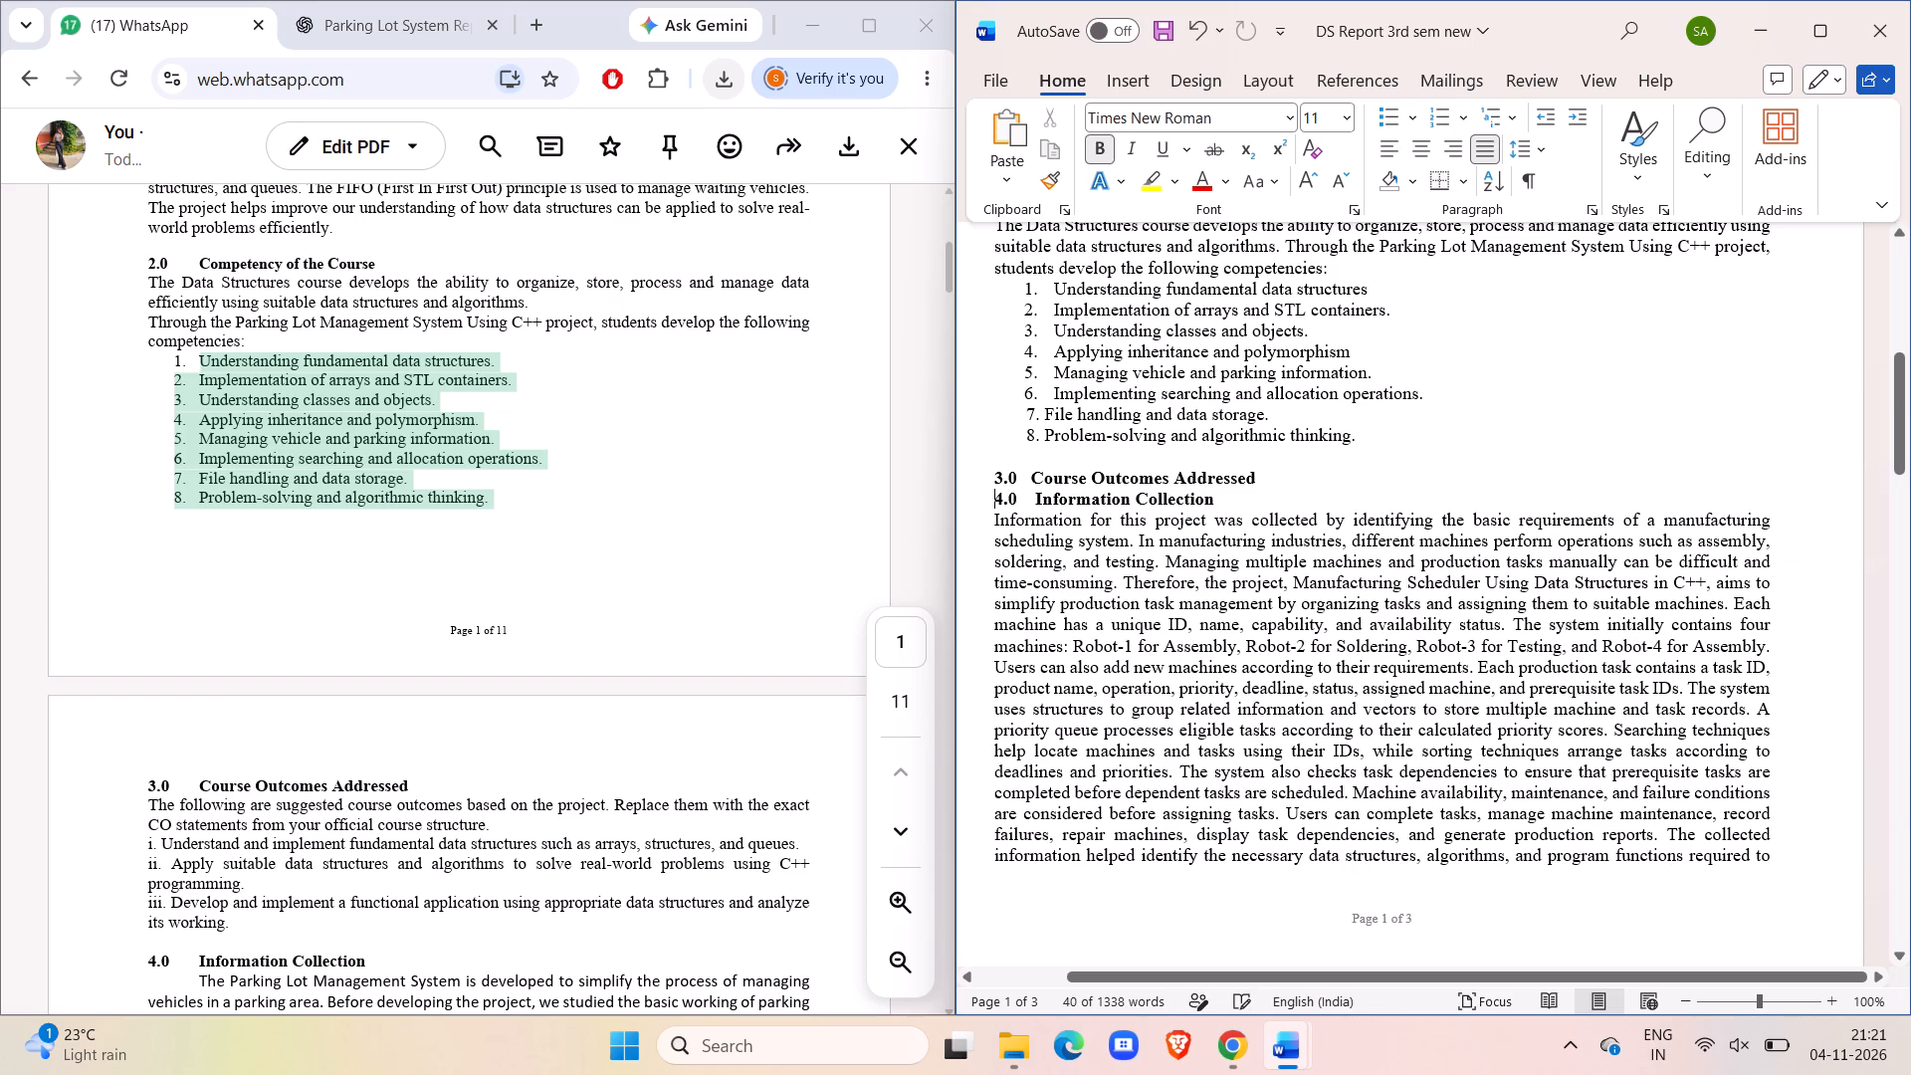
click(1305, 475)
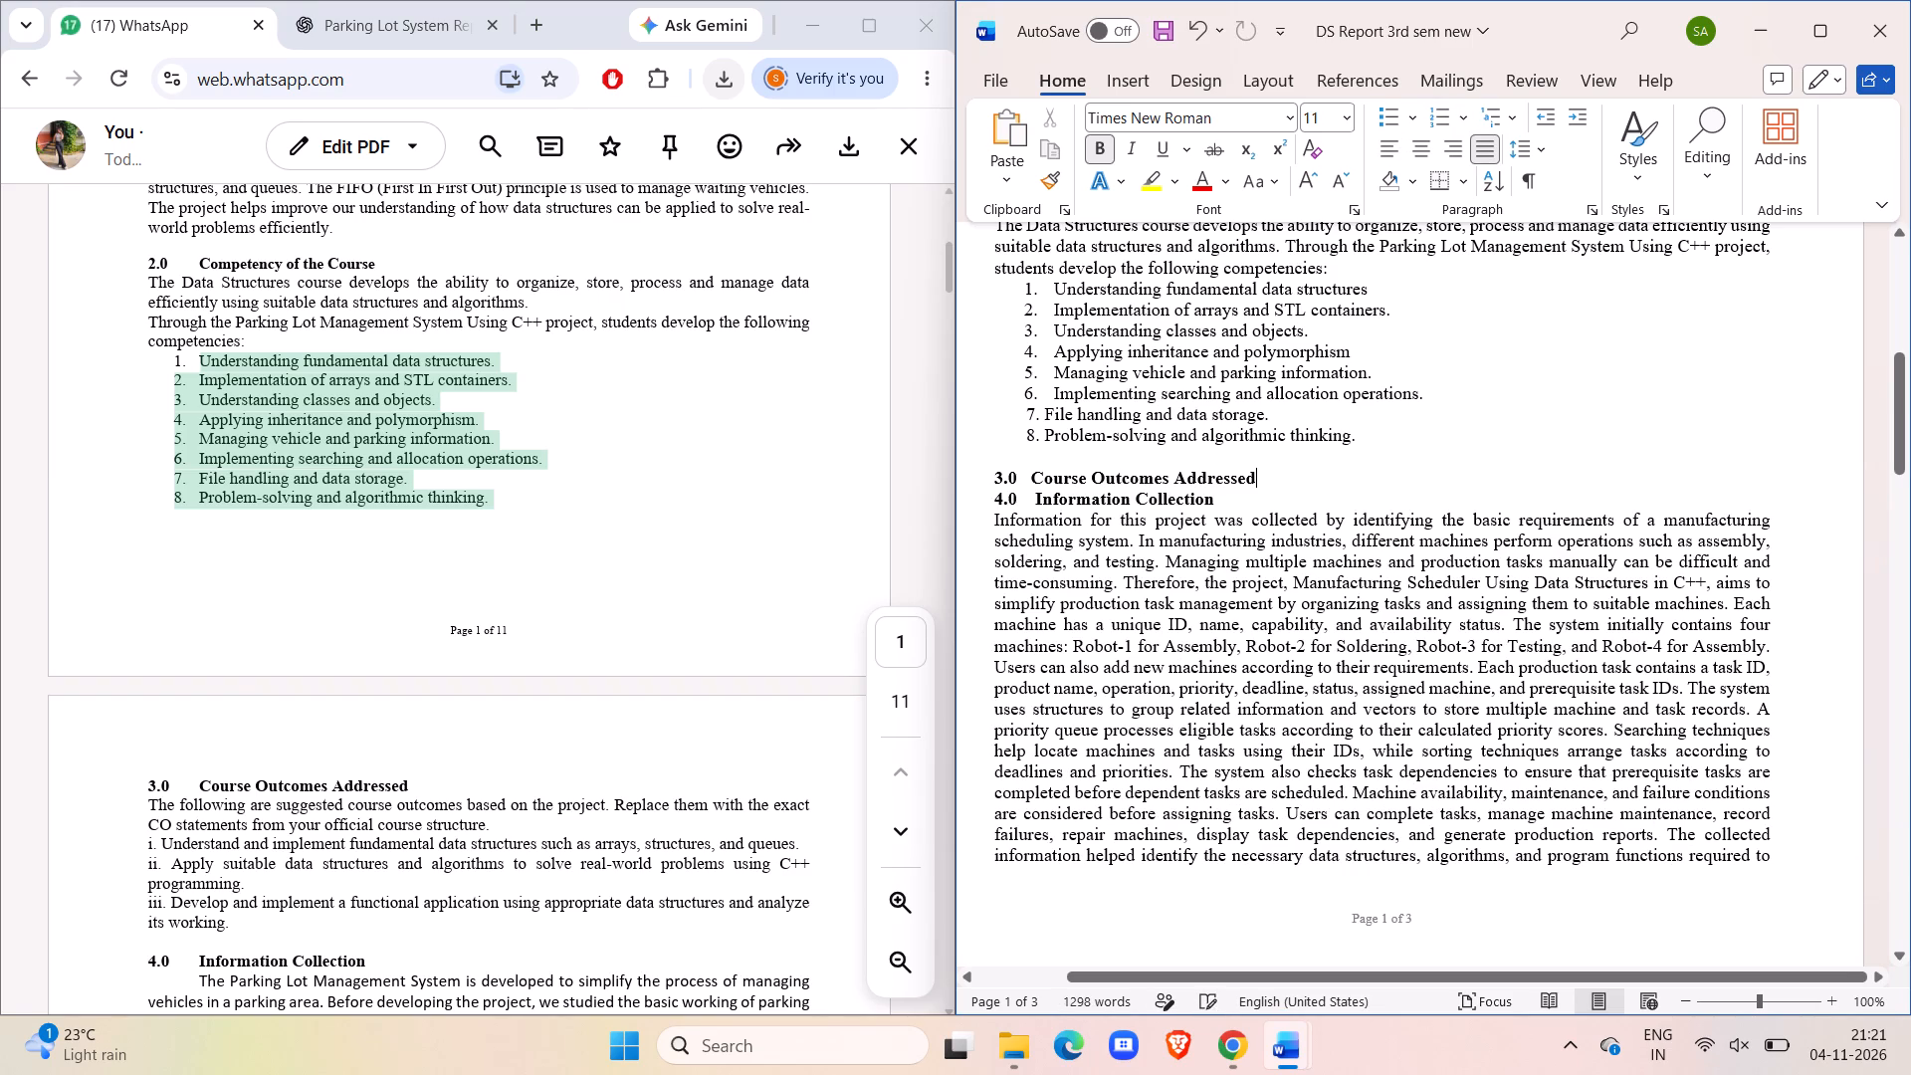
key(Return)
scroll(190, 672, down, 1)
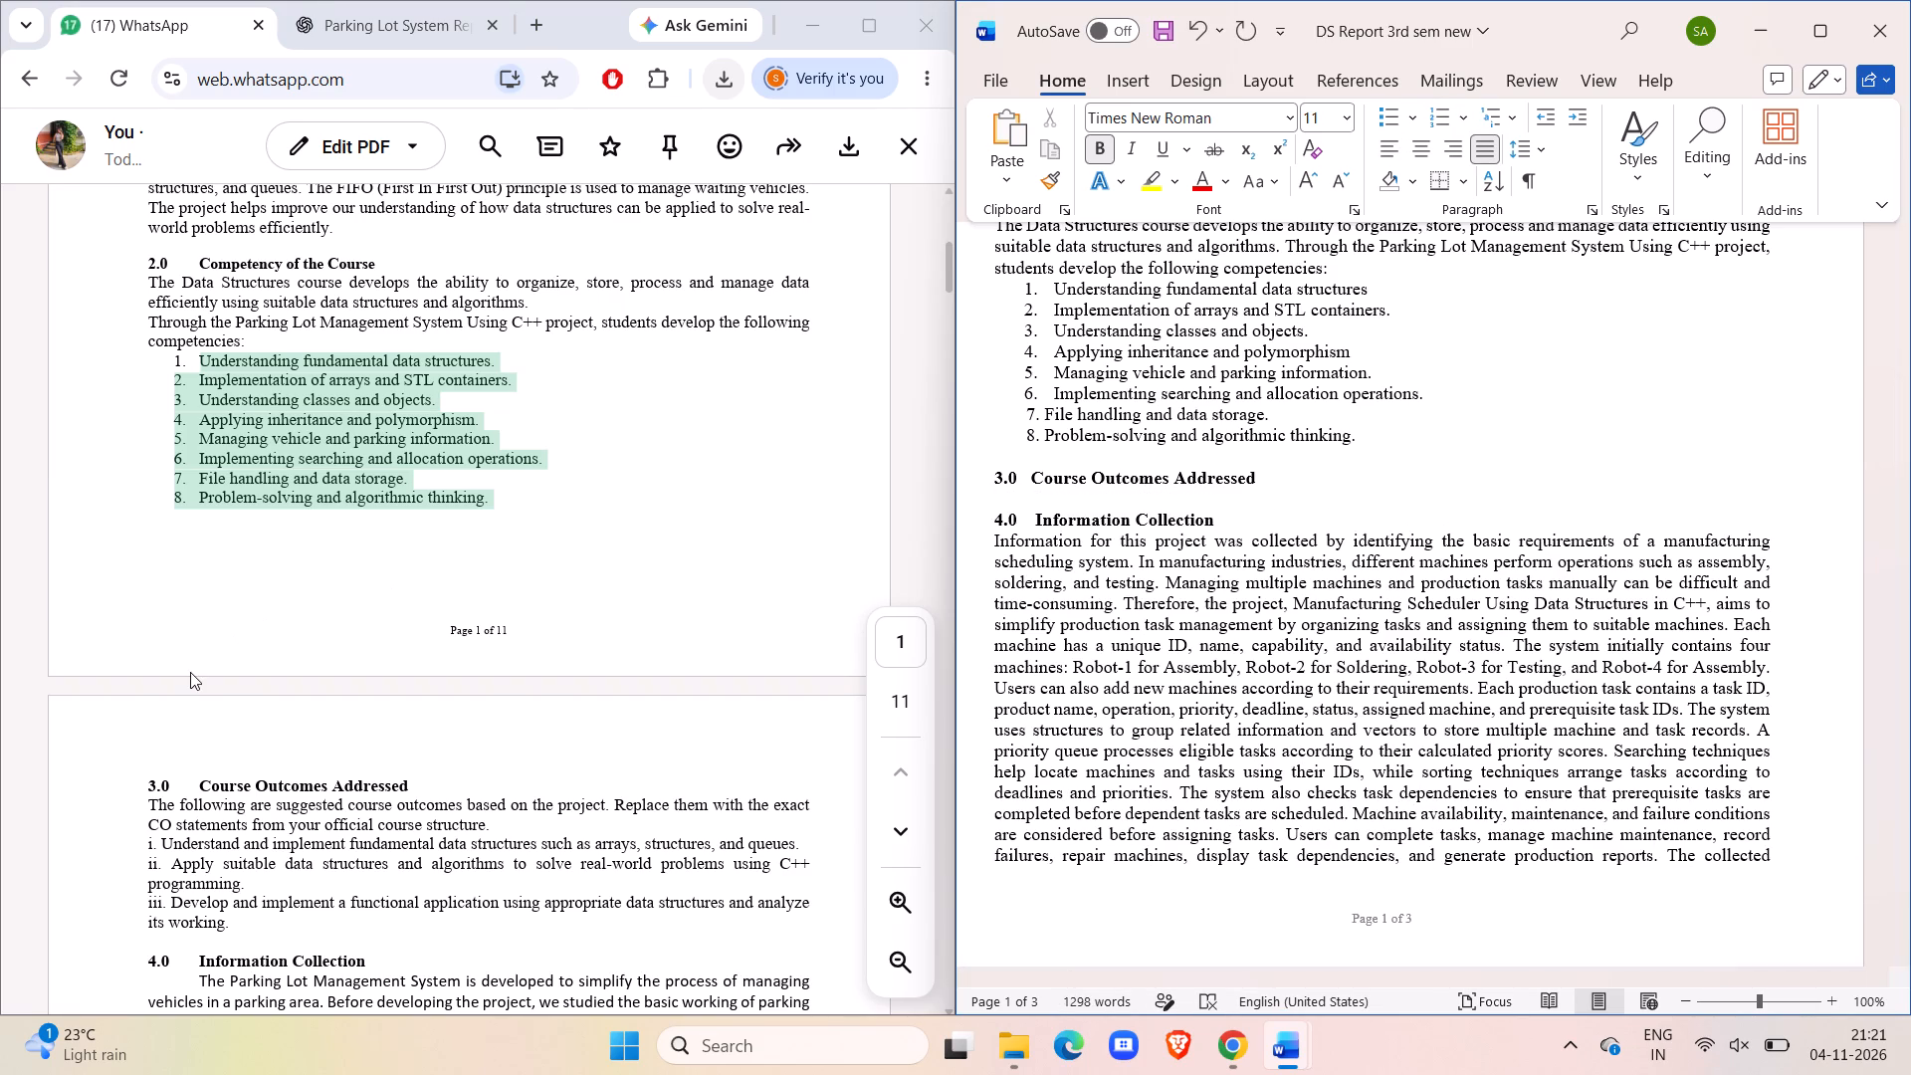
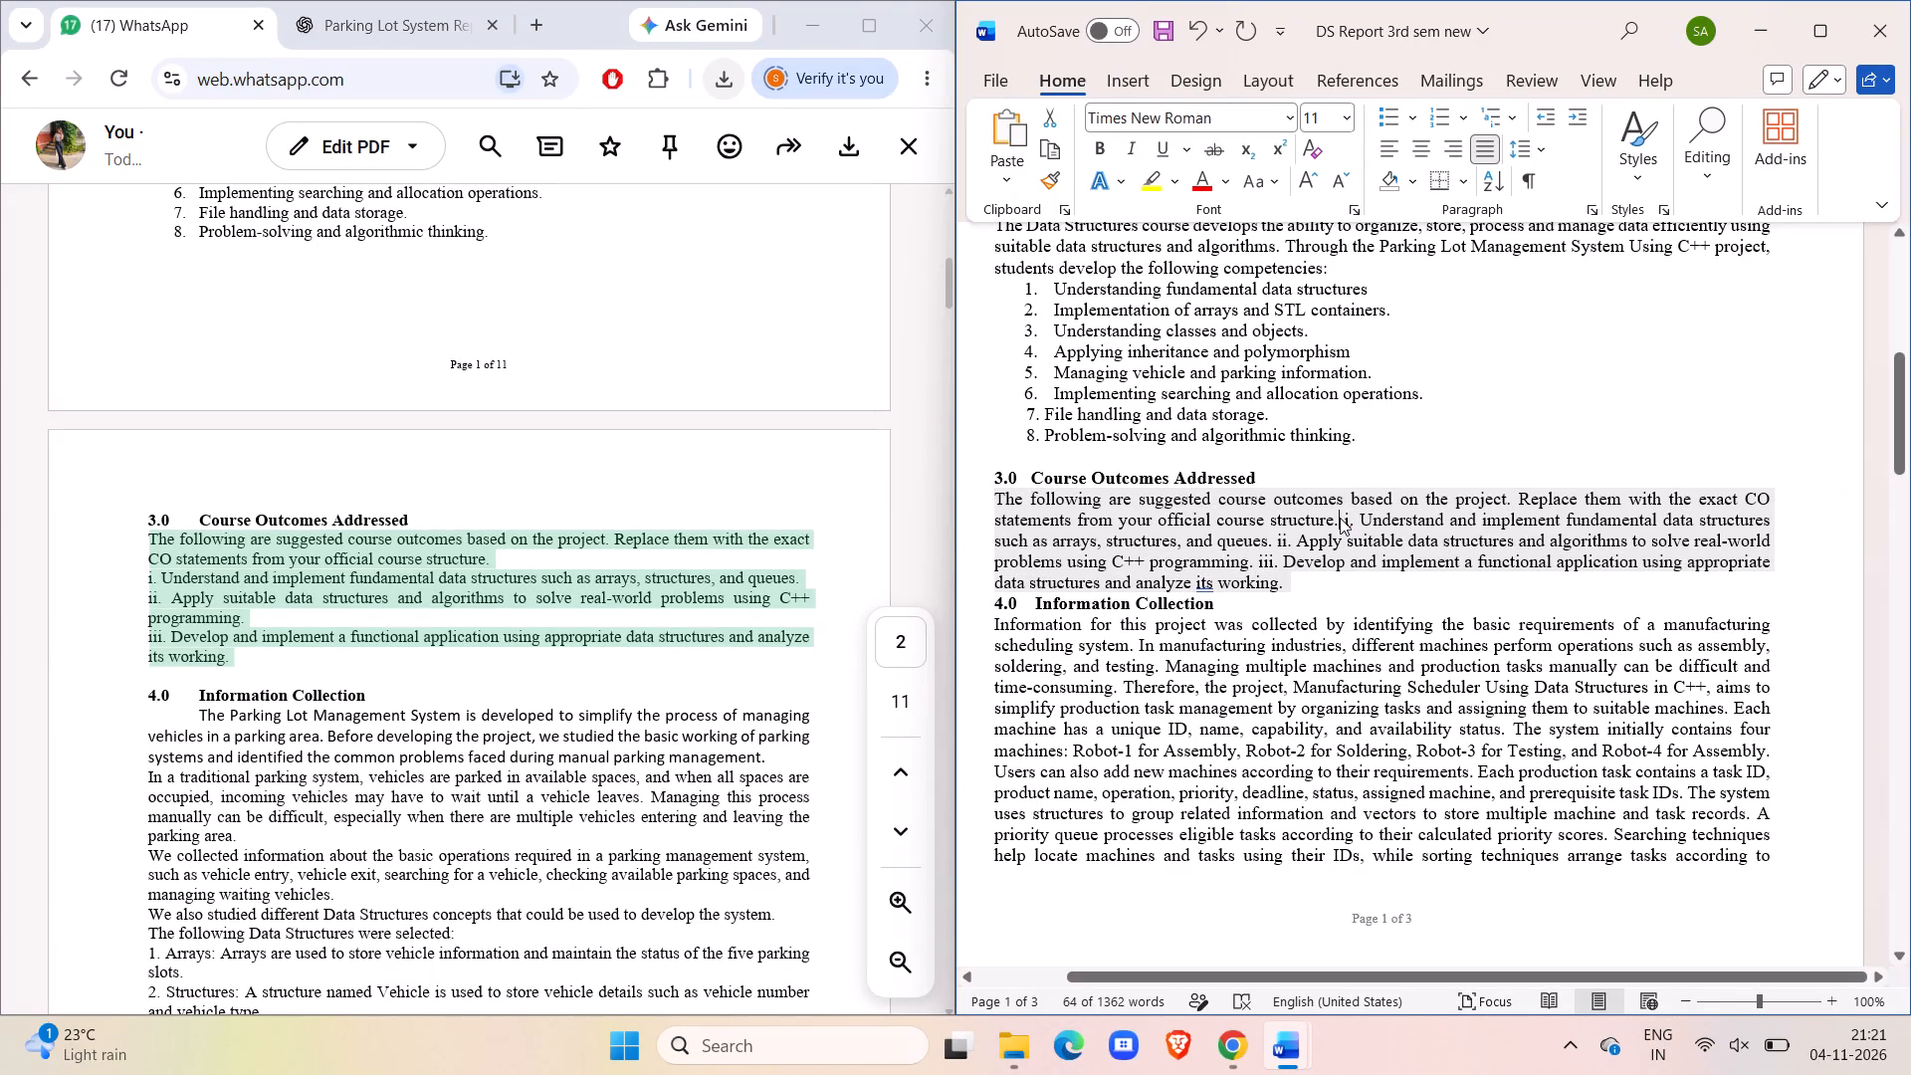
Move course outcome i, "Understand and implement fundamental data structures", onto its own line in section 3.0 Course Outcomes Addressed.
click(1341, 519)
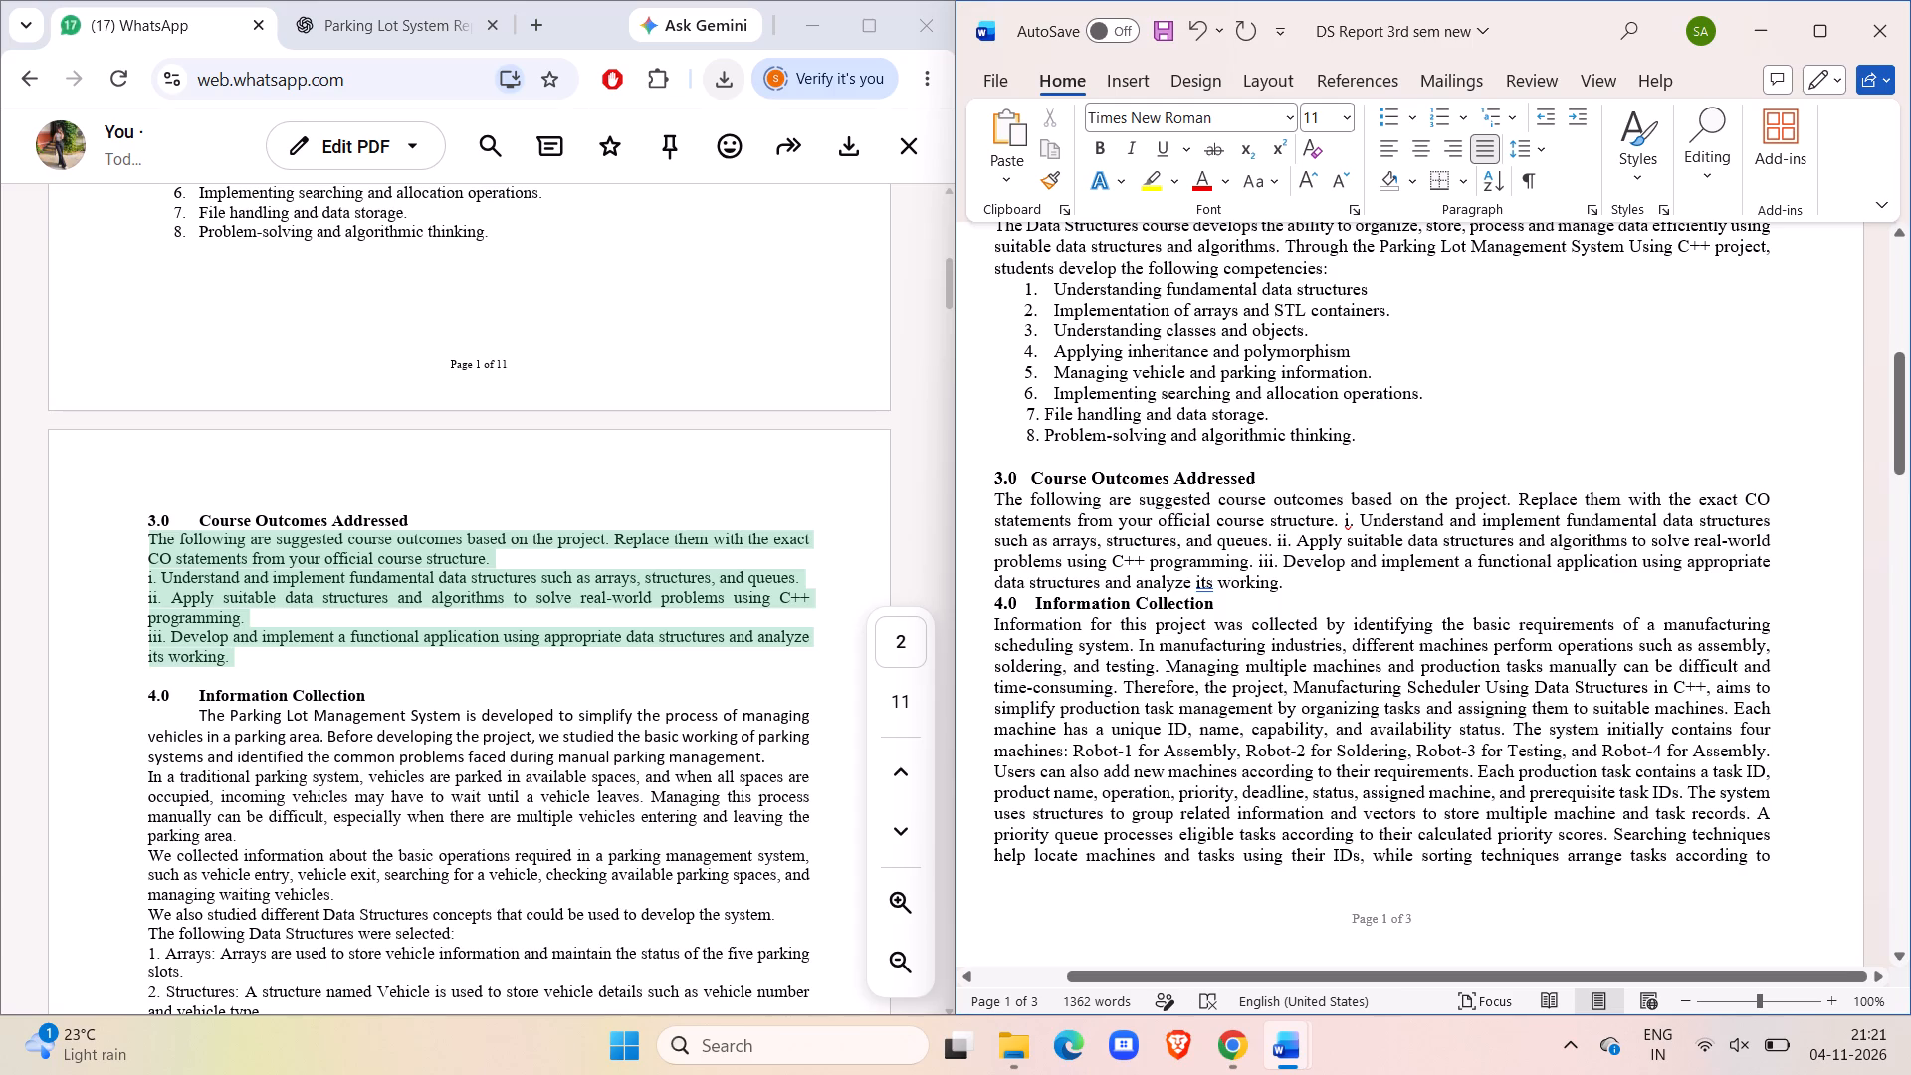
key(Return)
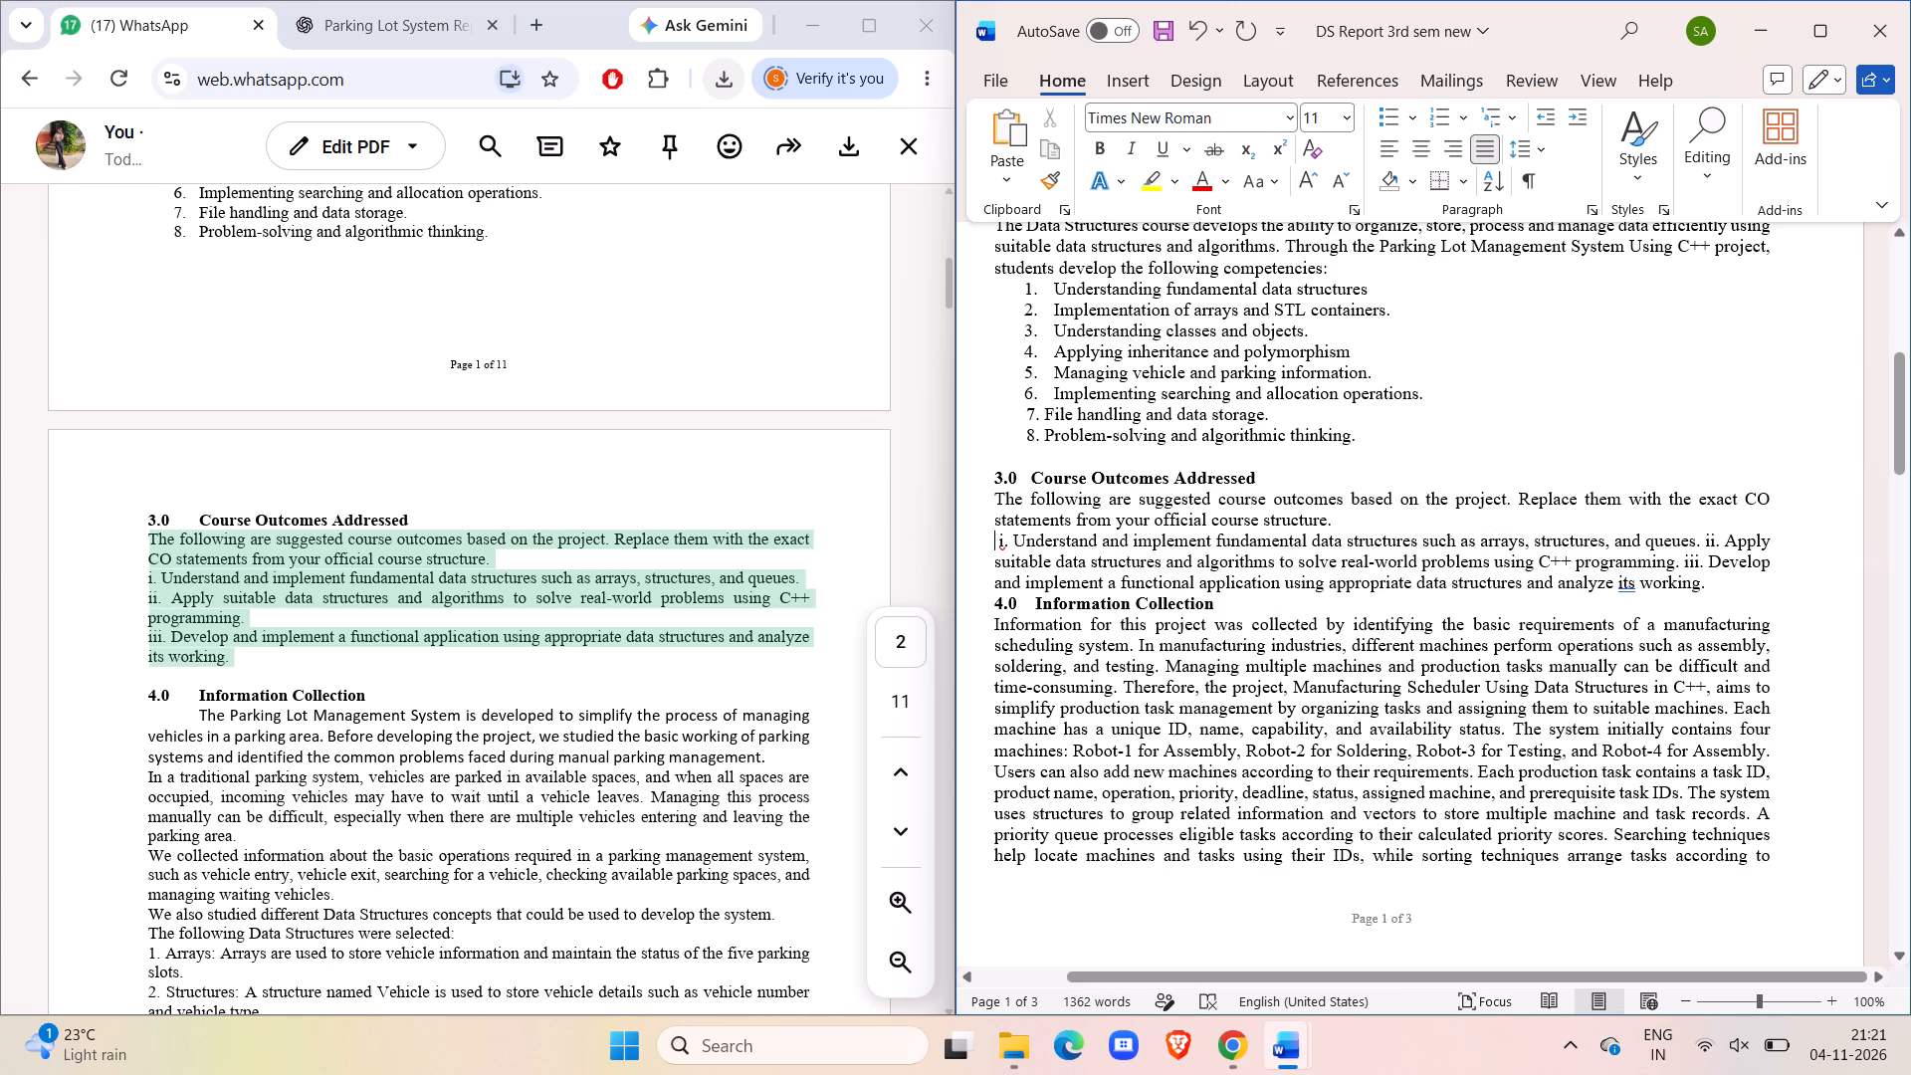
Insert a space after the first course outcome's numeral in section 3.0.
click(999, 544)
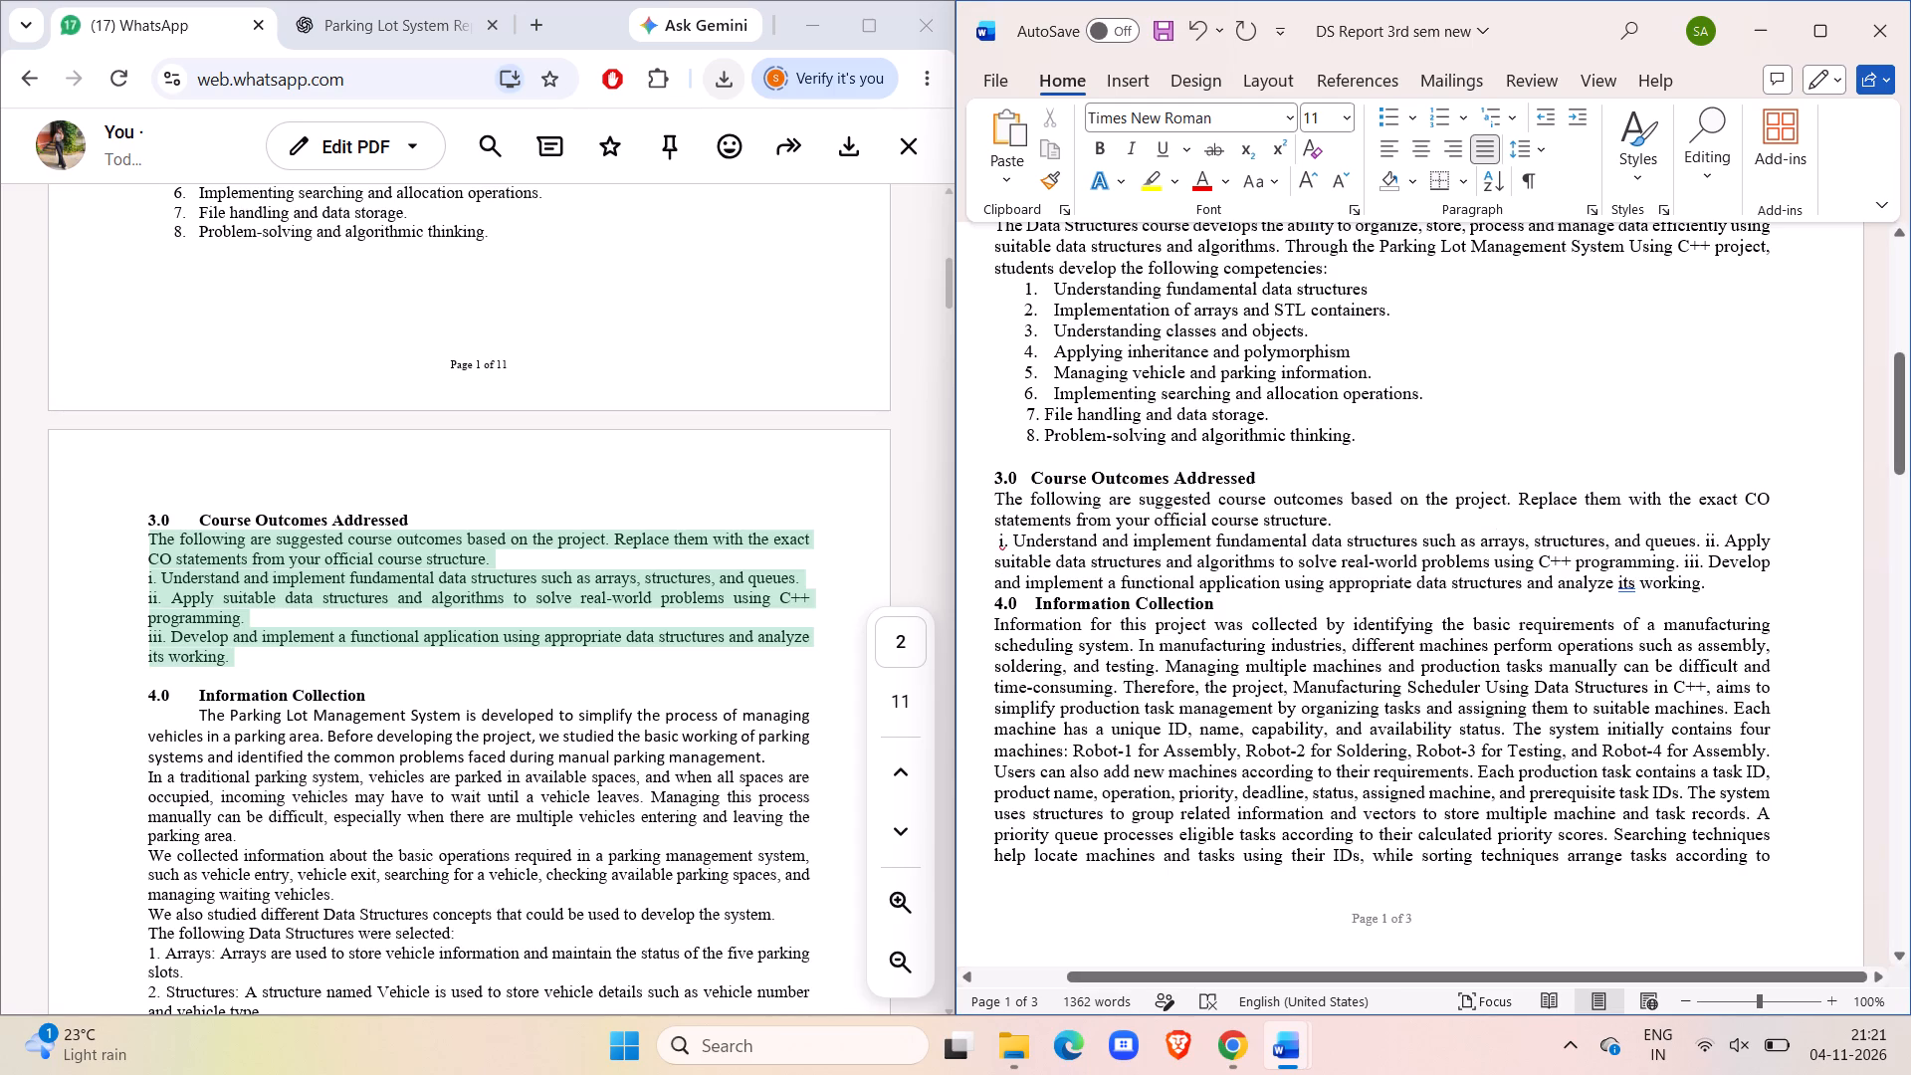
key(Right)
key(space)
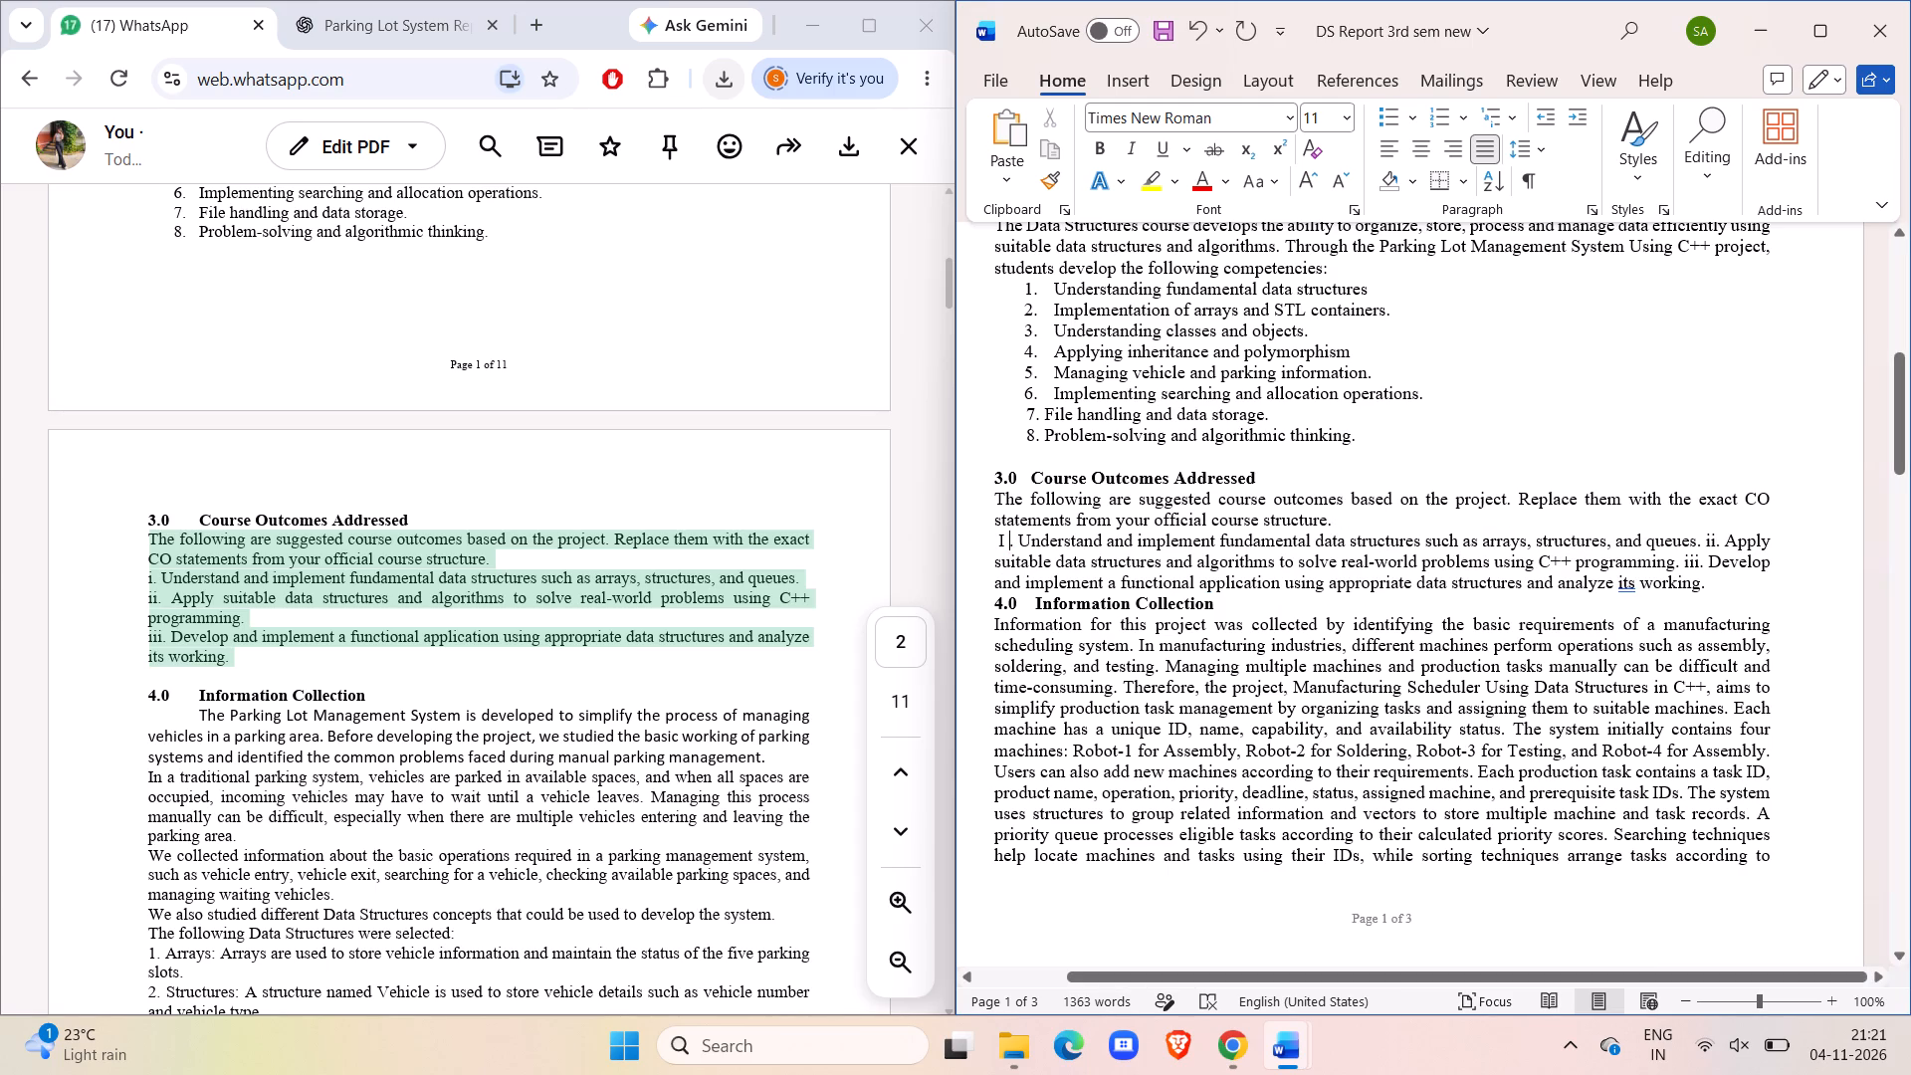
Put course outcomes ii and iii on their own lines, each starting with a leading space.
click(1705, 544)
key(Return)
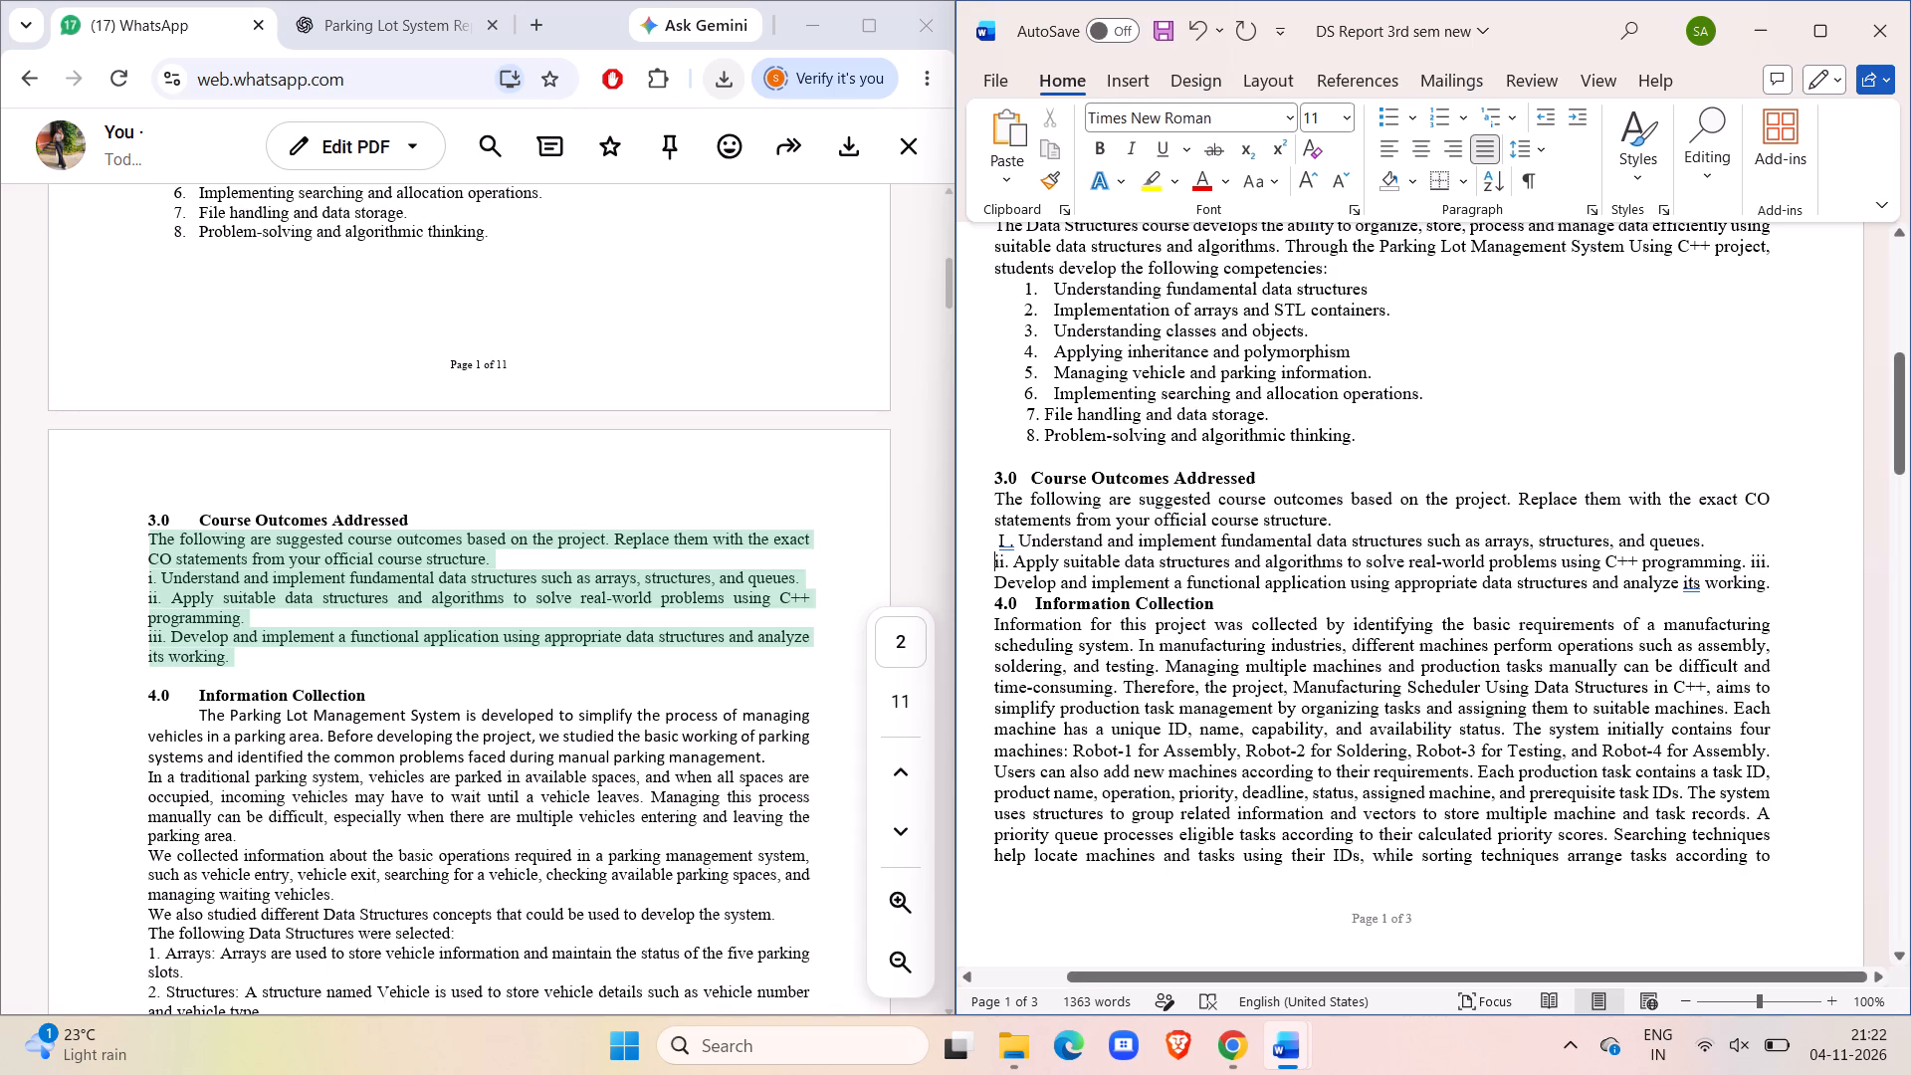
key(space)
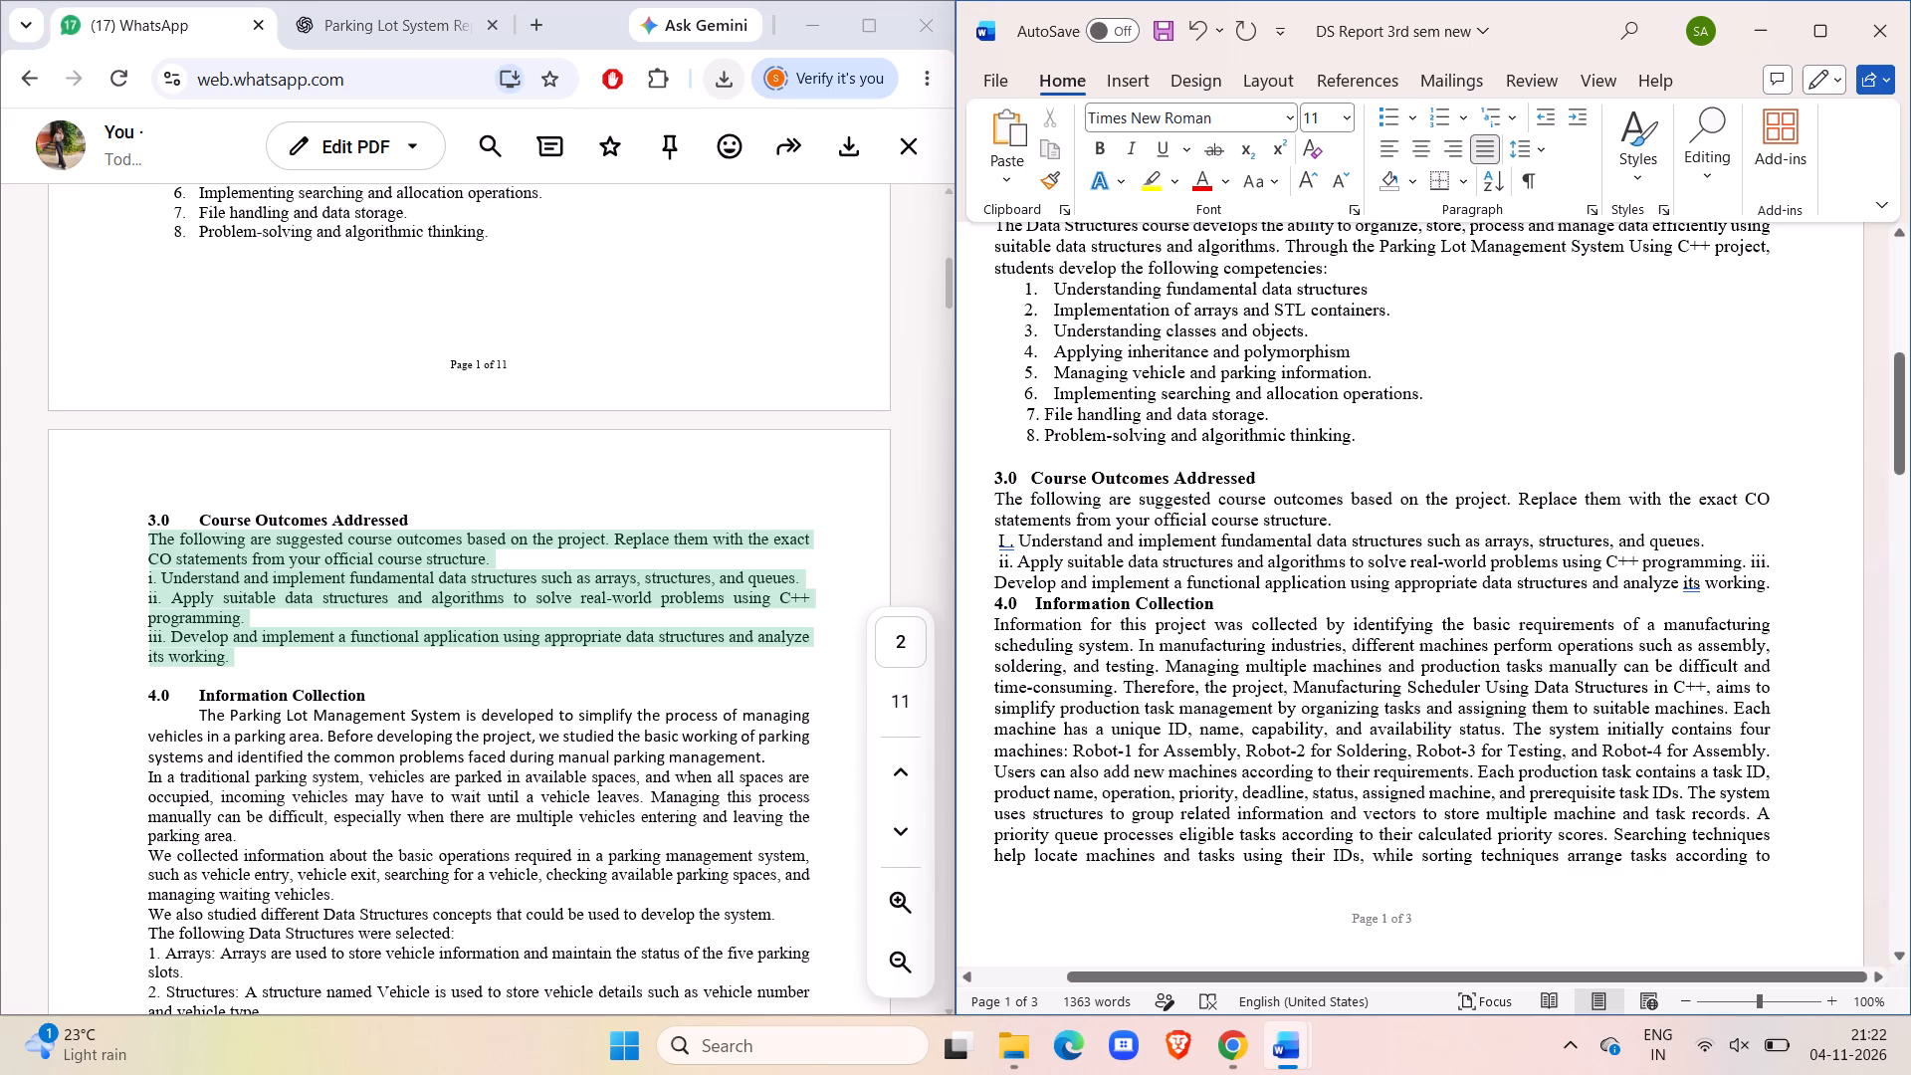
click(1748, 563)
key(Return)
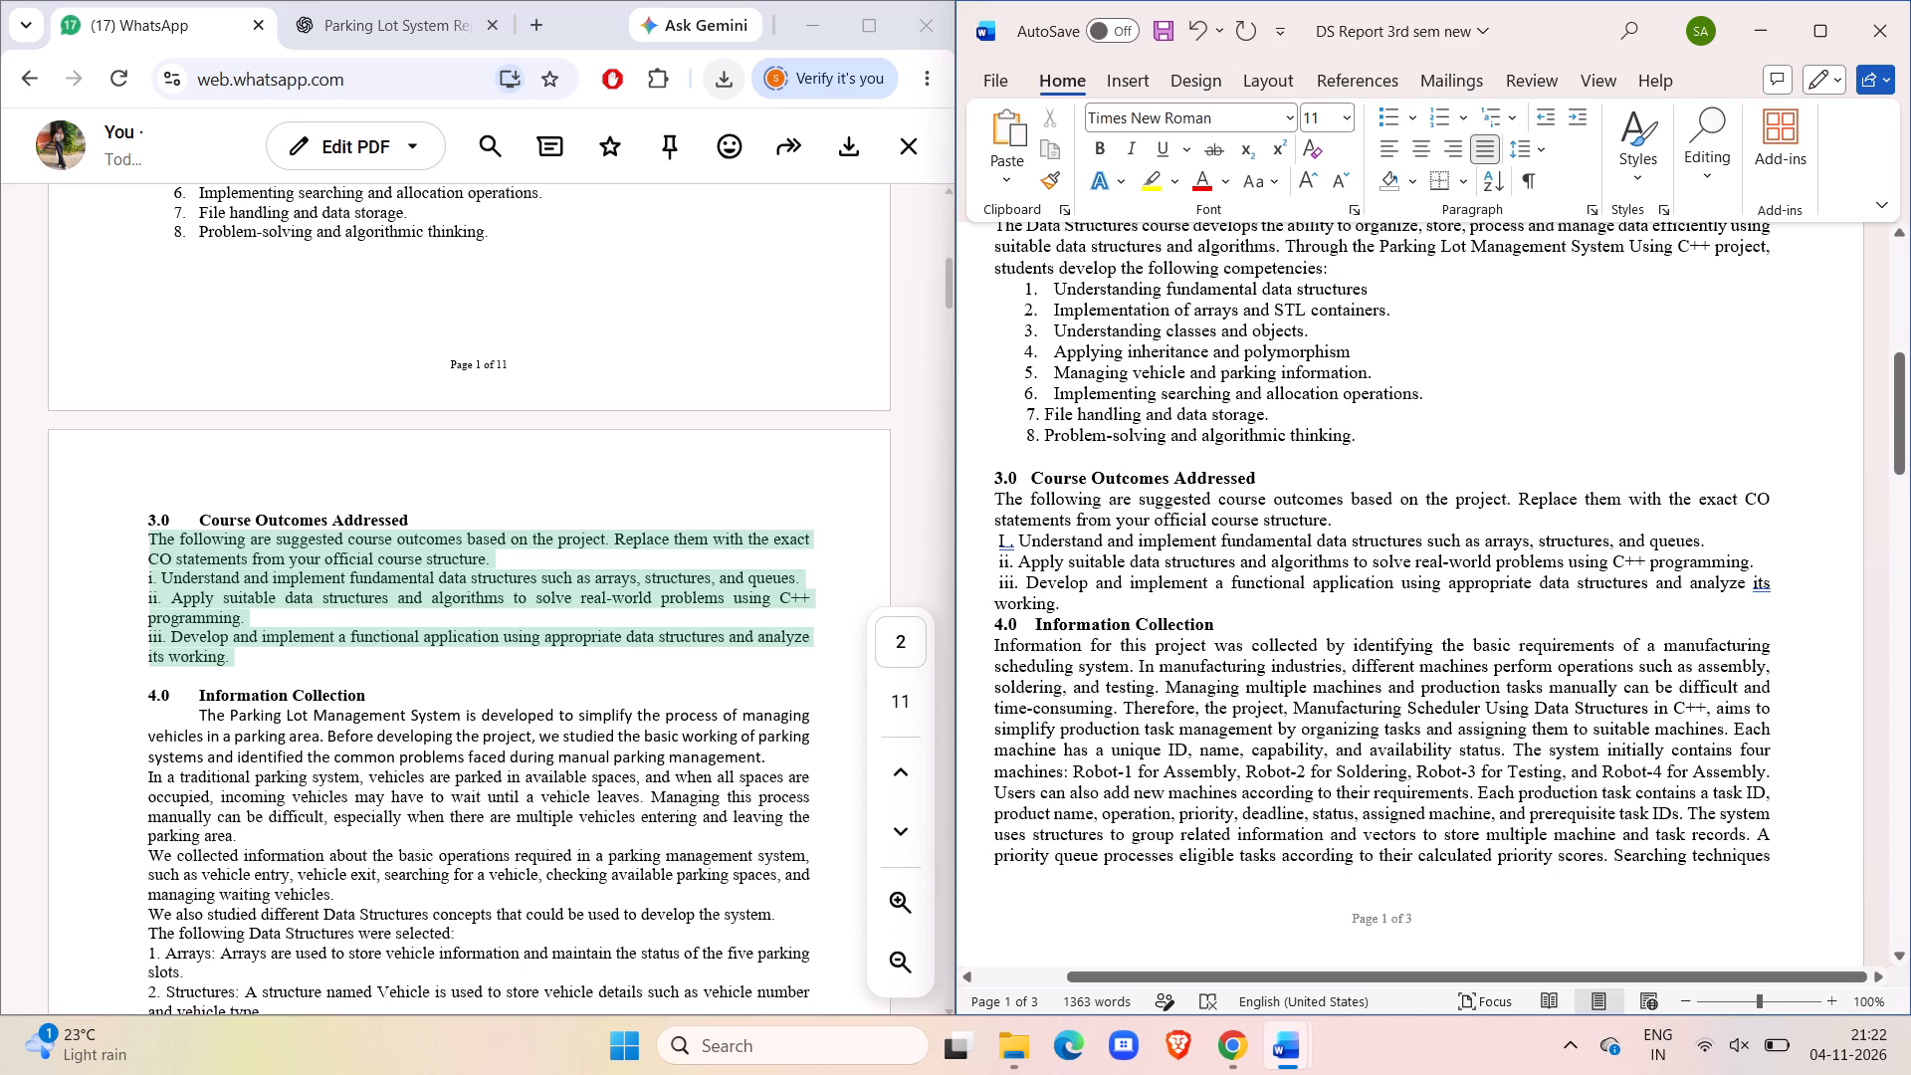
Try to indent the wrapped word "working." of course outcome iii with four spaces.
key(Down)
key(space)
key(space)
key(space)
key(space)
Break course outcome iii before "its" and indent the new line with five spaces.
click(1753, 586)
key(BackSpace)
key(space)
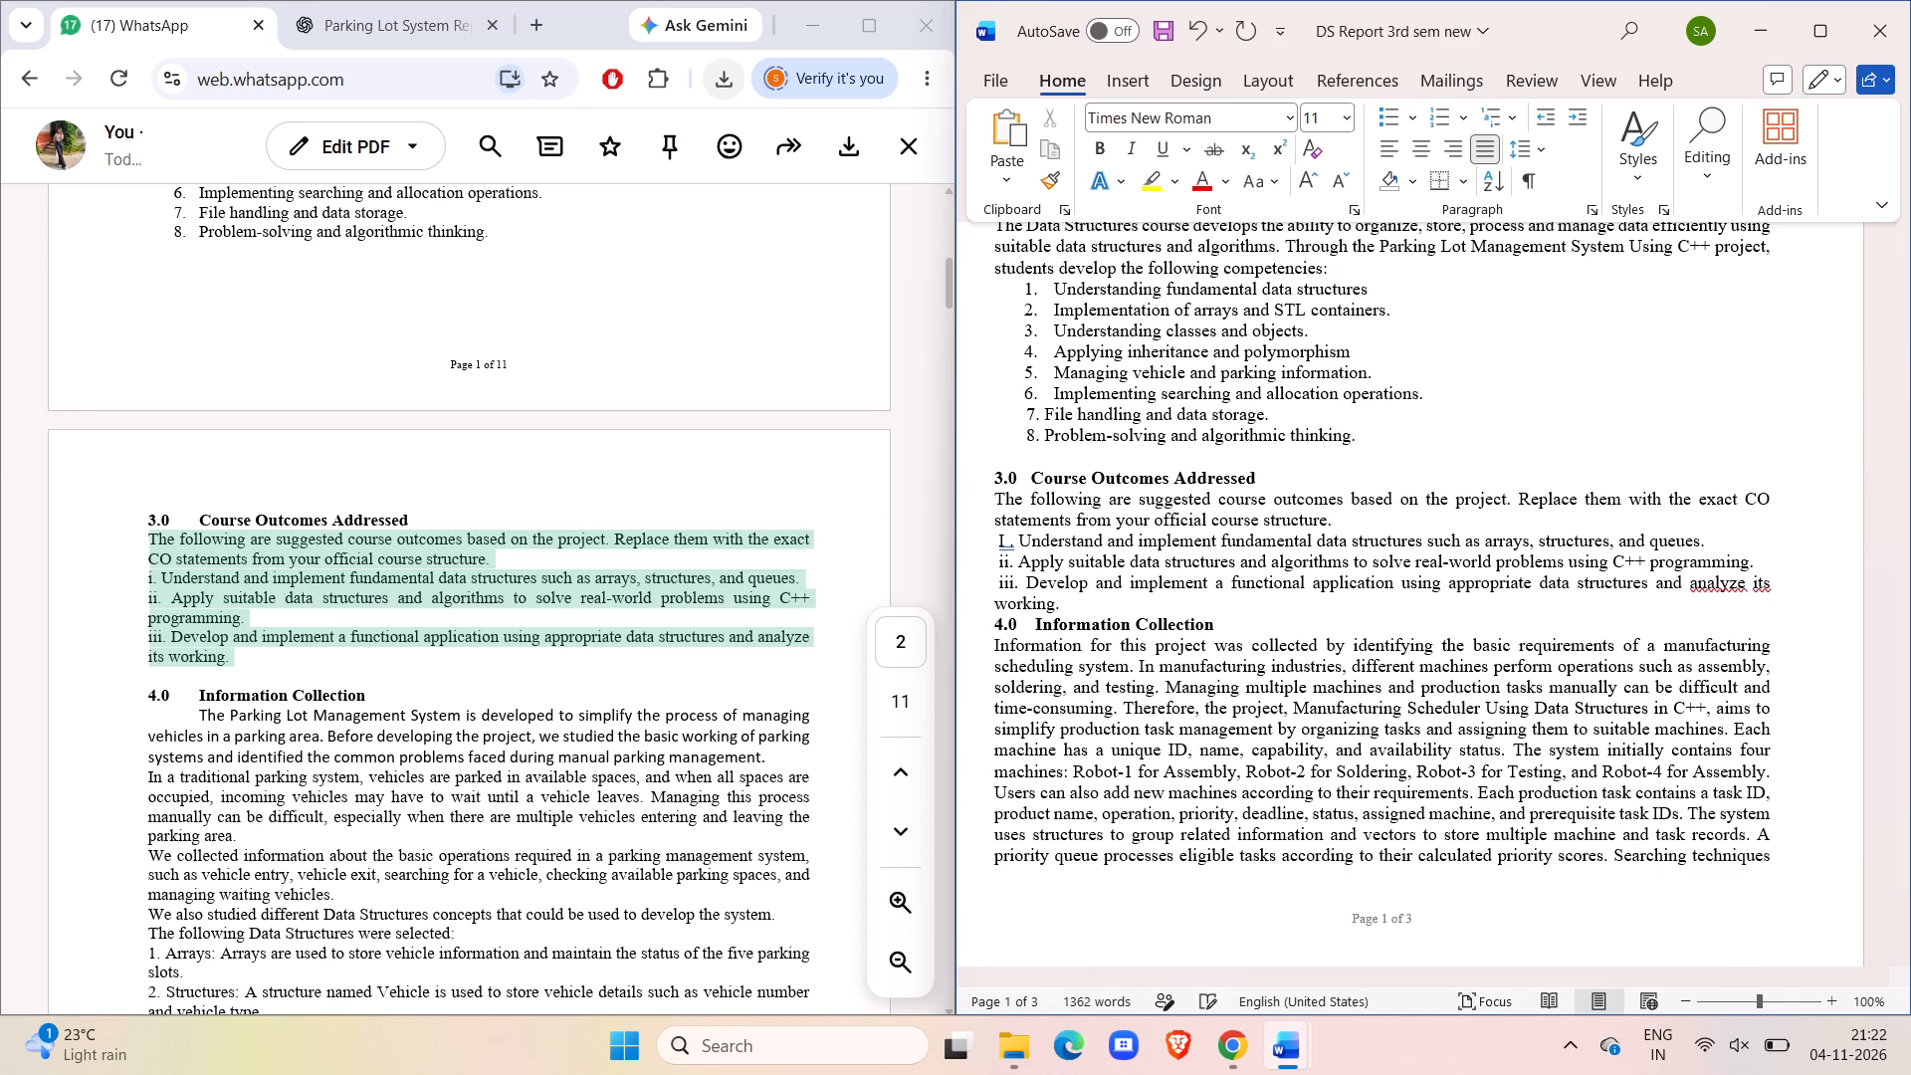
key(Return)
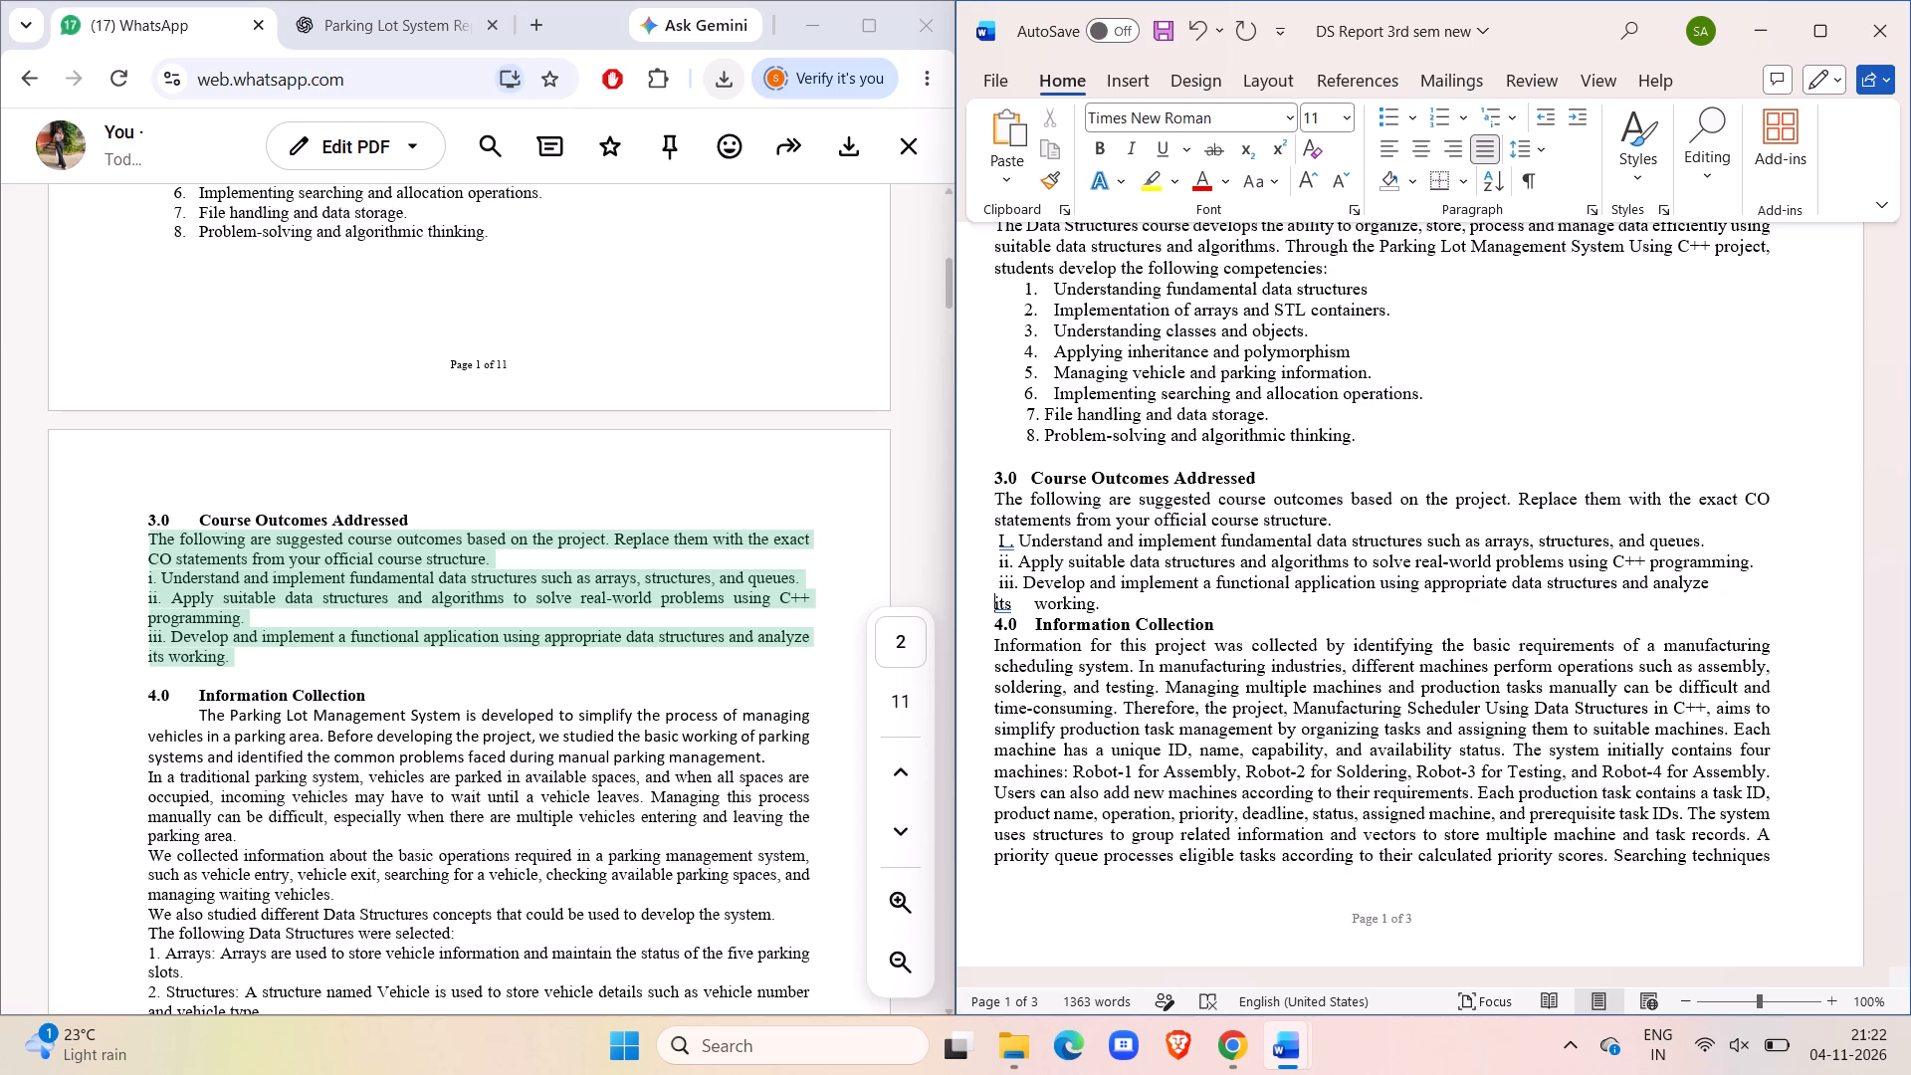
key(space)
key(space)
key(space)
key(space)
key(space)
Remove the extra spaces between "its" and "working." in course outcome iii.
key(Right)
key(Right)
key(Right)
key(Right)
key(Right)
key(Right)
key(Right)
key(Right)
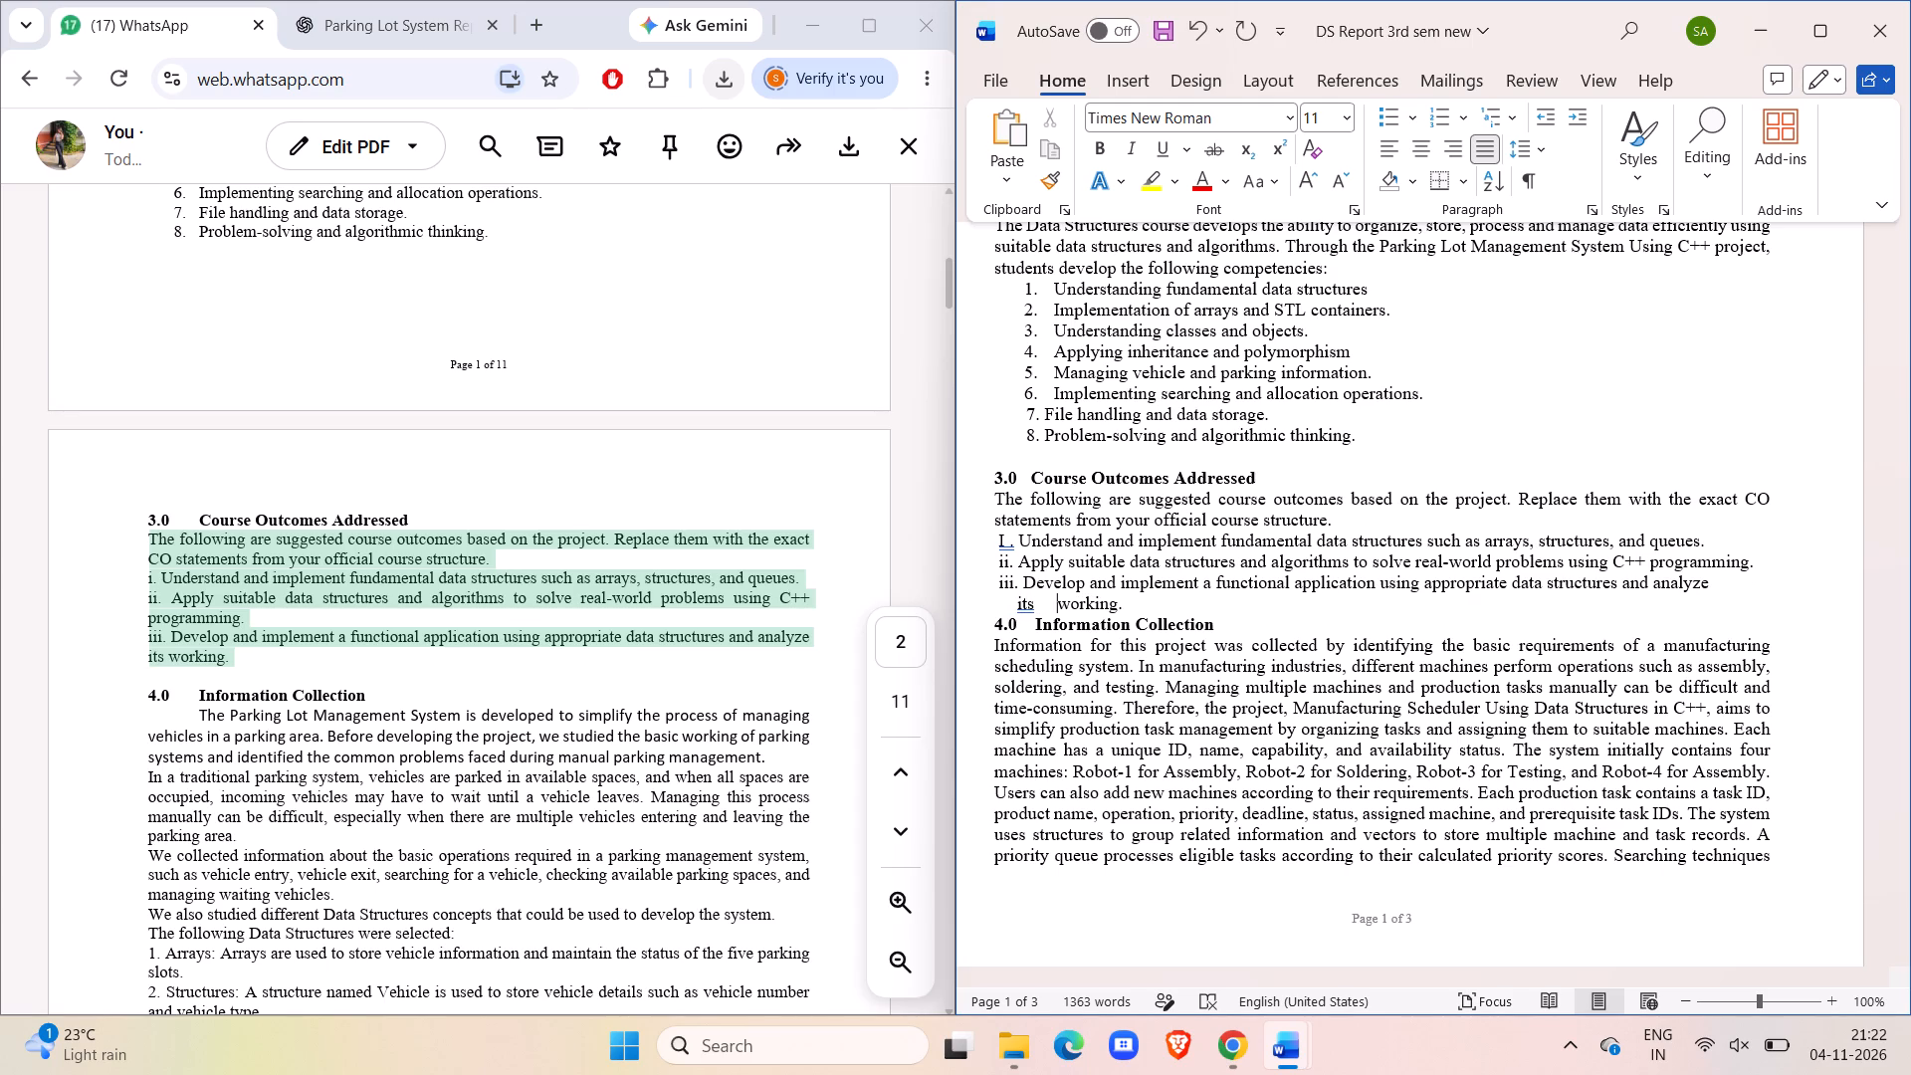
key(BackSpace)
key(BackSpace)
key(BackSpace)
key(BackSpace)
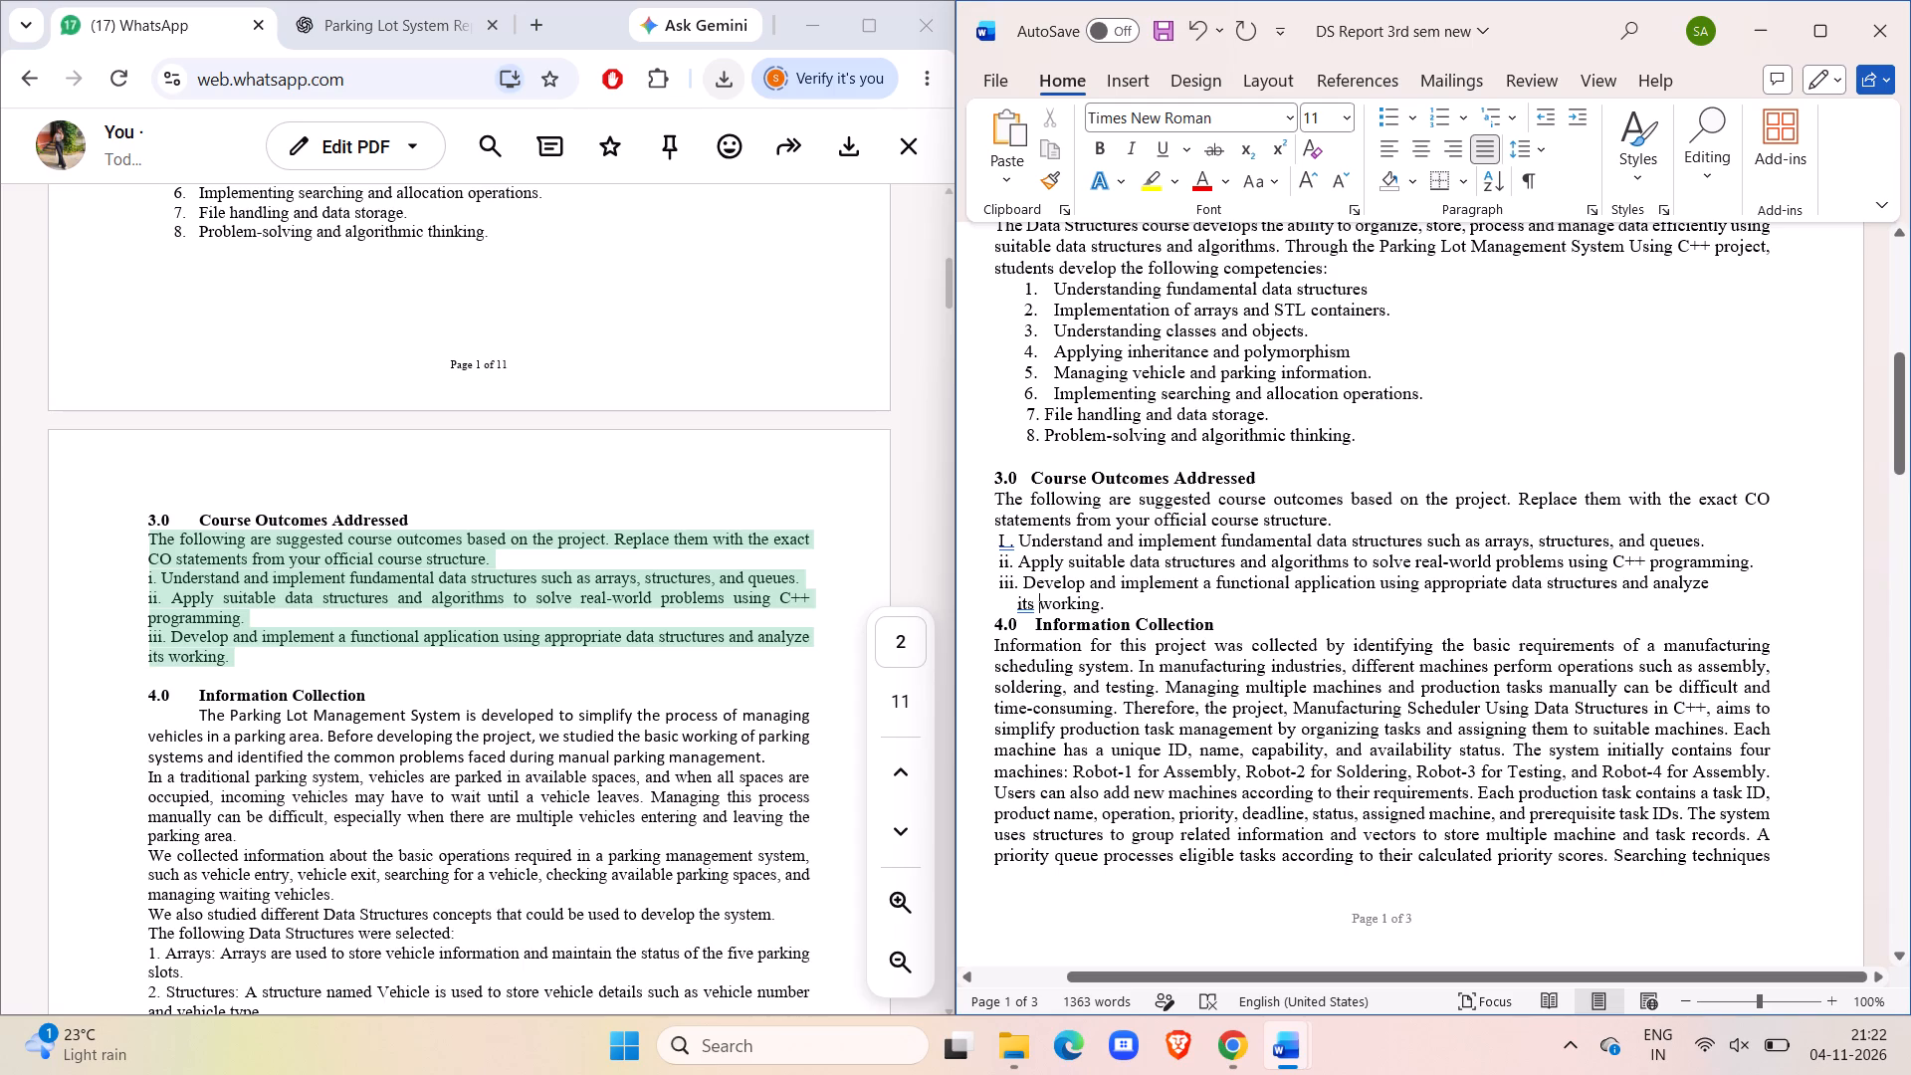
Change "its" to "it's" in the last line of course outcome iii.
click(1024, 603)
key(Right)
key(apostrophe)
Add a blank line between course outcome iii and the 4.0 Information Collection heading.
click(1204, 616)
click(1160, 611)
key(Return)
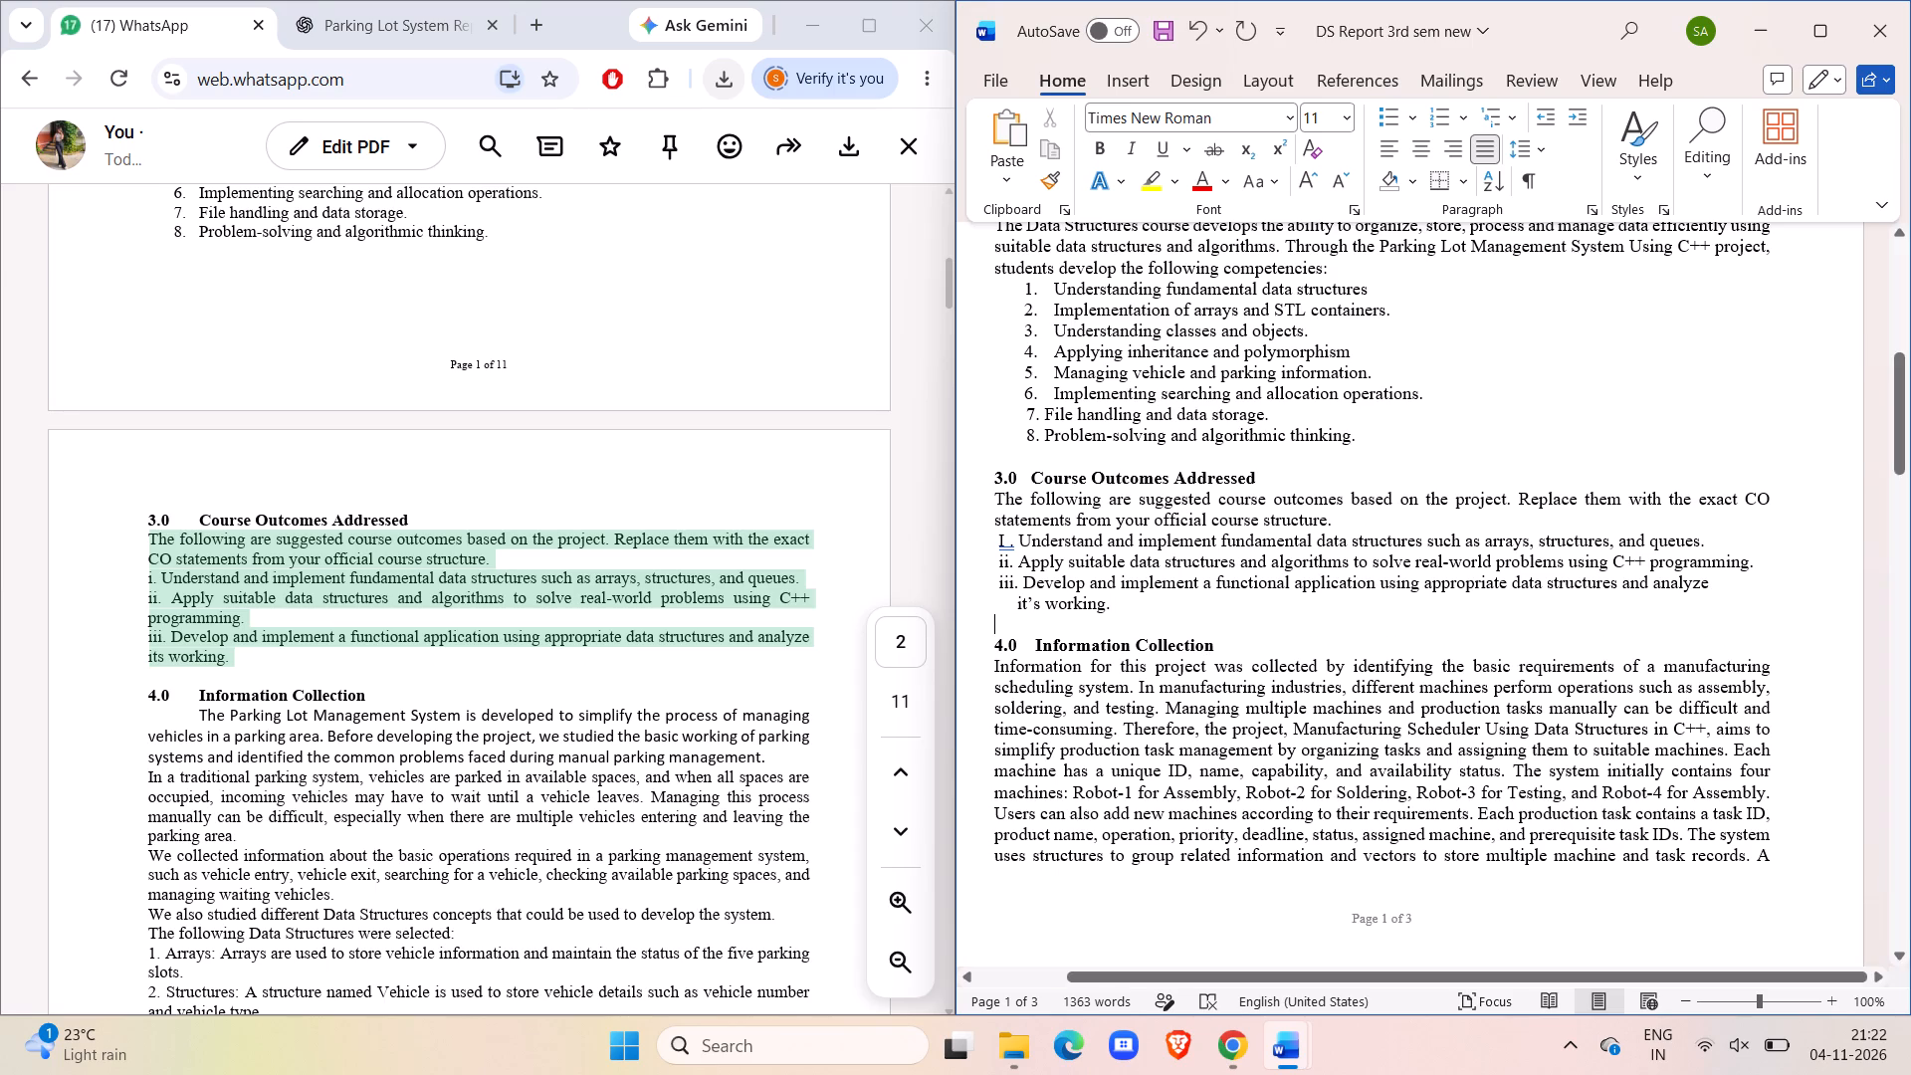
Switch to the WhatsApp PDF and go through its 4.0 Information Collection section.
scroll(719, 660, down, 1)
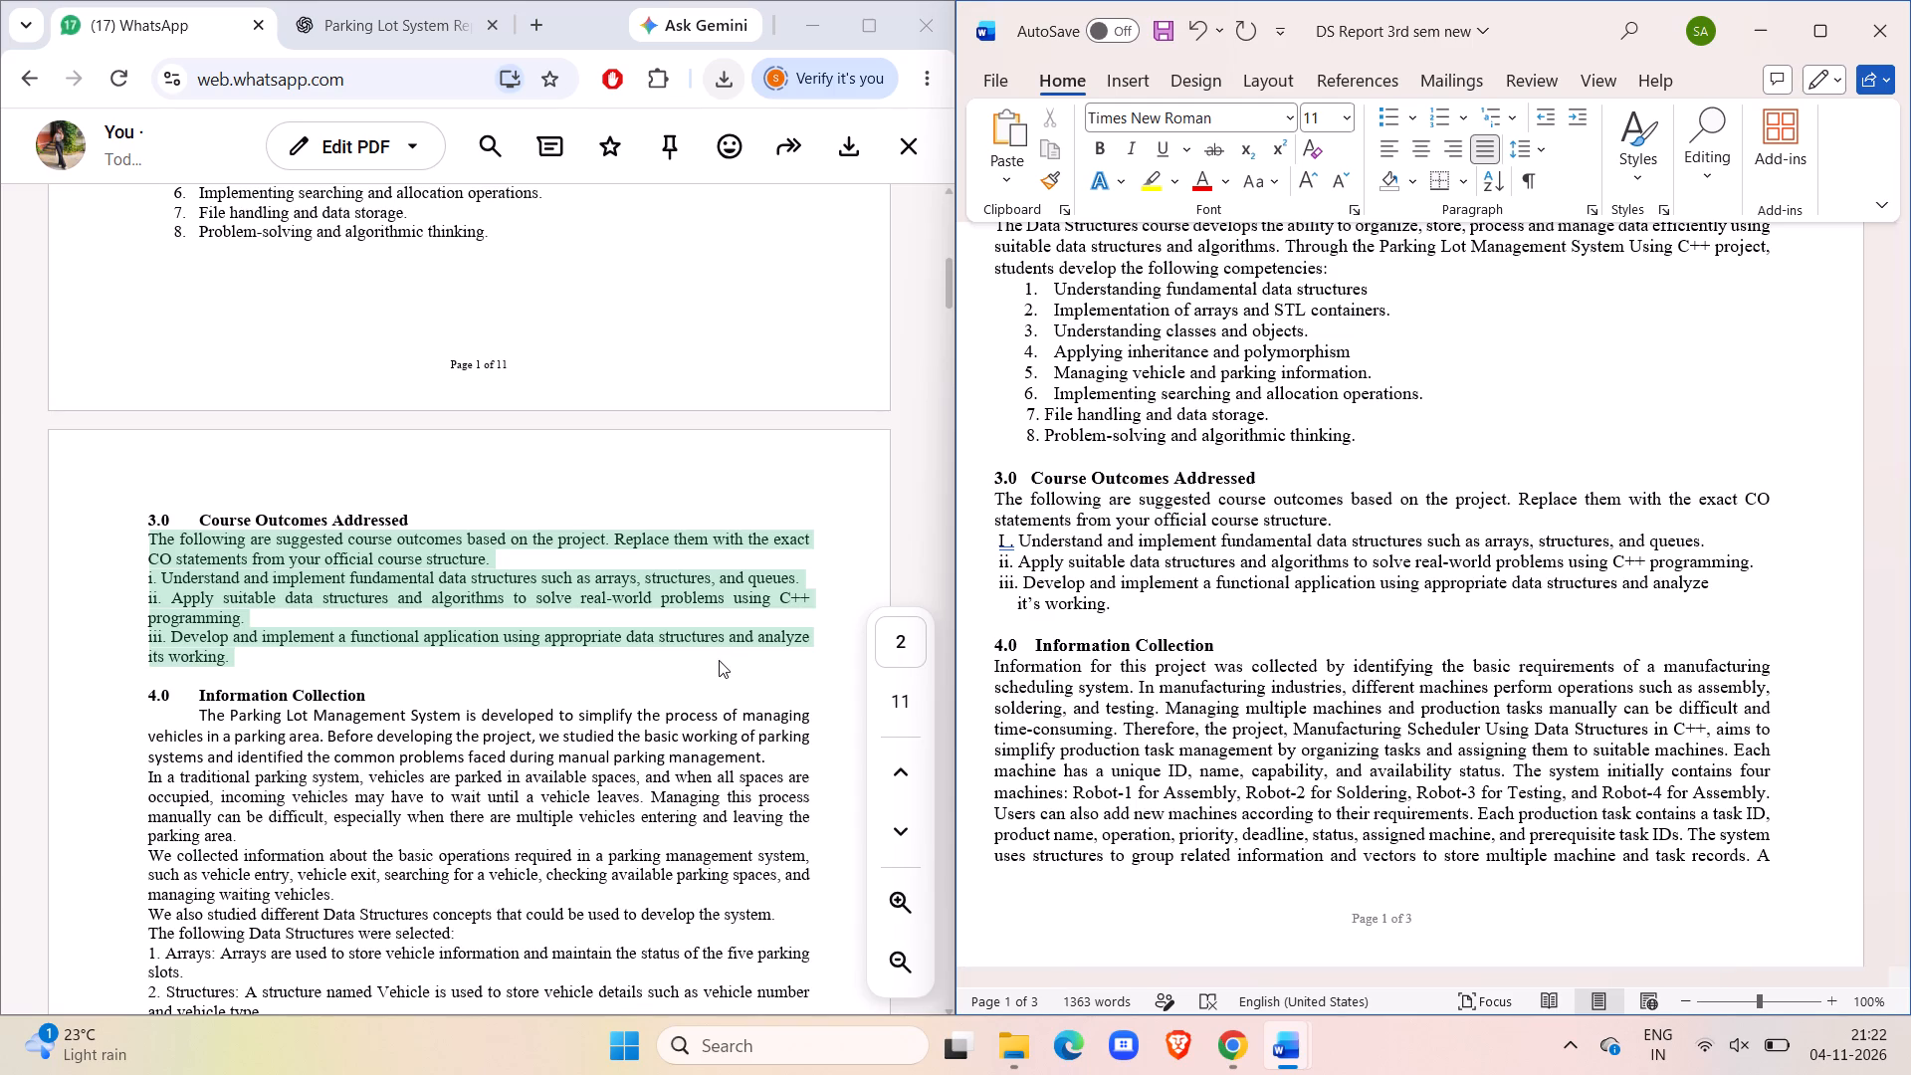
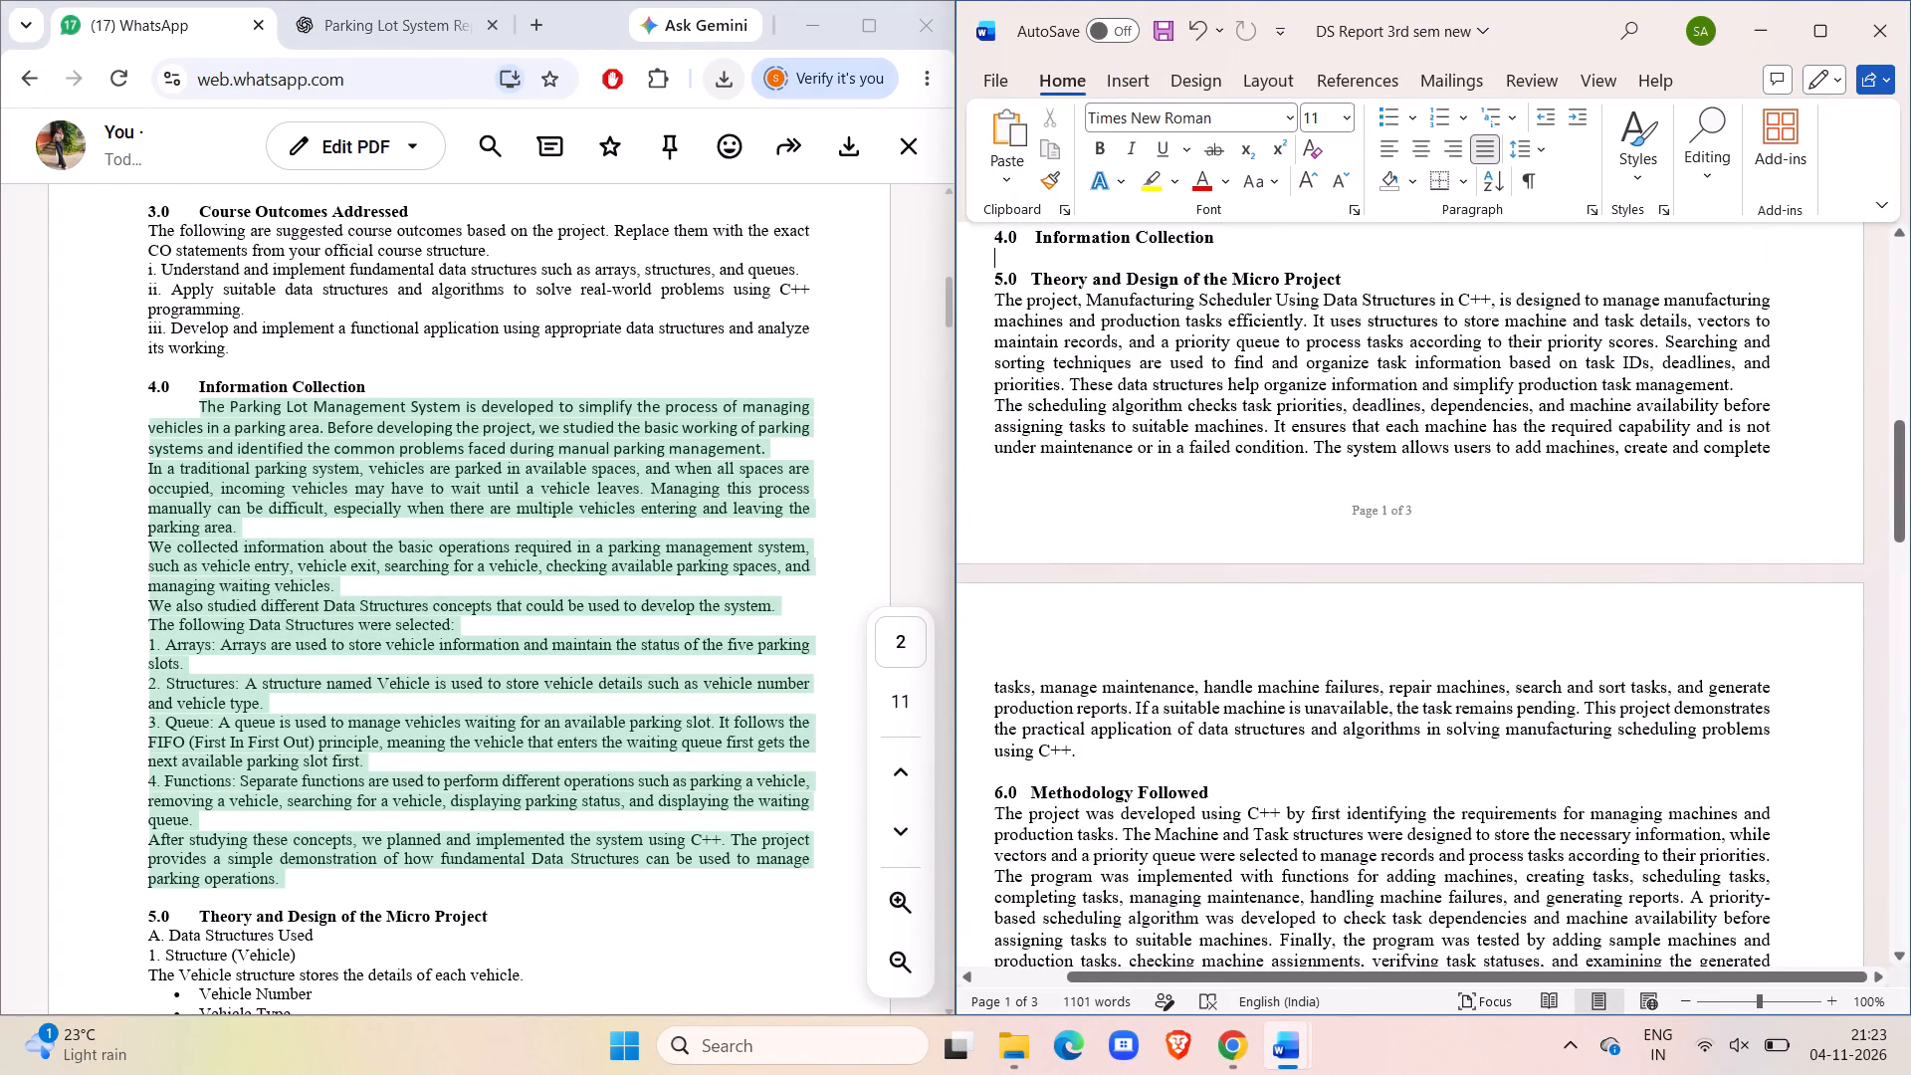
Paste the copied Parking Lot Management System information text beneath the 4.0 Information Collection heading in the report.
key(ctrl+v)
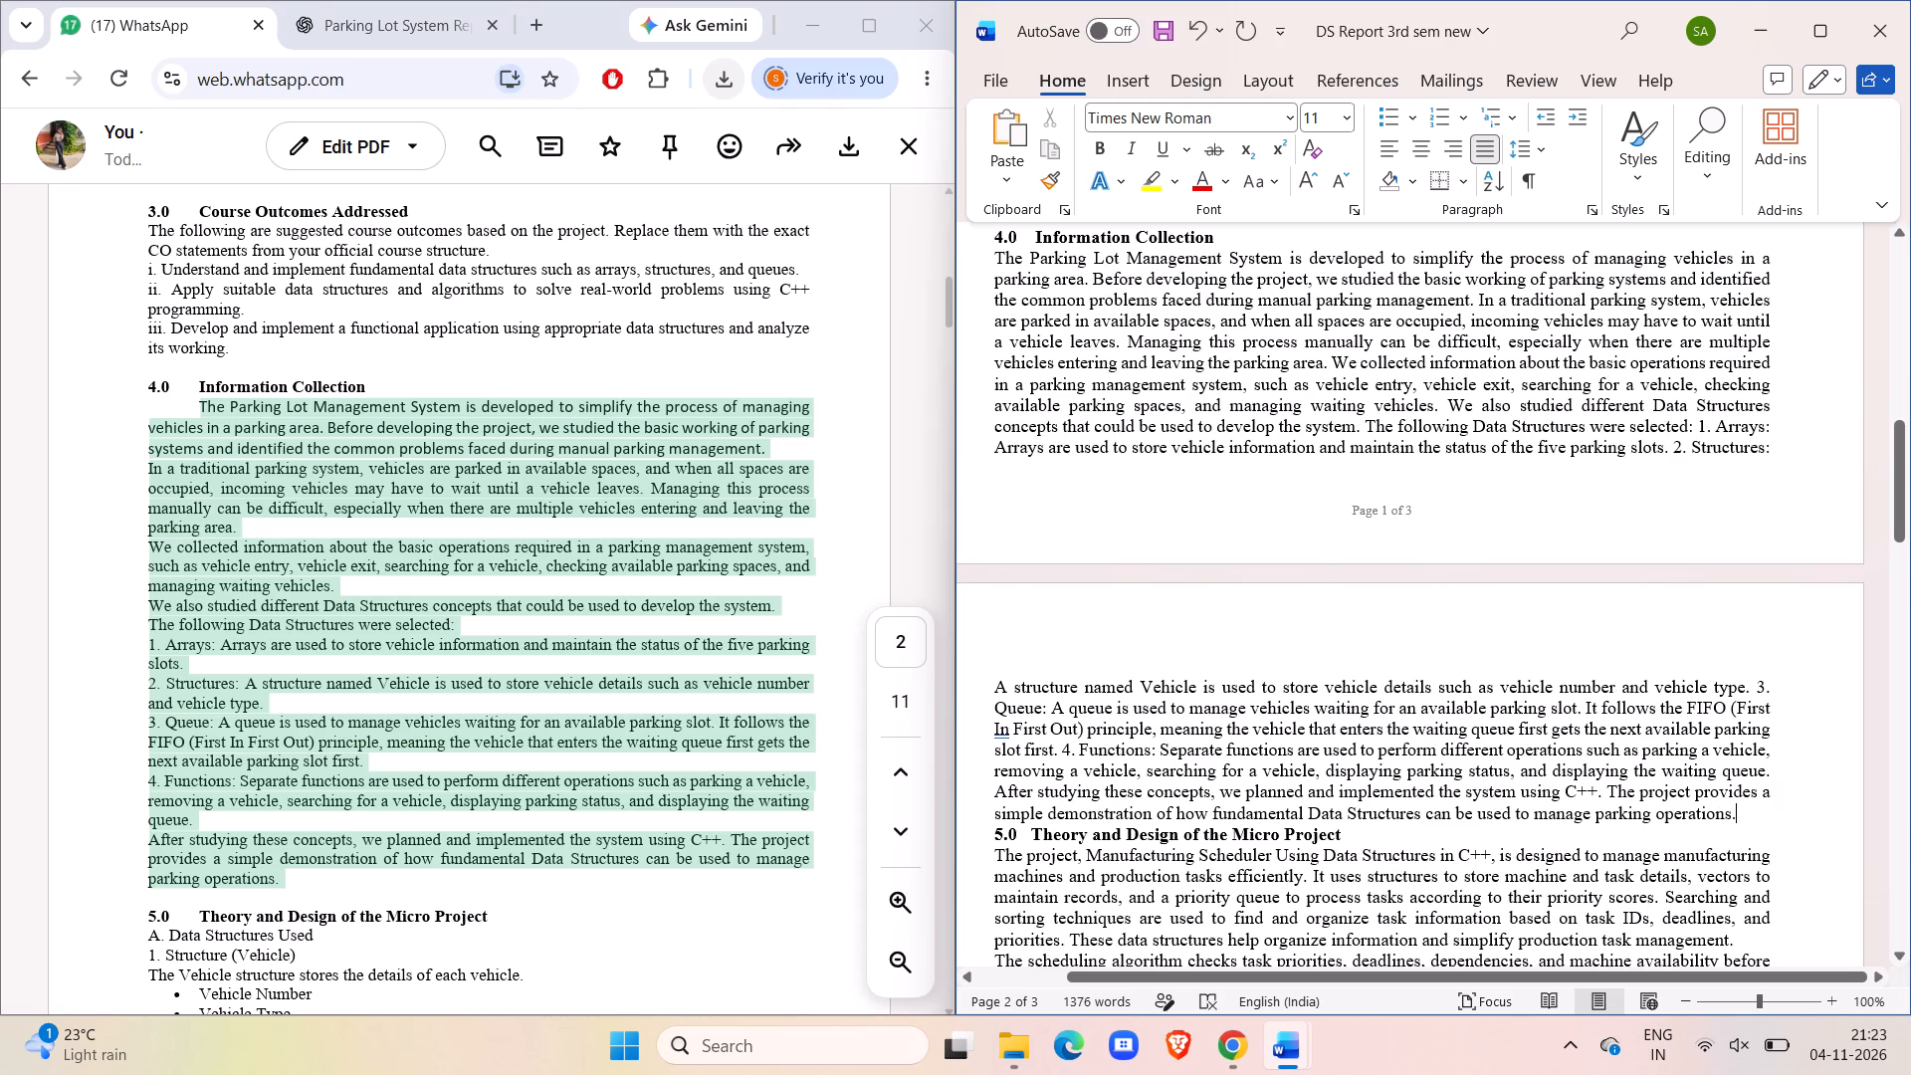
Start each numbered data structure item in section 4.0, Arrays, Structures, Queue and Functions, on its own line.
click(1696, 426)
key(Return)
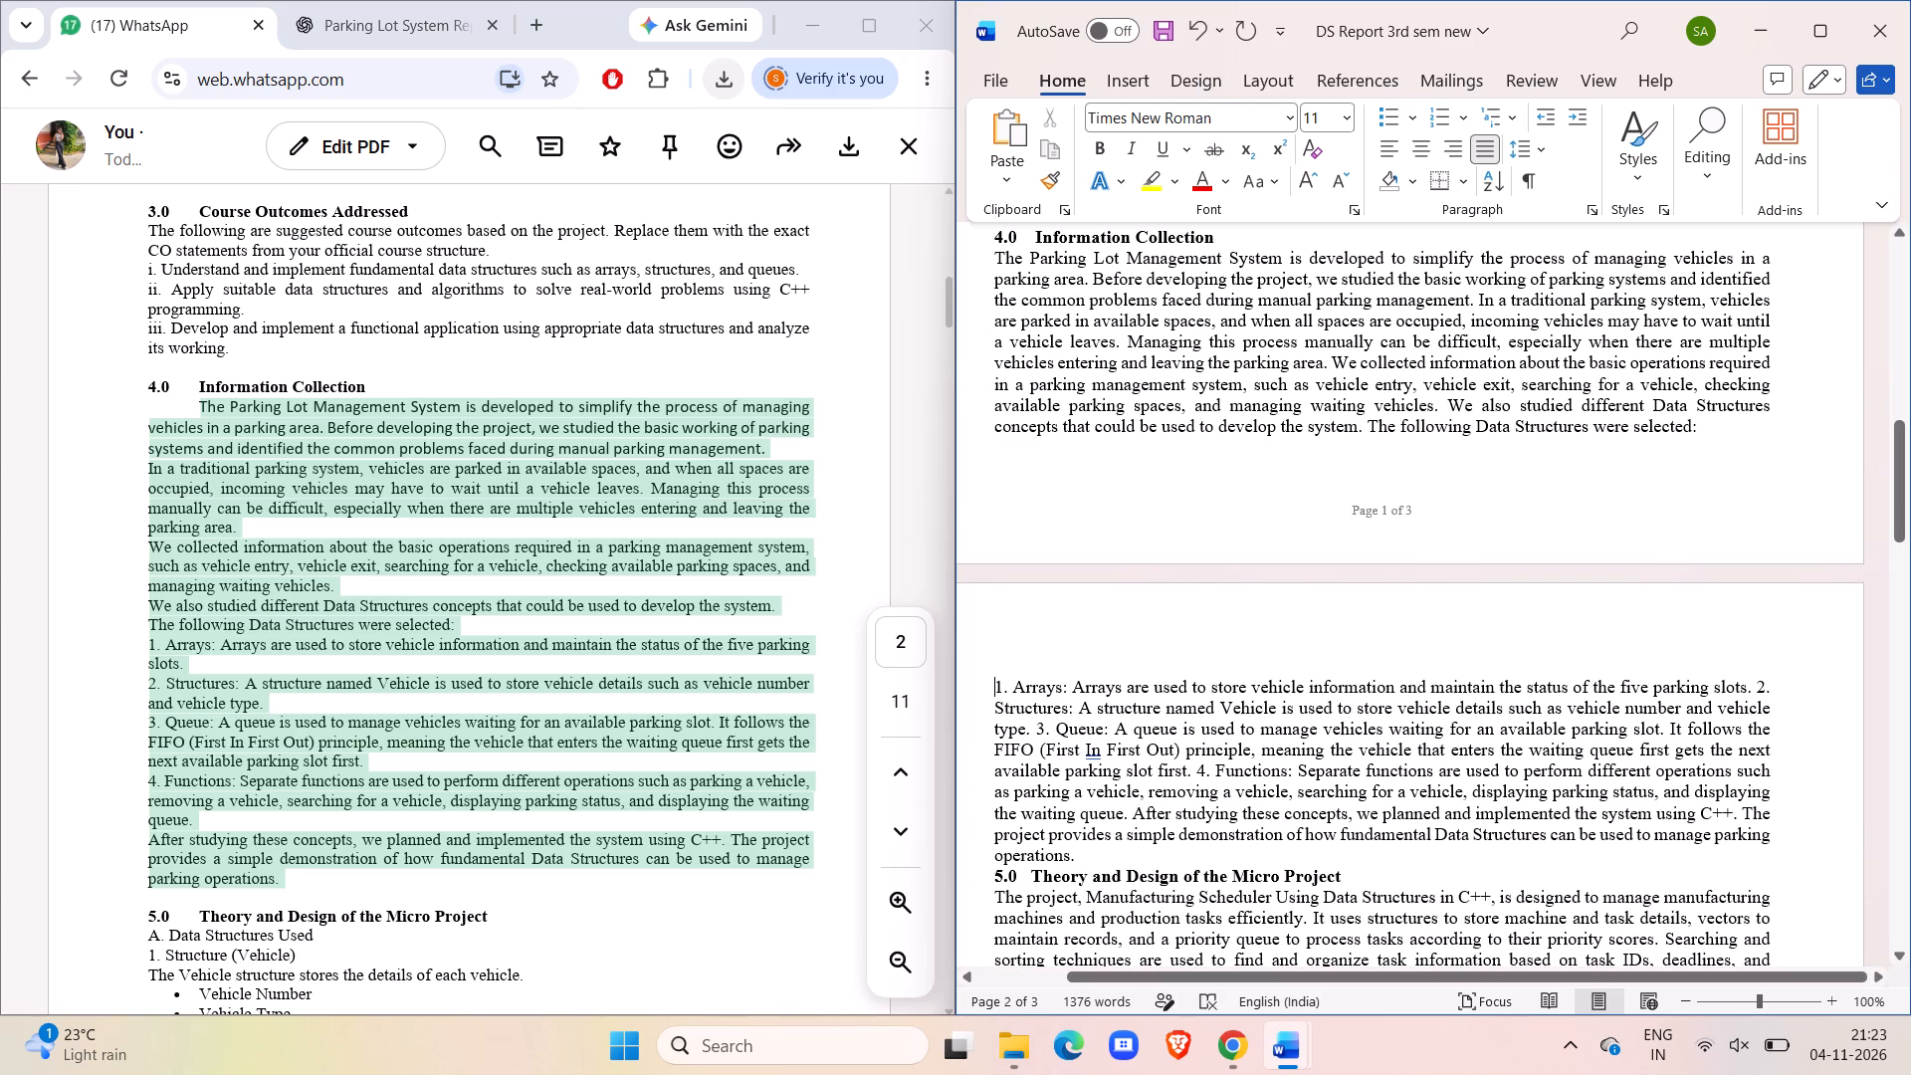
click(1752, 685)
key(Return)
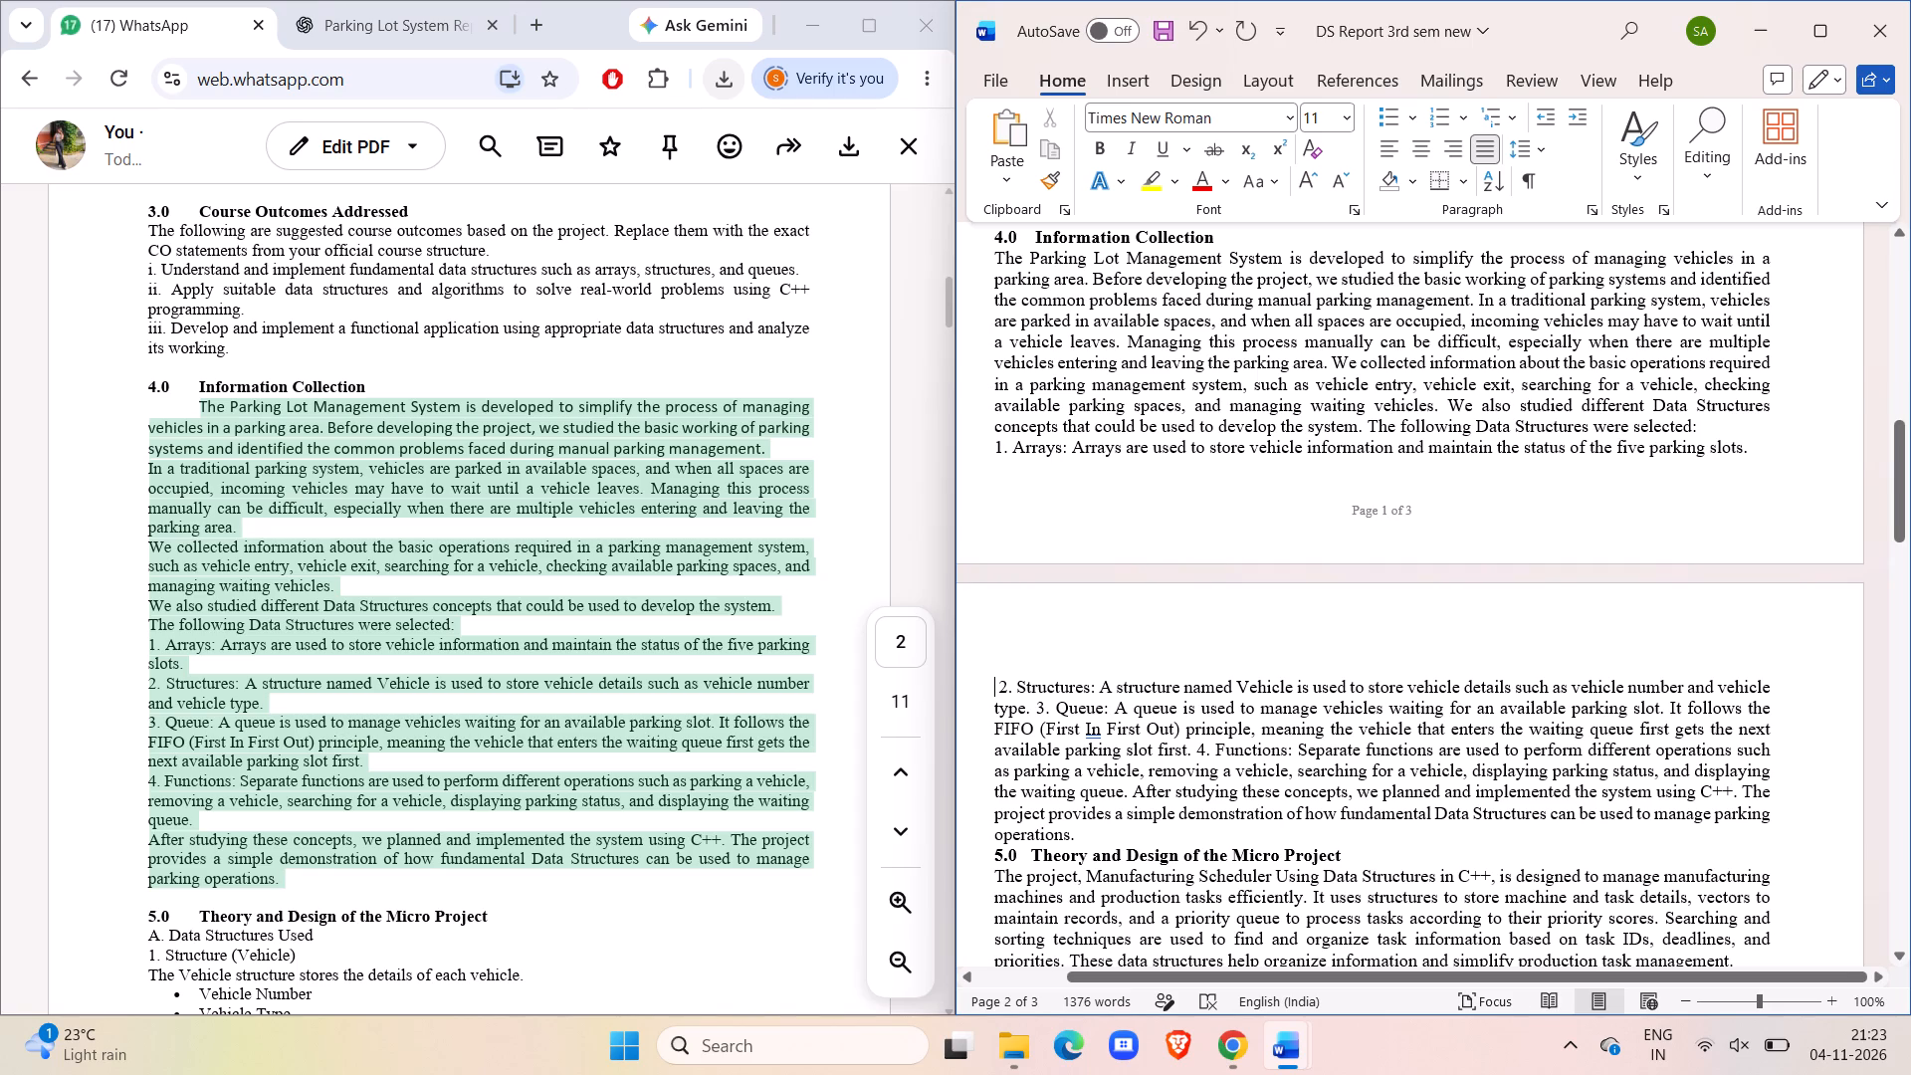
click(1036, 705)
key(Return)
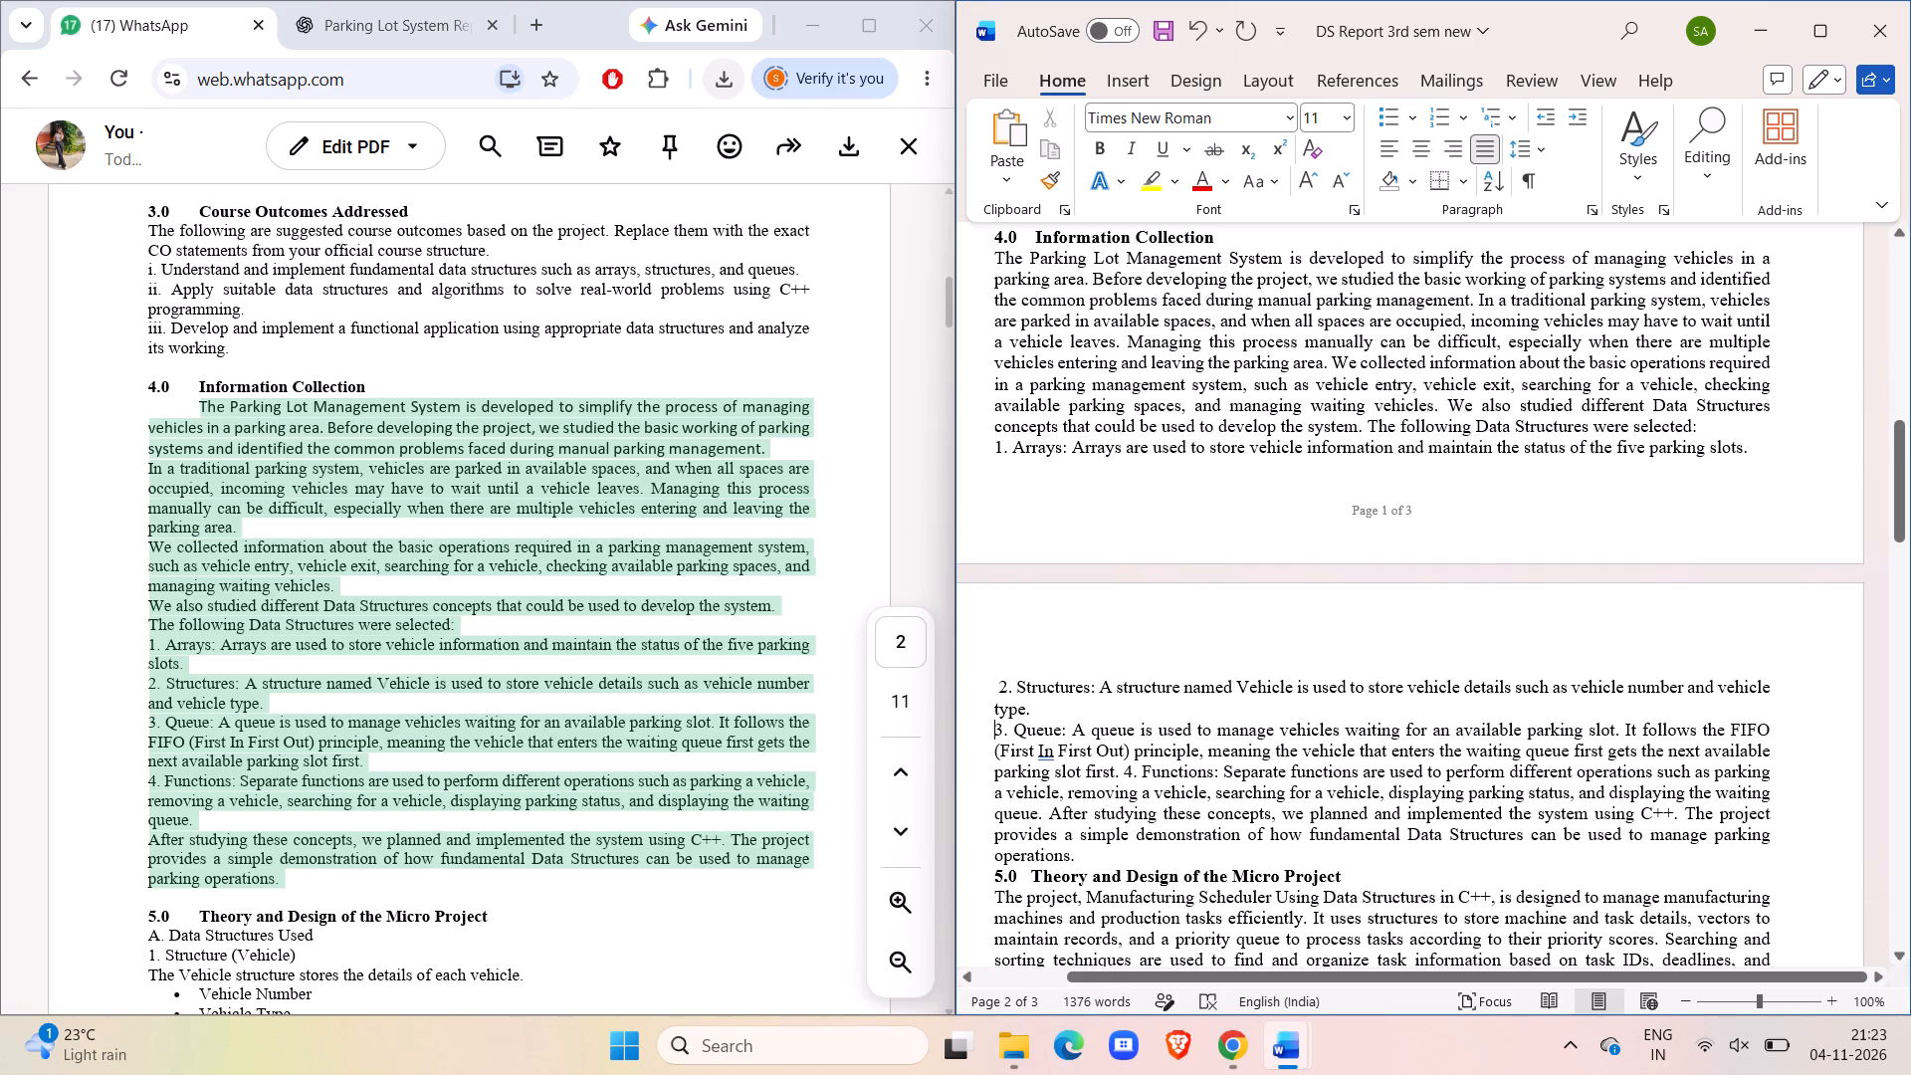
click(1119, 770)
key(Return)
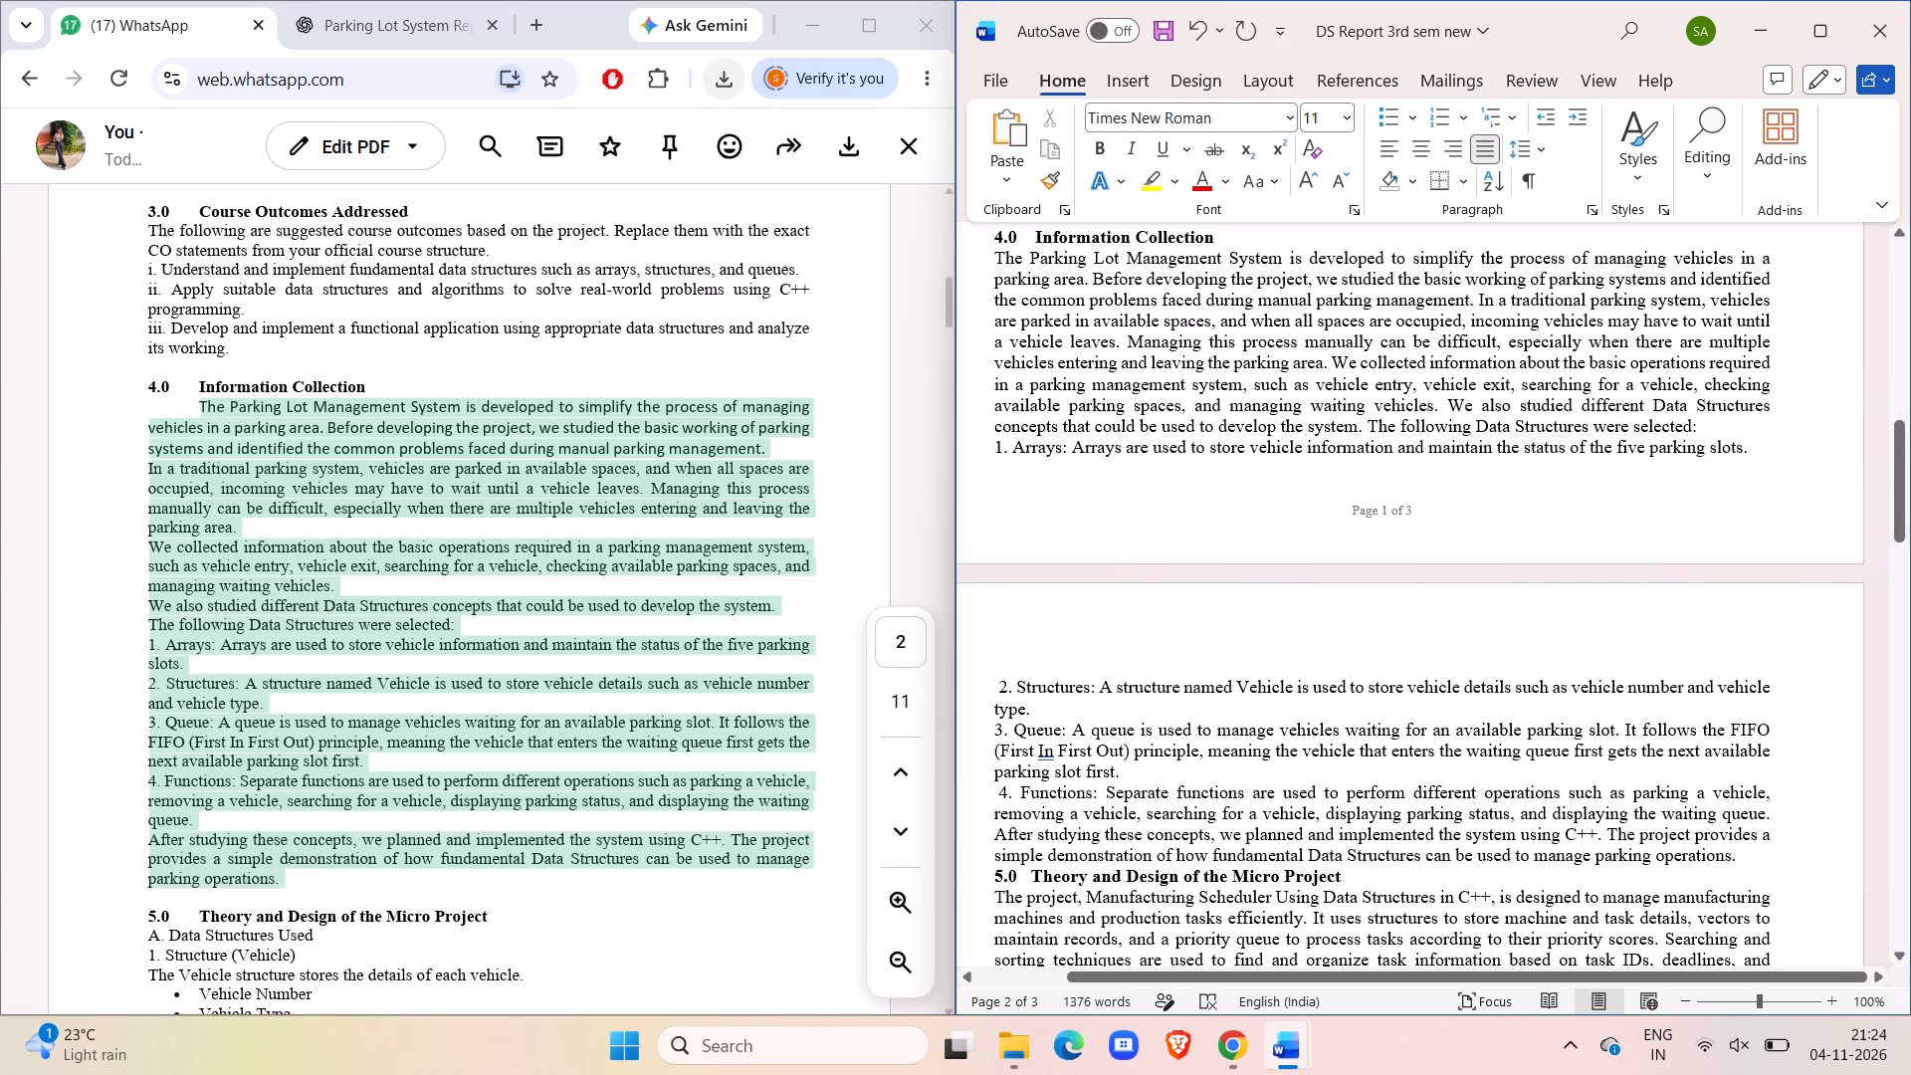
Add a blank line between the end of section 4.0 and the 5.0 Theory and Design of the Micro Project heading.
click(1750, 866)
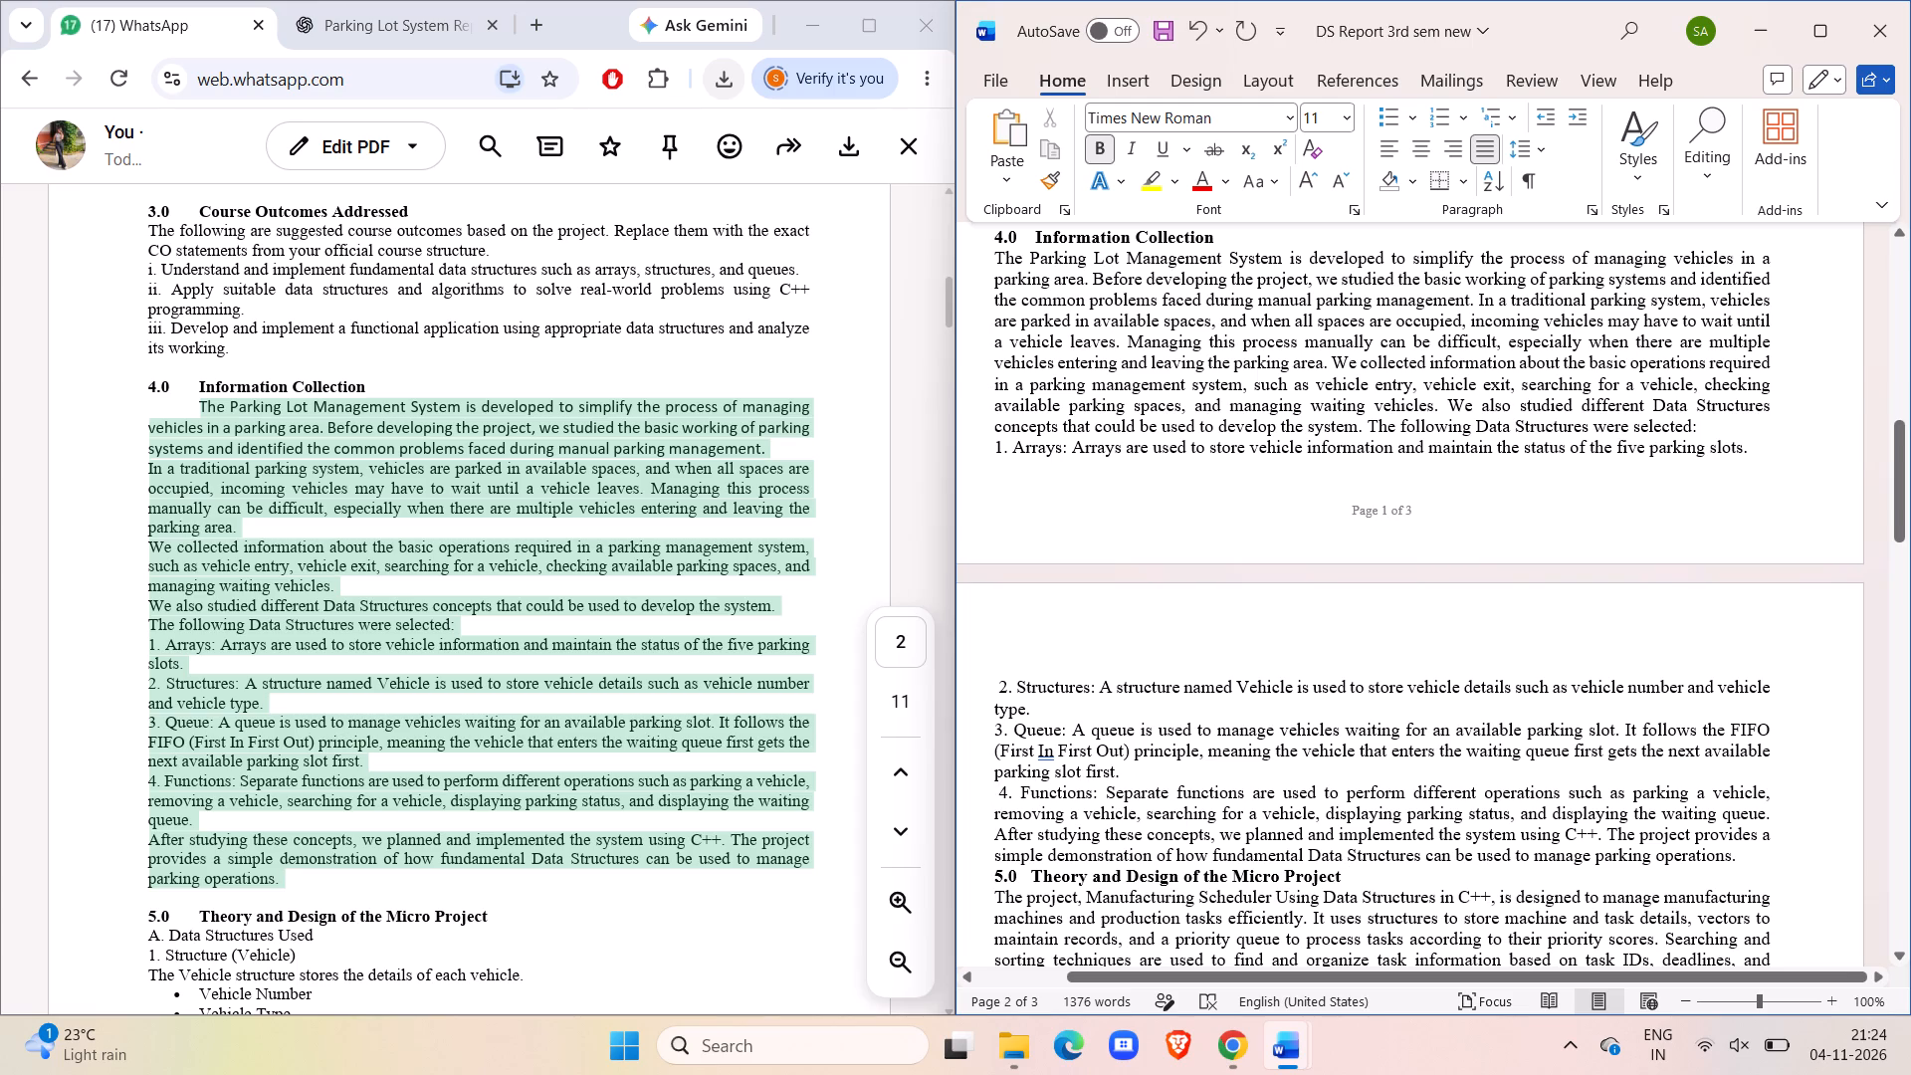
click(1756, 849)
key(Return)
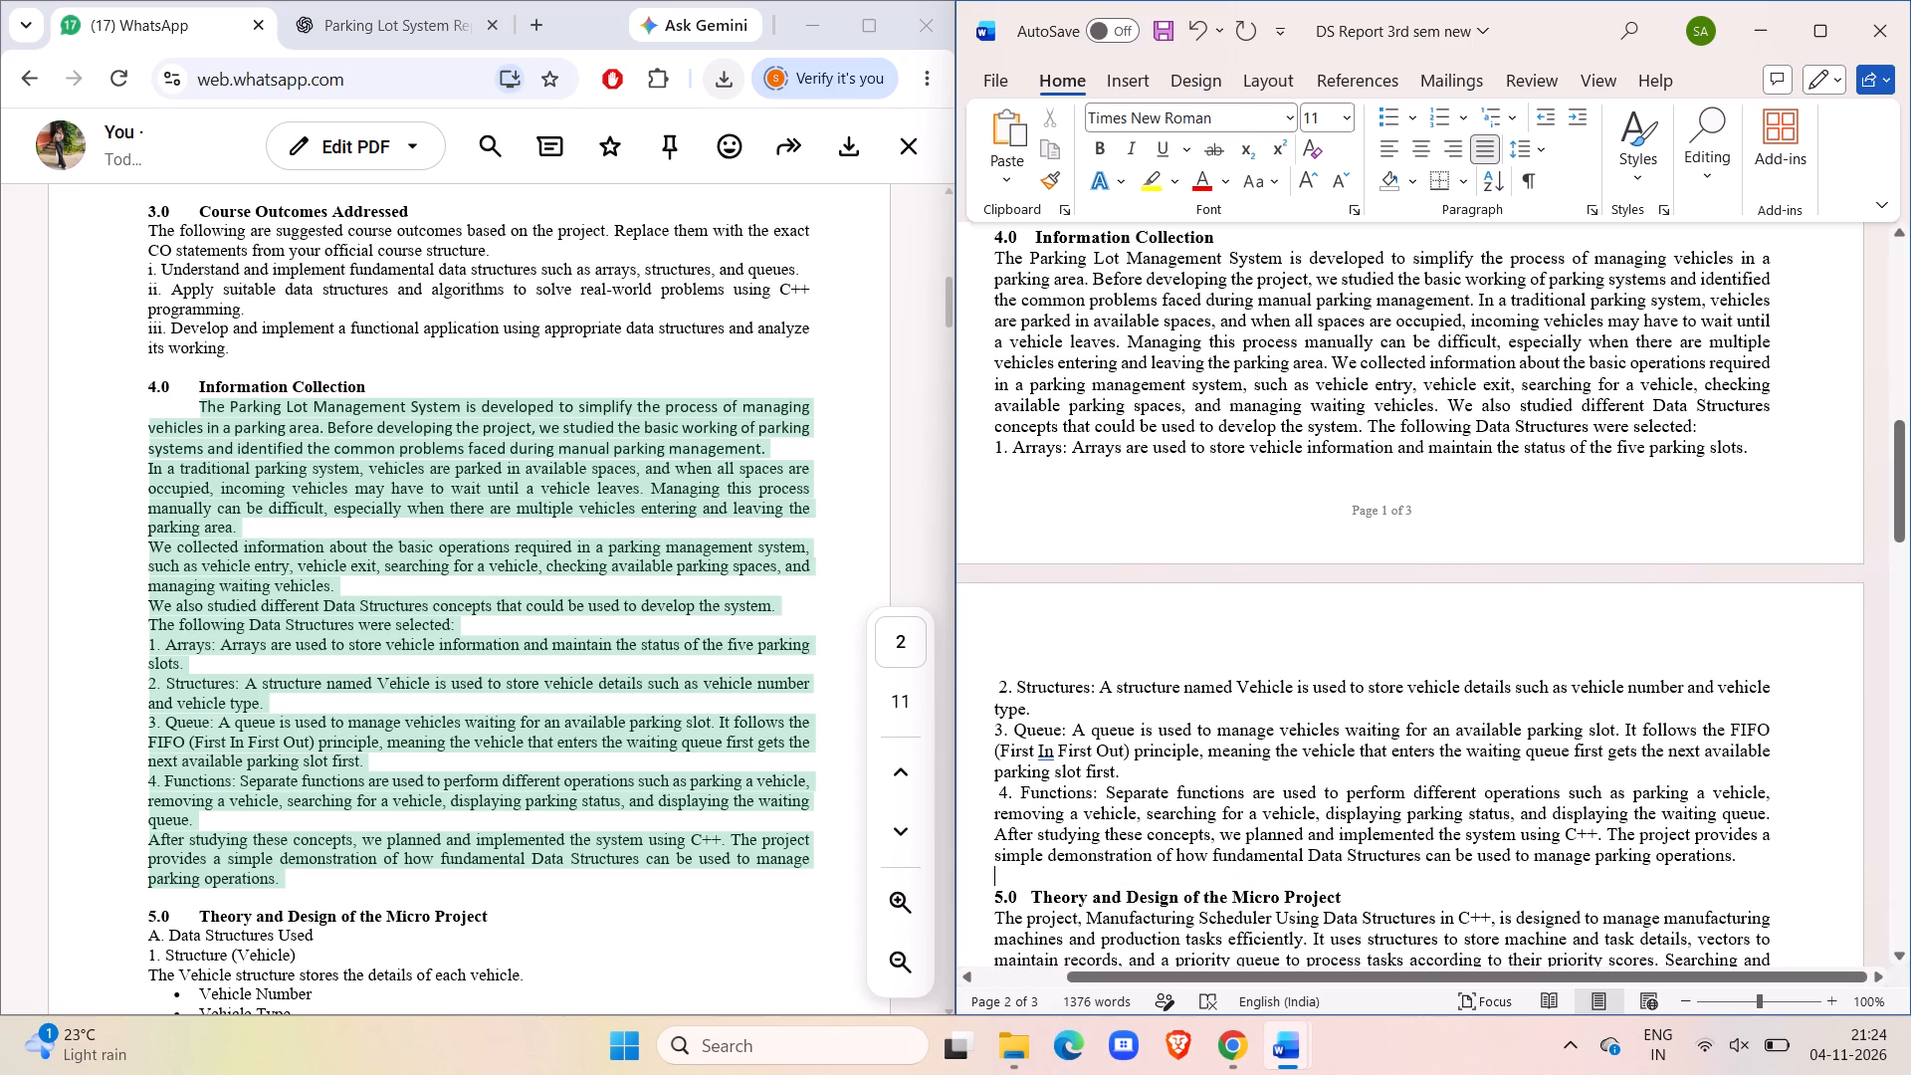
Delete the old Manufacturing Scheduler text under 5.0 Theory and Design of the Micro Project and insert an empty line below the heading.
scroll(1502, 828, down, 2)
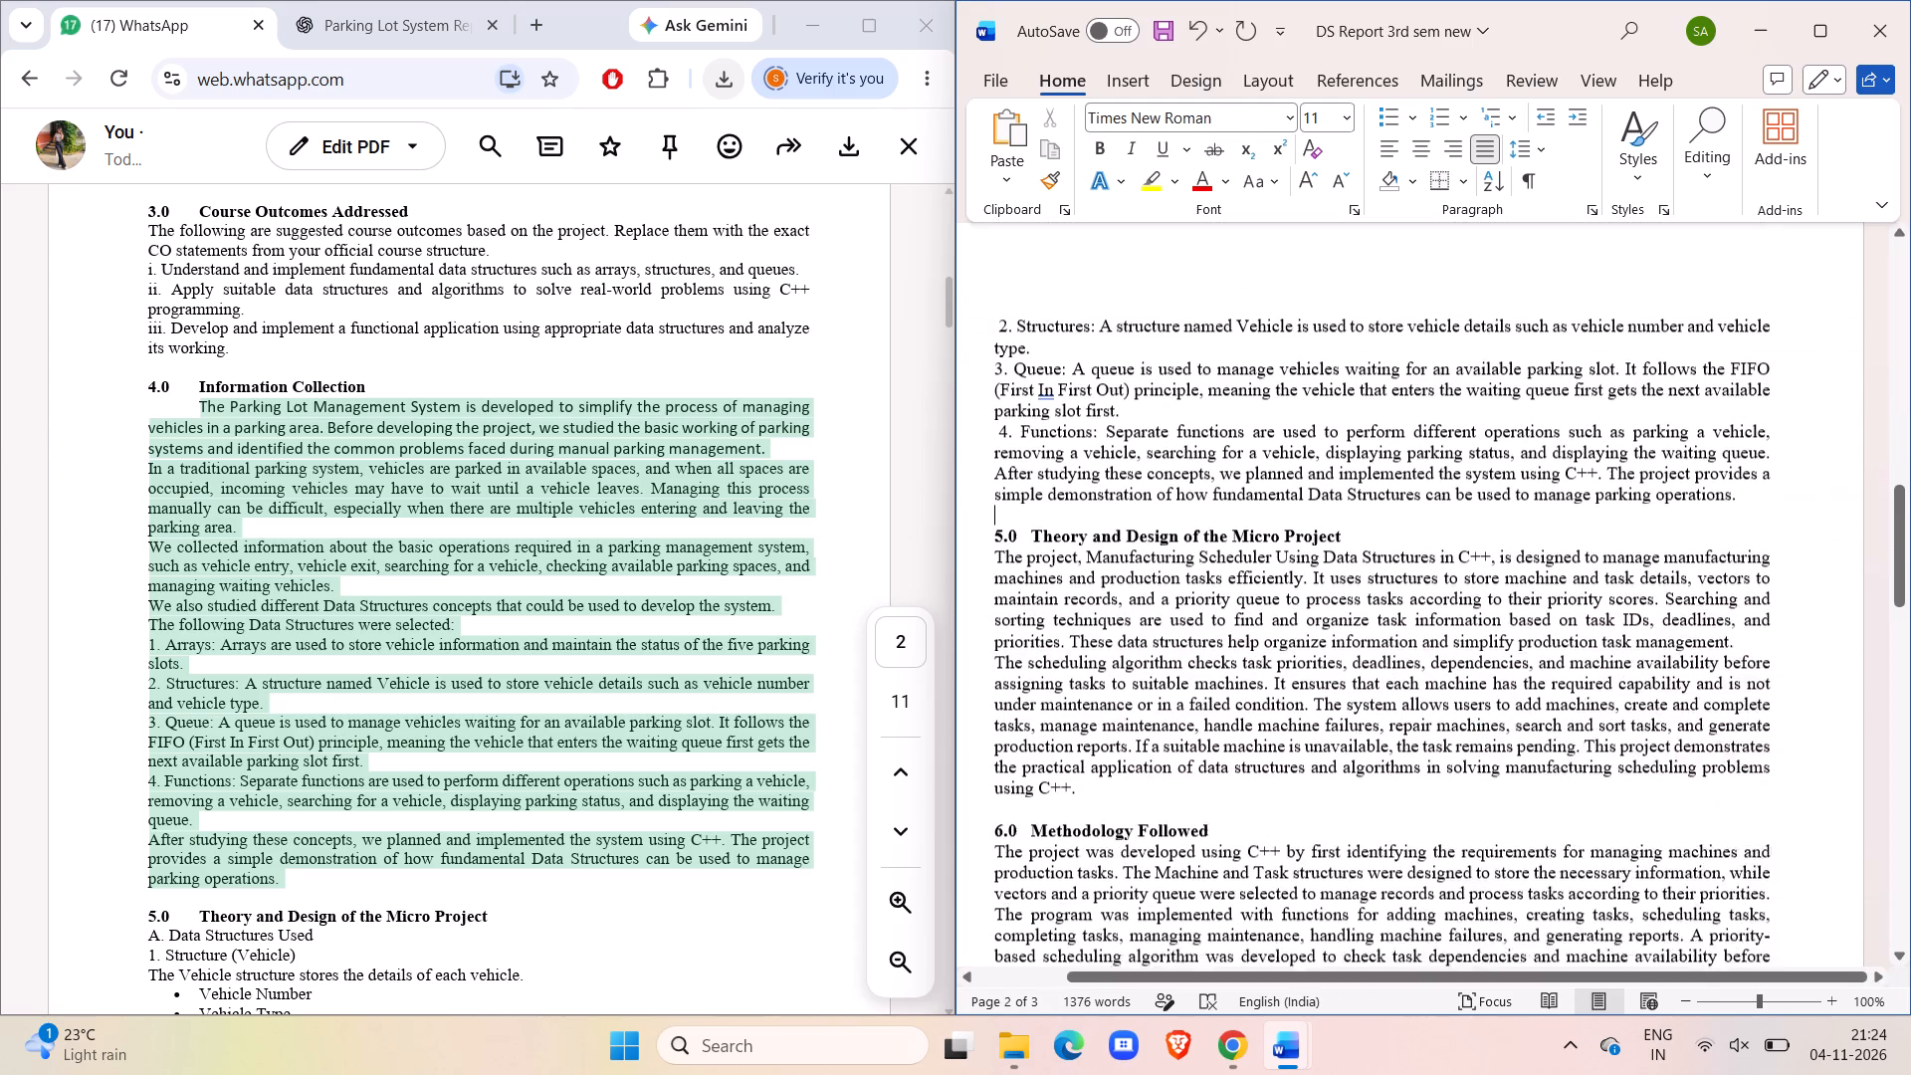
scroll(1502, 828, down, 1)
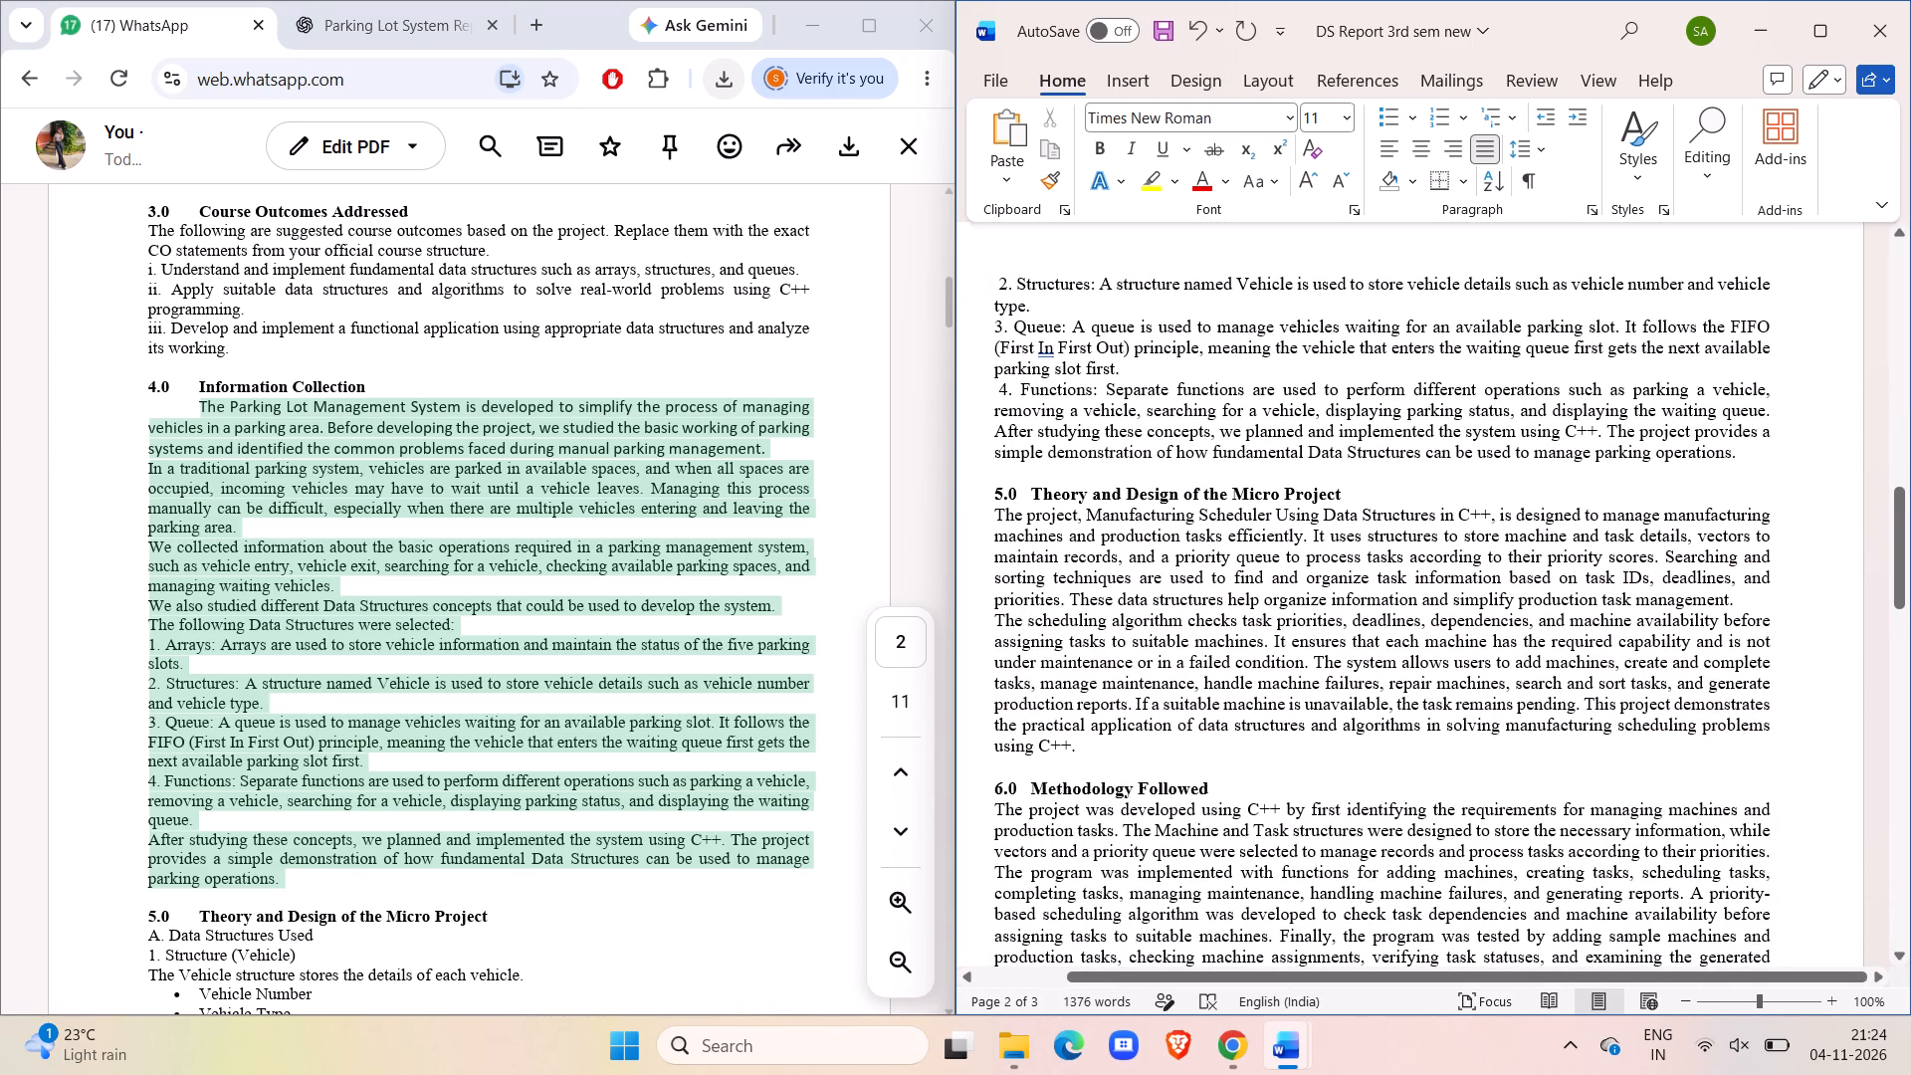
drag(991, 512, 1123, 755)
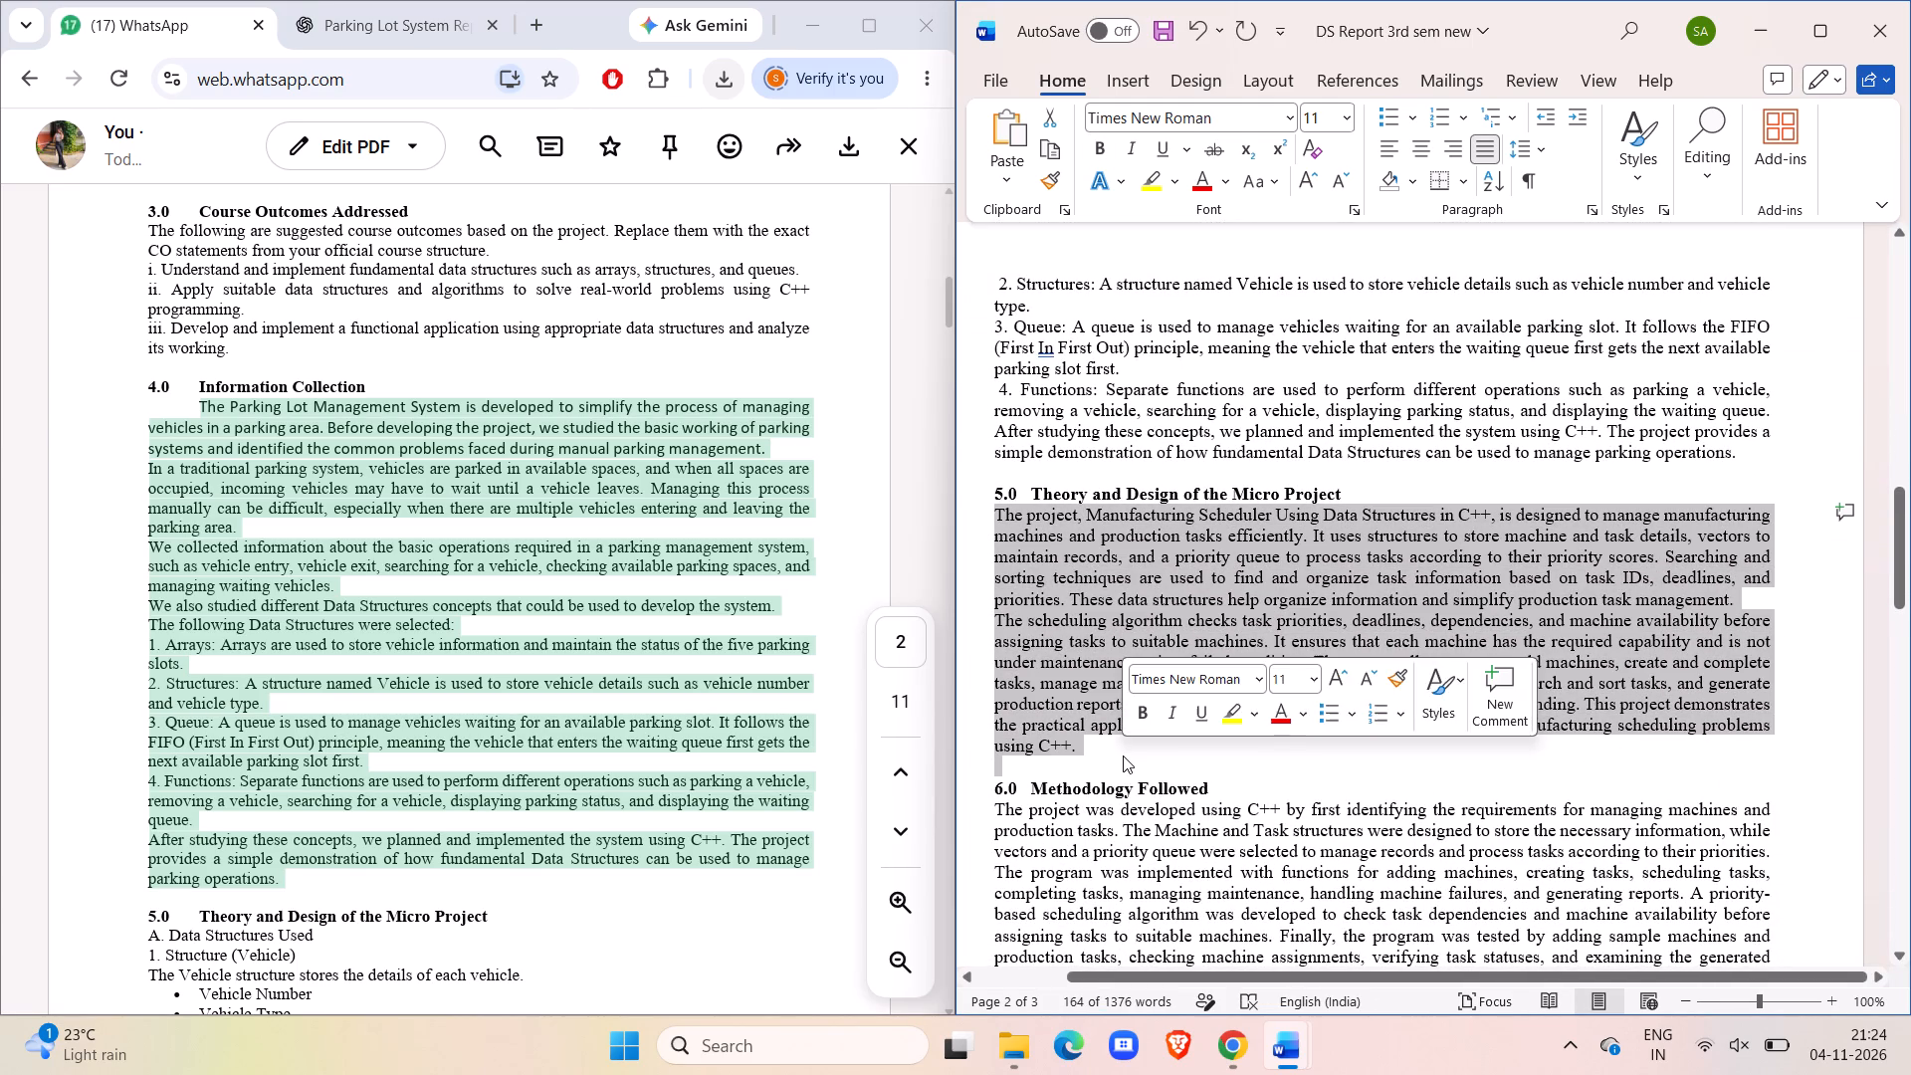
key(BackSpace)
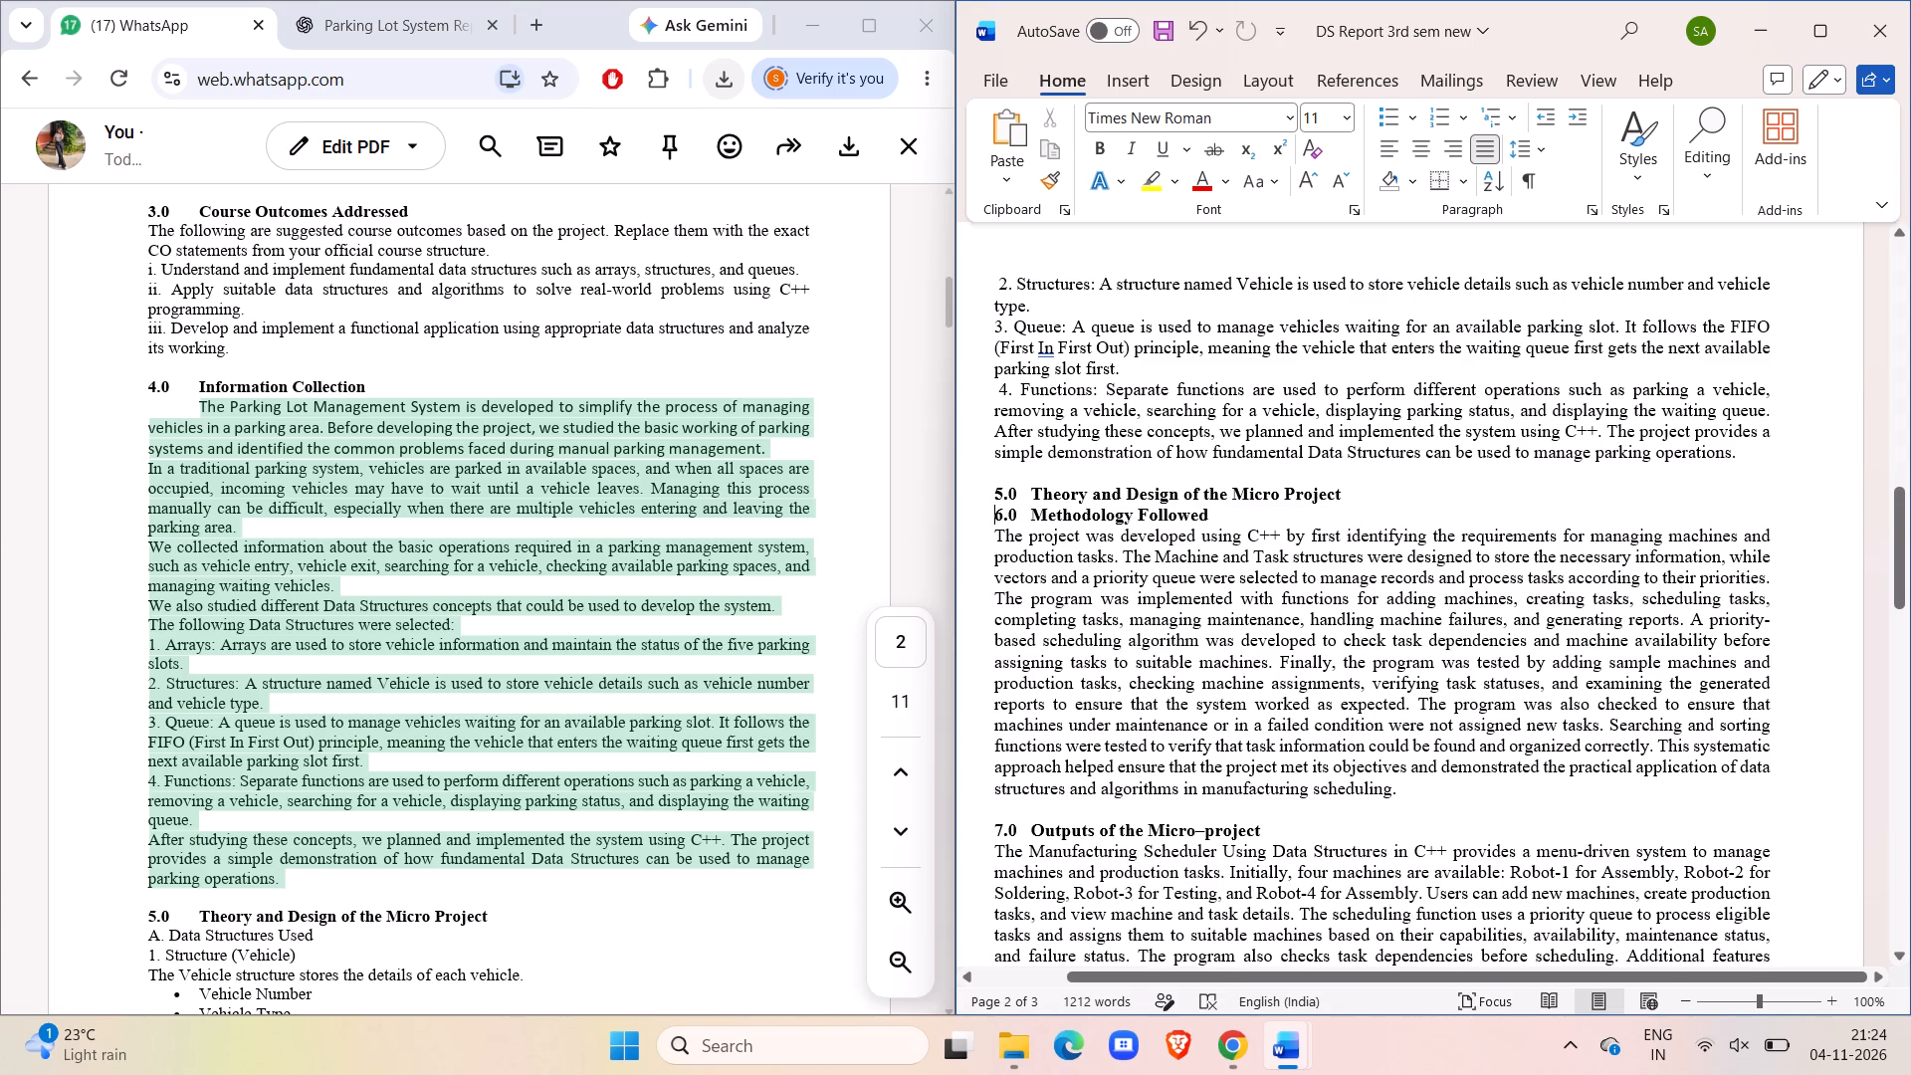
click(1371, 506)
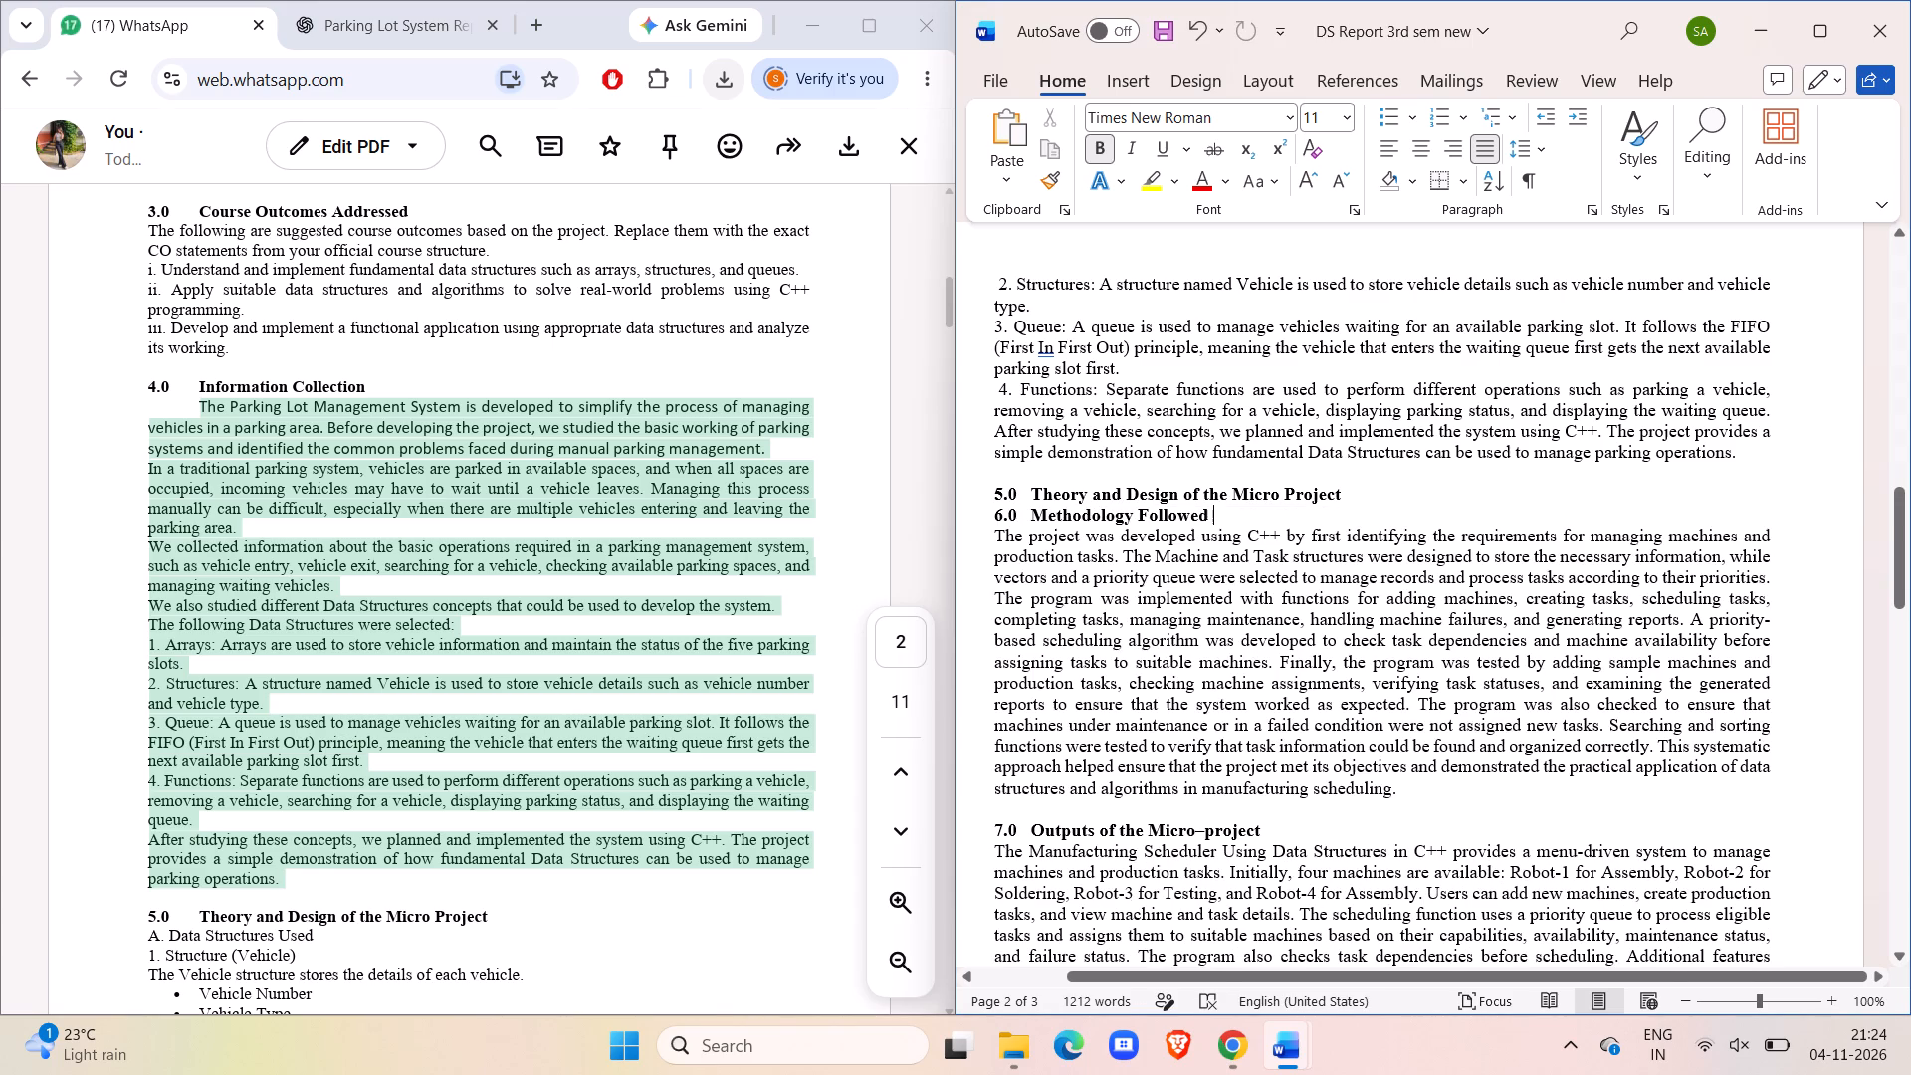
click(1371, 489)
key(Return)
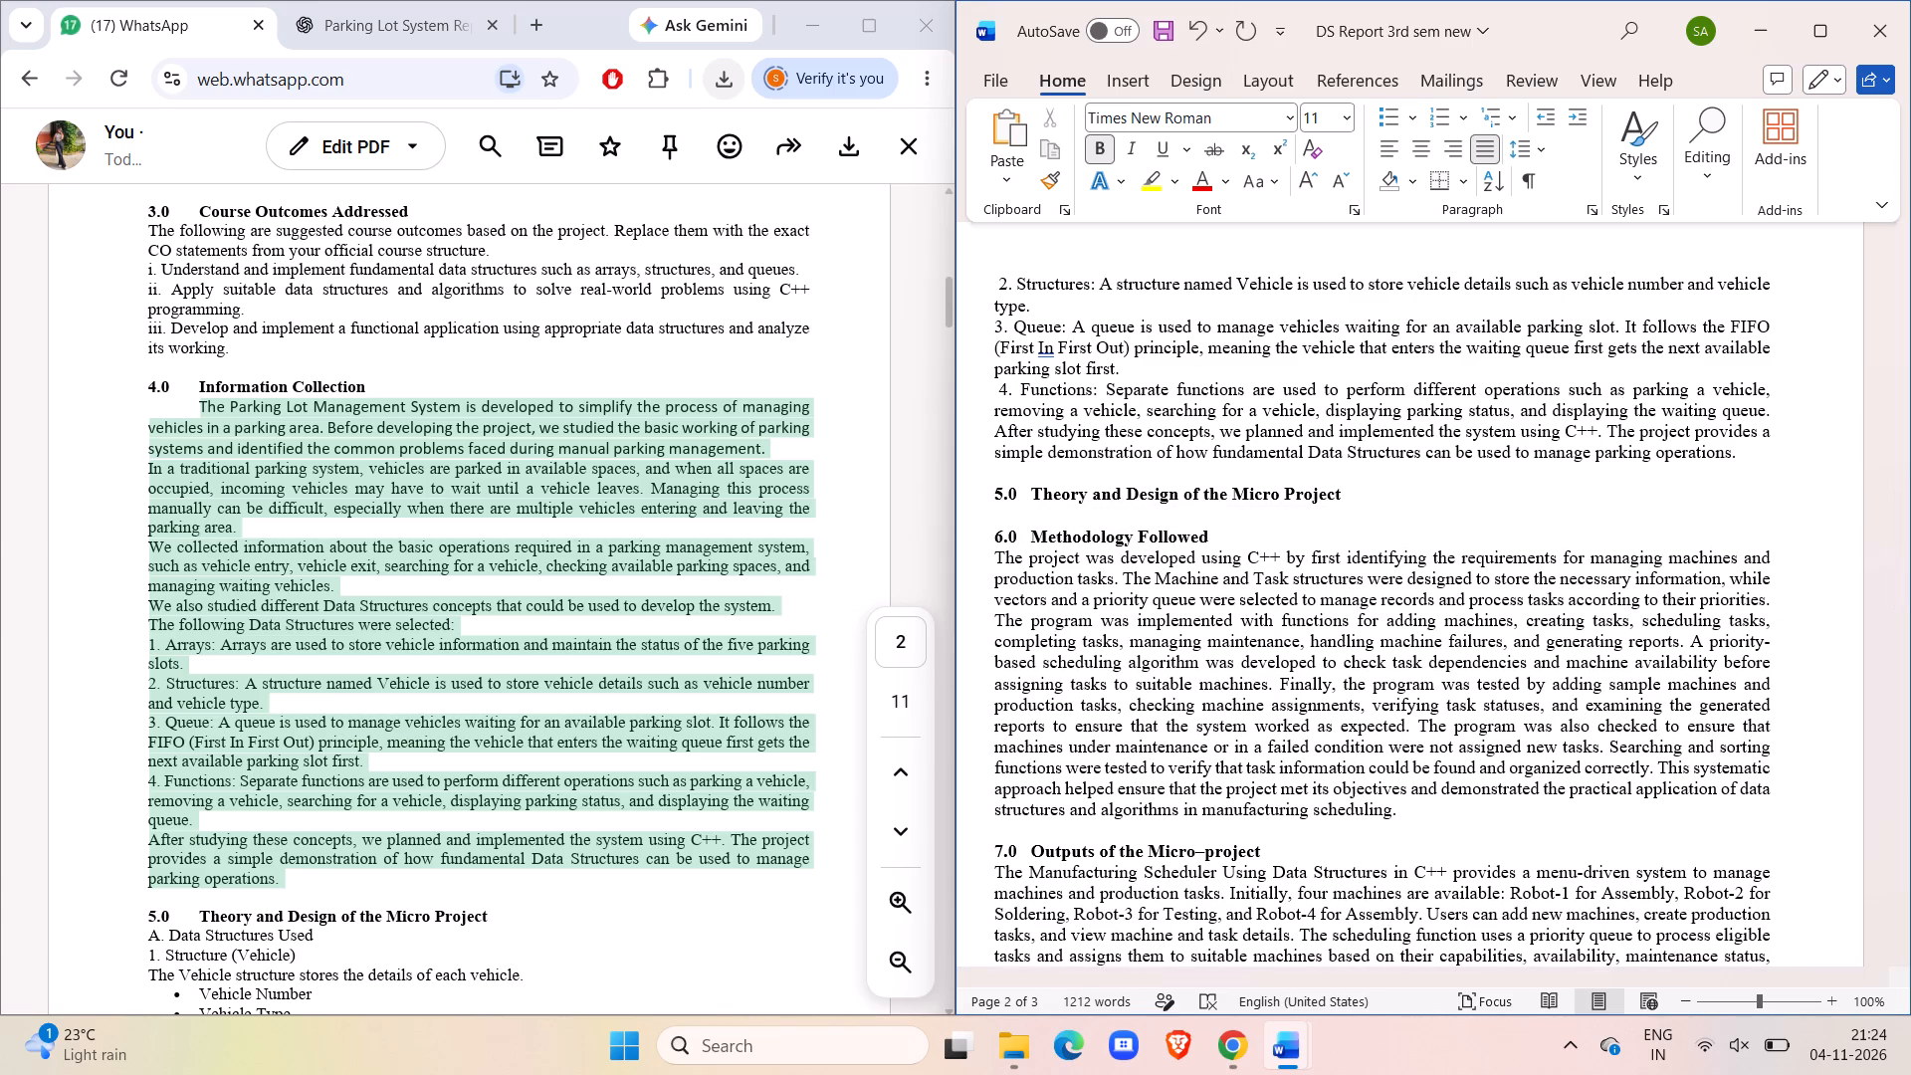
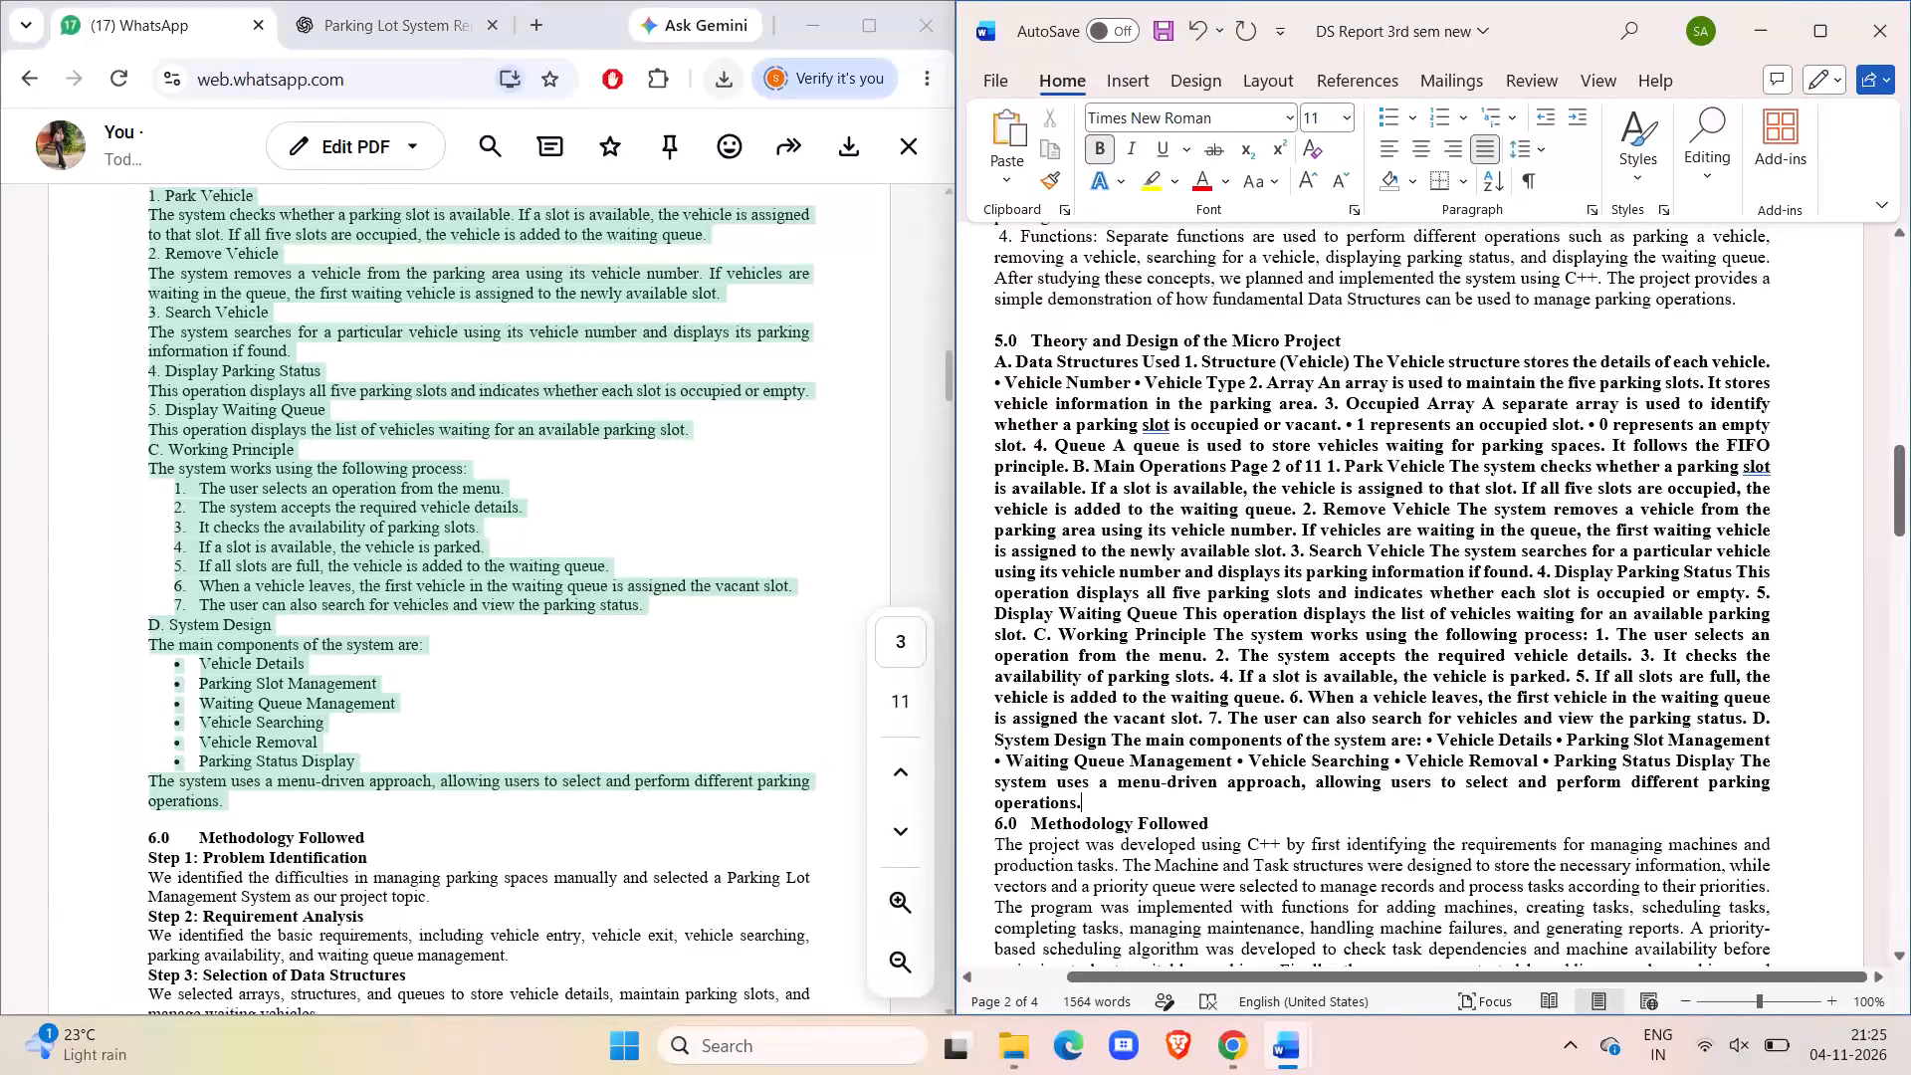
Remove the bold formatting from the pasted text under 5.0 Theory and Design of the Micro Project.
drag(994, 365, 1114, 804)
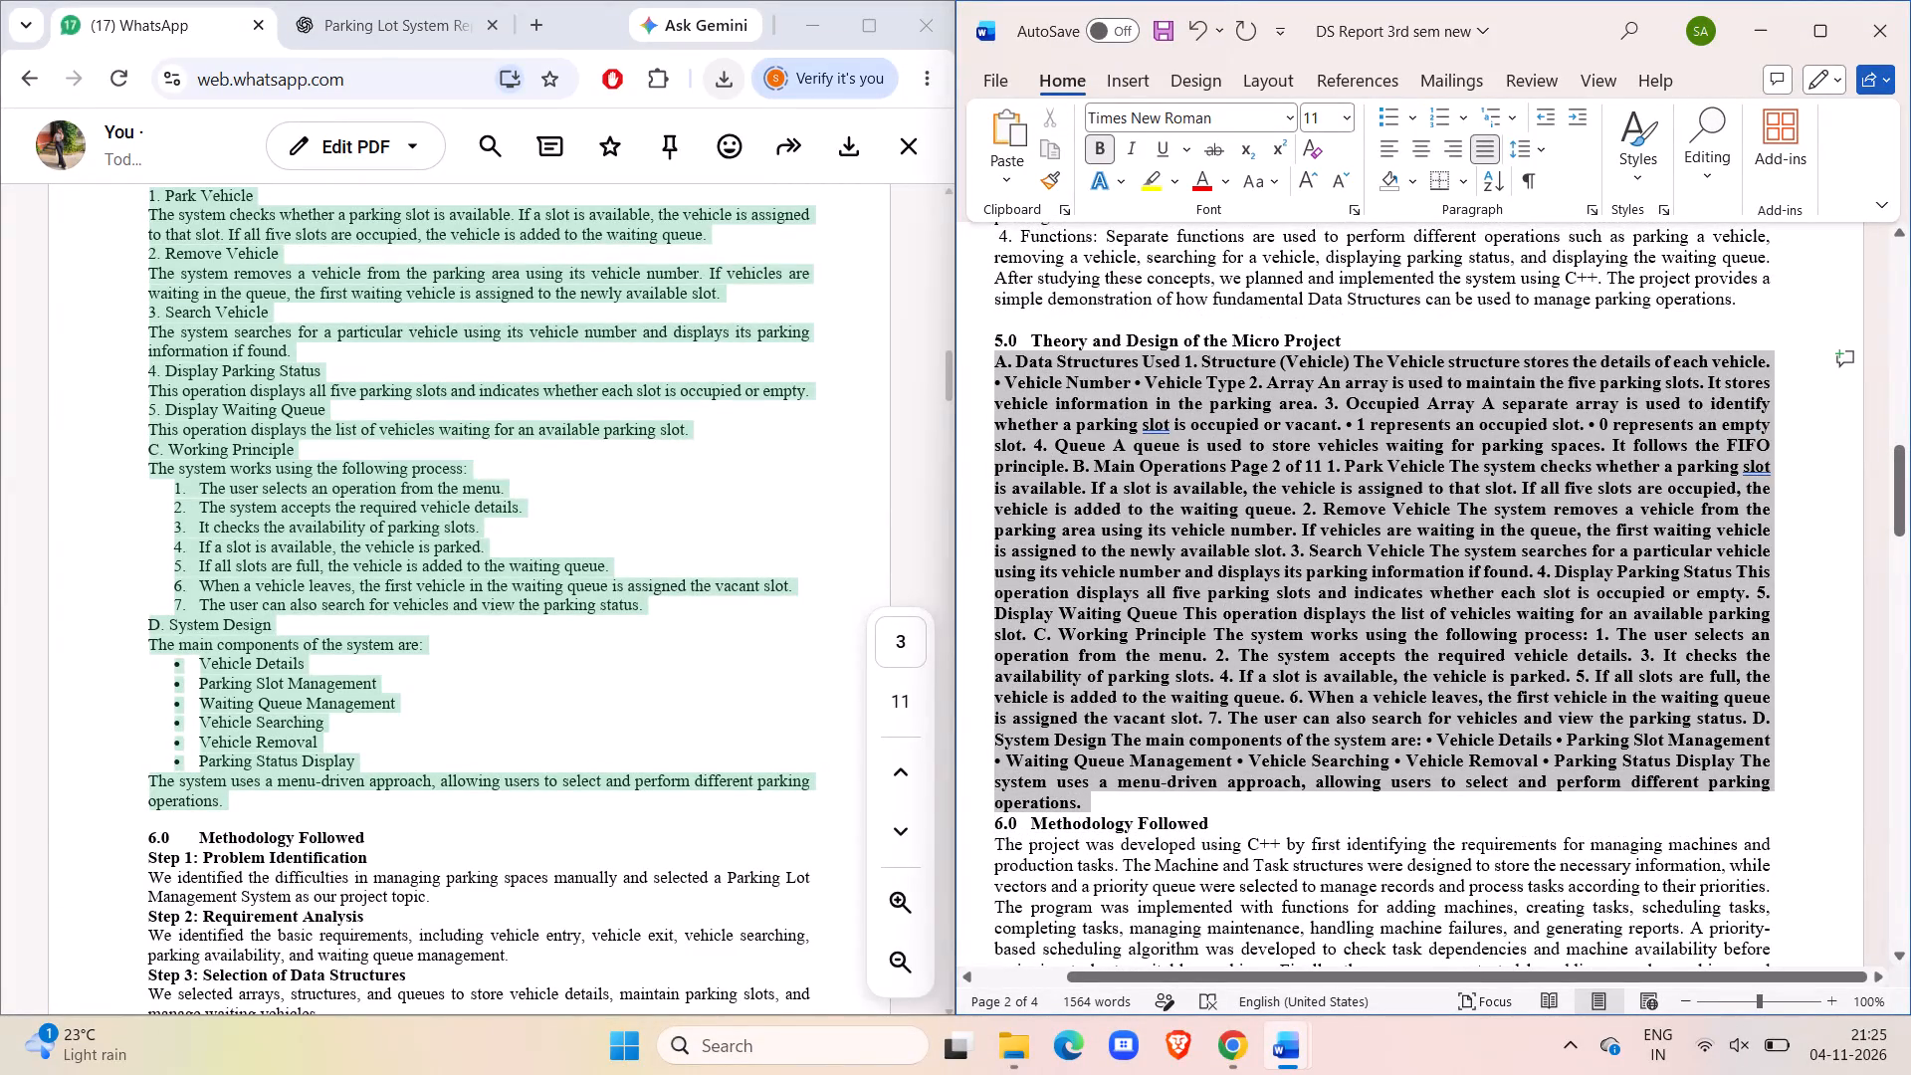
drag(1114, 804, 1111, 798)
click(1132, 753)
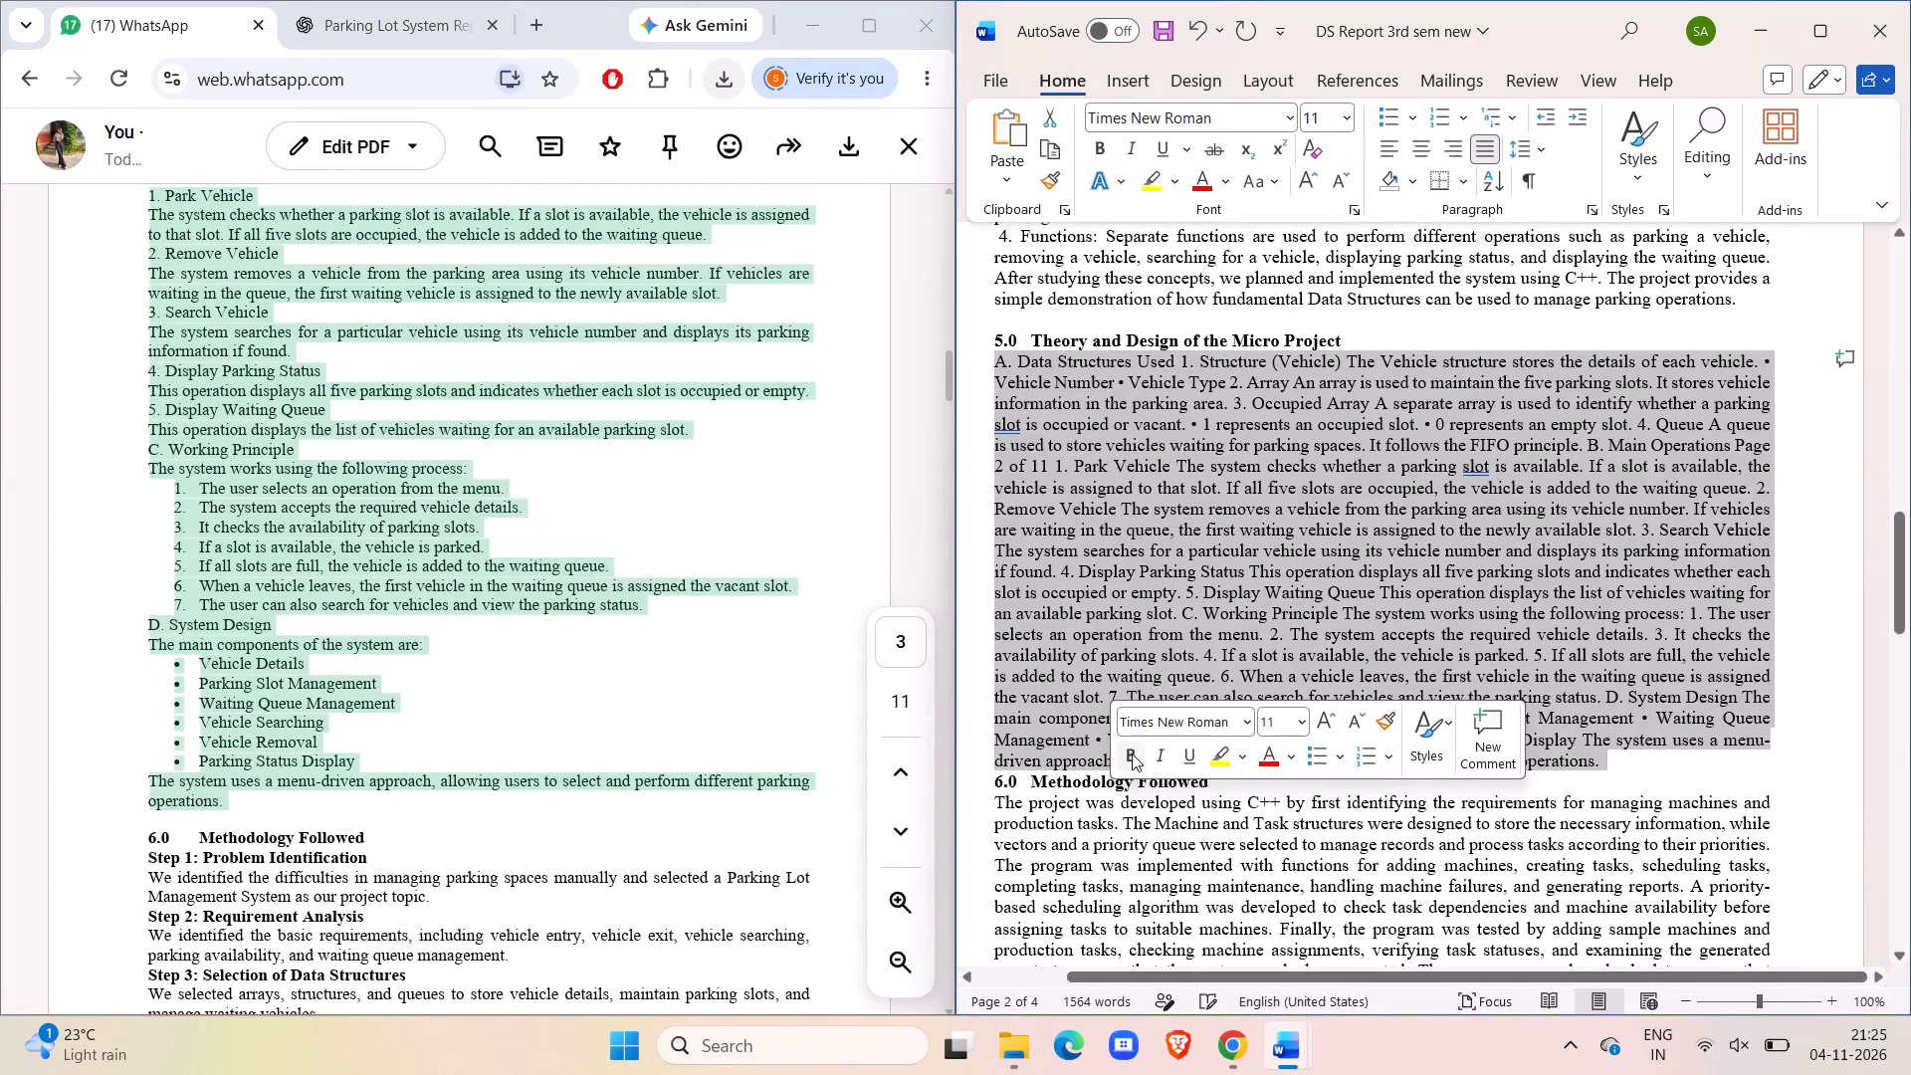
Put the A. Data Structures Used and 1. Structure (Vehicle) headings in section 5.0 on their own lines, following the PDF layout.
click(1174, 361)
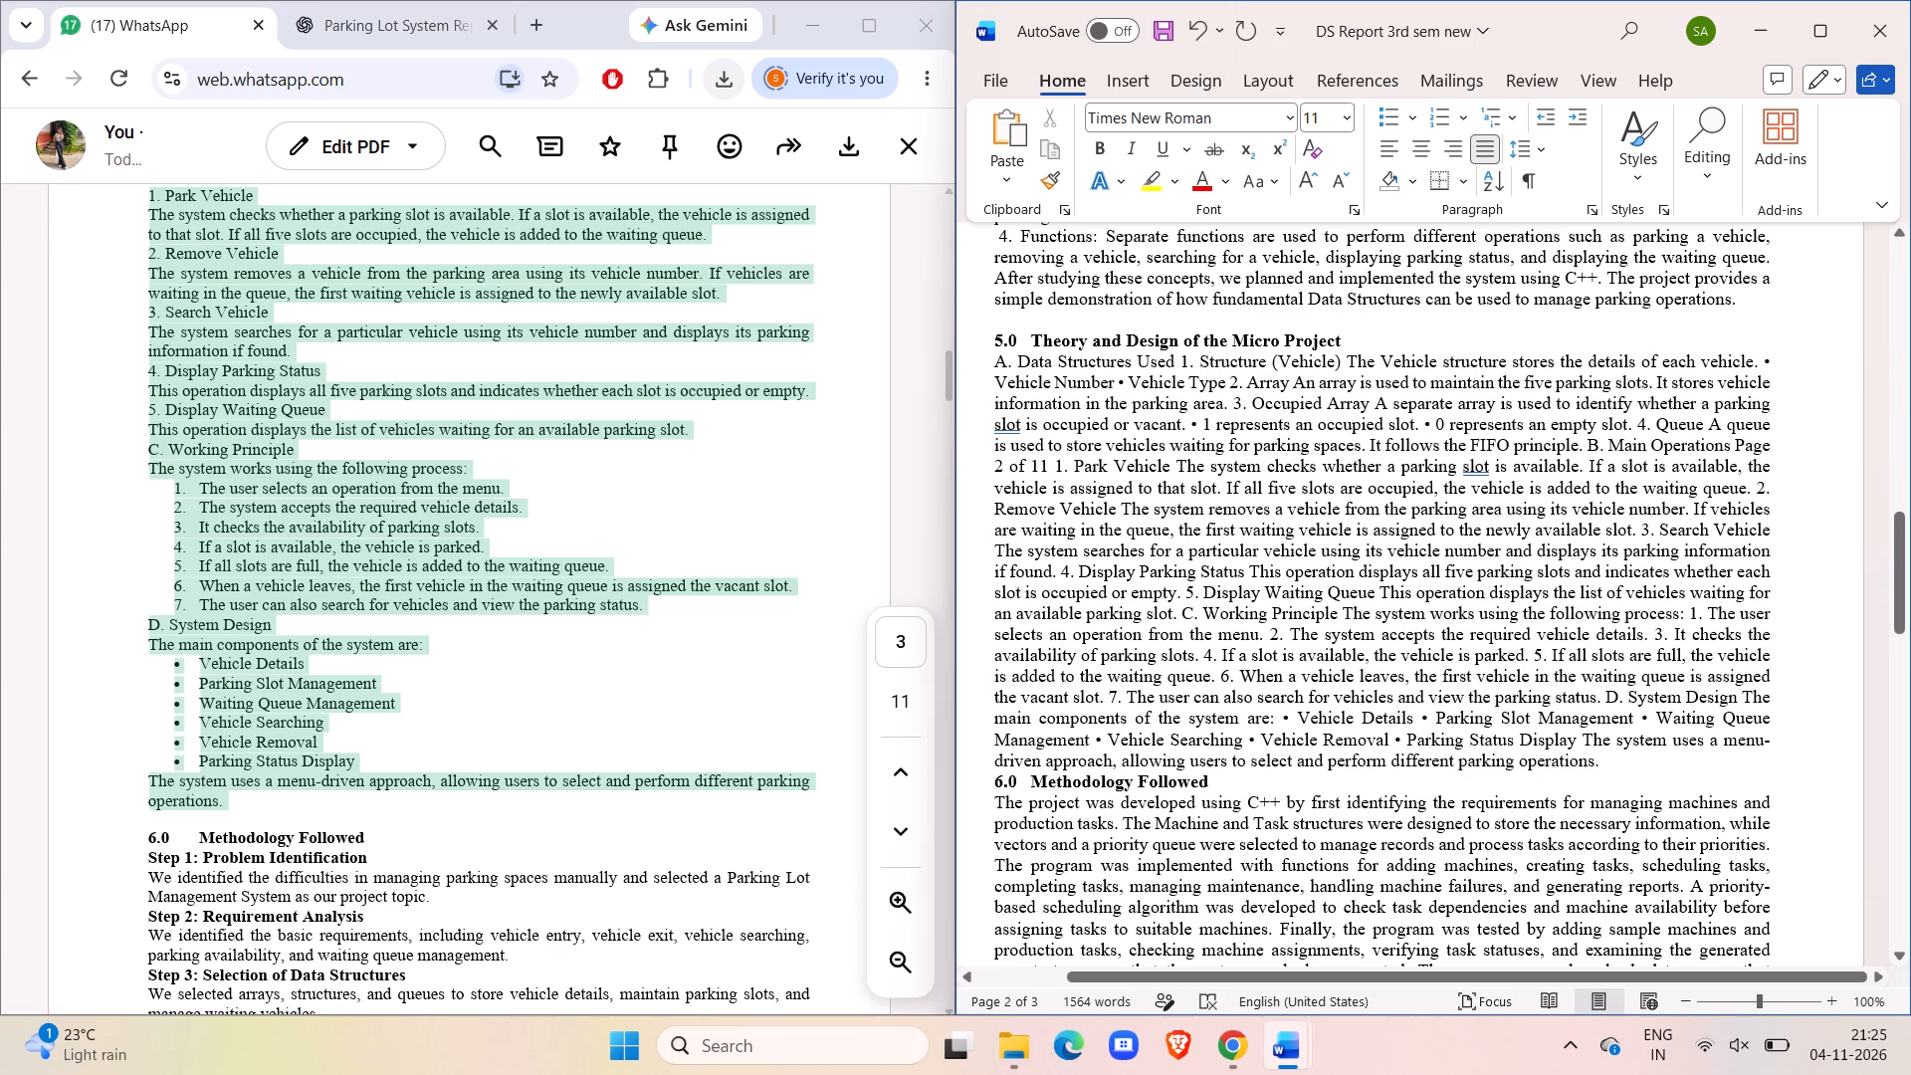
key(Return)
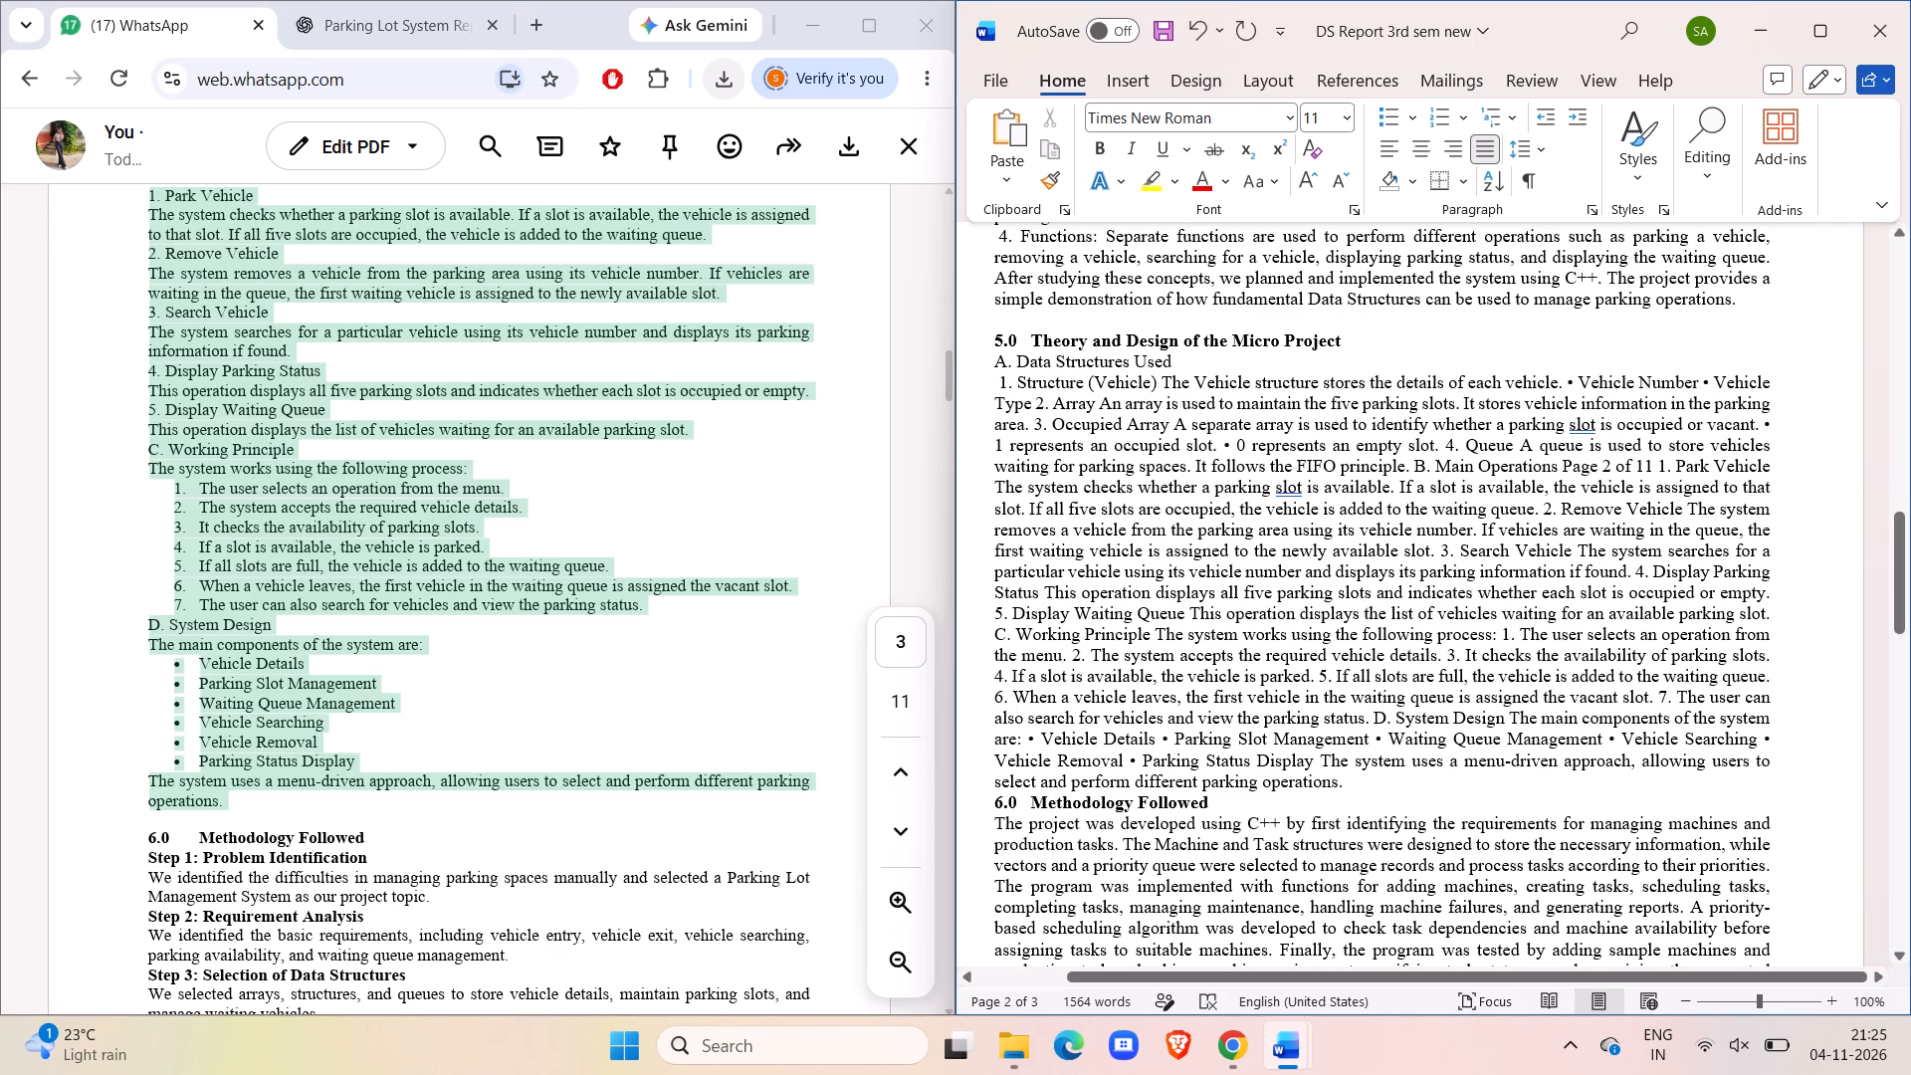
scroll(371, 411, up, 2)
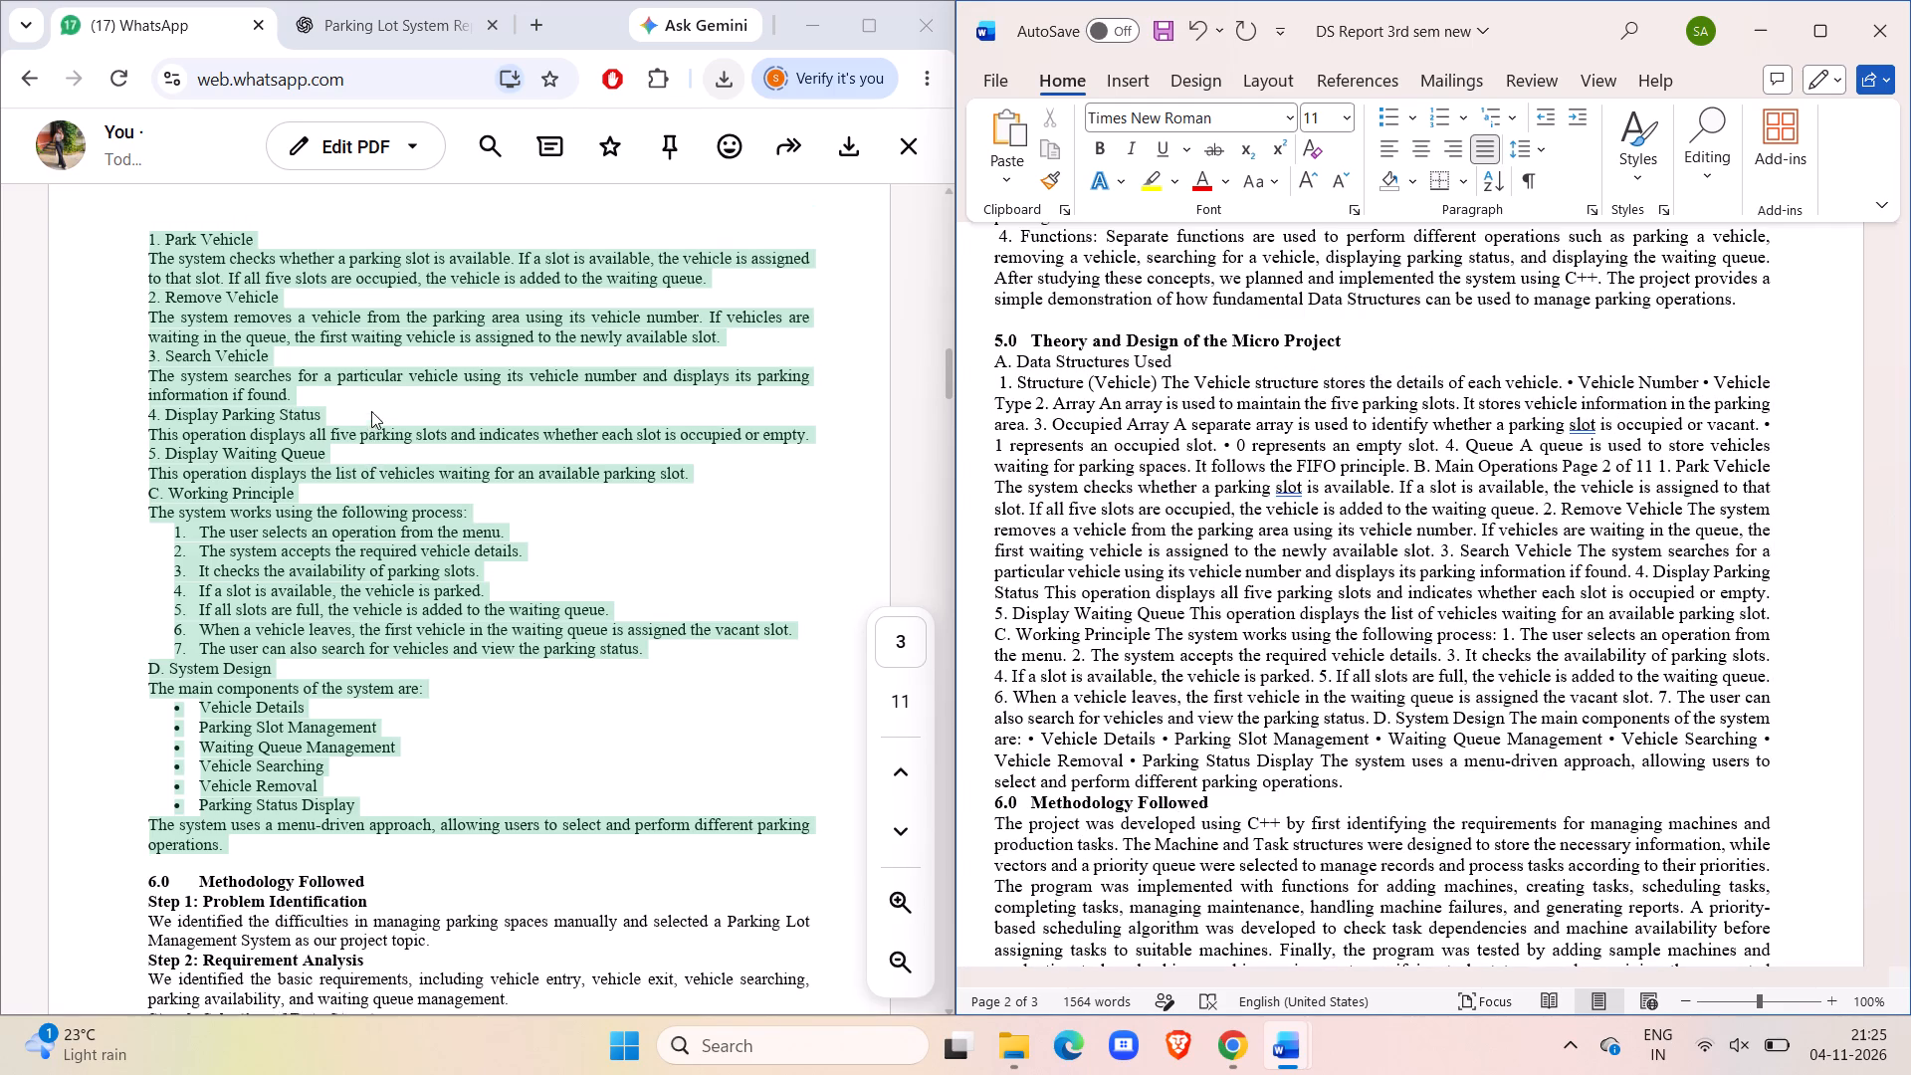
scroll(371, 411, up, 6)
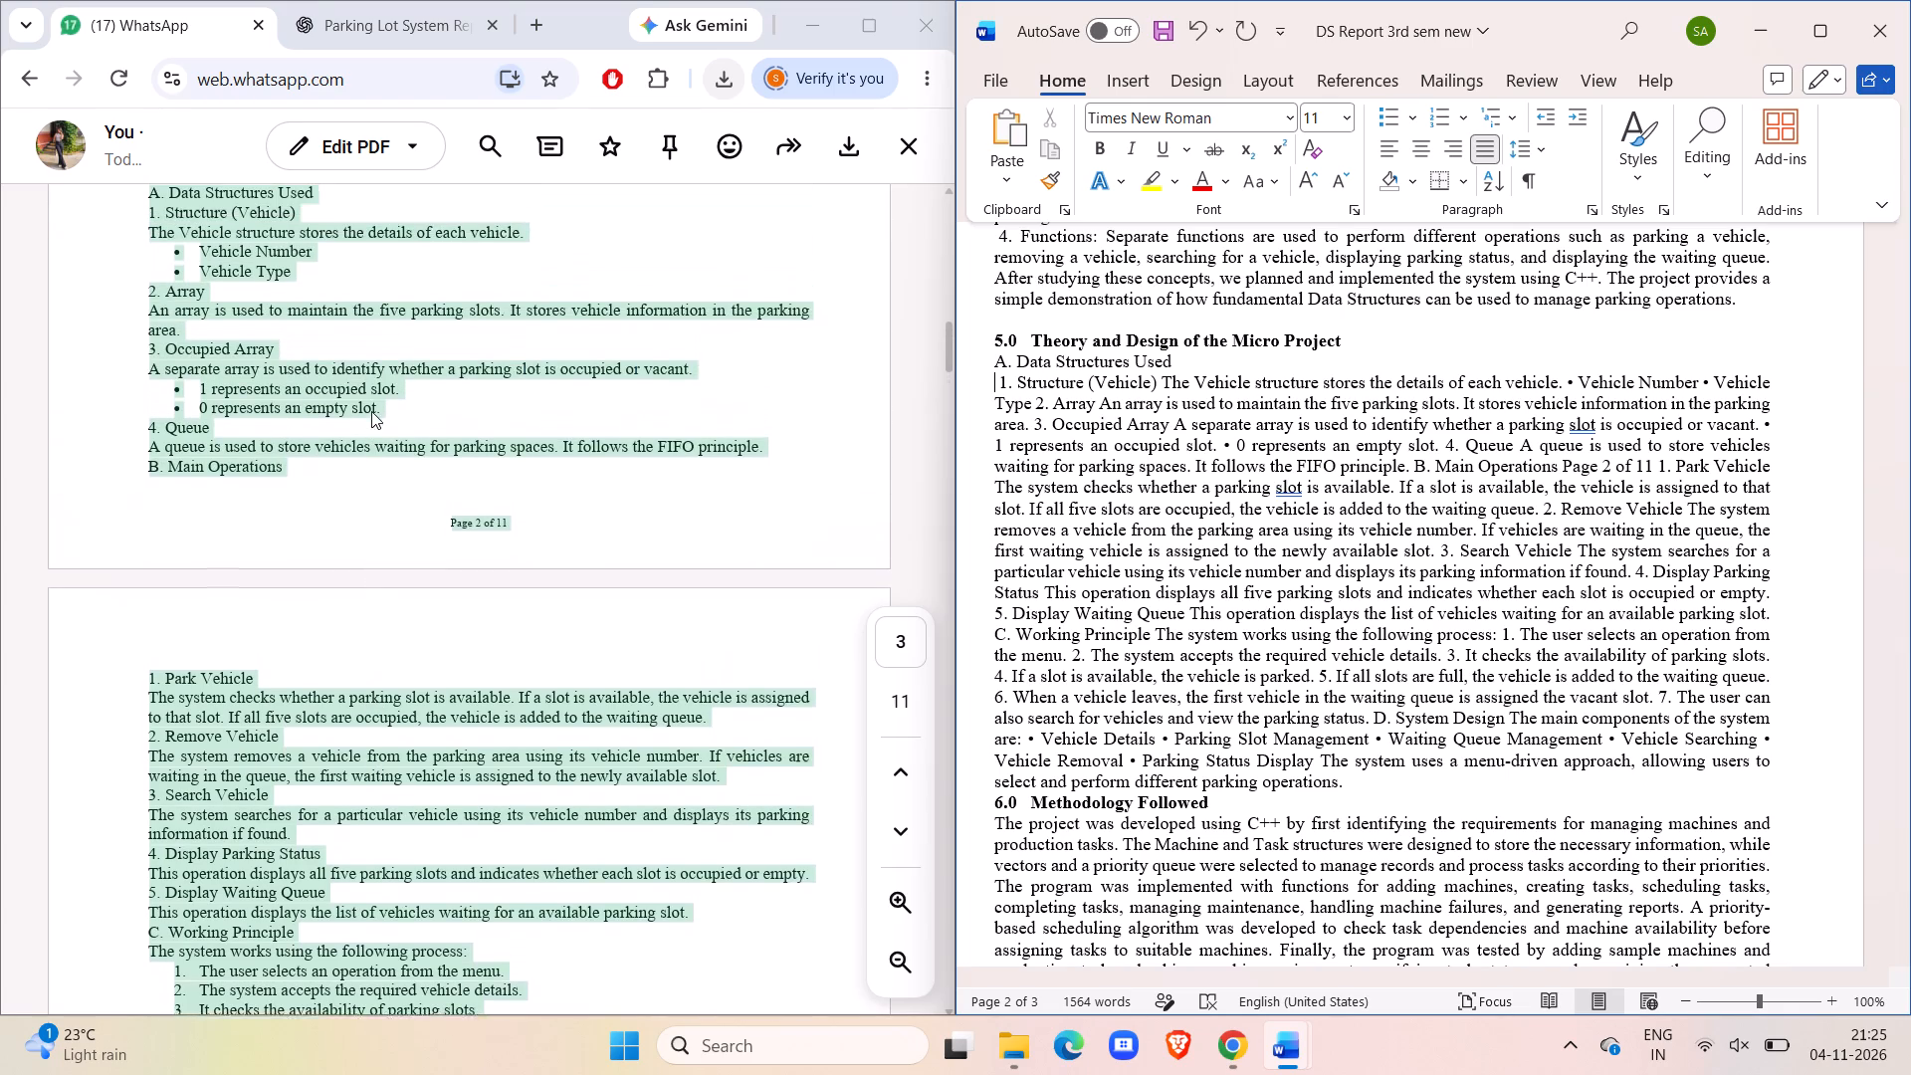
scroll(371, 411, up, 1)
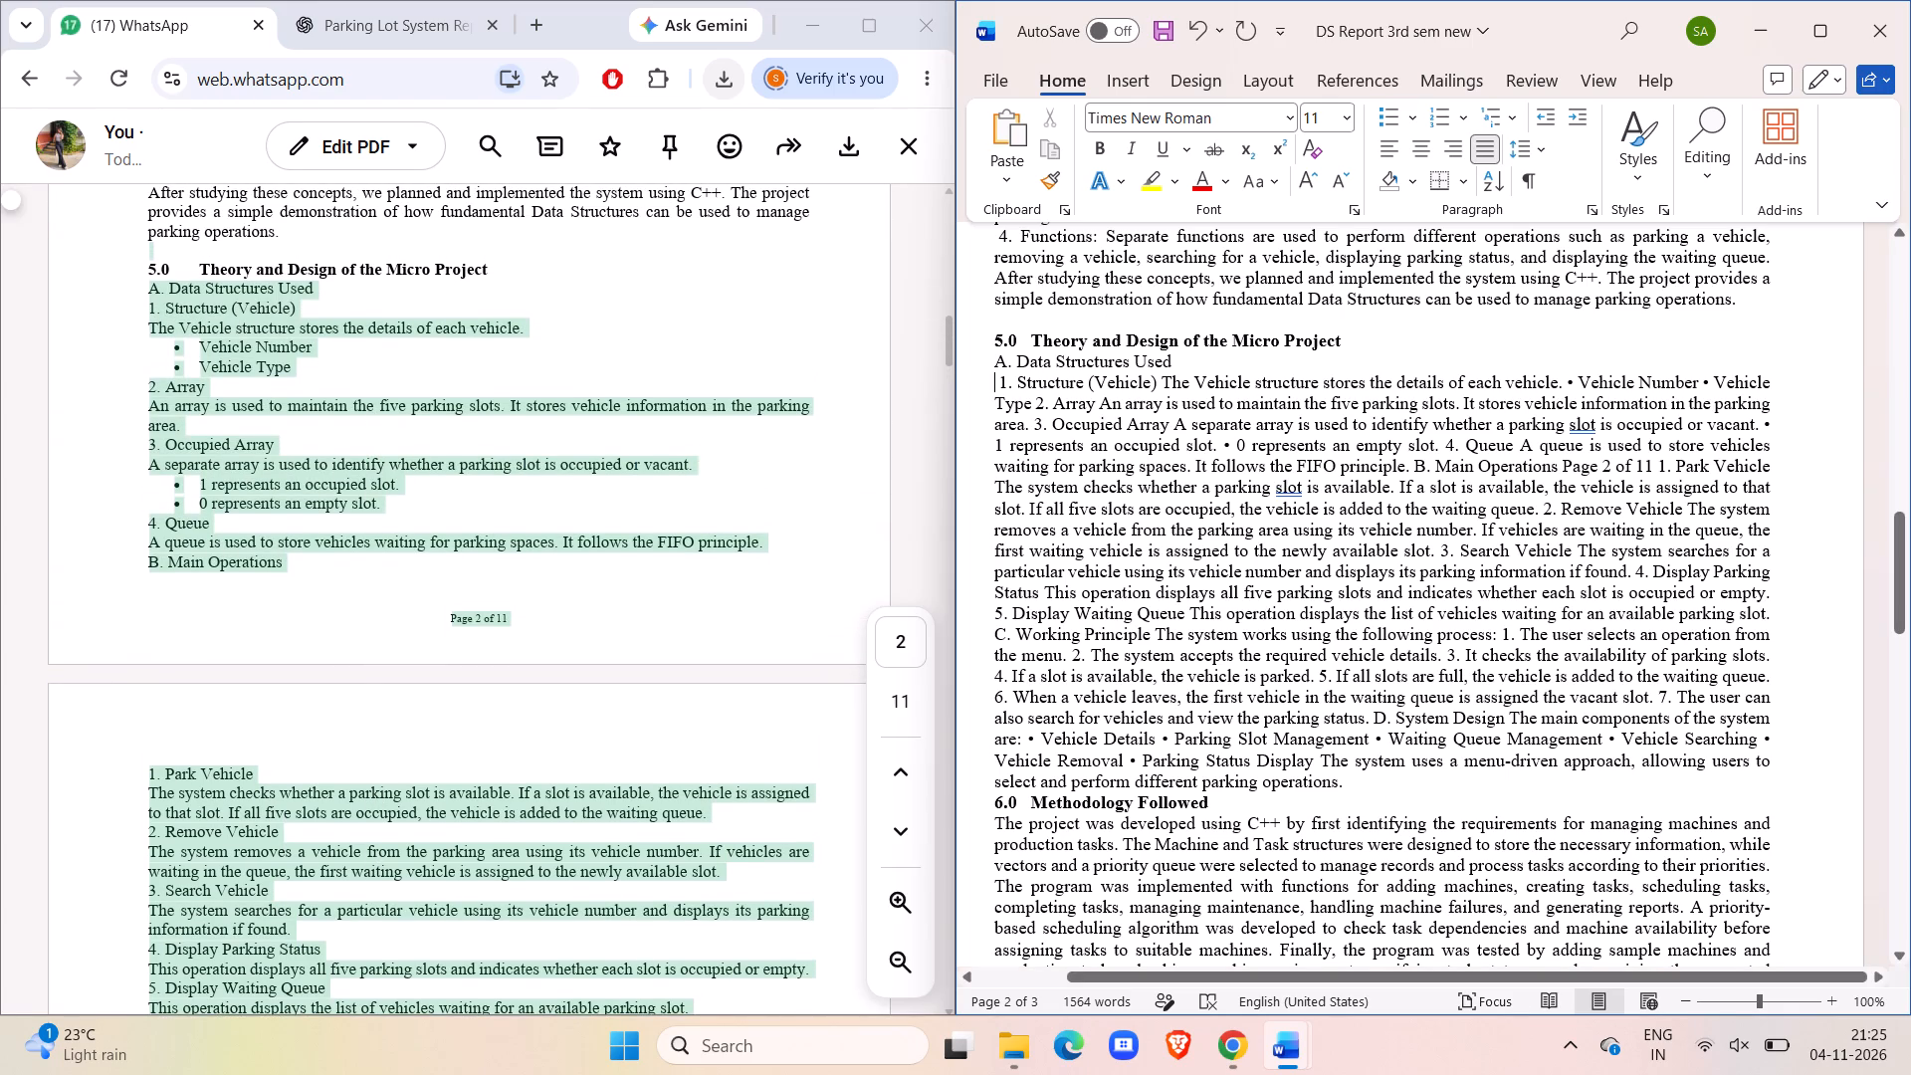
click(1160, 384)
key(Return)
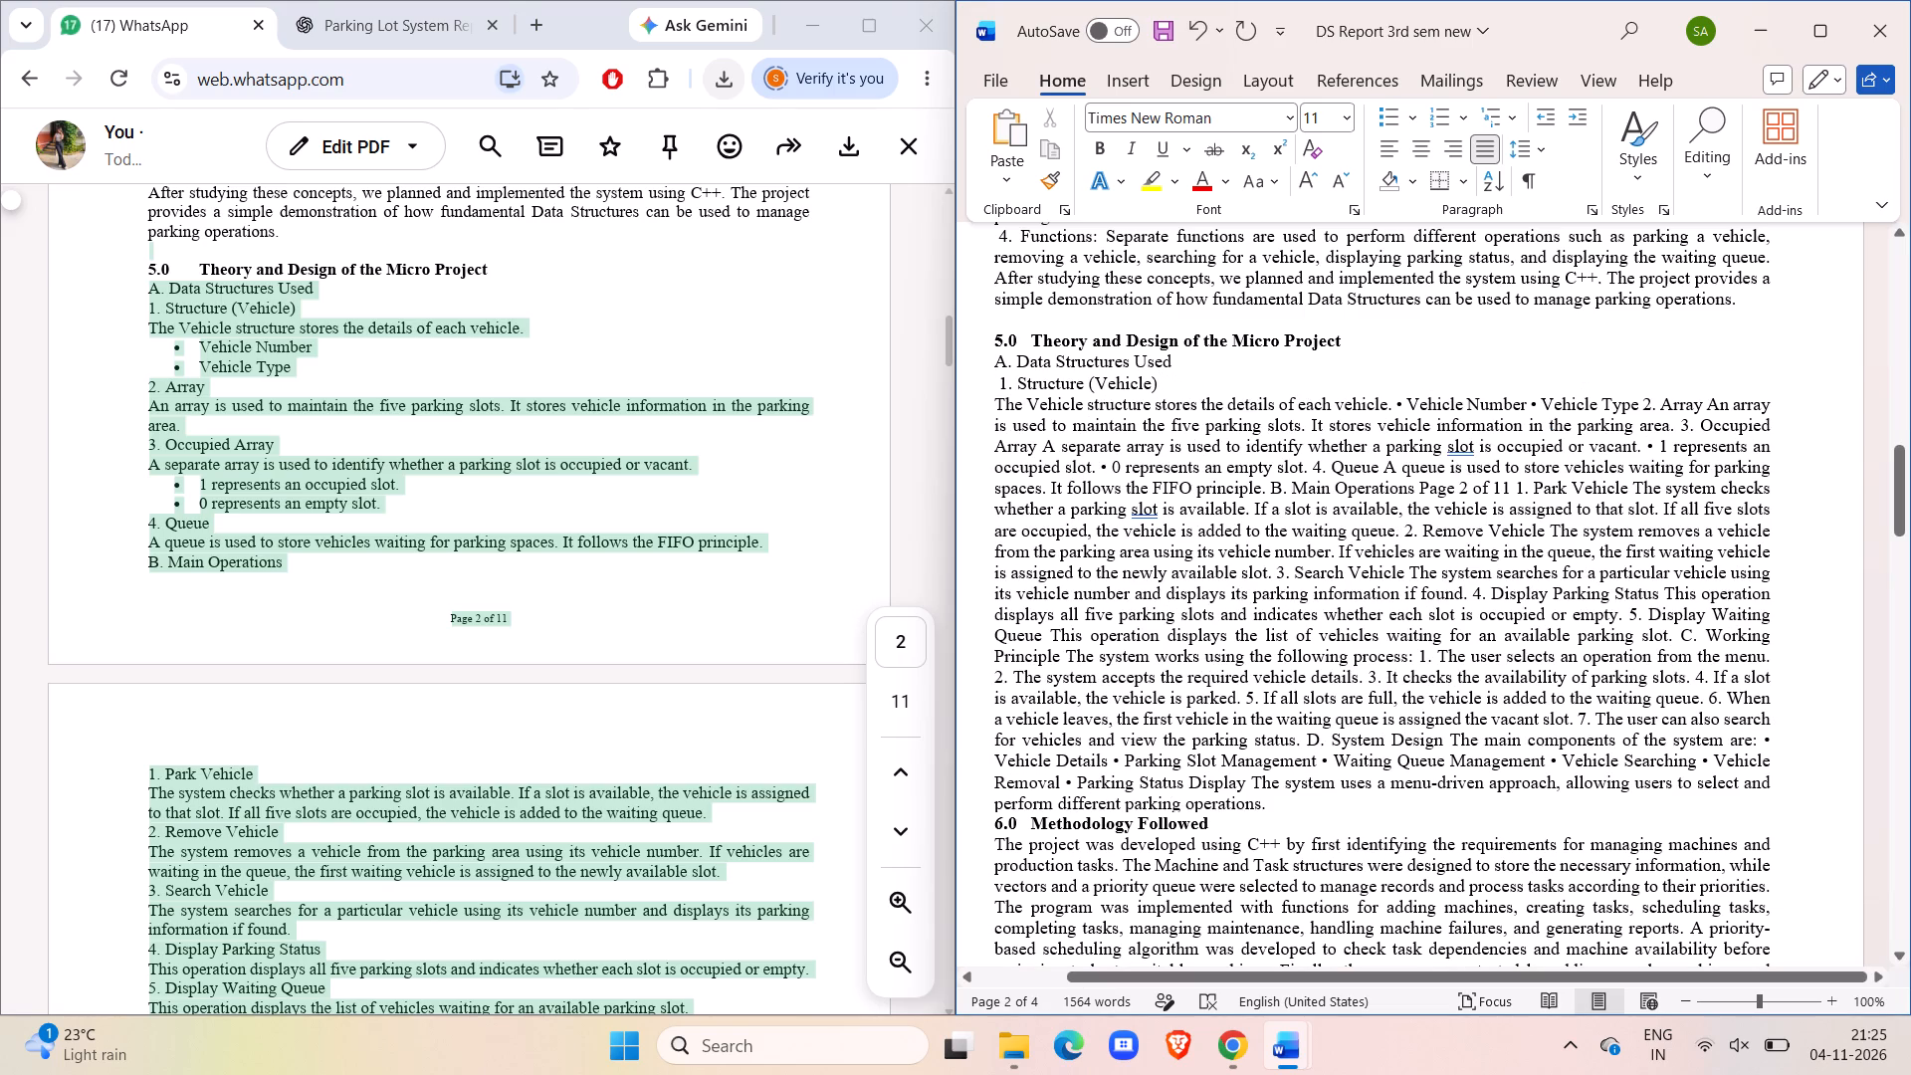
Separate the Vehicle structure description and its Vehicle Number and Vehicle Type bullets onto individual lines, dropping the full stop after the description.
click(1388, 402)
key(Return)
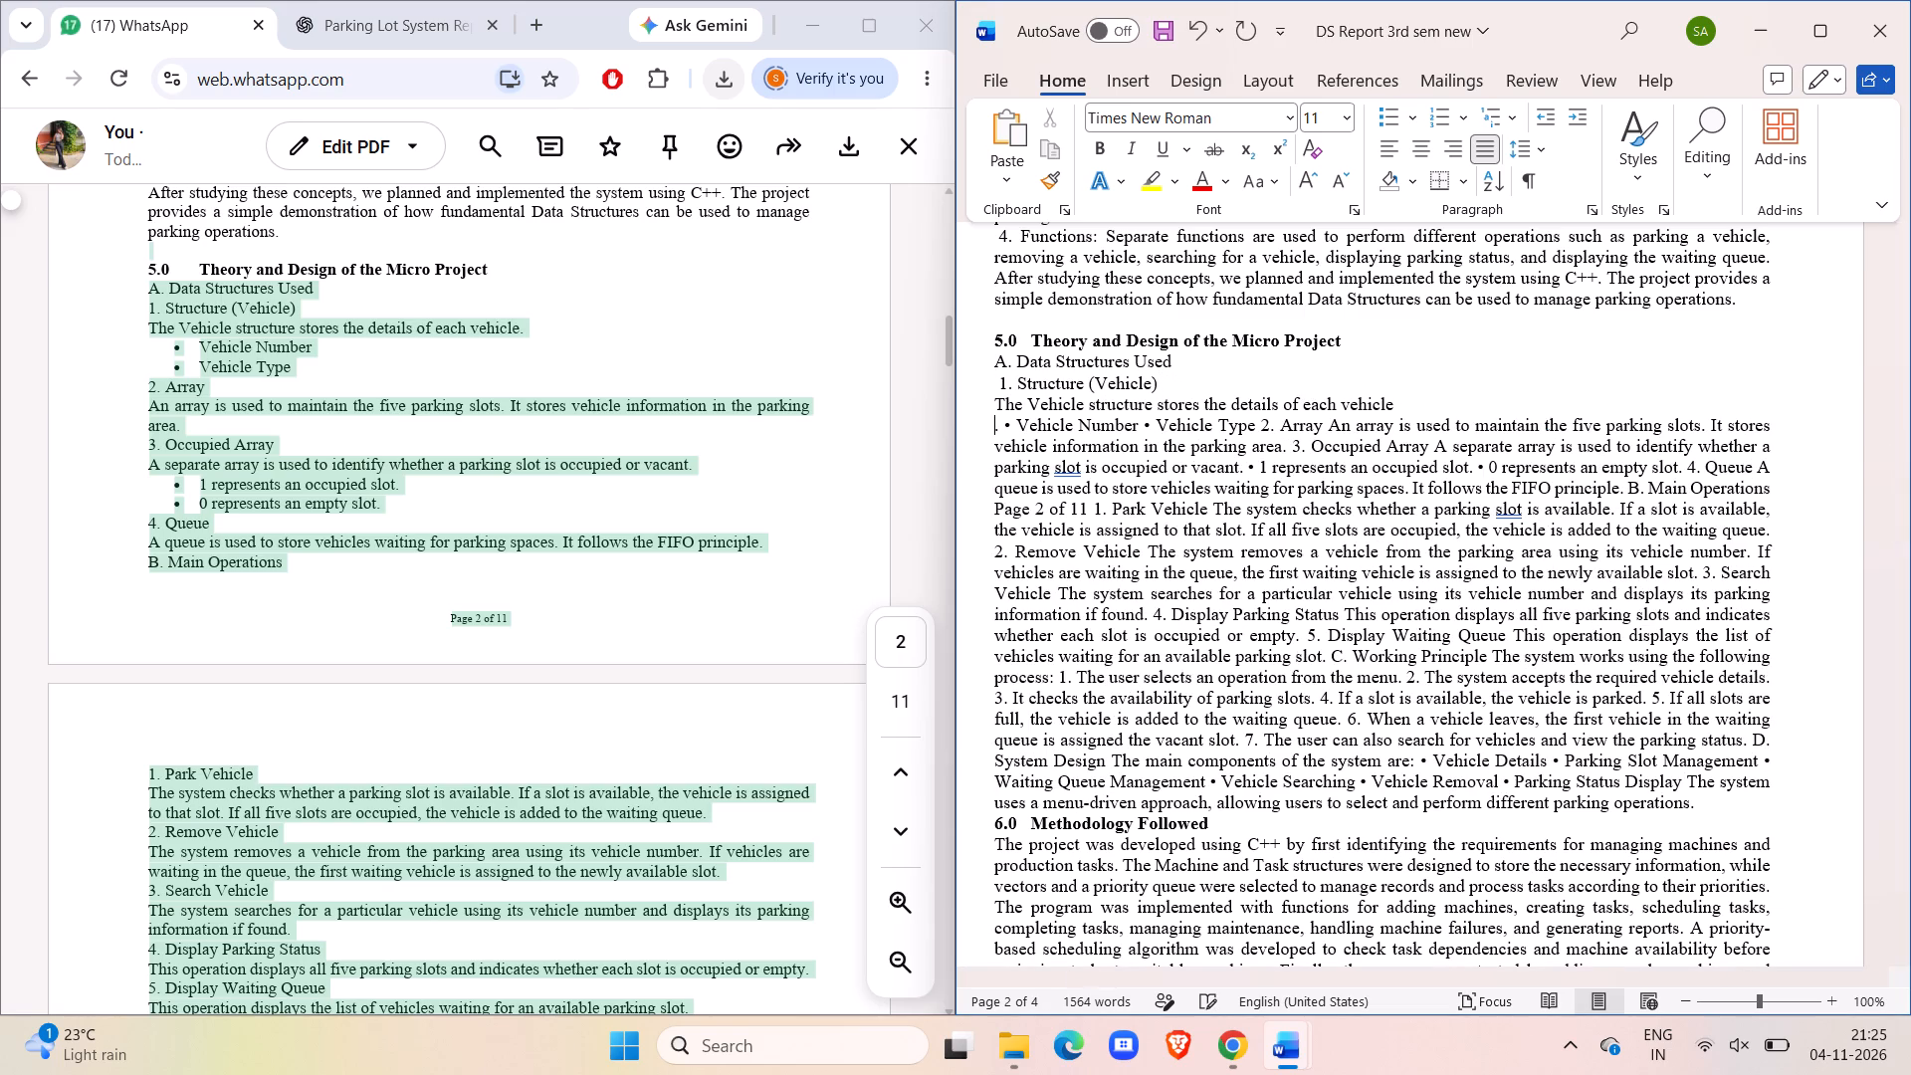
key(Right)
key(BackSpace)
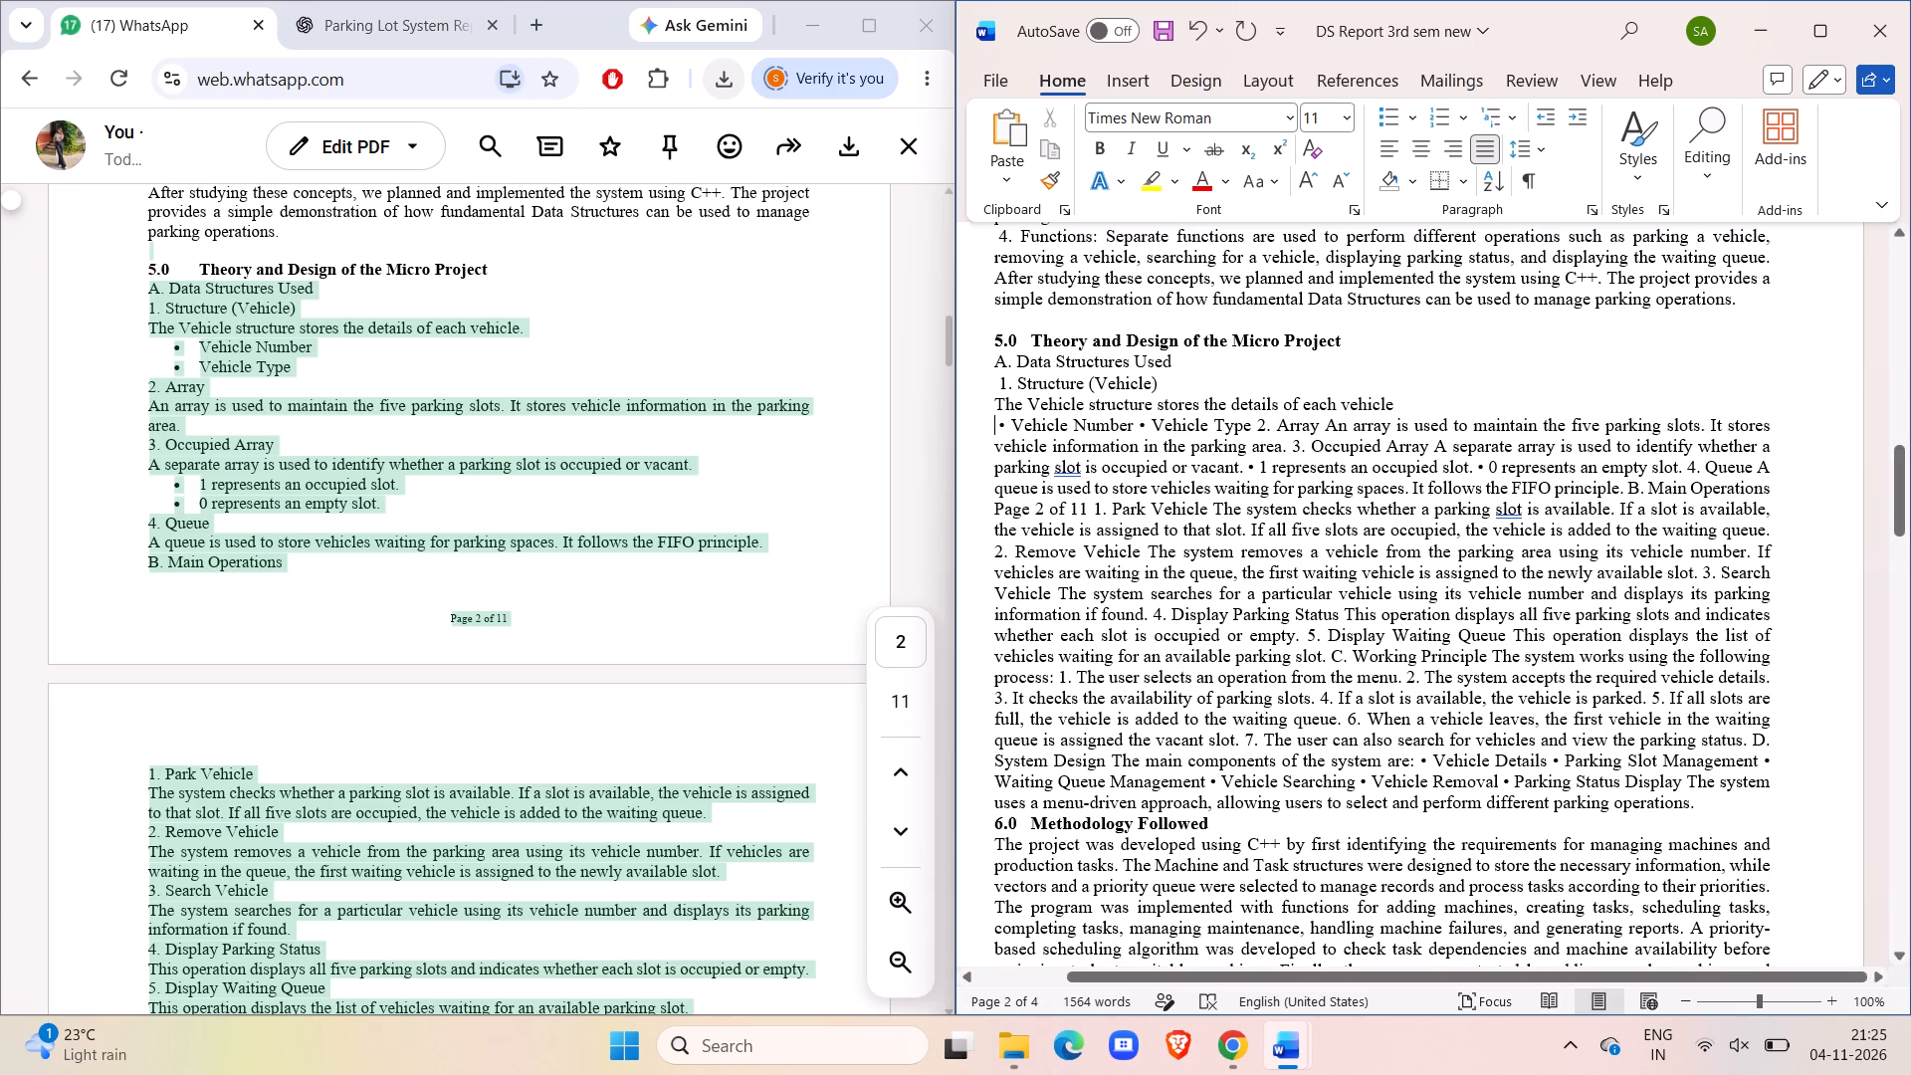
click(1134, 425)
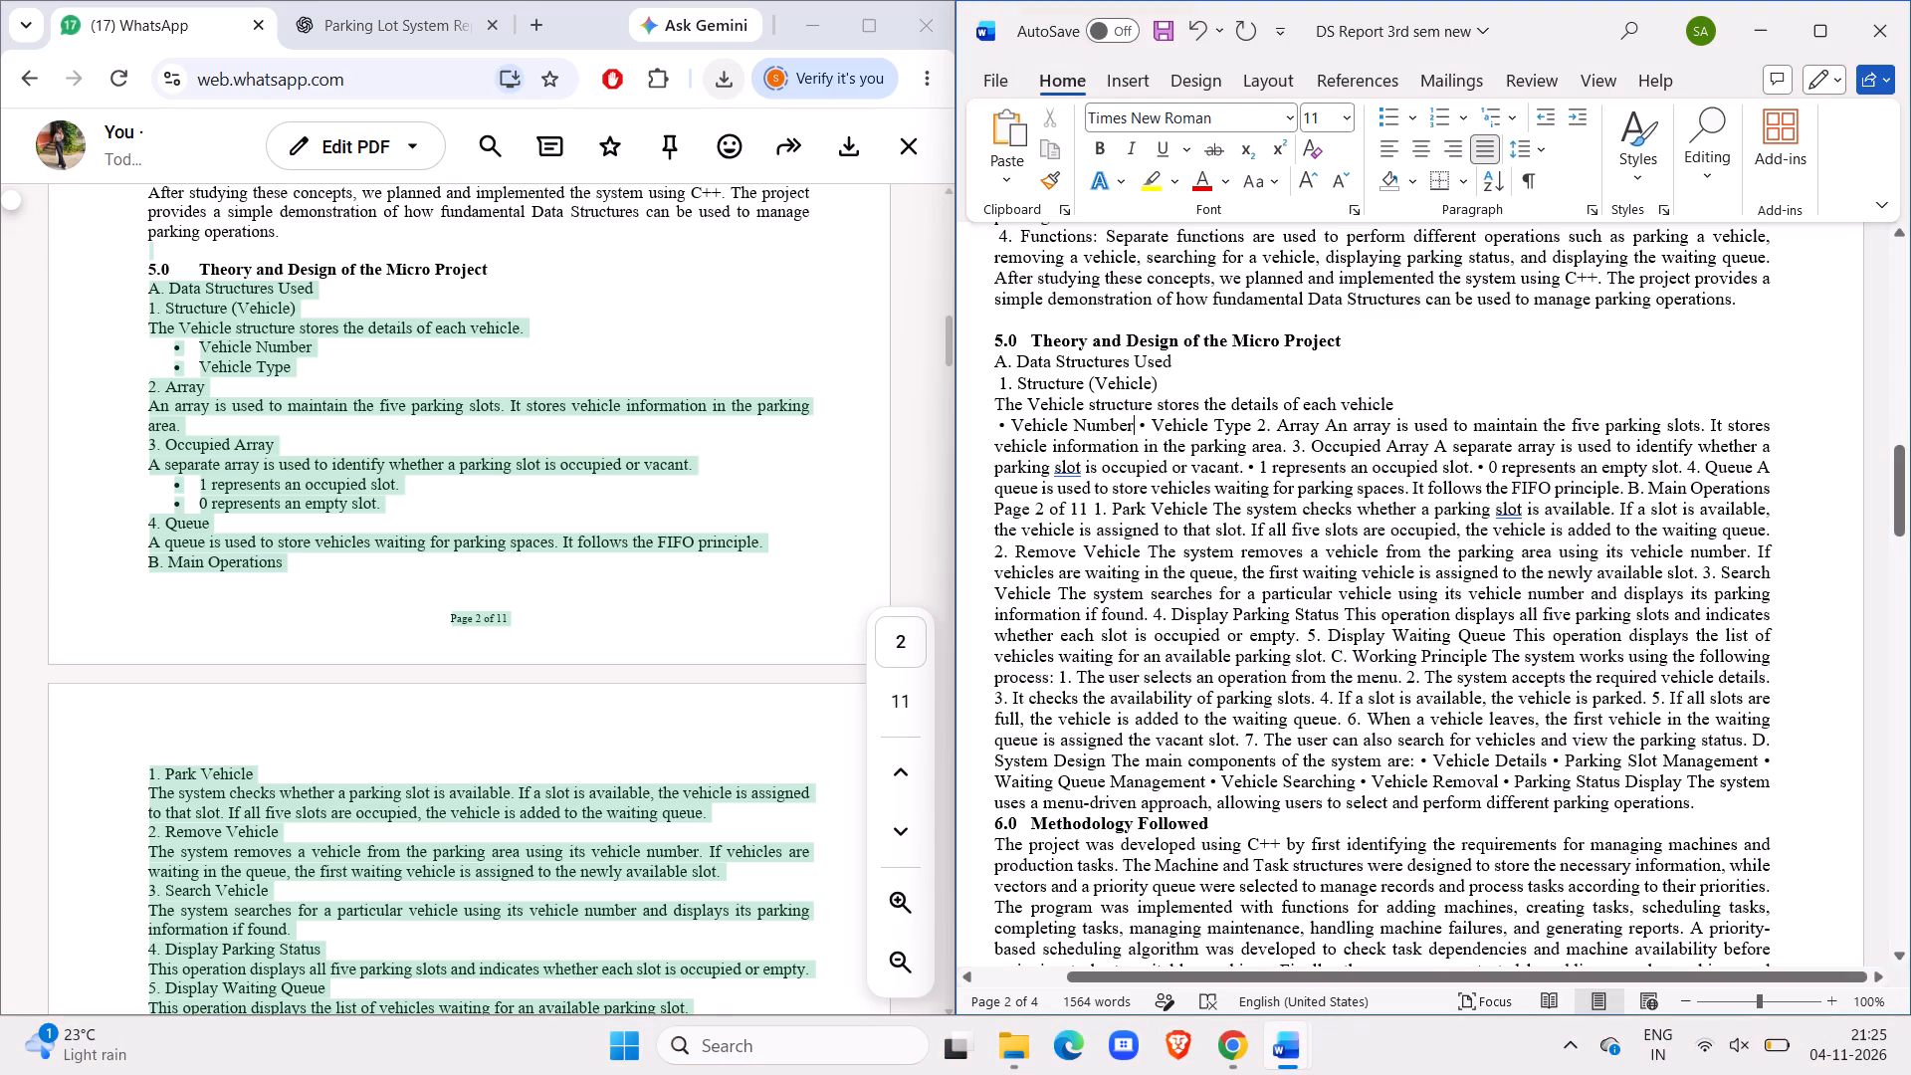
key(Return)
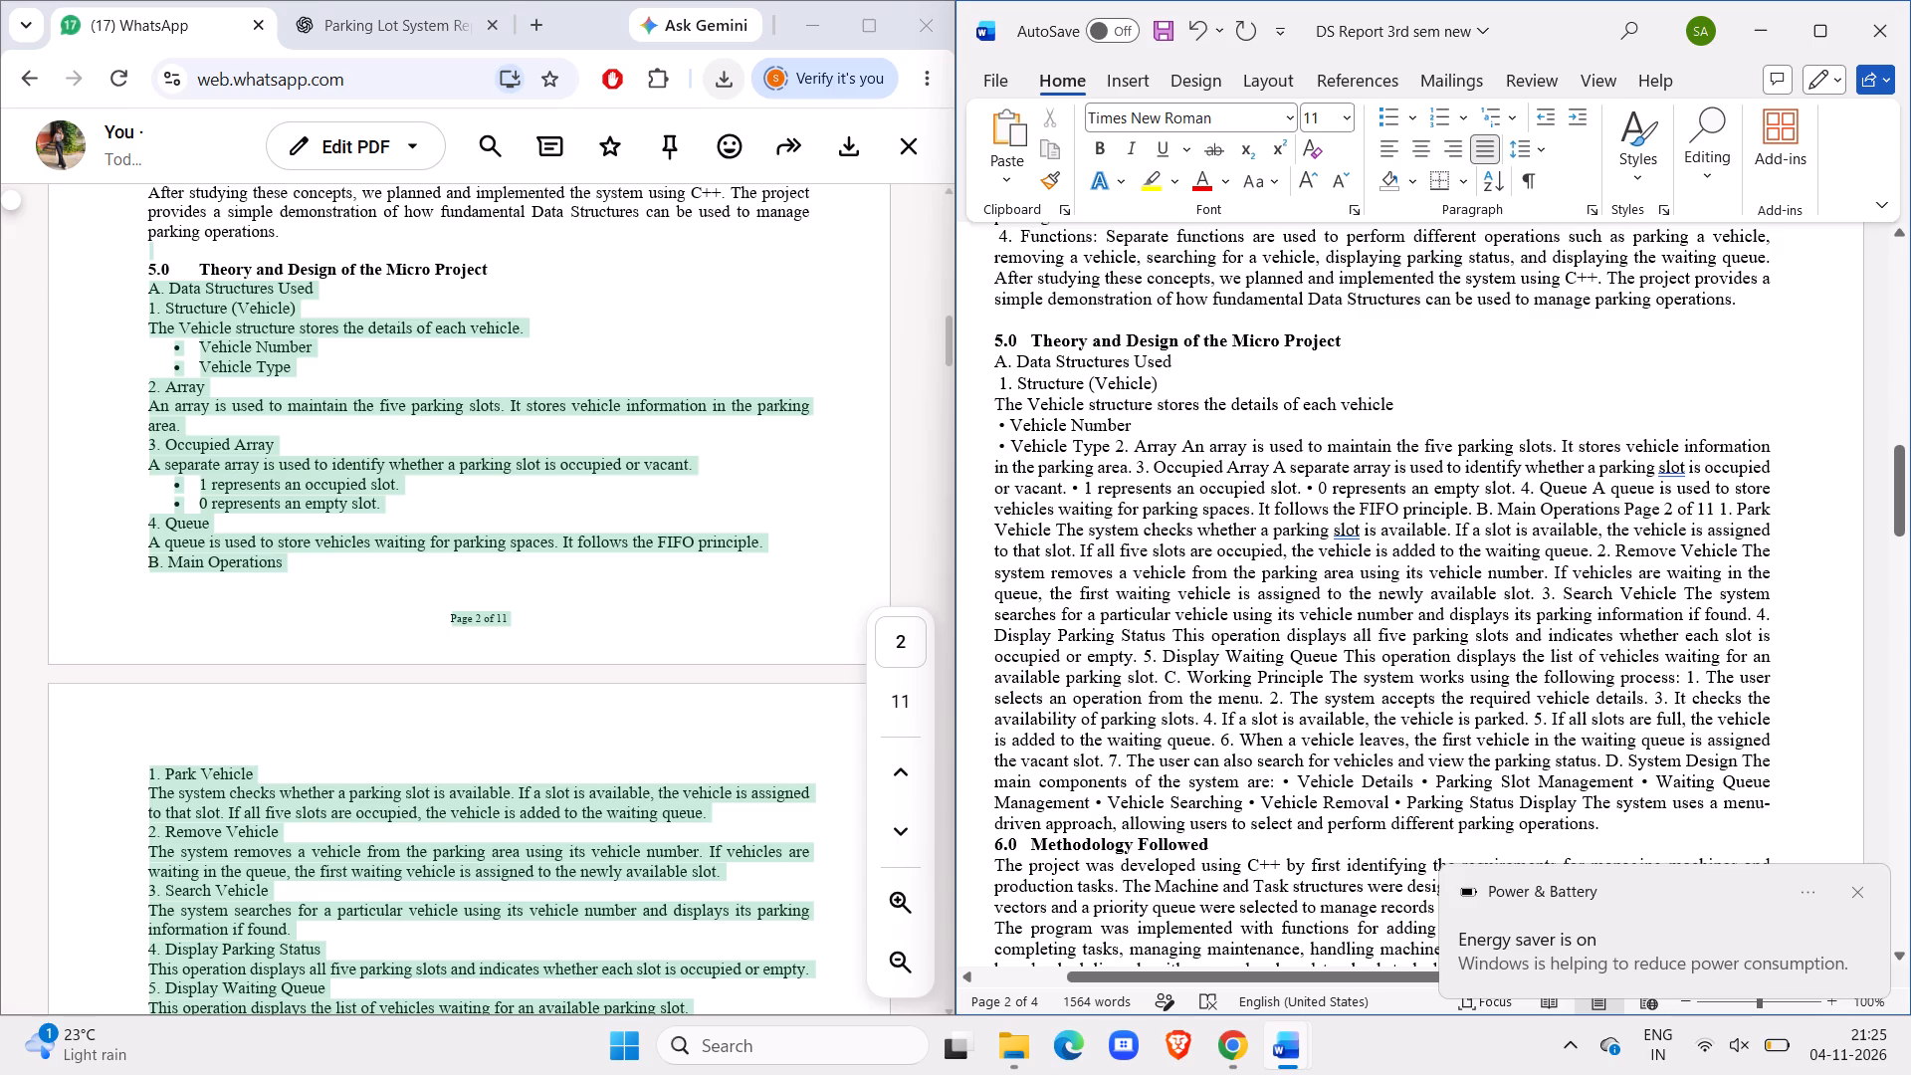
click(1115, 446)
key(Left)
key(Return)
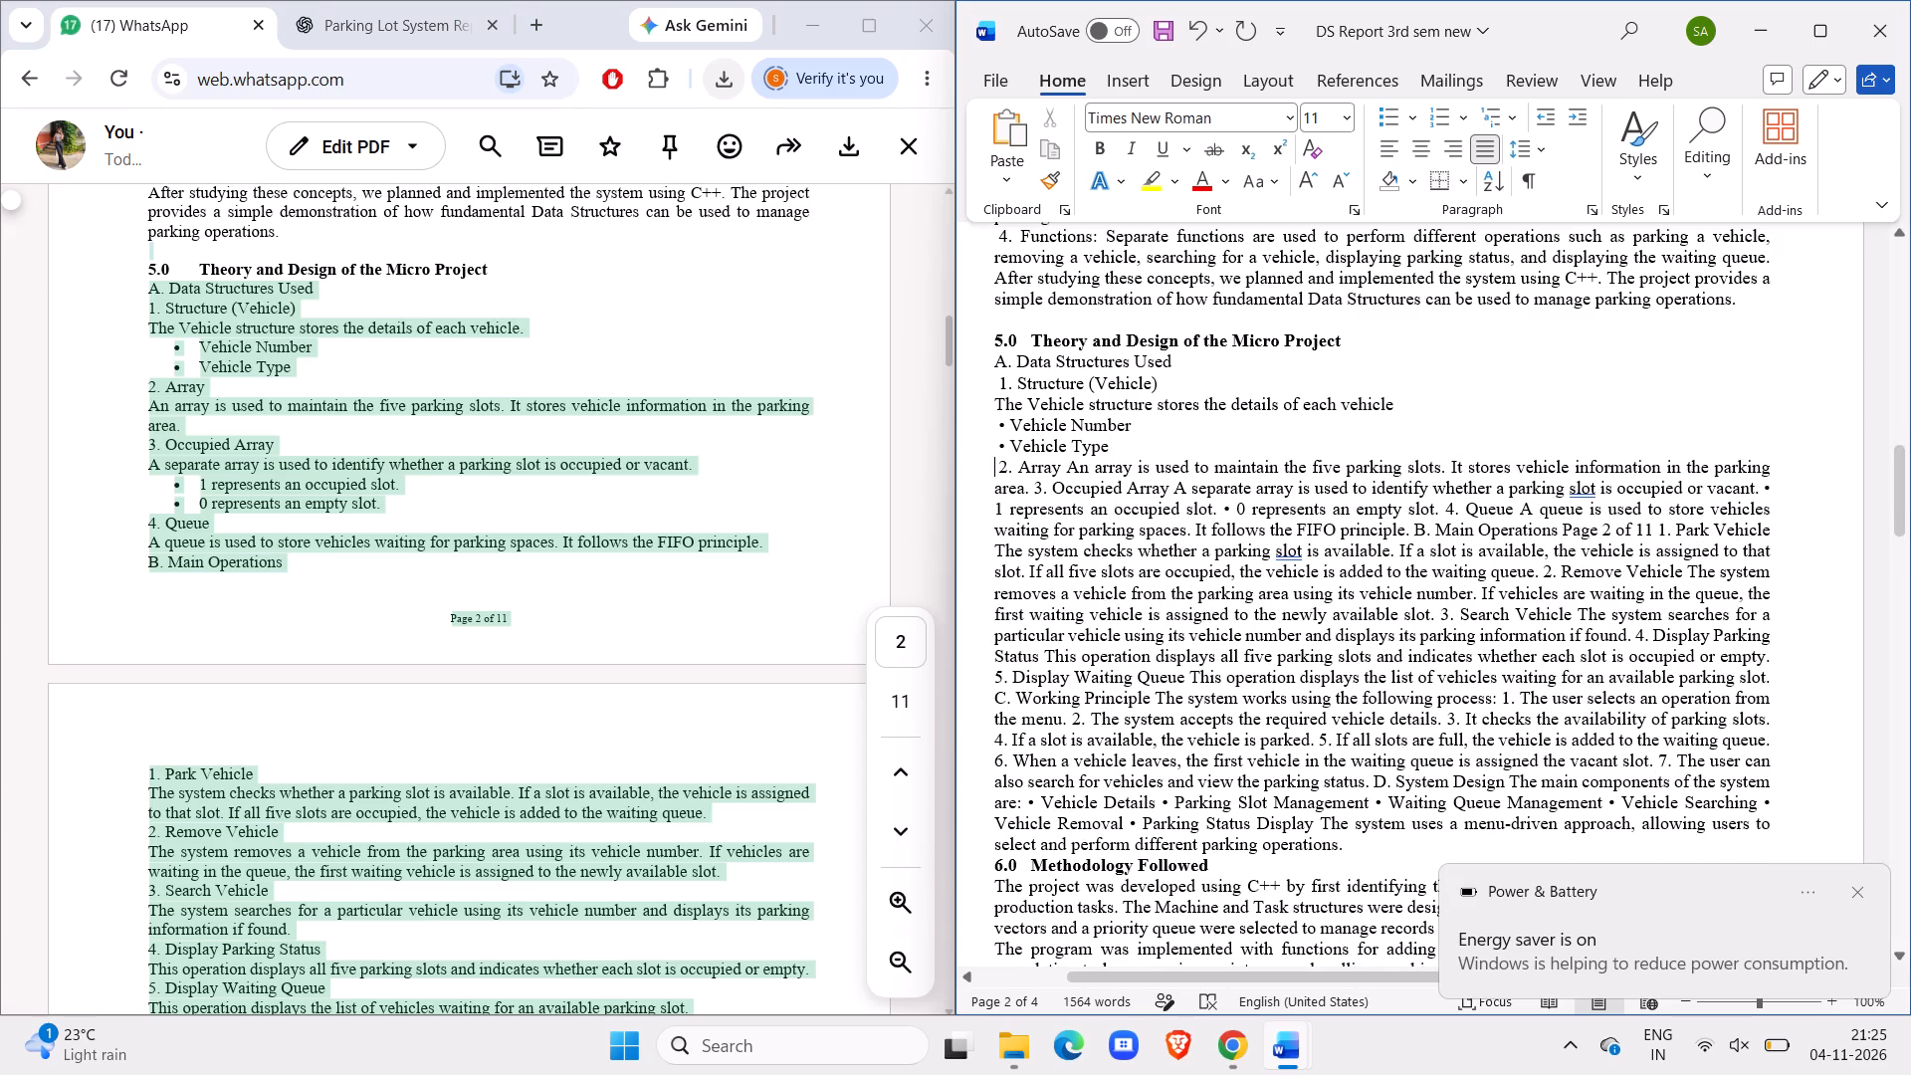
Place the 2. Array heading and its description about the five parking slots on separate lines.
click(1058, 466)
key(Return)
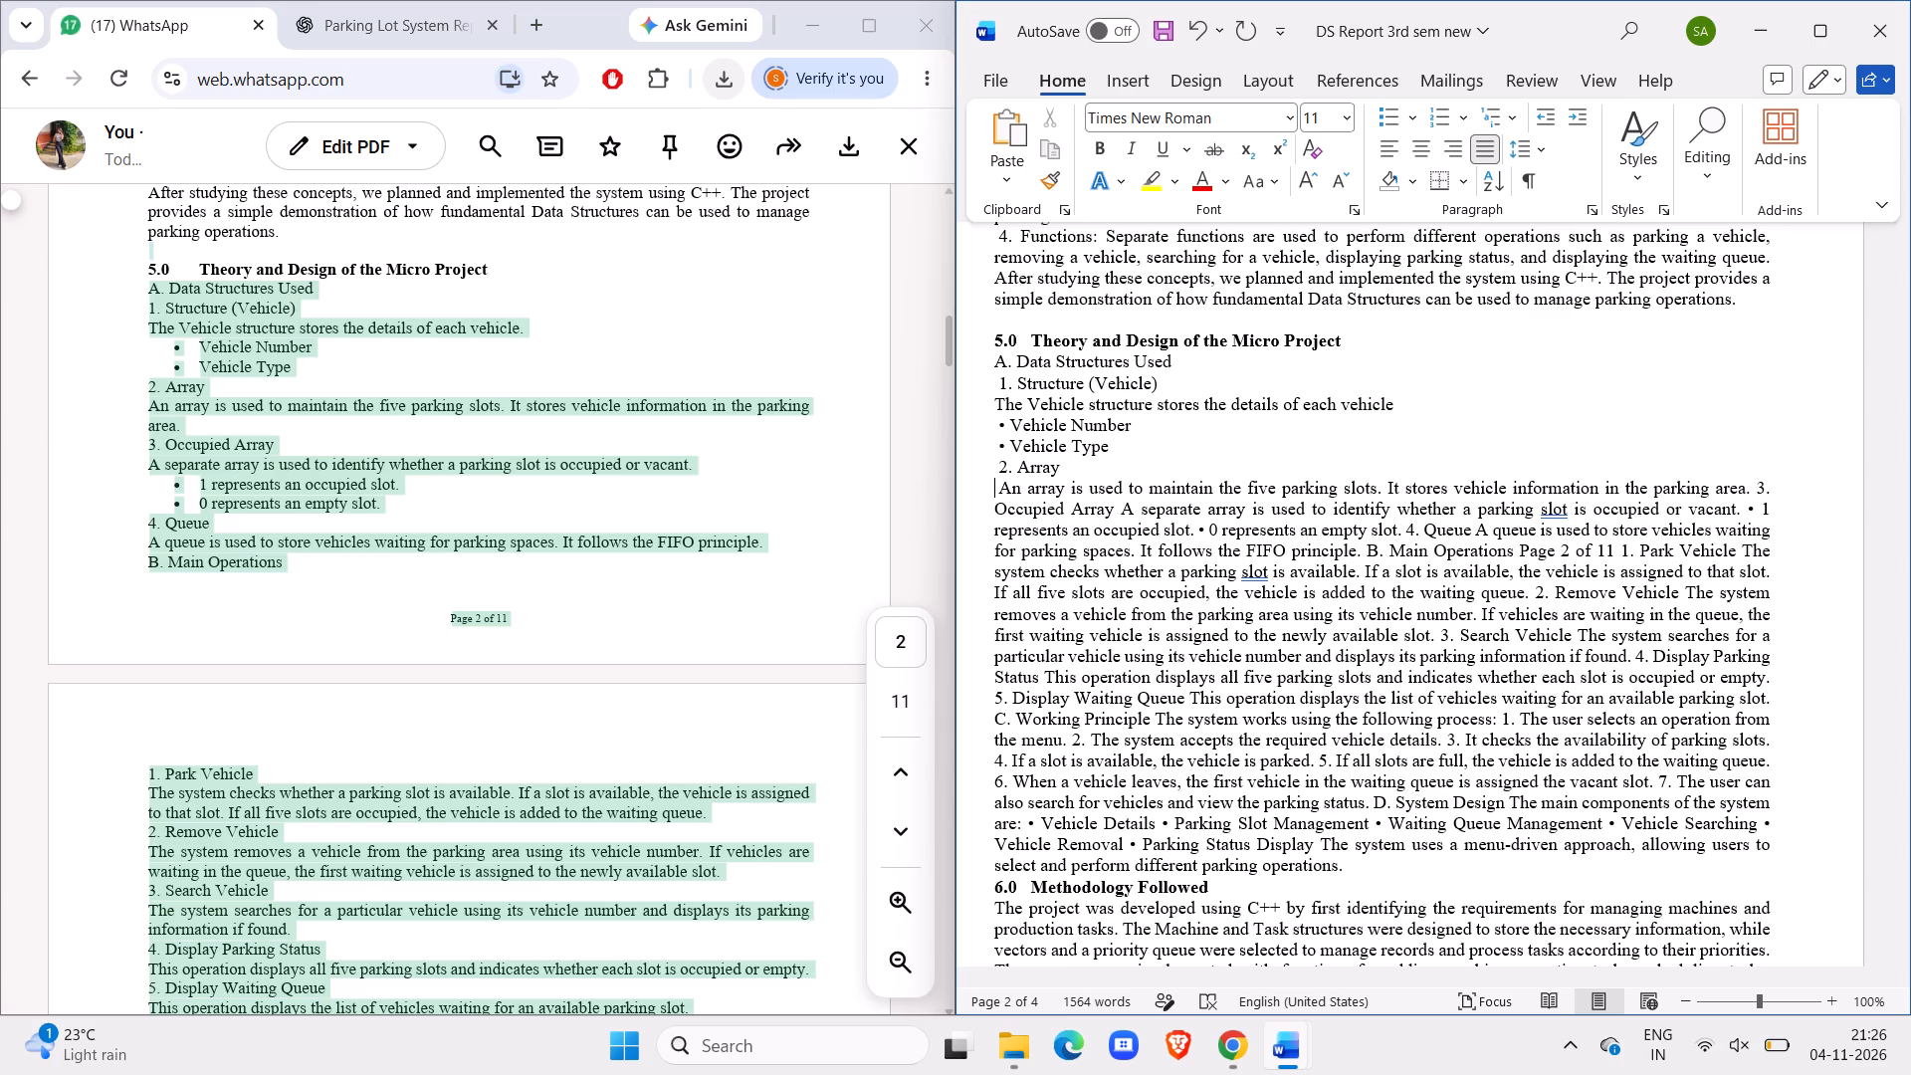
click(1748, 487)
key(Right)
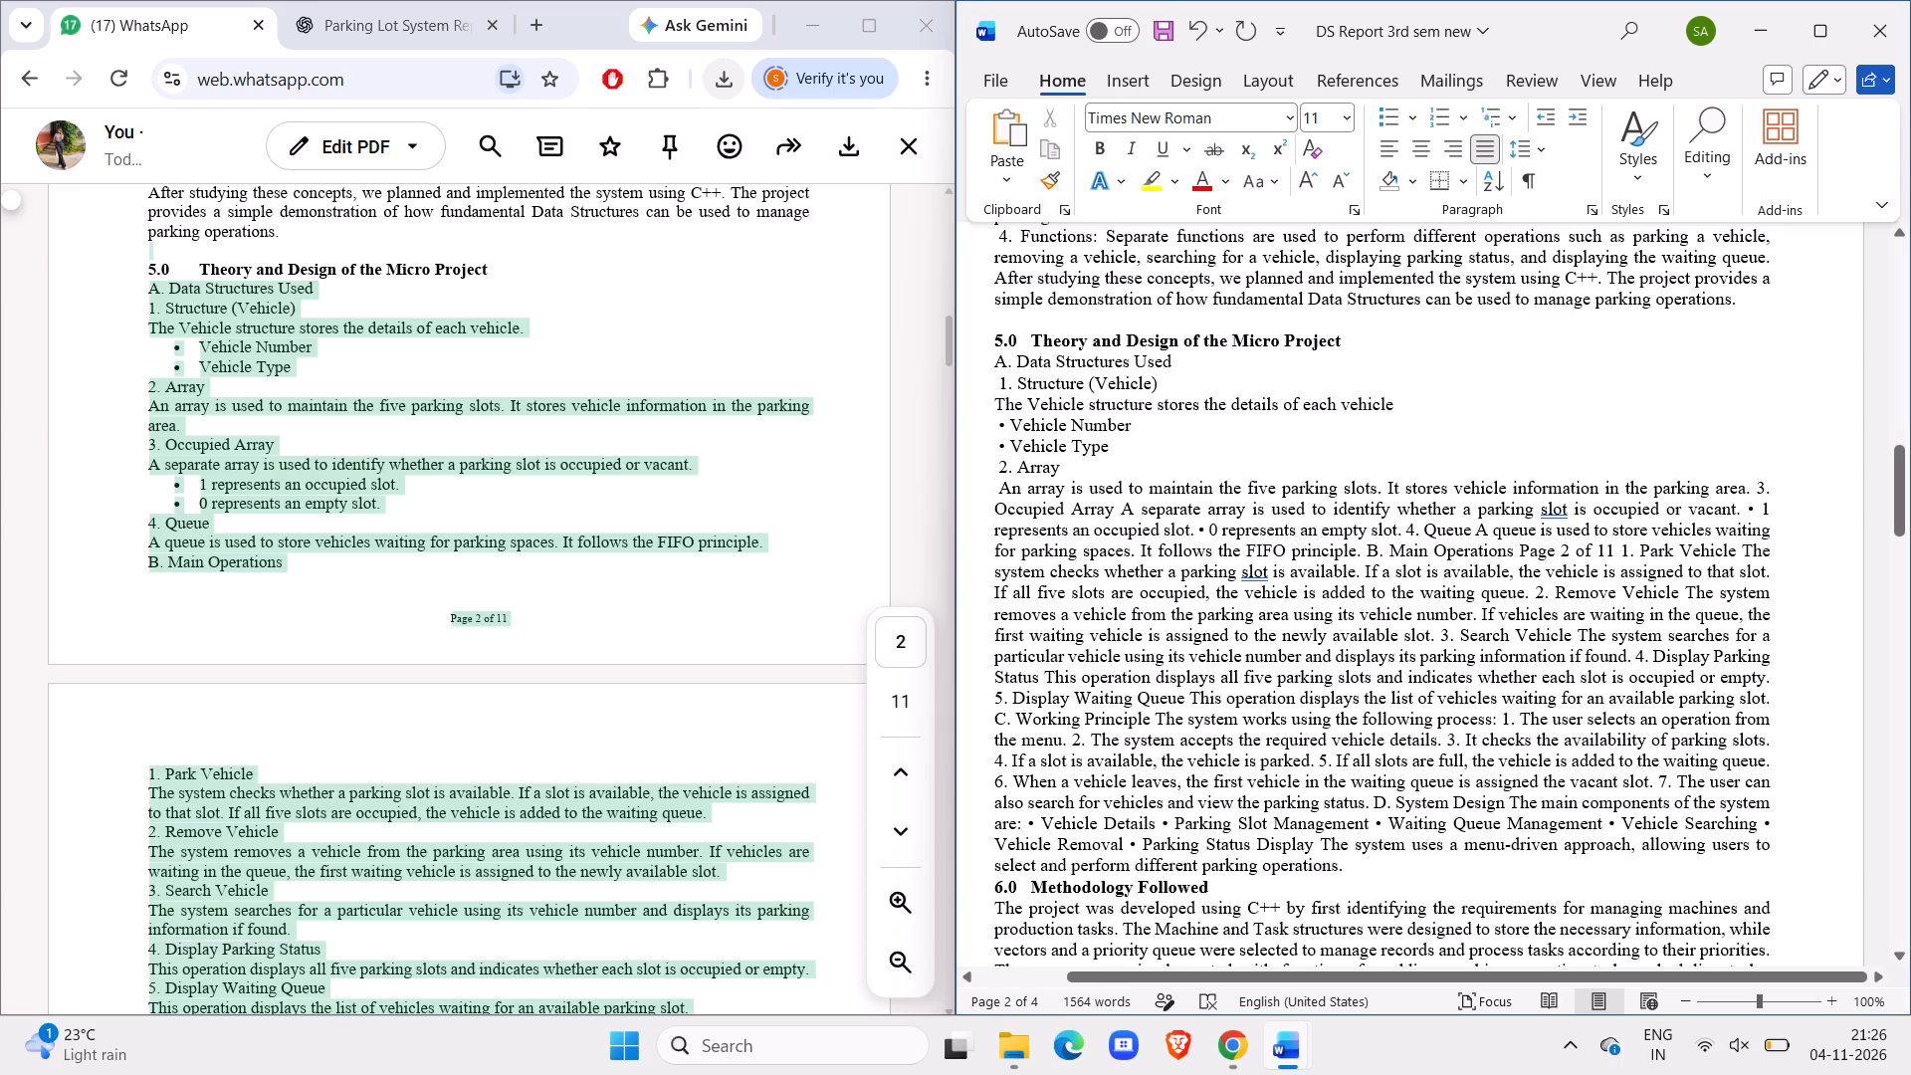
key(Return)
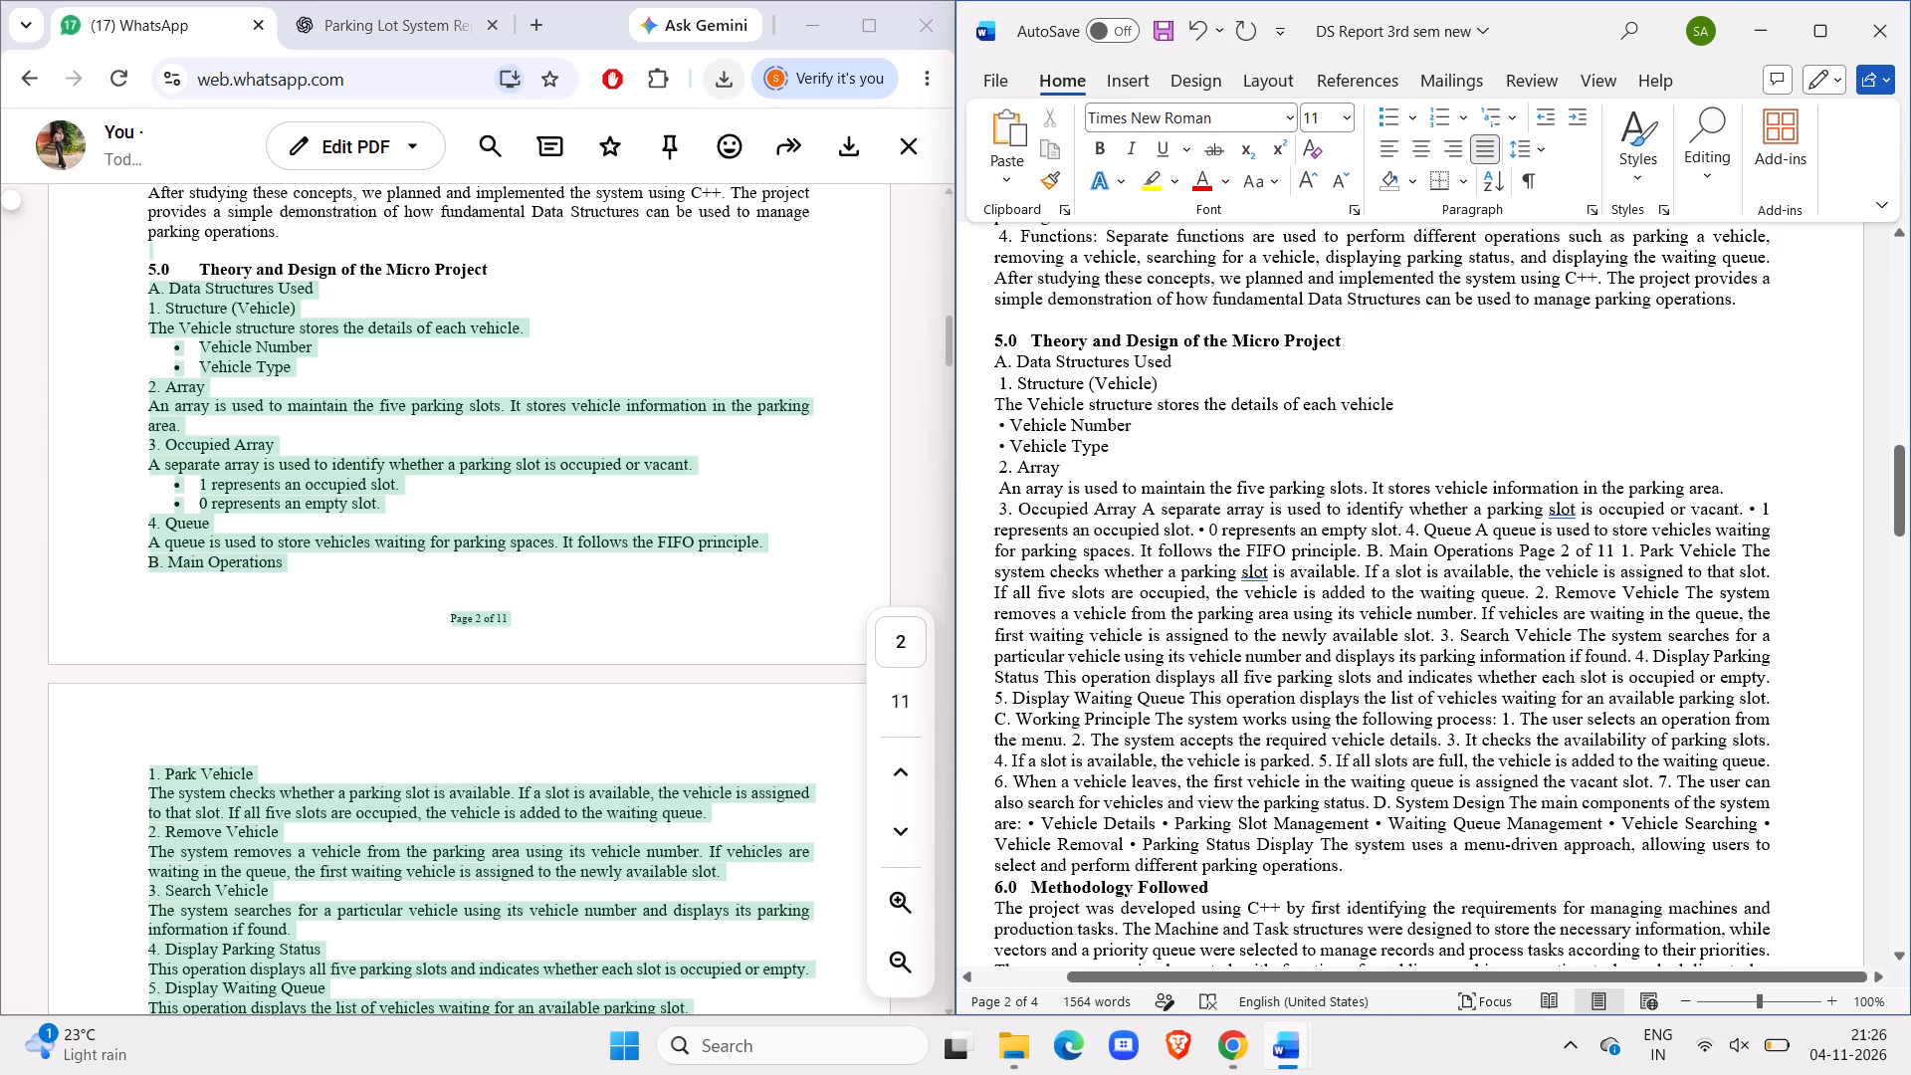
Place the 3. Occupied Array heading, its description and the two bullets for occupied and empty slots on separate lines.
click(1135, 510)
key(Return)
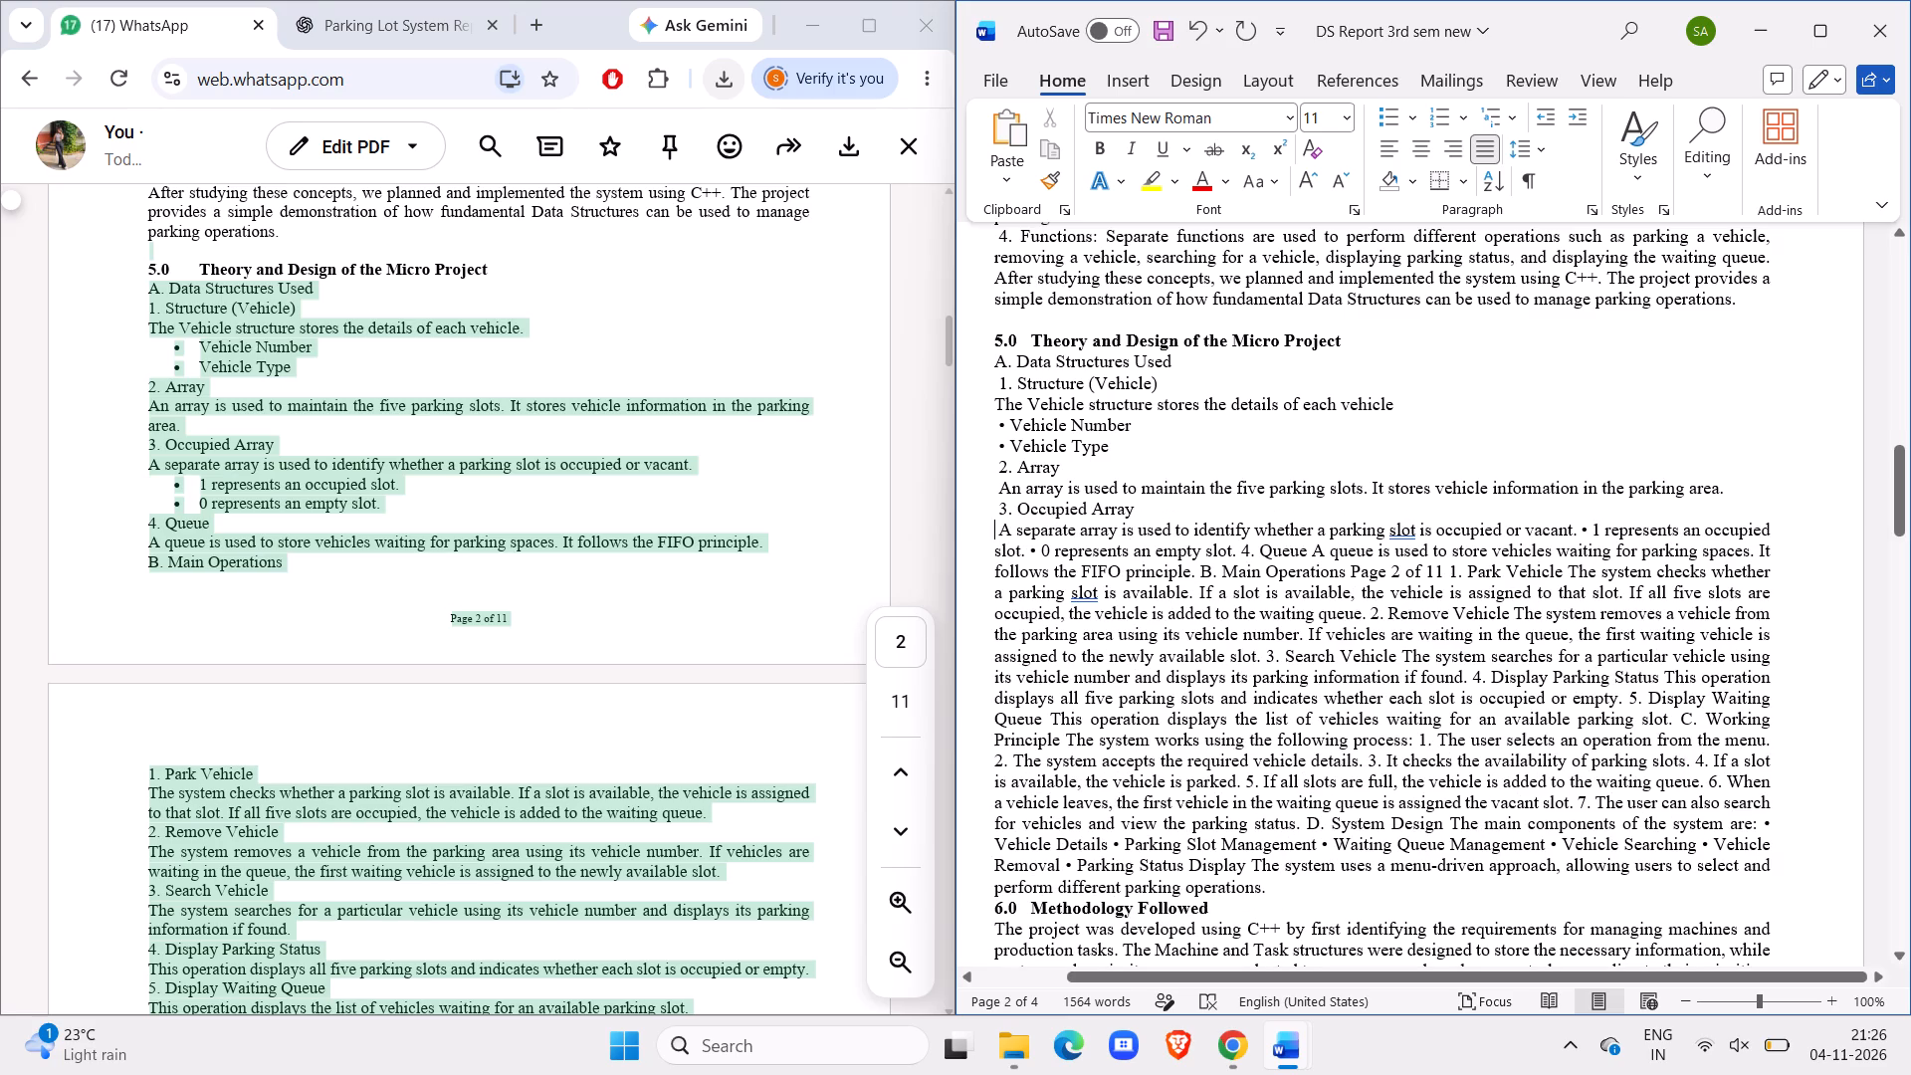
click(1576, 530)
key(Return)
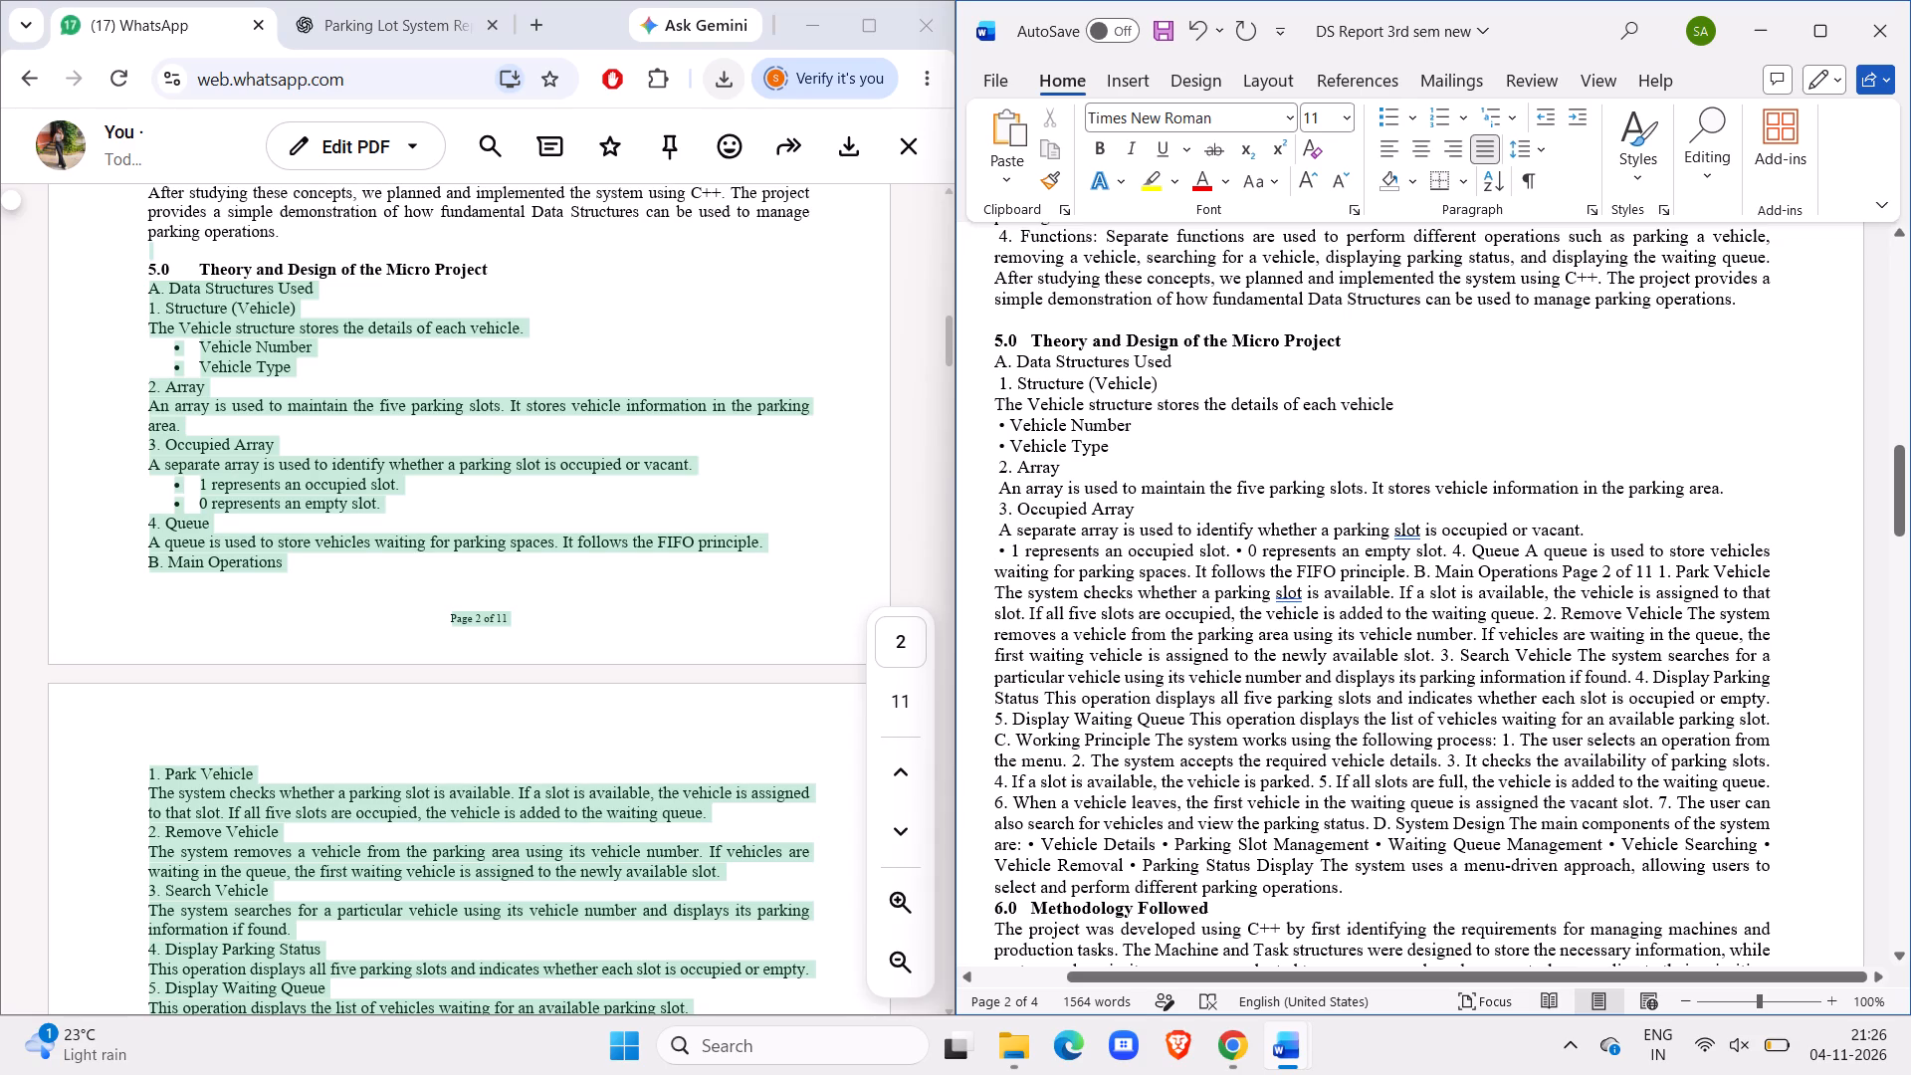
click(1229, 547)
key(Return)
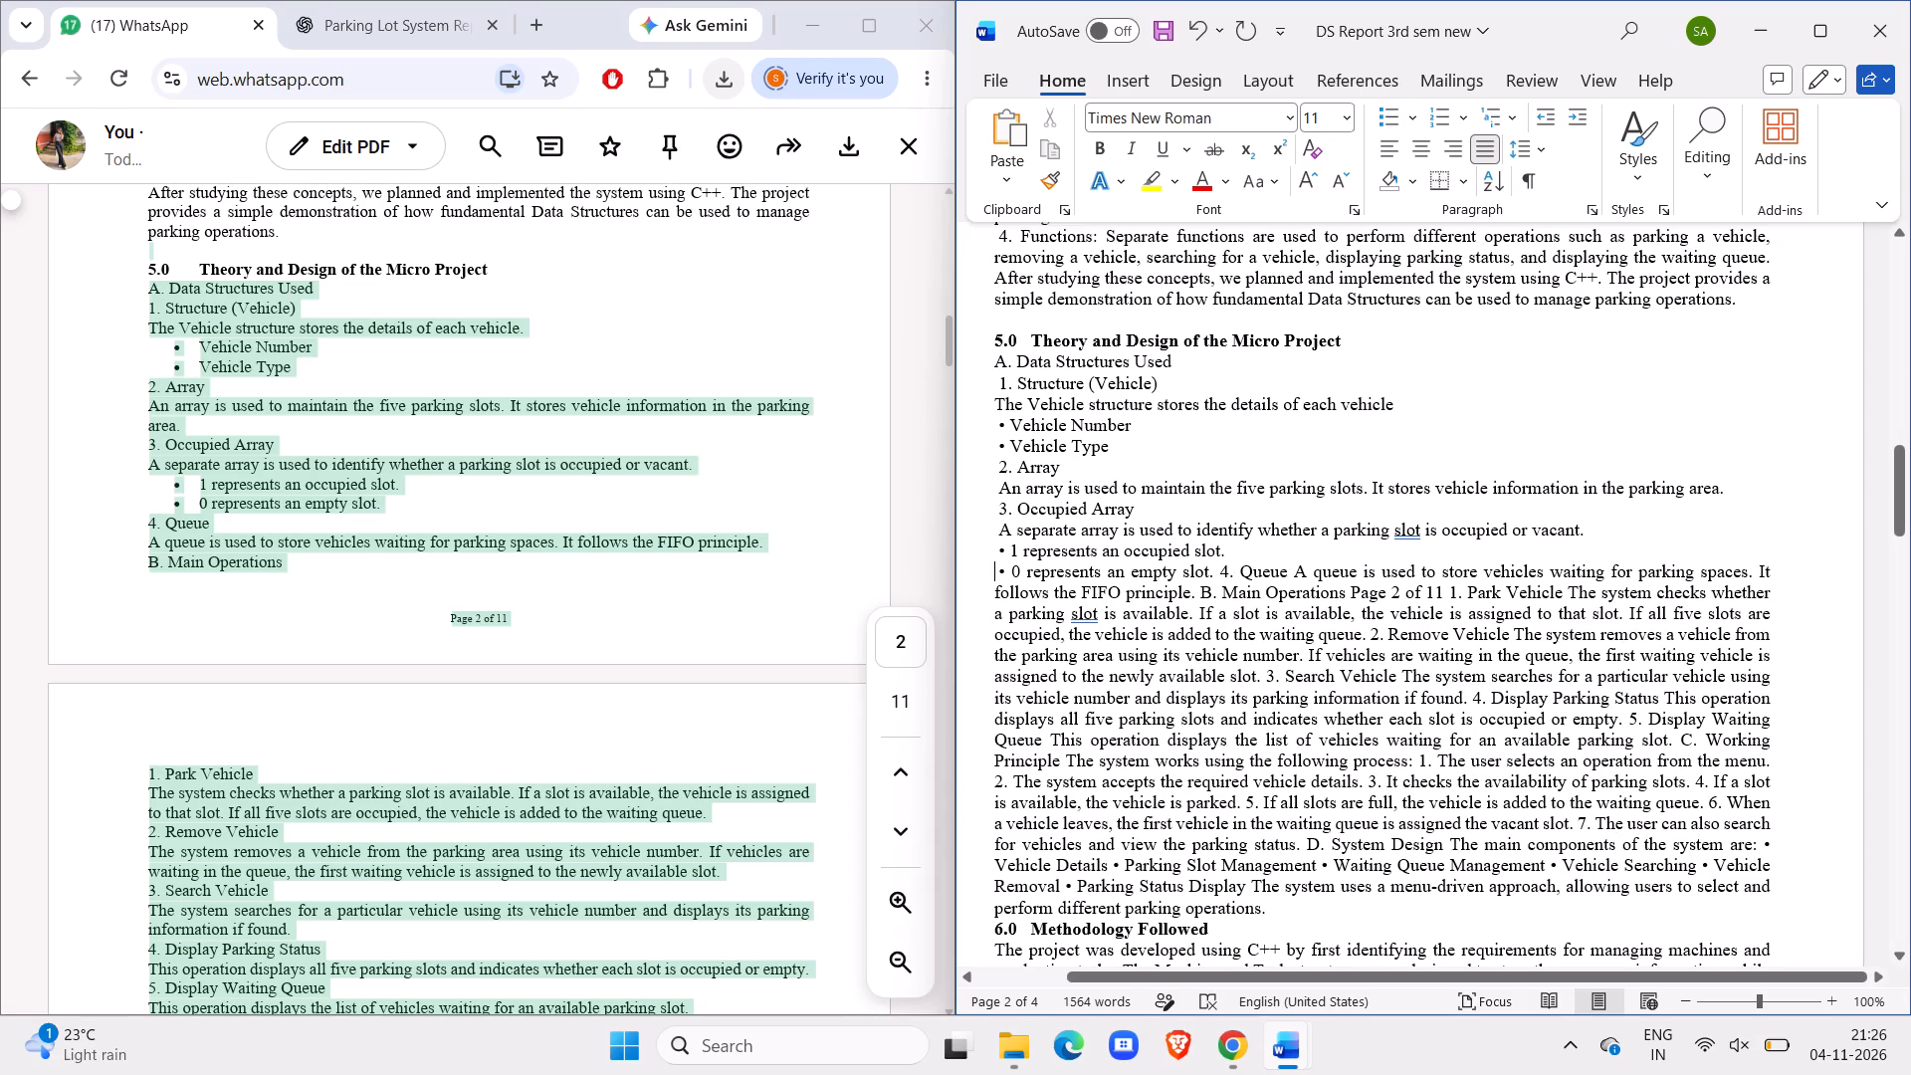
click(1212, 570)
key(Return)
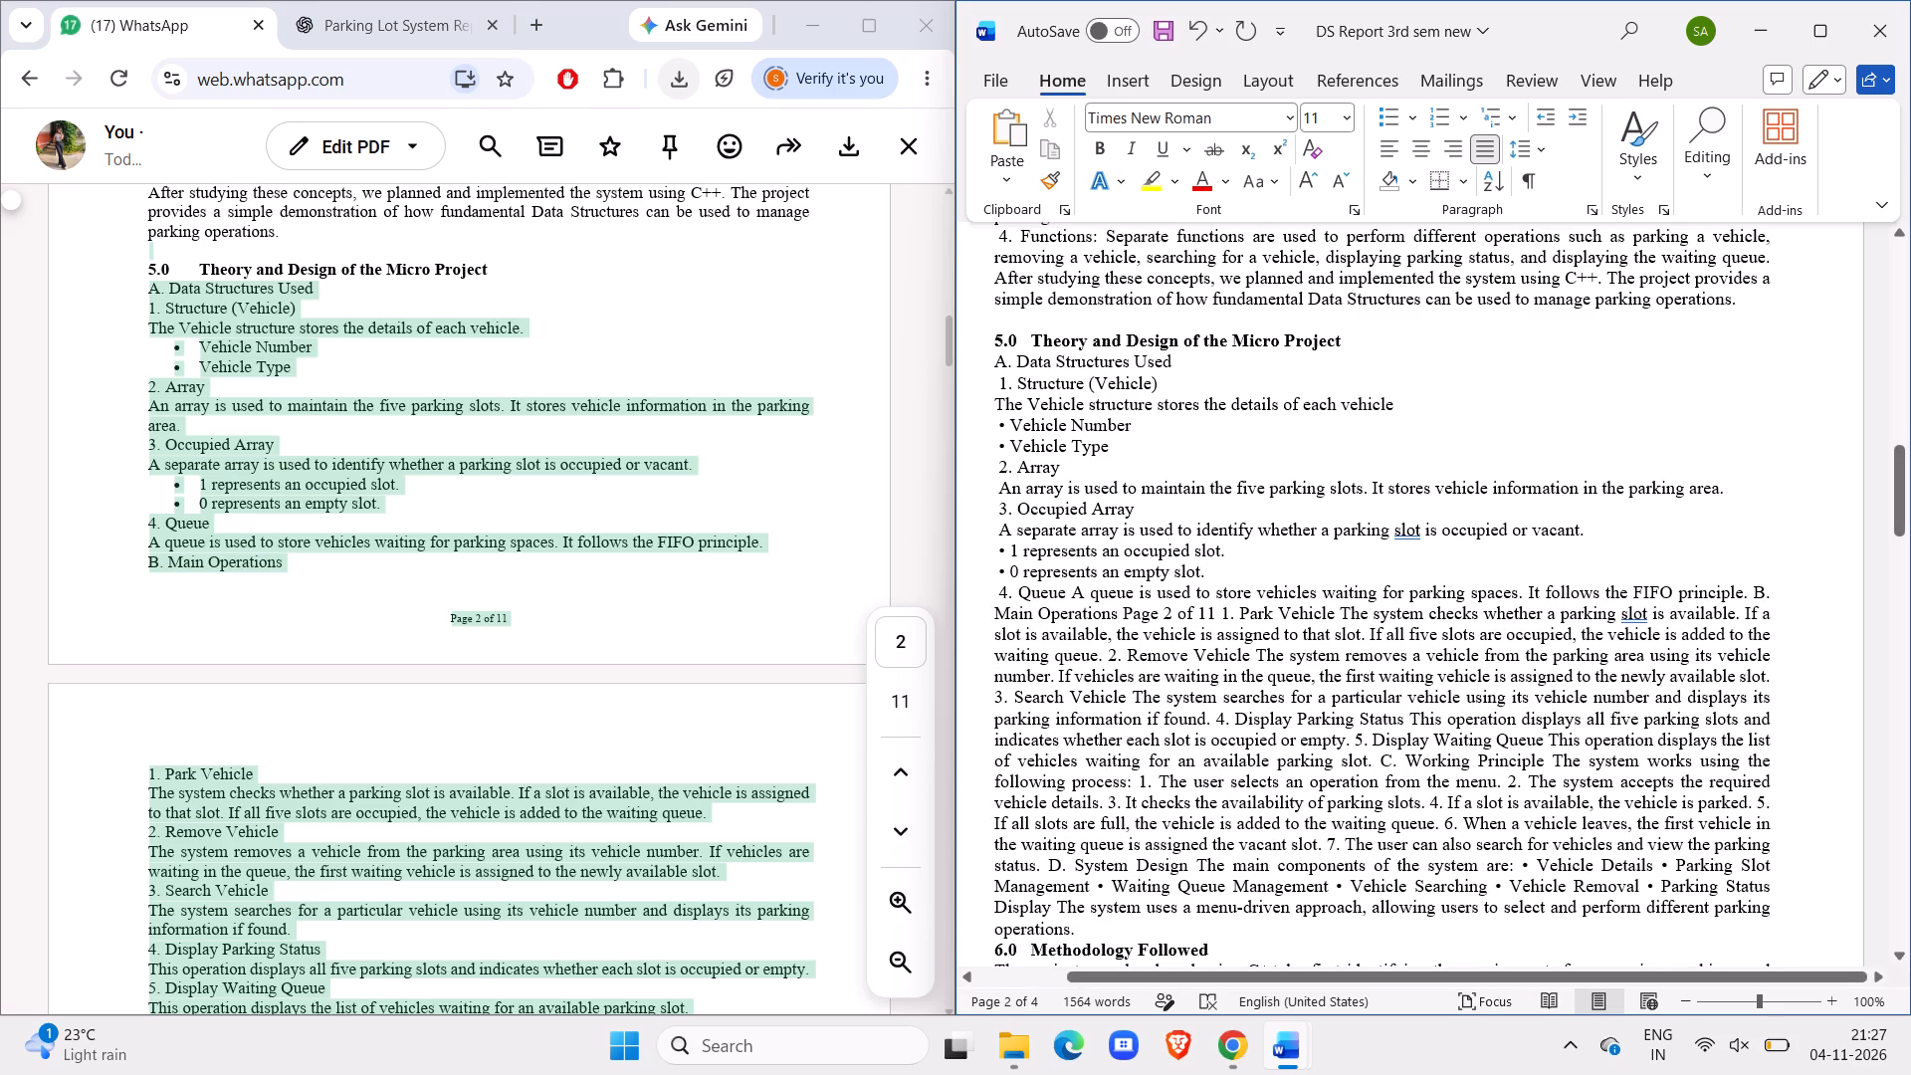
Put the B. Main Operations heading on its own line and delete the stray "Page 2 of 11" text following it.
click(1747, 593)
key(Return)
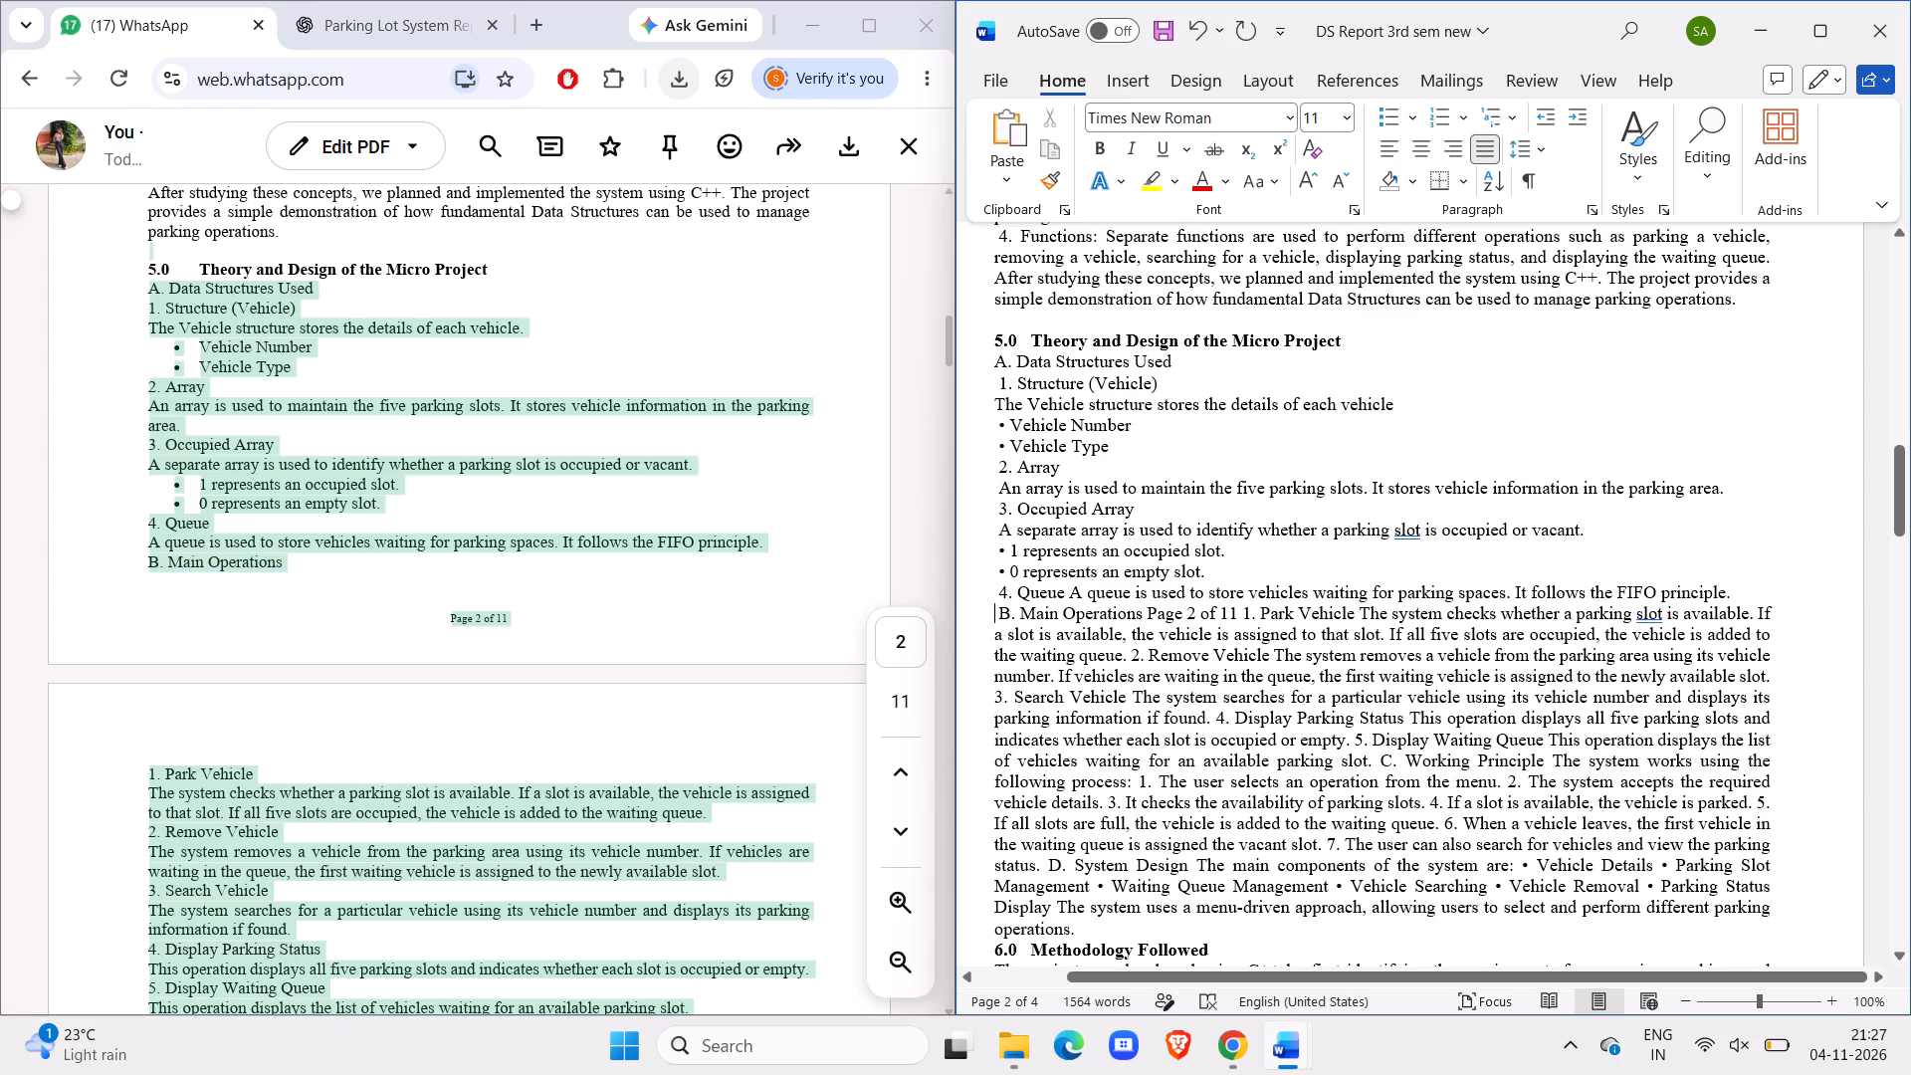
click(1238, 613)
drag(1147, 612, 1223, 613)
drag(1223, 613, 1230, 613)
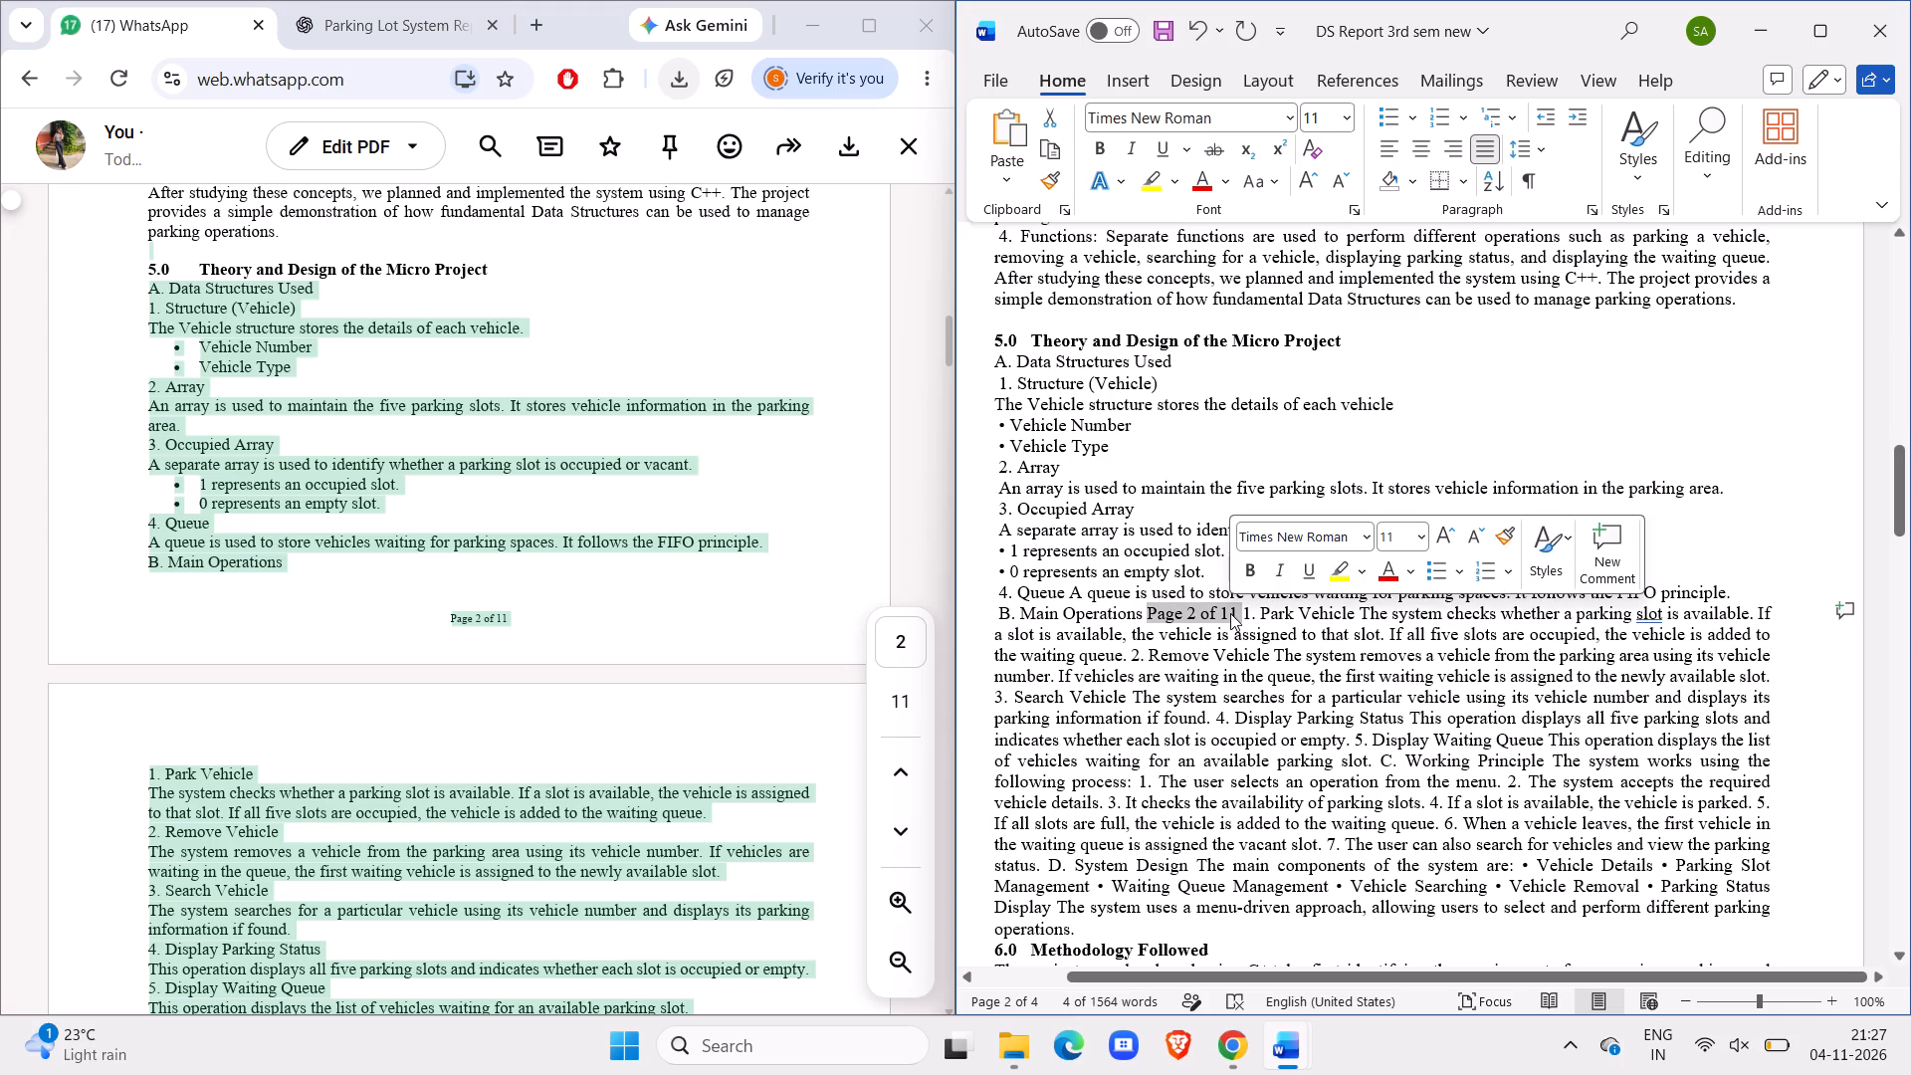
key(BackSpace)
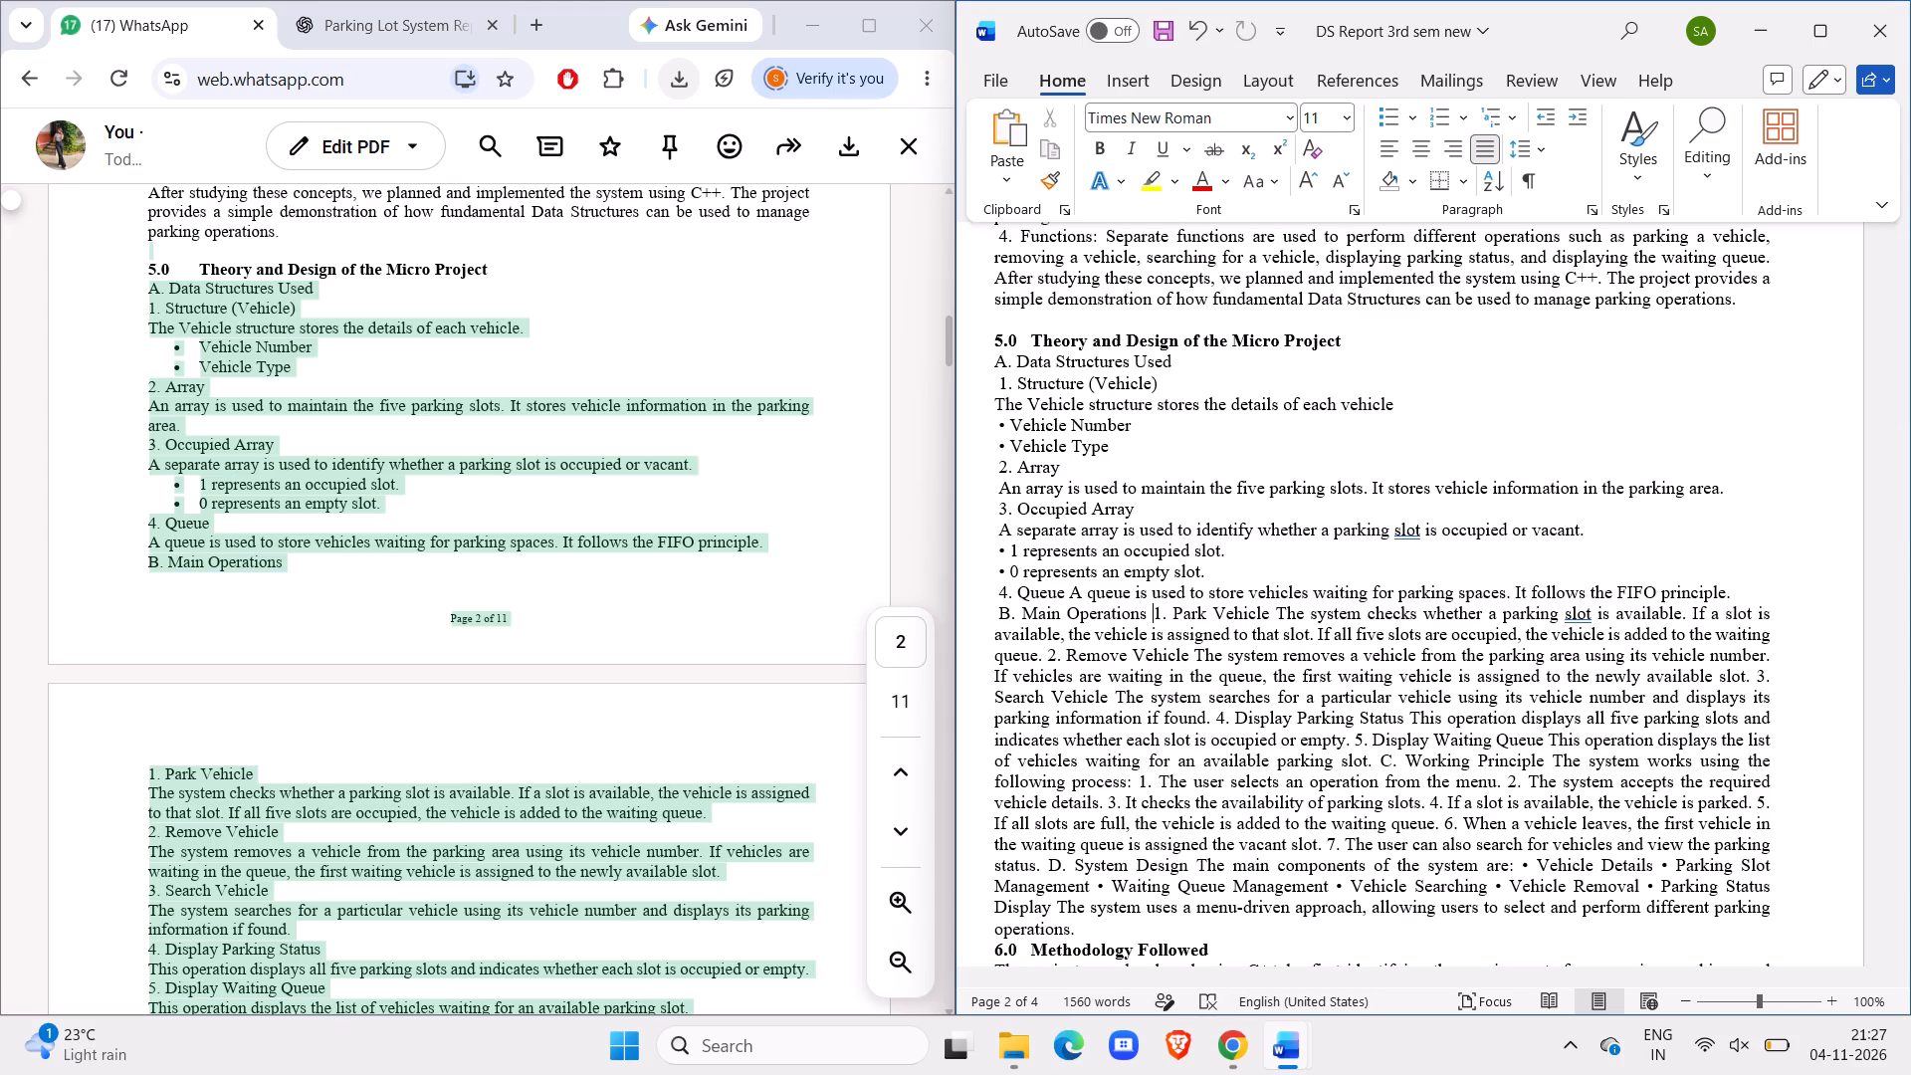
key(Left)
key(Return)
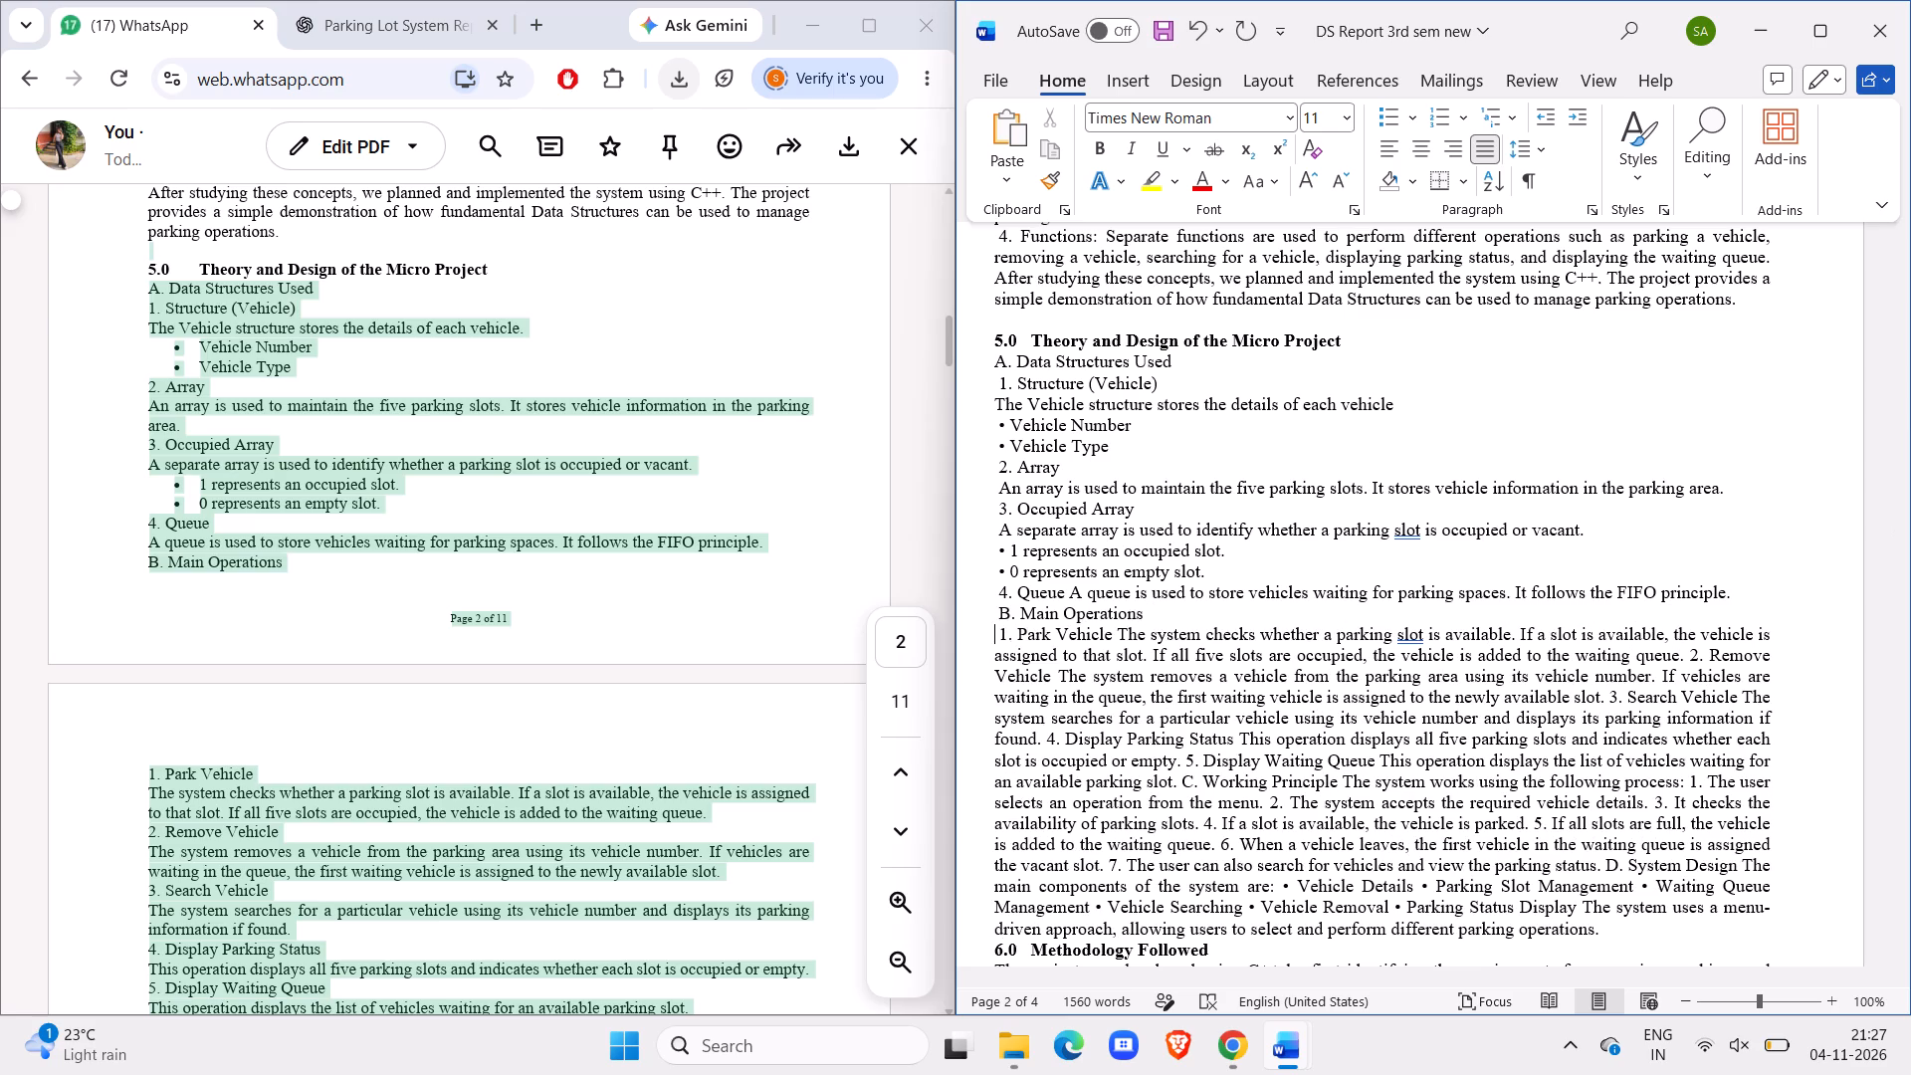
Place the 1. Park Vehicle heading and its description on separate lines, with 2. Remove Vehicle starting a new line.
click(1112, 634)
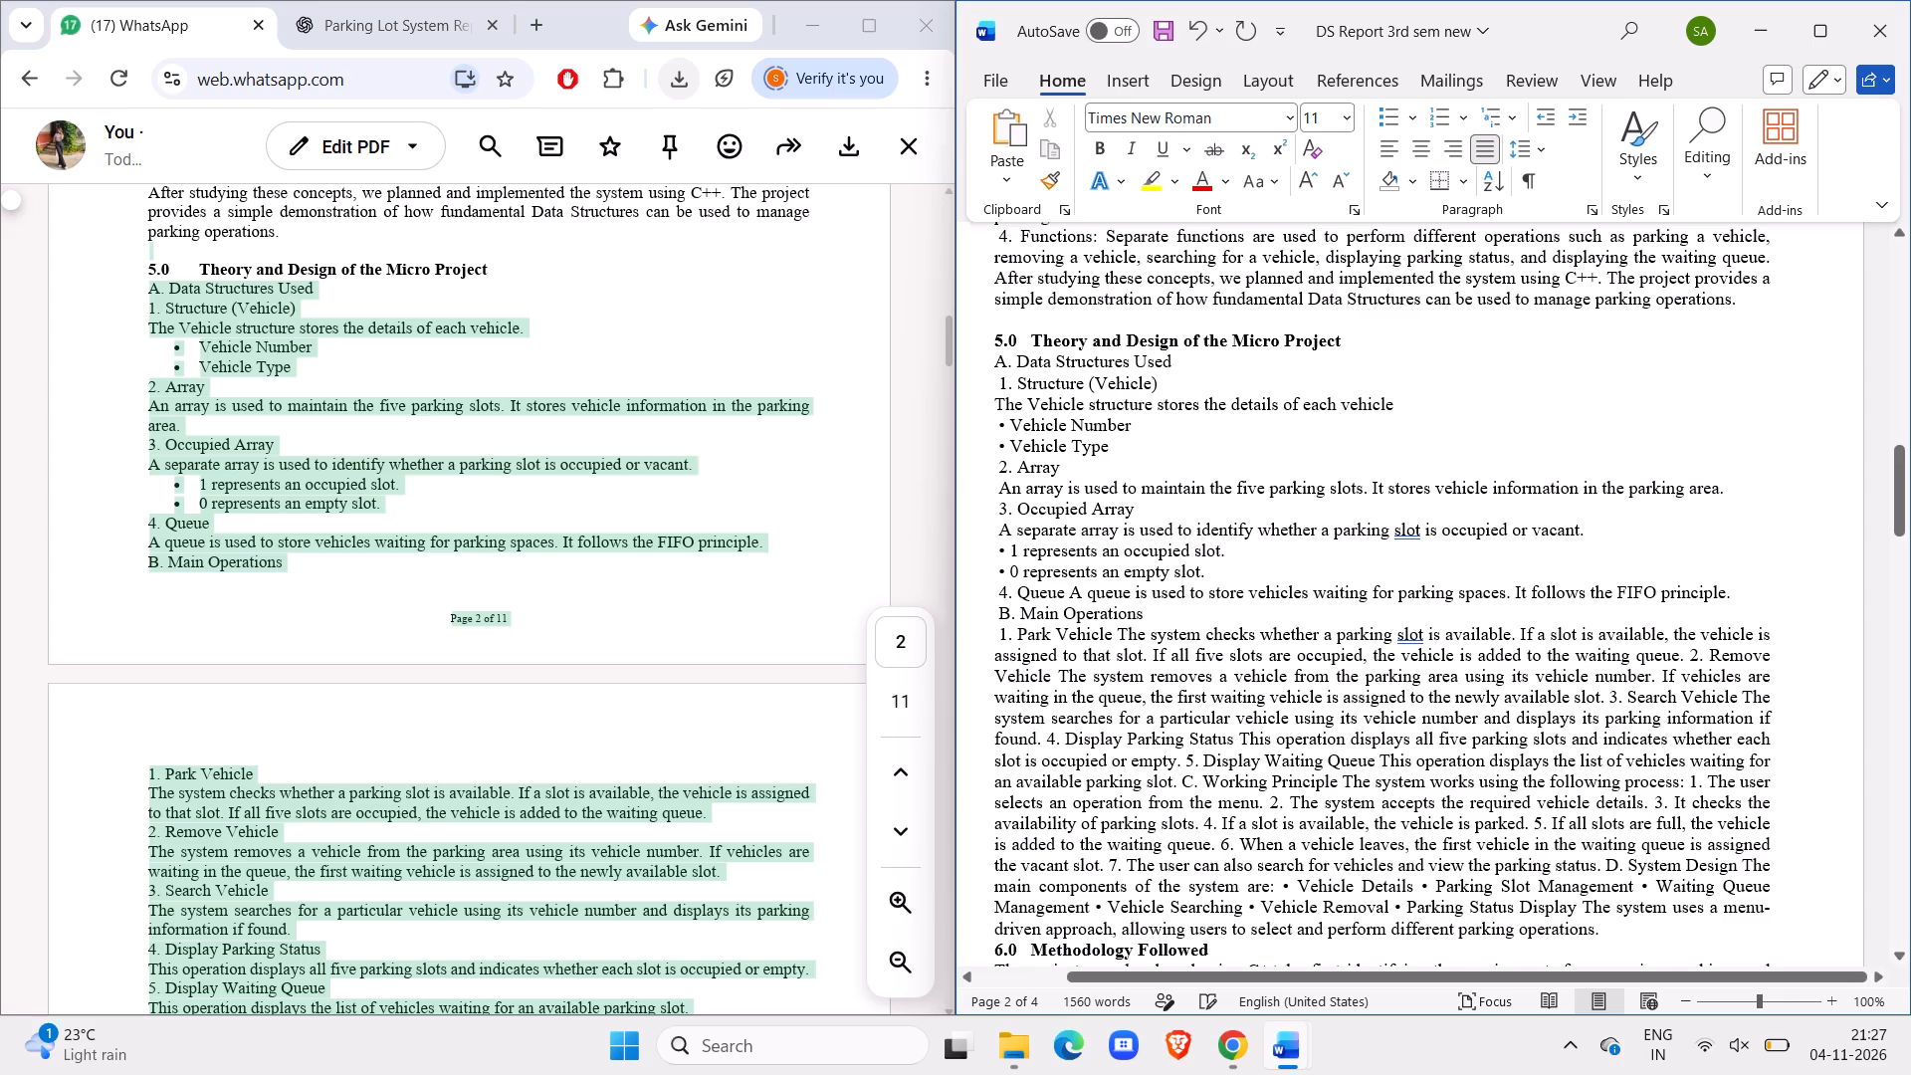
key(Return)
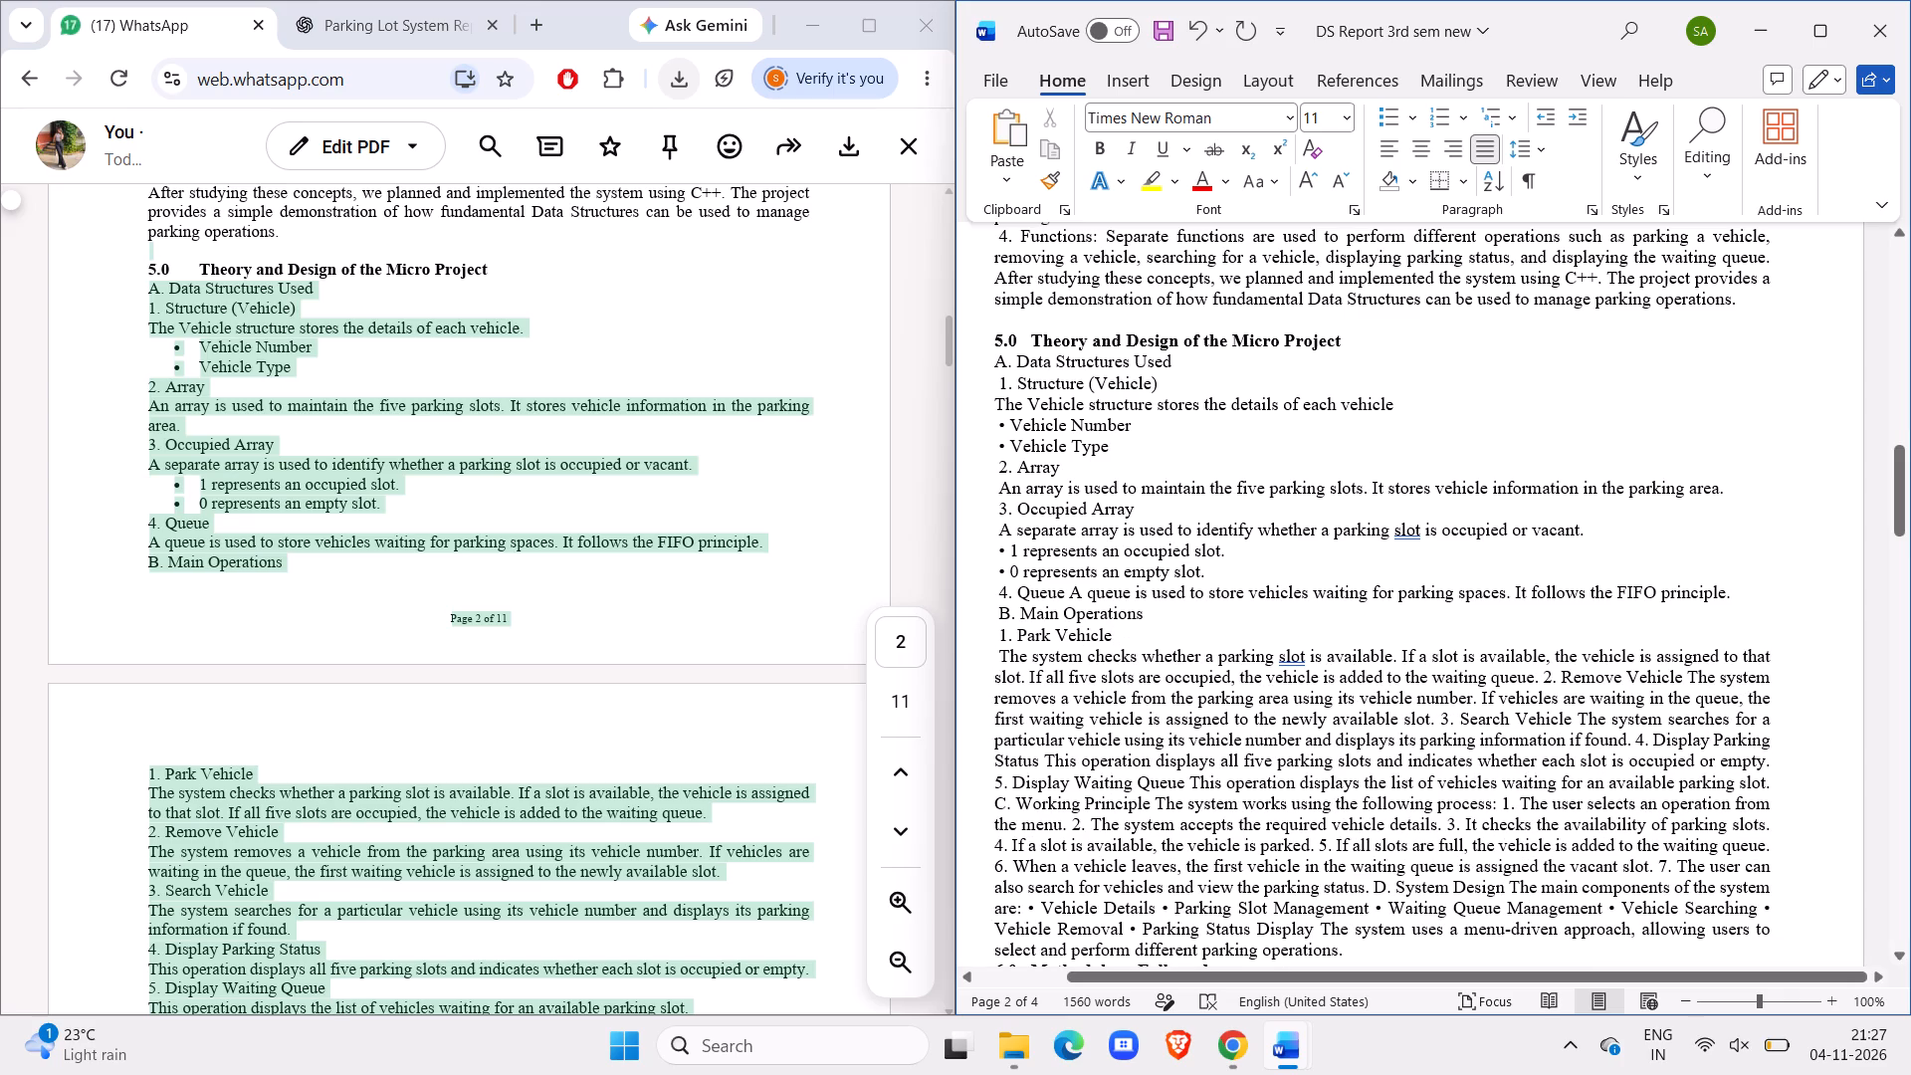
click(1536, 679)
key(Right)
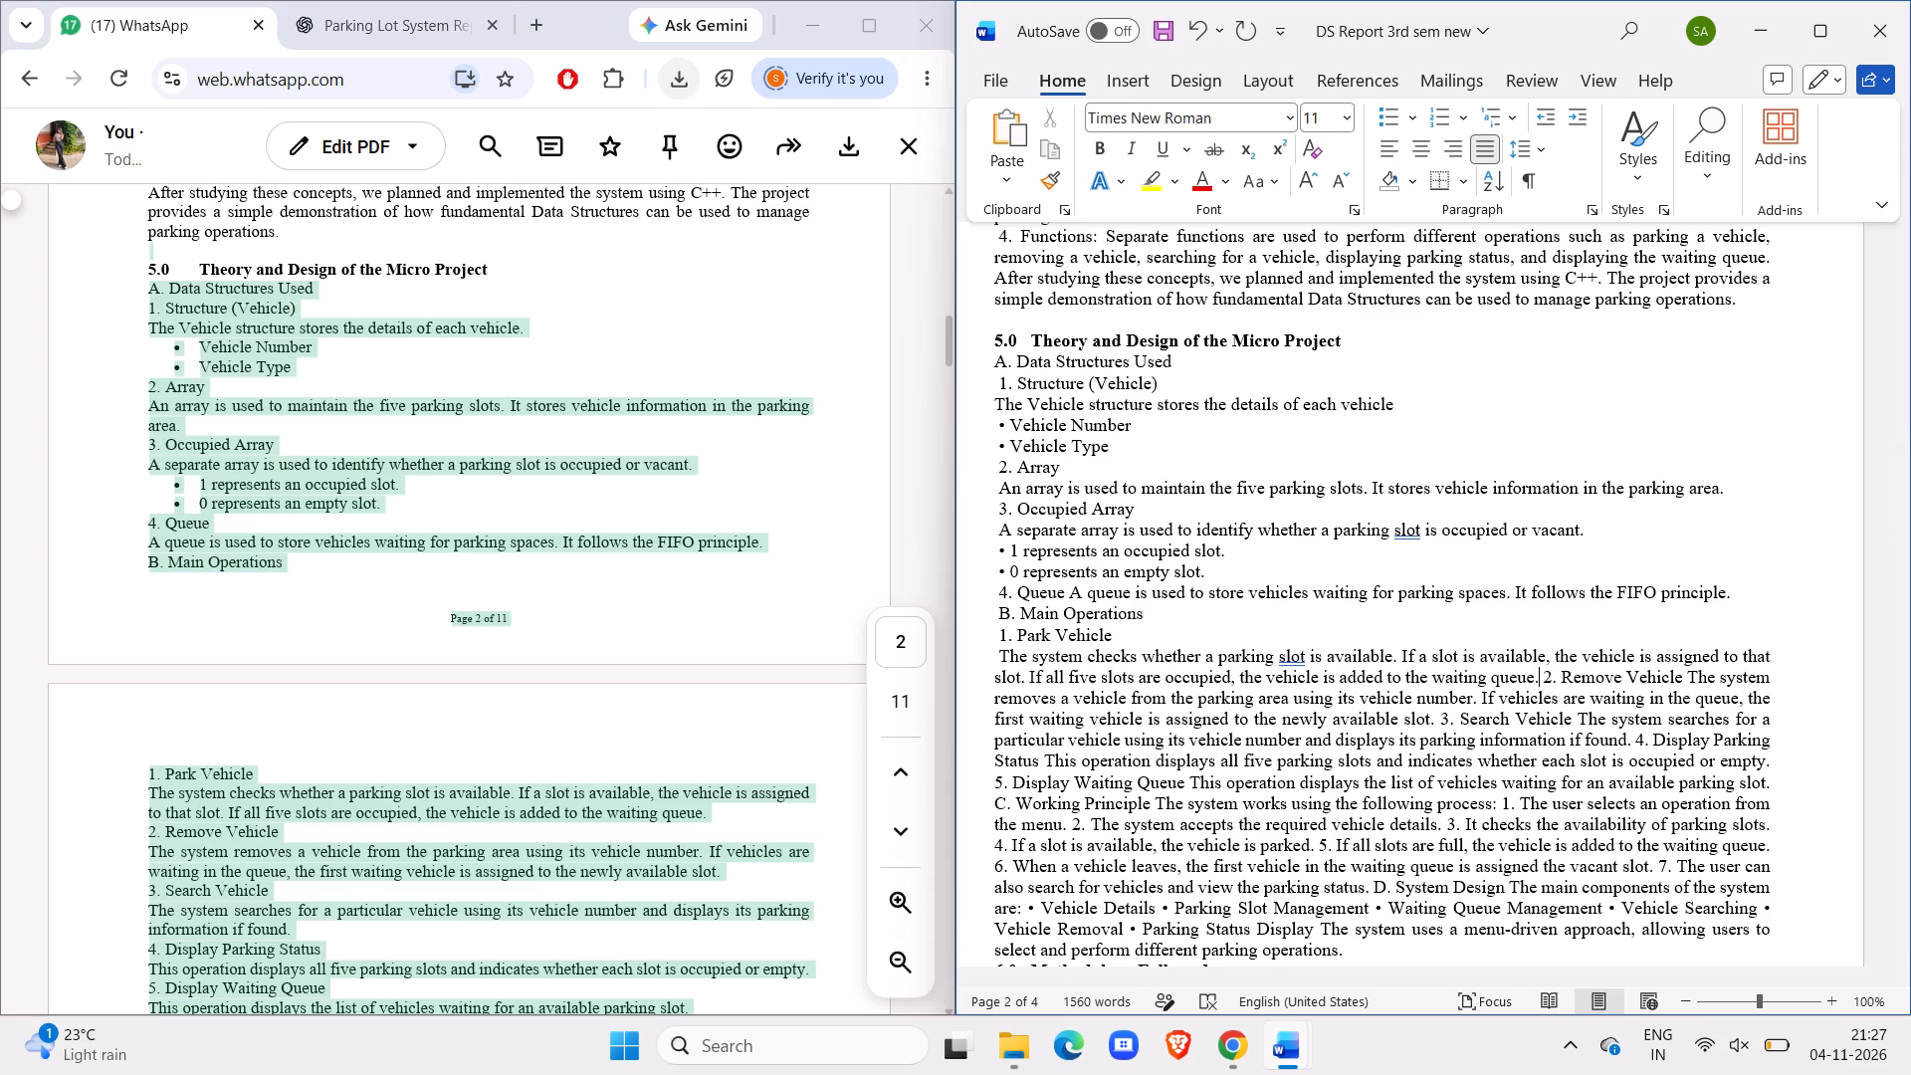
key(Return)
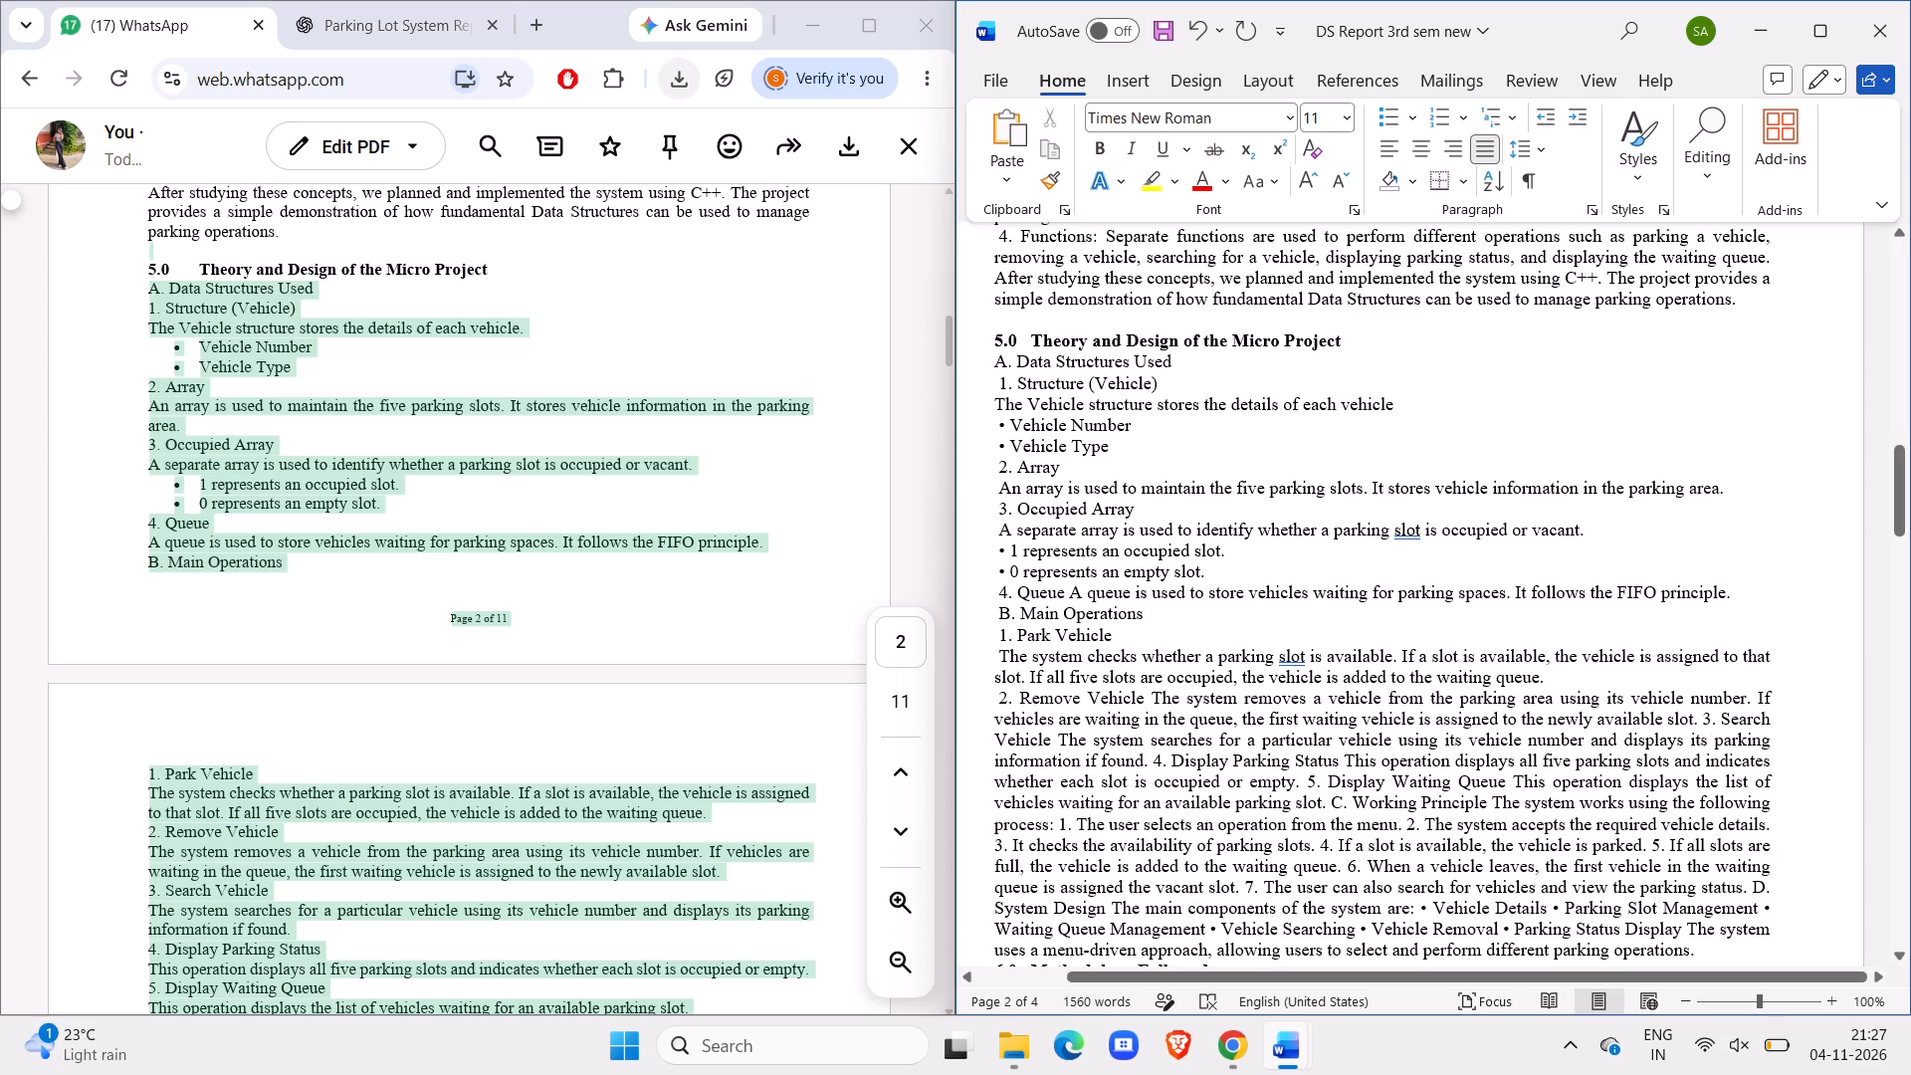
Place the 2. Remove Vehicle heading and its description on separate lines, with 3. Search Vehicle starting a new line.
click(1142, 696)
key(Return)
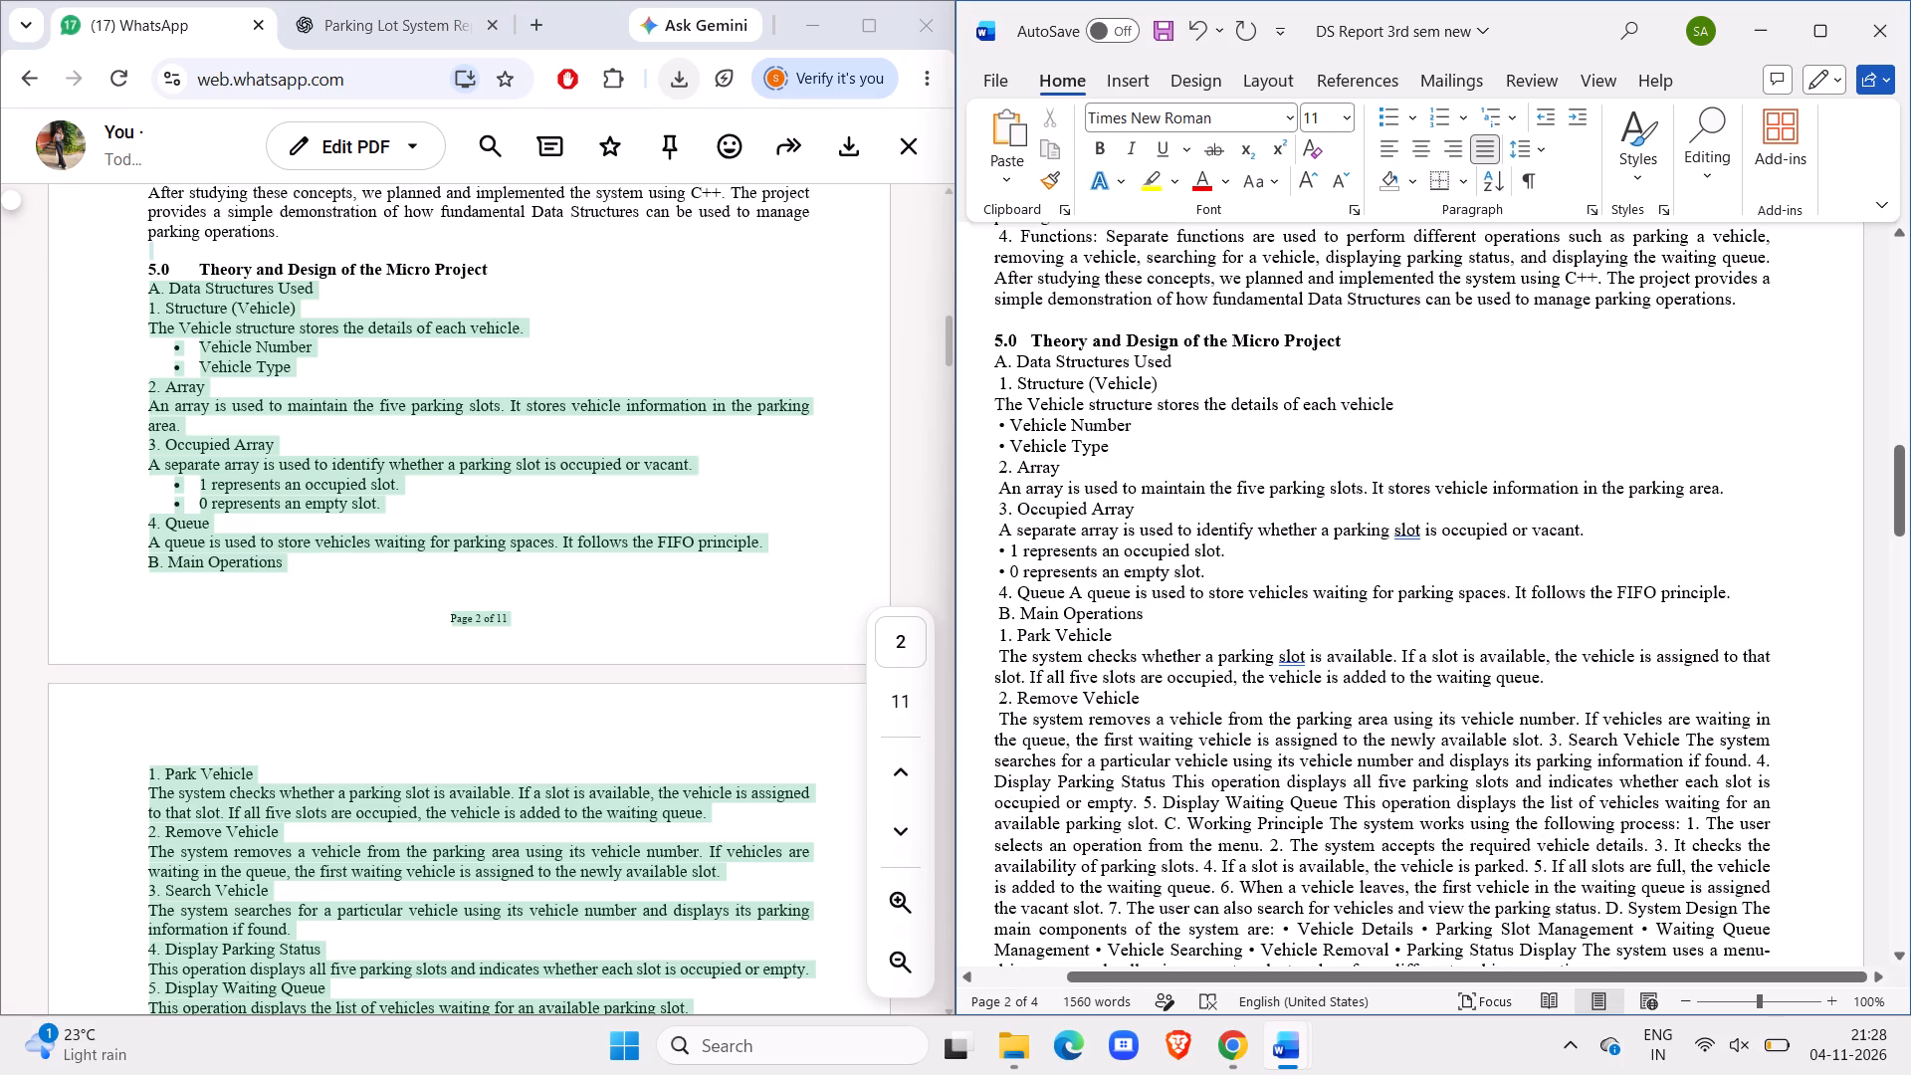
click(1543, 742)
key(Return)
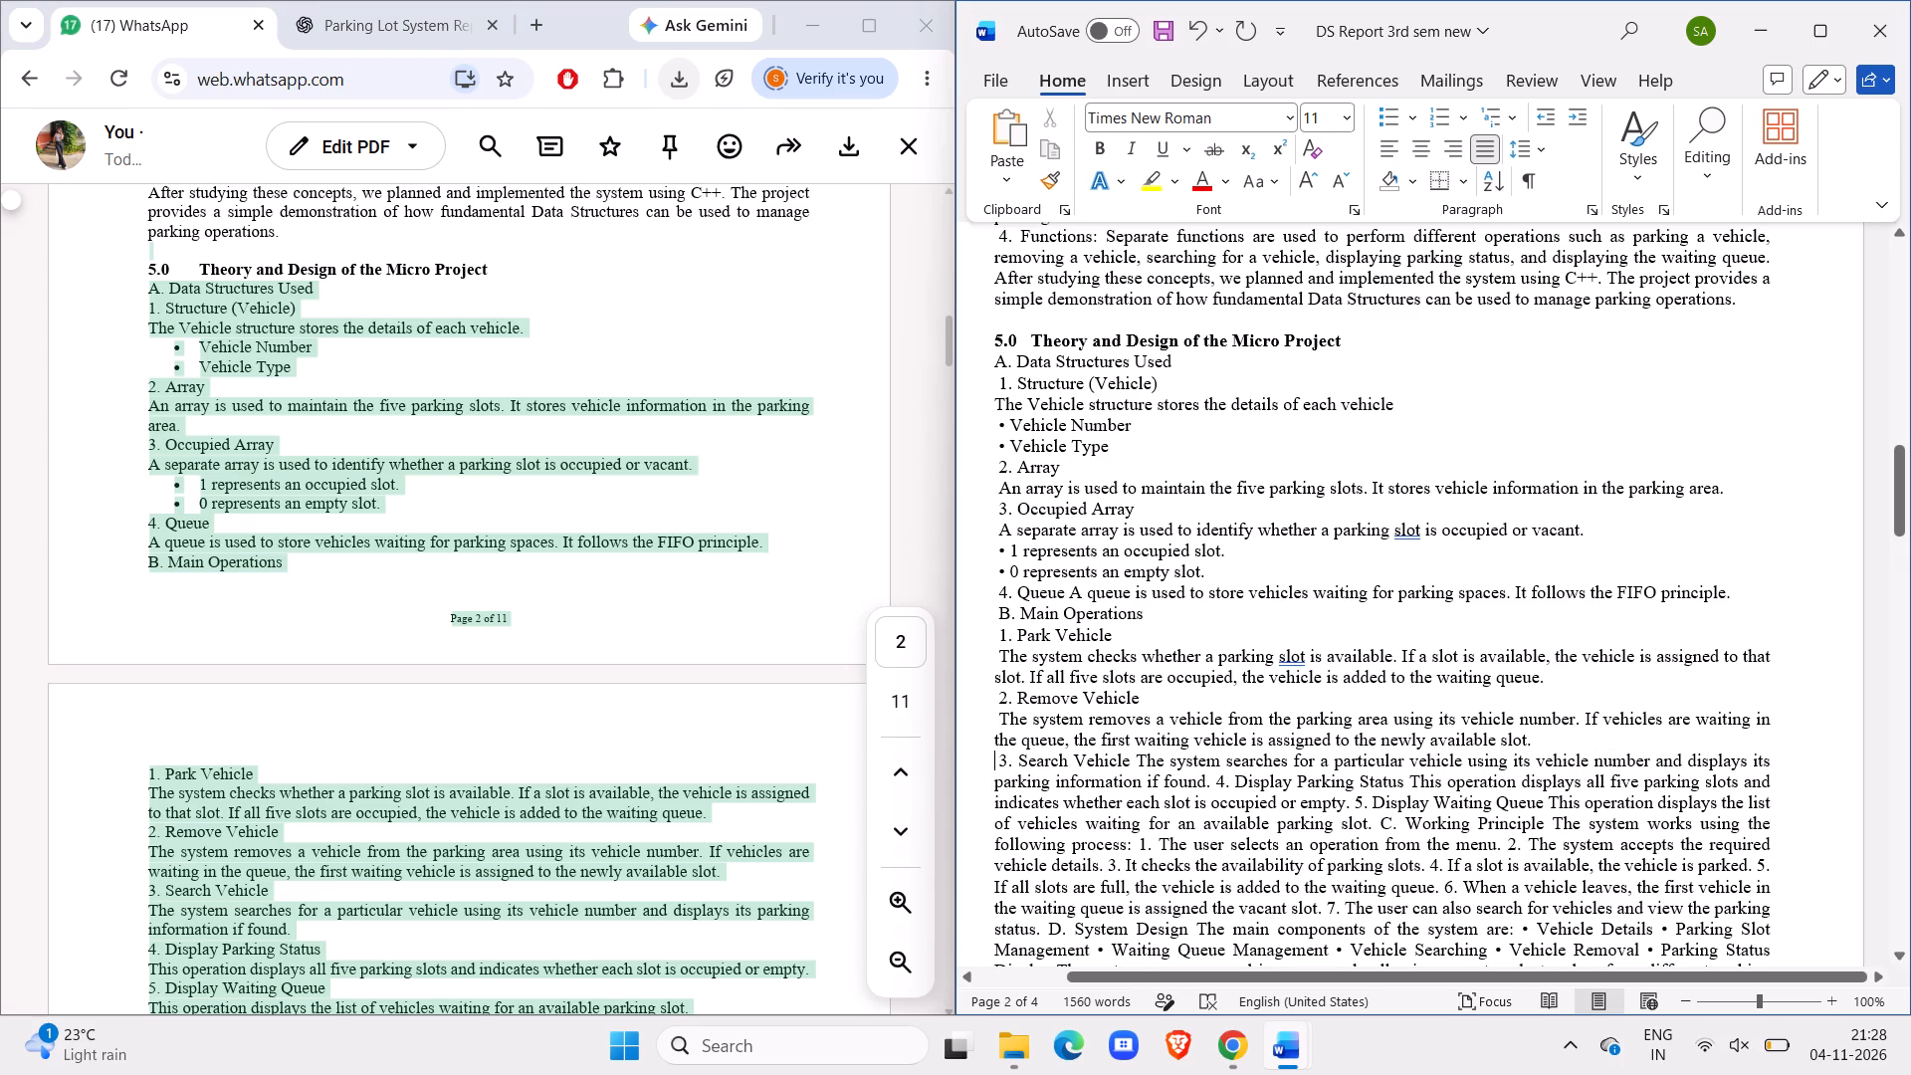
Place the 3. Search Vehicle heading and its description on separate lines, with 4. Display Parking Status starting a new line.
click(1131, 760)
key(Return)
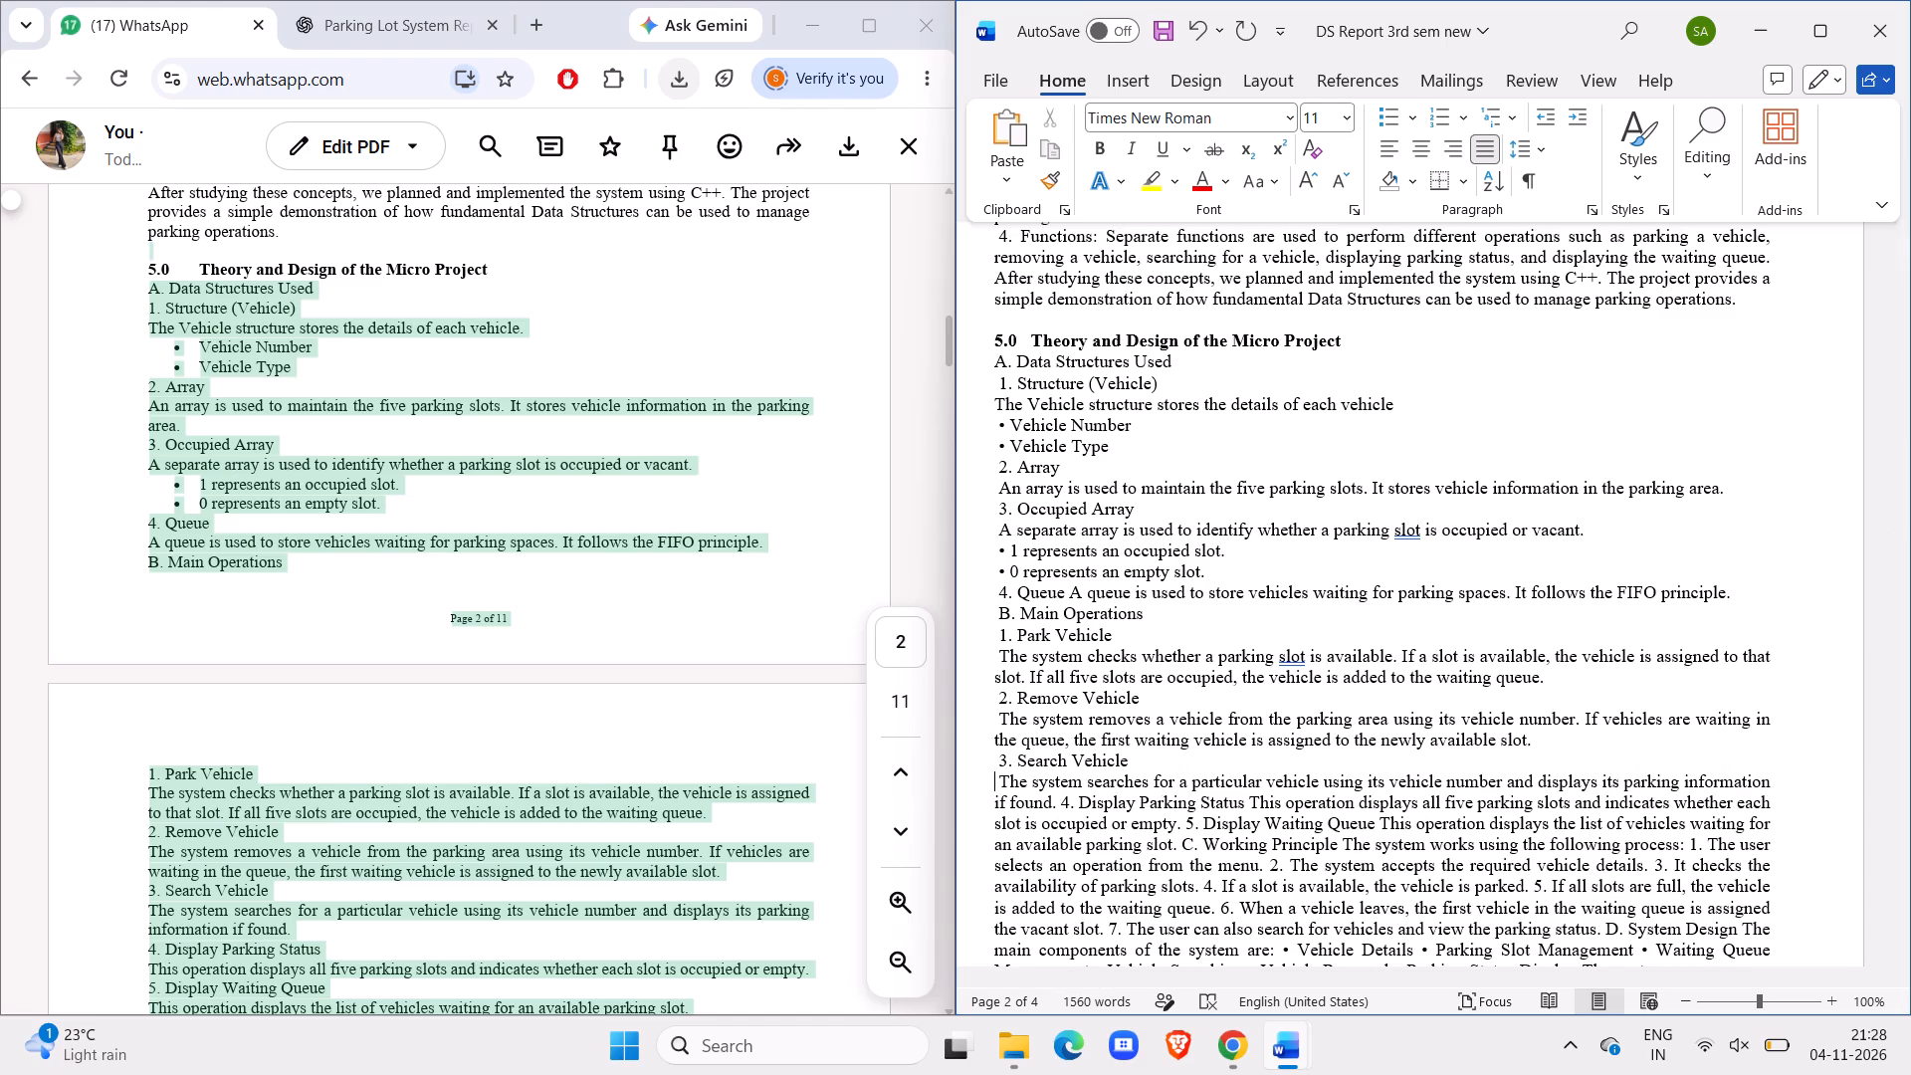
click(1056, 802)
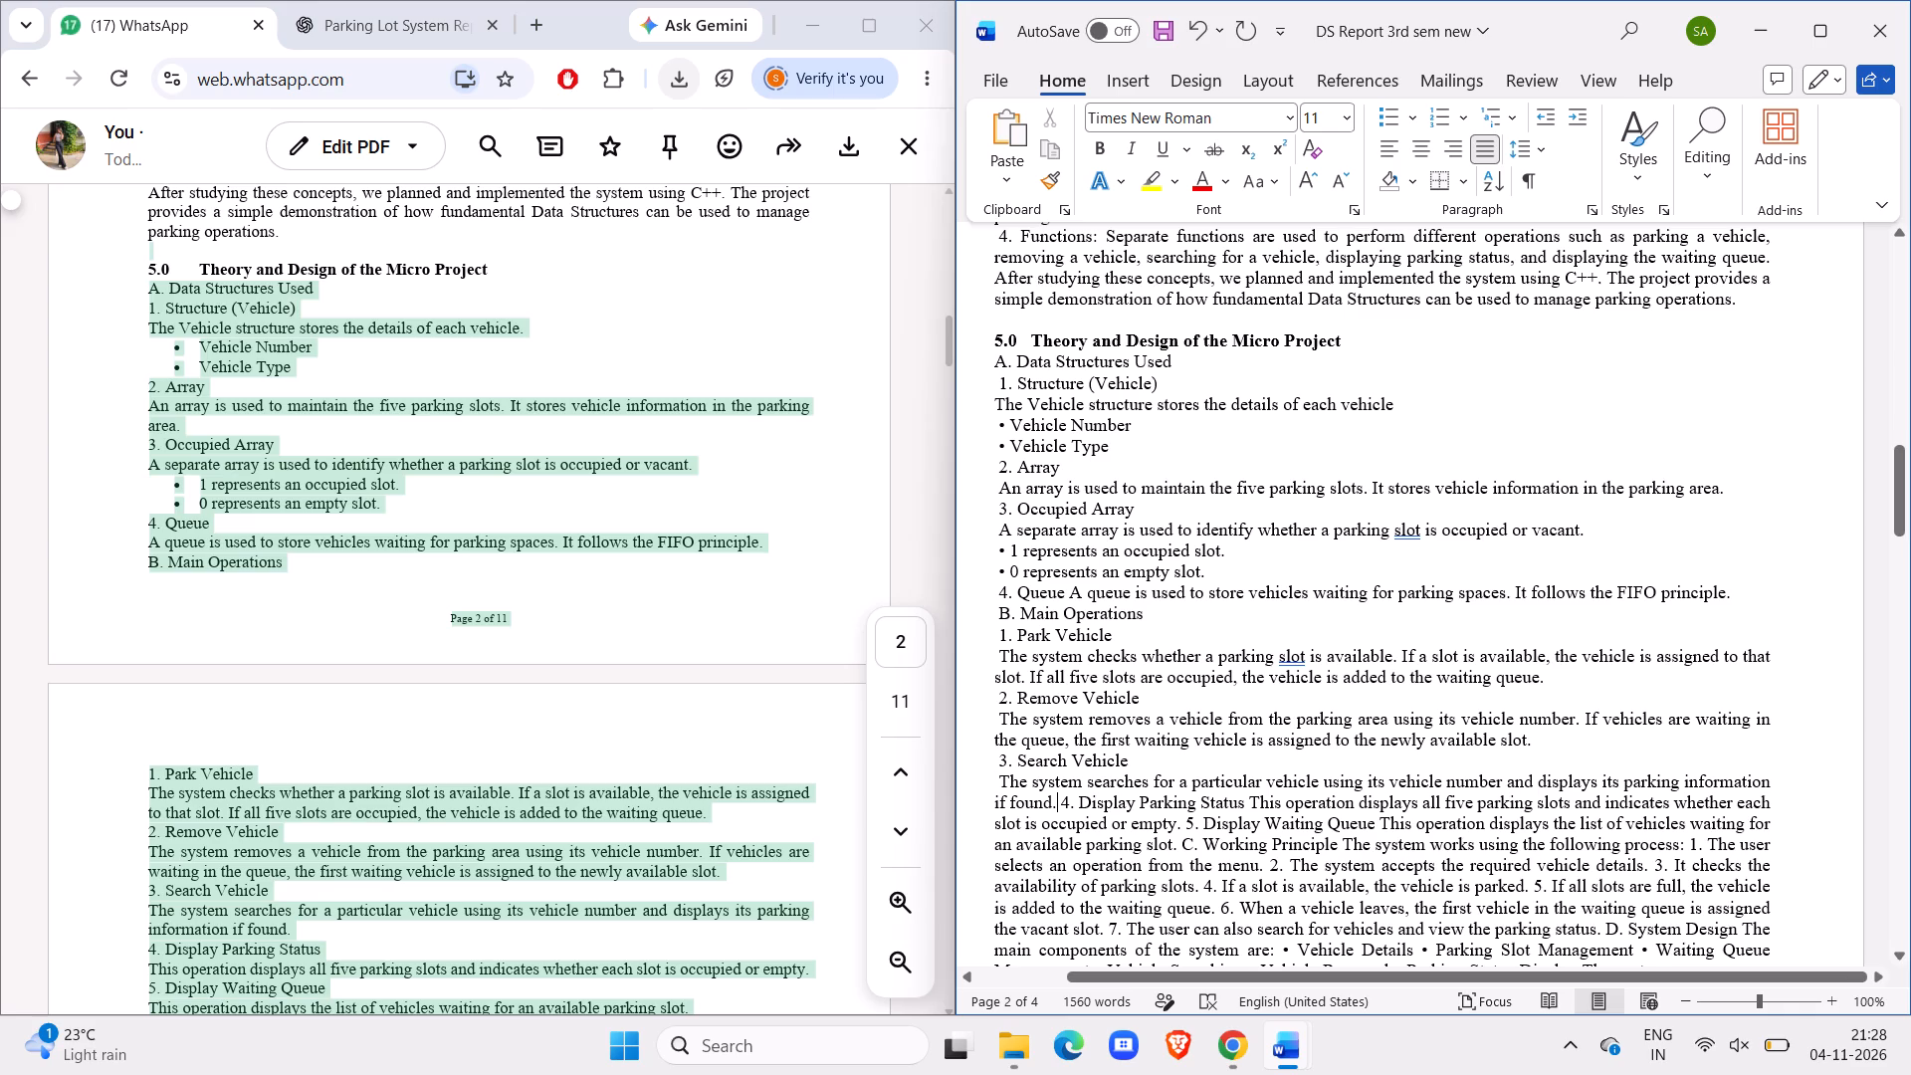
key(Return)
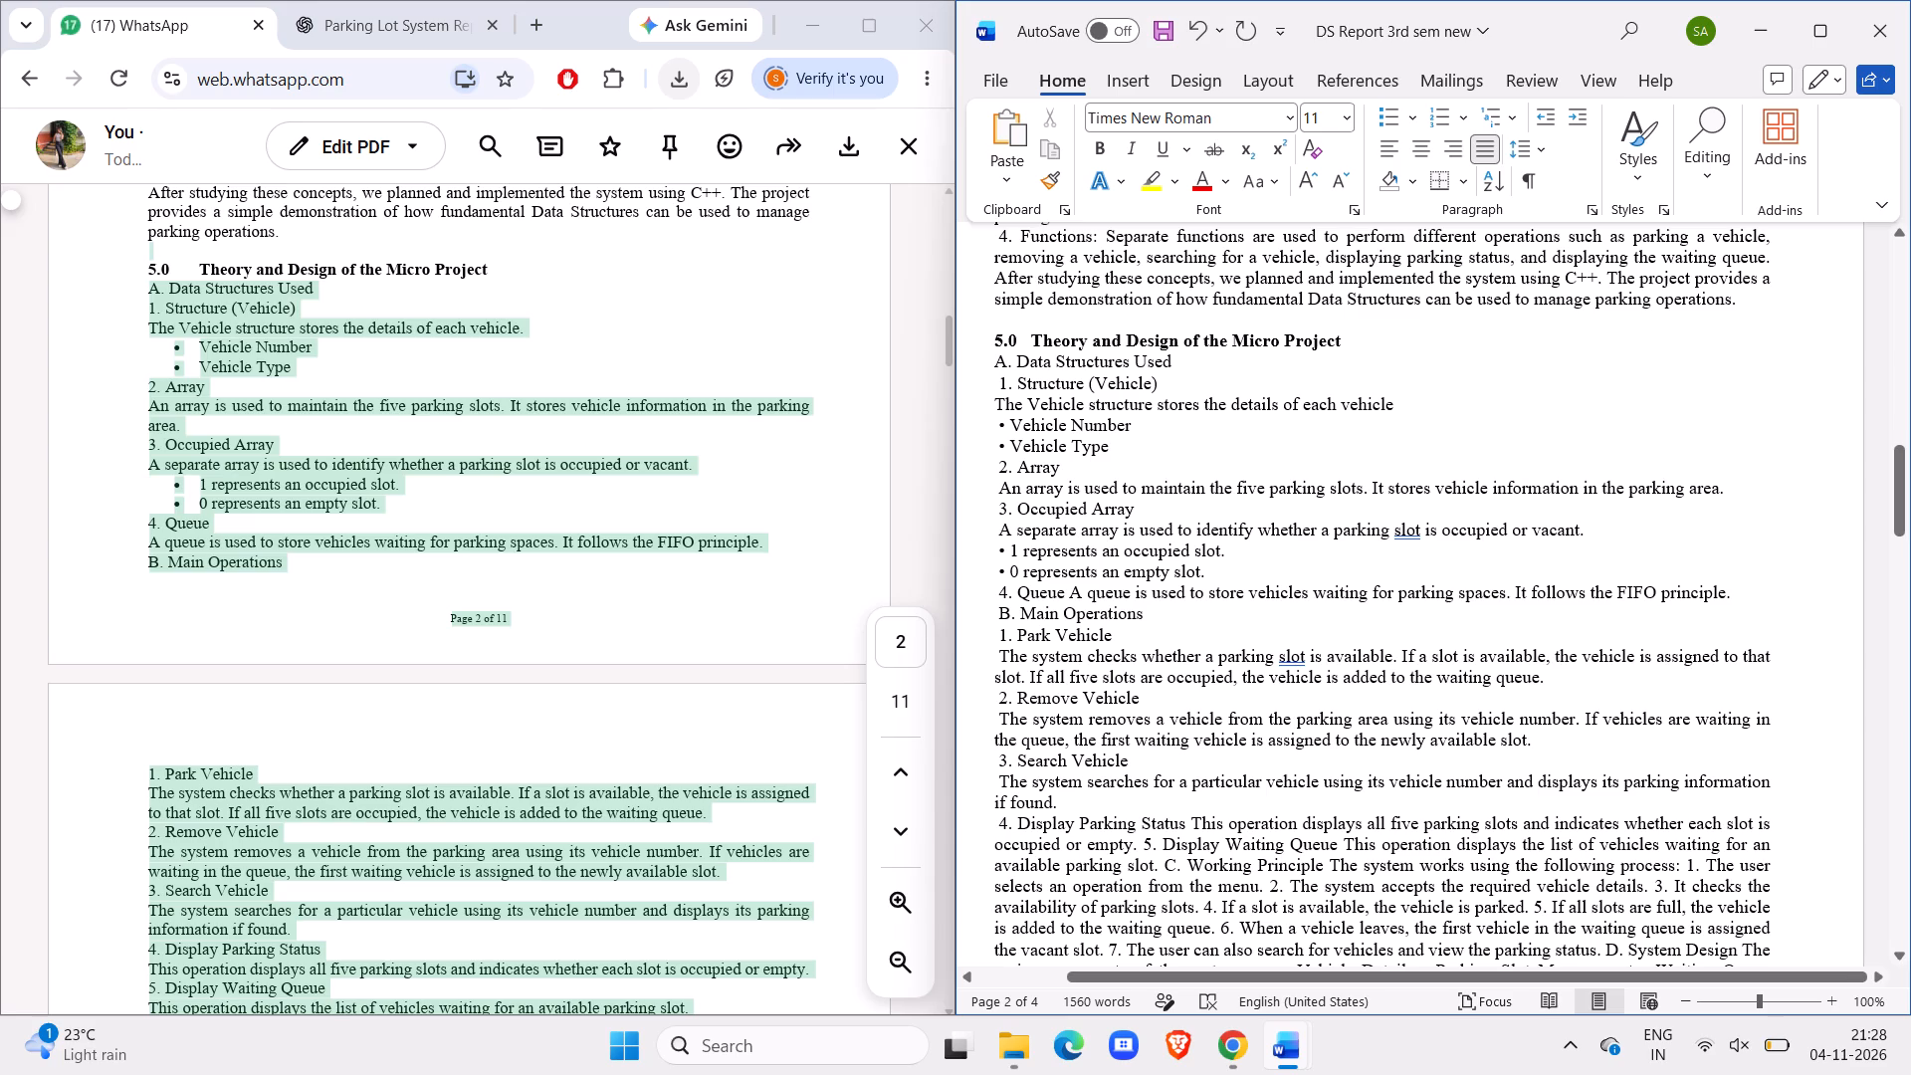
Separate the 4. Display Parking Status heading from its description, breaking the line just before "This operation displays all five parking slots".
scroll(1370, 633, down, 1)
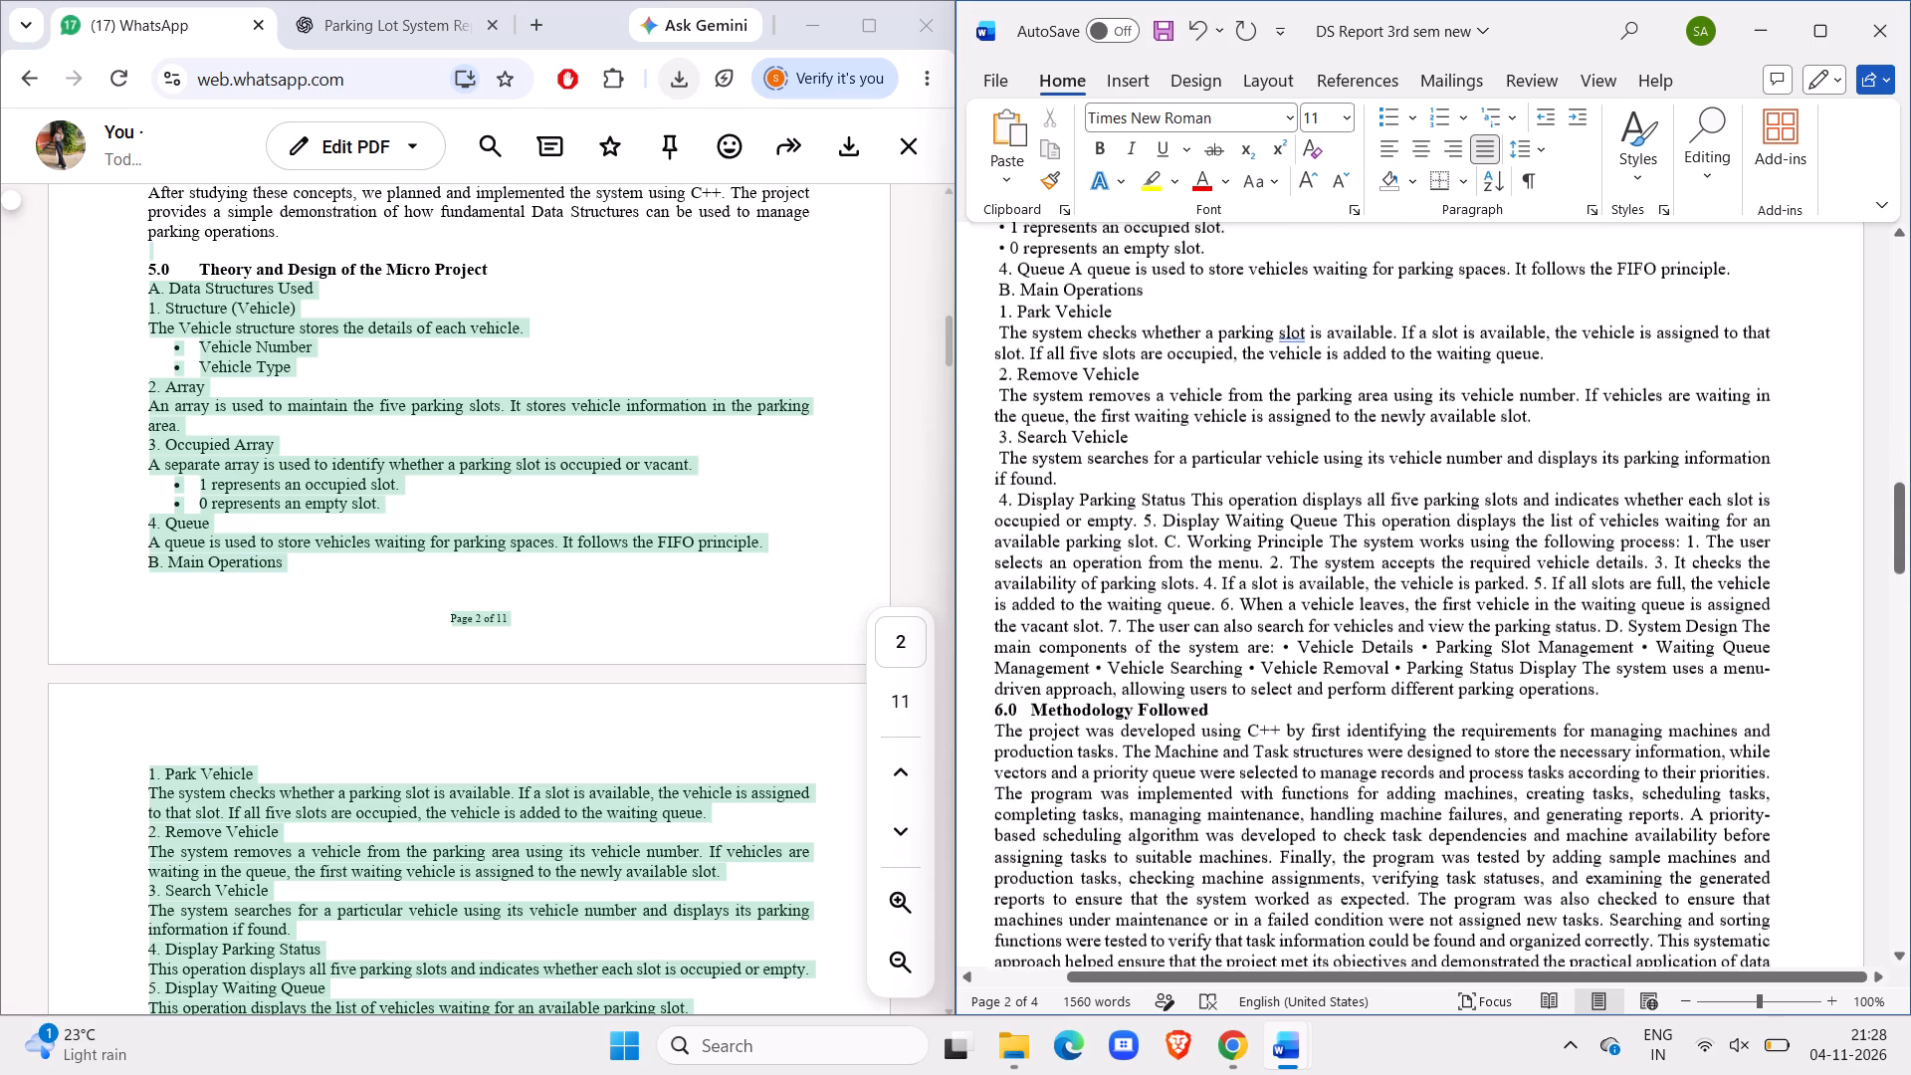
scroll(1370, 633, down, 1)
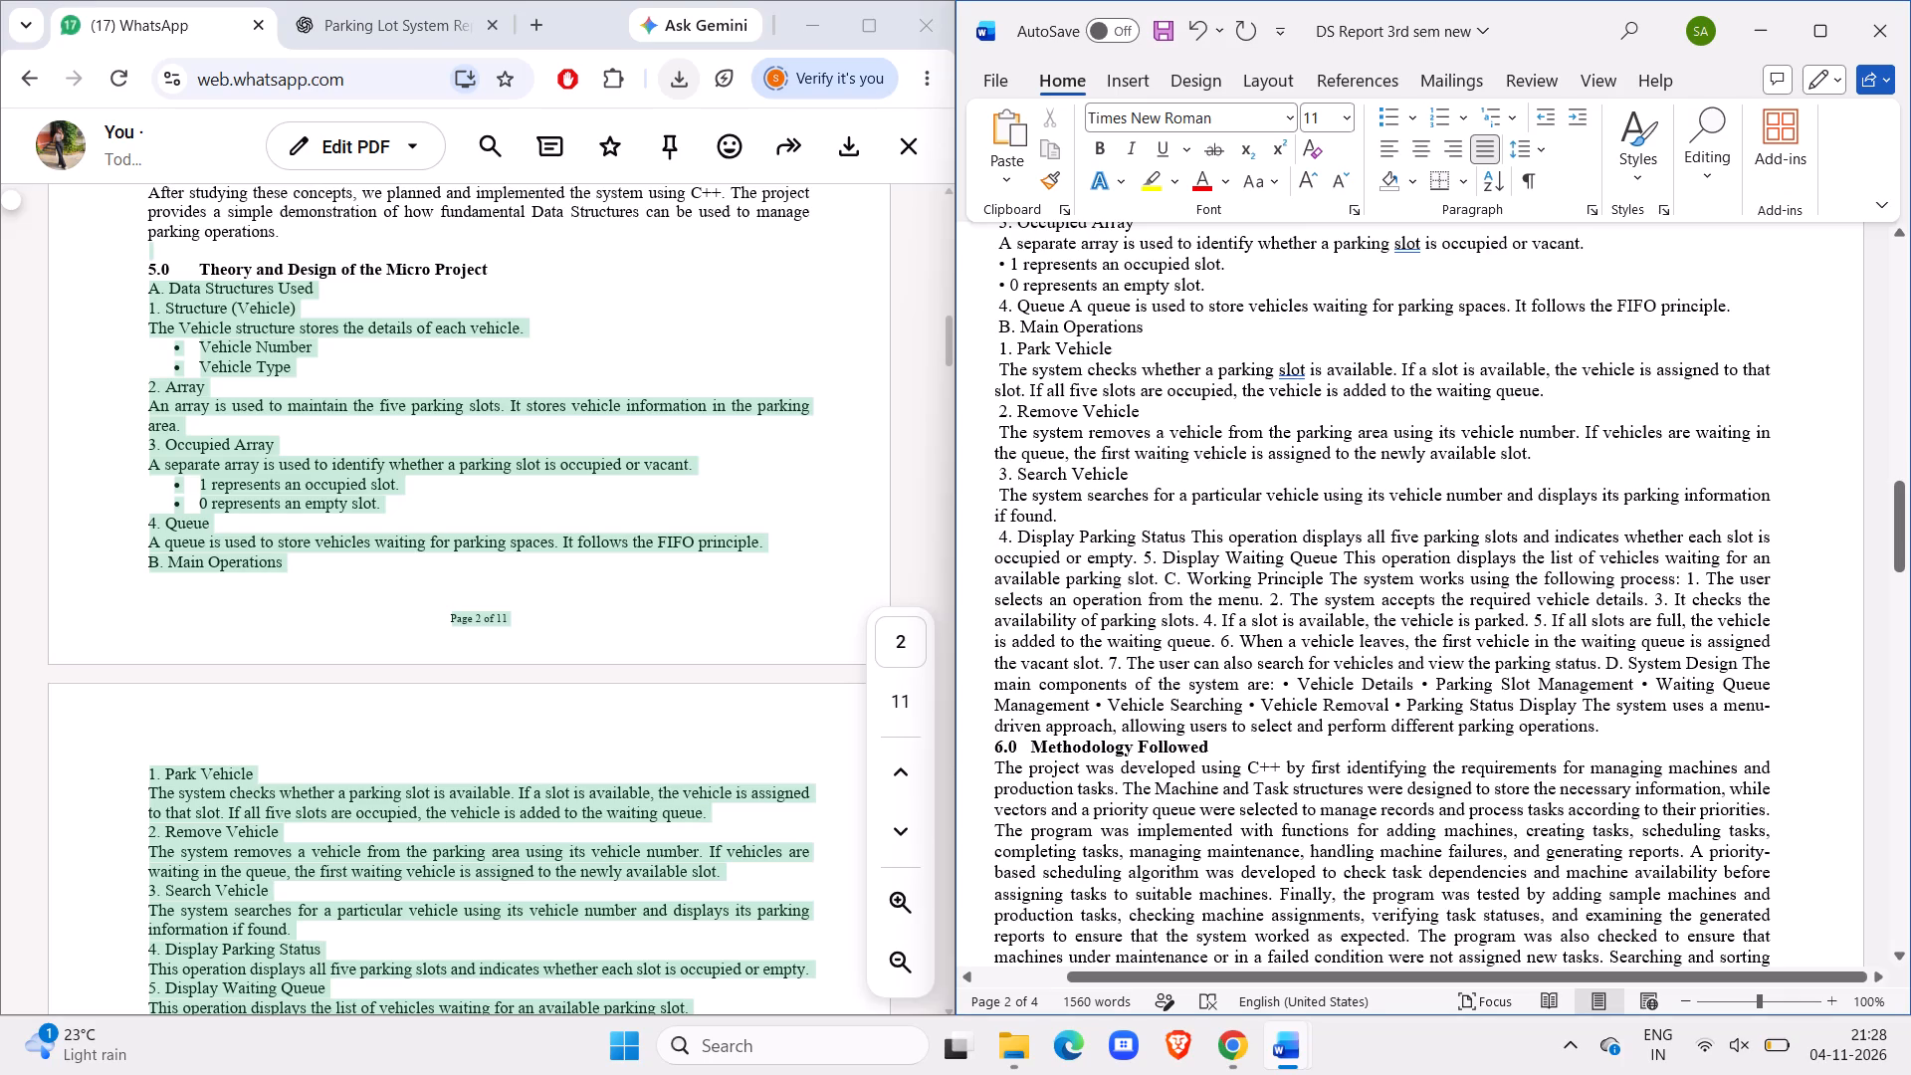
click(1185, 535)
key(Right)
key(Right)
key(Right)
key(Left)
key(Left)
Break the line after the 4. Display Parking Status heading so its description starts on a separate line.
key(Left)
key(Right)
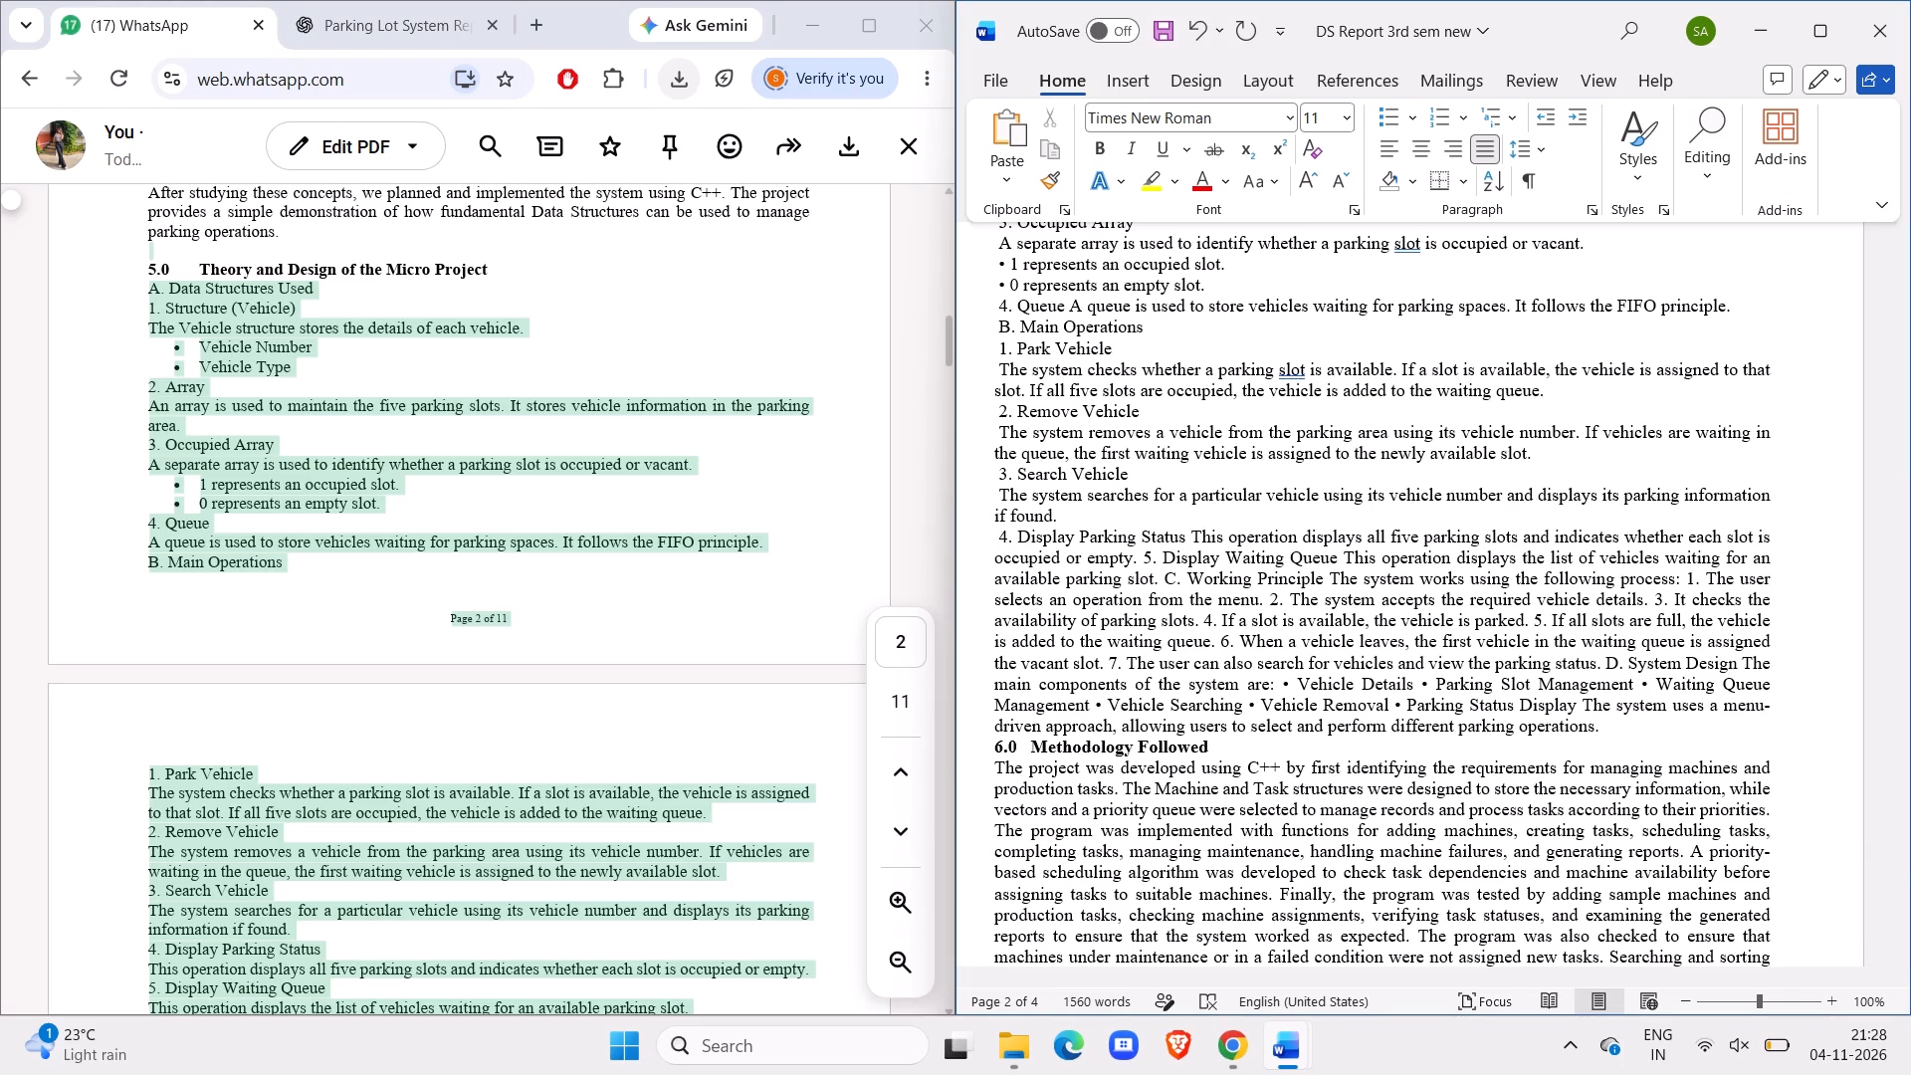
key(Return)
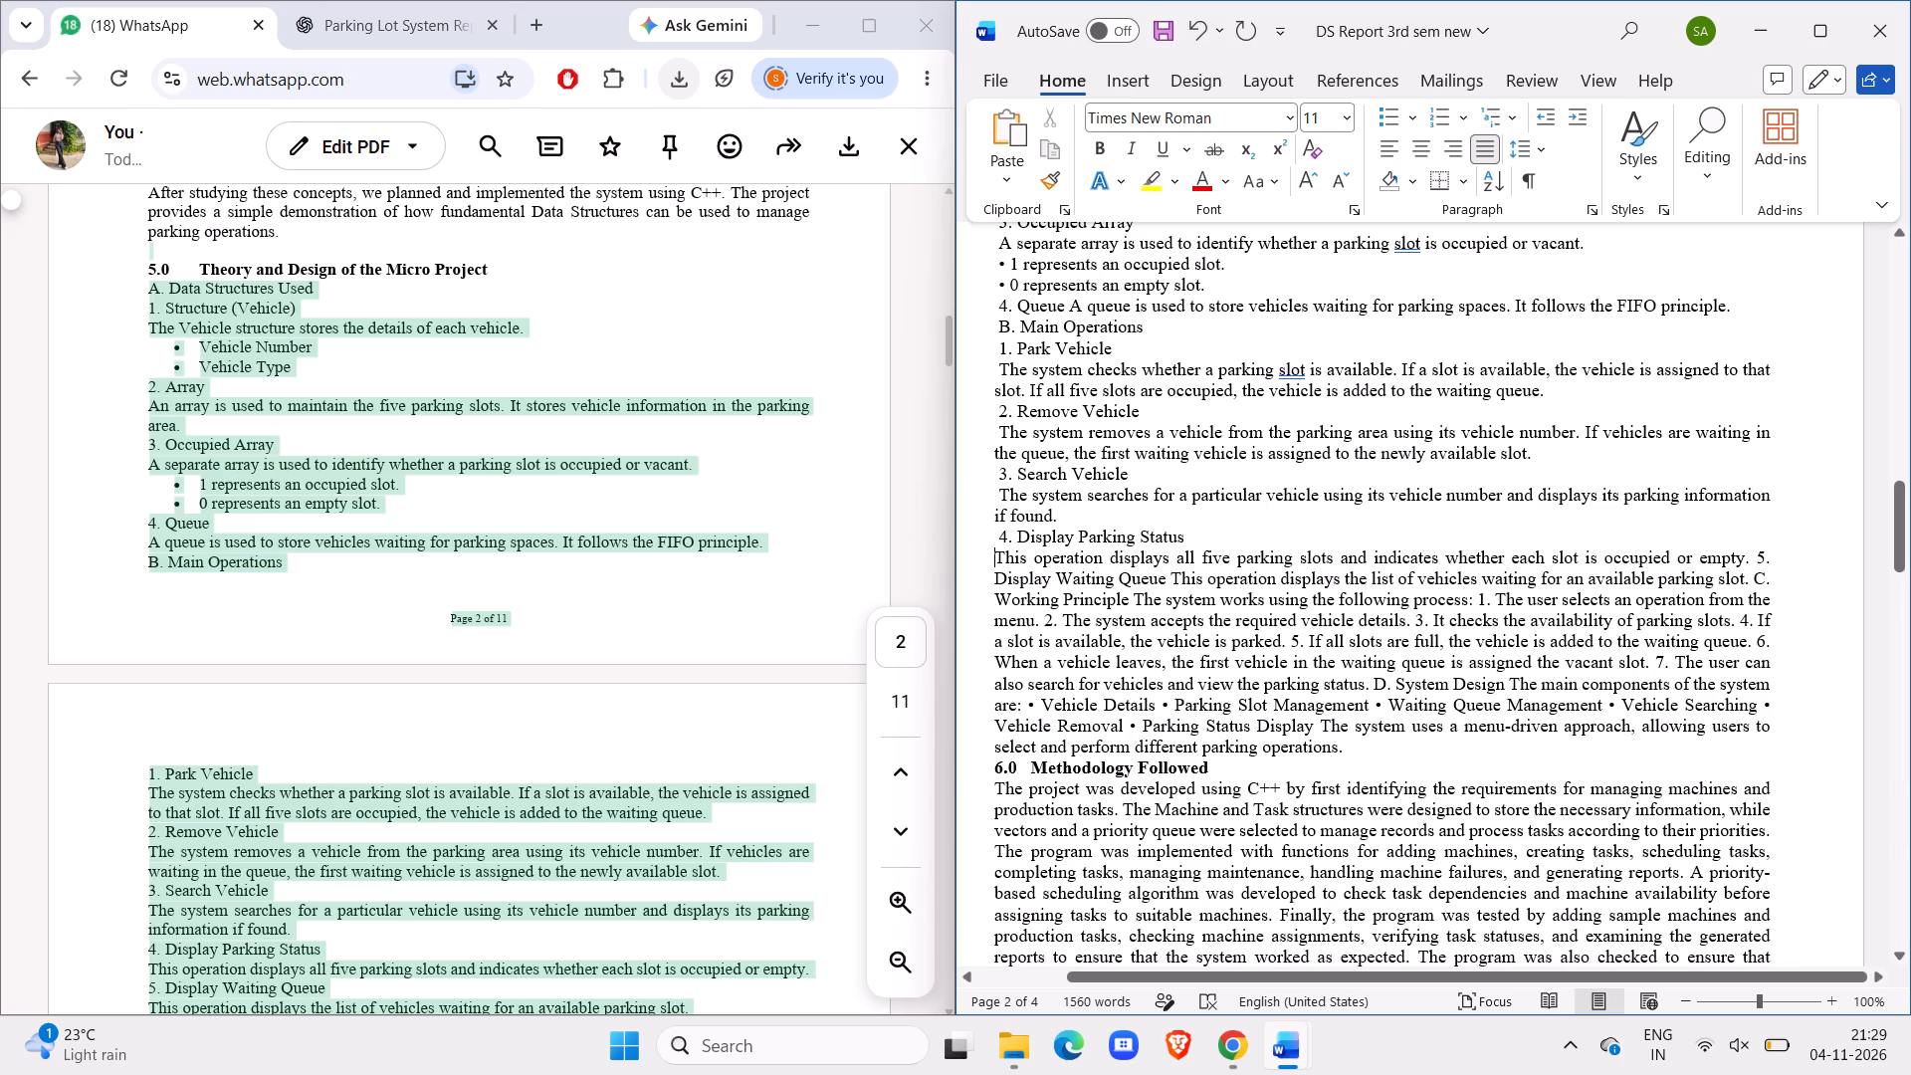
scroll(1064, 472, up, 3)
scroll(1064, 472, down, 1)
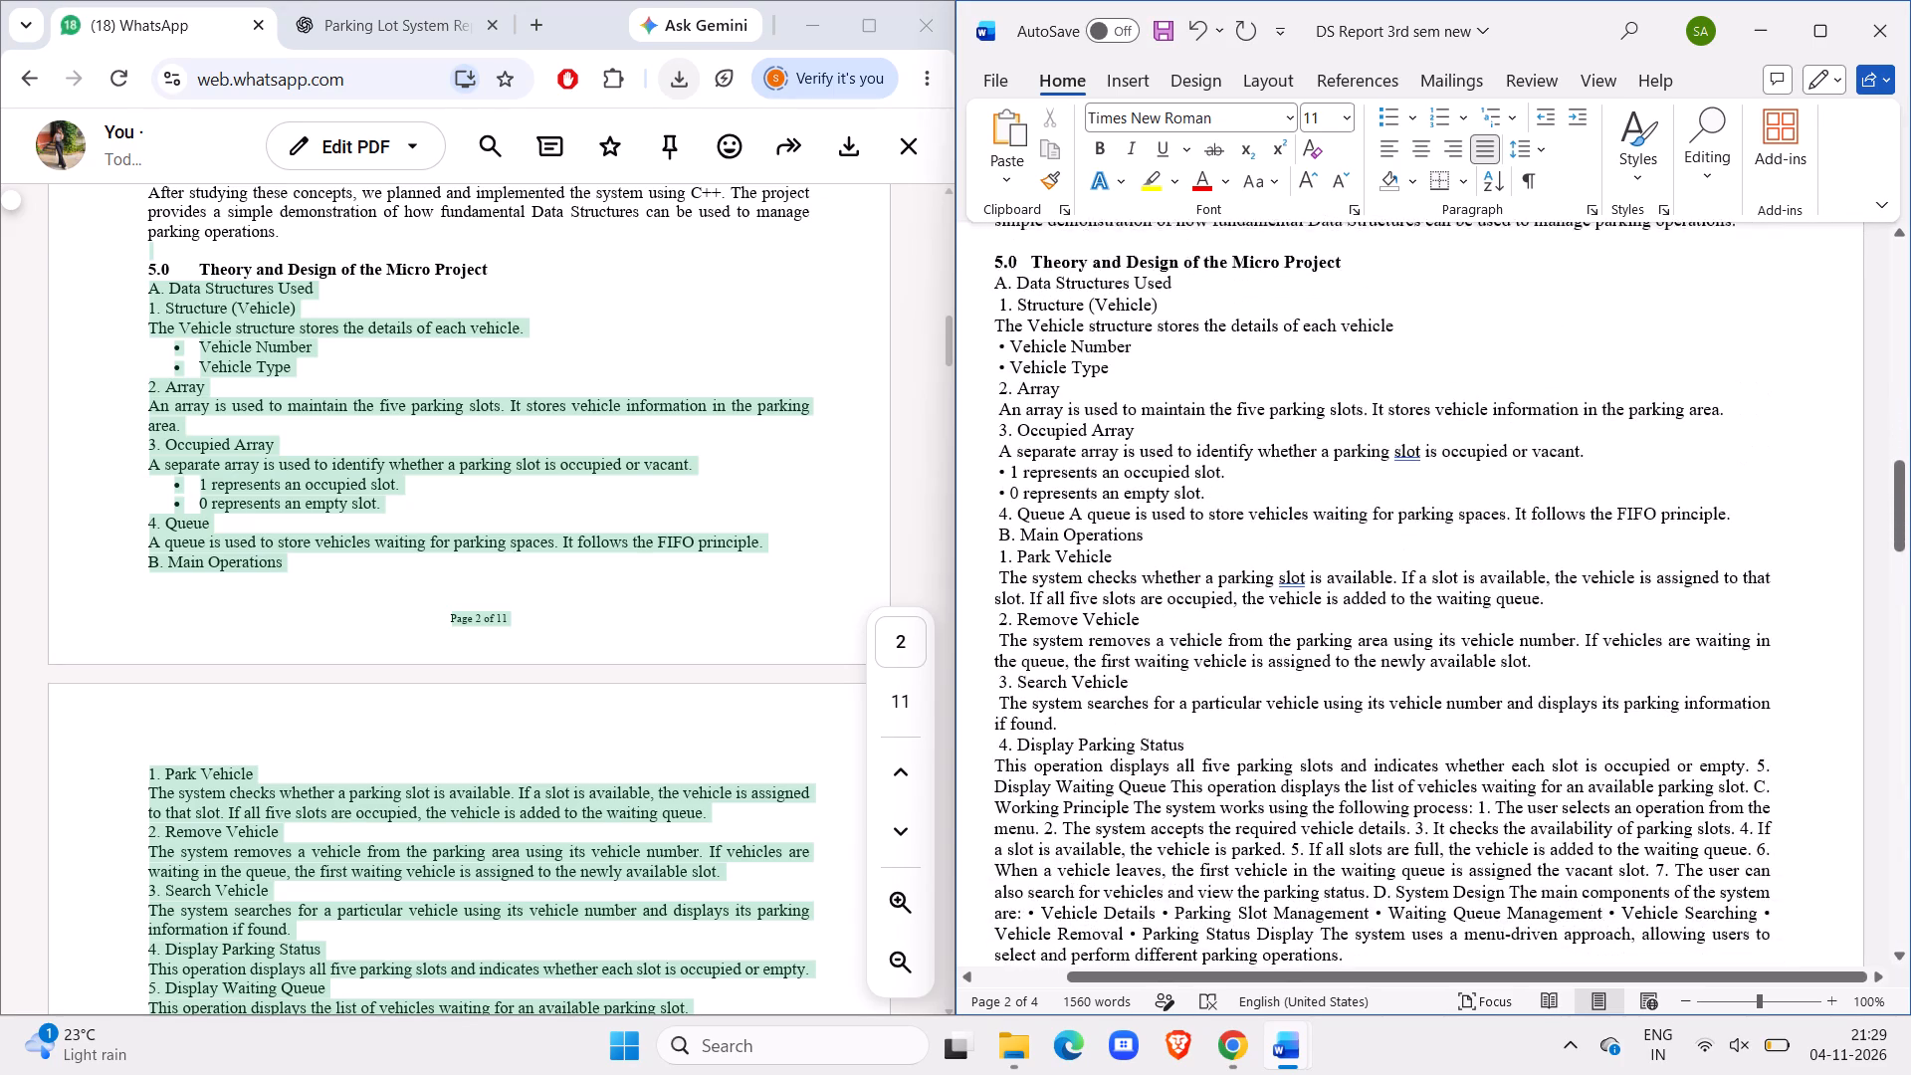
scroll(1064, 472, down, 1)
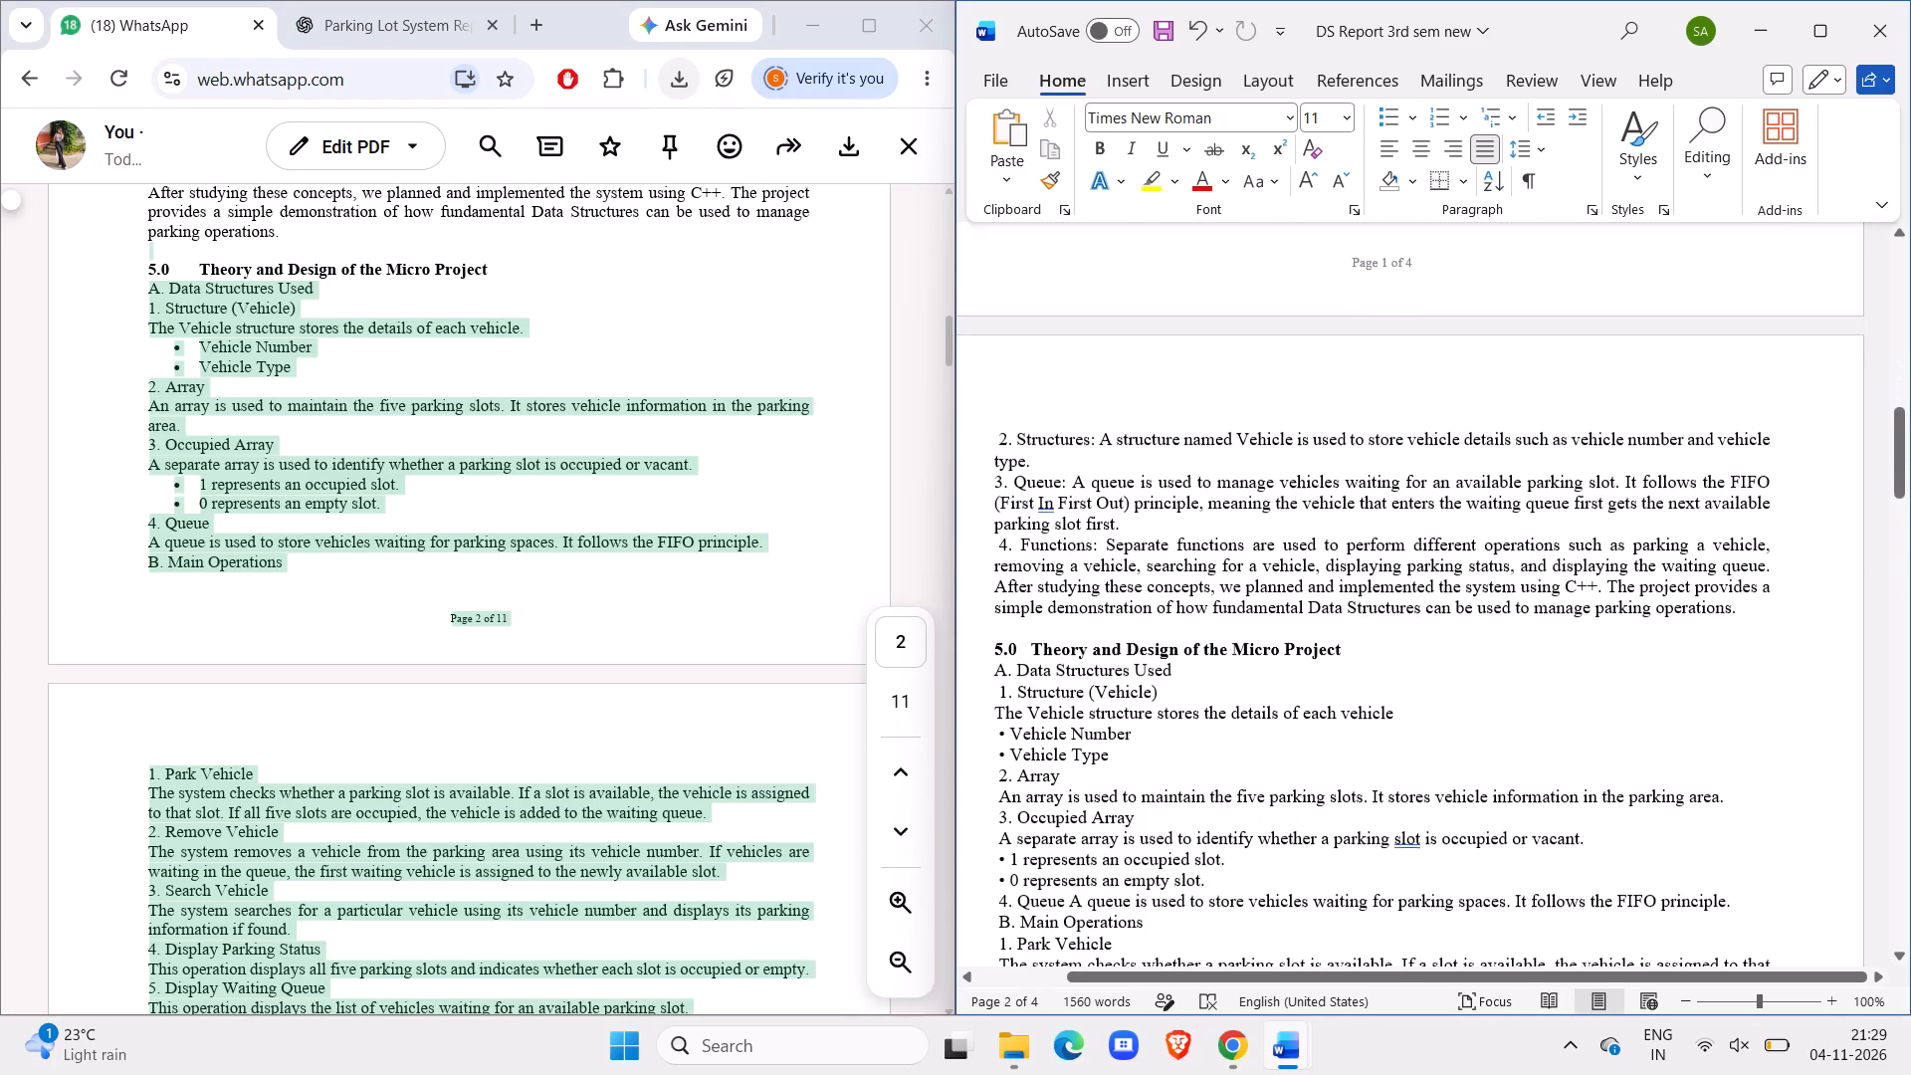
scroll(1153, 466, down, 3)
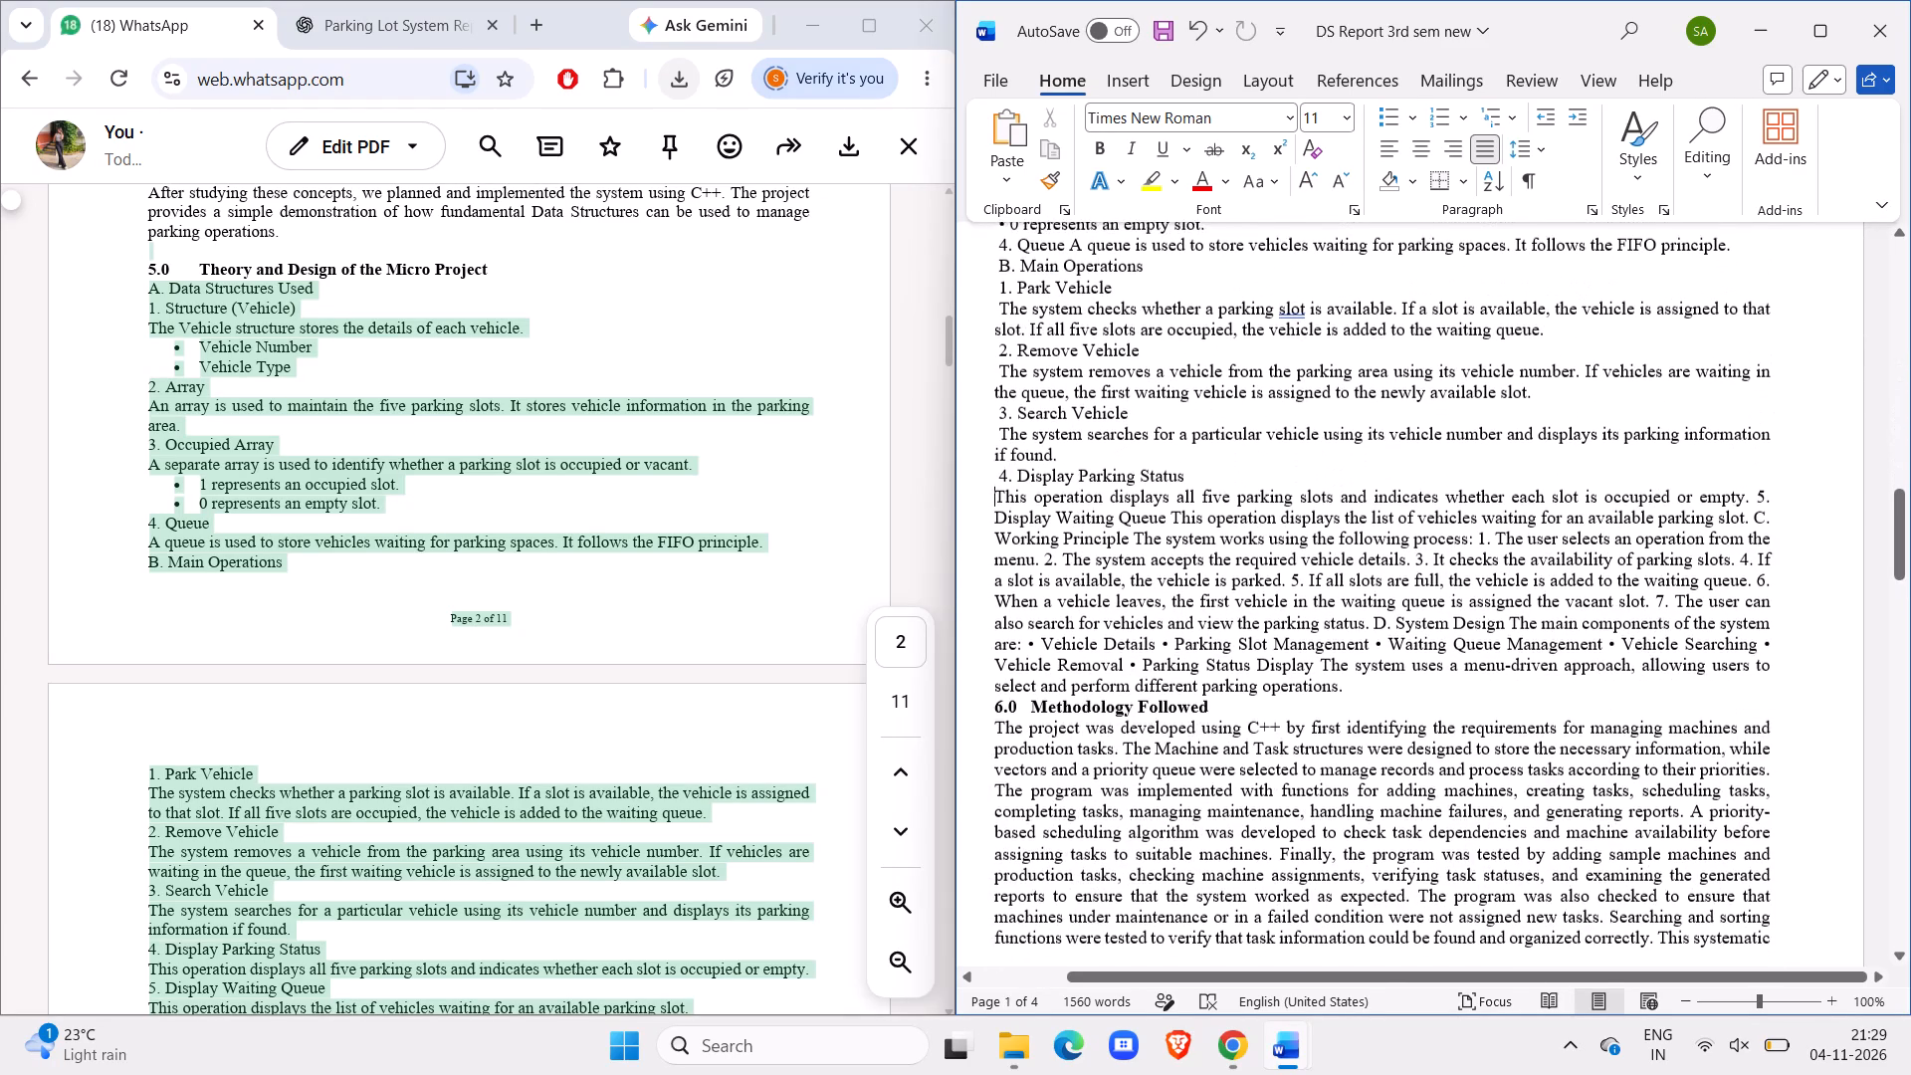
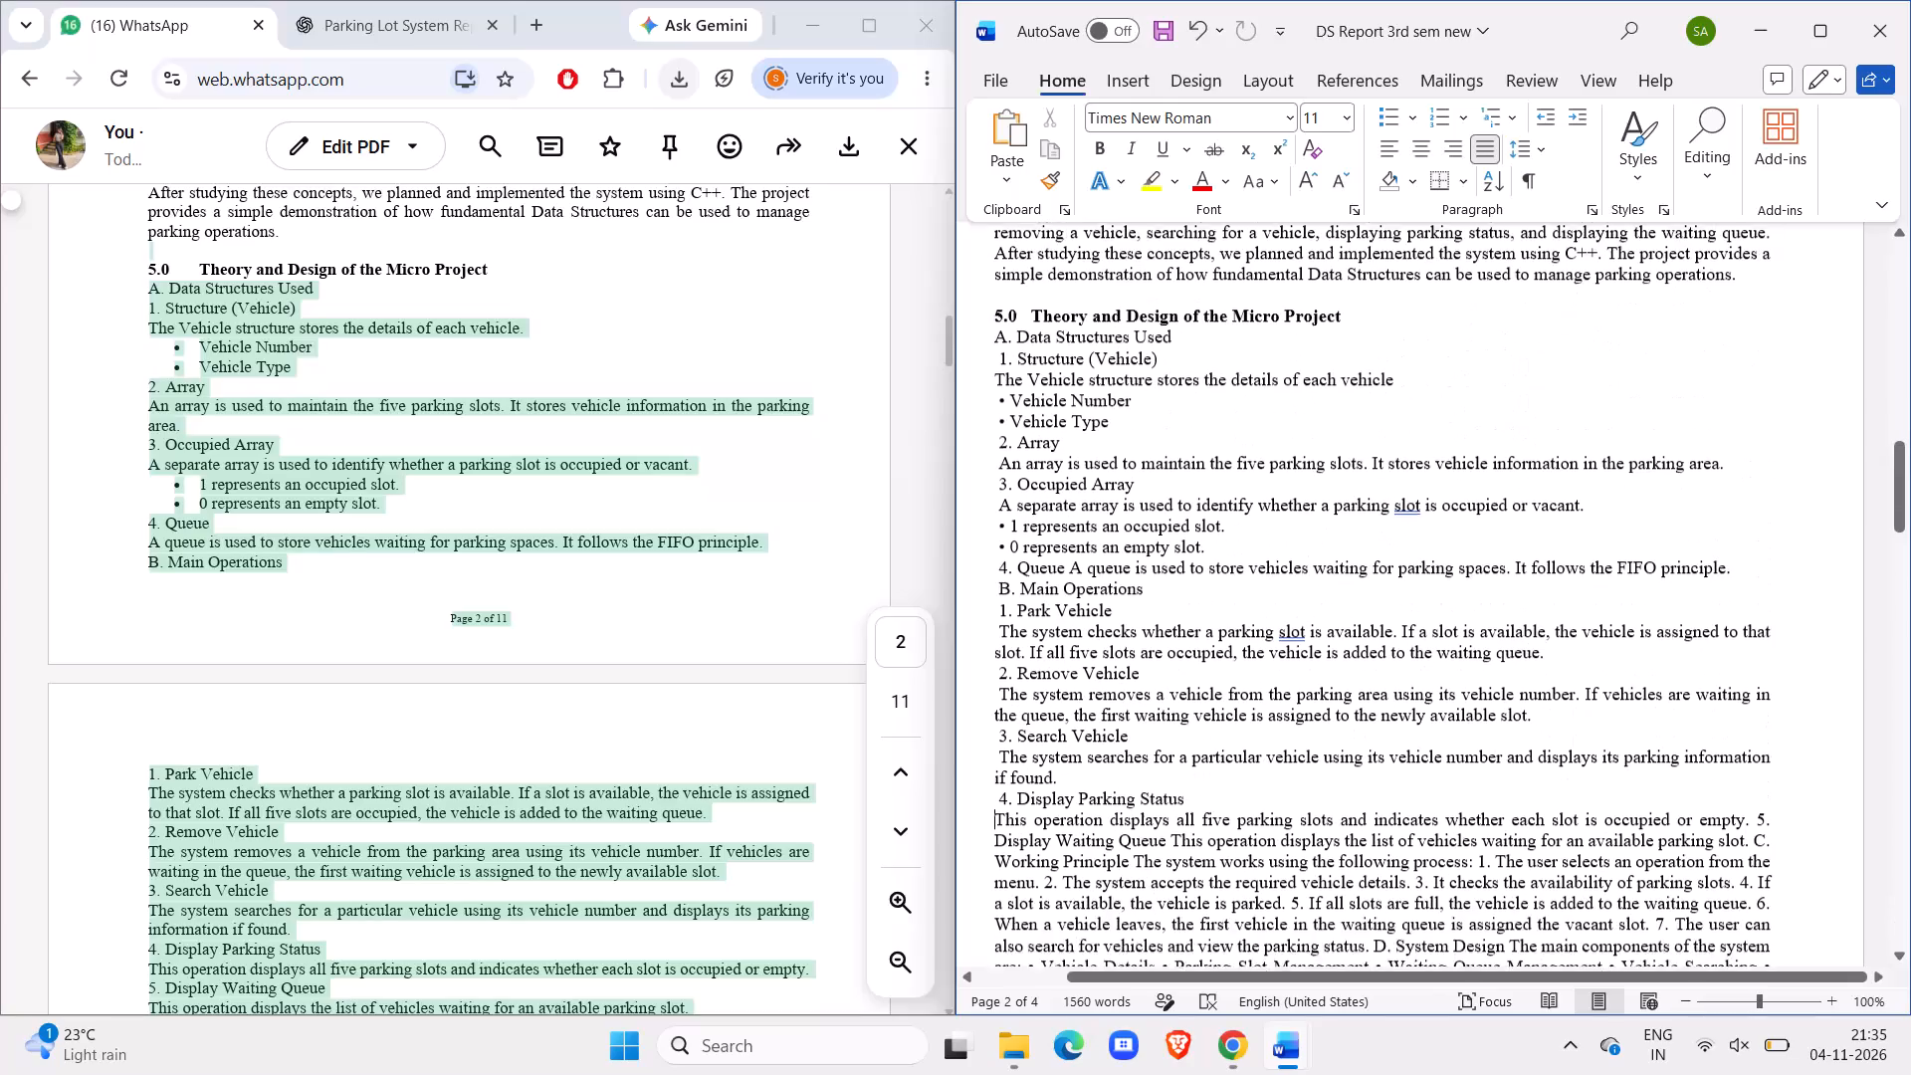
Start the 5. Display Waiting Queue heading on a new line, just after "whether each slot is occupied or empty.".
scroll(1125, 395, up, 1)
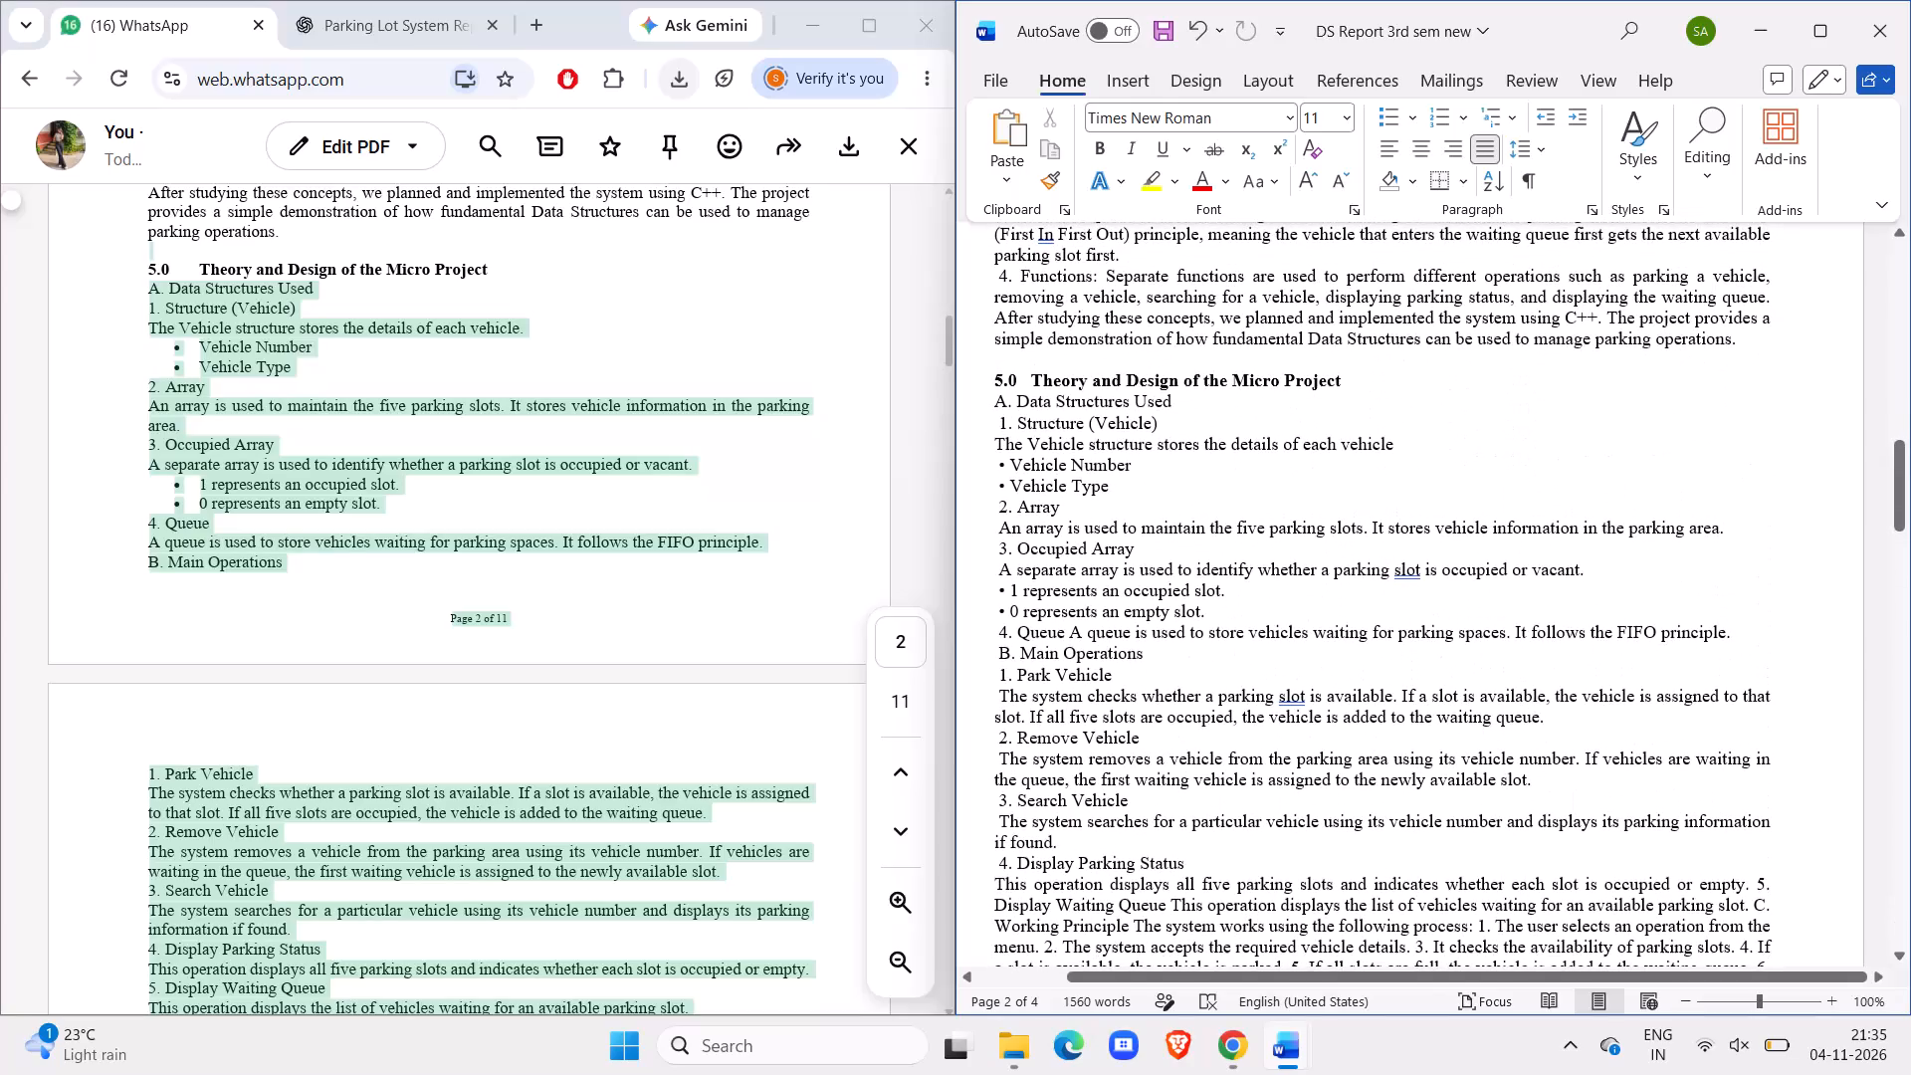
scroll(624, 611, down, 1)
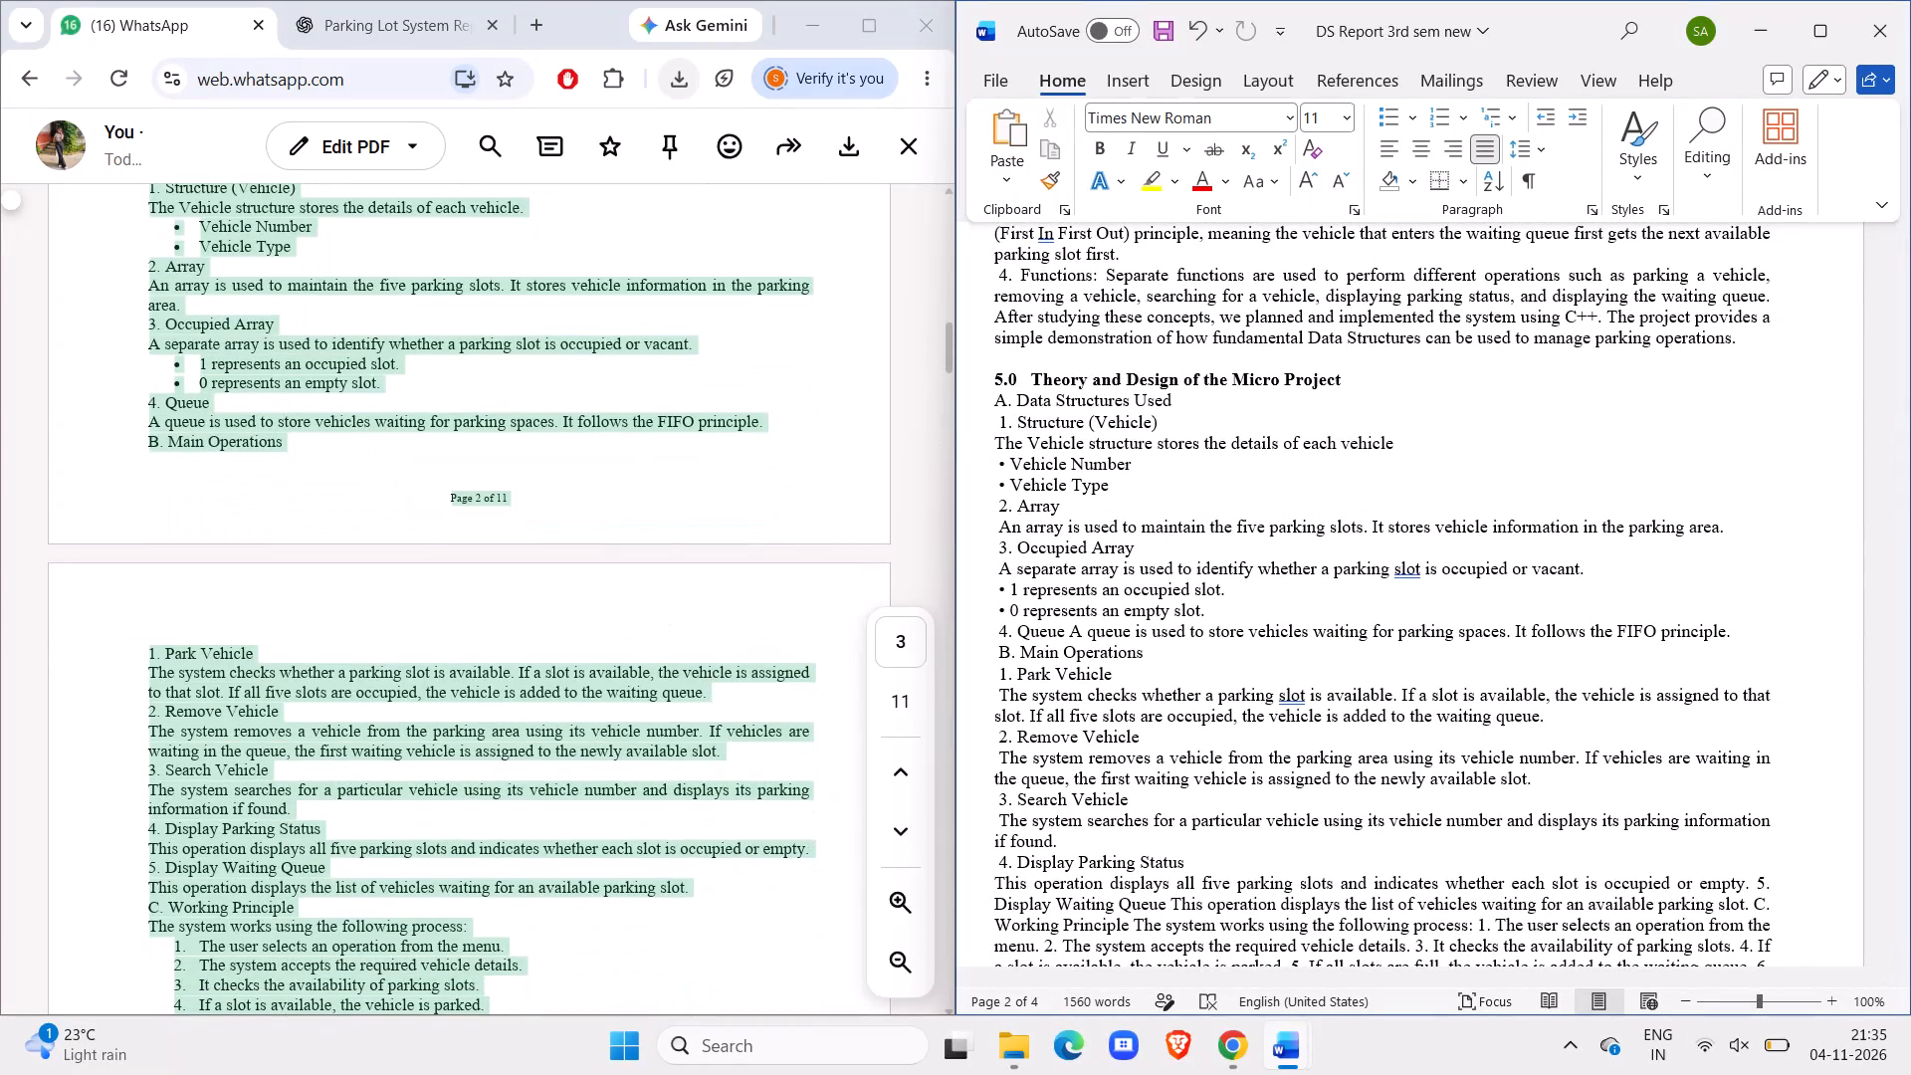
scroll(1174, 724, down, 1)
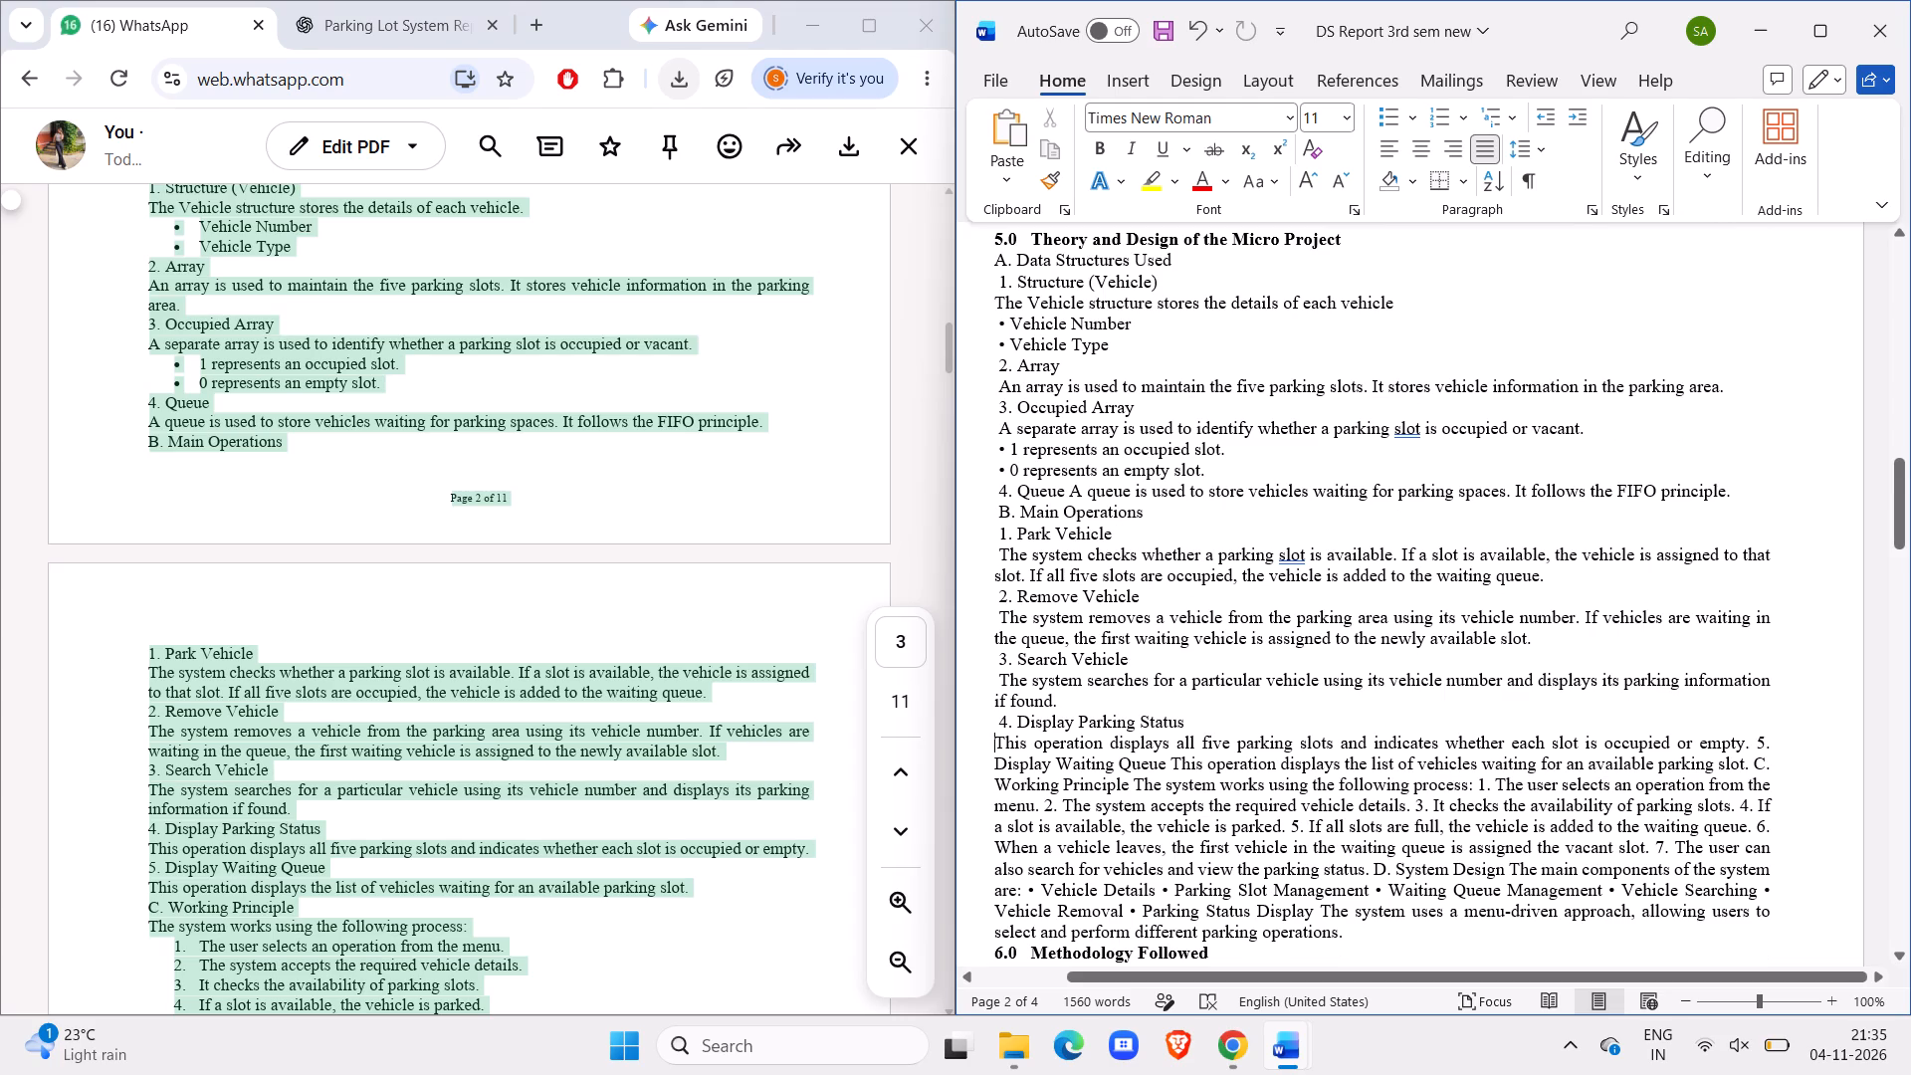
click(1753, 745)
Start the 5. Display Waiting Queue heading on a new line, just after "whether each slot is occupied or empty.".
key(Return)
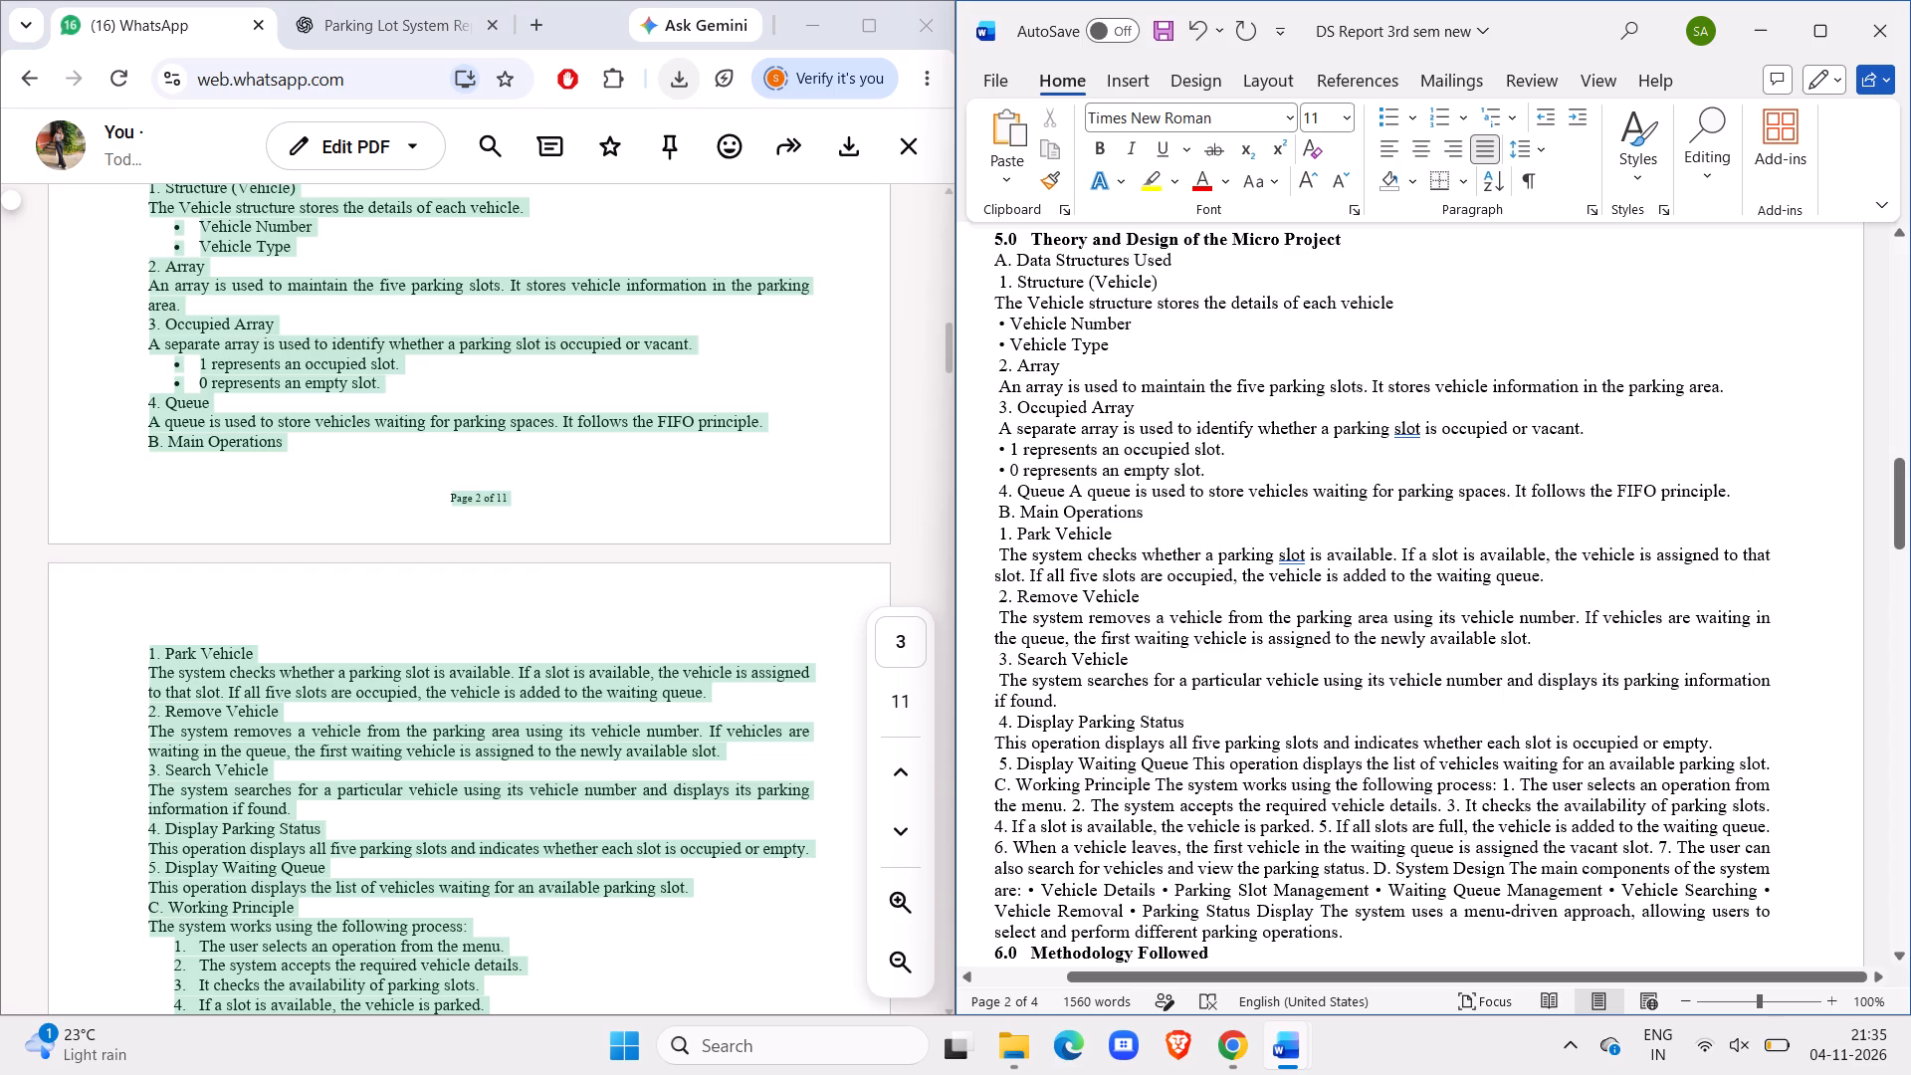
Place the C. Working Principle heading and its introductory sentence on separate lines, with item 1 starting a new line after "following process:".
click(1150, 787)
key(Return)
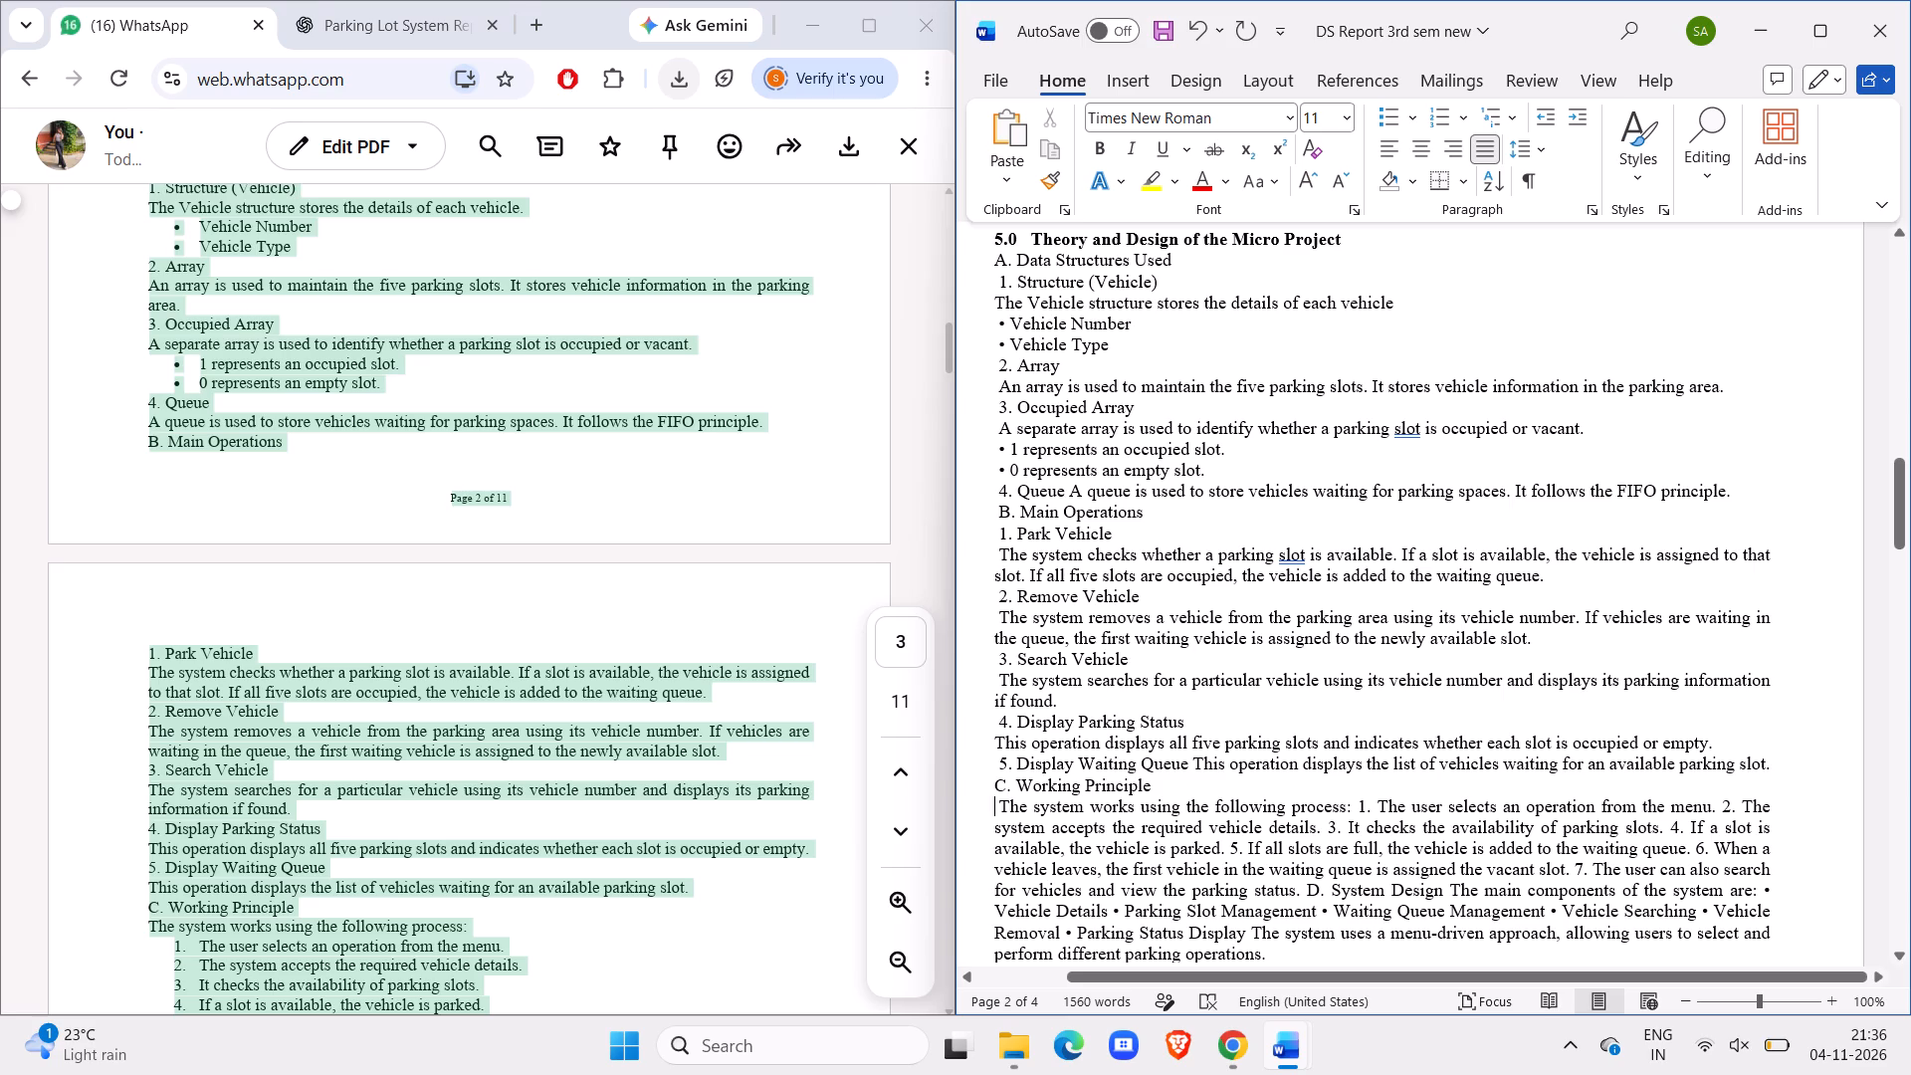
key(Right)
key(Right)
key(Right)
key(Right)
key(Right)
key(Right)
key(Right)
key(Right)
key(Right)
key(Right)
key(Right)
key(Right)
key(Right)
key(Right)
key(Right)
key(Right)
key(Right)
key(Right)
key(Right)
key(Right)
key(Right)
key(Right)
key(Right)
key(Right)
key(Right)
key(Right)
key(Right)
key(Right)
key(Right)
key(Right)
key(Right)
key(Right)
key(Right)
key(Right)
key(Right)
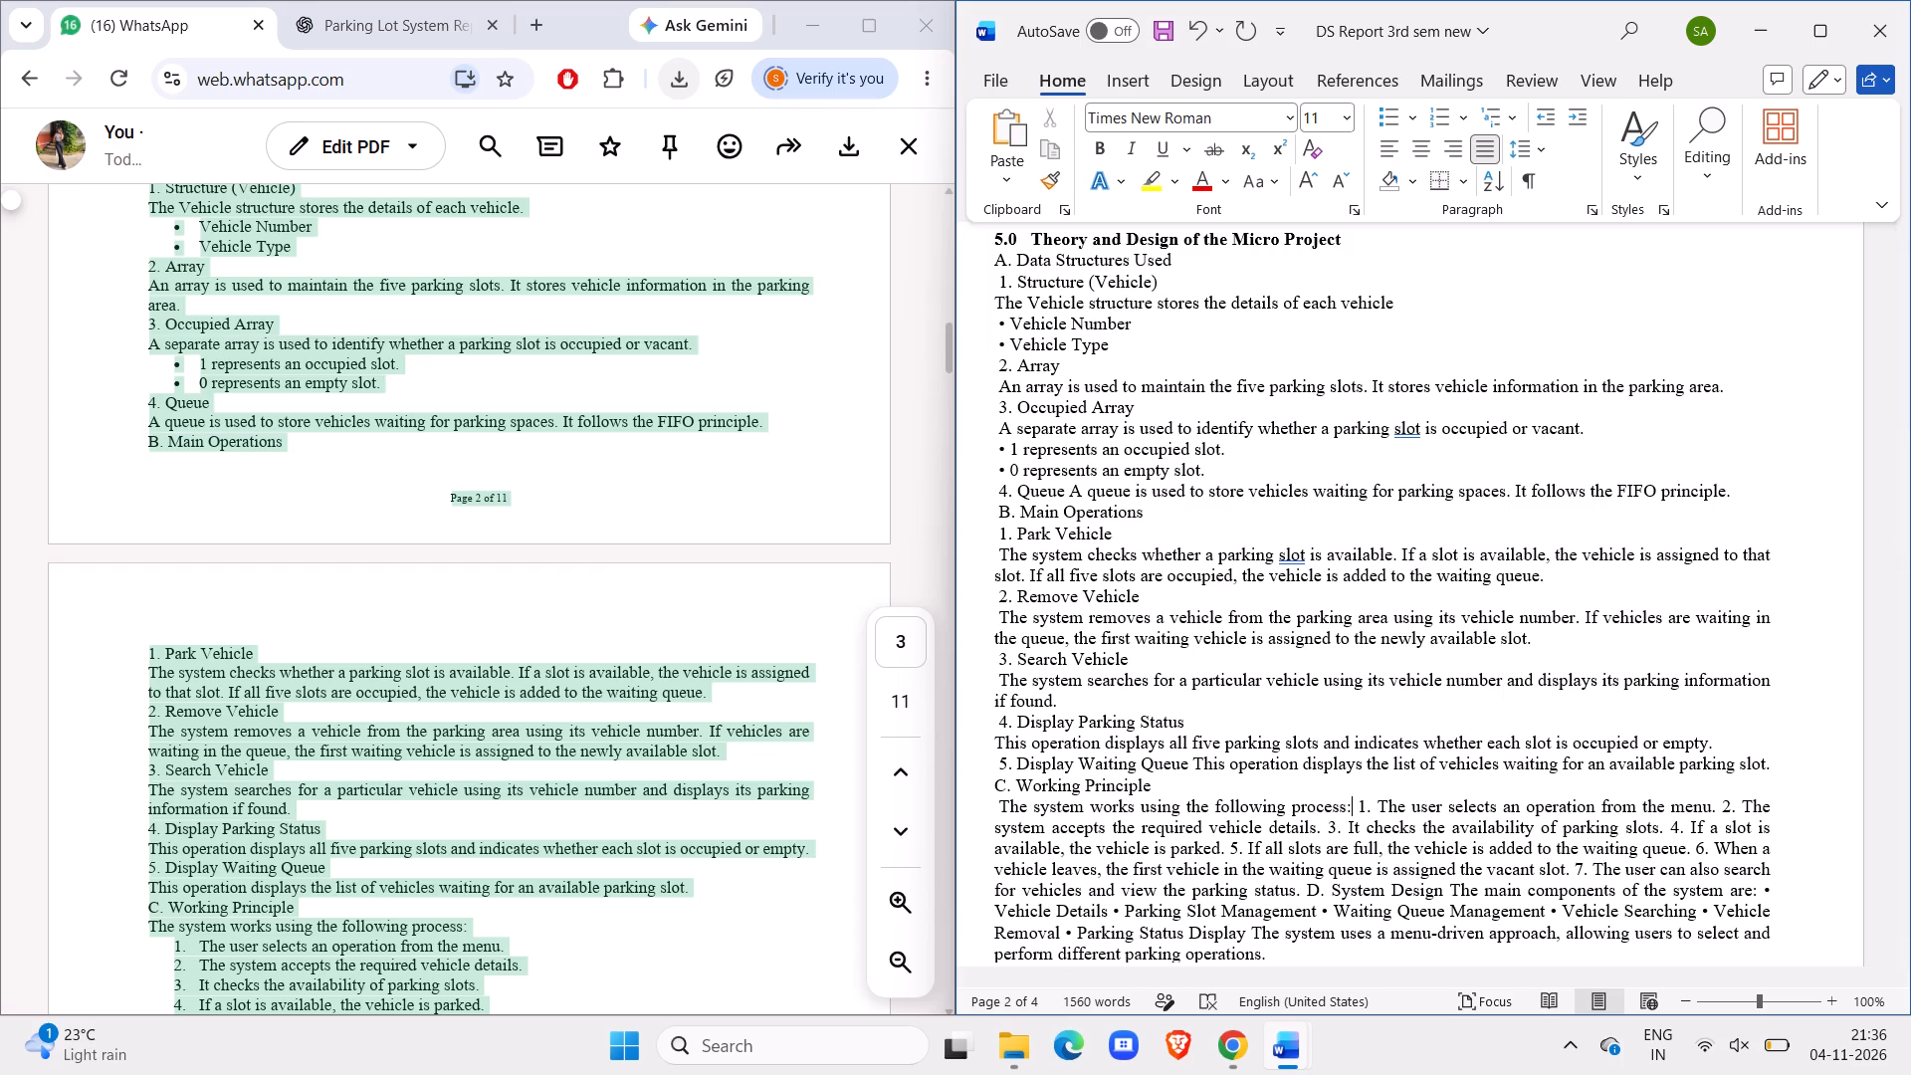
key(Return)
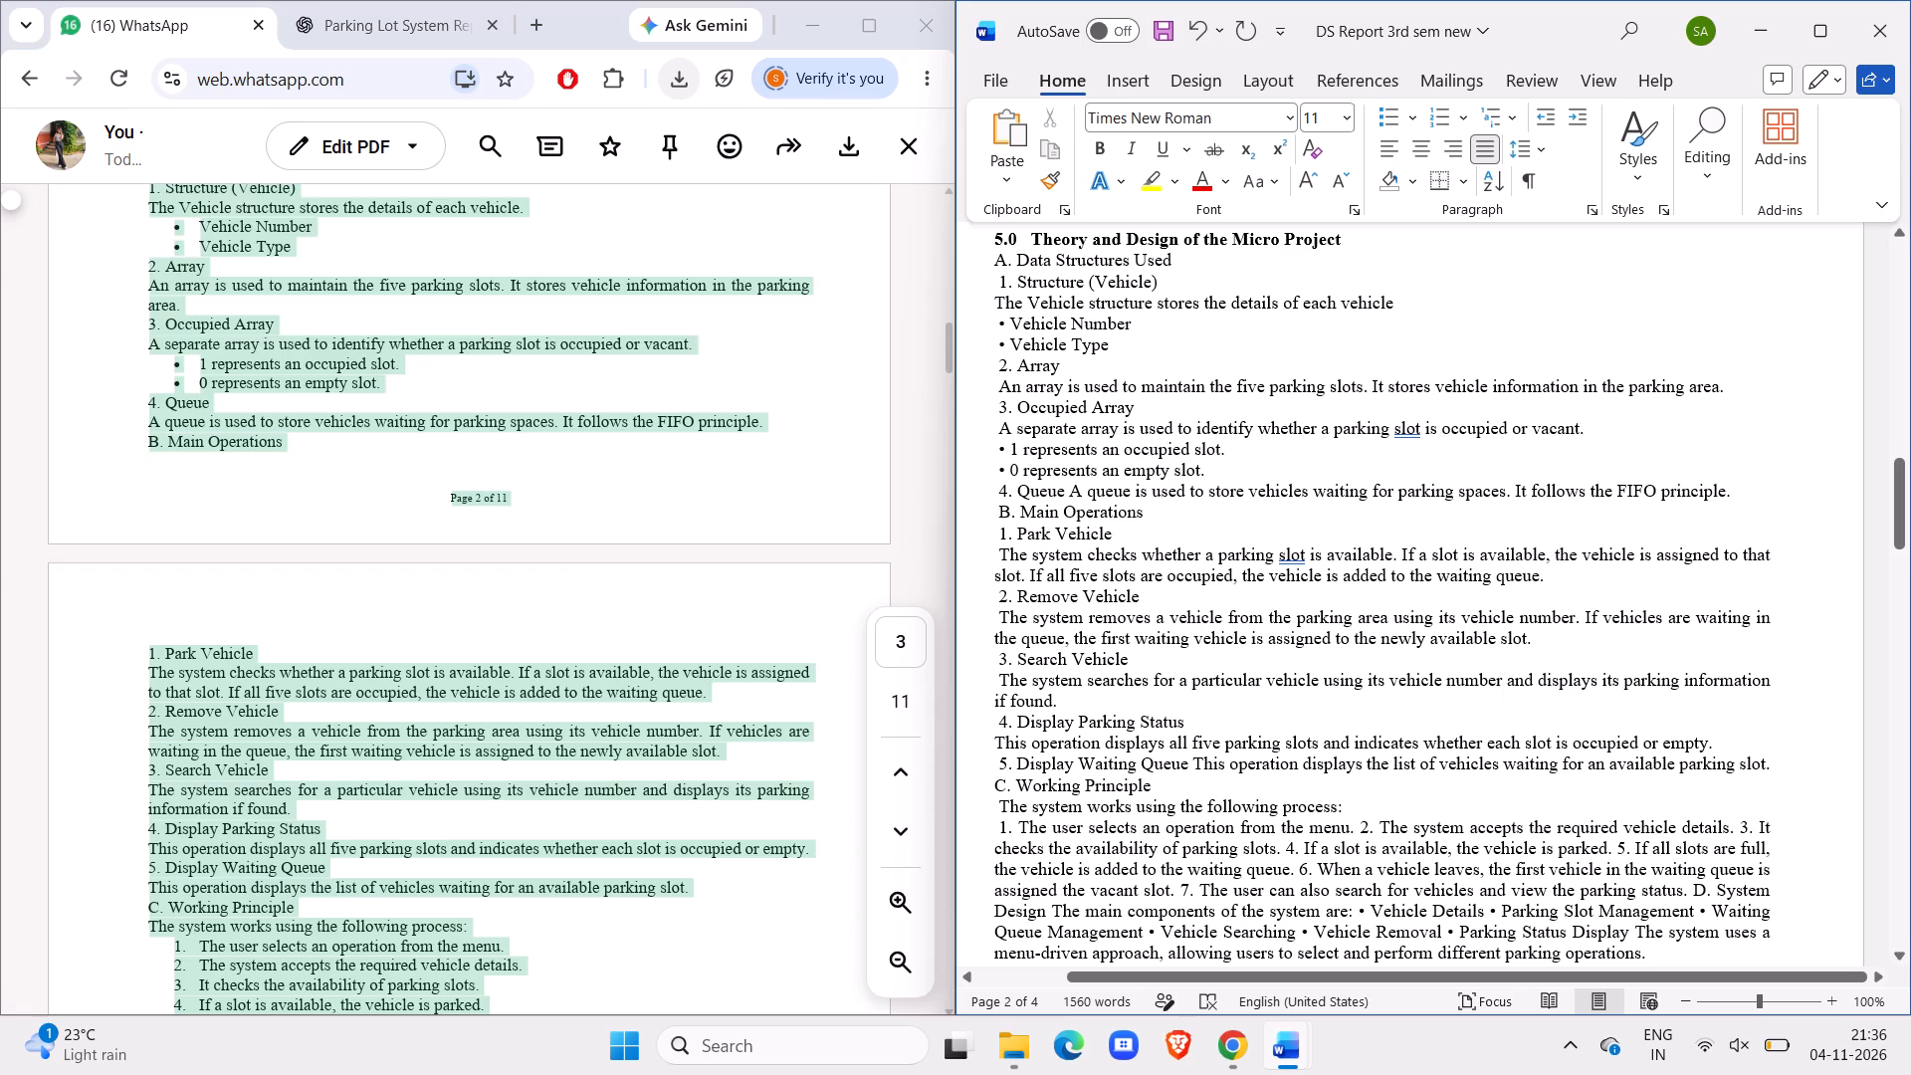
Start Working Principle items 2 and 3 each on a new line.
key(Right)
key(Right)
key(Right)
key(Right)
key(Right)
key(Right)
key(Right)
key(Right)
key(Right)
key(Right)
key(Right)
key(Right)
key(Right)
key(Right)
key(Right)
key(Right)
key(Right)
key(Right)
key(Right)
key(Right)
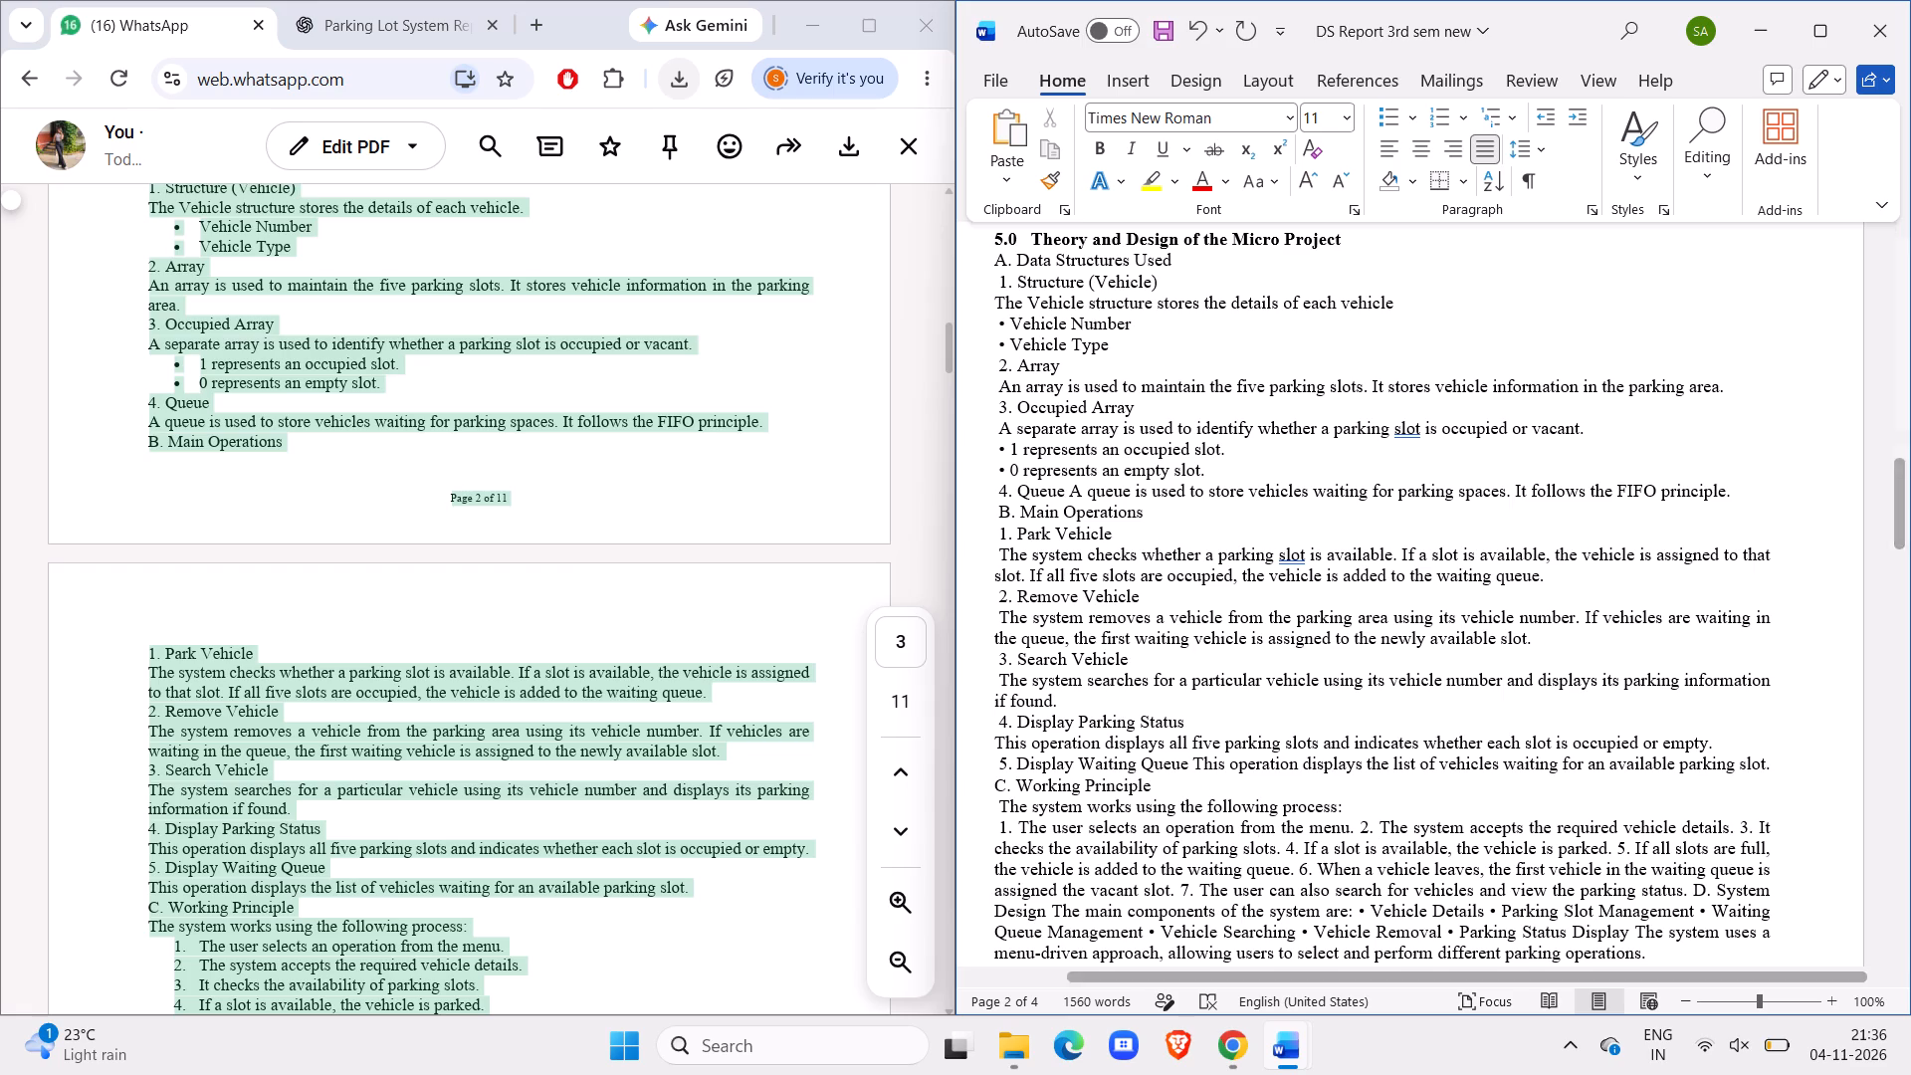
key(Left)
key(Left)
key(Left)
key(Left)
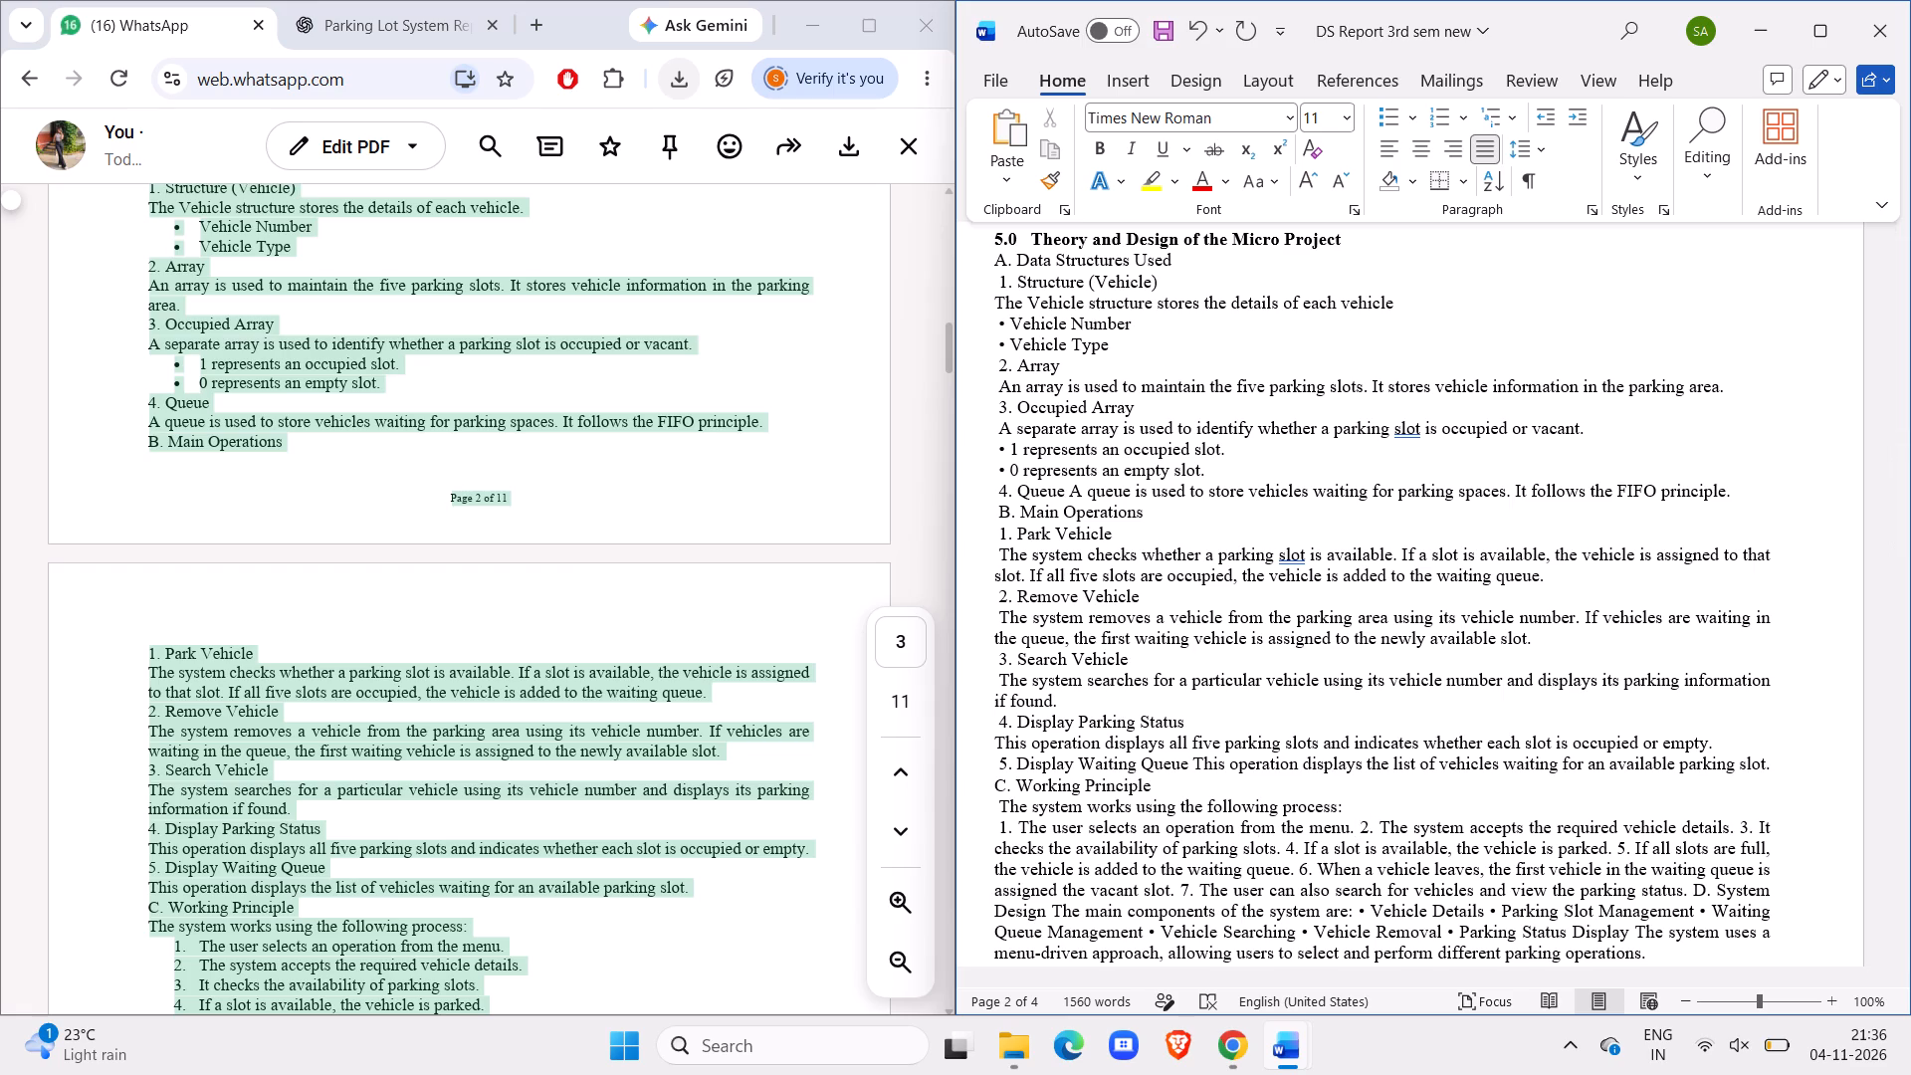
key(Return)
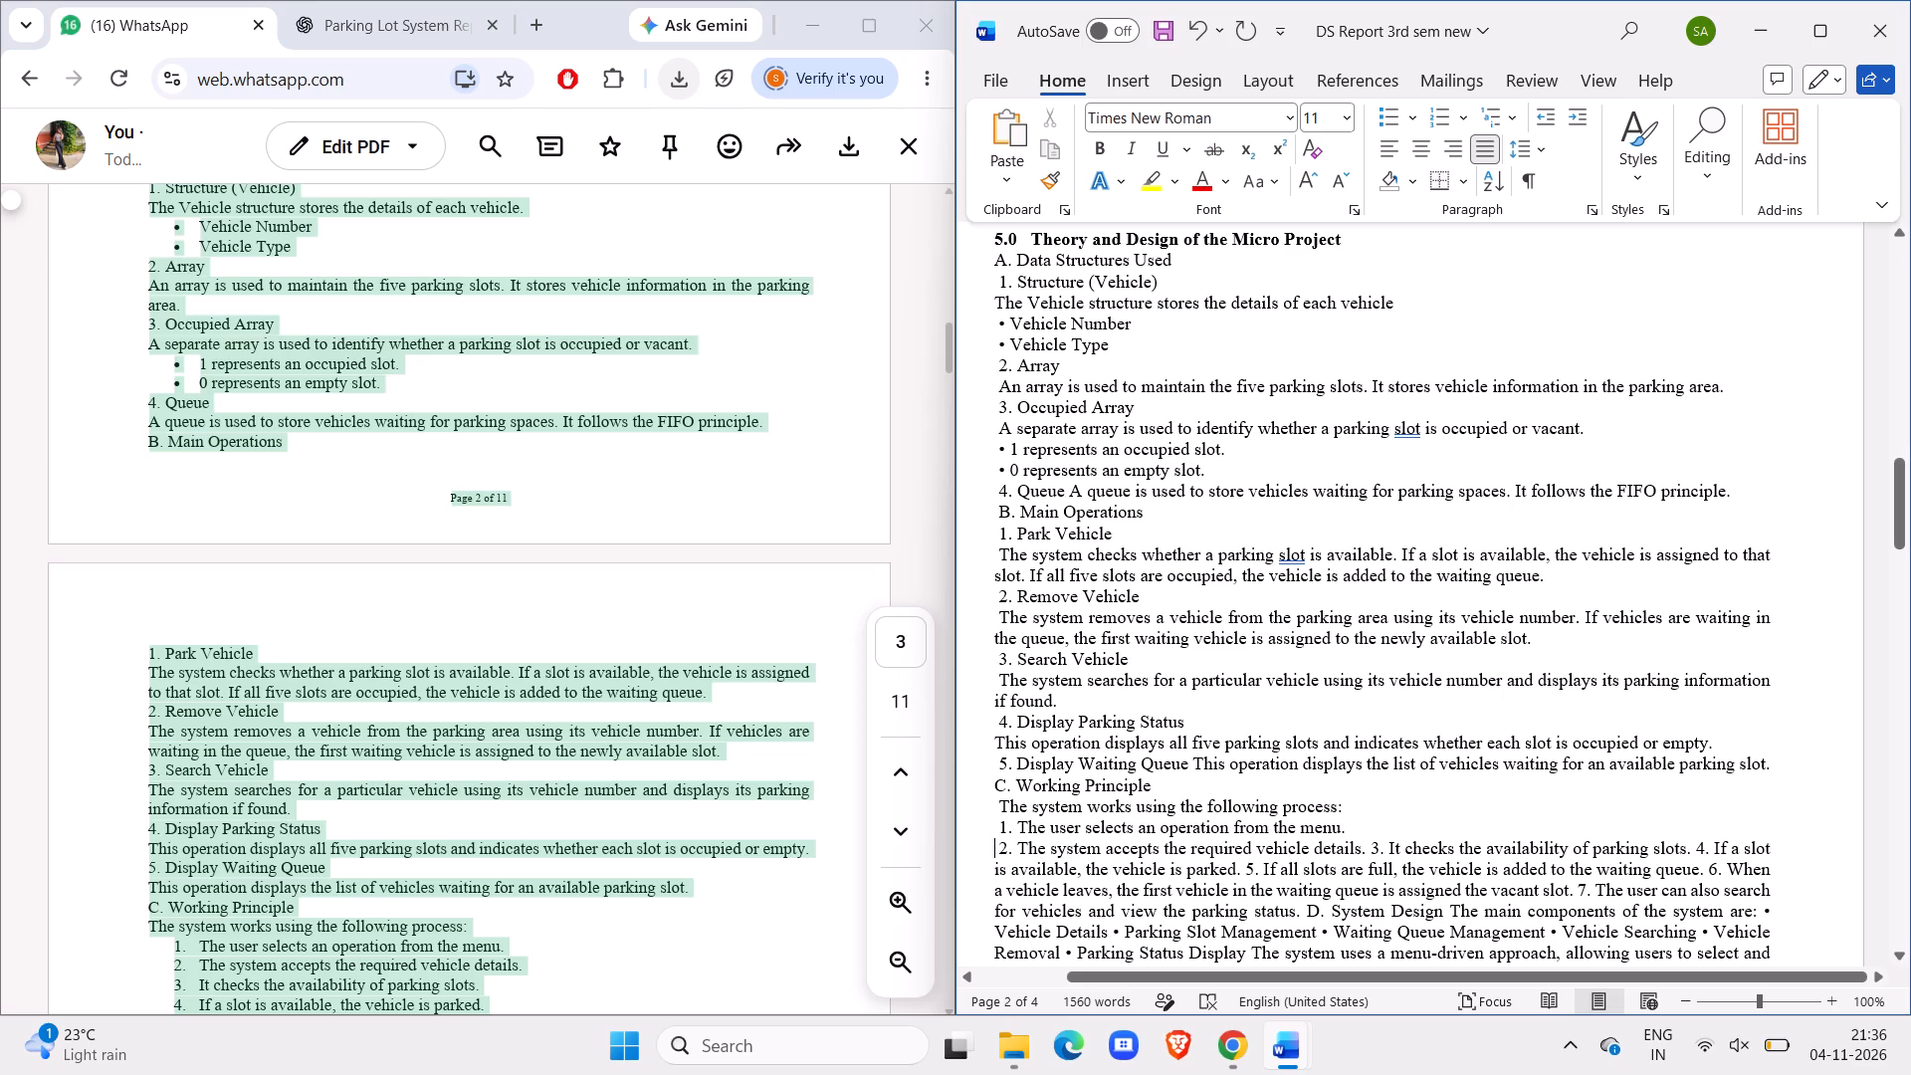
key(Right)
key(Right)
key(Right)
key(Right)
key(Right)
key(Right)
key(Right)
key(Right)
key(Right)
key(Right)
key(Right)
key(Right)
key(Right)
key(Right)
key(Right)
key(Right)
key(Right)
key(Right)
key(Right)
key(Right)
key(Right)
key(Right)
key(Right)
key(Right)
key(Right)
key(Right)
key(Return)
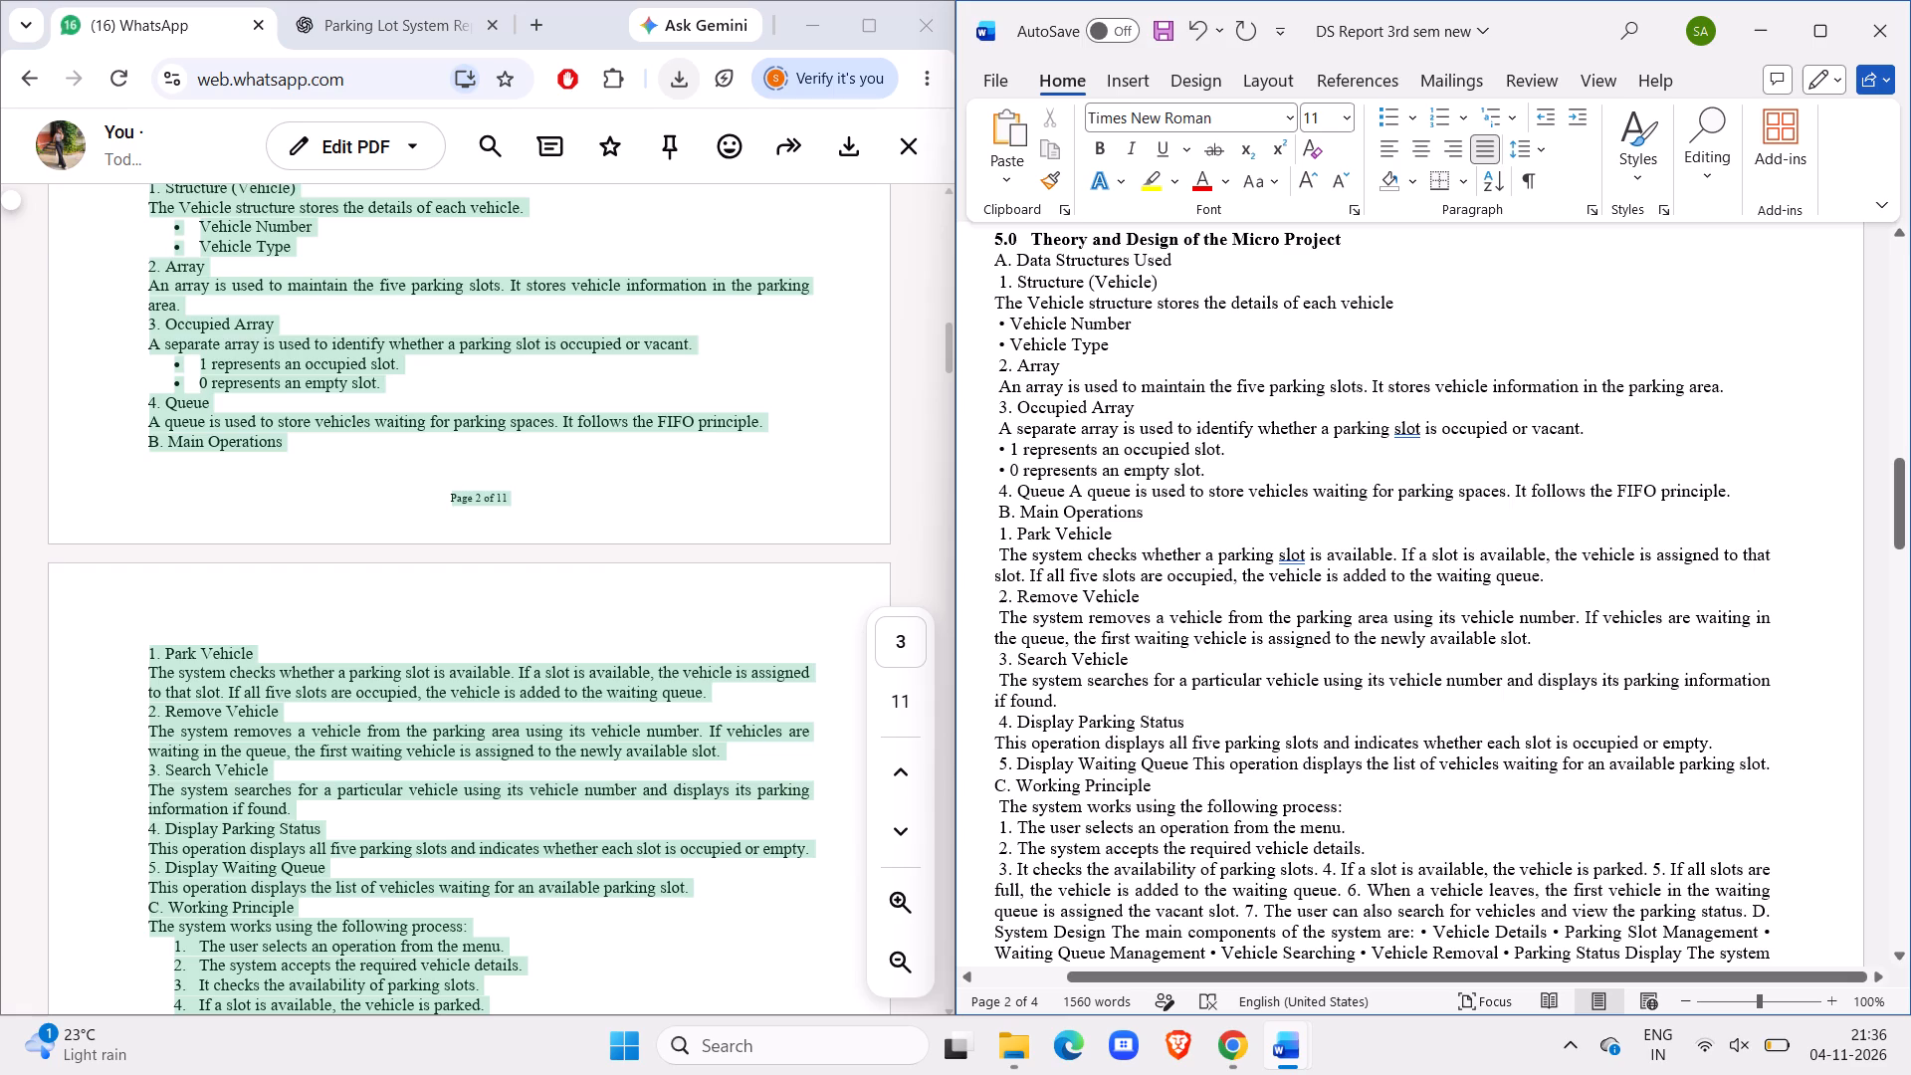
Delete the rest of section 5.0 in the report, from just after "availability of parking slots" through "perform different parking operations.".
scroll(447, 876, down, 2)
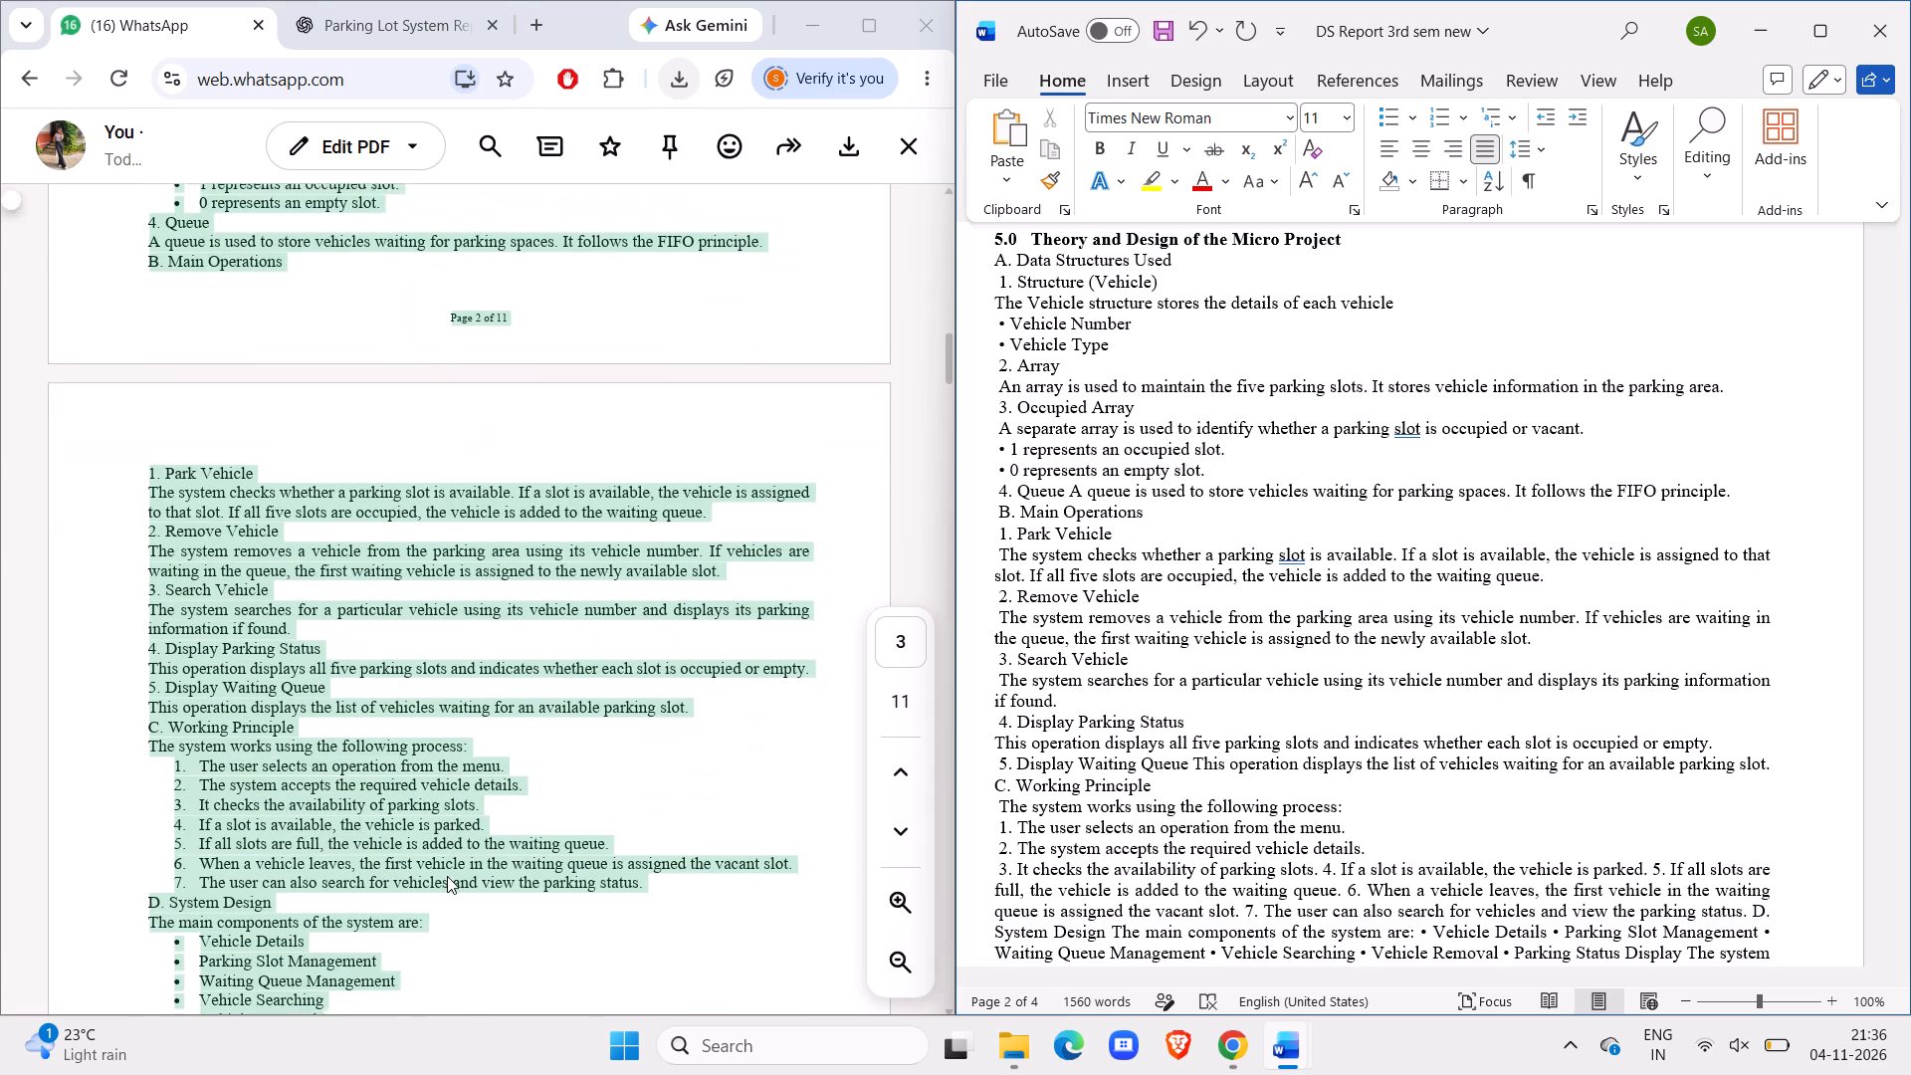
scroll(447, 876, down, 1)
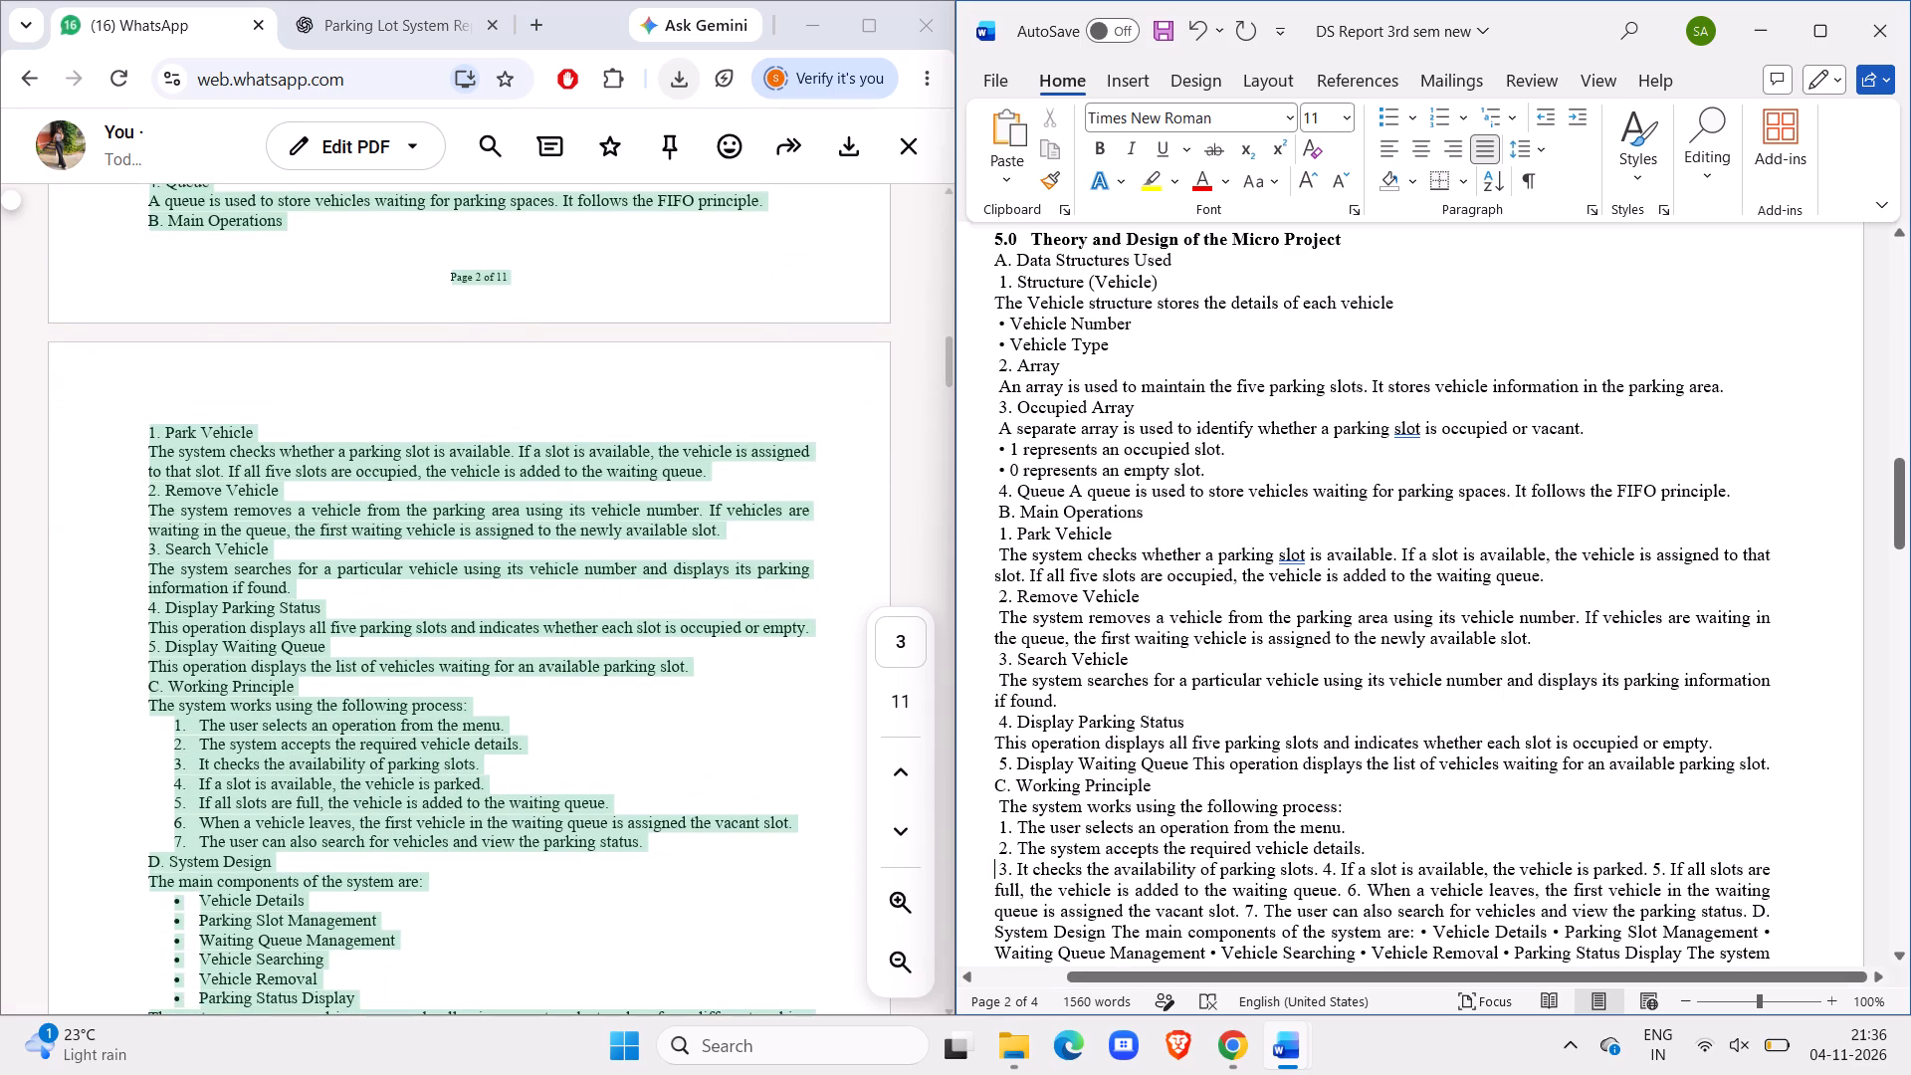
drag(1318, 867, 1398, 911)
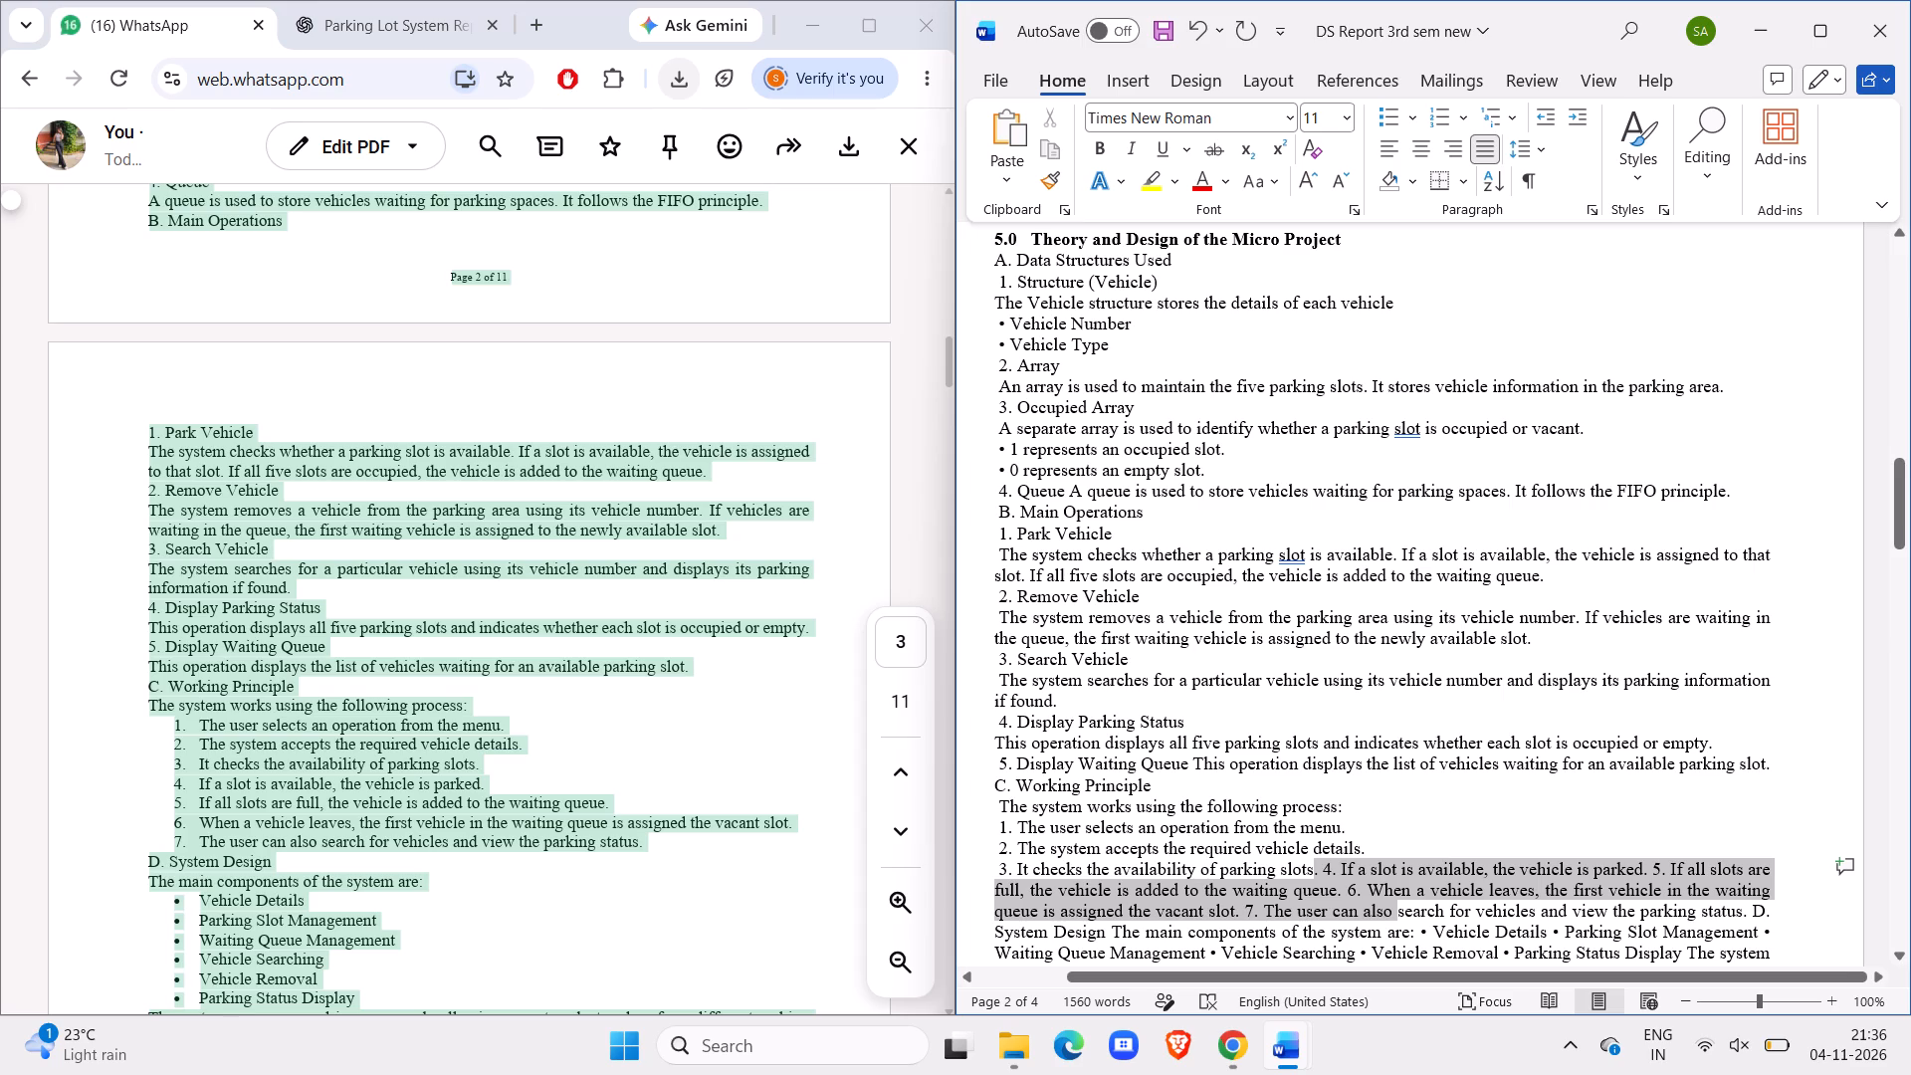
drag(1398, 911, 1505, 912)
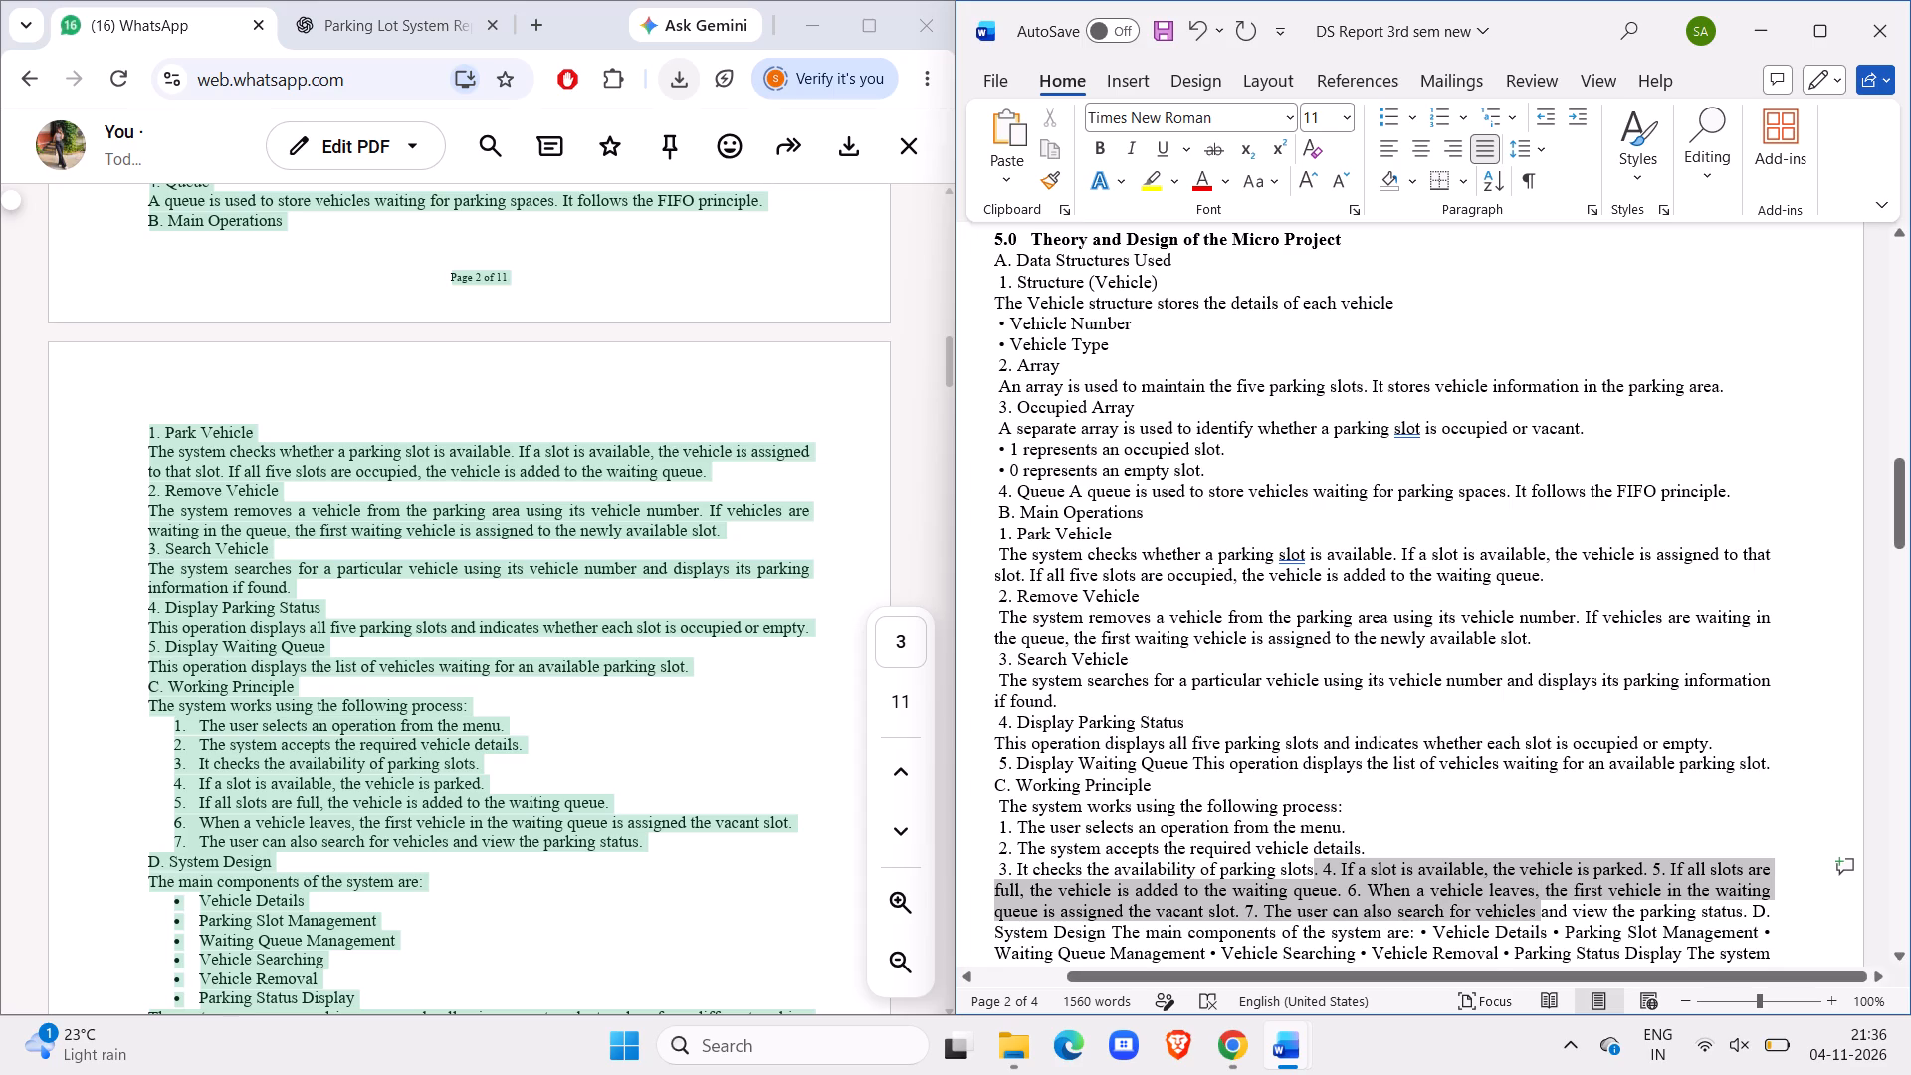
drag(1505, 912, 1874, 939)
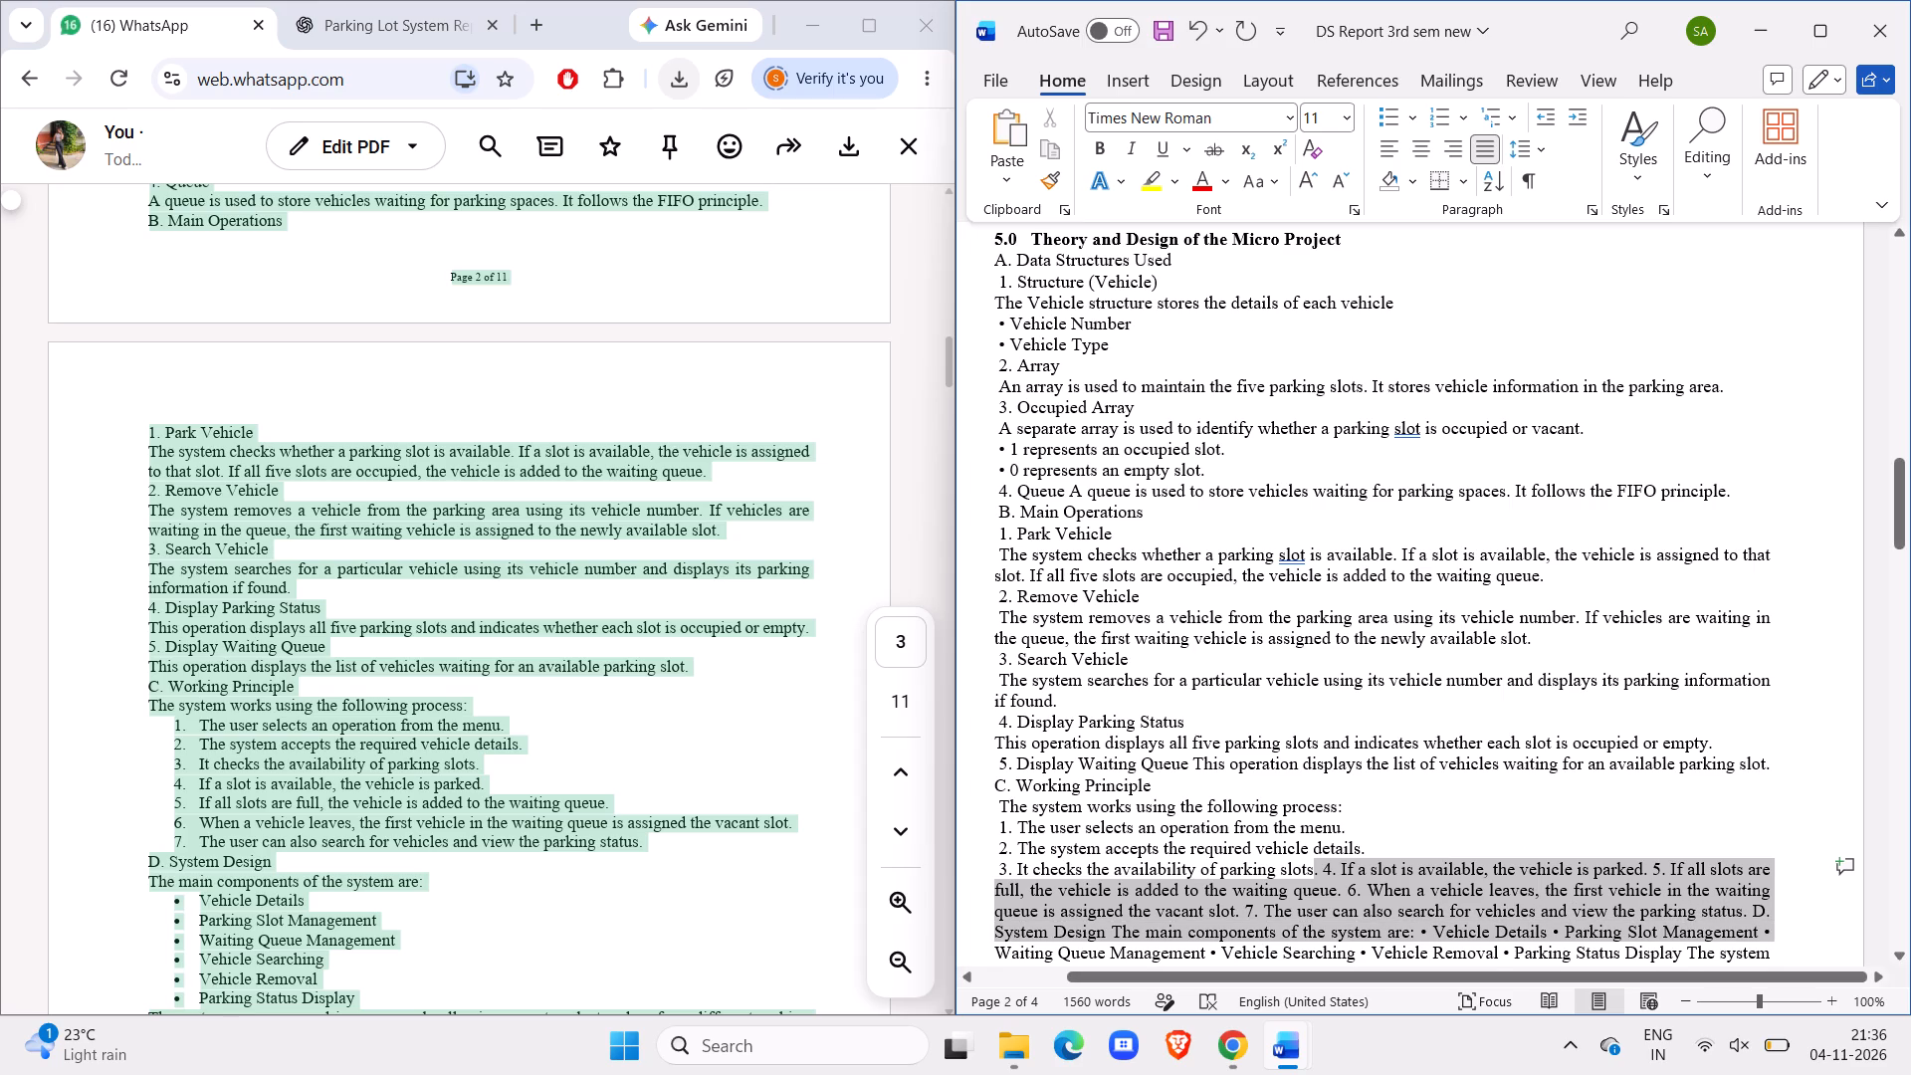
drag(1874, 939, 1613, 842)
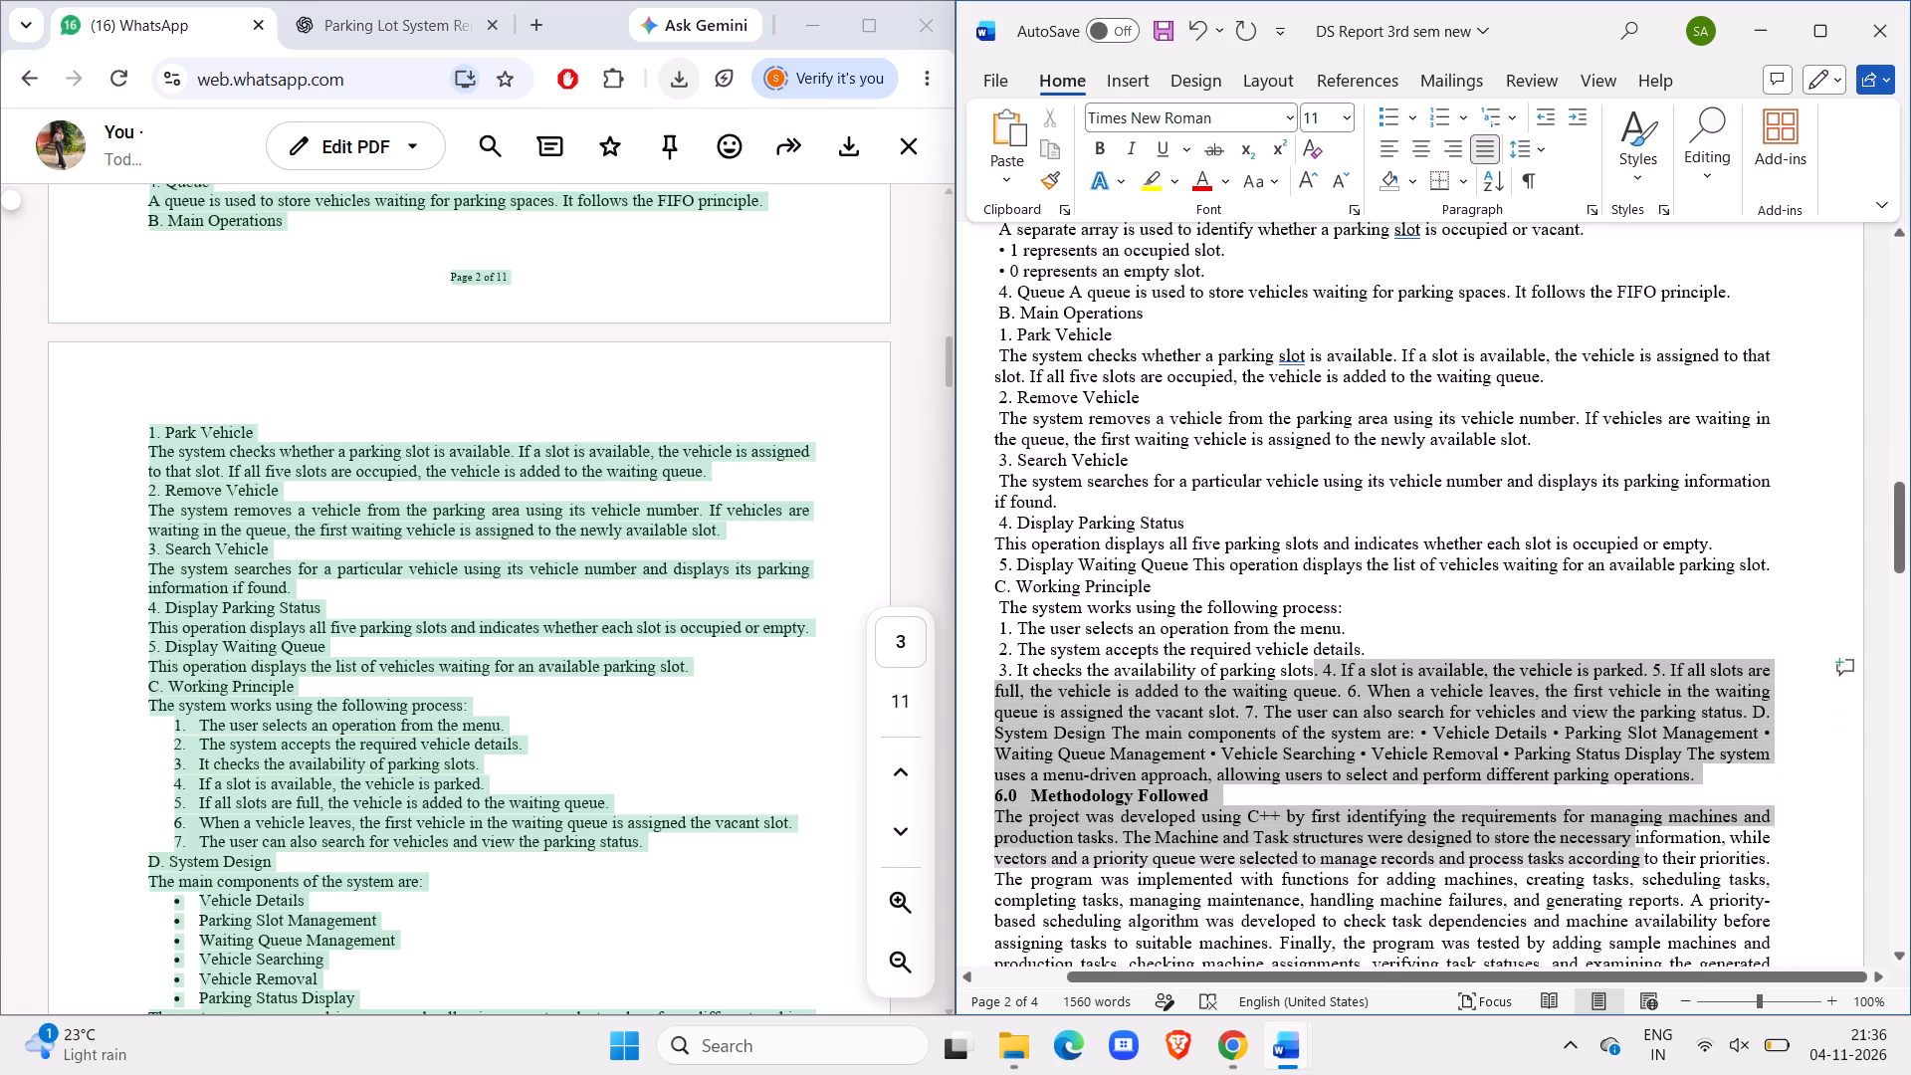
drag(1613, 842, 1700, 778)
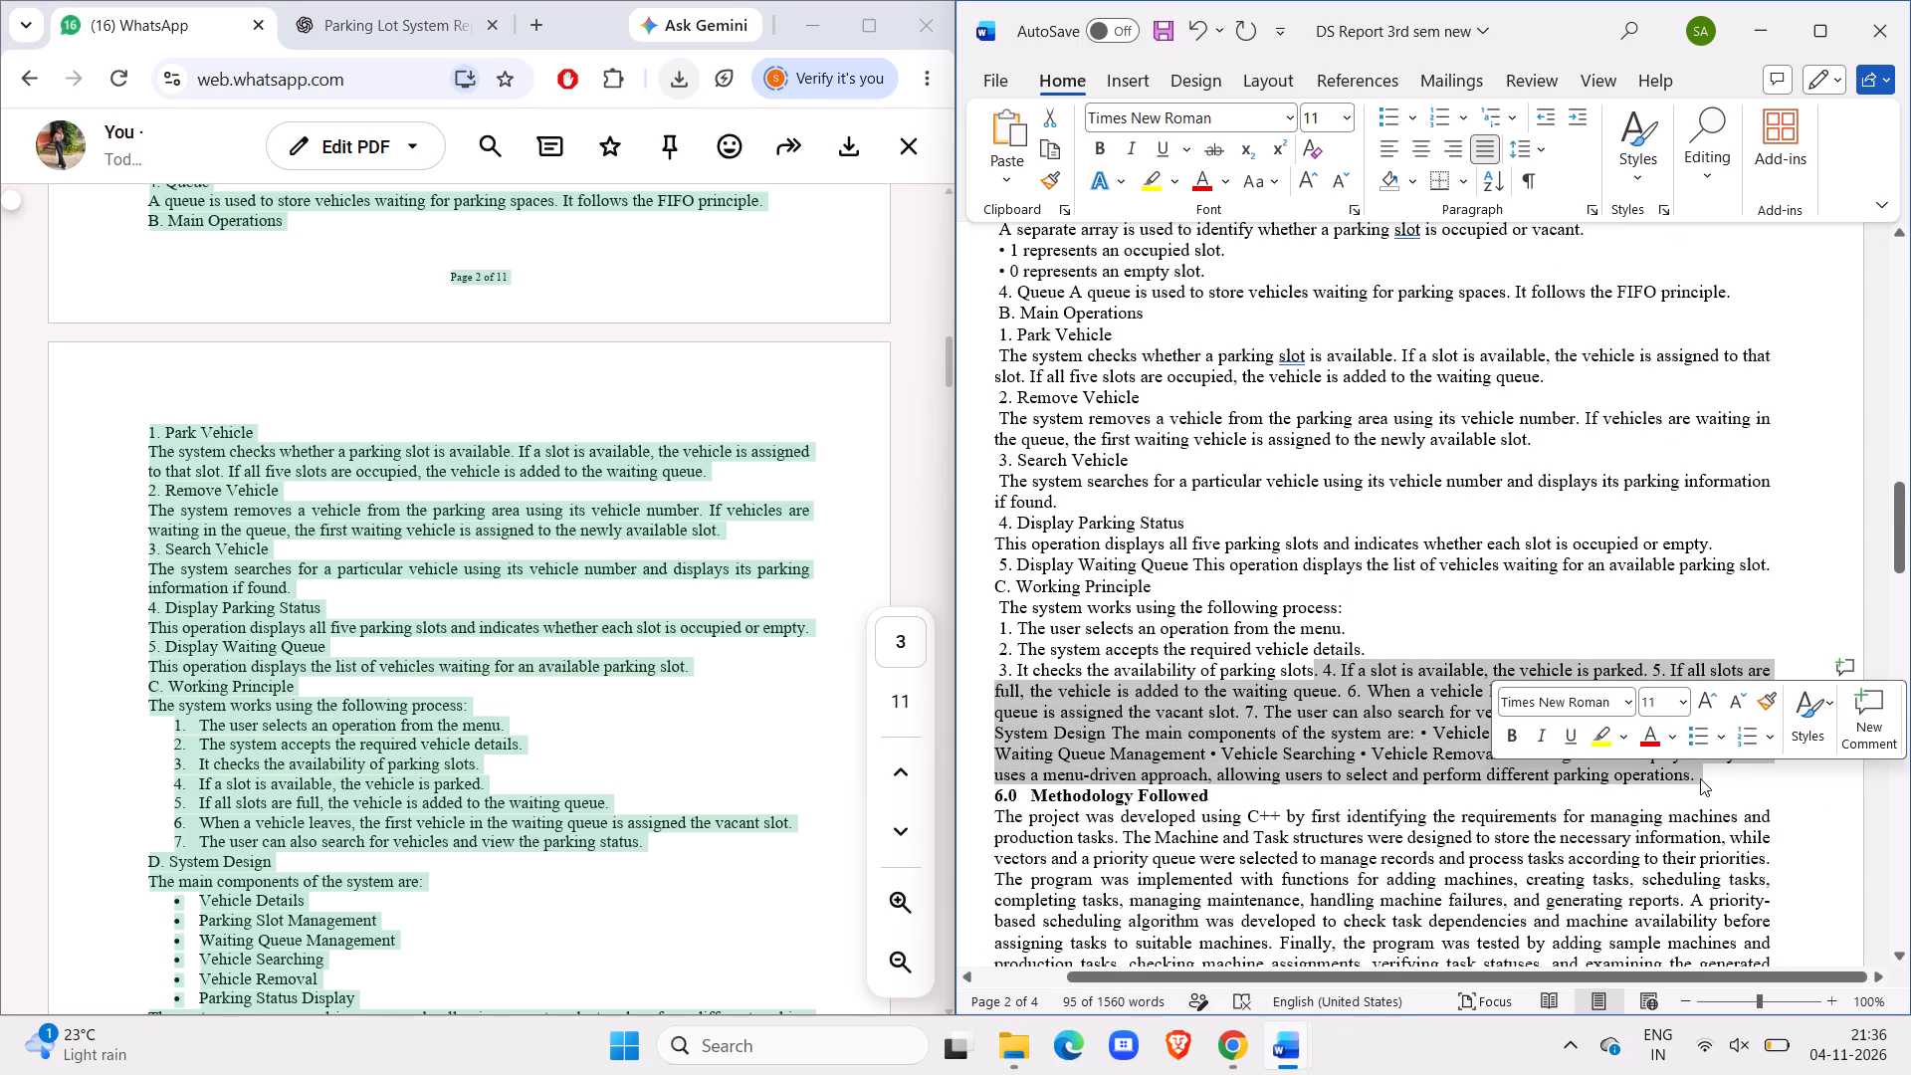
key(BackSpace)
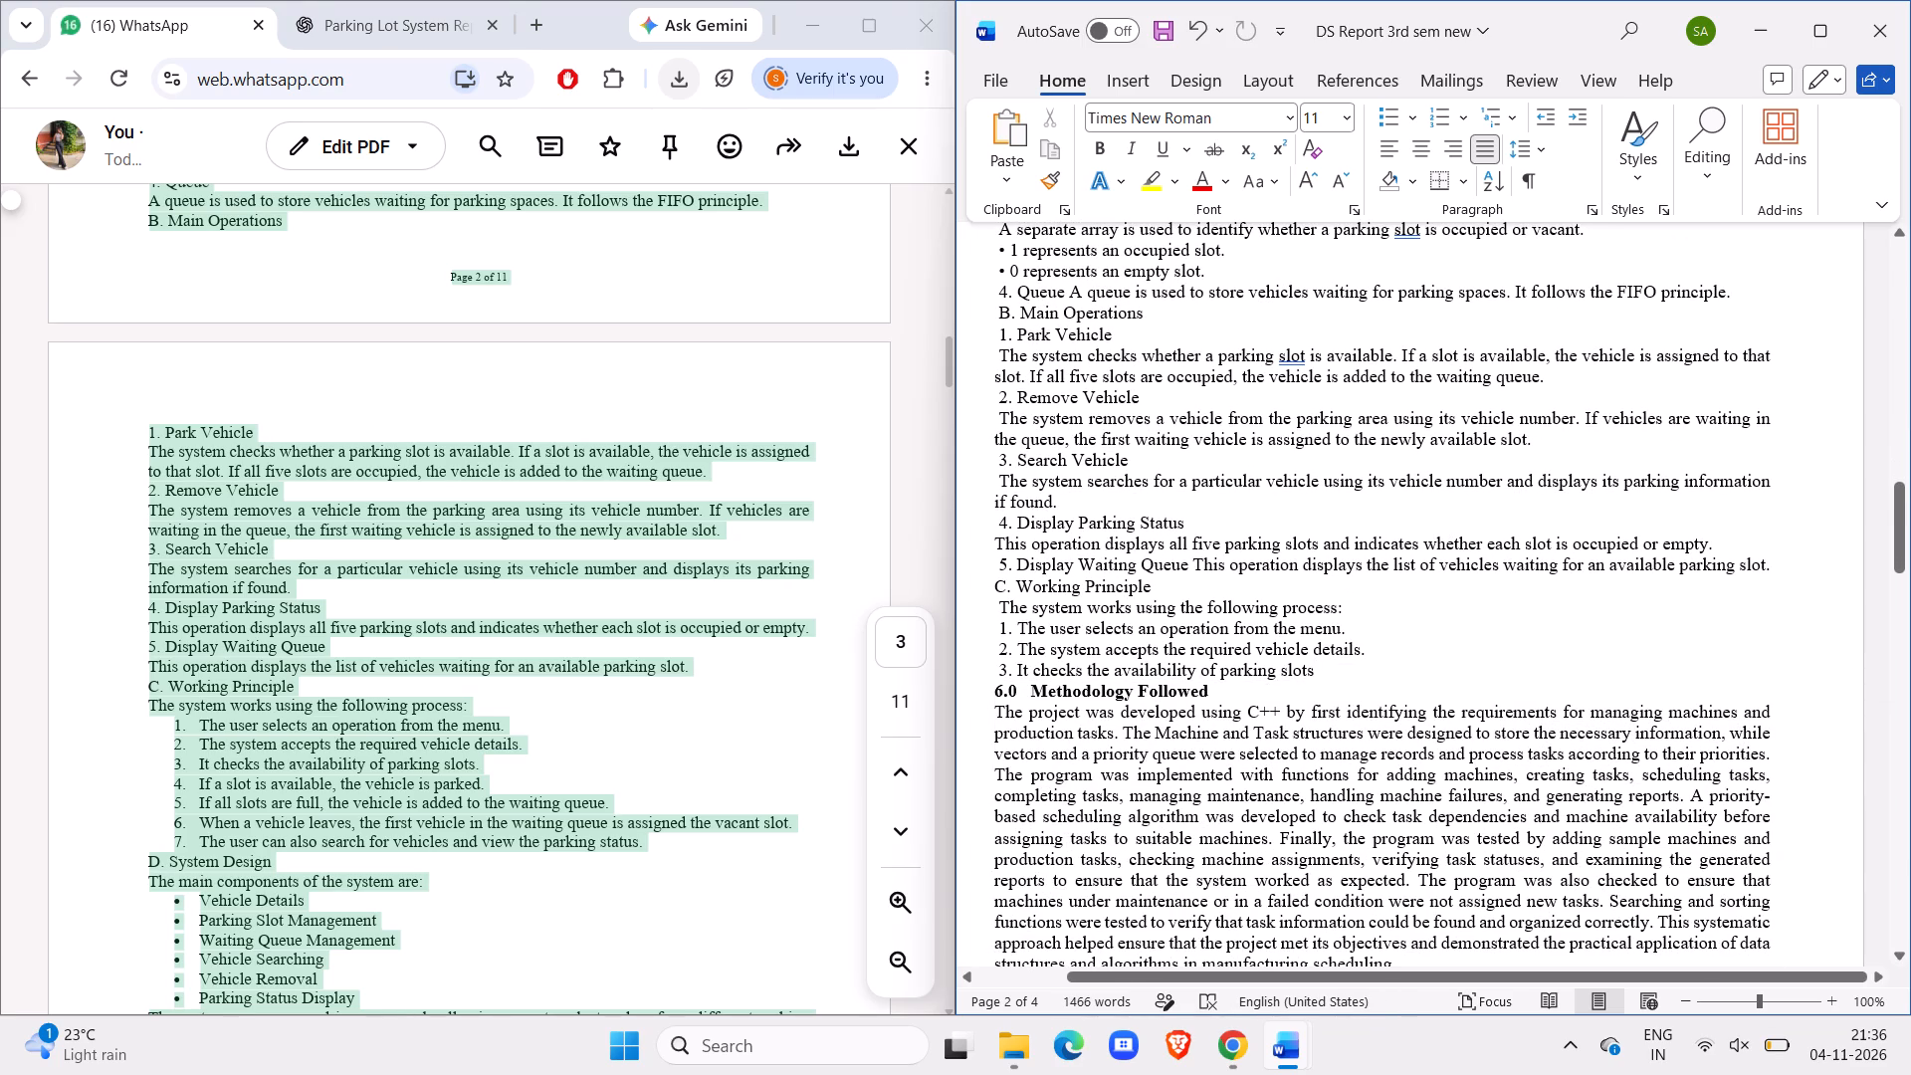
Find the end of section 5.0 and the start of 6.0 Methodology Followed in the report and the reference PDF.
scroll(1372, 603, down, 1)
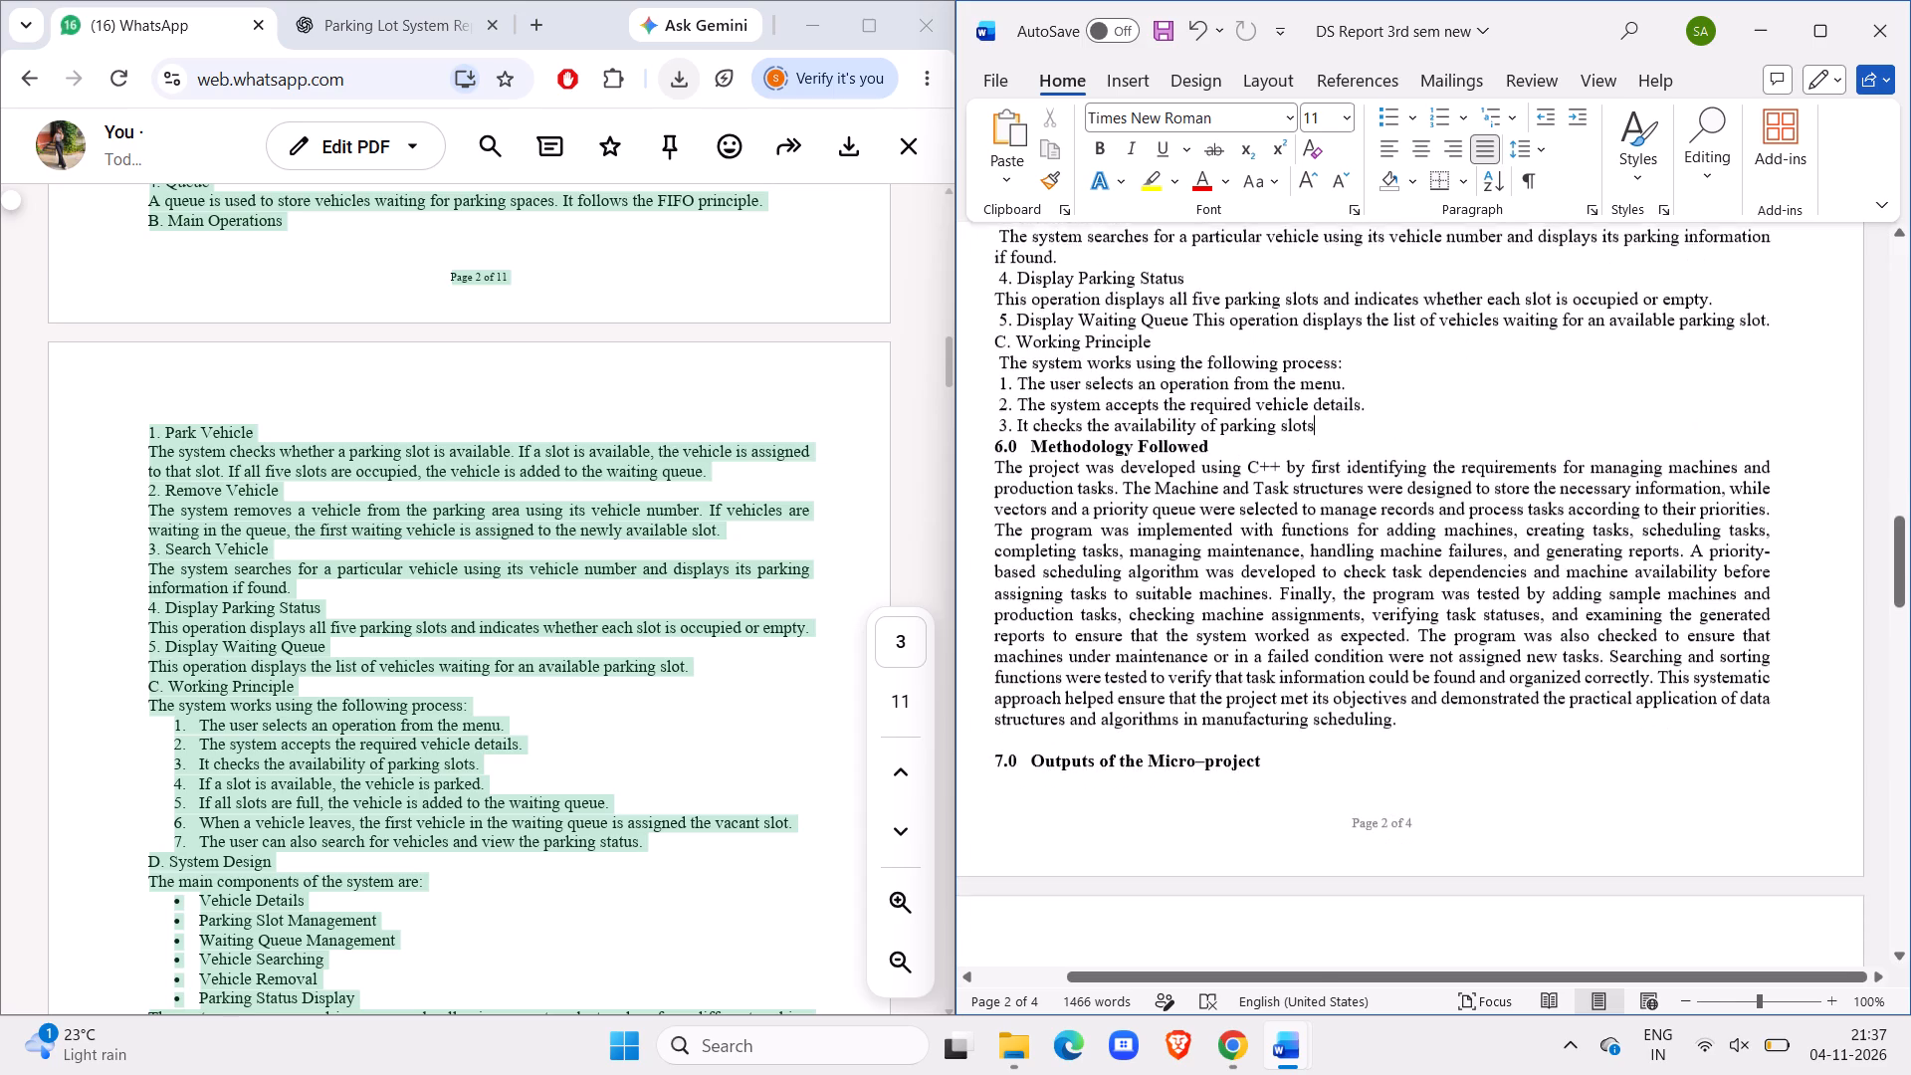
scroll(1372, 603, down, 1)
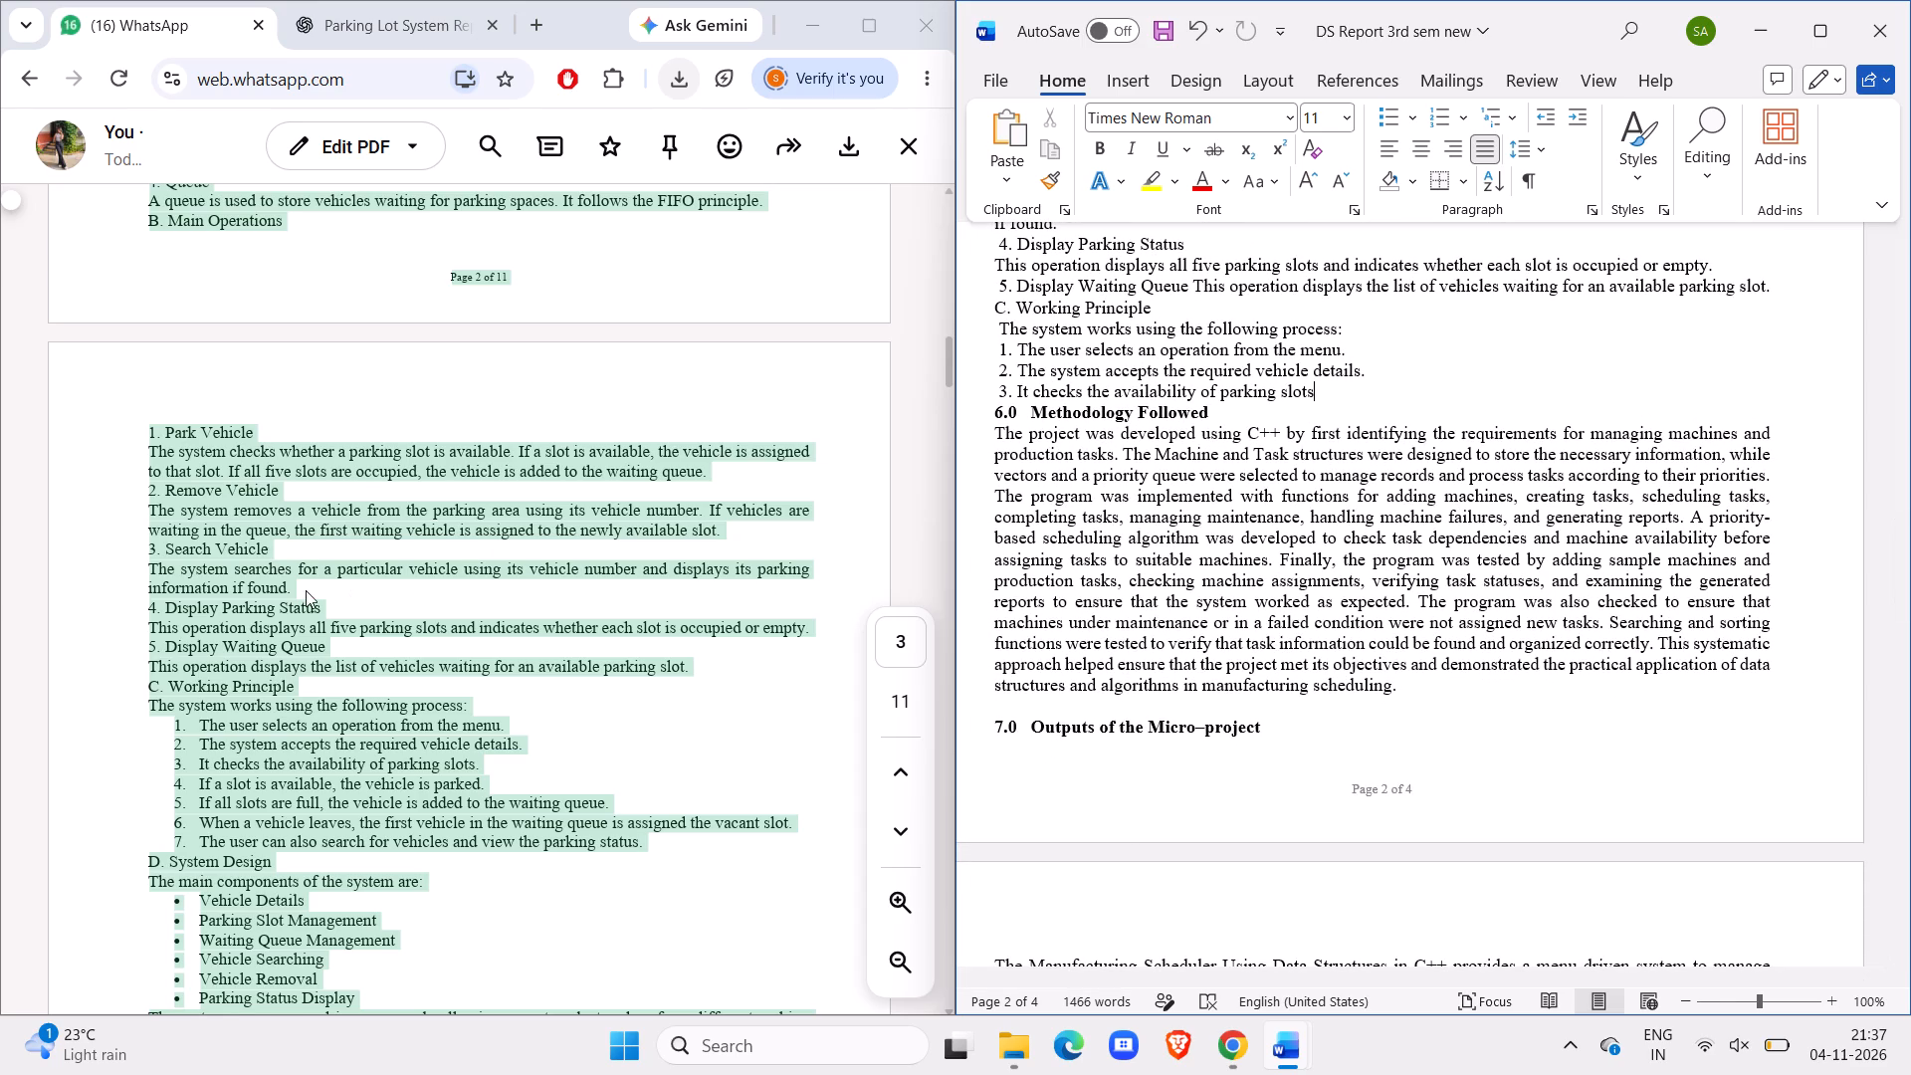
scroll(306, 590, down, 3)
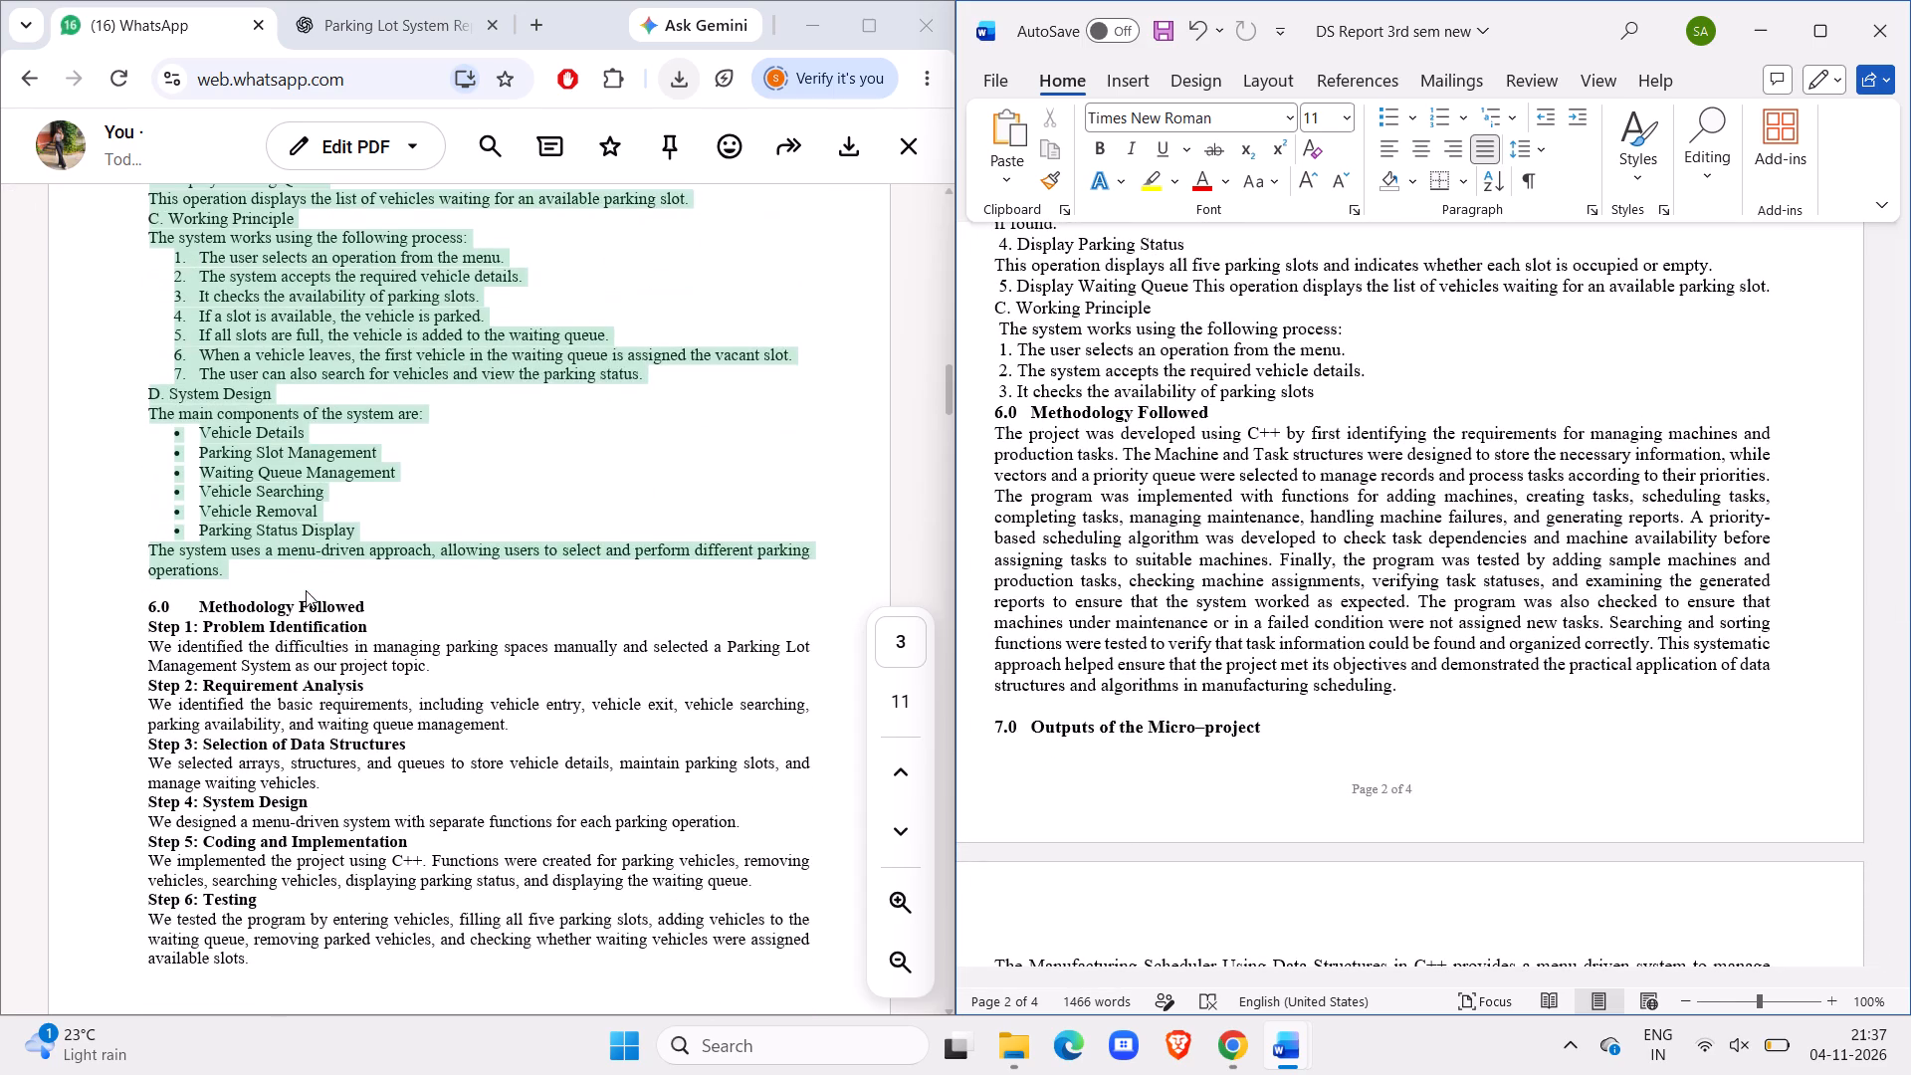
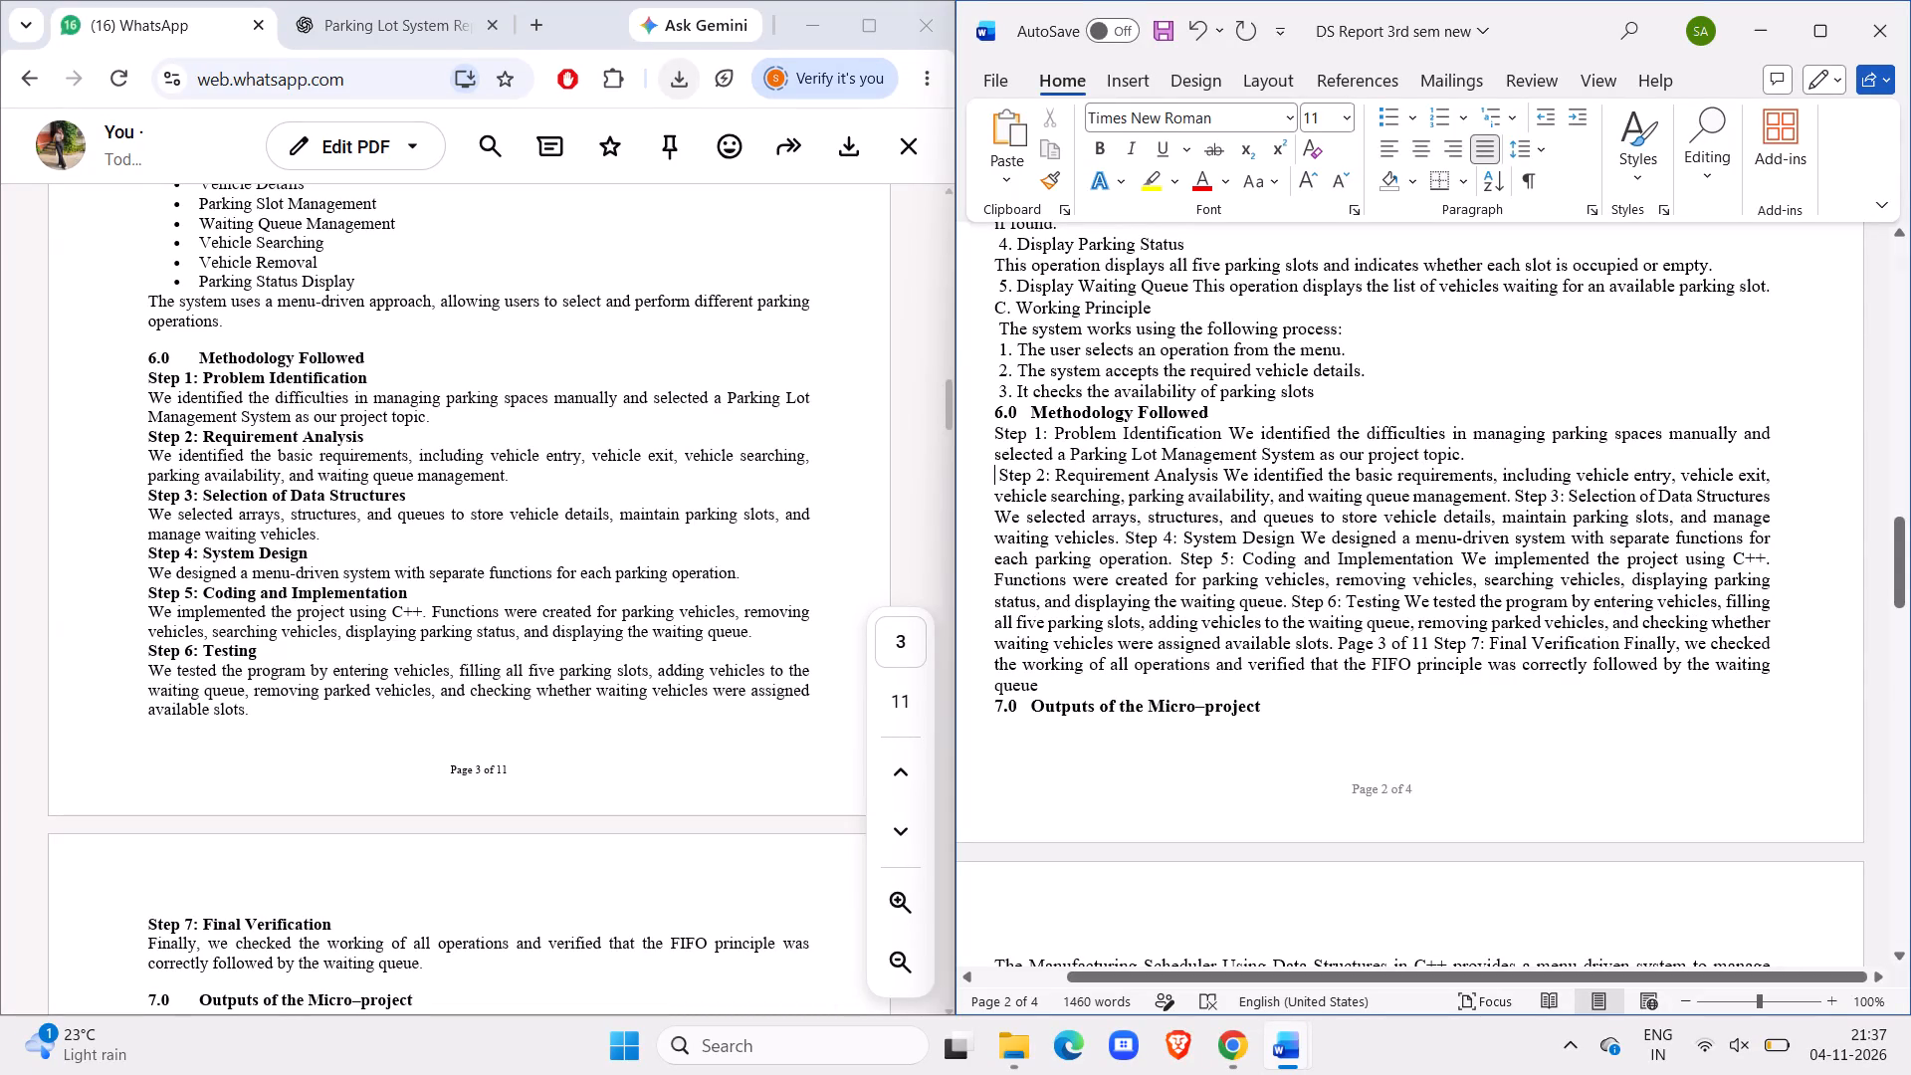
Put the Step 1: Problem Identification heading on its own line under 6.0 Methodology Followed and make it bold.
click(1223, 432)
key(Return)
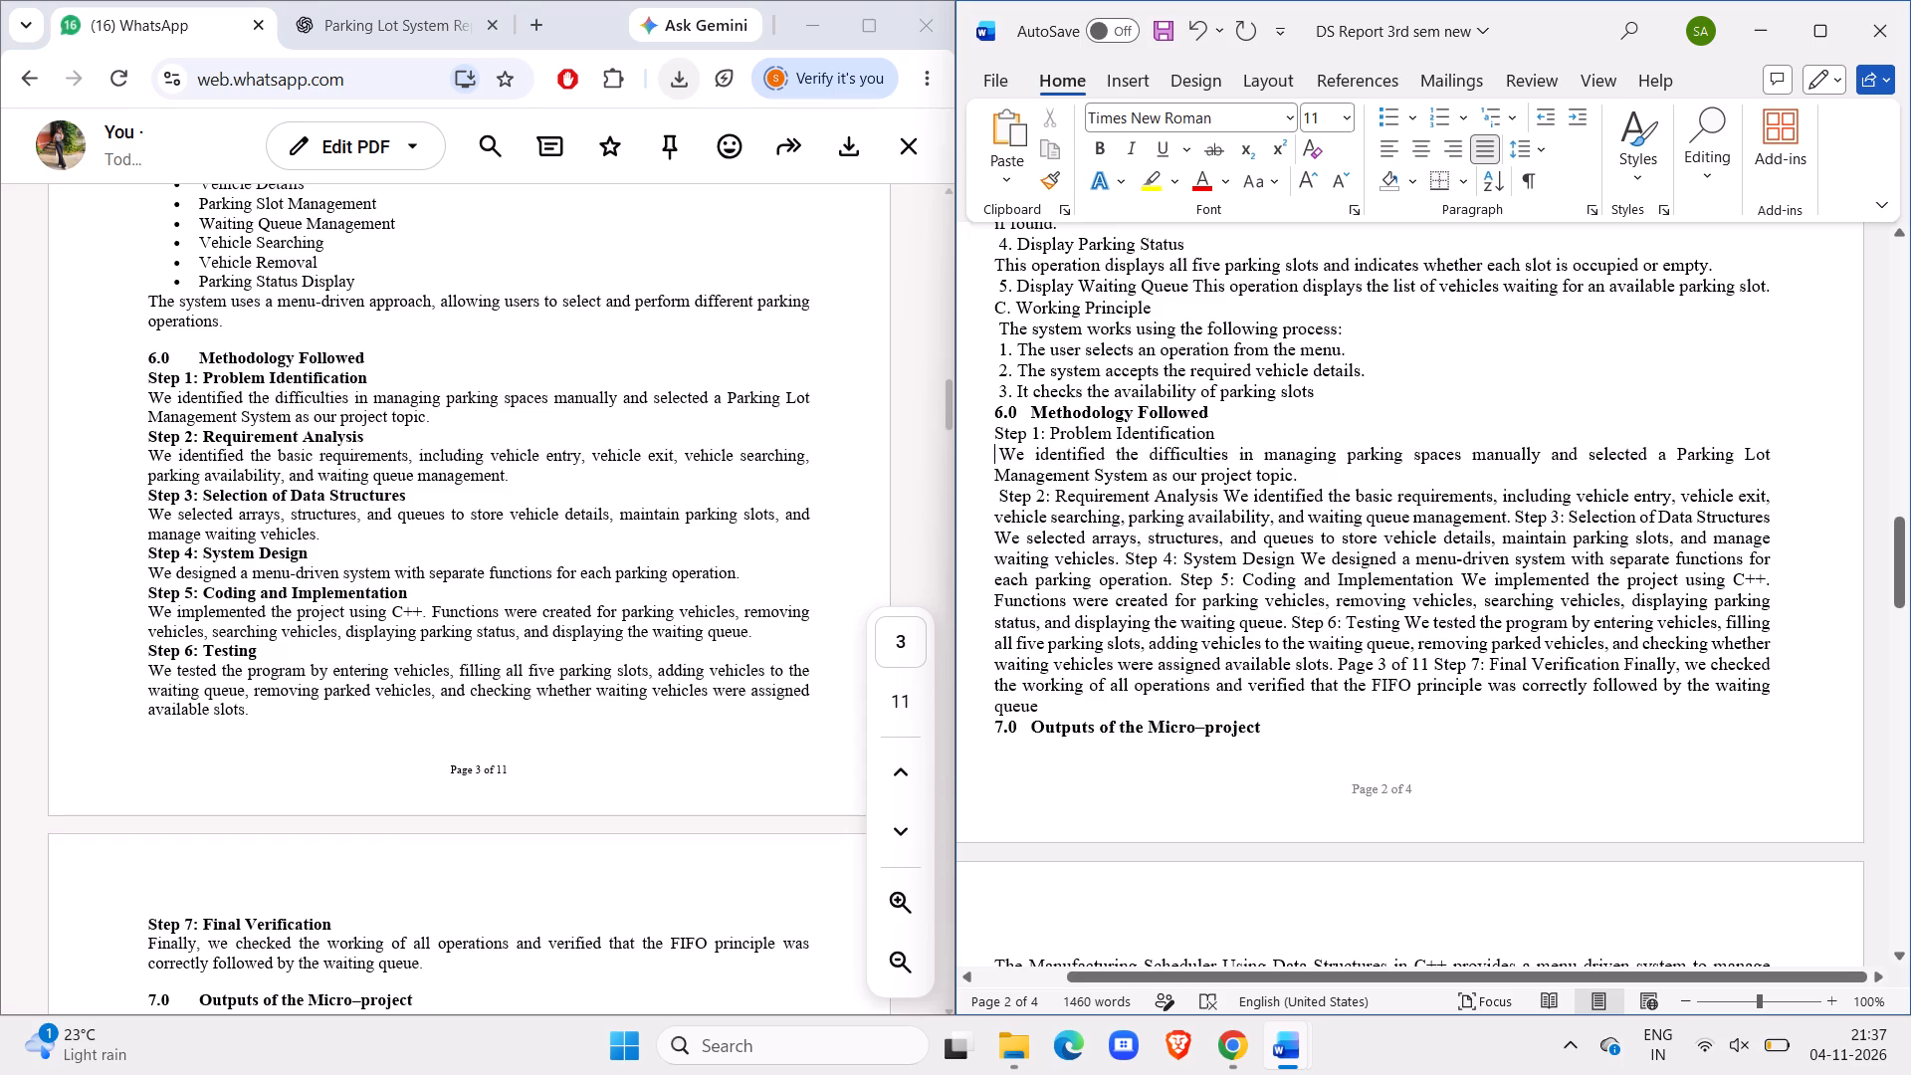
drag(991, 429, 1195, 426)
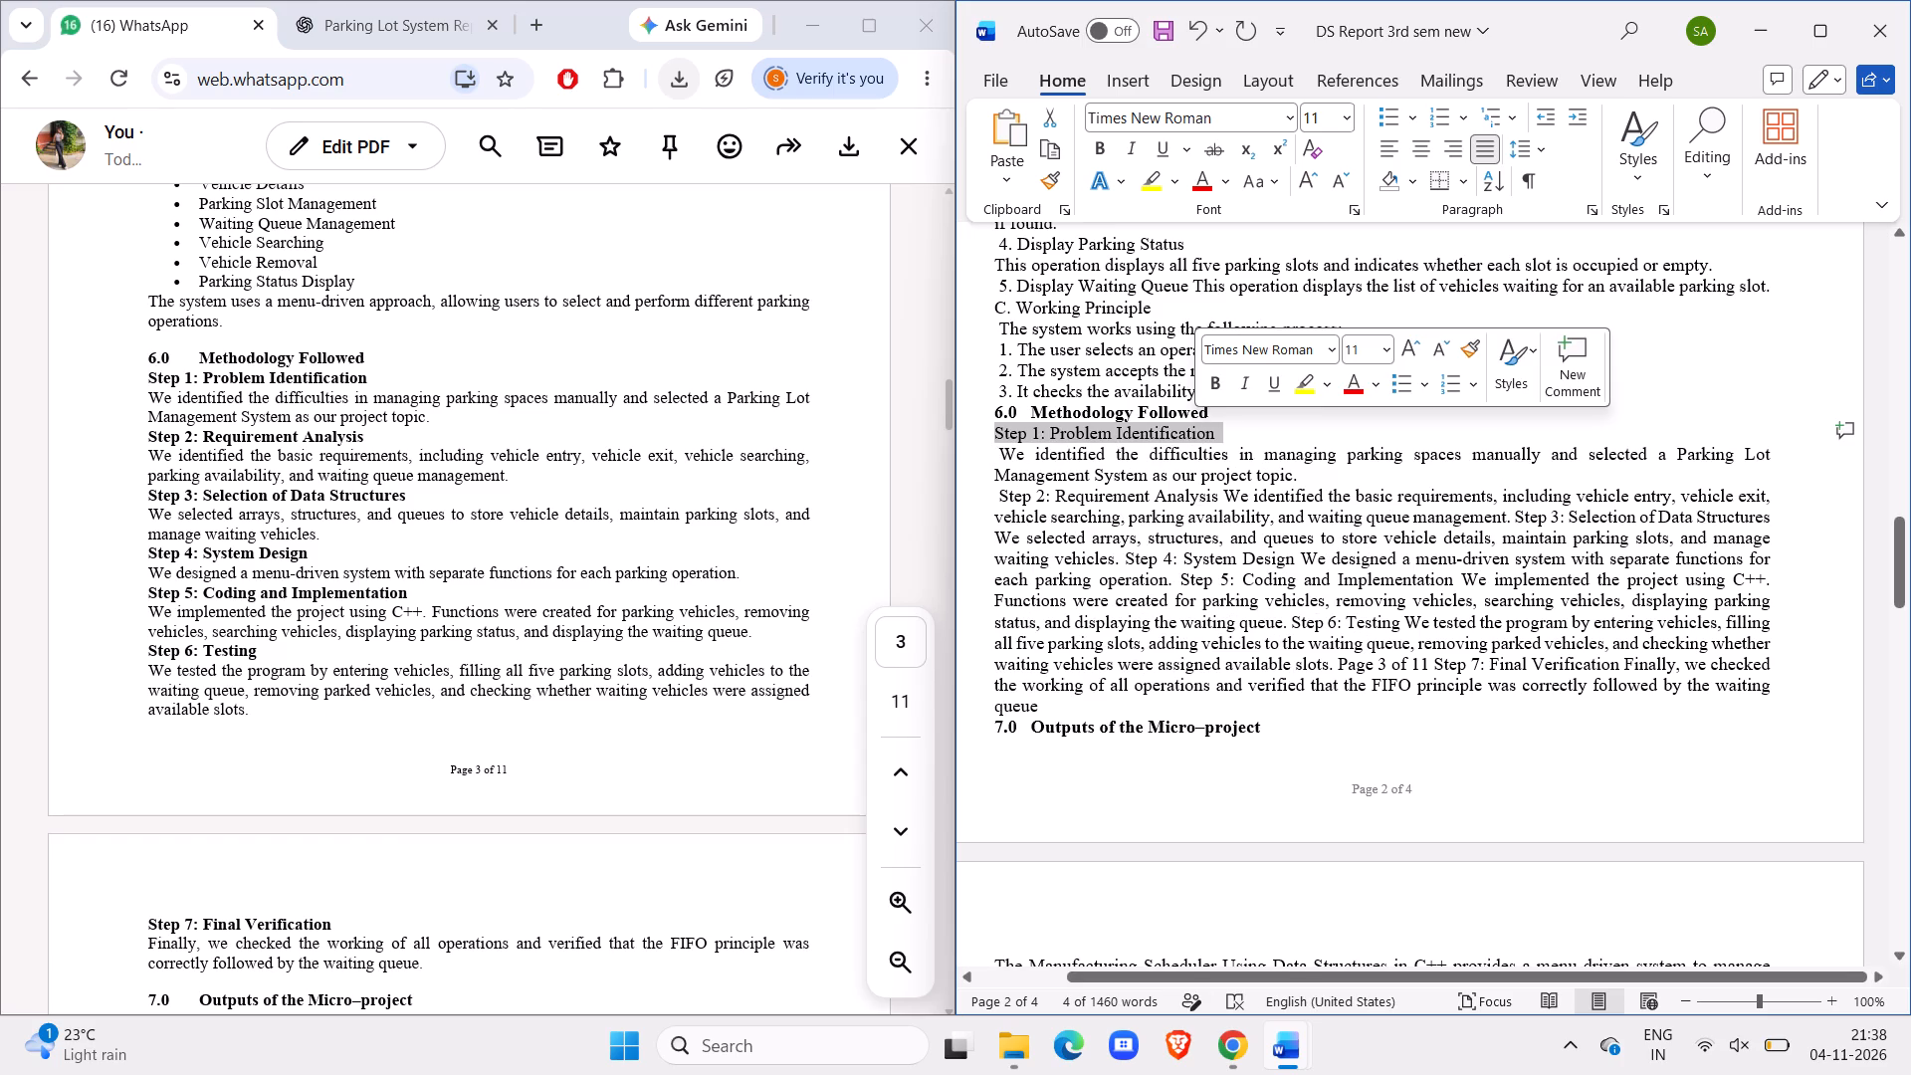
click(1202, 387)
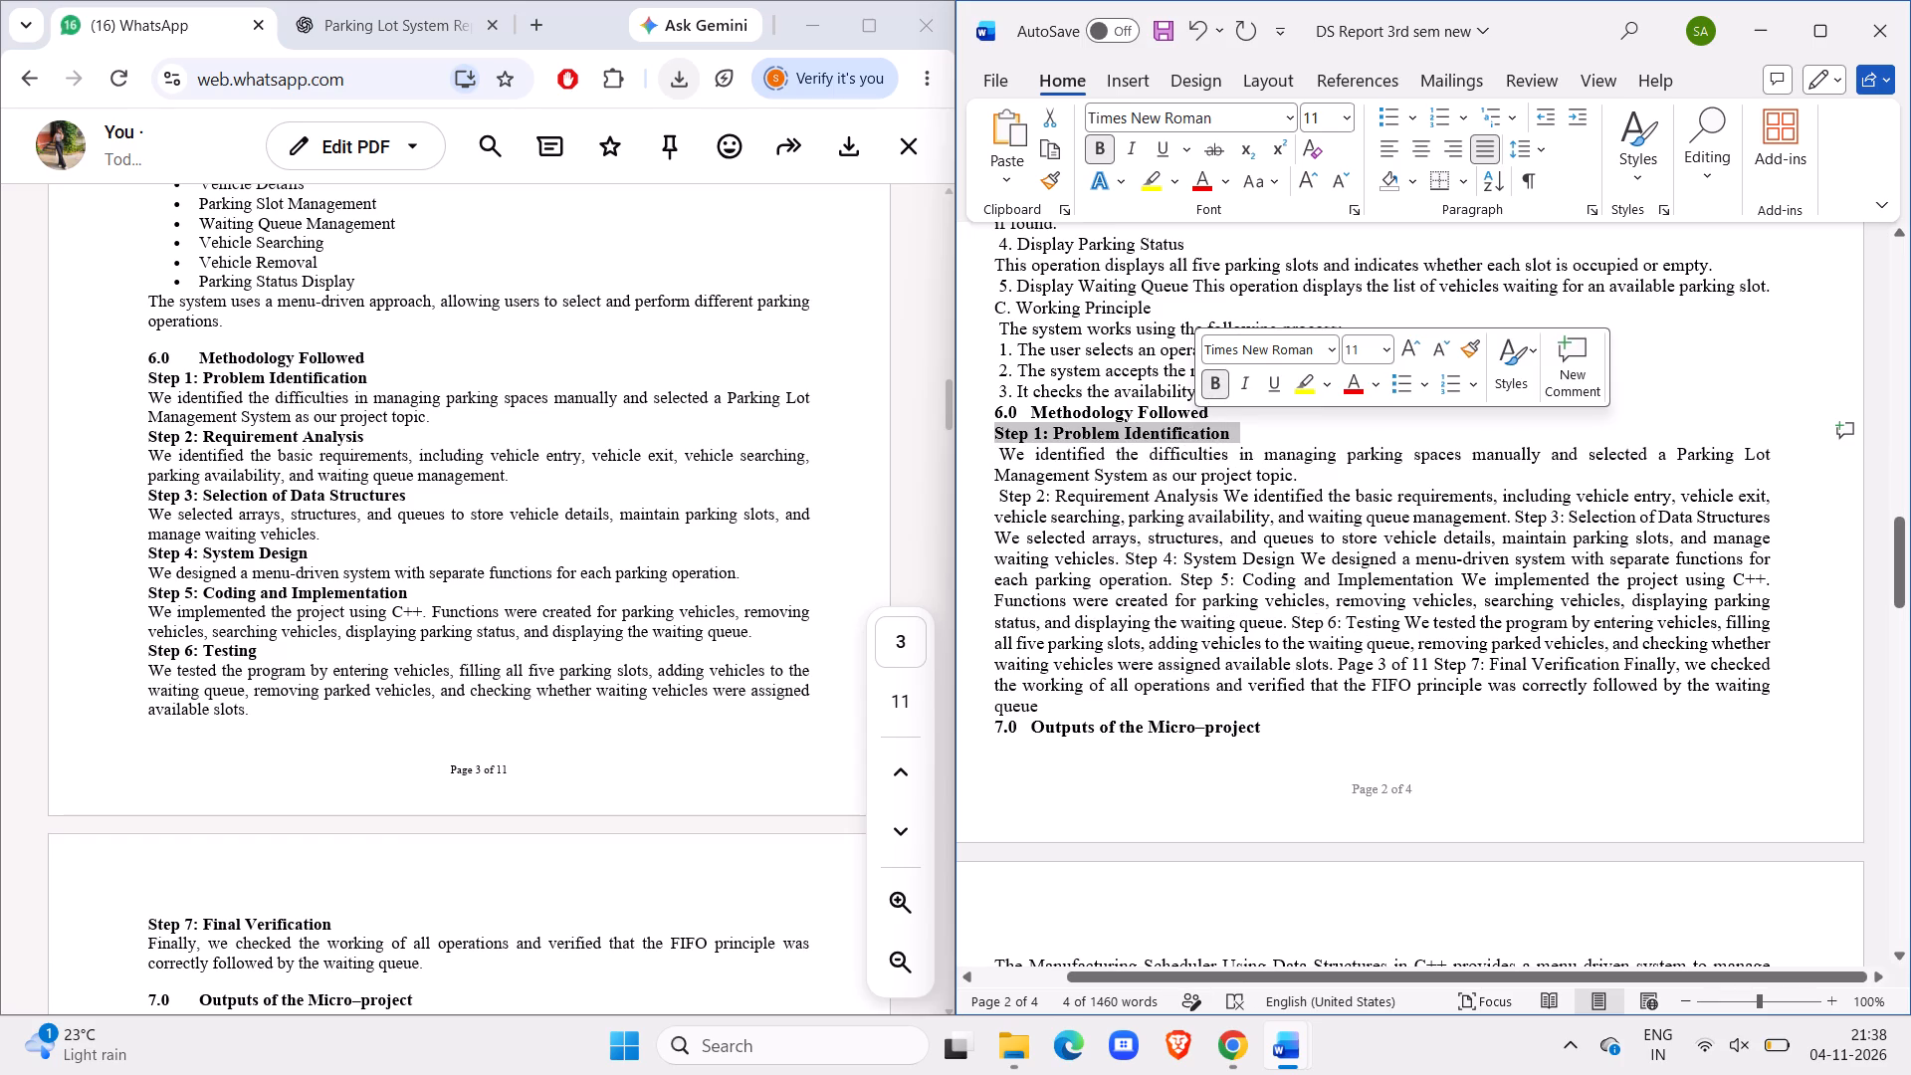
Make the Step 2: Requirement Analysis heading bold and move its description onto a new line below it.
drag(999, 499, 1239, 498)
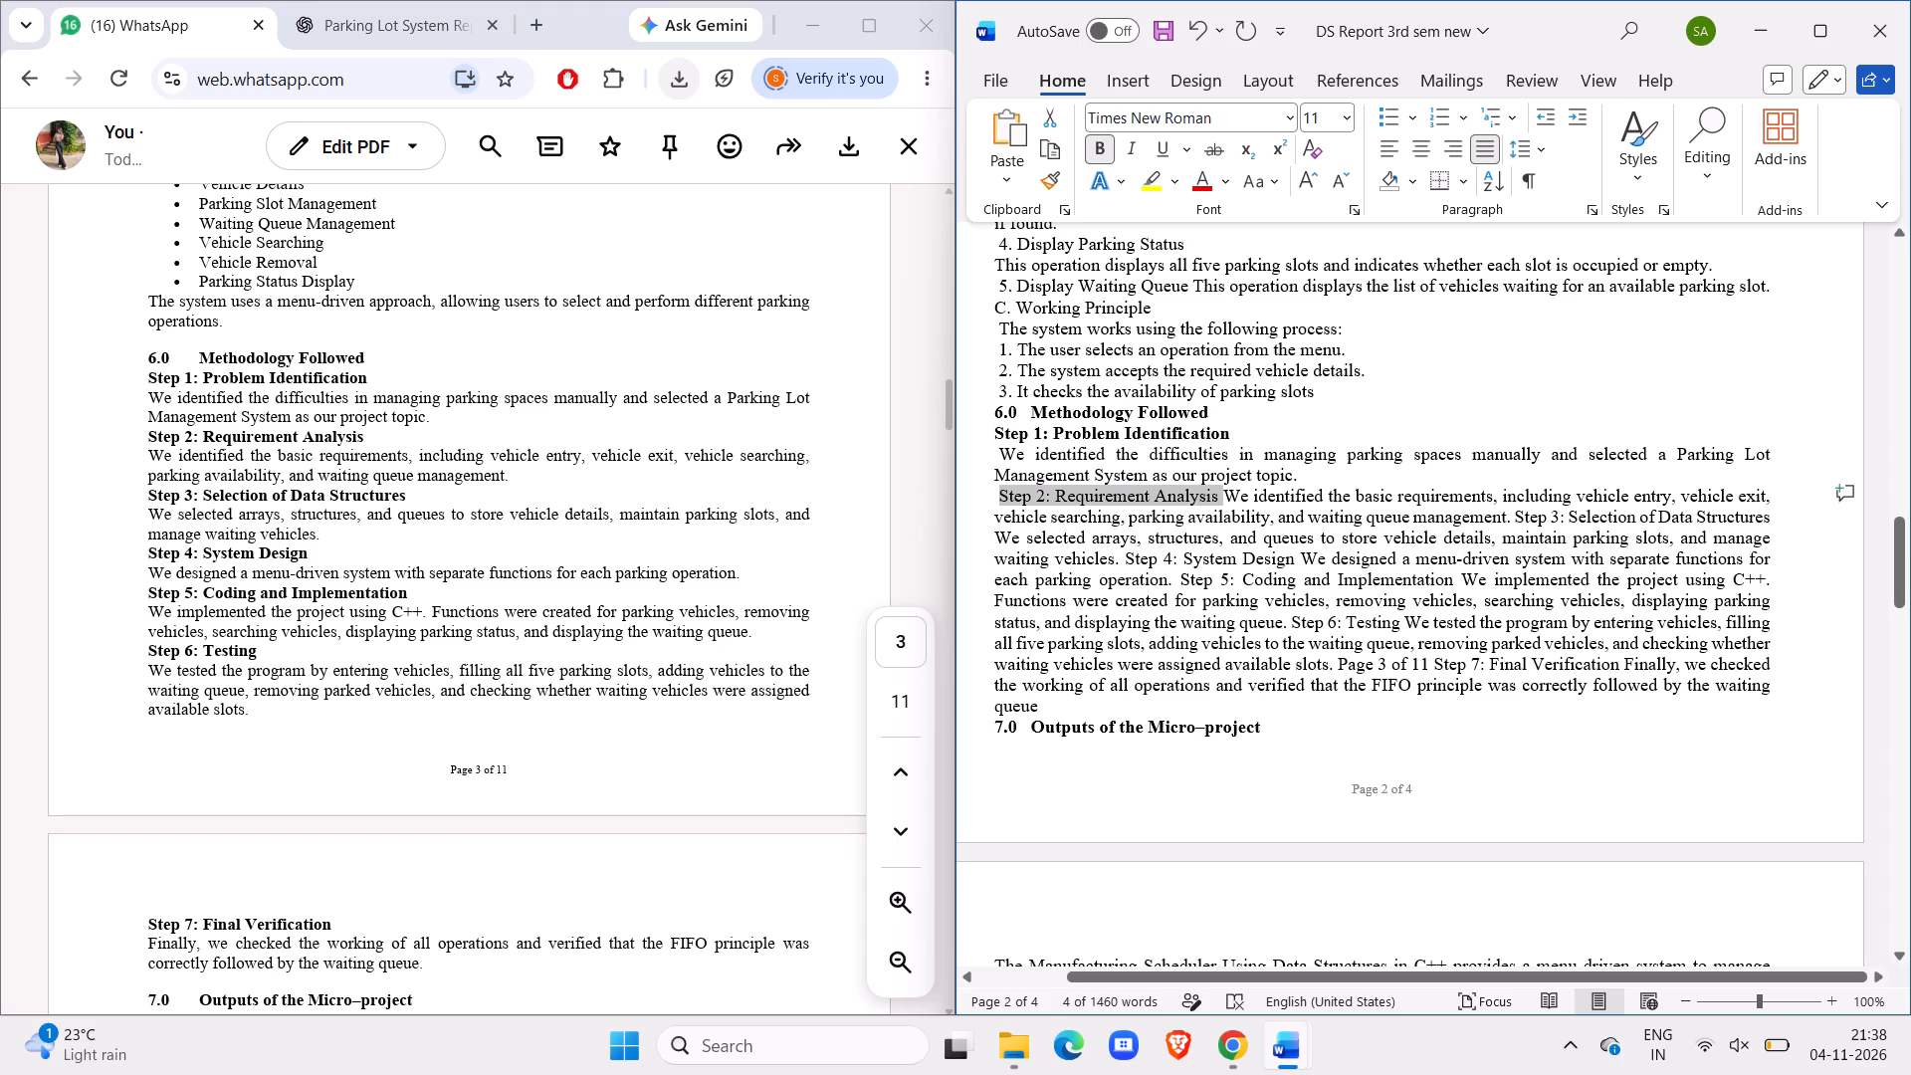
drag(1239, 498, 1220, 502)
drag(1220, 502, 1218, 503)
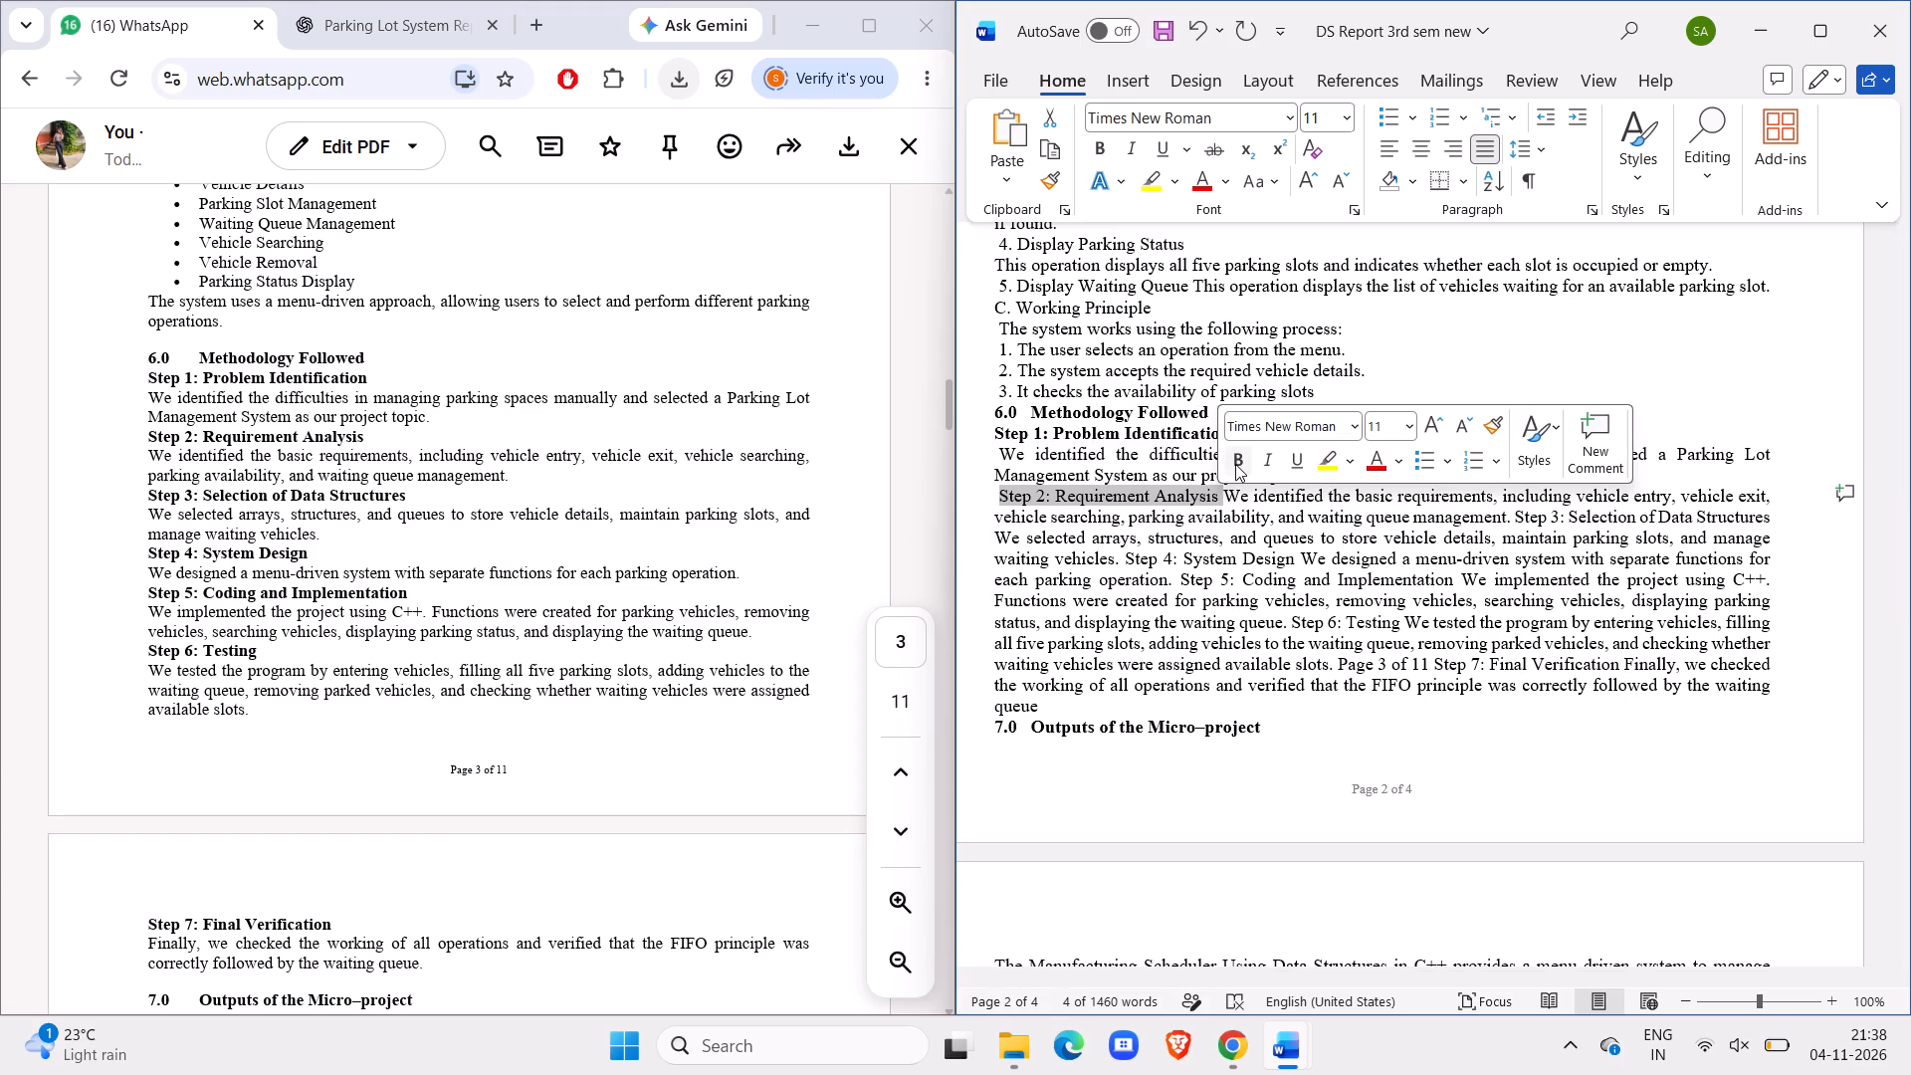
click(1235, 464)
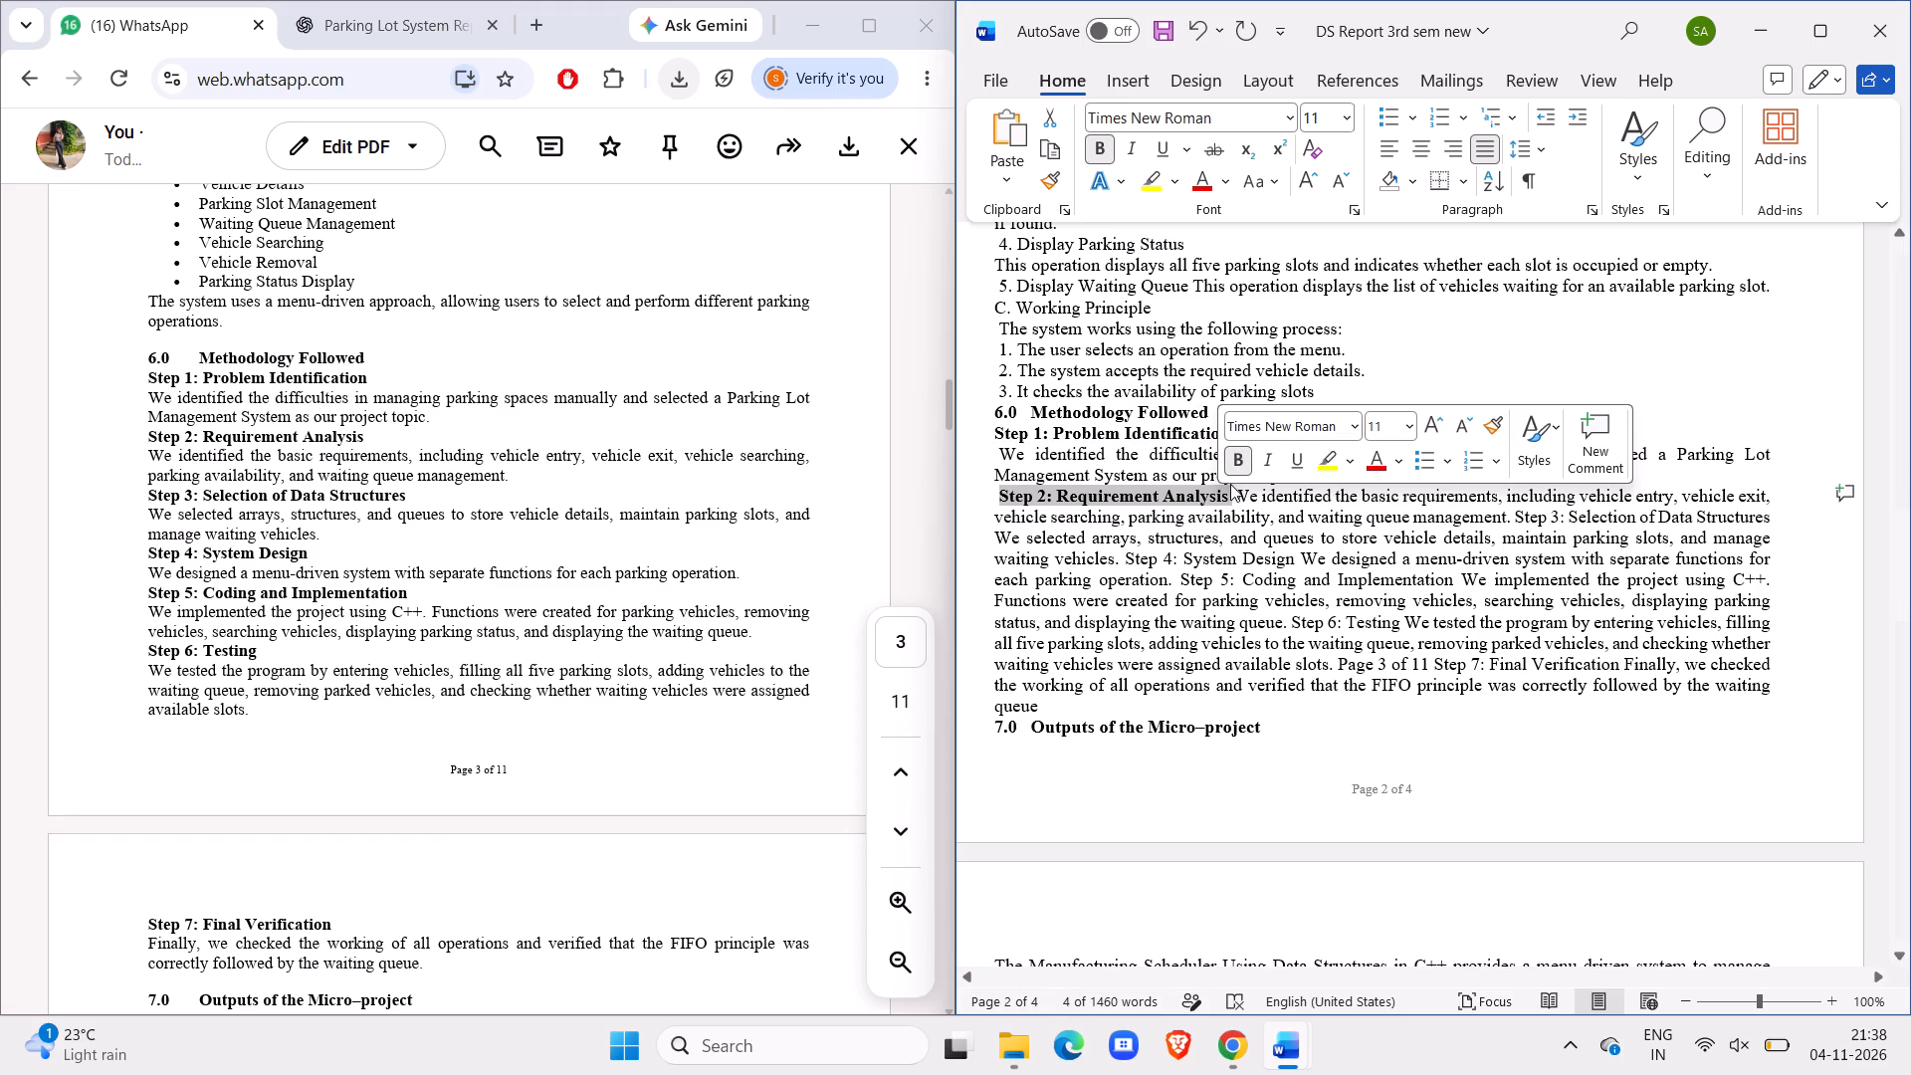
click(1230, 493)
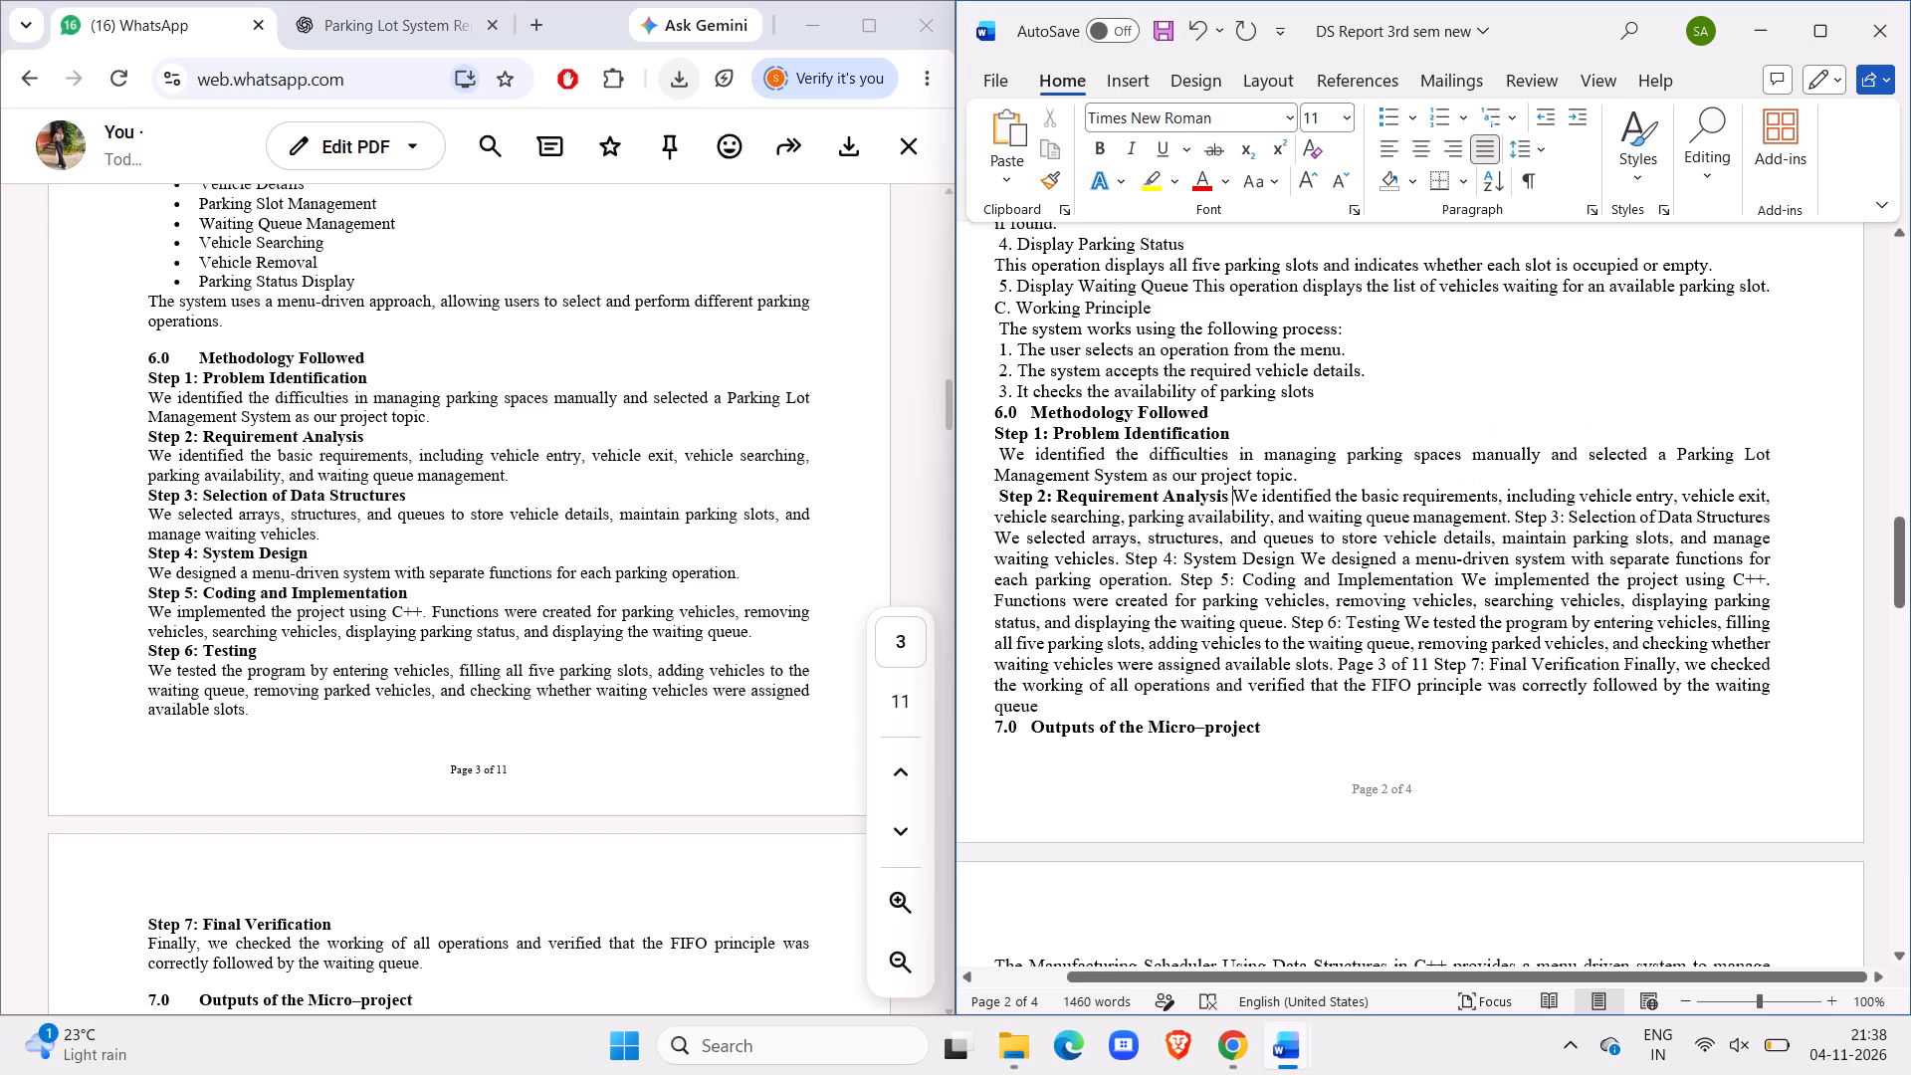
key(Left)
key(Return)
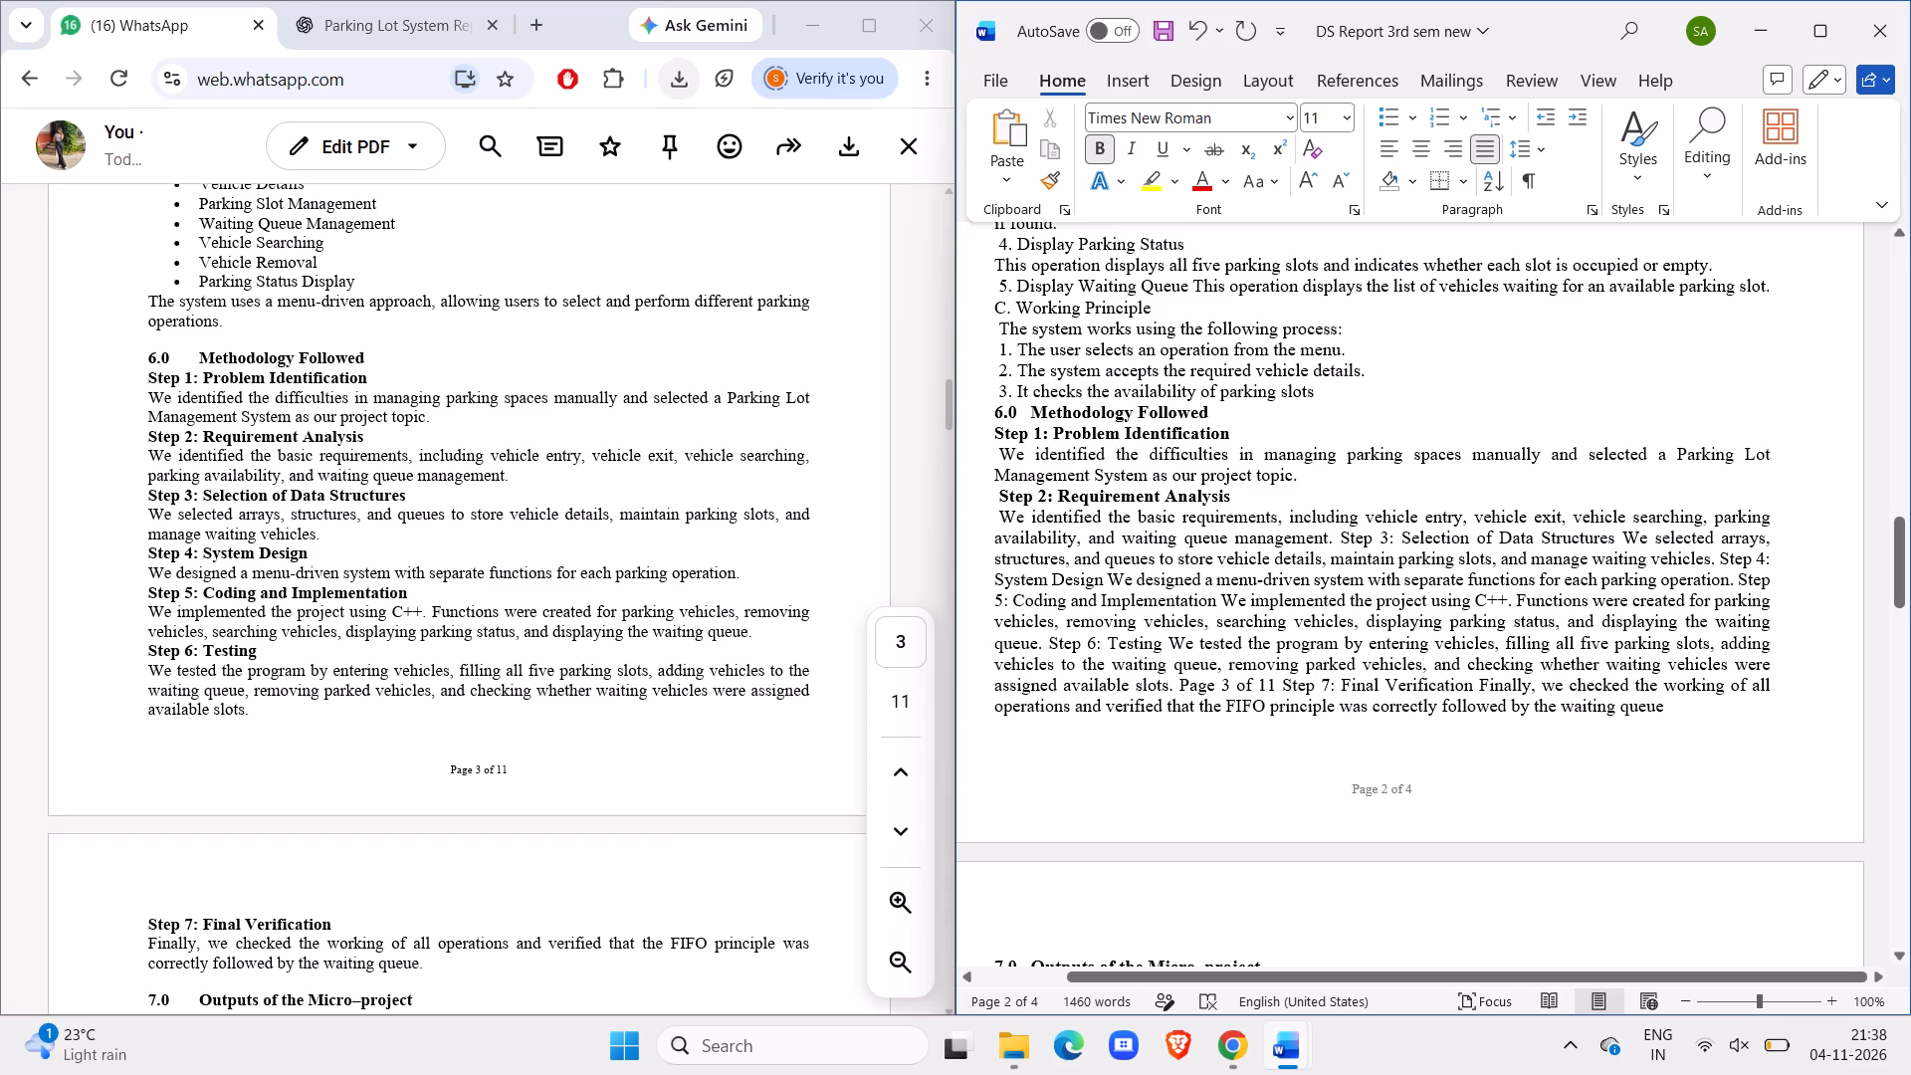
Start the Step 3: Selection of Data Structures heading on a new line, just after "and waiting queue management.".
key(Down)
key(Right)
key(Right)
key(Right)
key(Right)
key(Right)
key(Right)
key(Right)
key(Right)
key(Right)
key(Right)
key(Right)
key(Right)
key(Right)
key(Right)
key(Right)
key(Right)
key(Right)
key(Right)
key(Right)
key(Right)
key(Return)
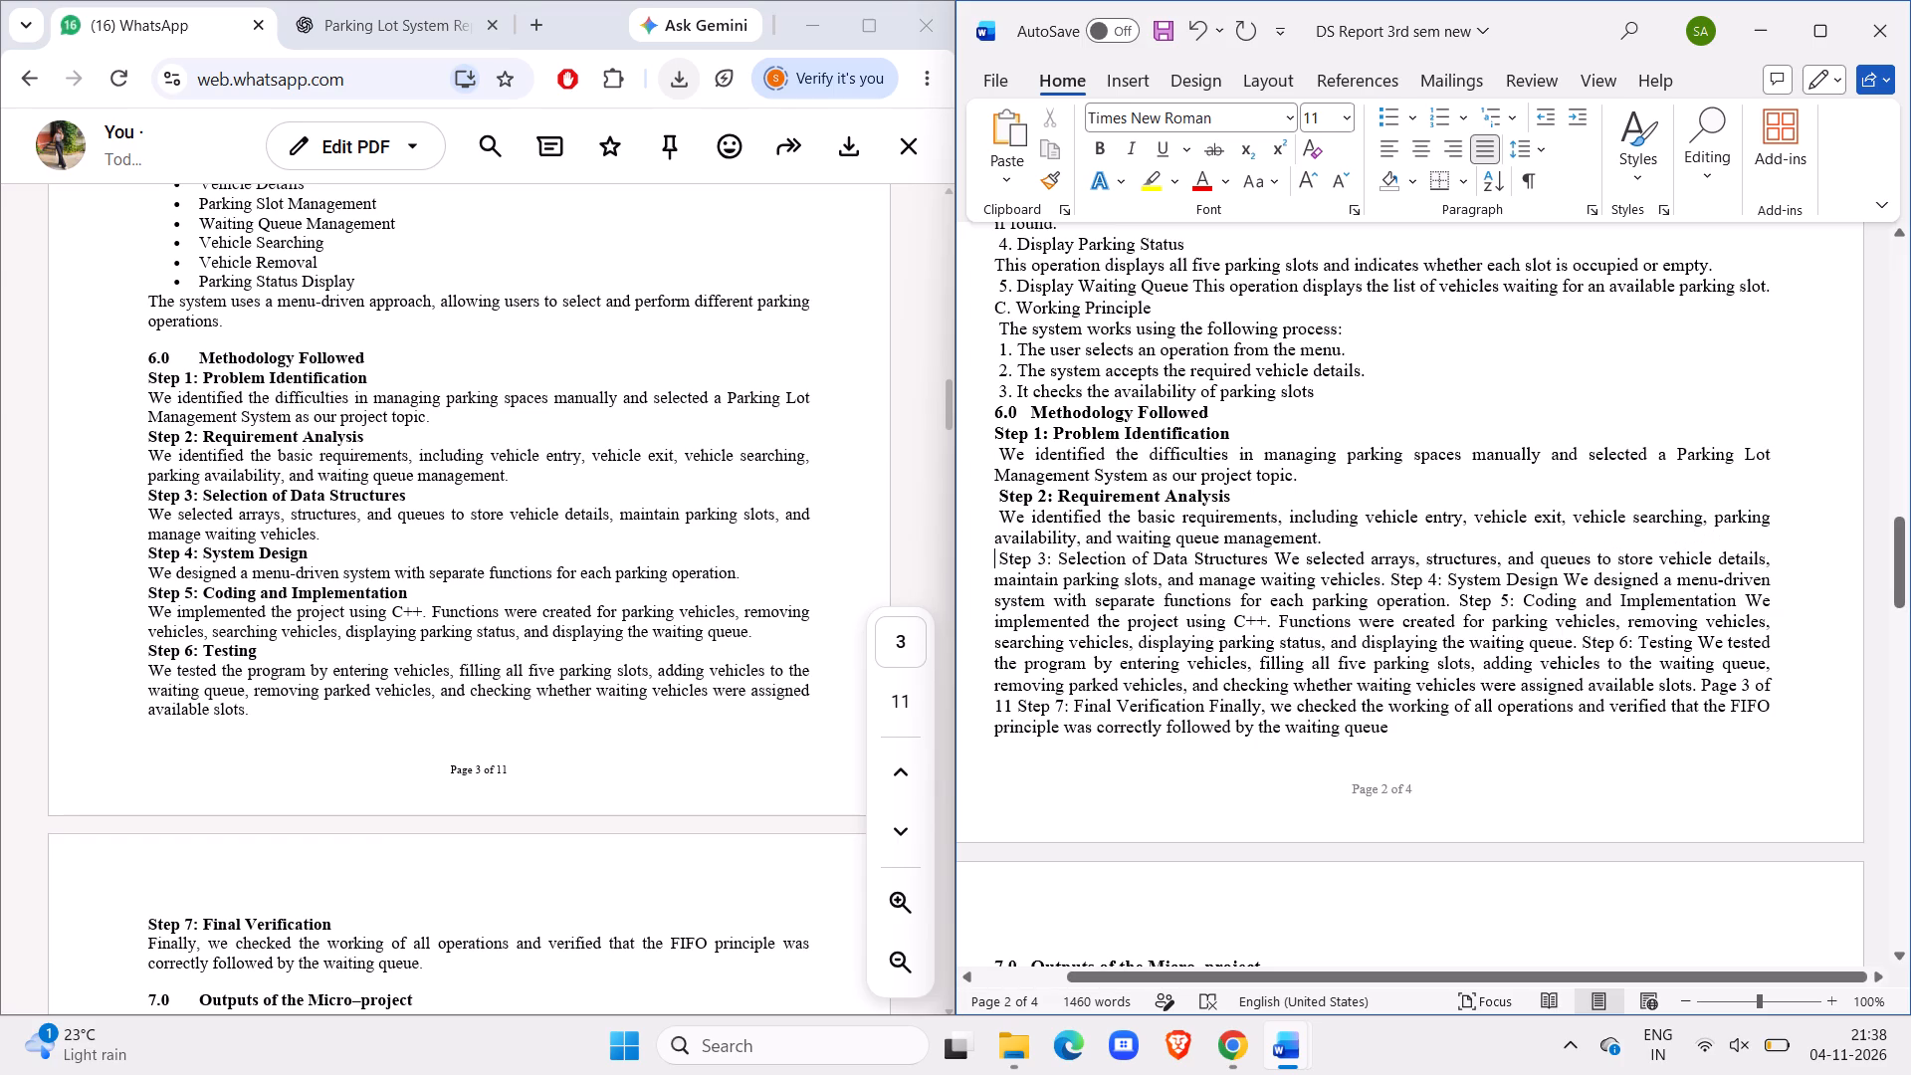
Make the Step 3: Selection of Data Structures heading bold and move its description onto a new line below it.
drag(1002, 556, 1083, 560)
drag(1083, 560, 1168, 563)
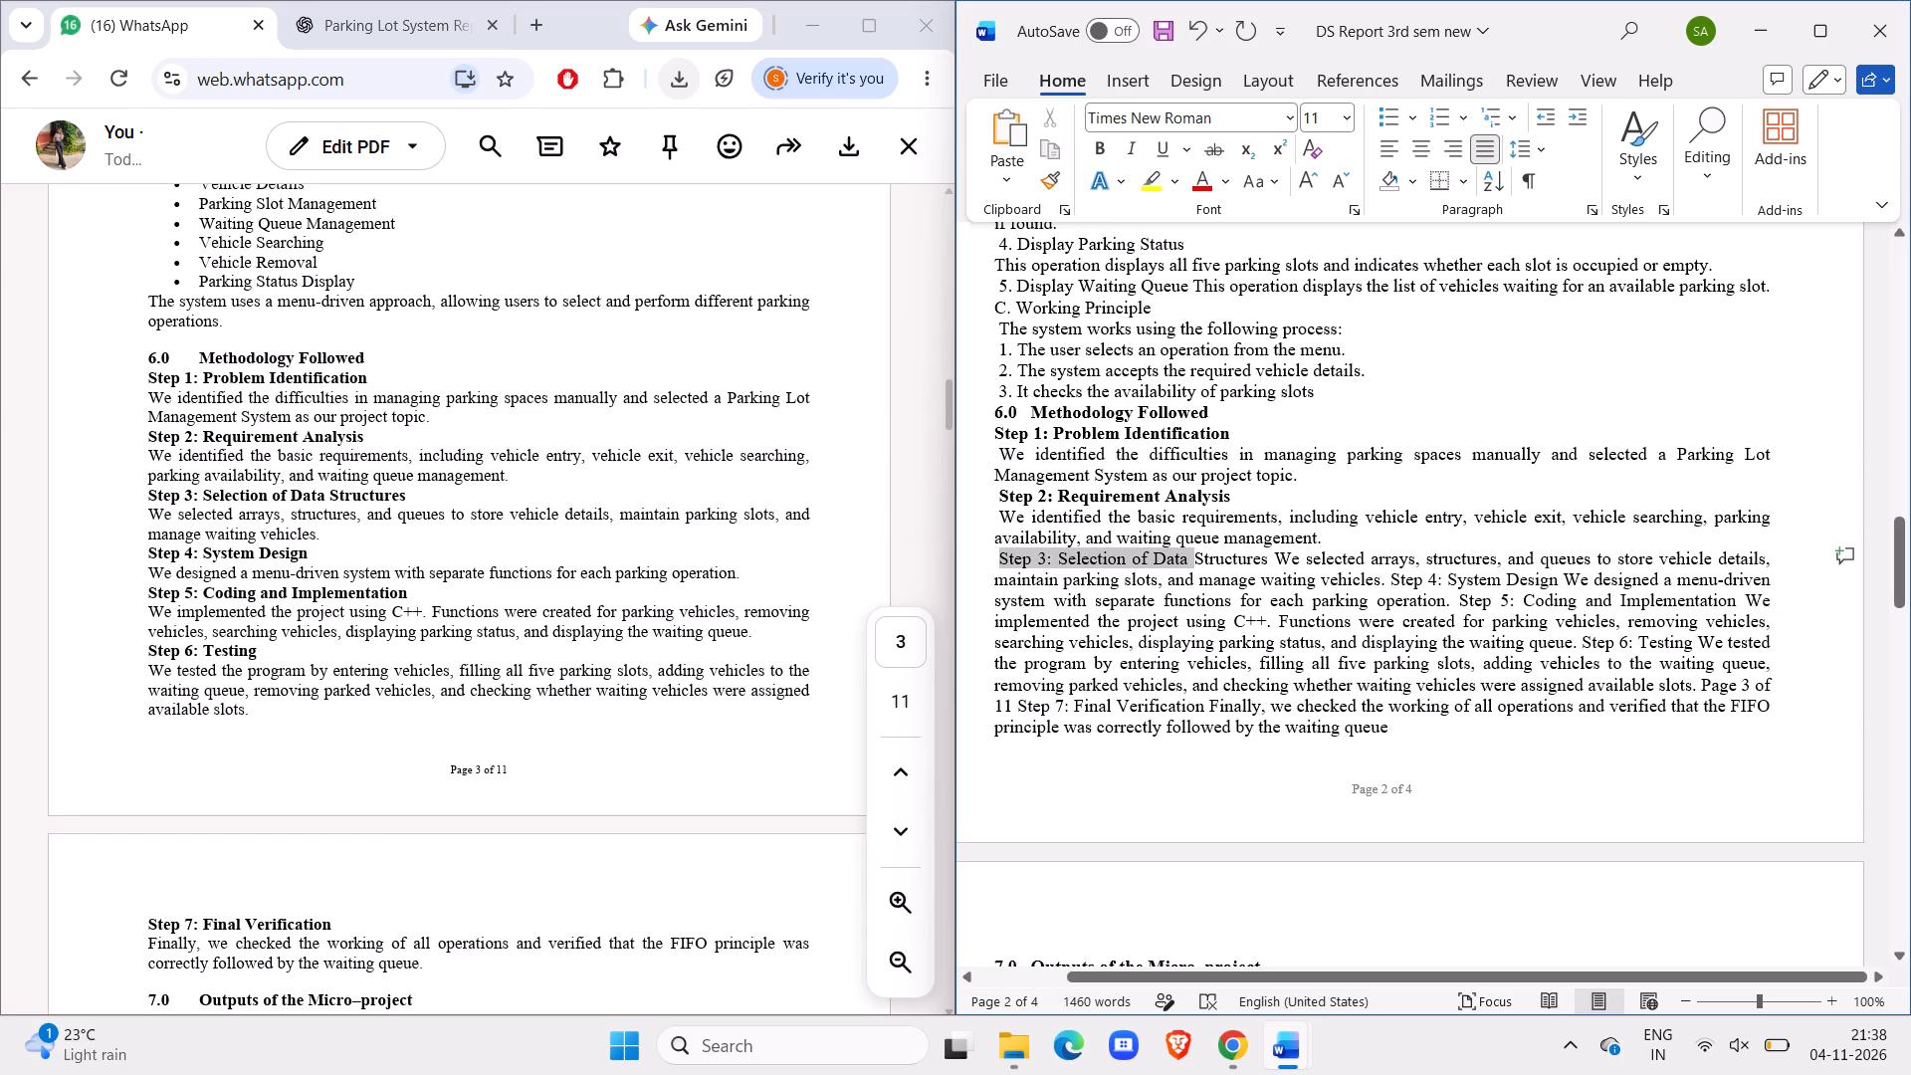
drag(1168, 563, 1216, 568)
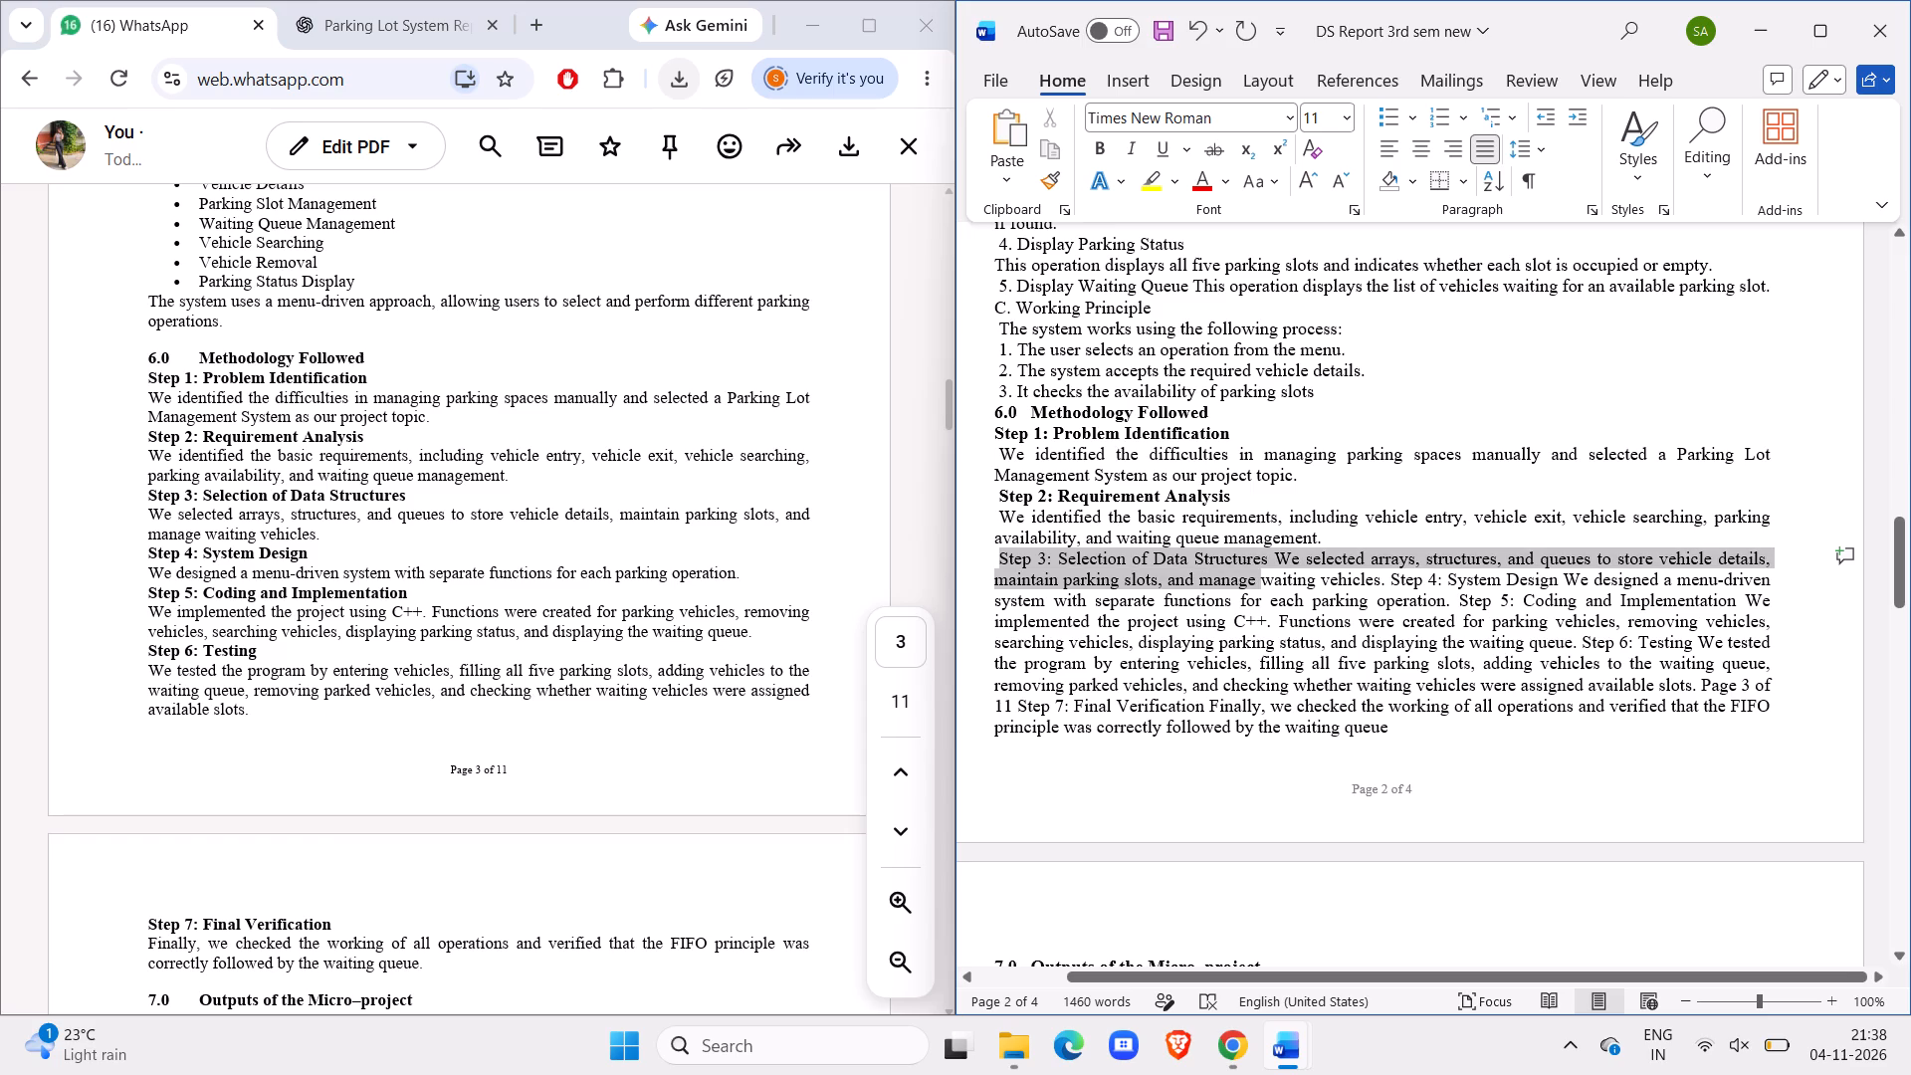
drag(1216, 568, 1269, 561)
click(1288, 526)
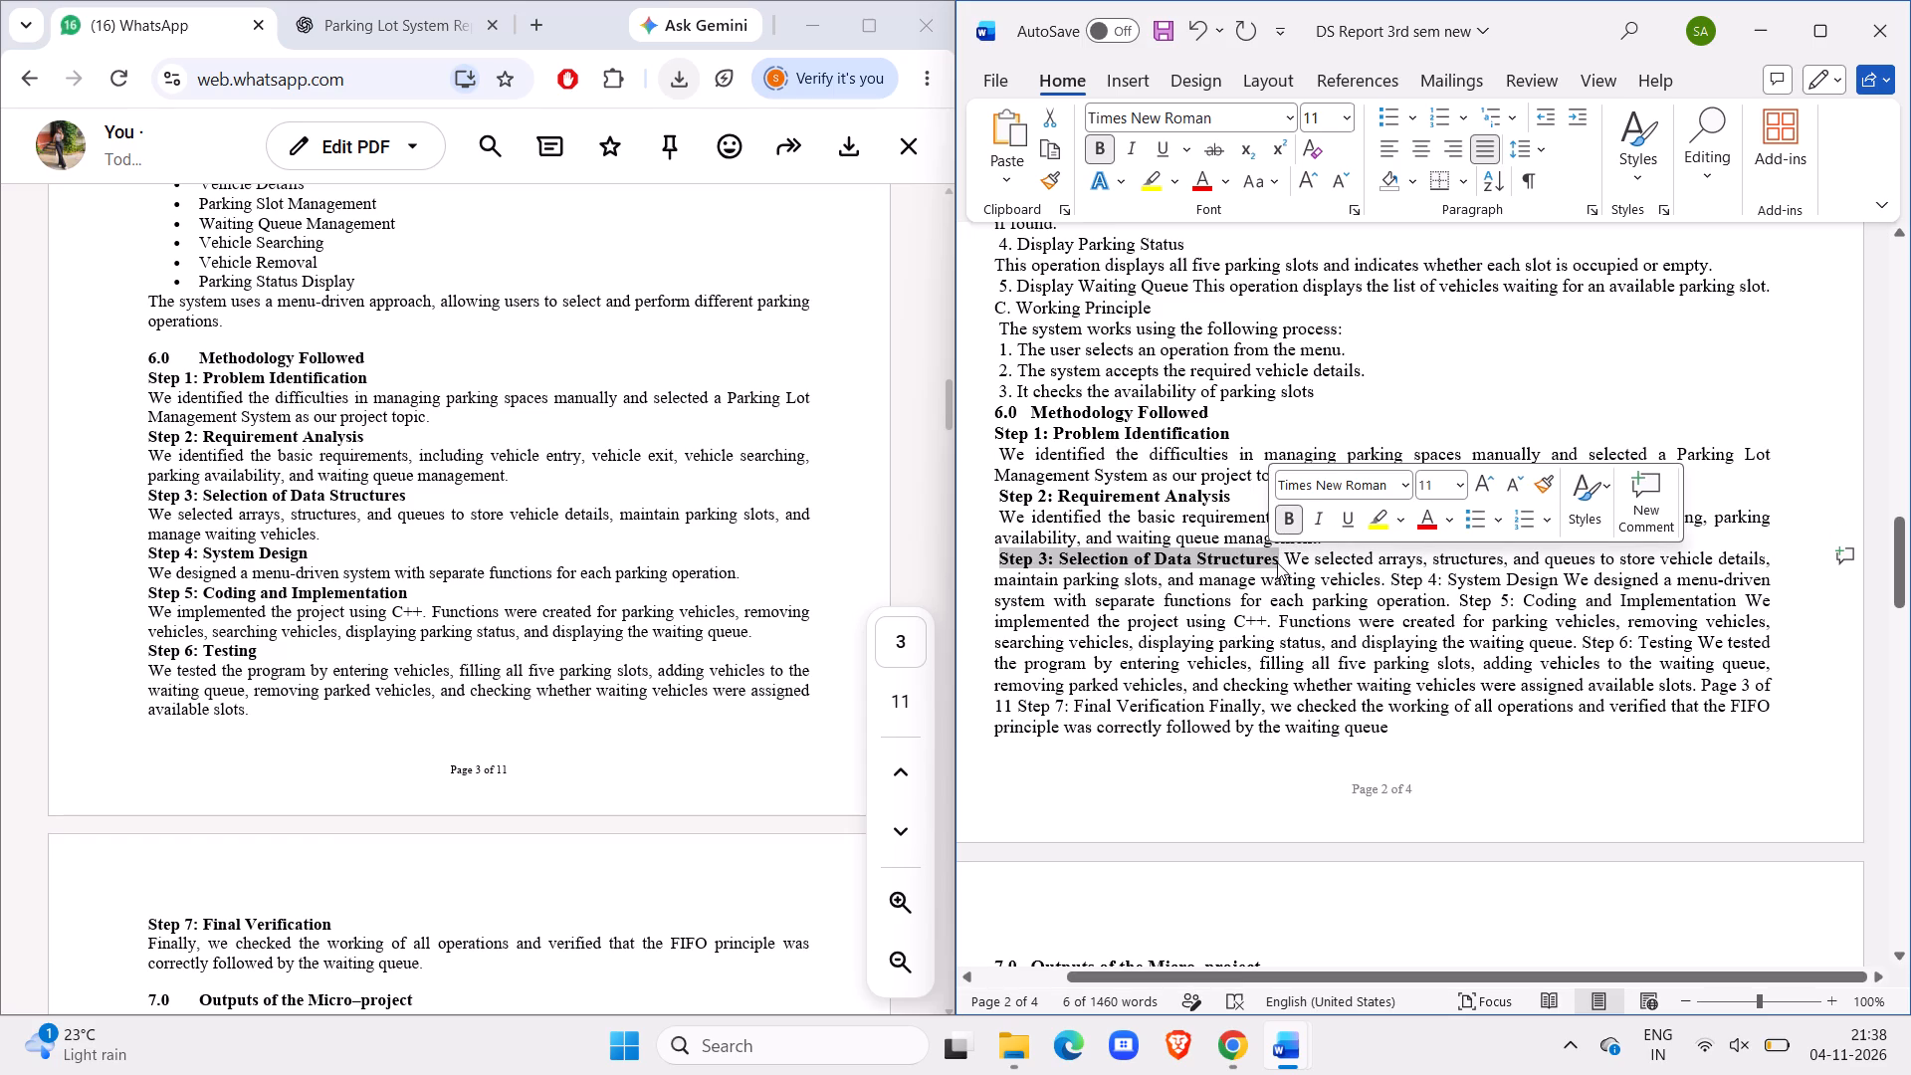
click(1282, 555)
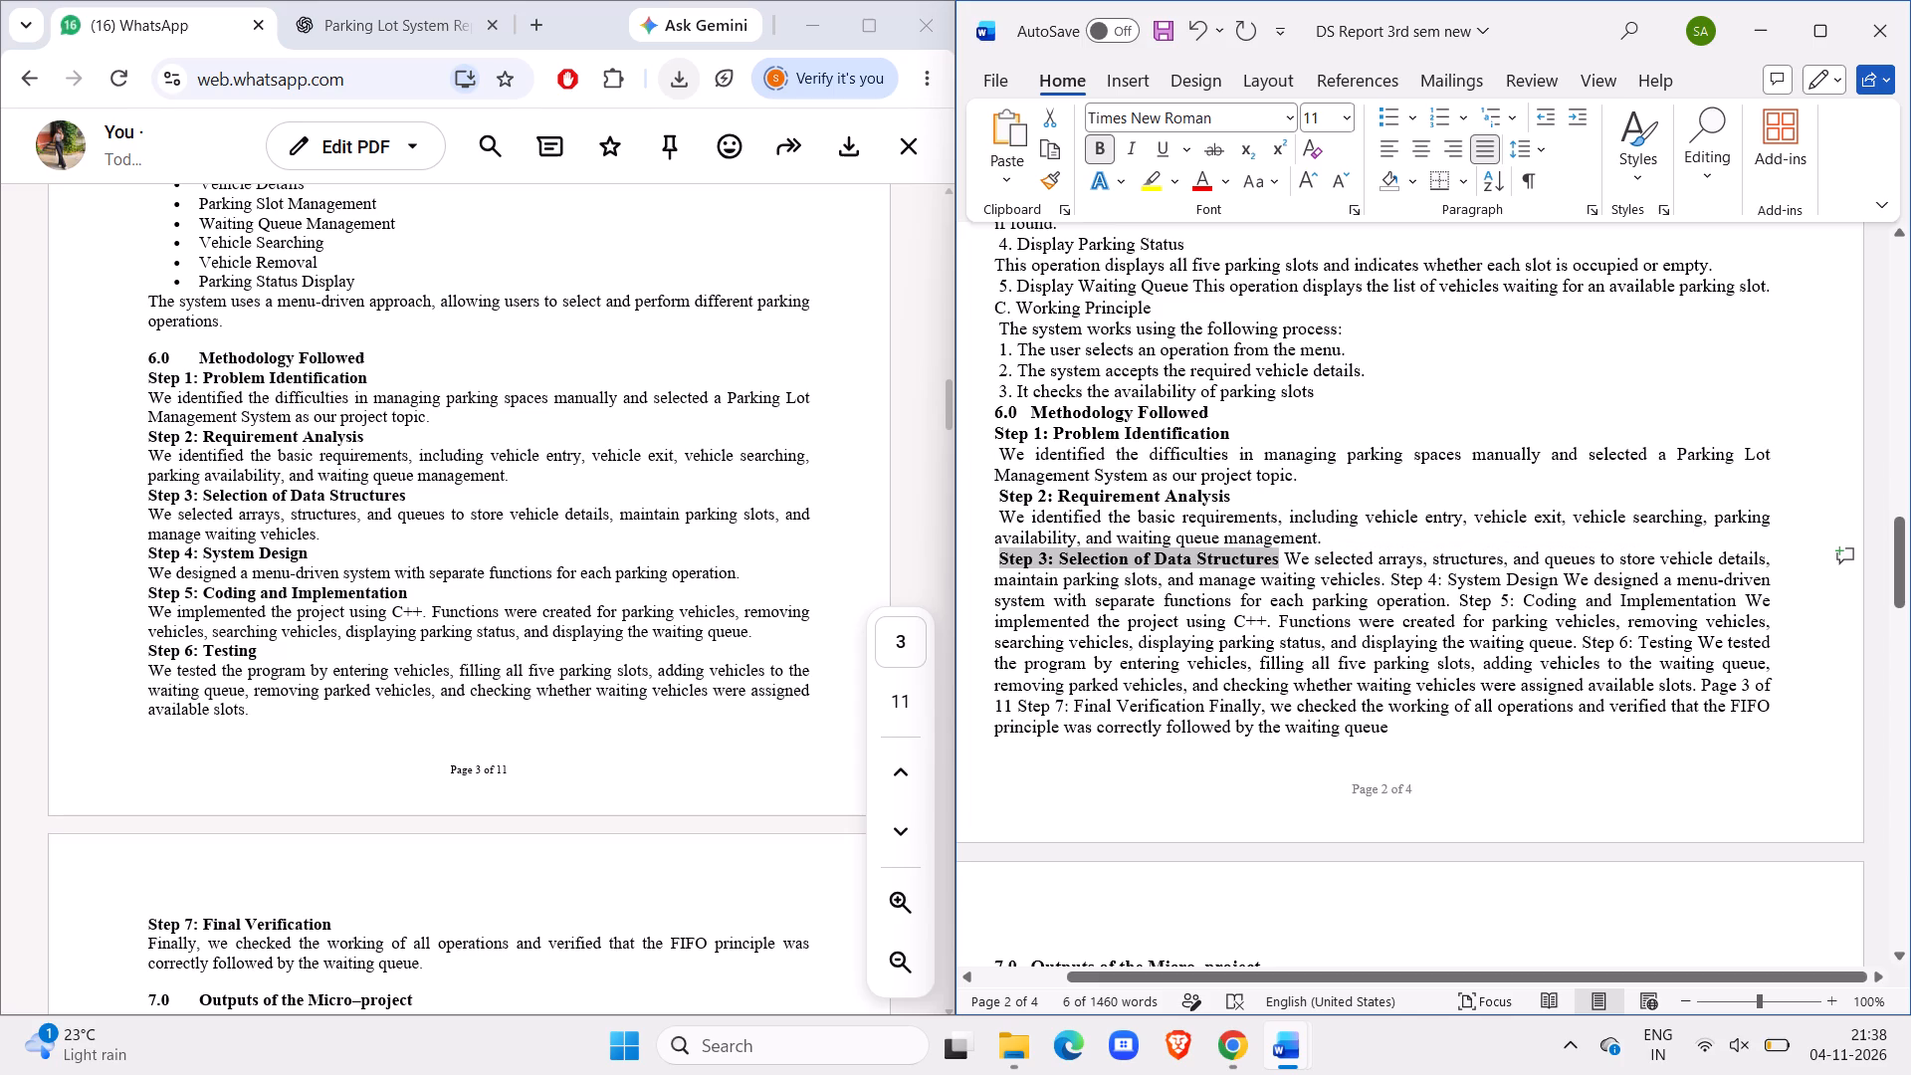
key(Return)
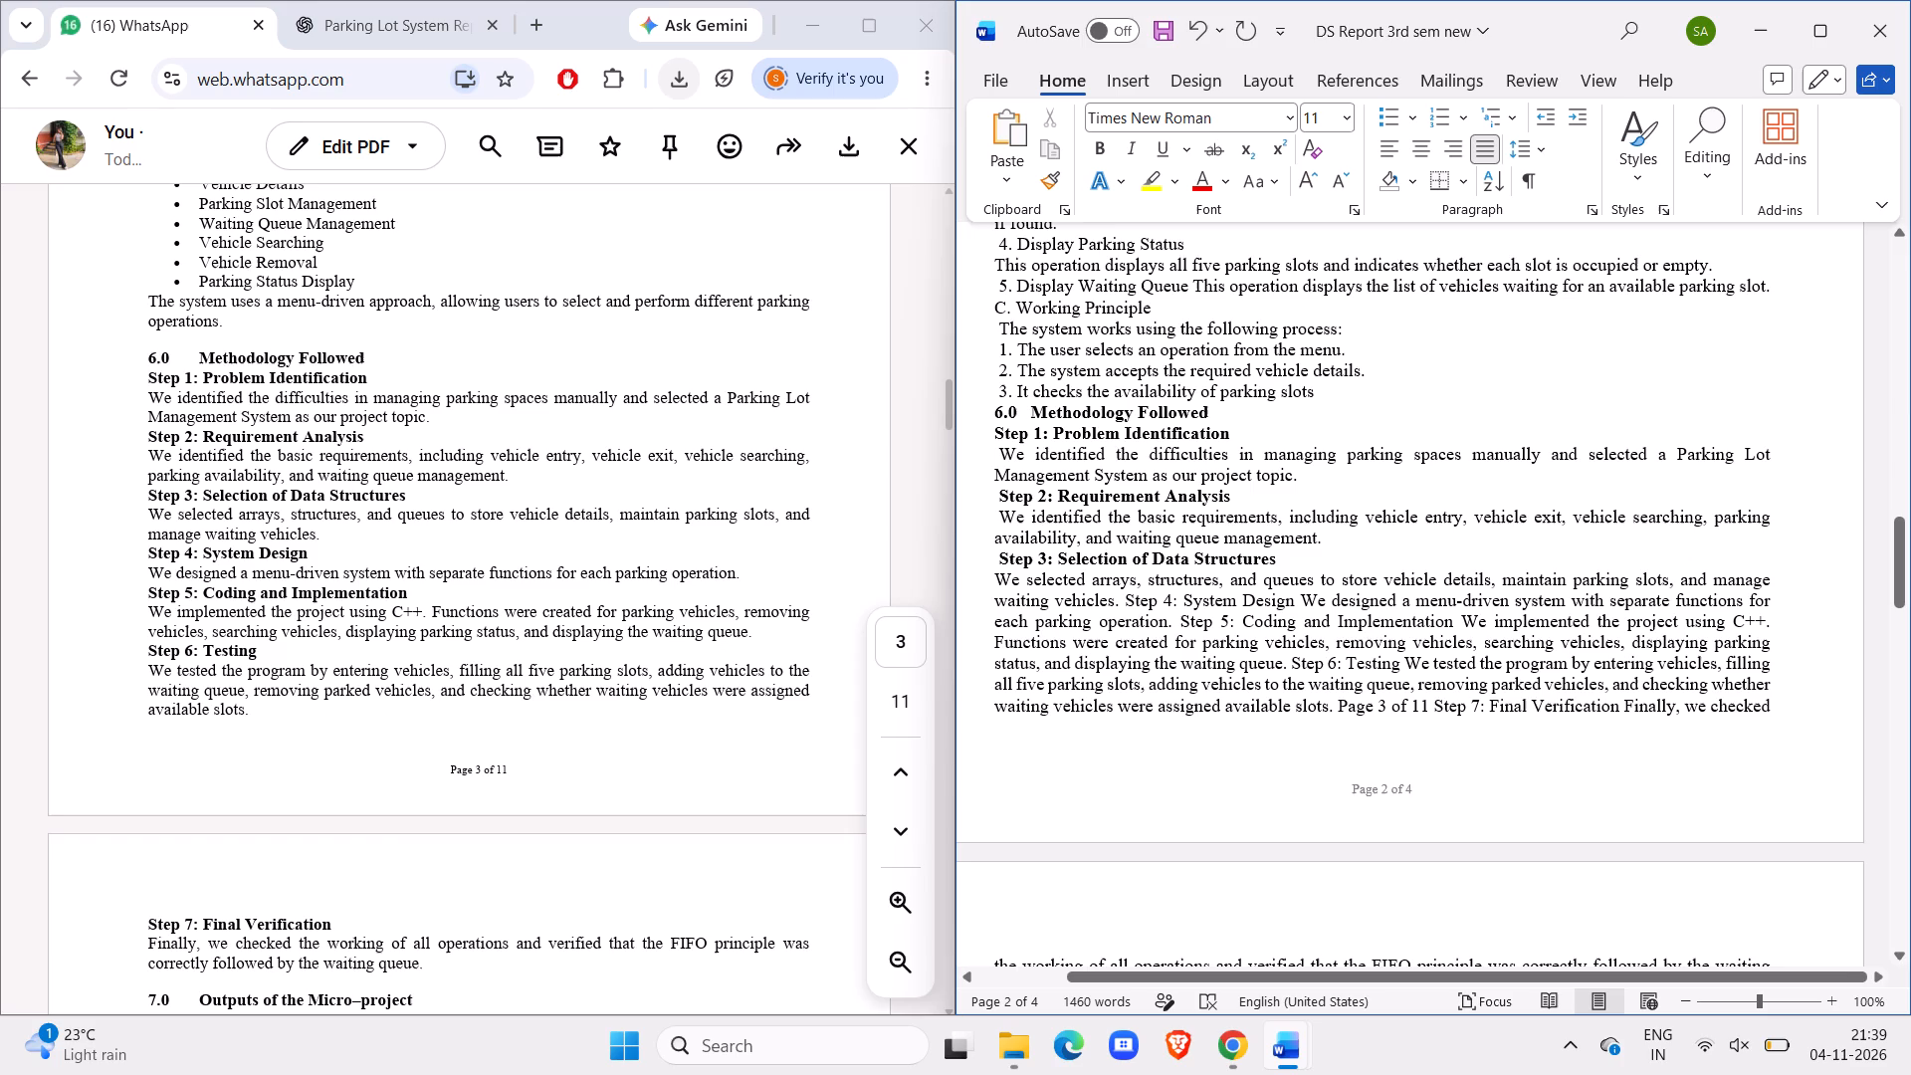
Delete the Step 4: System Design and Step 5: Coding and Implementation text between "manage waiting vehicles." and "Step 6: Testing".
key(Down)
key(Right)
key(Right)
key(Right)
key(Right)
key(Right)
key(Right)
key(Right)
key(Right)
key(Right)
key(Right)
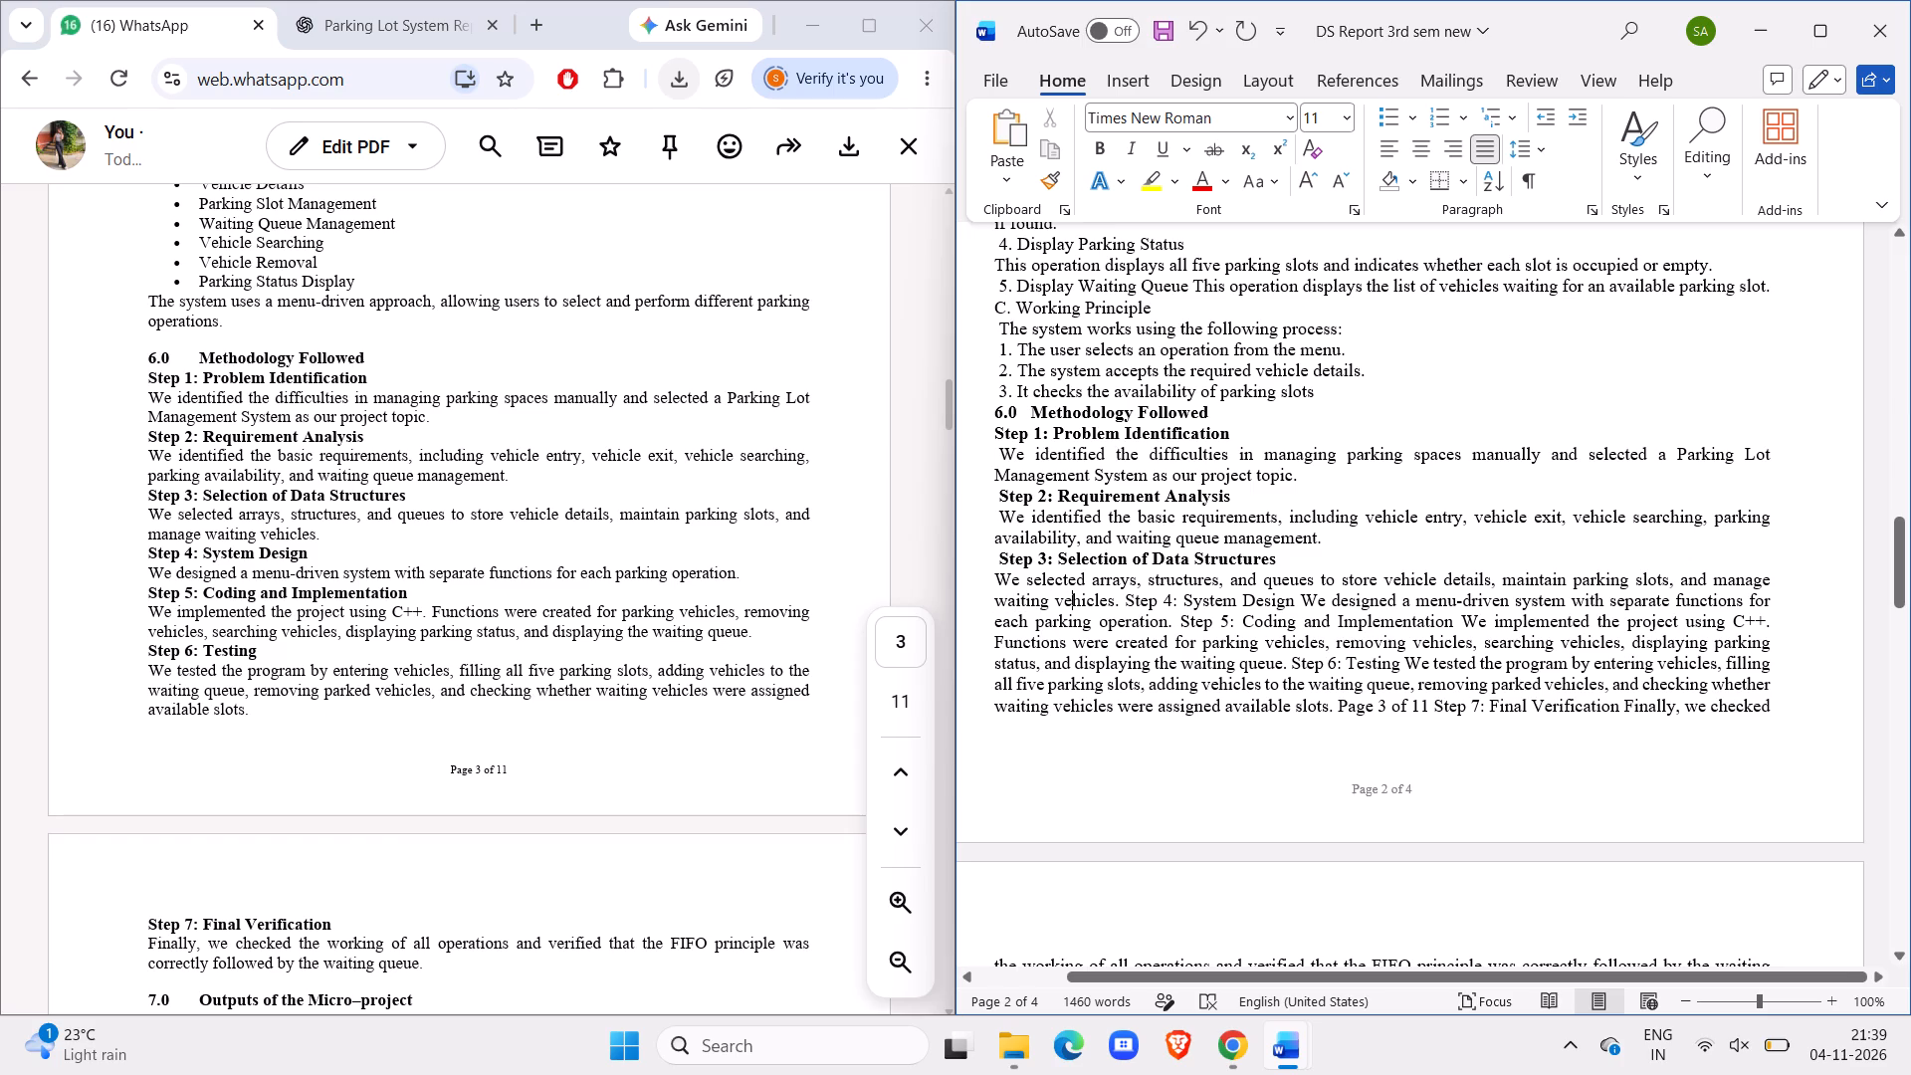
key(Right)
key(Right)
key(Right)
key(Right)
key(Right)
key(Right)
key(Right)
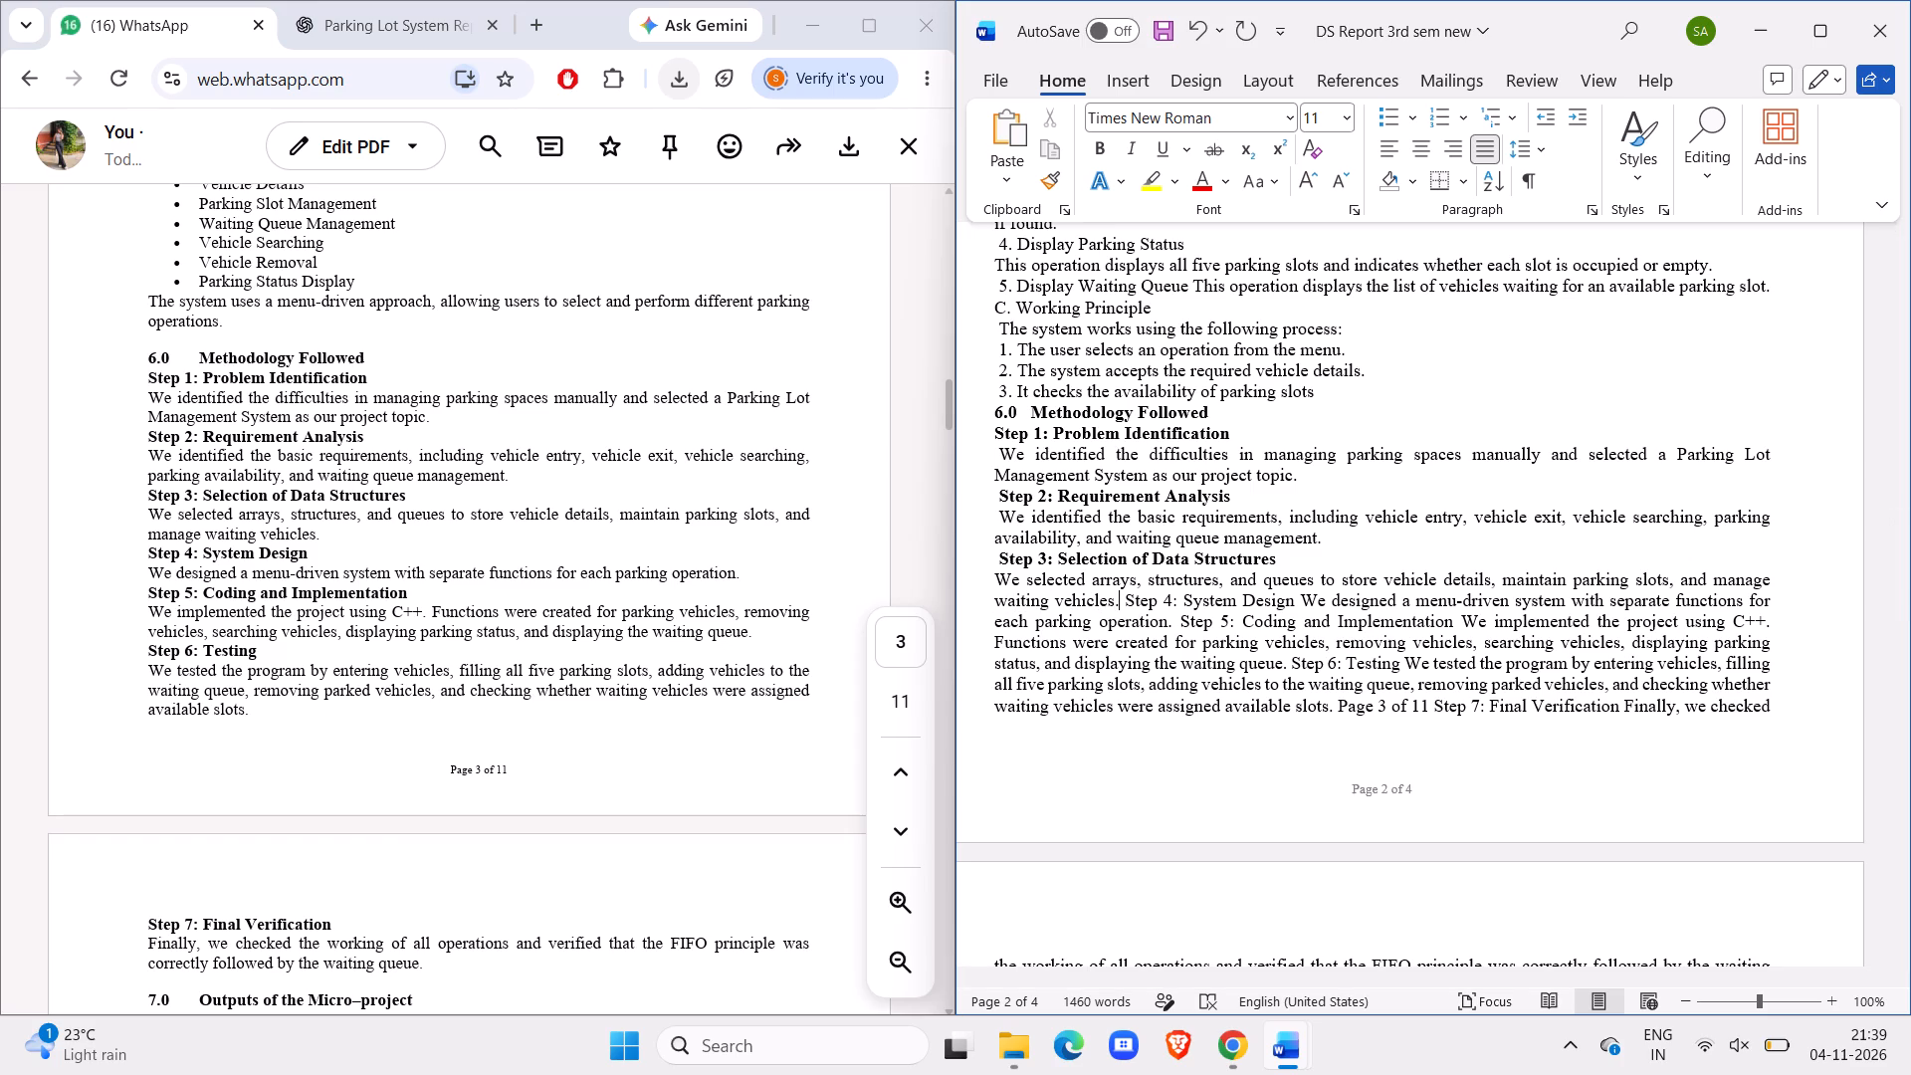
drag(1124, 595, 1174, 618)
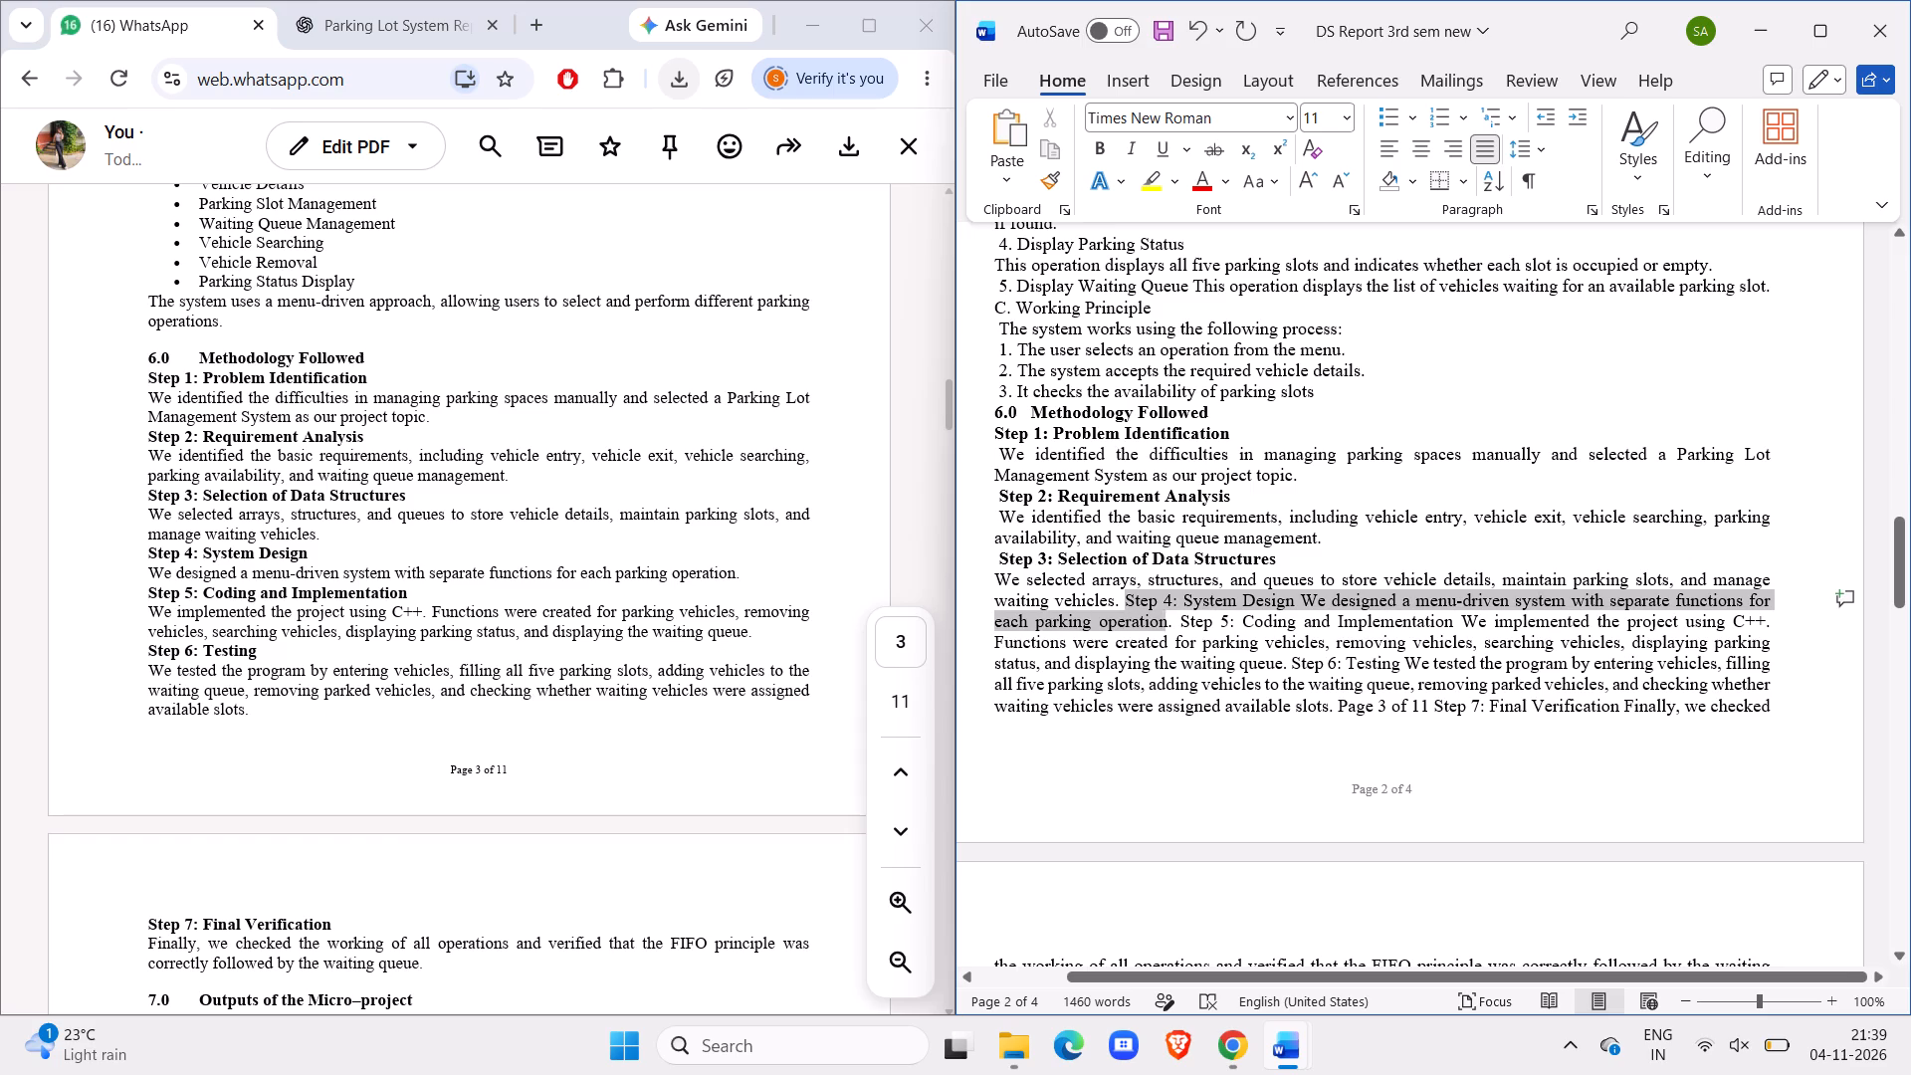
drag(1174, 618, 1286, 682)
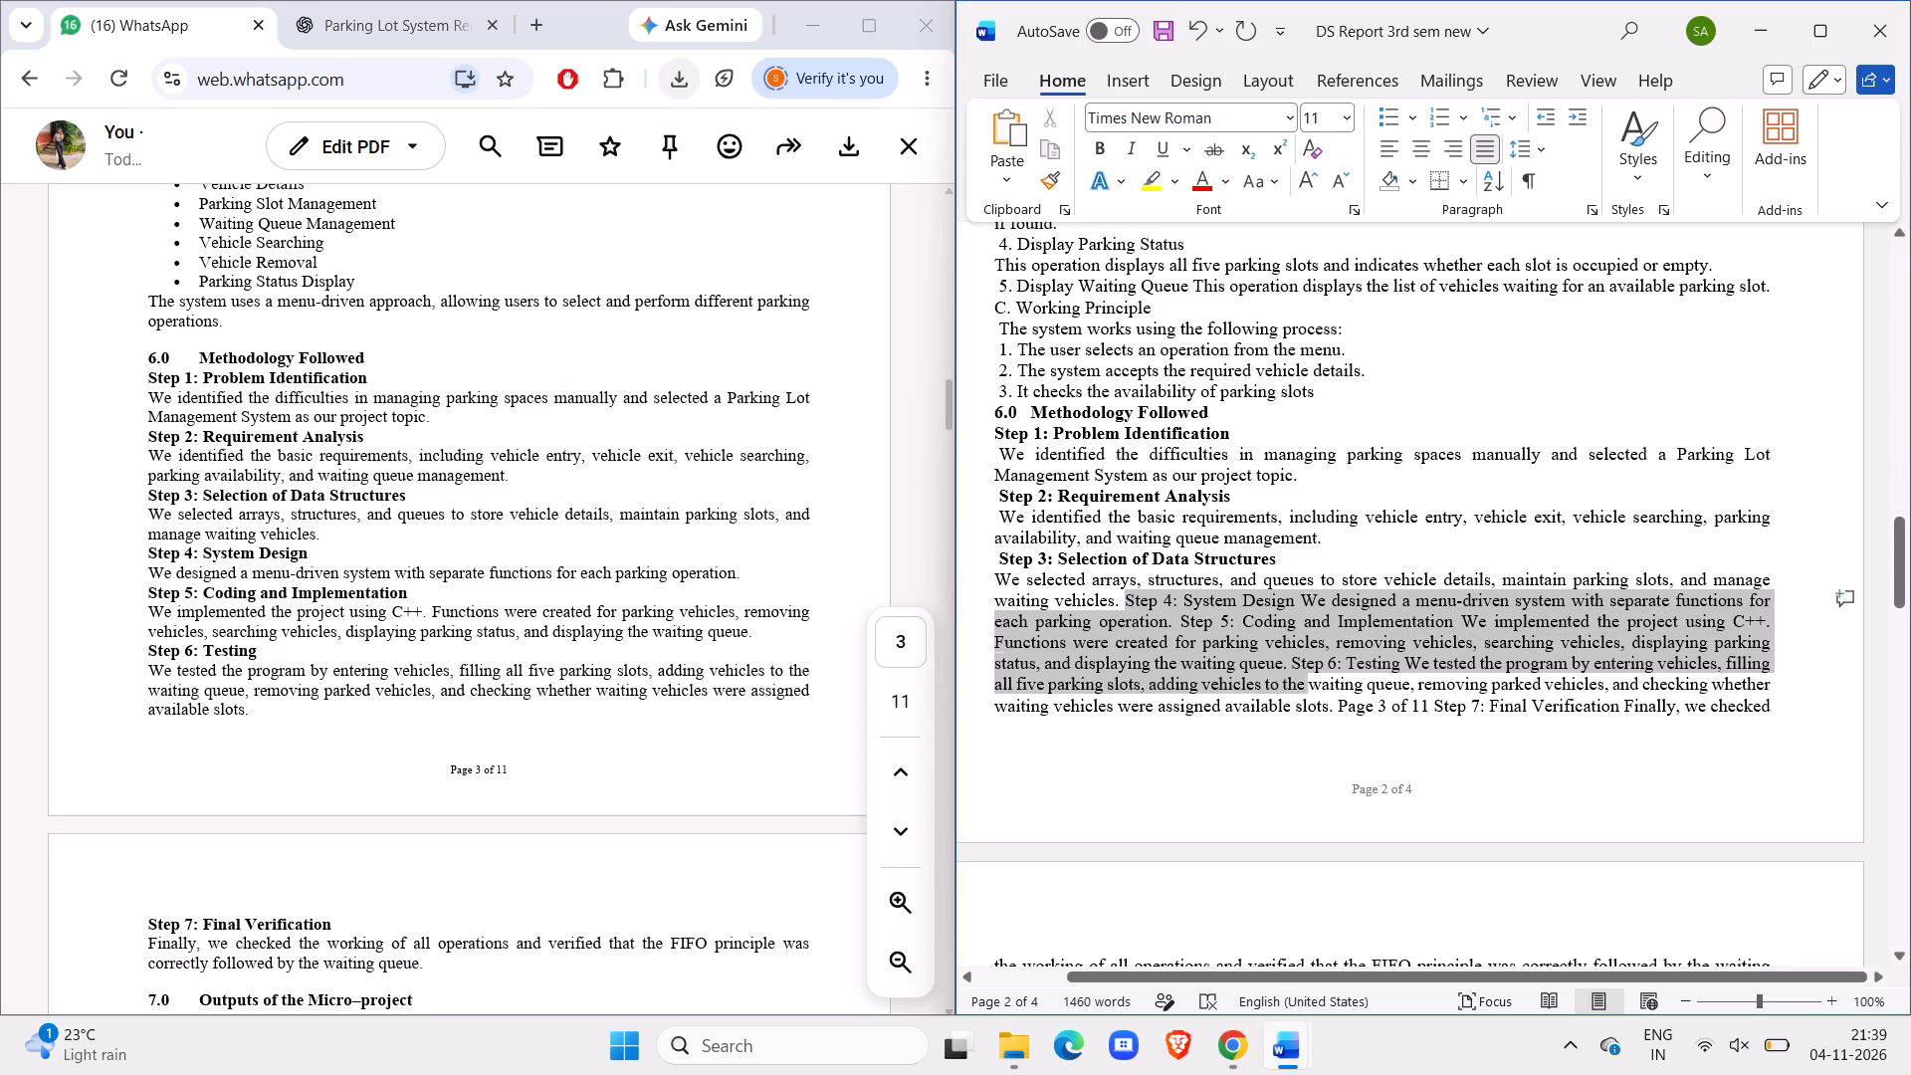
drag(1286, 682, 1289, 664)
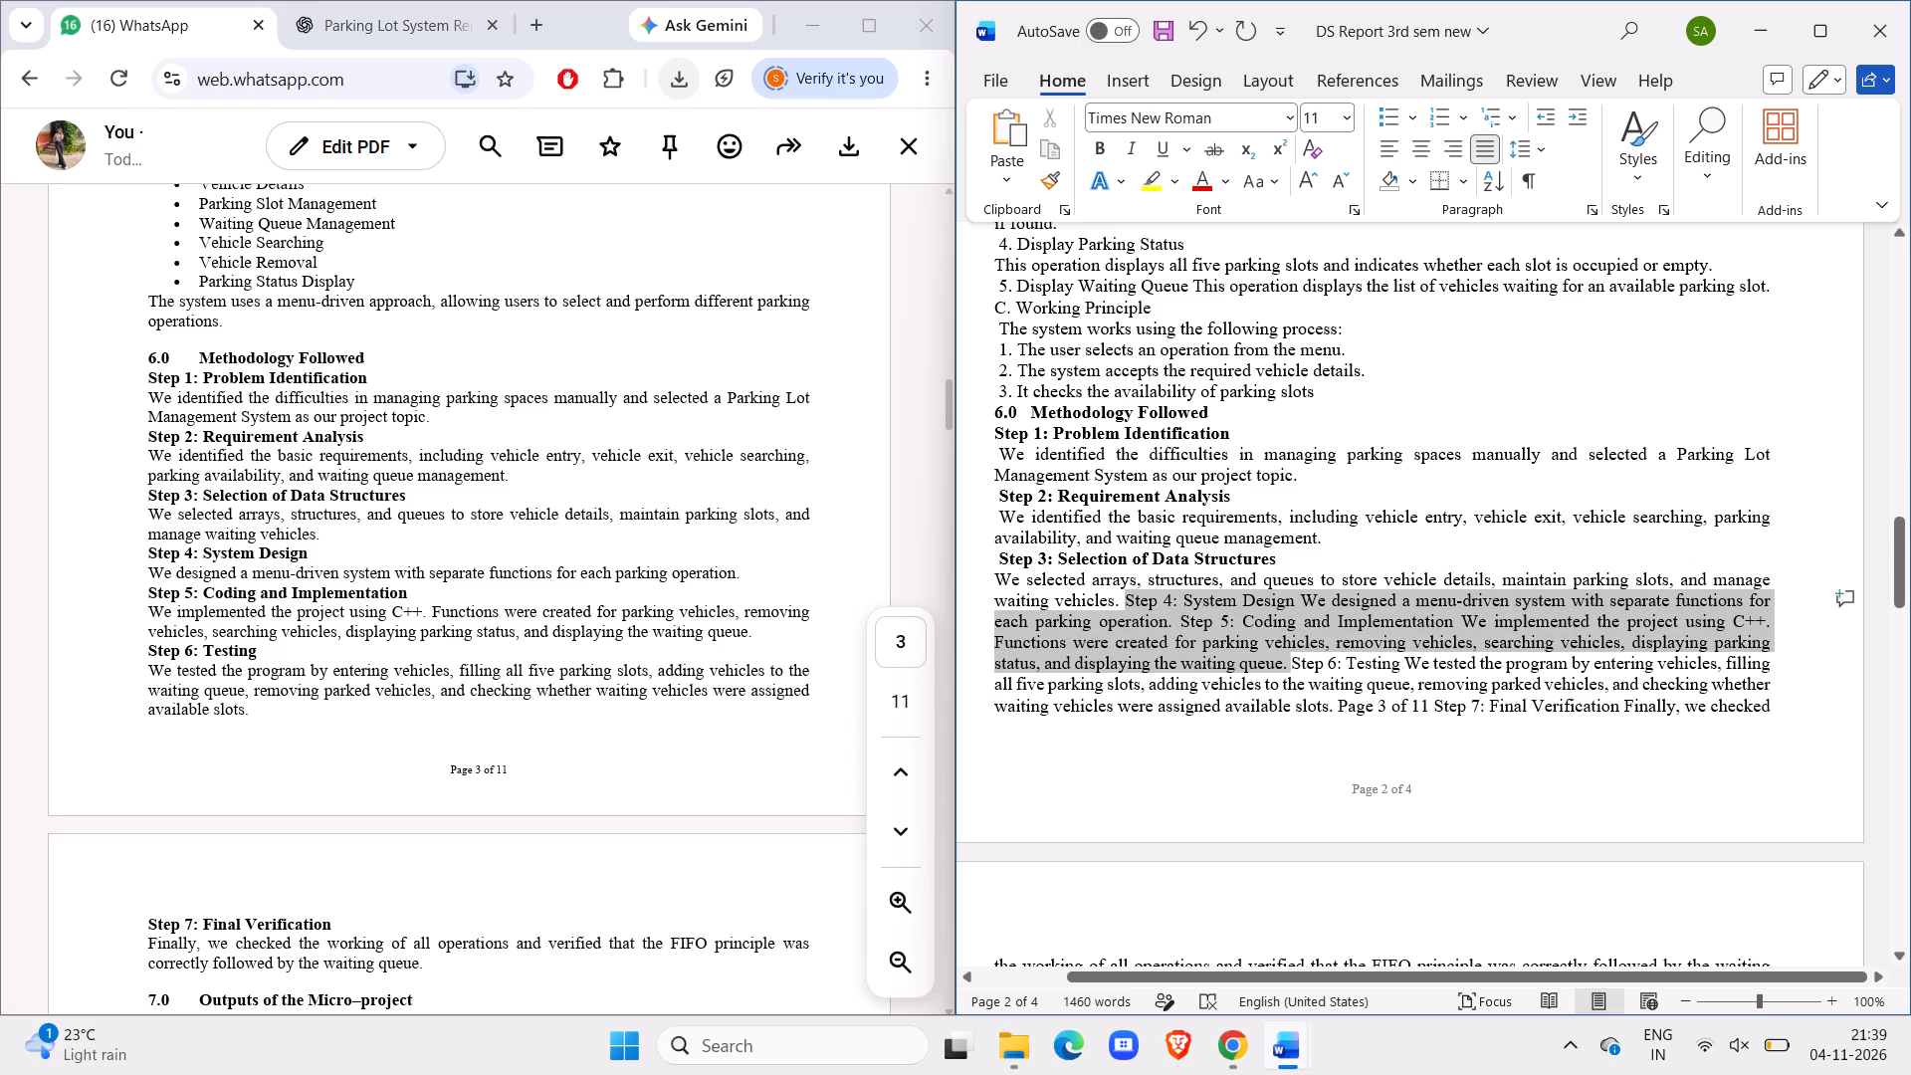
drag(1289, 664, 1284, 664)
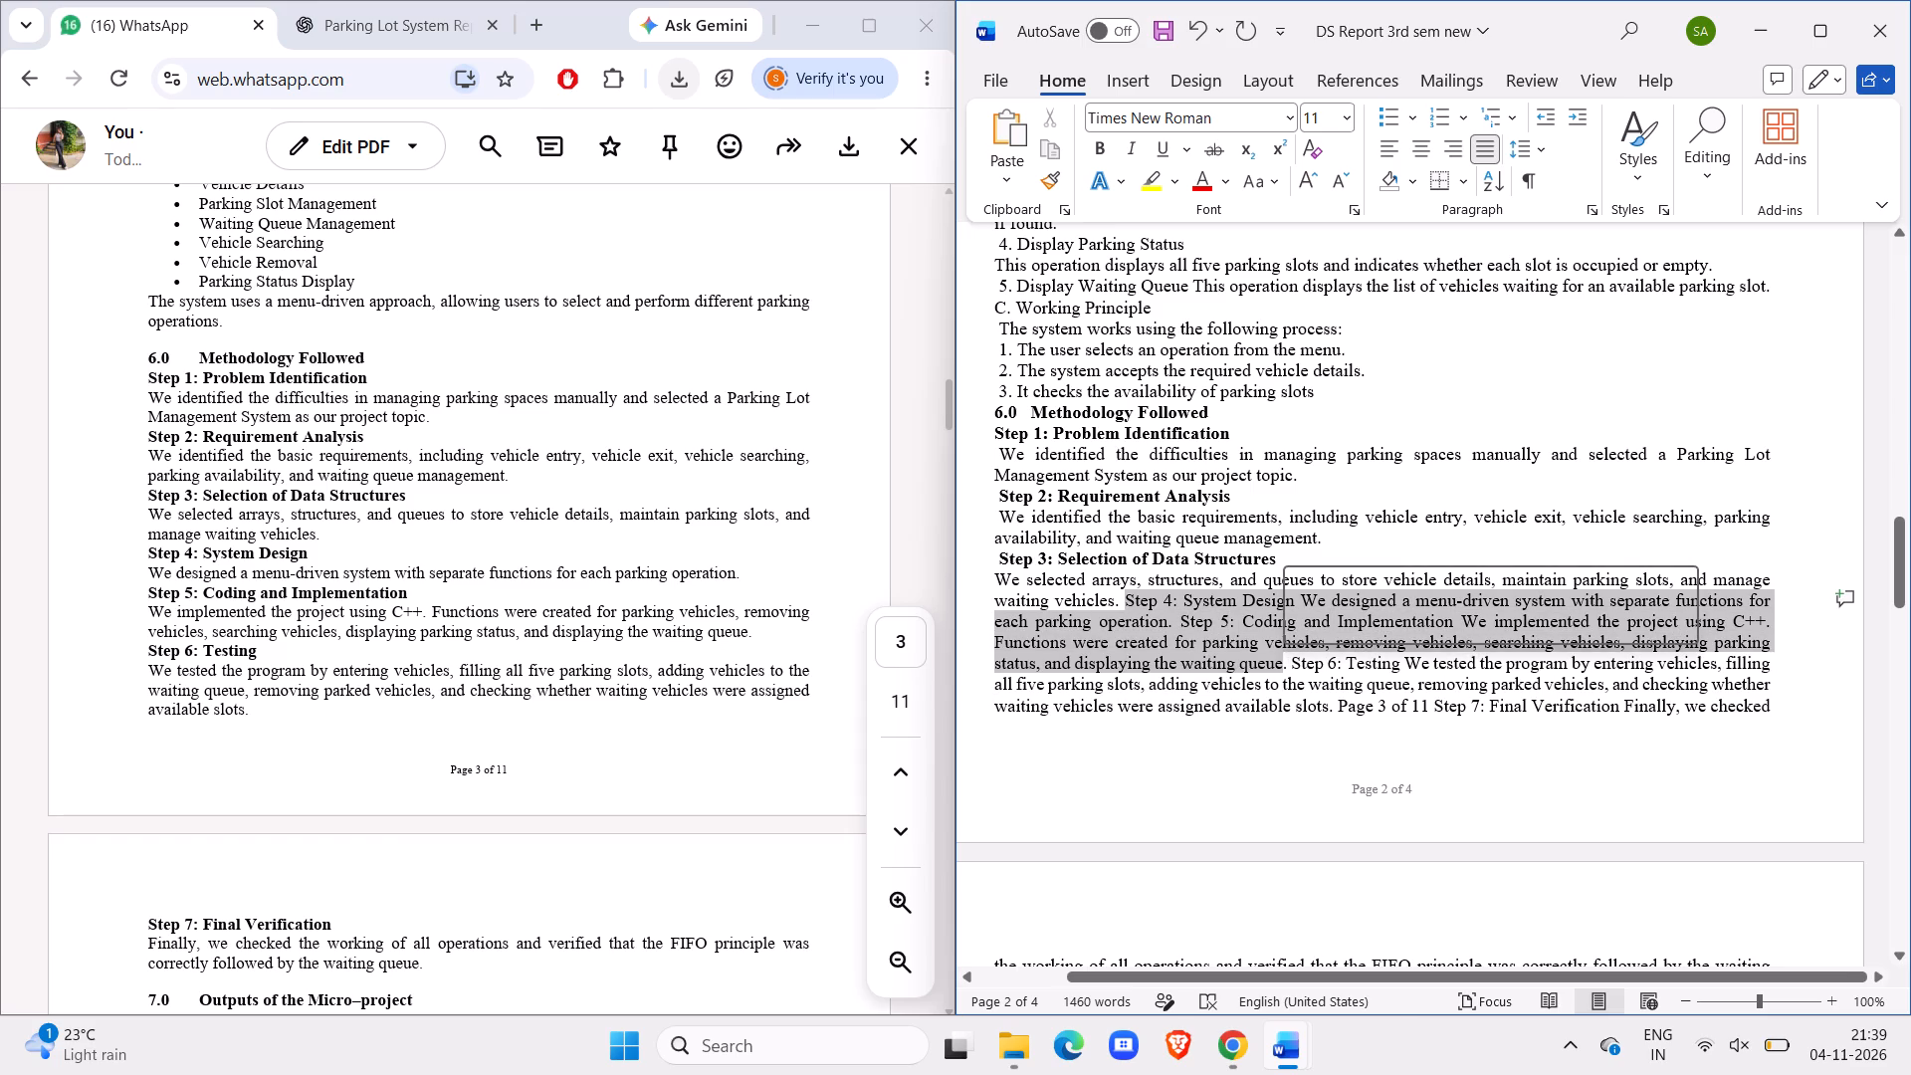
key(BackSpace)
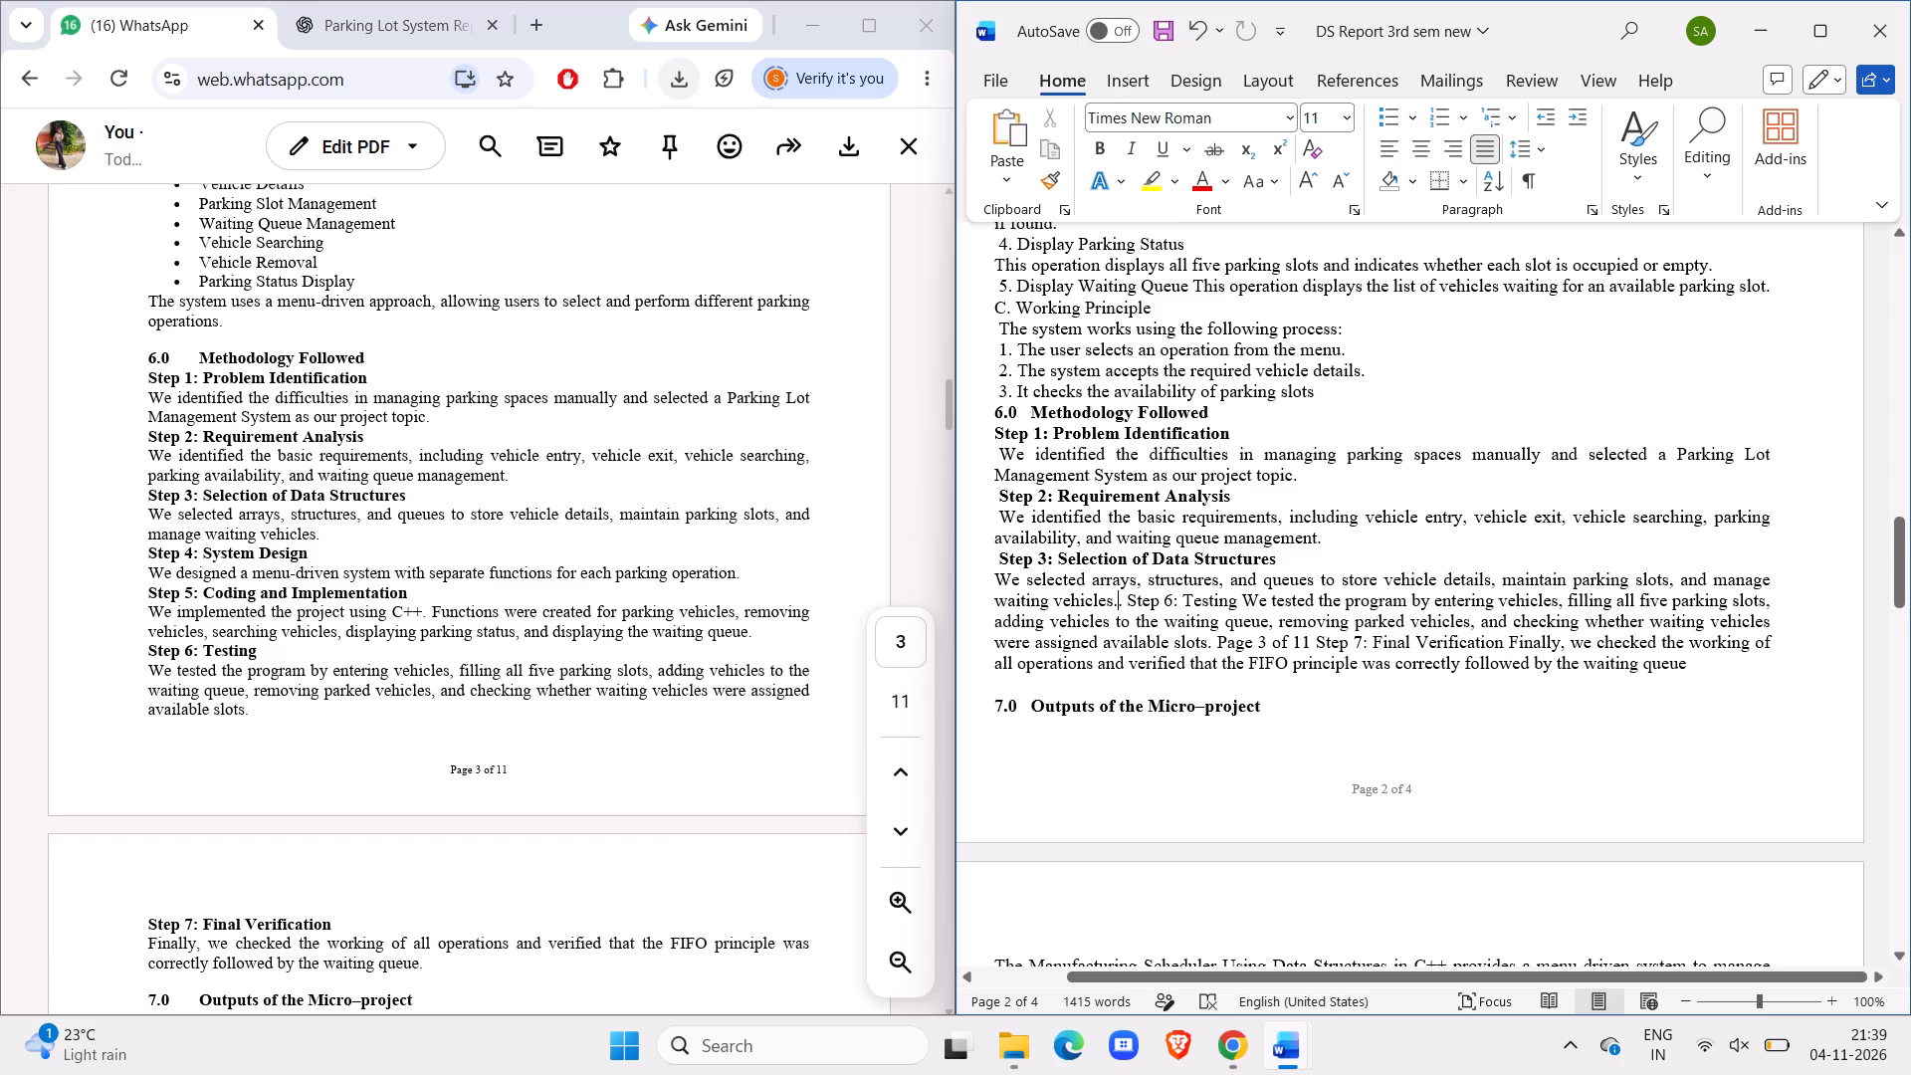
Start the Step 6: Testing text on a new line, just after "manage waiting vehicles.".
key(BackSpace)
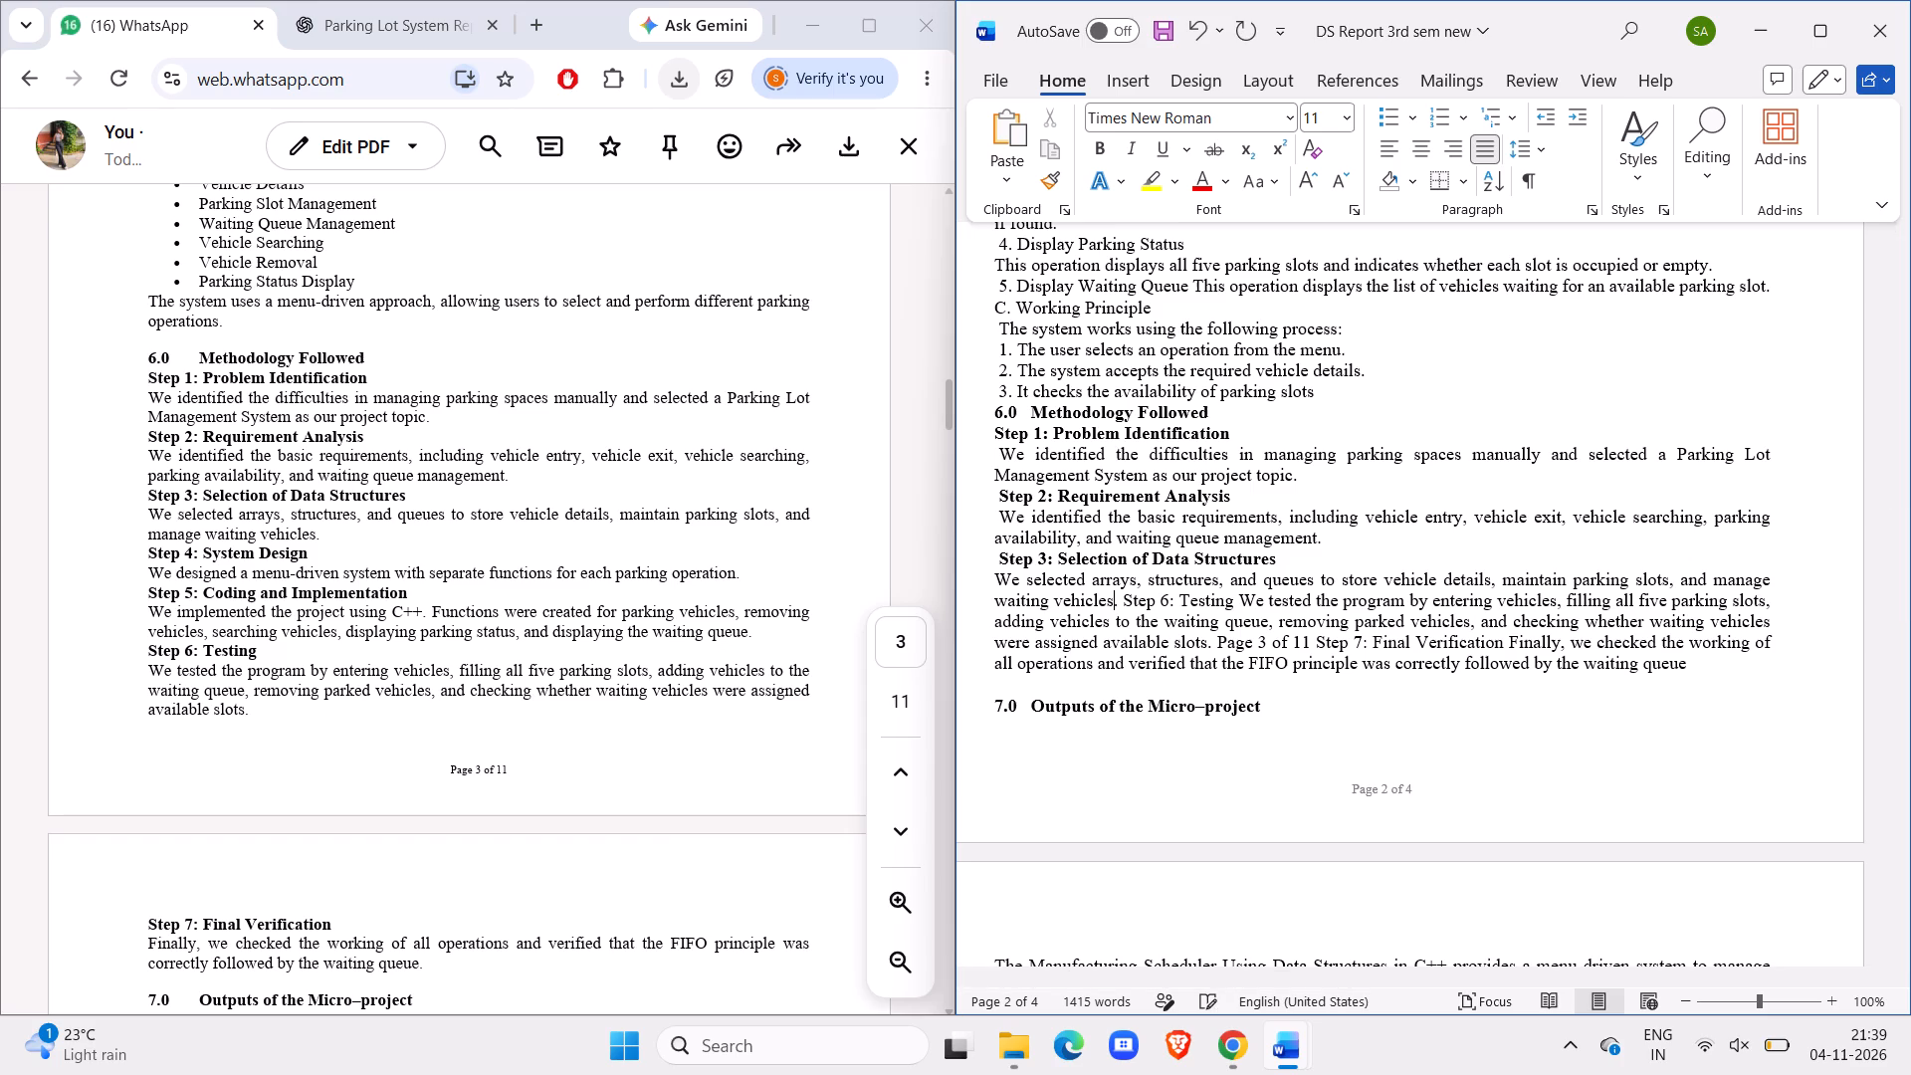
key(Right)
key(Return)
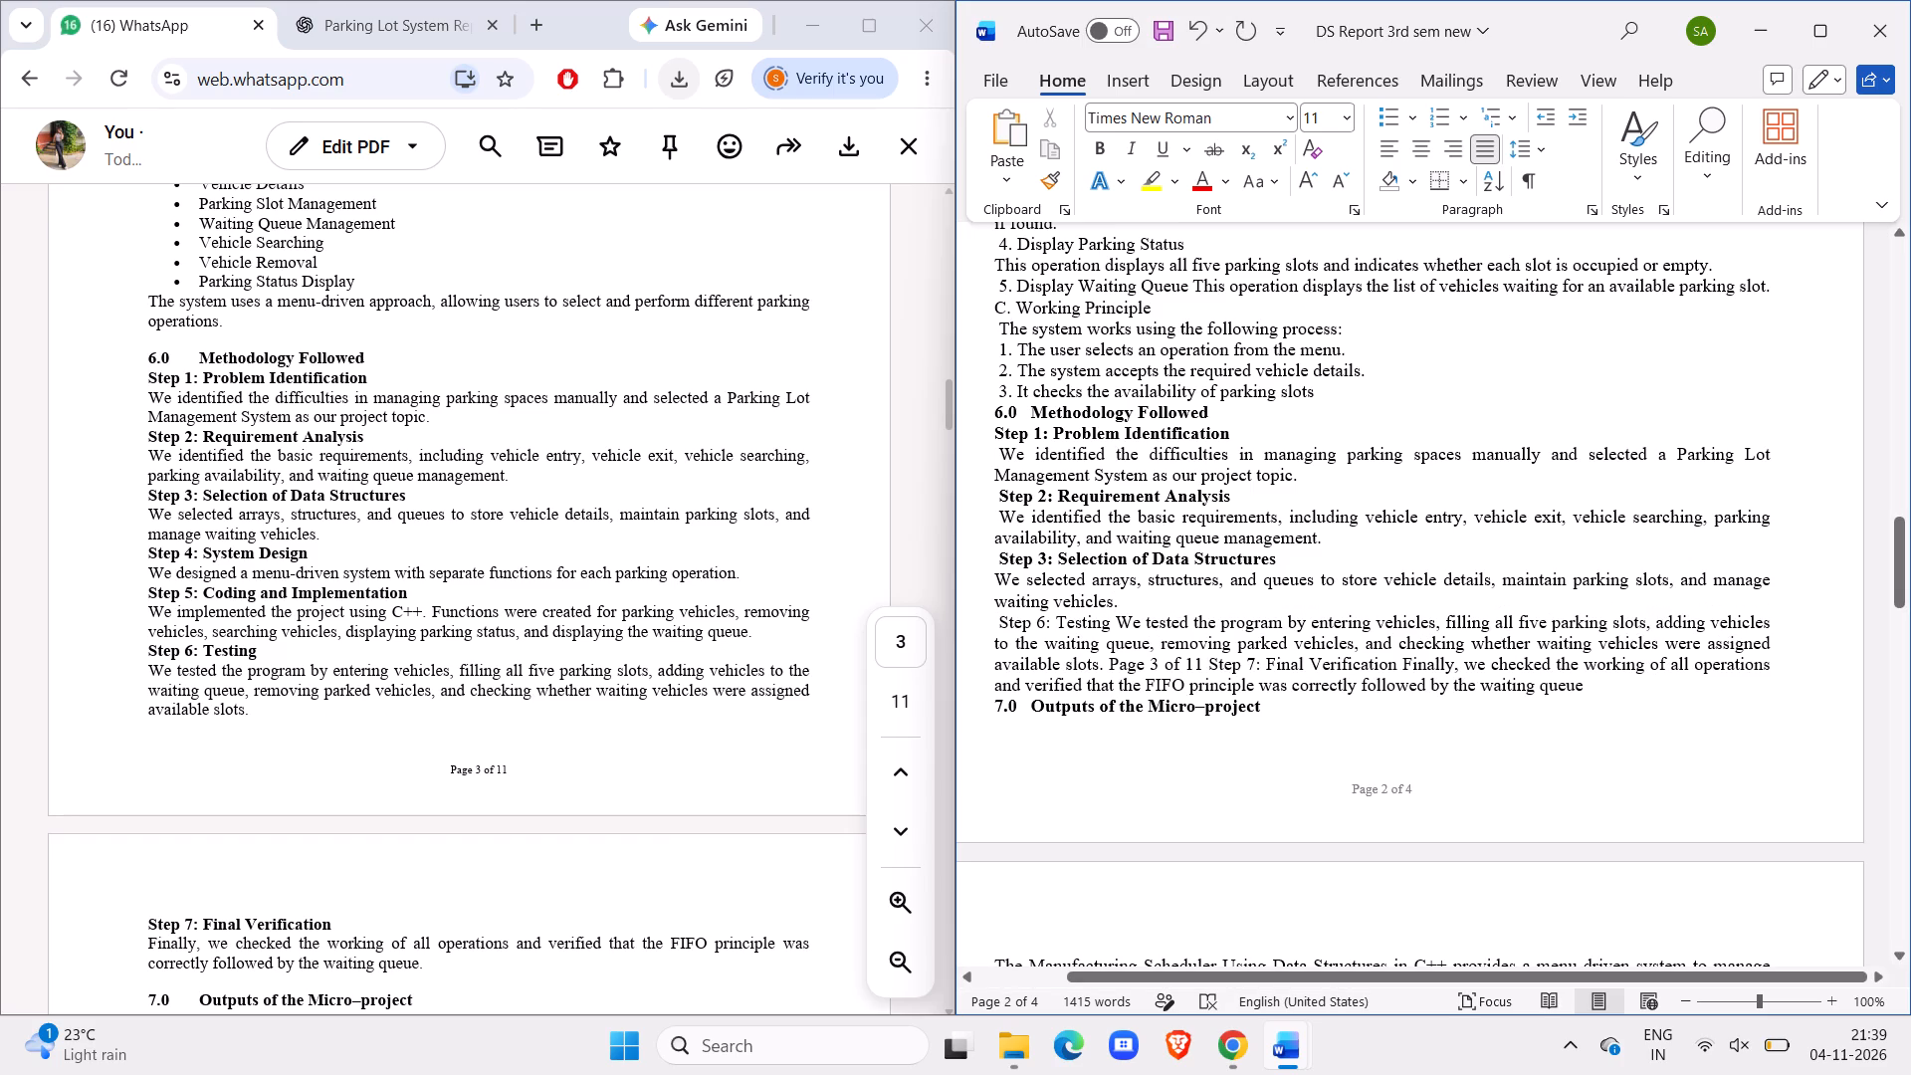
Renumber the Testing heading in the methodology section as Step 4.
key(Right)
key(Right)
key(Right)
key(Right)
key(Right)
key(Right)
key(Right)
key(BackSpace)
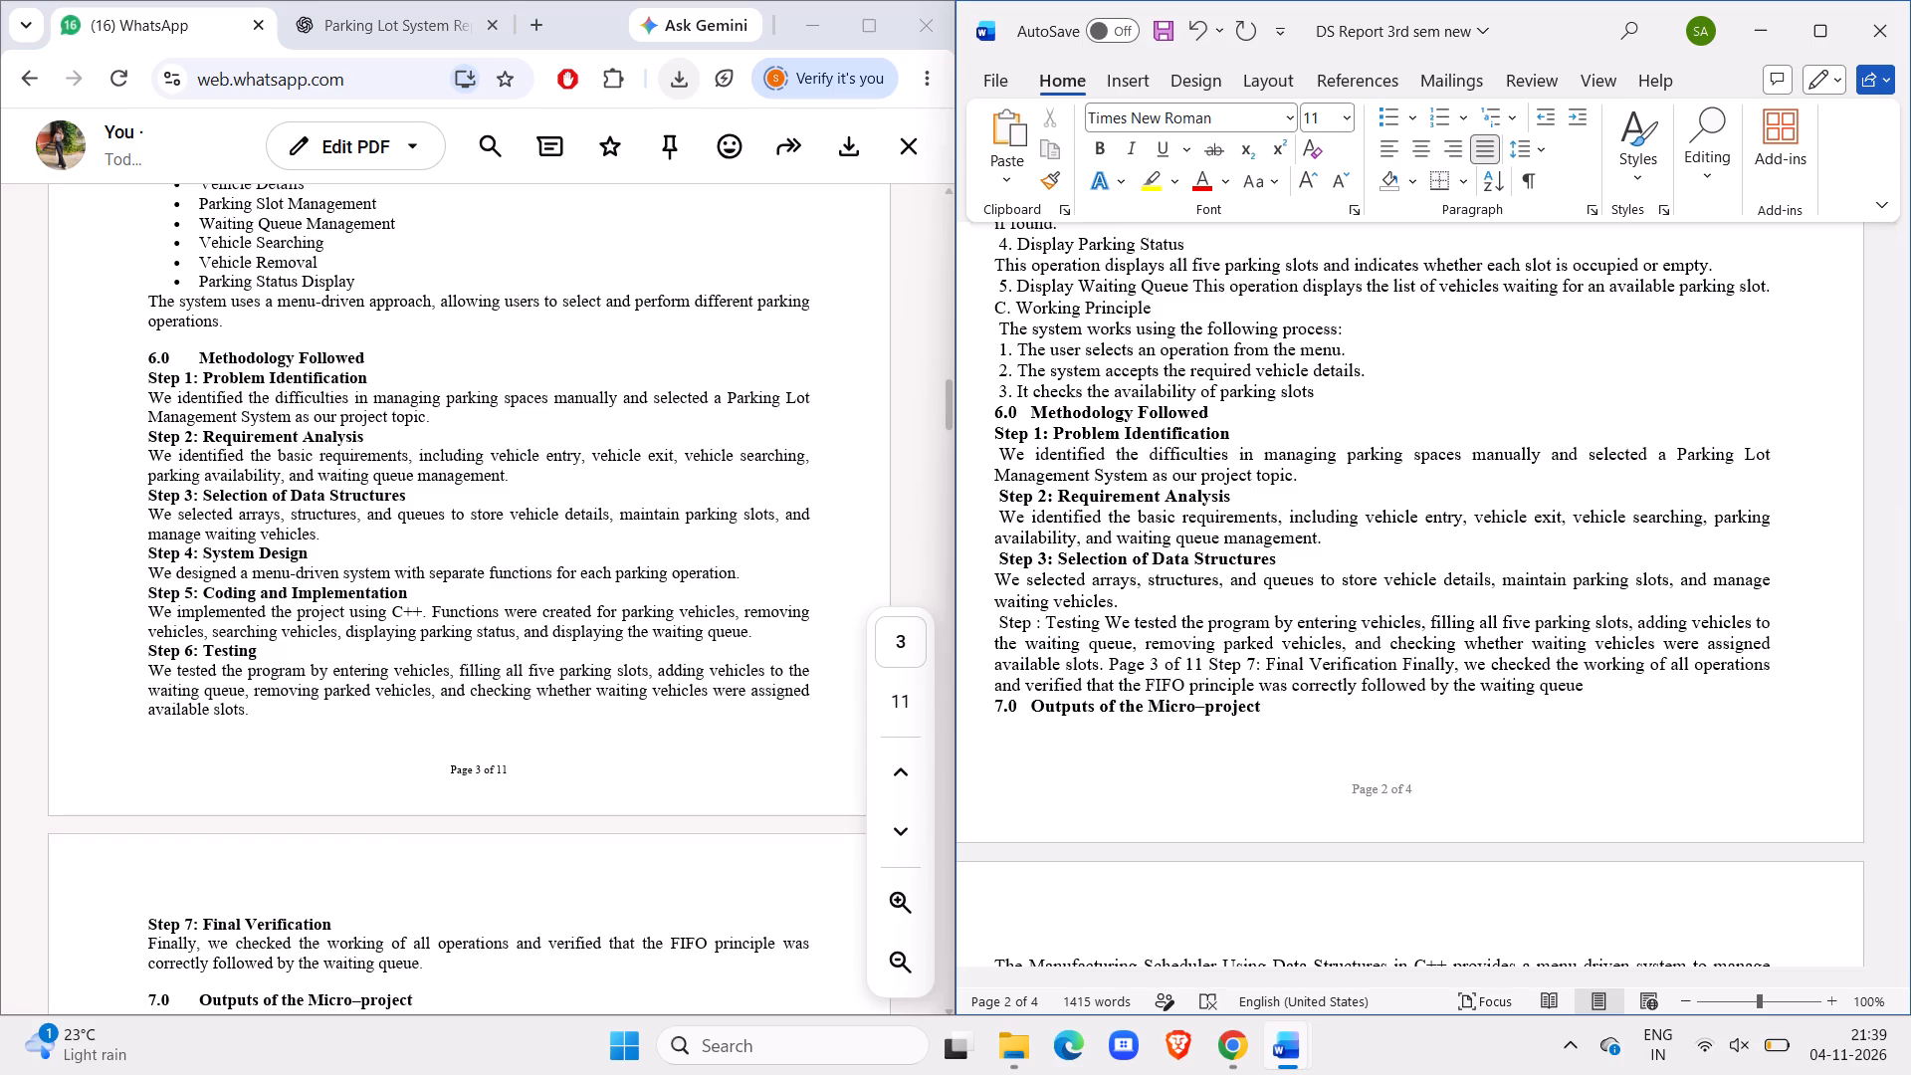
key(4)
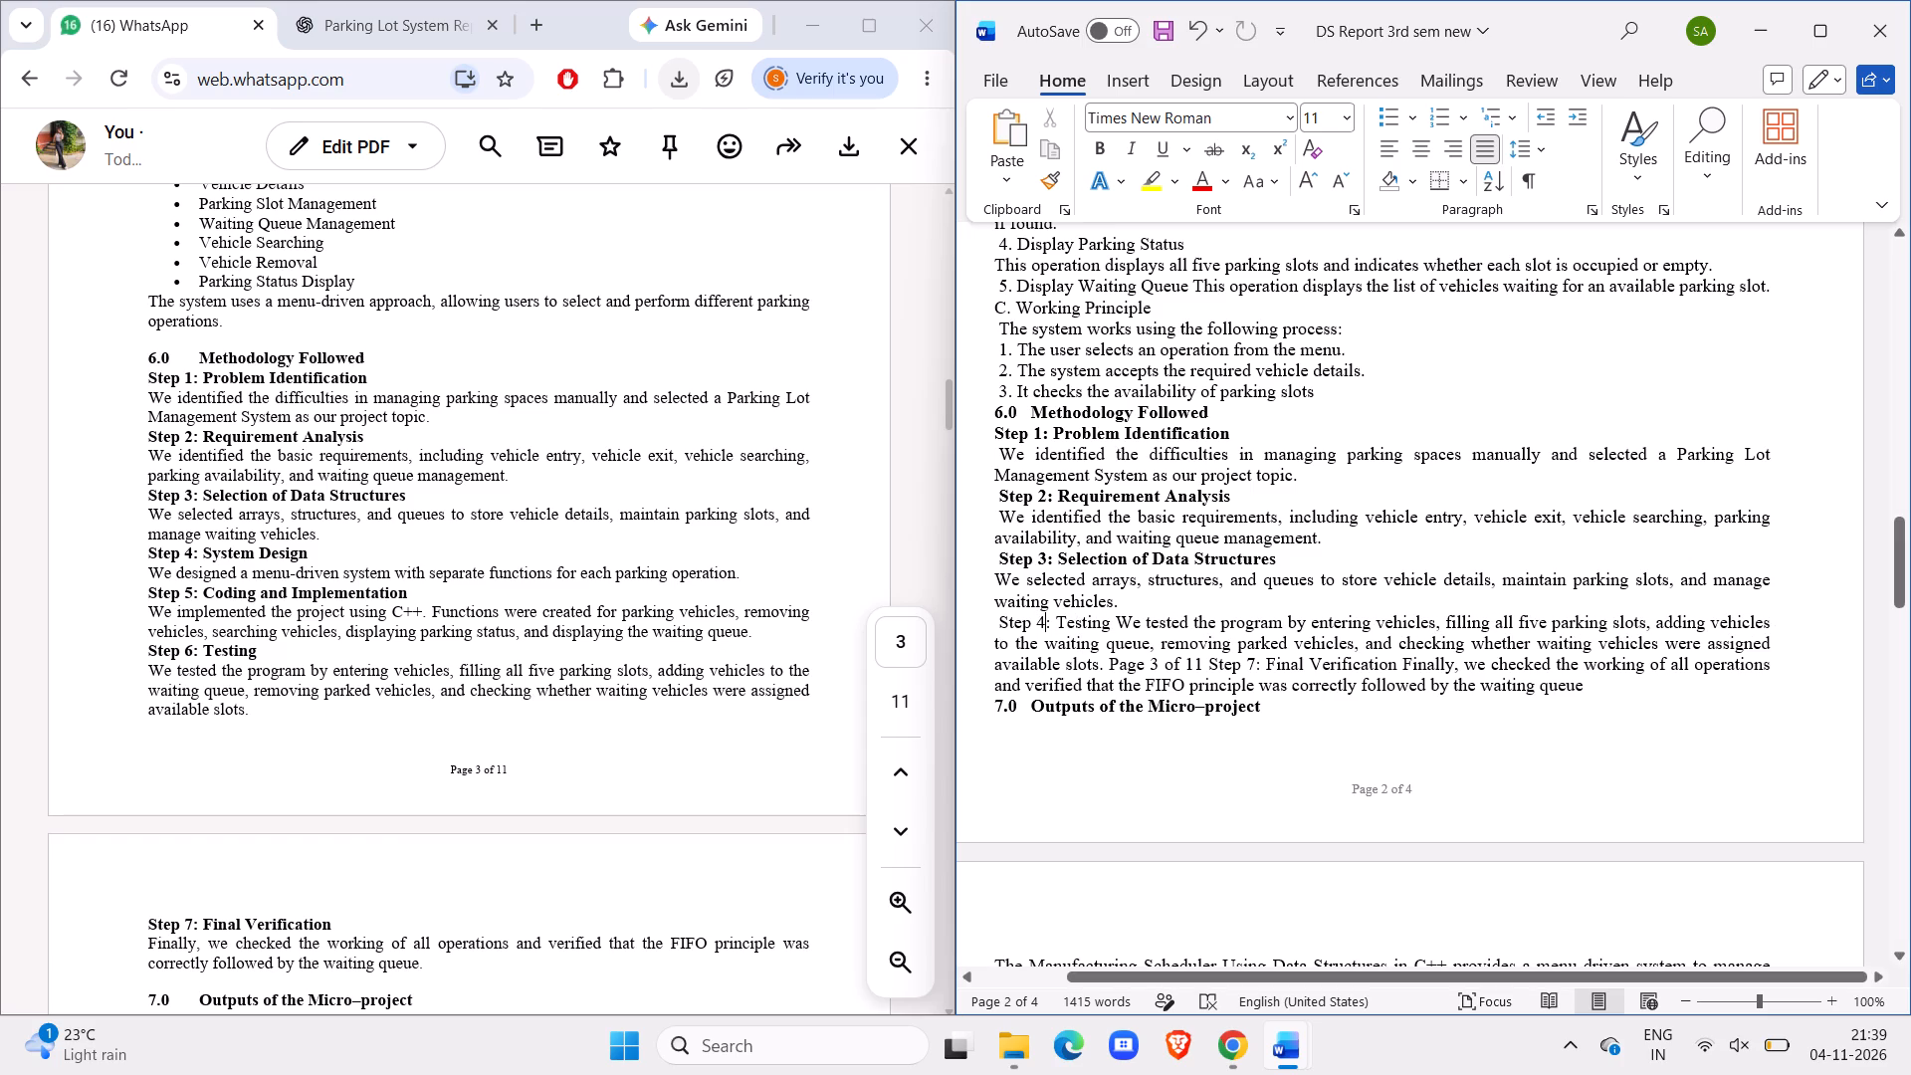
Make the Step 4: Testing heading bold and move its description onto a new line below it.
drag(998, 622, 1094, 625)
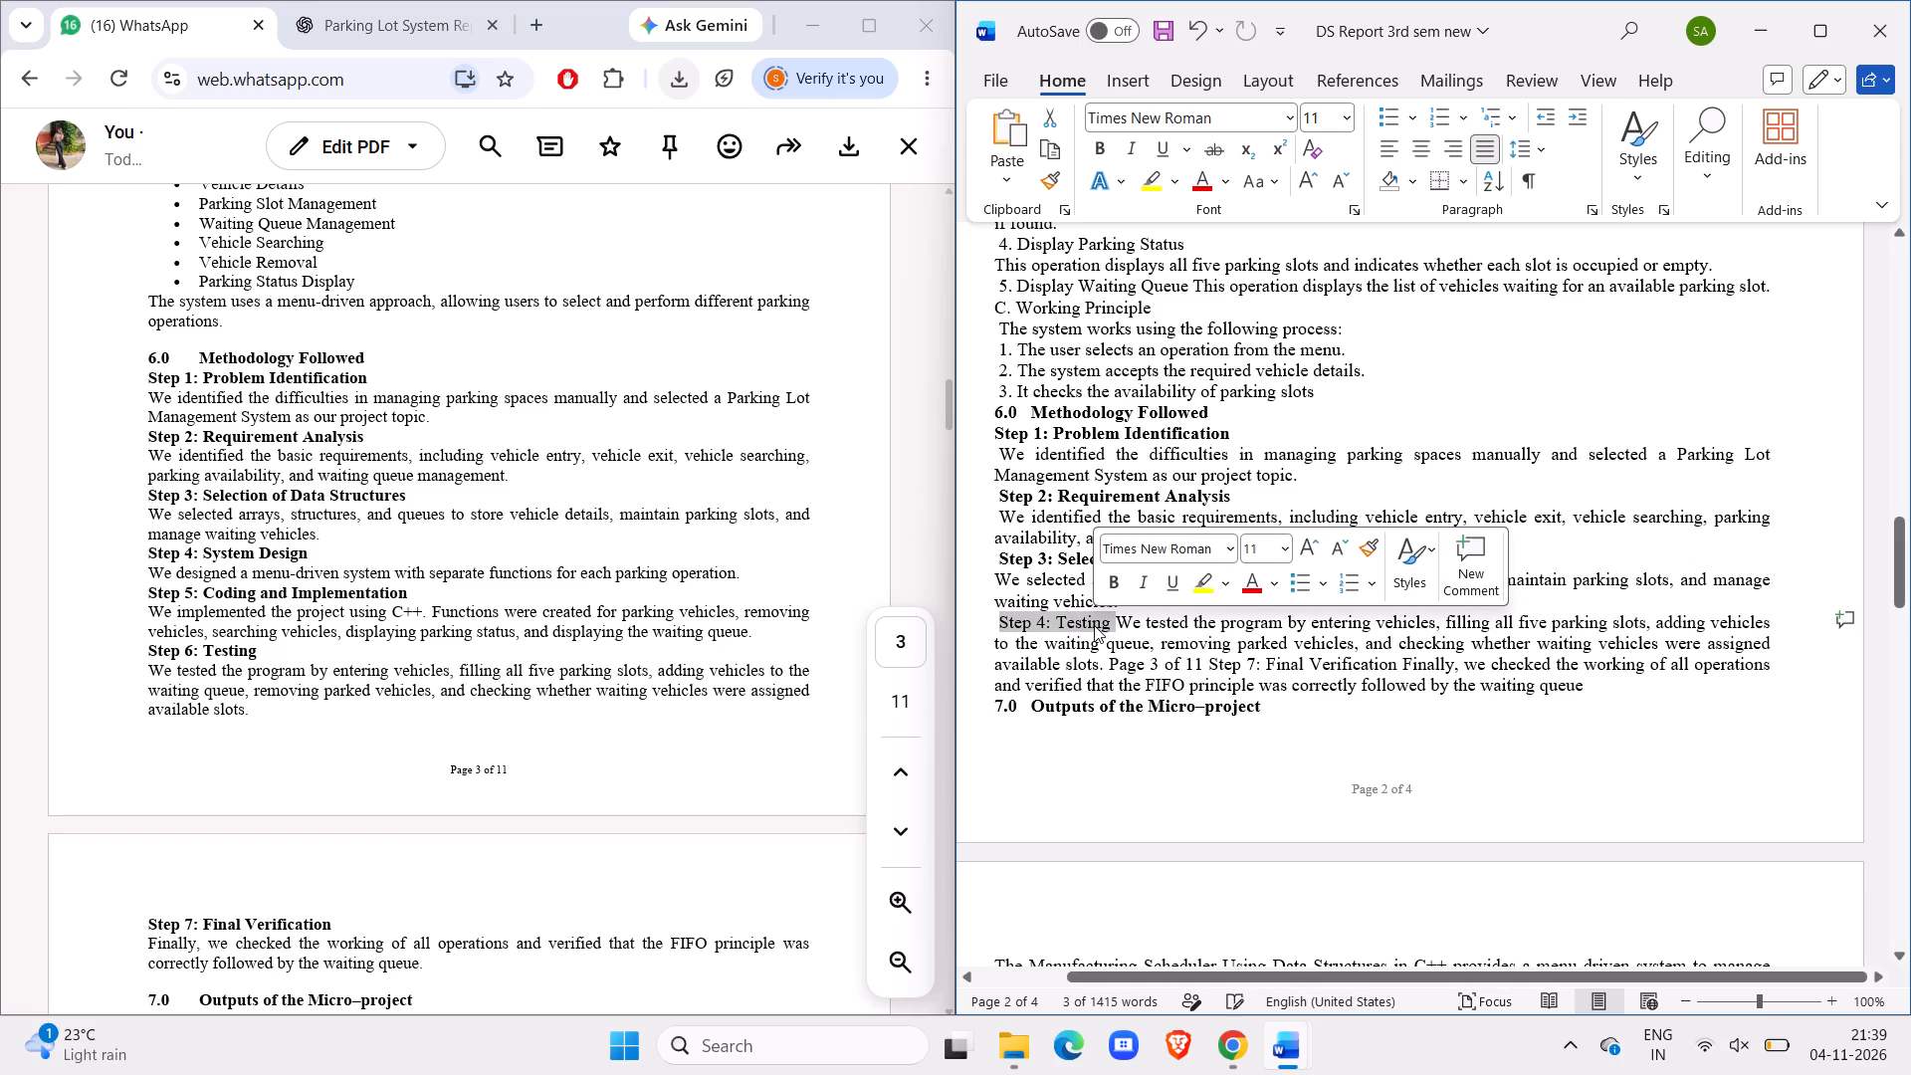
click(1125, 583)
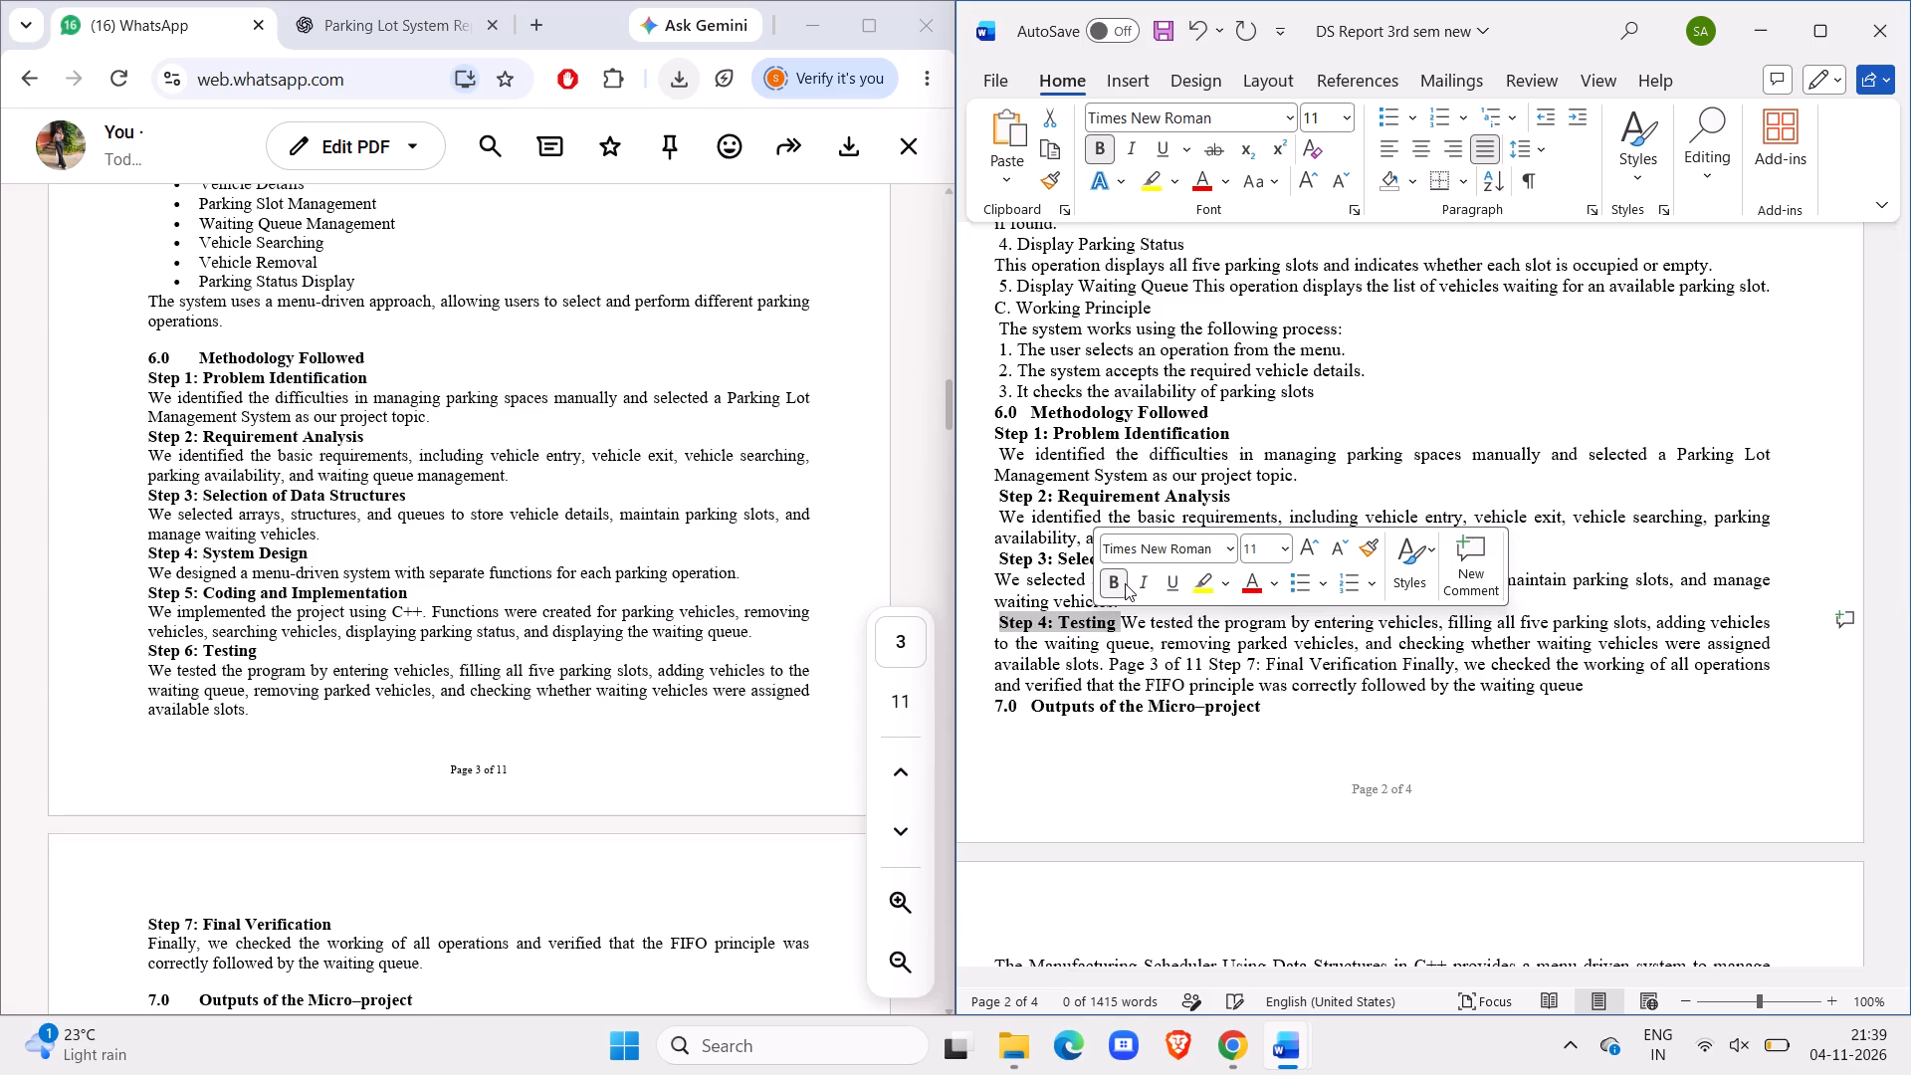
click(1120, 618)
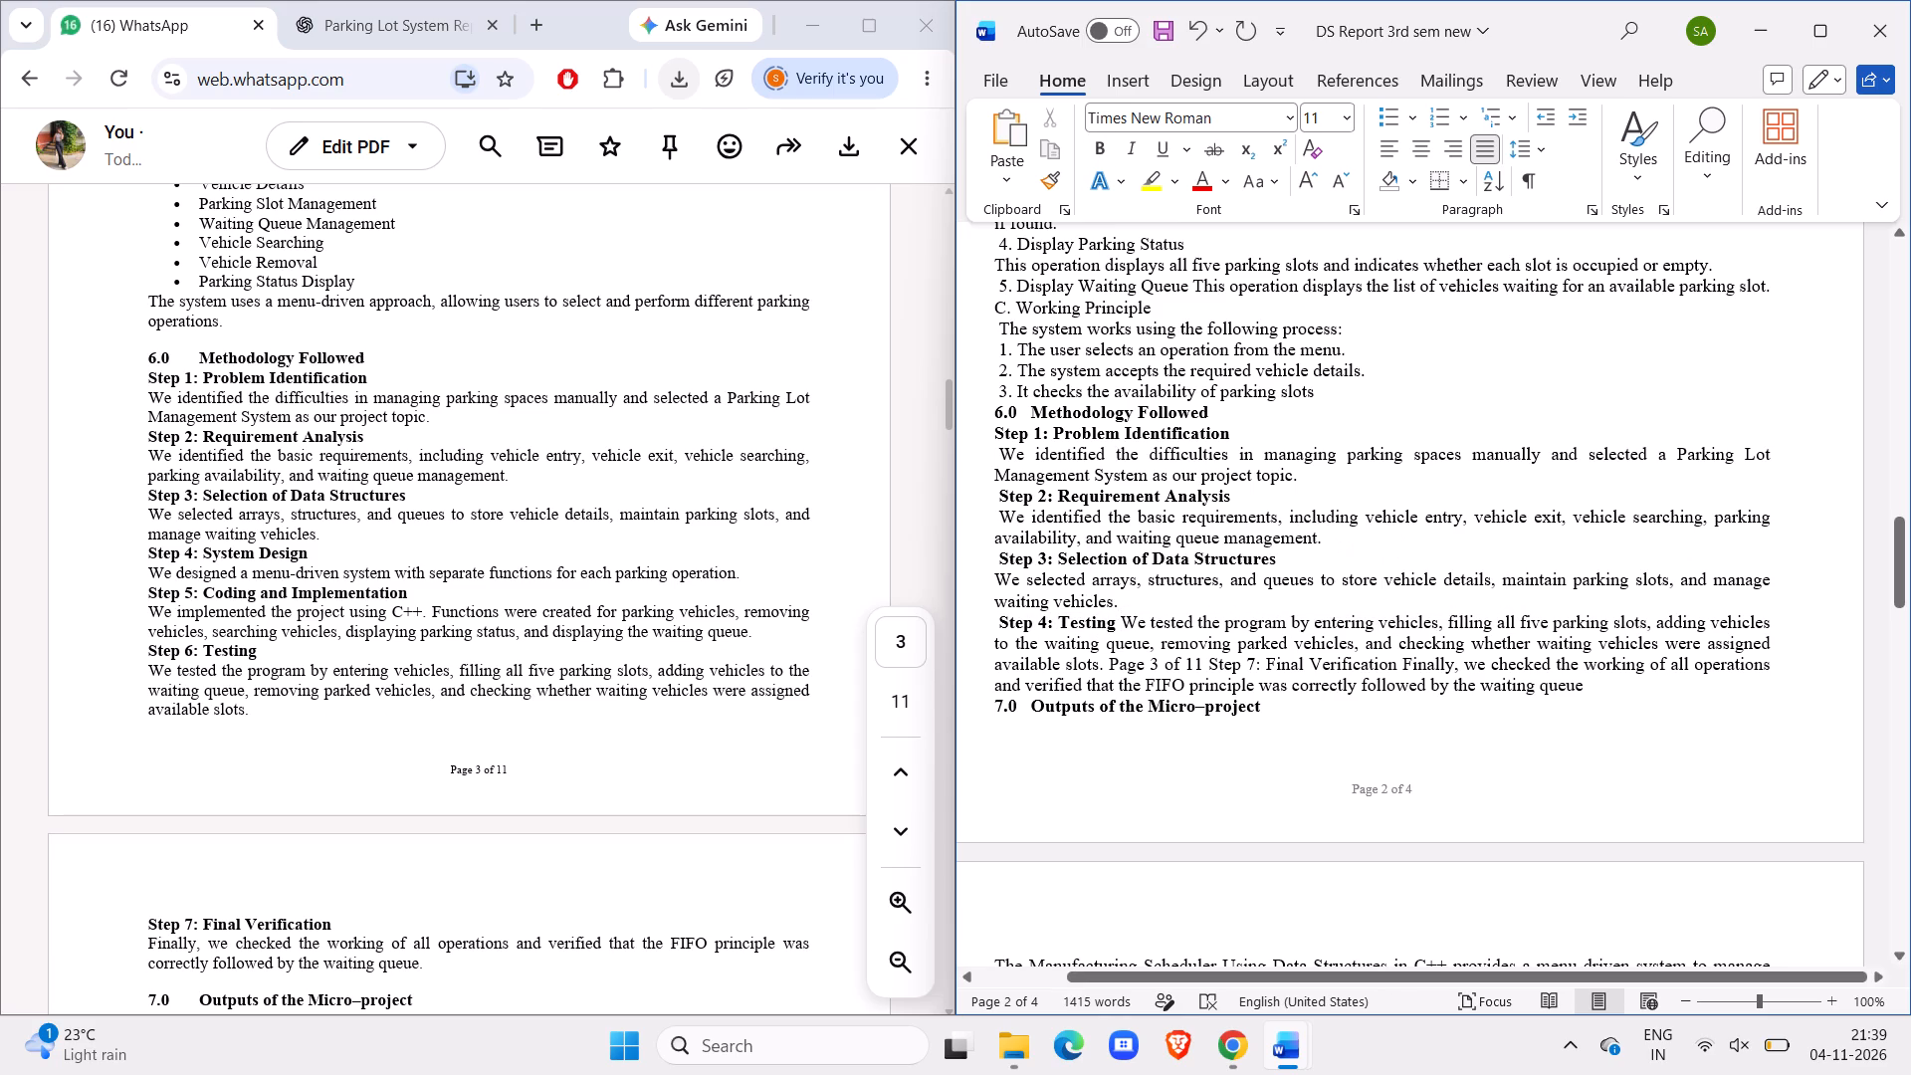
key(Left)
key(Return)
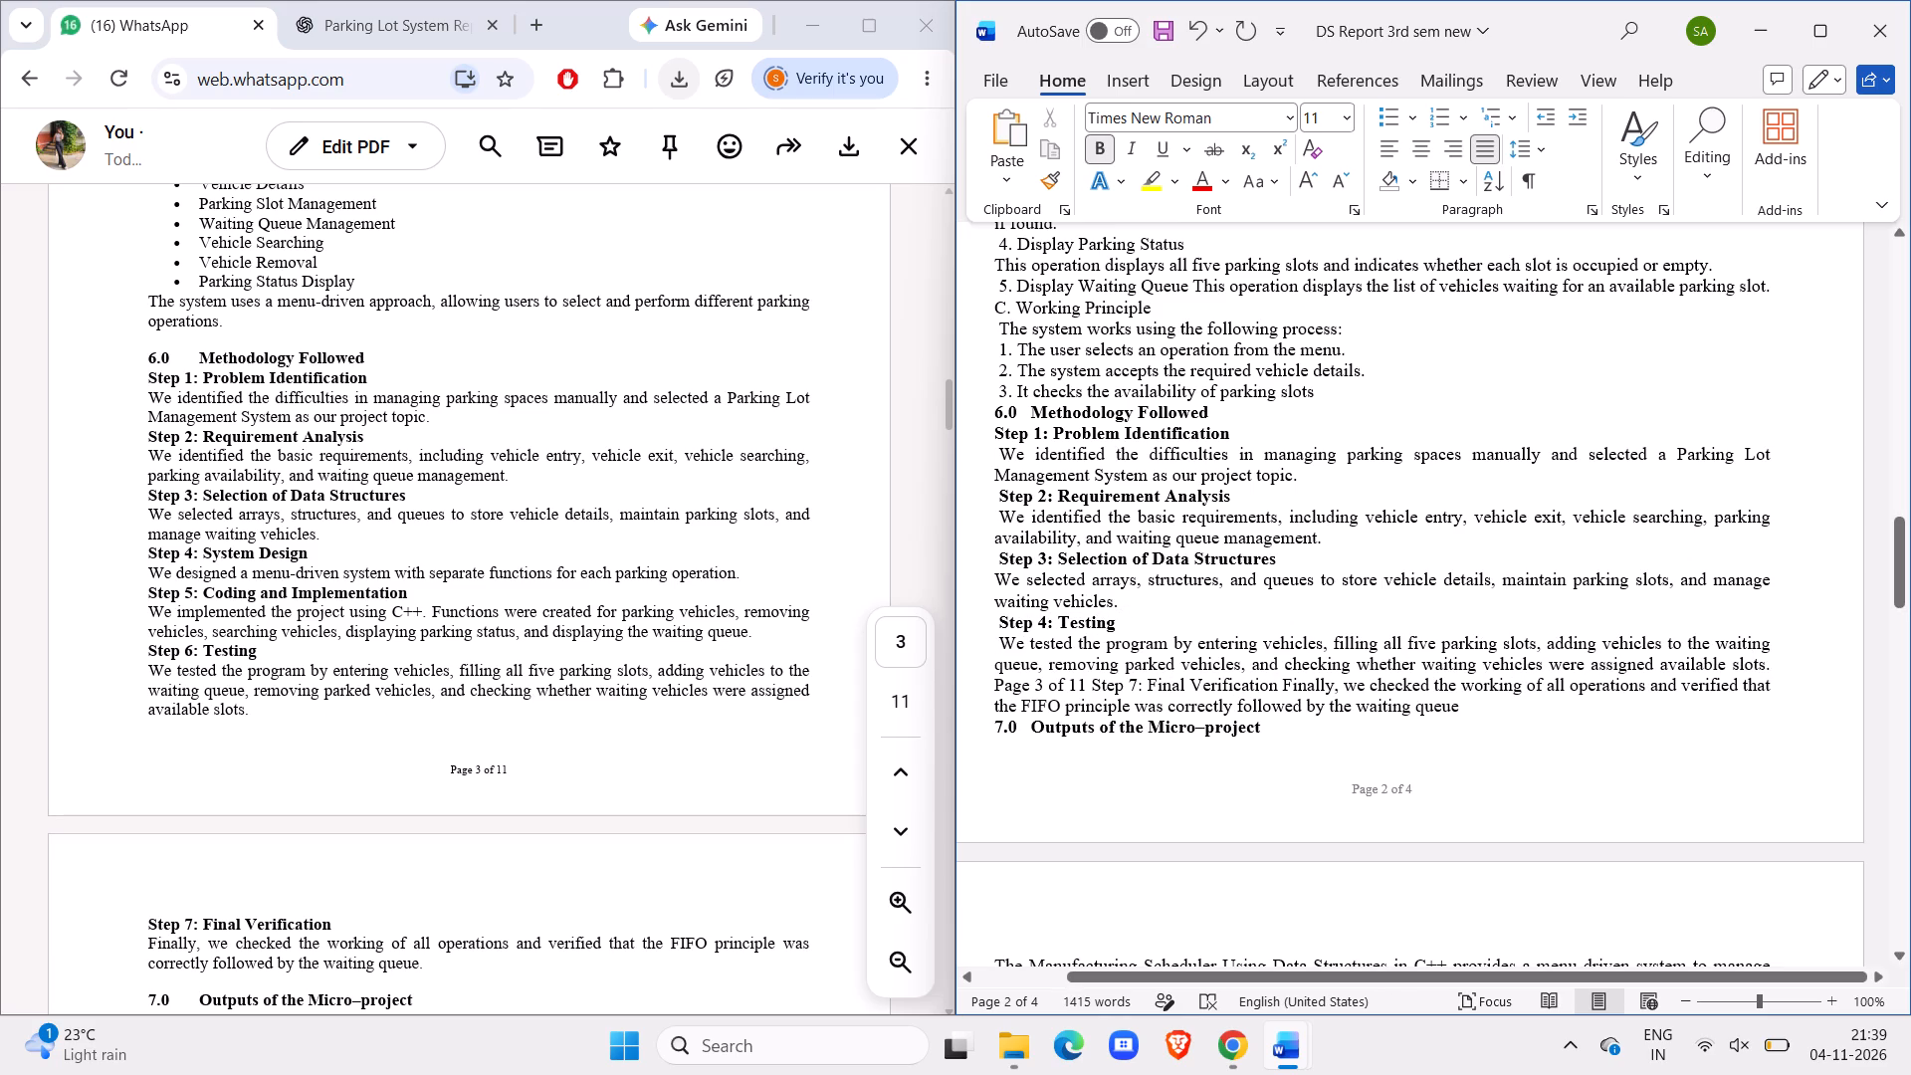
Delete the stray "Page 3 of 11" text before the Final Verification heading in the methodology section.
drag(995, 686, 1082, 689)
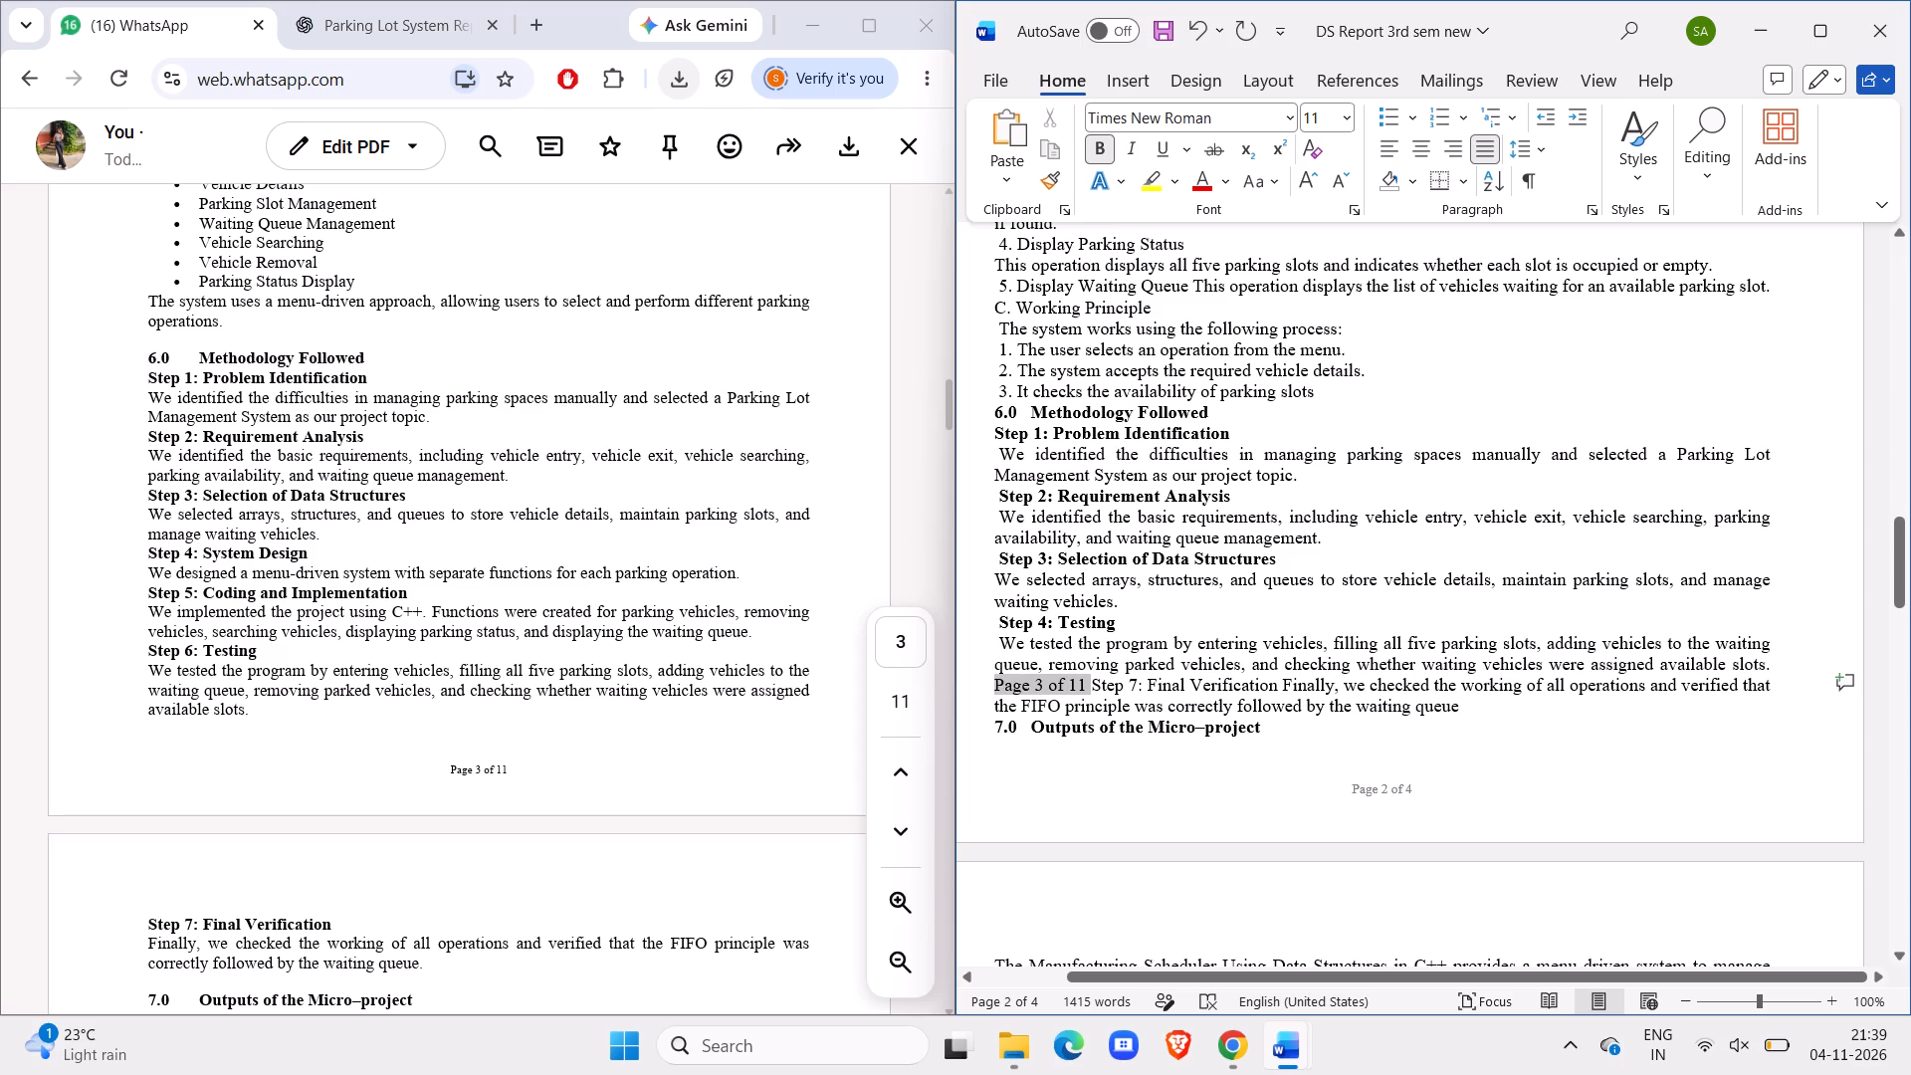
drag(1082, 689, 1087, 689)
key(BackSpace)
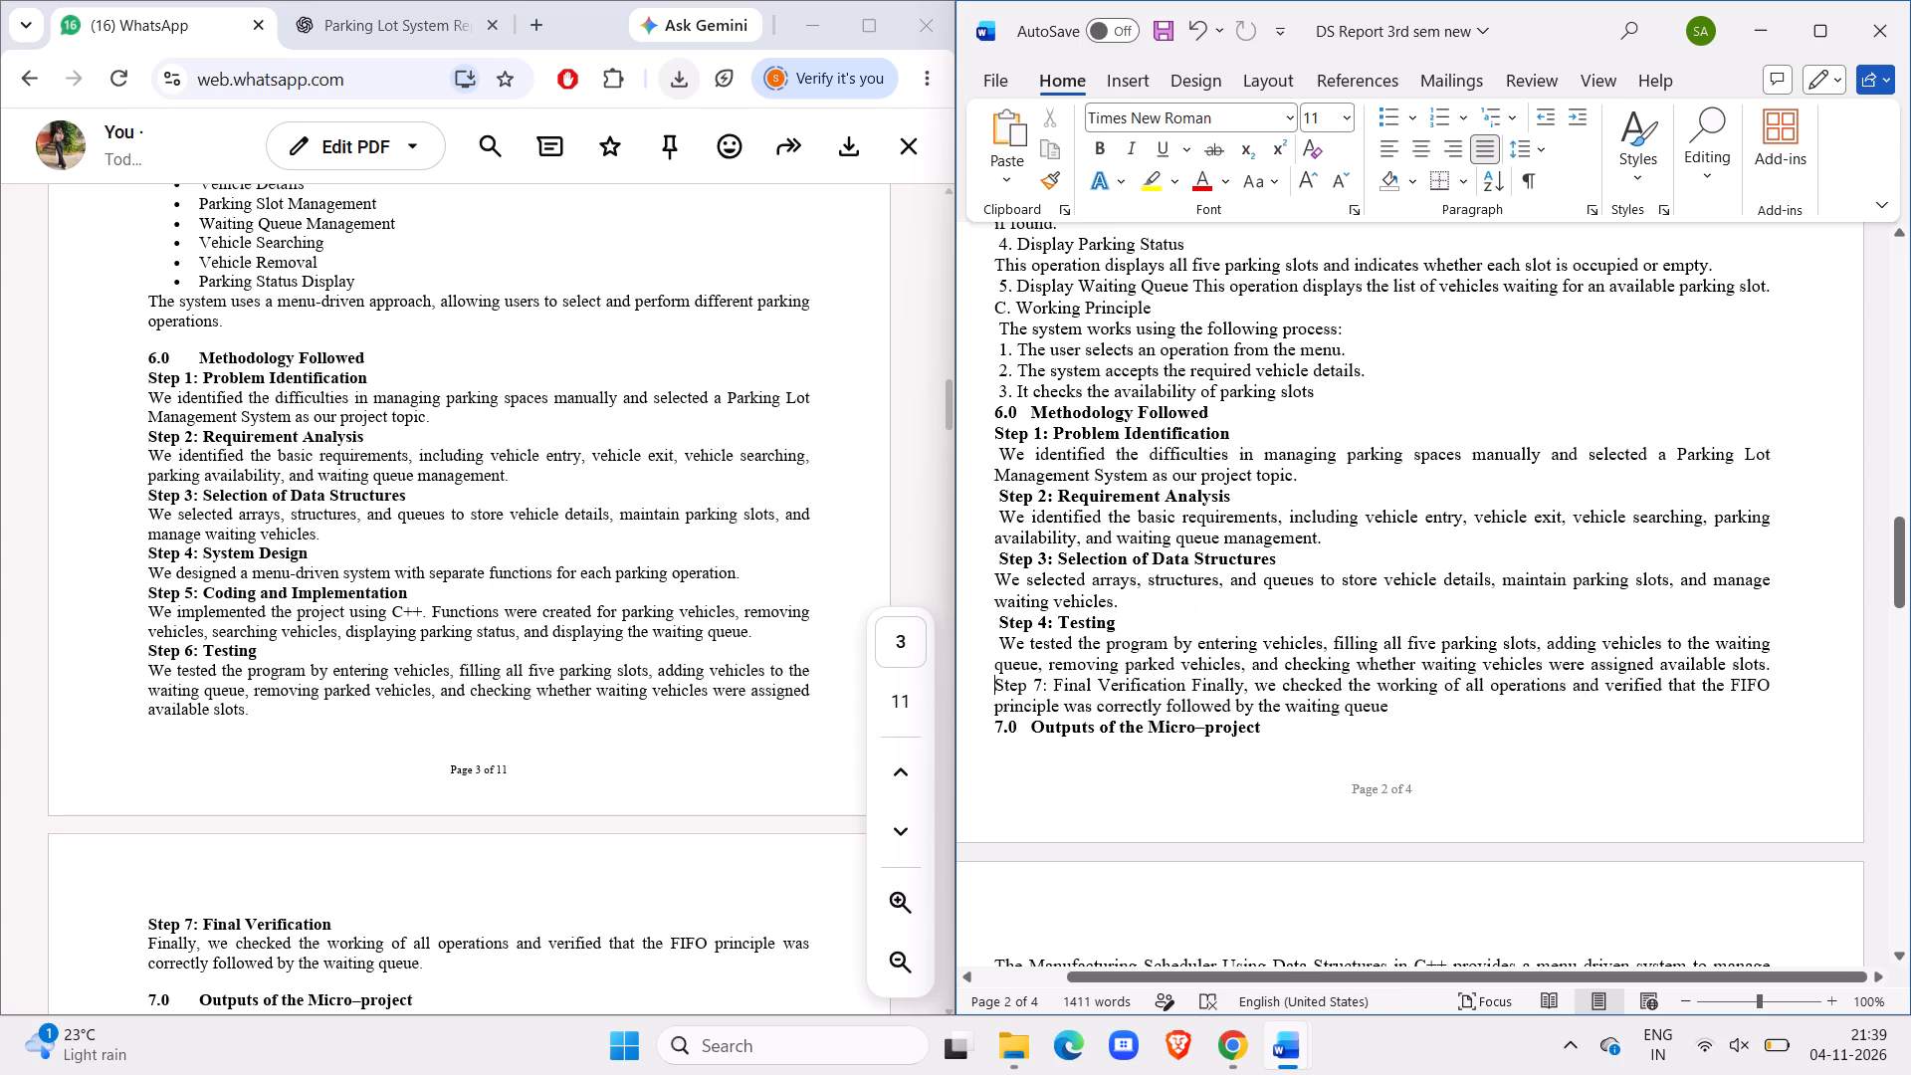
Renumber the Final Verification heading in the methodology section as Step 5.
click(1041, 684)
key(BackSpace)
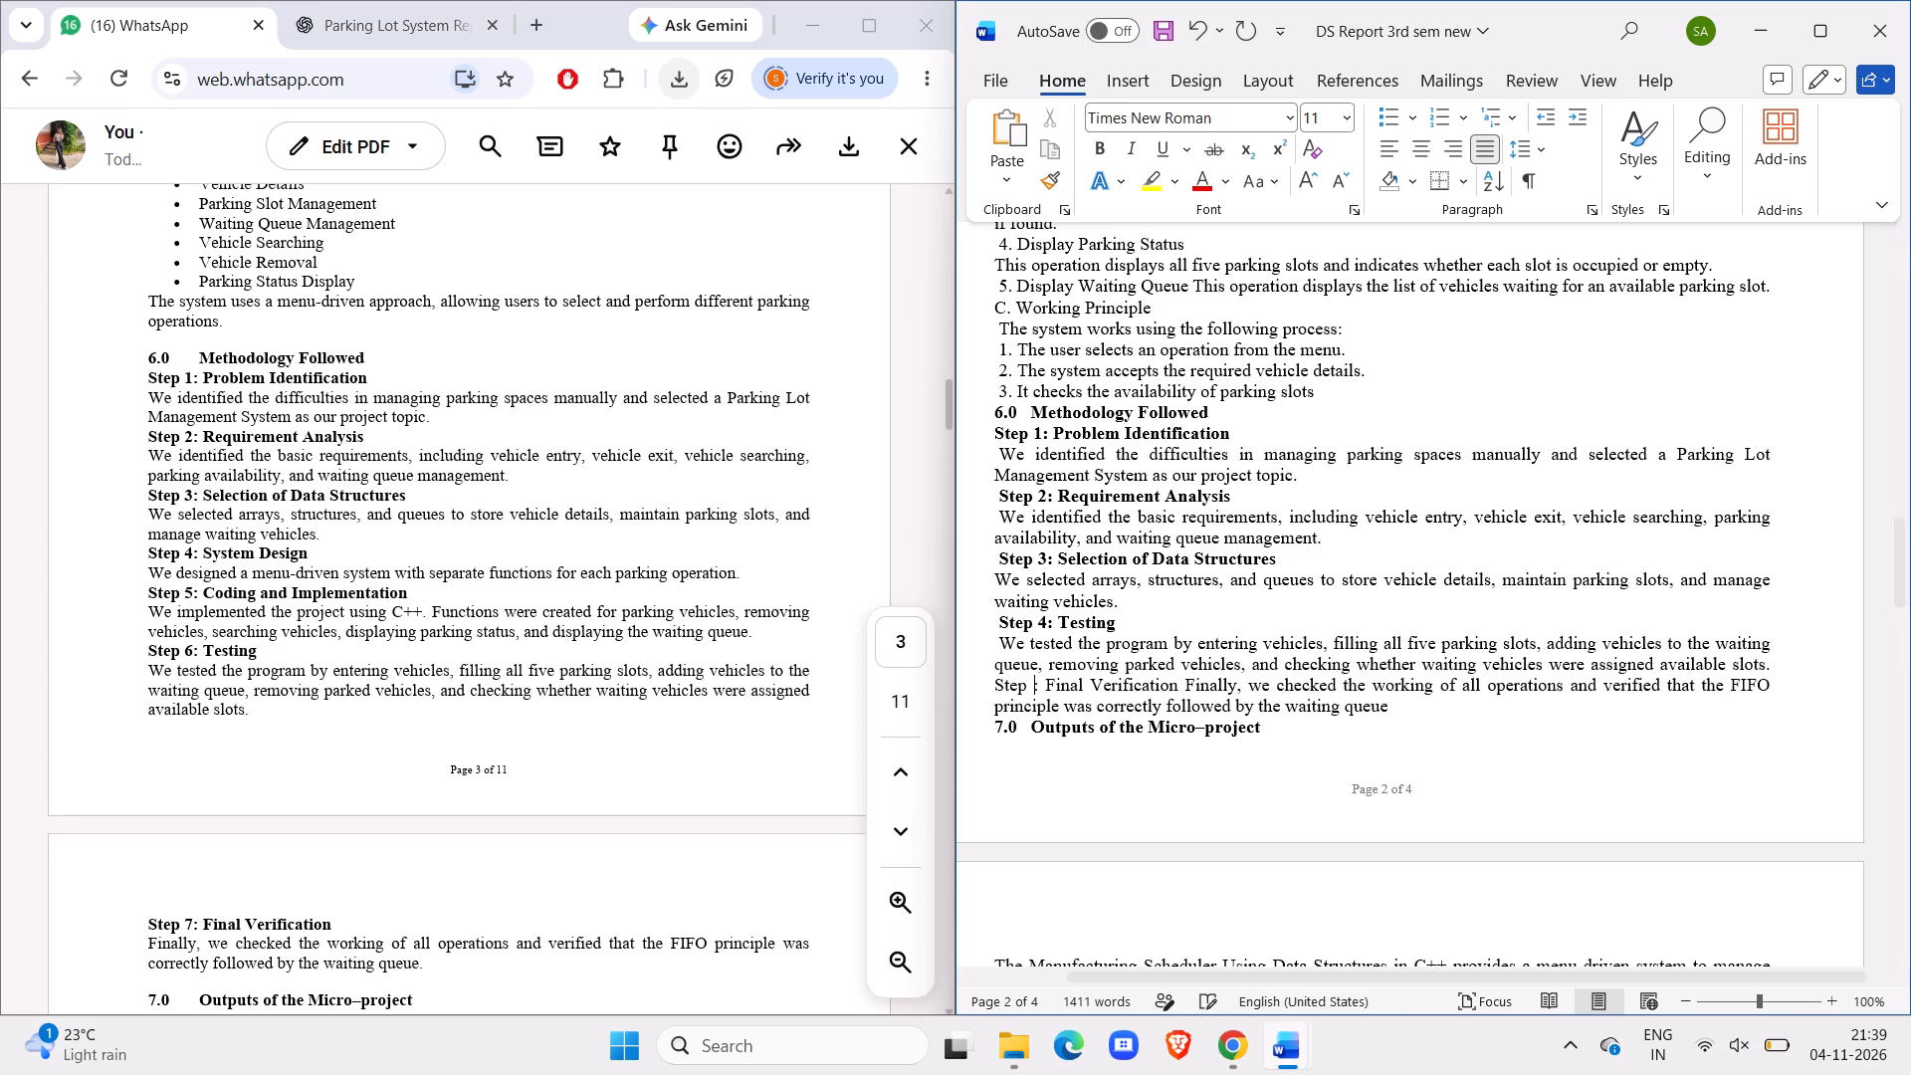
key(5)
Make the Step 5: Final Verification heading bold and move its description onto a new line below it.
drag(996, 687, 1006, 686)
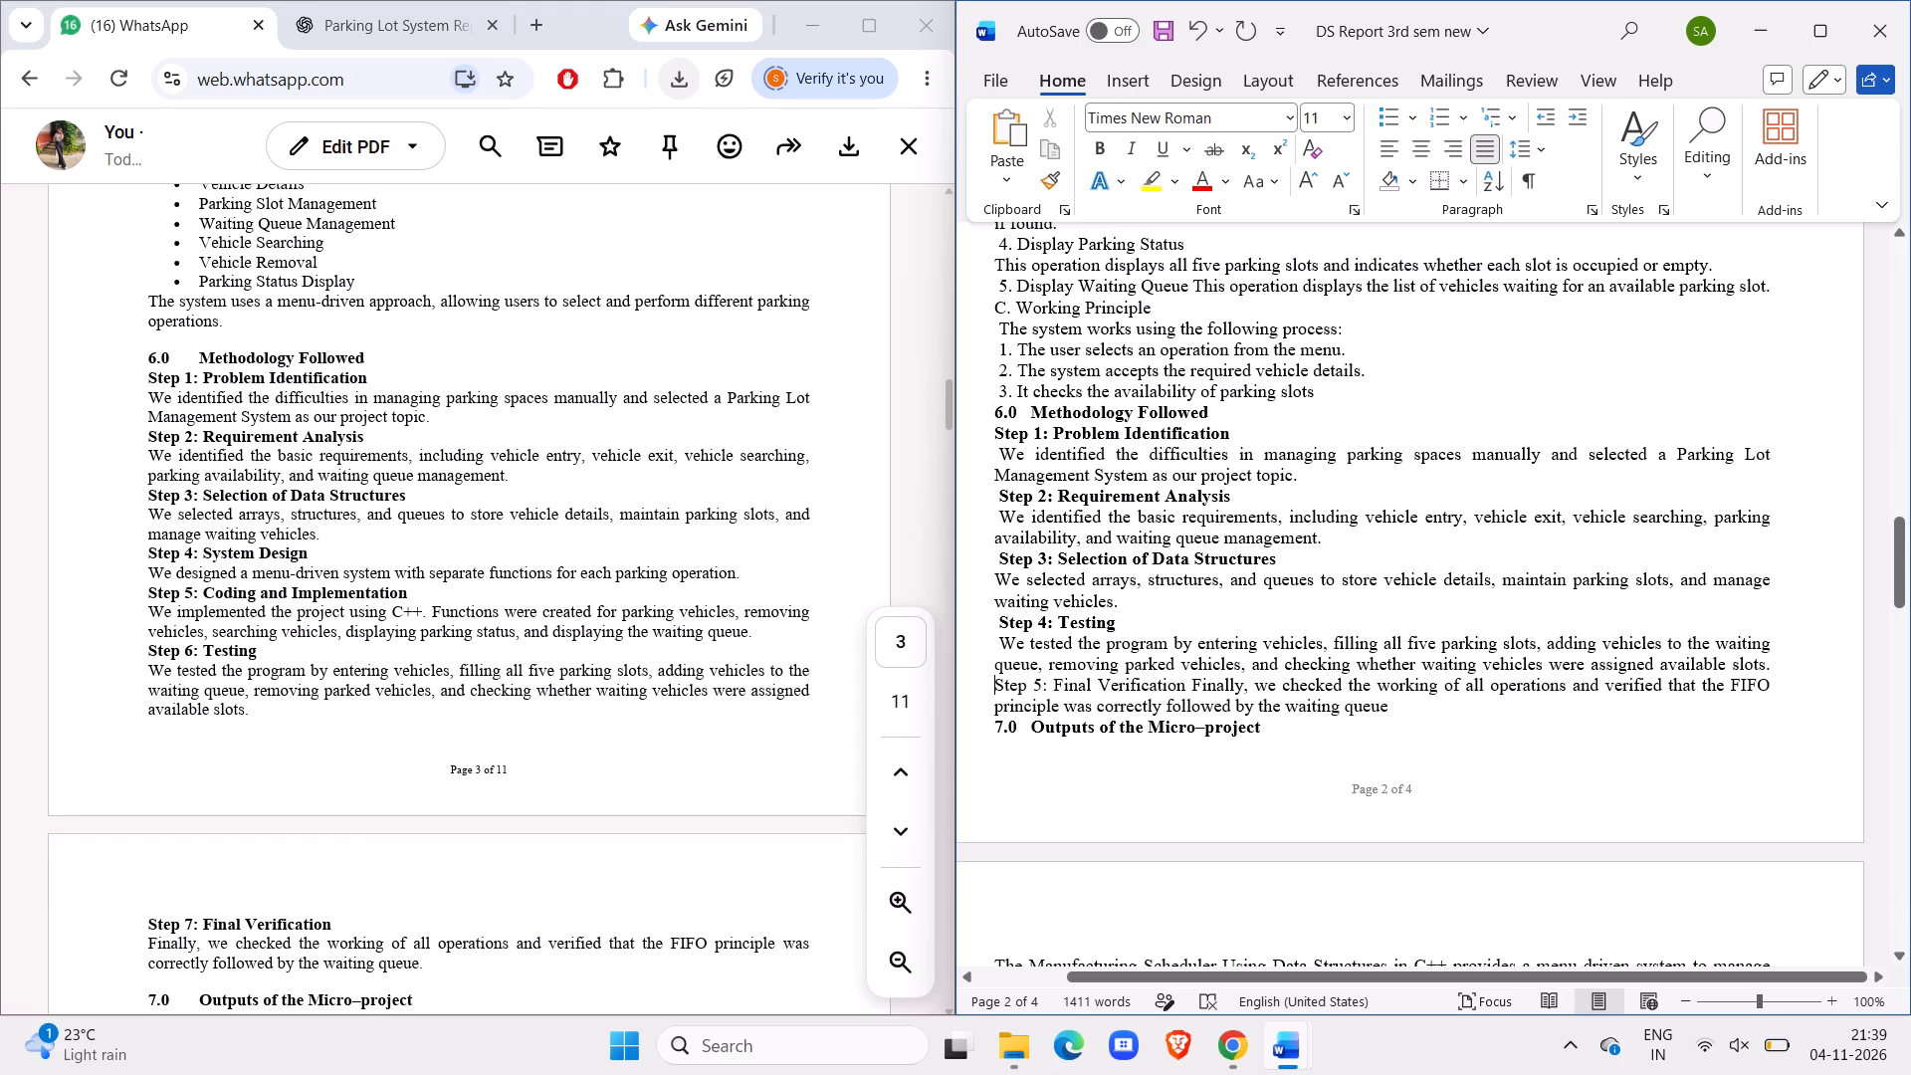
drag(1006, 686, 1220, 692)
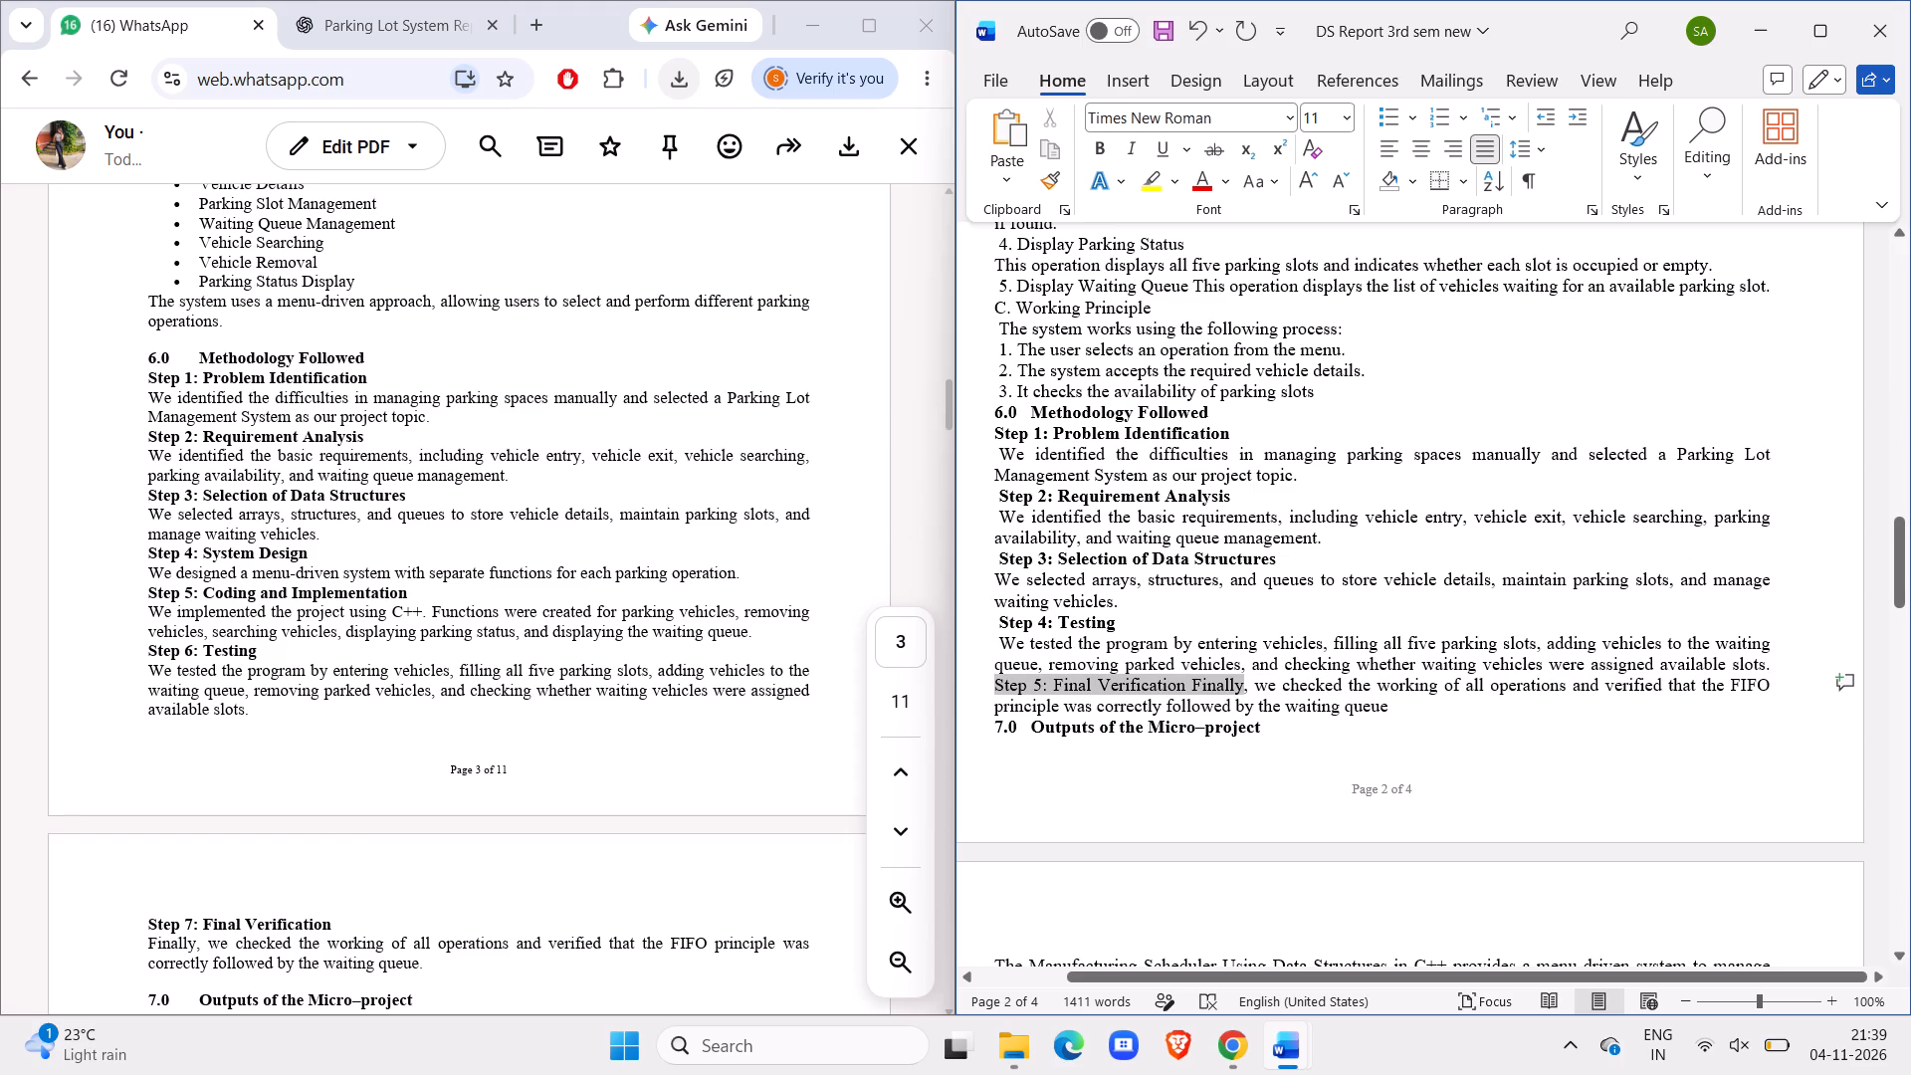
drag(1220, 692, 1188, 686)
drag(1188, 686, 1187, 686)
click(1217, 647)
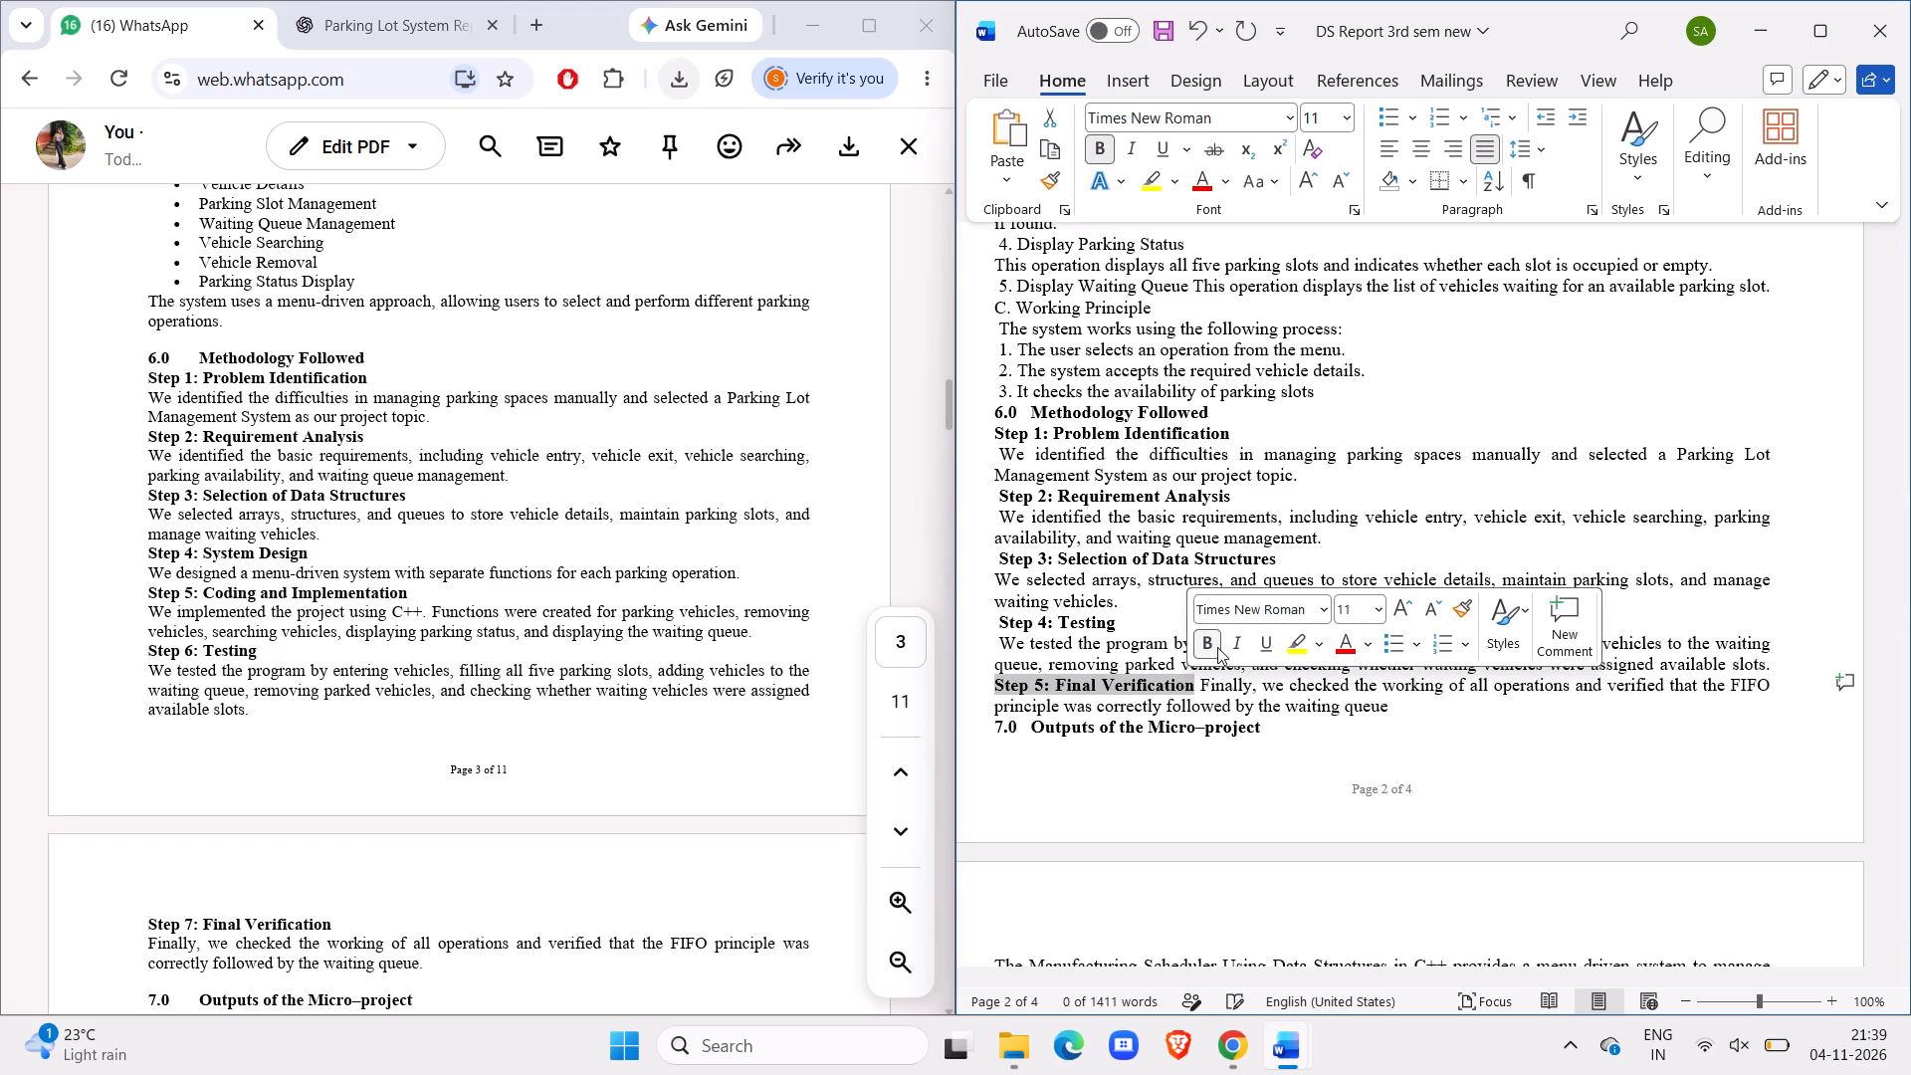
click(1190, 682)
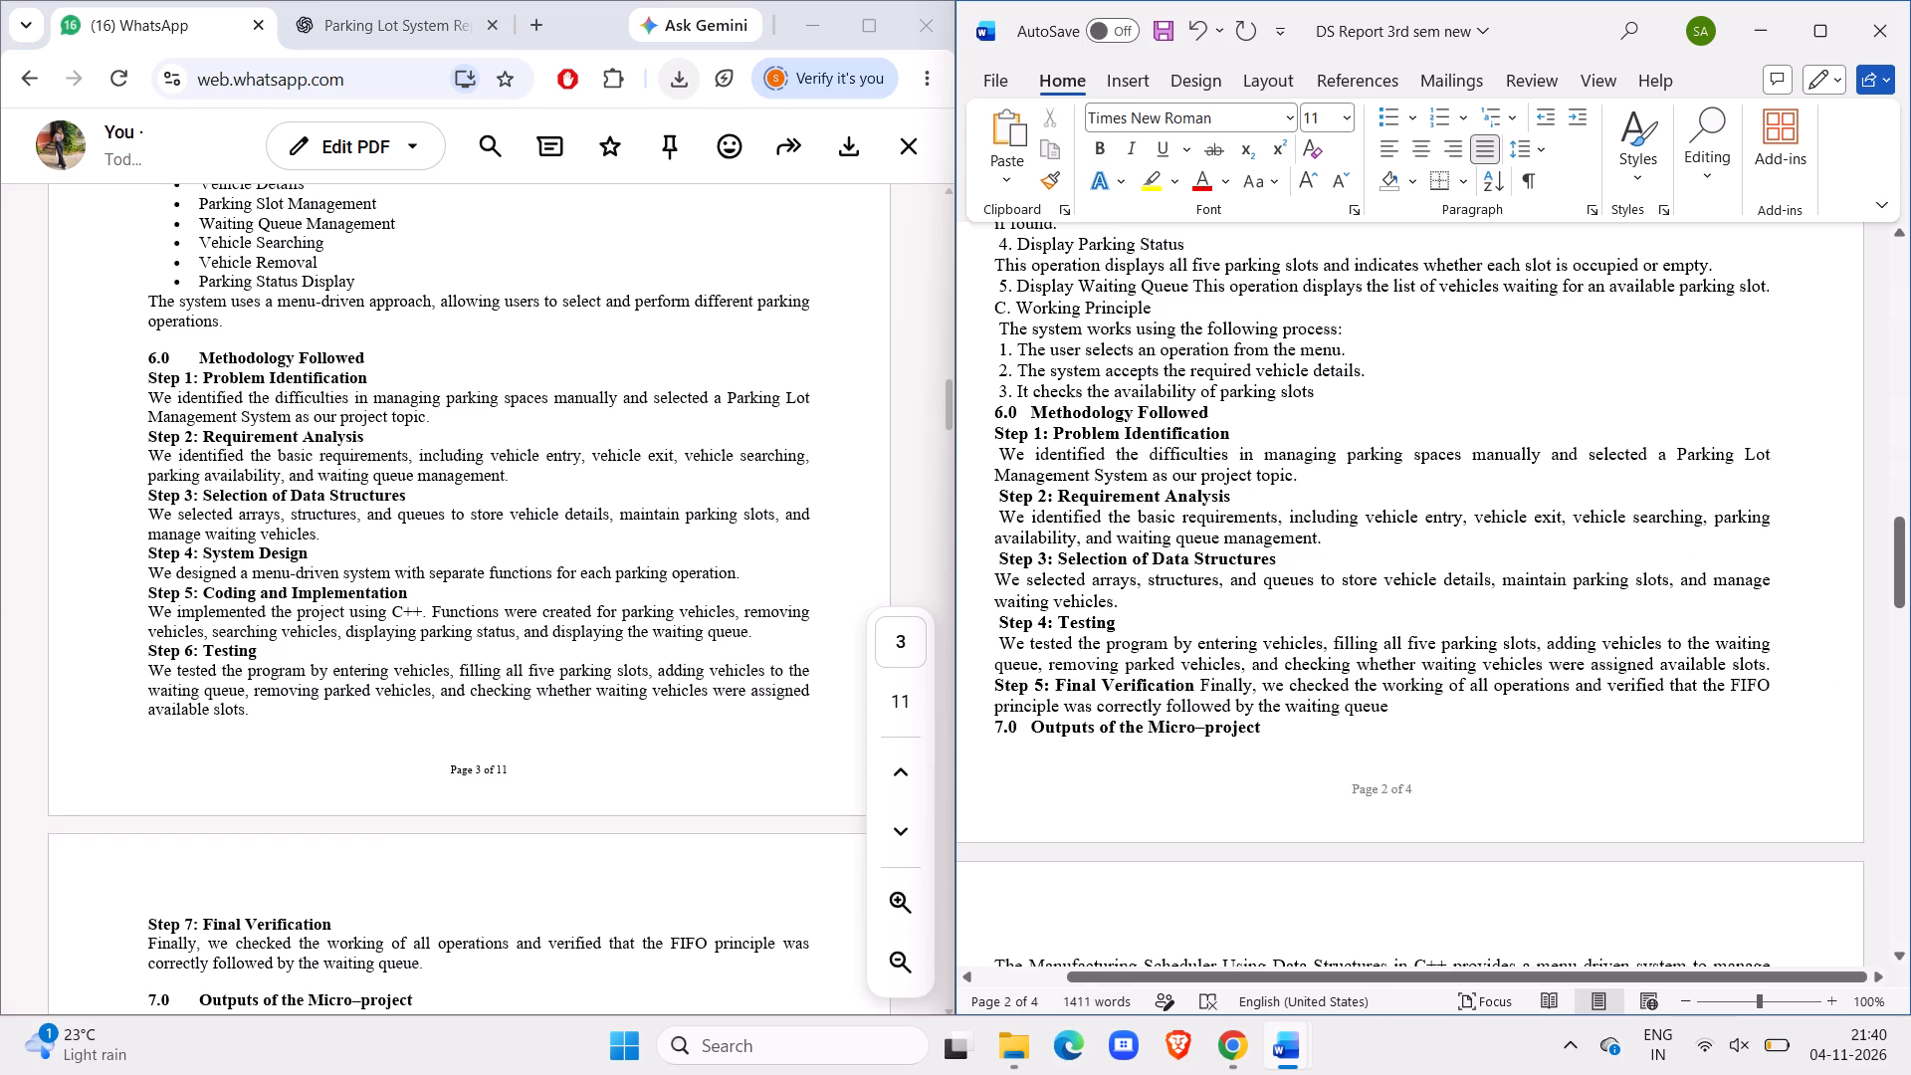
key(Return)
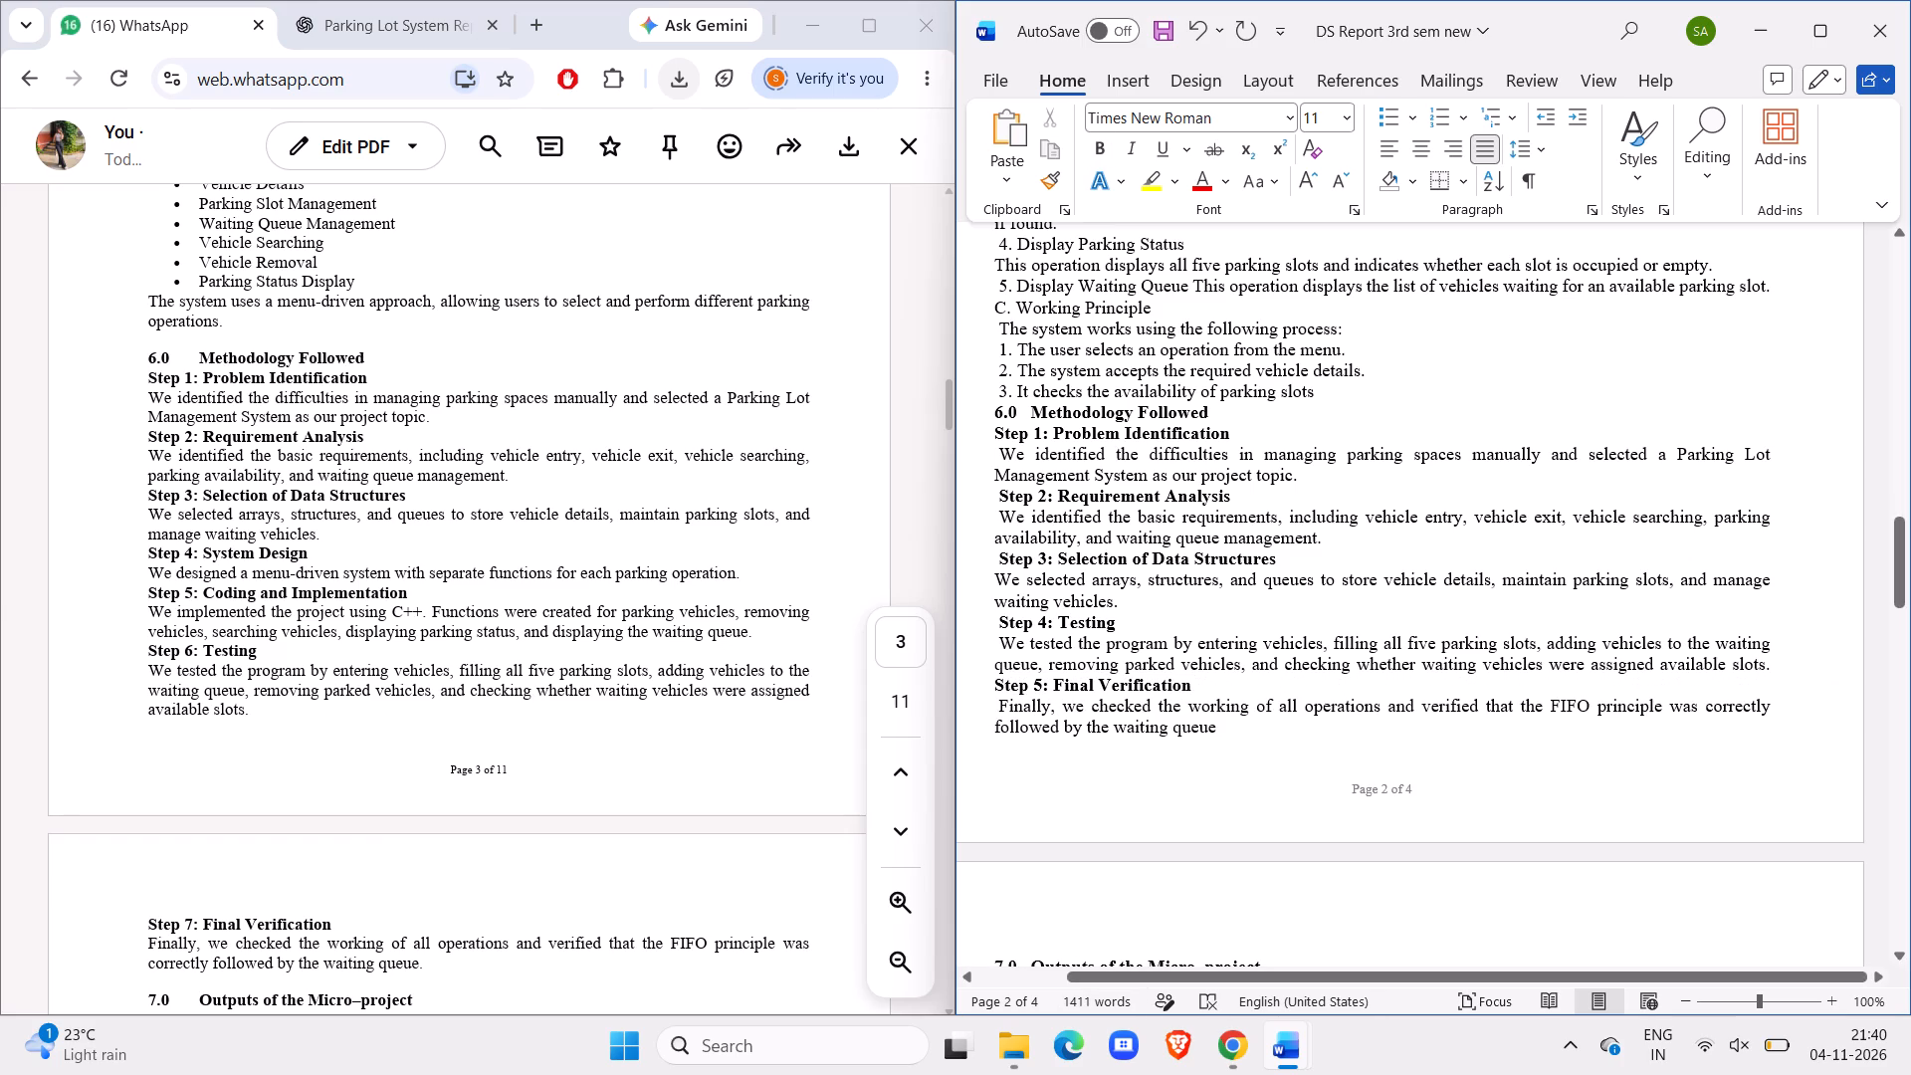
Examine section 7.0 Outputs of the Micro-project in both the report and the reference PDF.
scroll(1134, 782, down, 2)
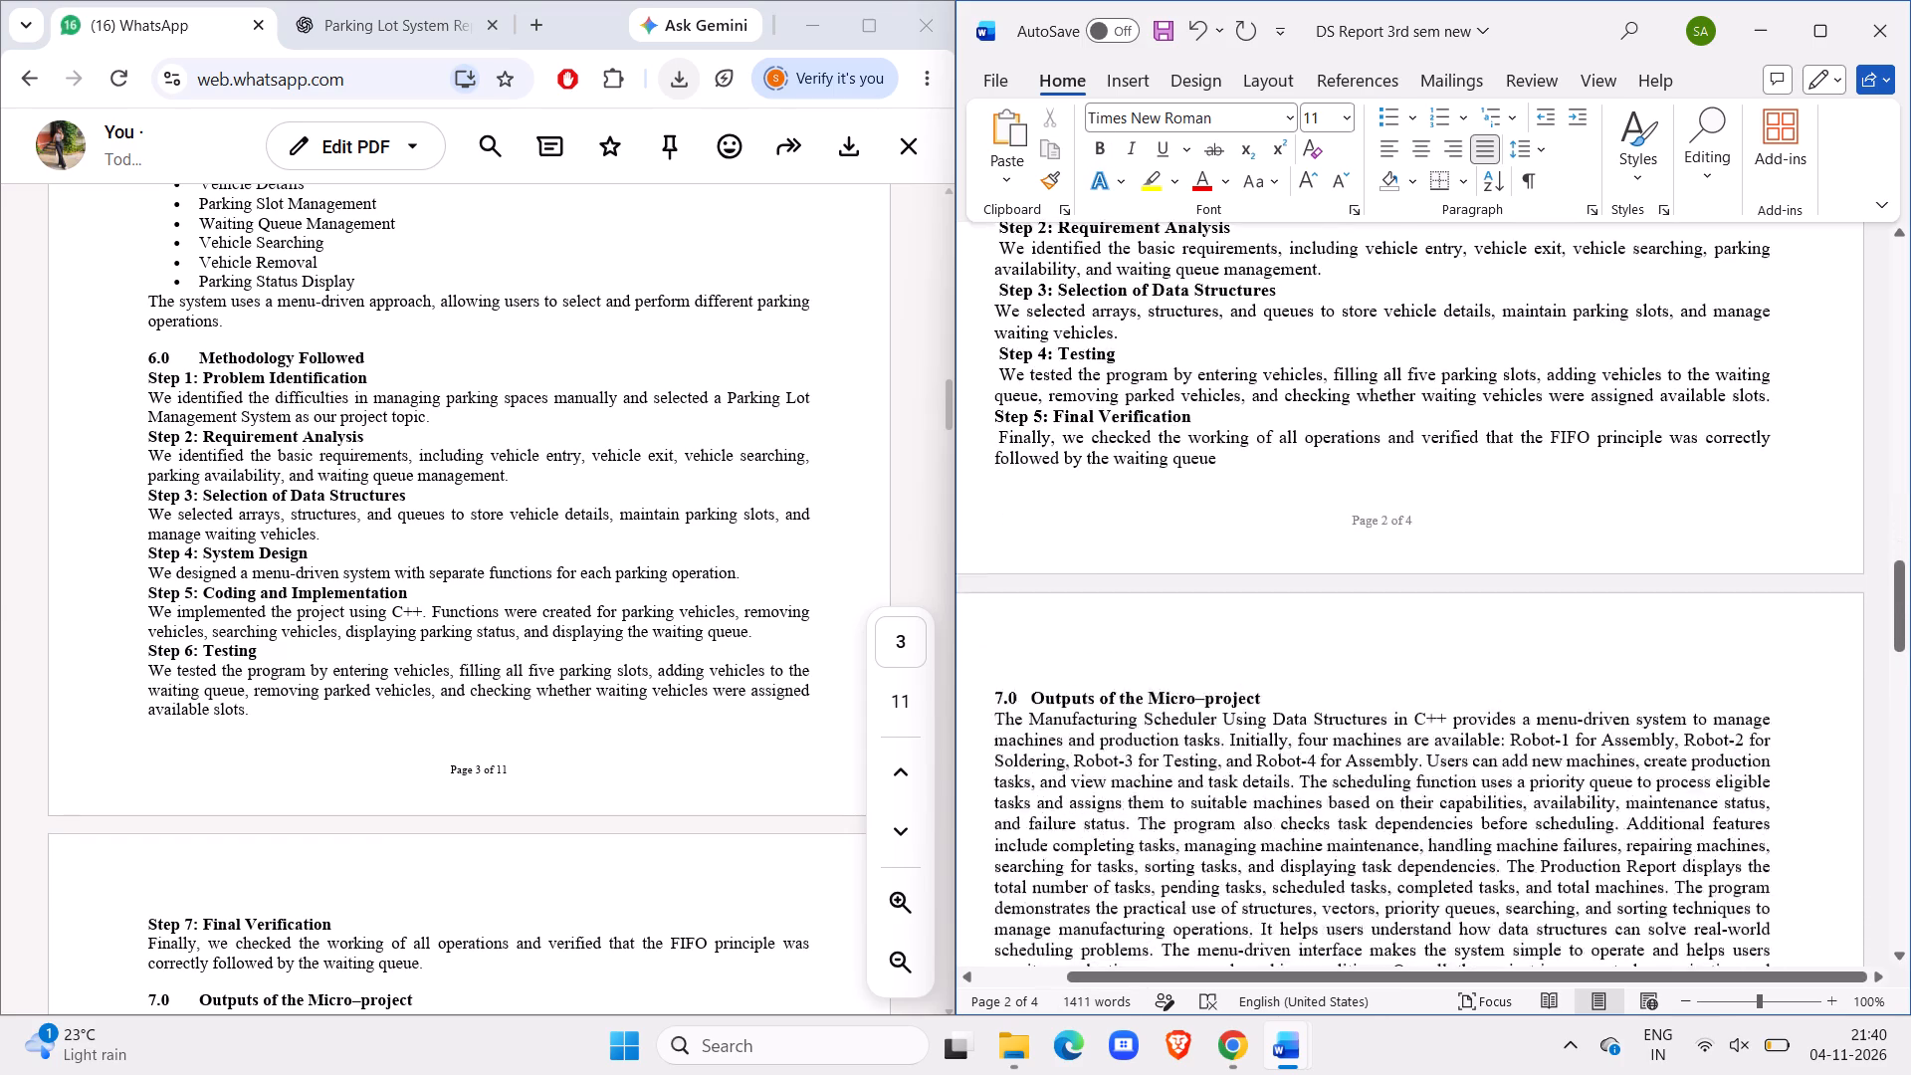
scroll(1134, 782, down, 1)
scroll(592, 789, down, 3)
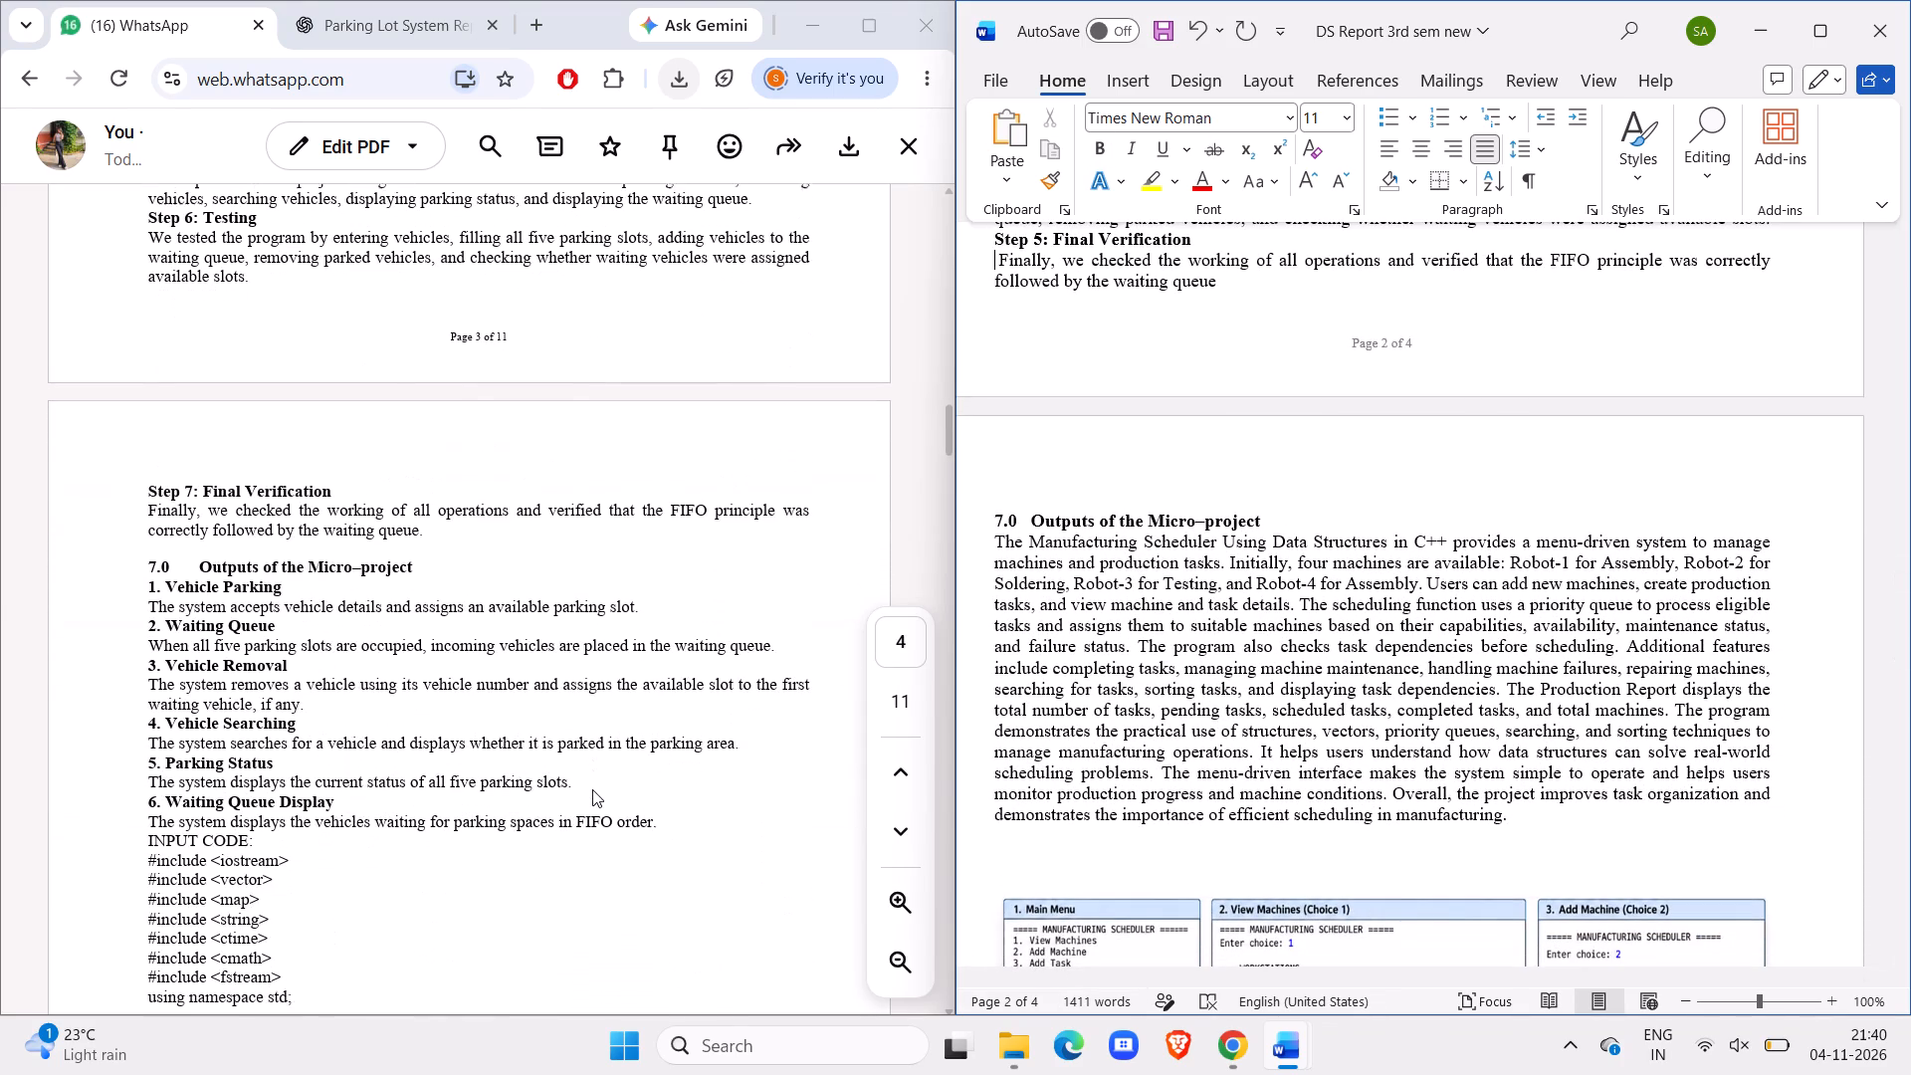
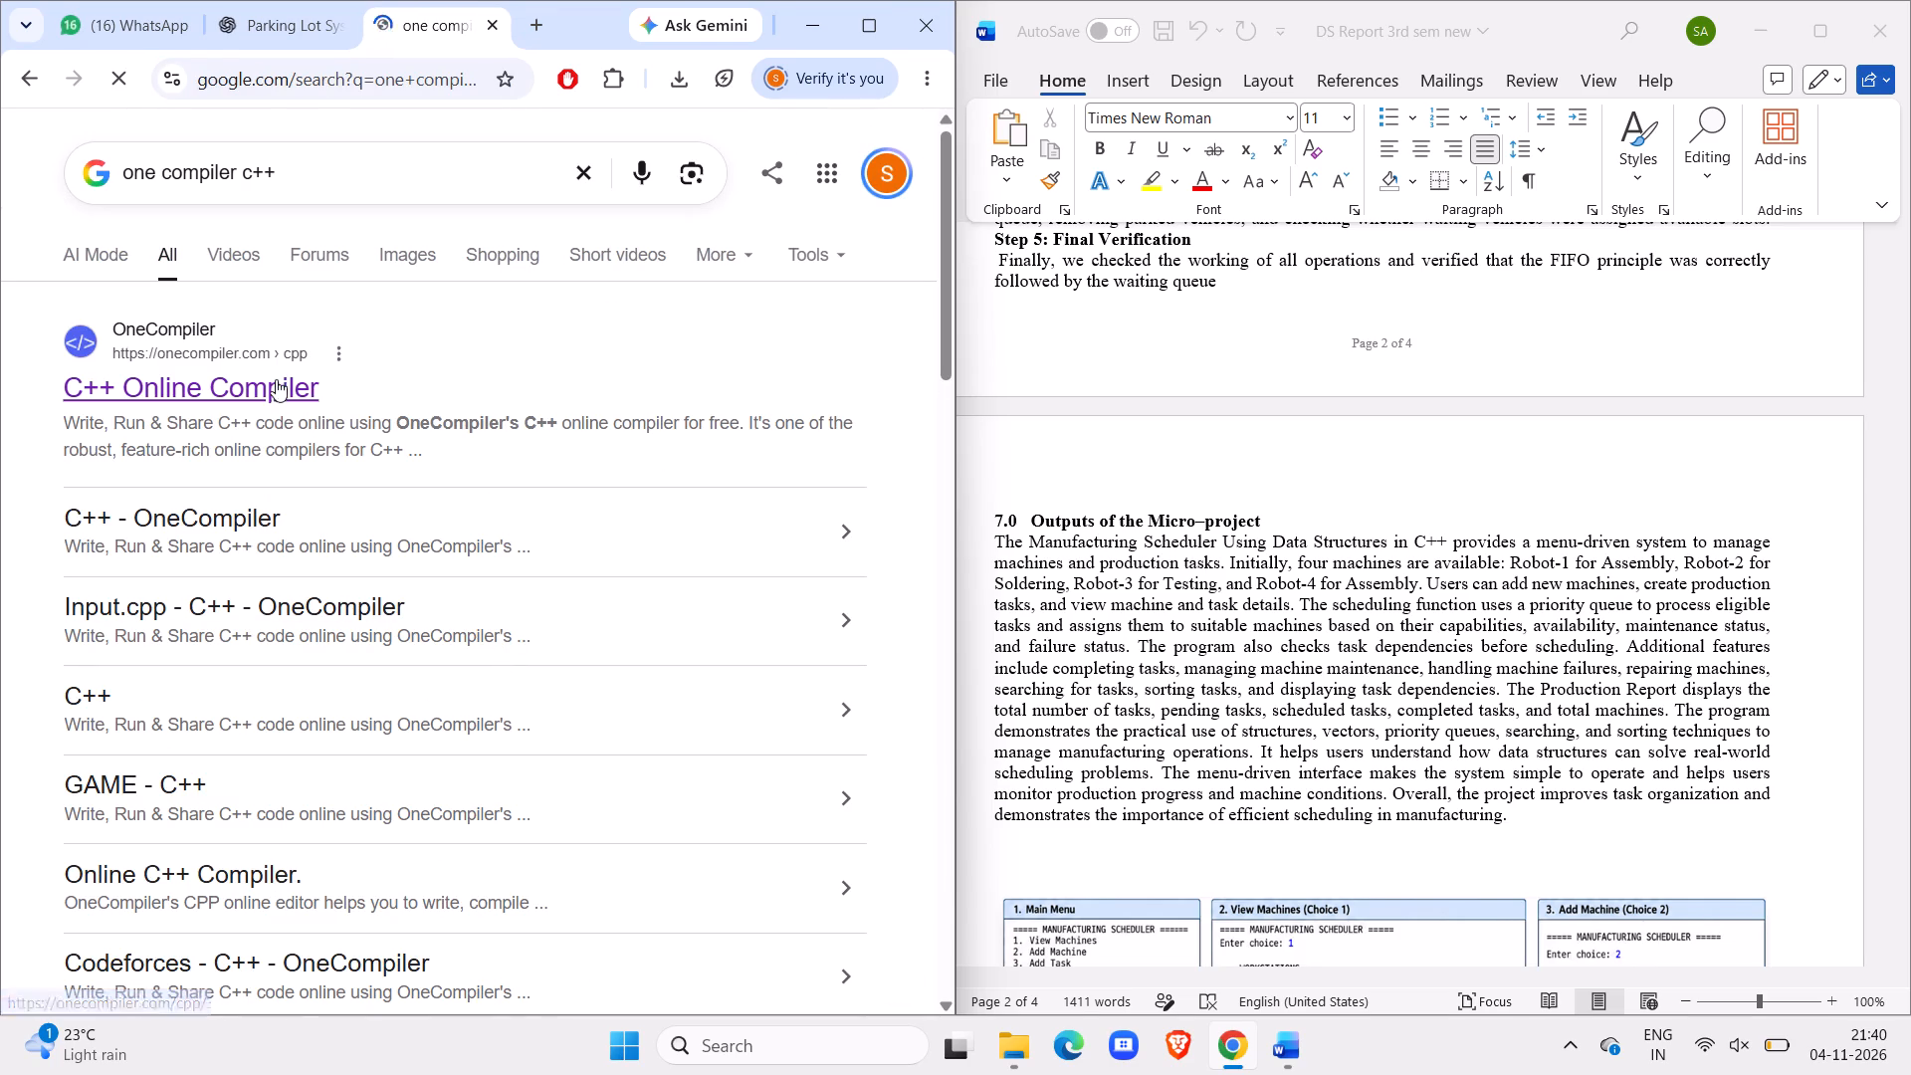
Open OneCompiler's C++ Online Compiler from the search results.
click(274, 381)
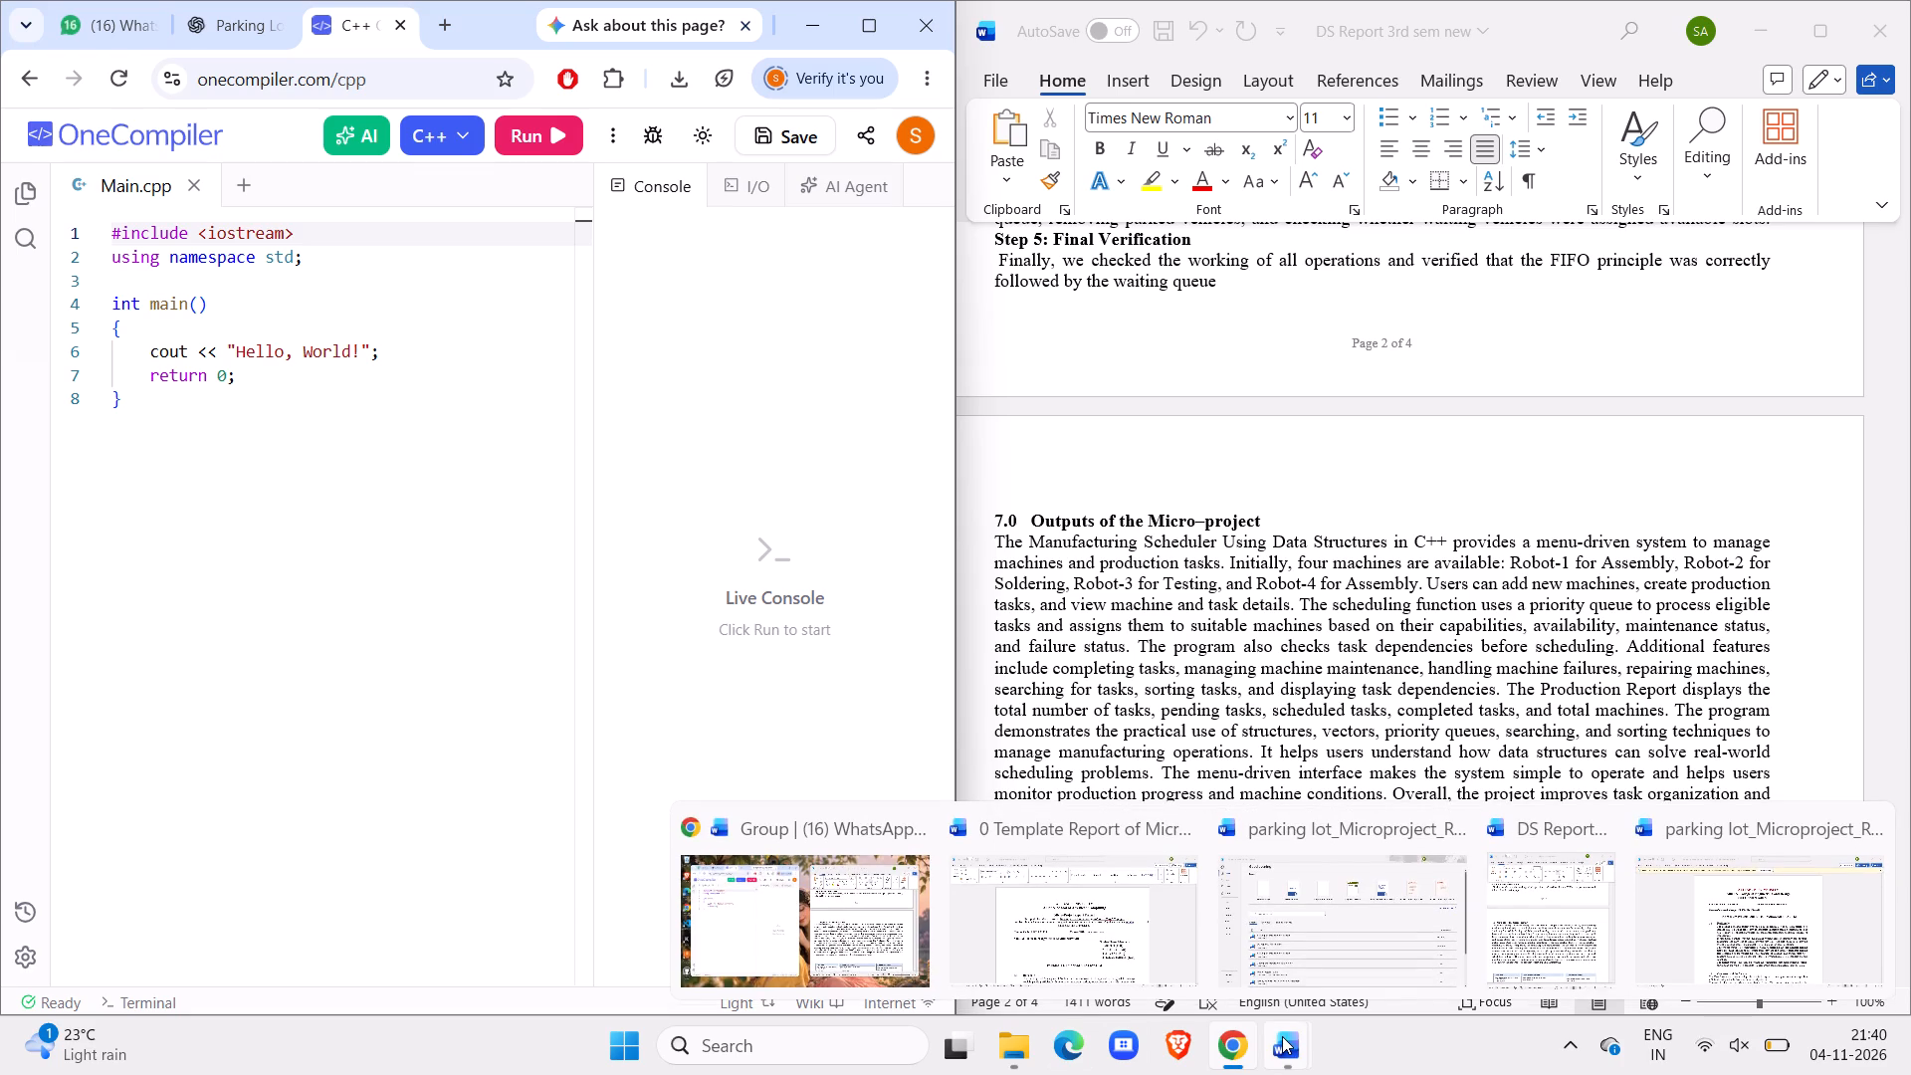
Switch to Word and look through the template report and parking lot_Microproject_Report_ (1) for the INPUT CODE listing.
click(1589, 947)
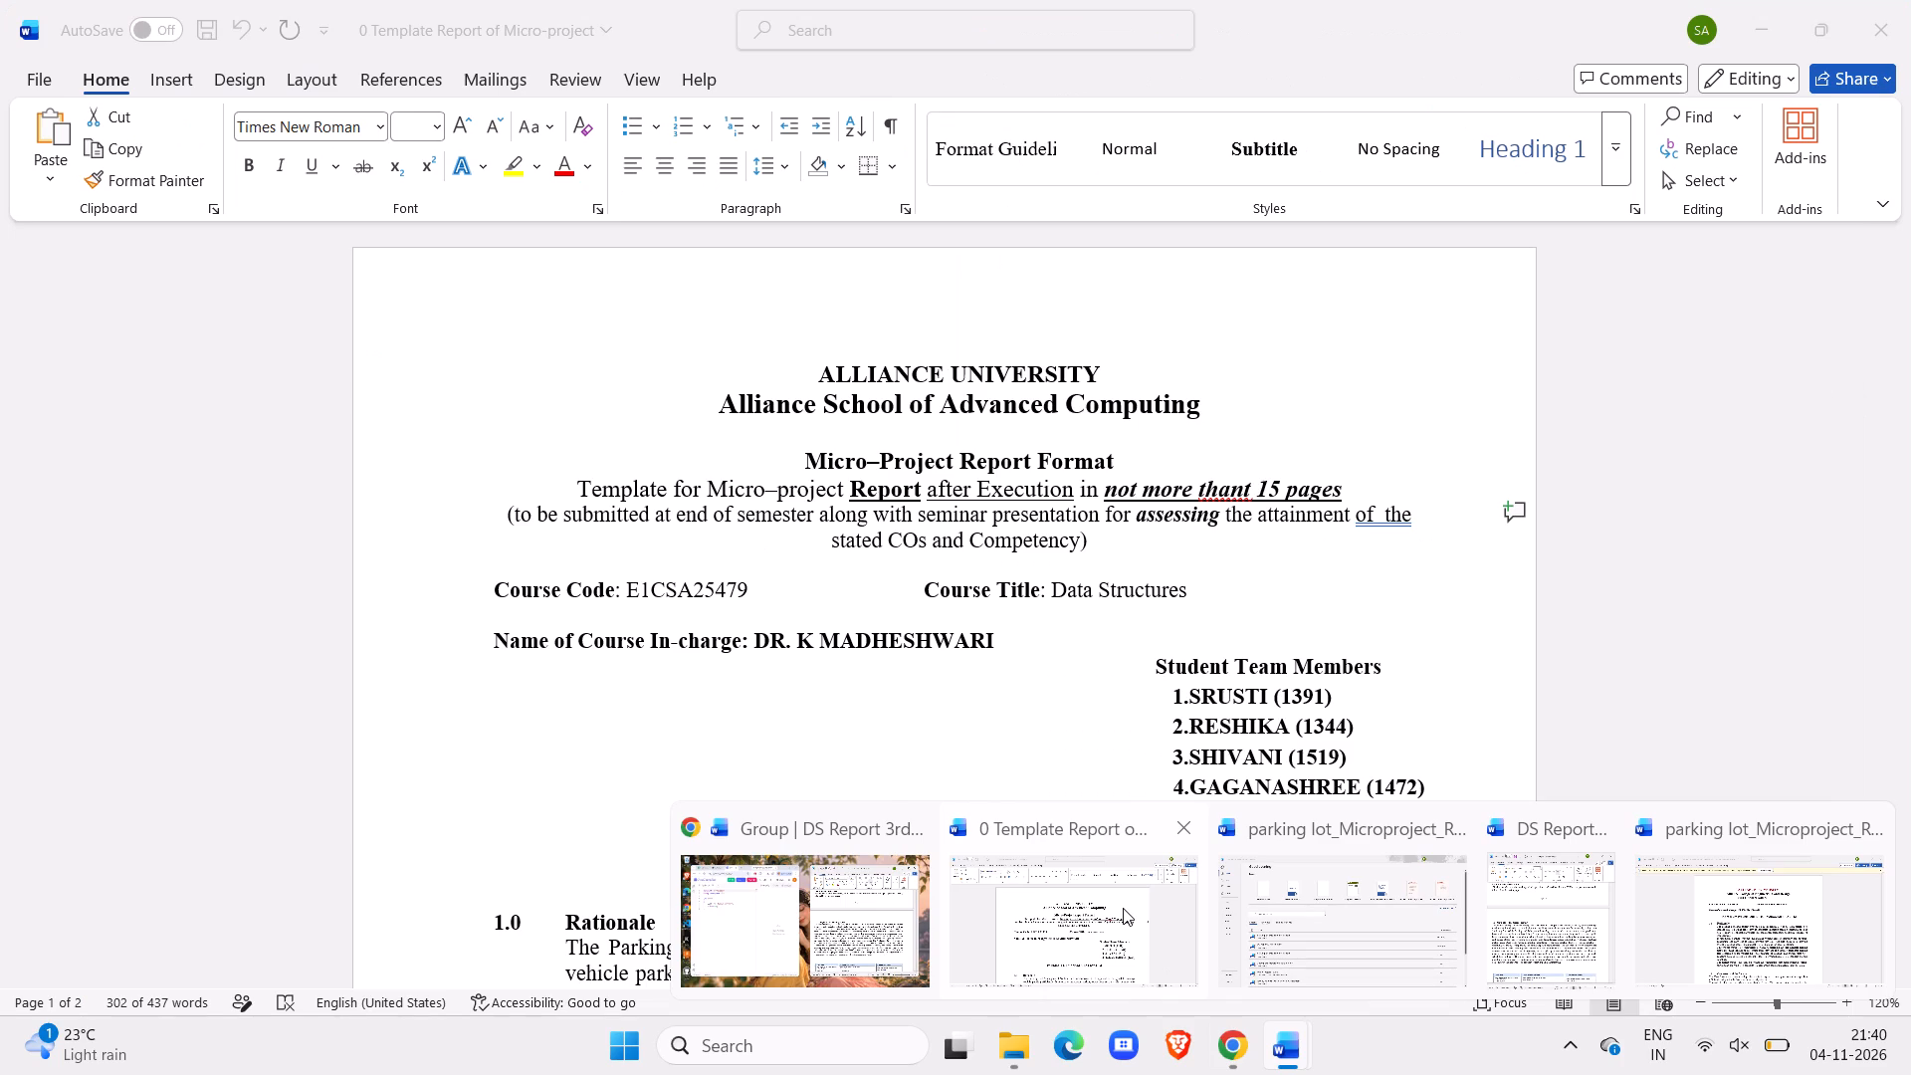
click(1123, 908)
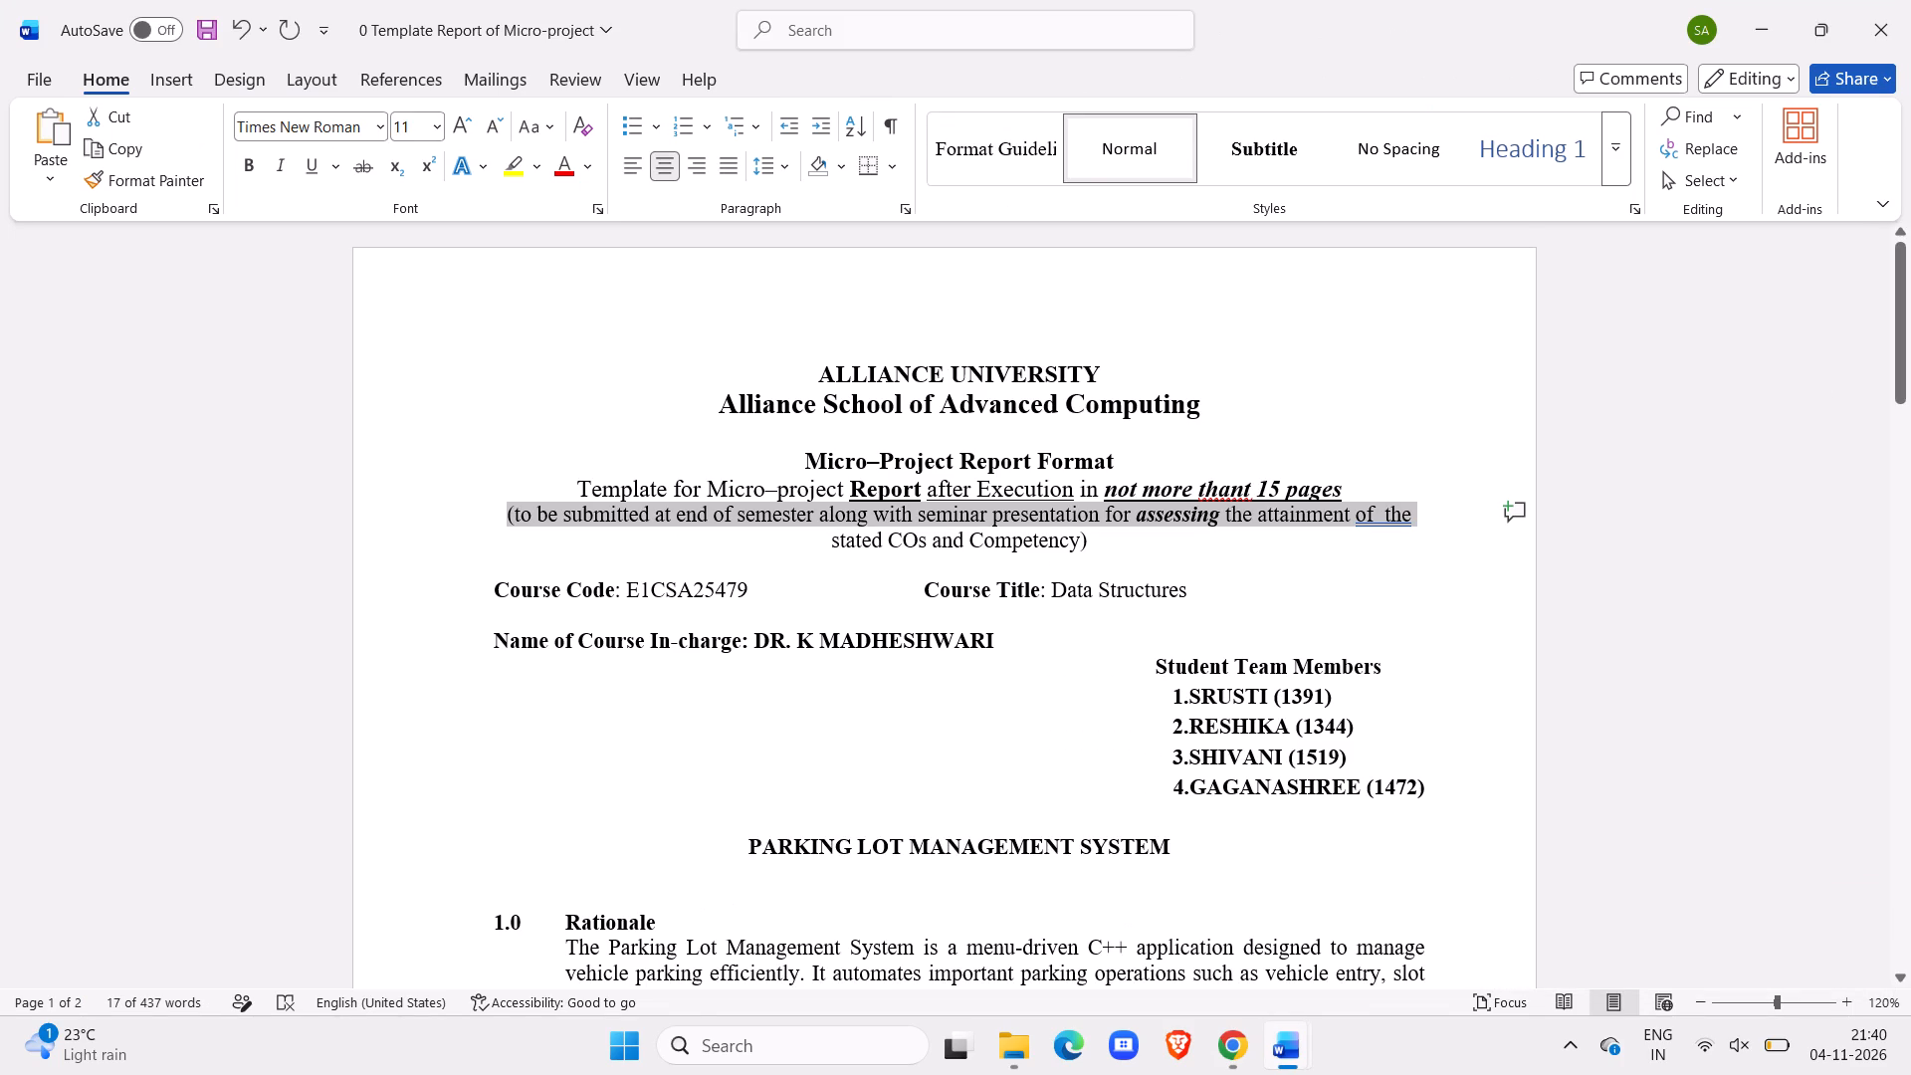
scroll(1076, 816, down, 13)
scroll(1076, 816, up, 11)
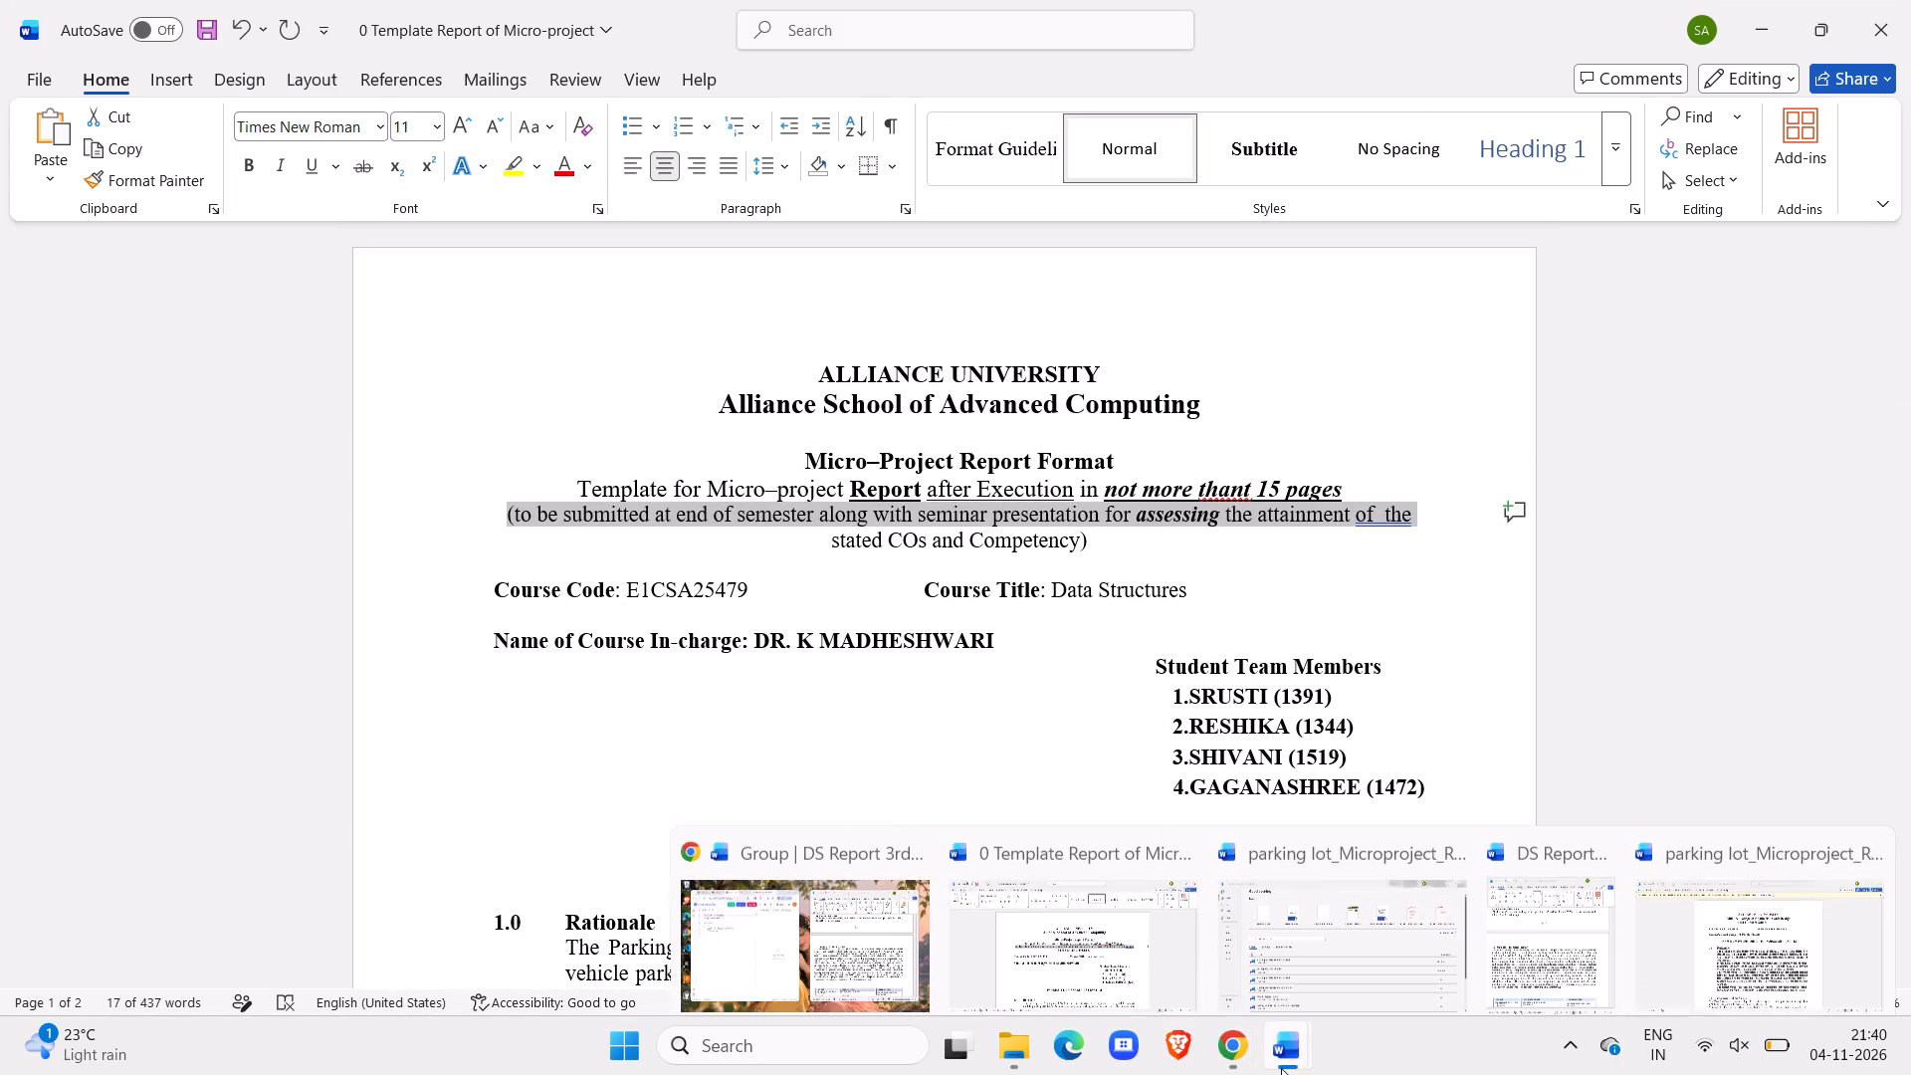
click(1702, 944)
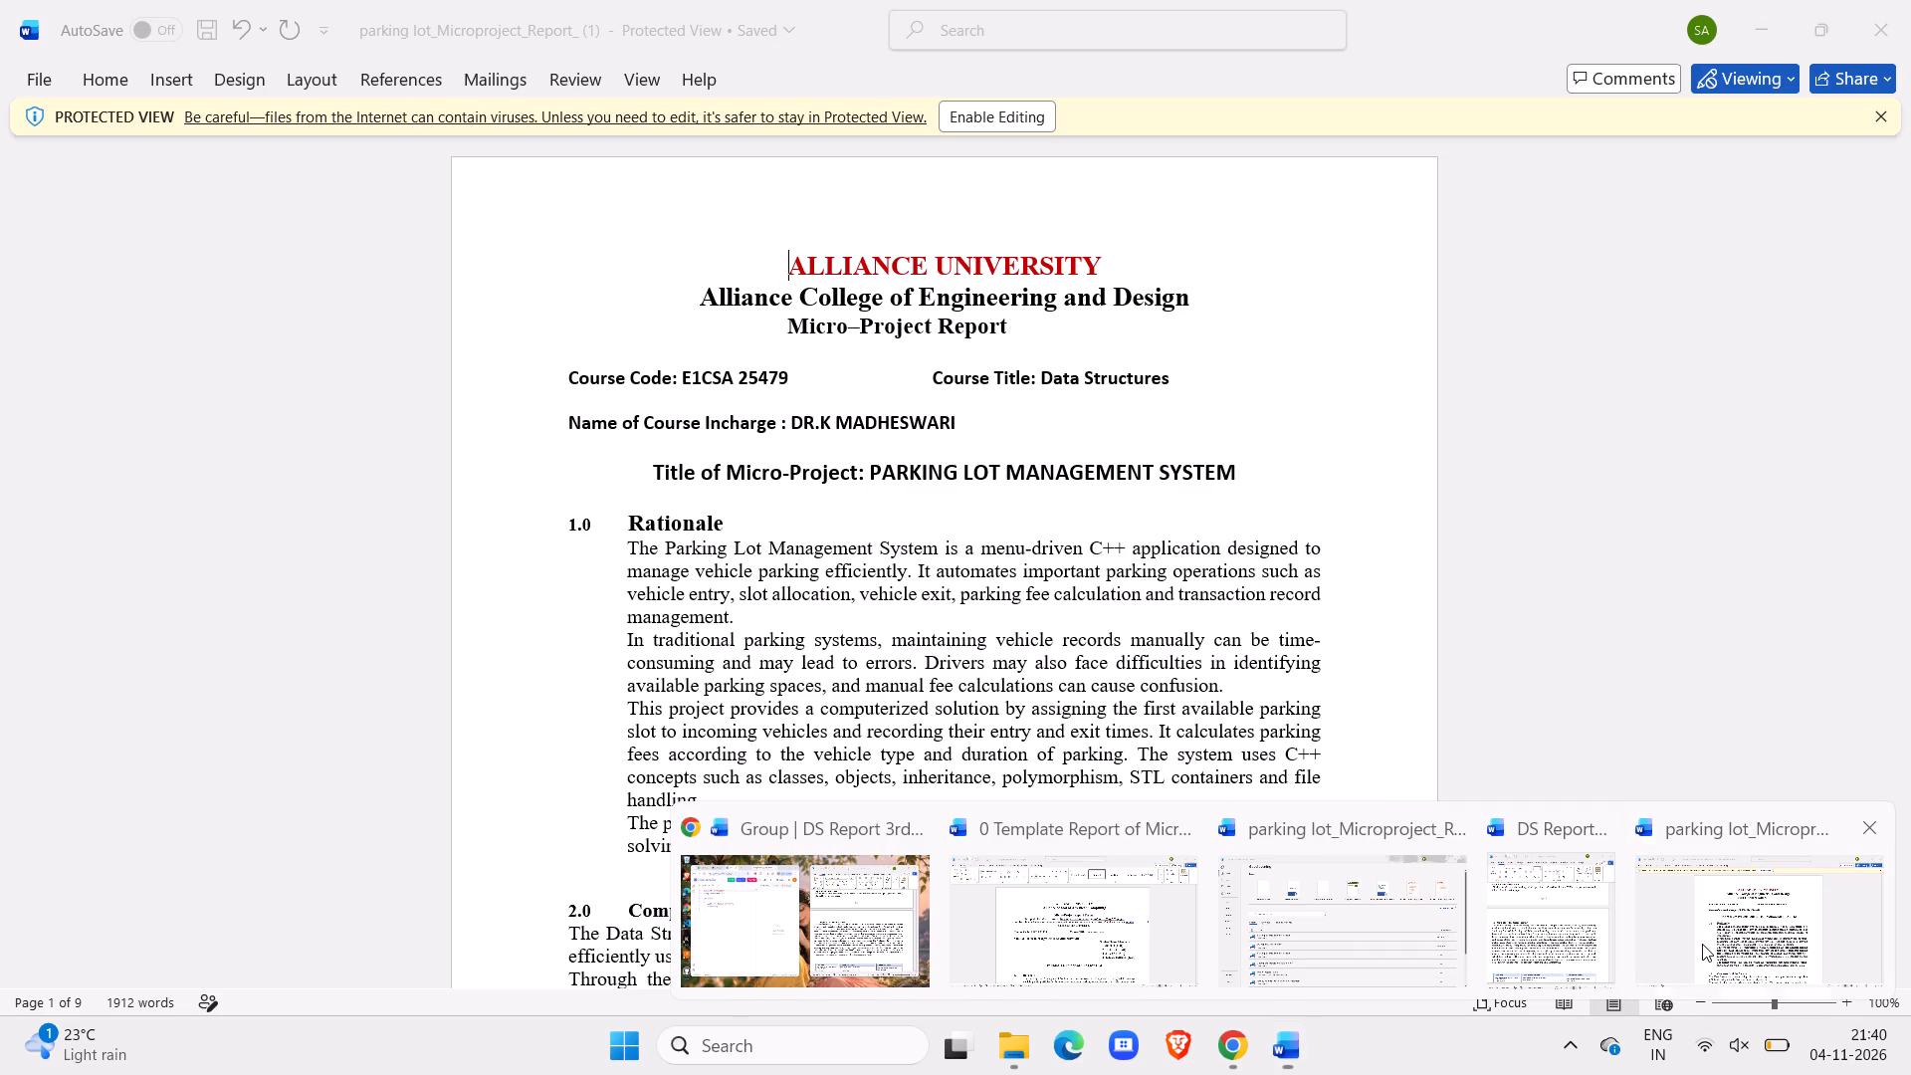
scroll(1311, 888, down, 9)
scroll(1311, 888, up, 3)
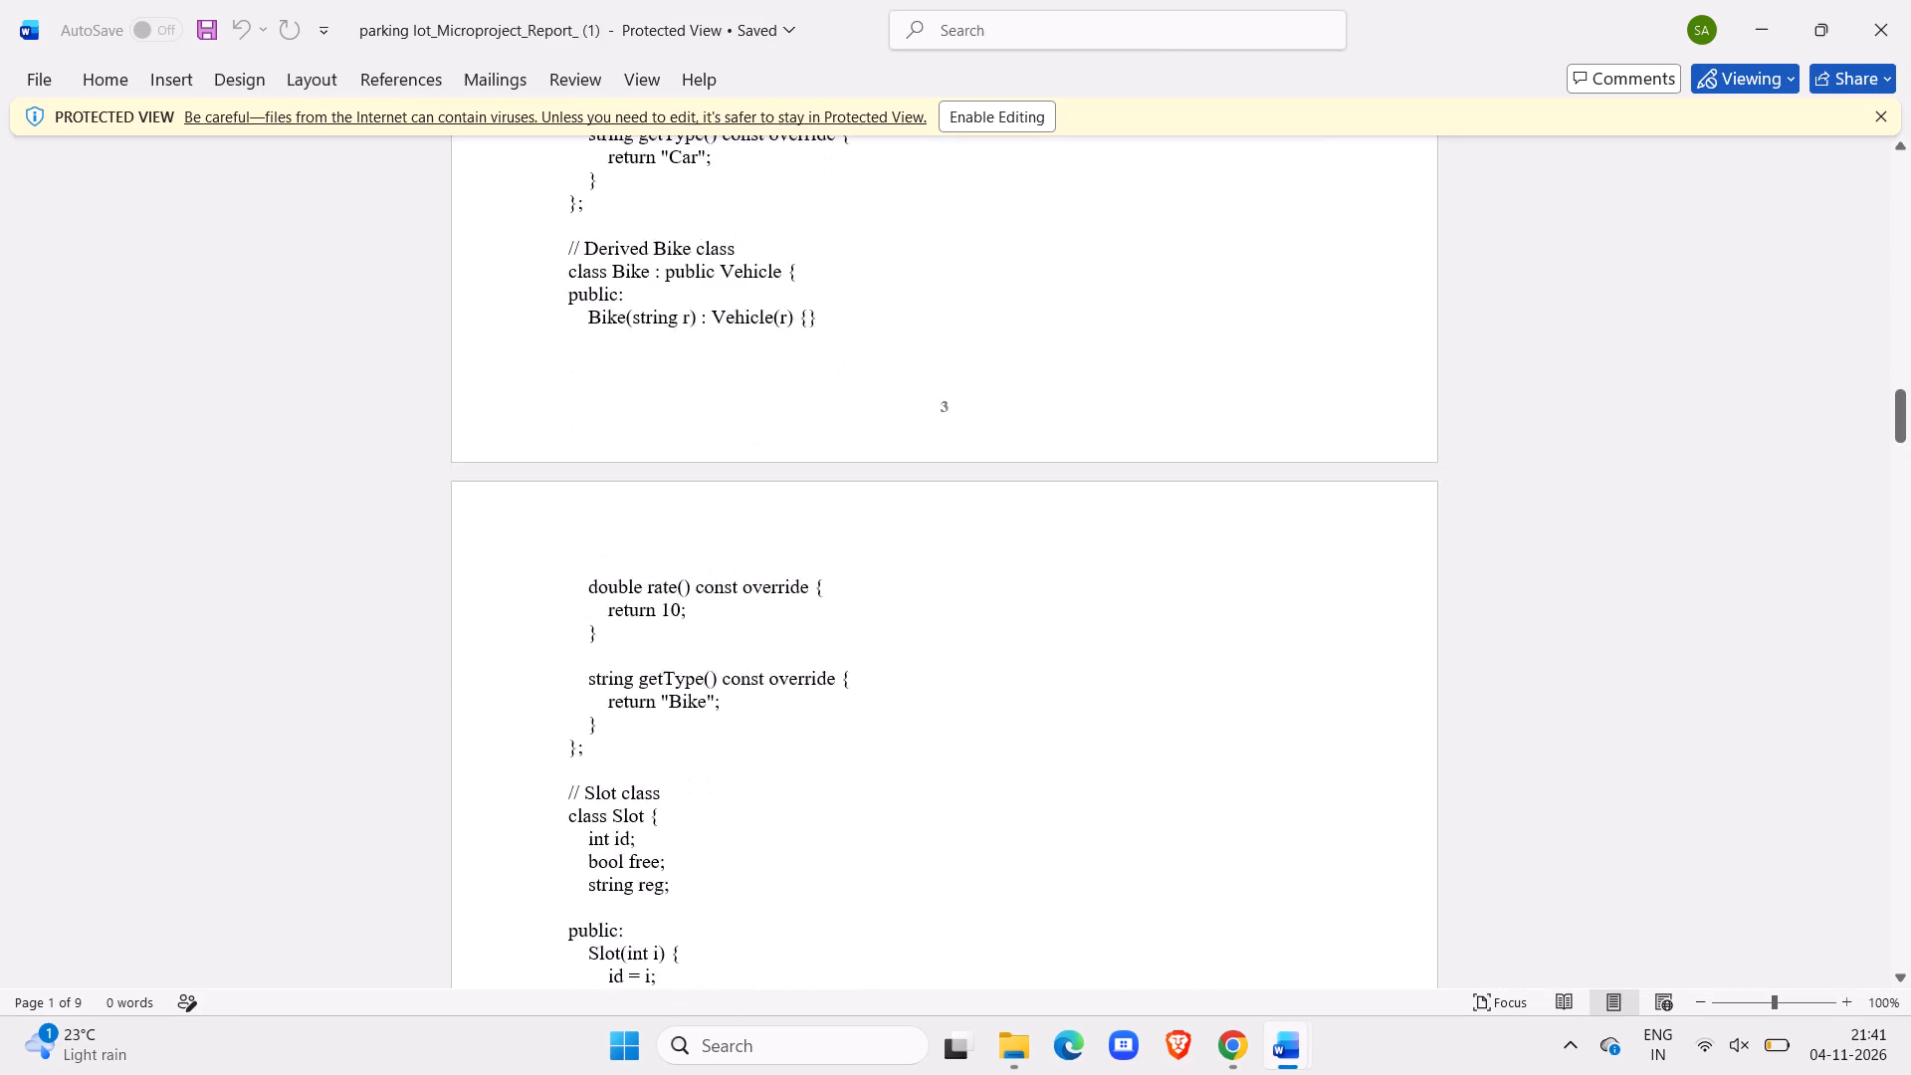
scroll(1311, 888, up, 1)
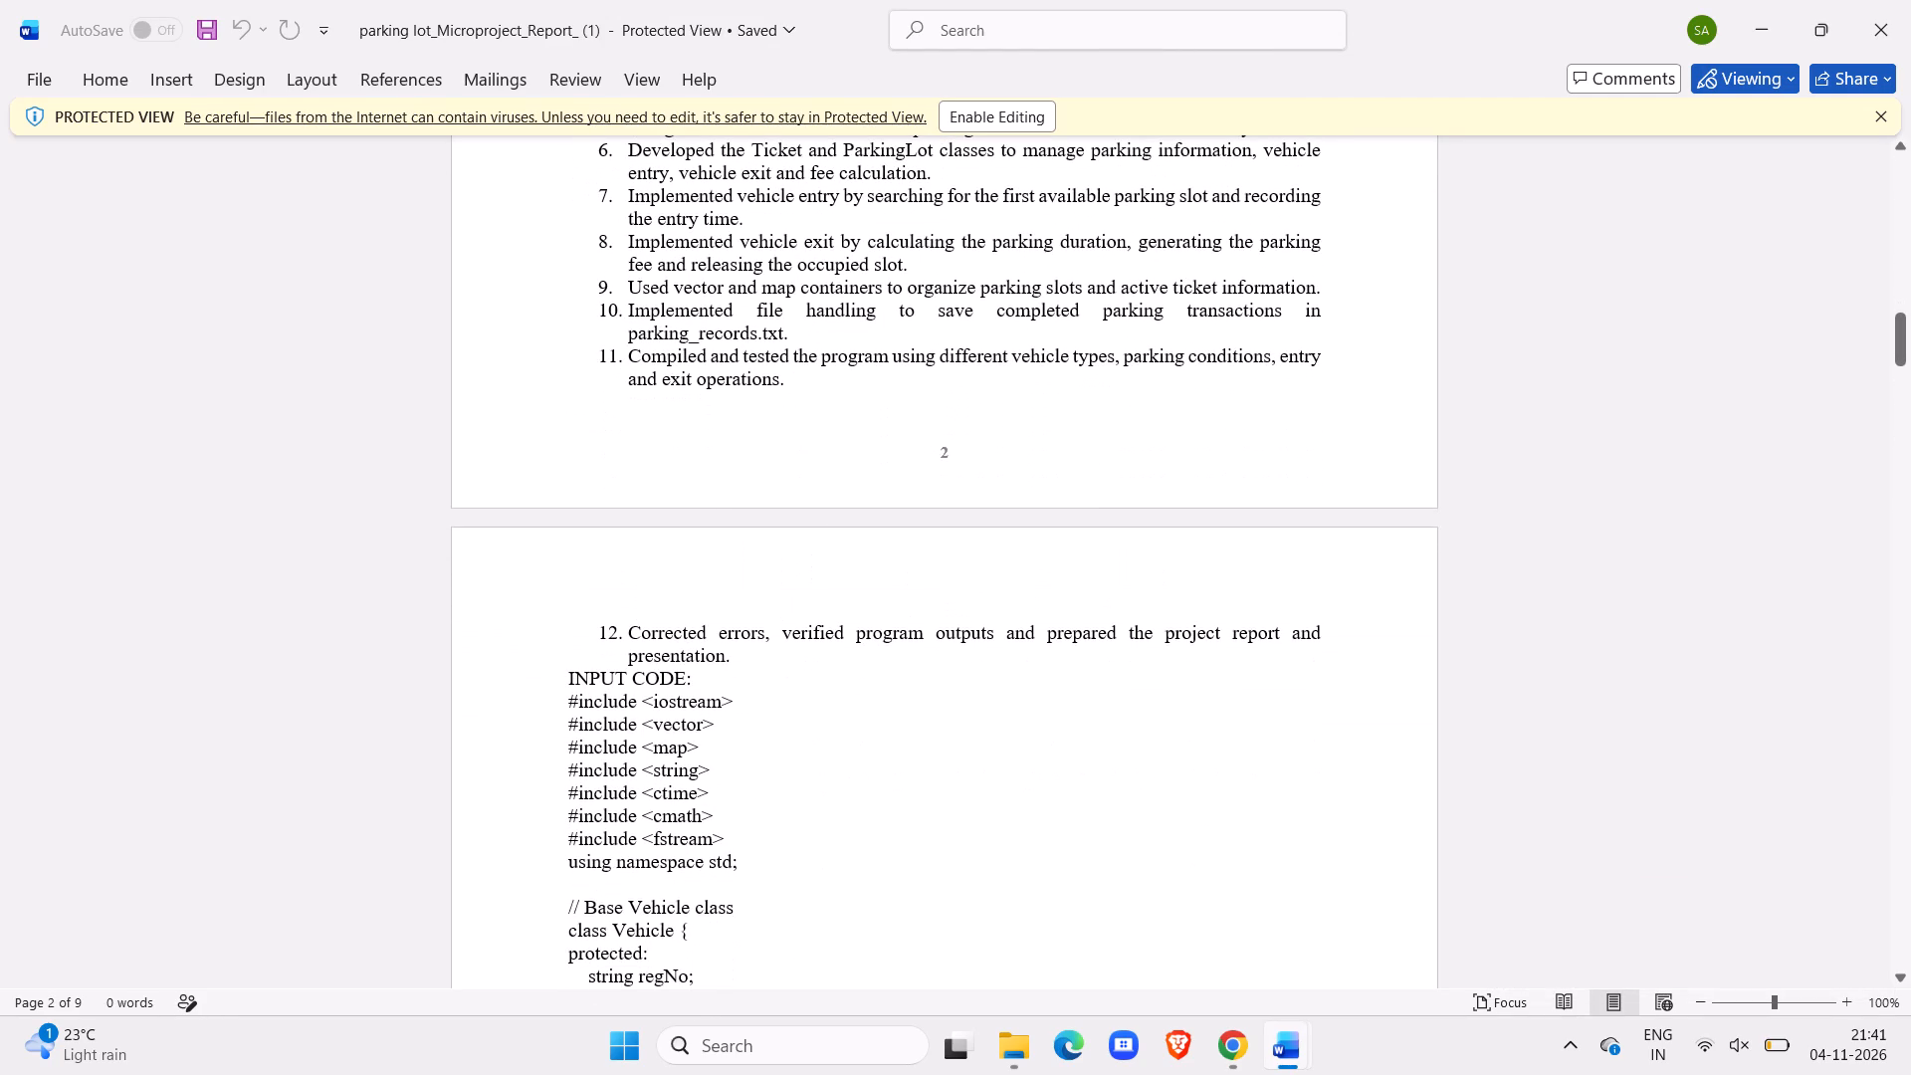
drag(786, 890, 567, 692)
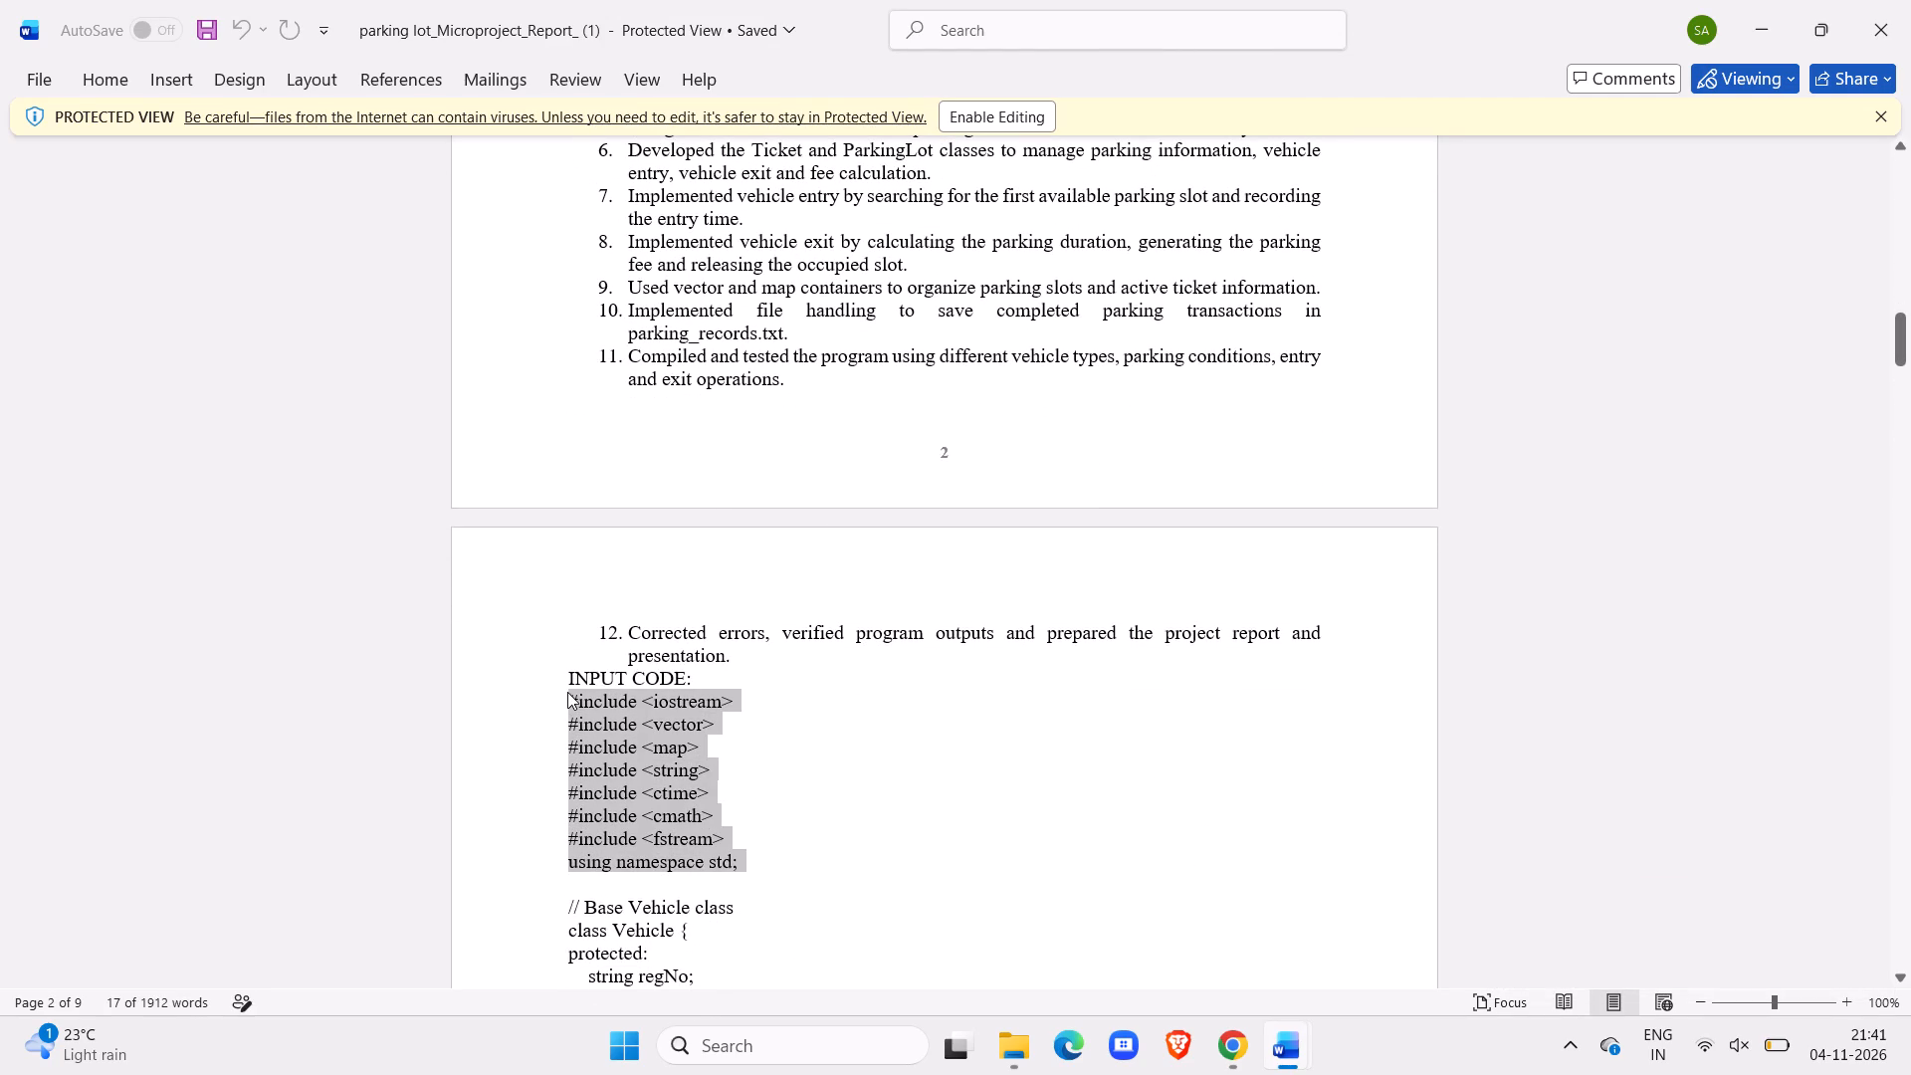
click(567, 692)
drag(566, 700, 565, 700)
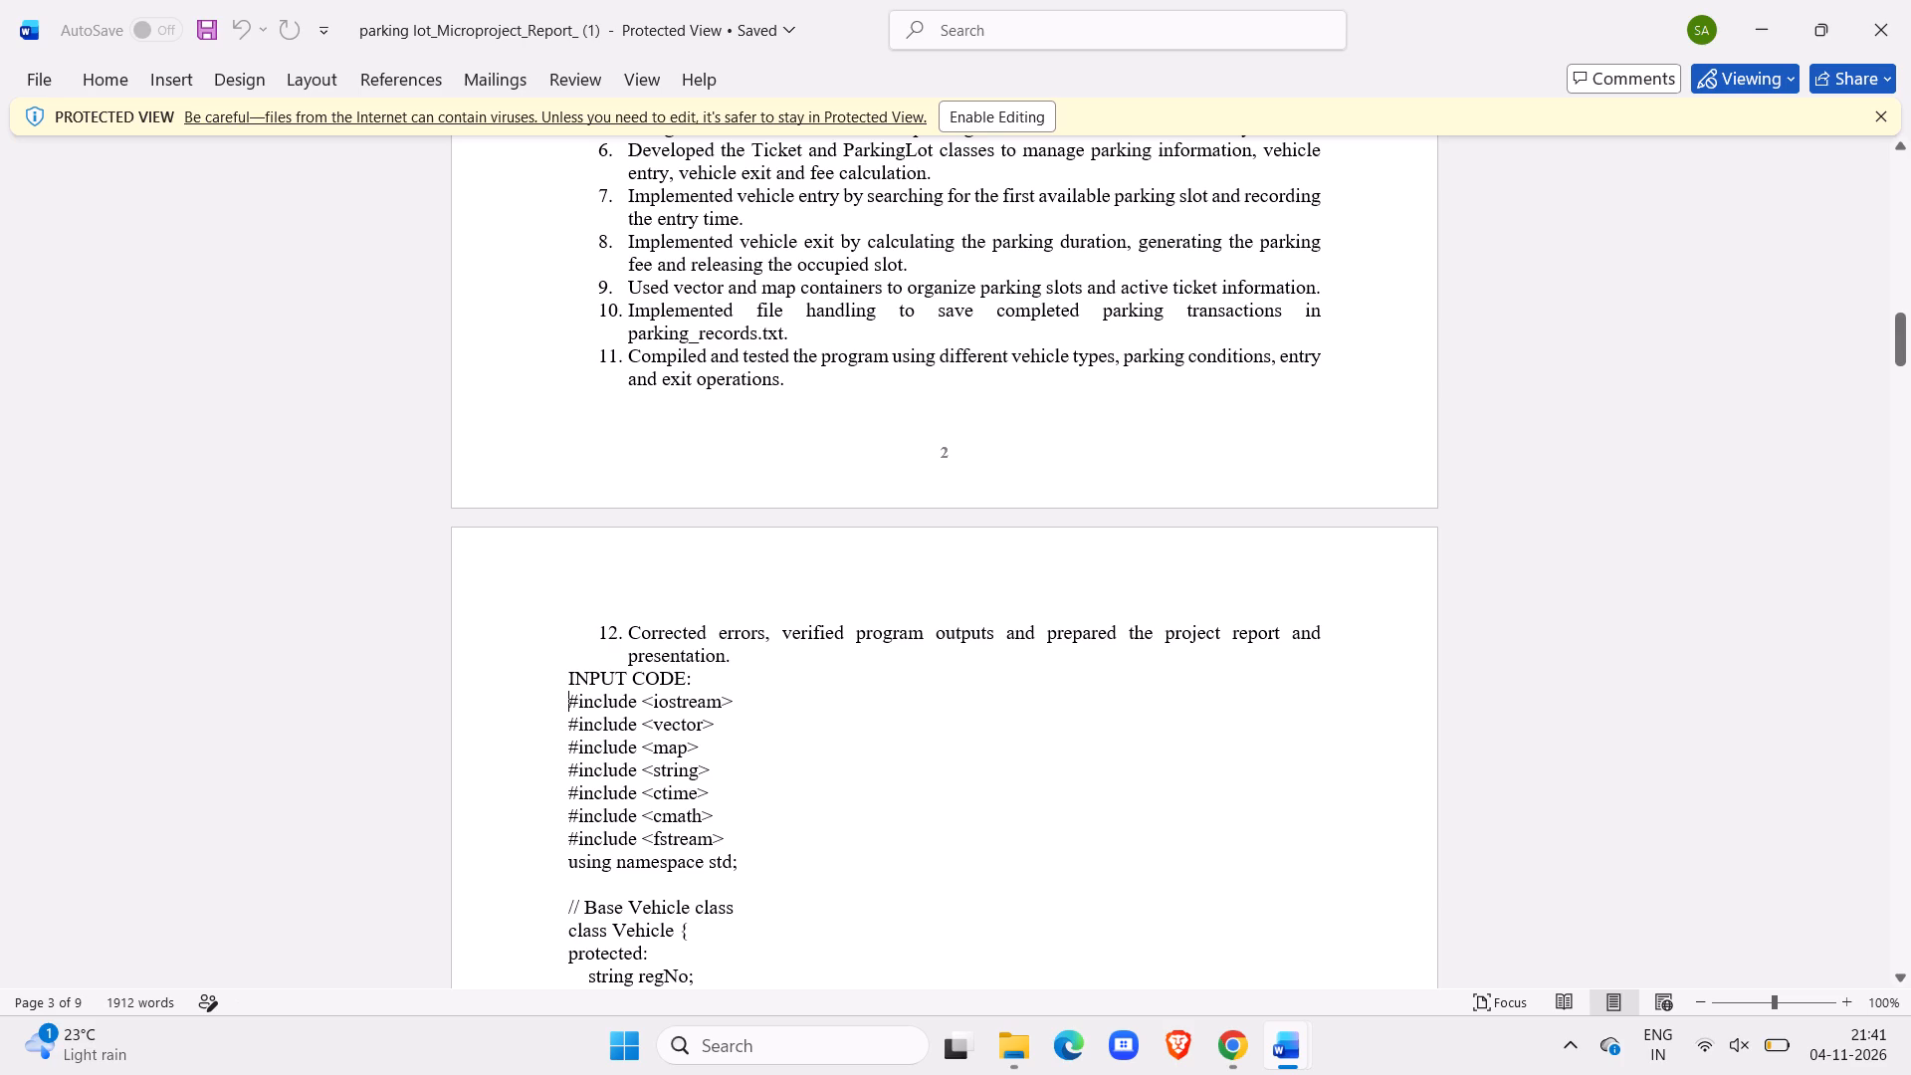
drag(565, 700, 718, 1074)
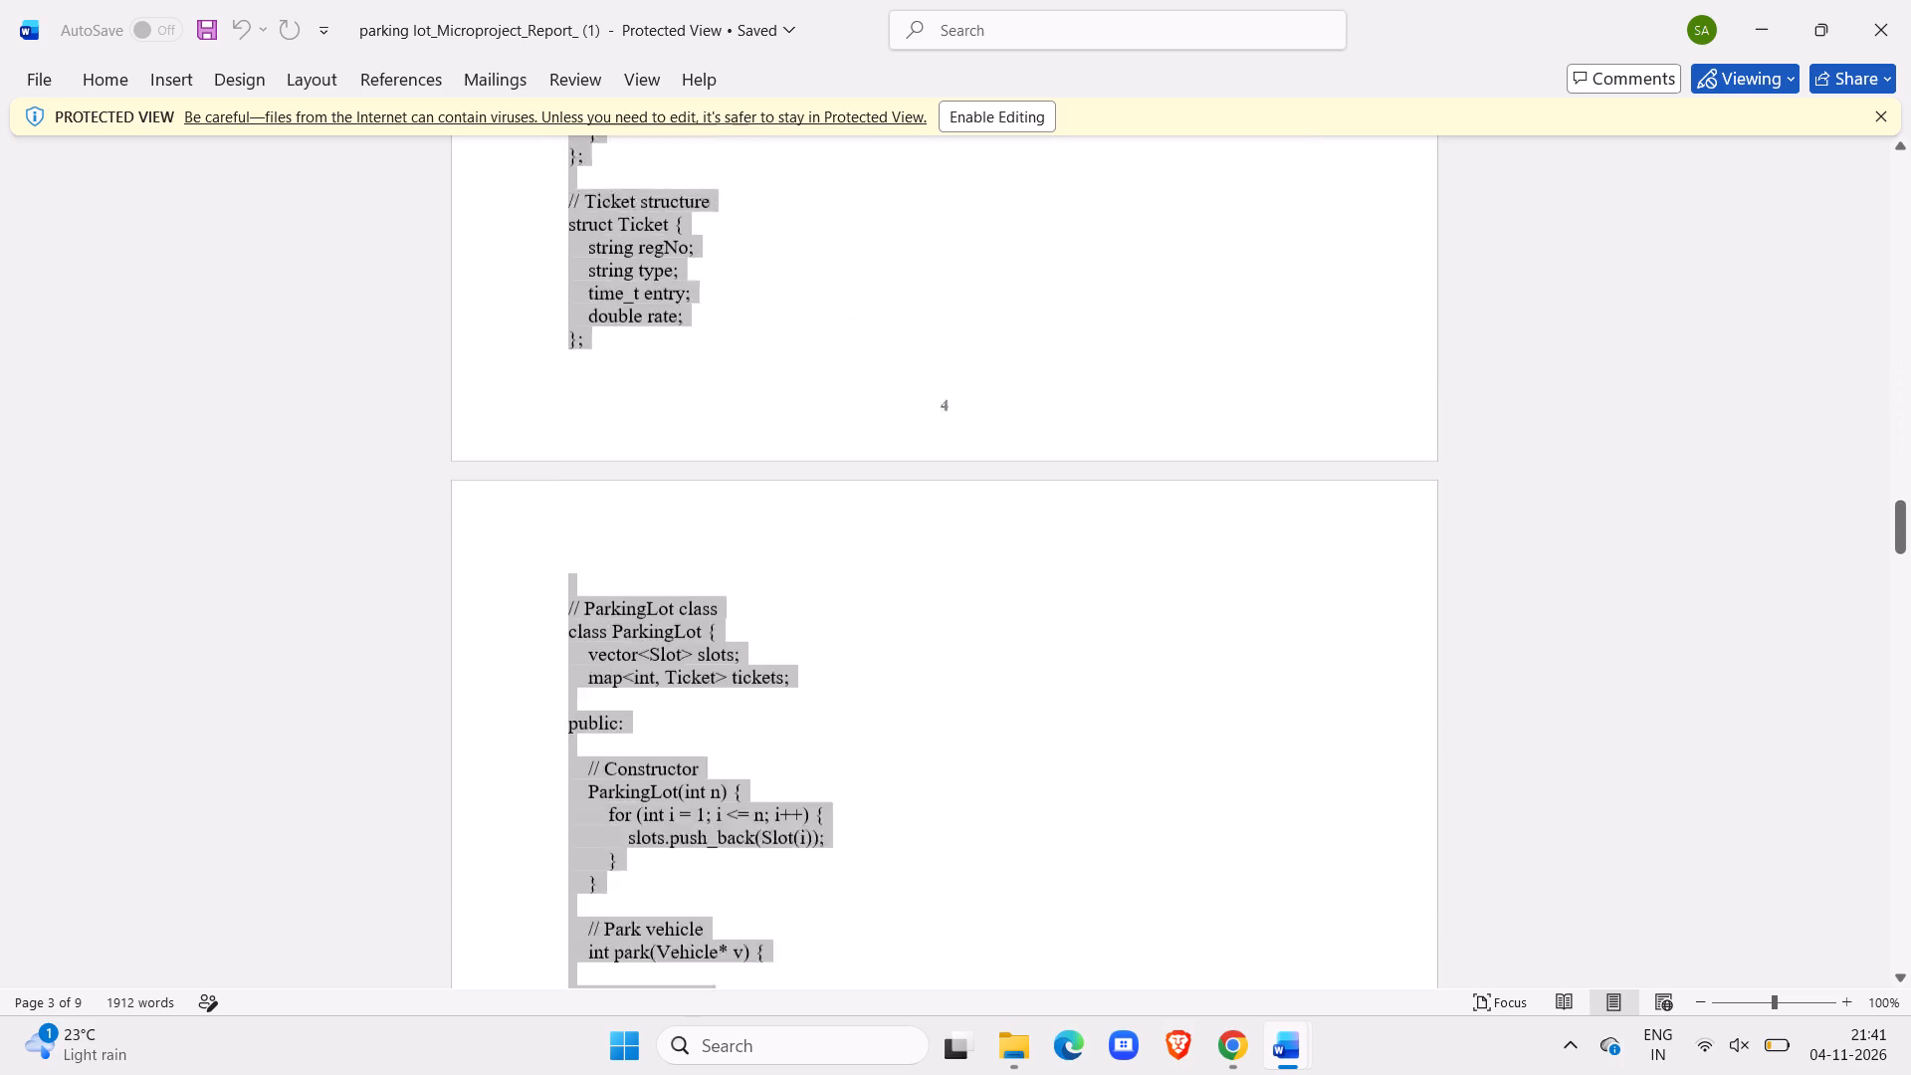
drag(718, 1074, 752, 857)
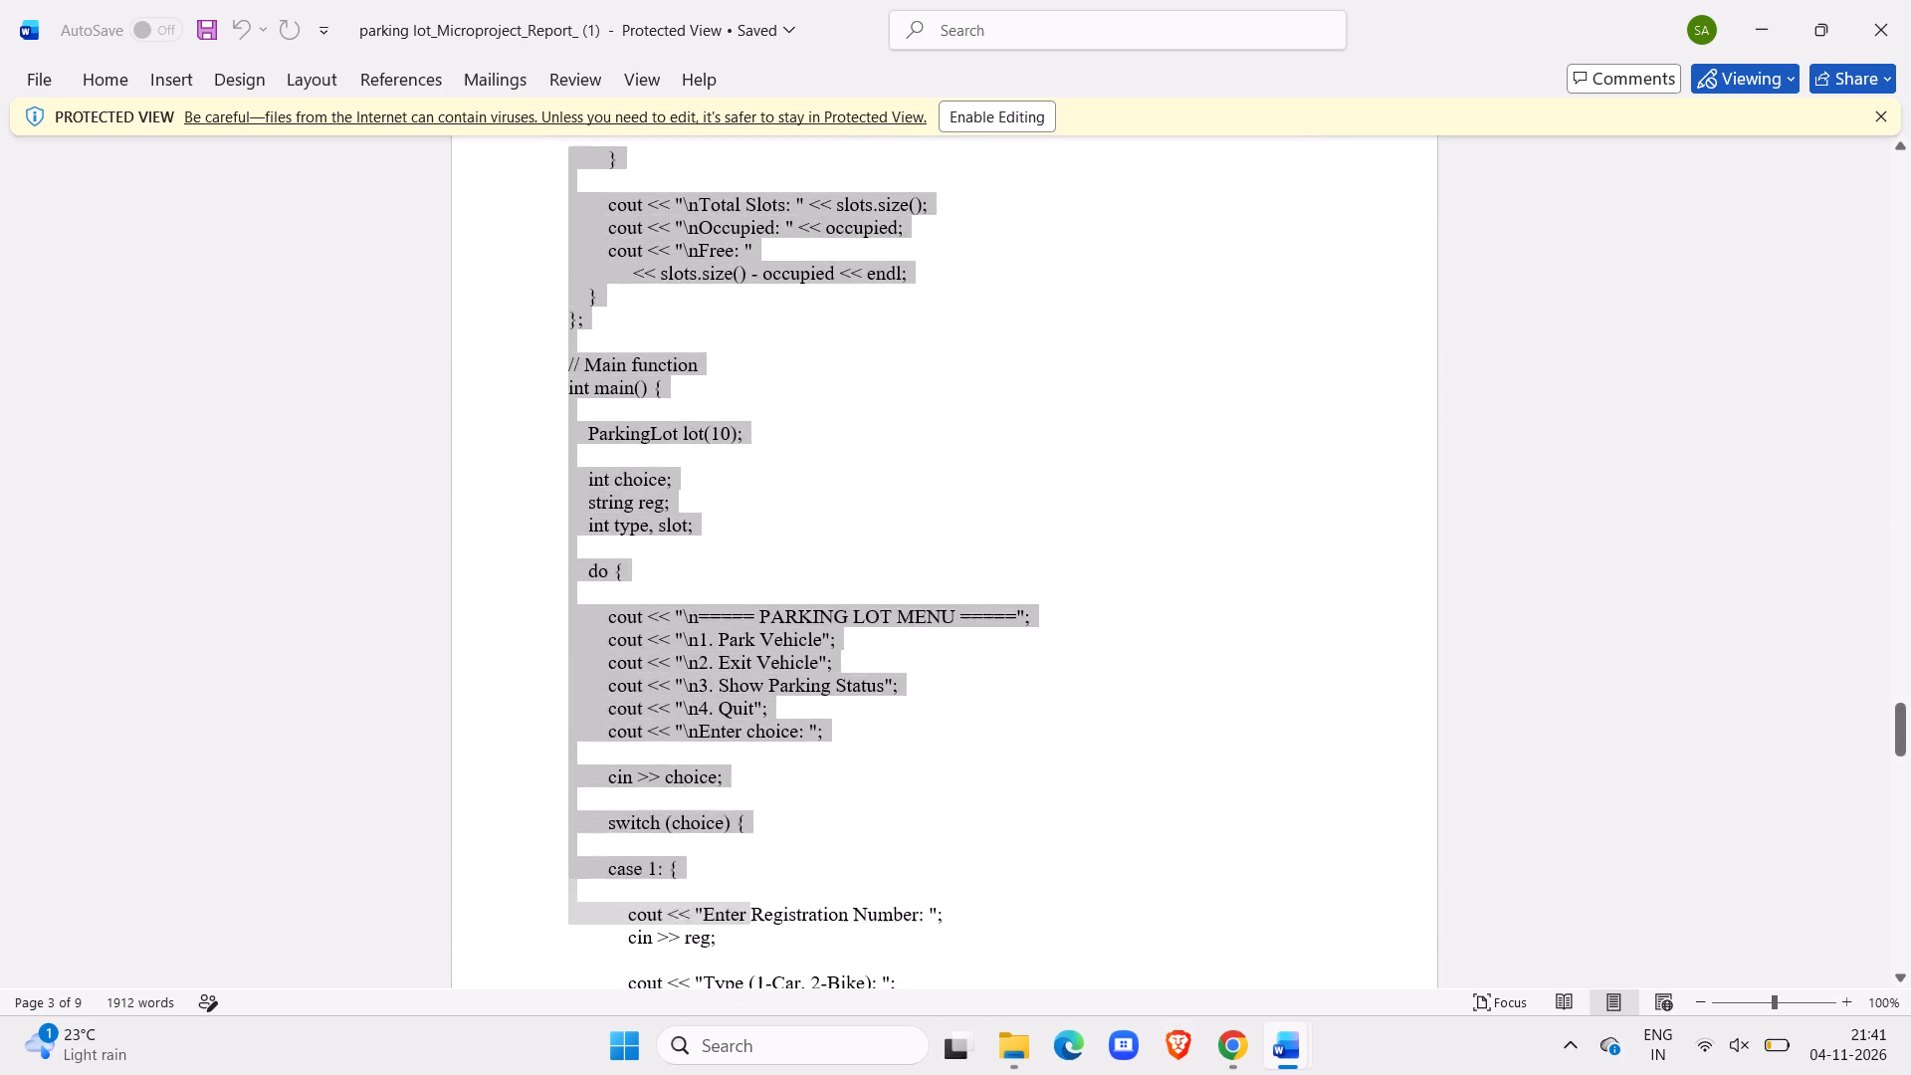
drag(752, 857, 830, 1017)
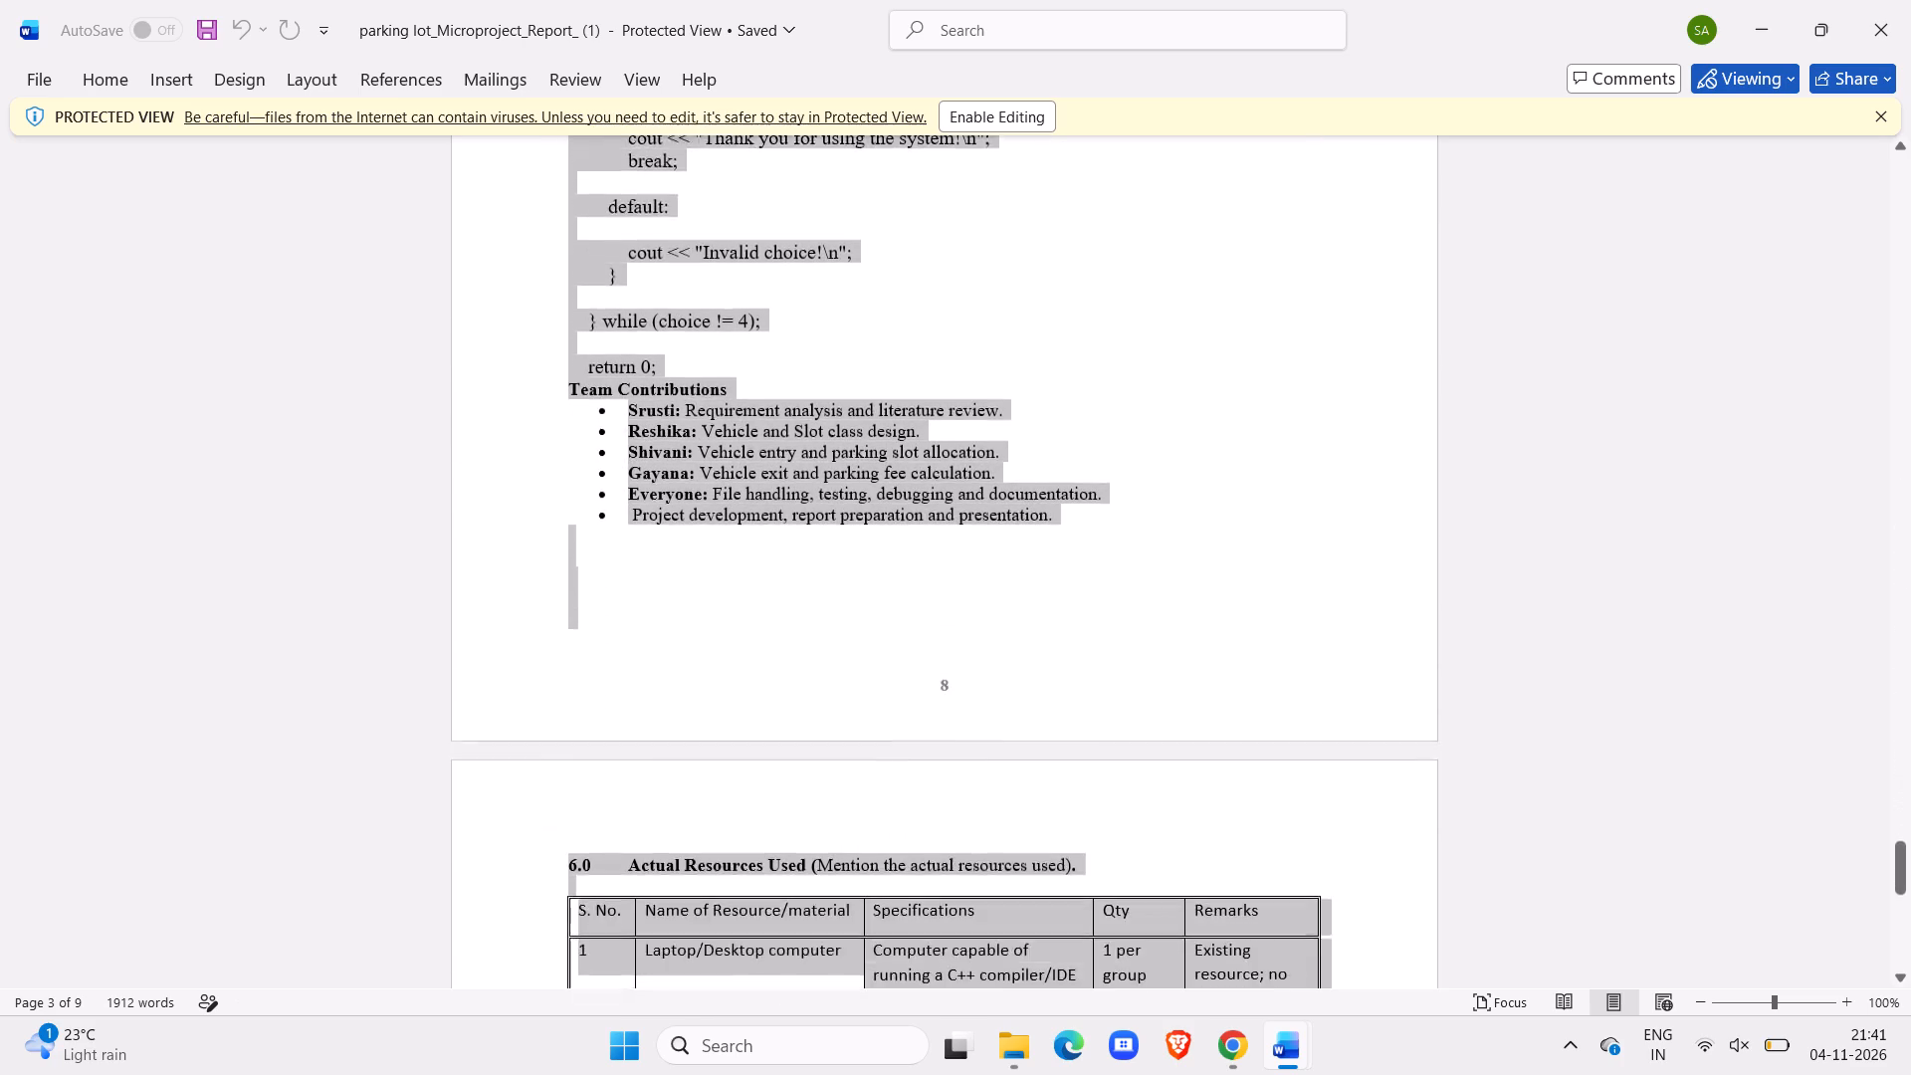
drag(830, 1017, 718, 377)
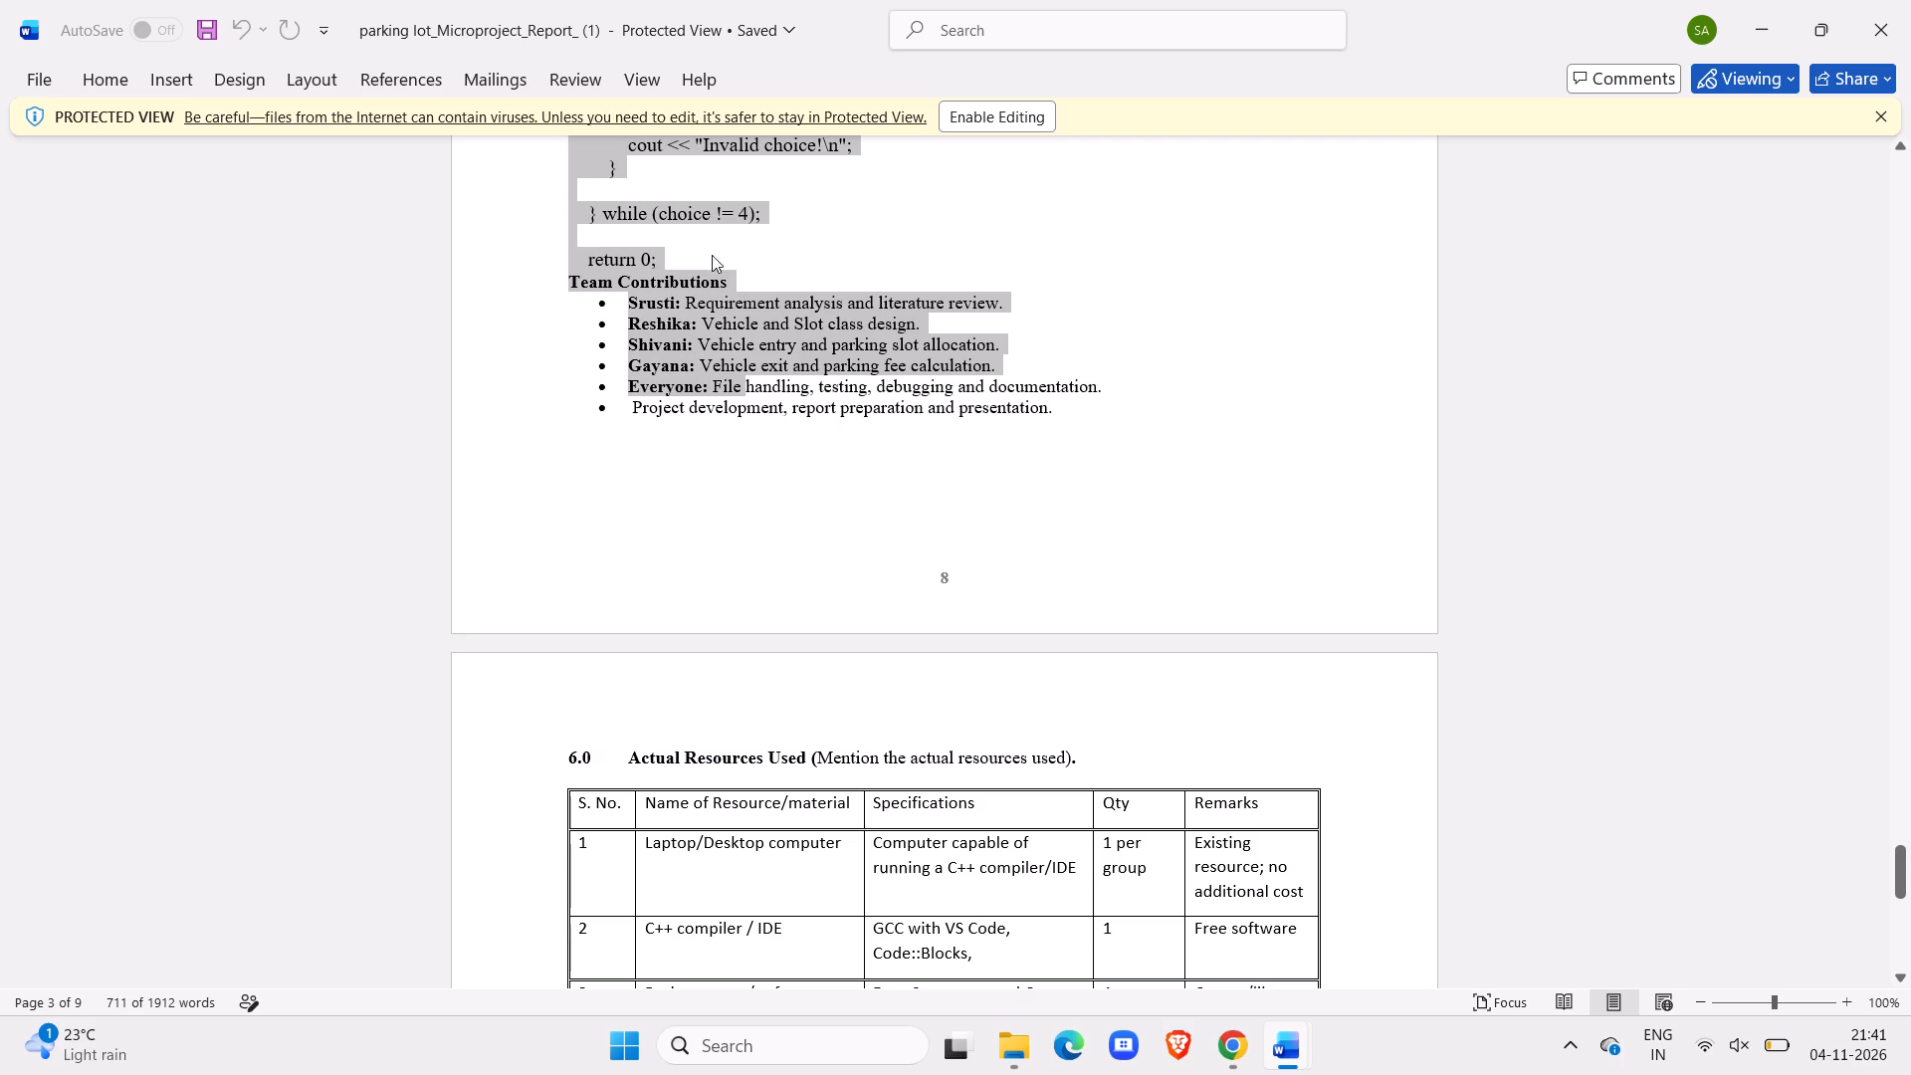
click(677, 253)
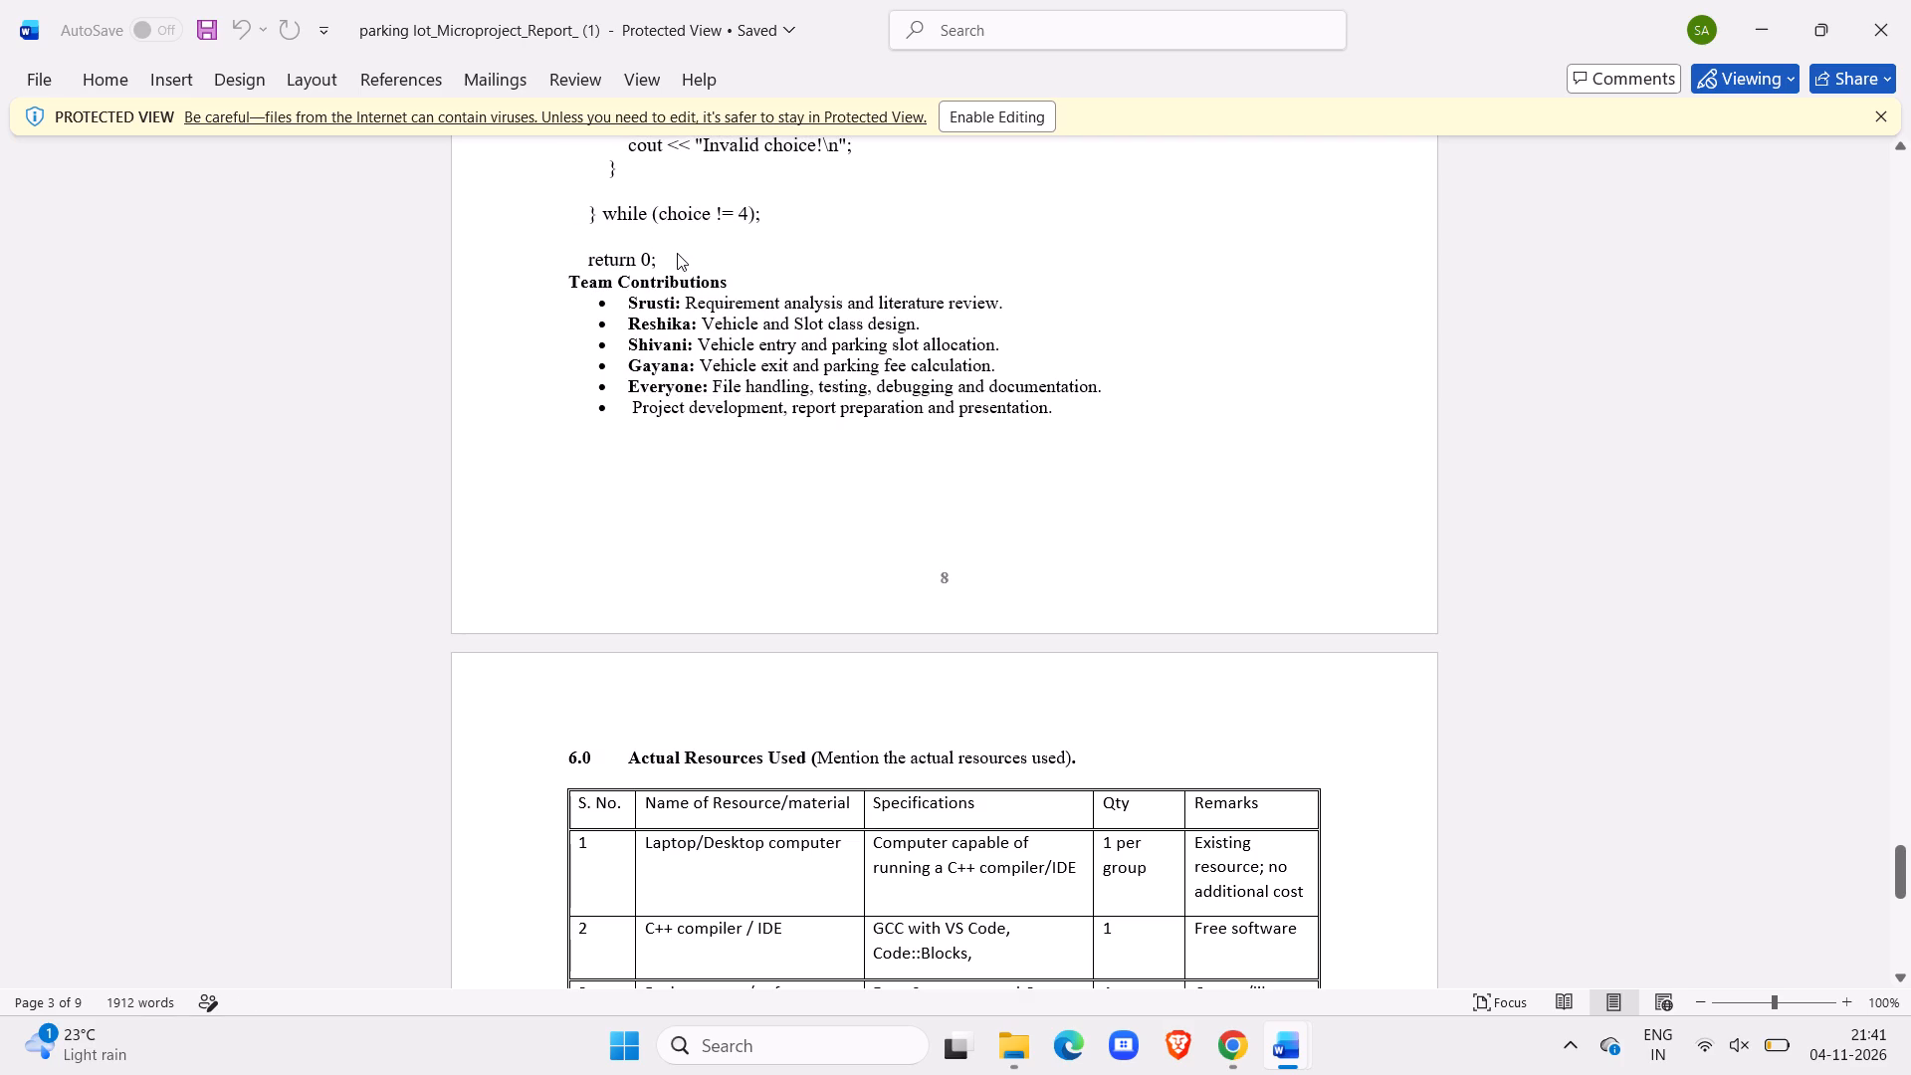
Copy the C++ program under INPUT CODE, from "#include <iostream>" through "return 0;" just before Team Contributions.
scroll(660, 251, up, 13)
scroll(660, 251, up, 9)
scroll(660, 251, down, 3)
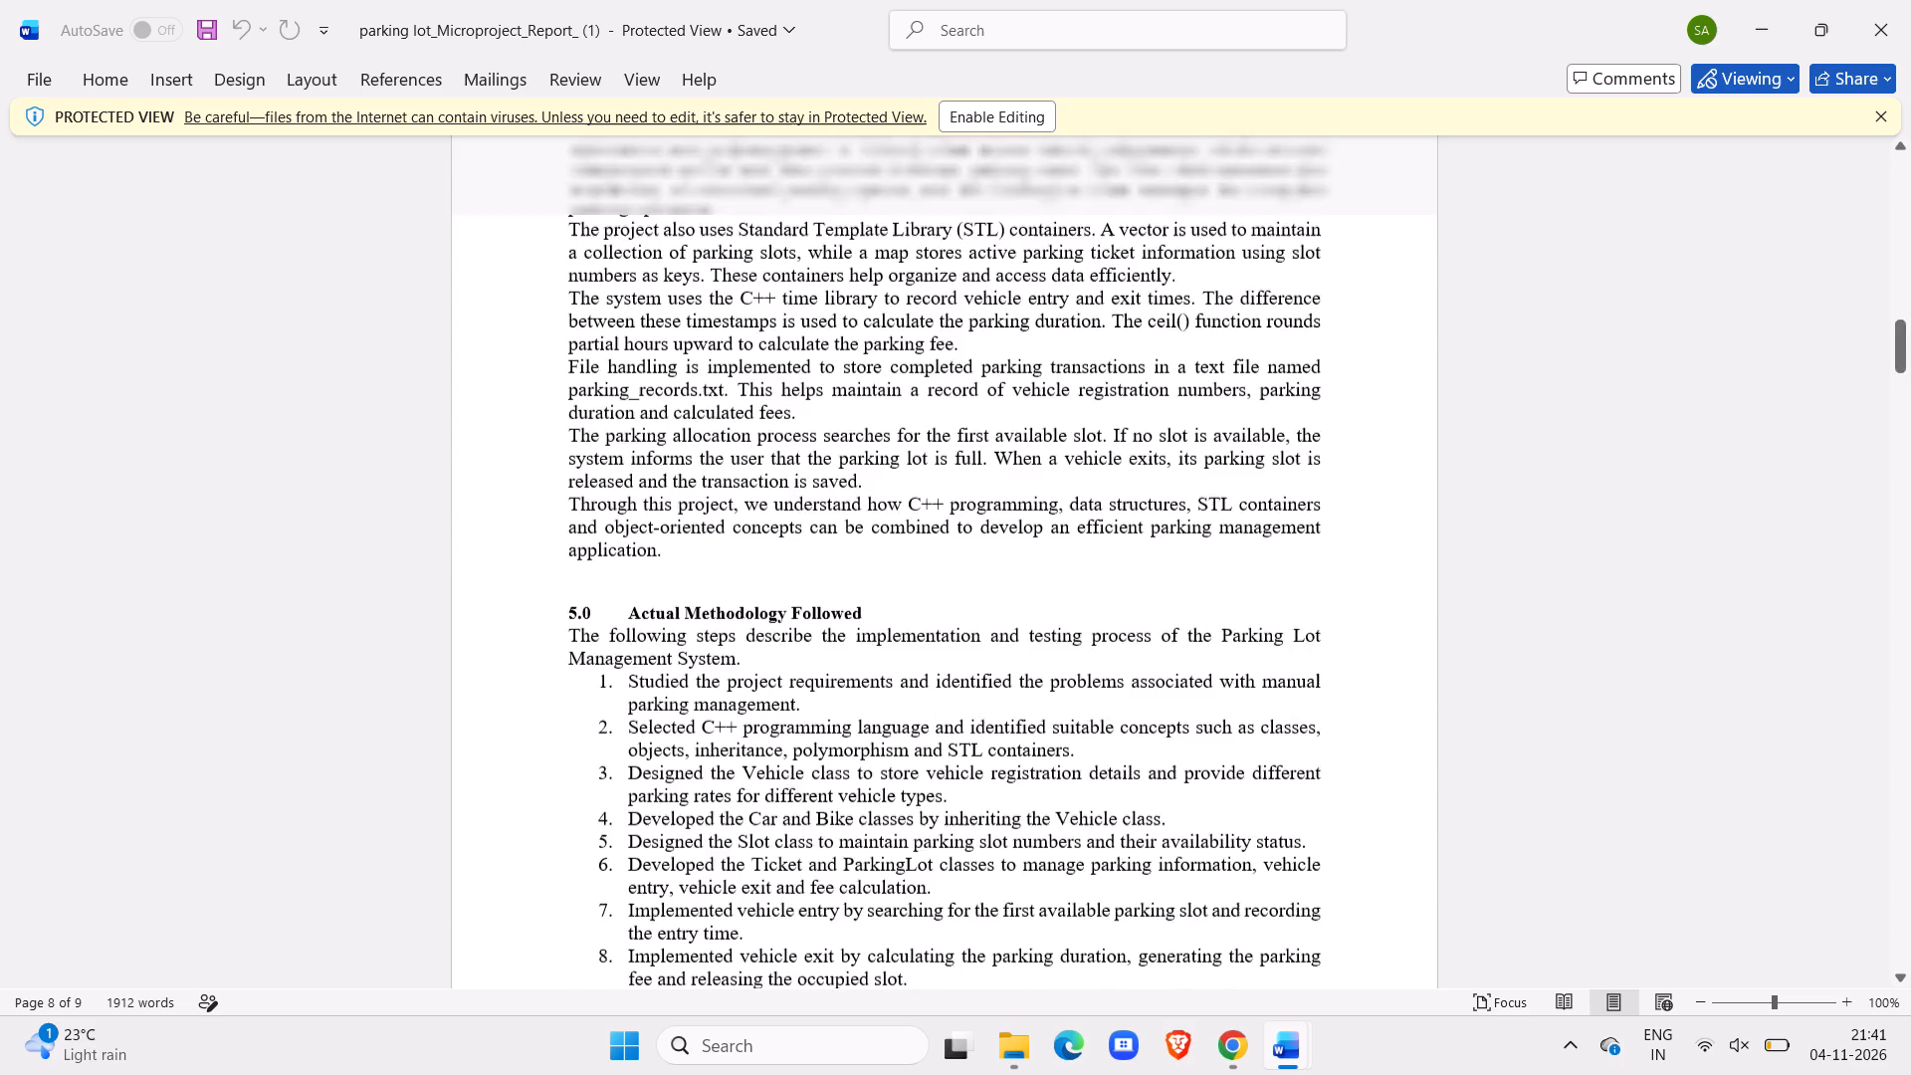
scroll(660, 251, up, 1)
scroll(660, 251, down, 1)
scroll(660, 251, up, 4)
scroll(660, 251, down, 3)
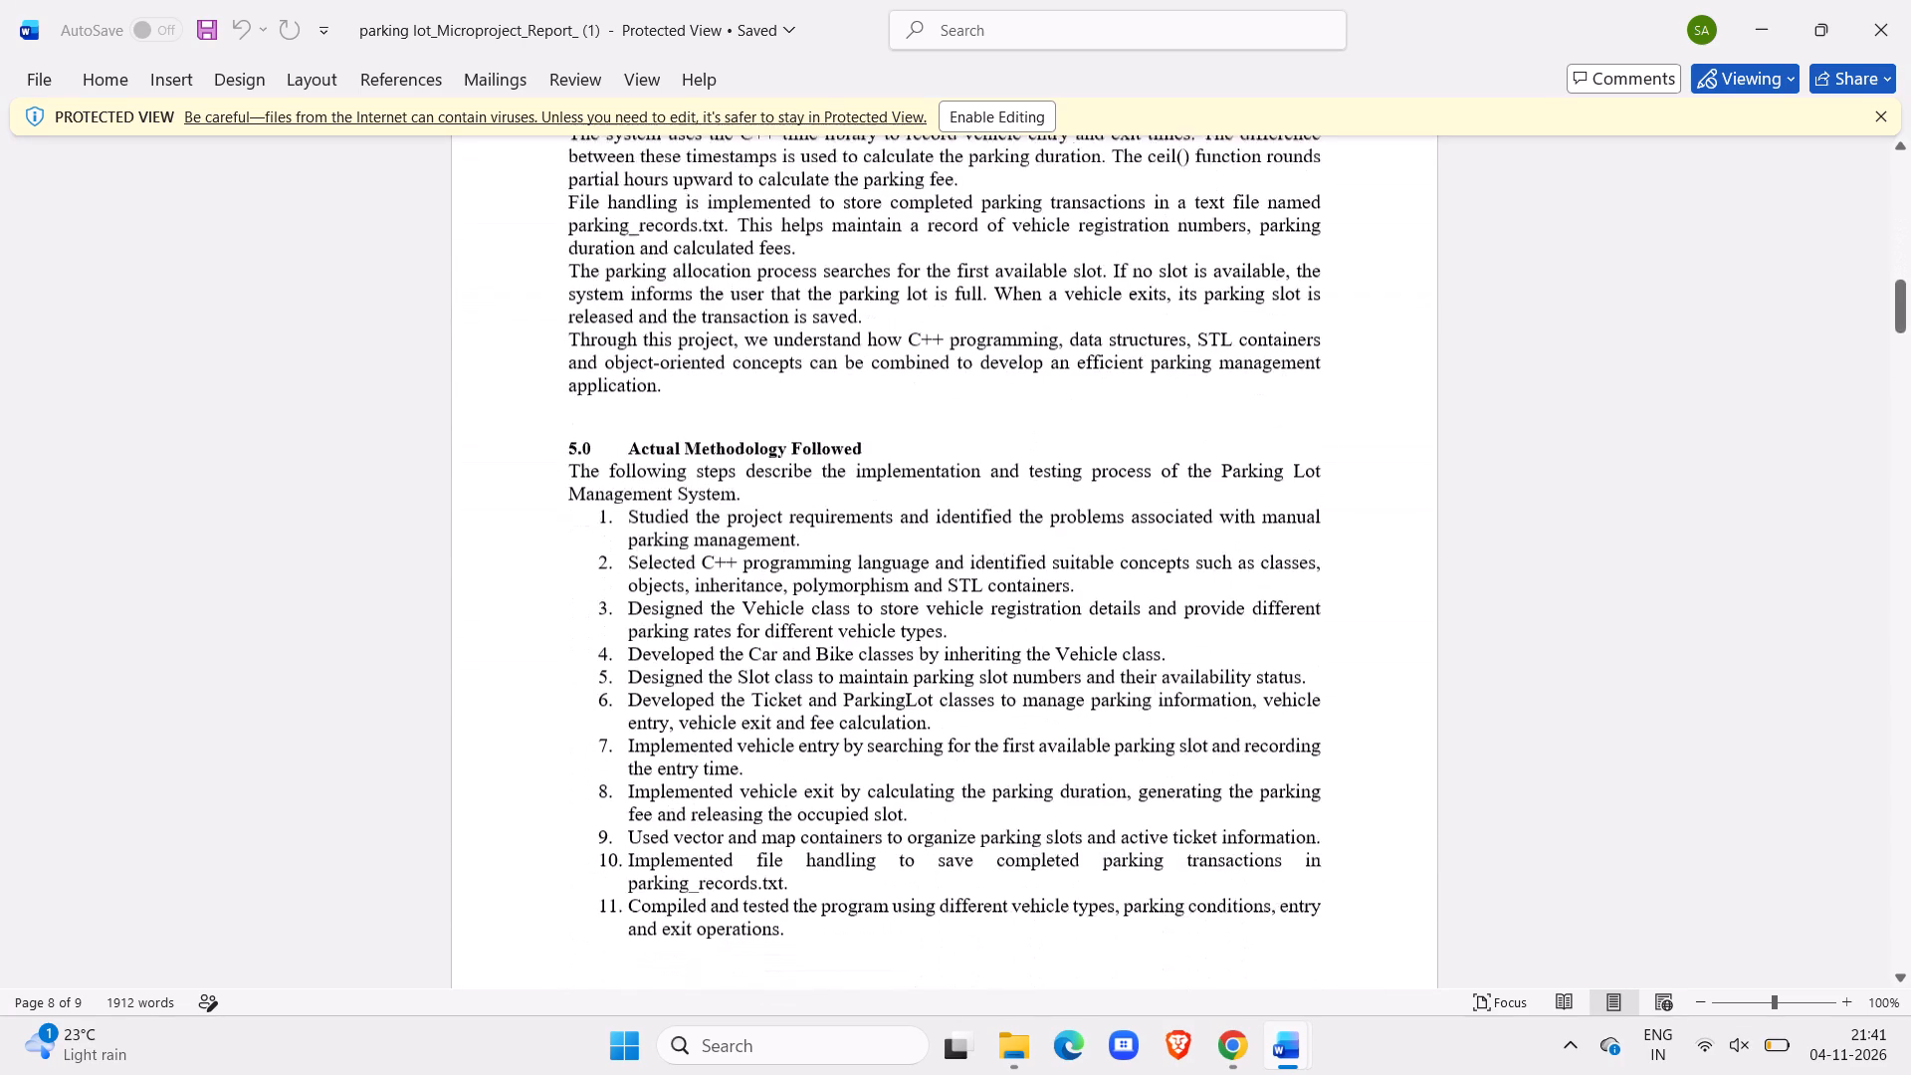
scroll(660, 251, down, 2)
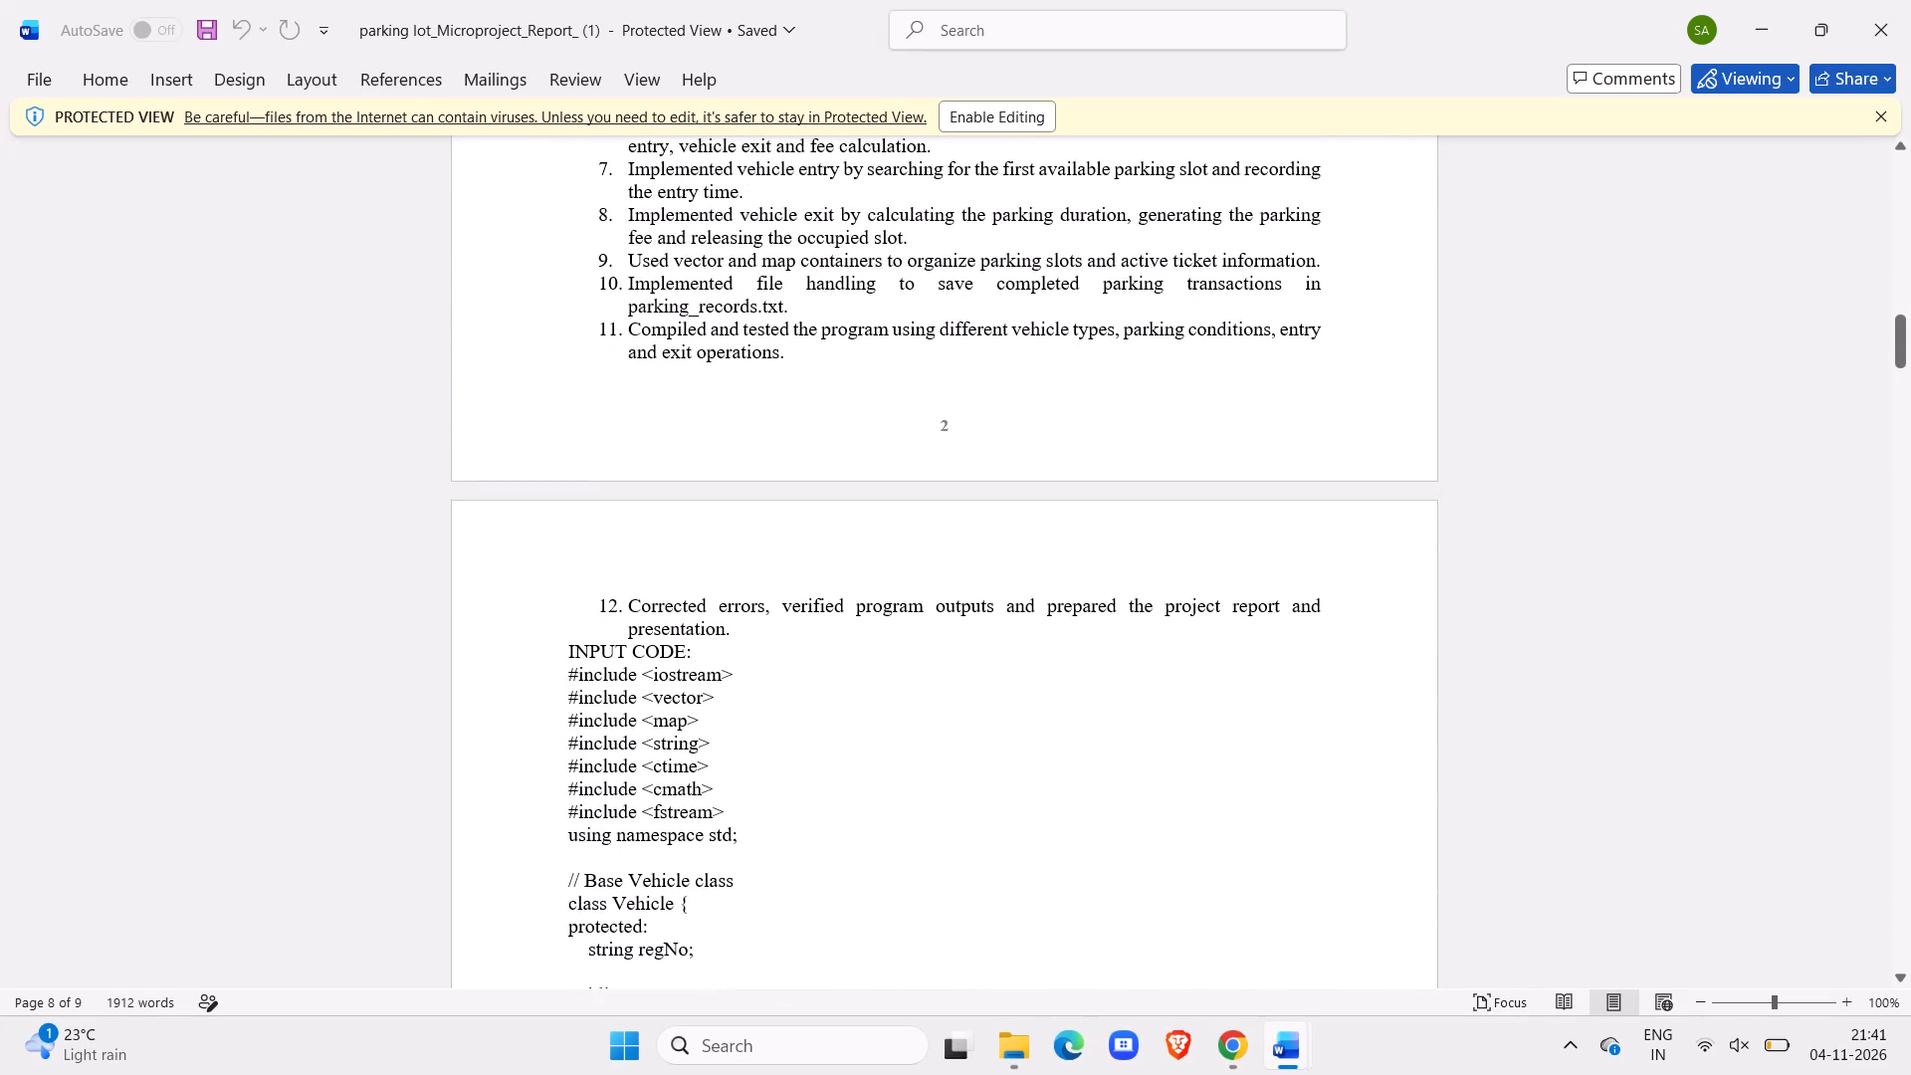
drag(563, 667, 652, 937)
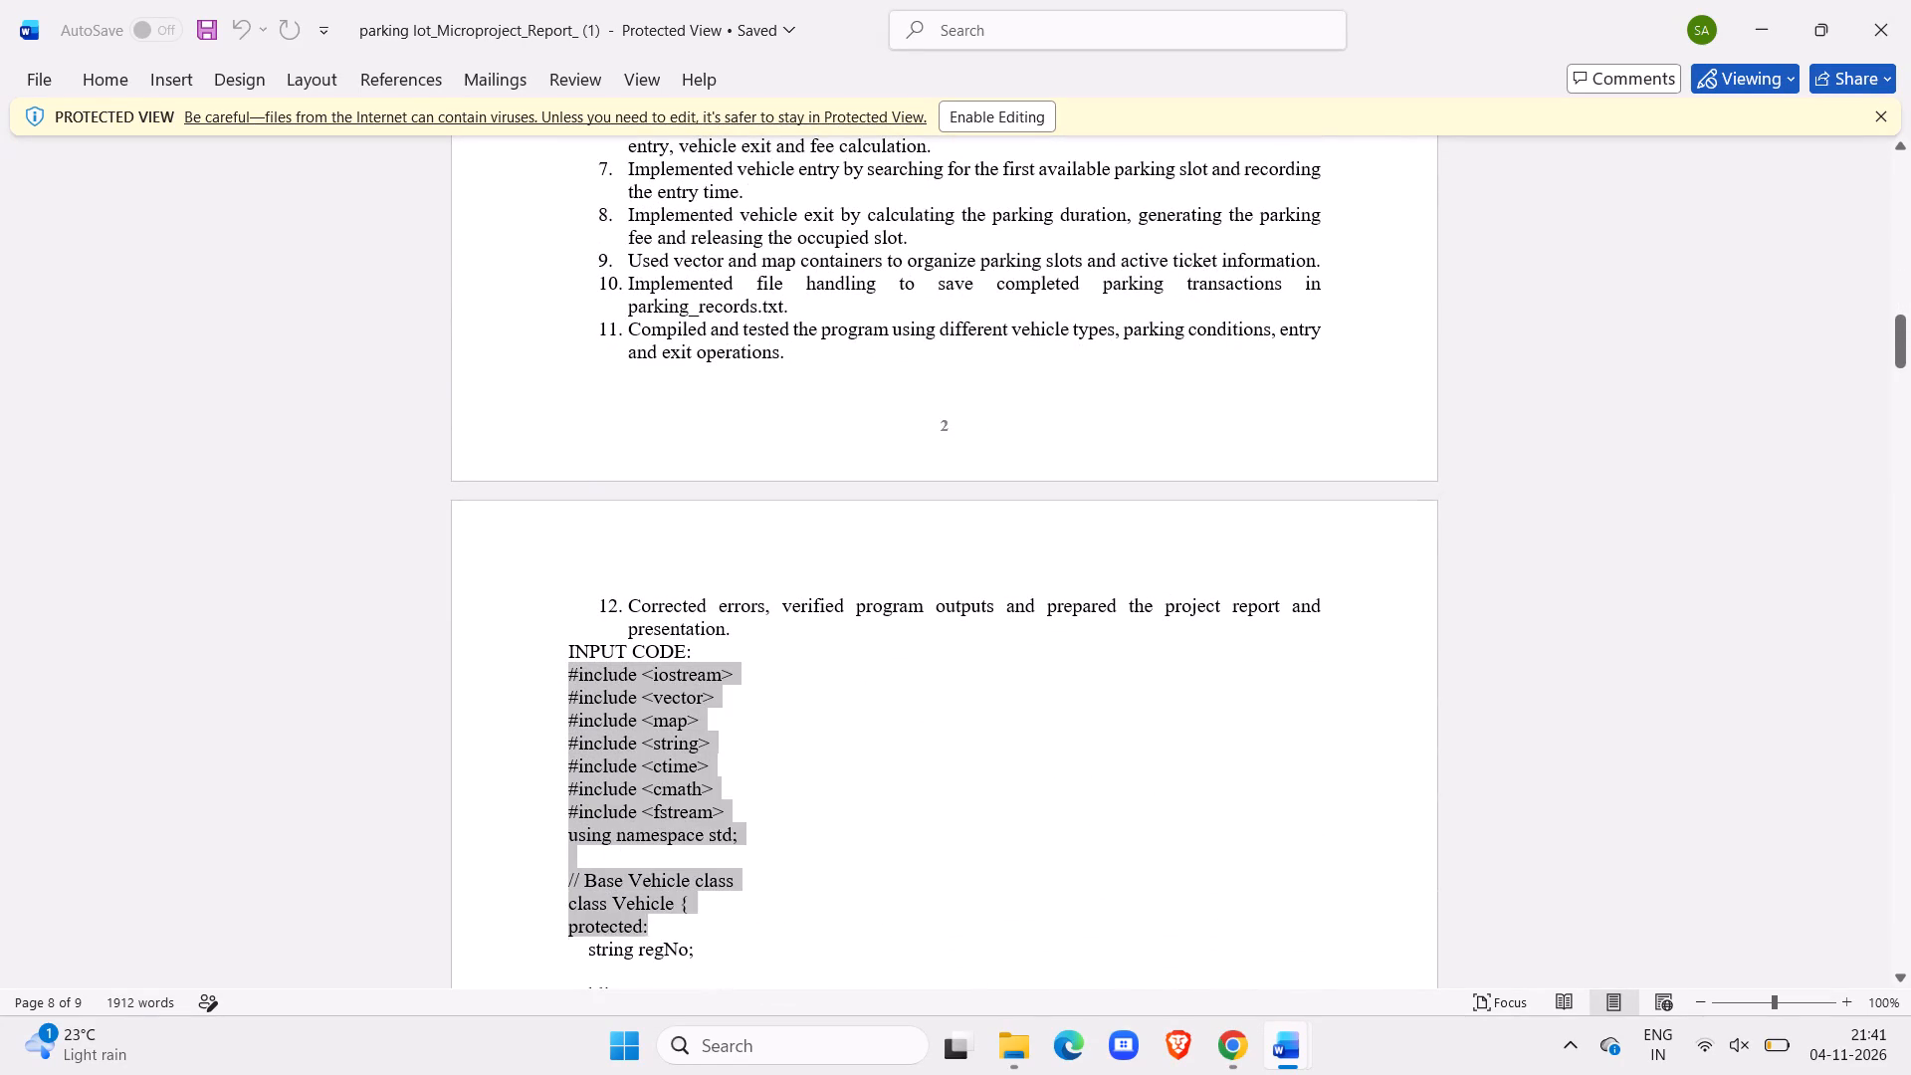
drag(652, 937, 688, 1055)
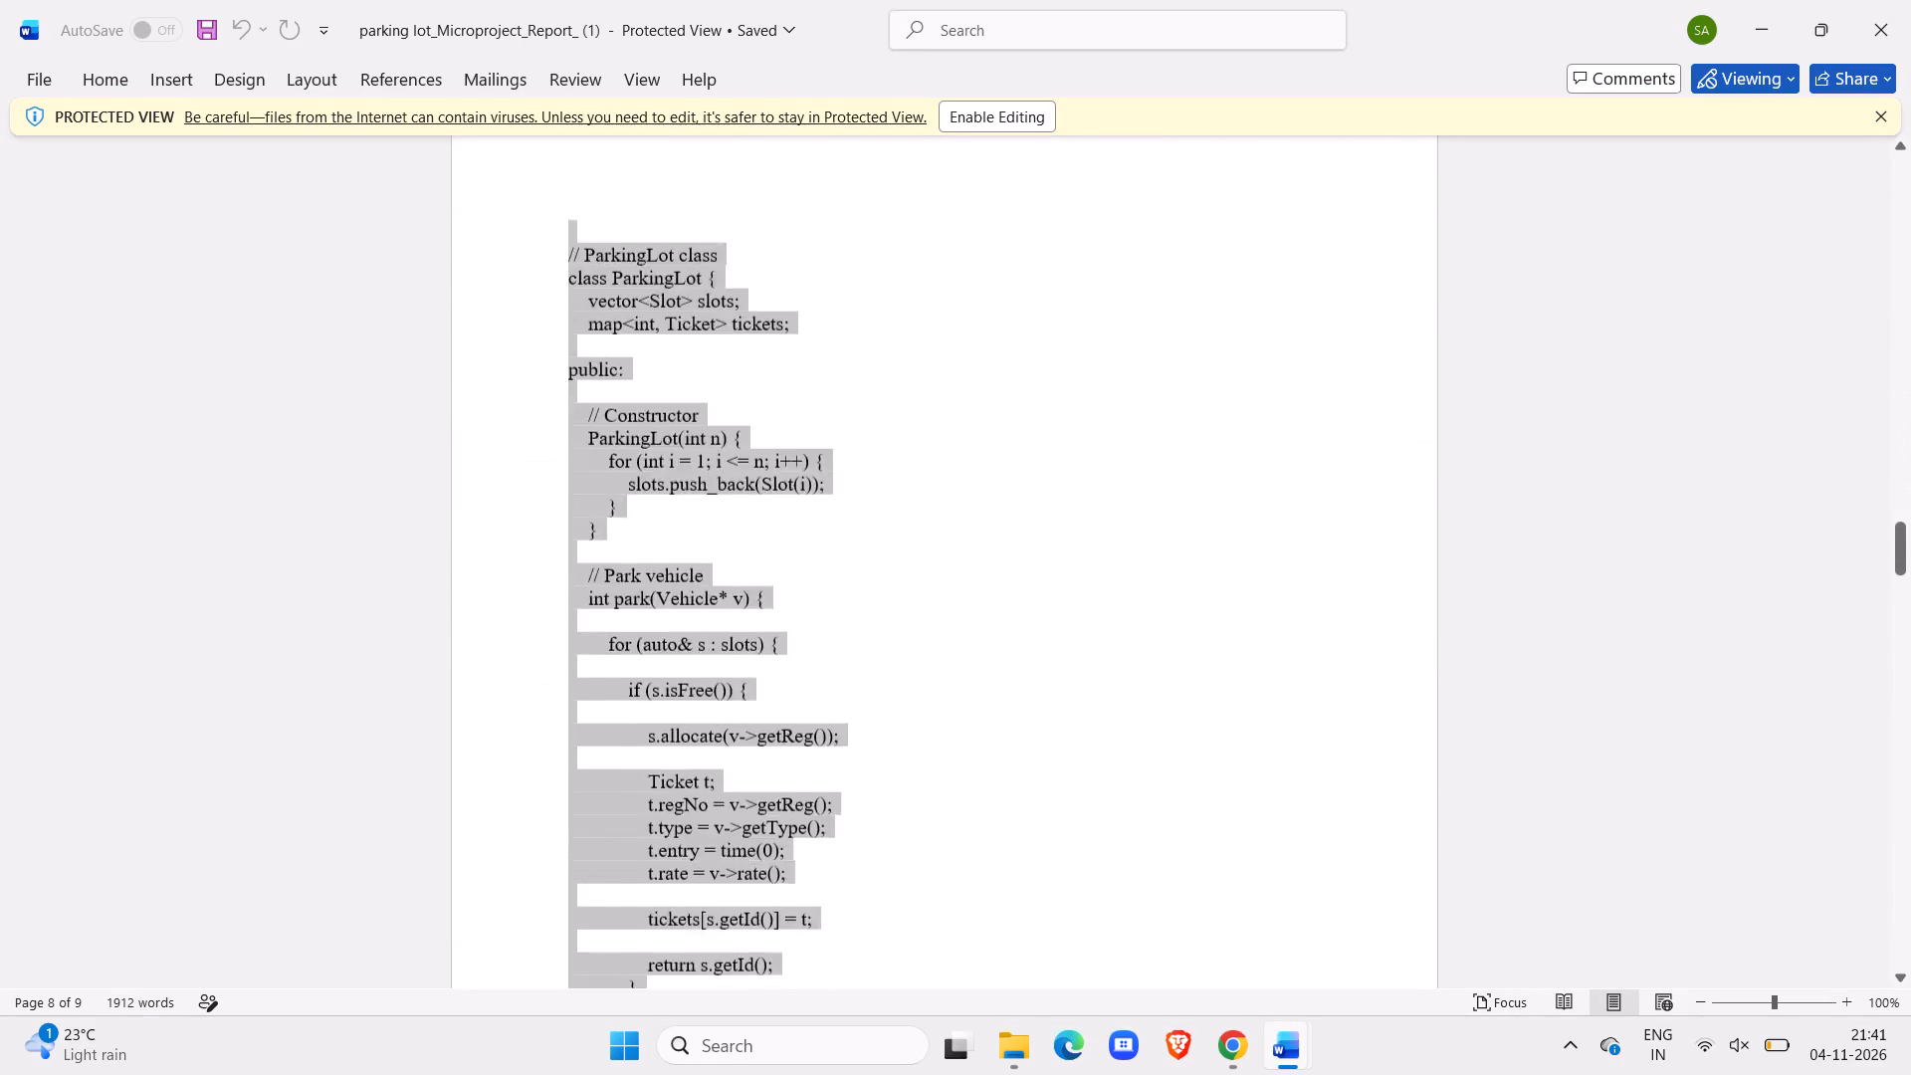
drag(688, 1055, 725, 1012)
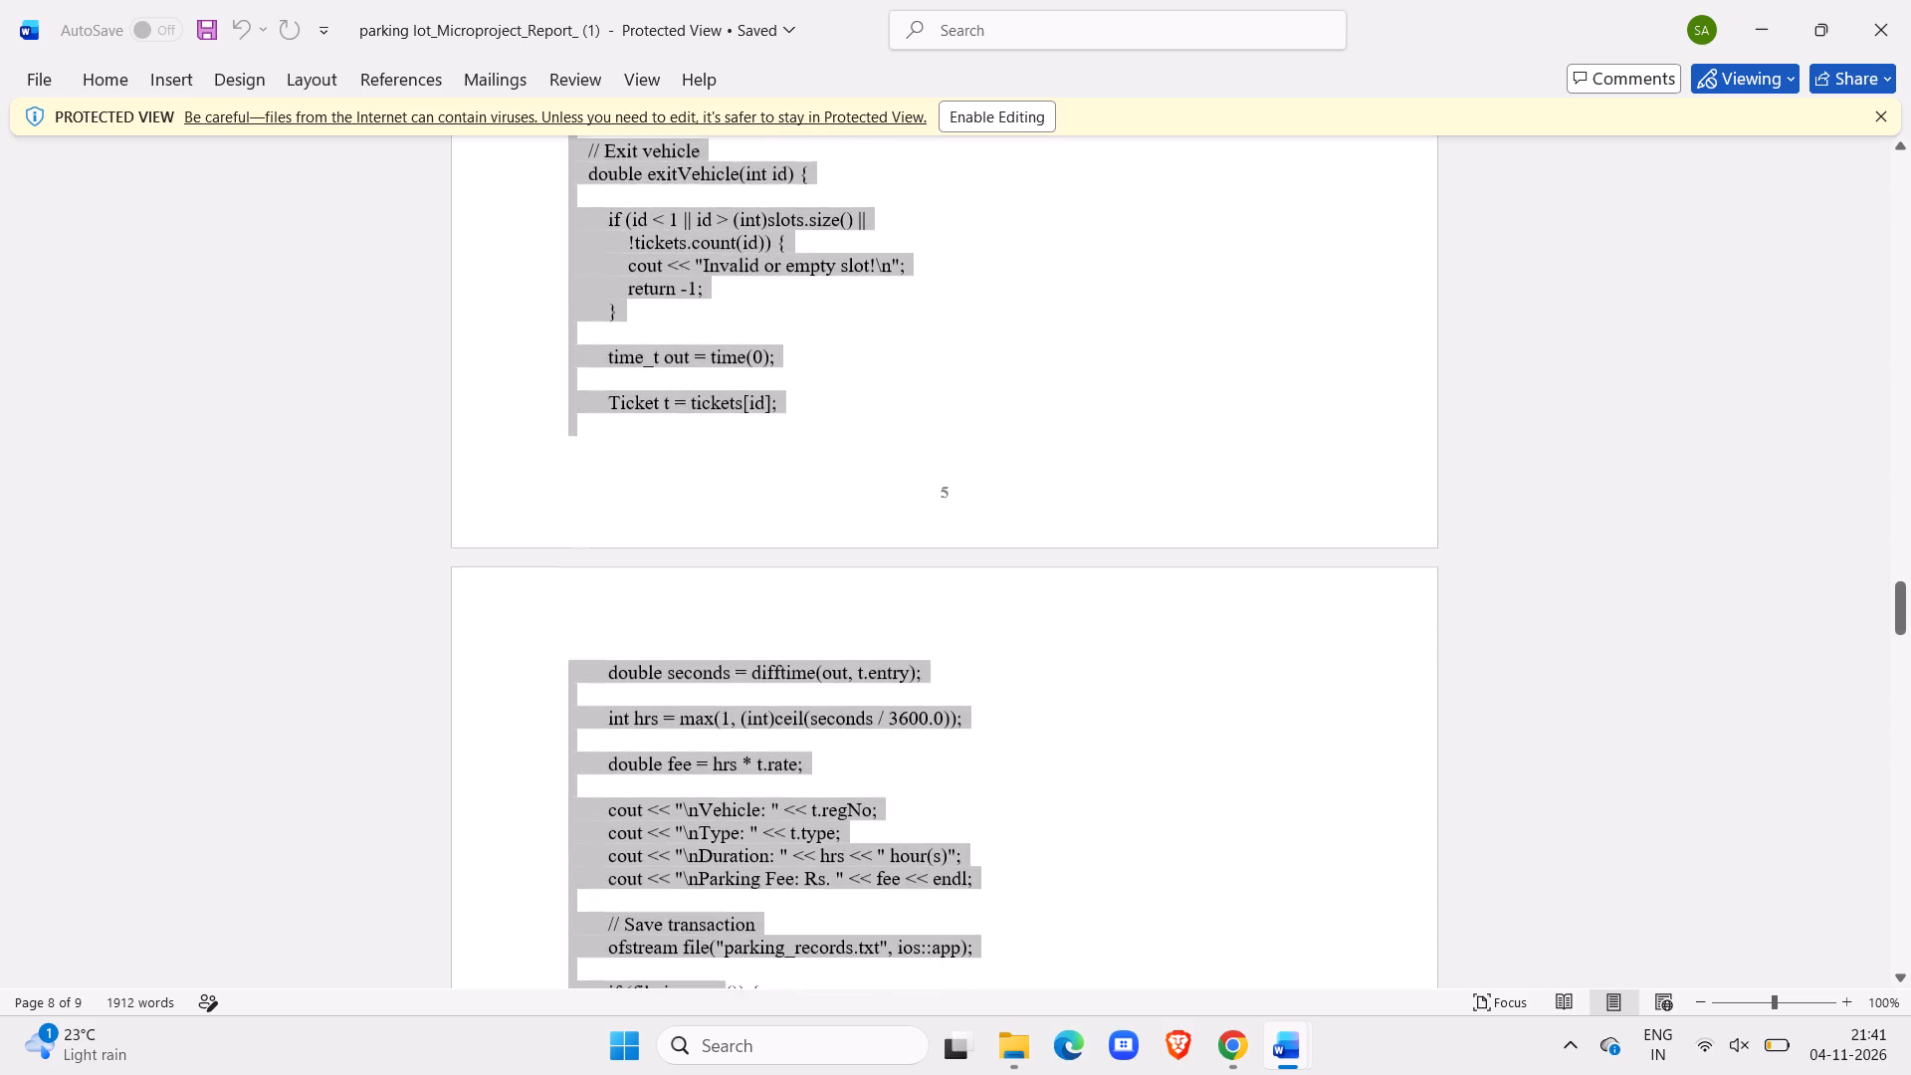
drag(725, 1012, 786, 879)
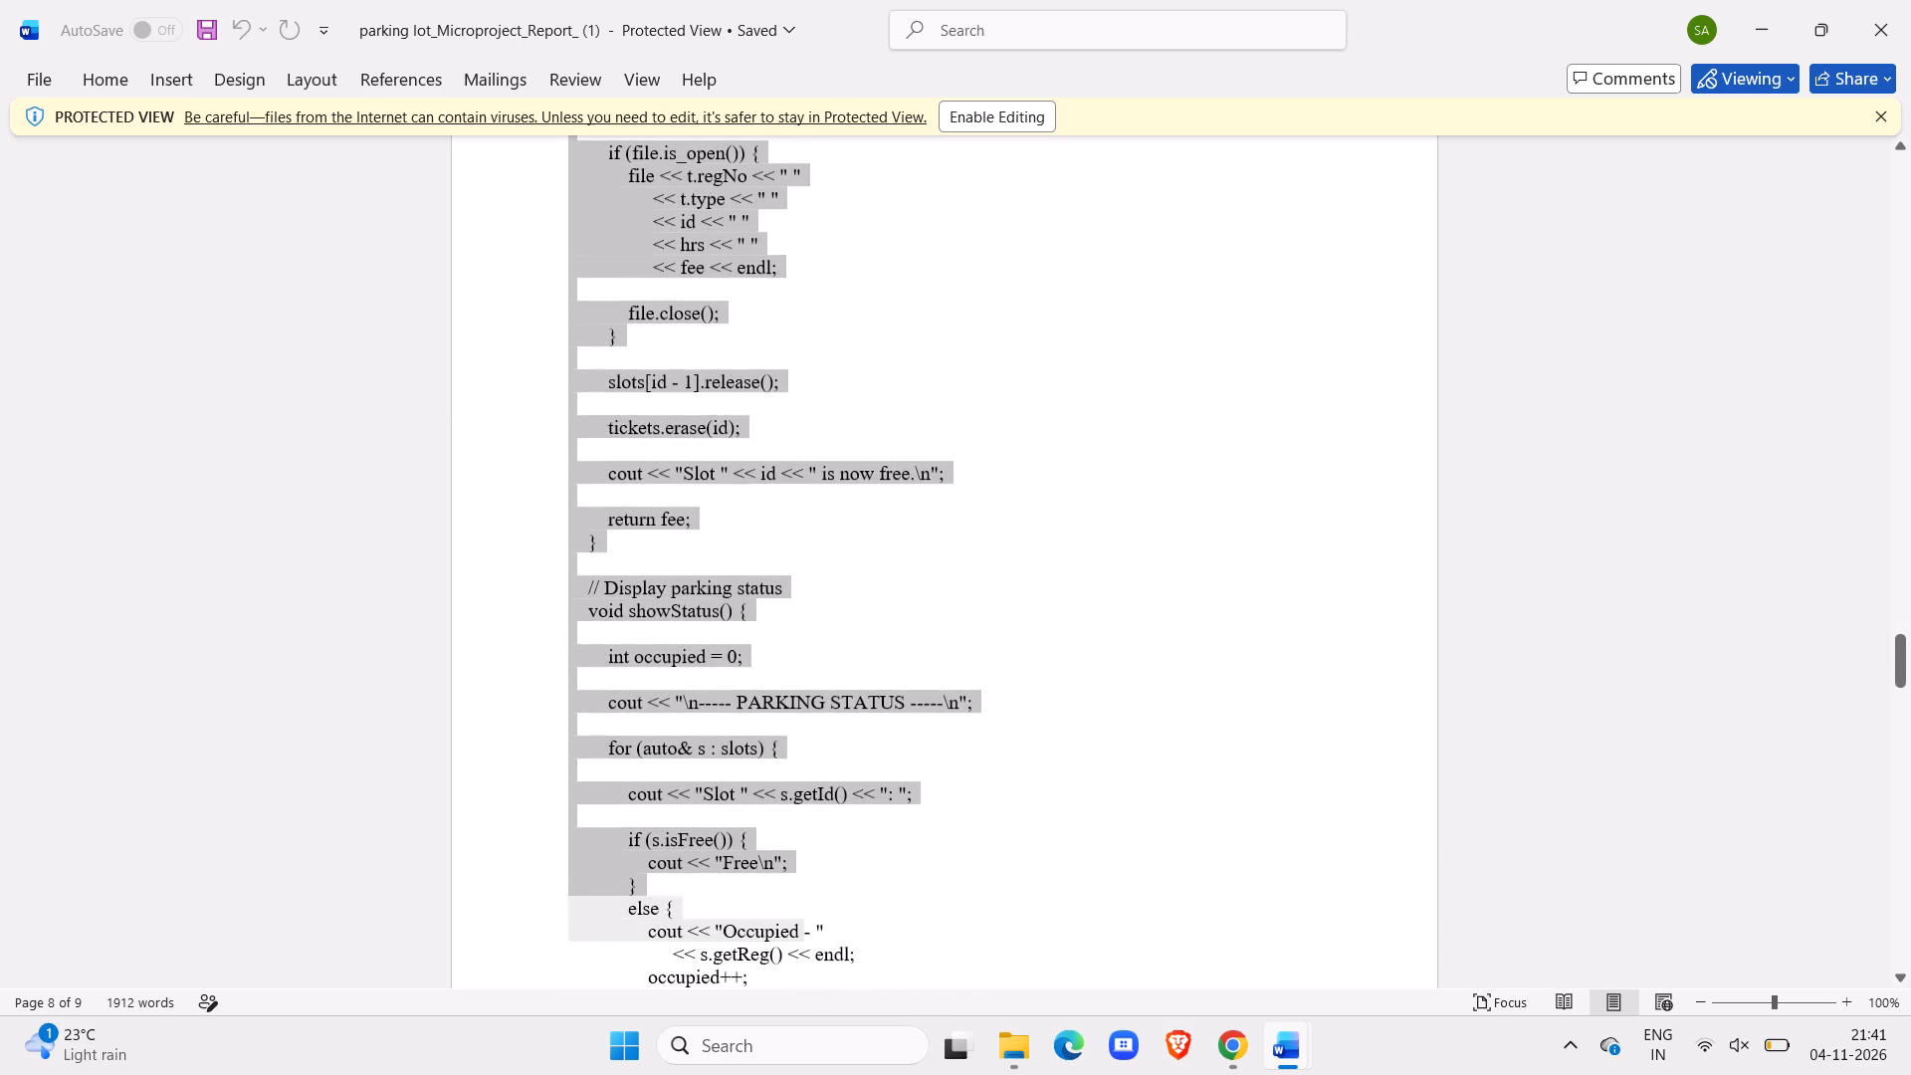
drag(786, 879, 786, 1051)
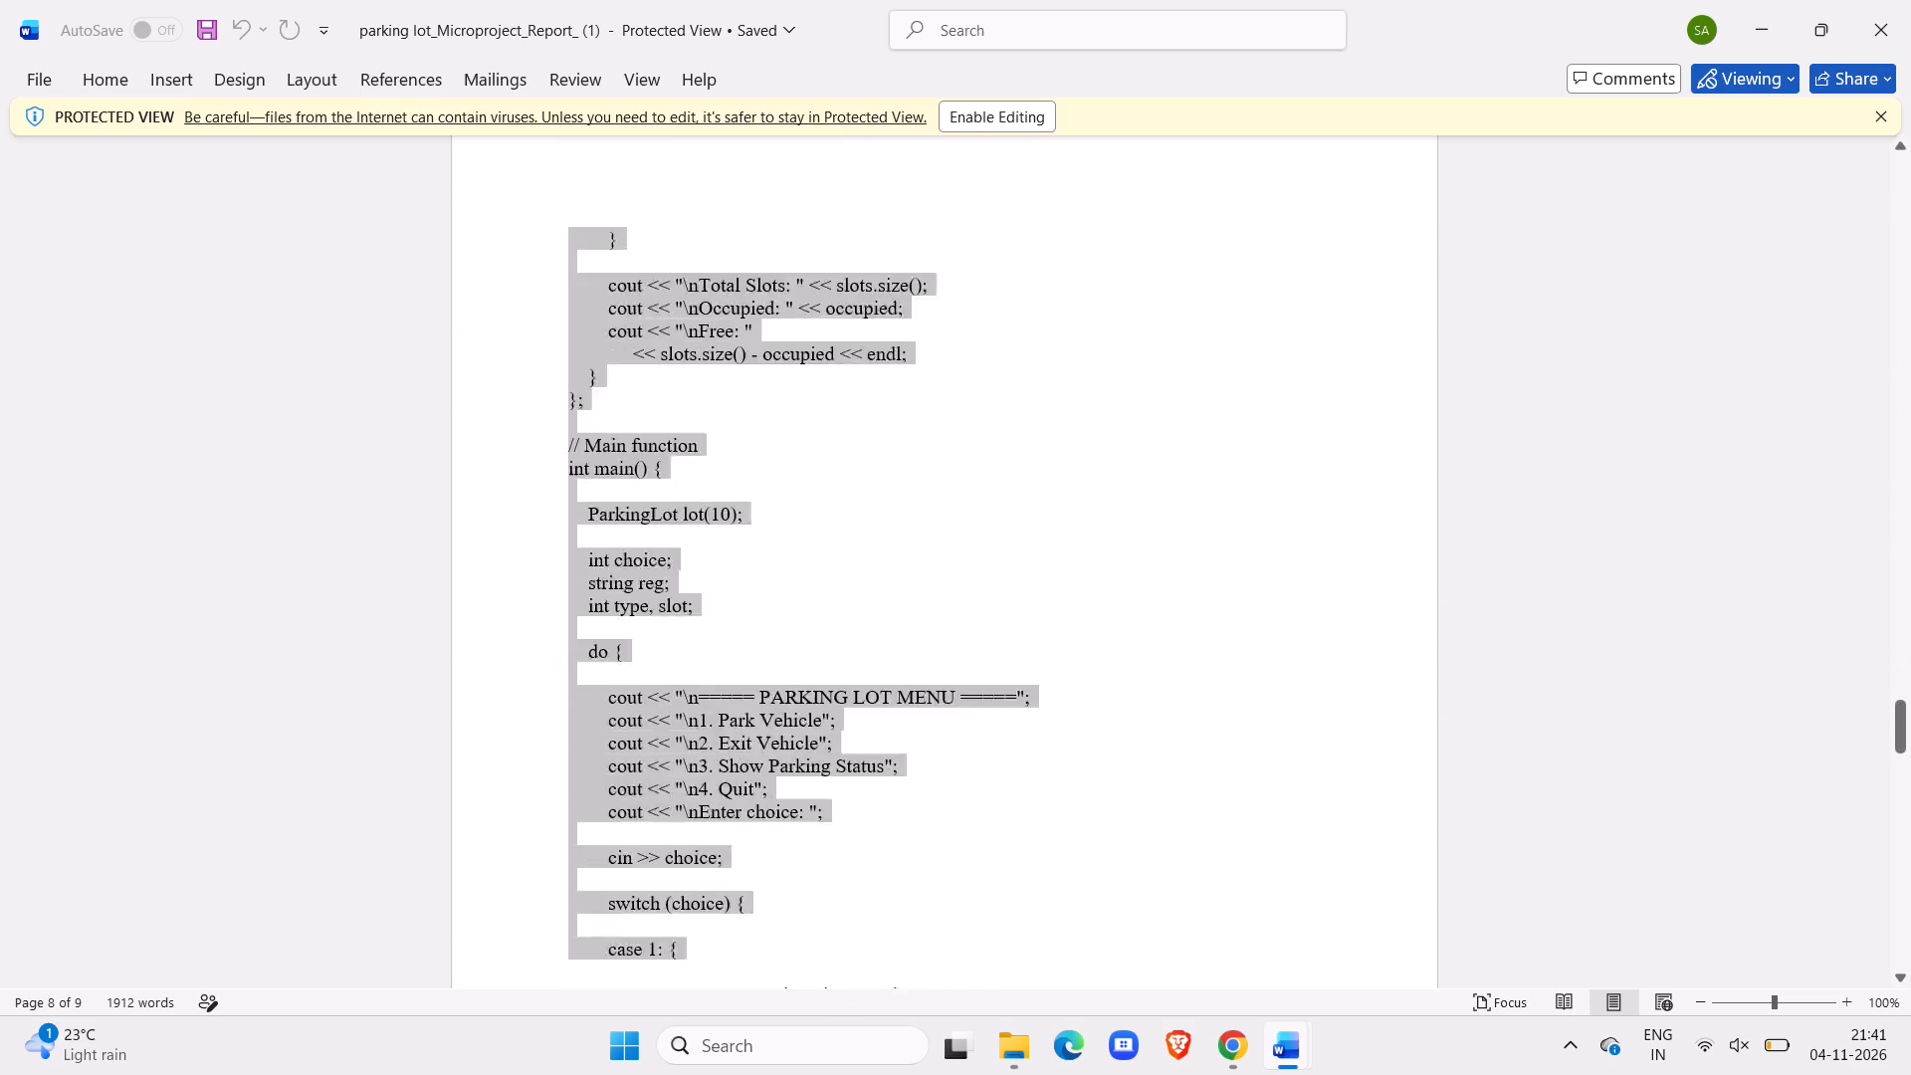
drag(786, 1051, 787, 1074)
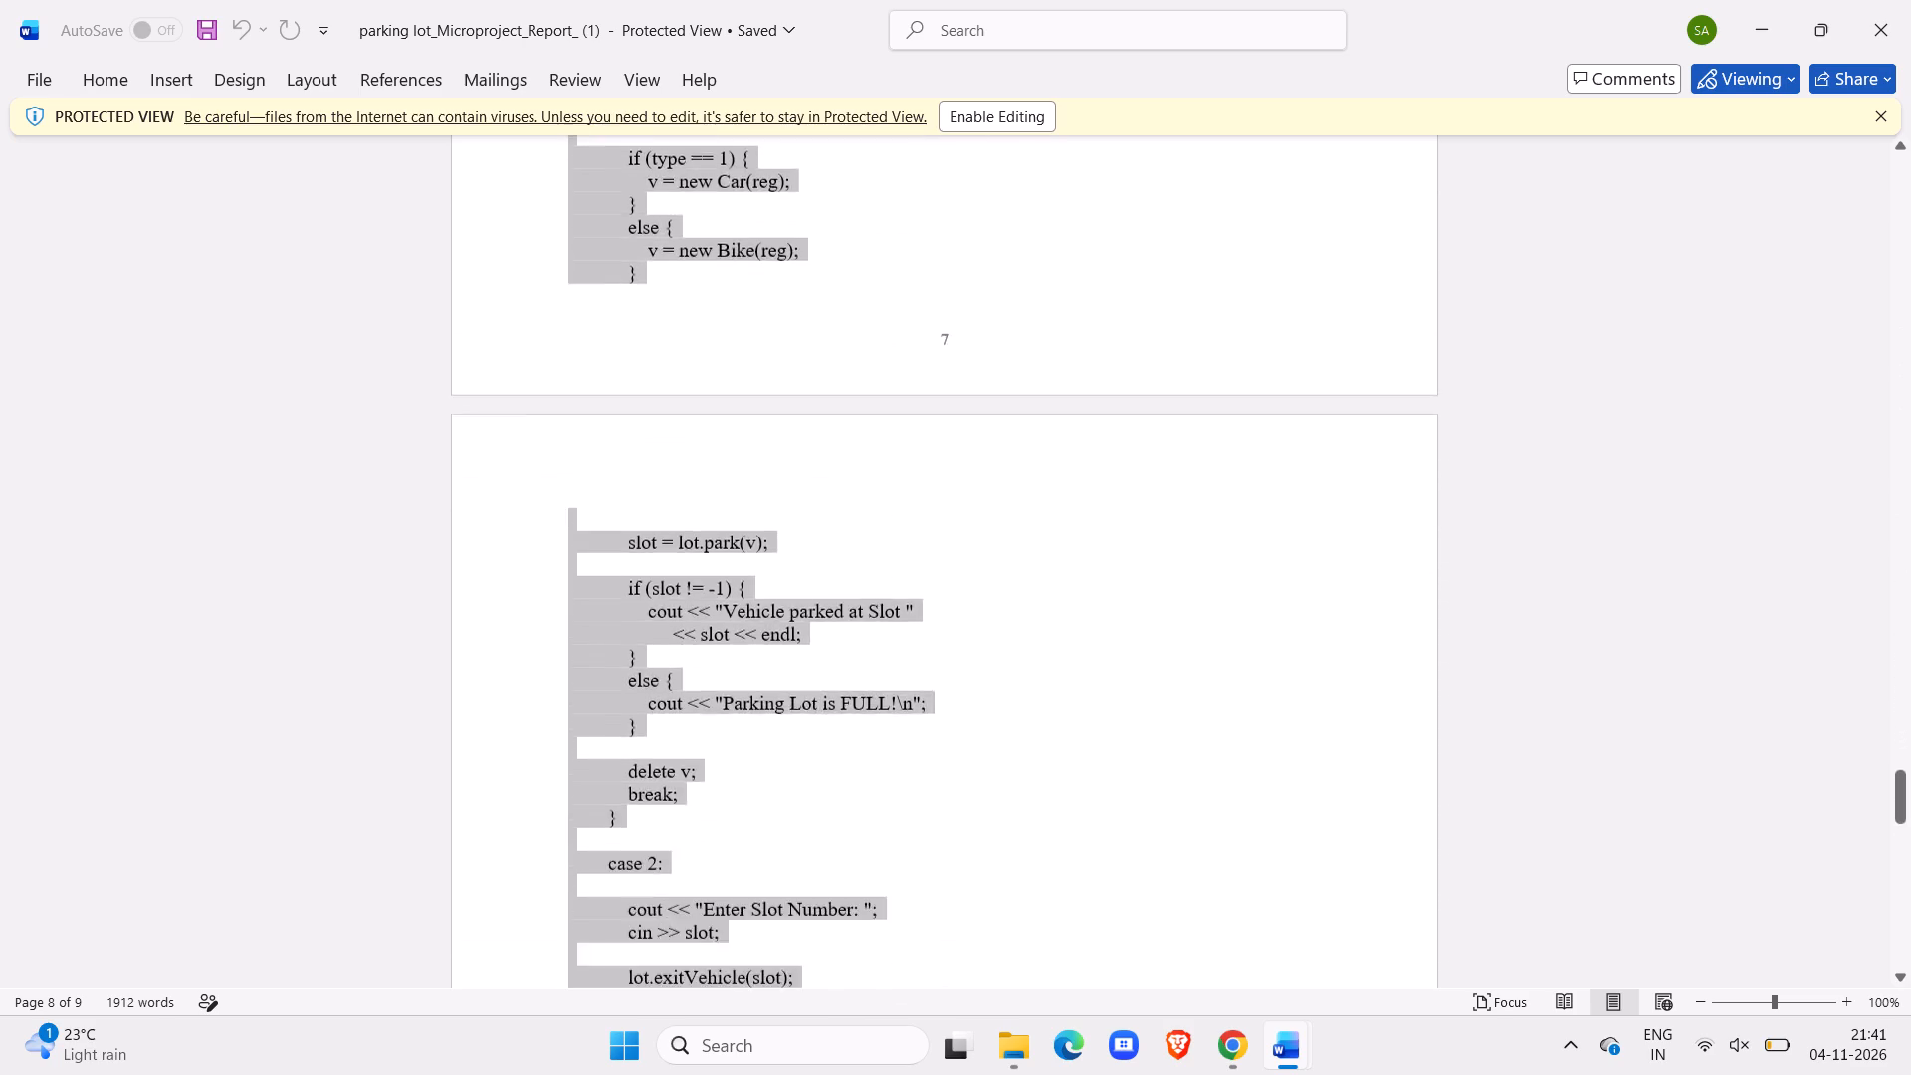
drag(787, 1074, 685, 548)
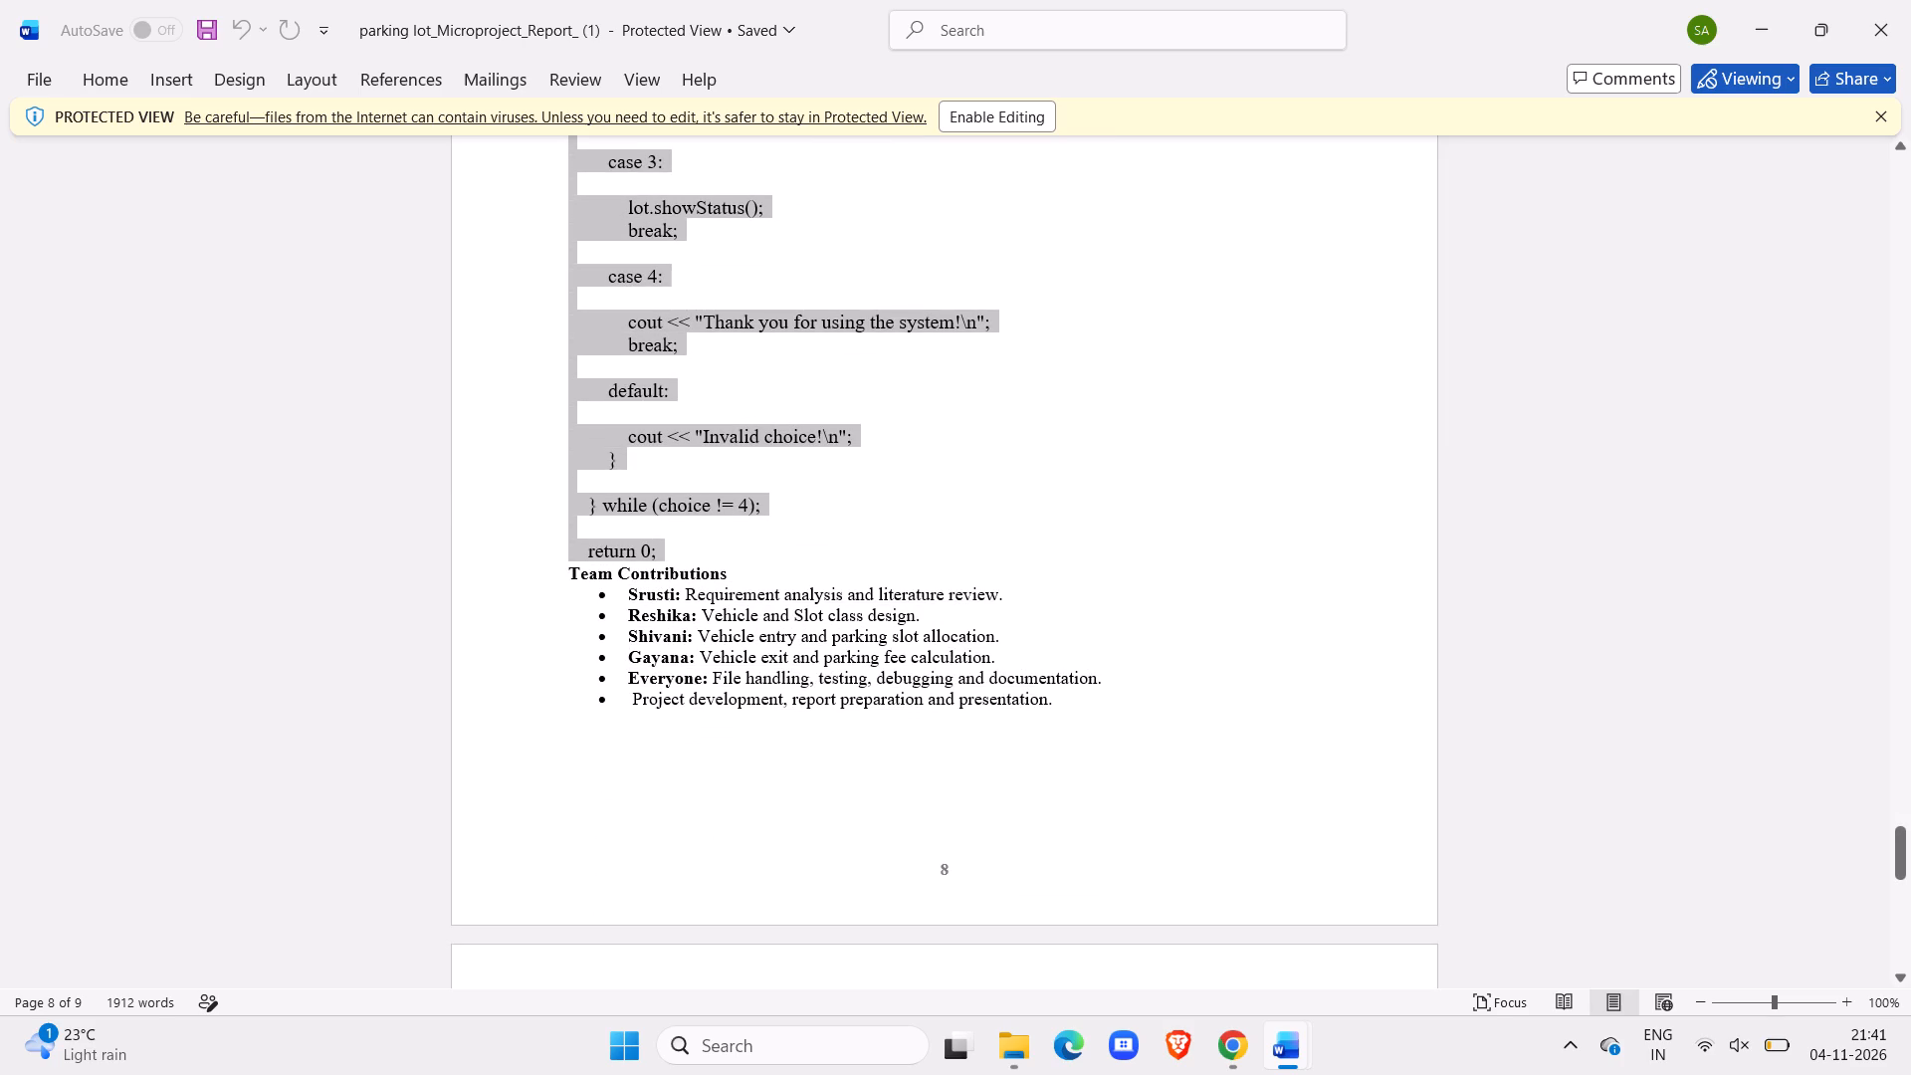
drag(685, 548, 658, 541)
key(ctrl+c)
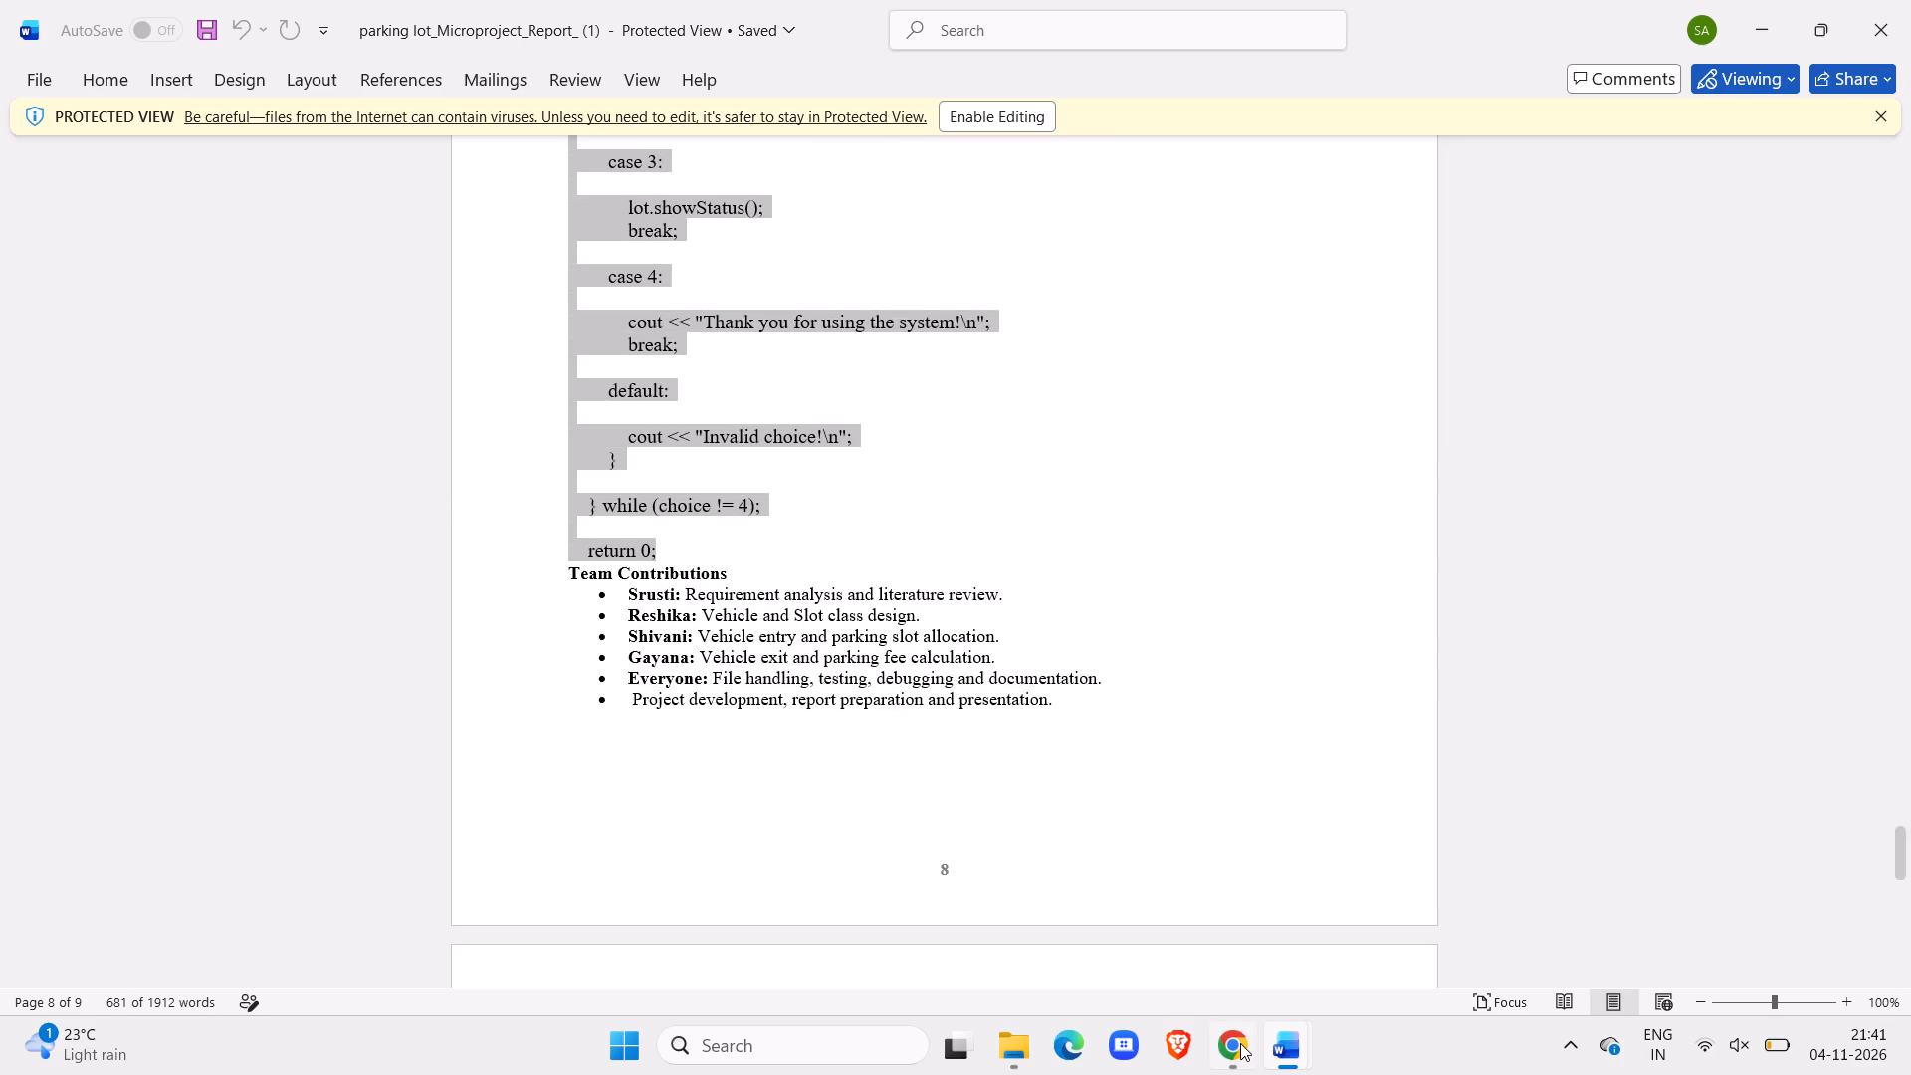
Switch to Chrome, replace the Hello World sample in OneCompiler's Main.cpp with the copied parking lot program, and run it.
click(1342, 939)
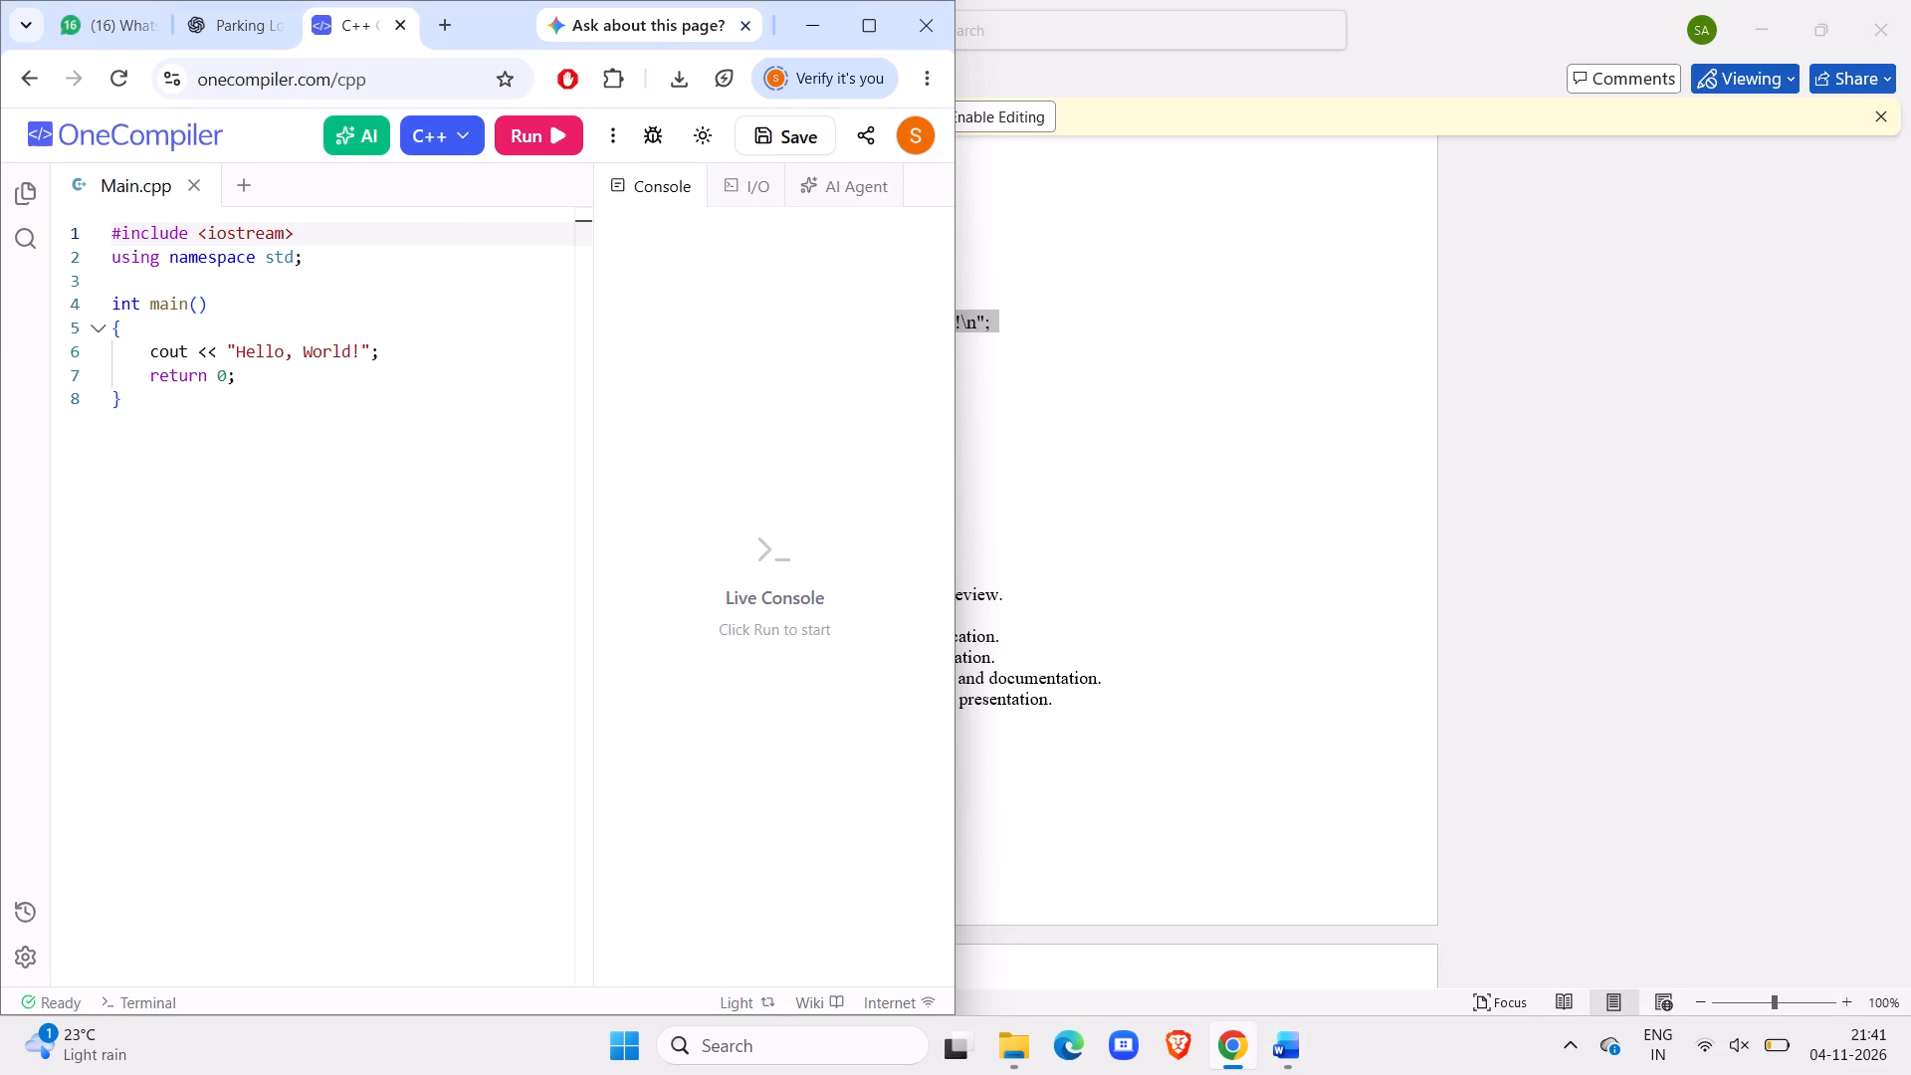
drag(114, 231, 287, 481)
key(BackSpace)
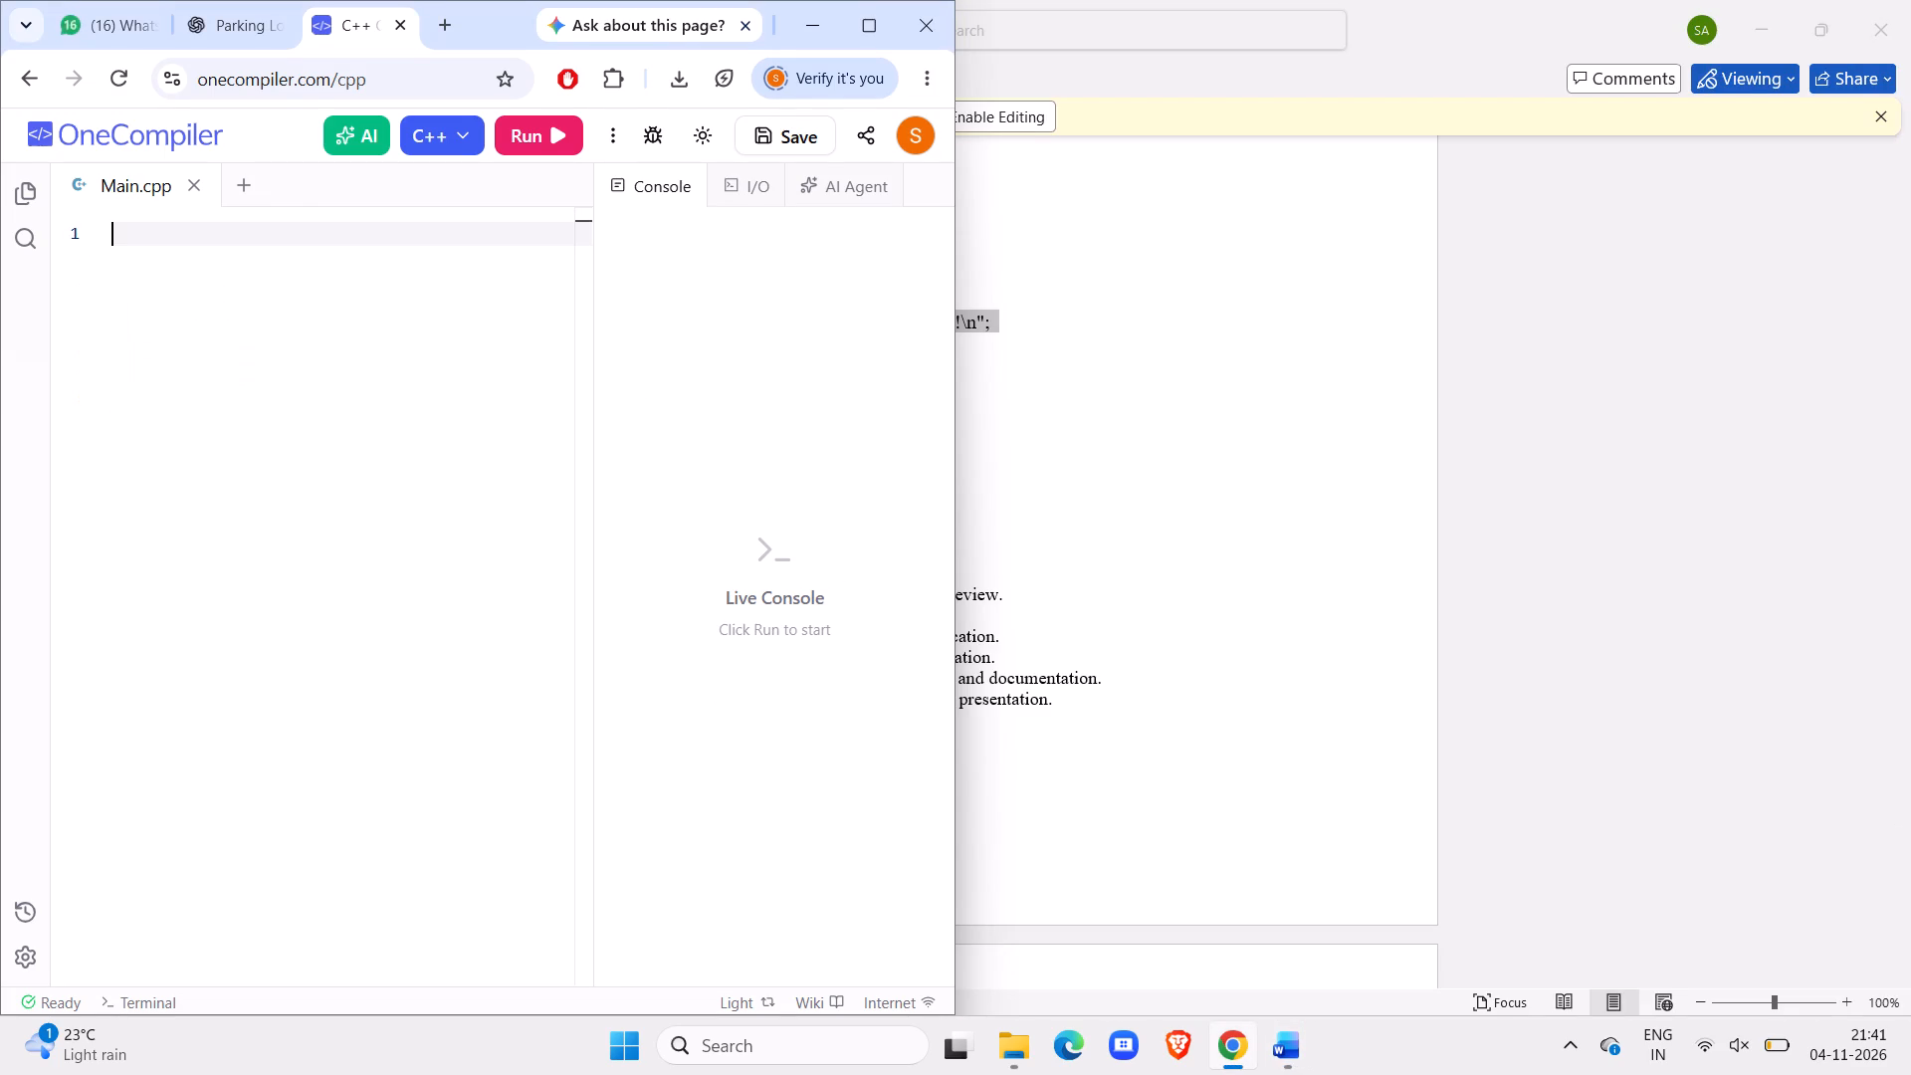
key(ctrl+v)
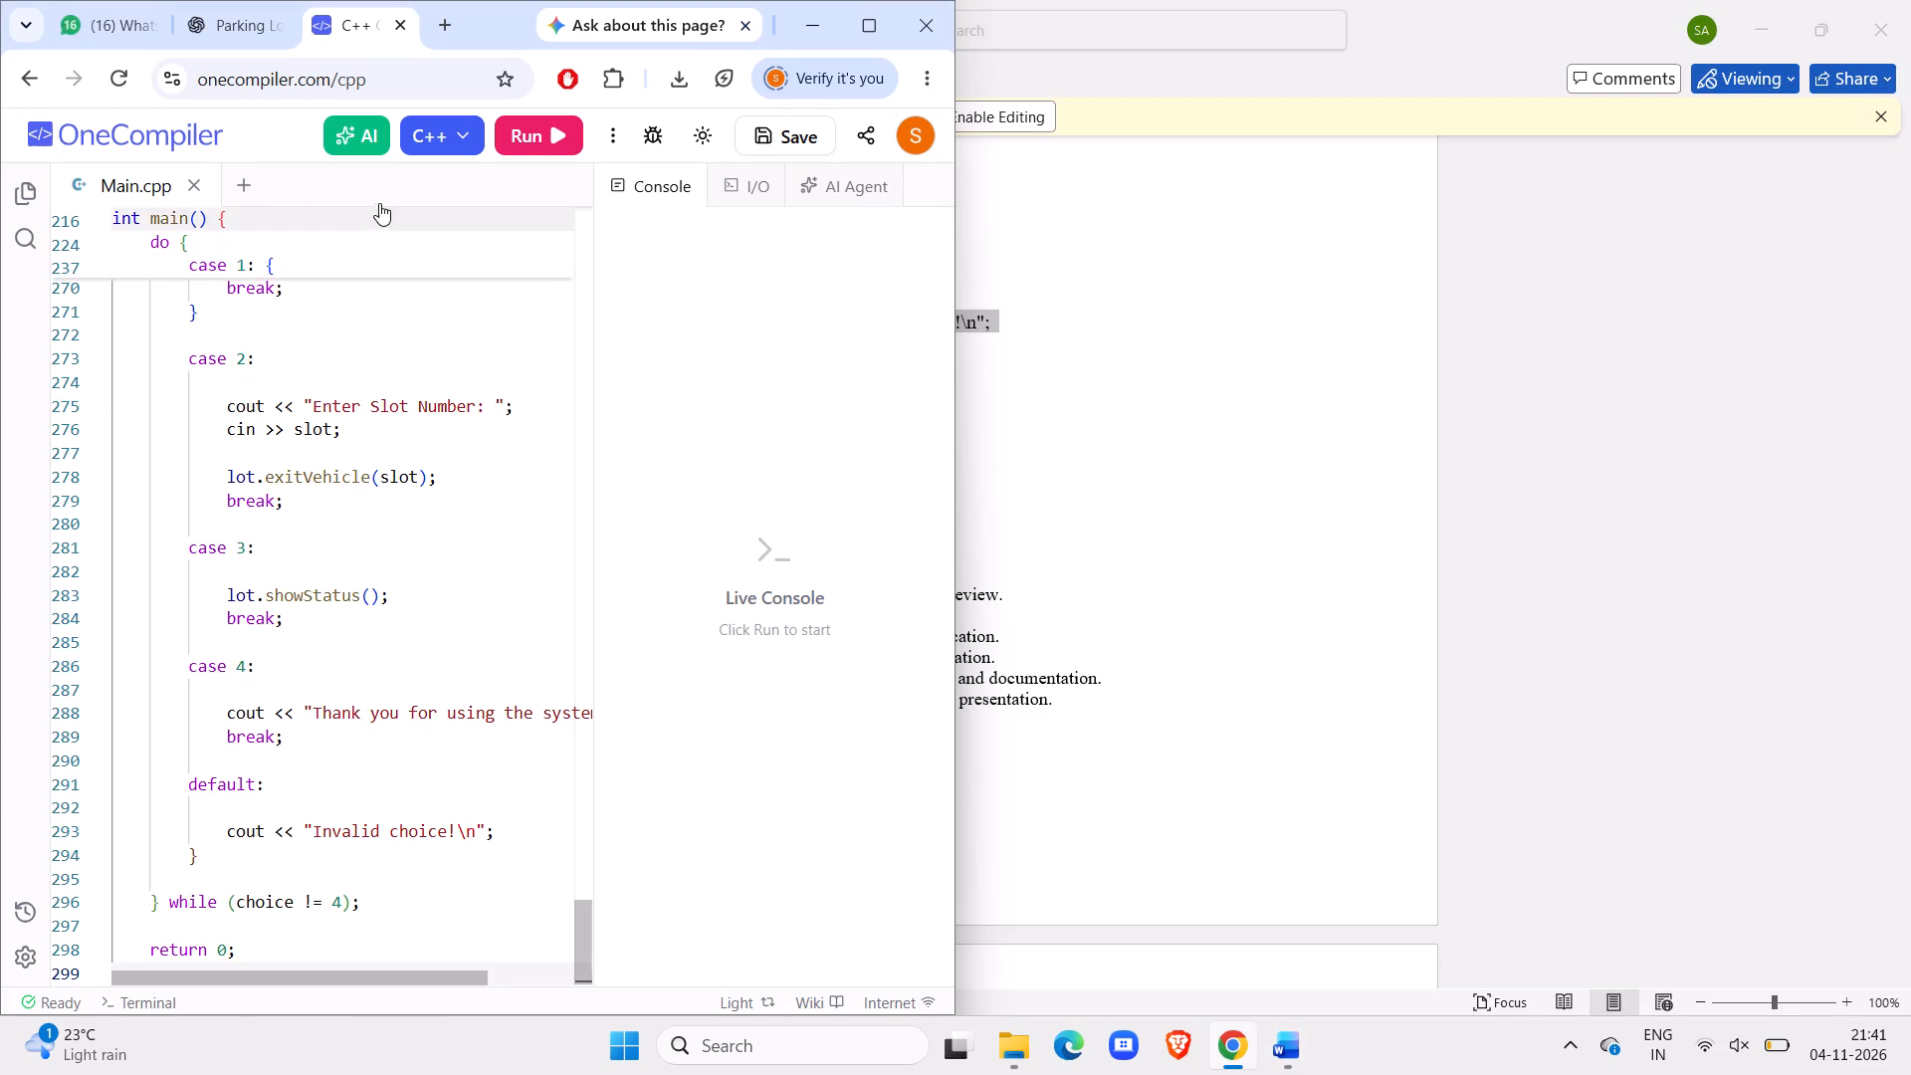
click(504, 147)
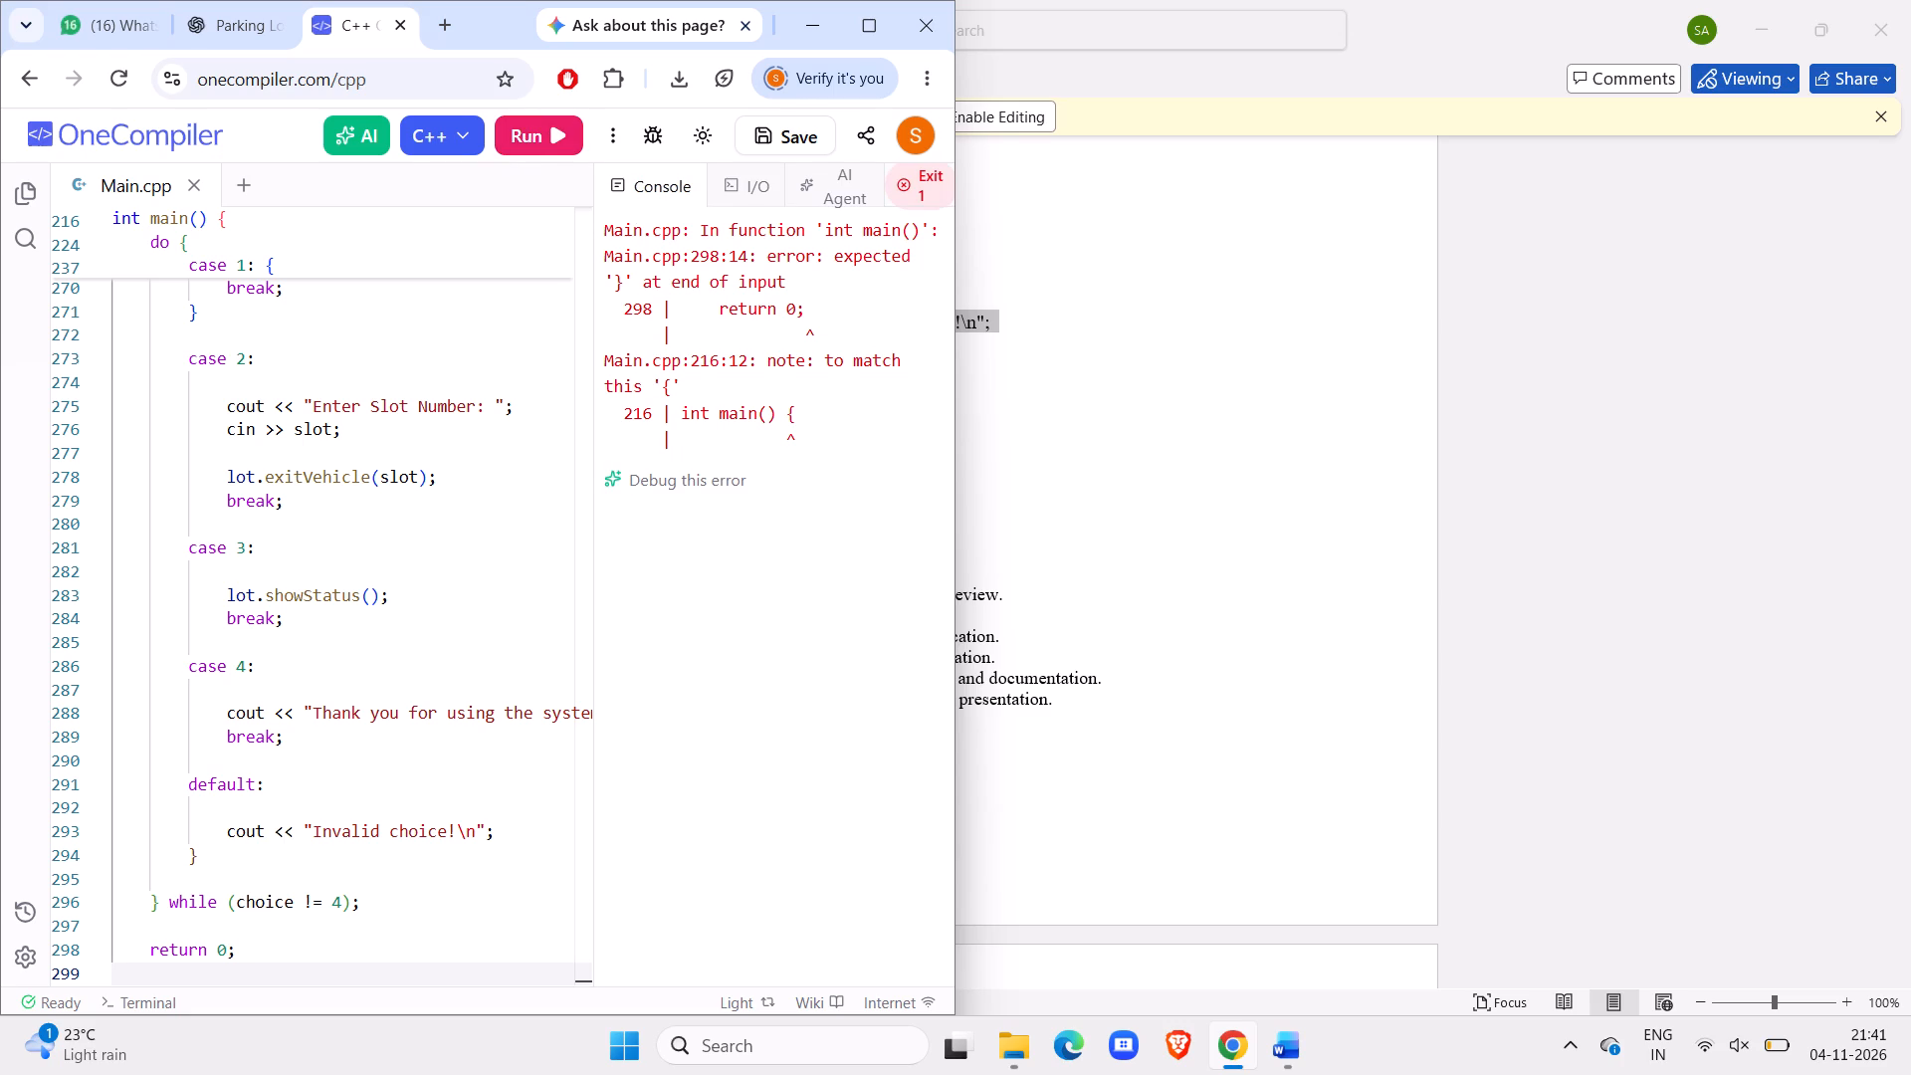
drag(606, 234, 804, 449)
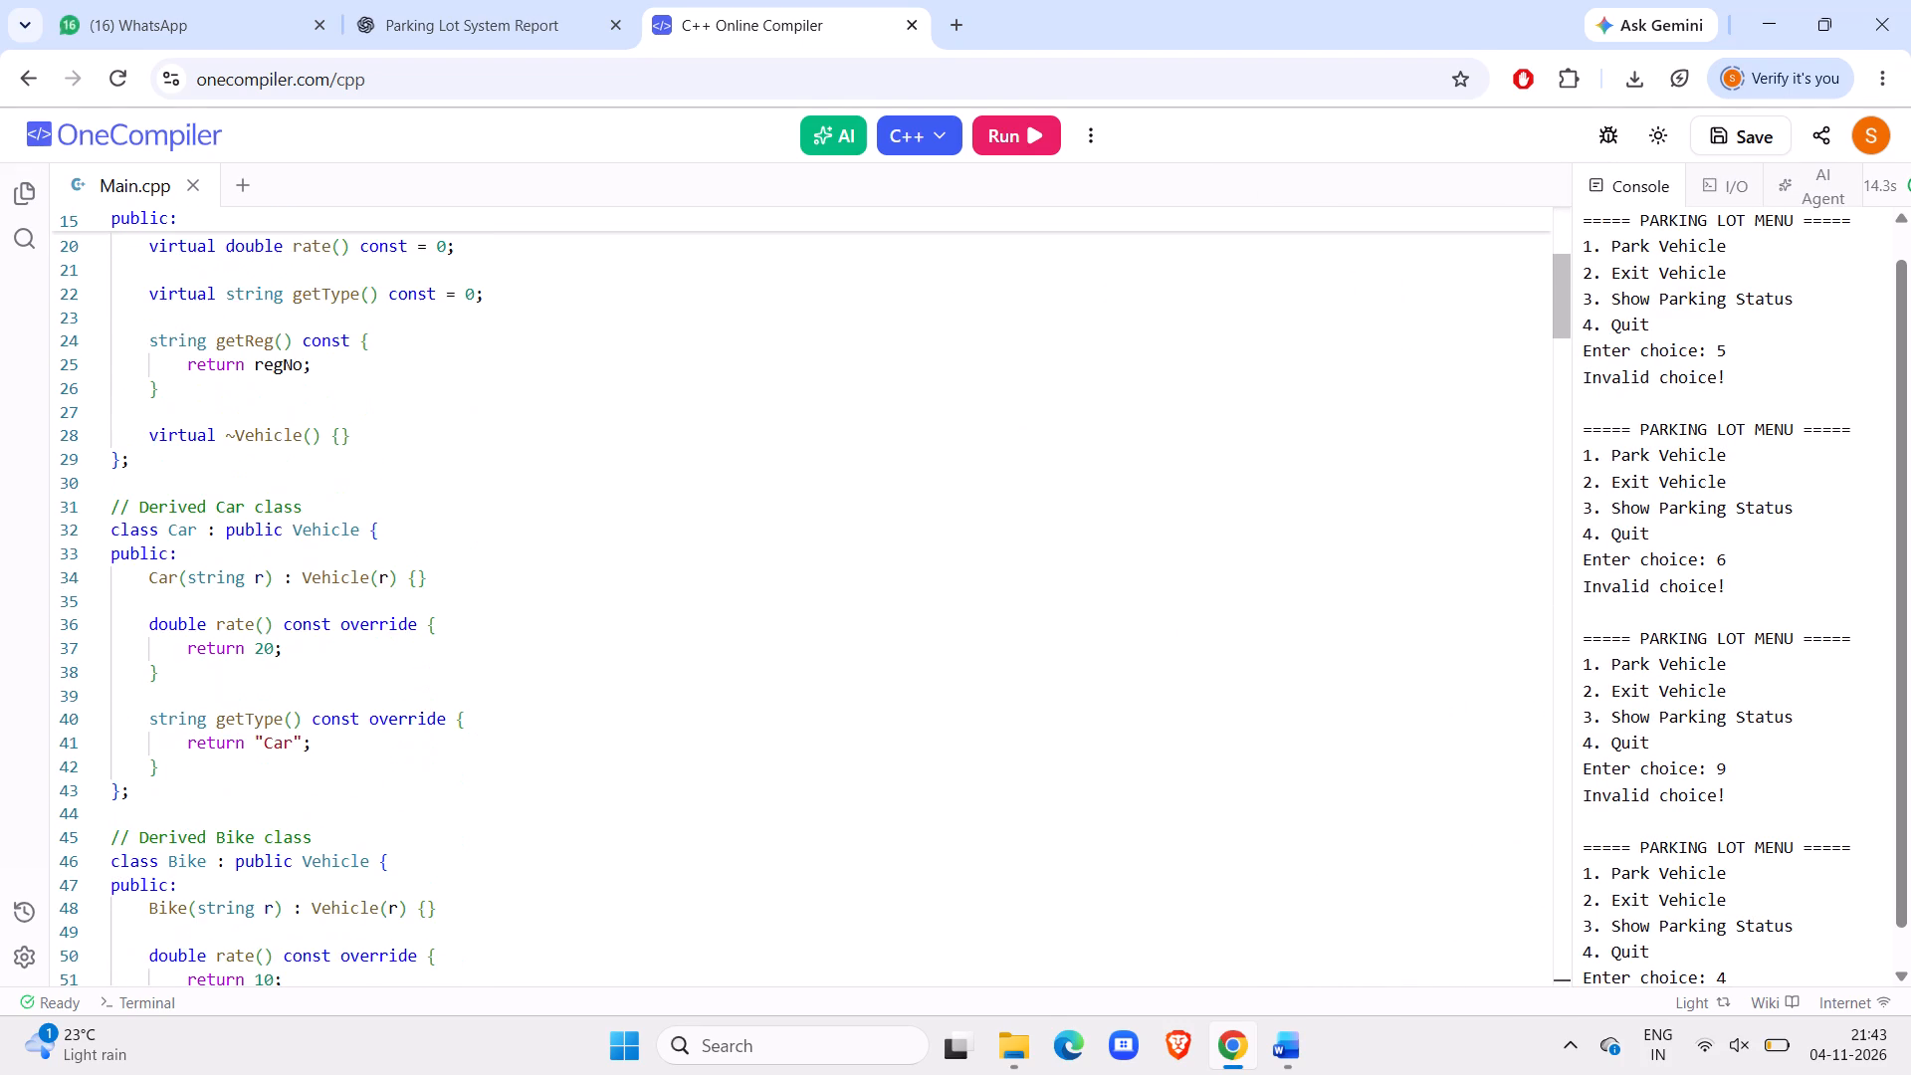
scroll(1044, 1010, up, 7)
scroll(803, 731, up, 9)
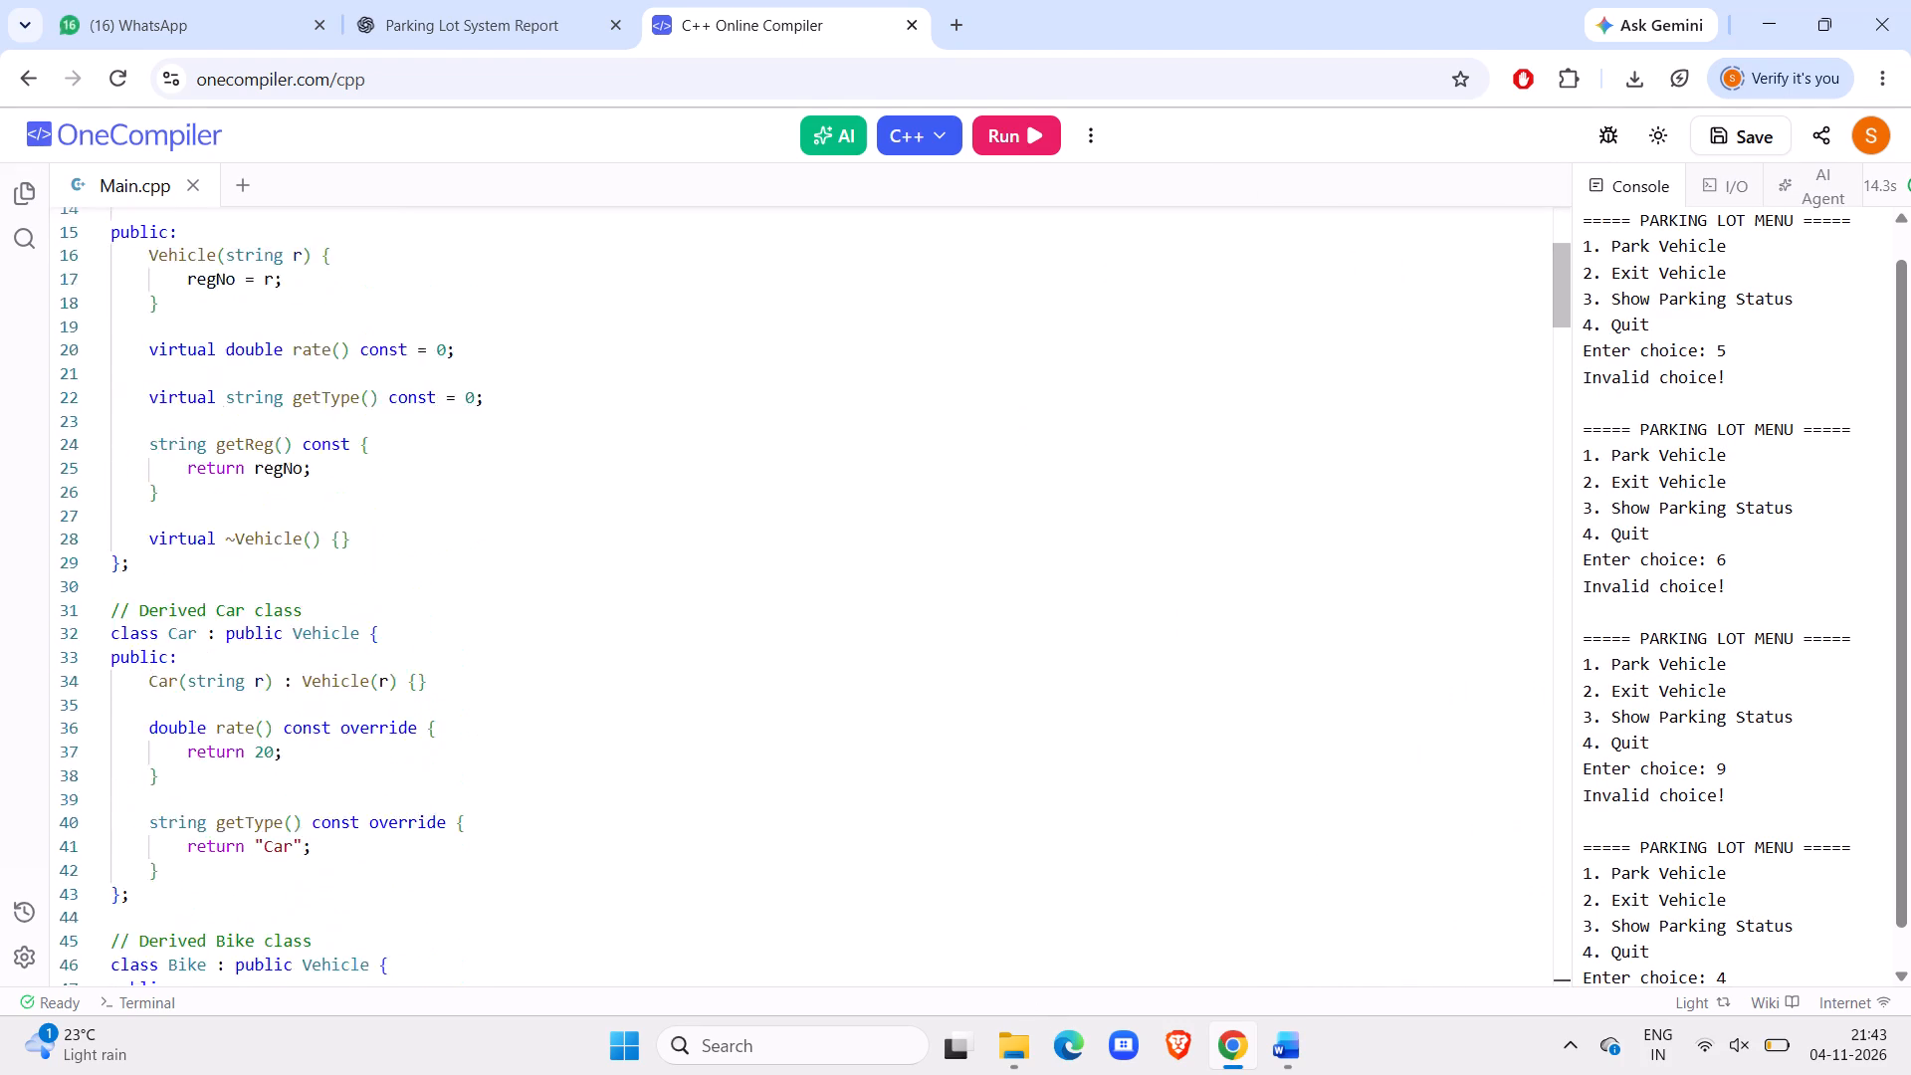
scroll(803, 731, up, 3)
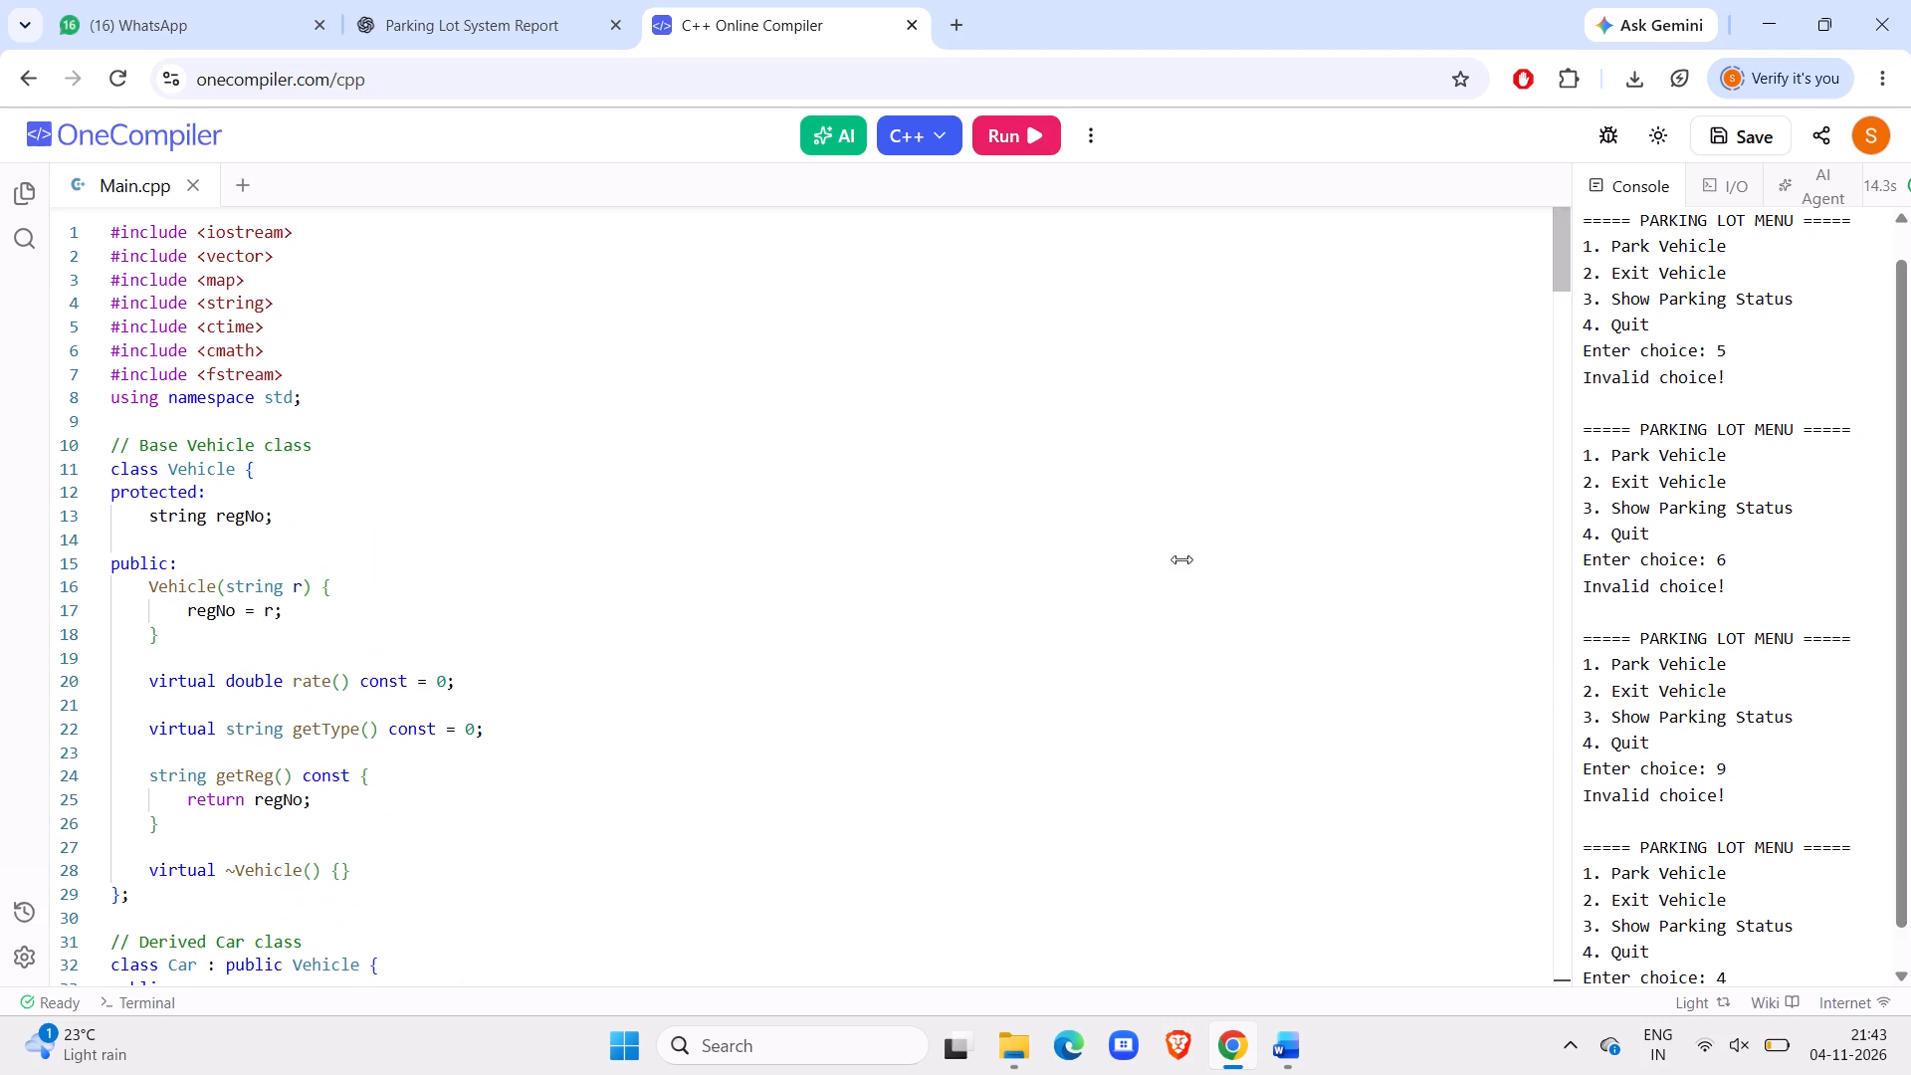
click(1571, 421)
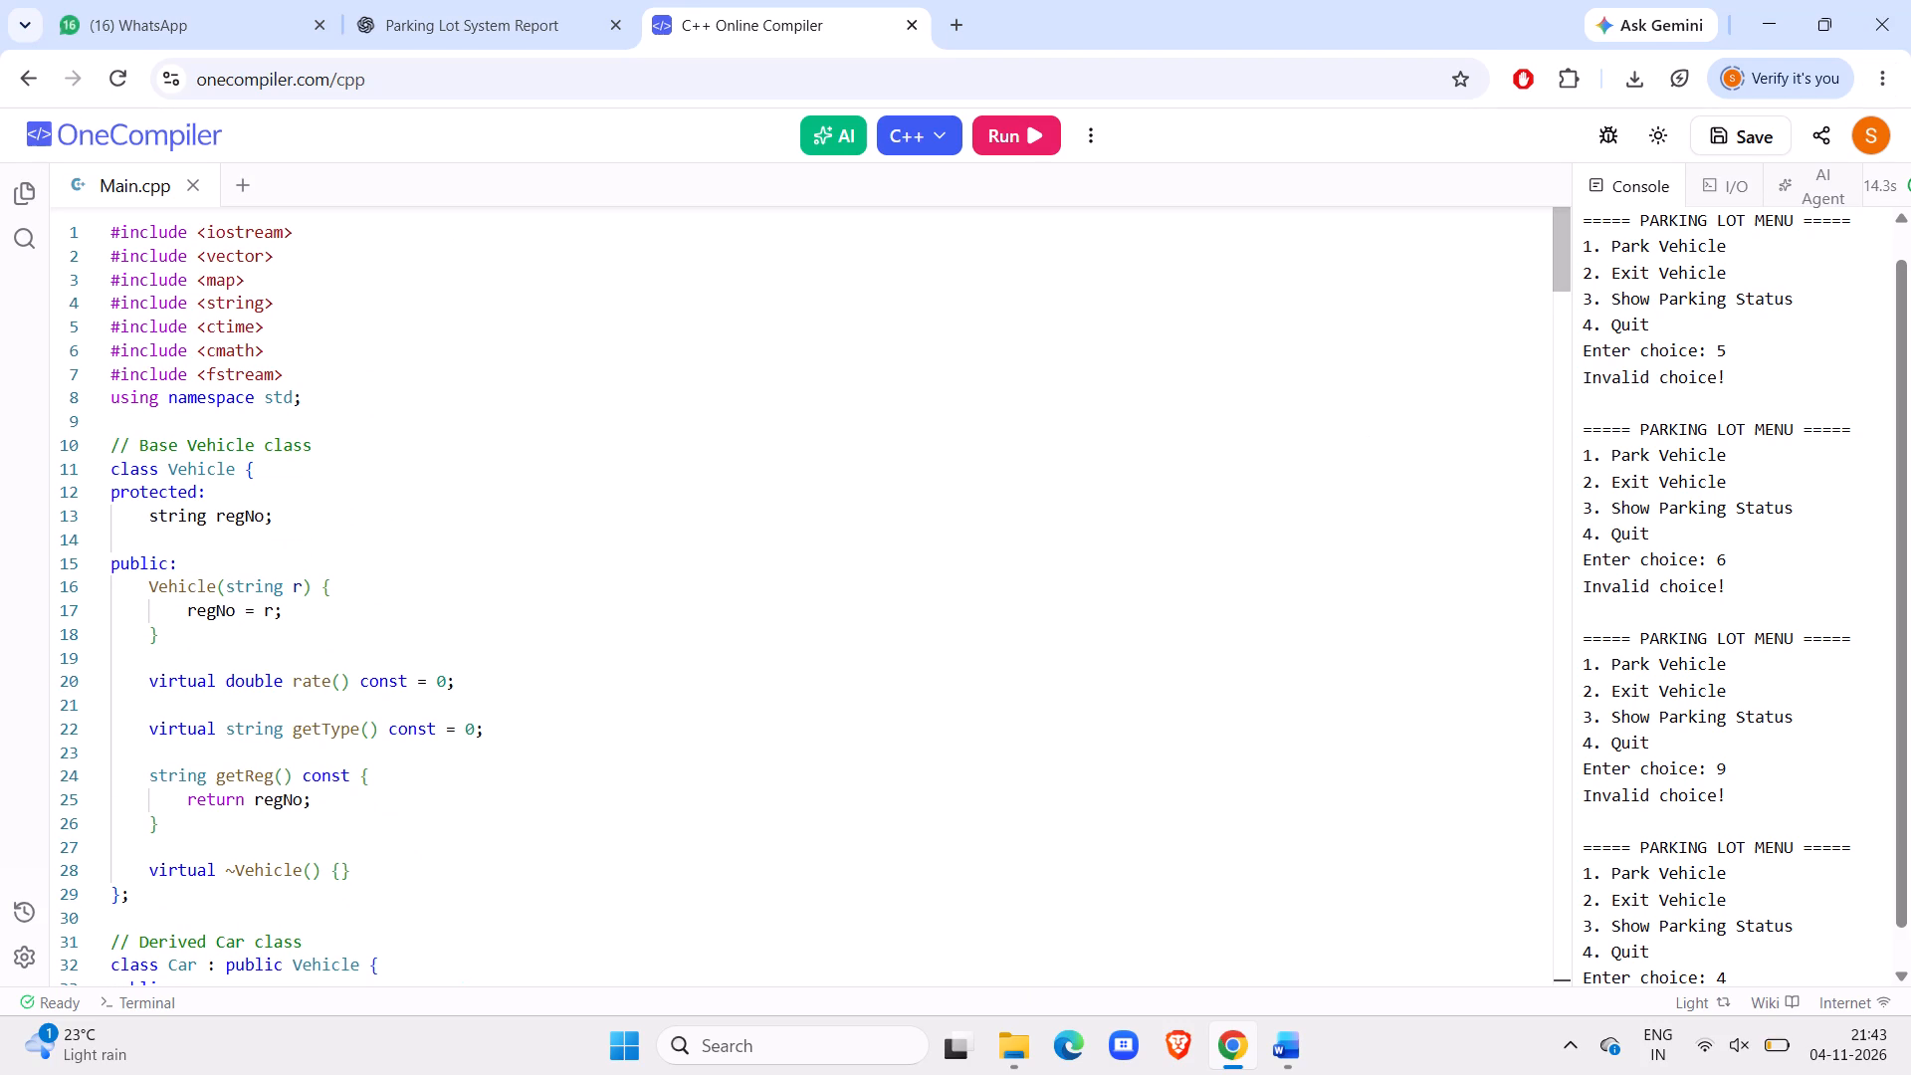
key(super+Print)
Take a full-screen screenshot of Main.cpp showing the Car and Bike classes, from about line 33 to line 64.
scroll(683, 577, down, 6)
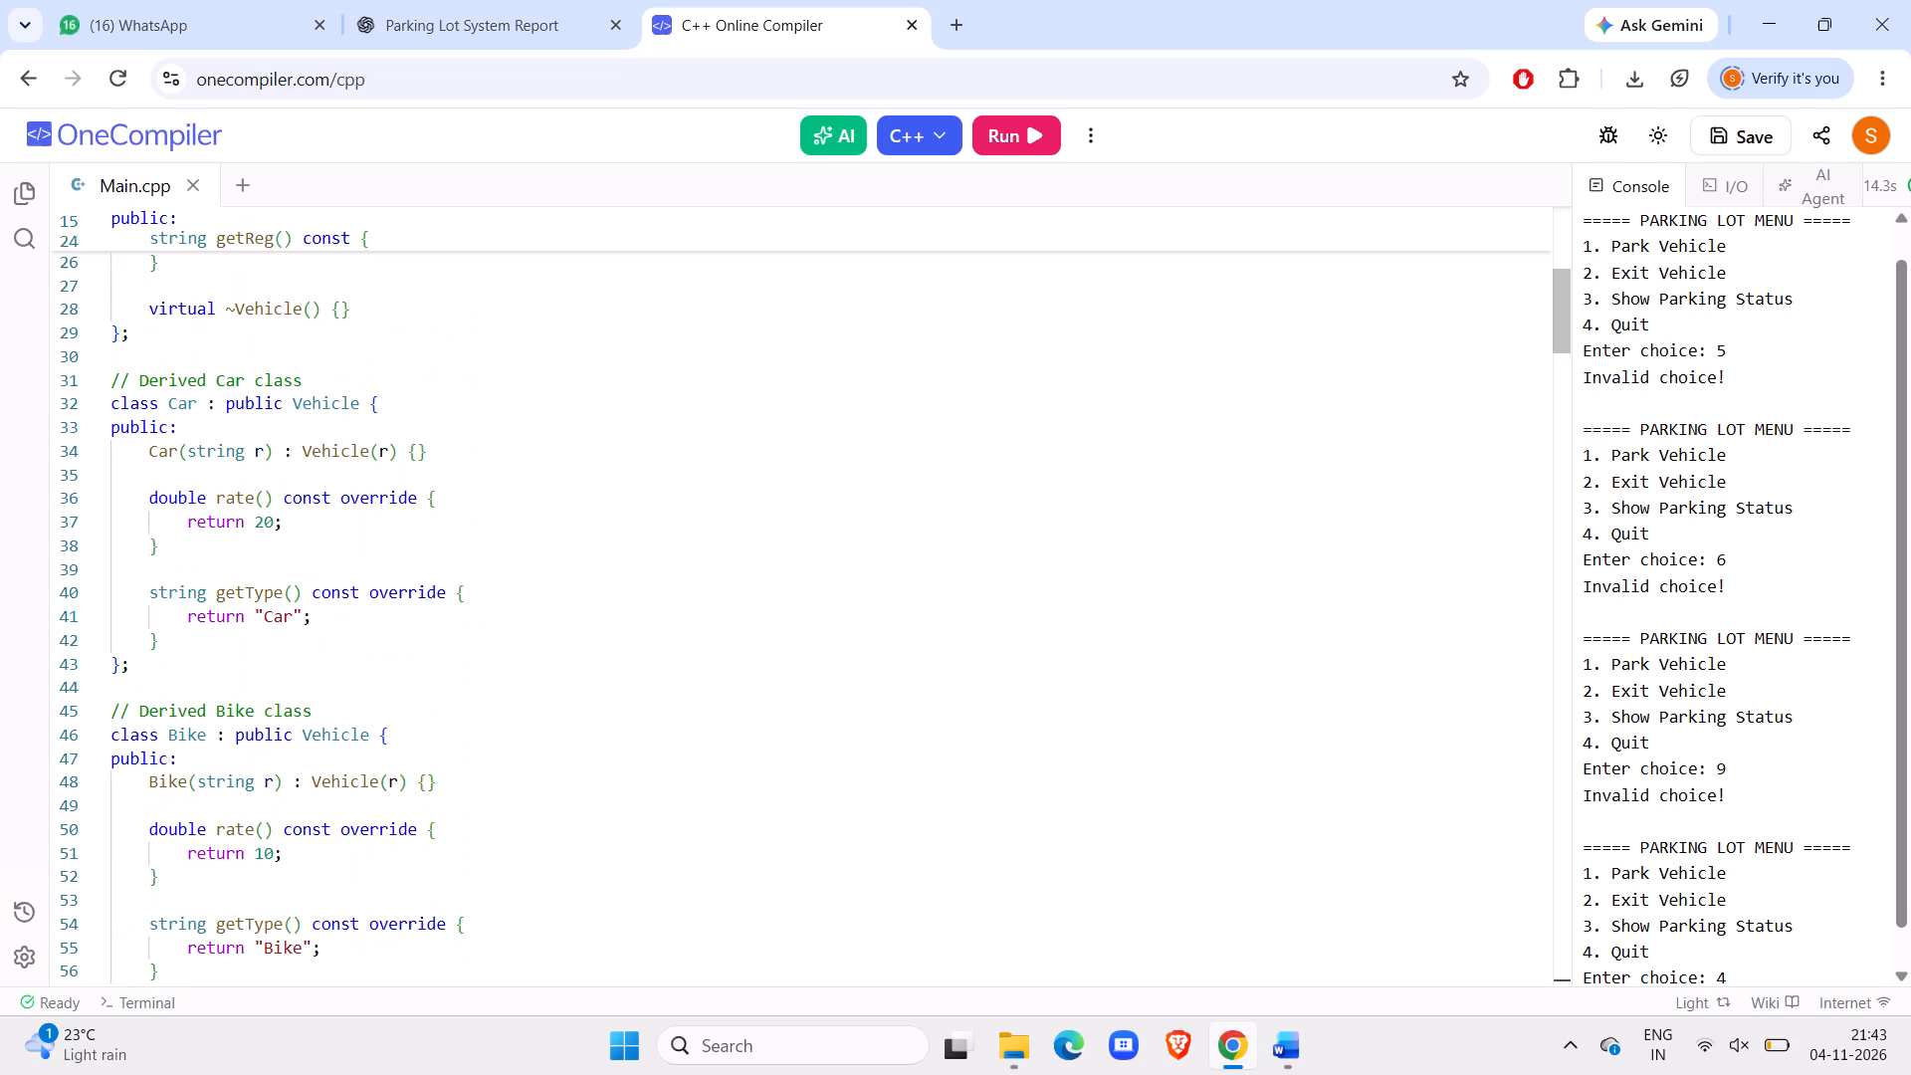
scroll(683, 577, down, 3)
scroll(683, 577, up, 1)
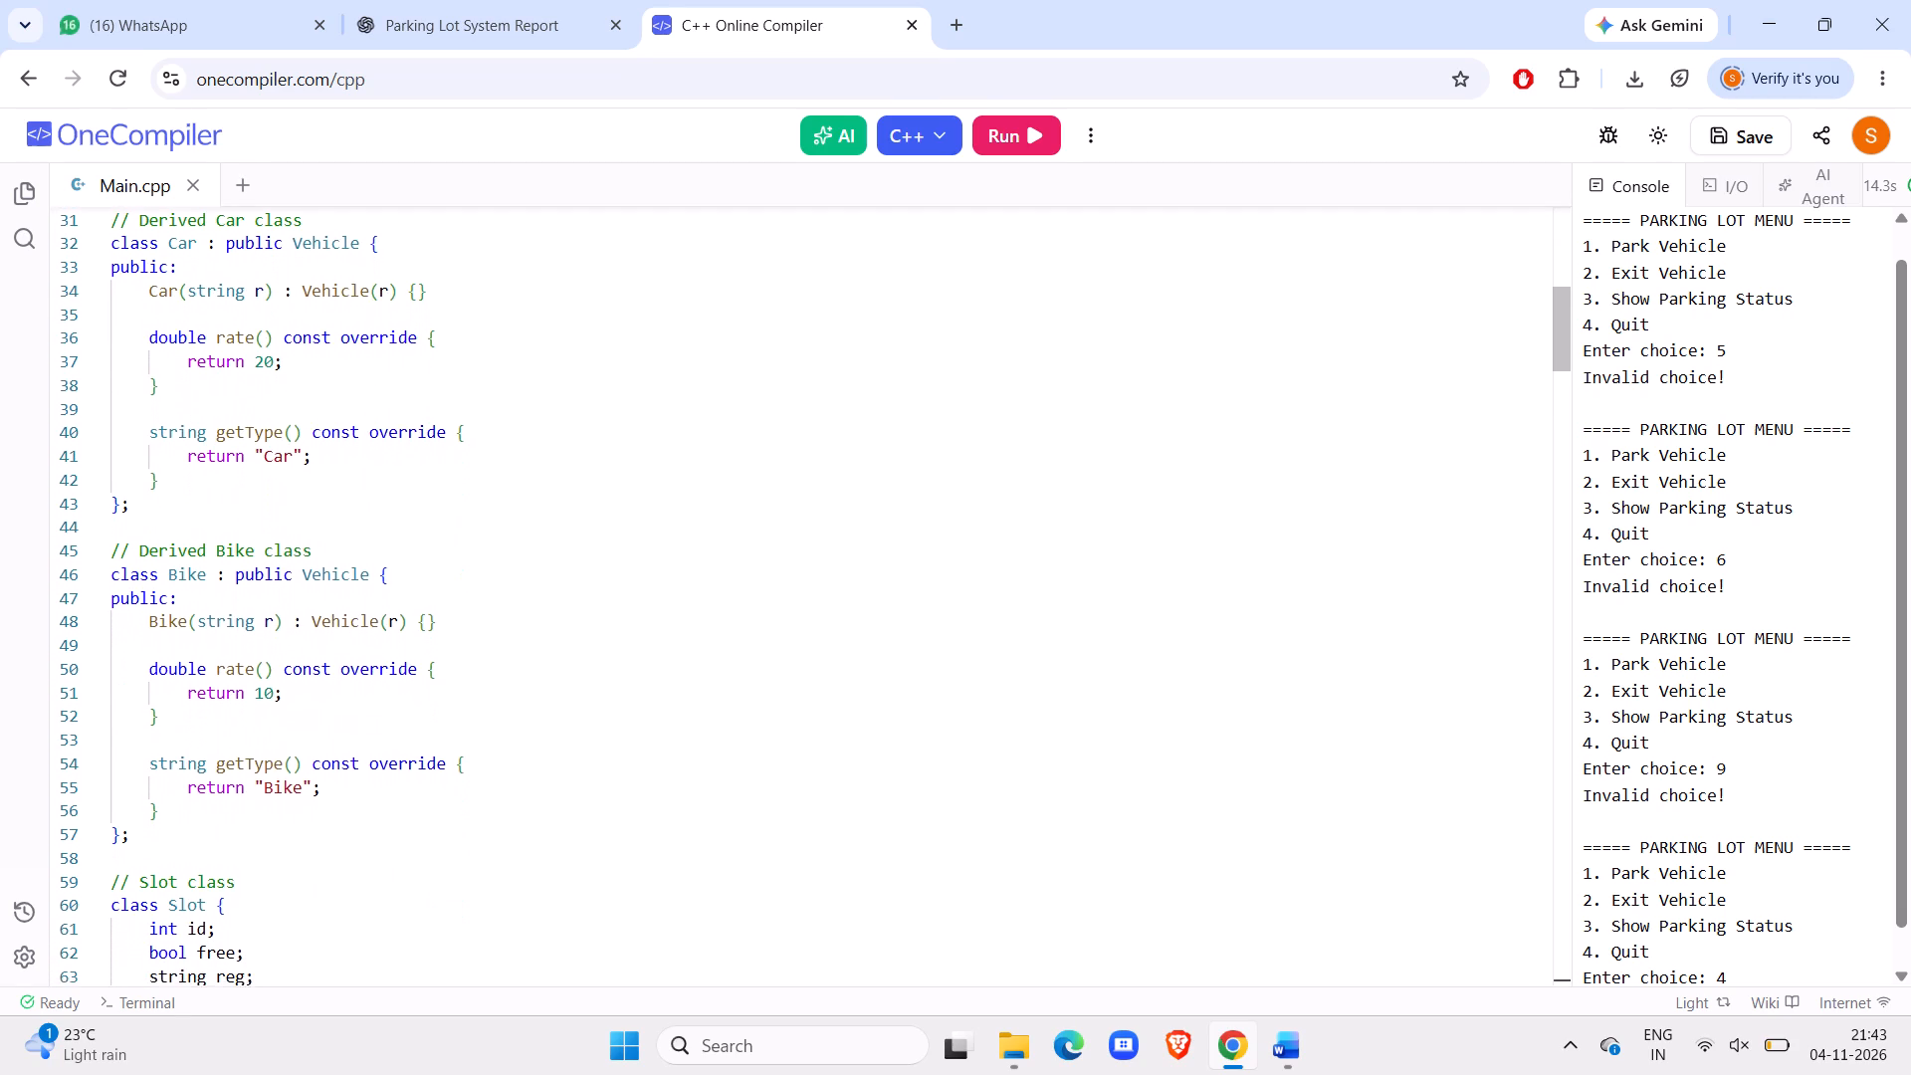
scroll(683, 577, up, 2)
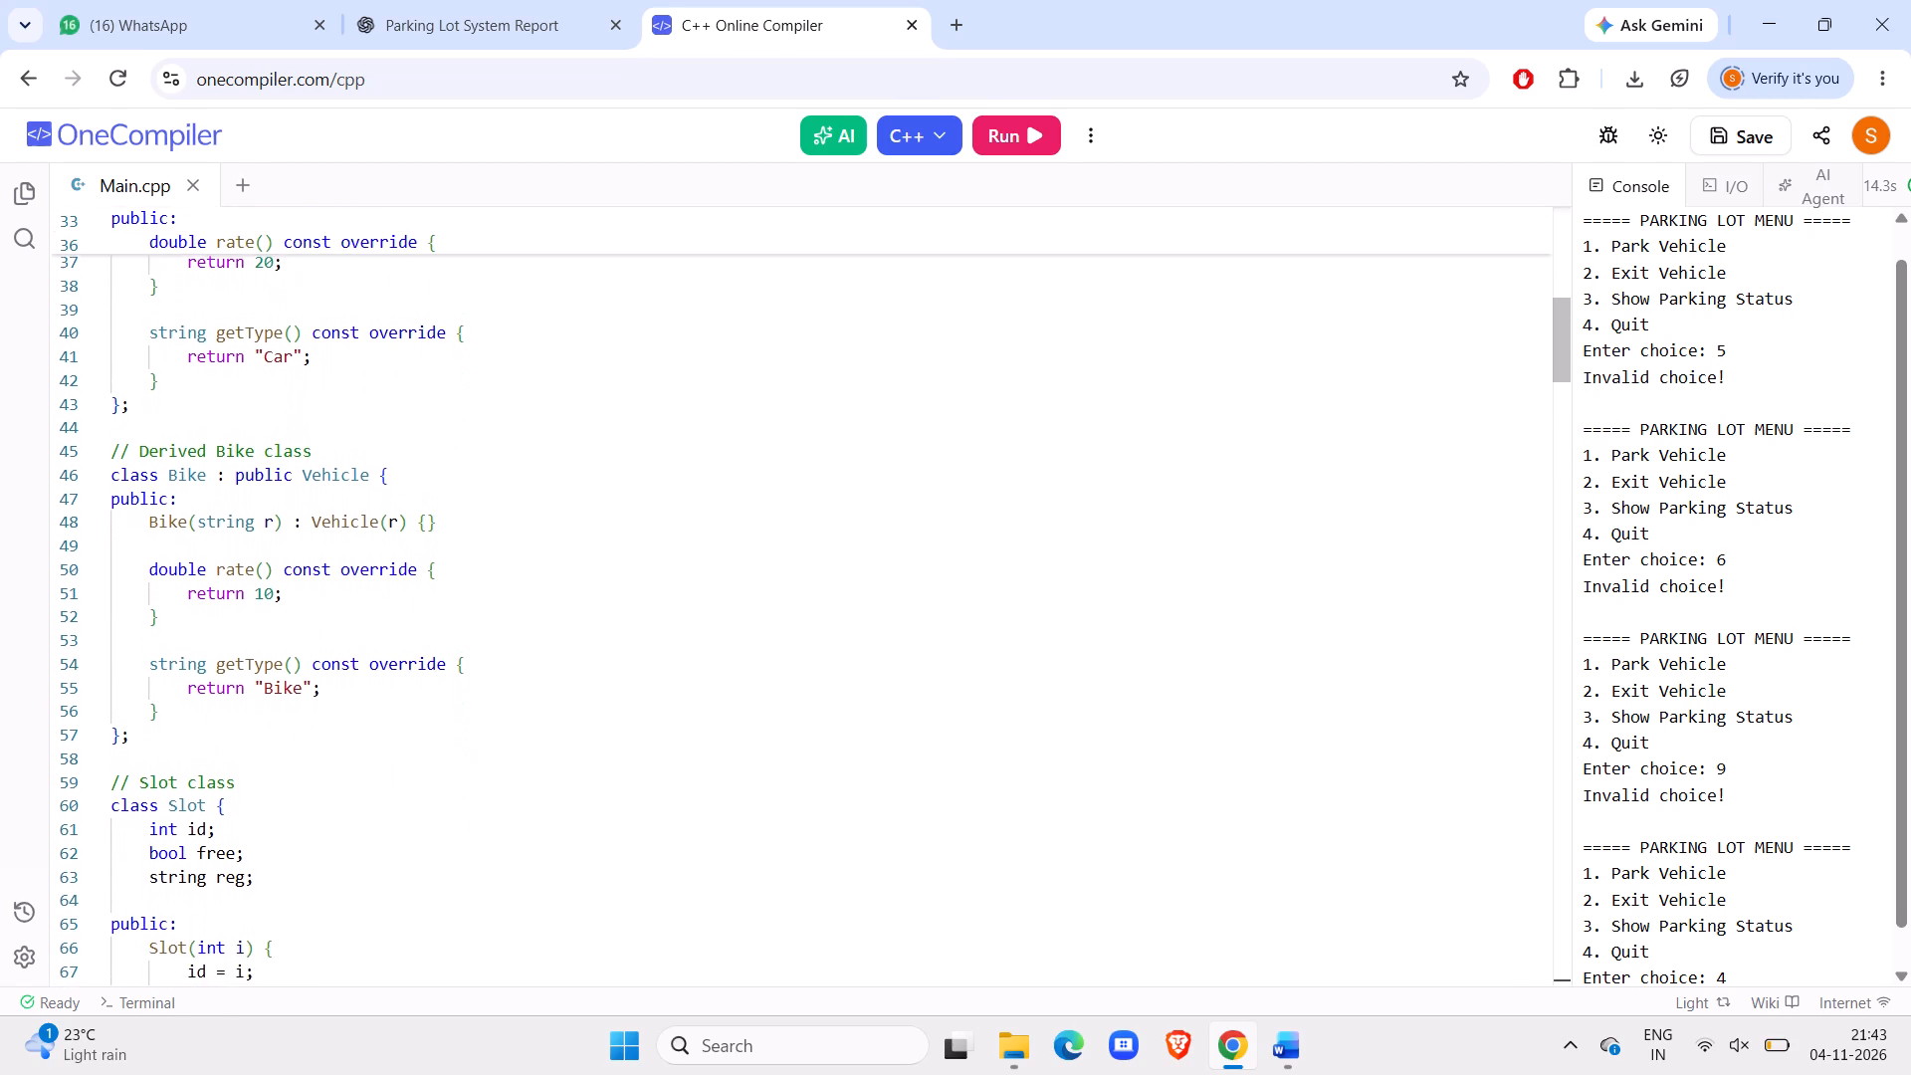
scroll(683, 577, up, 1)
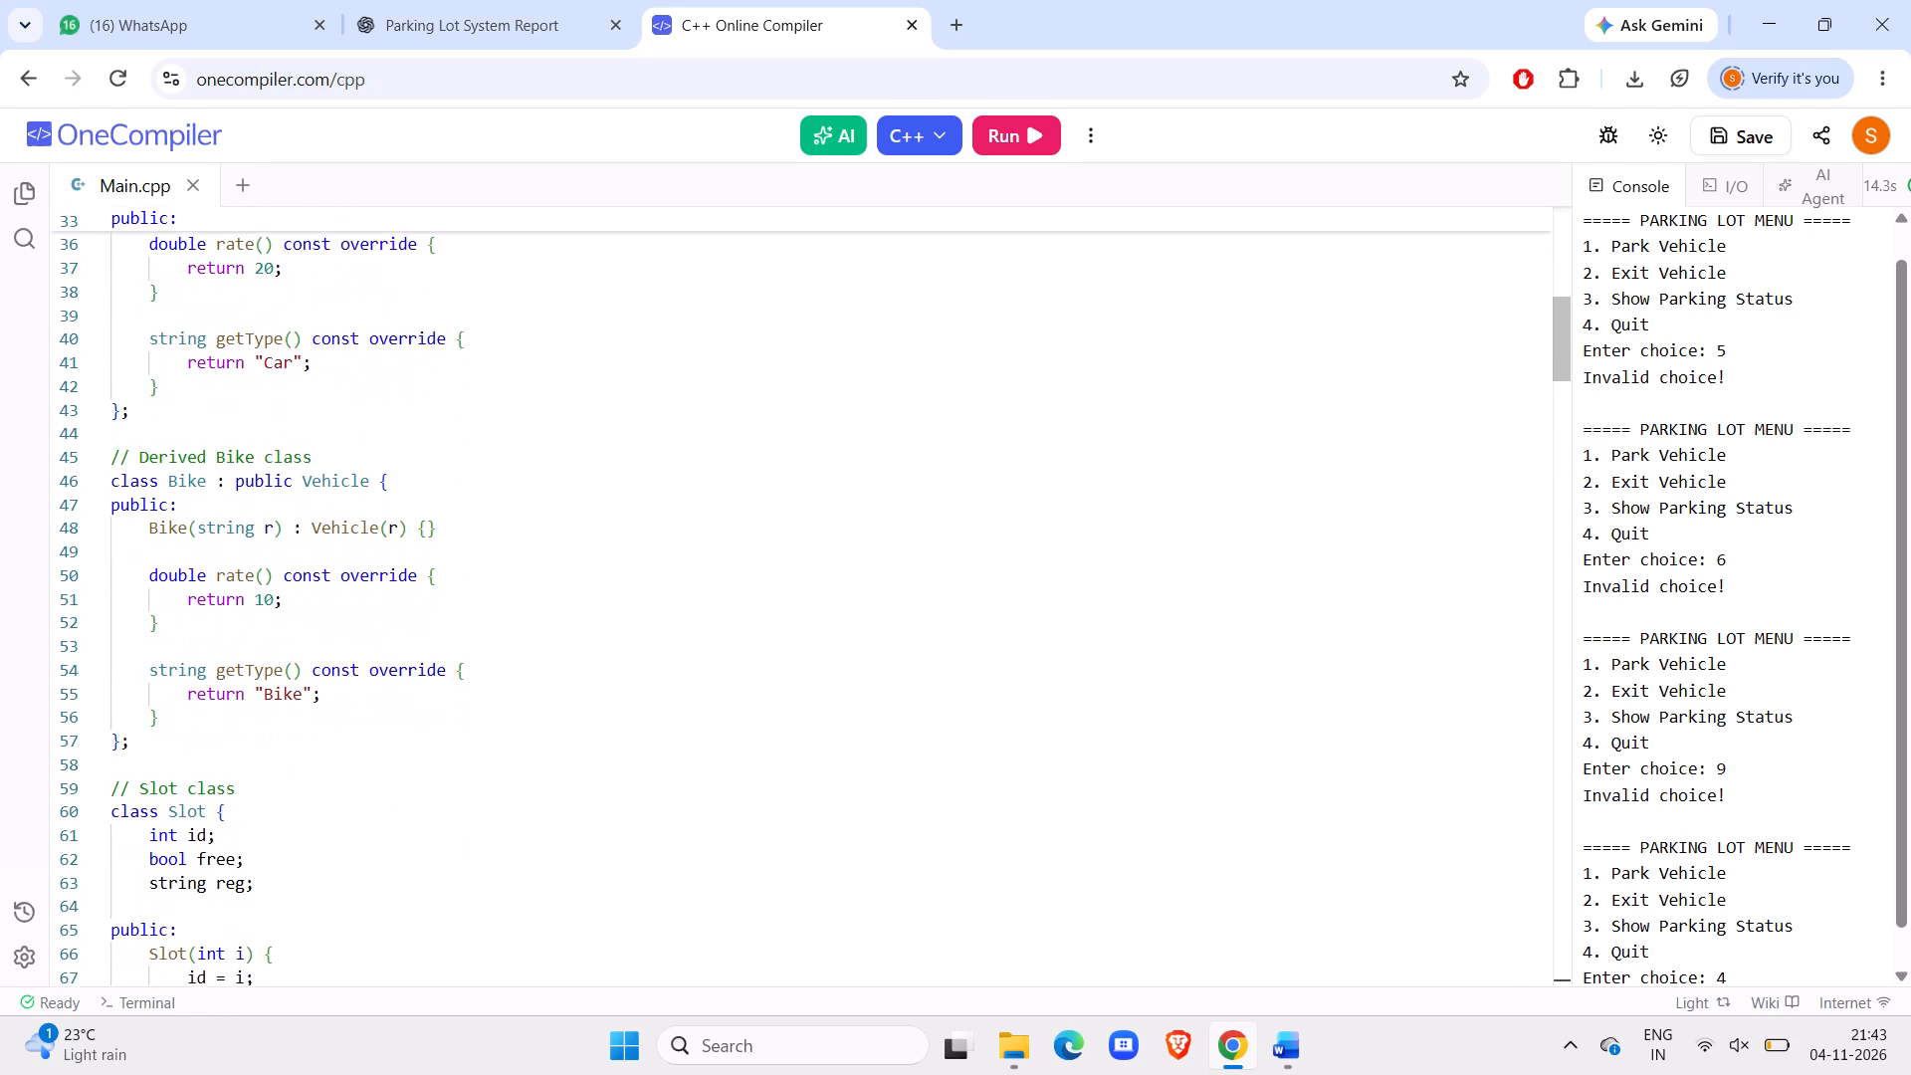
scroll(683, 577, up, 1)
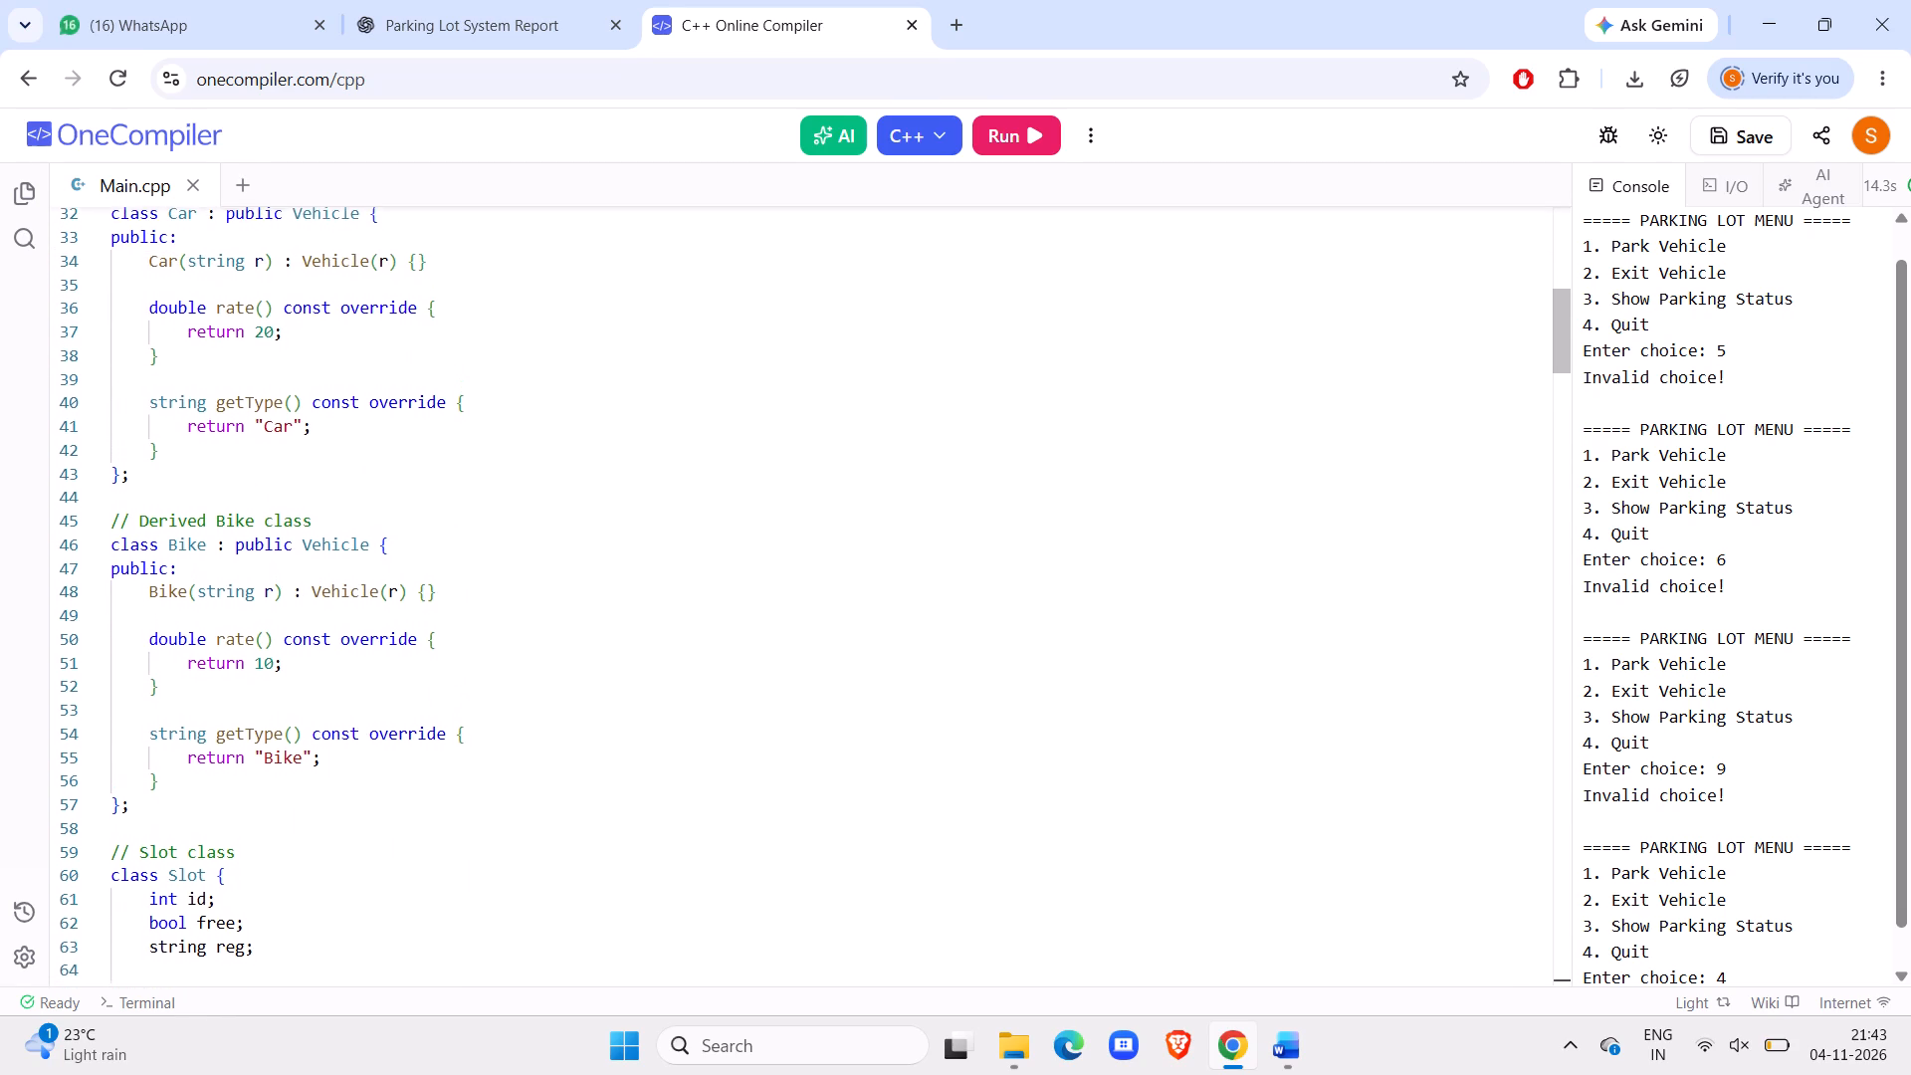
scroll(683, 577, up, 1)
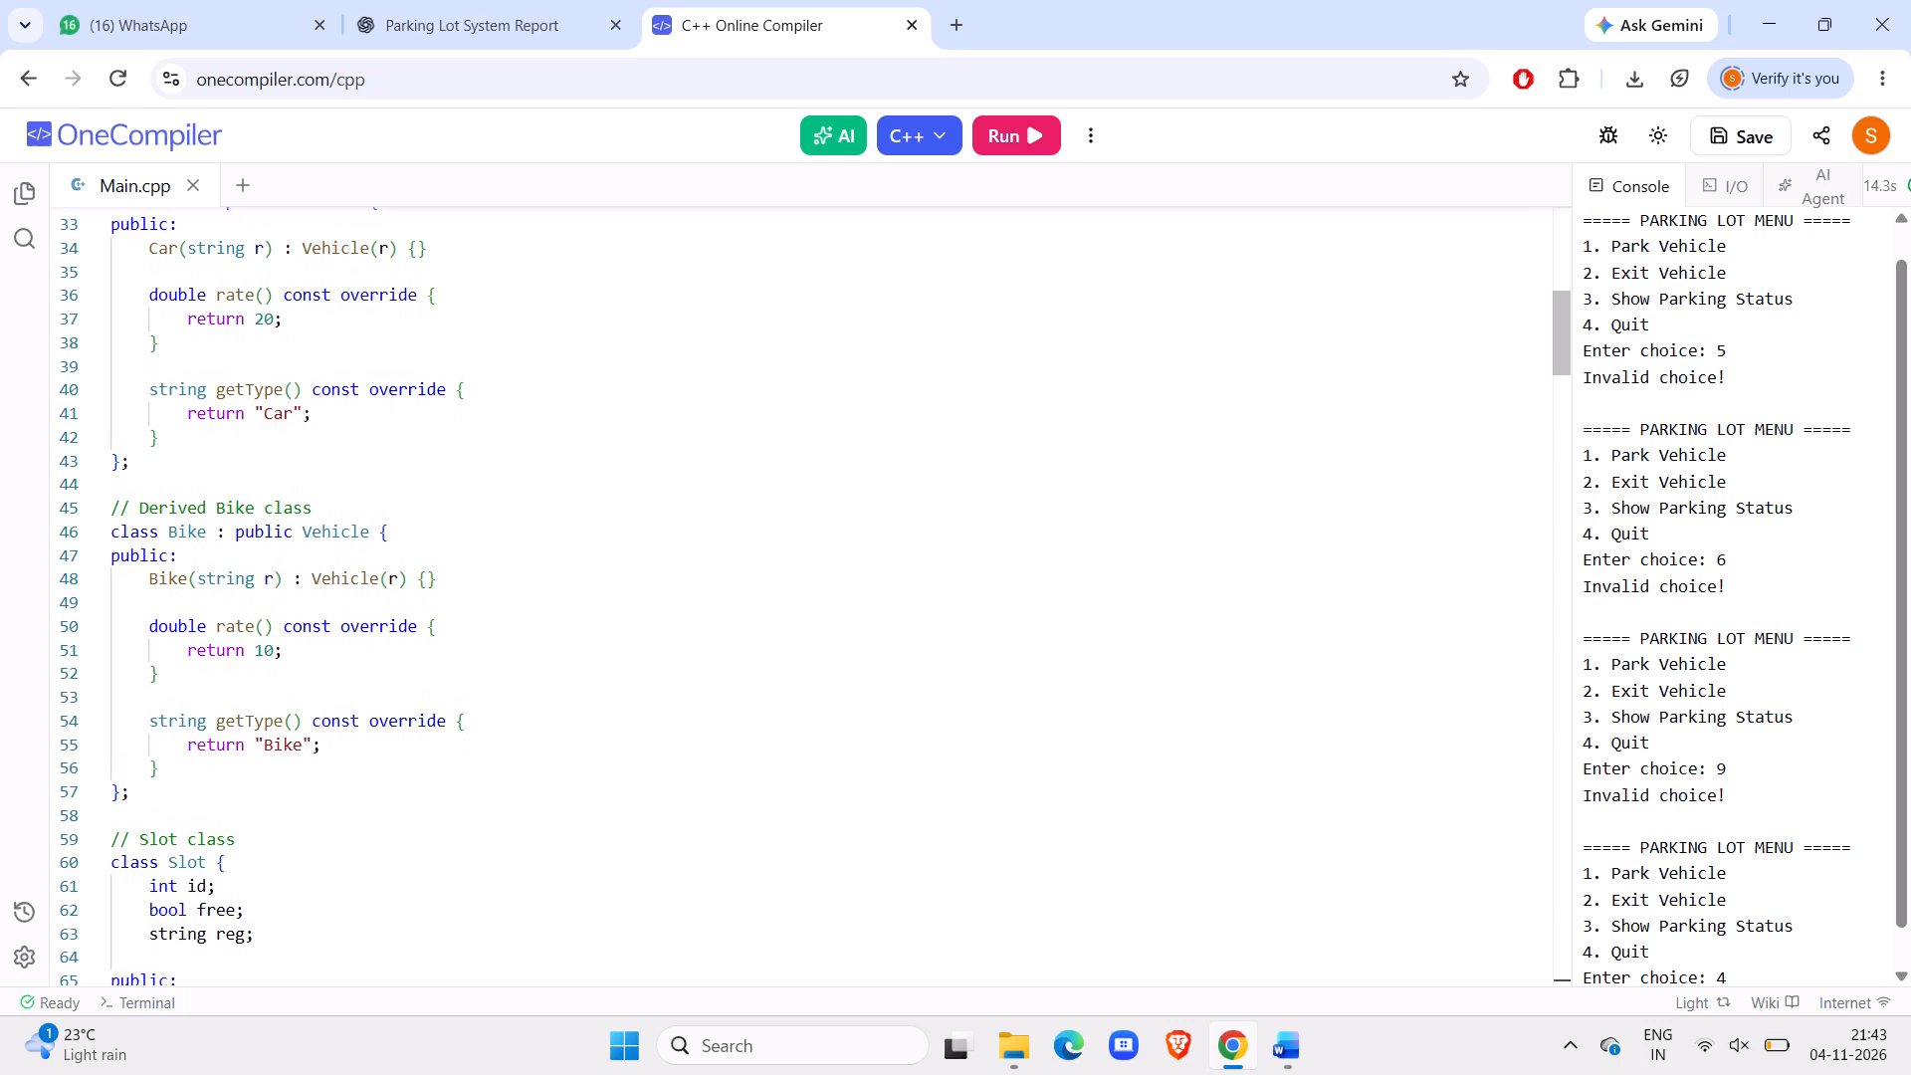
key(super+Print)
Take a full-screen screenshot of Main.cpp showing the Slot class members, from line 65 to about line 96.
scroll(683, 577, down, 1)
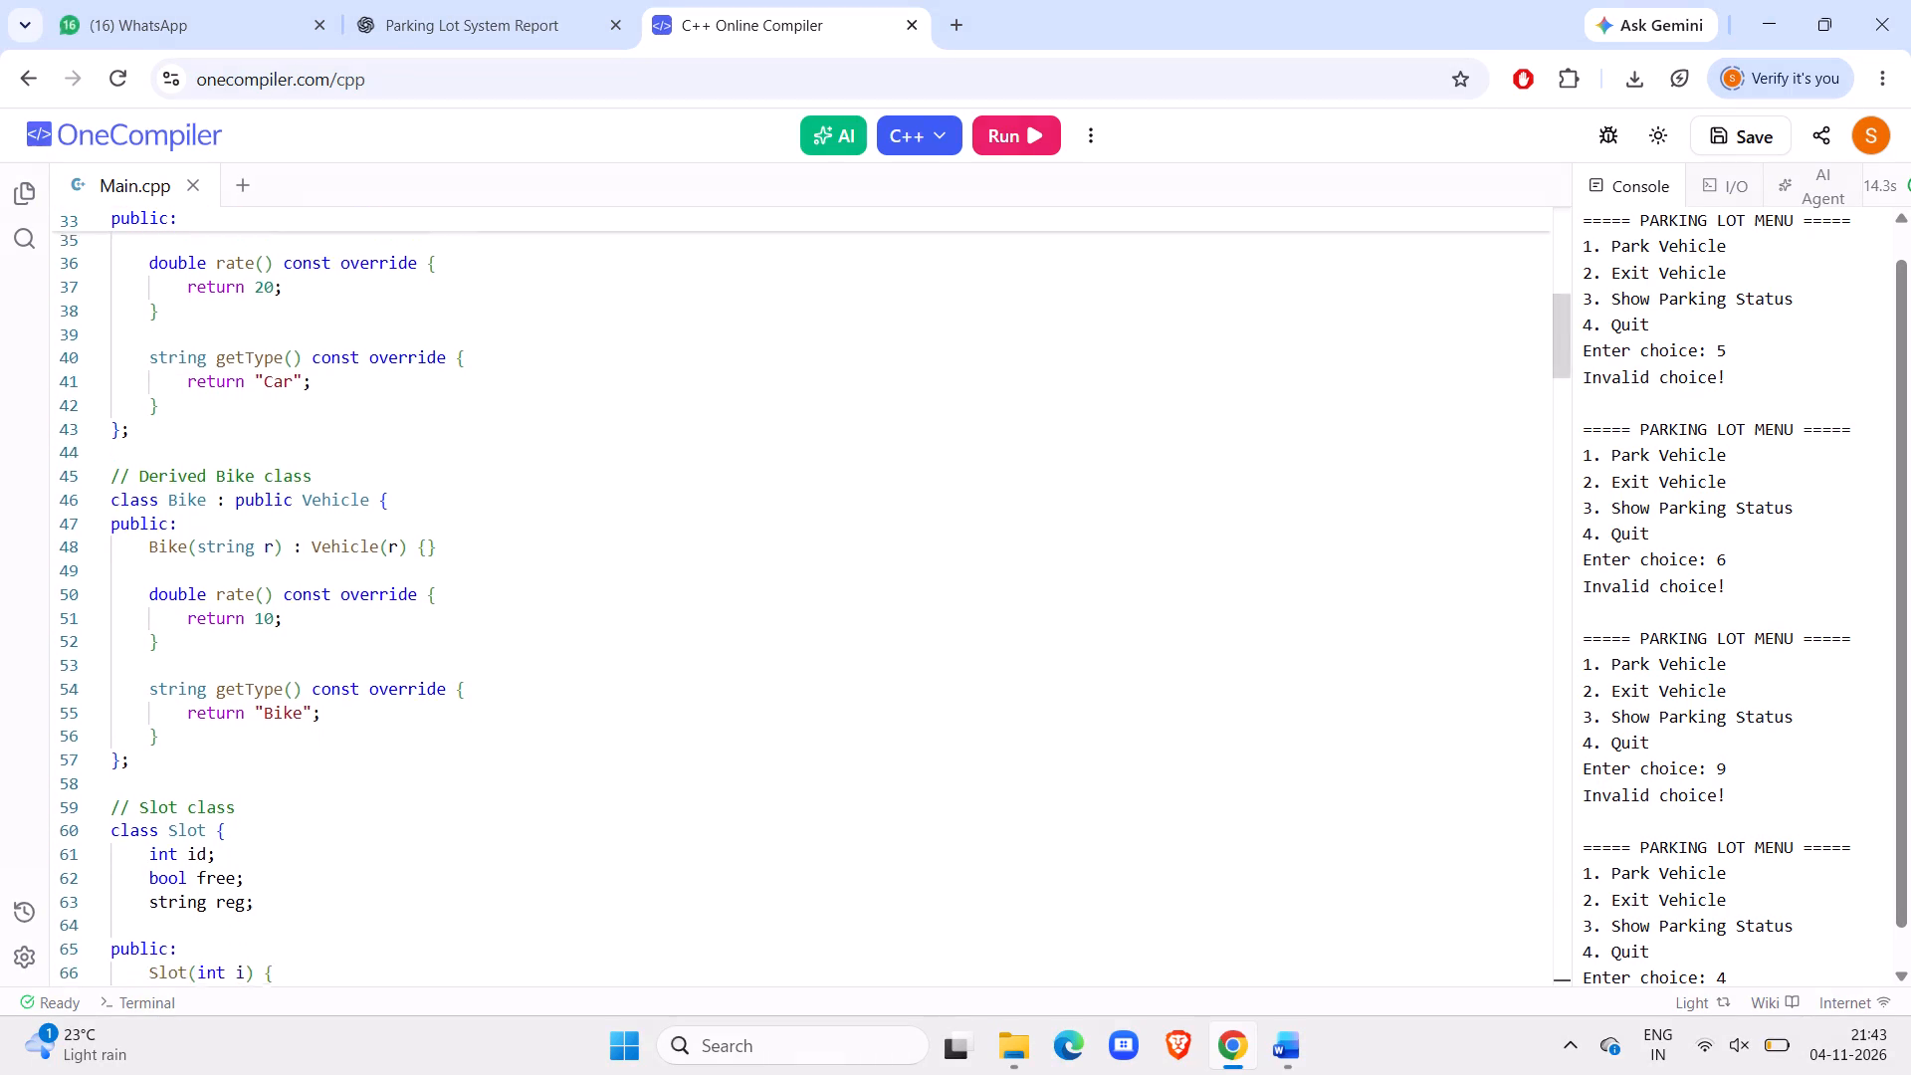
scroll(683, 577, down, 4)
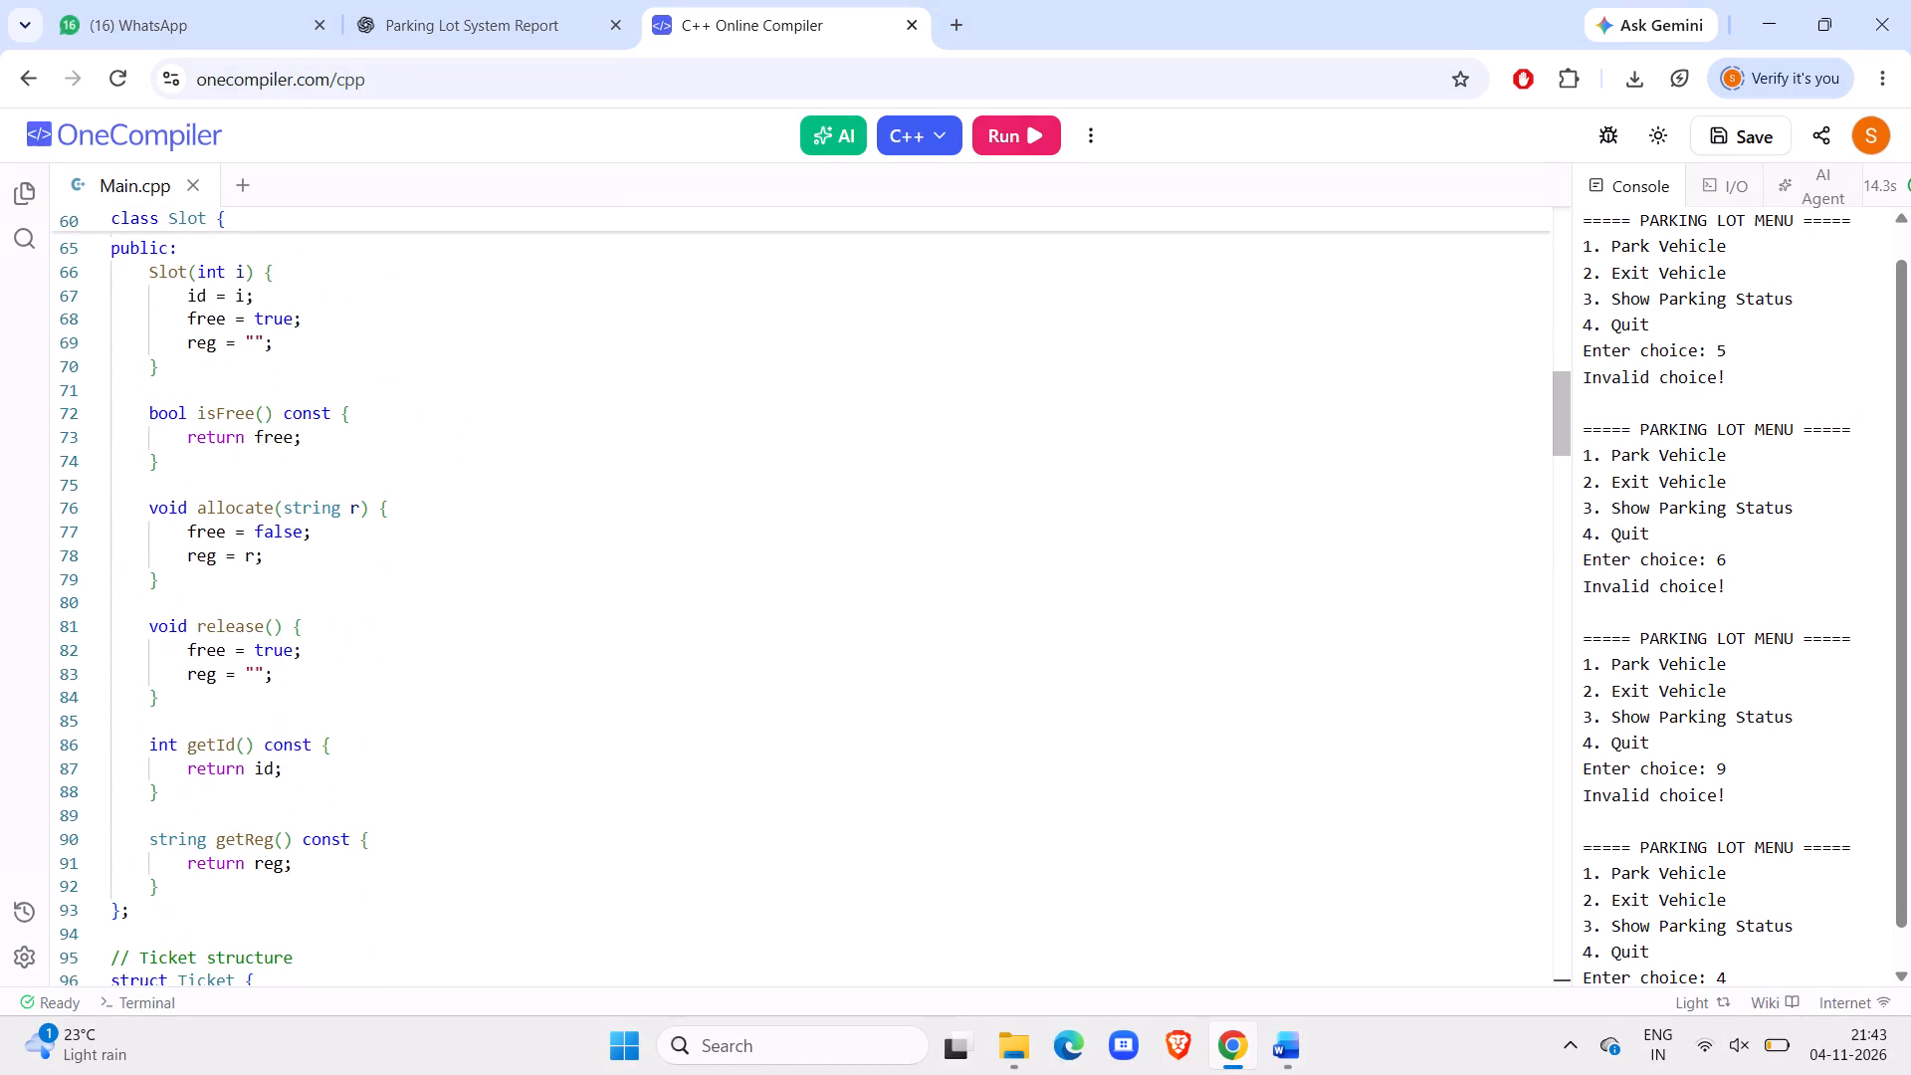
scroll(683, 577, down, 4)
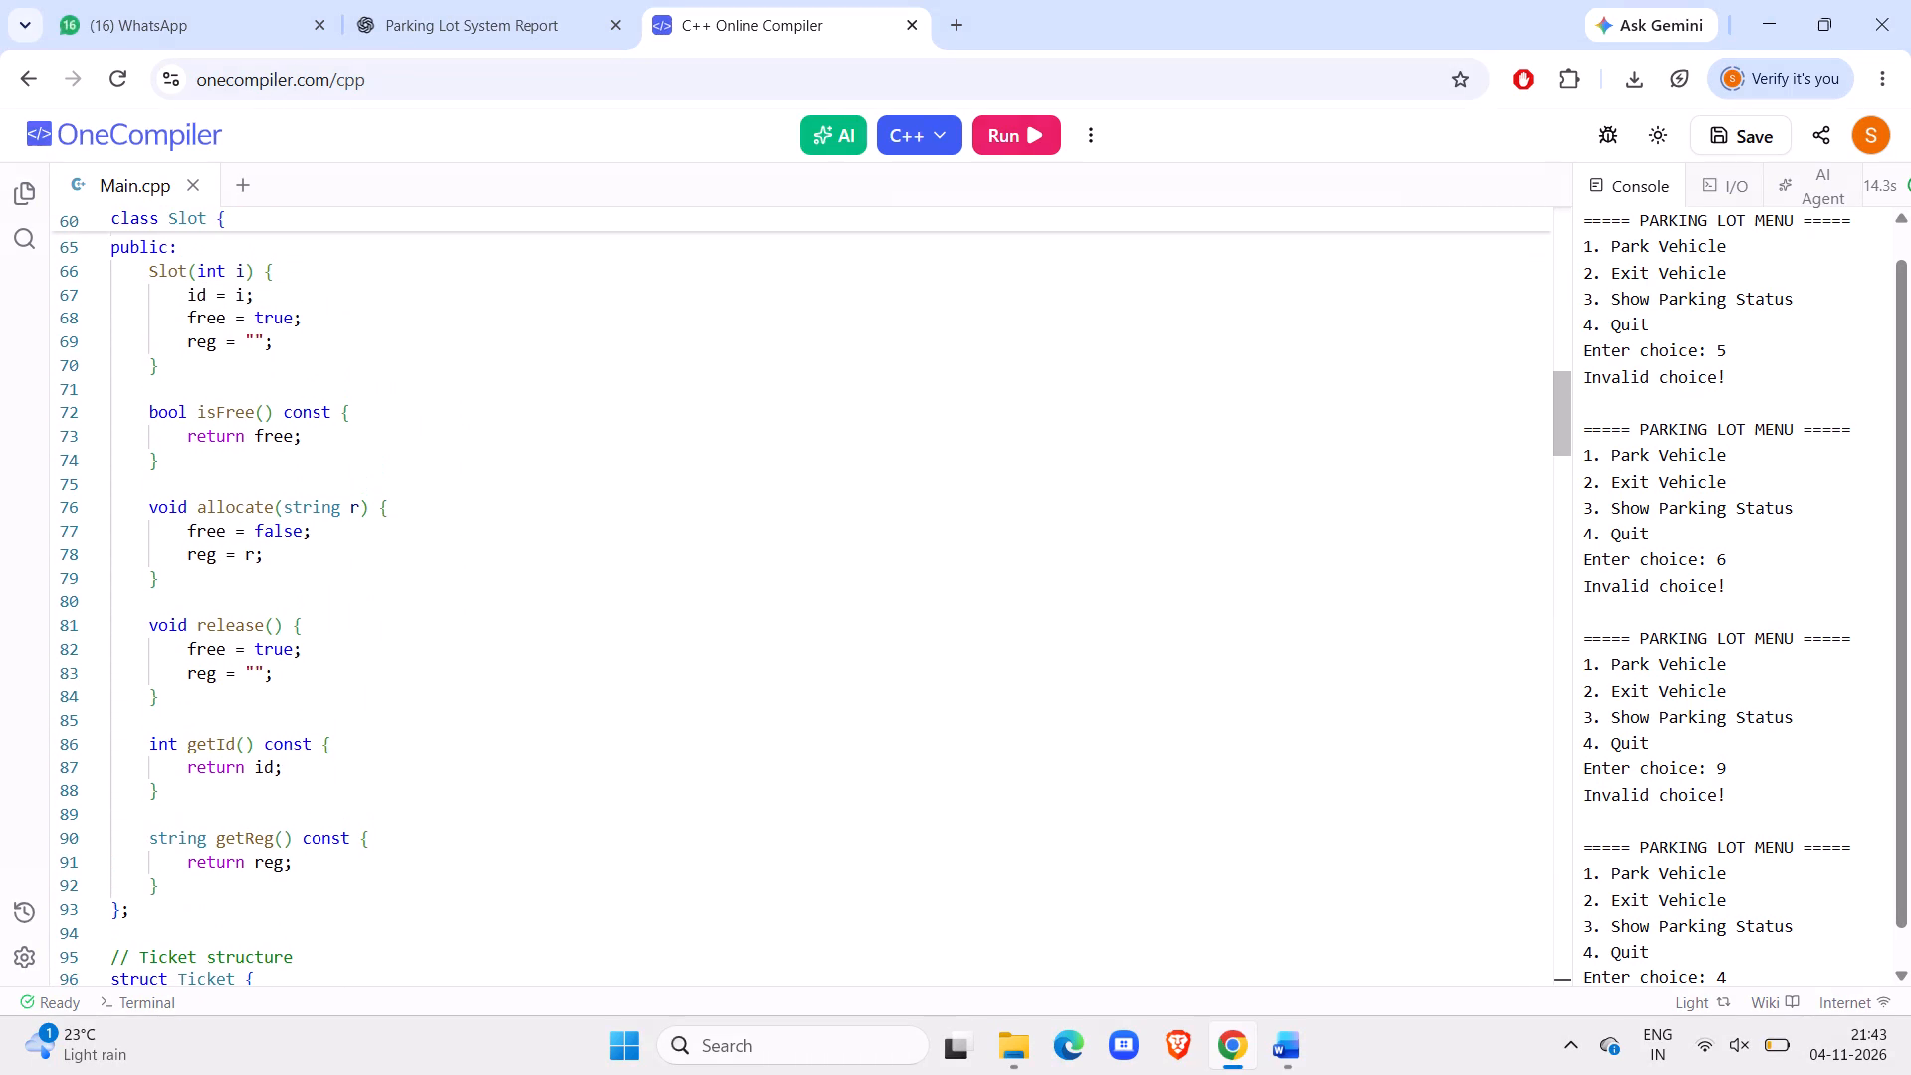
scroll(683, 577, down, 2)
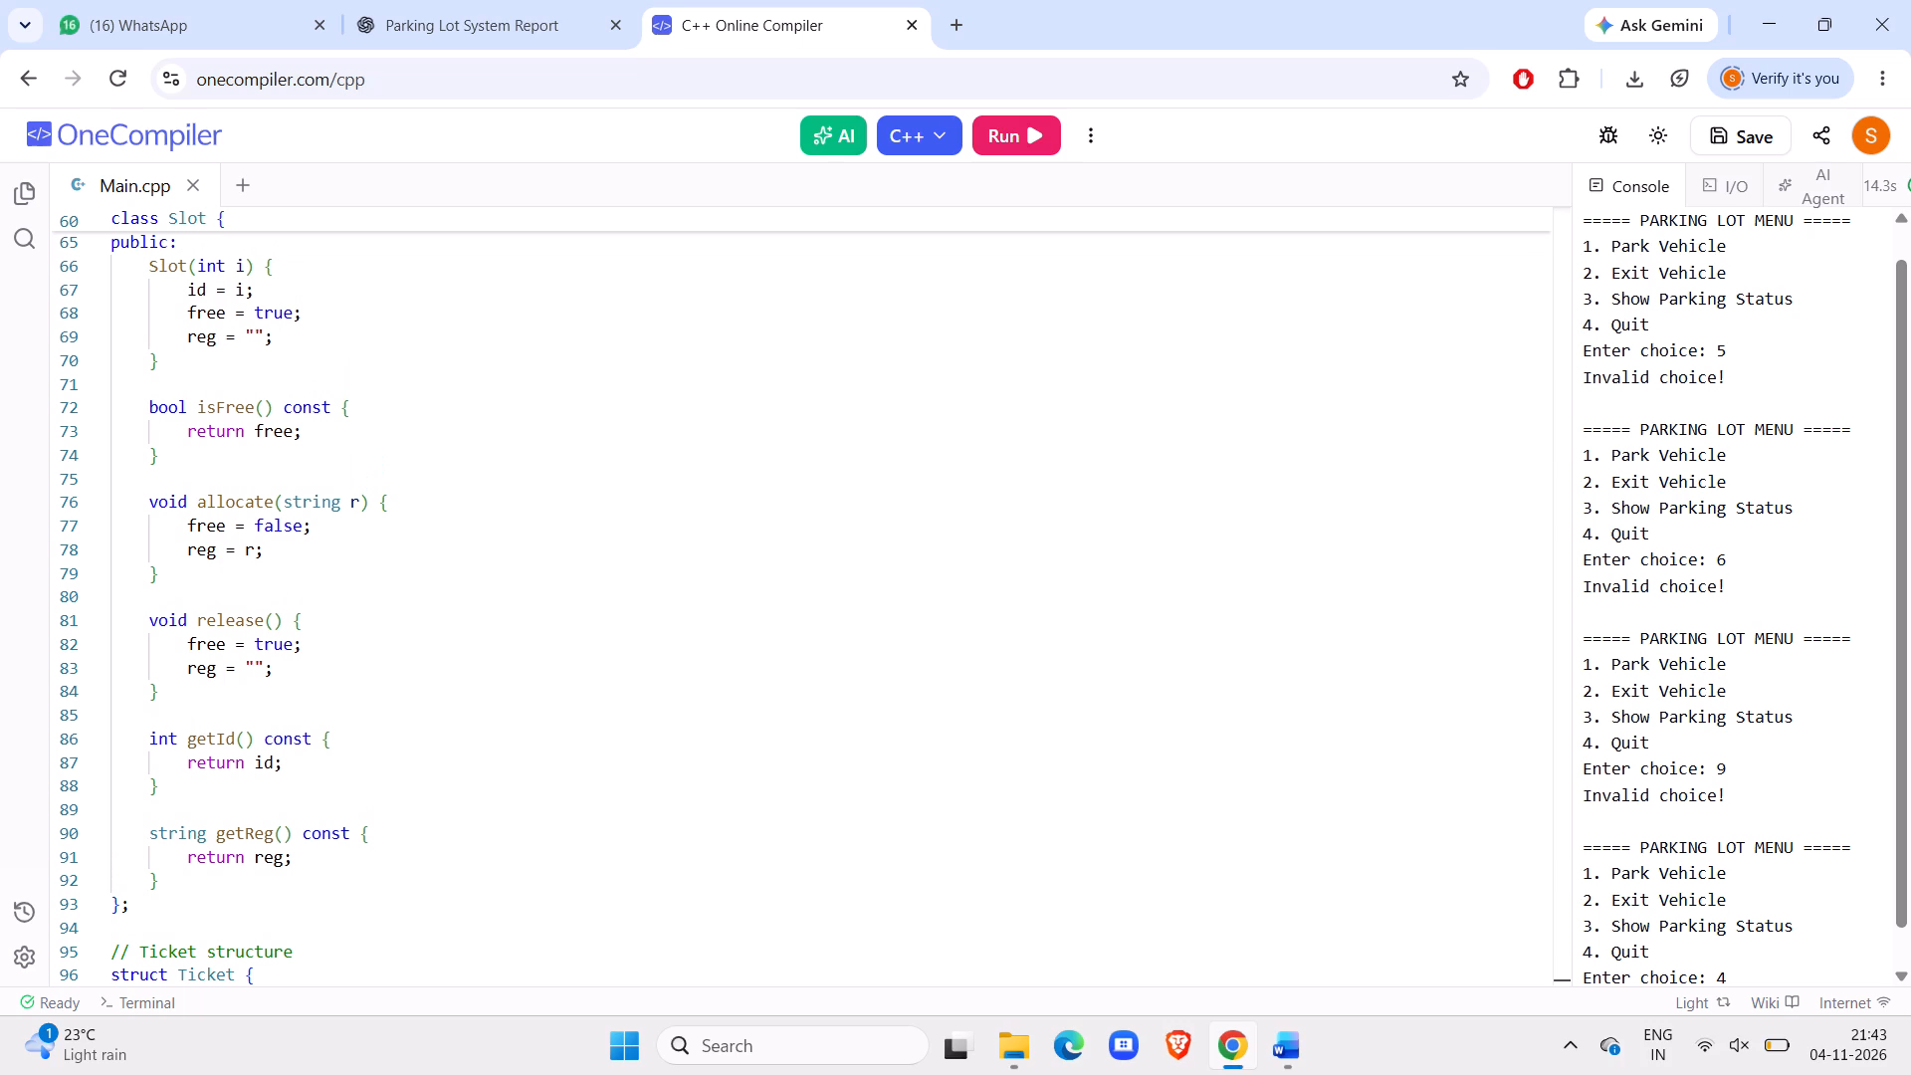
key(super+Print)
Take a full-screen screenshot of Main.cpp from the Ticket structure on line 95 to the start of the park function, about line 127.
scroll(683, 577, down, 4)
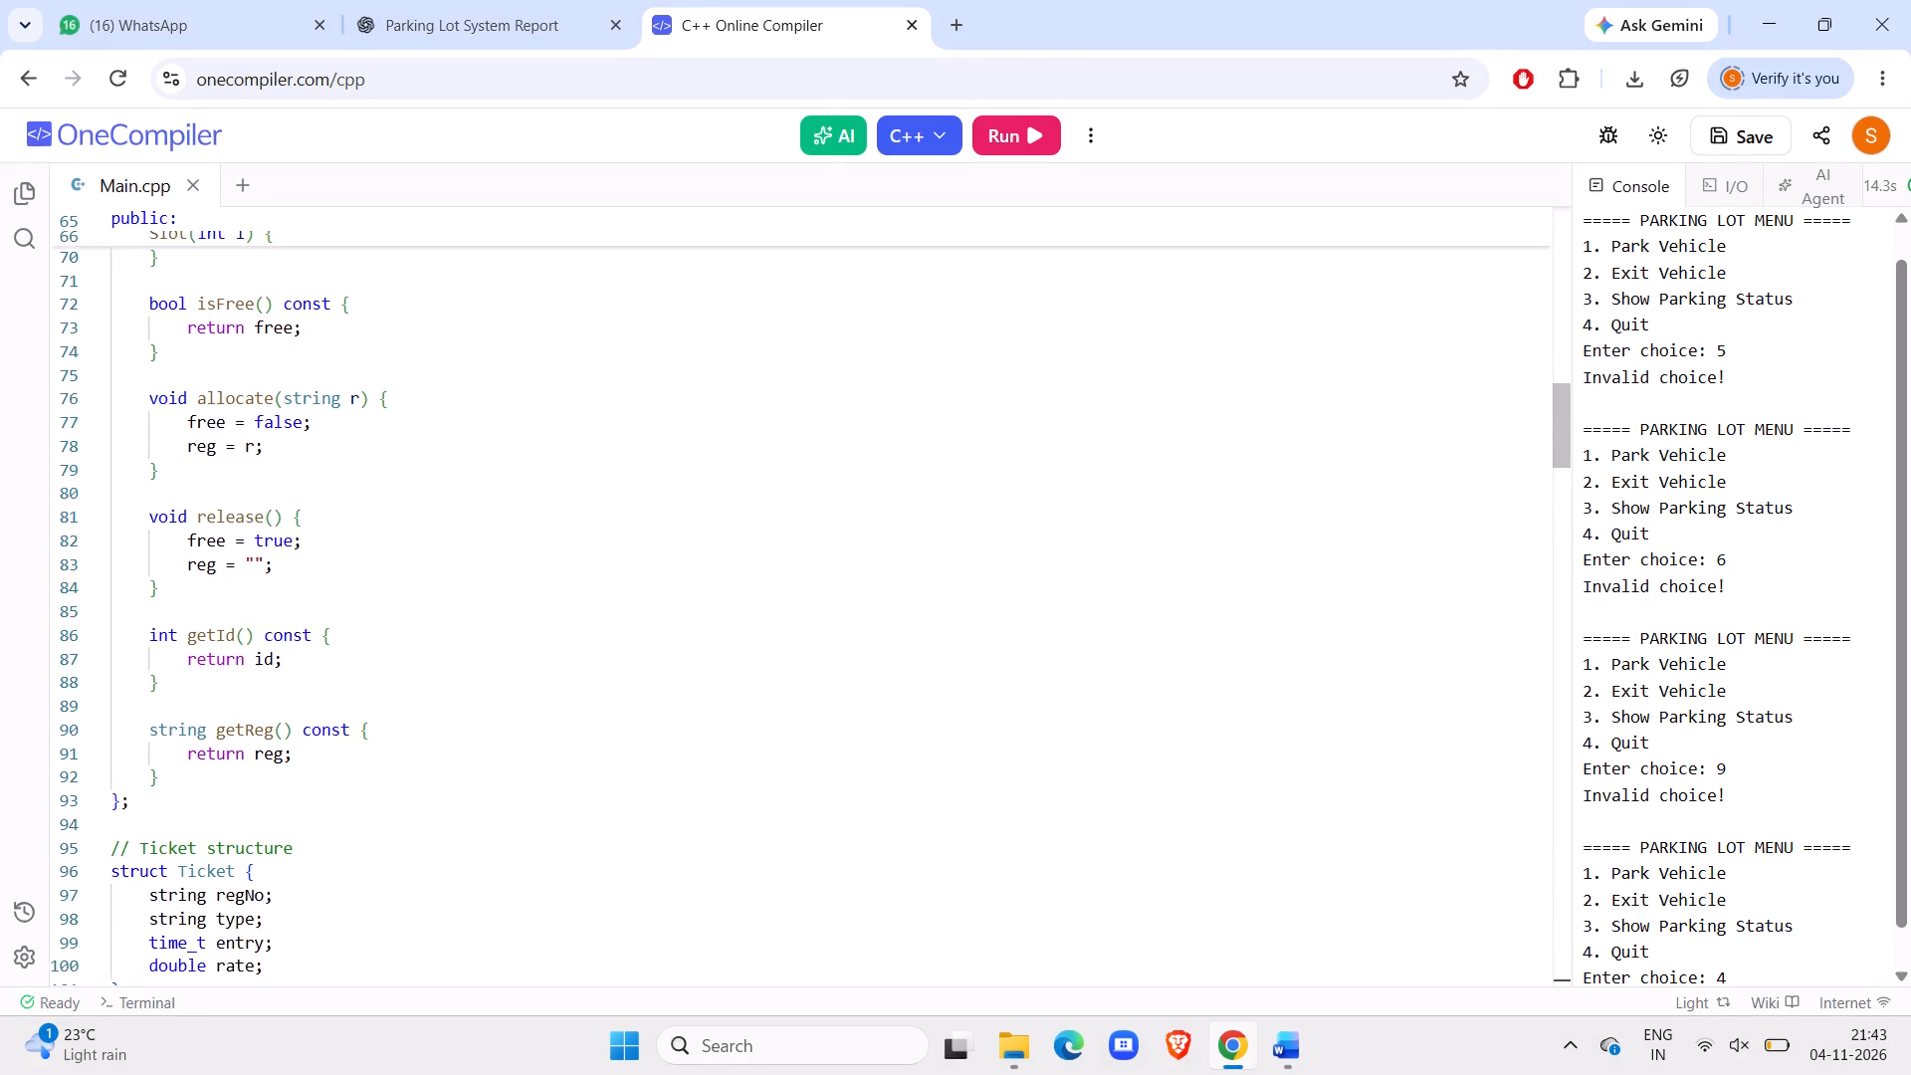
scroll(683, 577, down, 2)
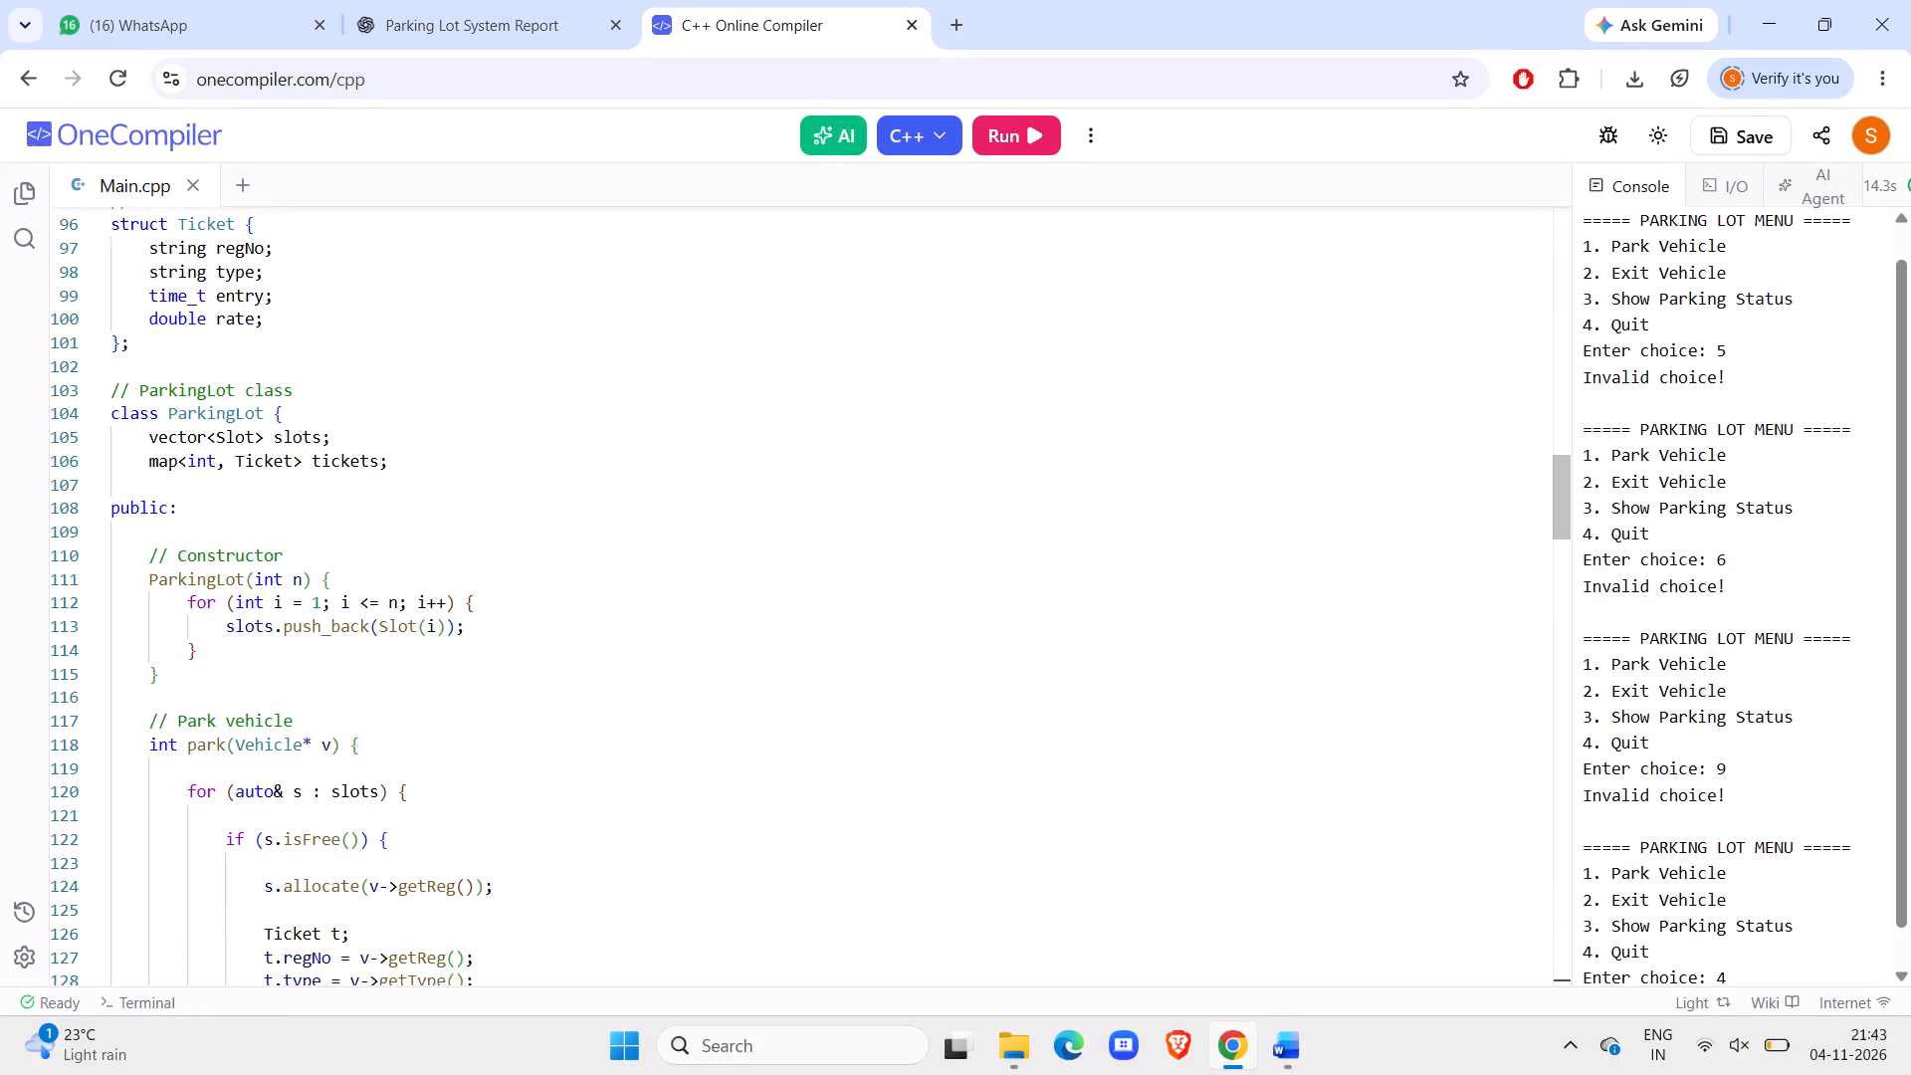
scroll(683, 577, down, 2)
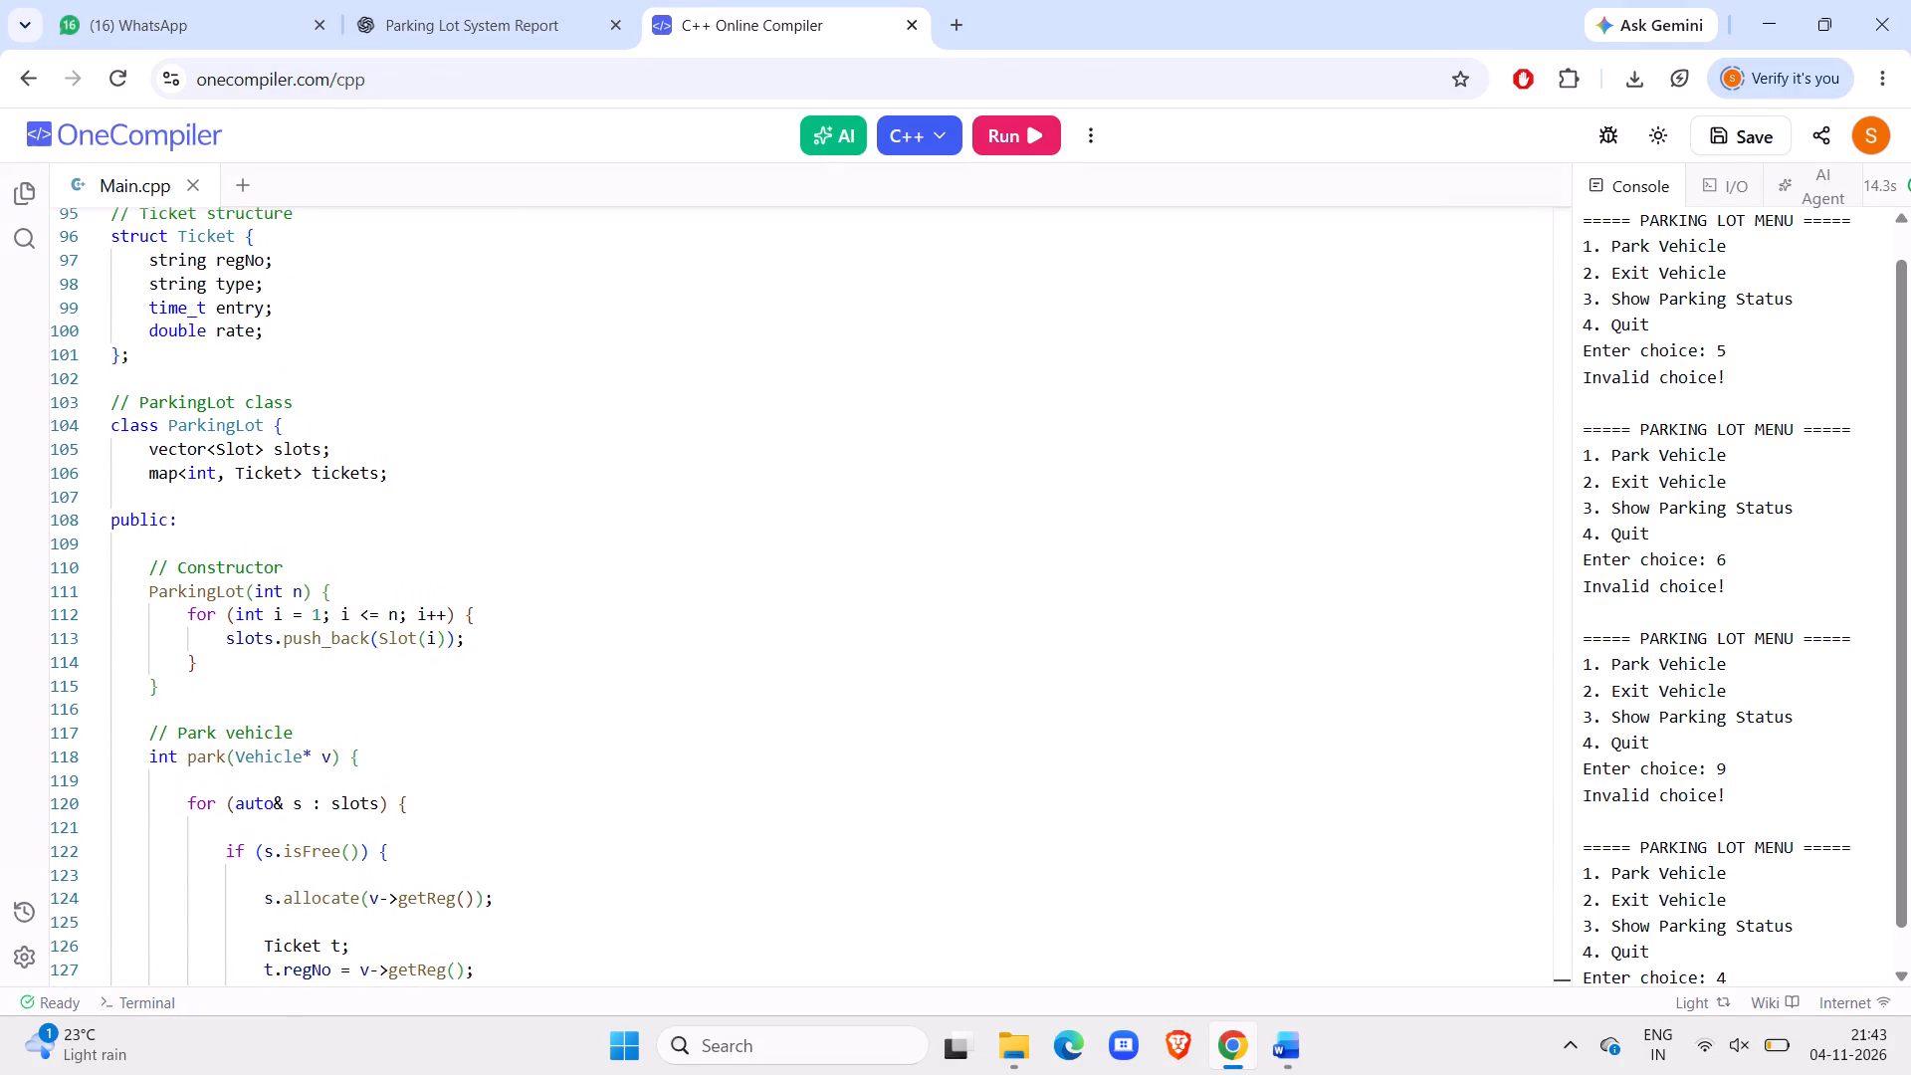
key(super+Print)
Take a full-screen screenshot of Main.cpp from line 127 in the park function to about line 154 in exitVehicle.
scroll(683, 577, down, 5)
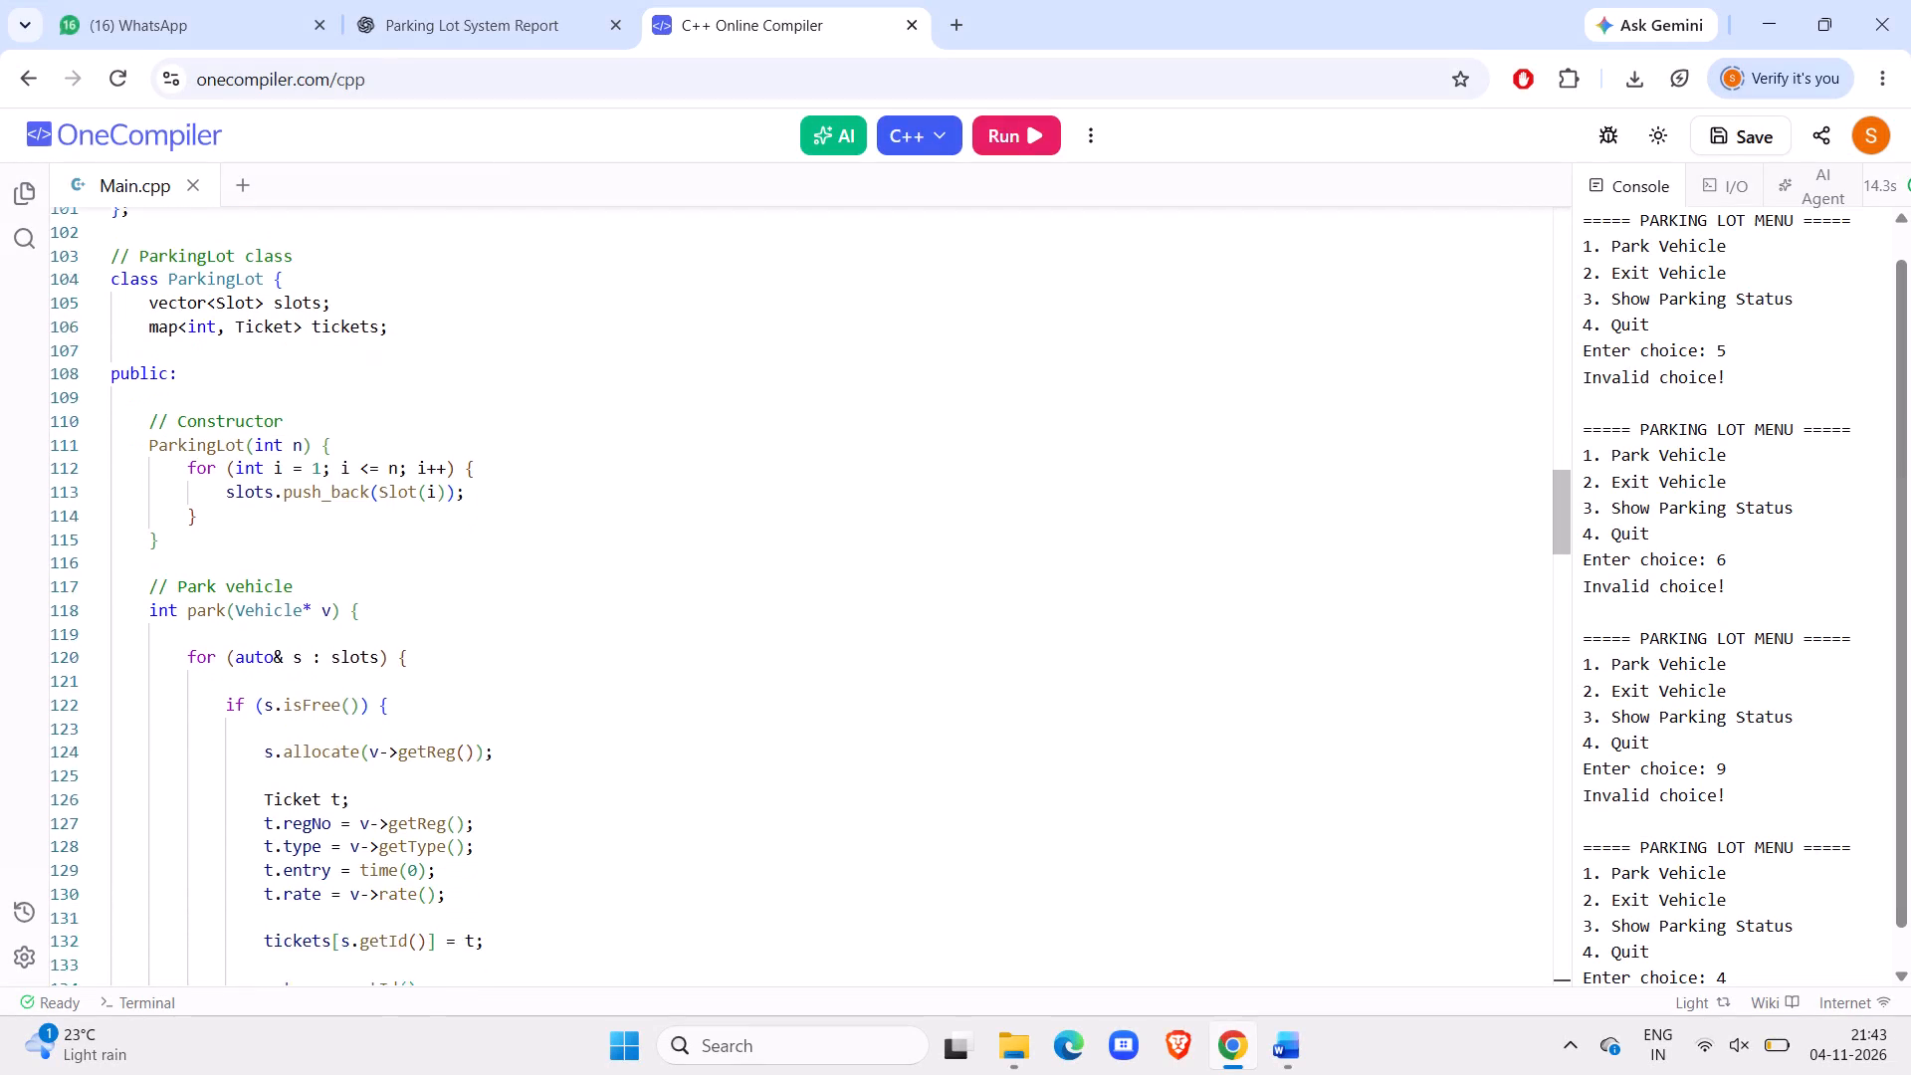
scroll(683, 577, down, 4)
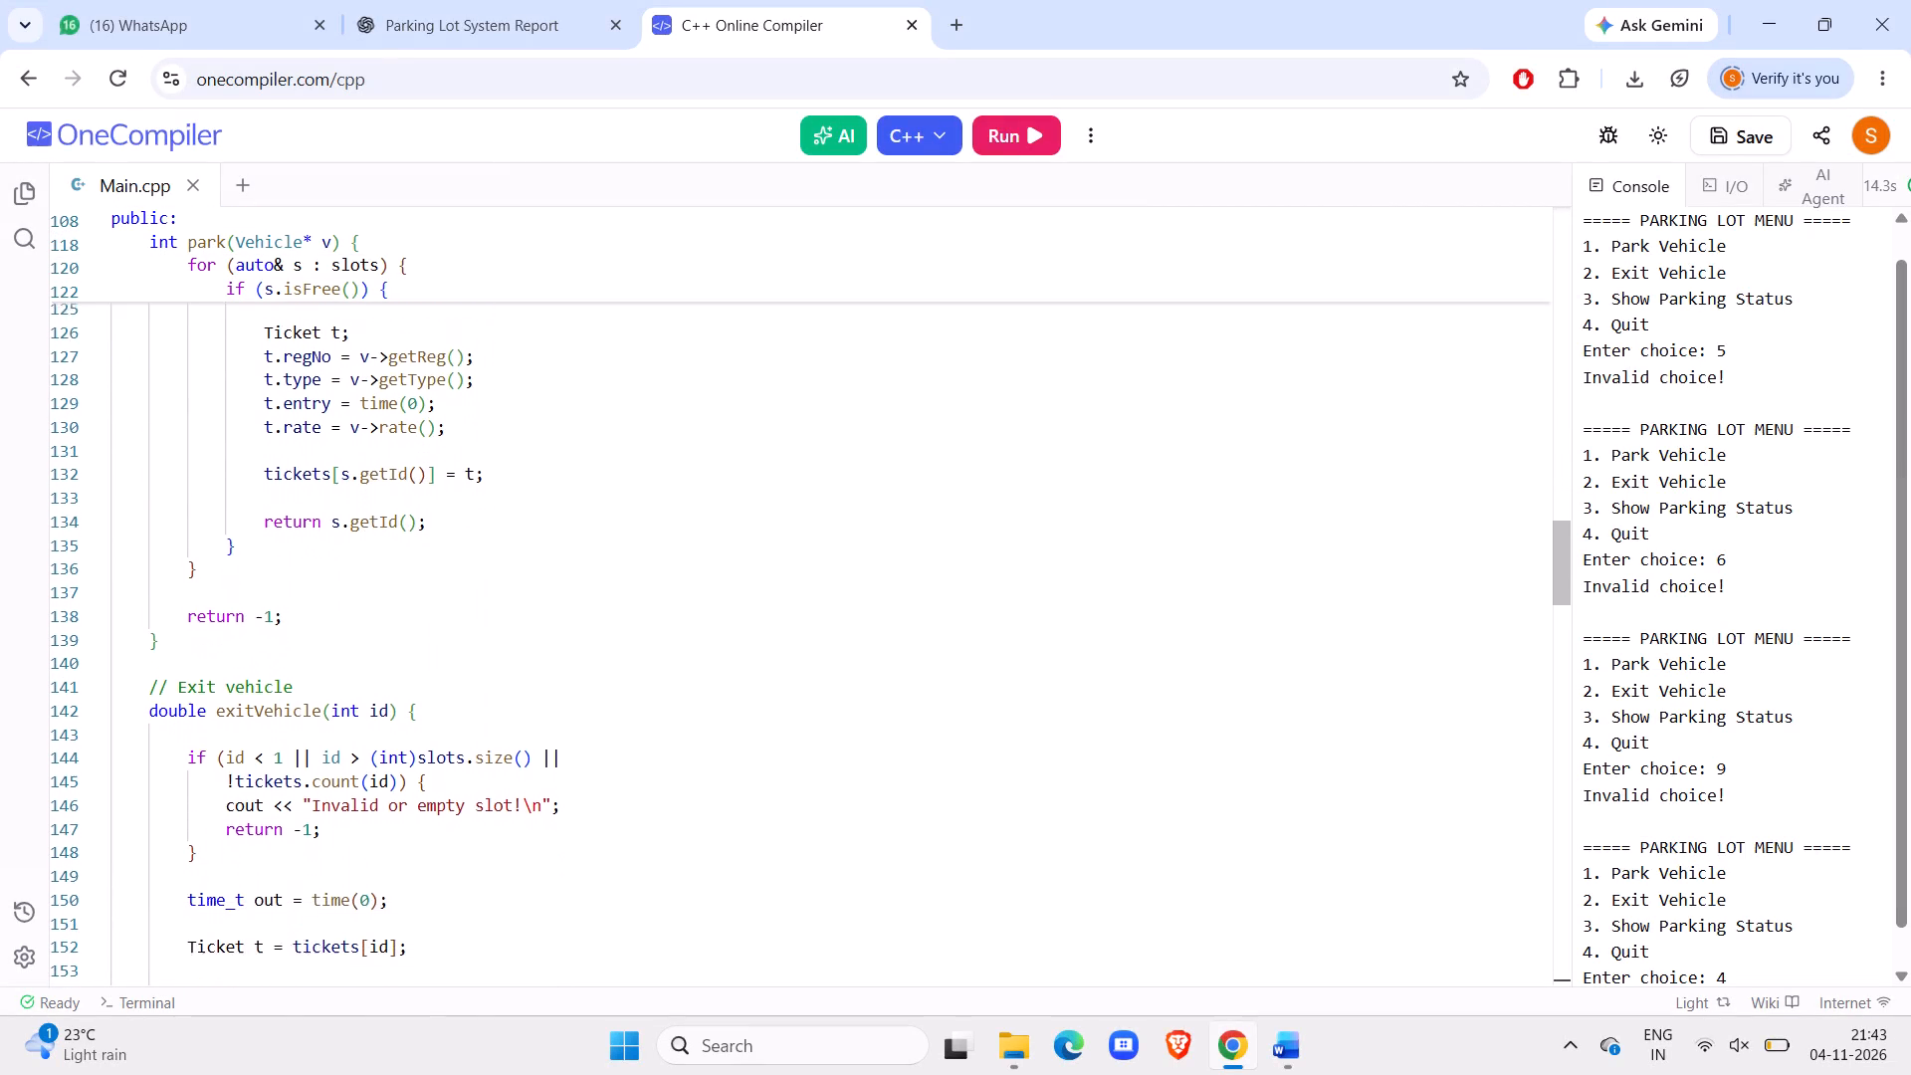
scroll(683, 577, down, 3)
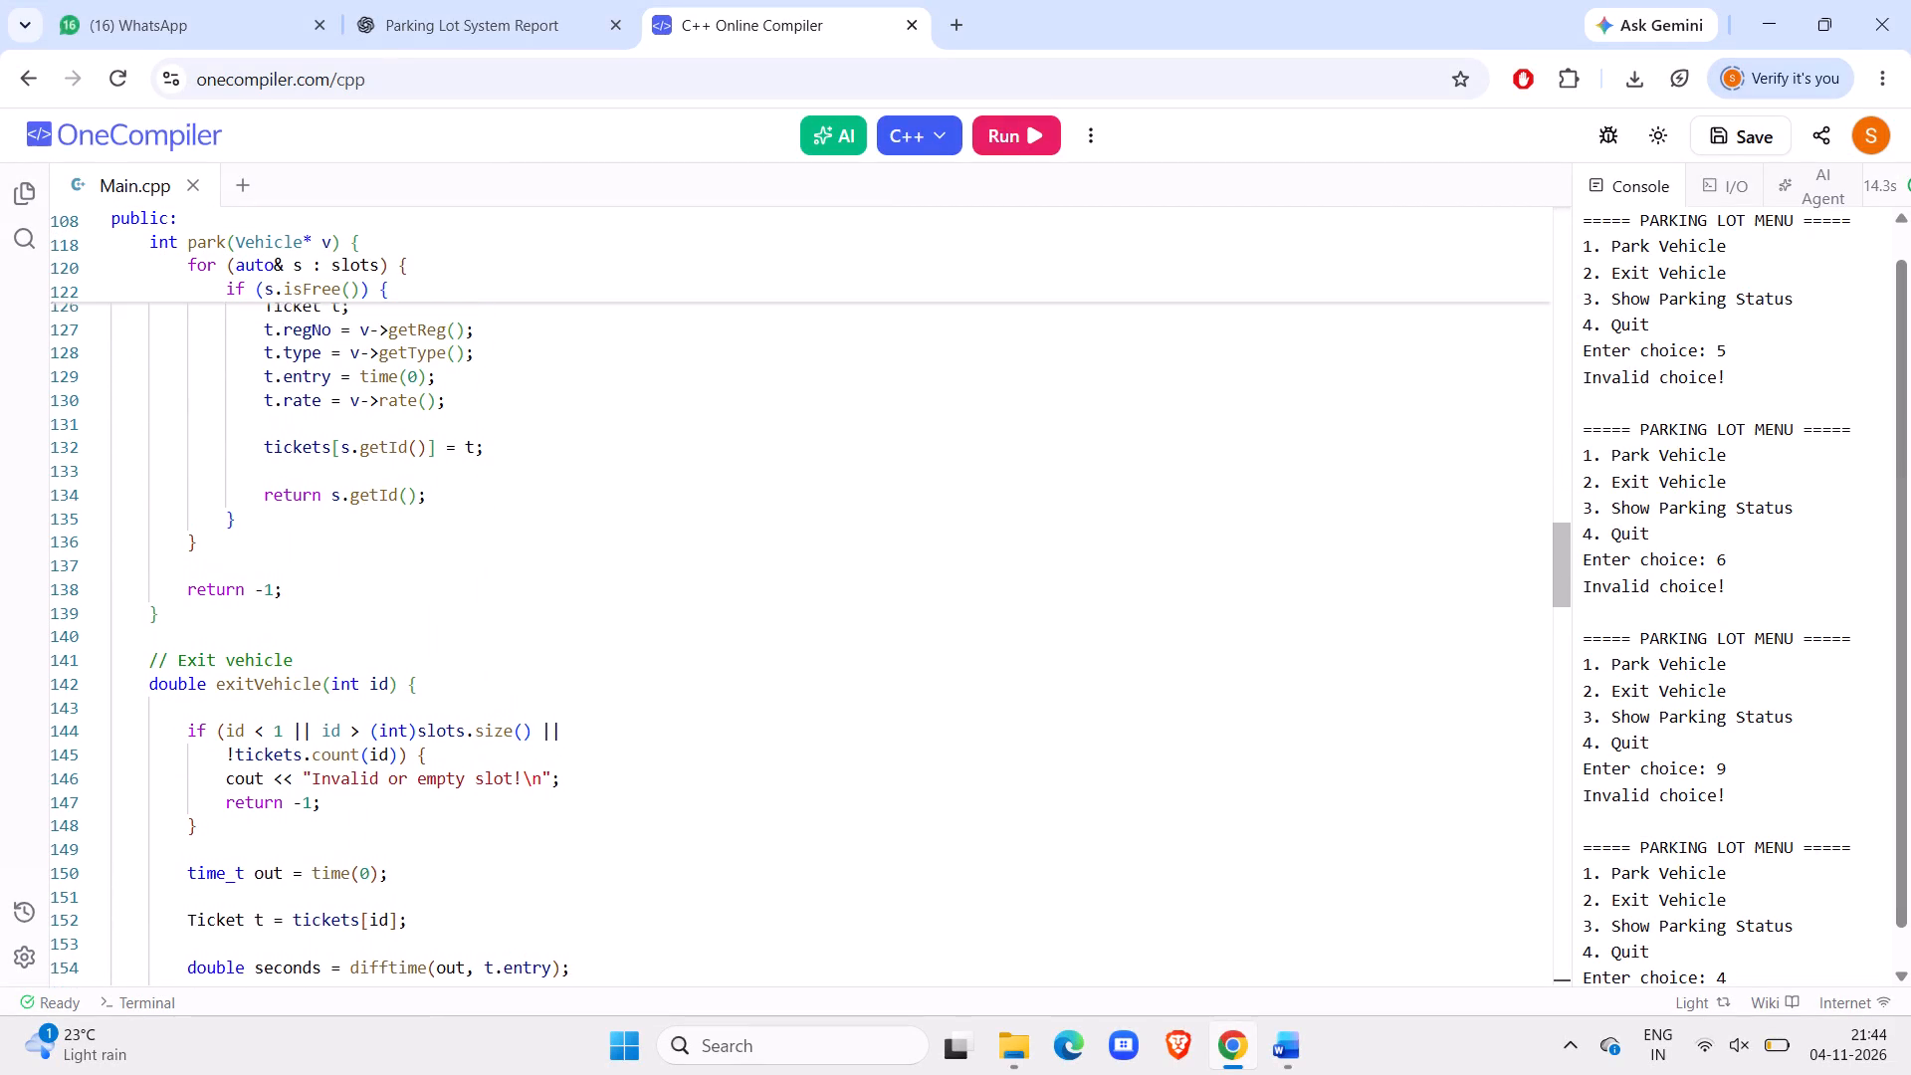
scroll(683, 577, down, 1)
key(super+Print)
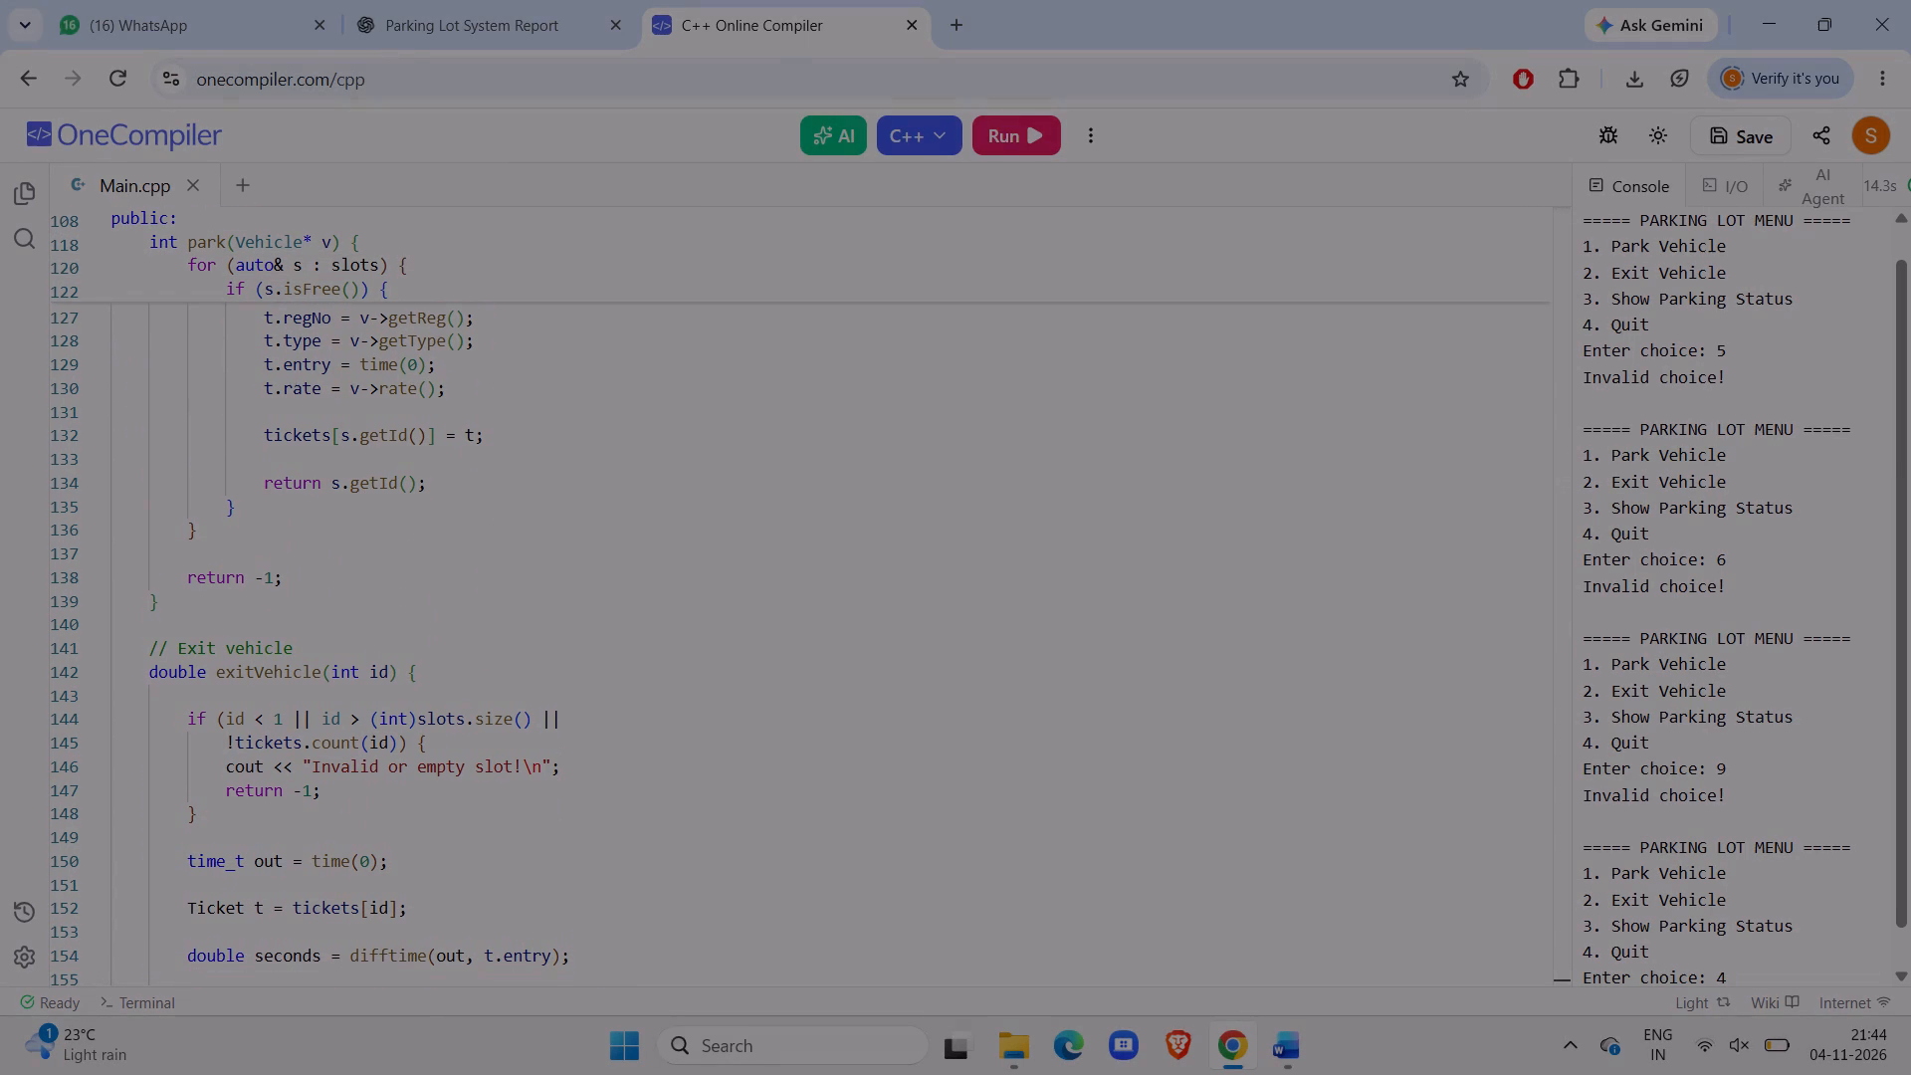
Take a full-screen screenshot of the rest of the exitVehicle function in Main.cpp, lines 156 to 185.
scroll(683, 577, down, 9)
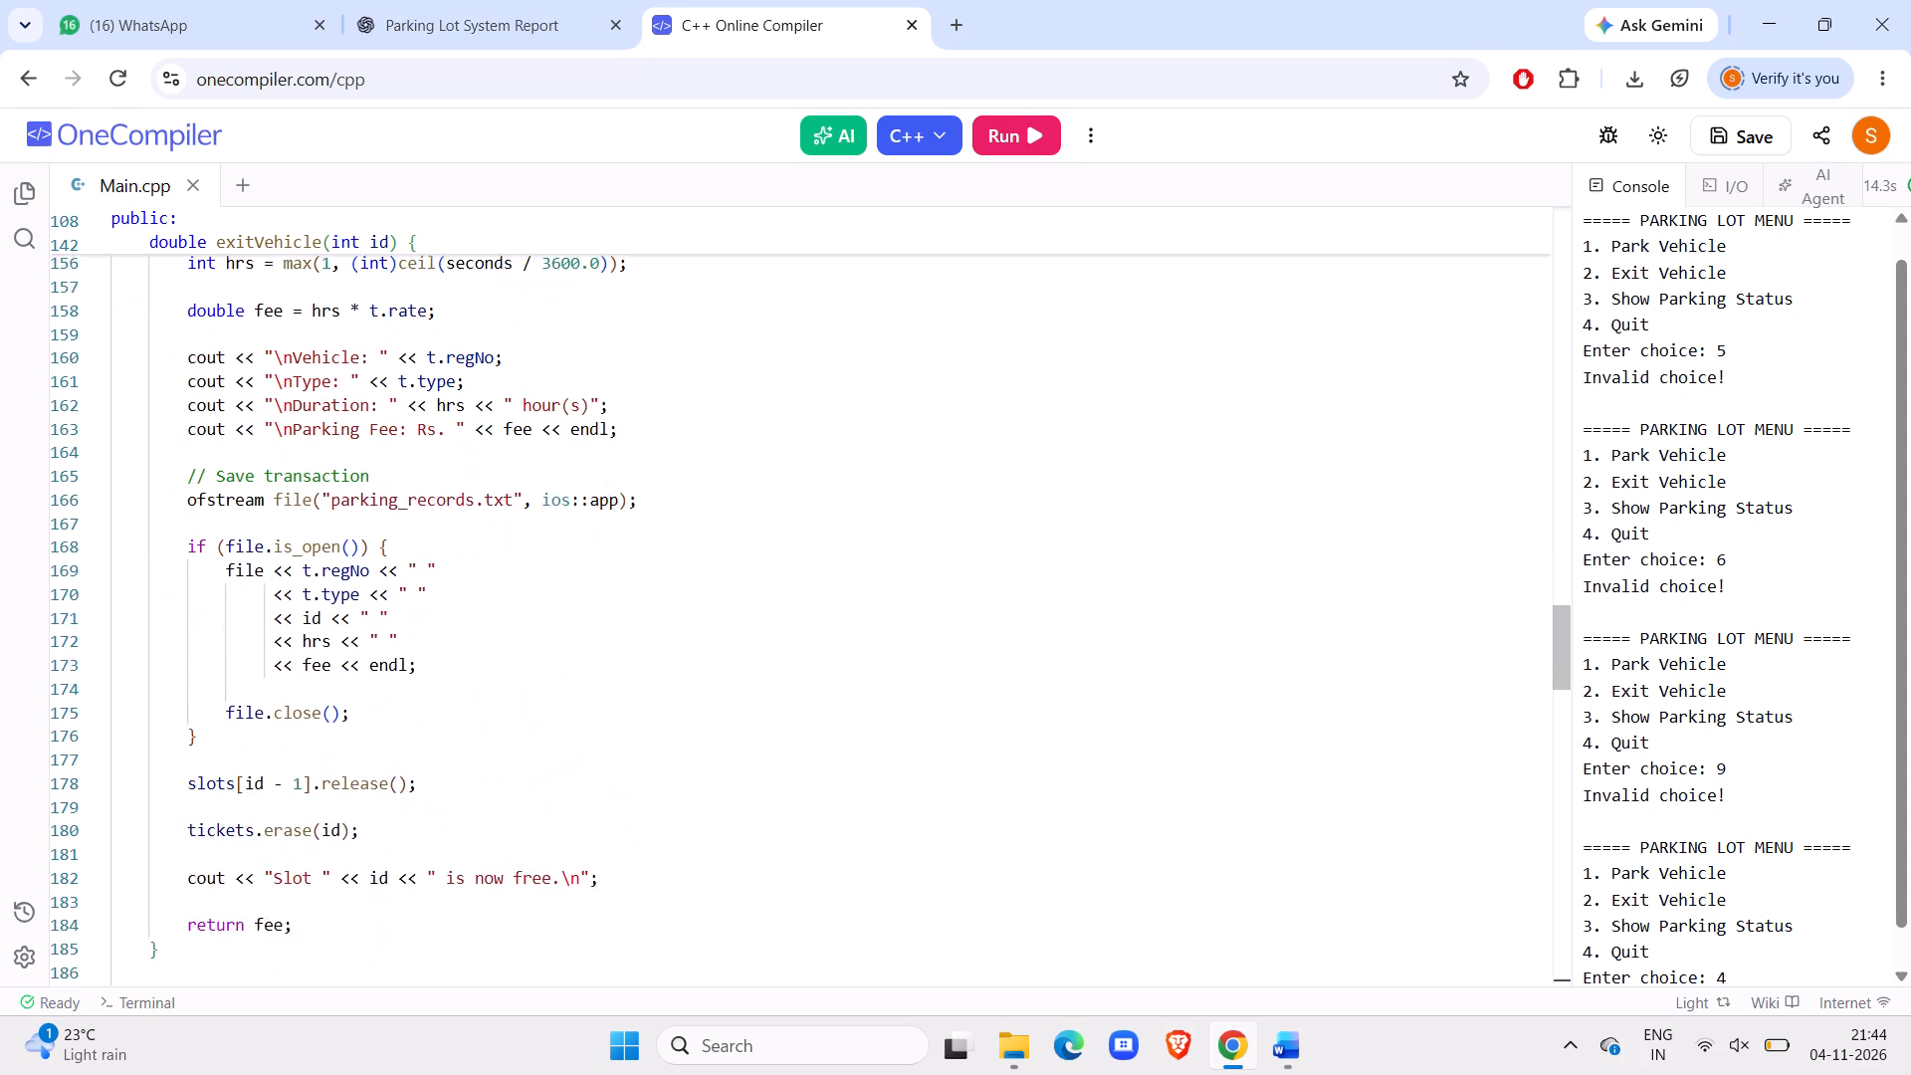
scroll(683, 577, up, 1)
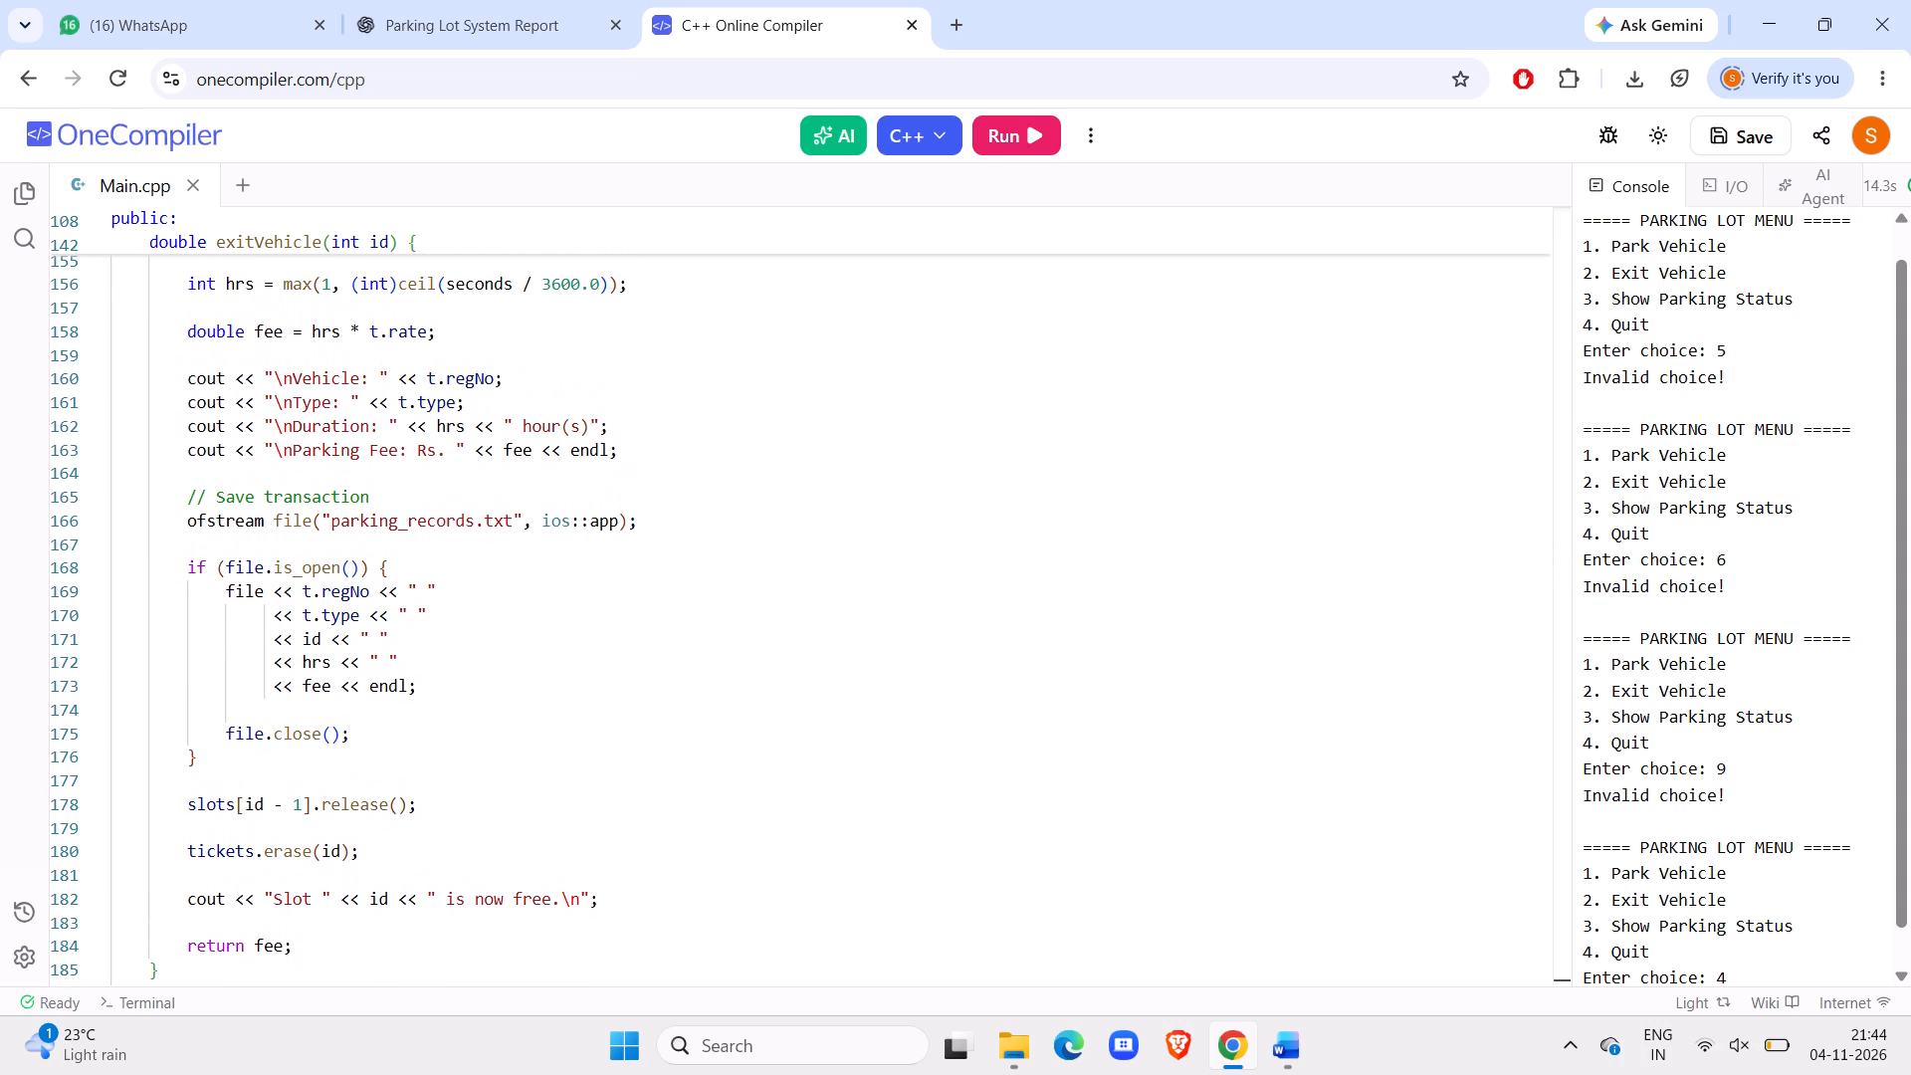
key(super+Print)
Take a full-screen screenshot of the showStatus function and the start of main in Main.cpp, lines 187 to 218.
scroll(683, 577, down, 7)
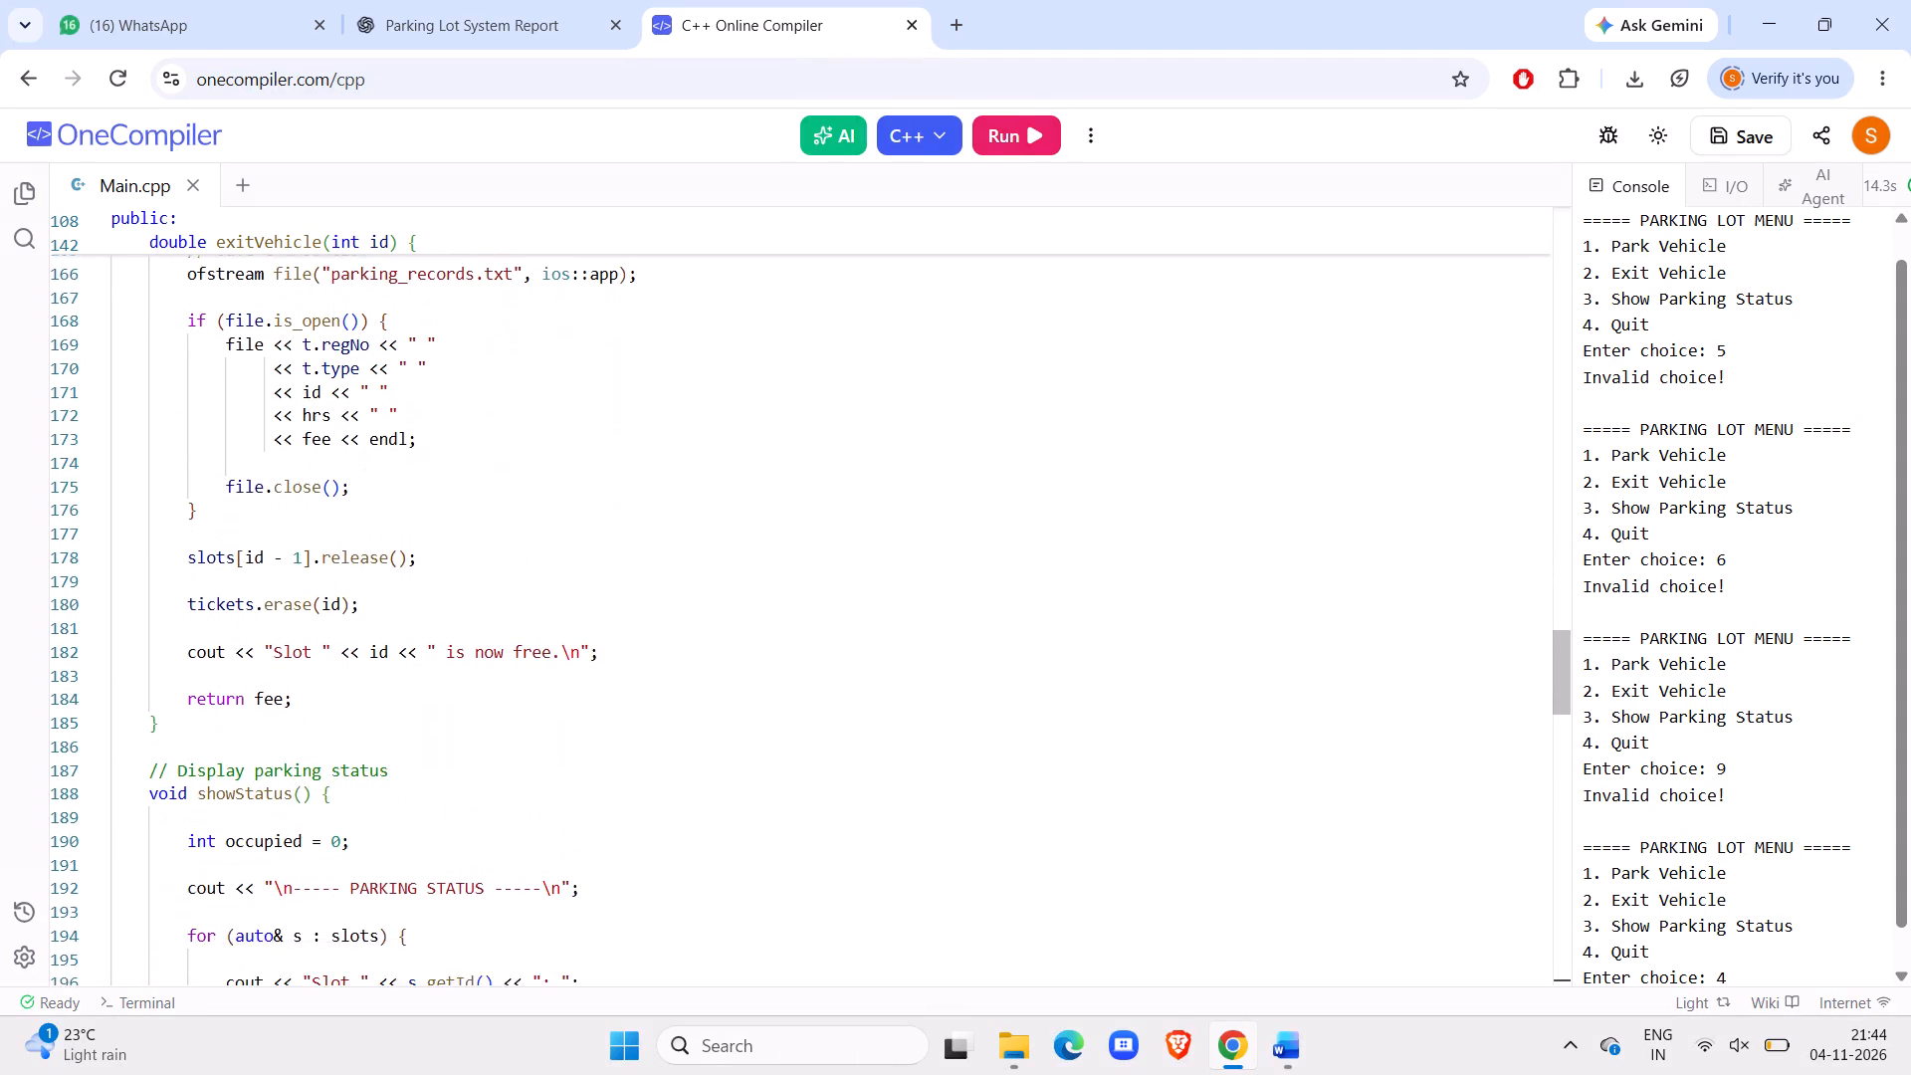
scroll(683, 577, down, 3)
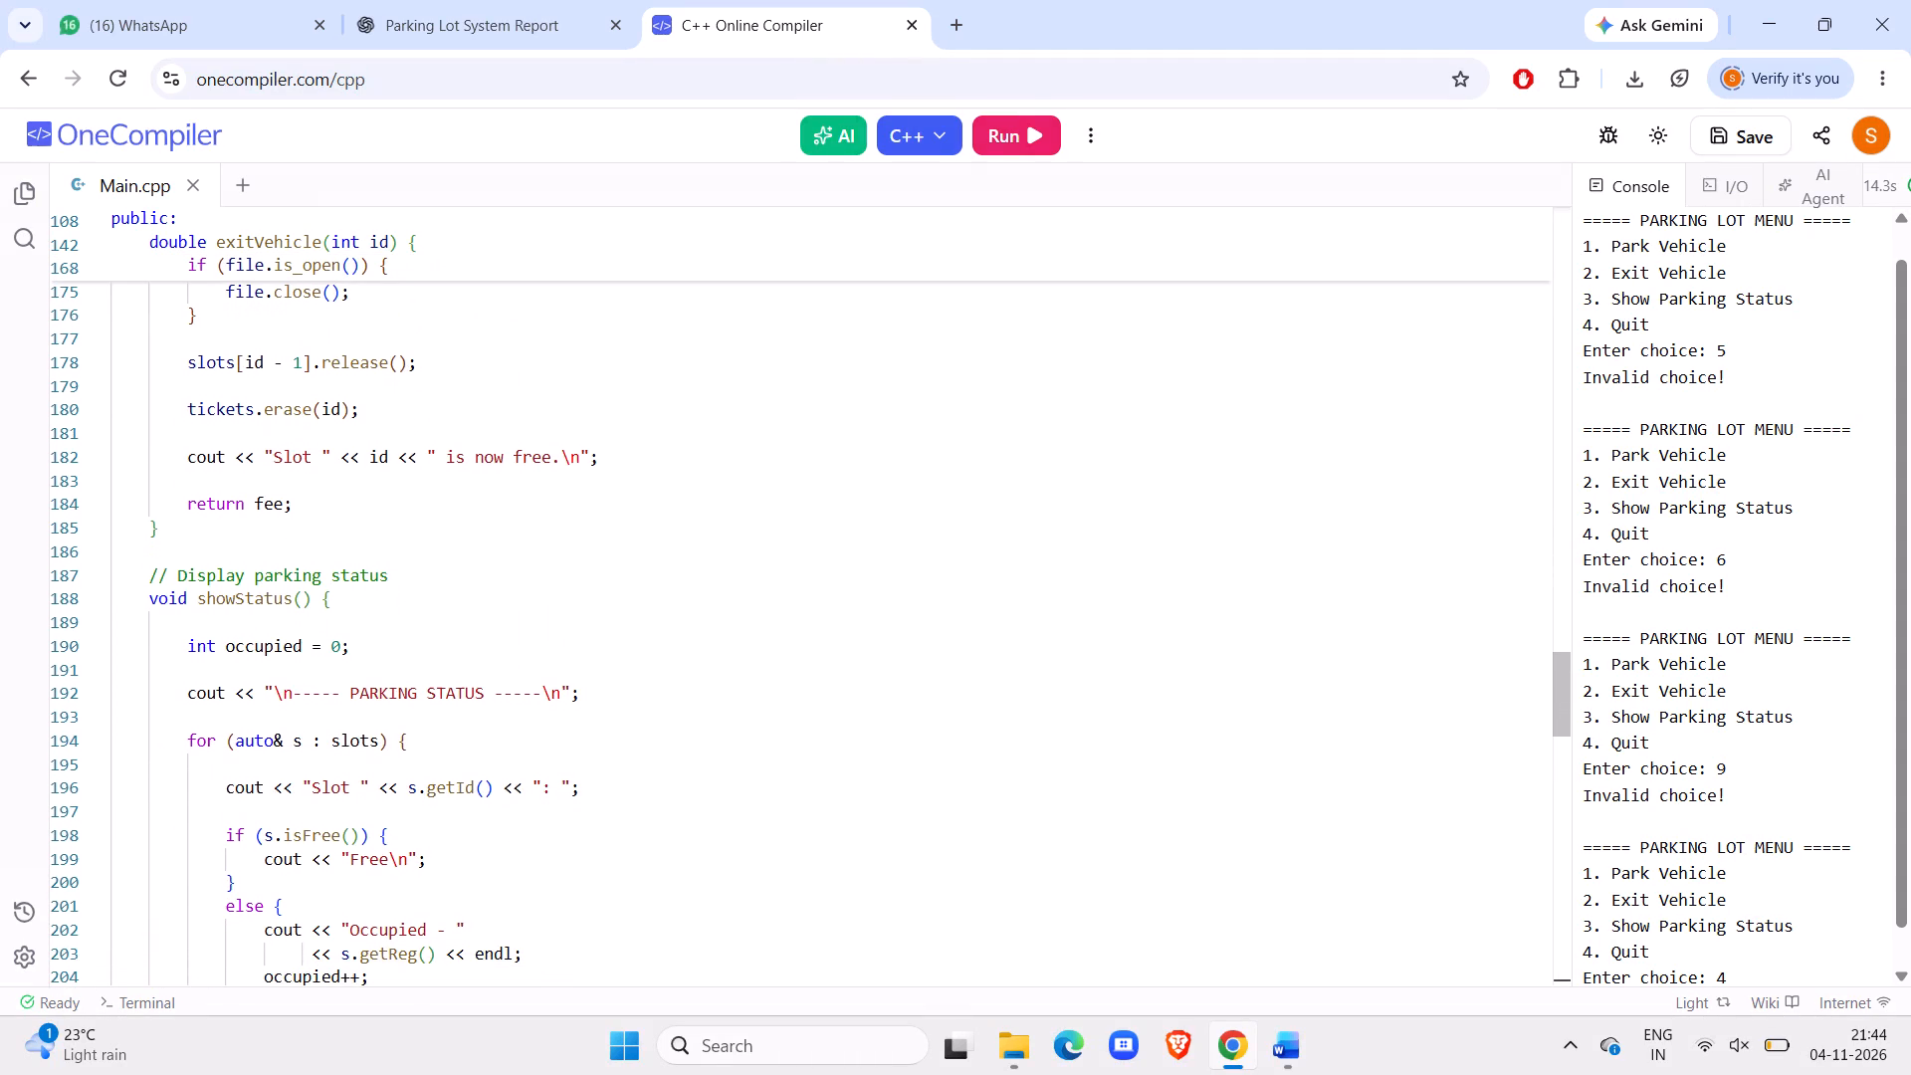
scroll(683, 577, down, 5)
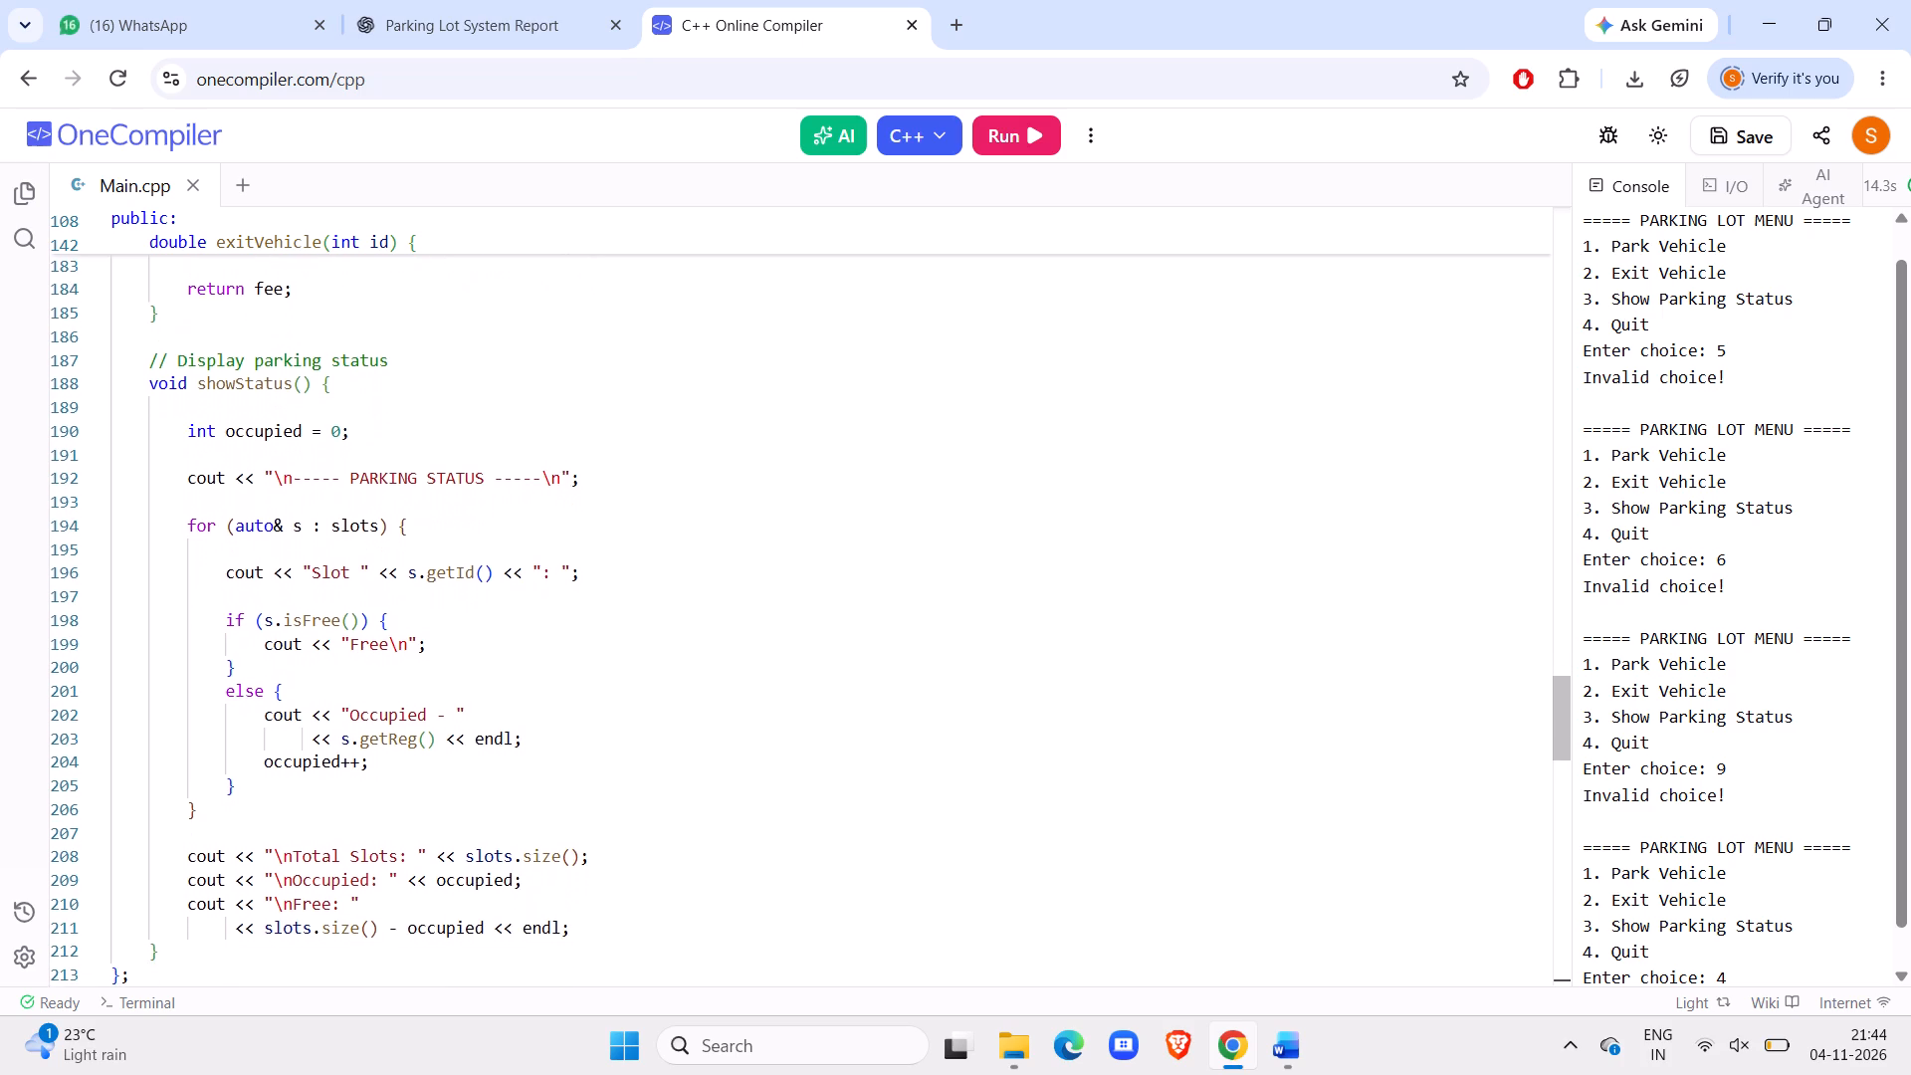
scroll(683, 577, down, 1)
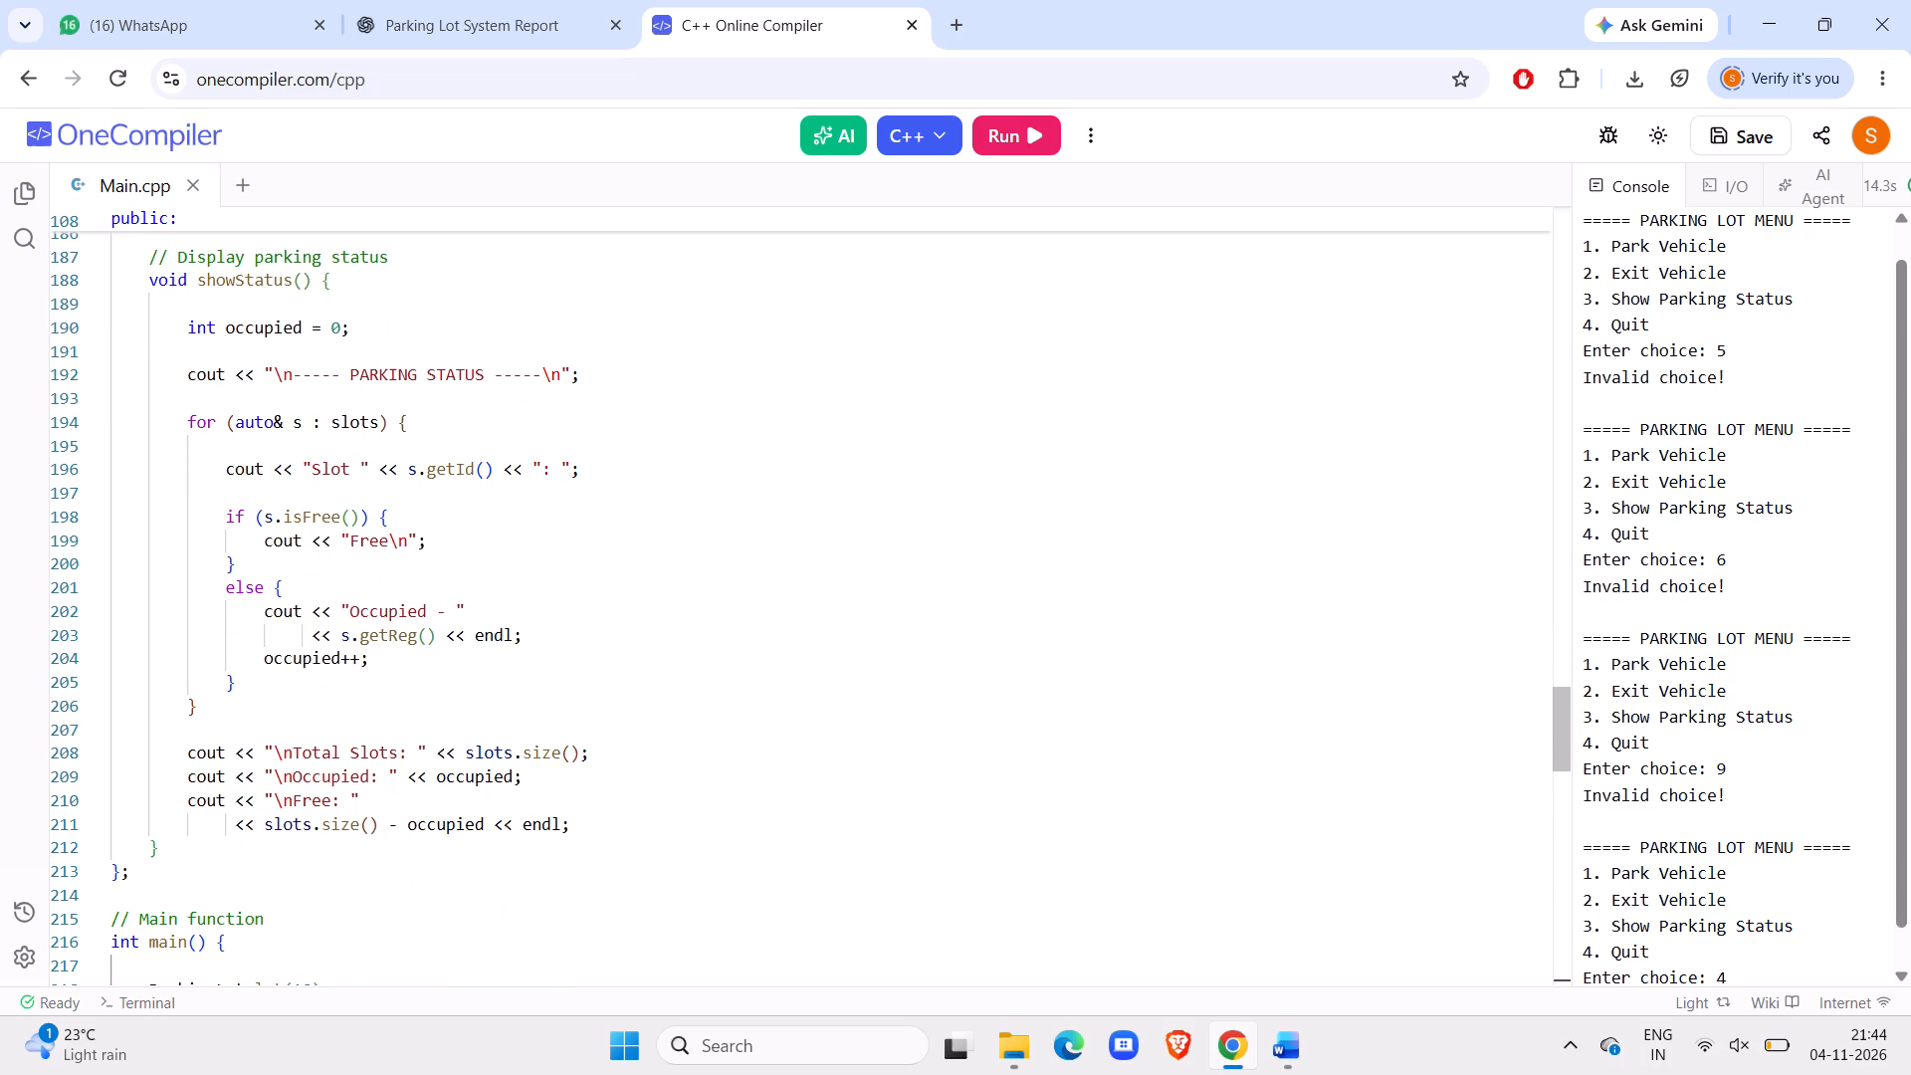
scroll(683, 577, down, 2)
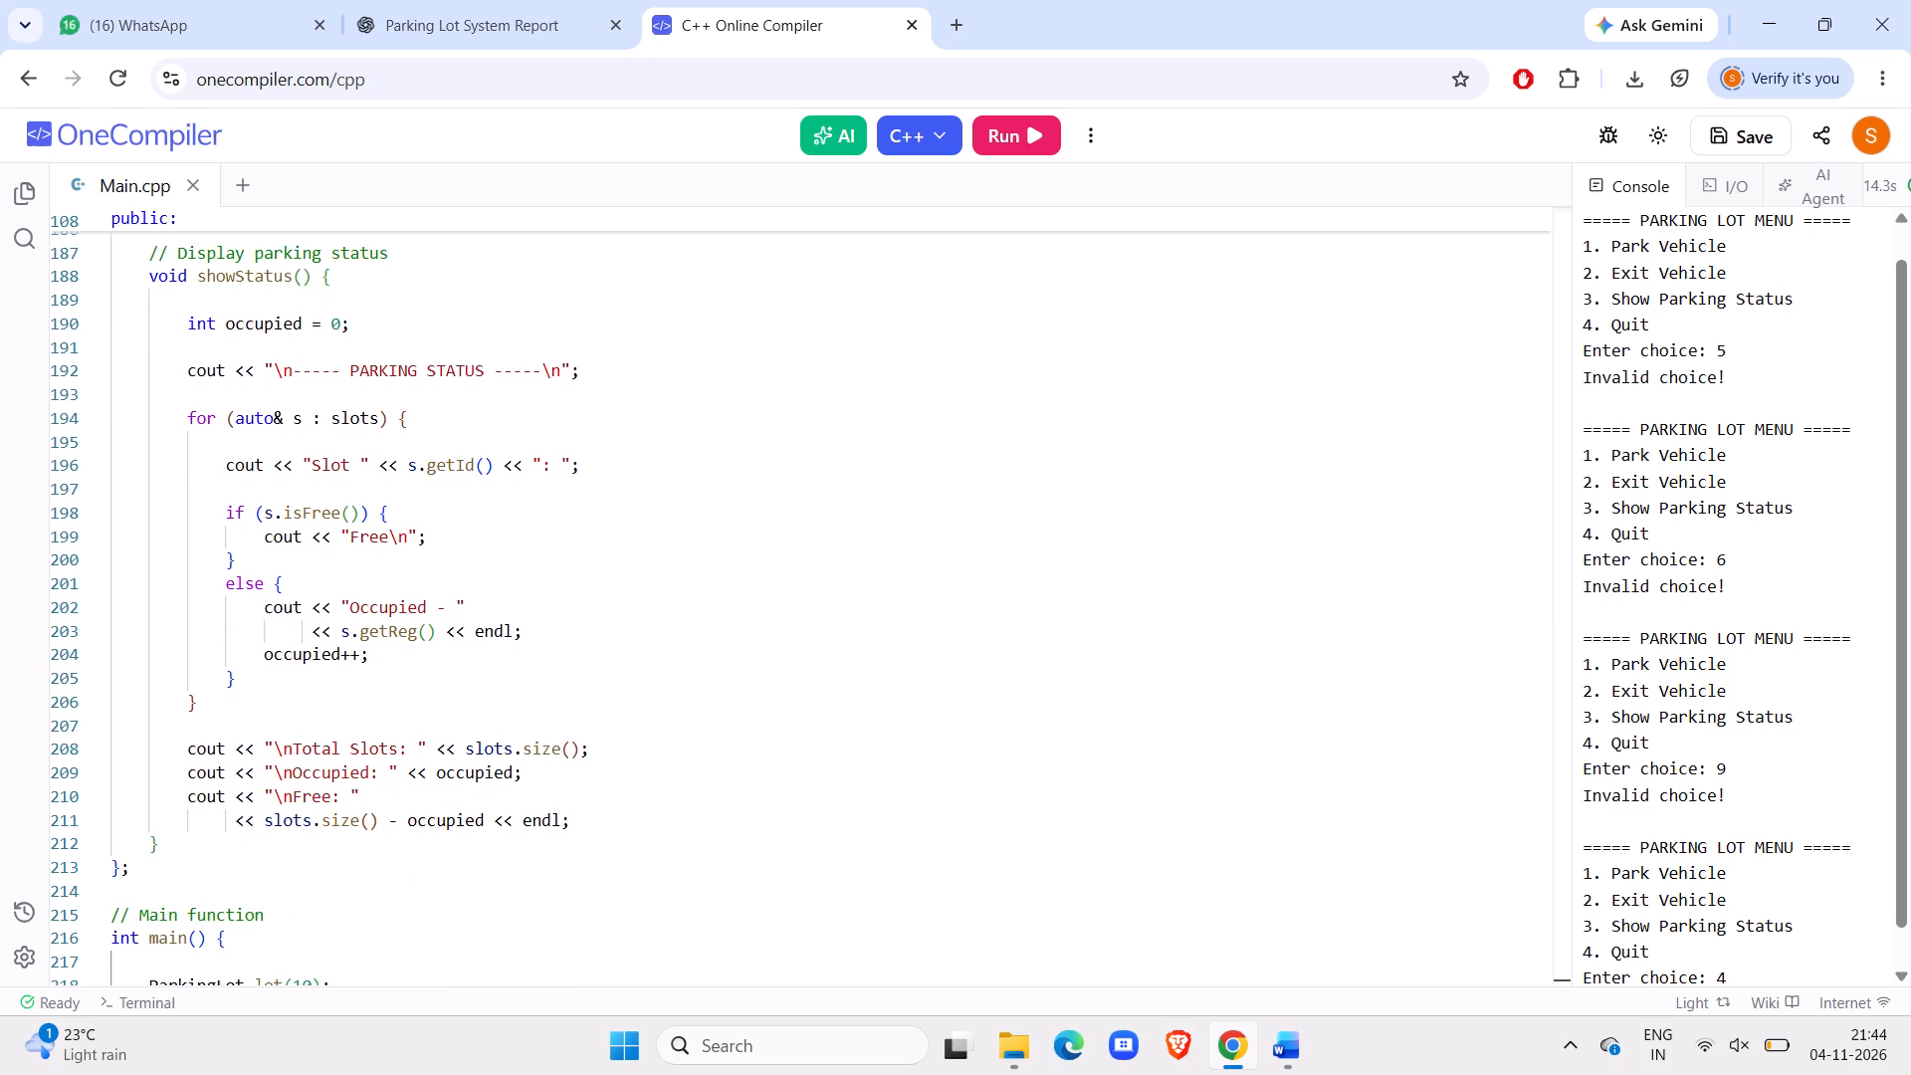
scroll(683, 577, down, 1)
key(super+Print)
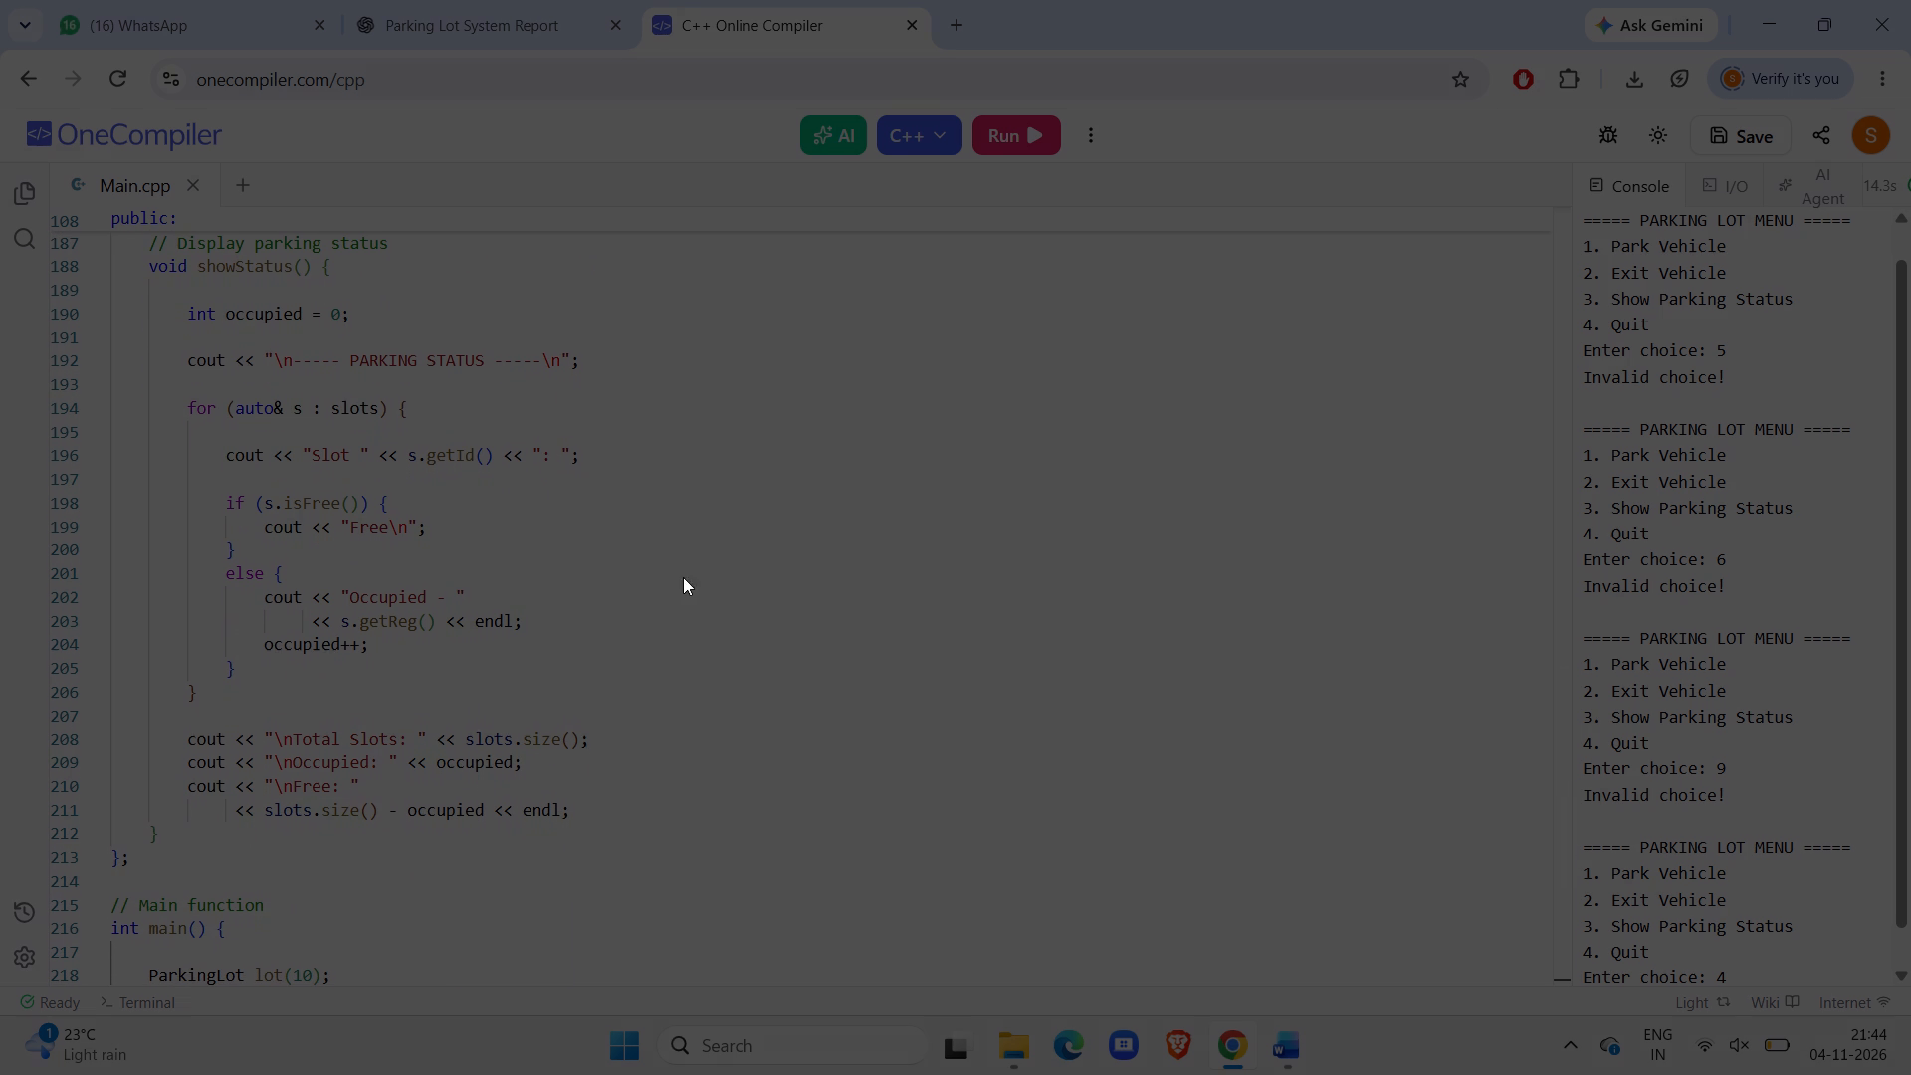
Take a full-screen screenshot of the menu loop and the start of case 1 in main, lines 220 to 250.
scroll(683, 577, down, 9)
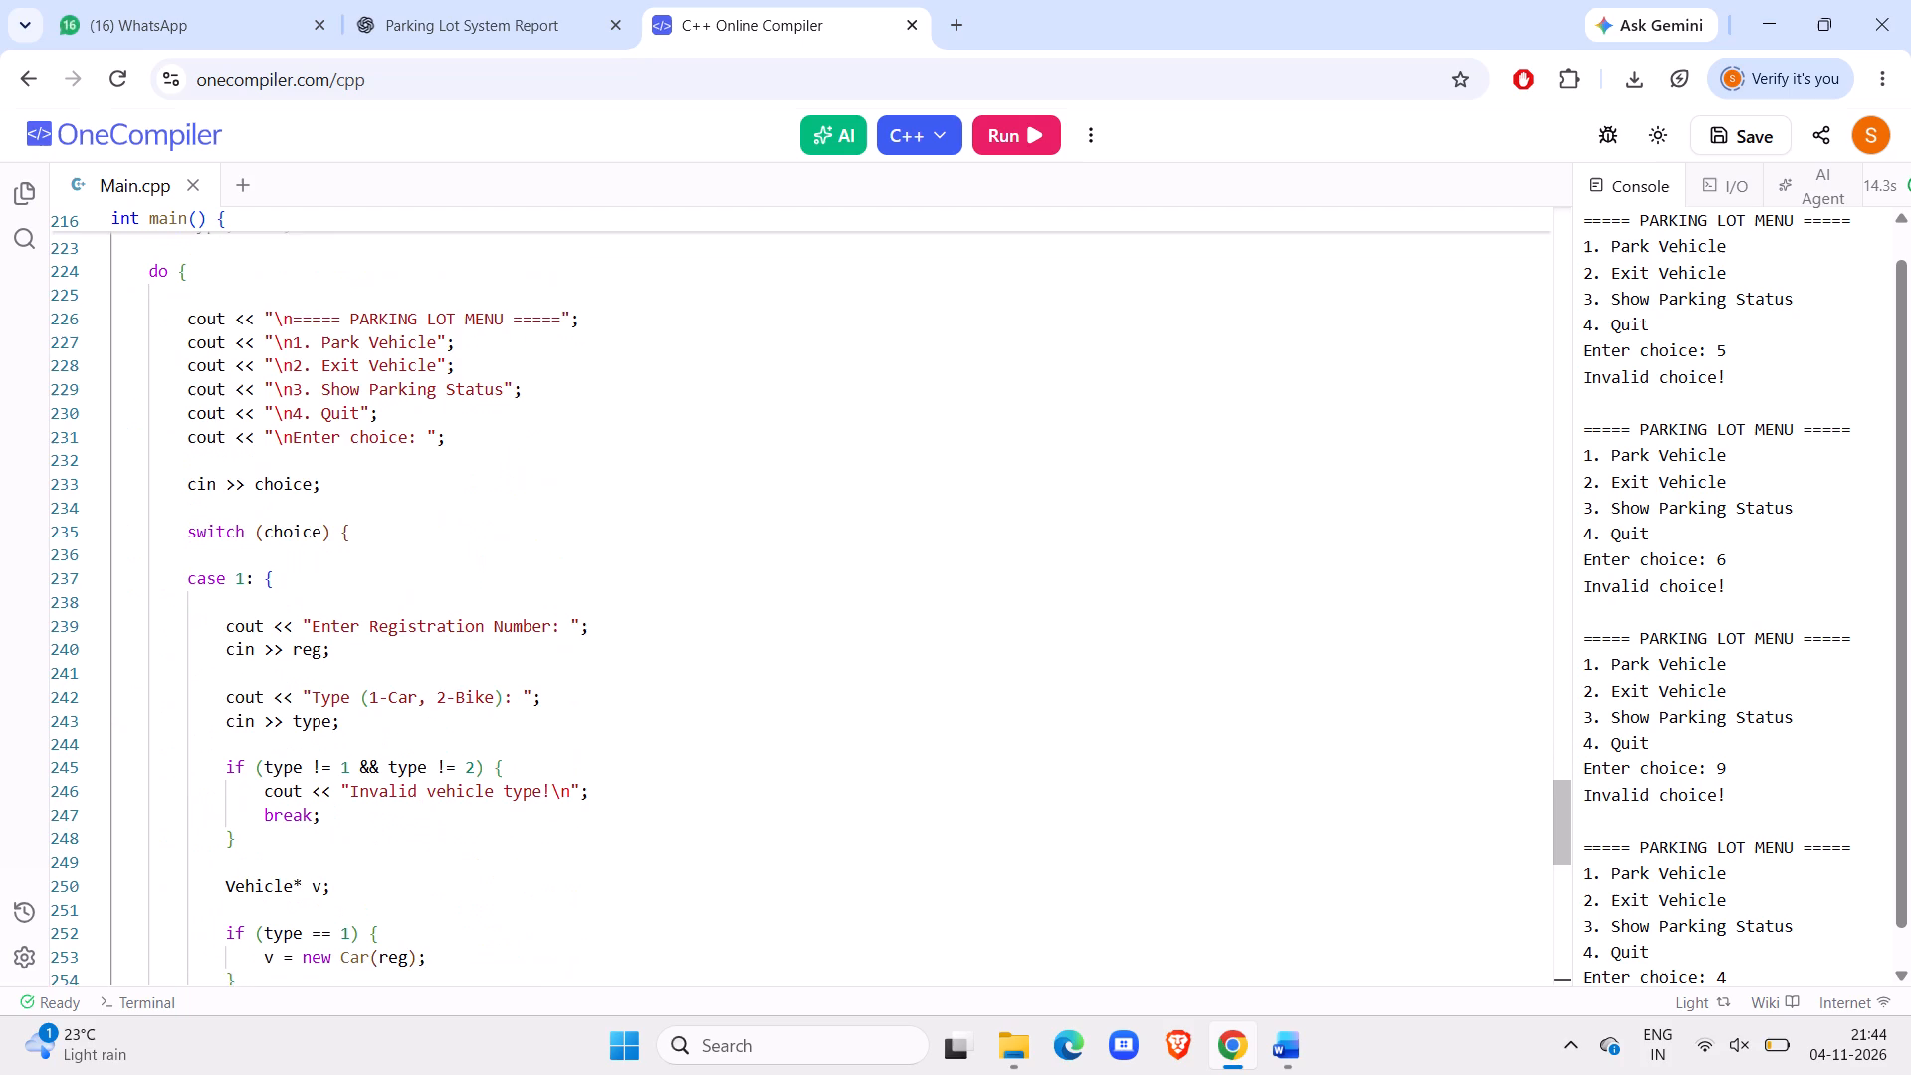
scroll(683, 577, up, 2)
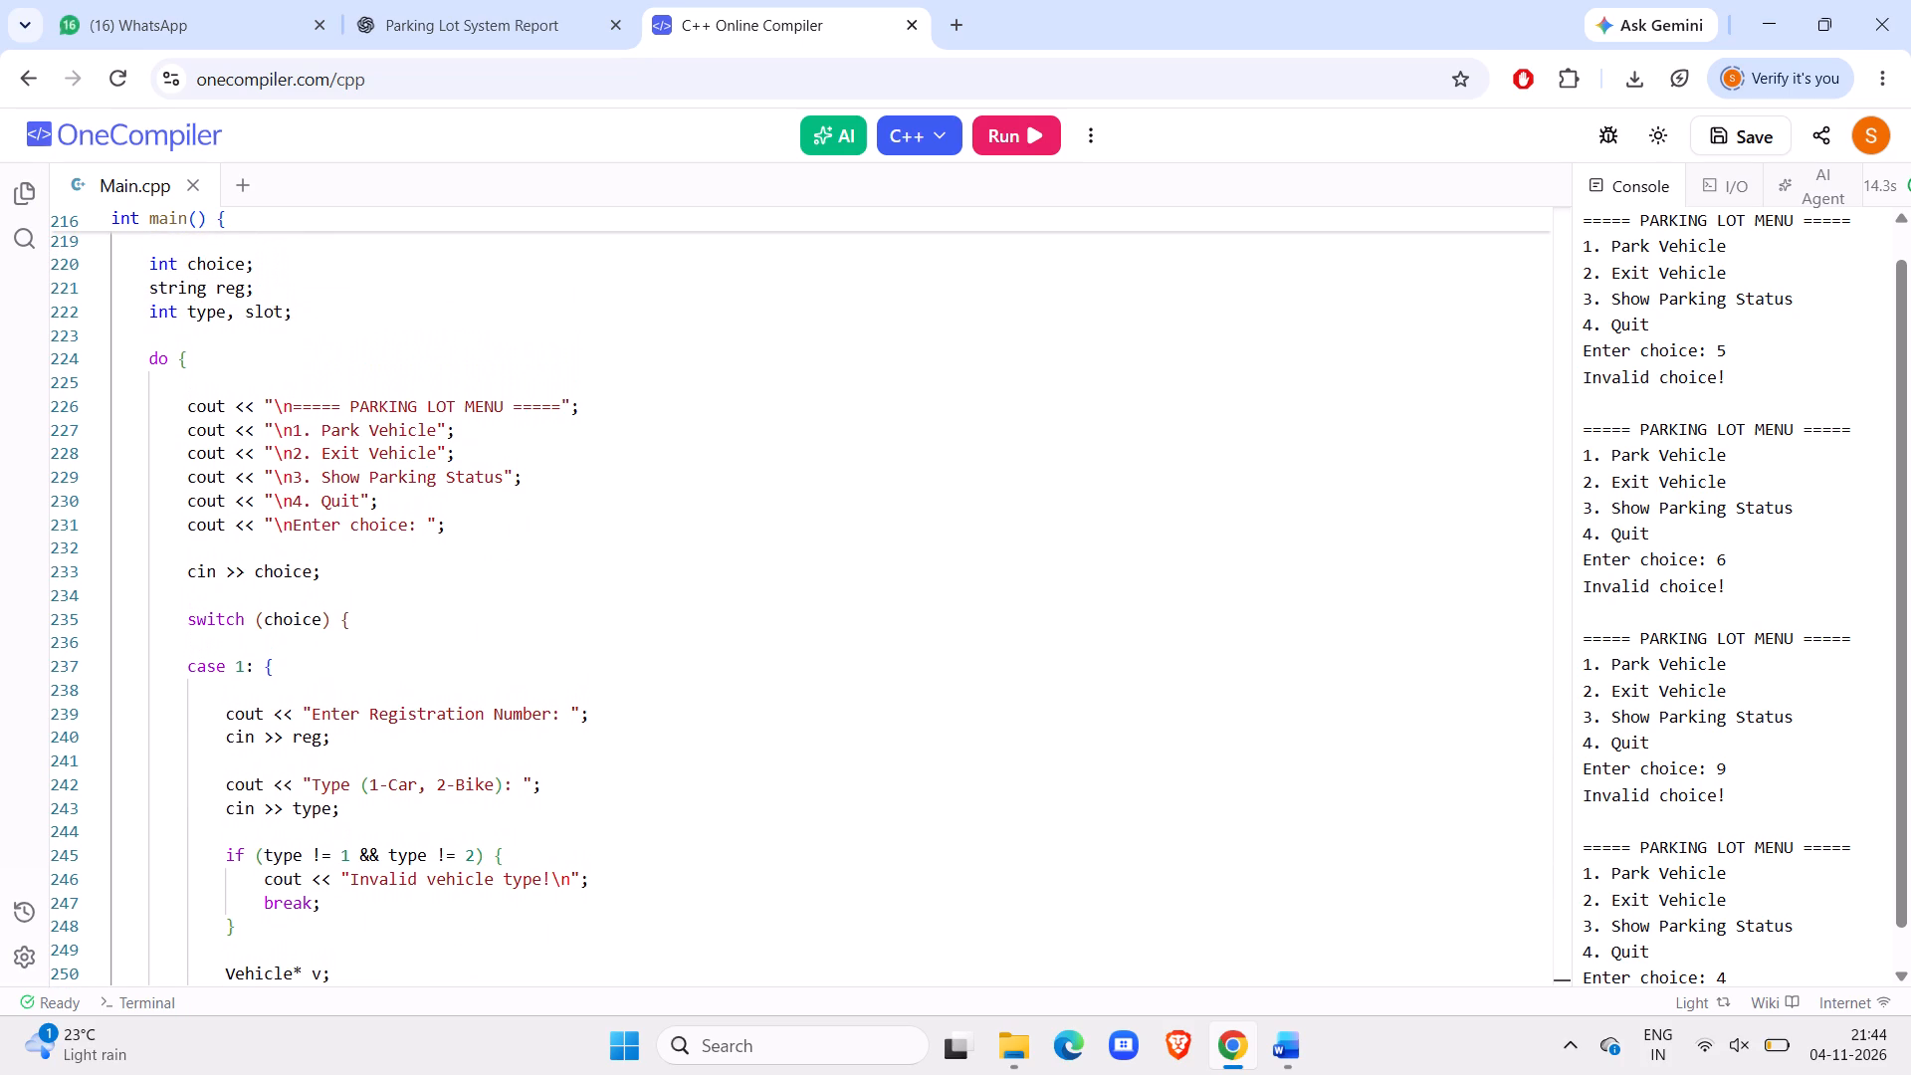
key(super+Print)
Take a full-screen screenshot of the rest of case 1 and case 2 in main, from about line 252 to line 280.
scroll(683, 577, down, 7)
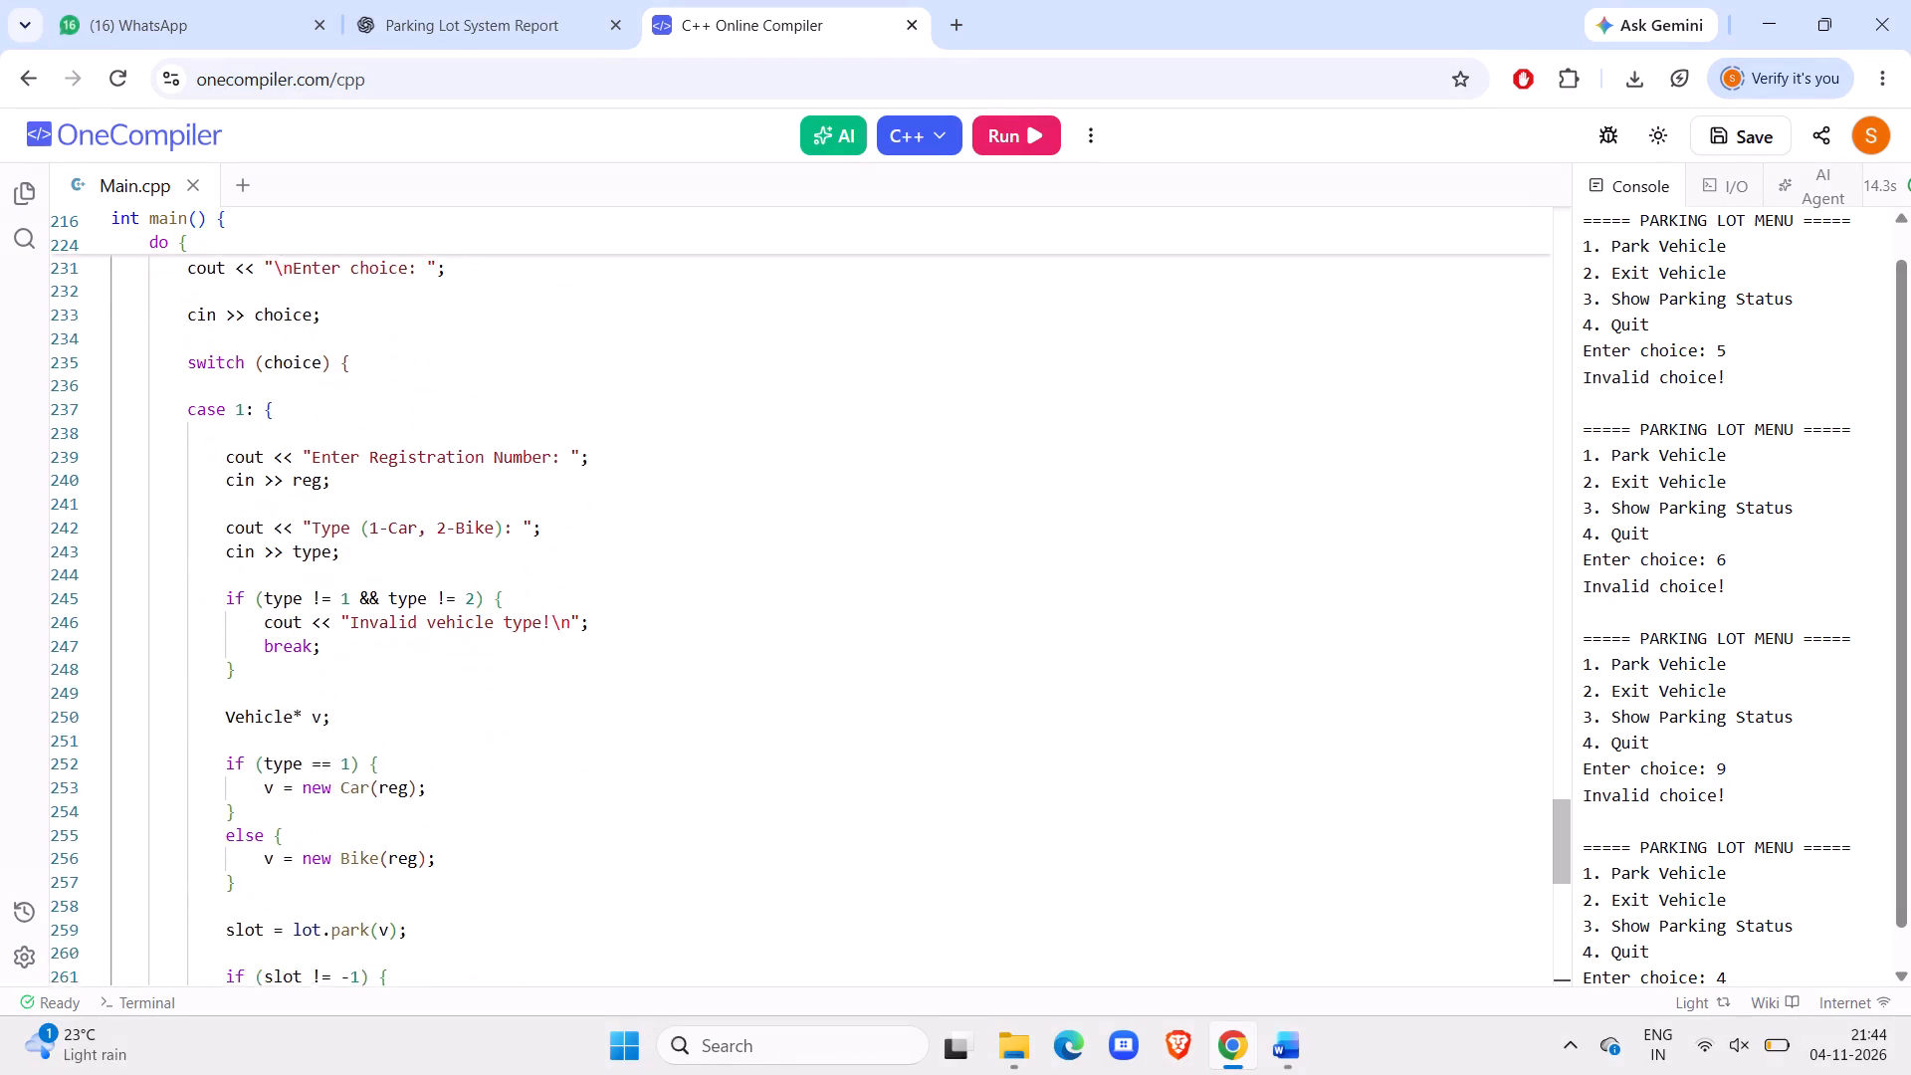
scroll(683, 577, down, 4)
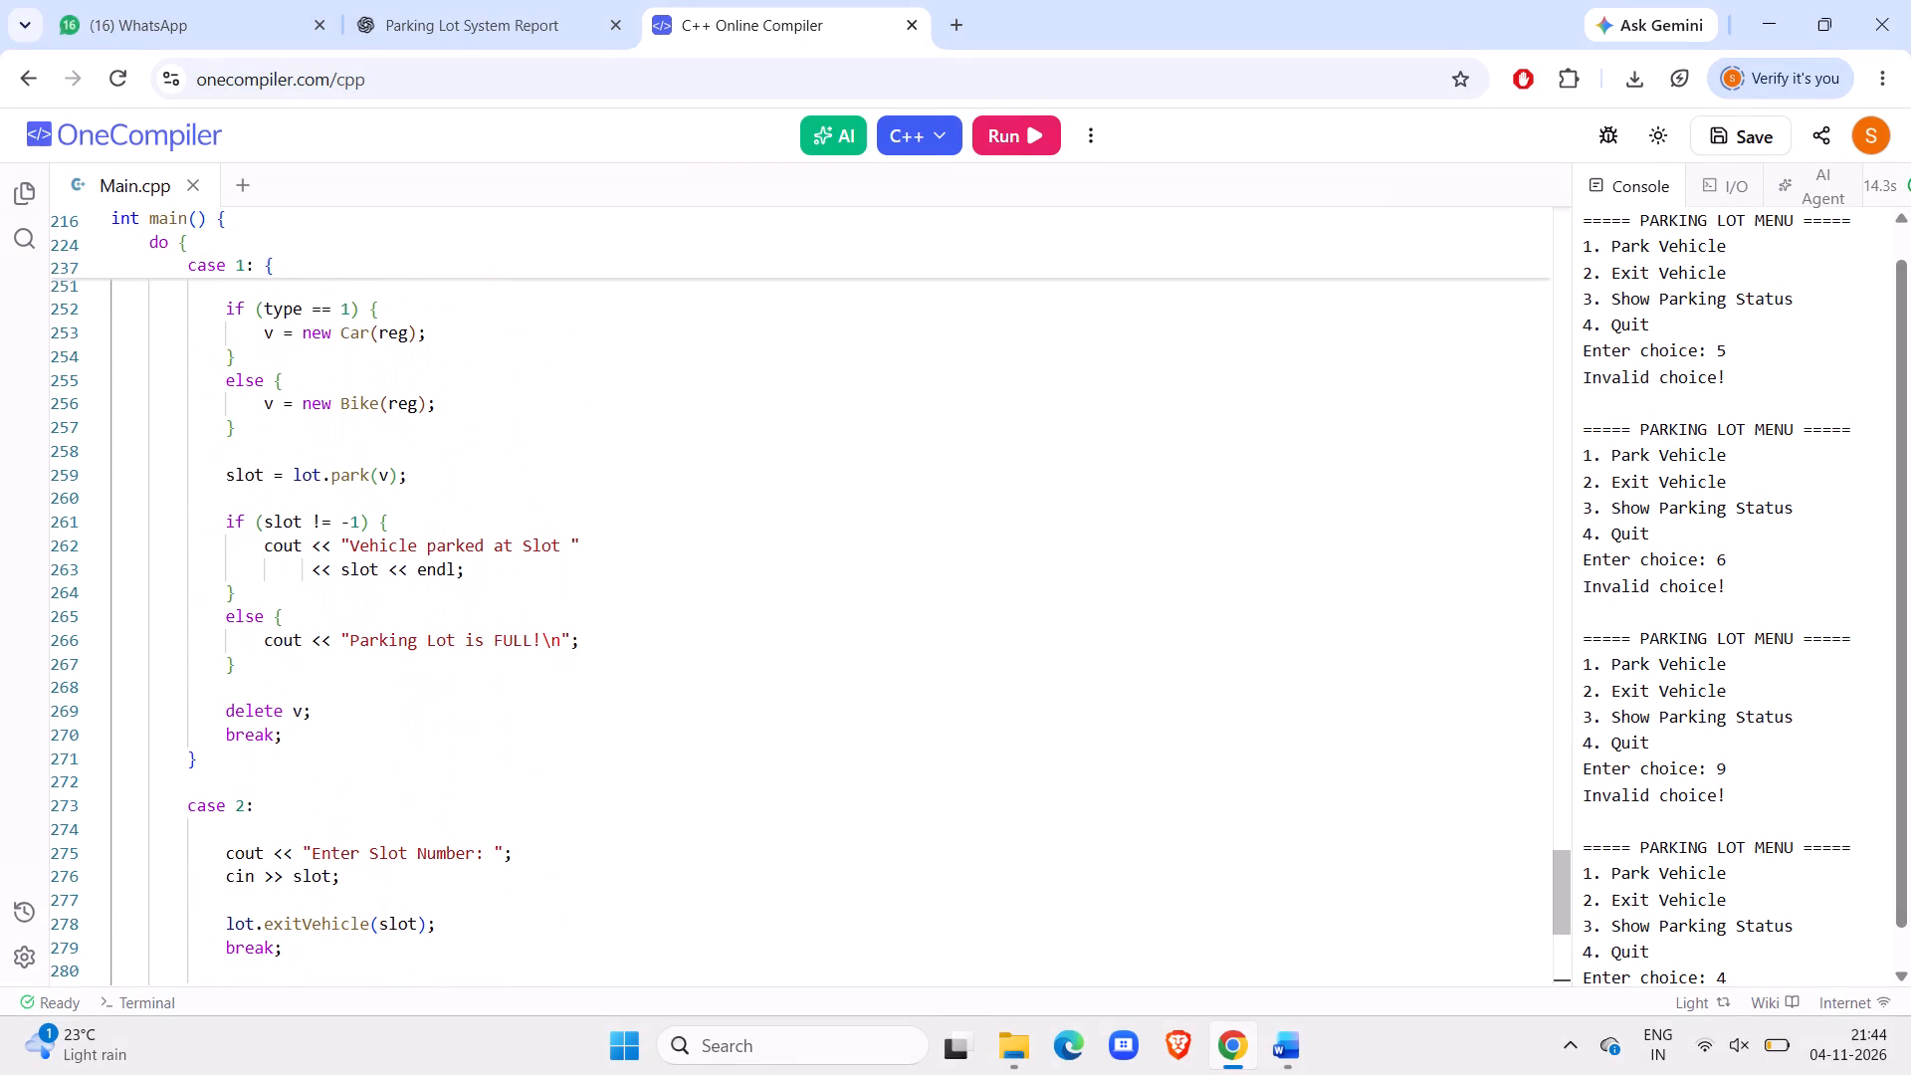
key(super+Print)
Capture a full-screen screenshot of the end of Main.cpp, from case 2 to the closing curly bracket on line 299.
scroll(683, 577, down, 4)
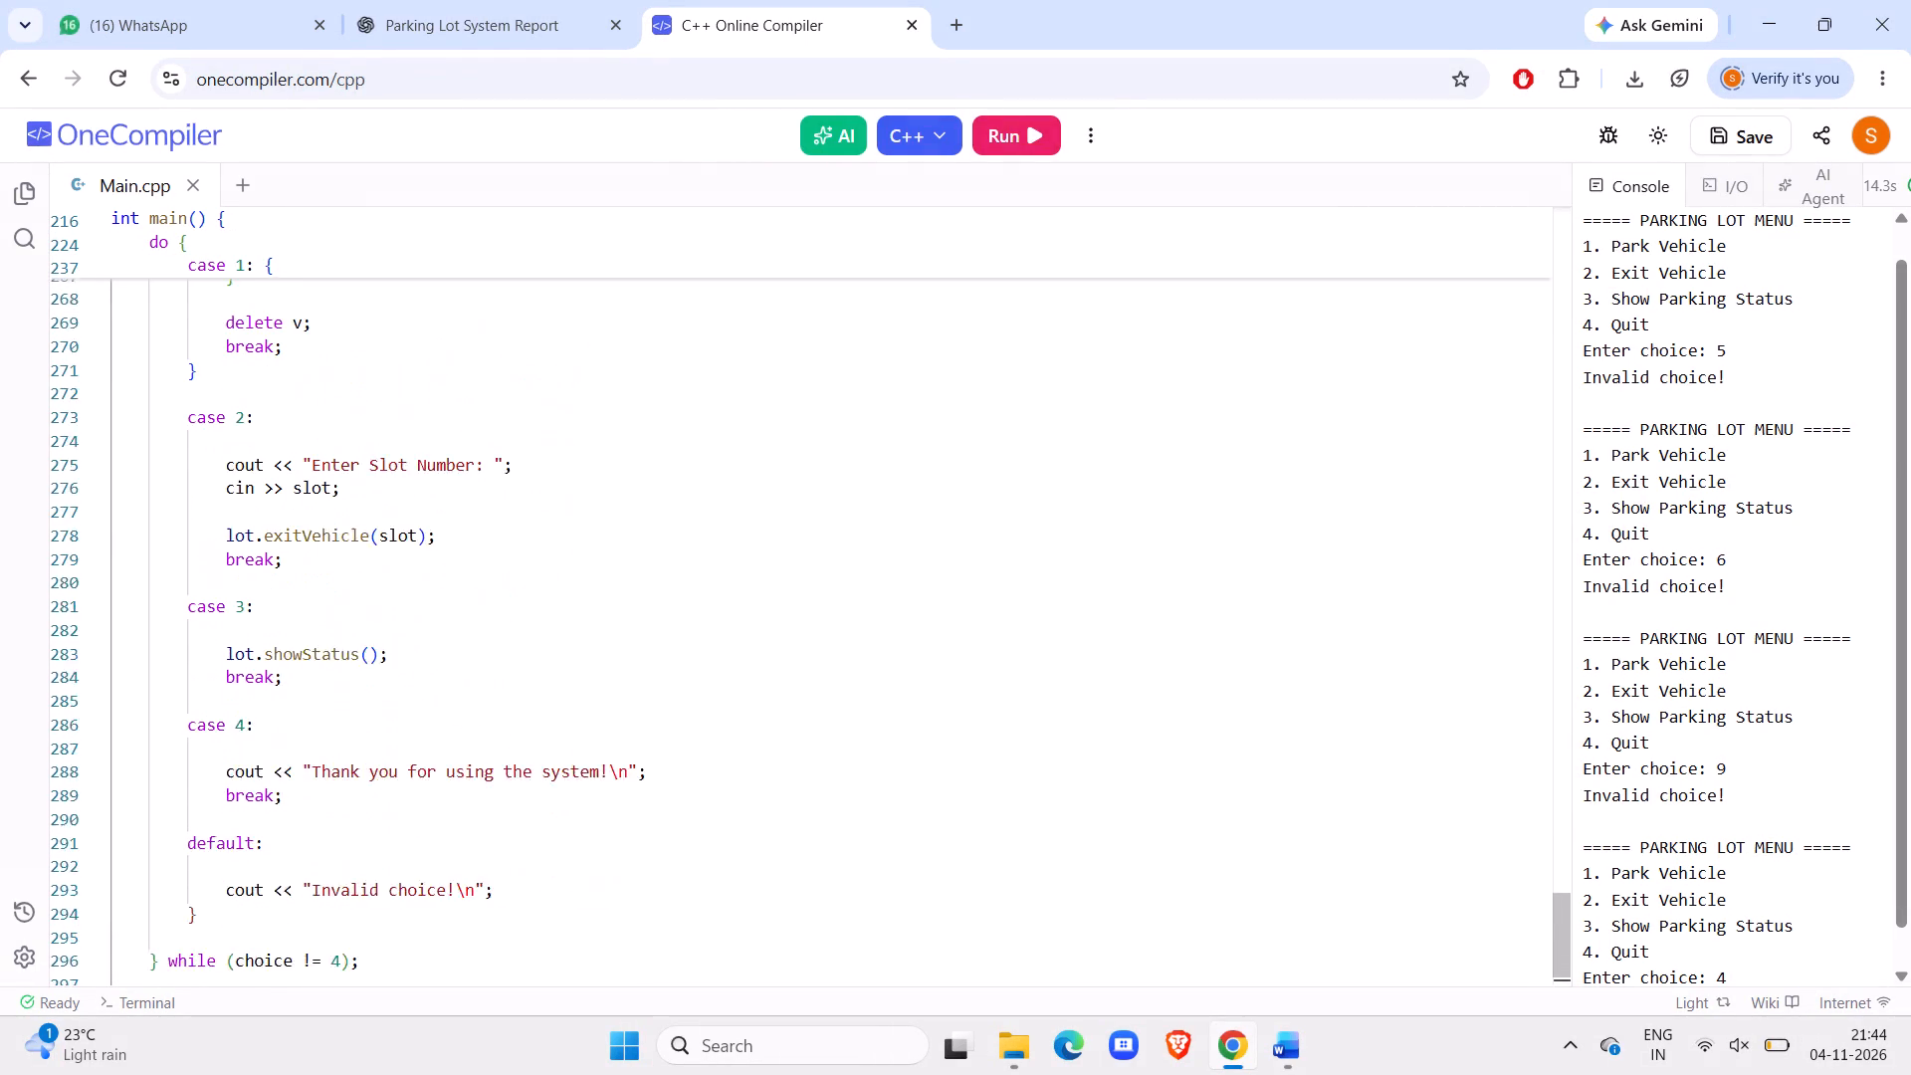
scroll(683, 577, down, 7)
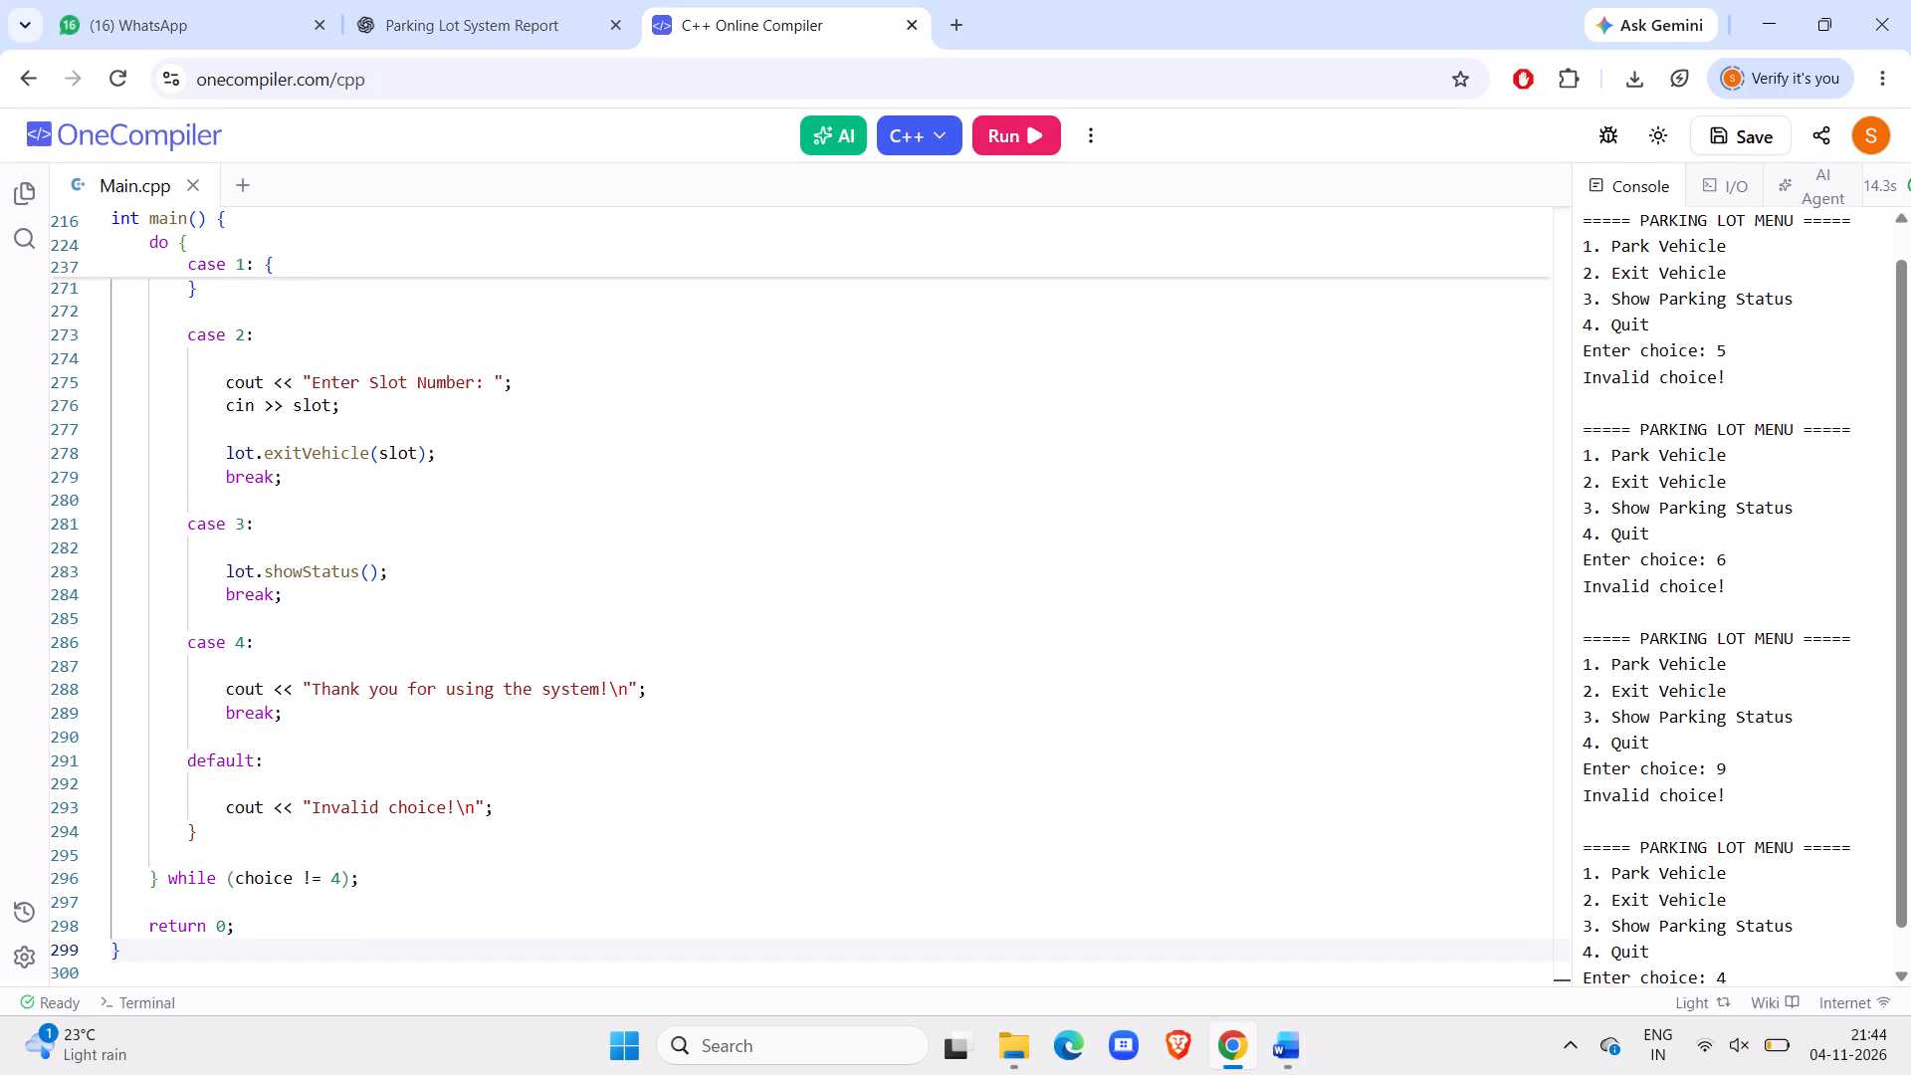
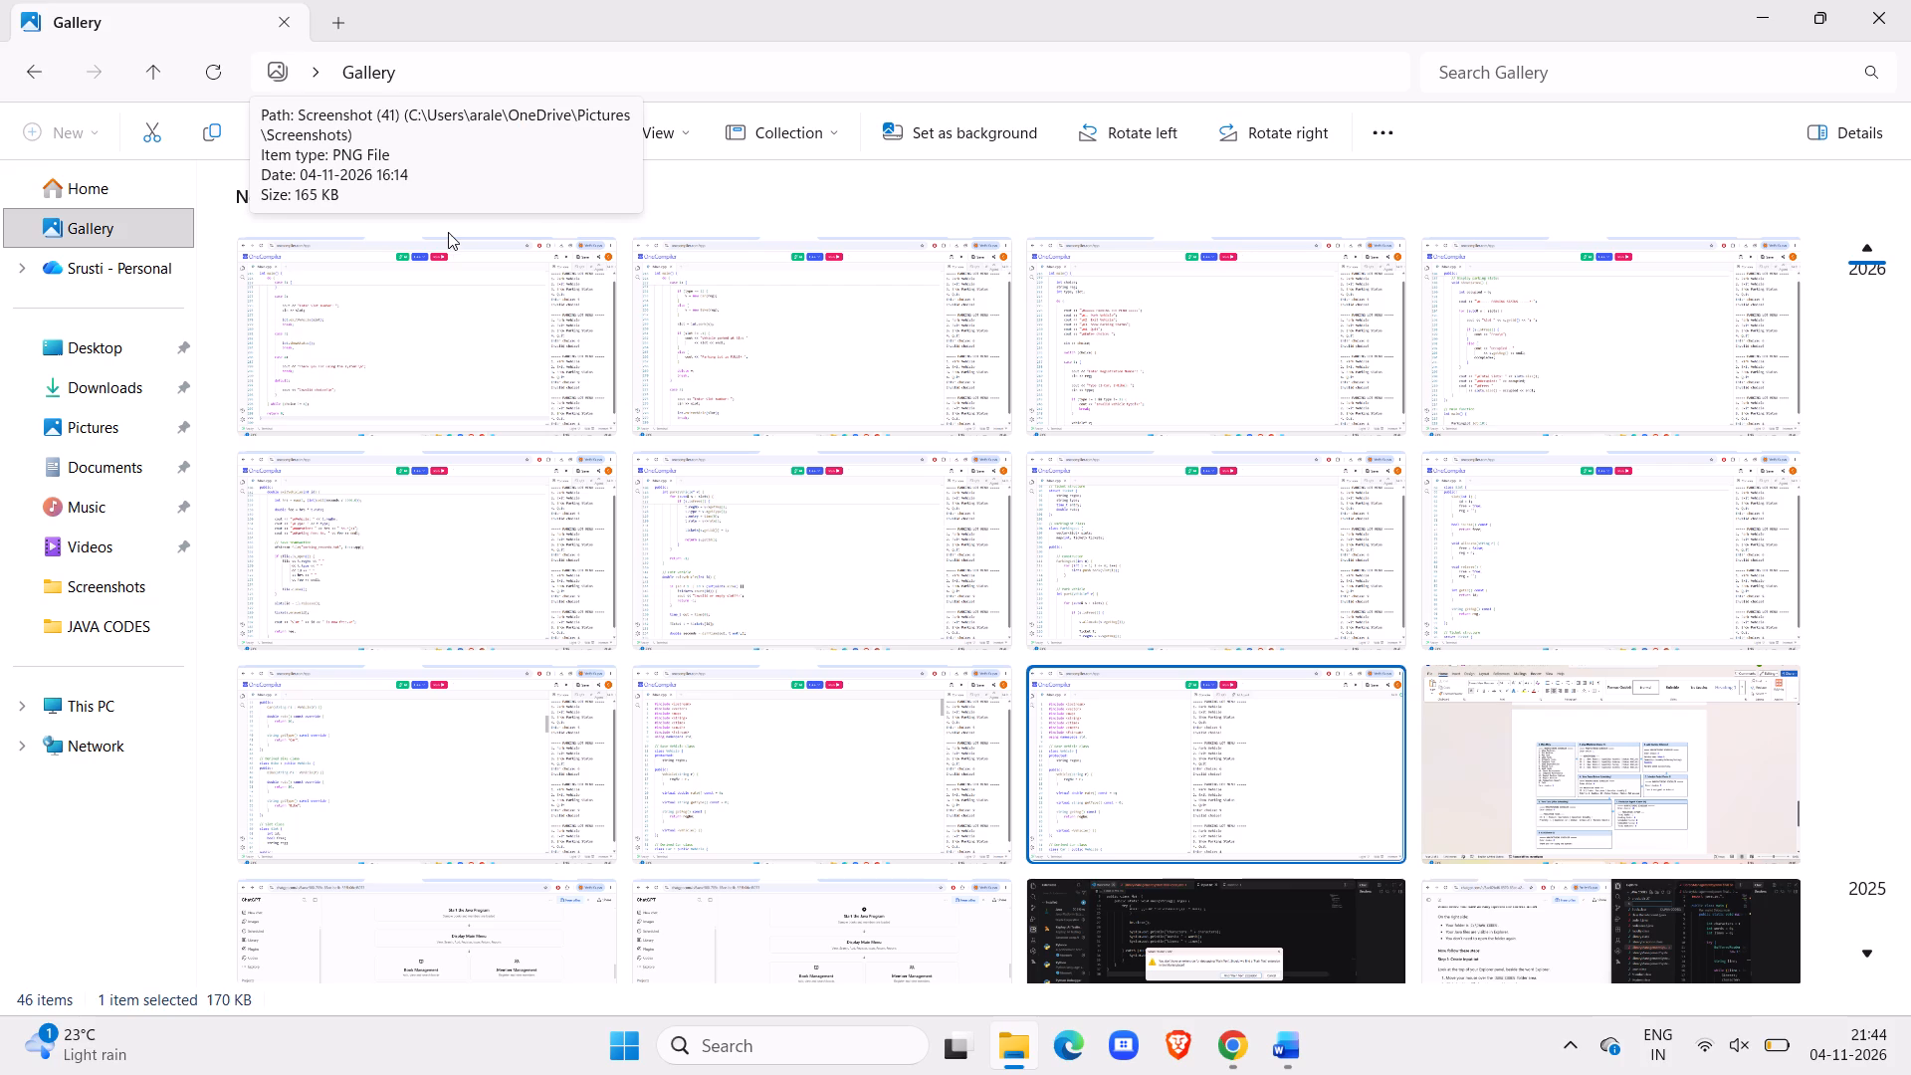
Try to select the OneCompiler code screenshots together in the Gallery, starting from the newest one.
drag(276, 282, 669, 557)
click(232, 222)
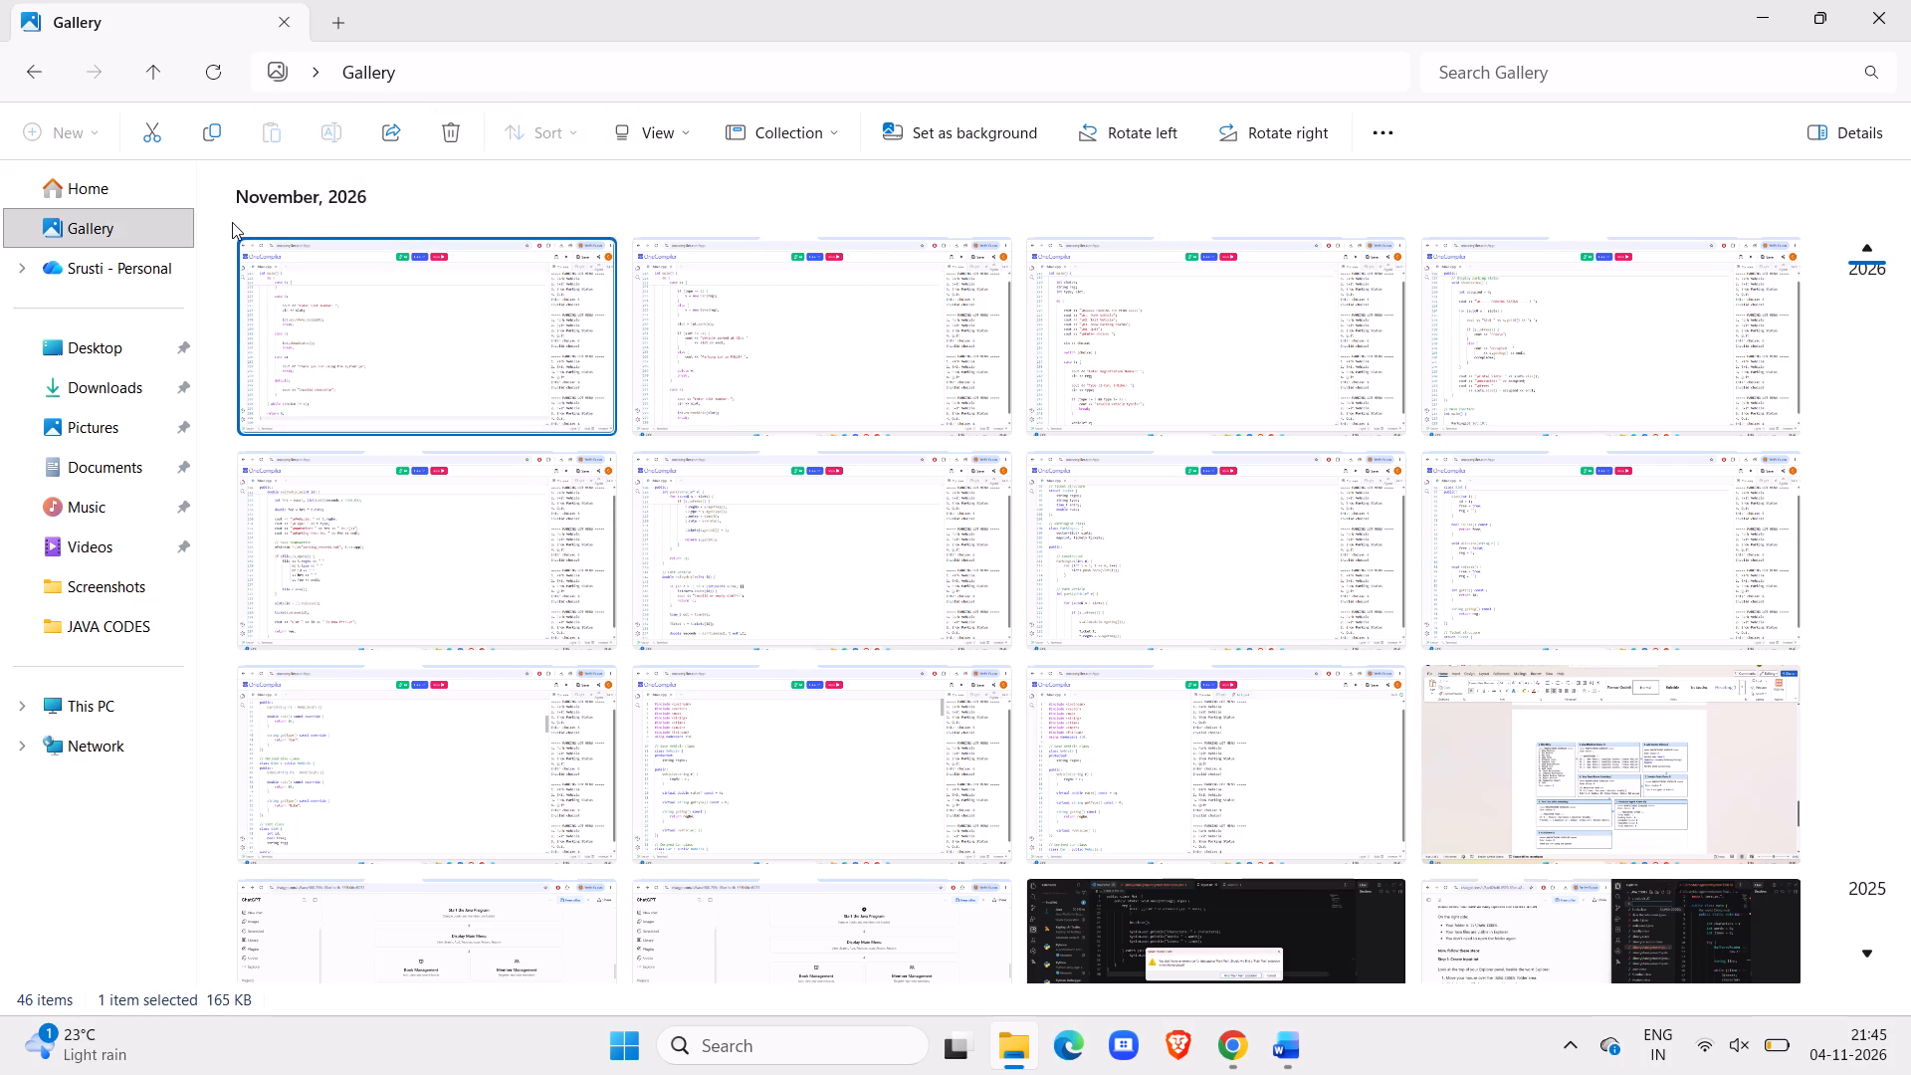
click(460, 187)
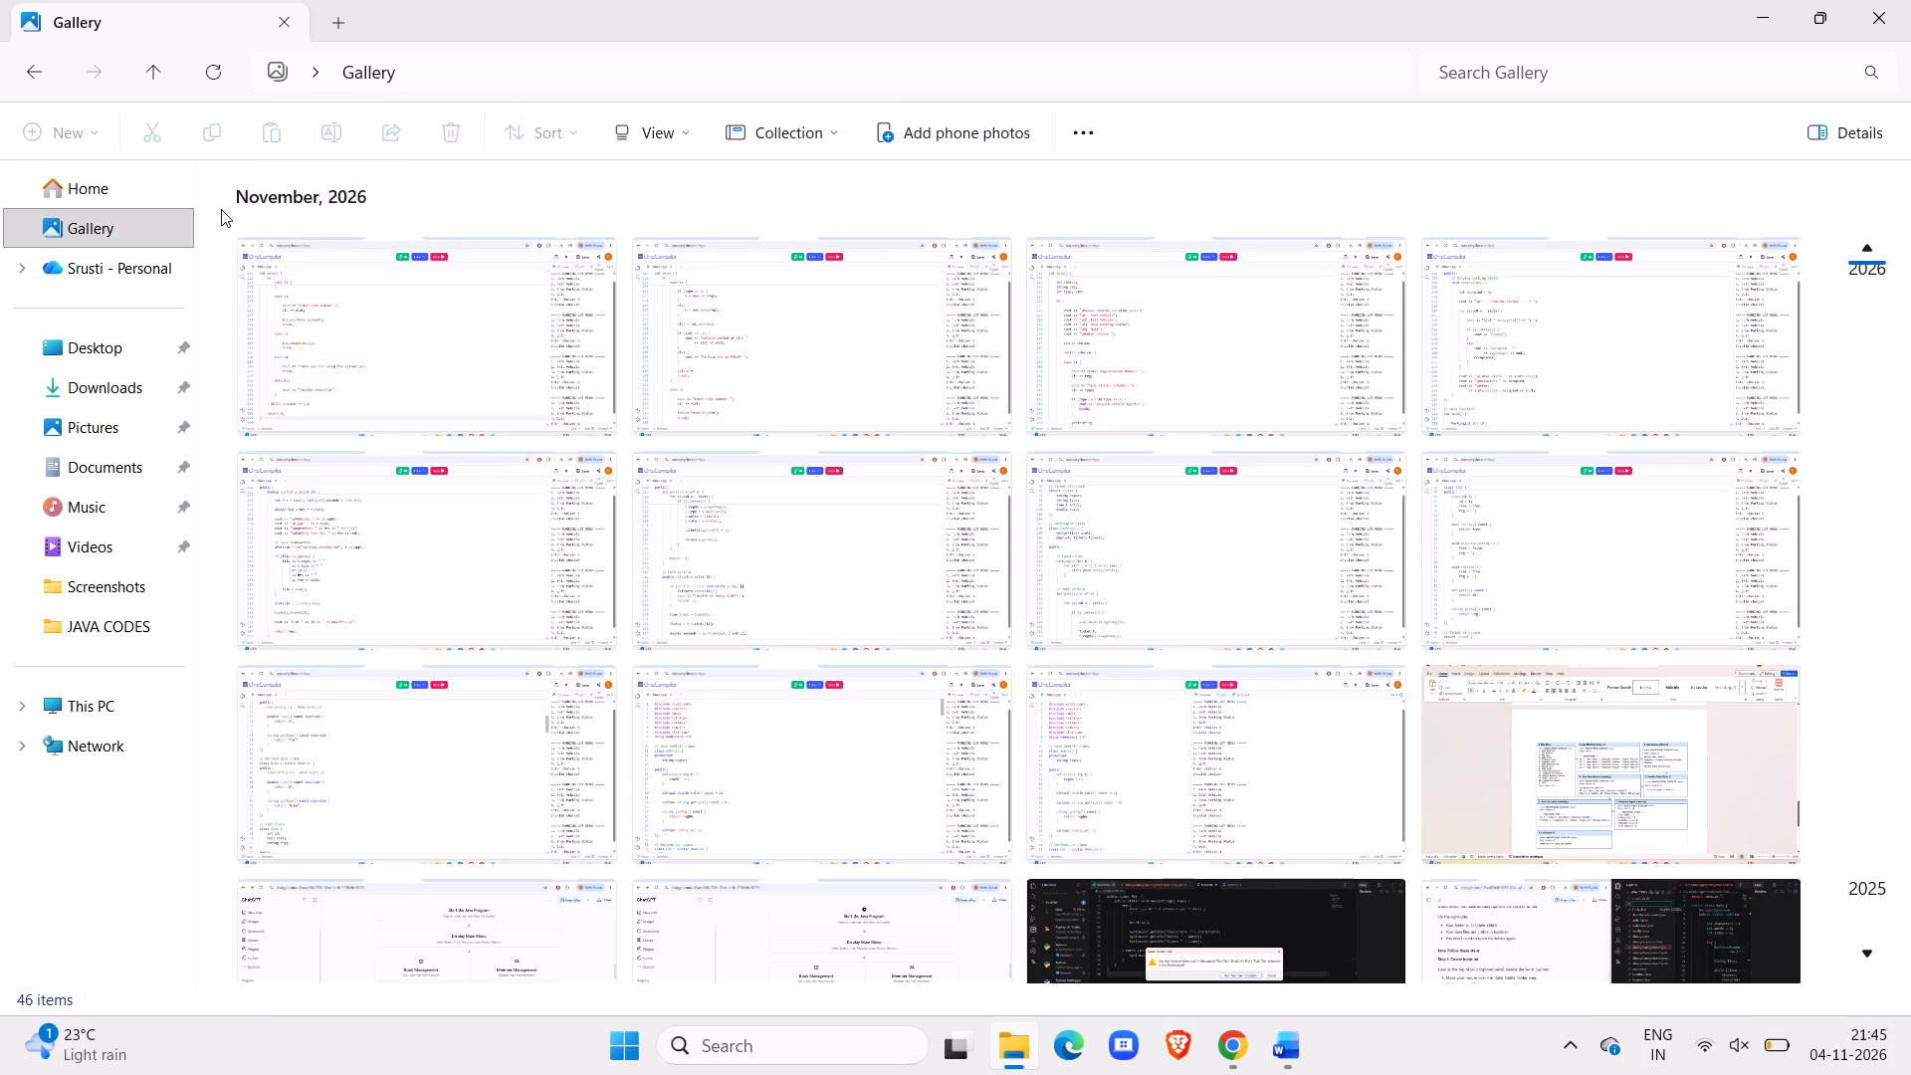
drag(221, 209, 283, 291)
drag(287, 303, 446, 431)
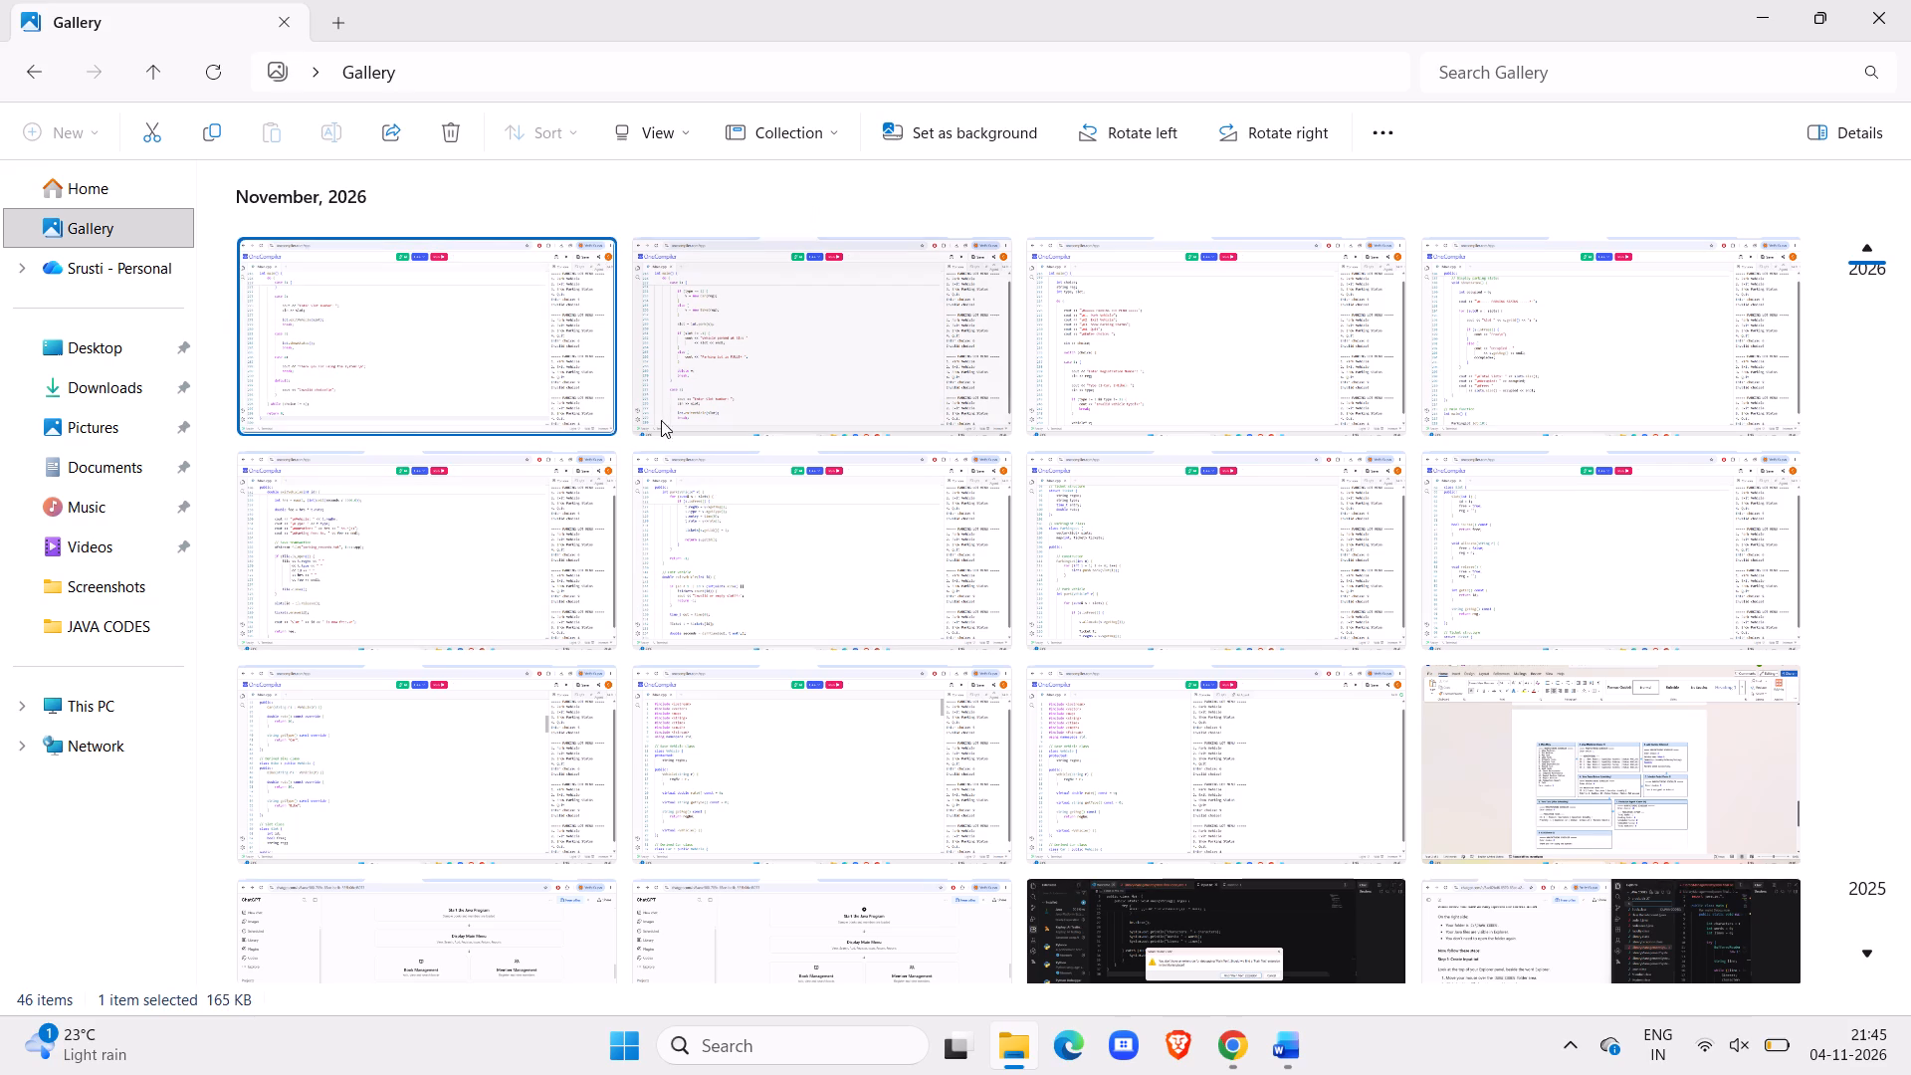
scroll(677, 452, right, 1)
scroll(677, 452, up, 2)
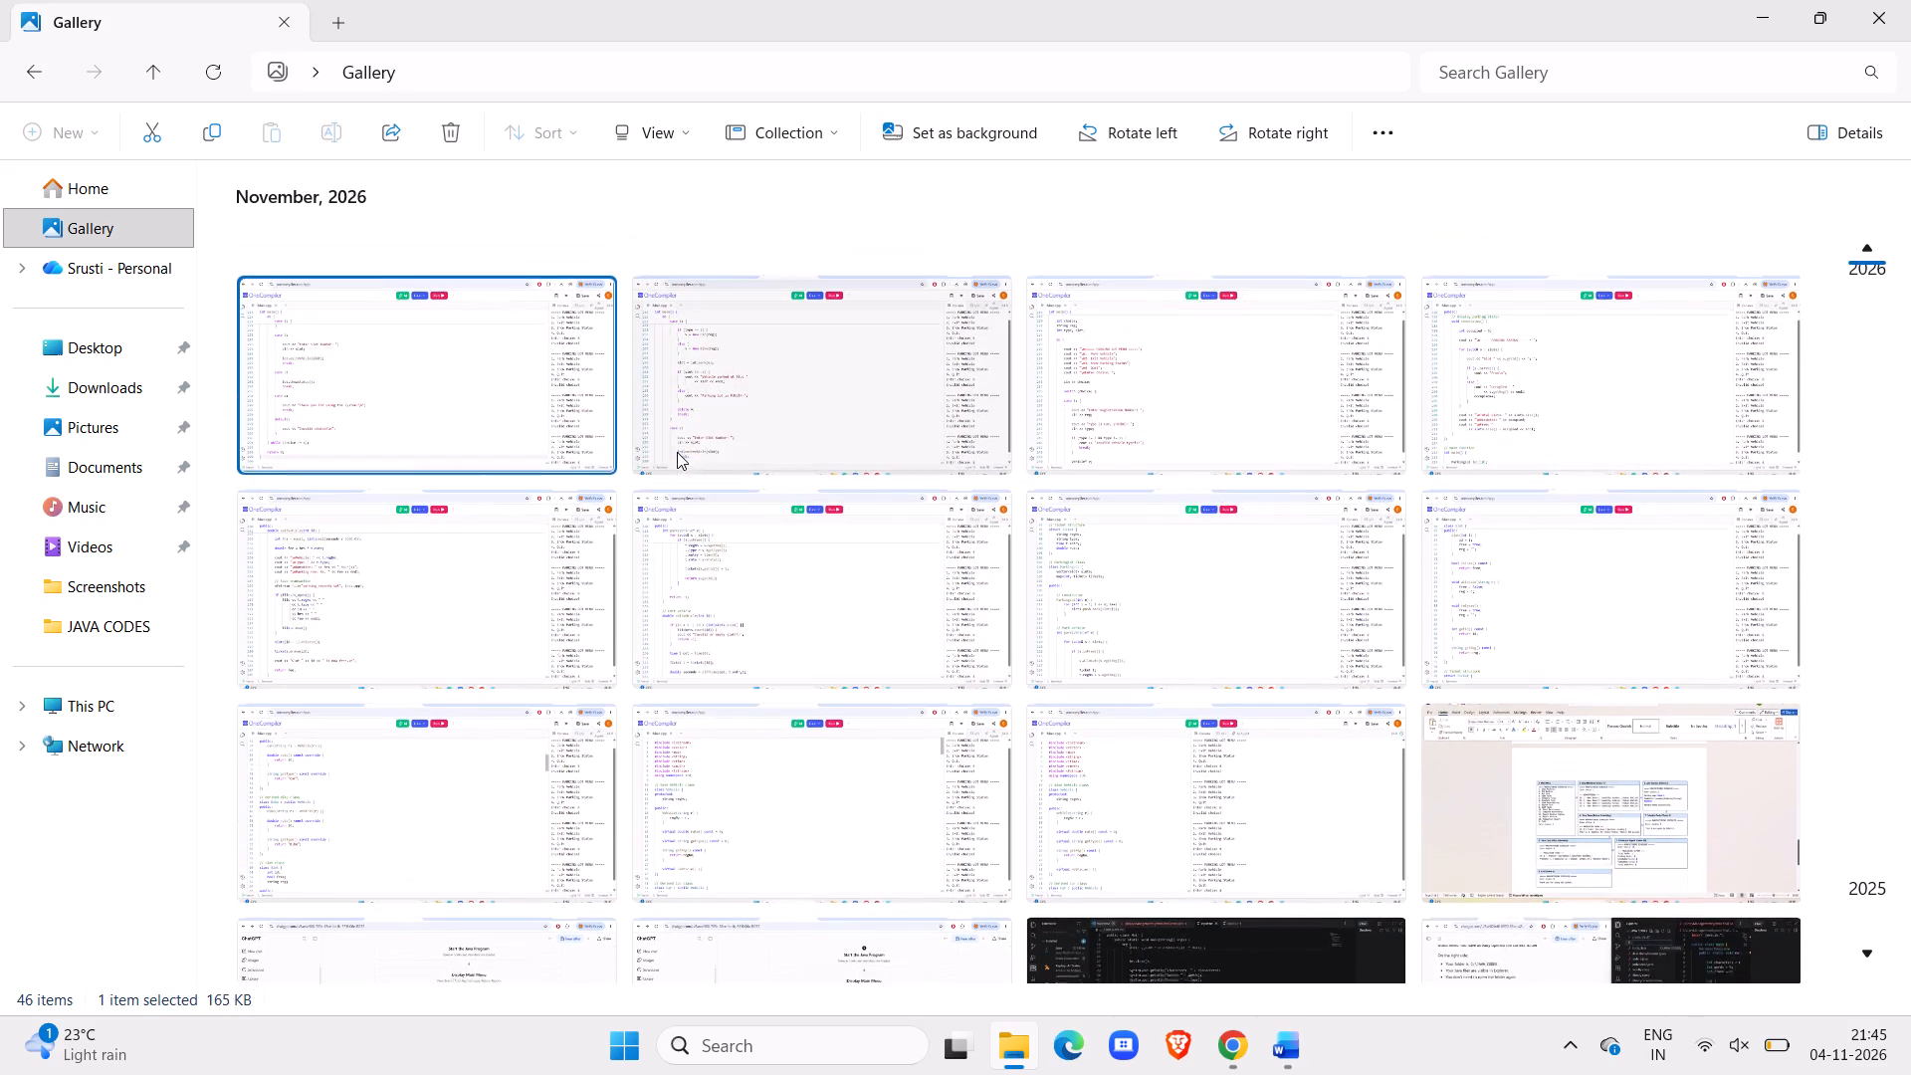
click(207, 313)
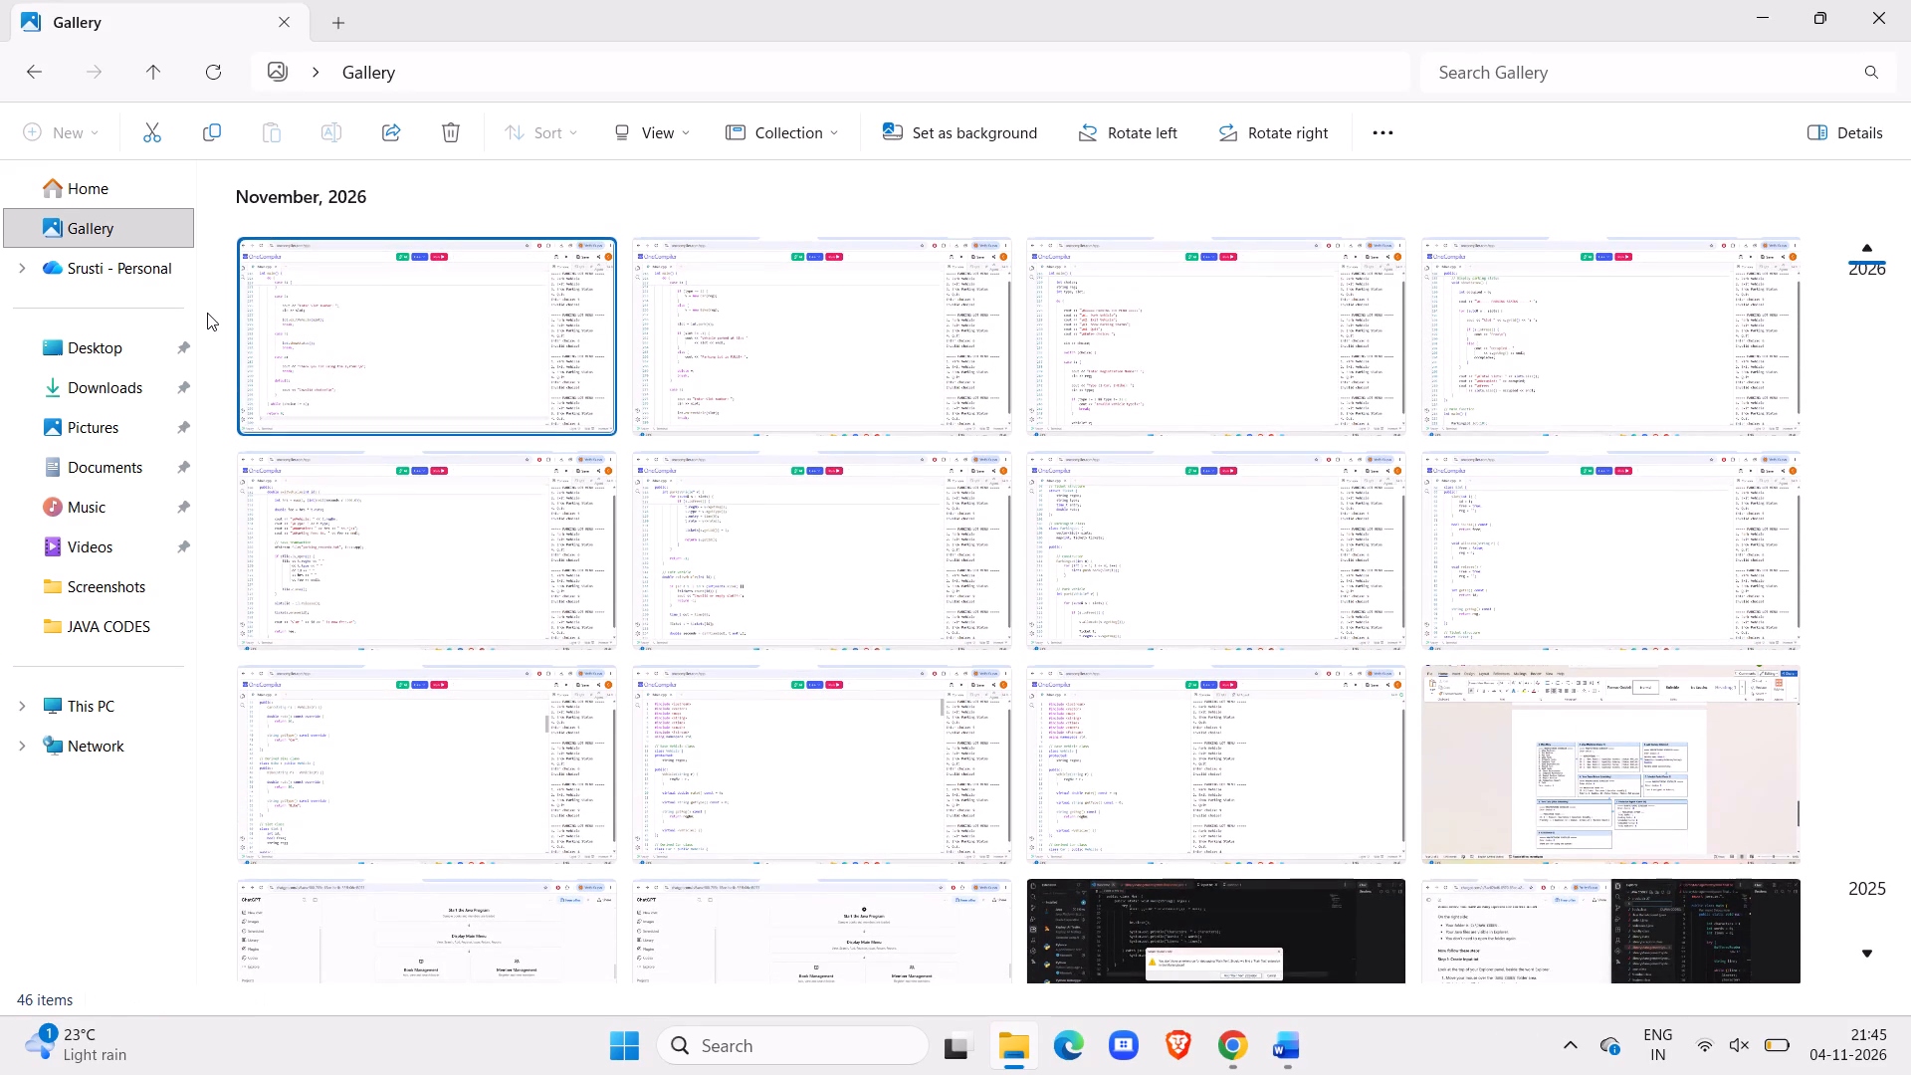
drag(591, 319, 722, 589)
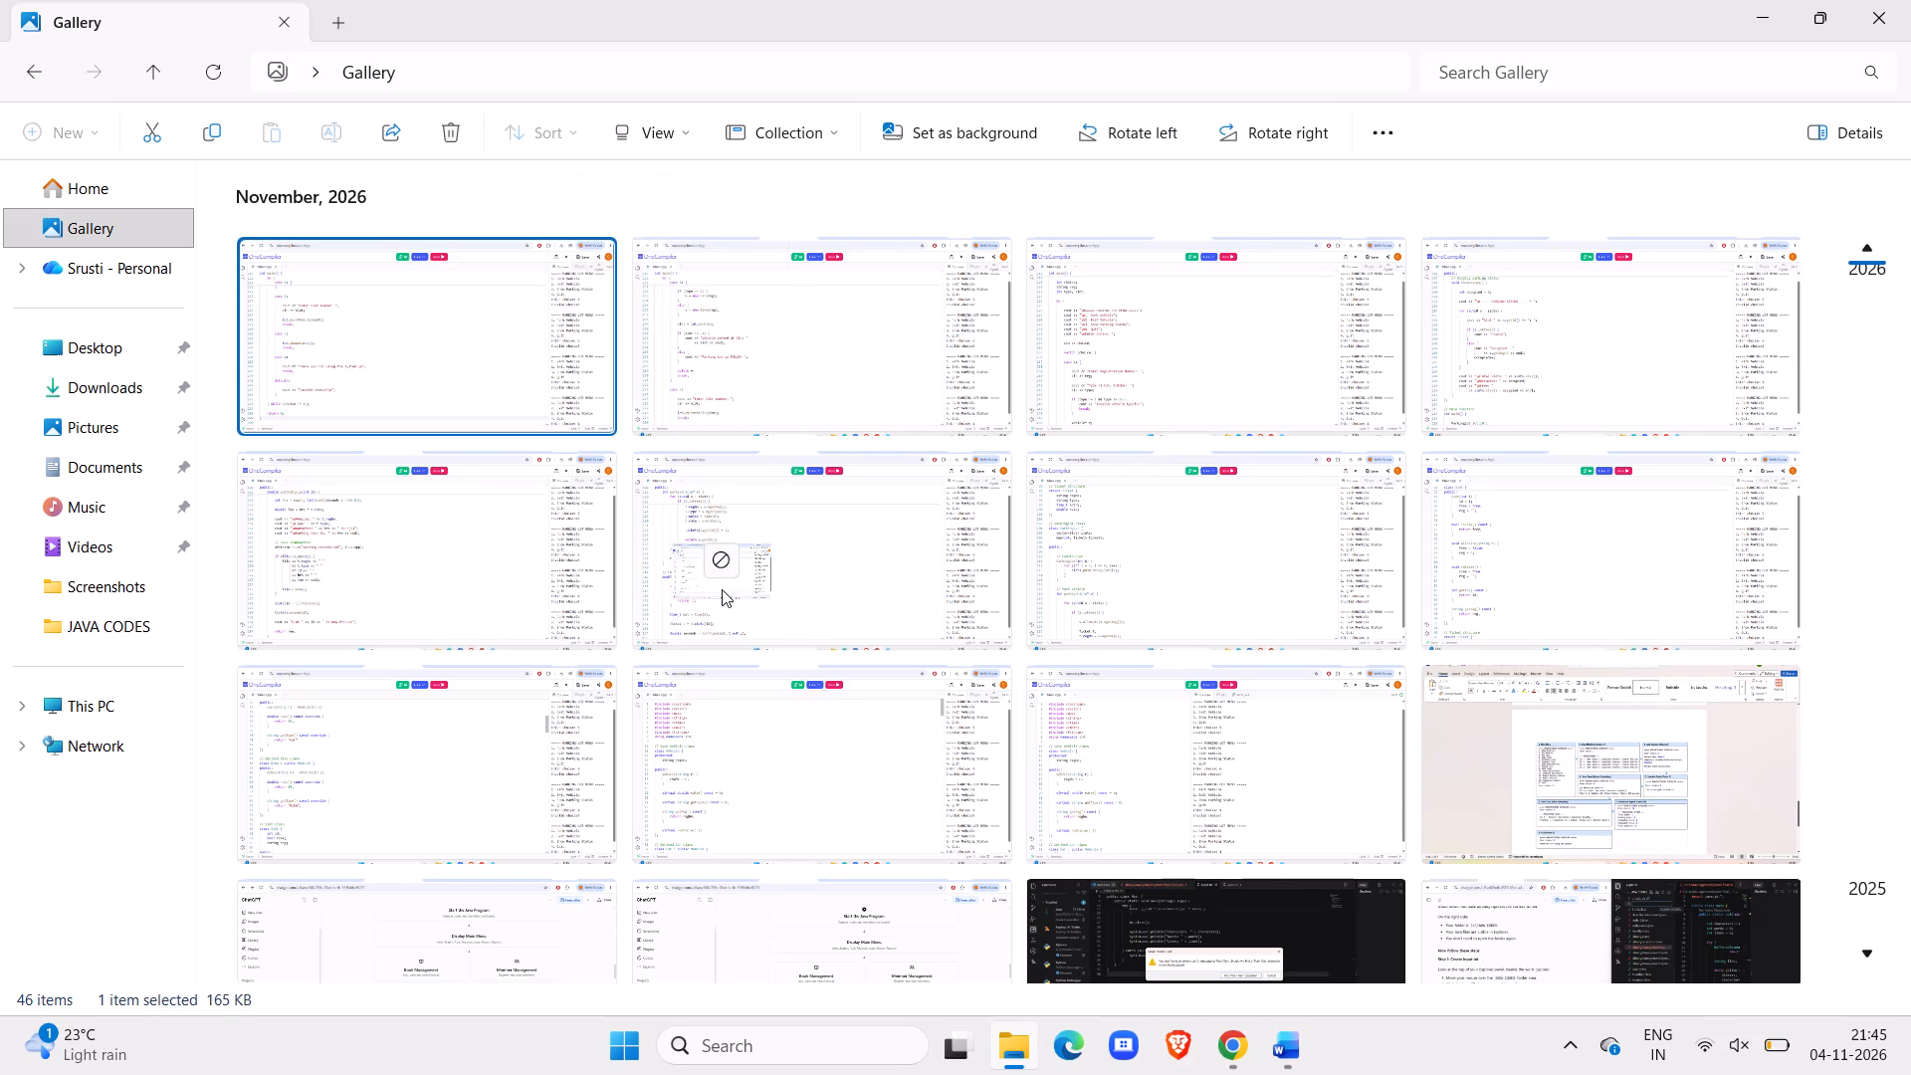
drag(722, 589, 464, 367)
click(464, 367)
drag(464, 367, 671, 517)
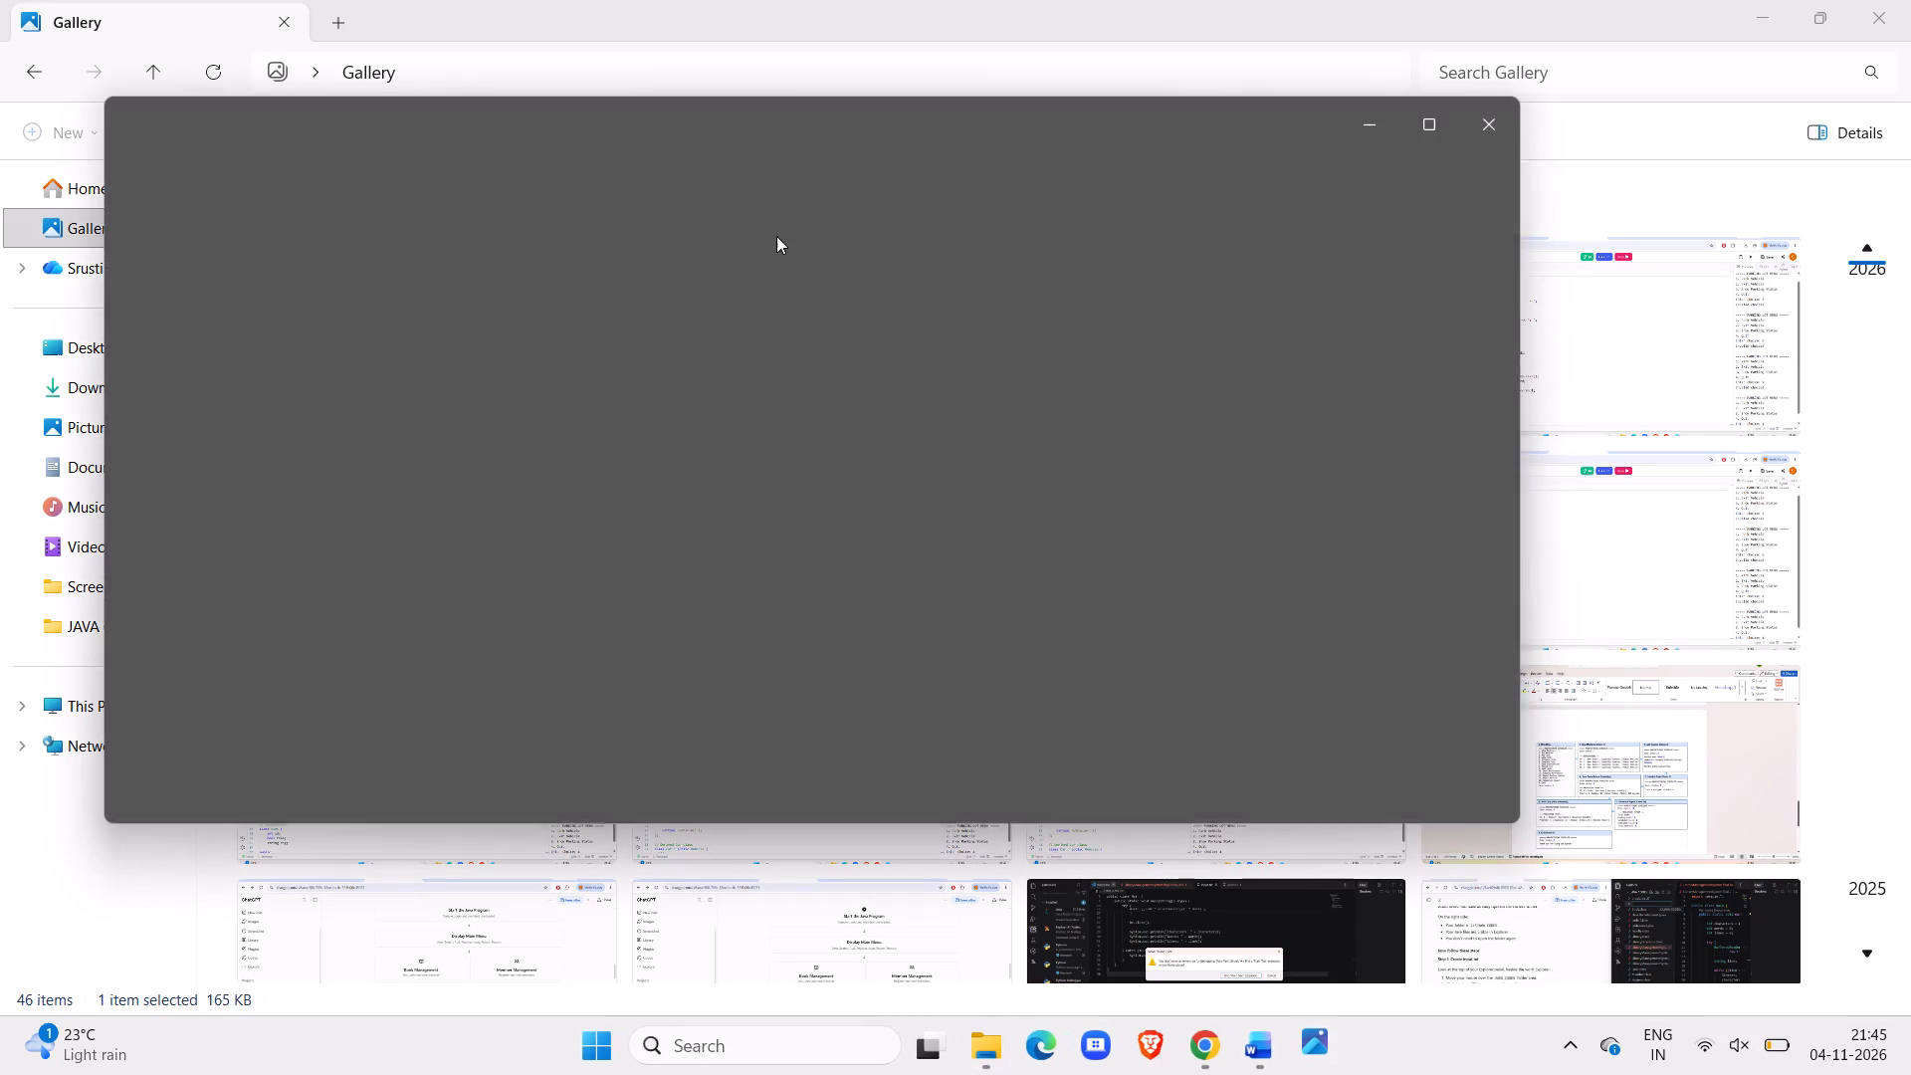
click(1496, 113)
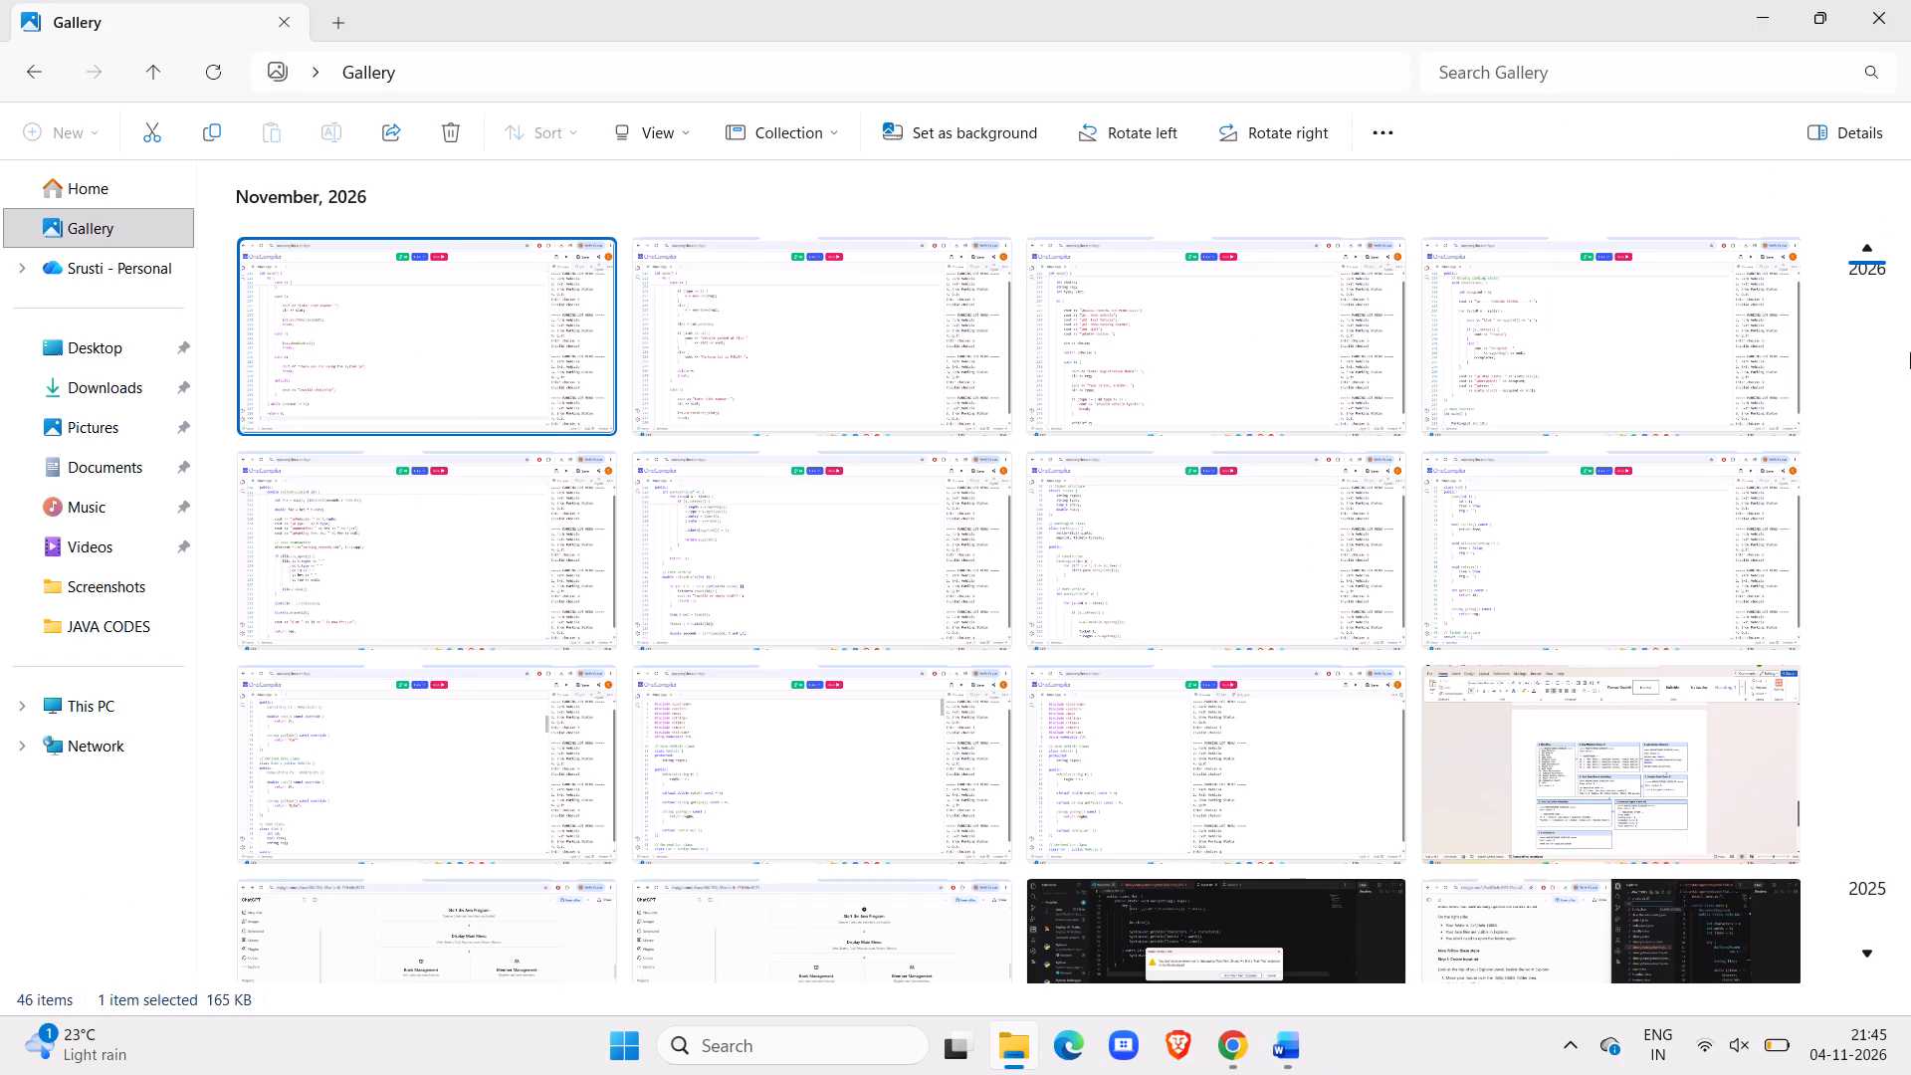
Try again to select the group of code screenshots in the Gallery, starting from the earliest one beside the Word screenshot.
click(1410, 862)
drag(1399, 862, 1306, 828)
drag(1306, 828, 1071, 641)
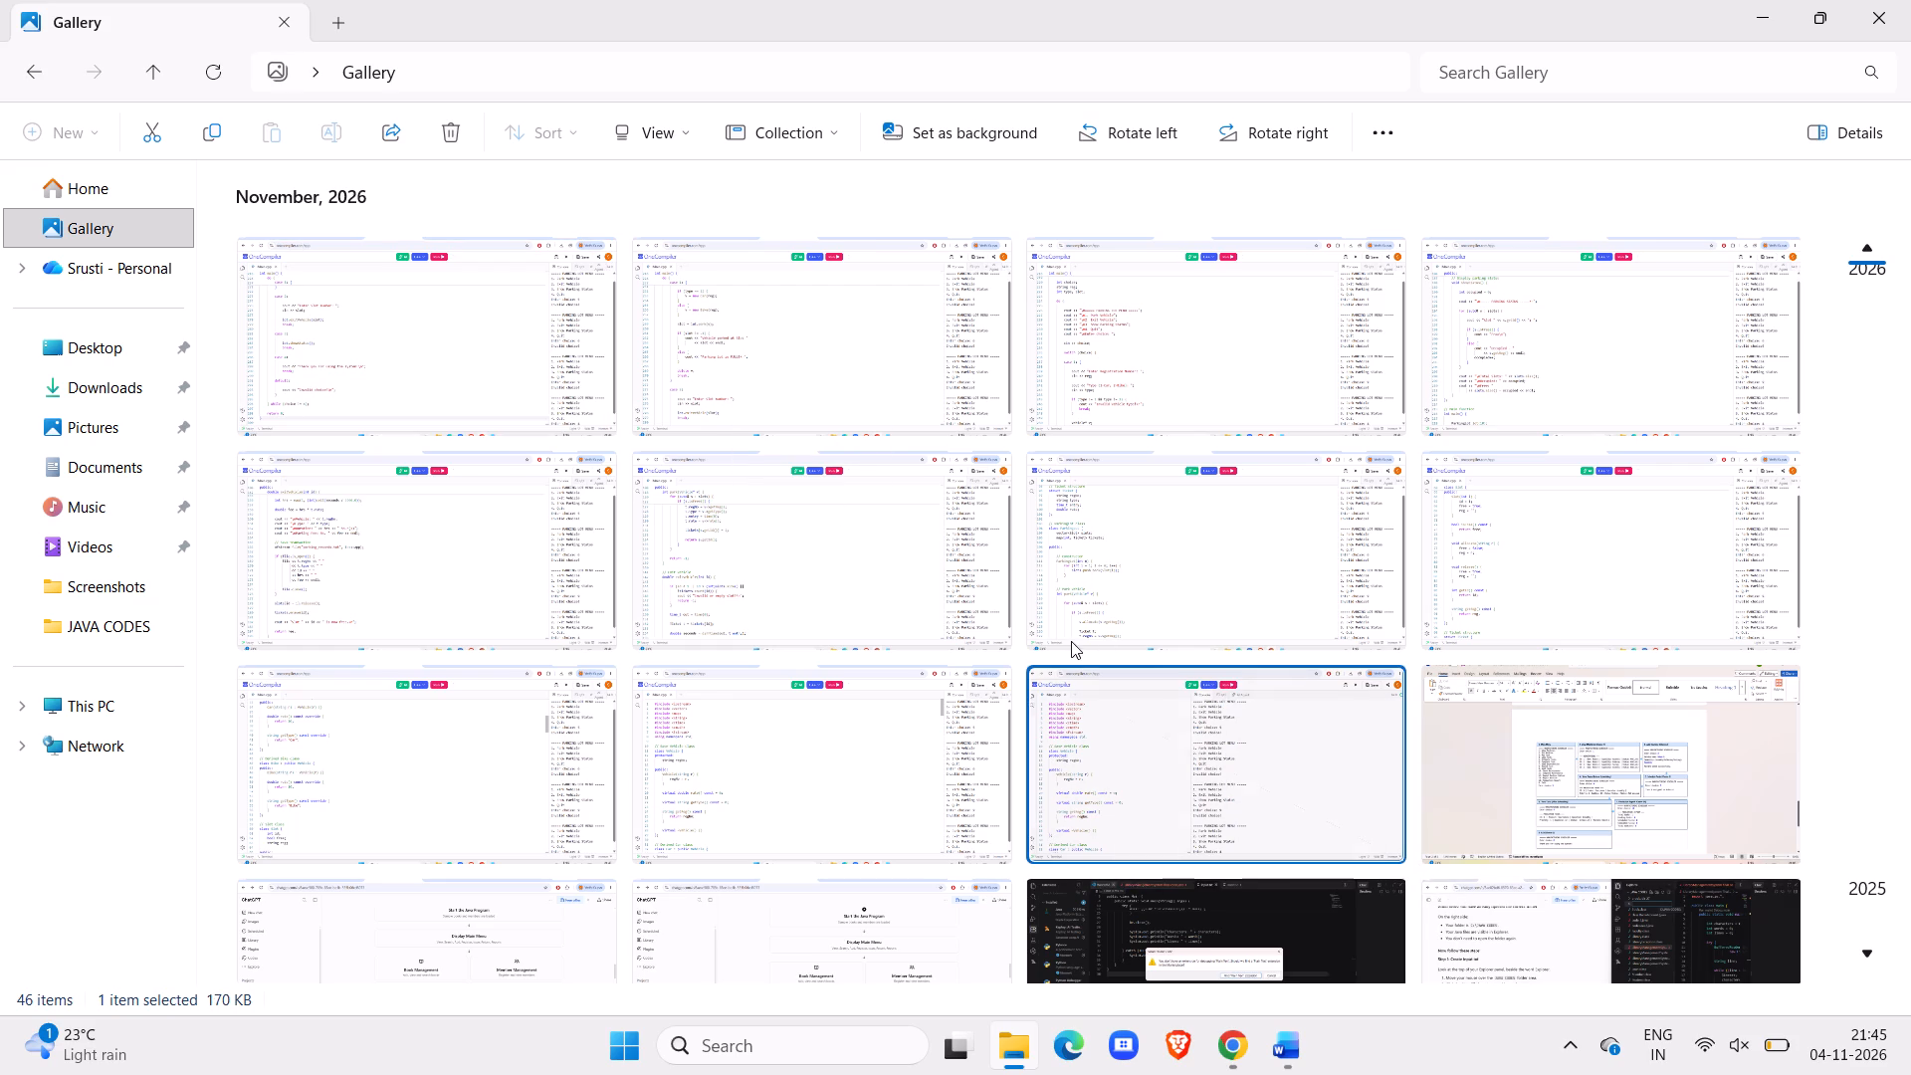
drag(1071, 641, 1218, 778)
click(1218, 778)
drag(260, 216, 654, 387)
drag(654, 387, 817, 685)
Leave the Gallery and open the Screenshots folder inside Pictures.
click(42, 69)
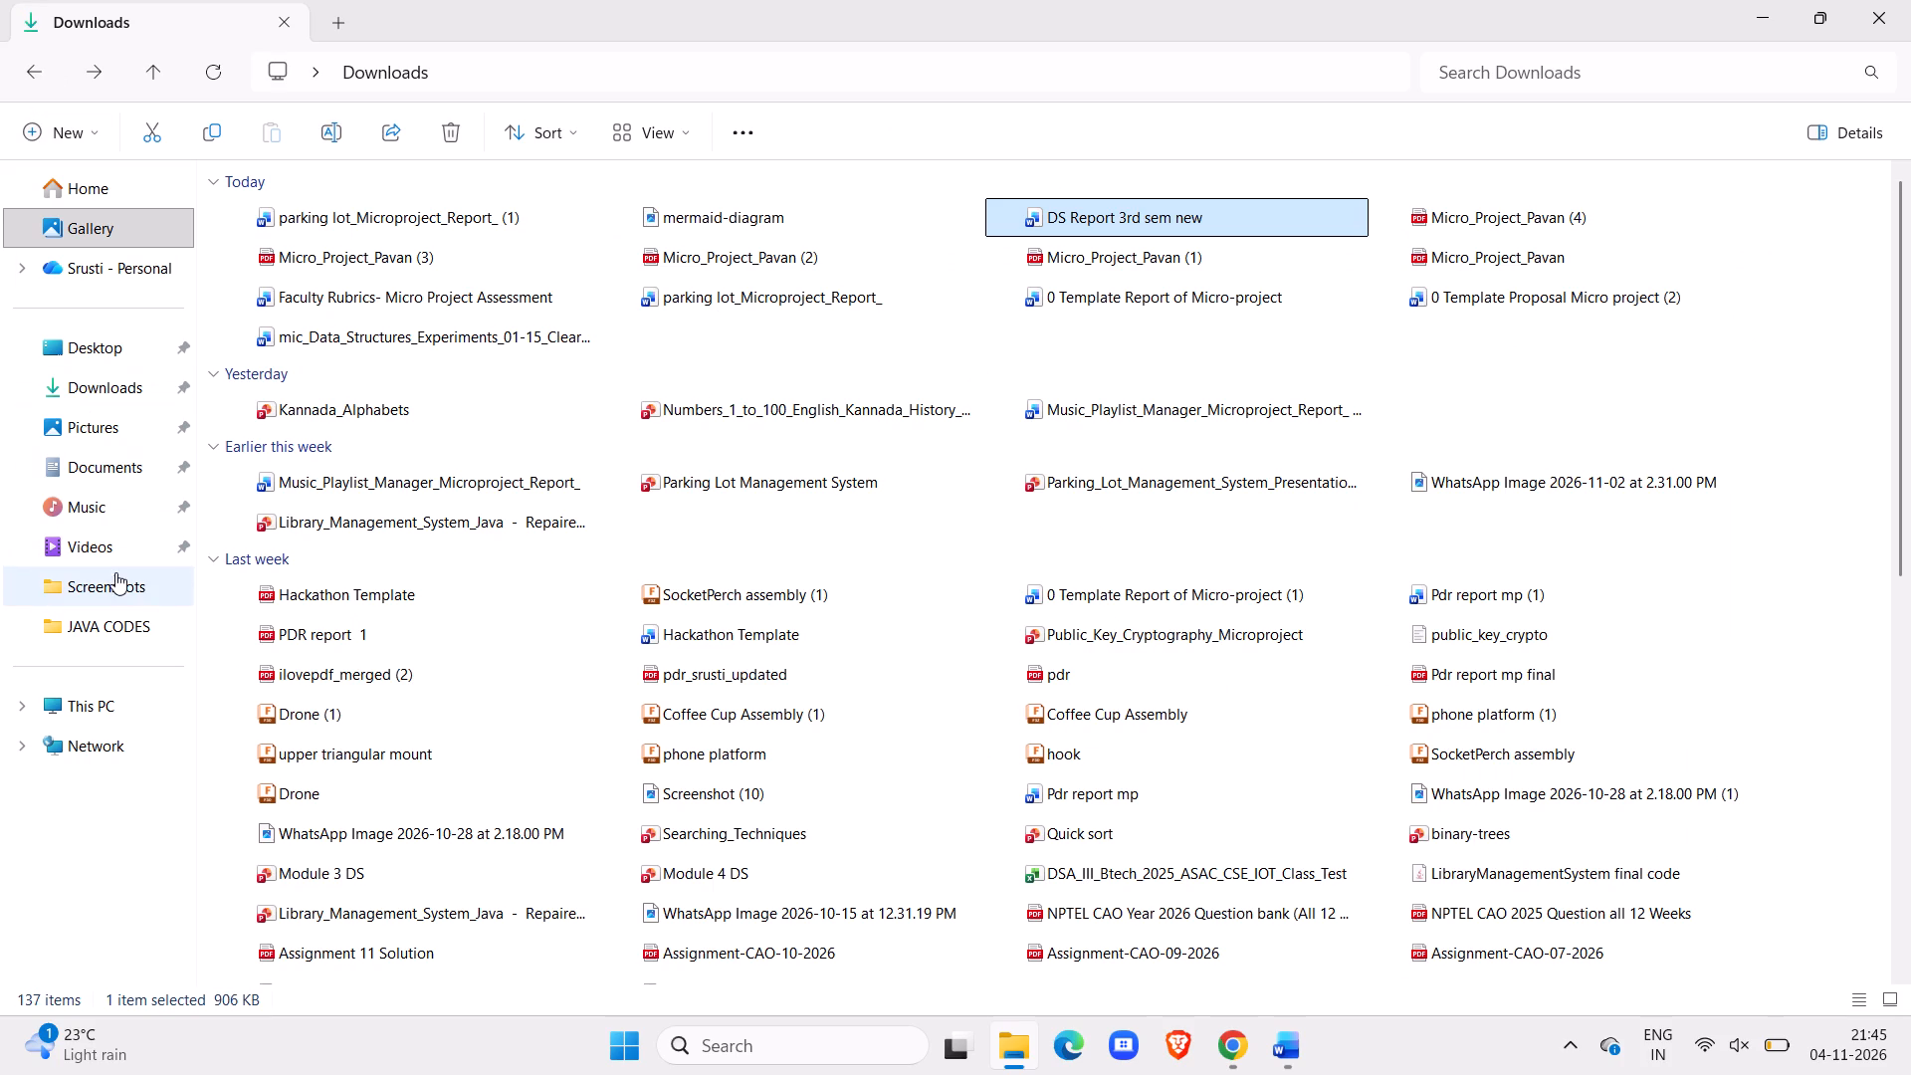
click(114, 584)
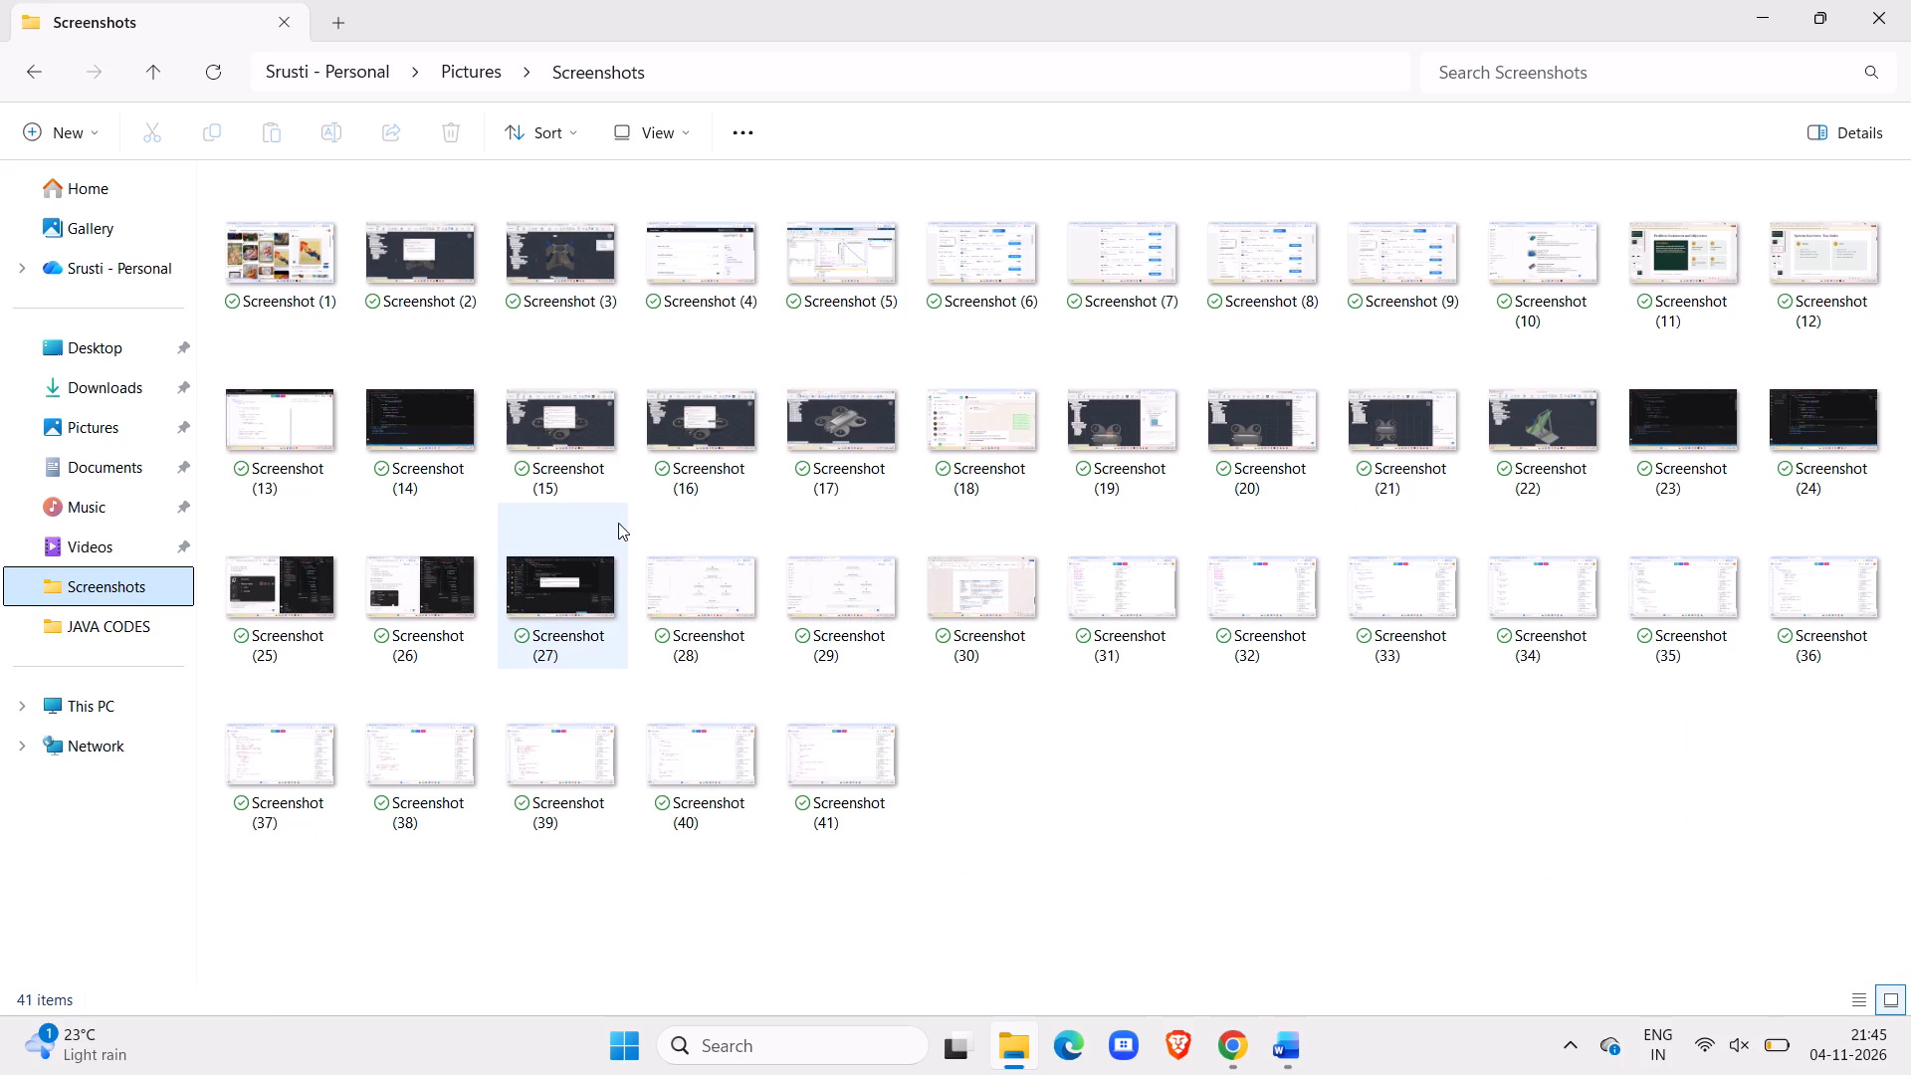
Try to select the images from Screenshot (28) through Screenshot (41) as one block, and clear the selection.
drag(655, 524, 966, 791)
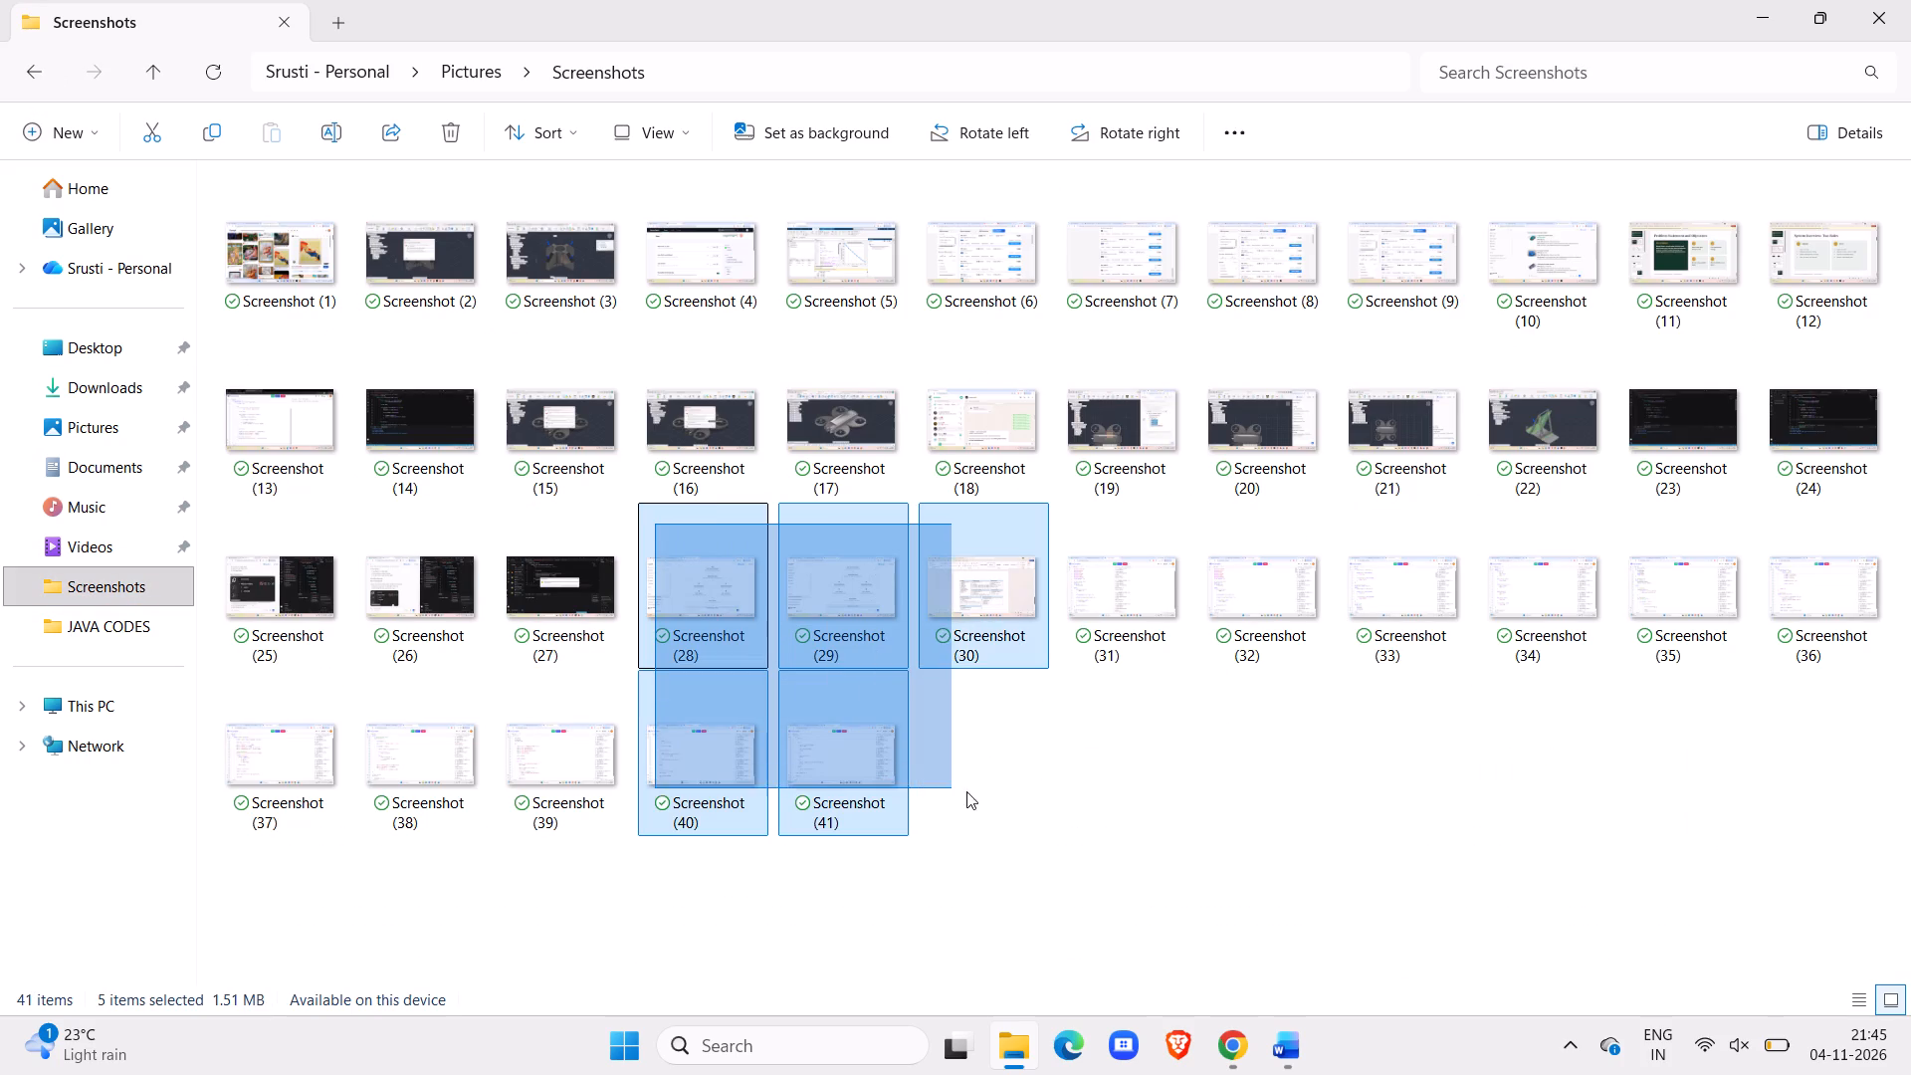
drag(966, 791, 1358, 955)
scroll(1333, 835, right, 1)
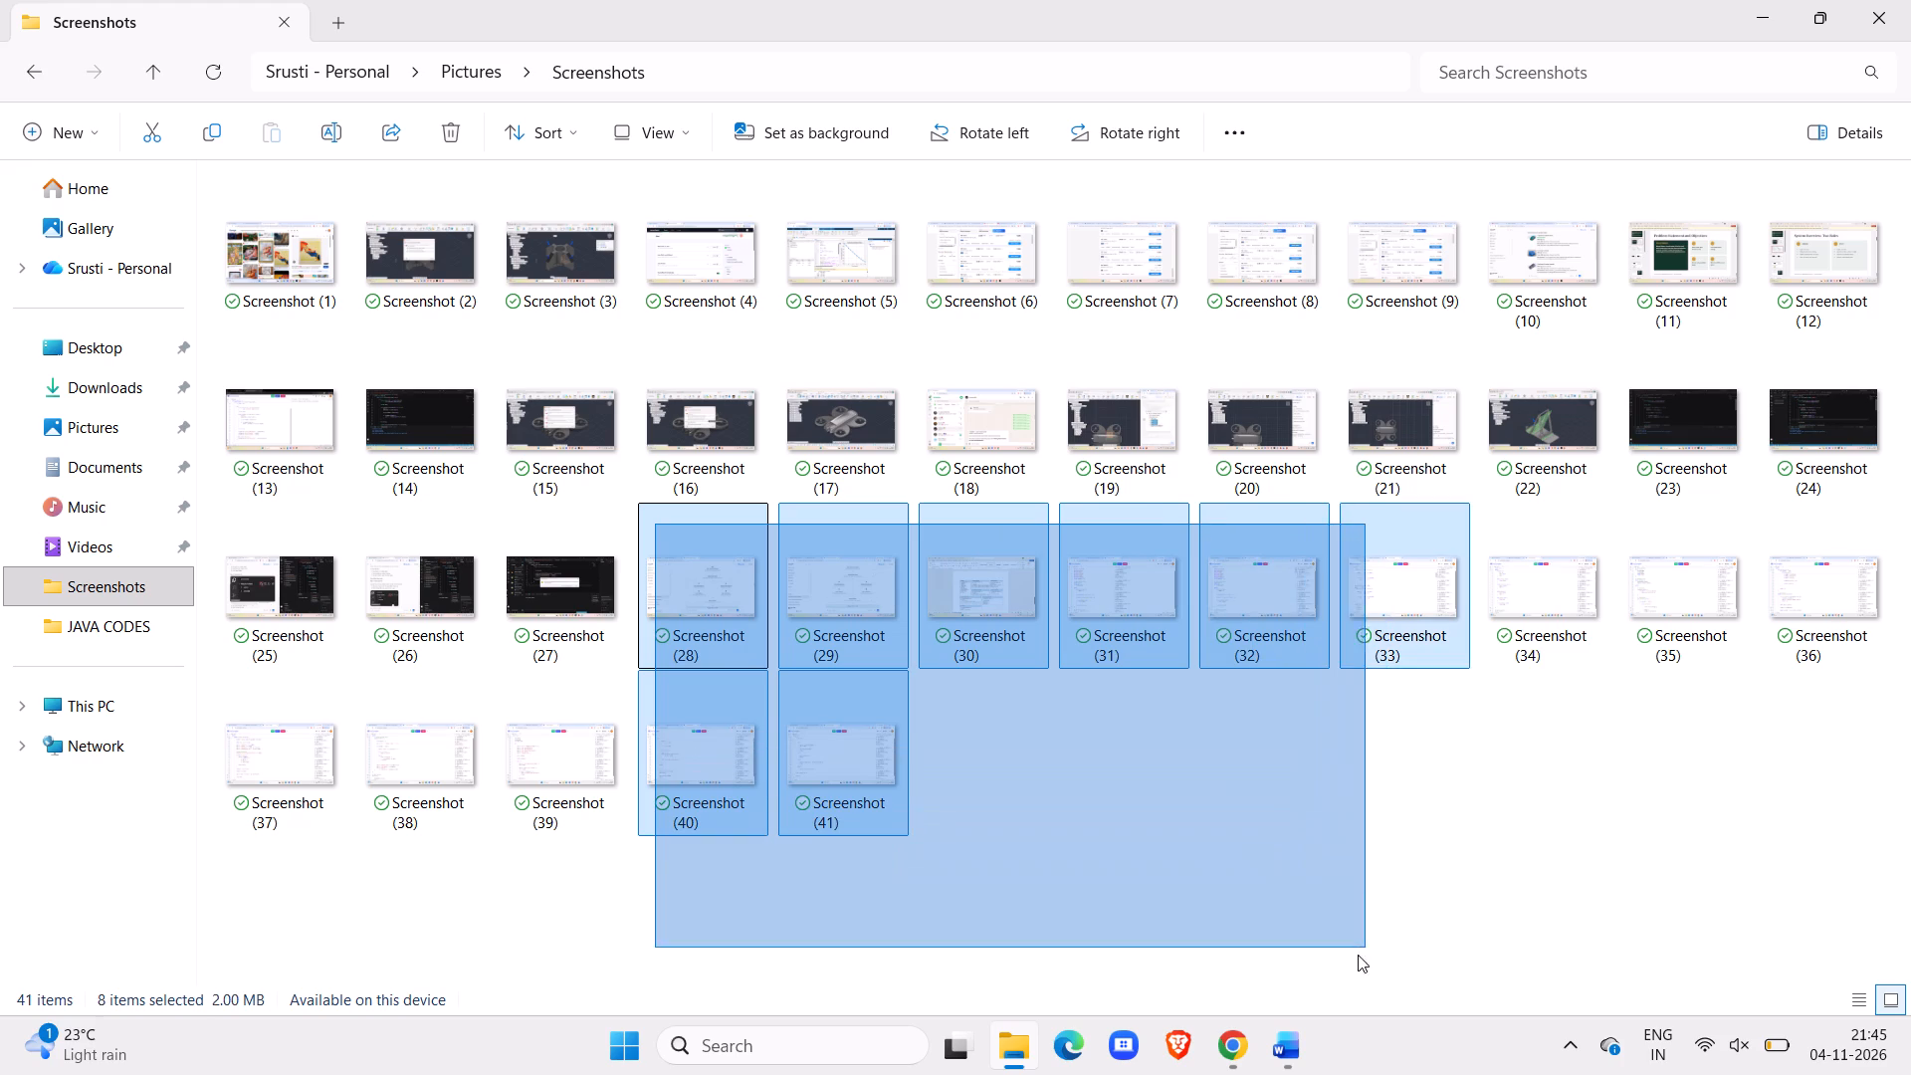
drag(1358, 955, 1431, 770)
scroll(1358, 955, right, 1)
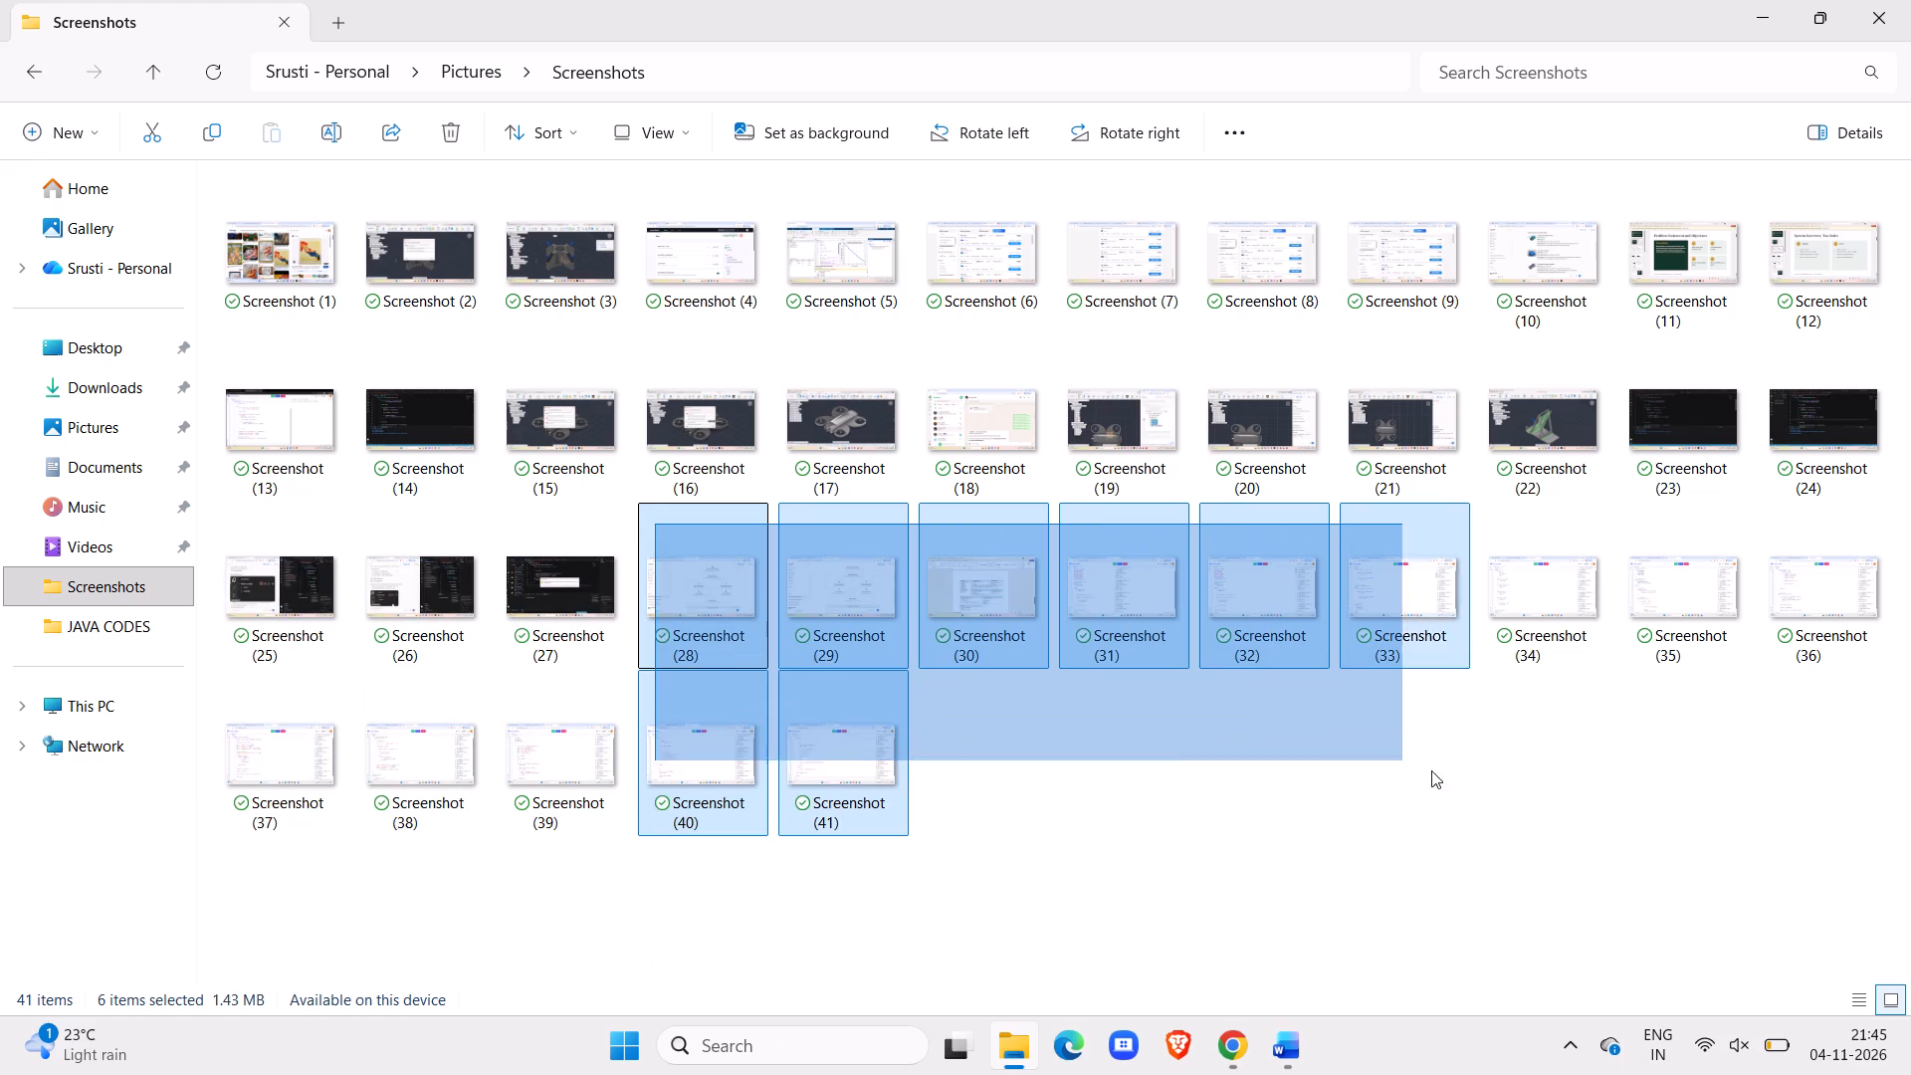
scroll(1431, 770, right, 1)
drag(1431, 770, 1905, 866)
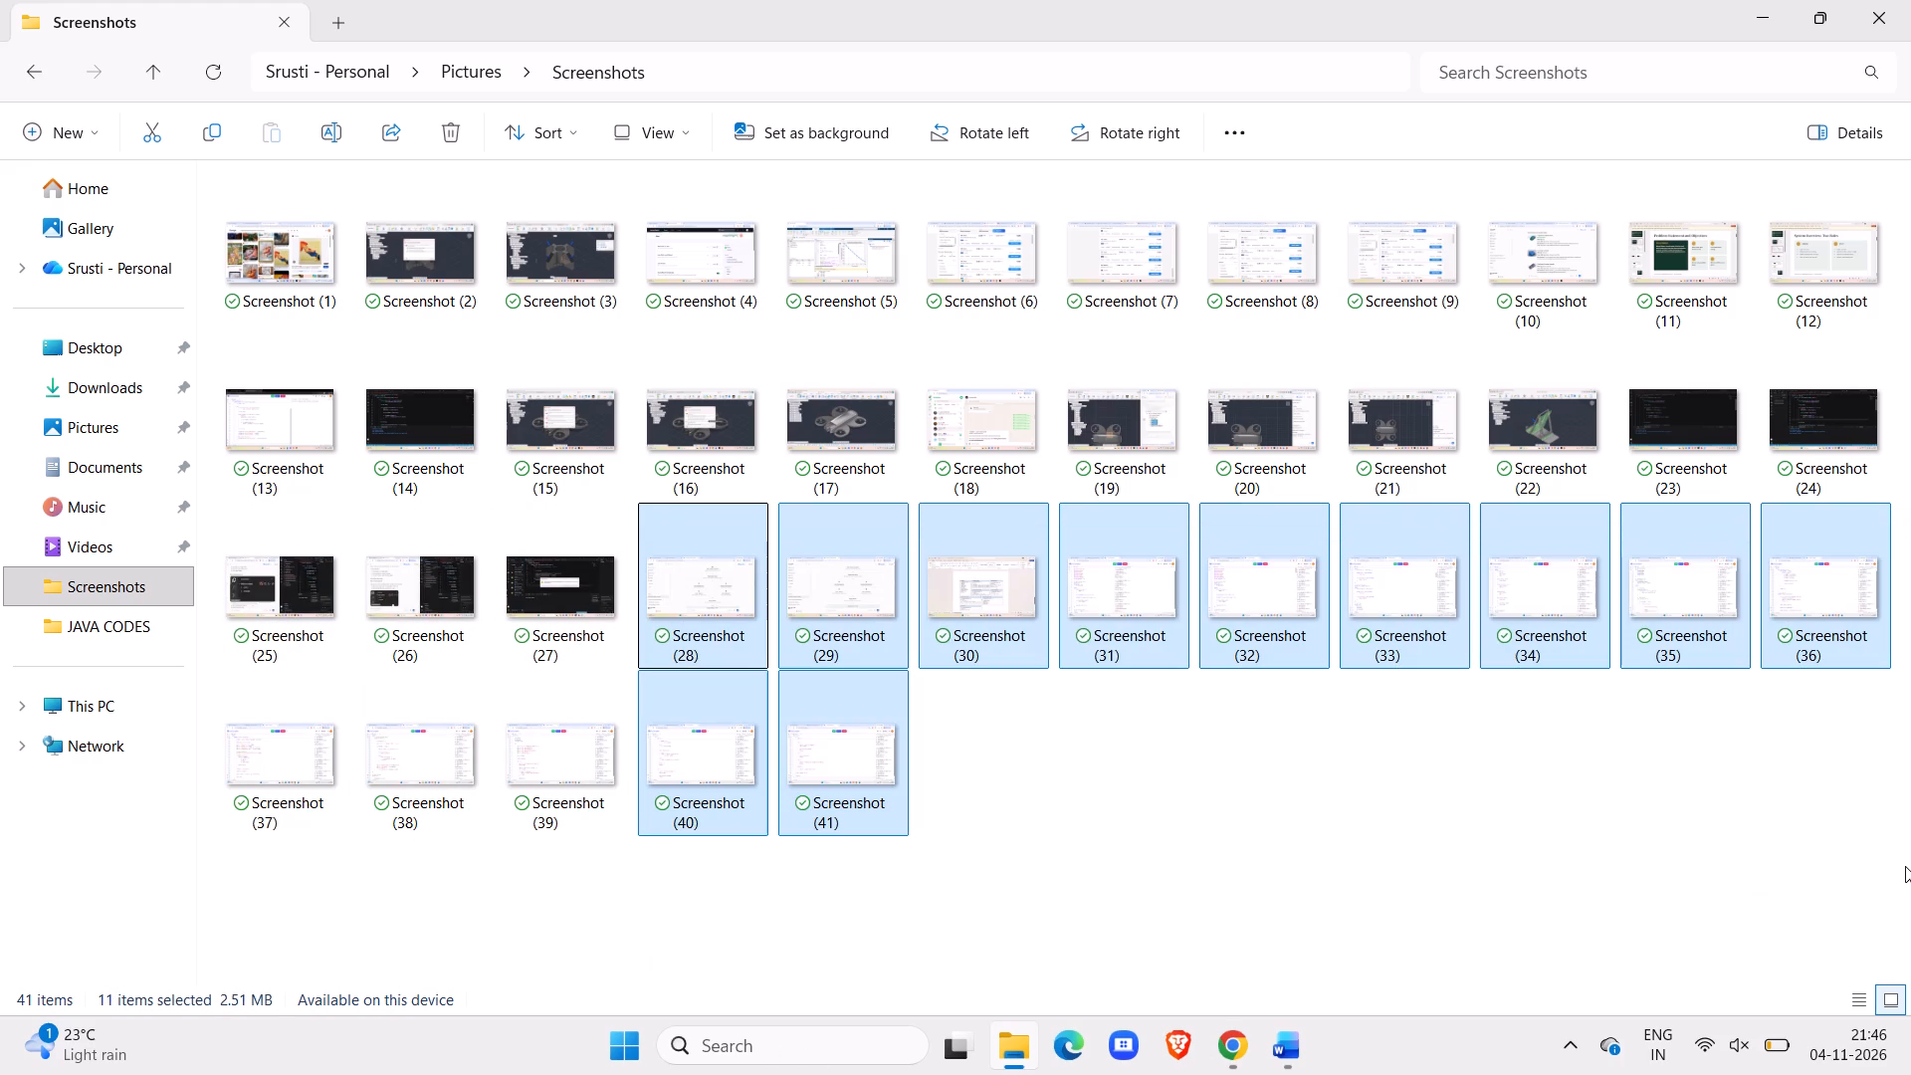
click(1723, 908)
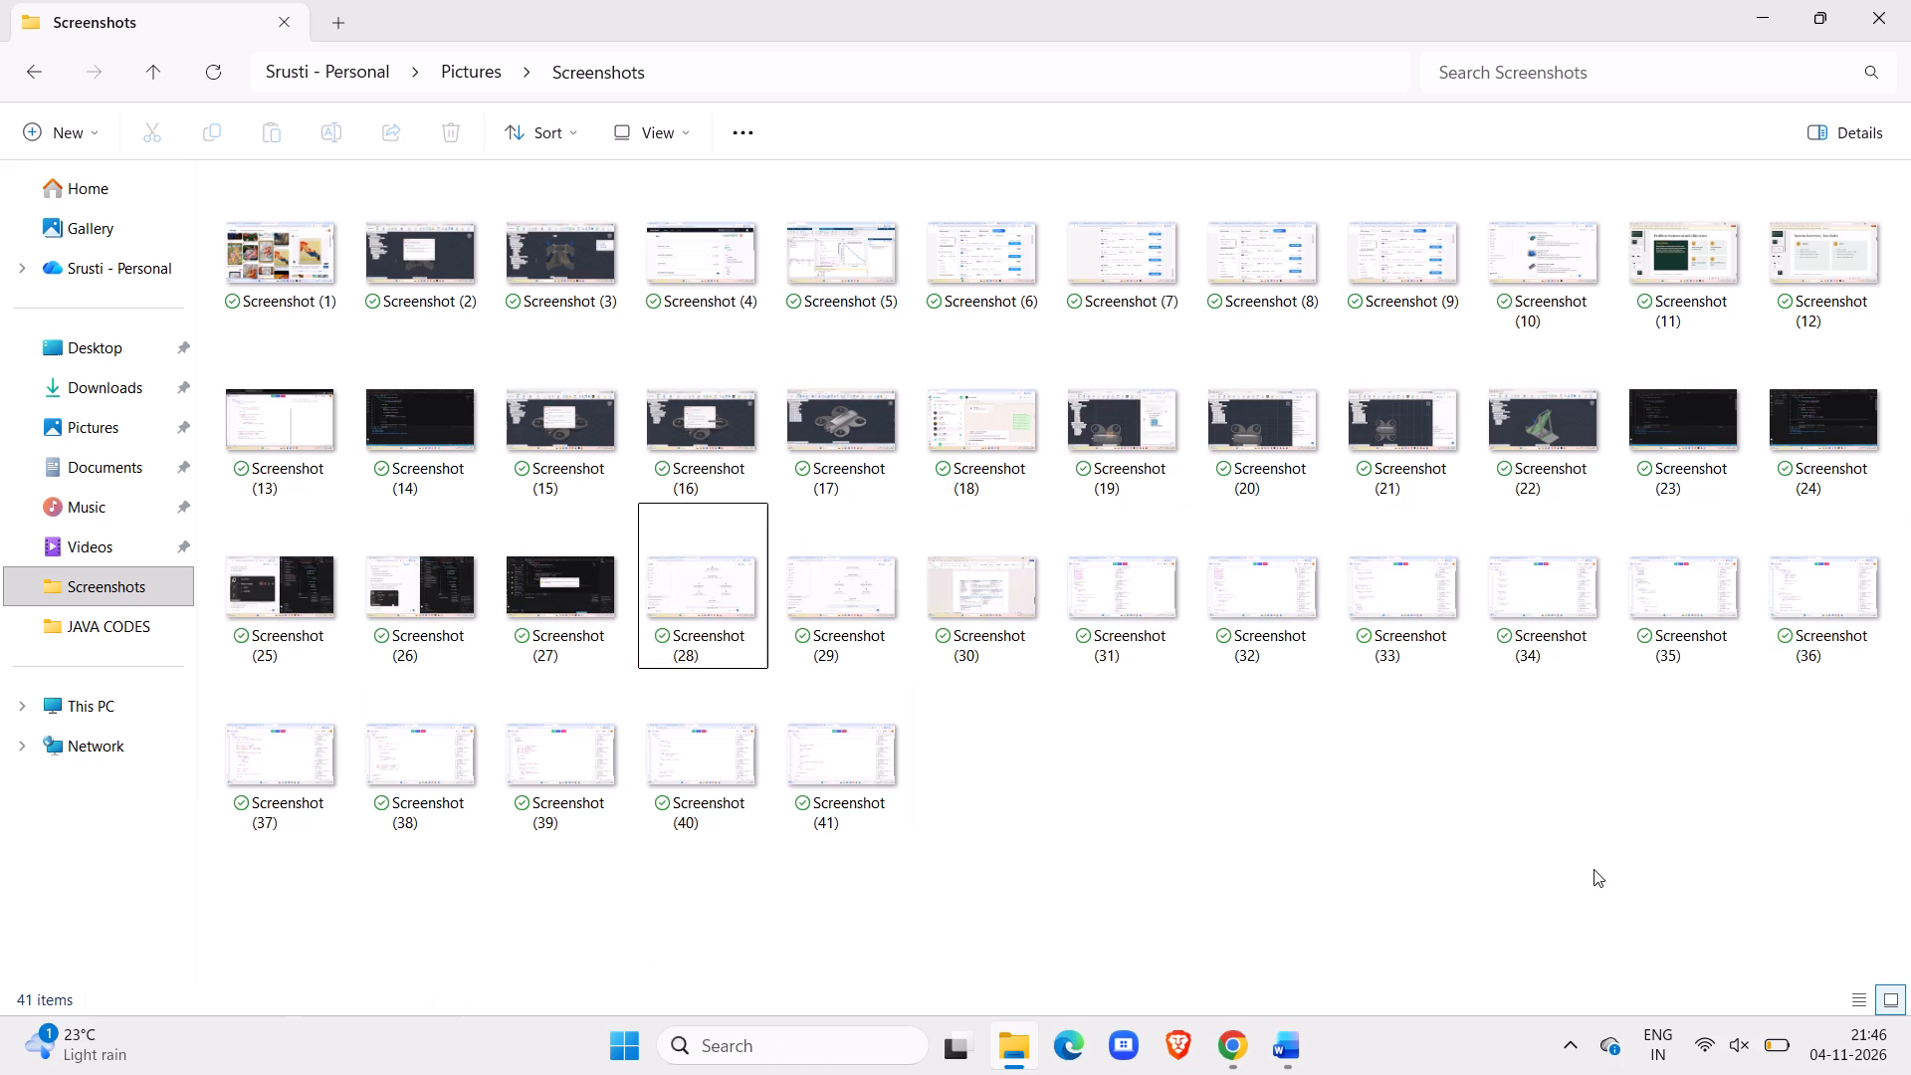
Select Screenshot (25) through Screenshot (41) and open OneDrive sharing for them with its additional sending options.
drag(234, 523, 741, 683)
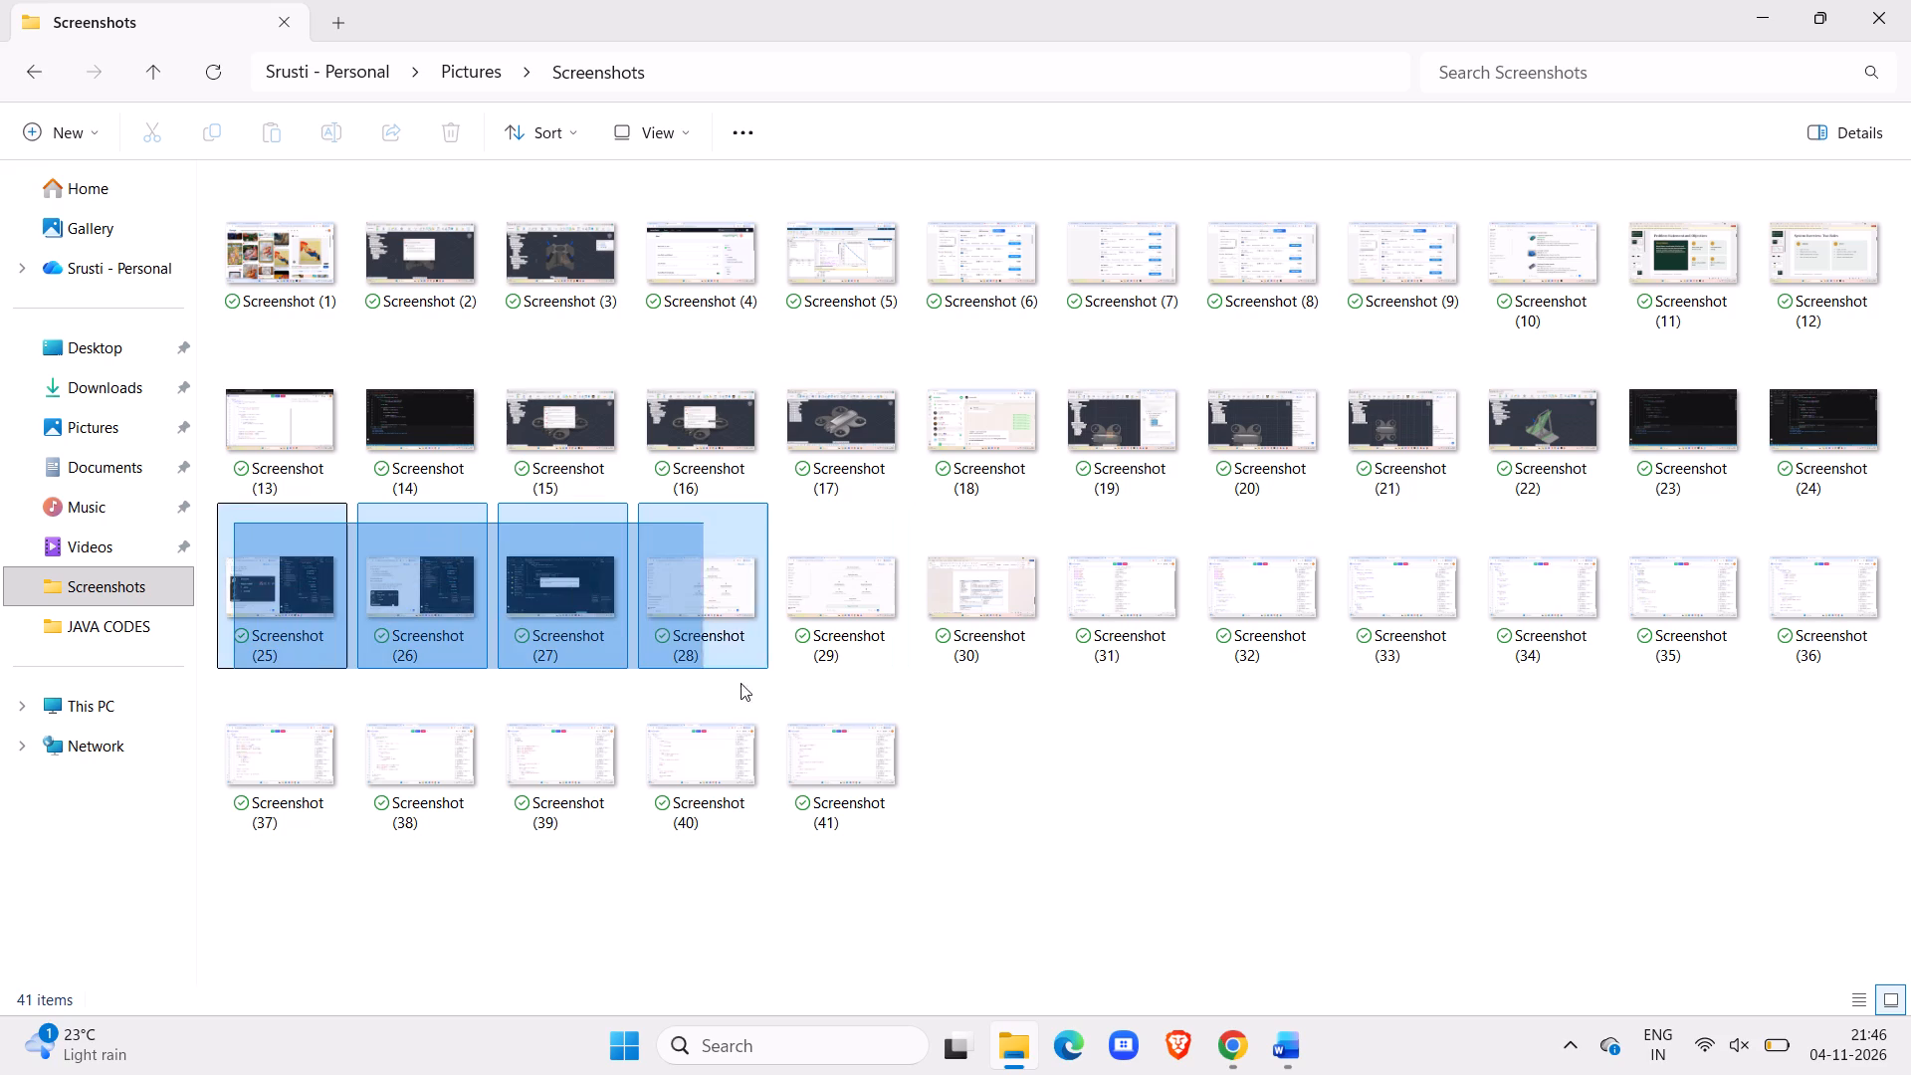
drag(741, 683, 1591, 990)
scroll(1478, 964, right, 1)
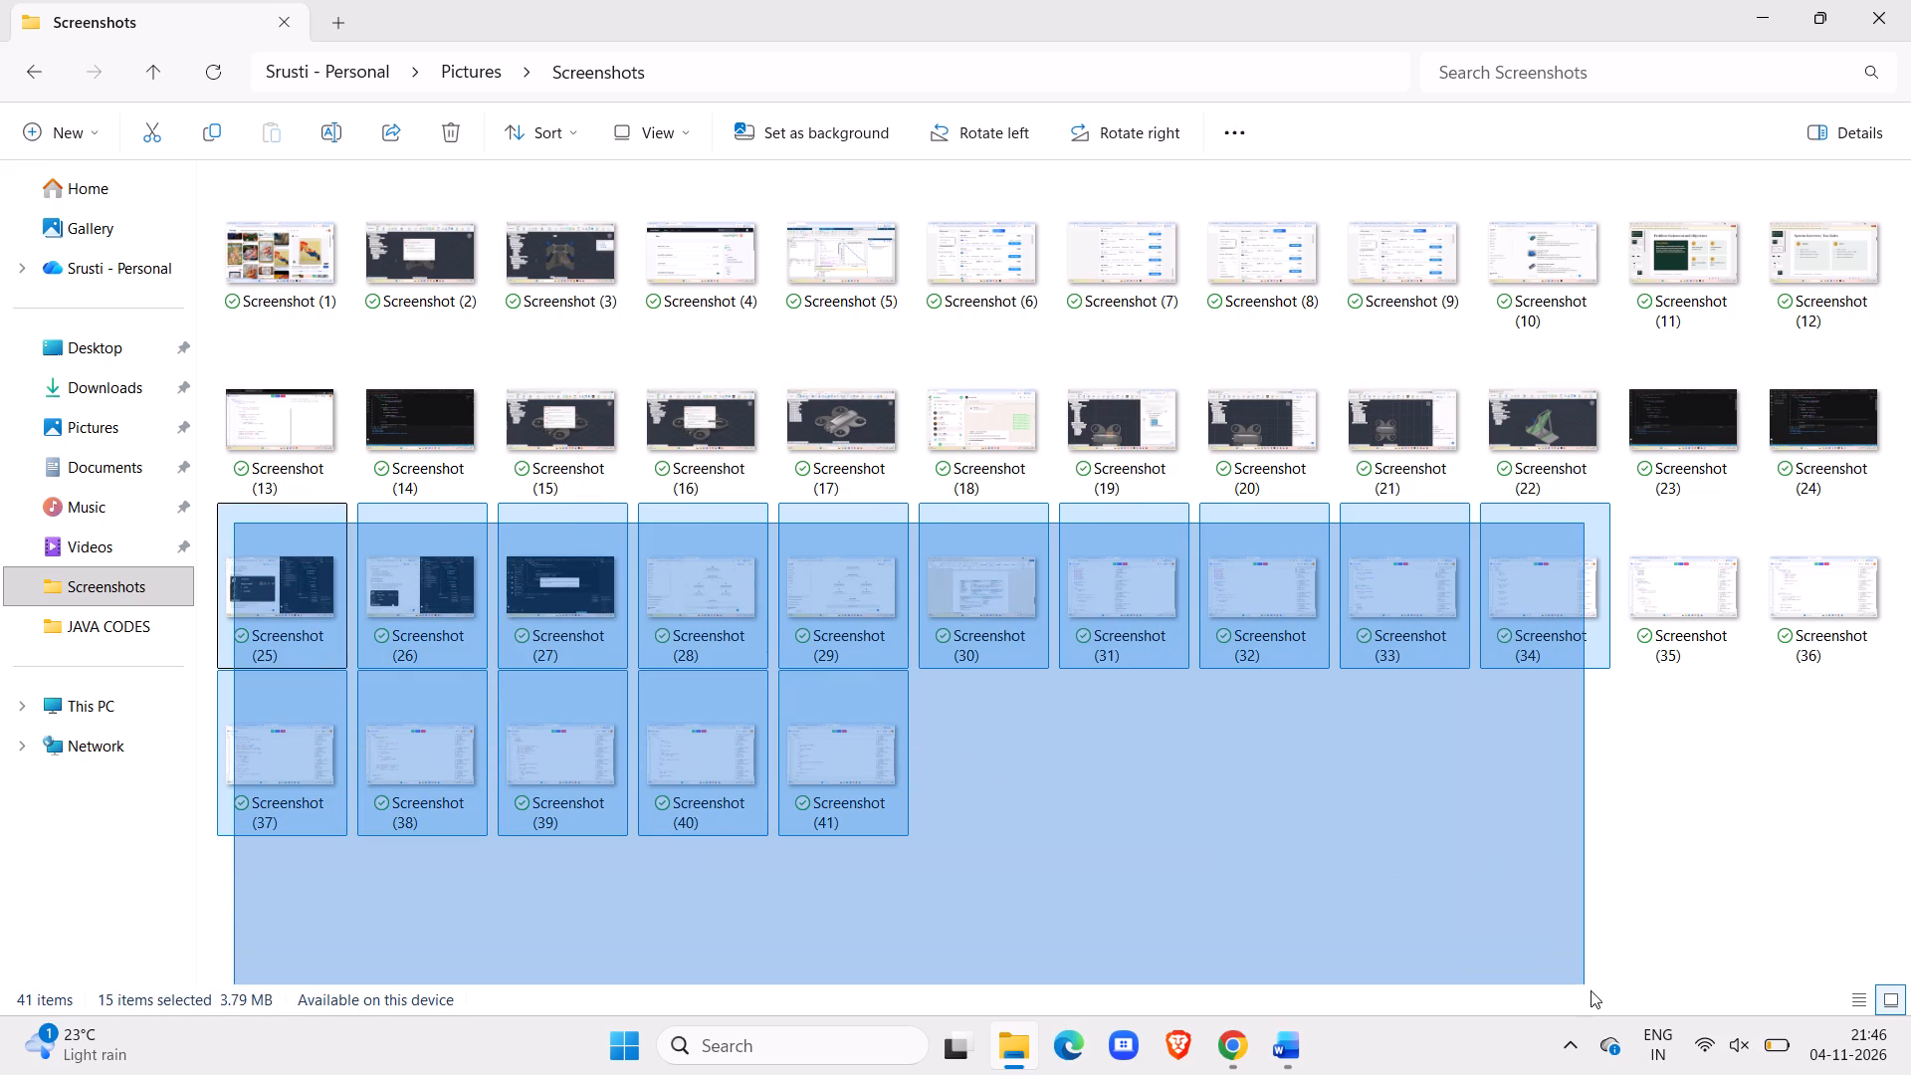
drag(1591, 990, 1910, 1033)
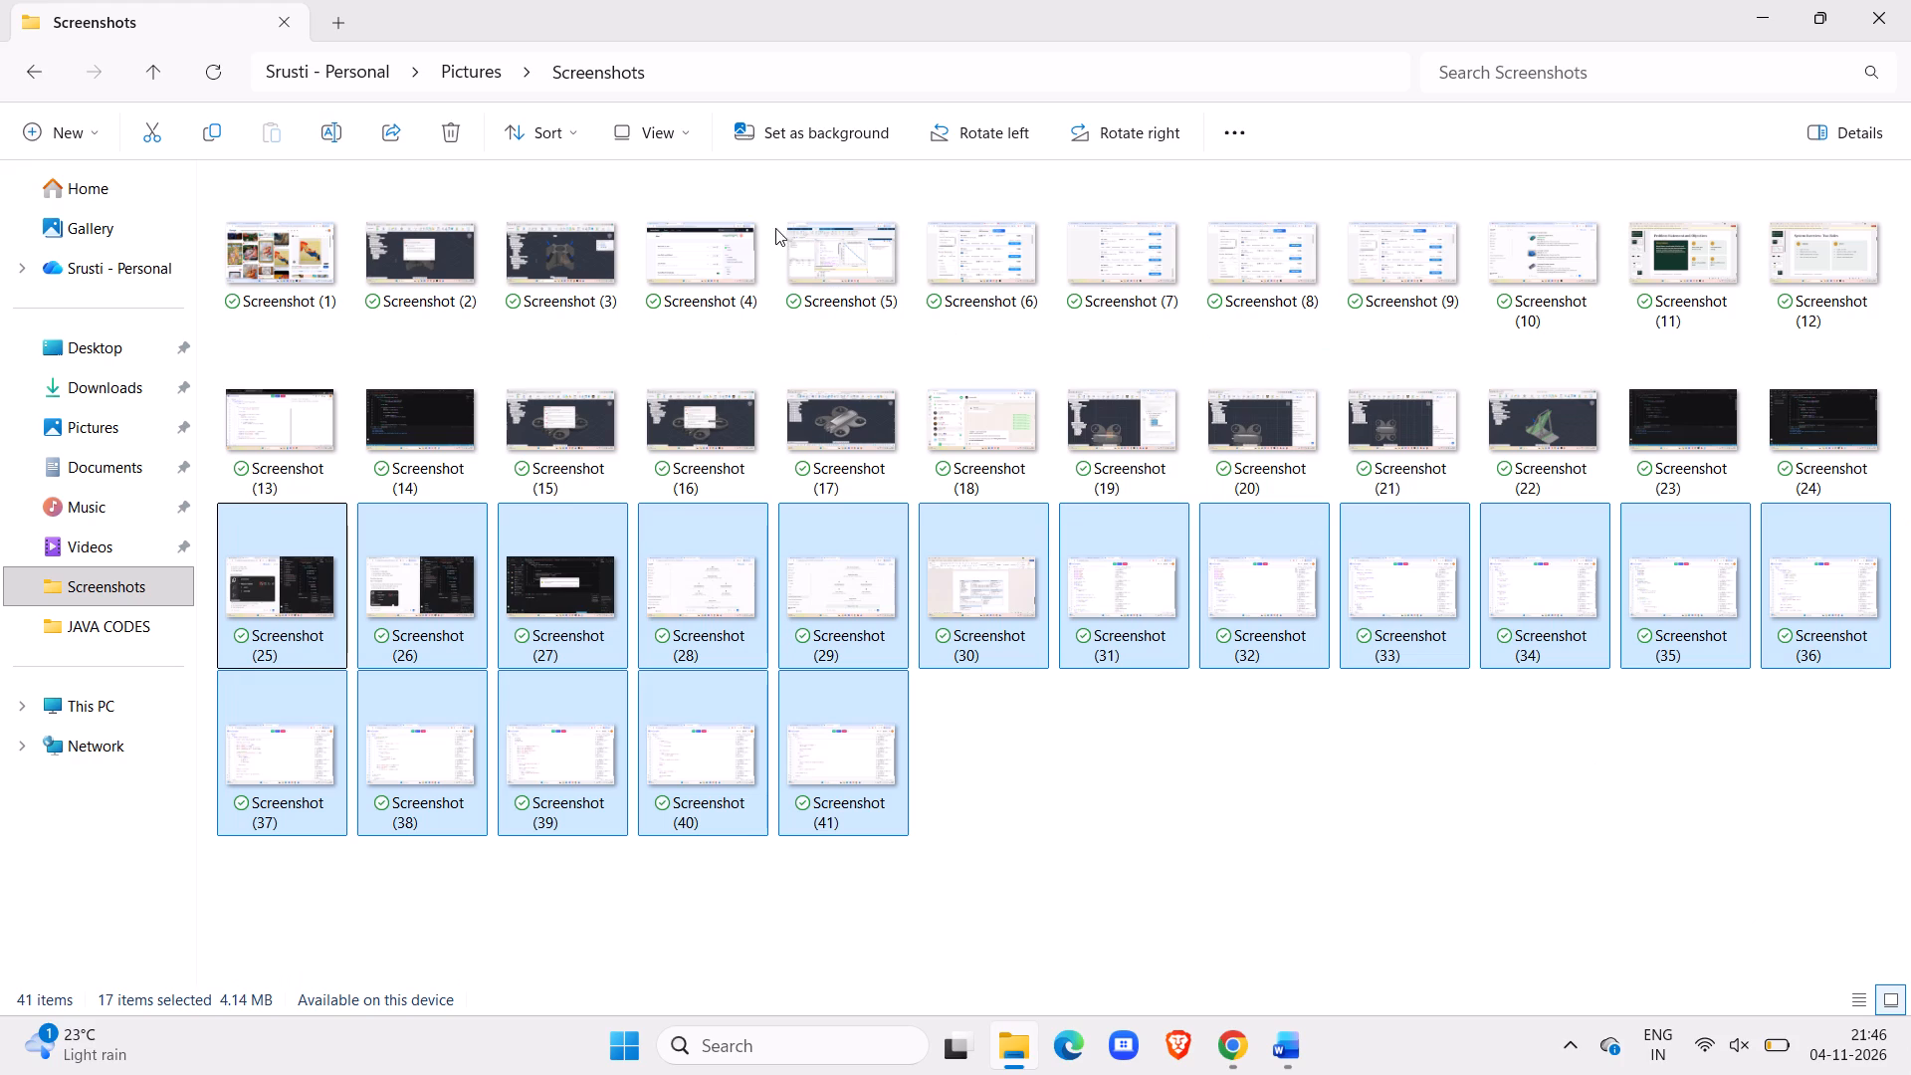
click(382, 136)
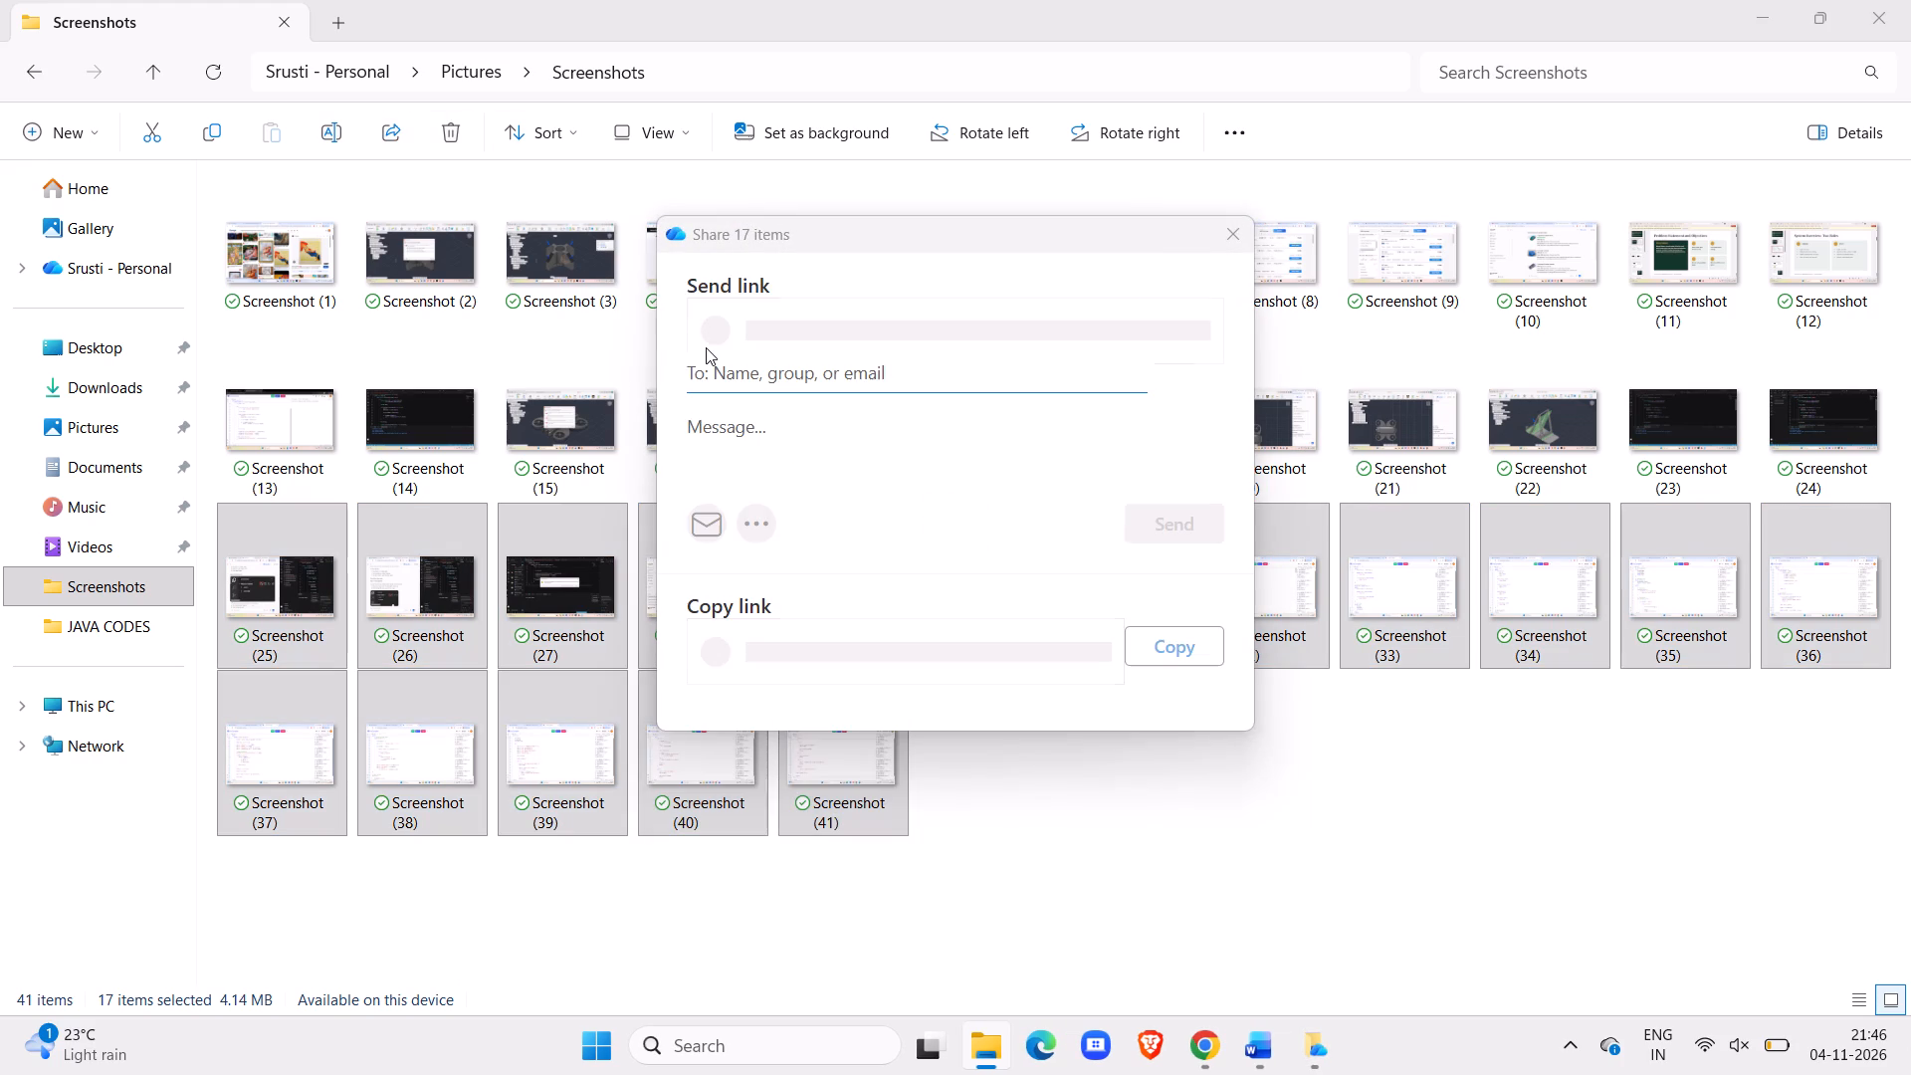
click(1239, 228)
right_click(820, 776)
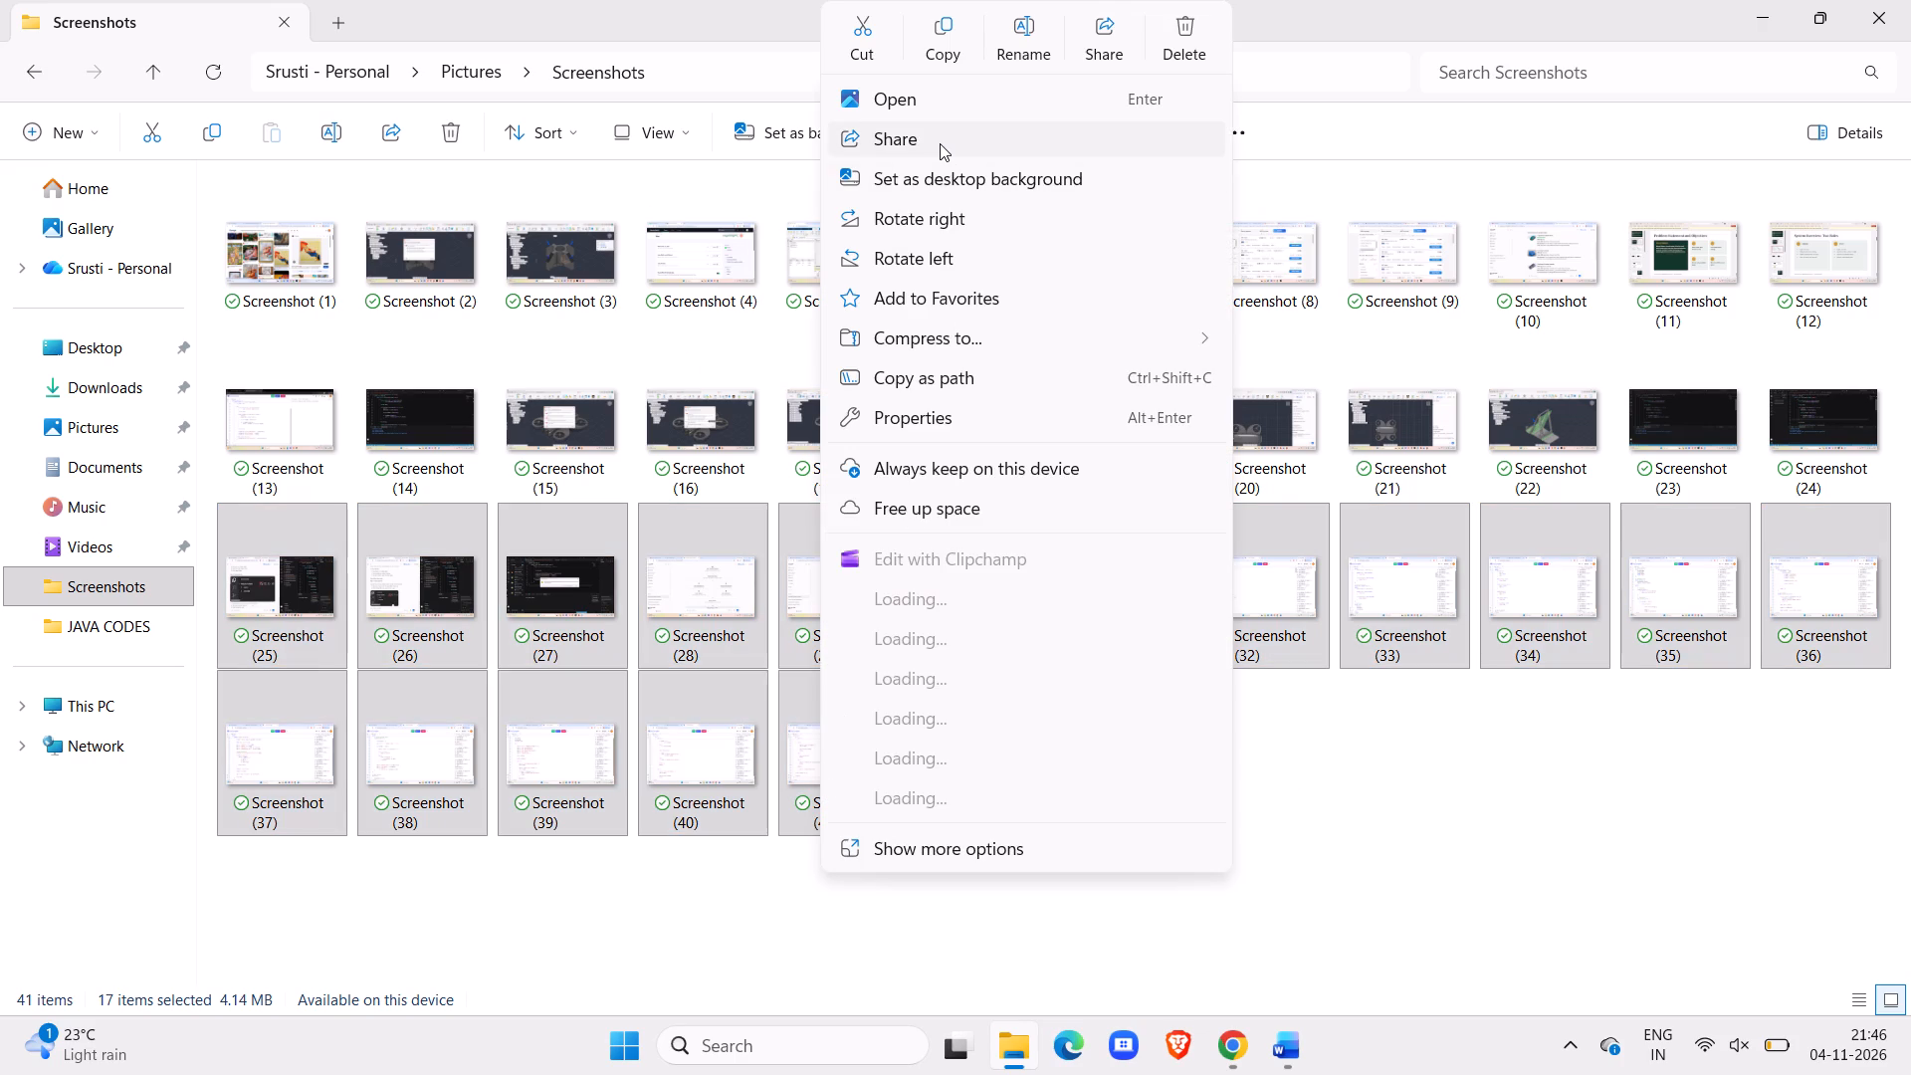
click(940, 143)
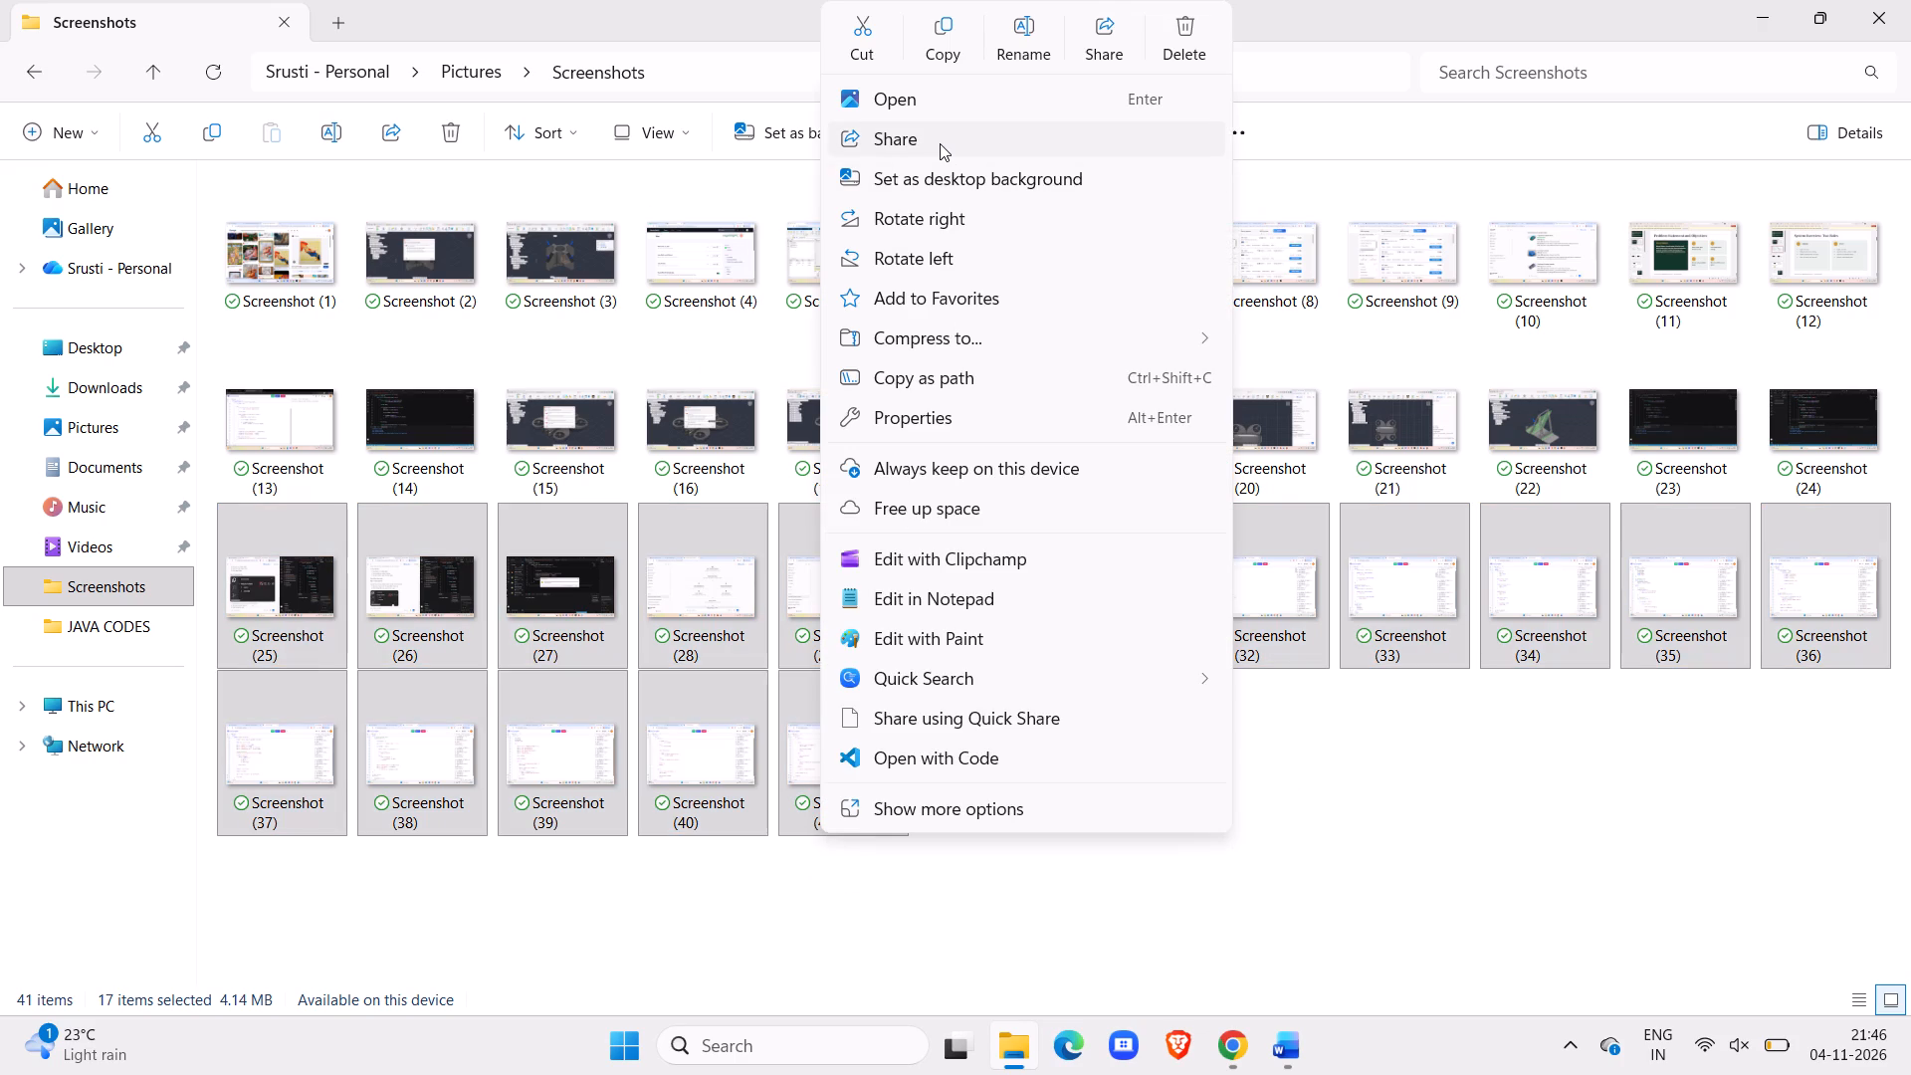
click(940, 143)
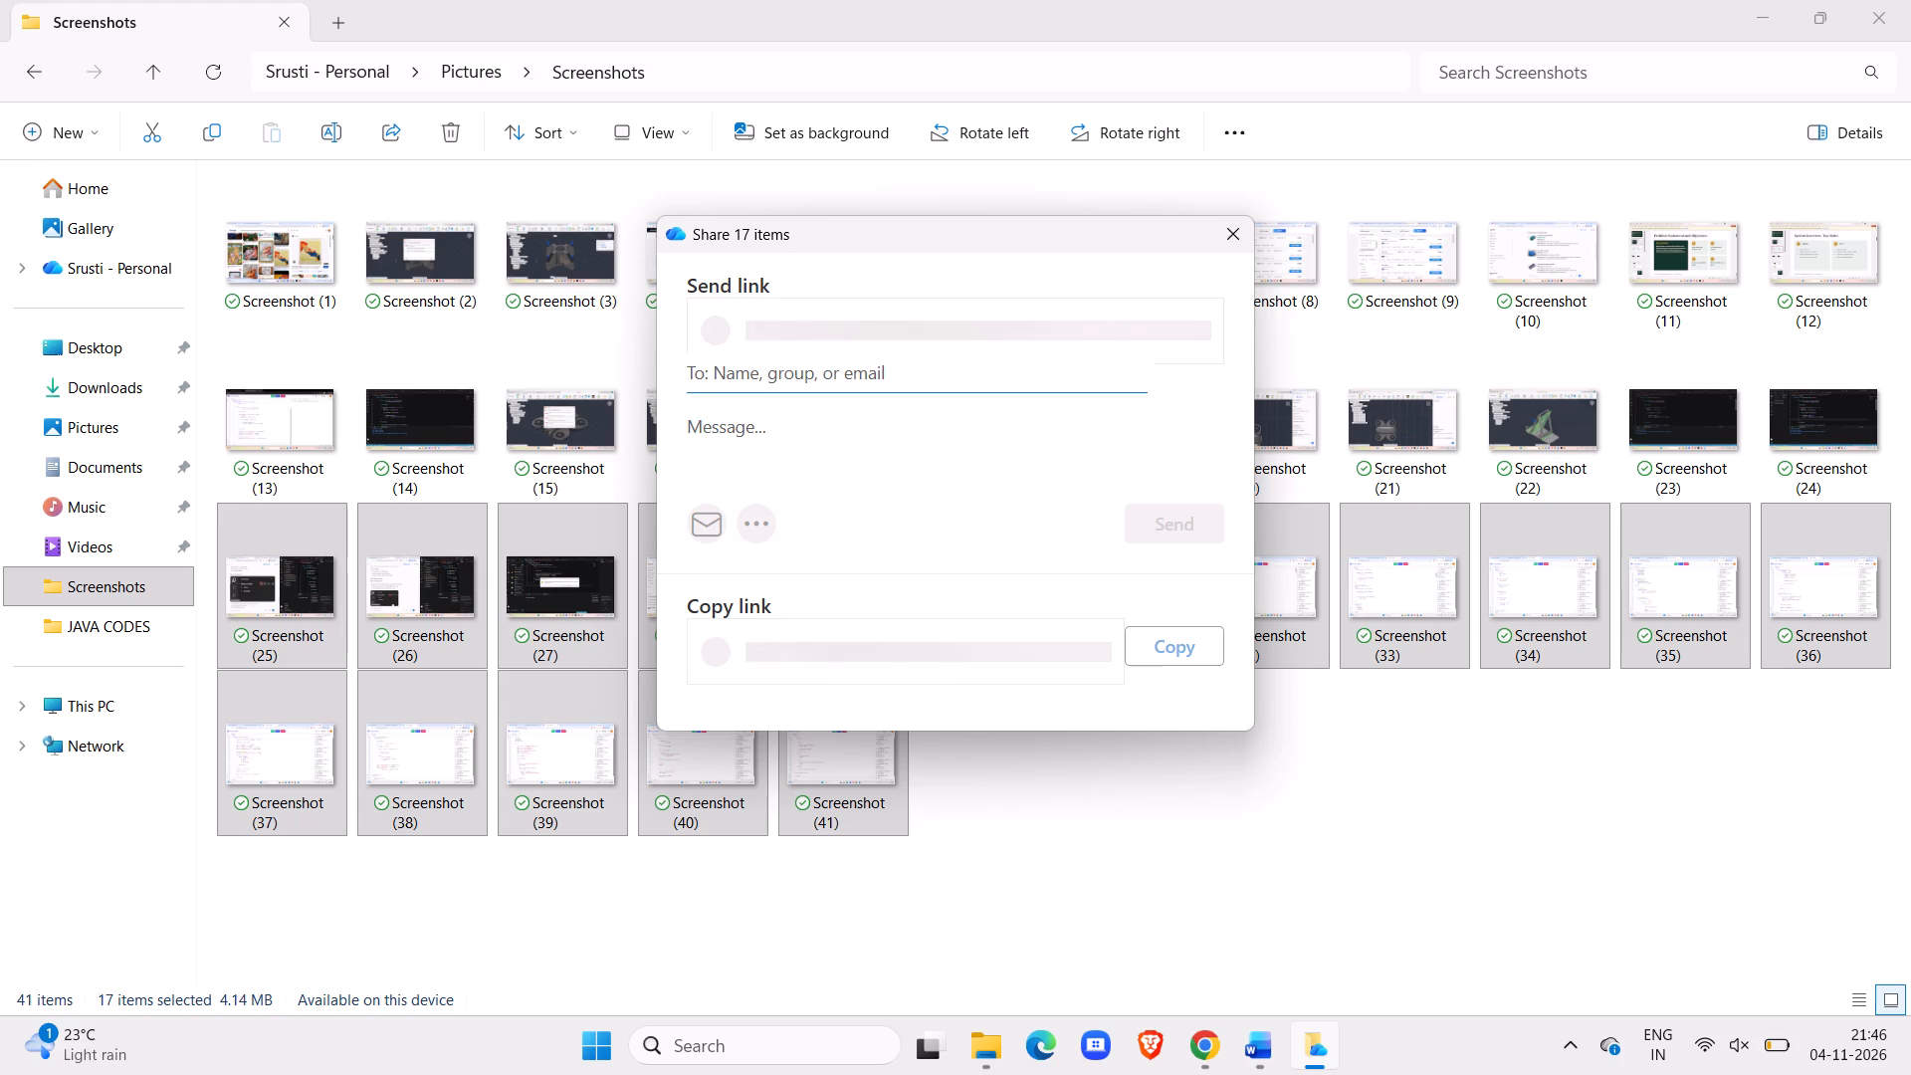
scroll(1038, 444, down, 1)
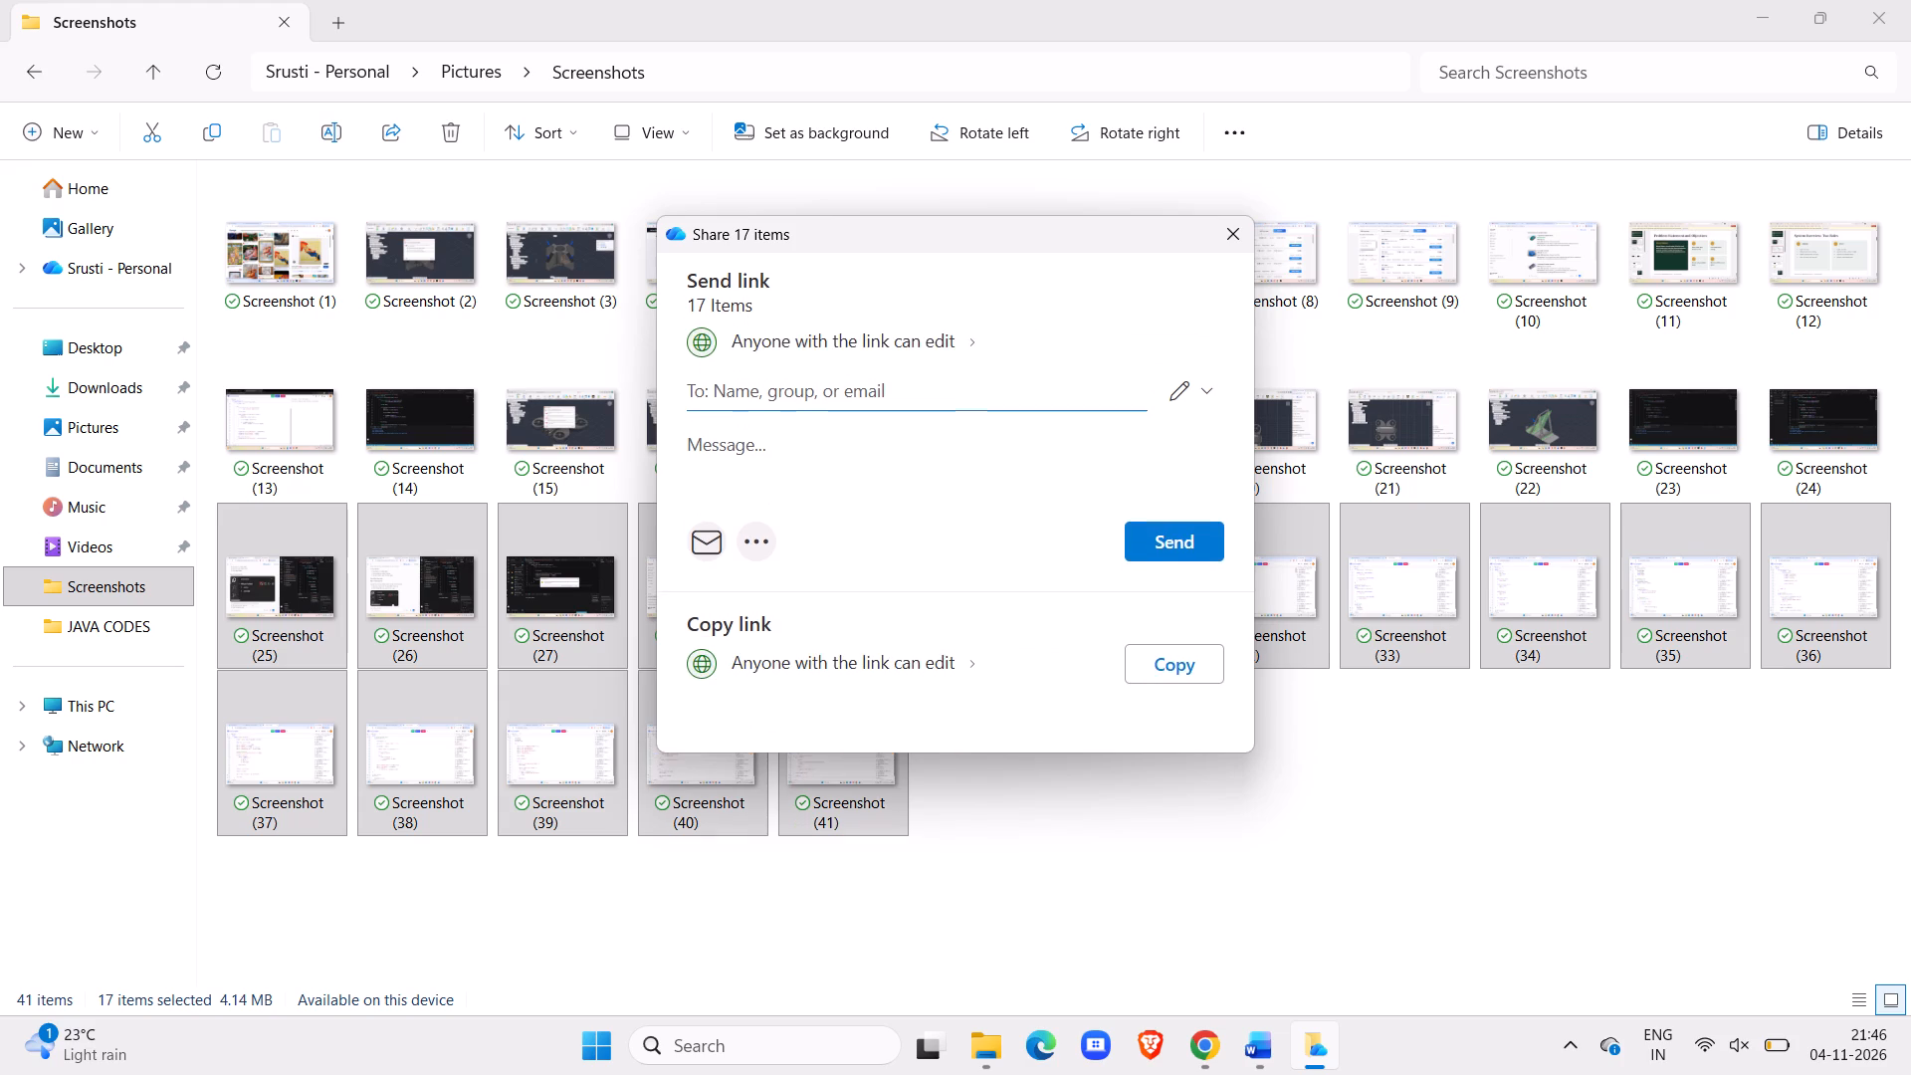
scroll(1038, 444, down, 2)
click(752, 548)
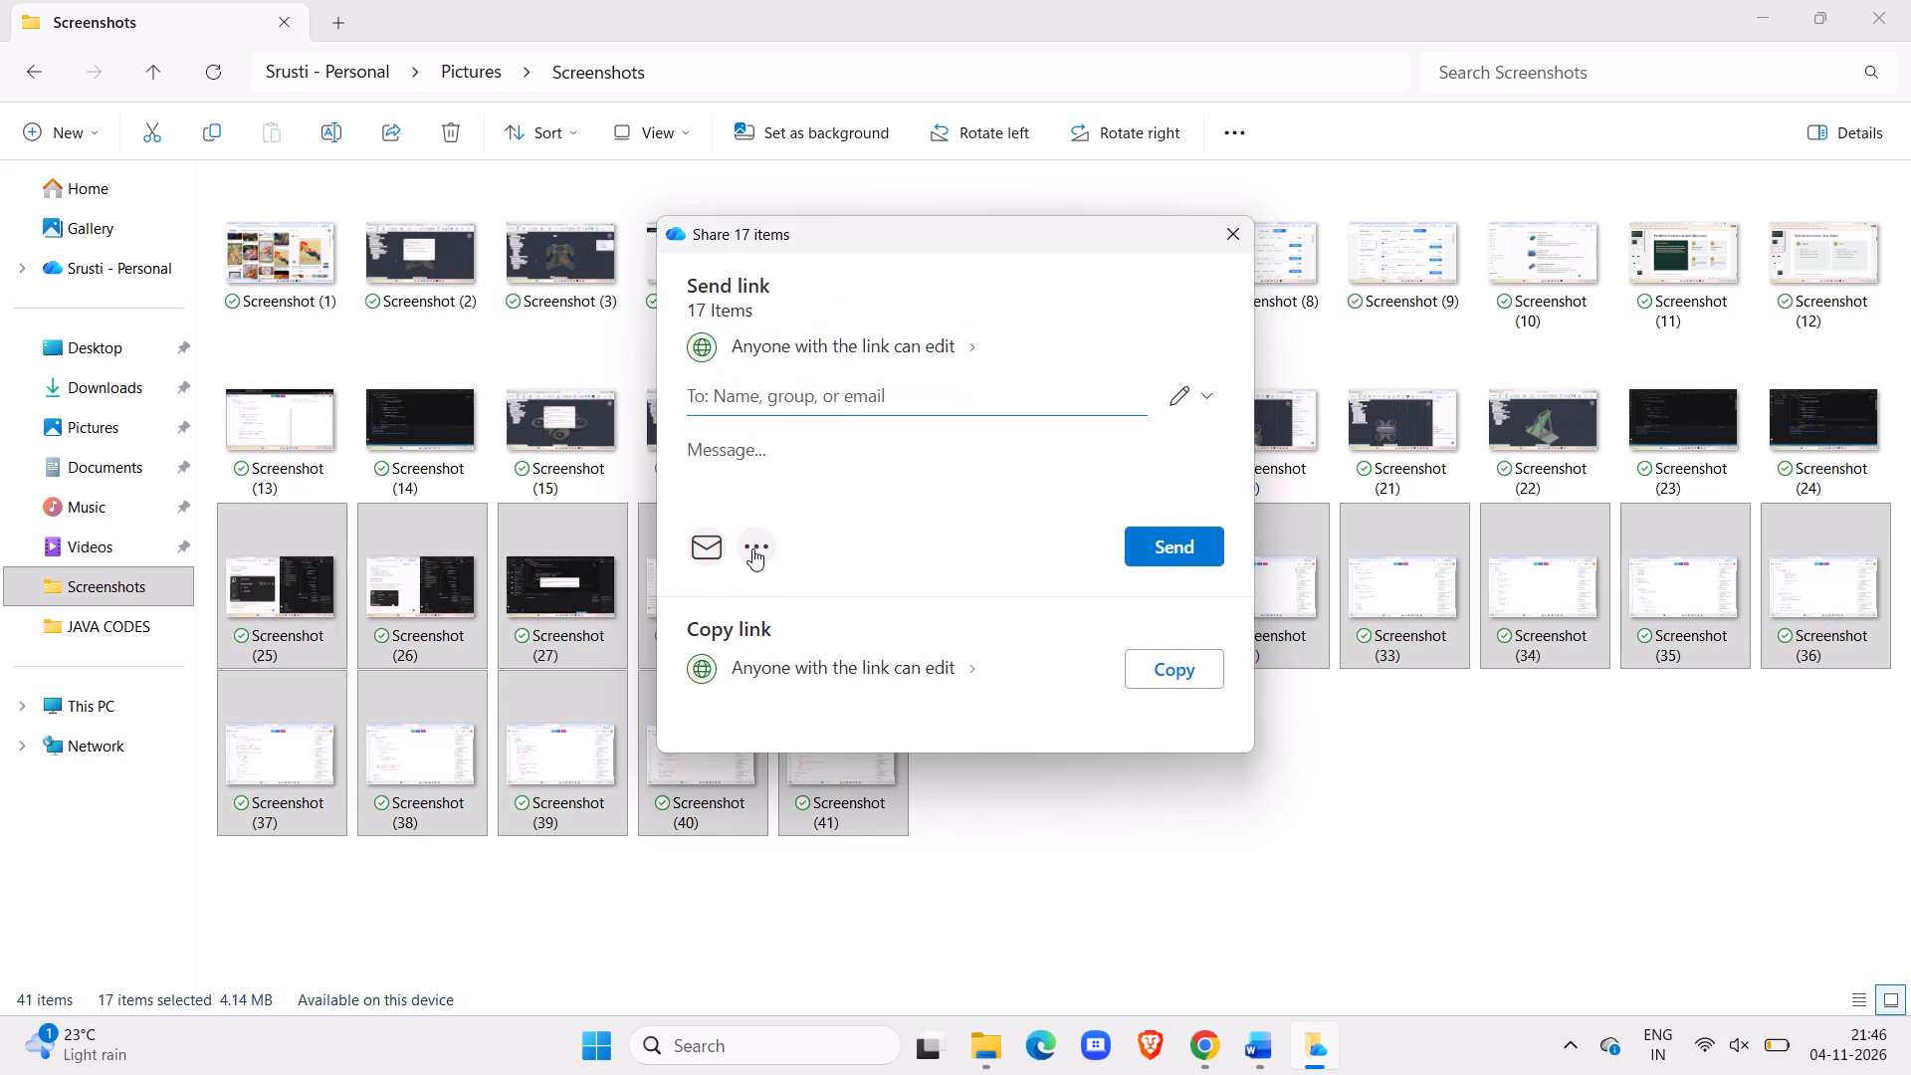
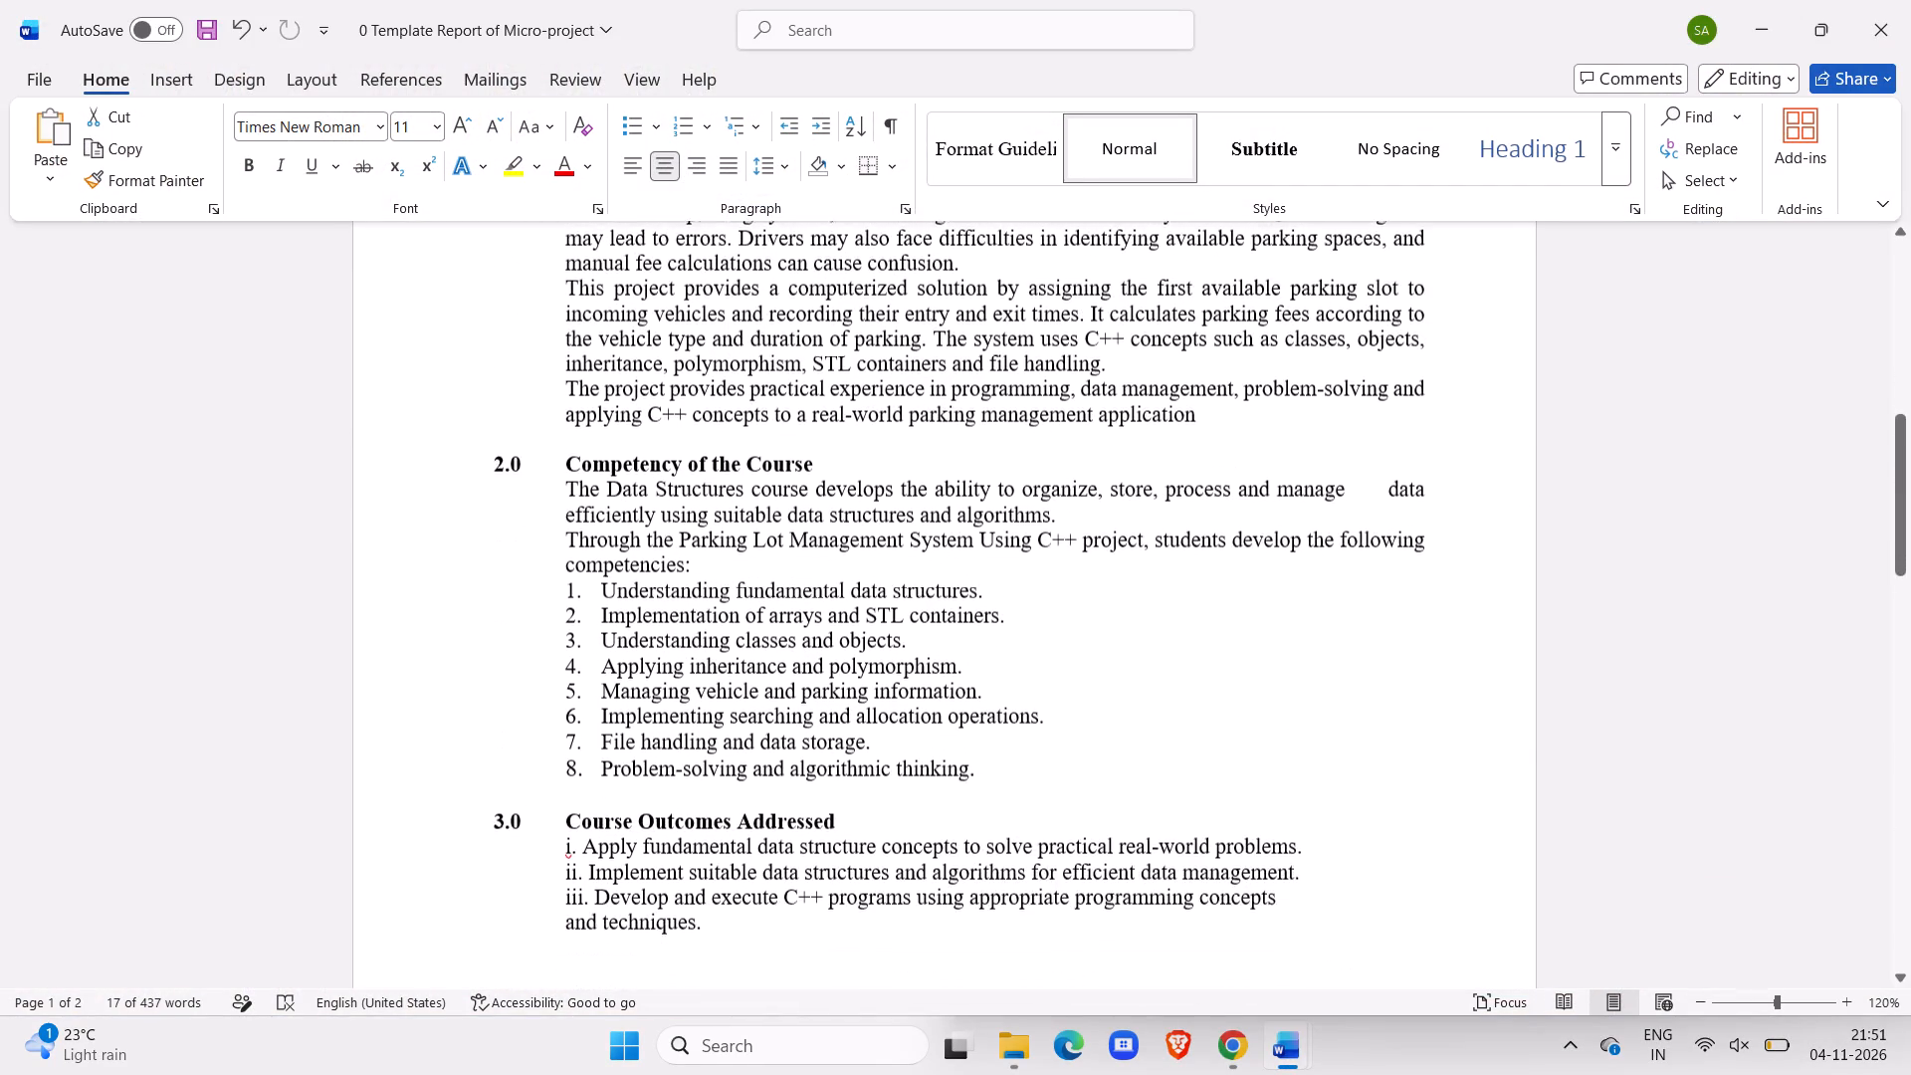
Look over the remaining sections of 0 Template Report of Micro-project and close that document.
scroll(996, 735, down, 1)
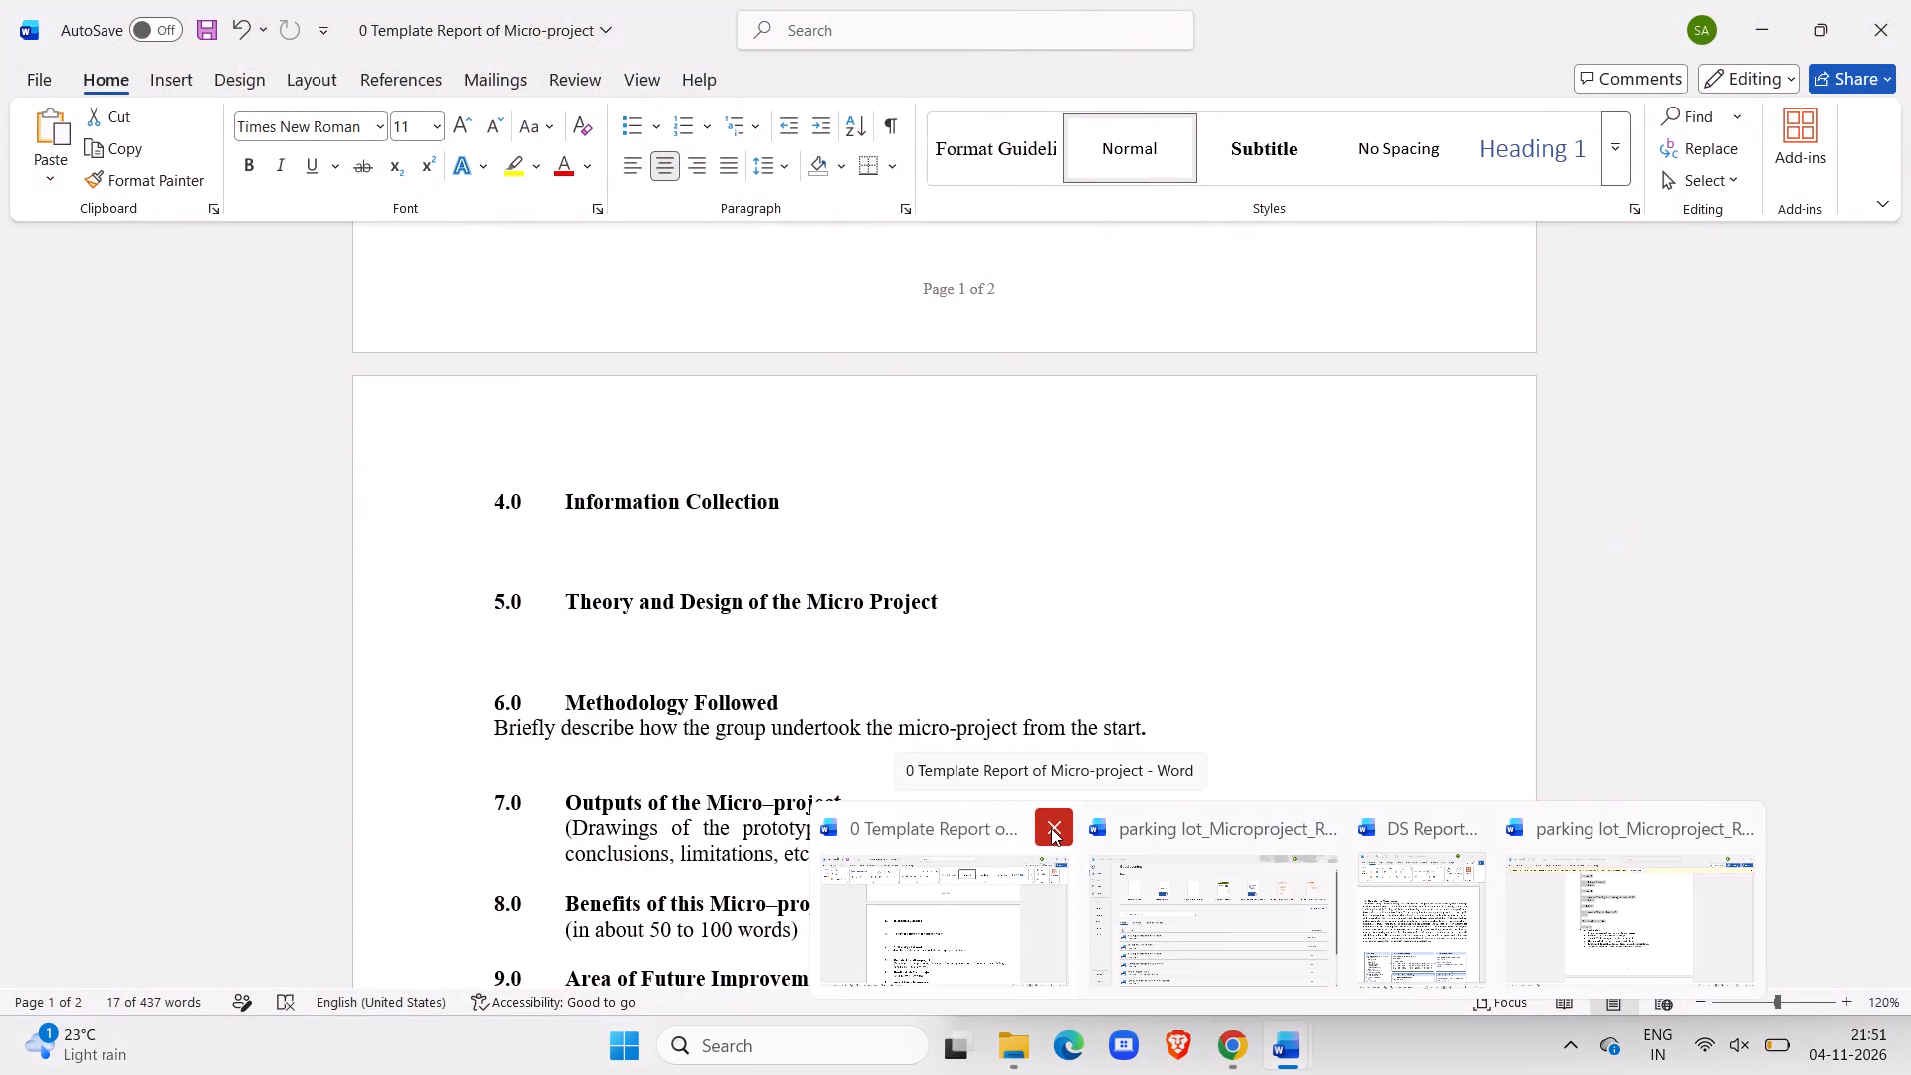
click(1051, 828)
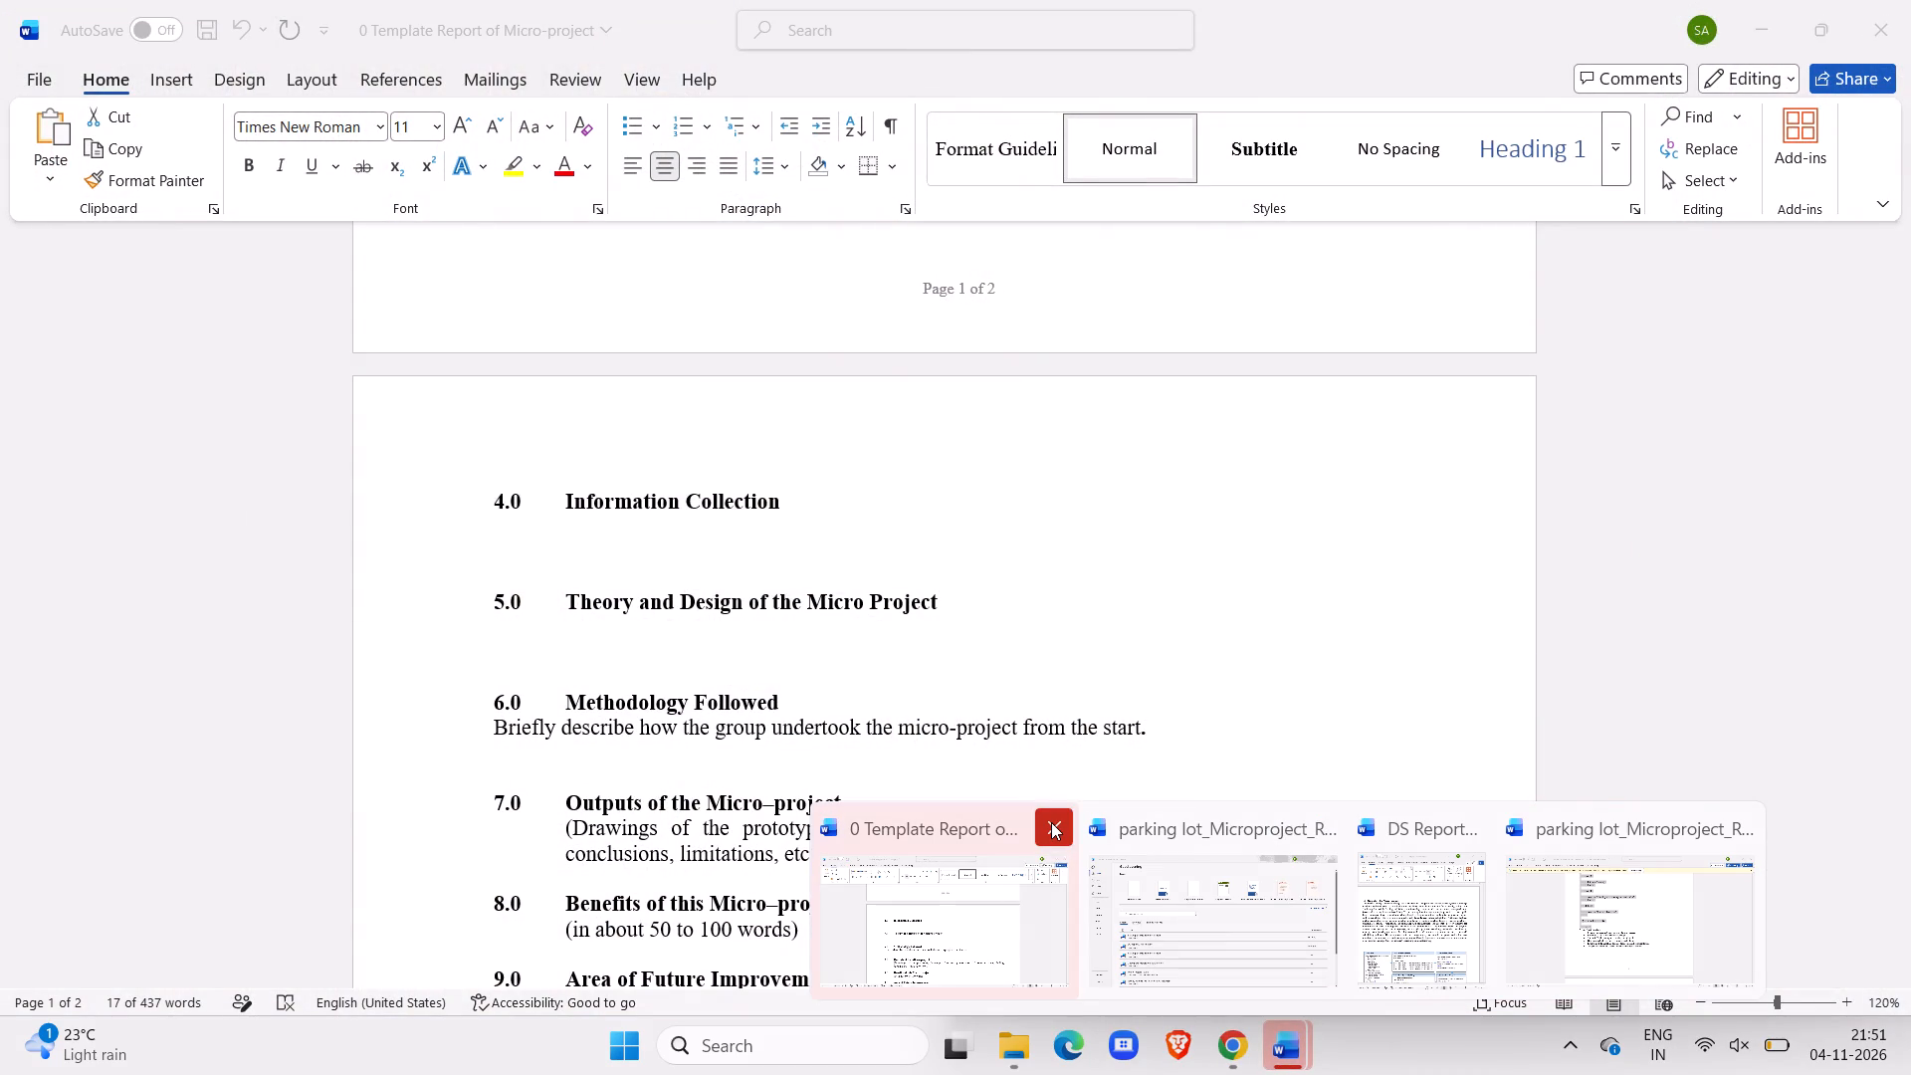
Close the 0 Template Report of Micro-project document without saving its changes and return to DS Report 3rd sem new.
click(1051, 822)
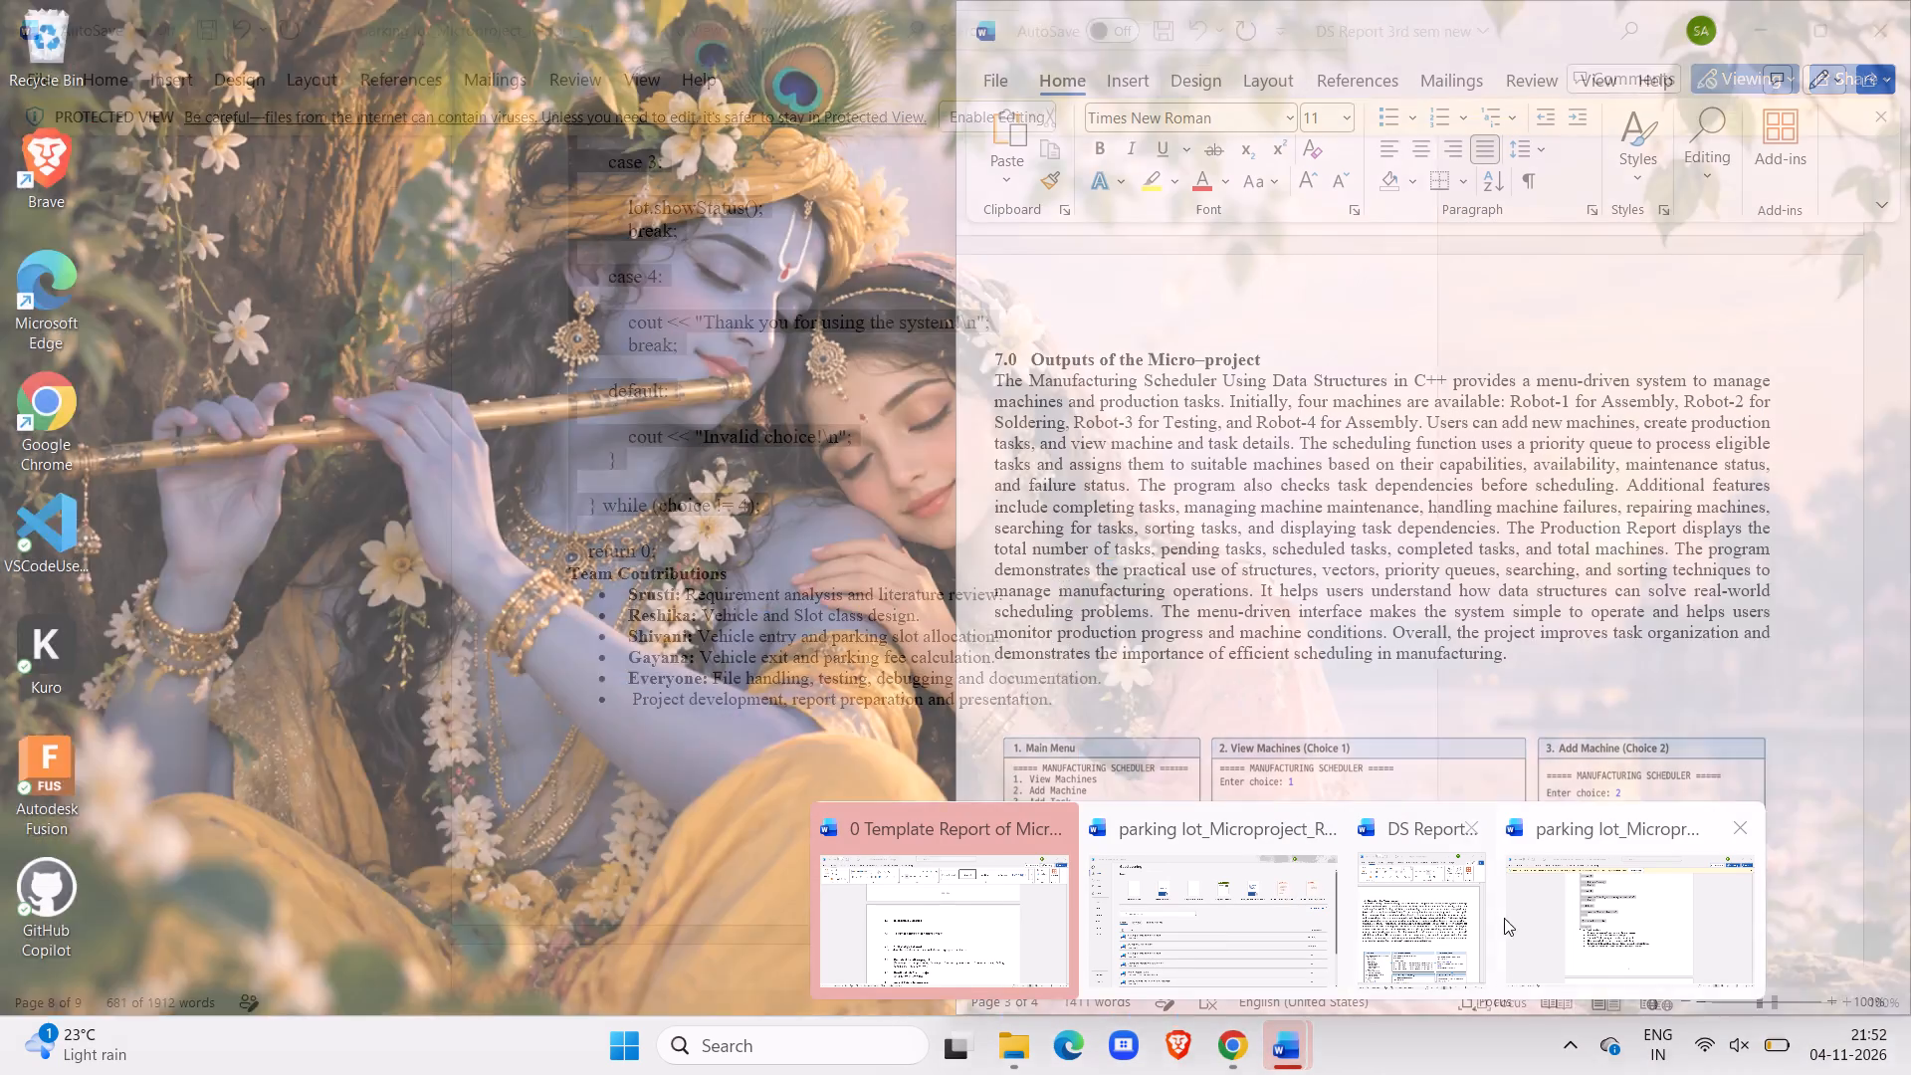
click(1382, 904)
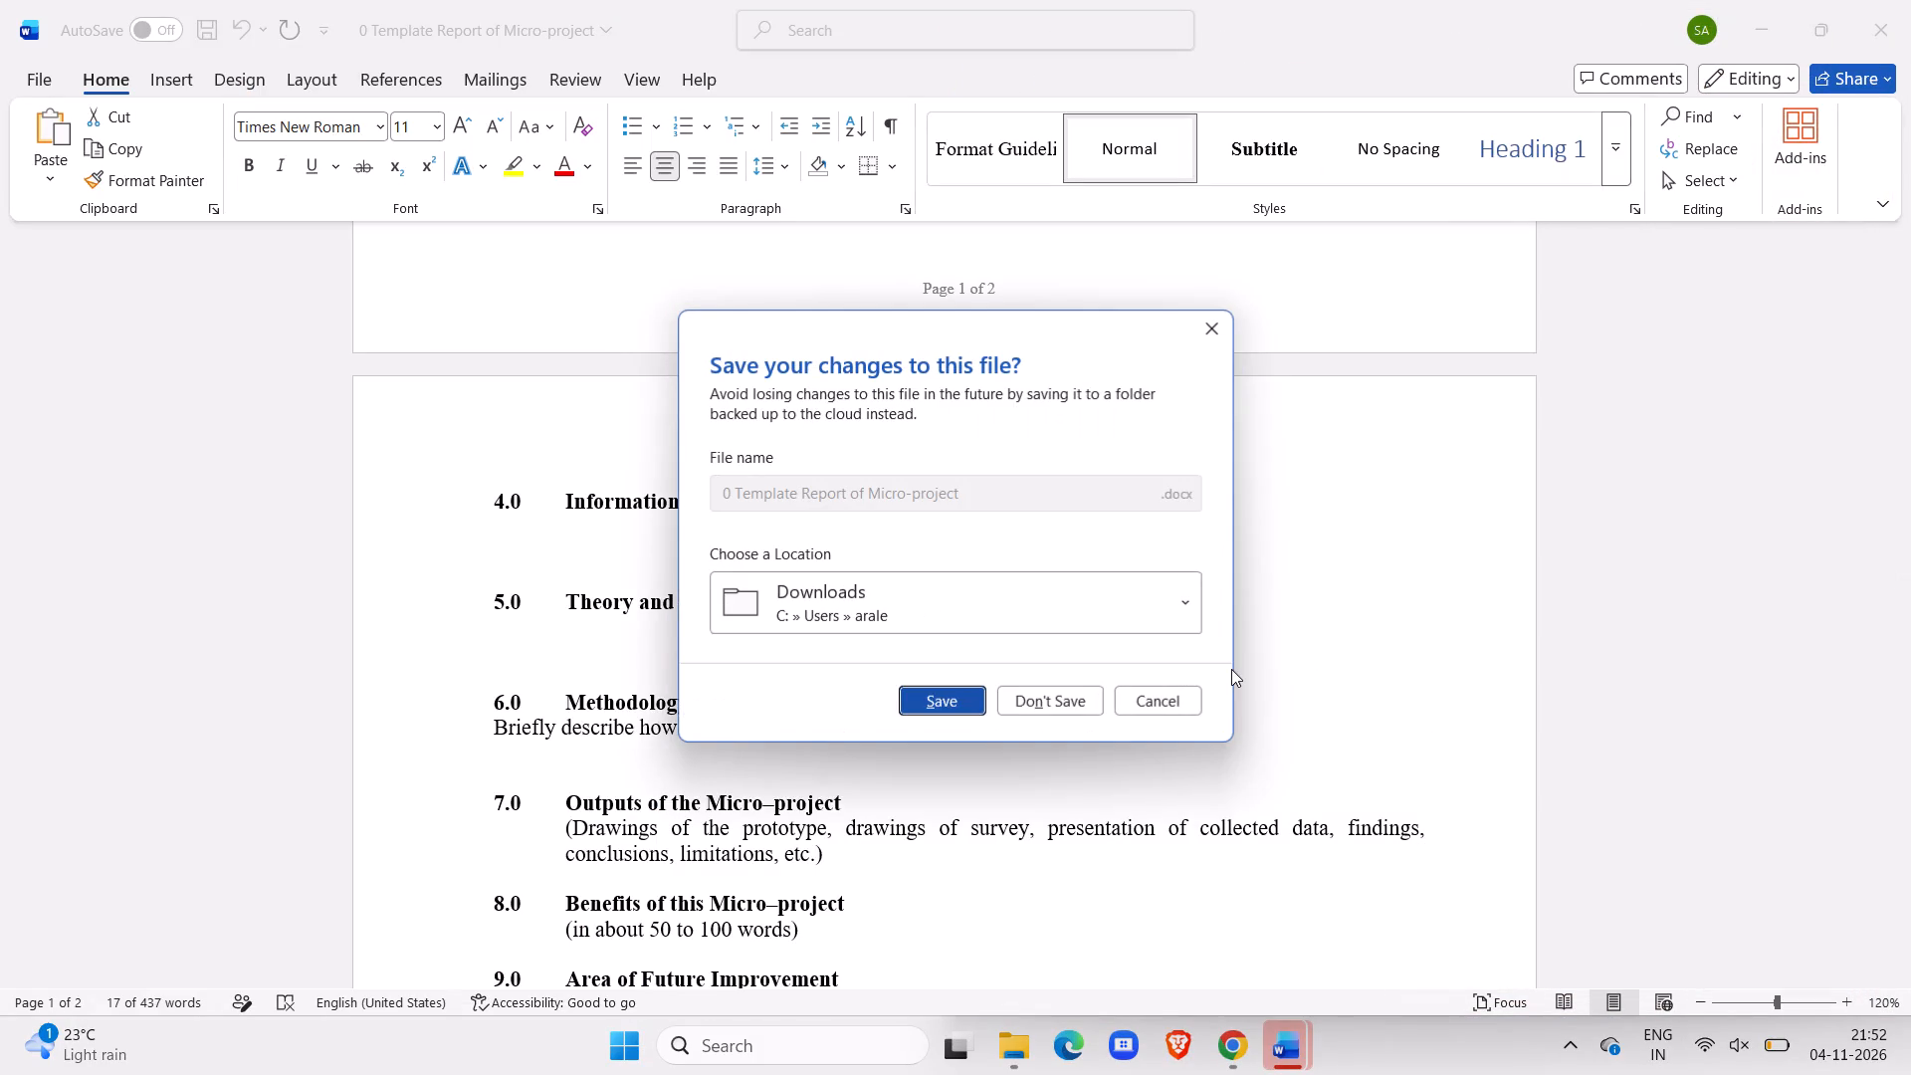
click(1065, 701)
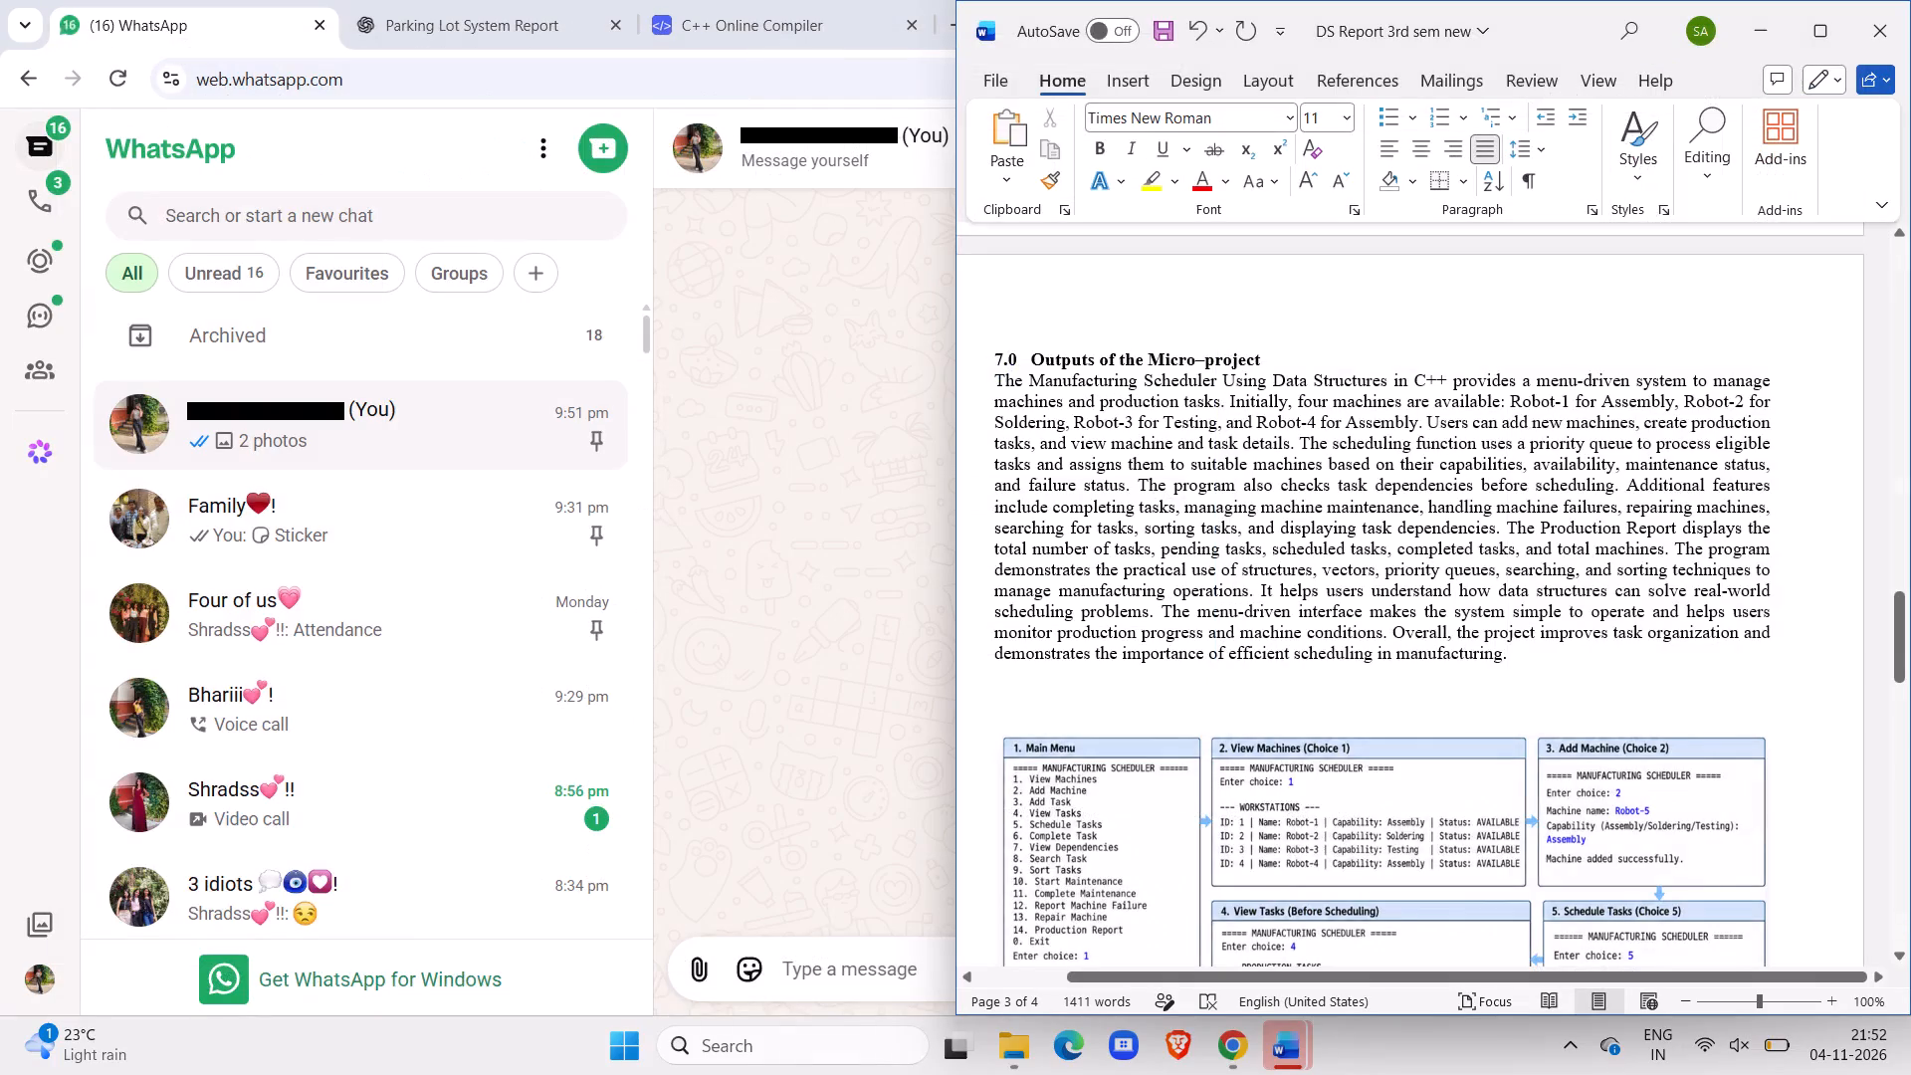
Maximize the DS Report 3rd sem new document and review its sections from Information Collection through Outputs of the Micro-project.
click(1819, 27)
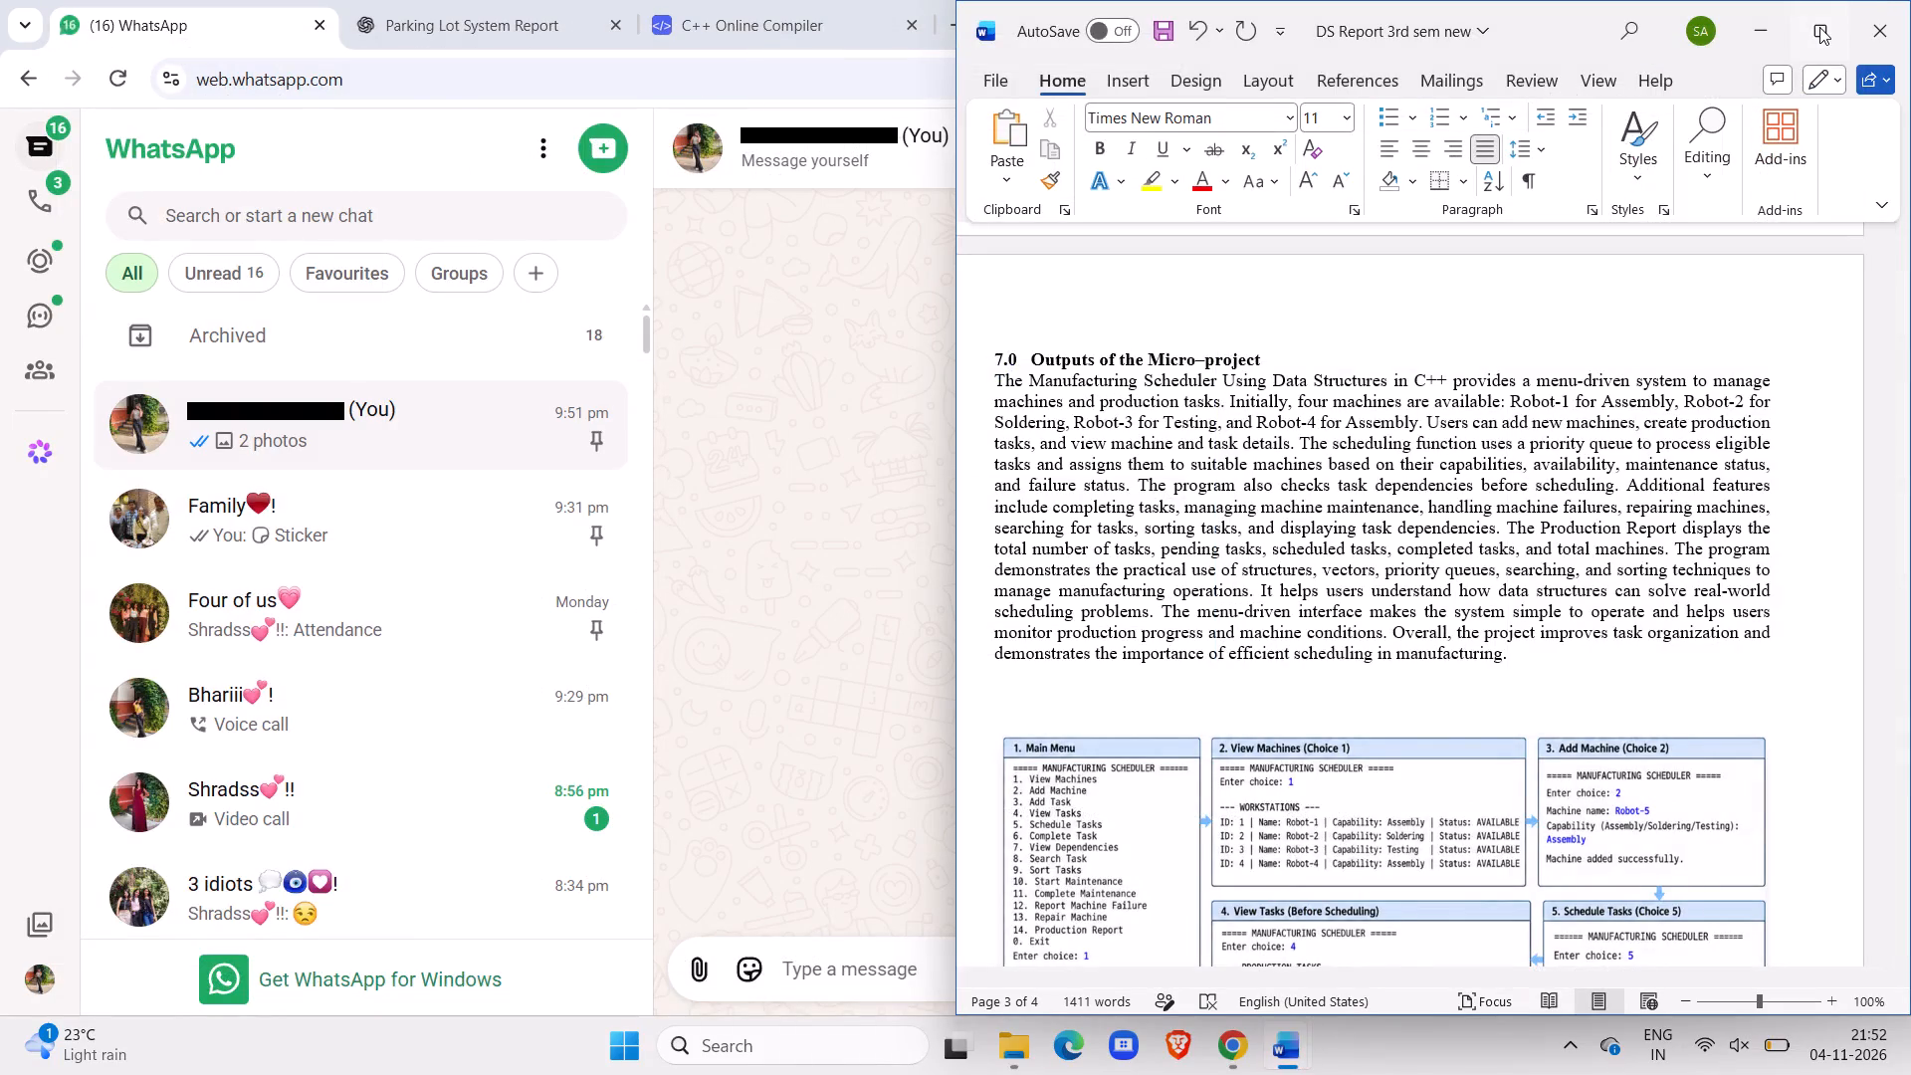
scroll(1207, 351, up, 4)
scroll(1207, 351, right, 1)
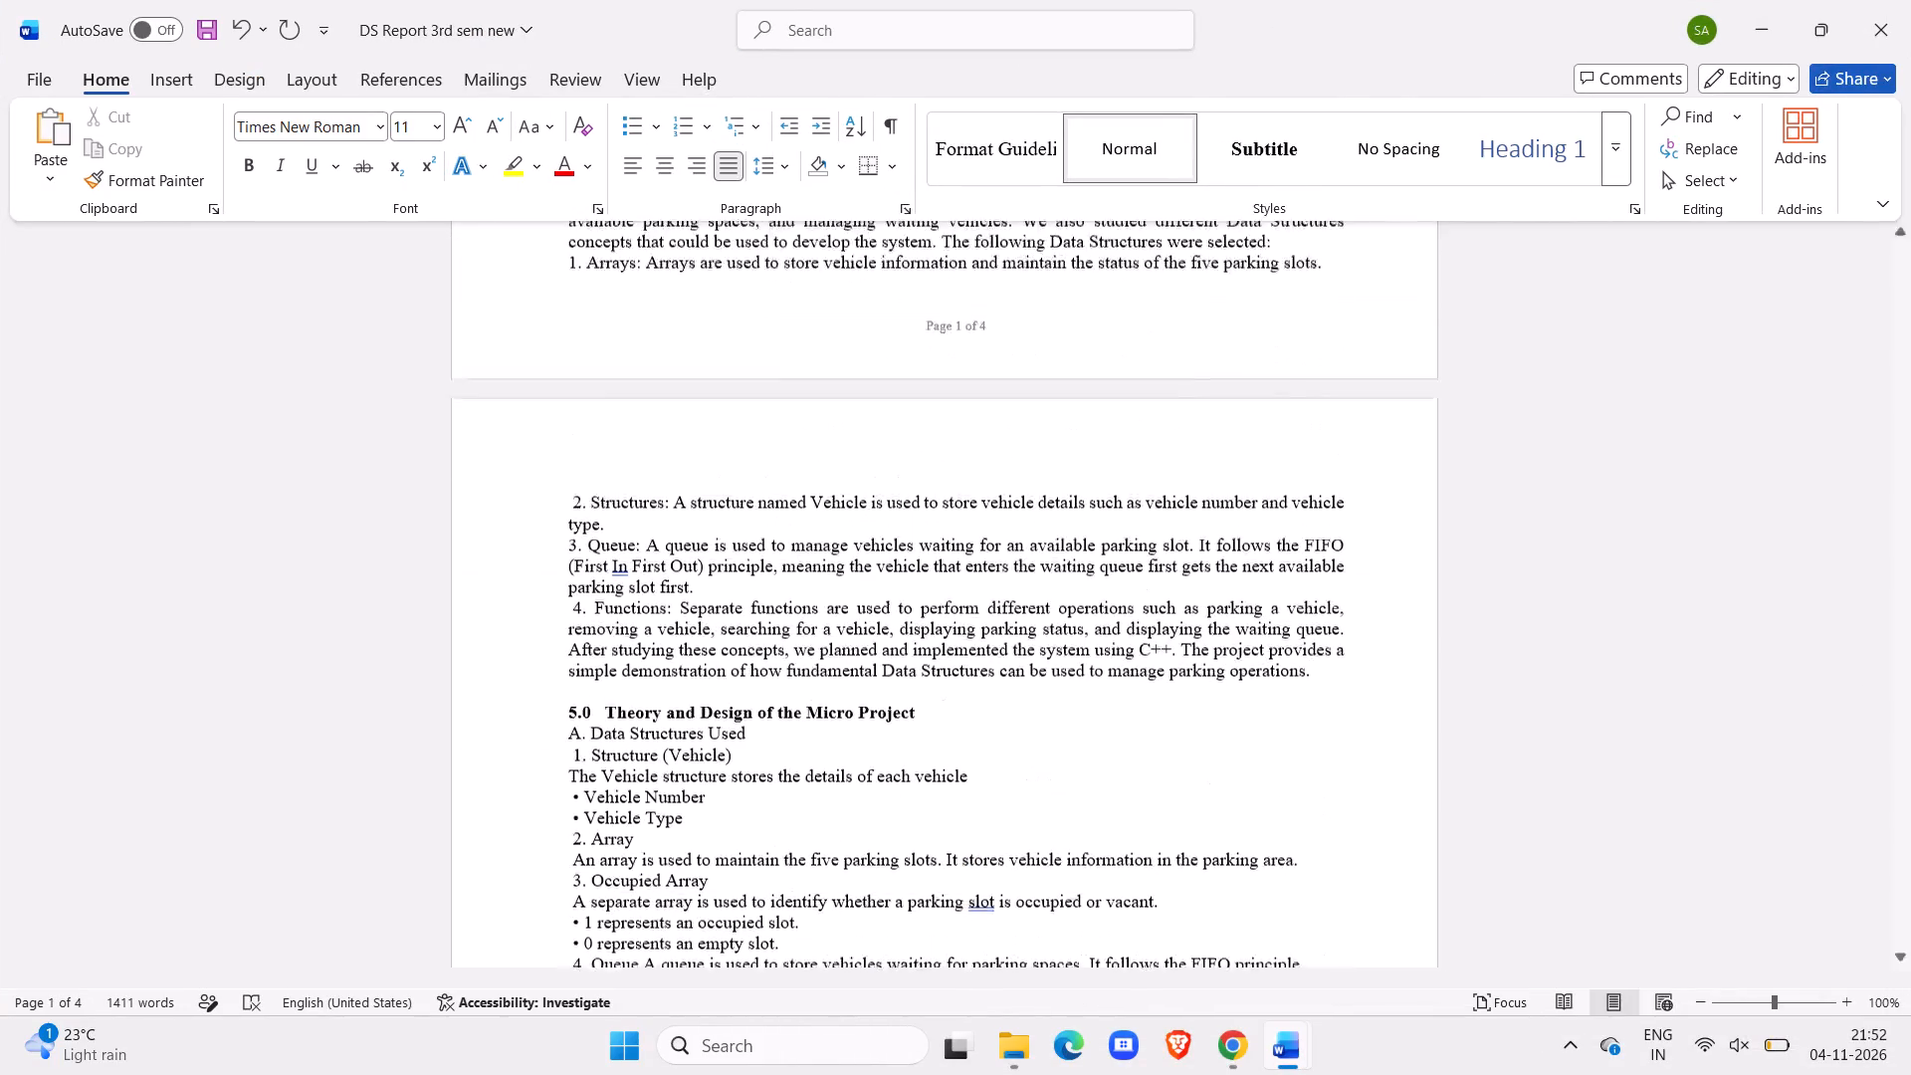
scroll(1207, 351, right, 1)
scroll(1207, 351, up, 1)
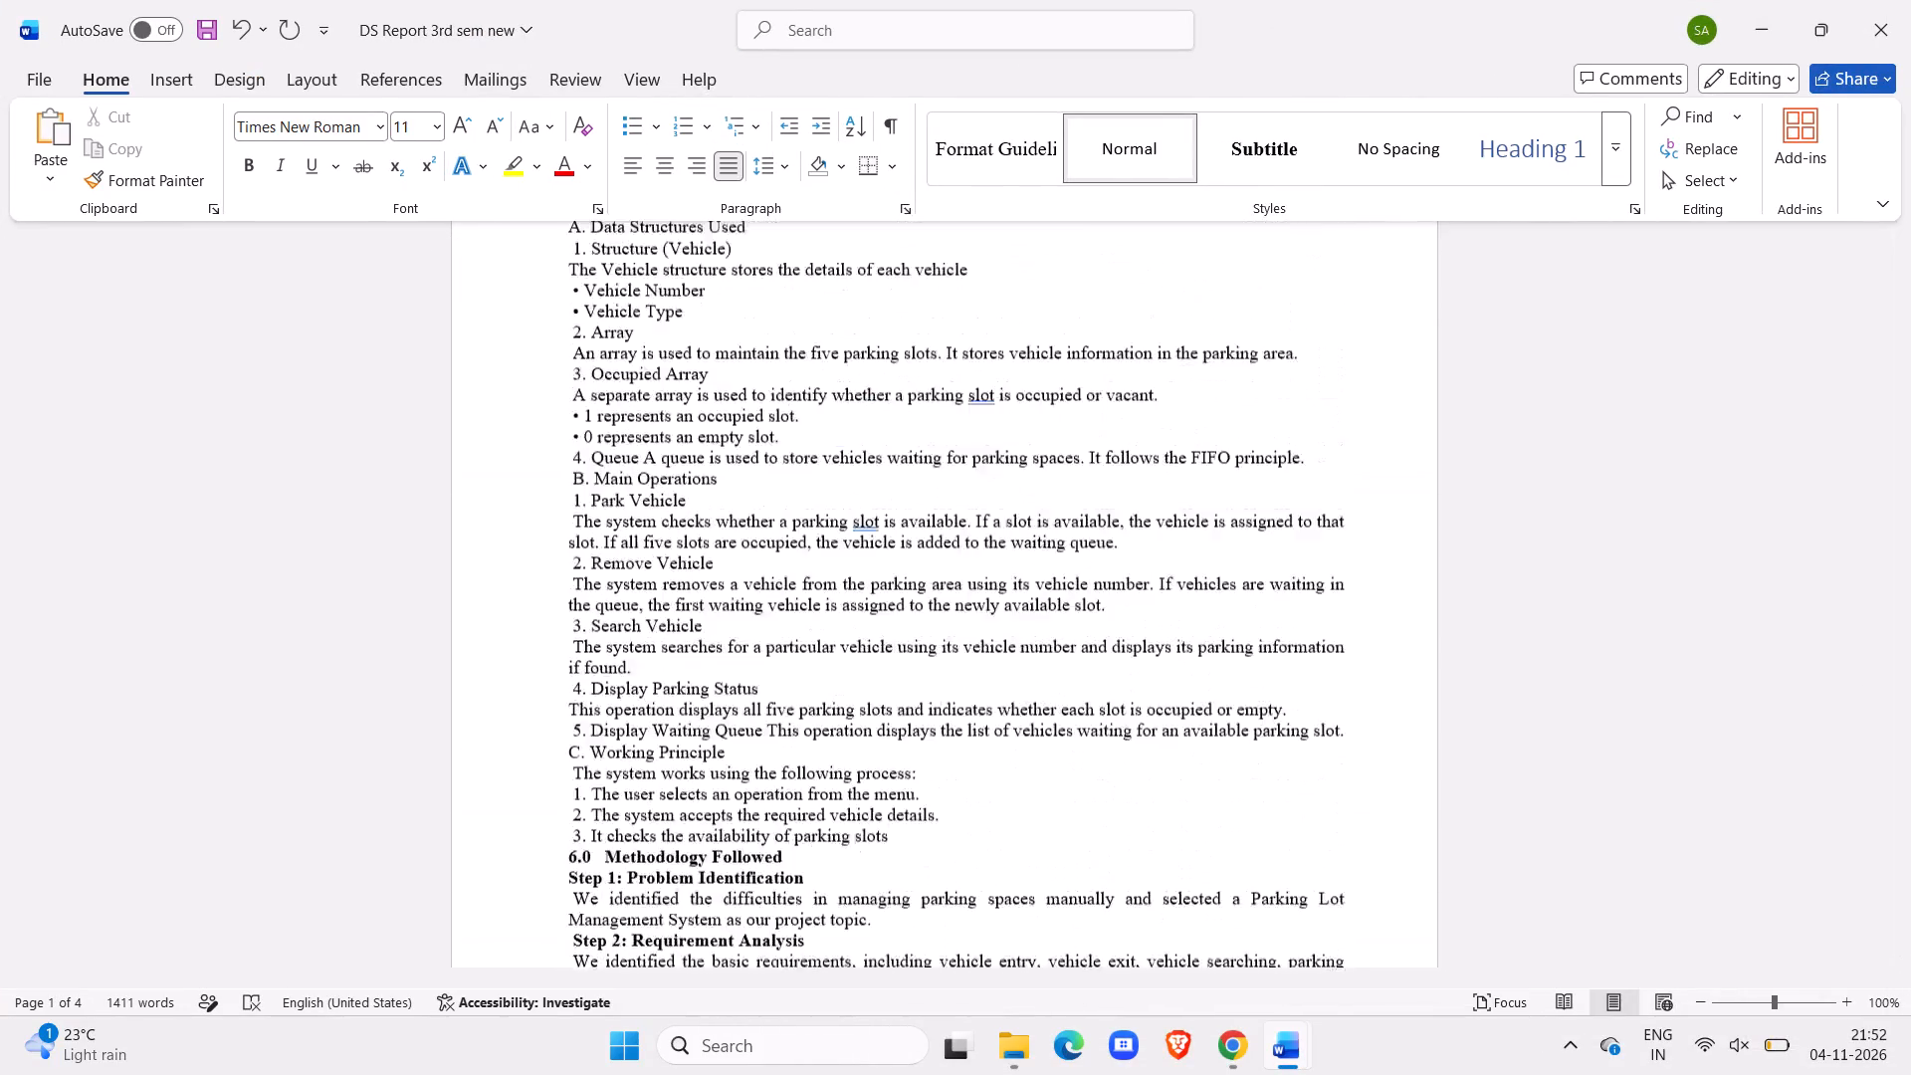
scroll(1207, 351, up, 1)
scroll(1207, 351, down, 1)
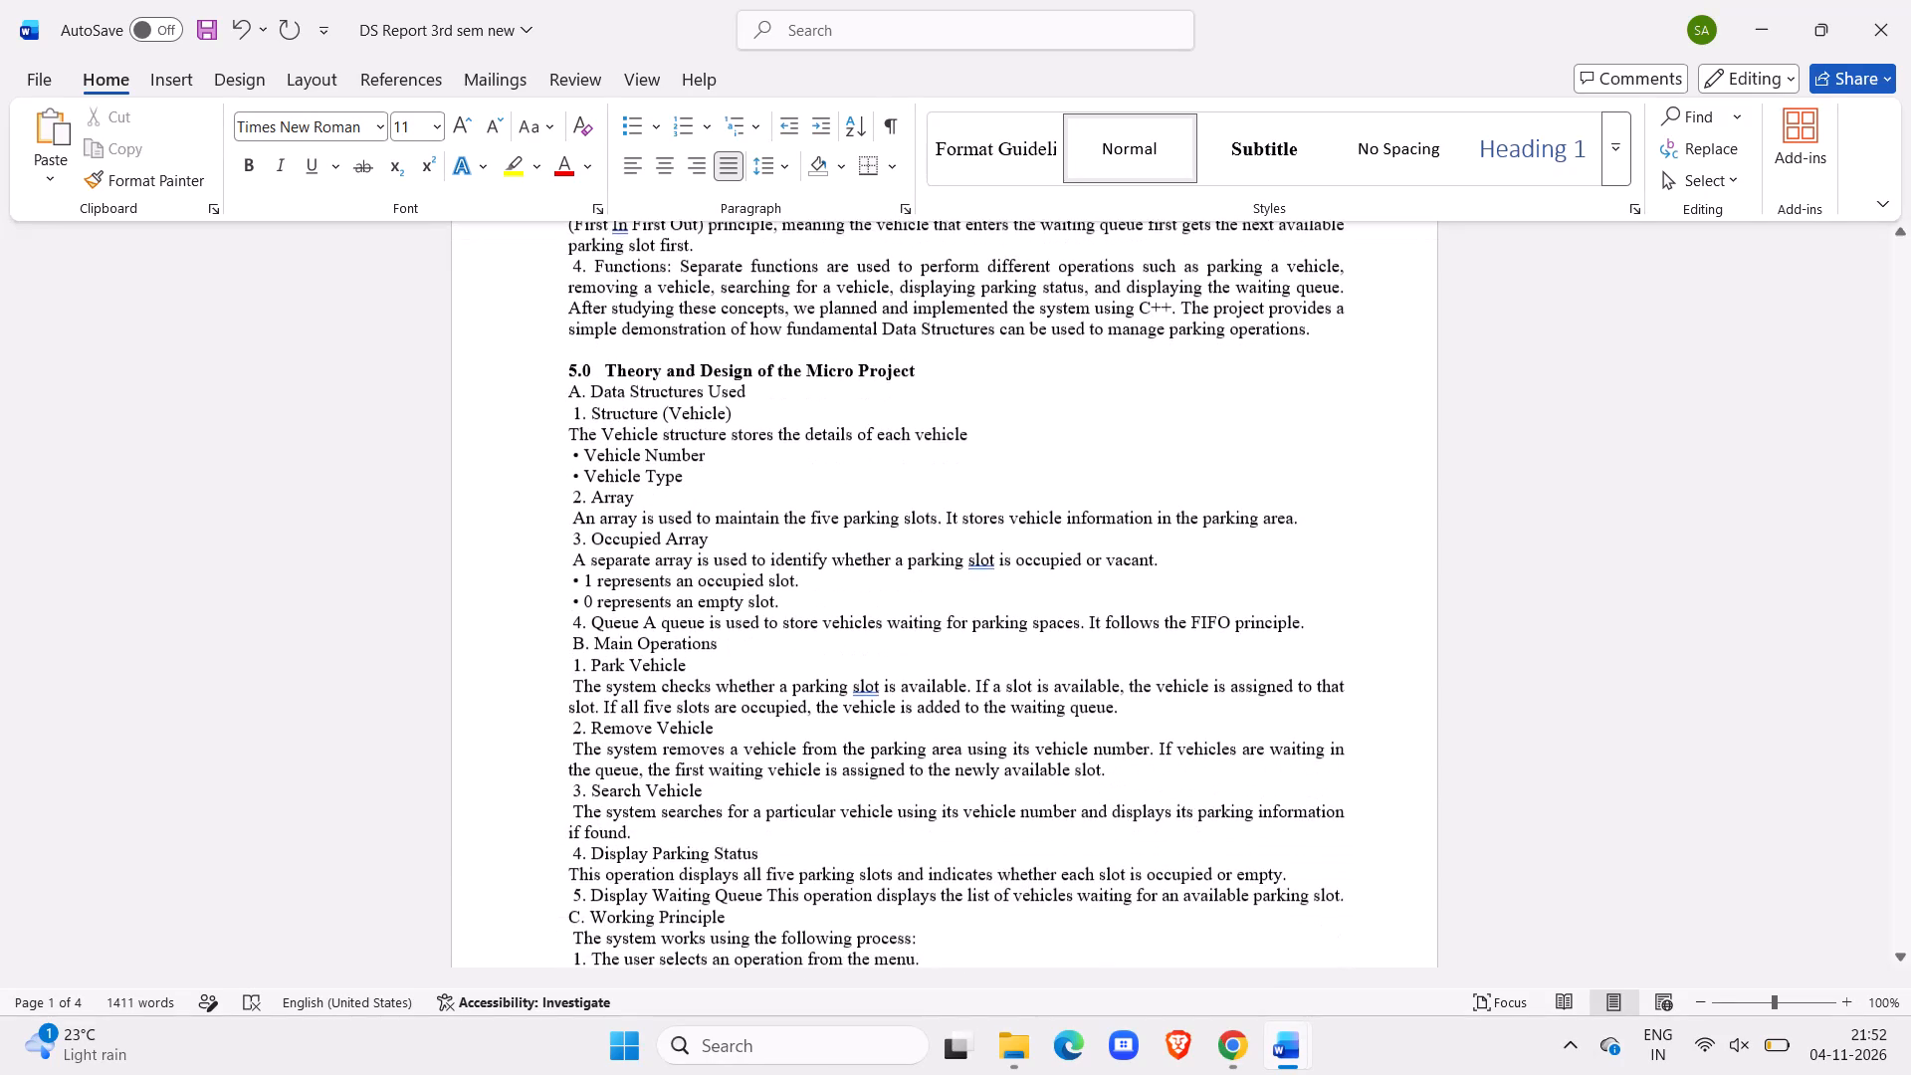
scroll(1207, 351, down, 2)
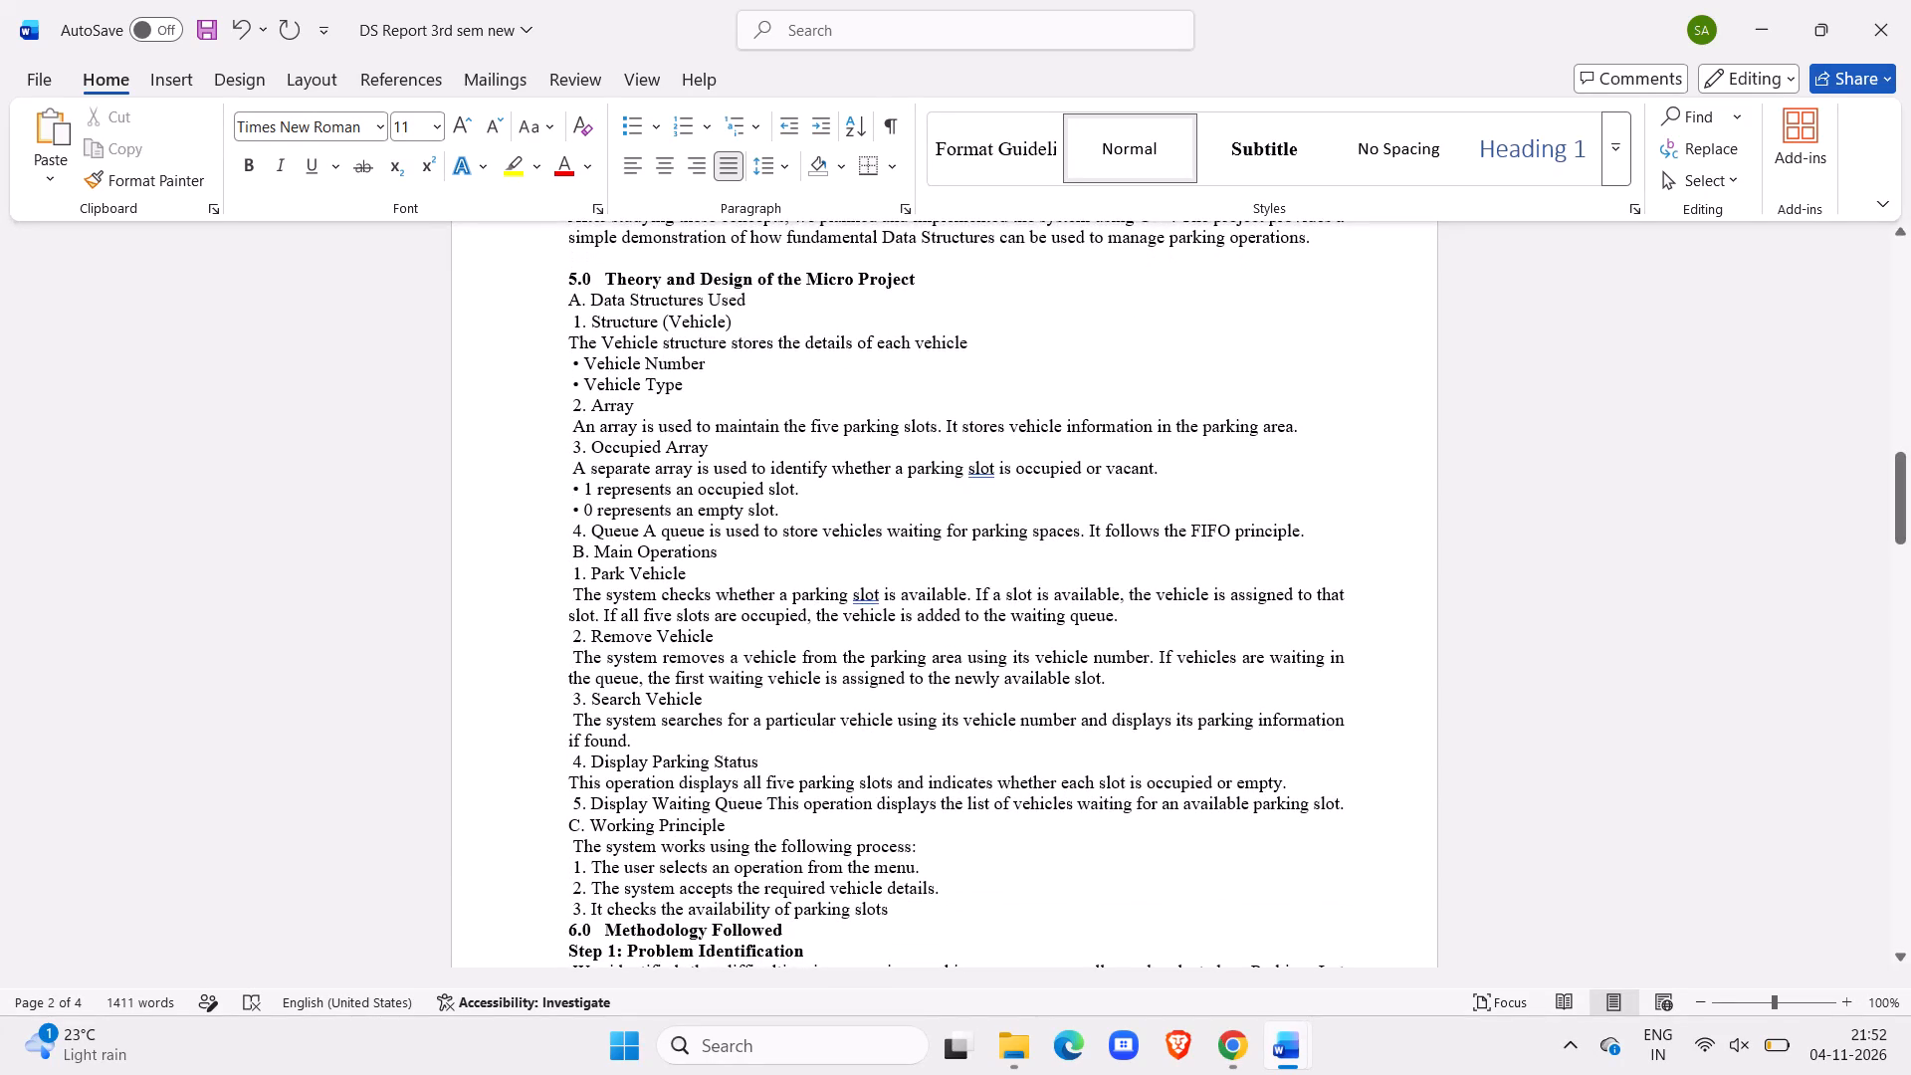
scroll(884, 358, down, 8)
scroll(884, 358, up, 2)
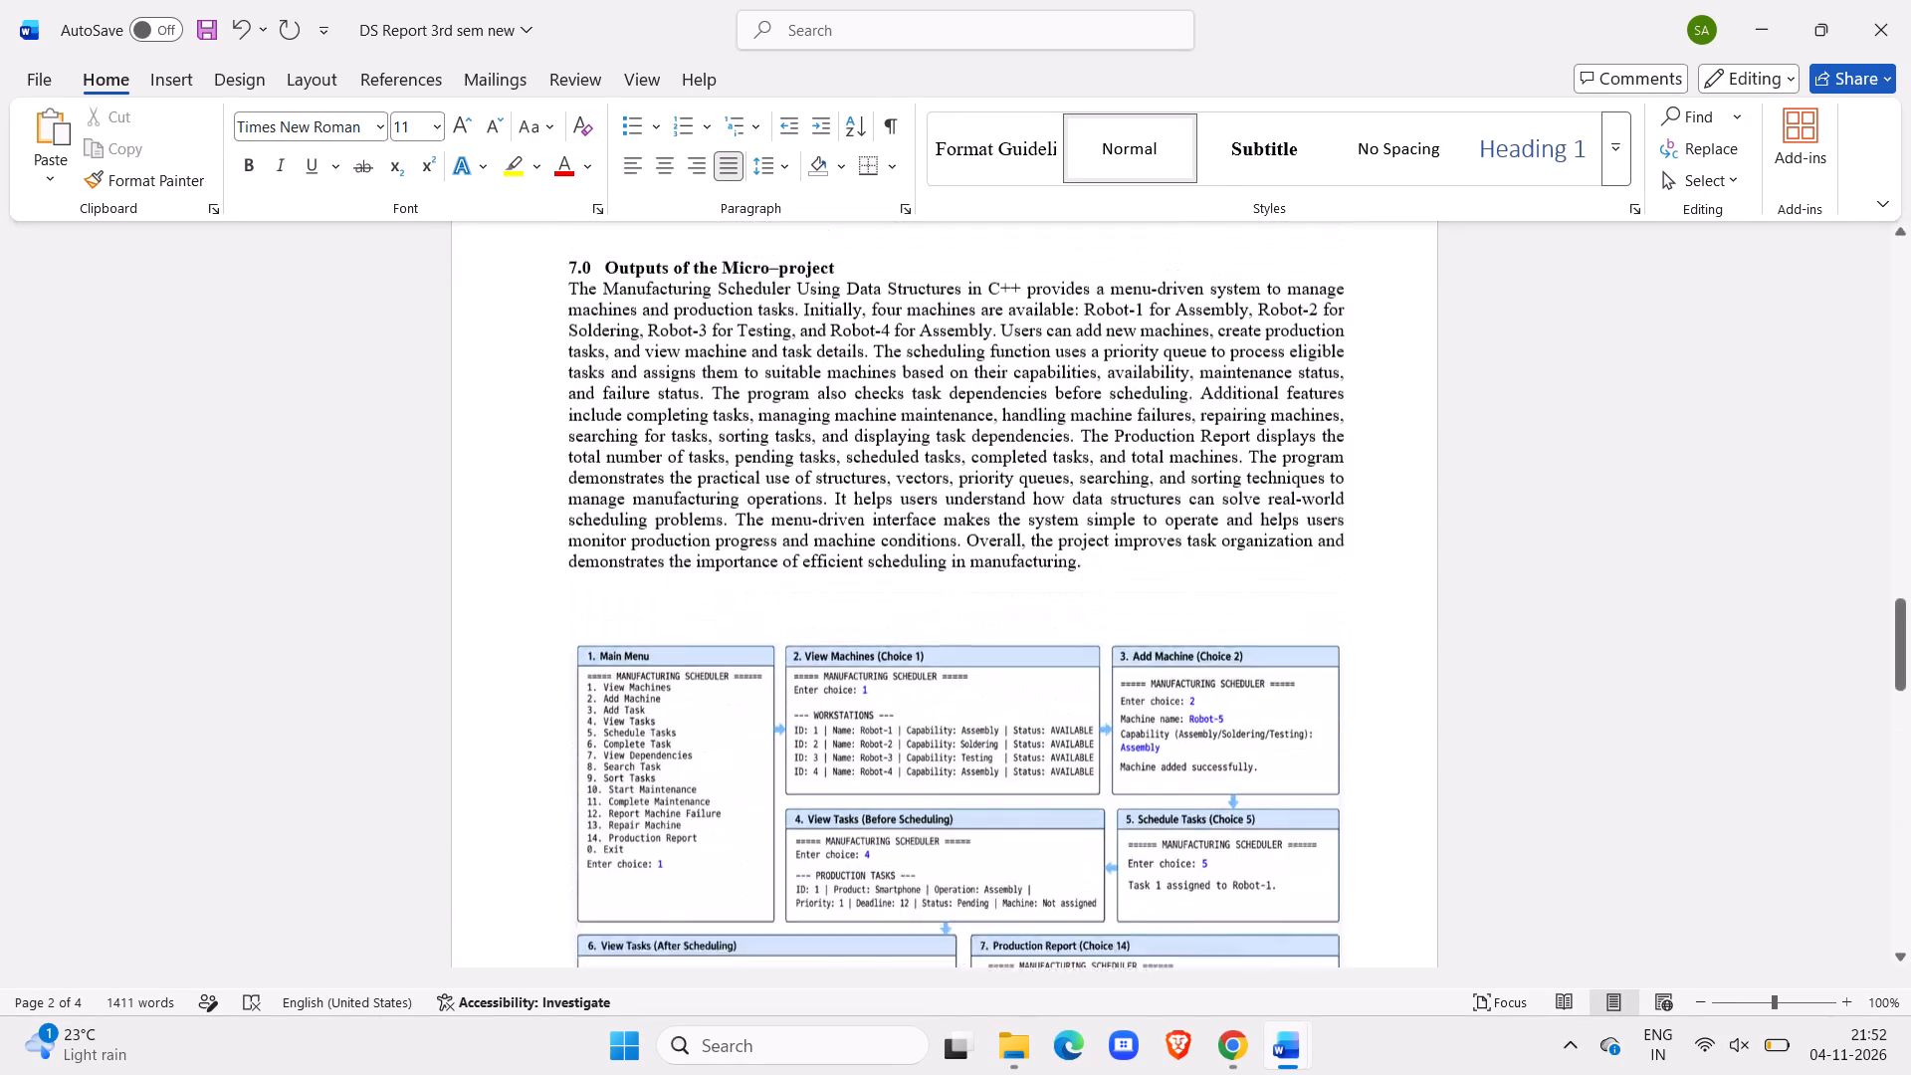
scroll(884, 358, up, 3)
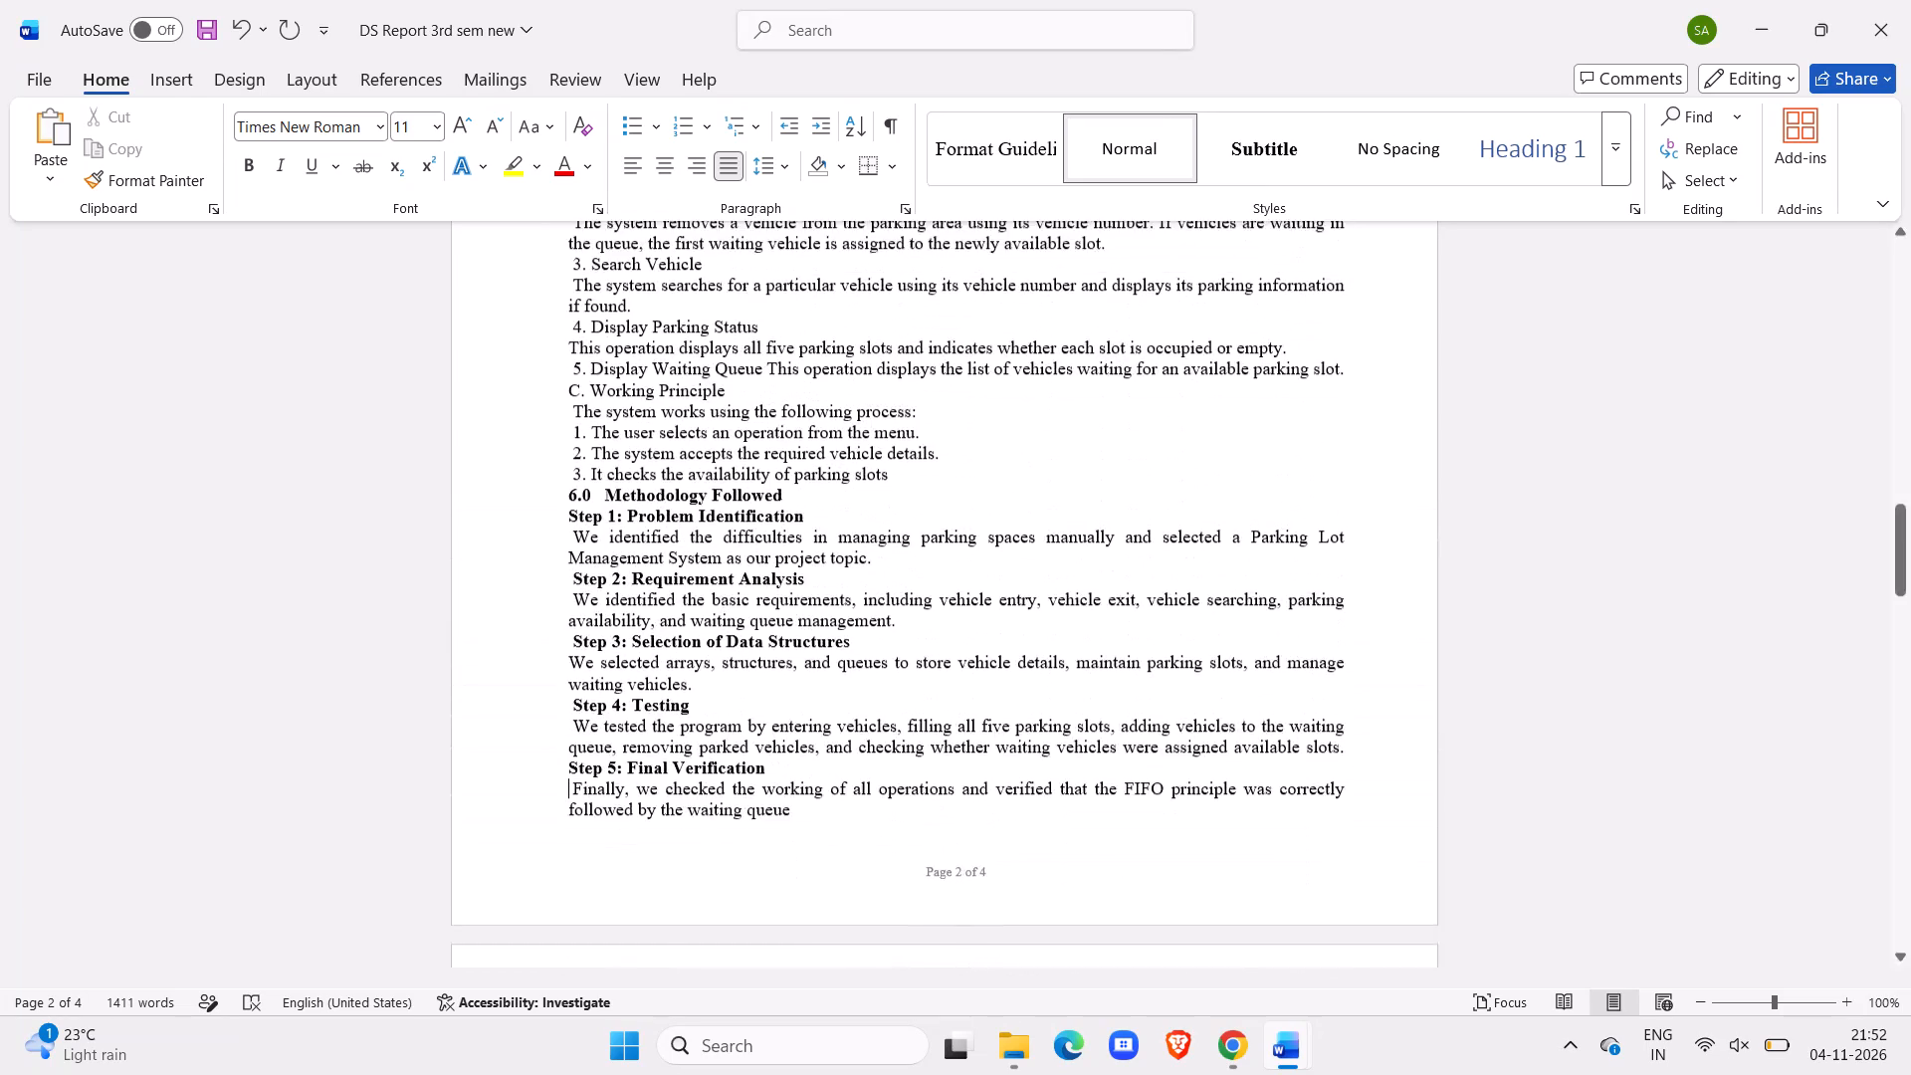
scroll(884, 358, up, 3)
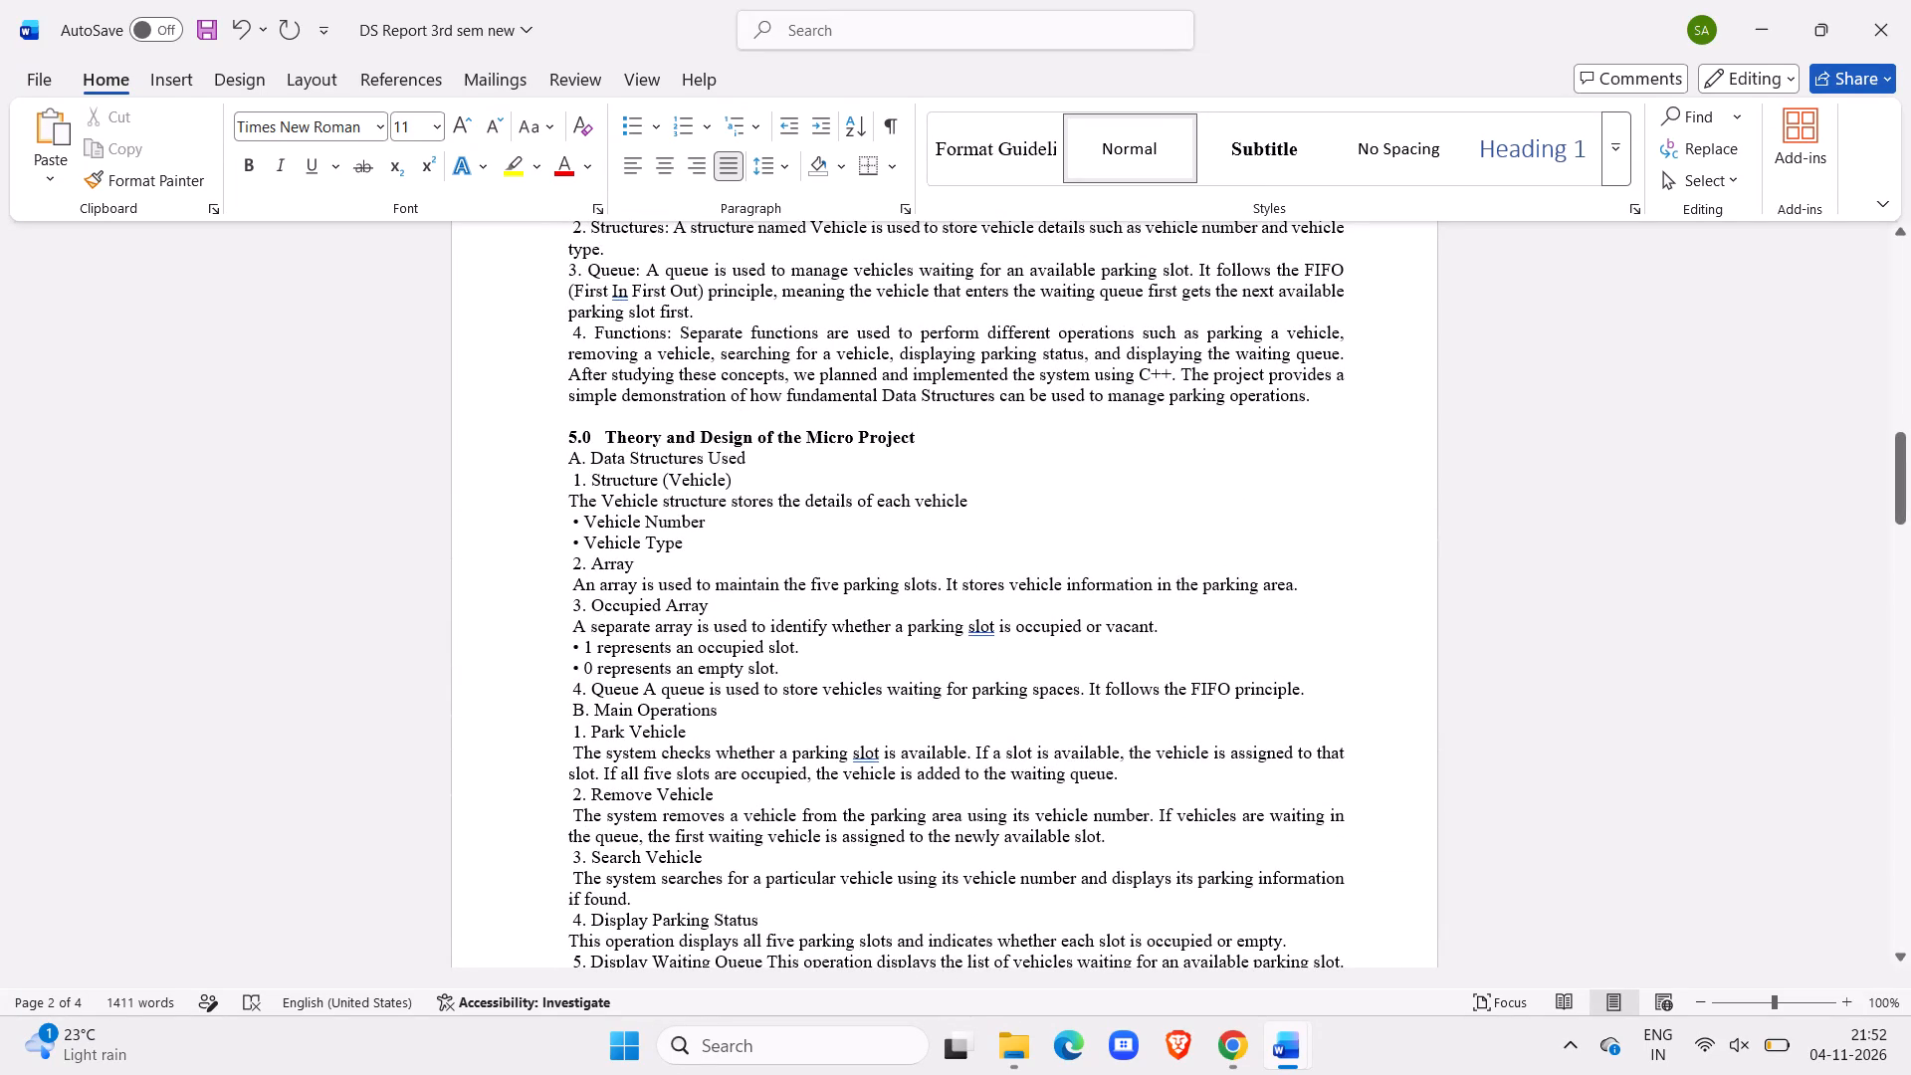
scroll(654, 658, down, 2)
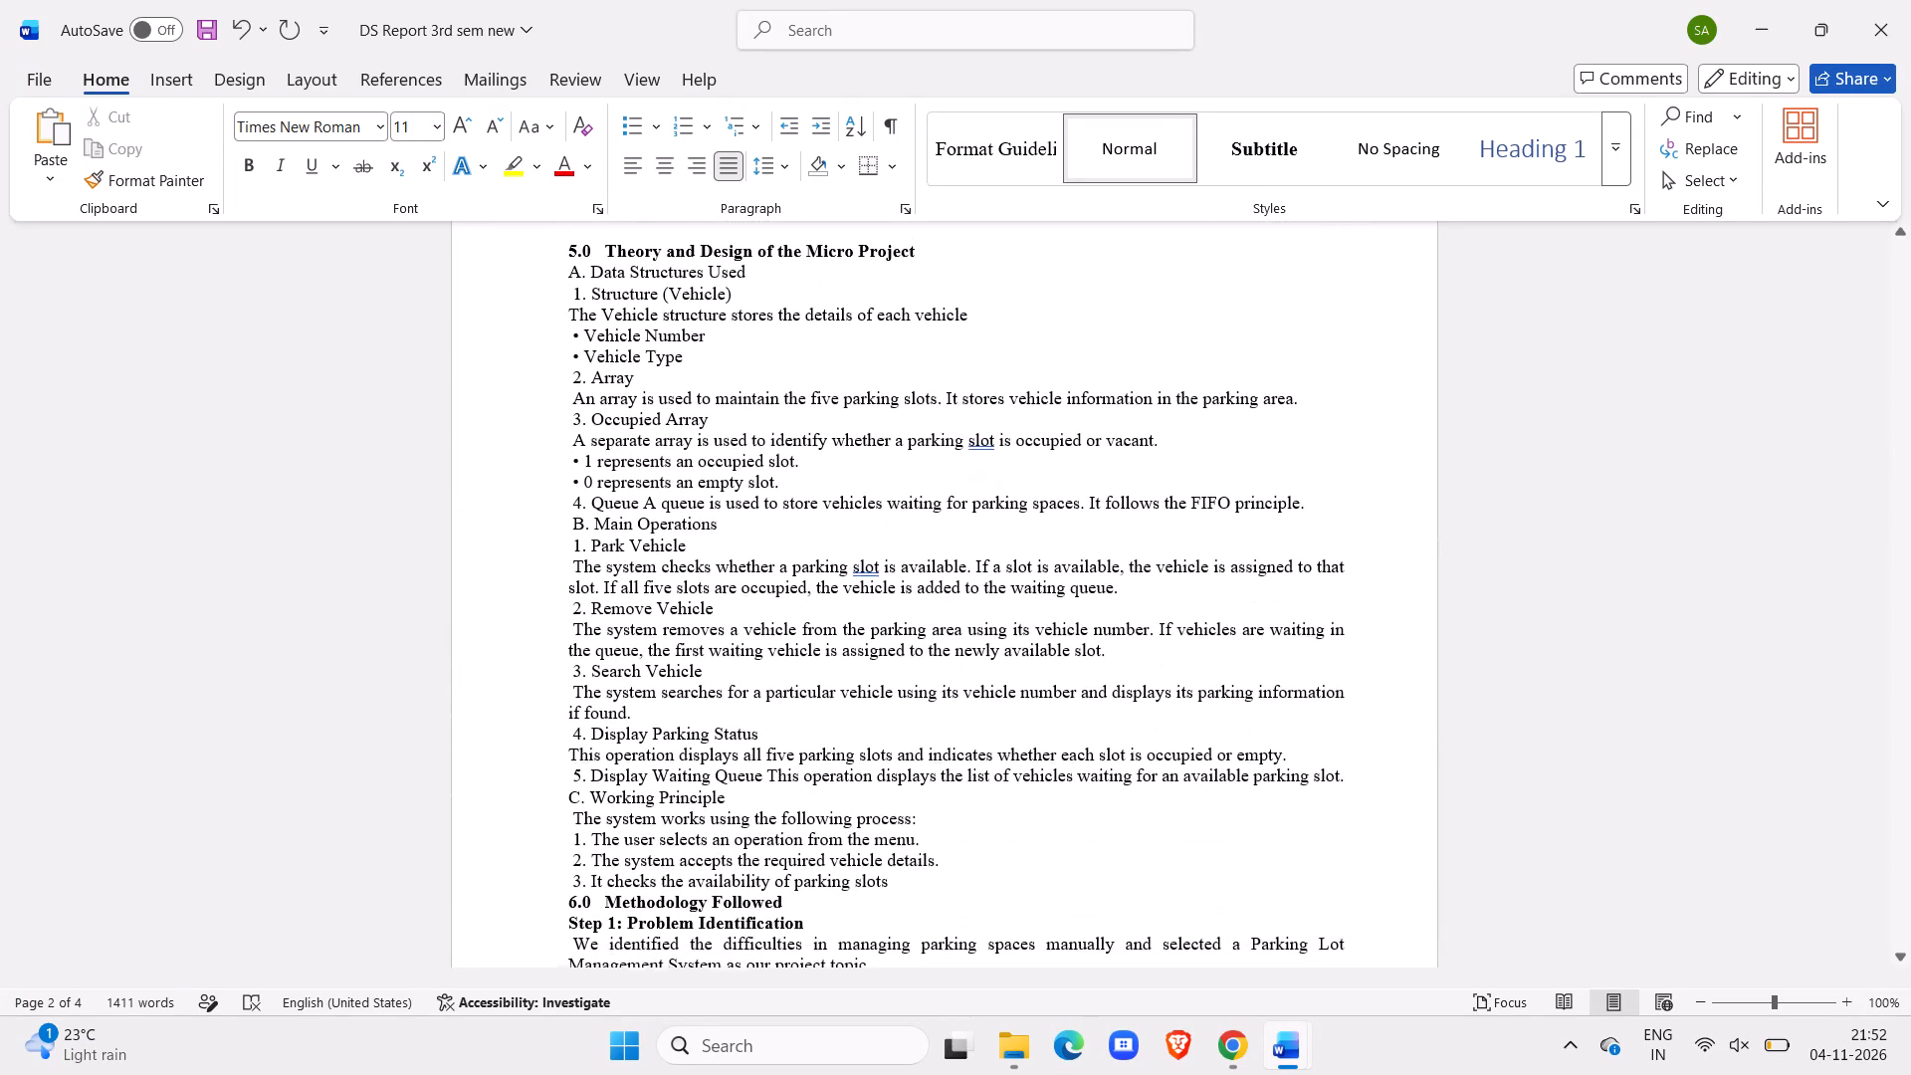
scroll(654, 658, down, 1)
scroll(644, 567, up, 1)
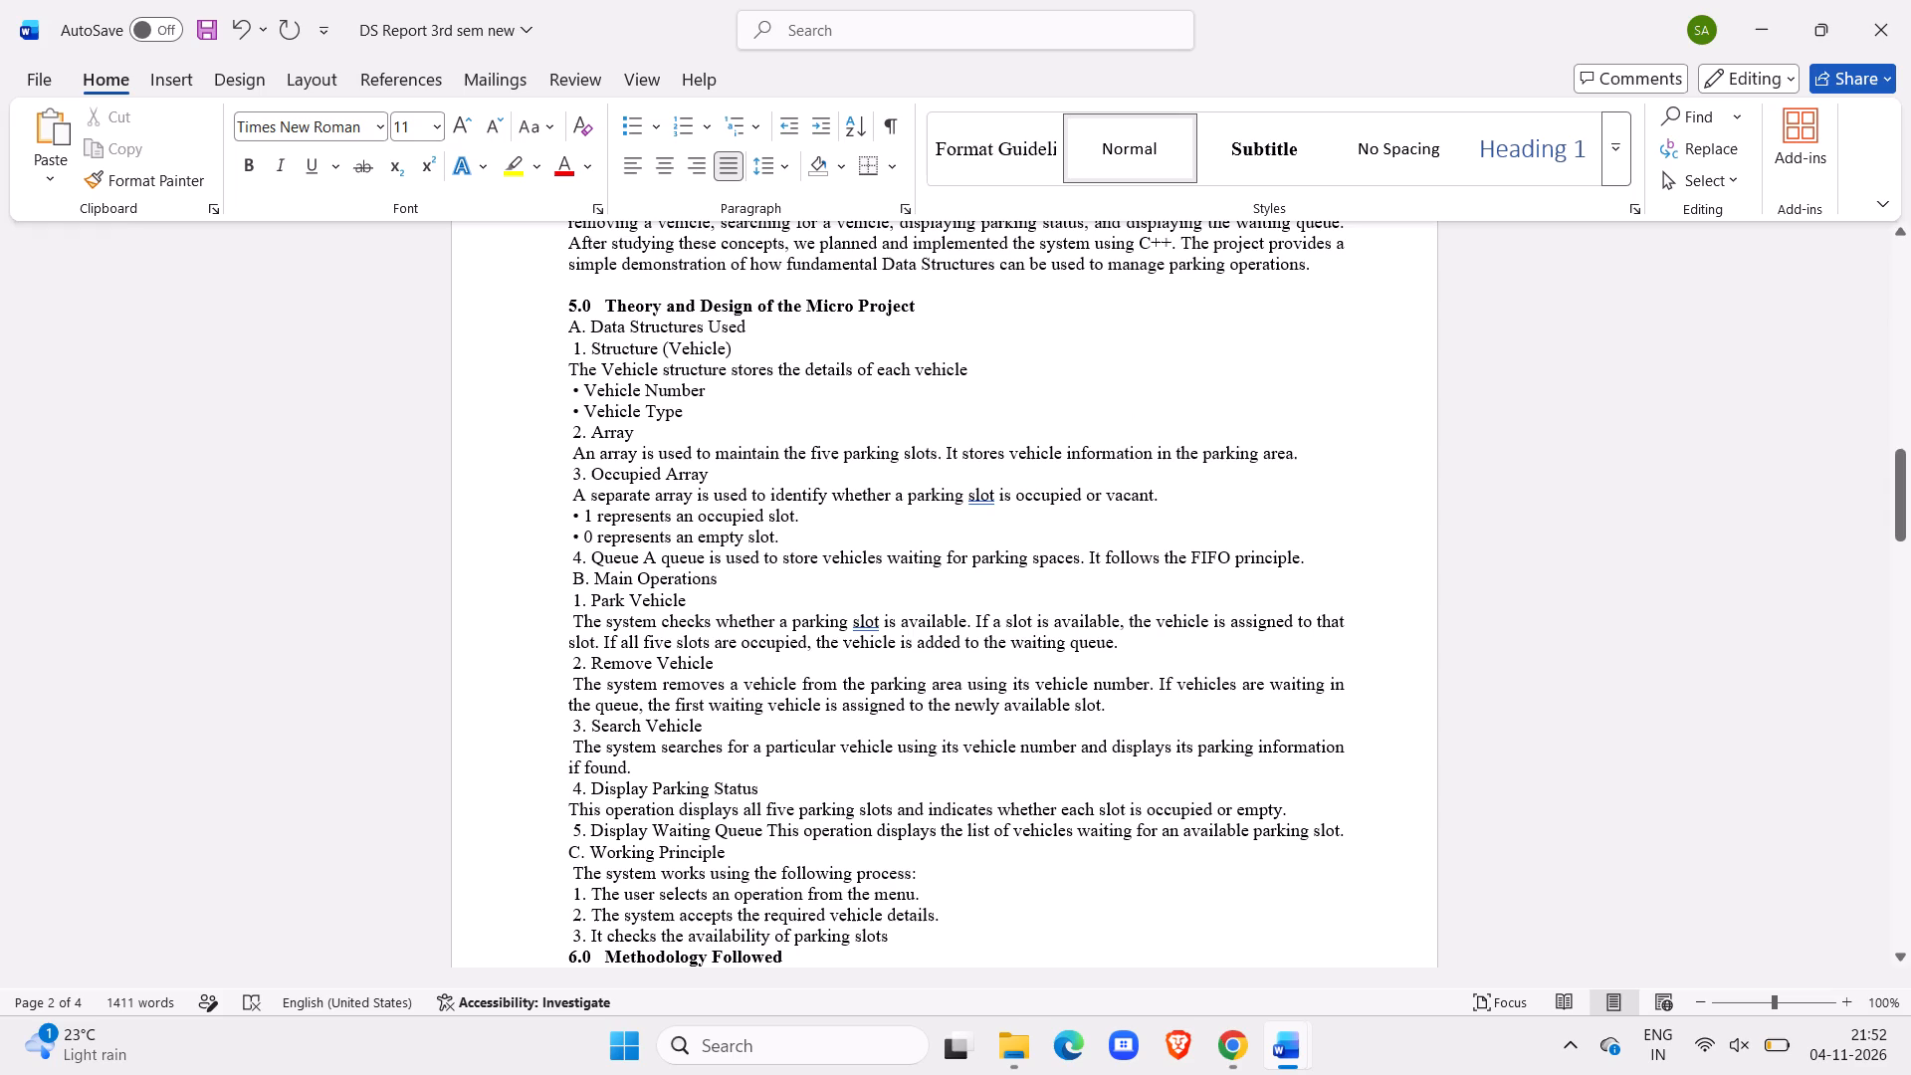
scroll(587, 447, down, 2)
scroll(587, 447, up, 1)
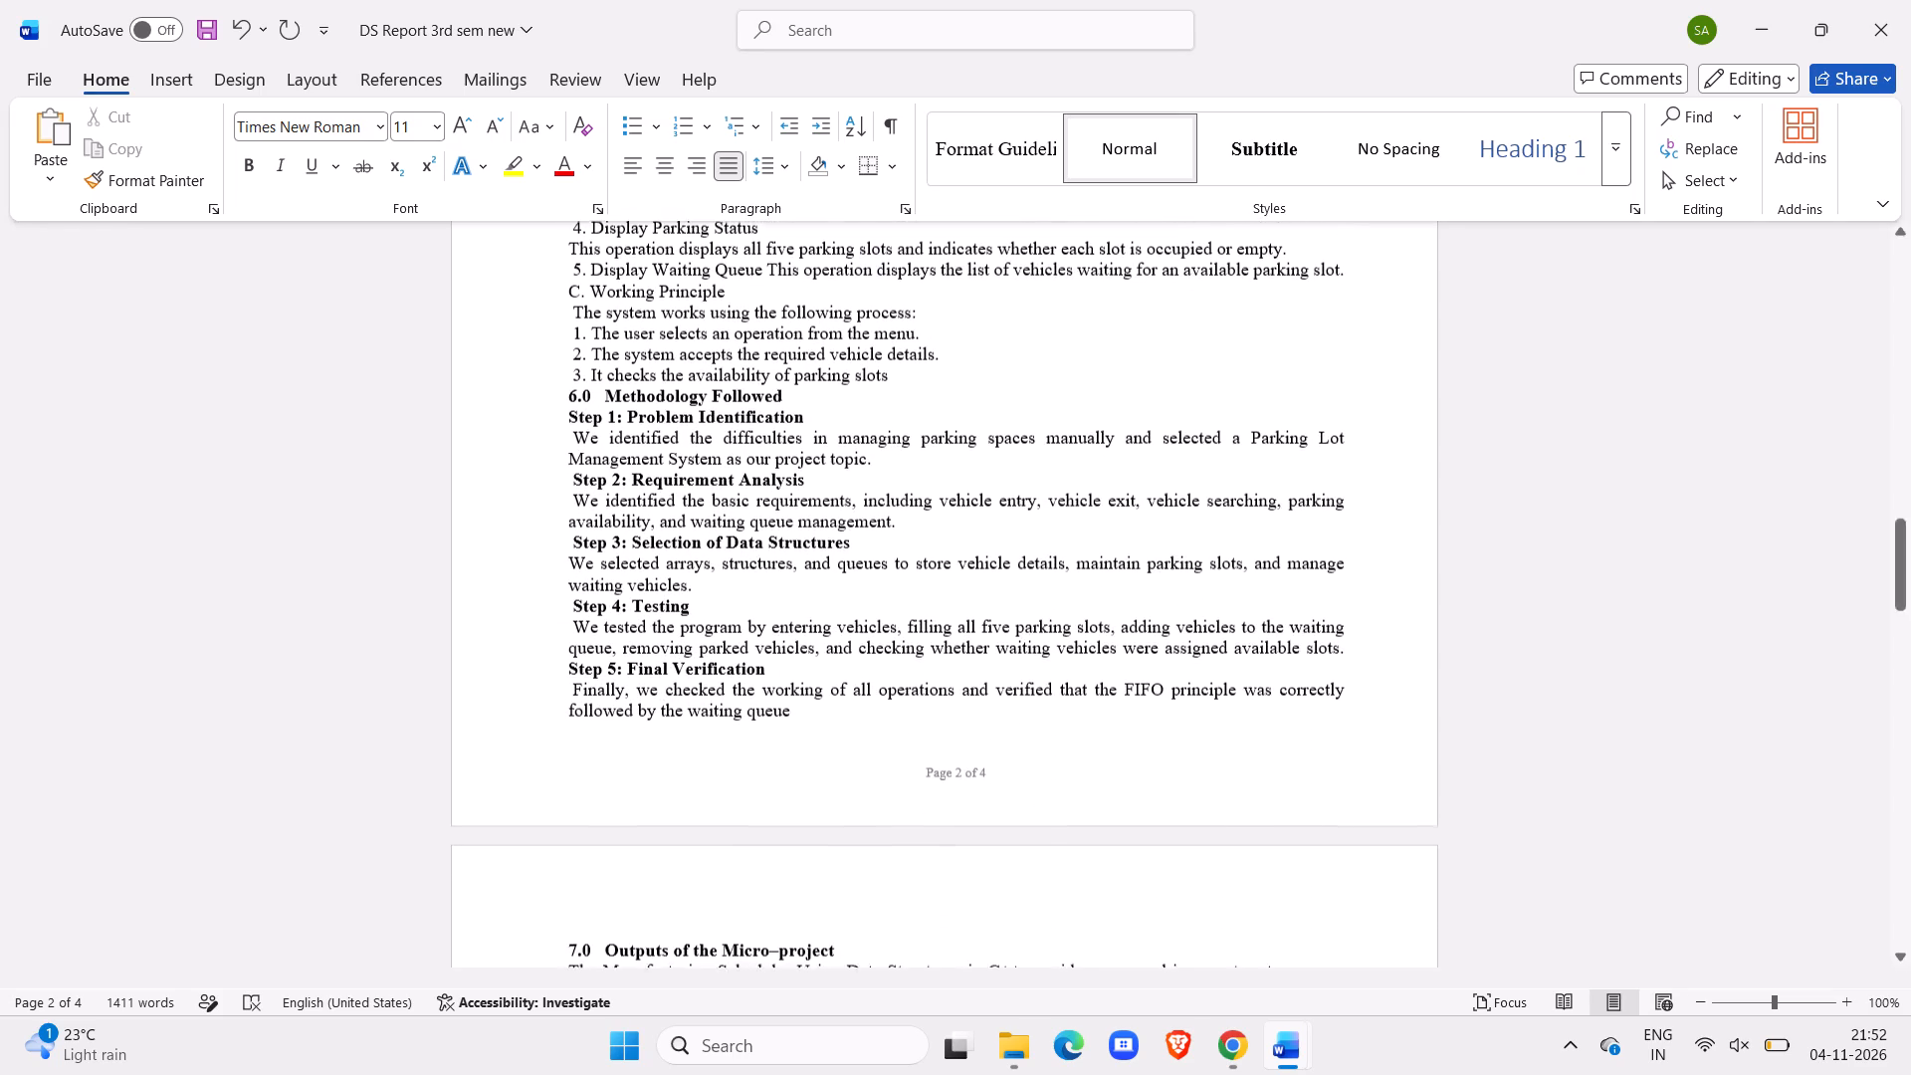
scroll(587, 447, up, 1)
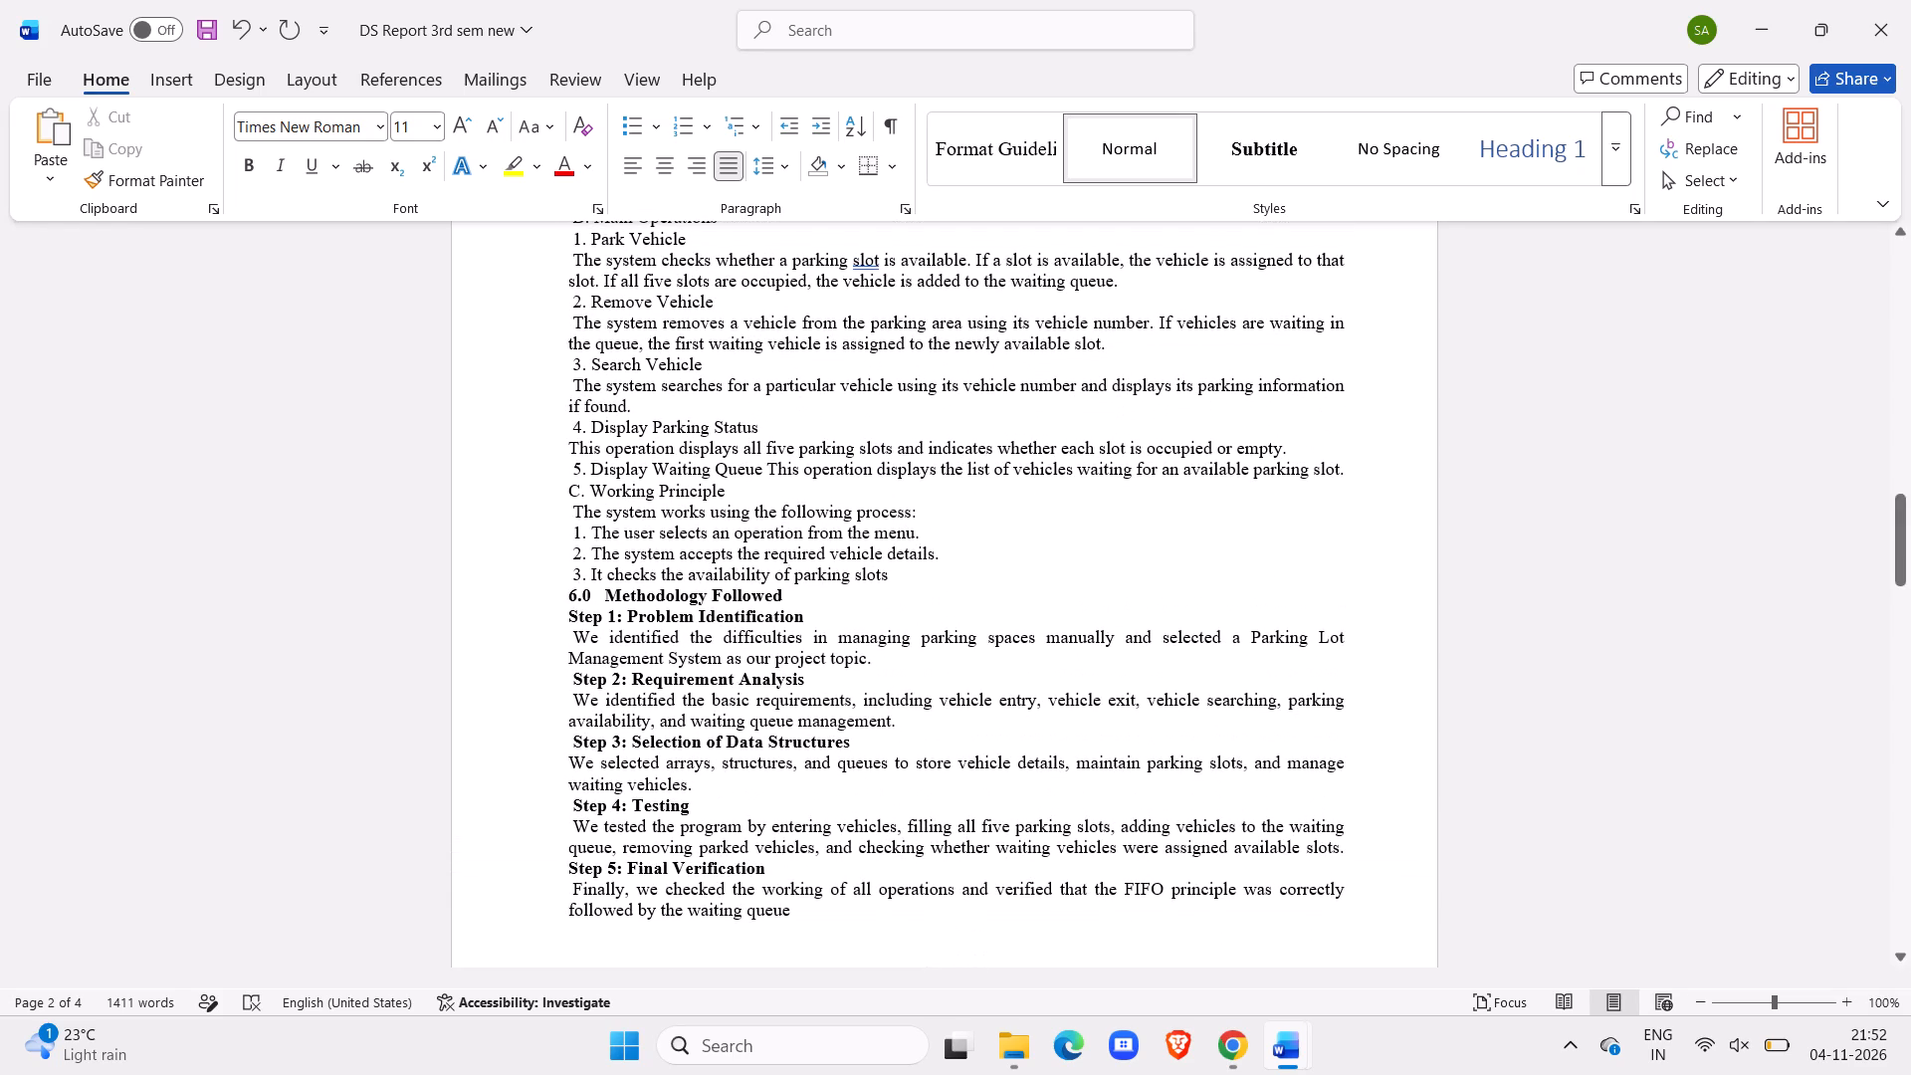
scroll(587, 447, up, 3)
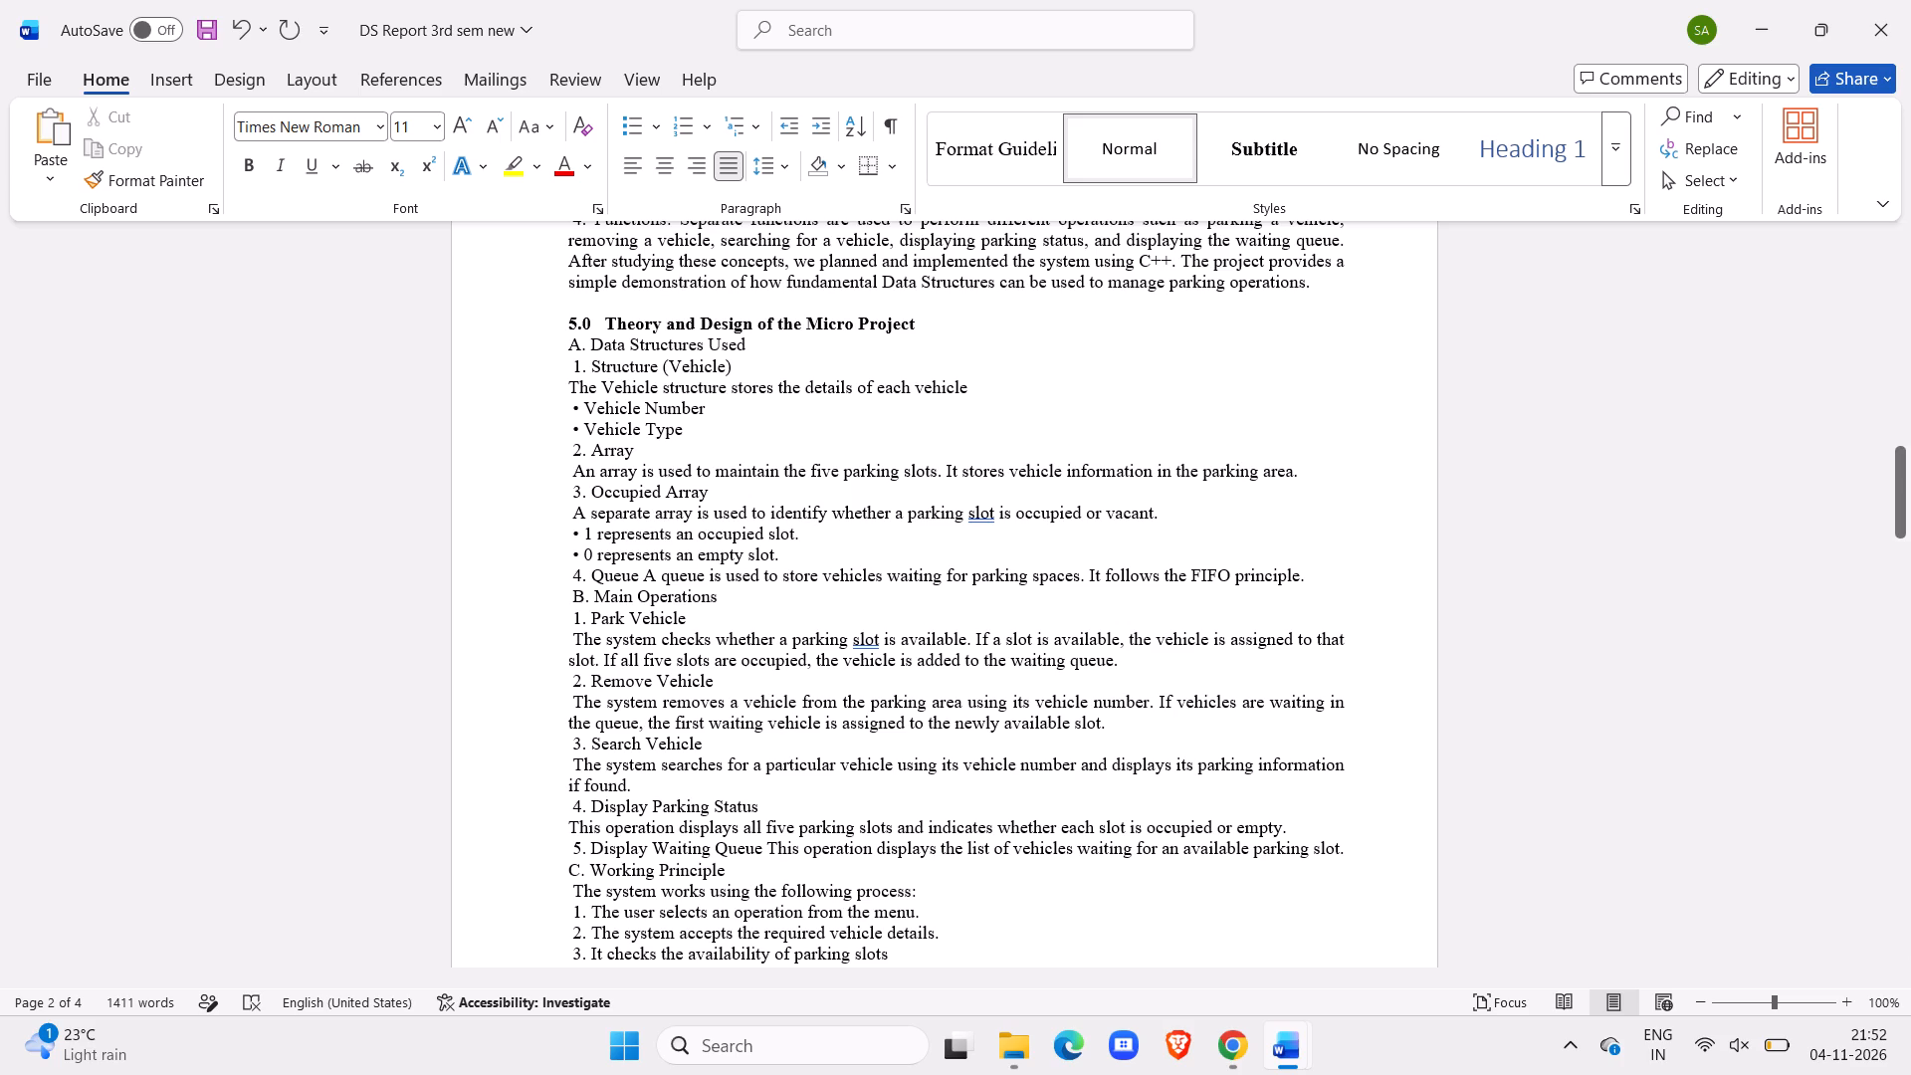
Delete the C. Working Principle subsection with its numbered list from section 5.0, leaving a blank line before 6.0 Methodology Followed.
scroll(603, 591, down, 1)
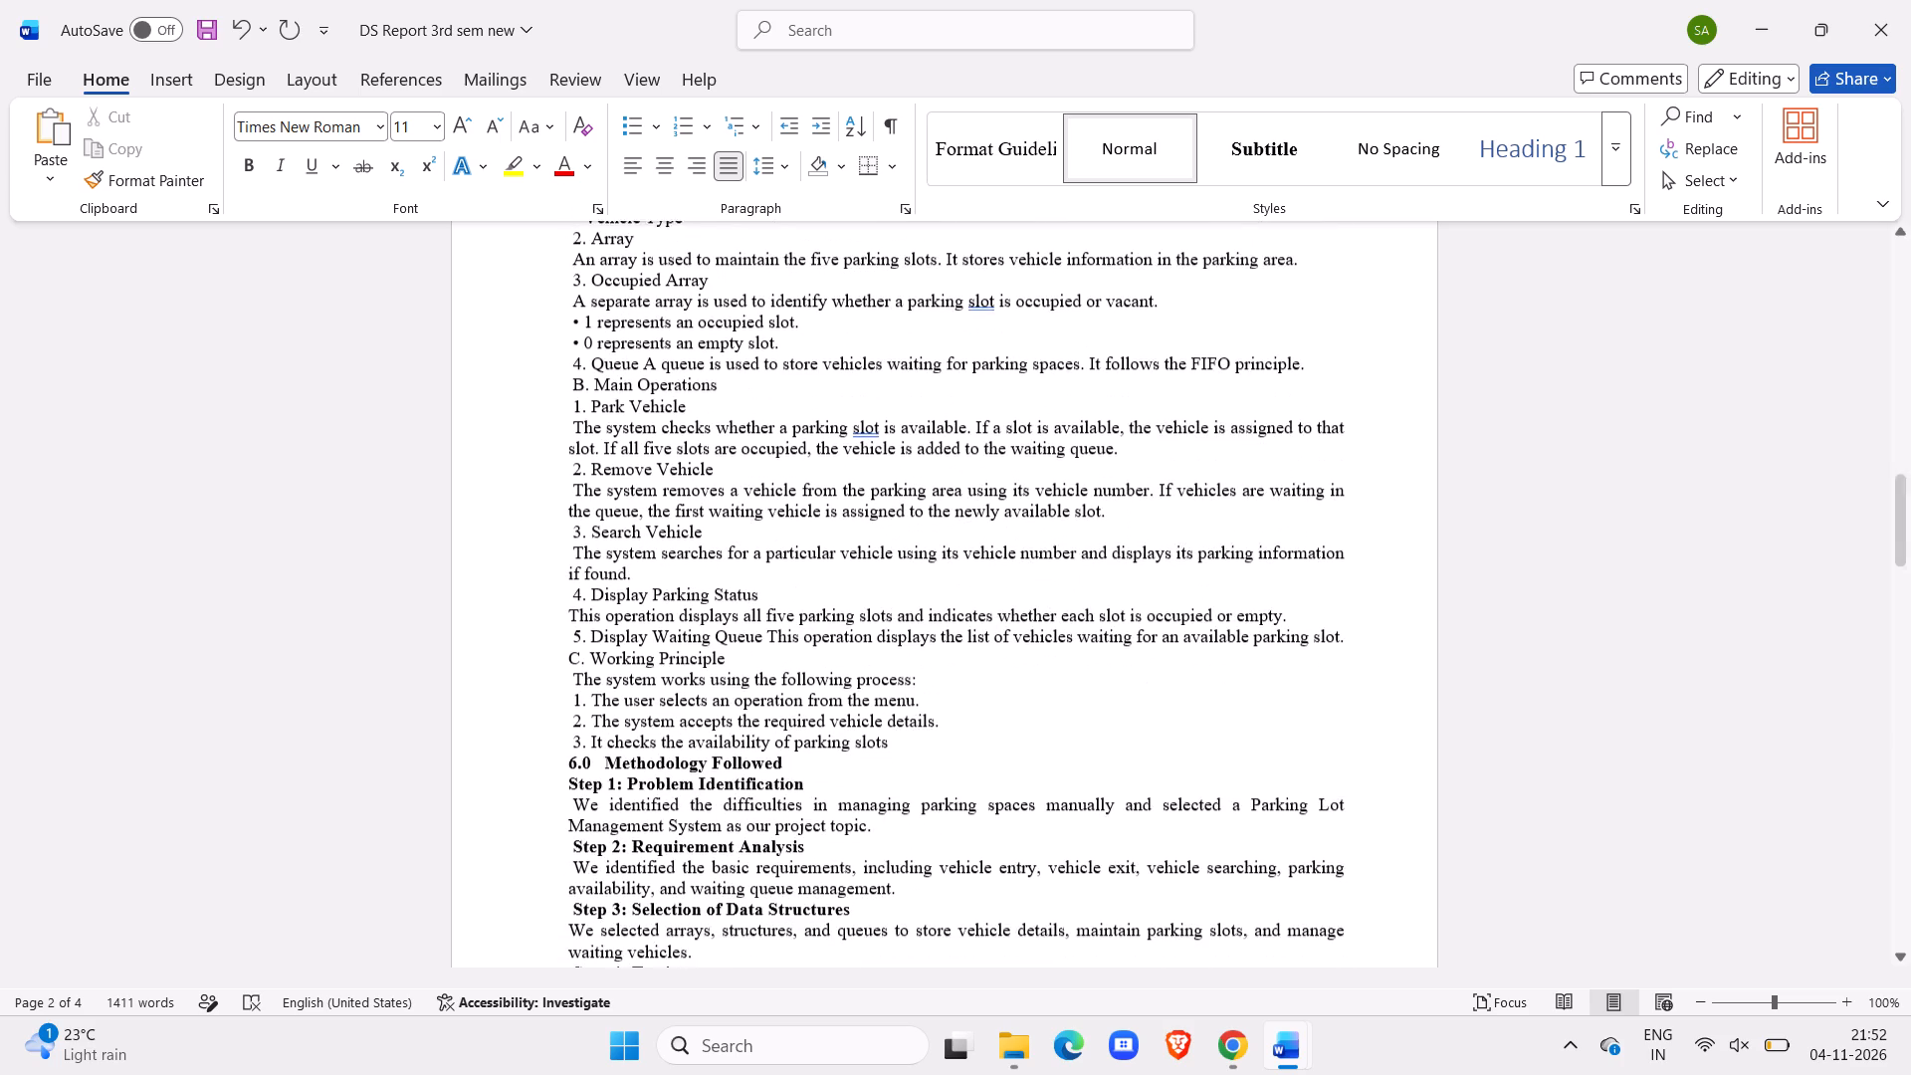
scroll(603, 591, down, 1)
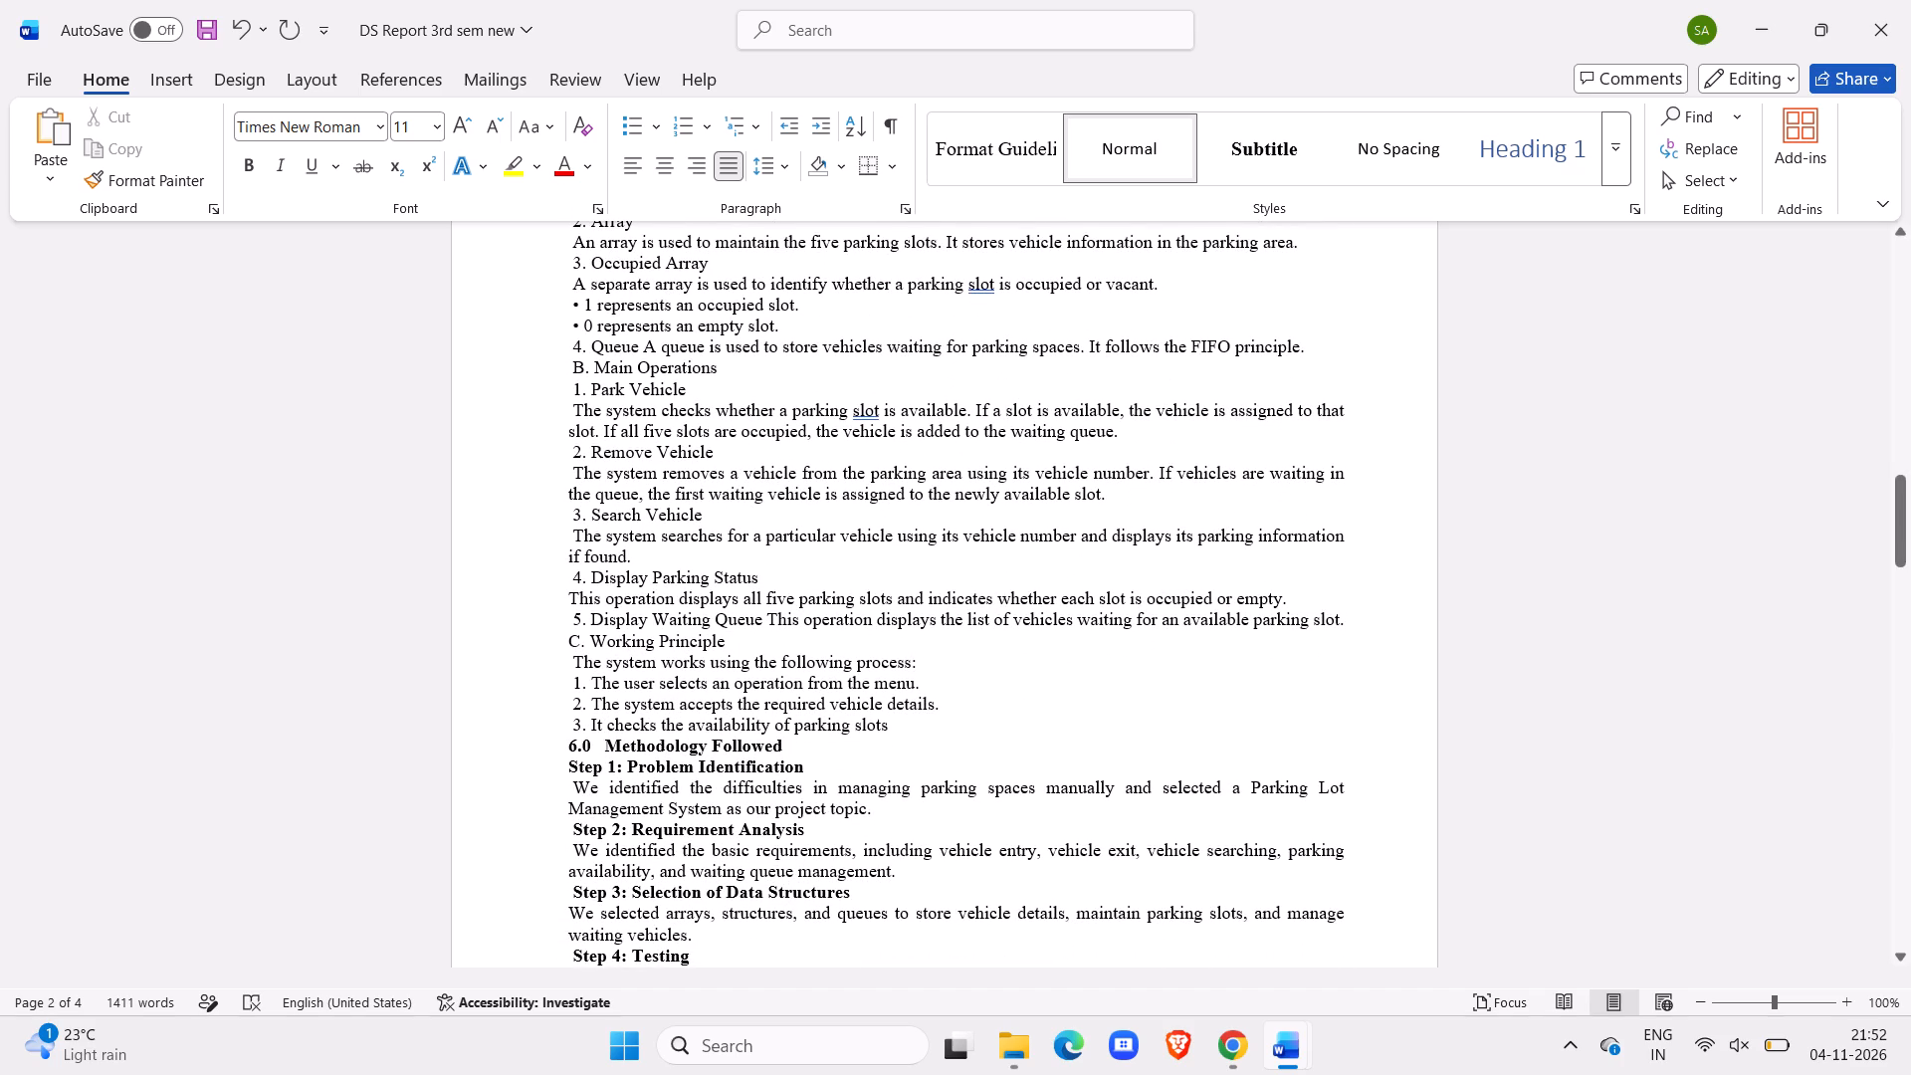
drag(571, 643, 905, 729)
key(BackSpace)
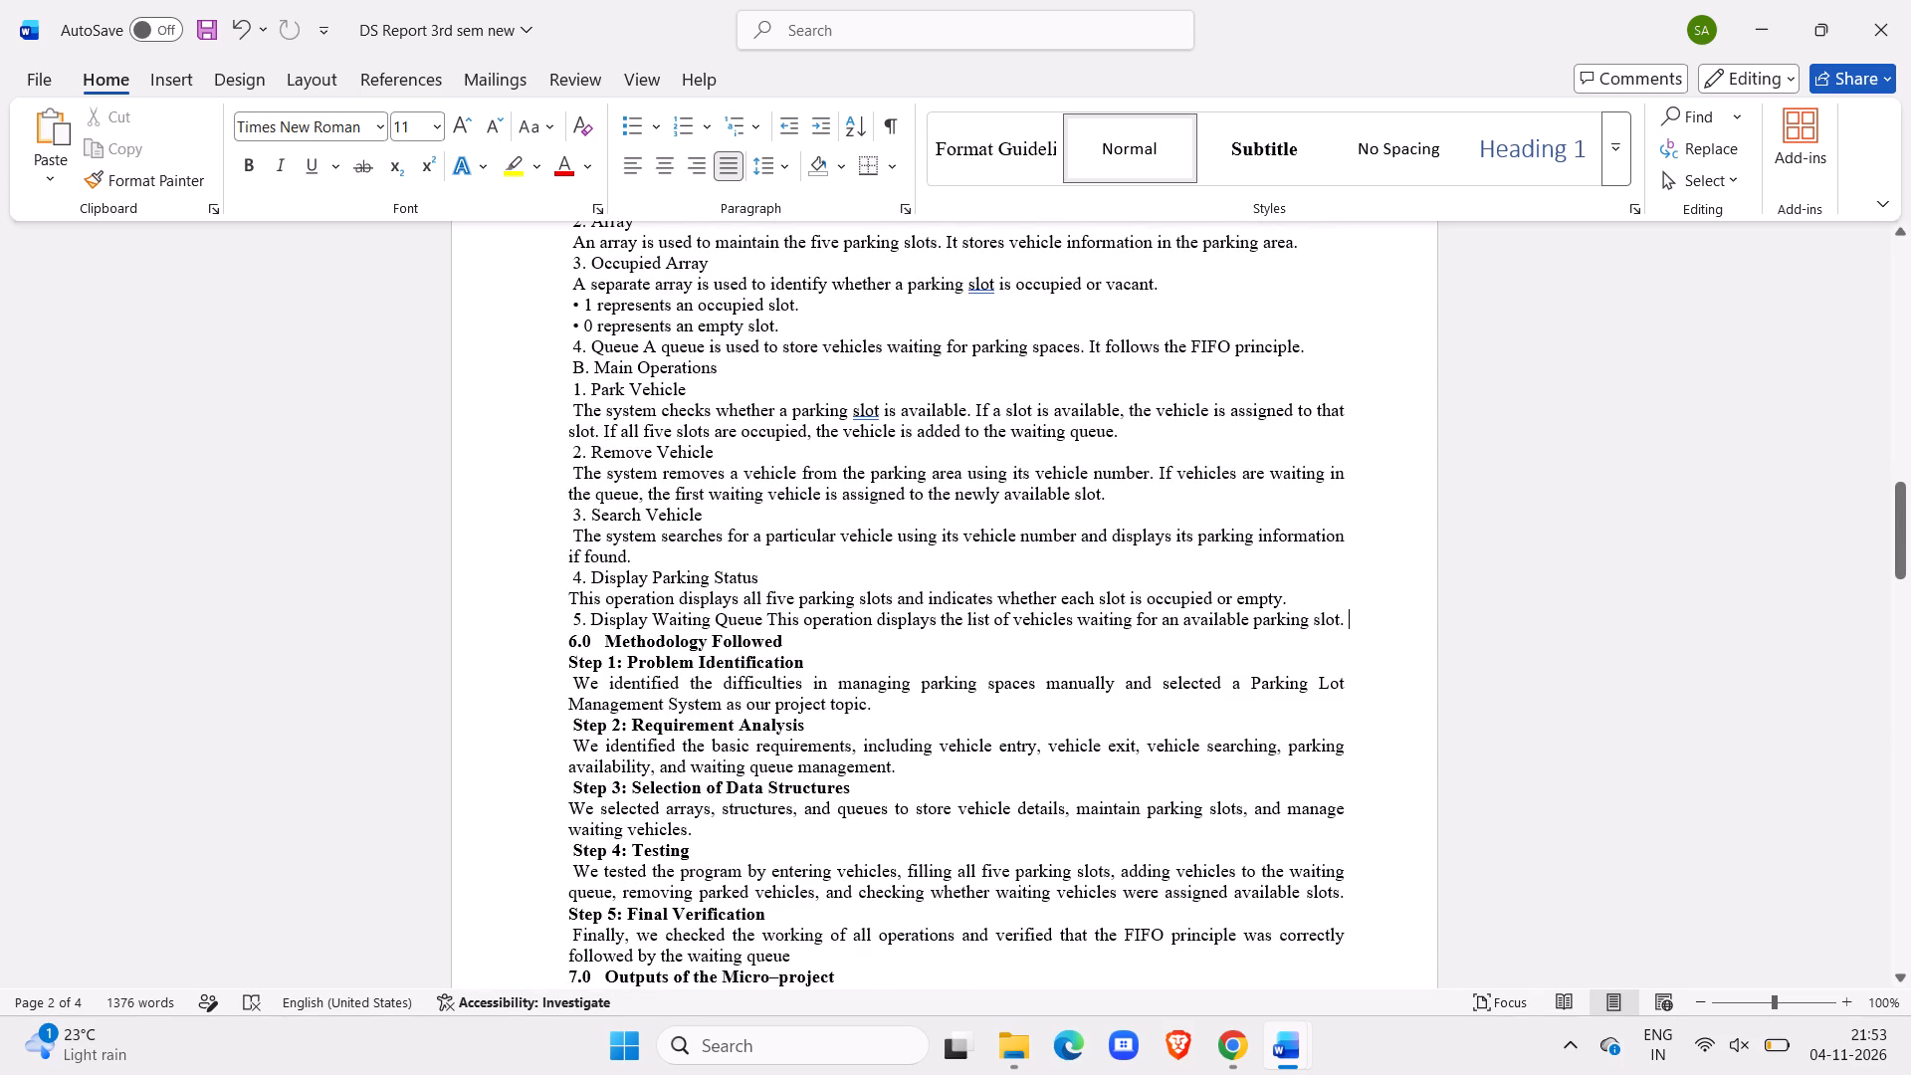
key(Return)
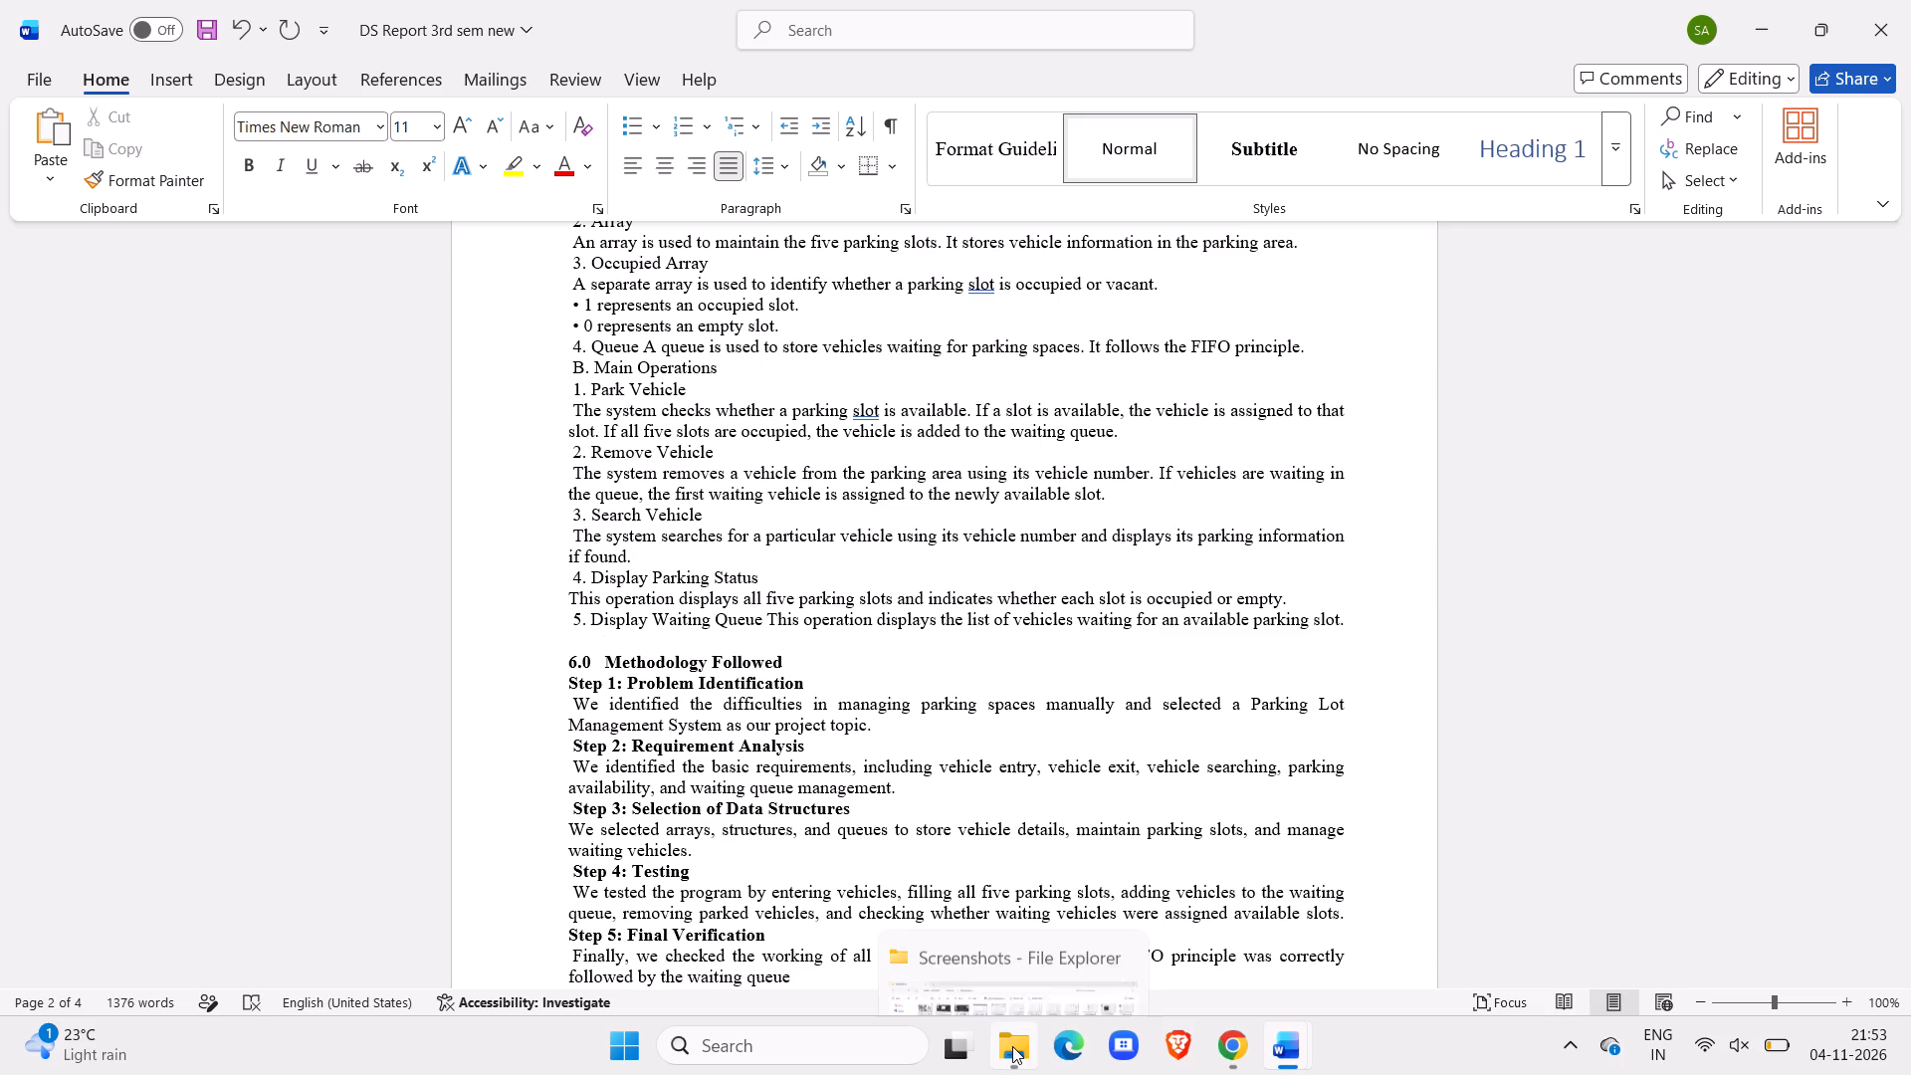
Switch to File Explorer and look through the Gallery for the captured OneCompiler code screenshots.
click(971, 939)
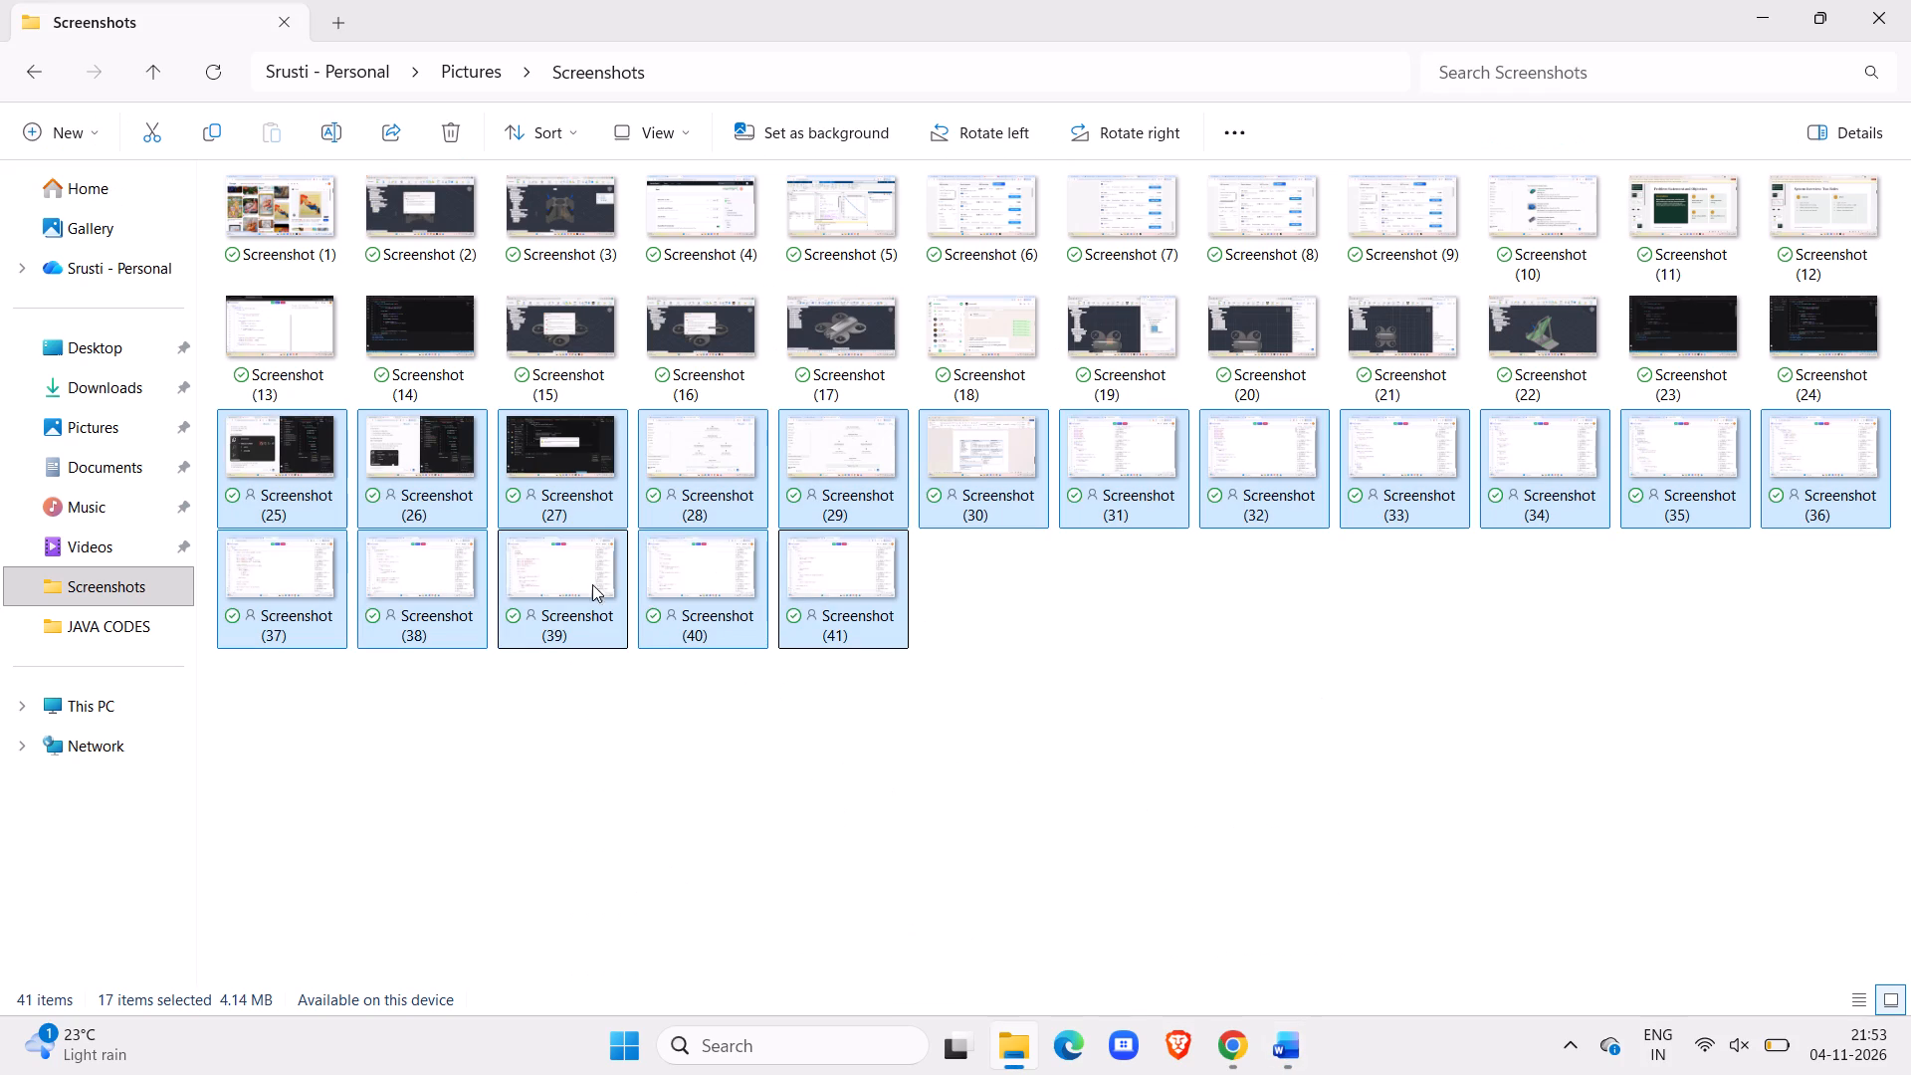
scroll(549, 692, up, 2)
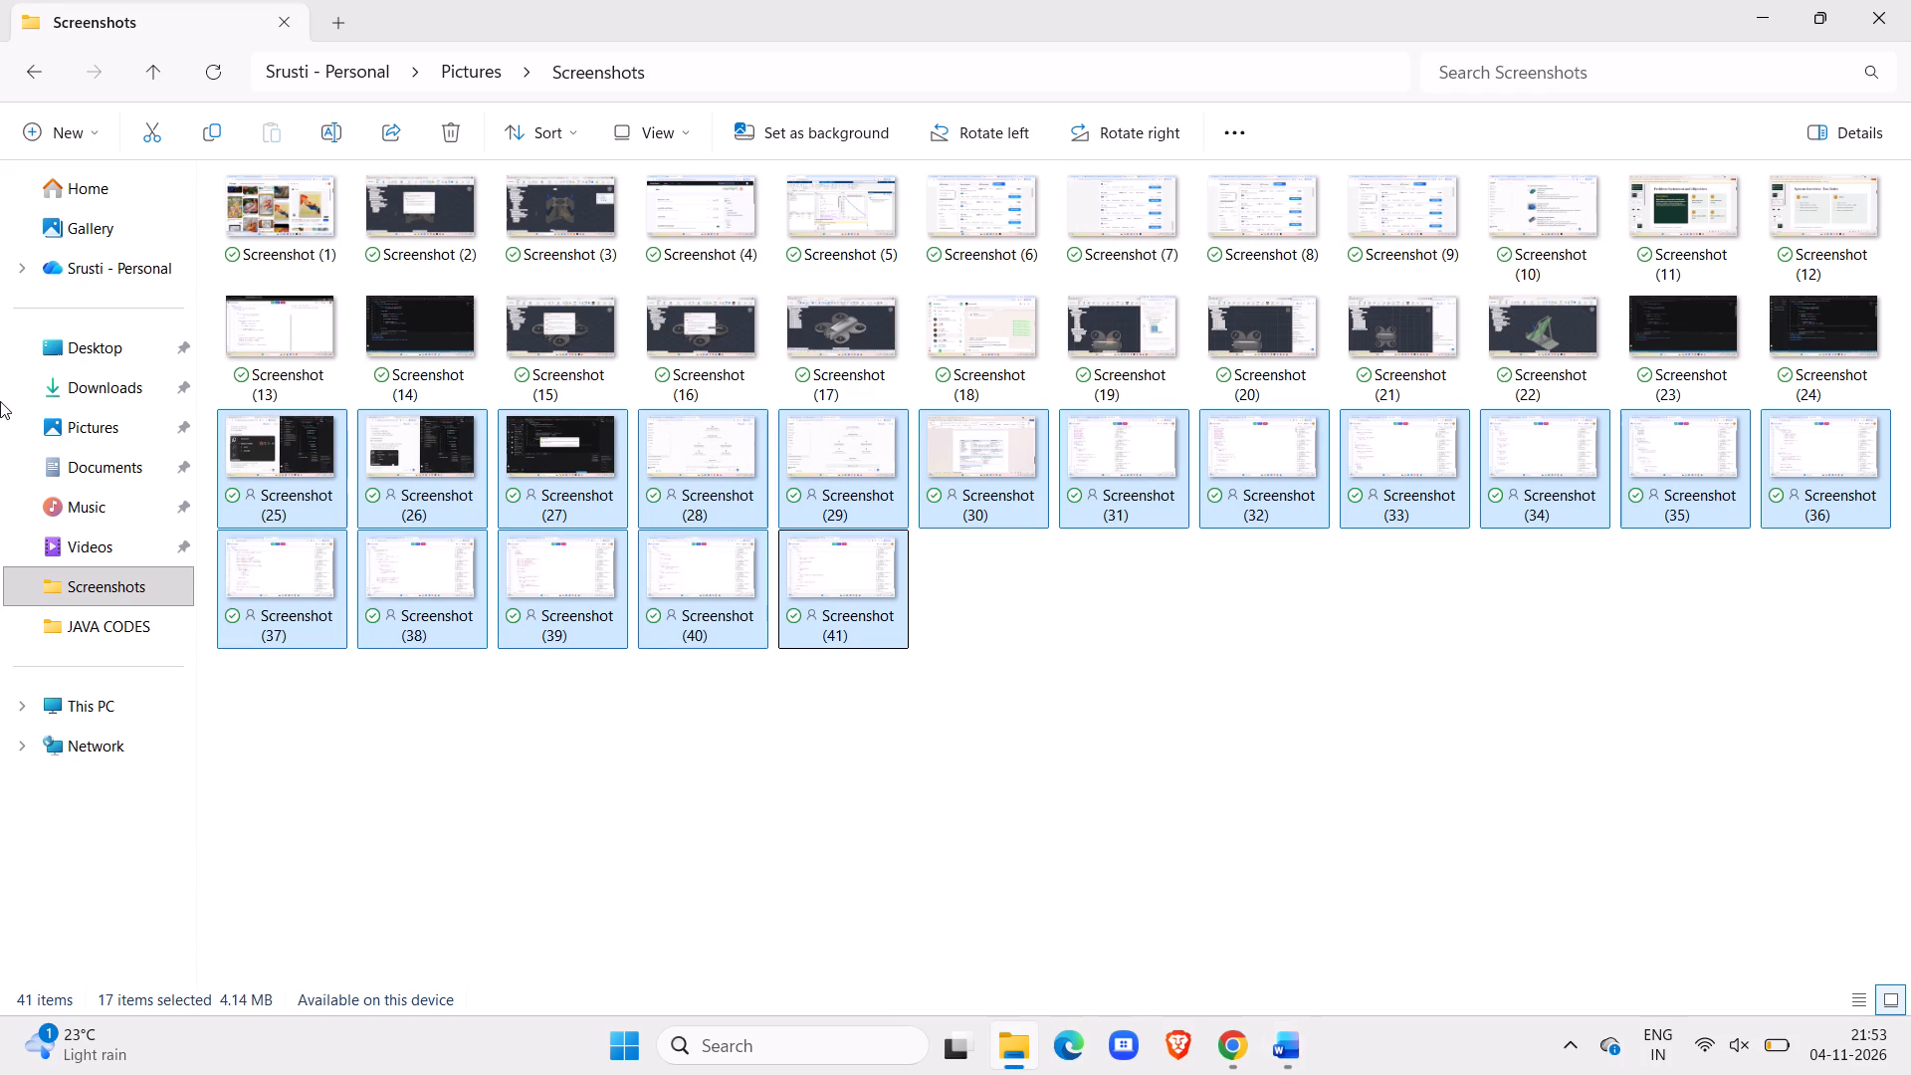
click(84, 227)
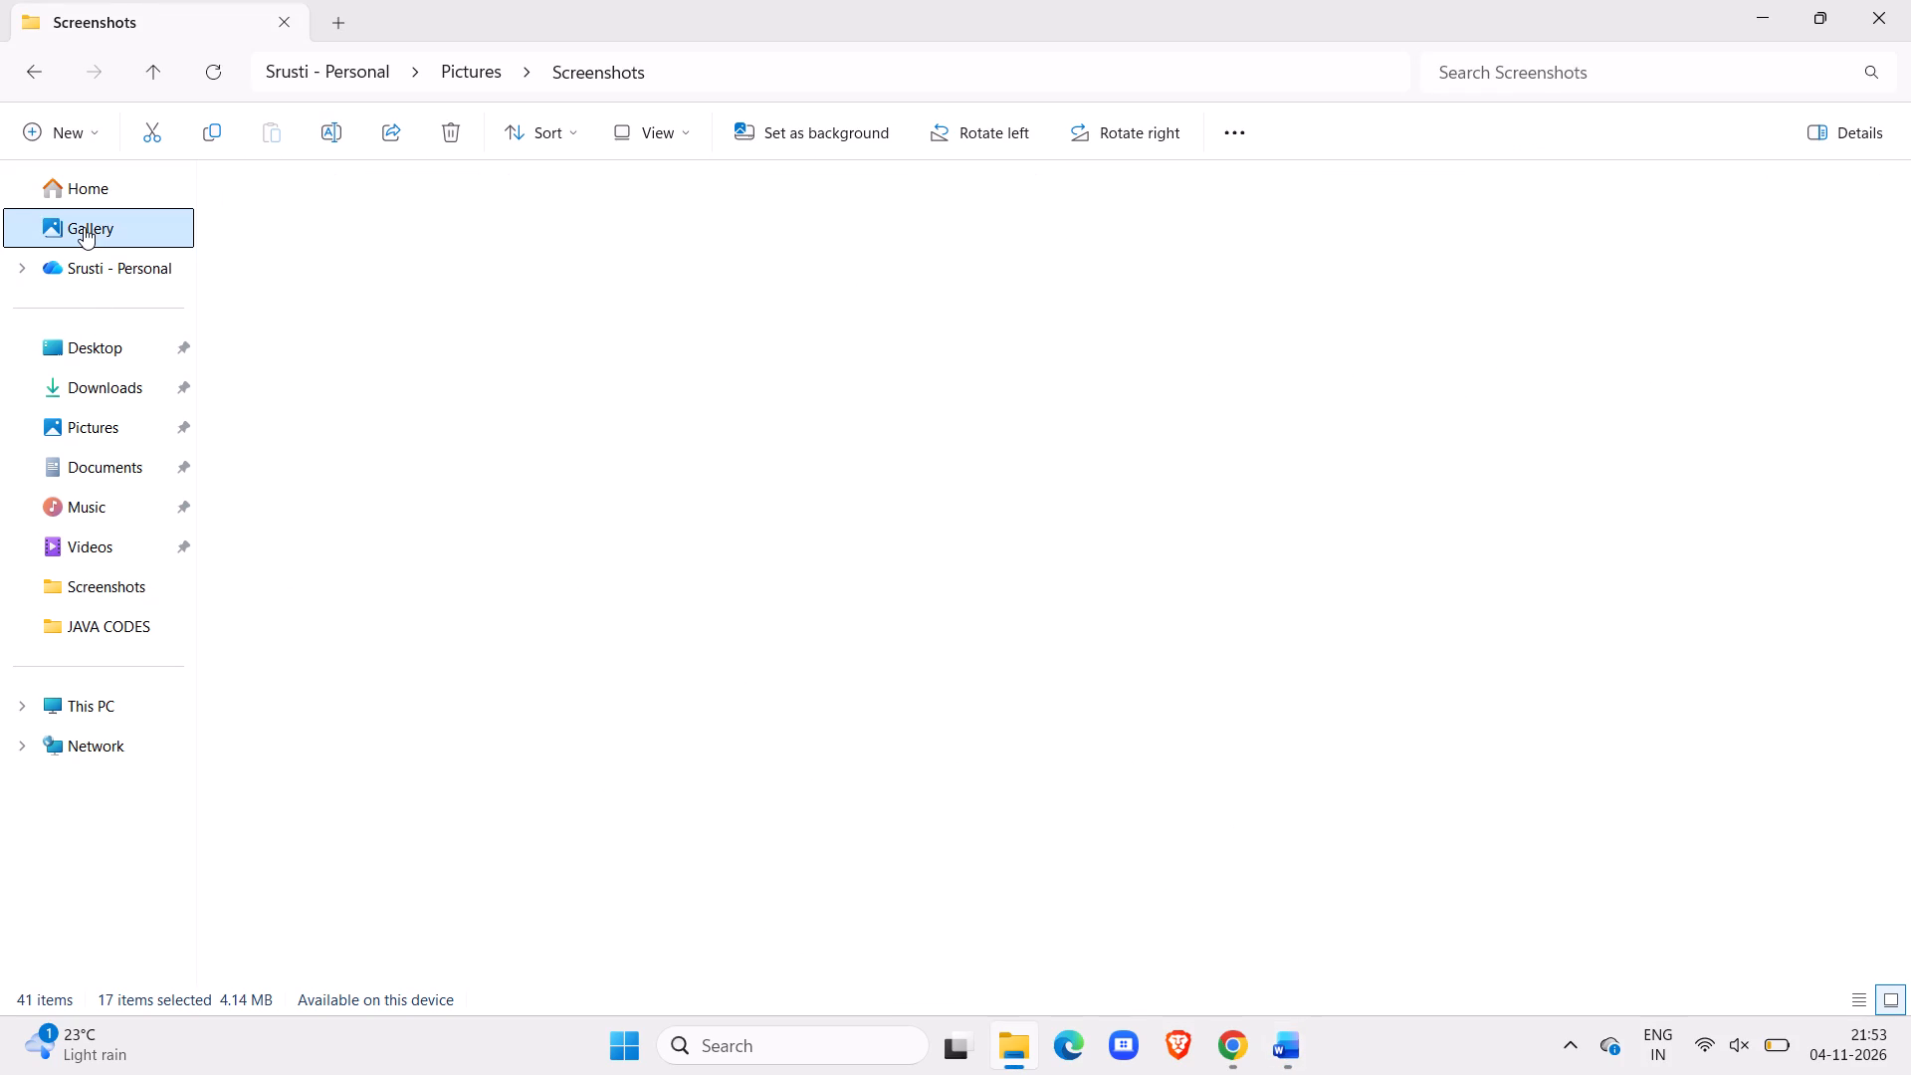
scroll(668, 465, down, 4)
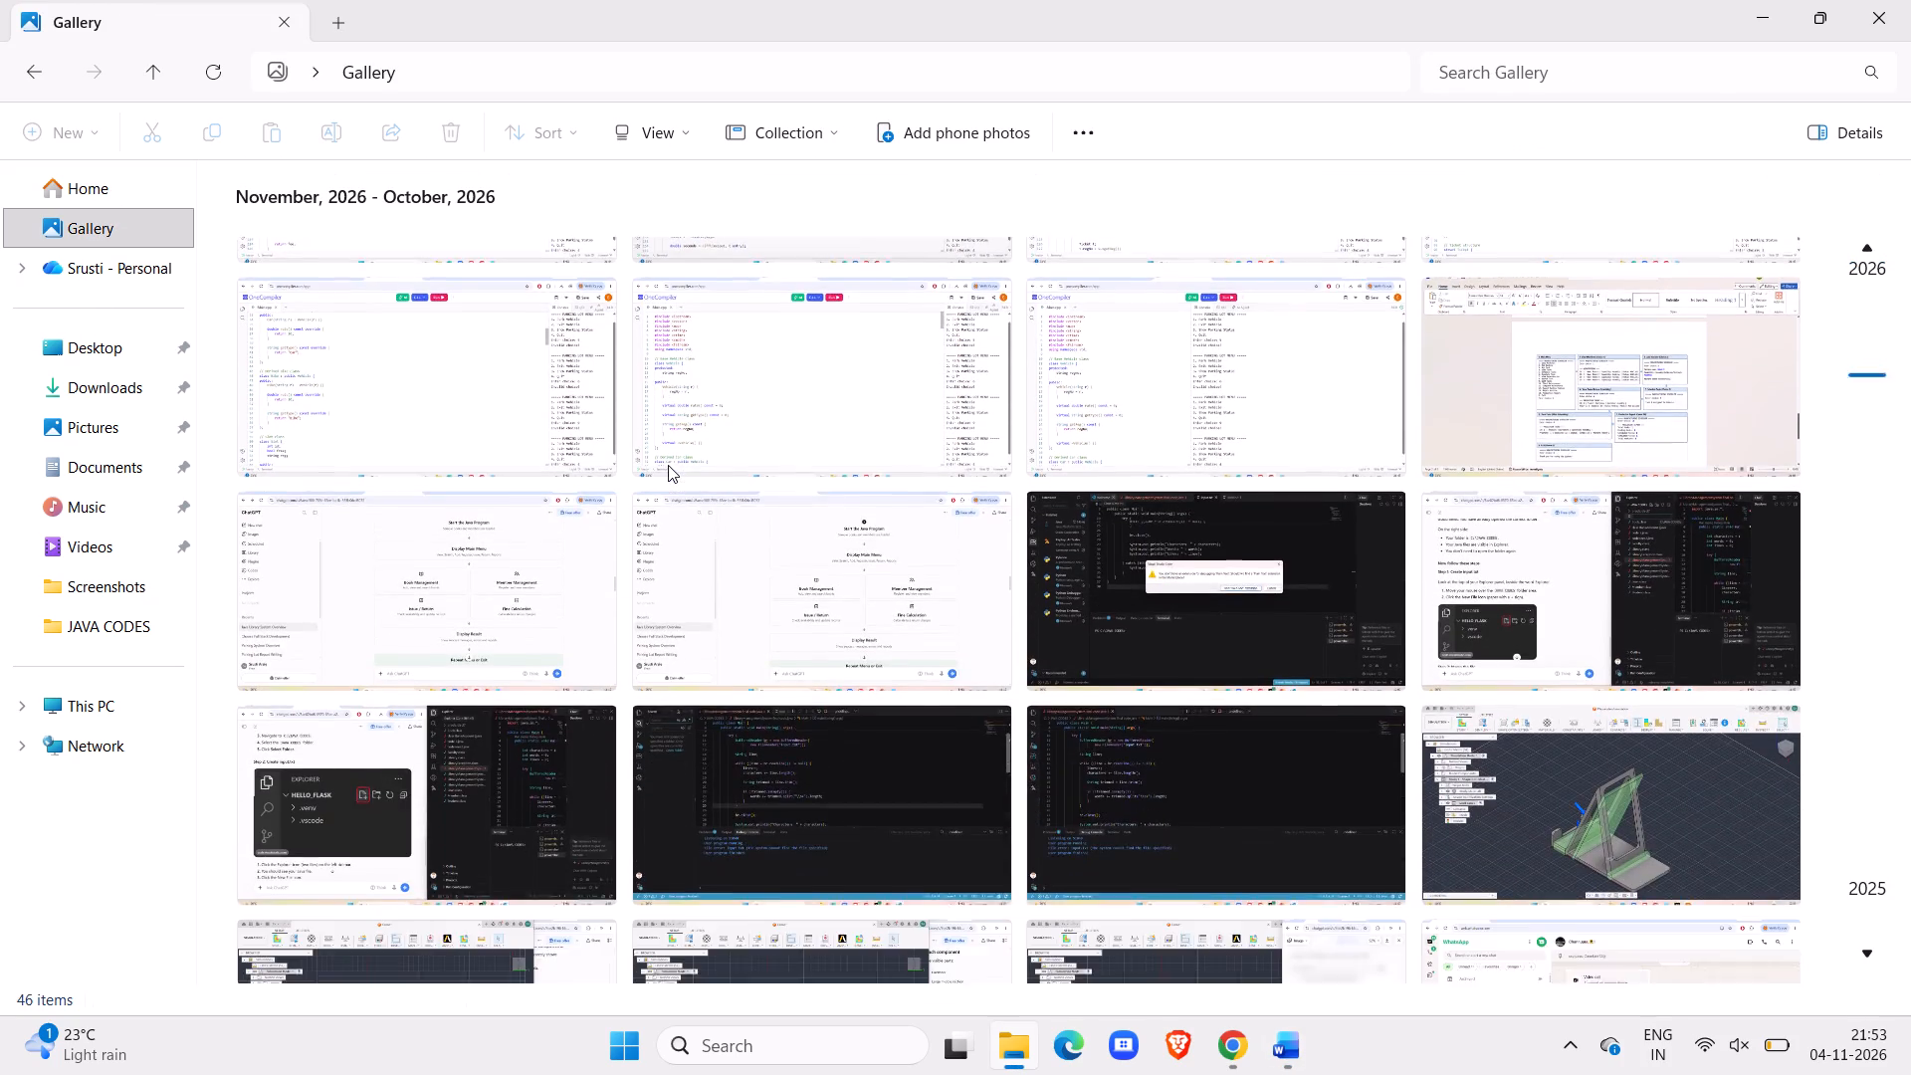
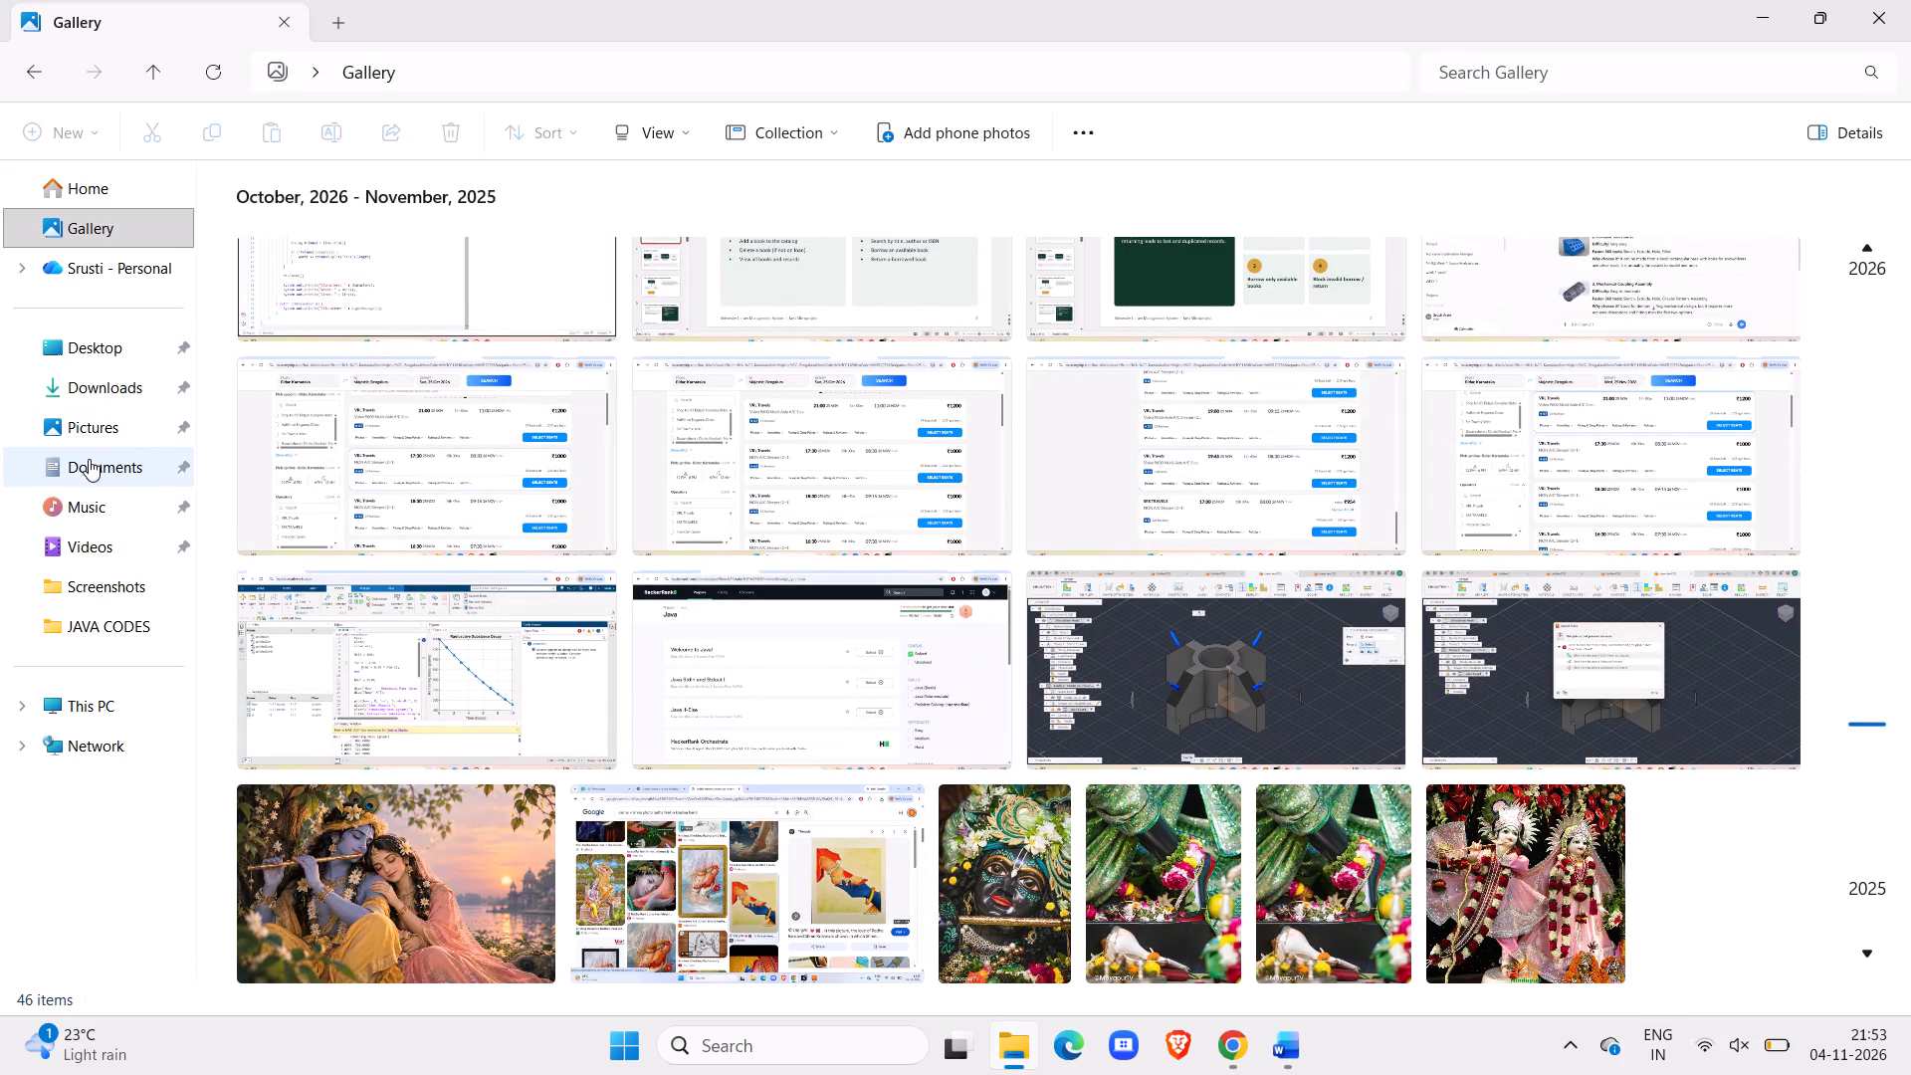
click(109, 370)
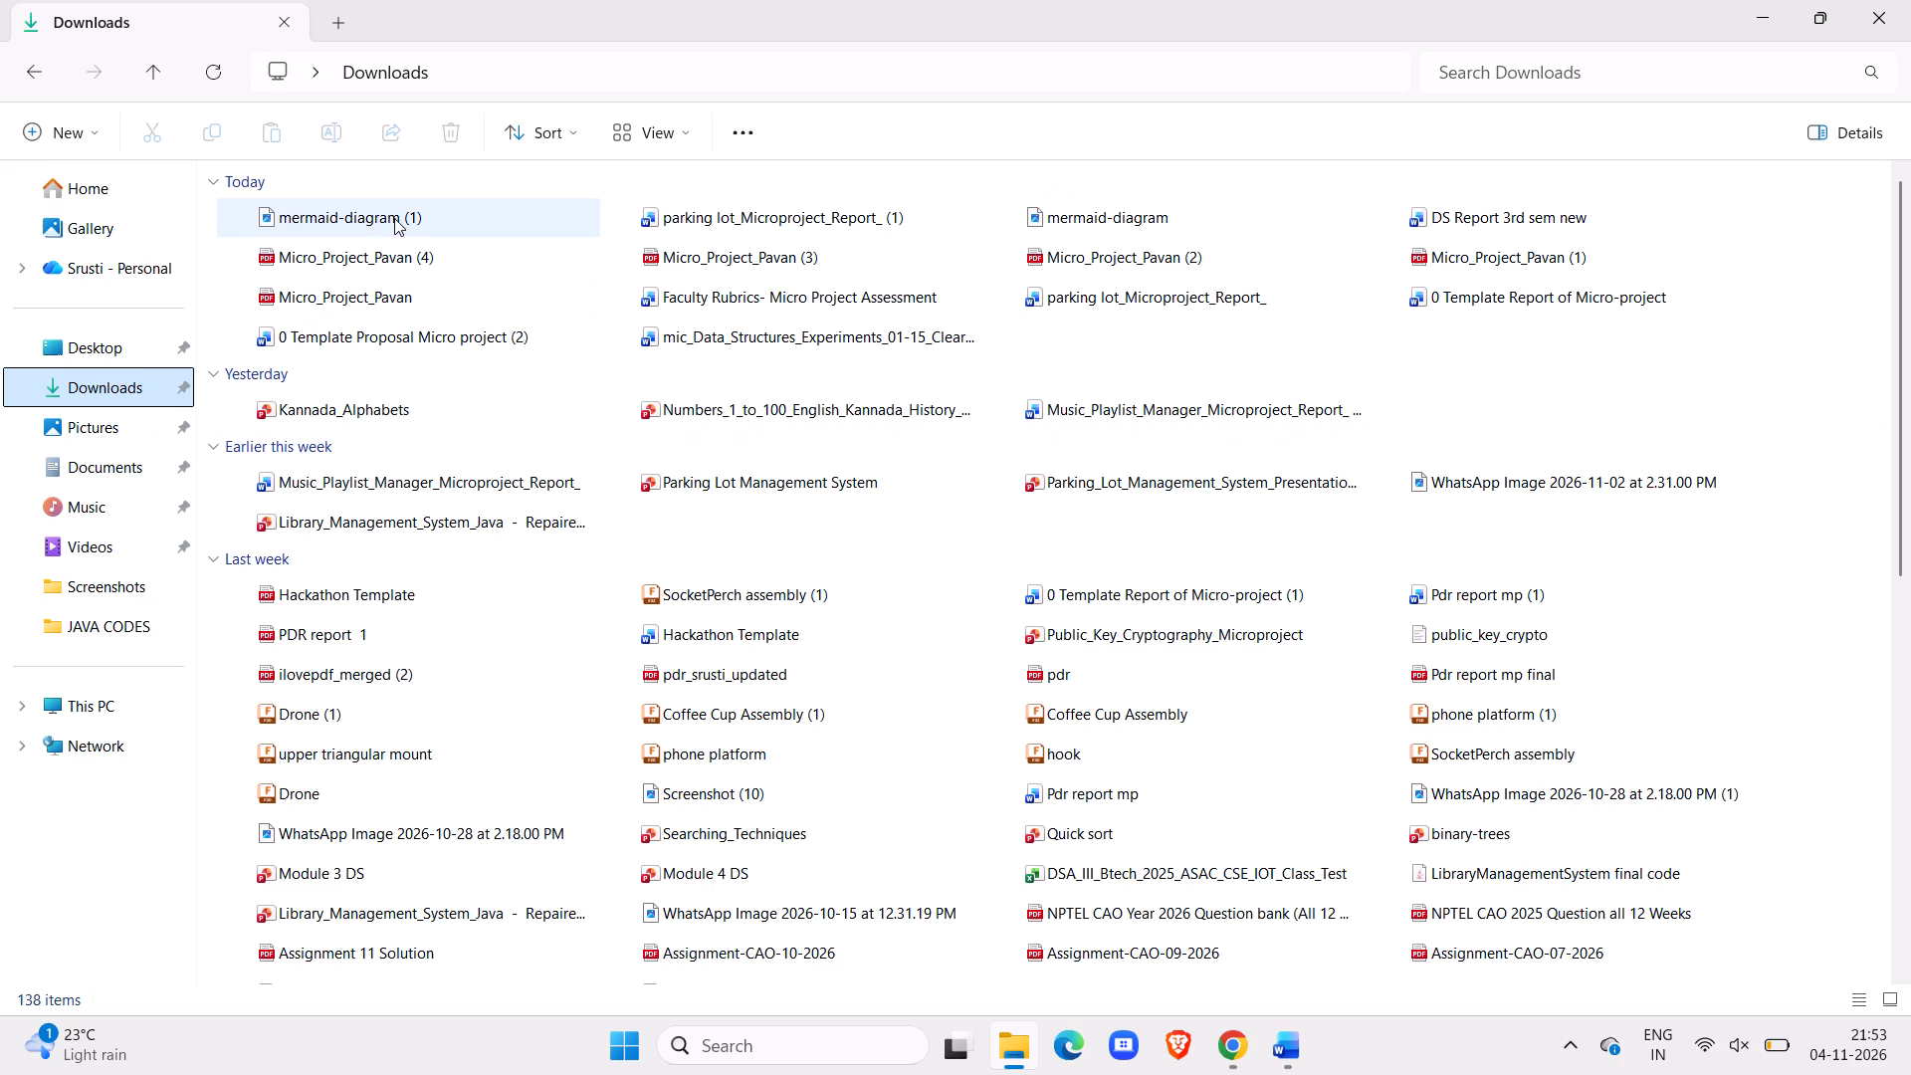
click(394, 218)
double_click(394, 218)
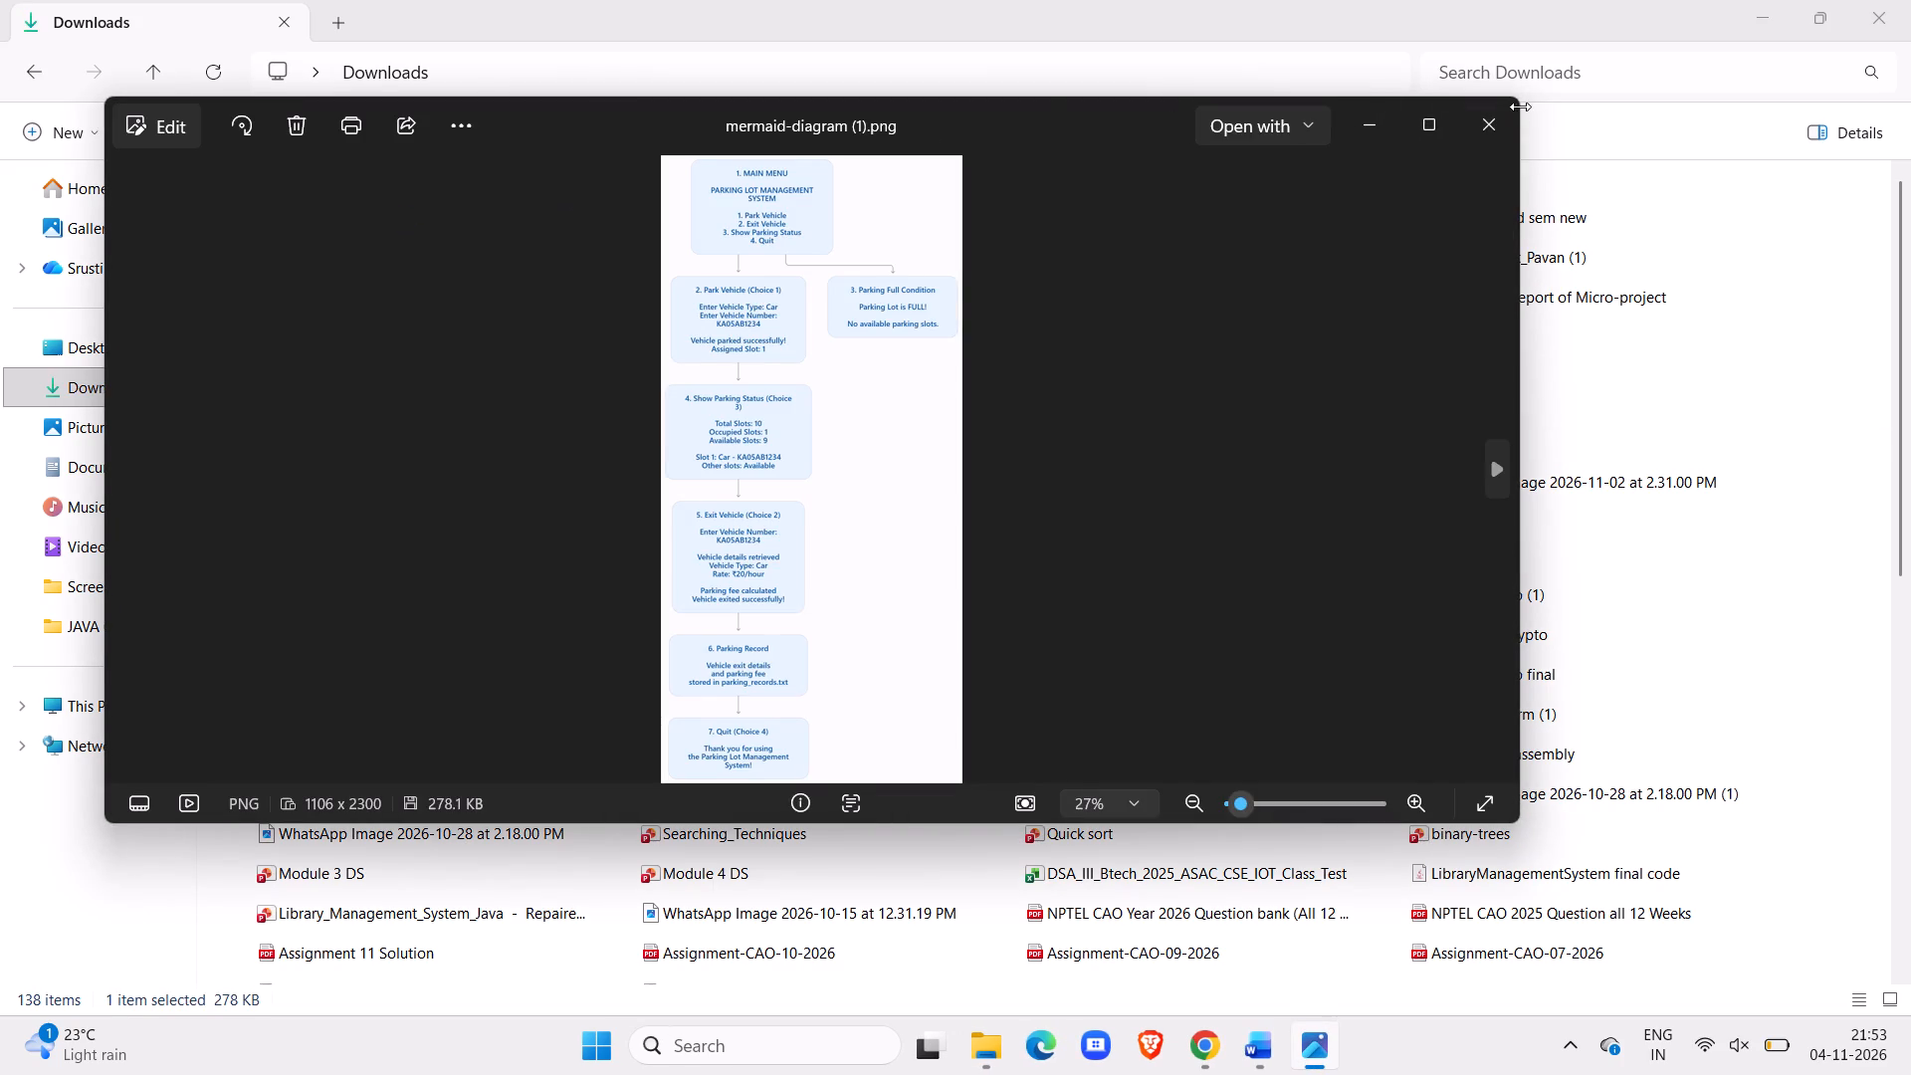
click(1493, 117)
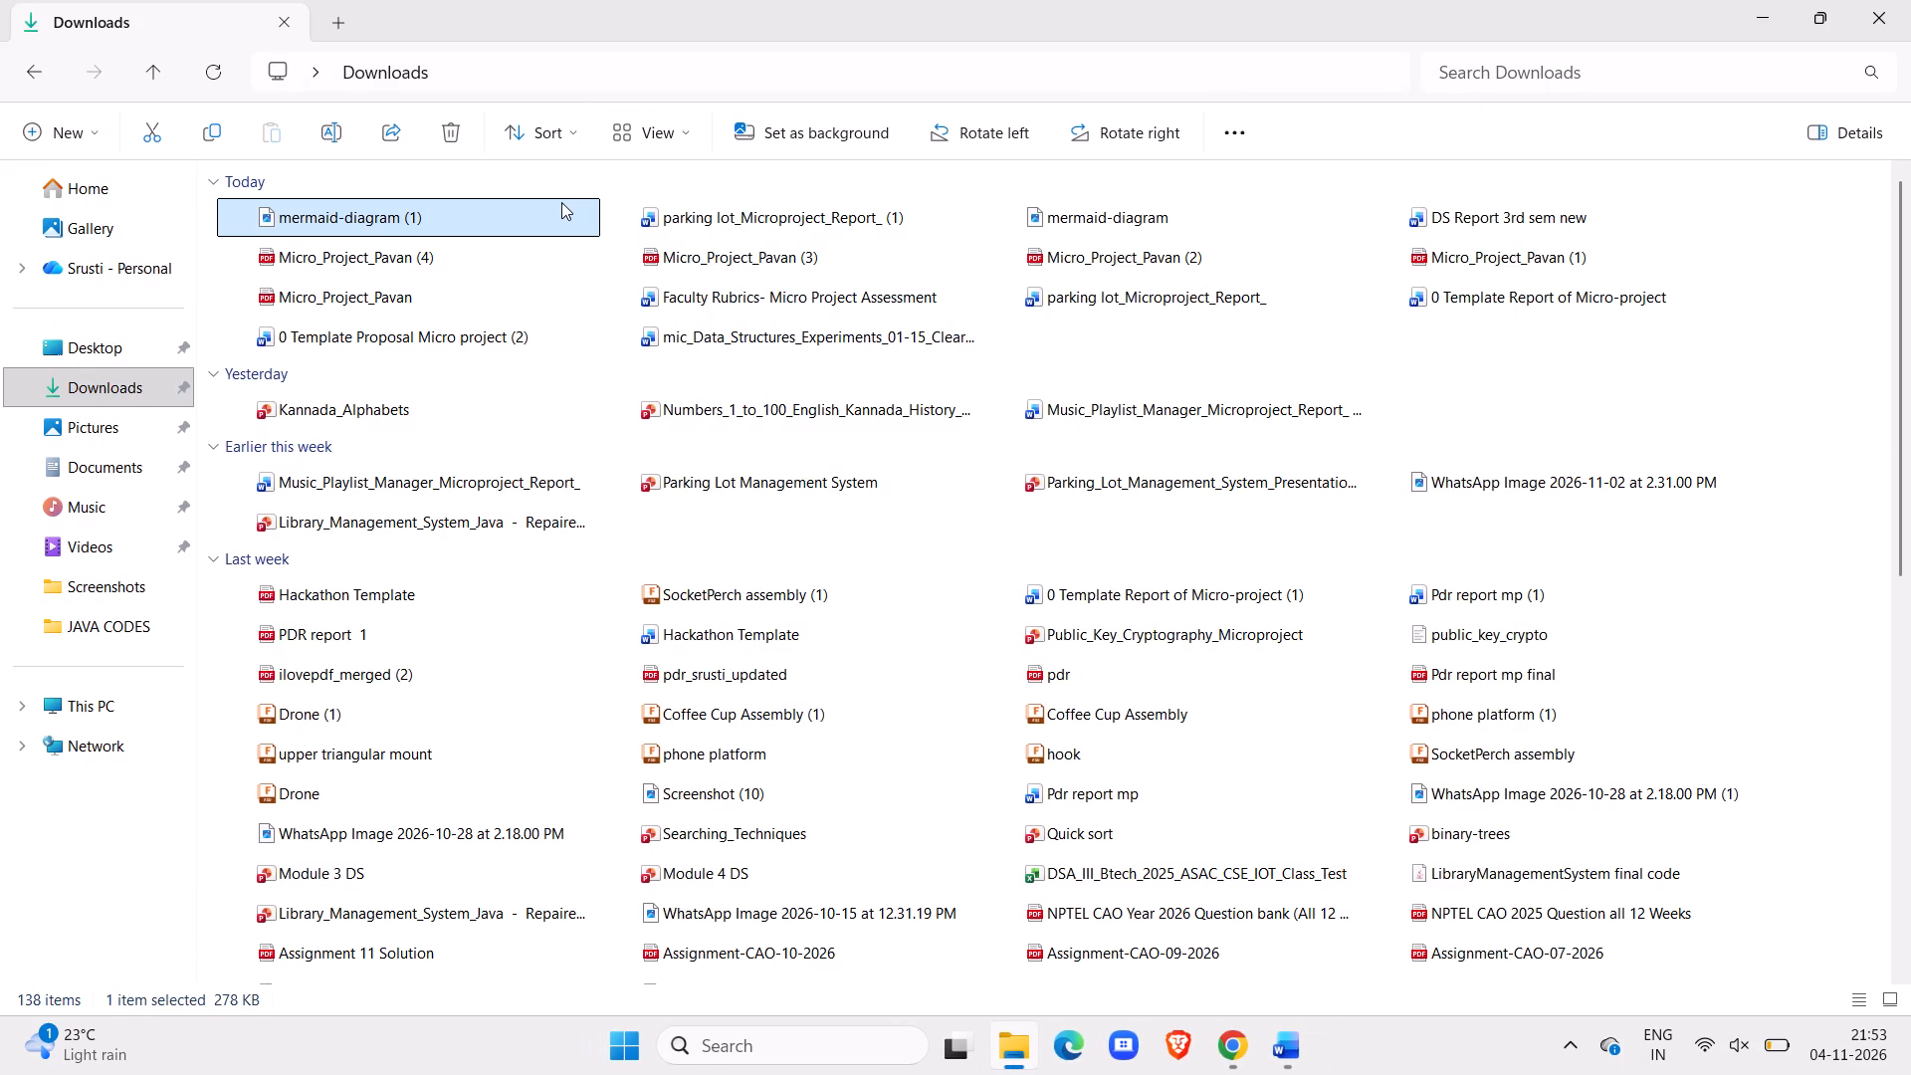
Copy the mermaid-diagram (1) image and paste it into DS Report 3rd sem new on the blank line before 6.0 Methodology Followed.
right_click(561, 202)
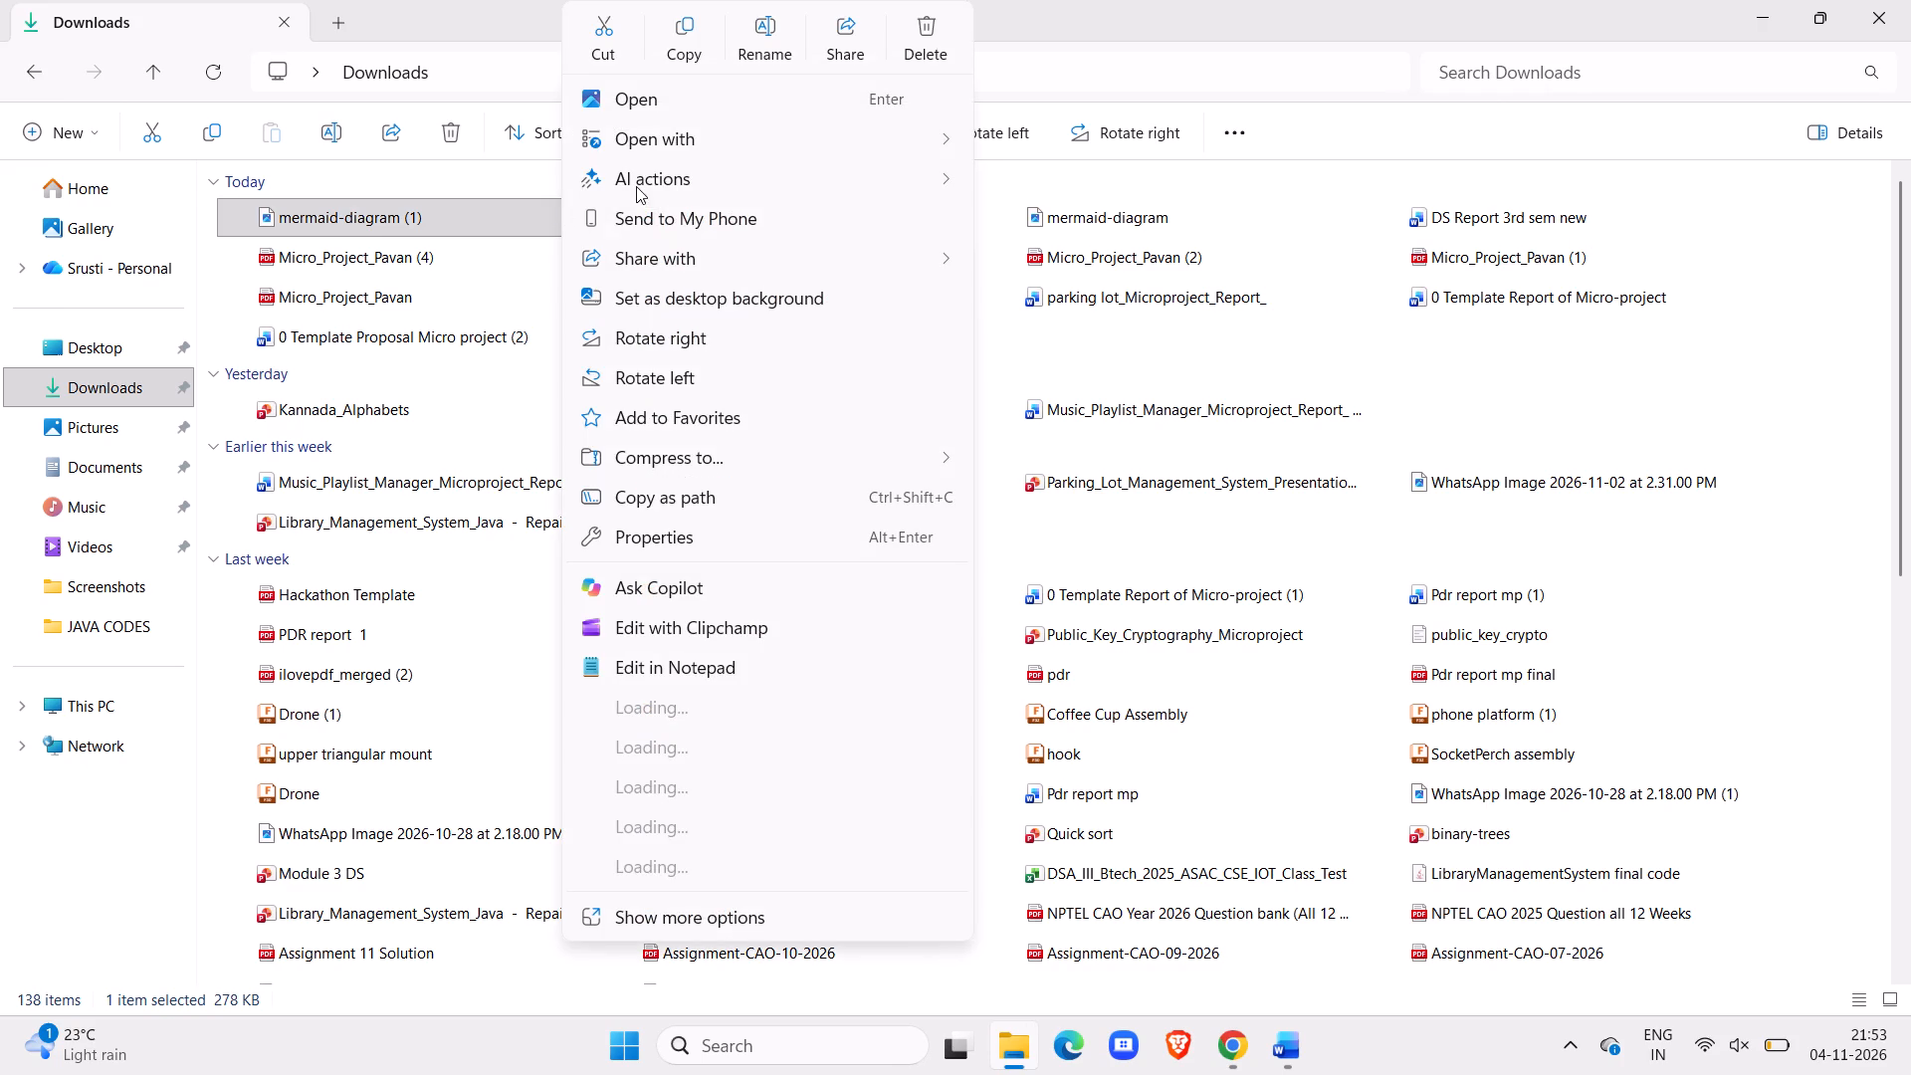
click(694, 38)
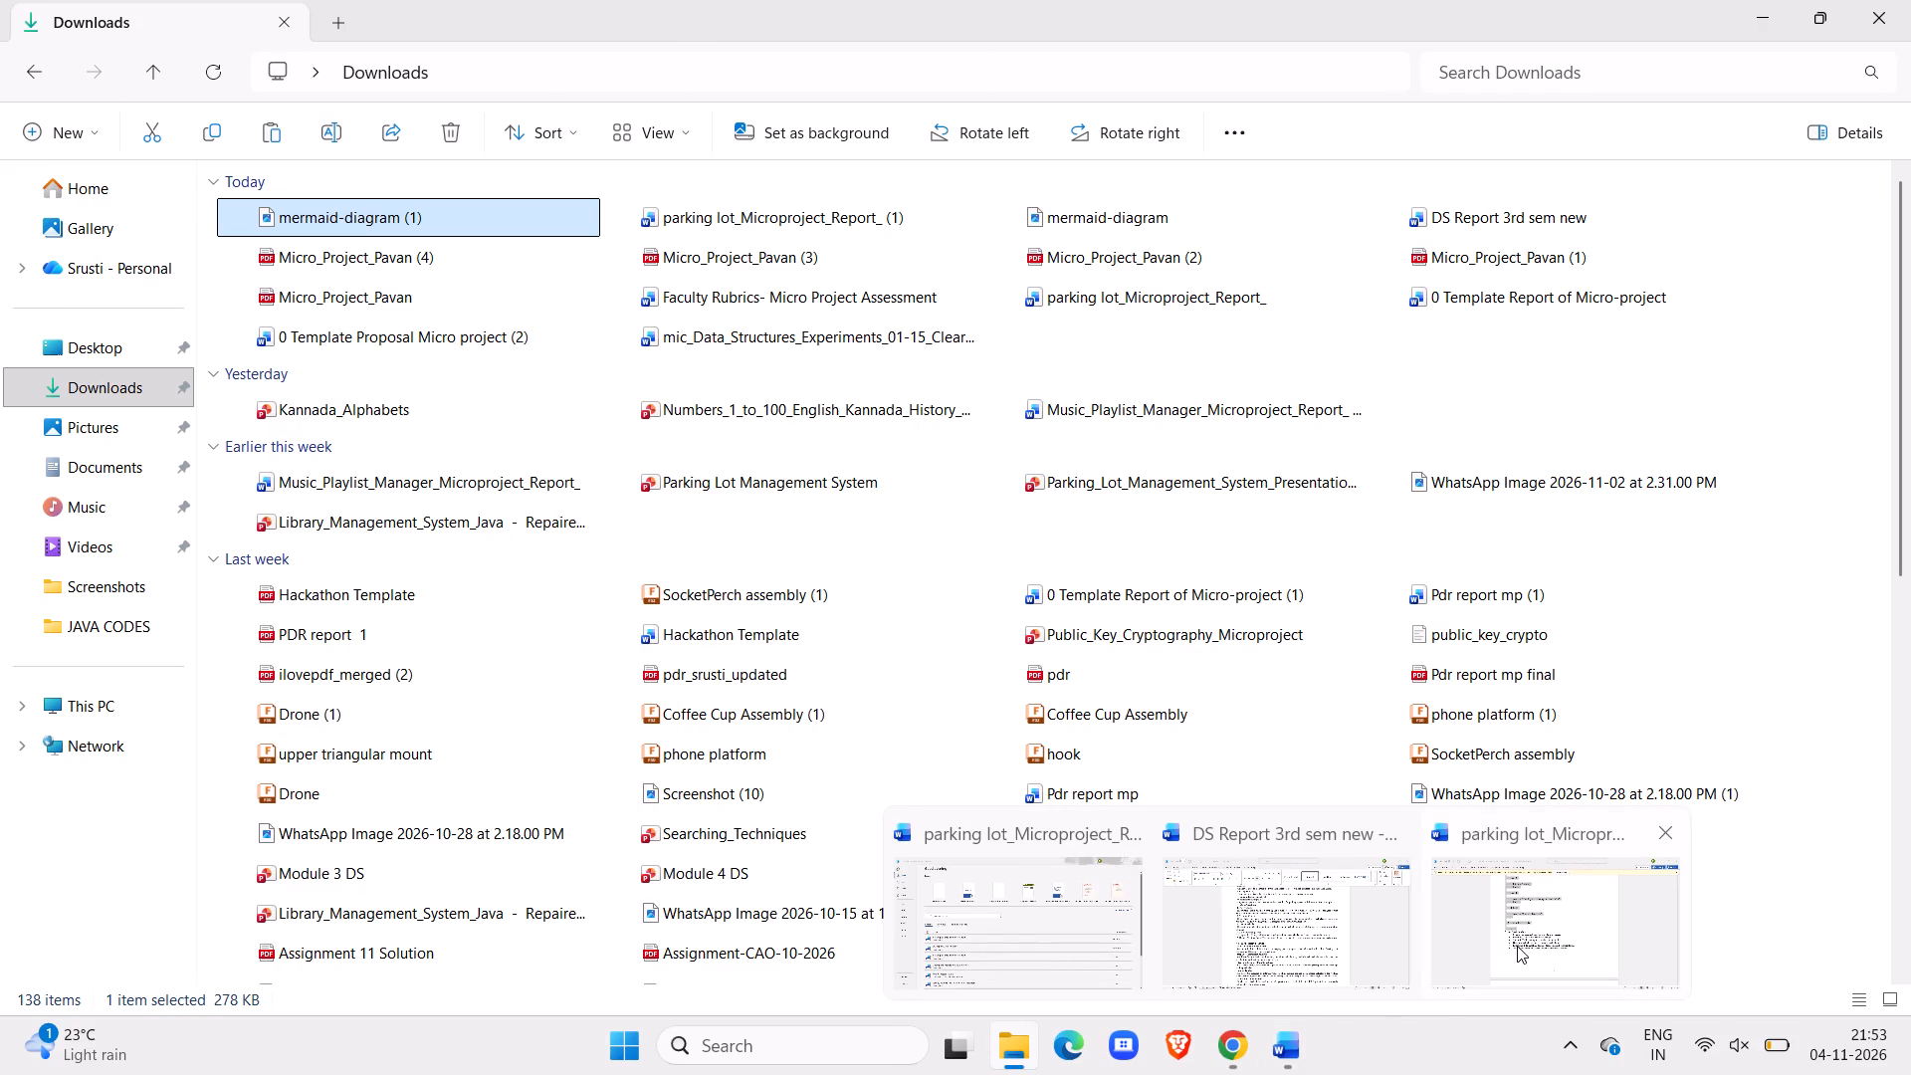
click(1368, 936)
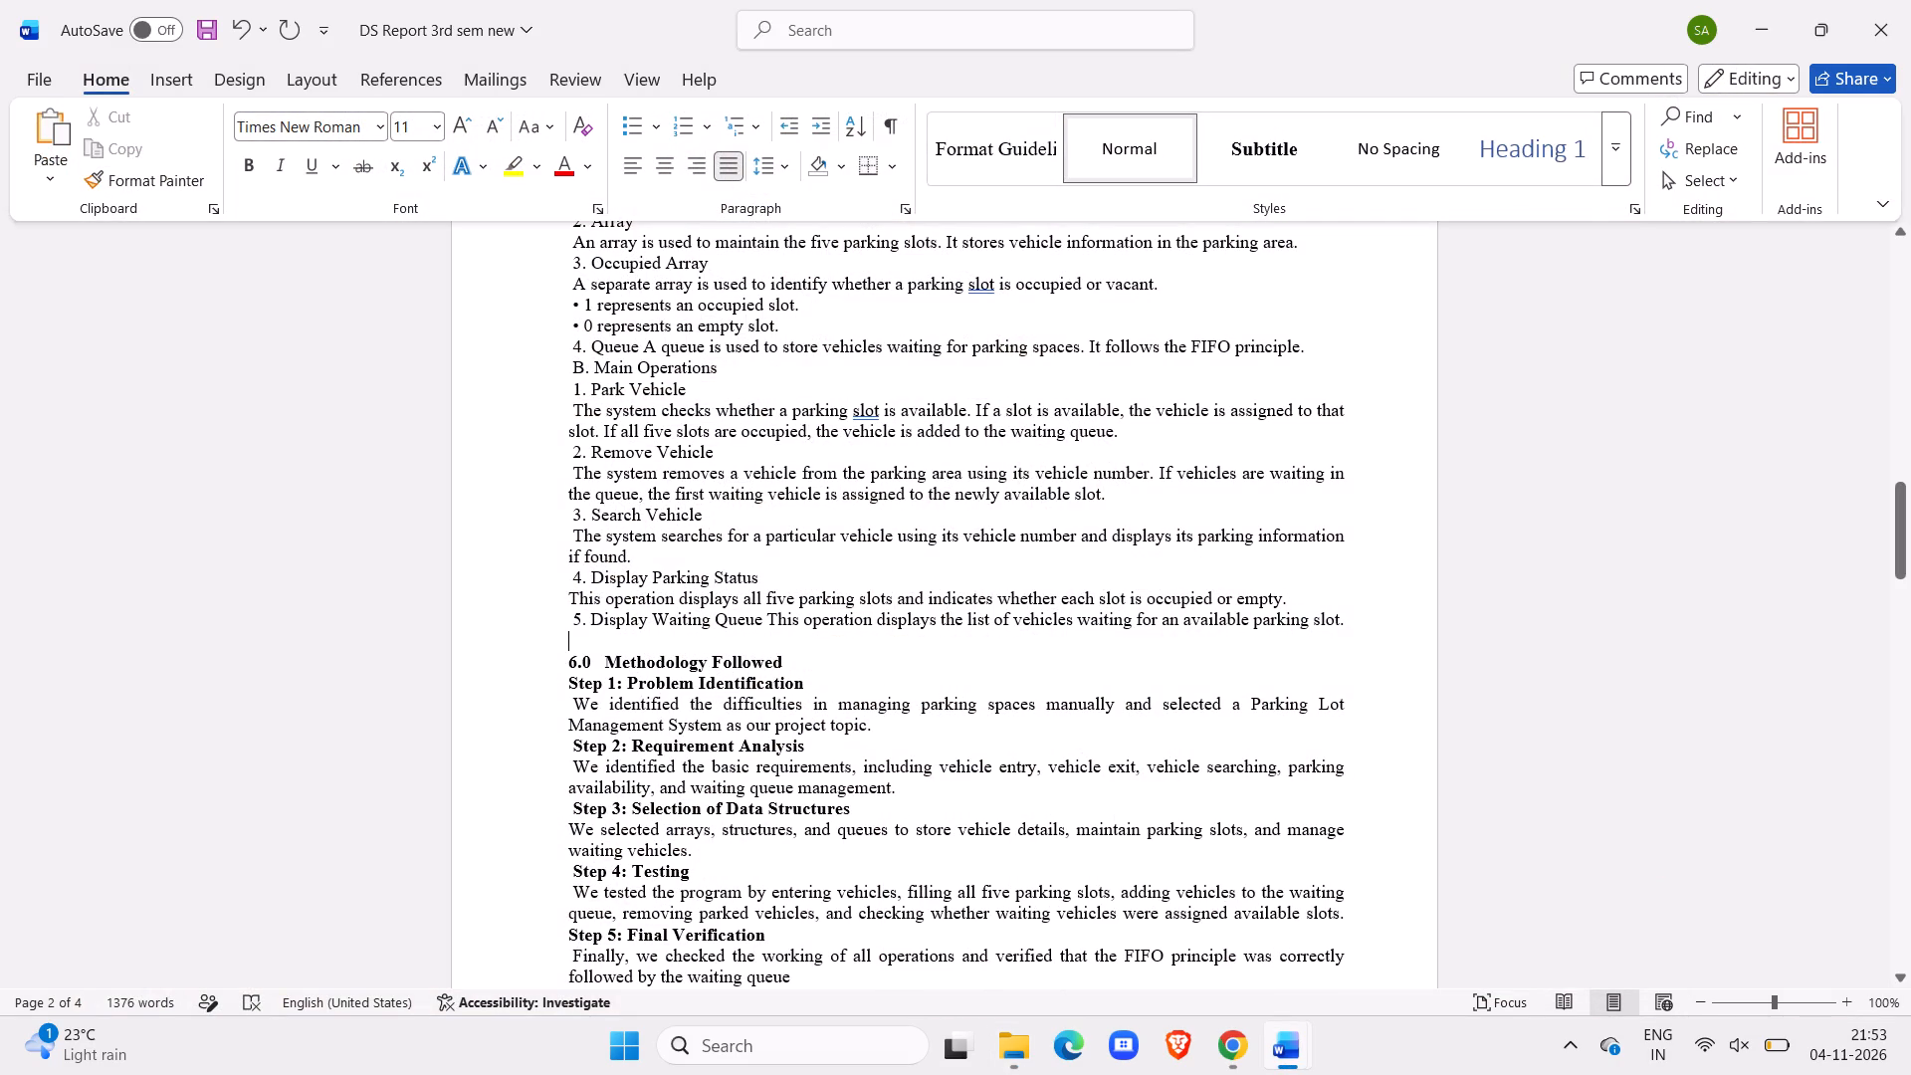
key(ctrl+v)
scroll(856, 590, up, 3)
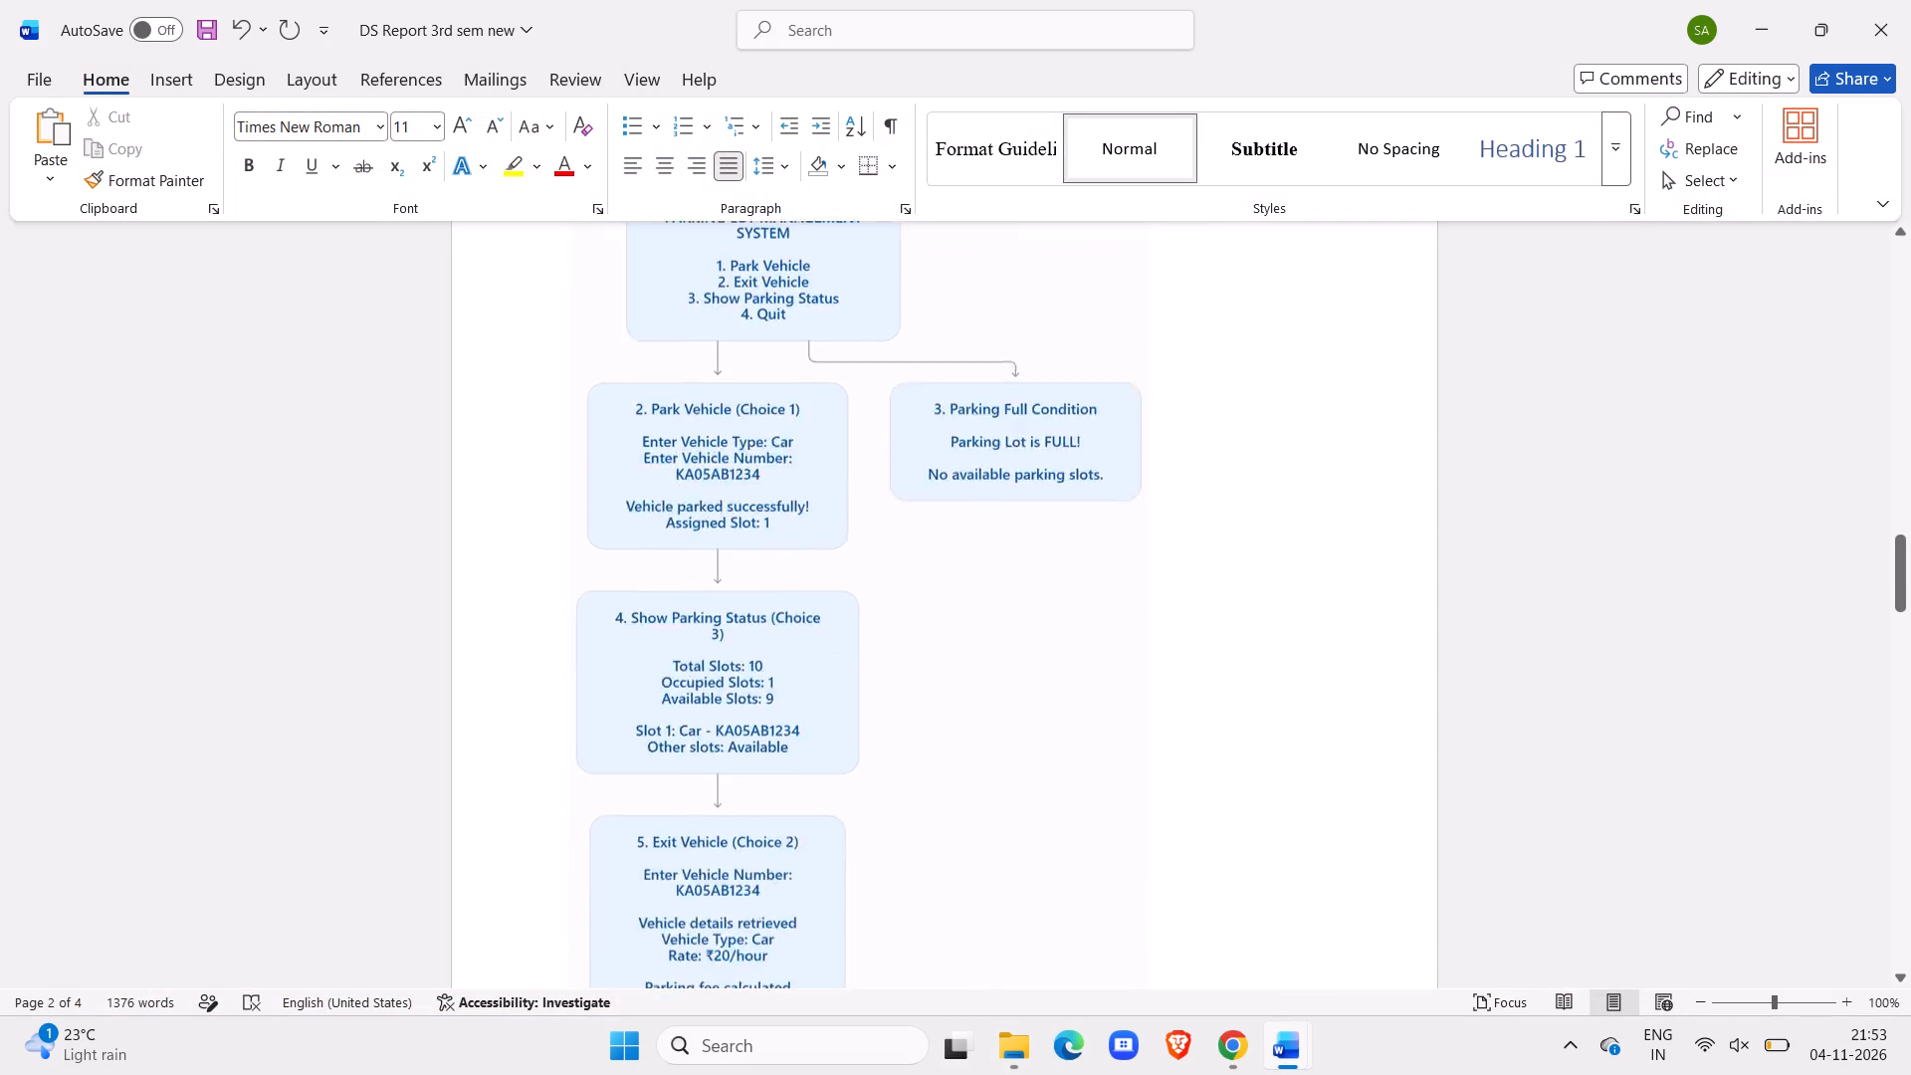
scroll(856, 590, up, 8)
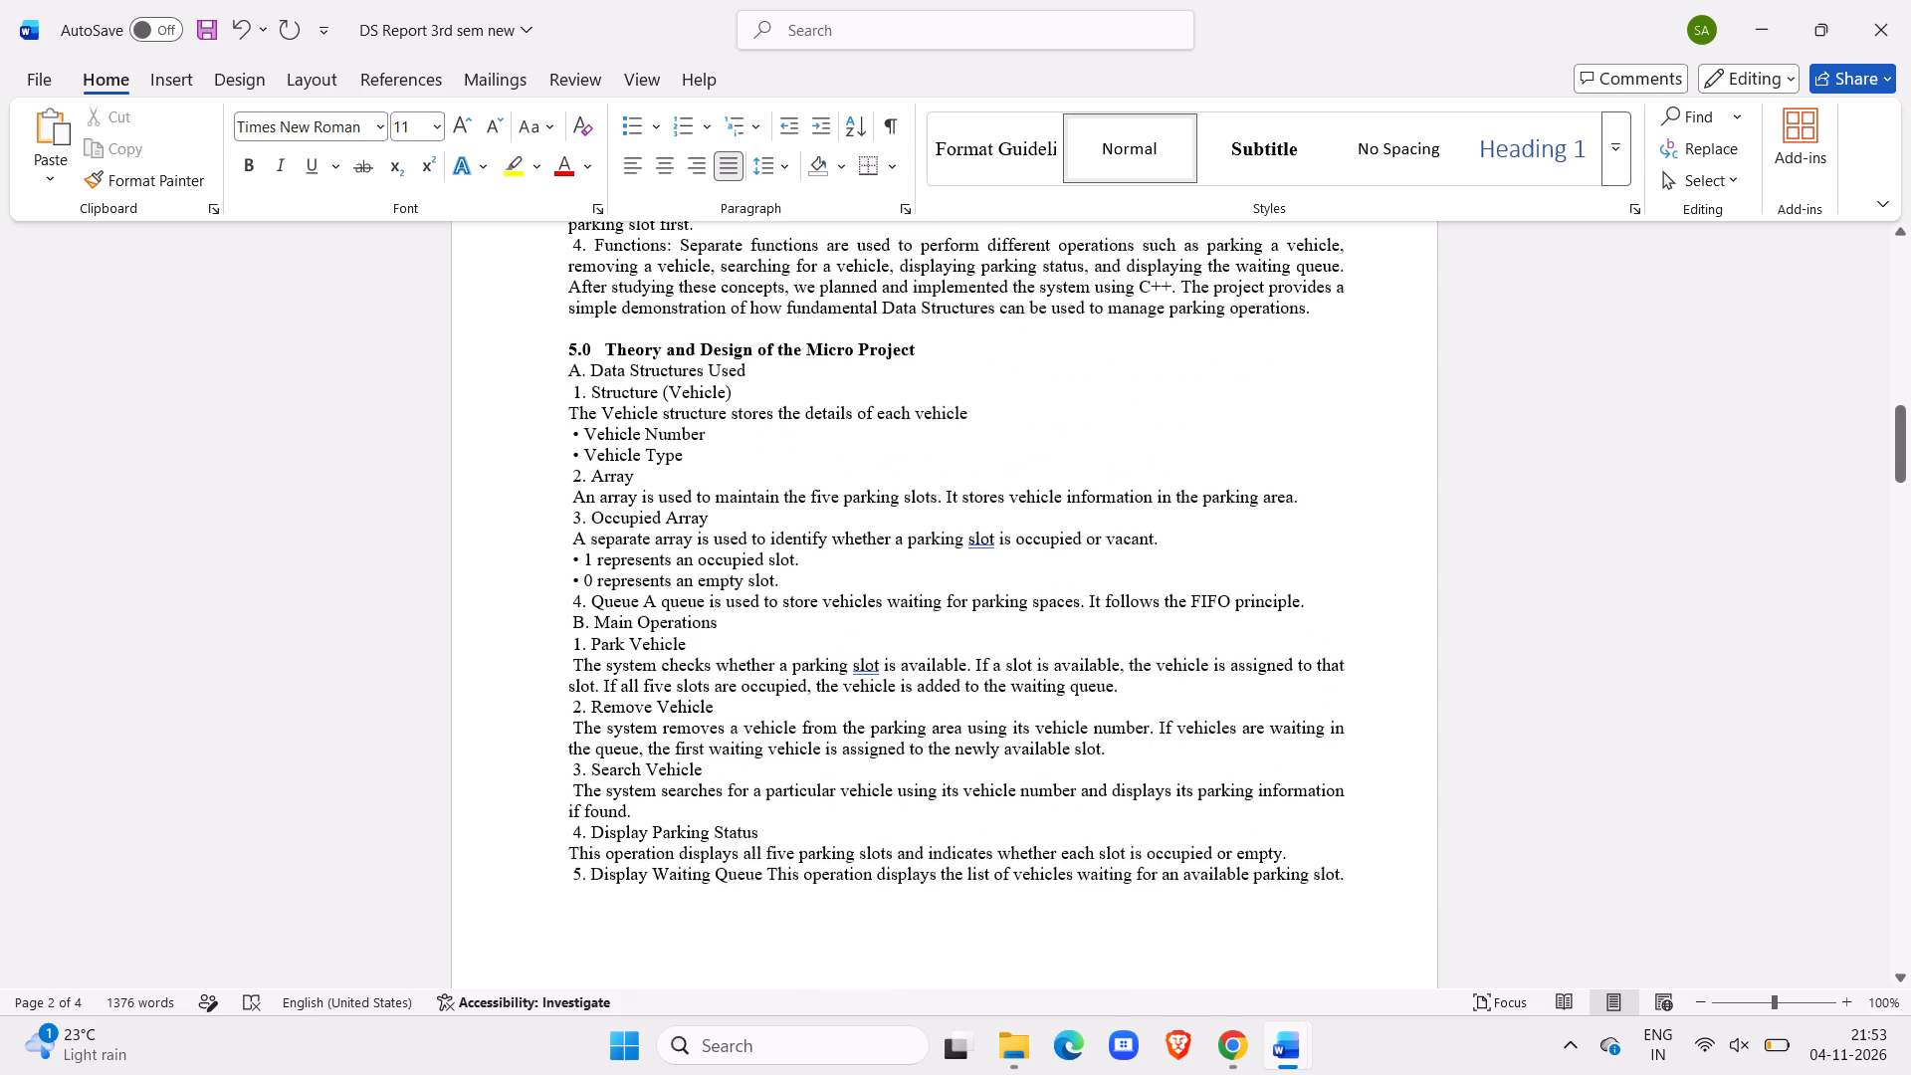
scroll(856, 590, up, 1)
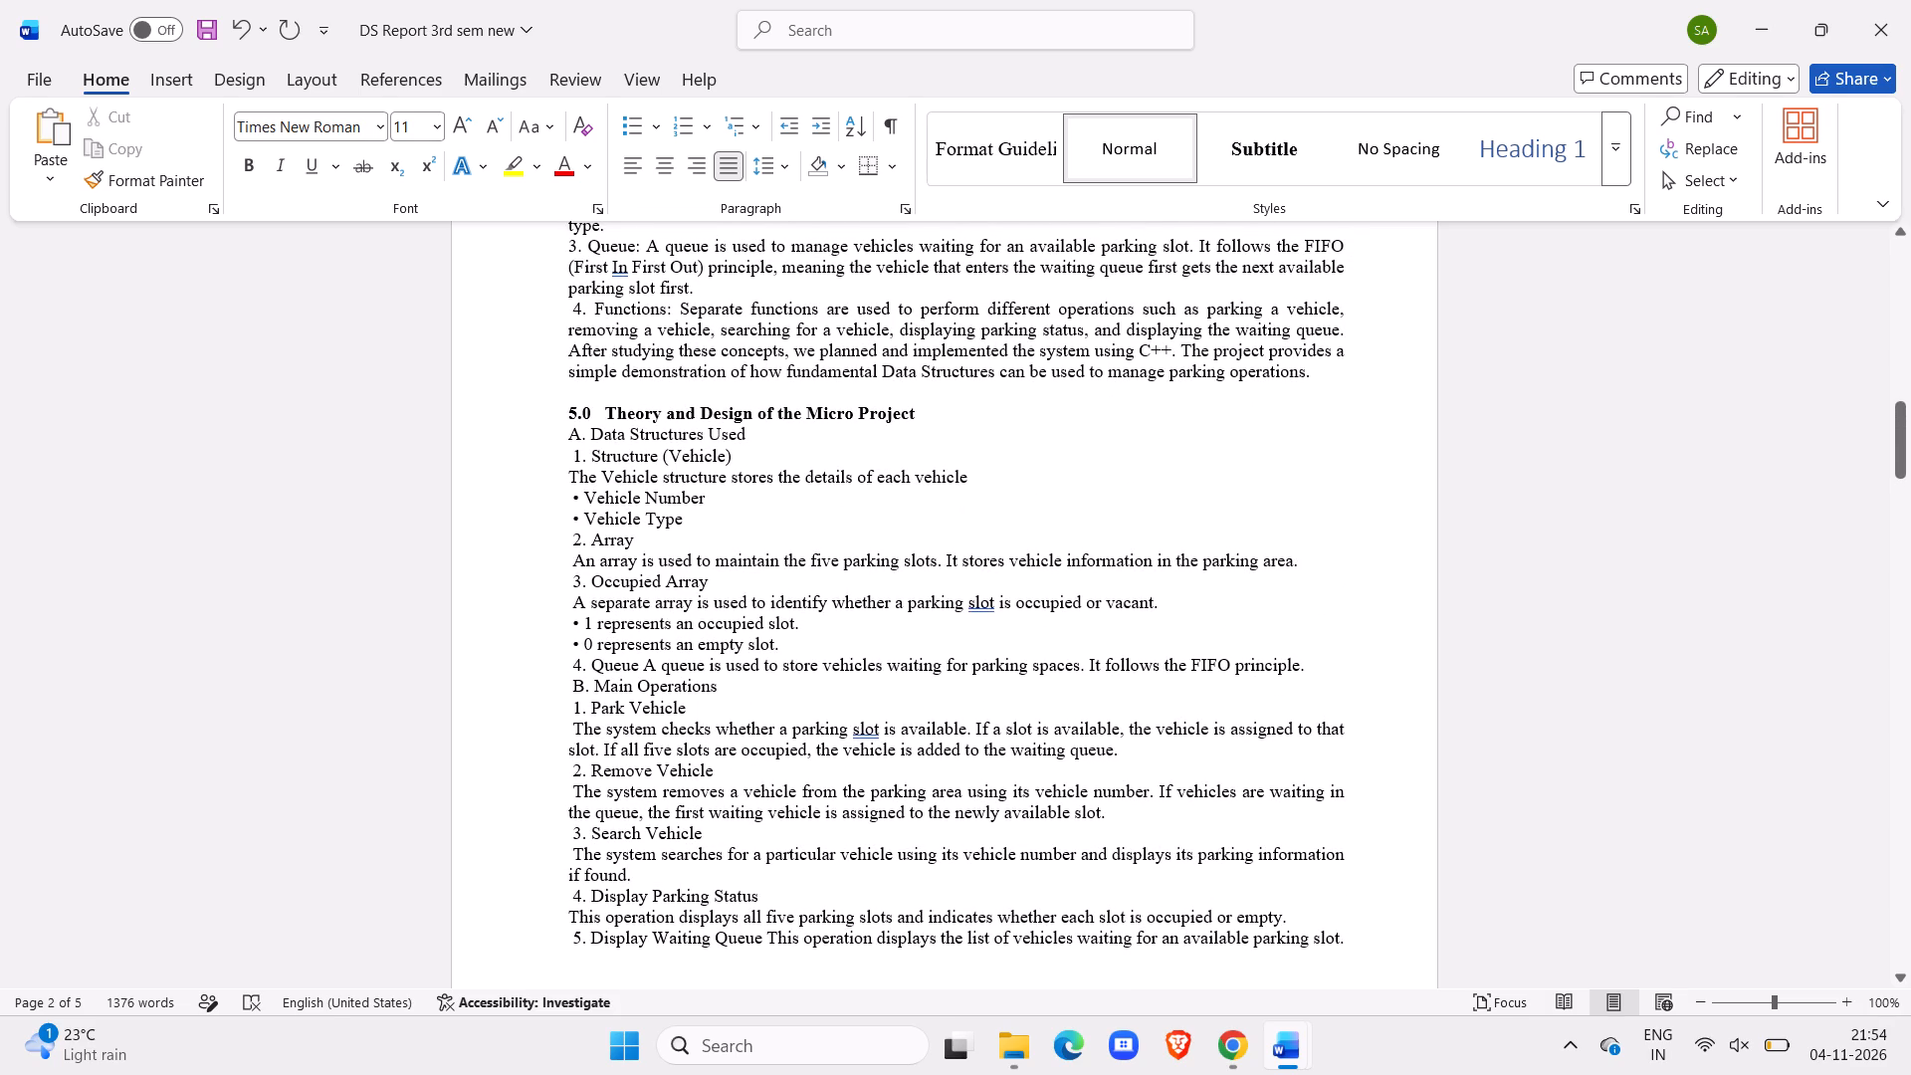
Insert a blank line after the Step 5: Final Verification paragraph, before the 7.0 Outputs of the Micro-project heading.
scroll(800, 585, down, 5)
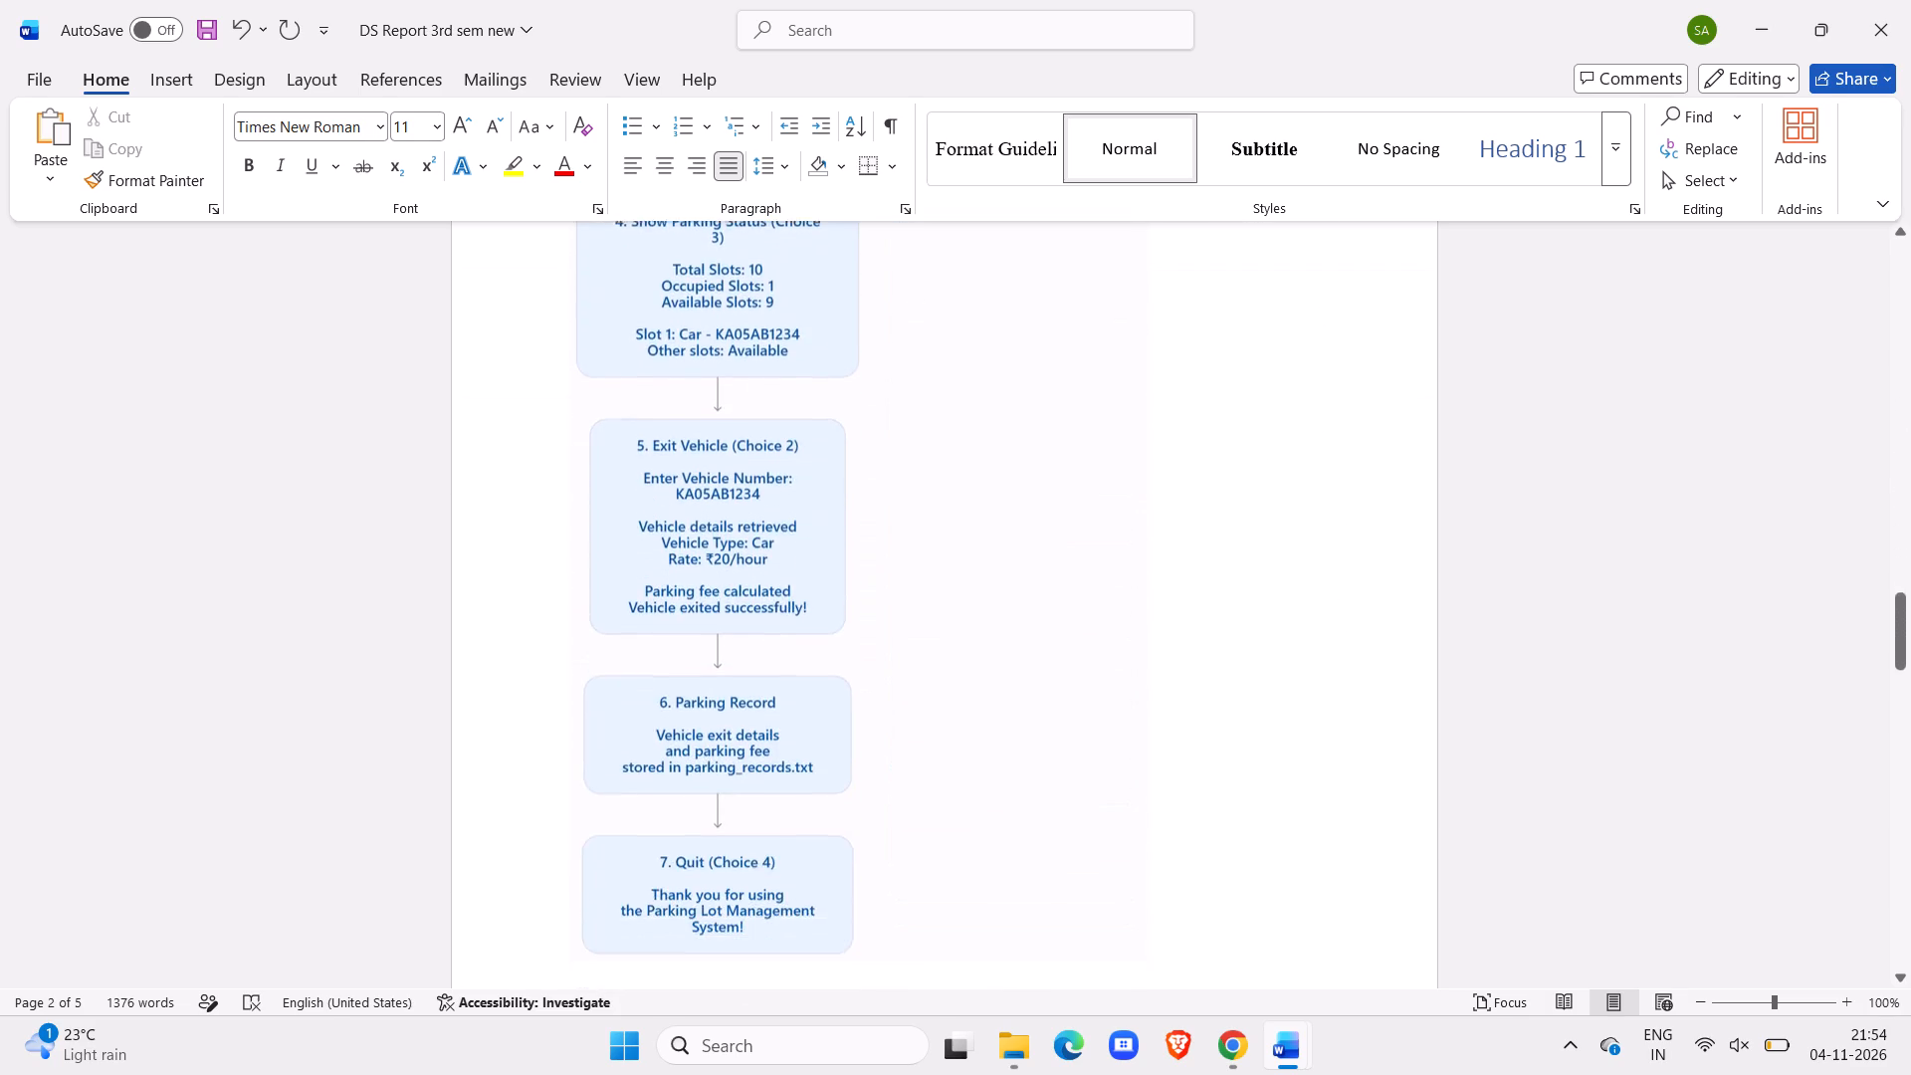
scroll(800, 585, down, 5)
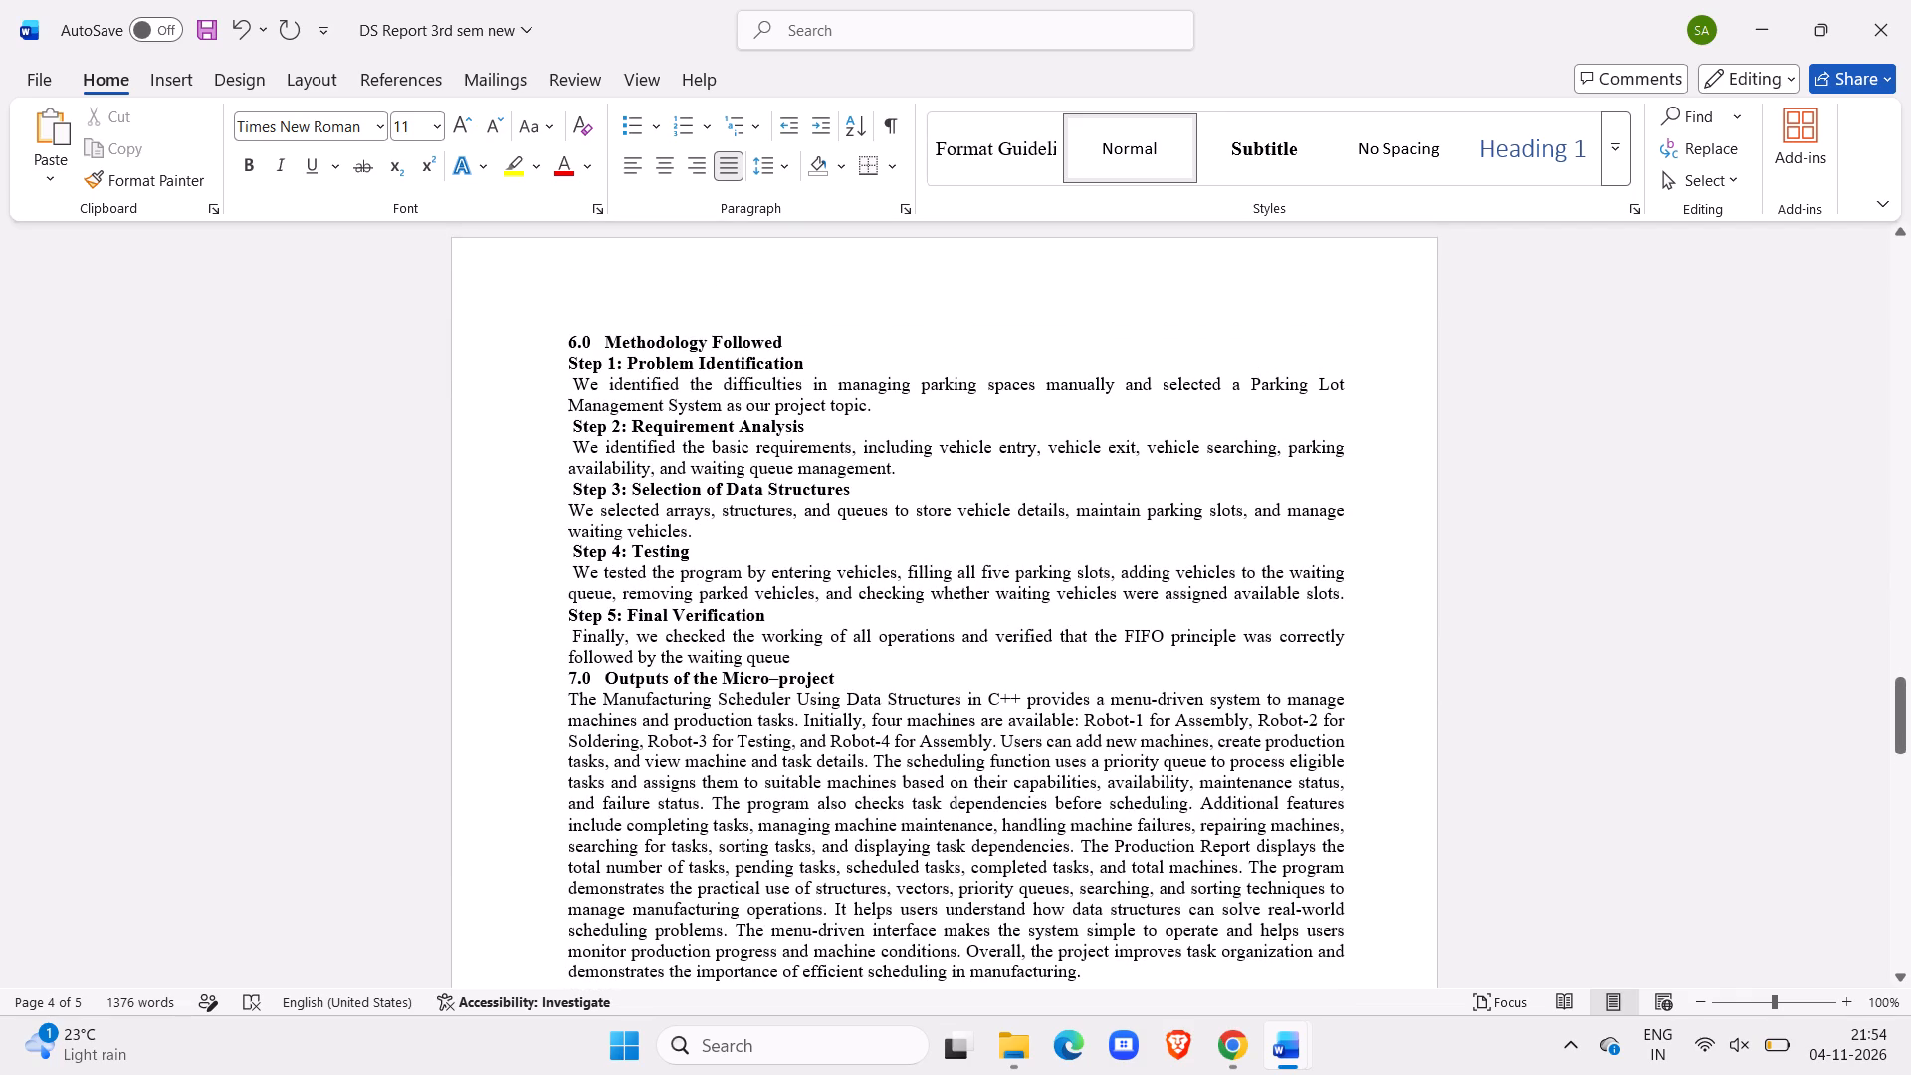
click(800, 657)
key(Return)
Review the layout of the report from the Data Structures list through the flow diagram to section 7.0.
scroll(755, 611, up, 4)
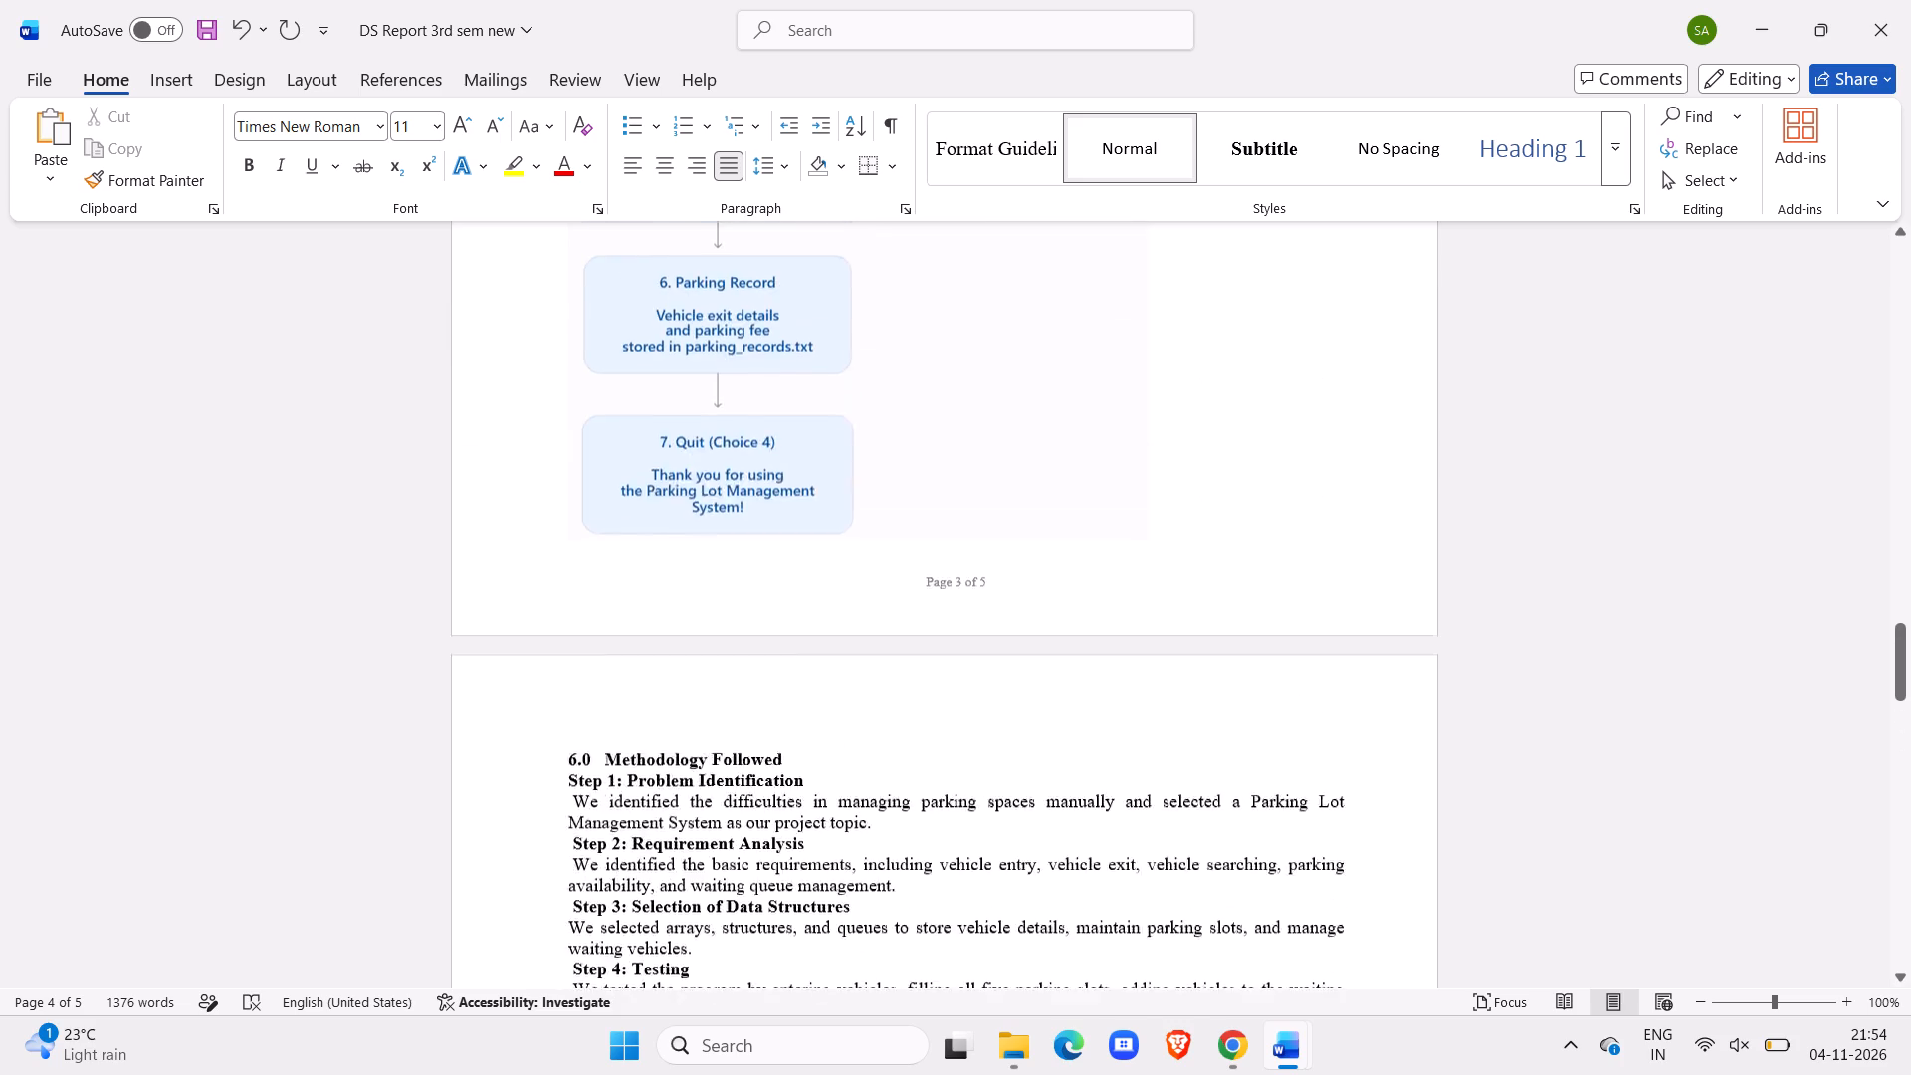
scroll(755, 611, up, 6)
scroll(755, 611, down, 1)
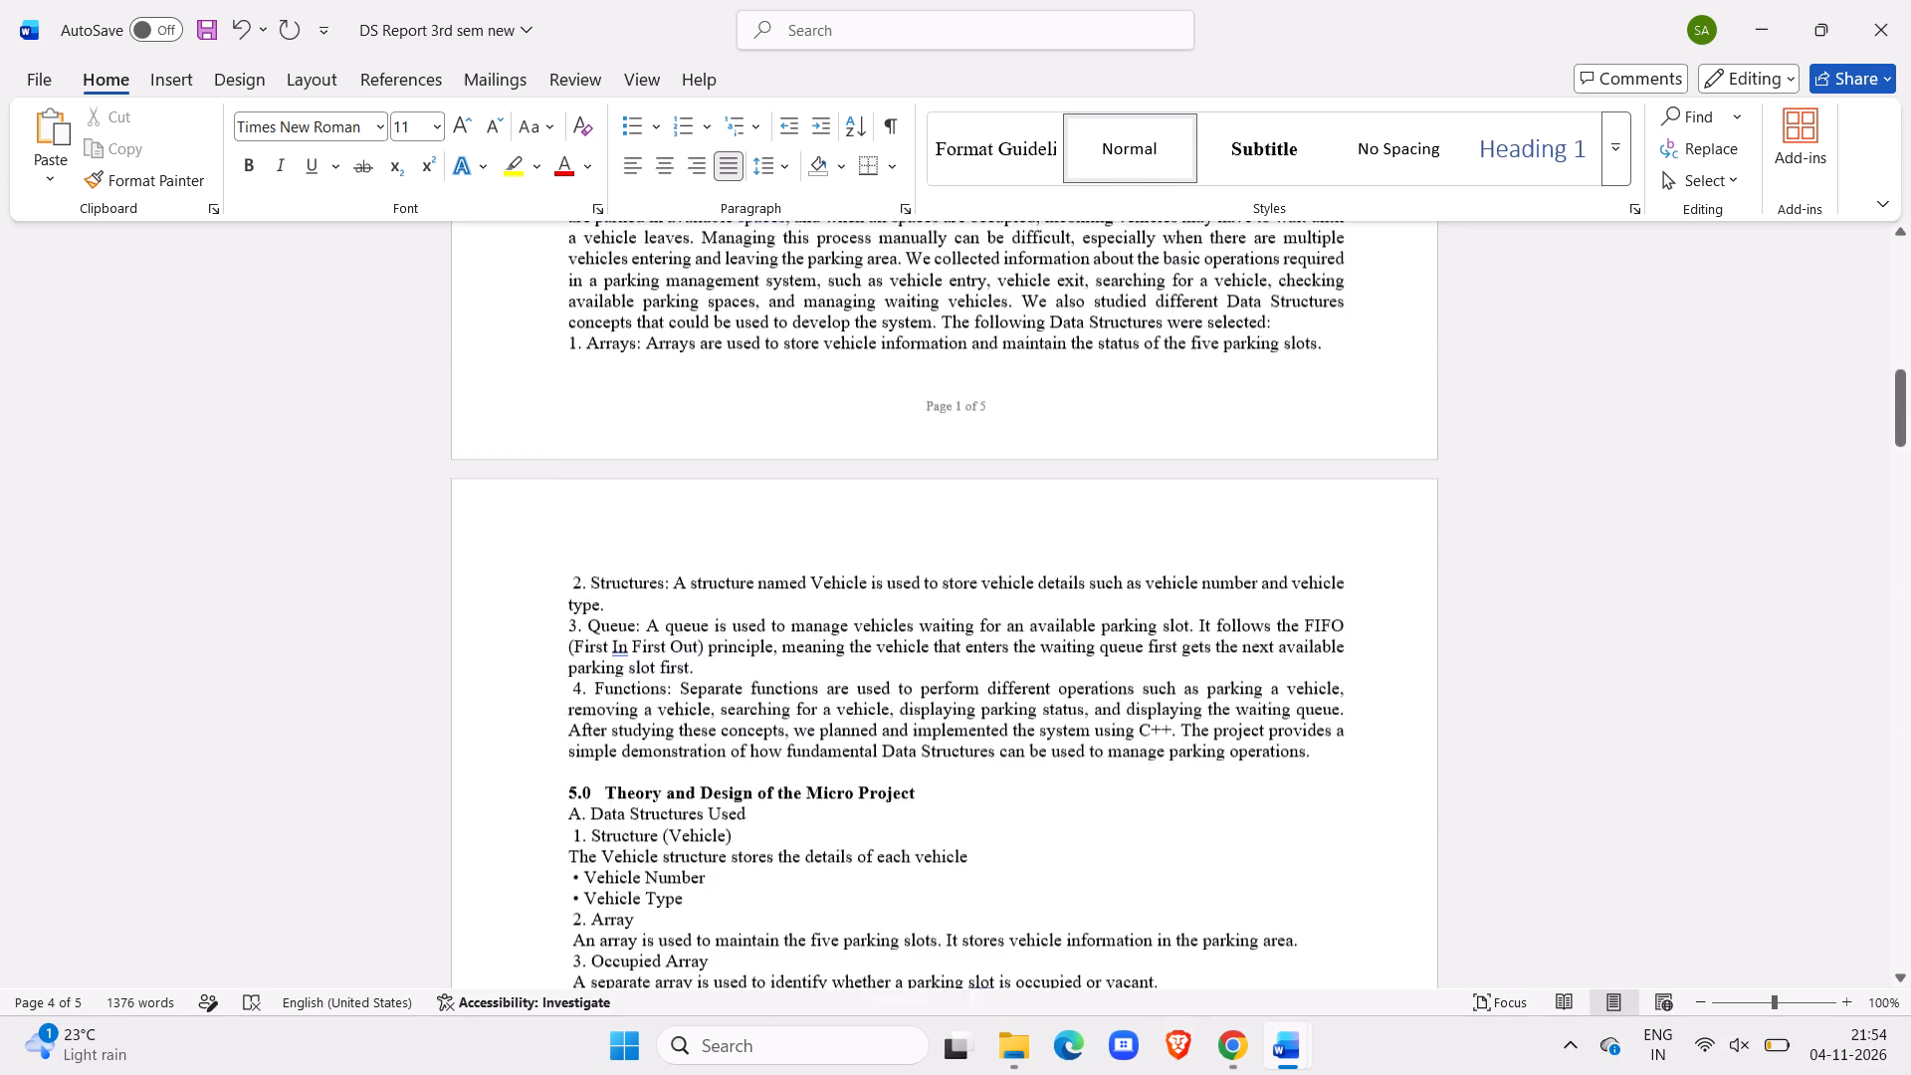
scroll(755, 611, down, 8)
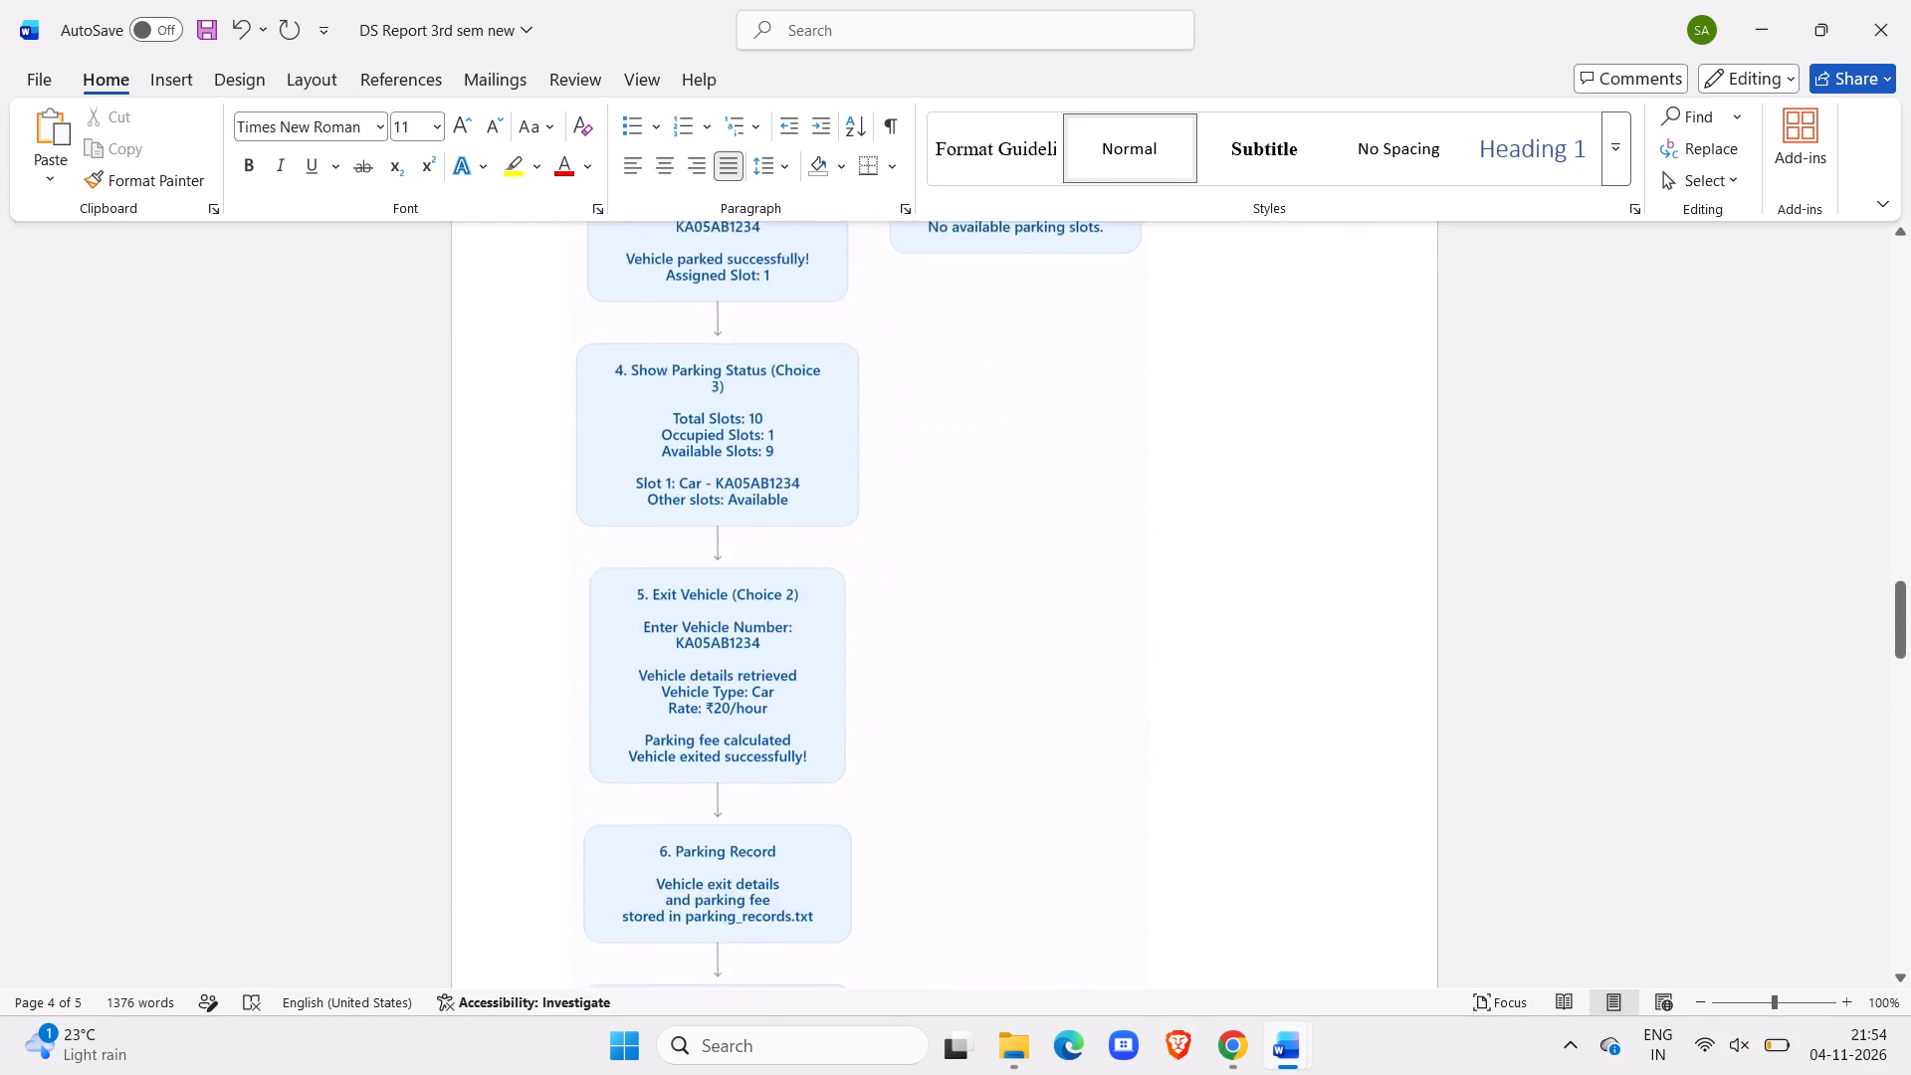
scroll(755, 611, down, 4)
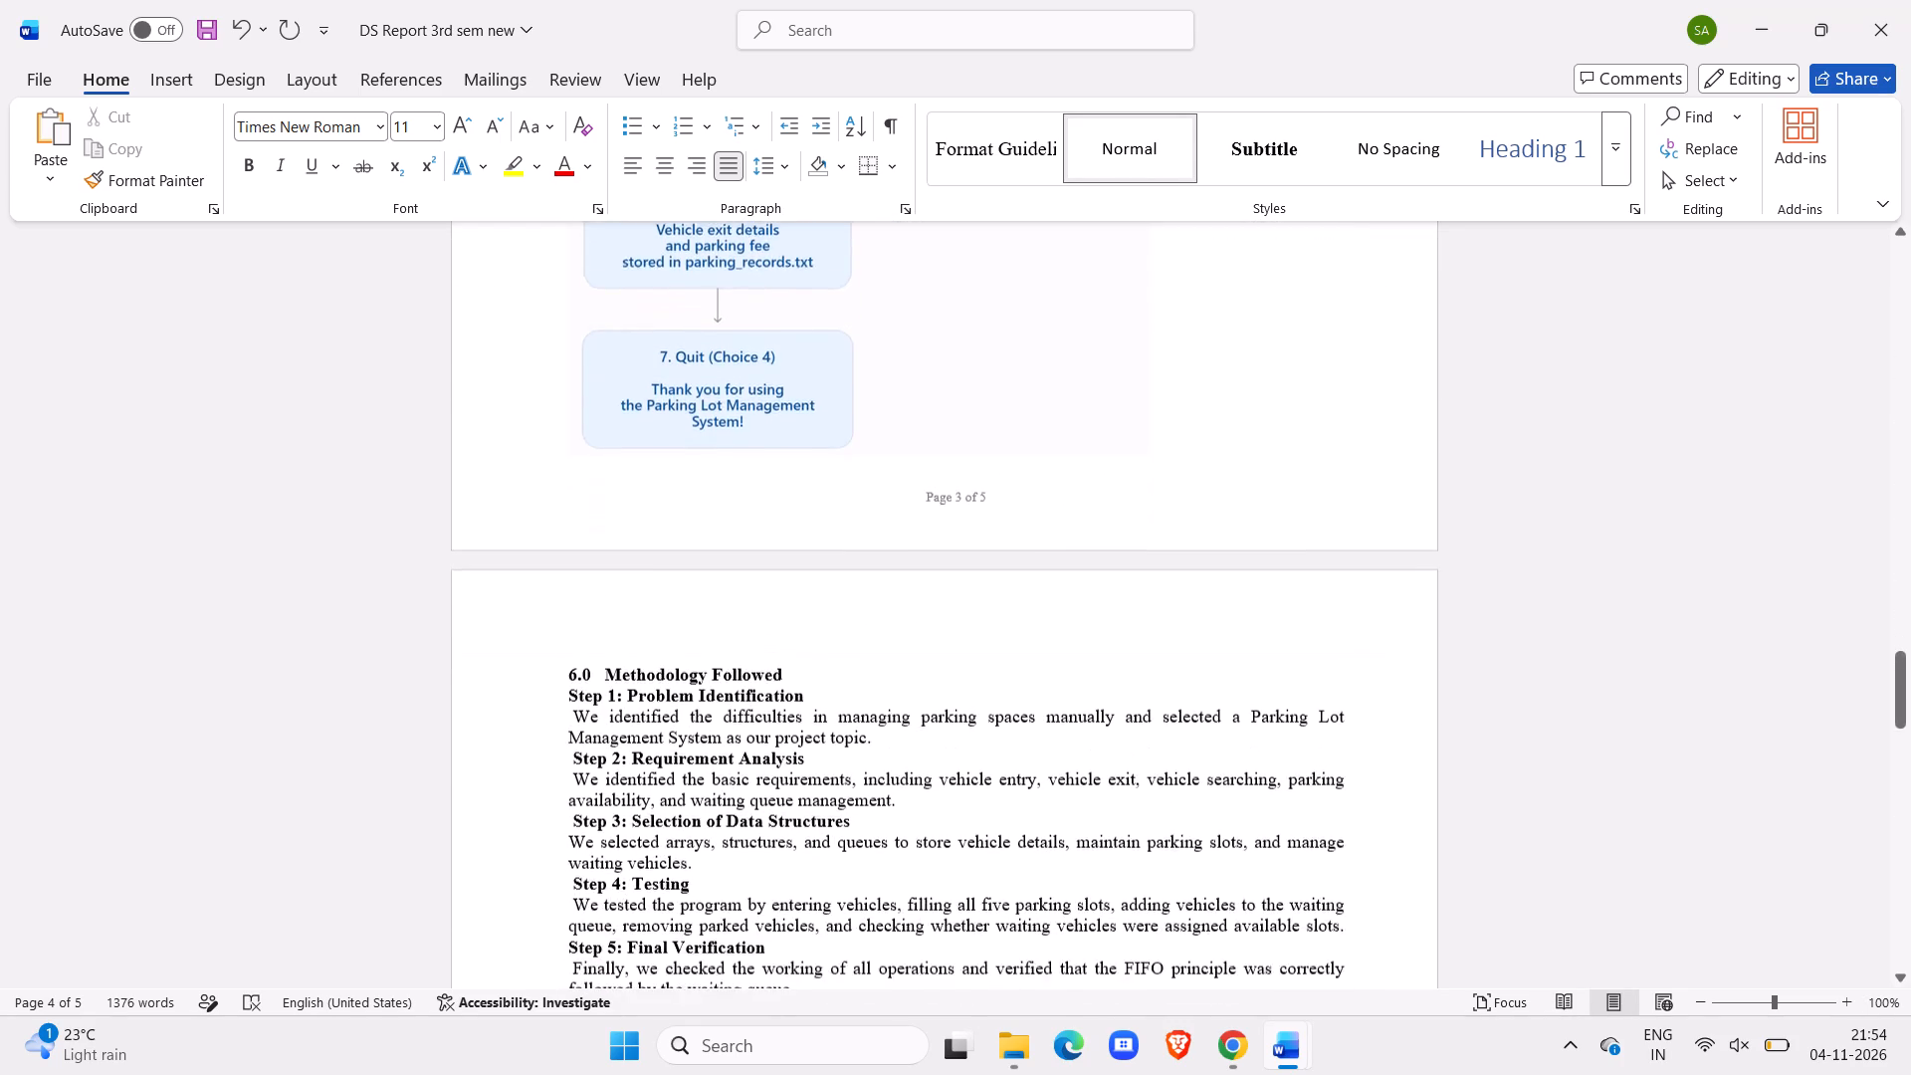
scroll(755, 611, down, 1)
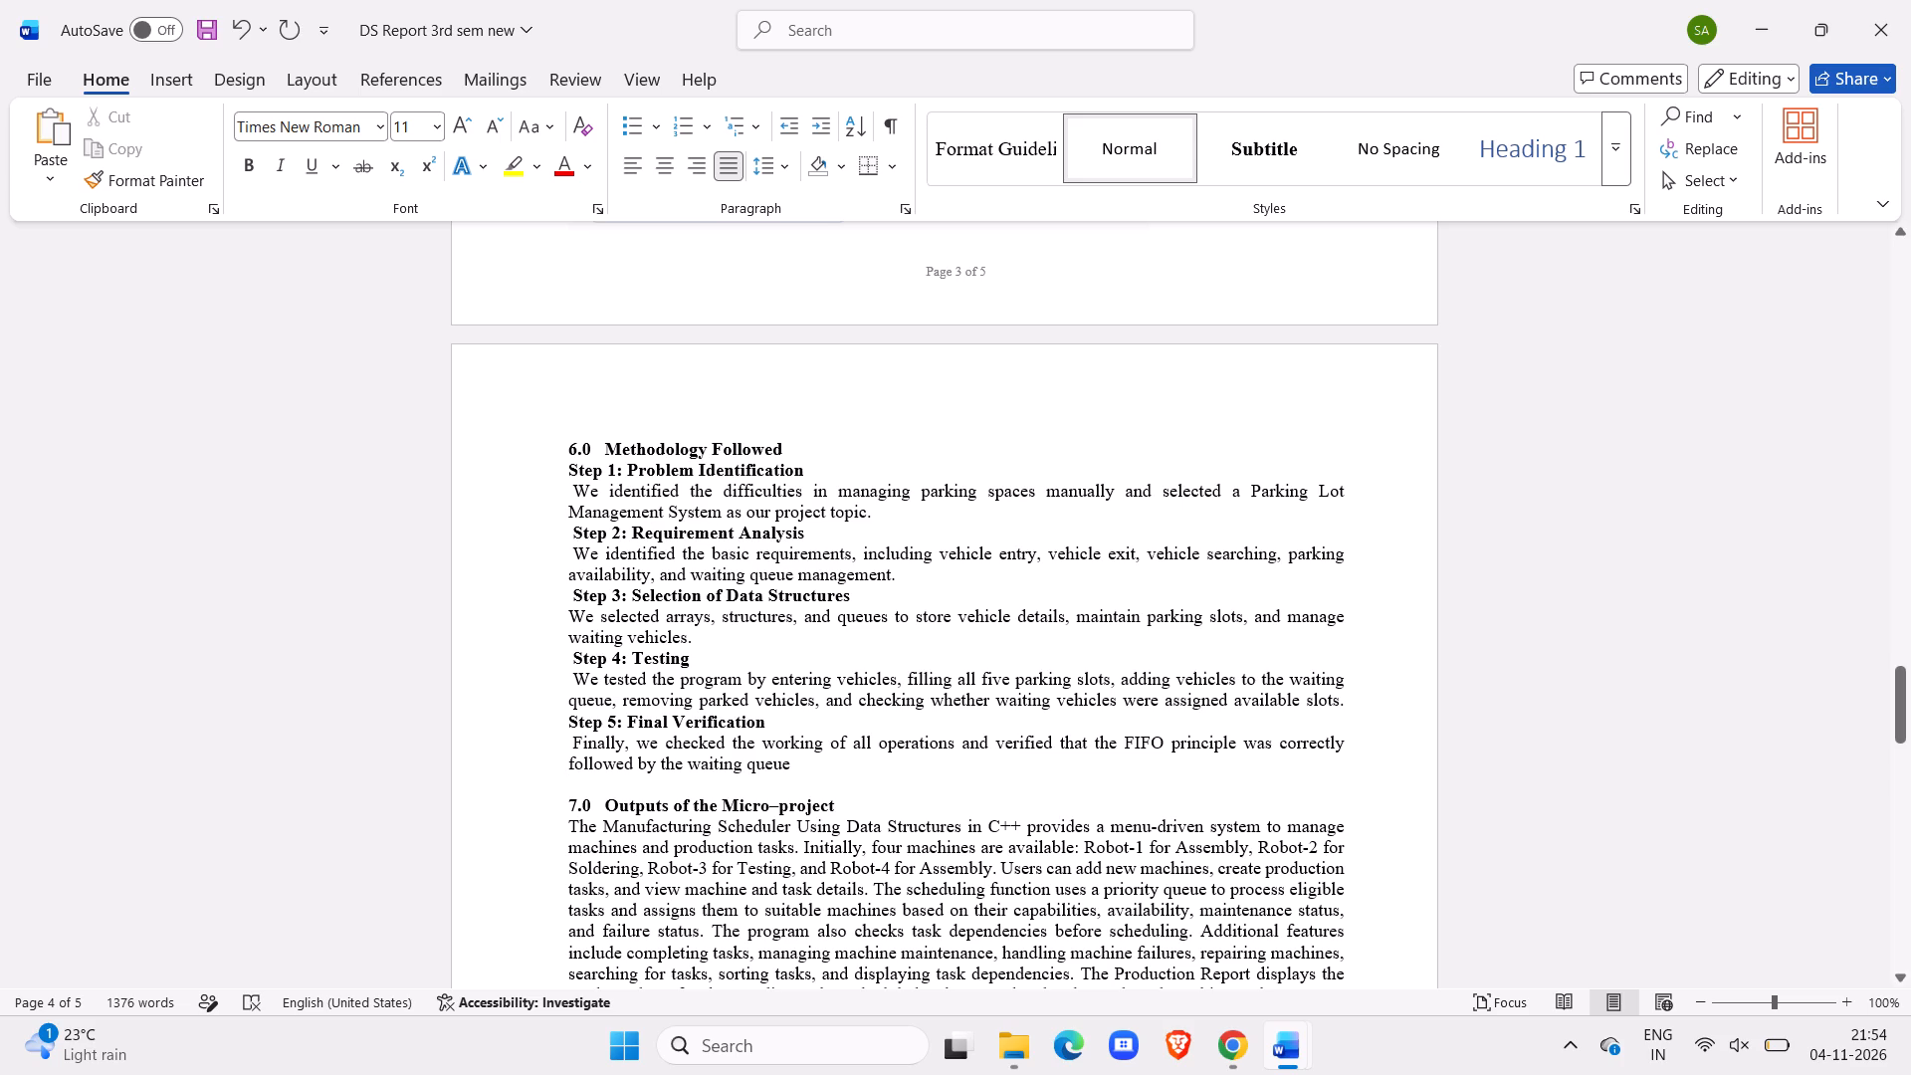
Insert another blank line between the Step 5: Final Verification paragraph and the 7.0 Outputs of the Micro-project heading.
click(872, 768)
key(Return)
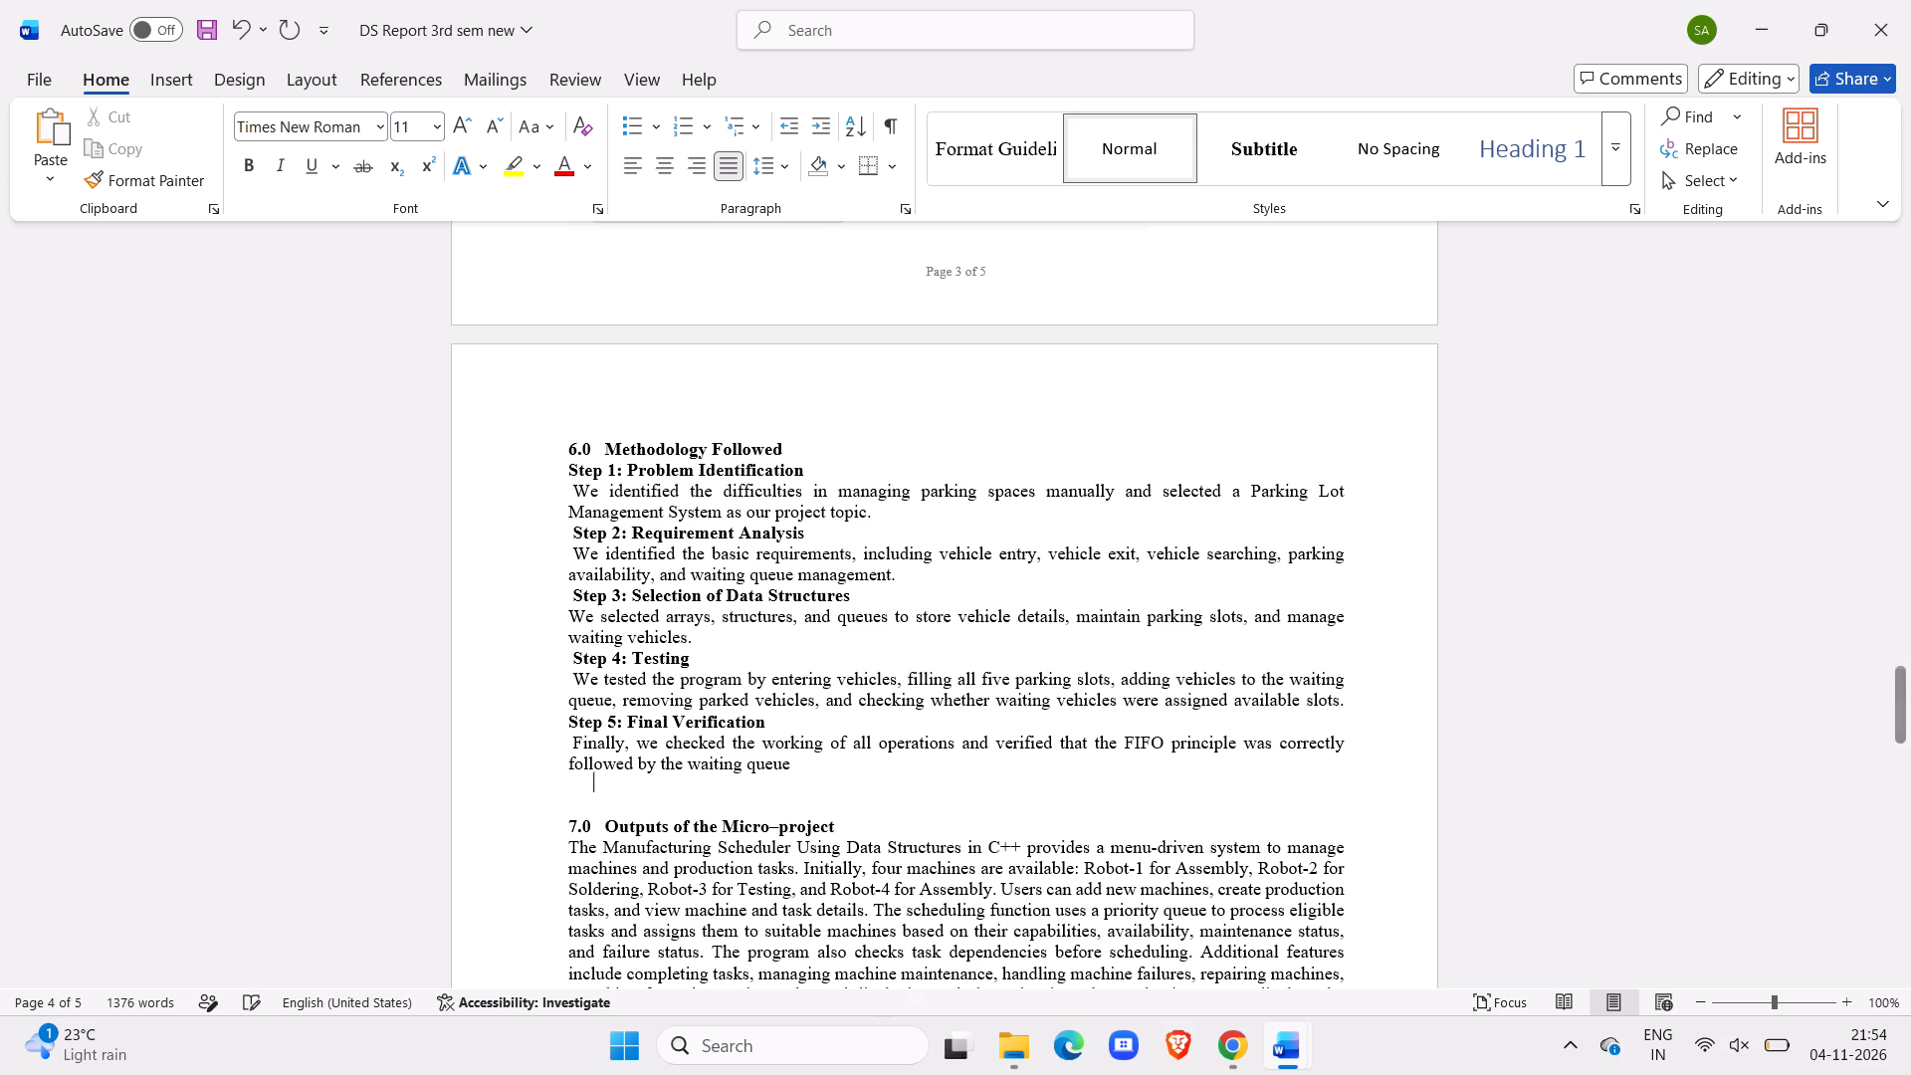
Switch to the Downloads folder in File Explorer.
click(1025, 1052)
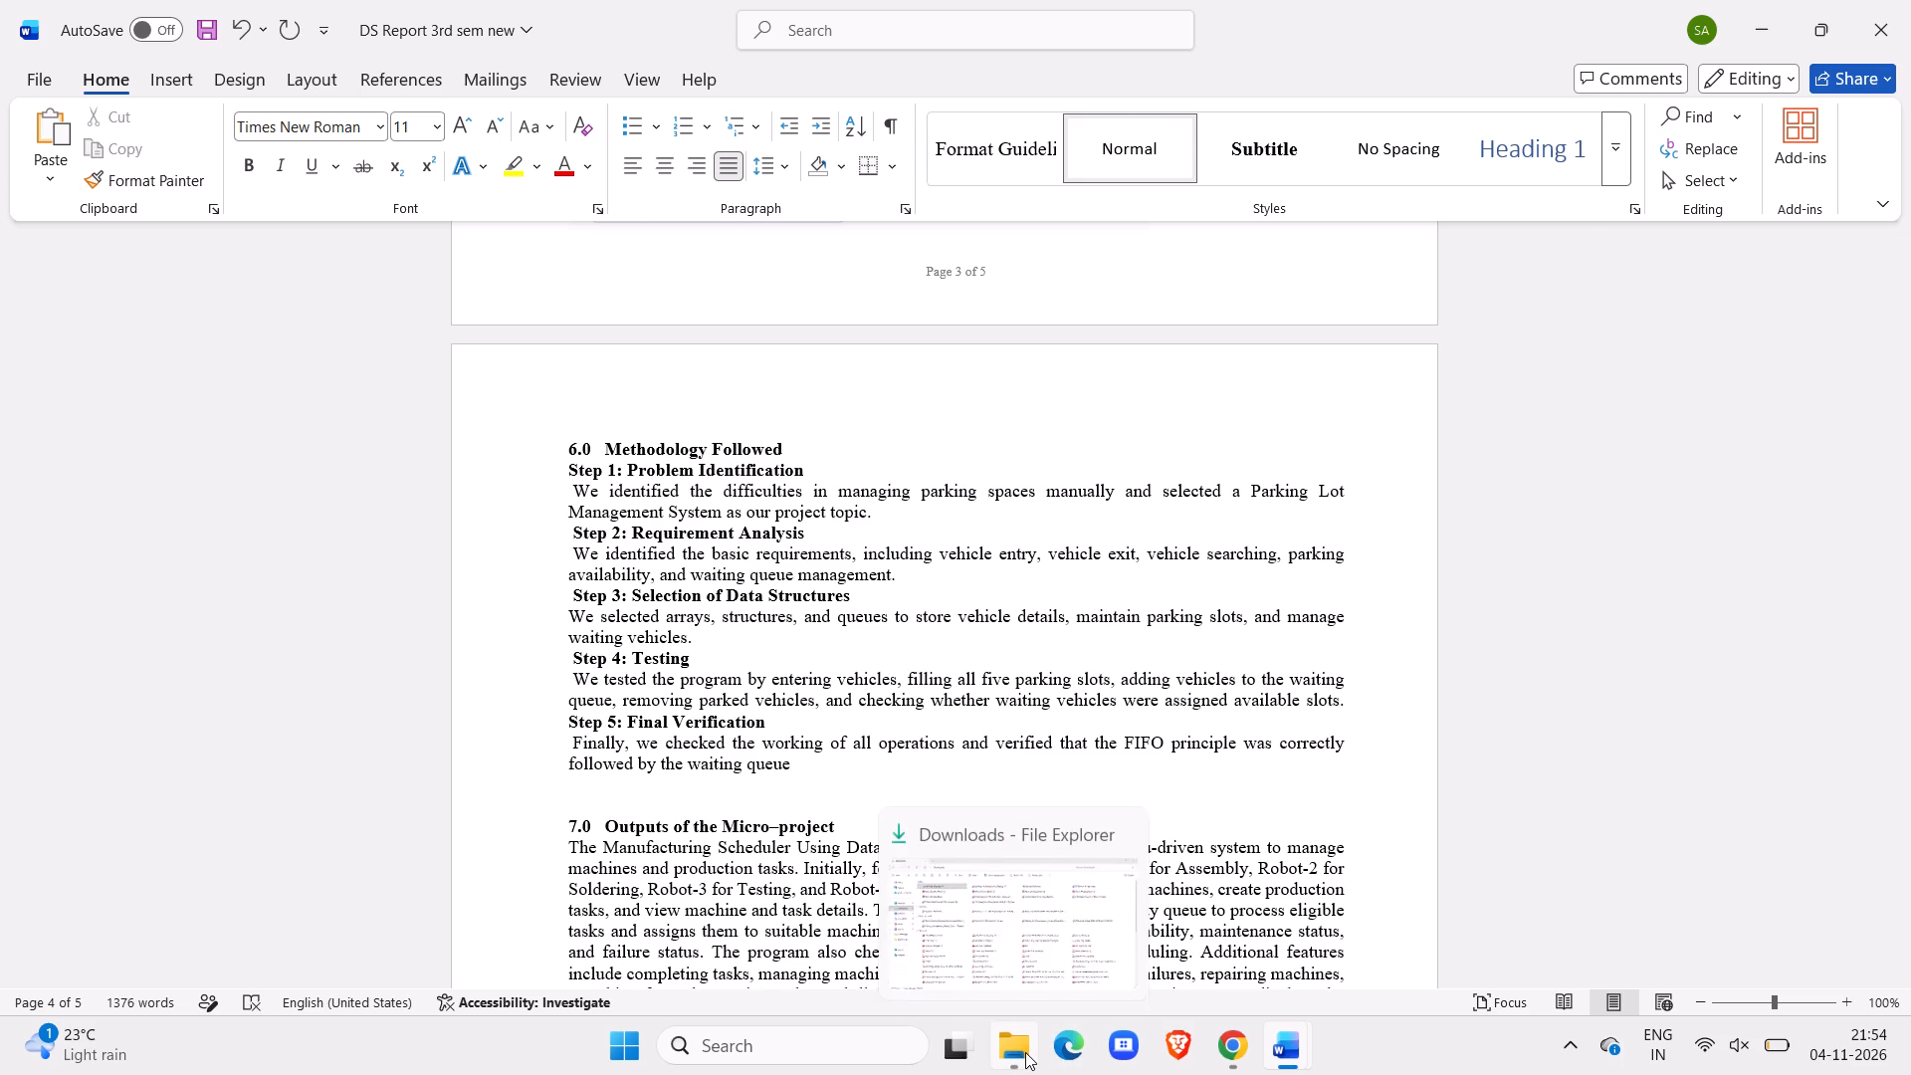
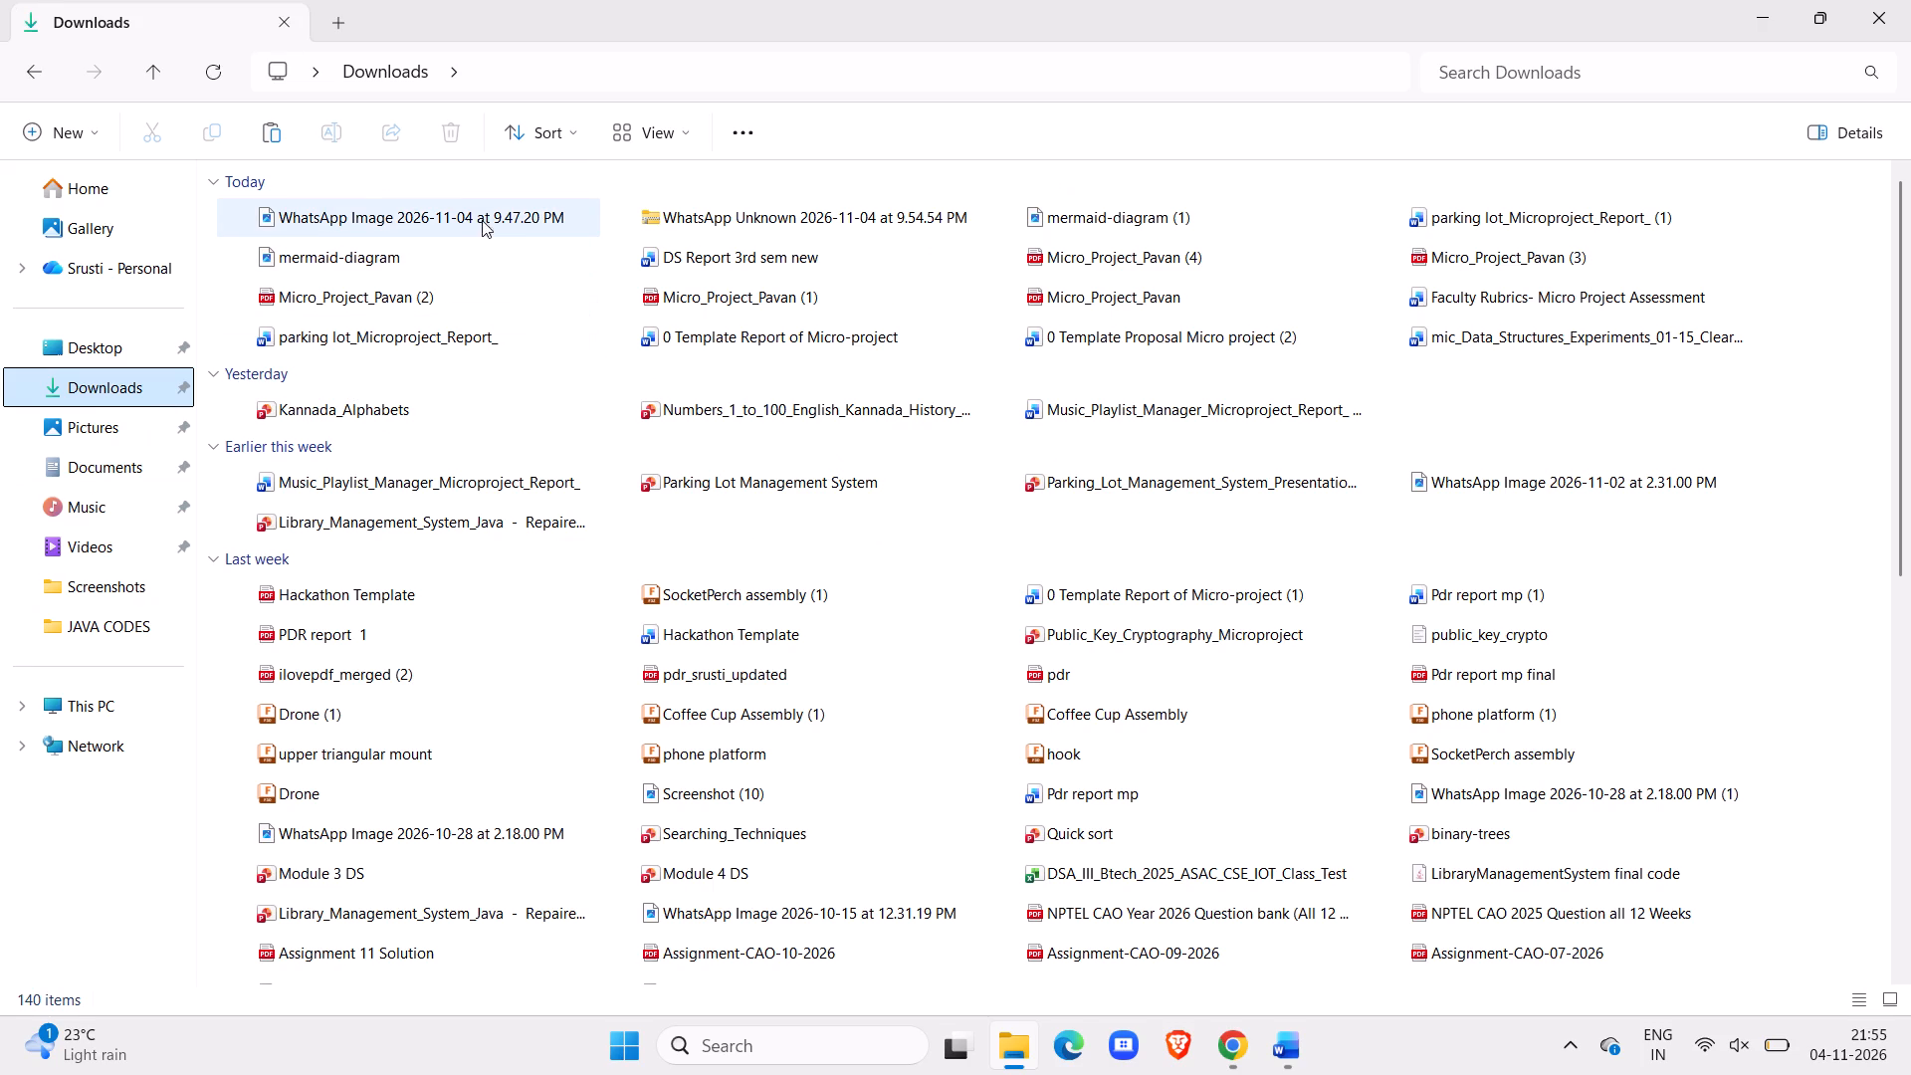
Open the WhatsApp Unknown 2026-11-04 at 9.54.54 PM archive in Downloads.
double_click(701, 212)
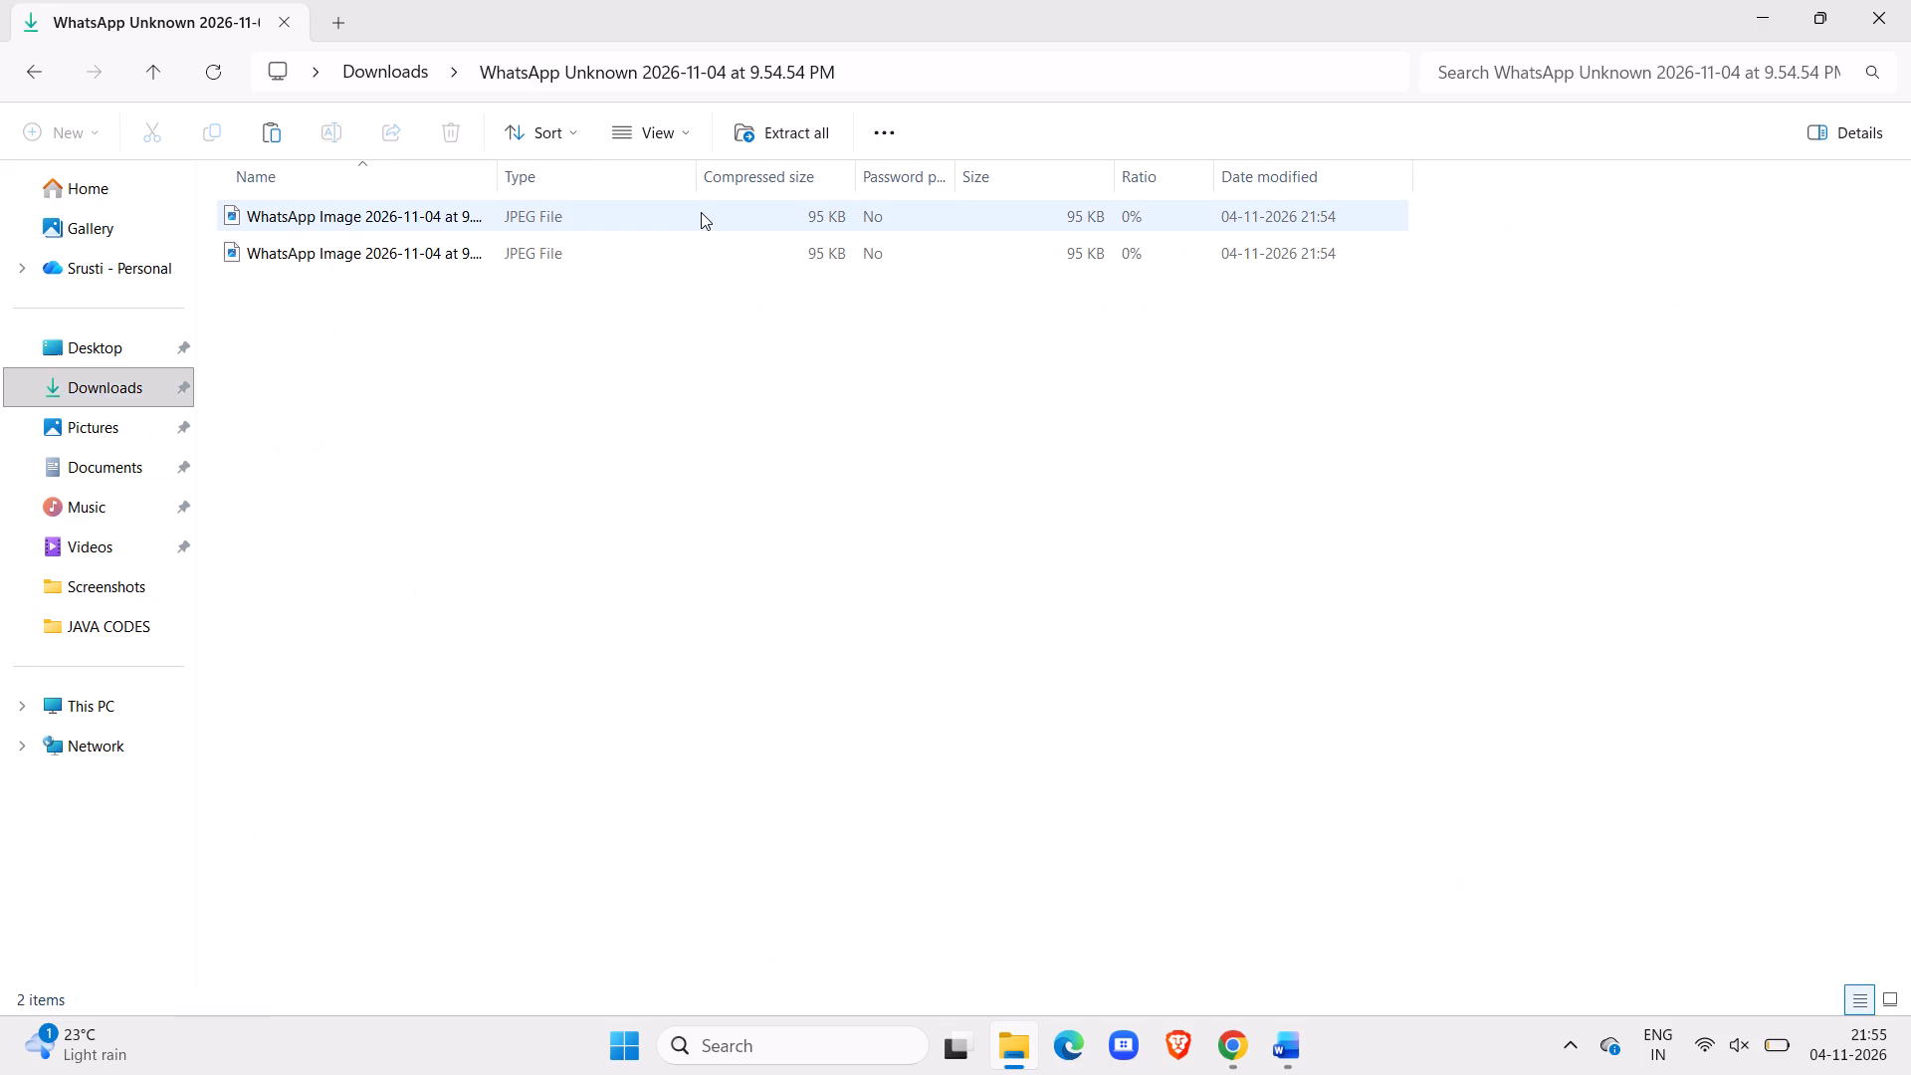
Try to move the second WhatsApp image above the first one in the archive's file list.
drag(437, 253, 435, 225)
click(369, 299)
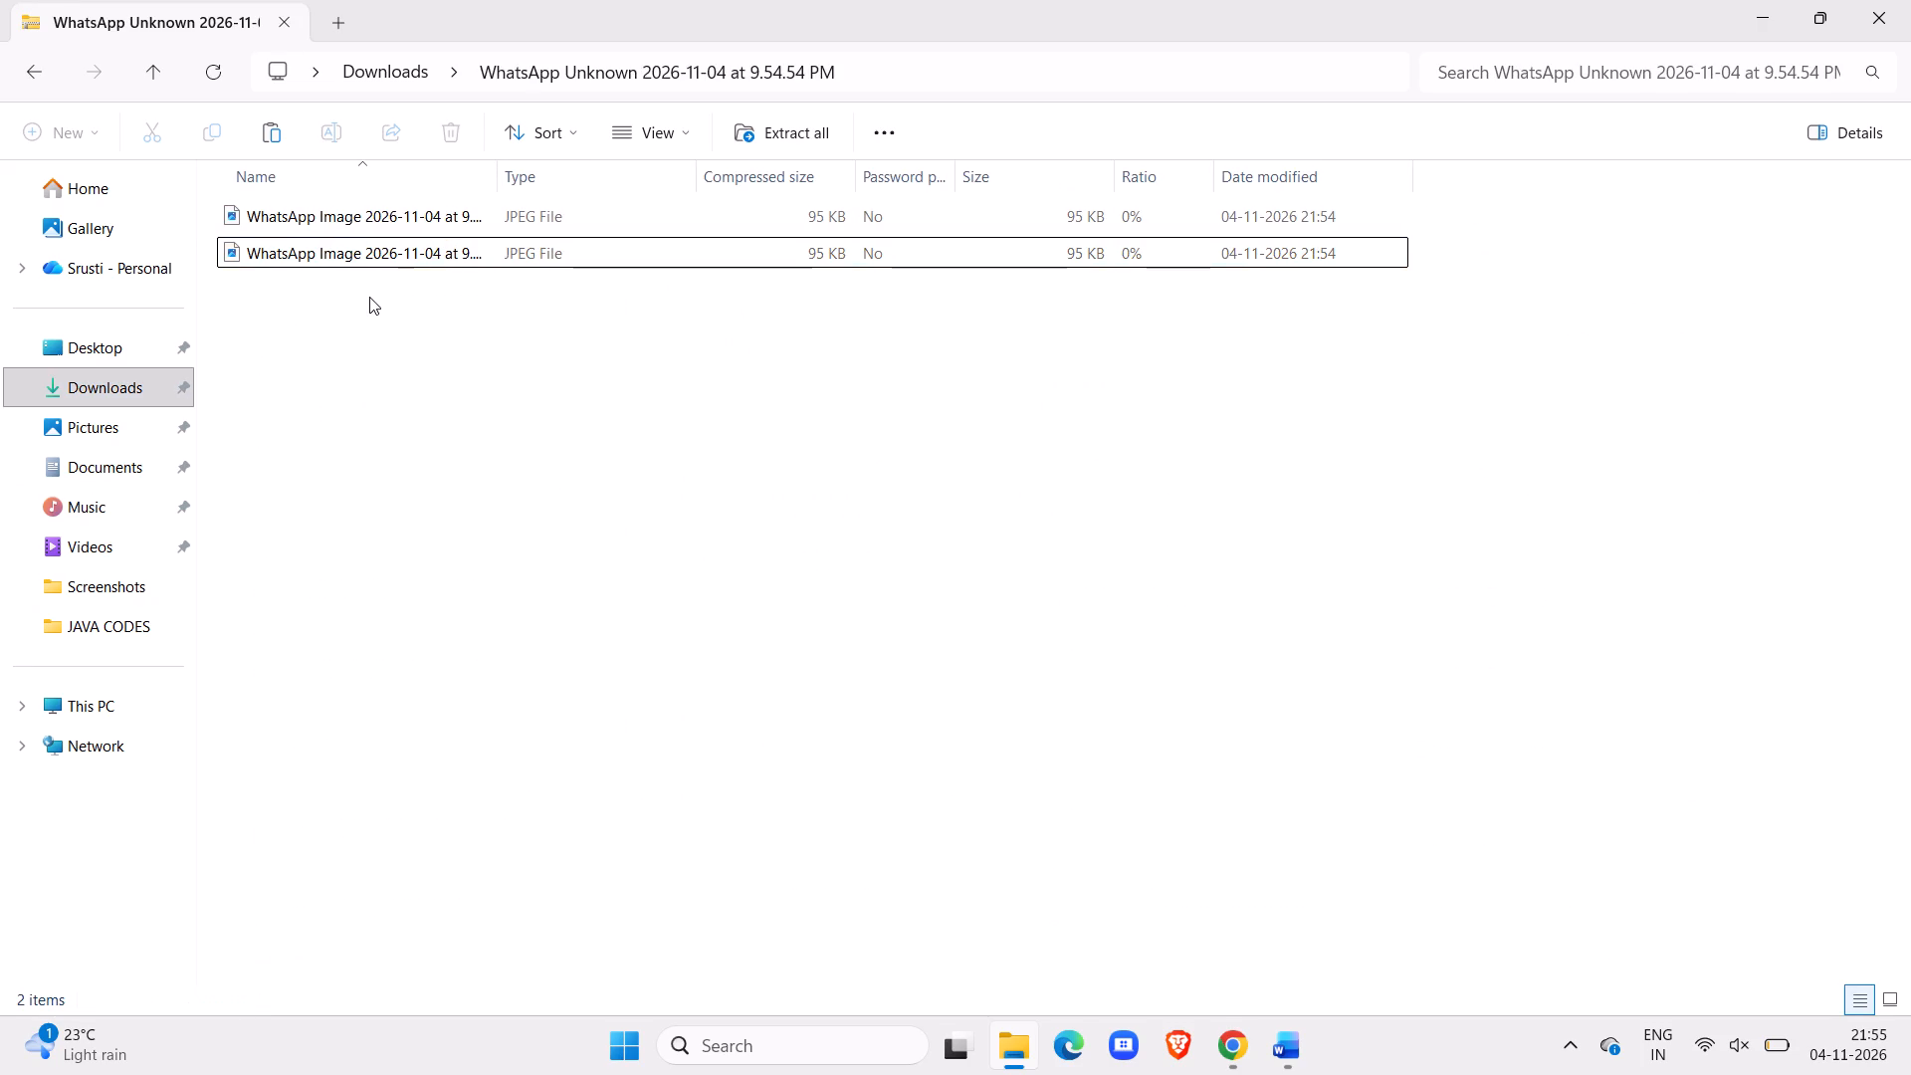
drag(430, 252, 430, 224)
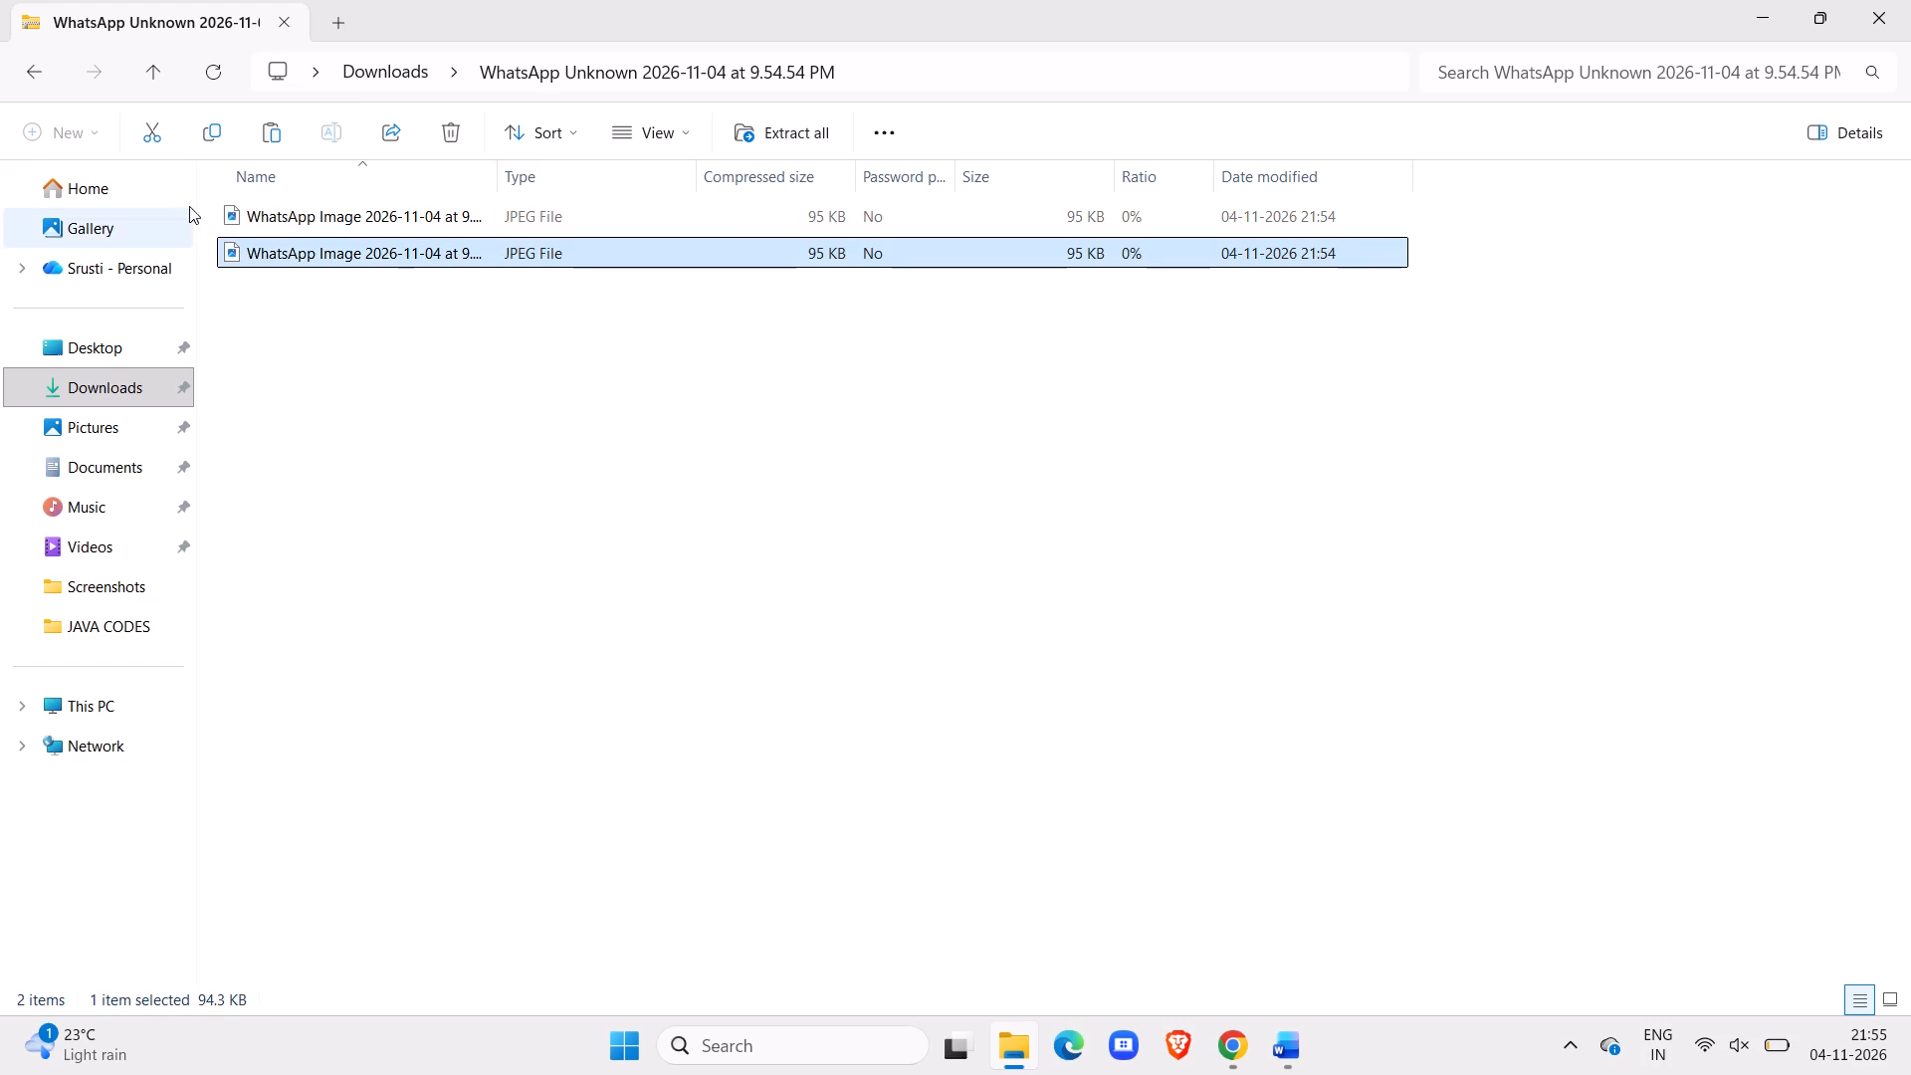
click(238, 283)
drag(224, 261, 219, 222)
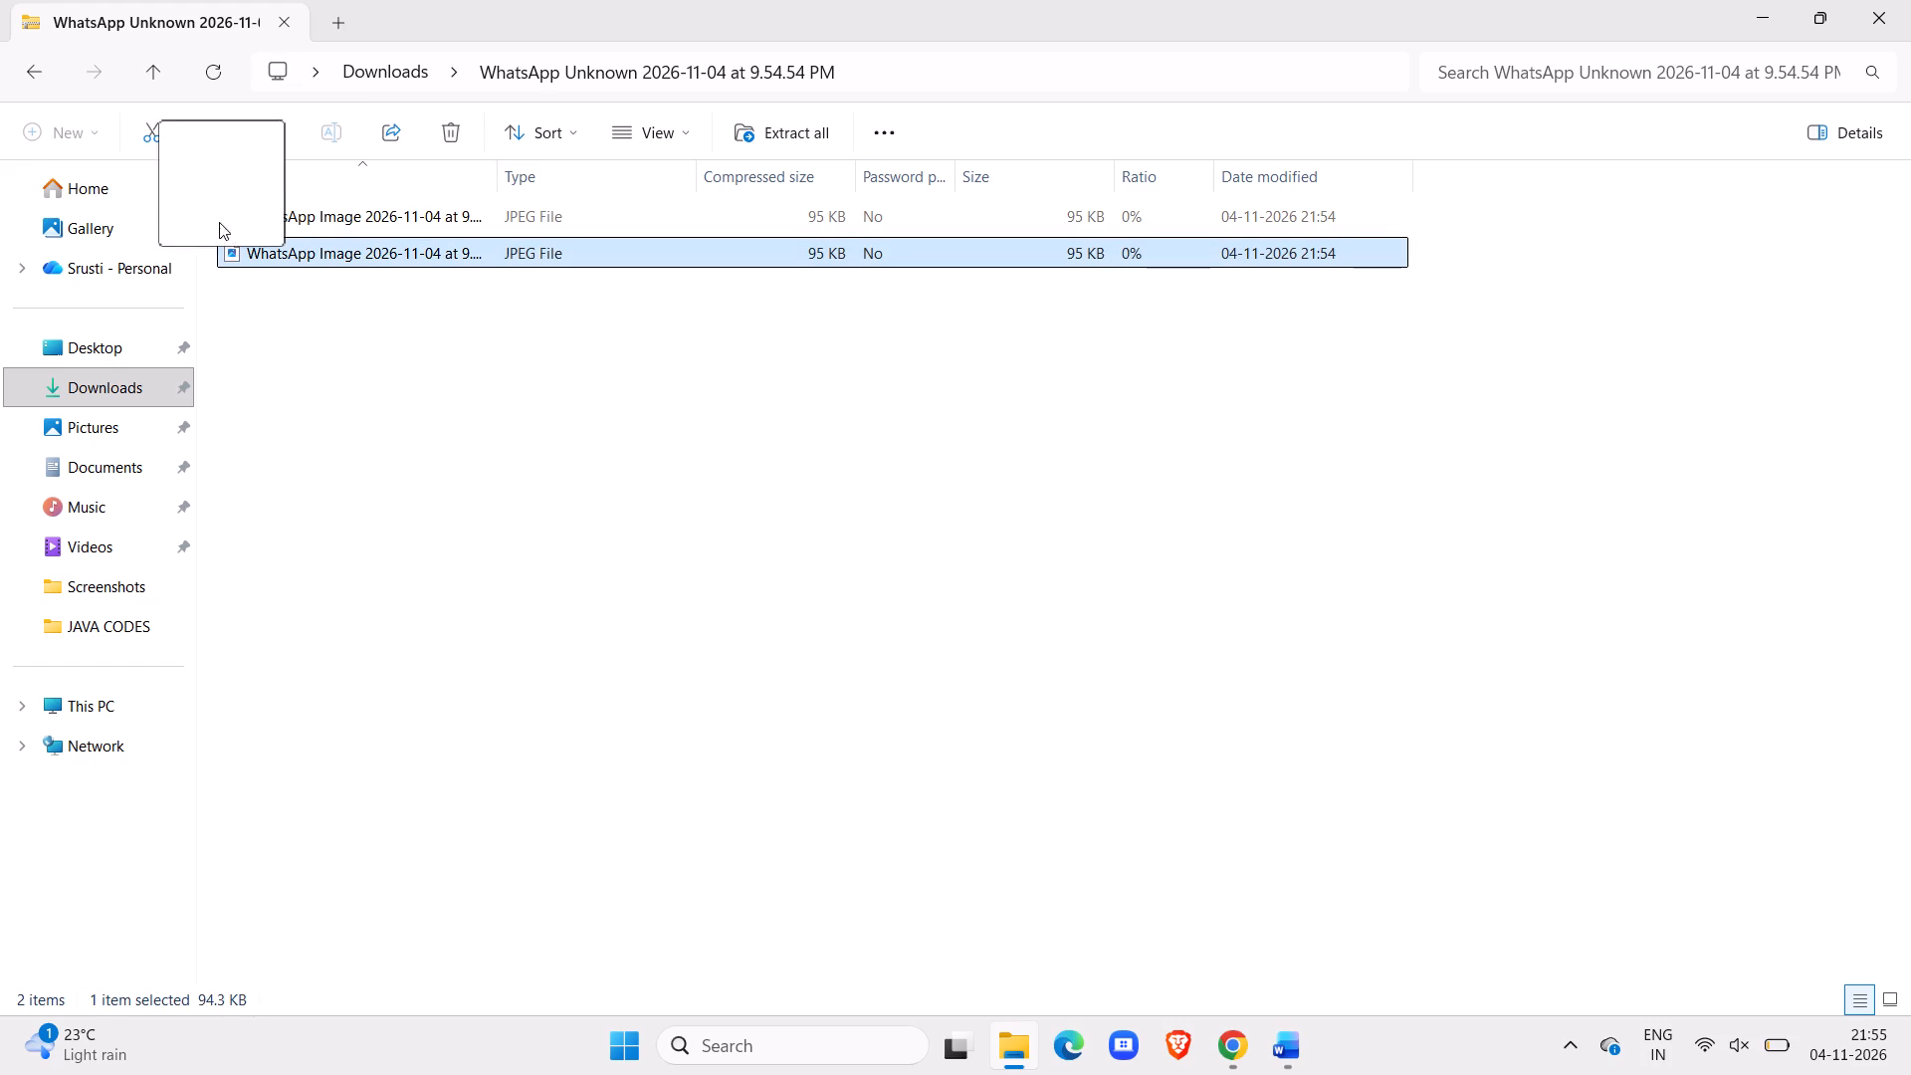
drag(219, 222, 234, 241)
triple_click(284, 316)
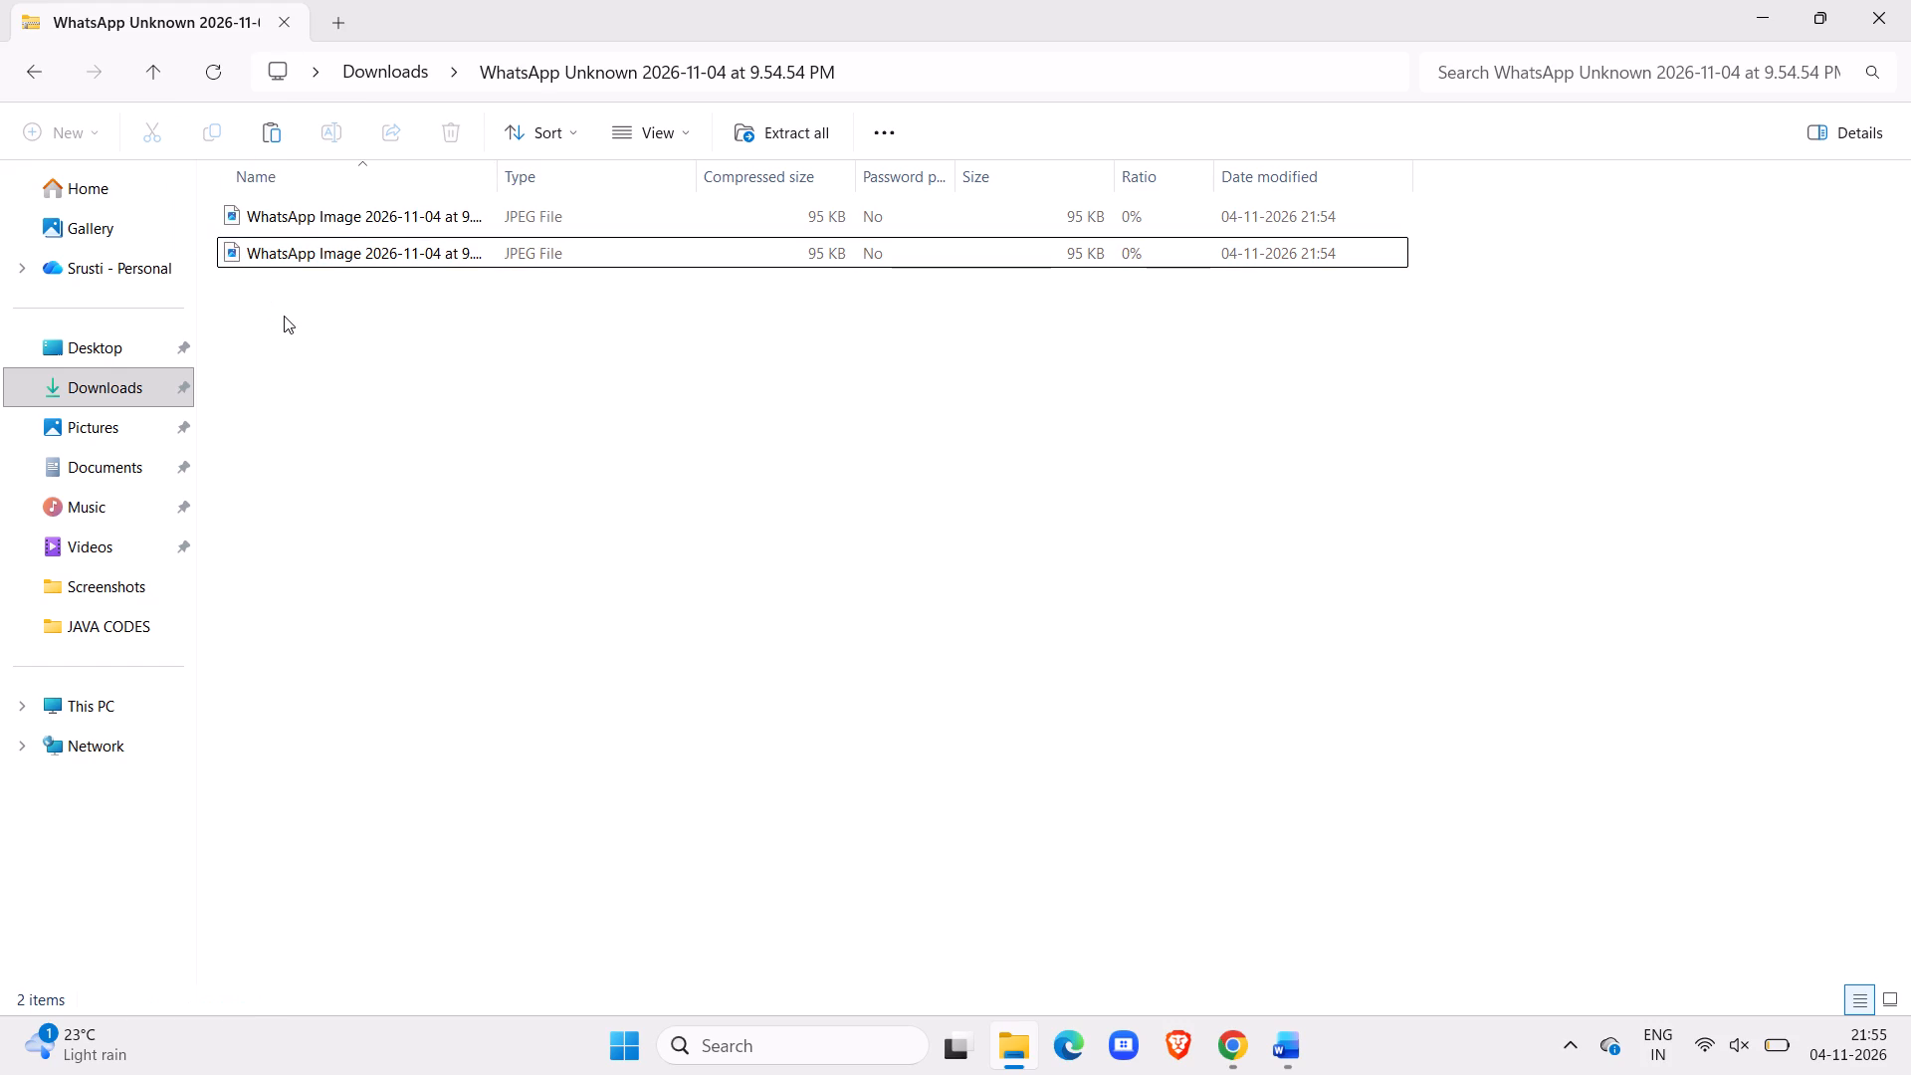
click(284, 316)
Copy both WhatsApp images from the archive and paste them into DS Report 3rd sem new on the blank line before section 7.0.
click(814, 13)
drag(516, 280, 443, 208)
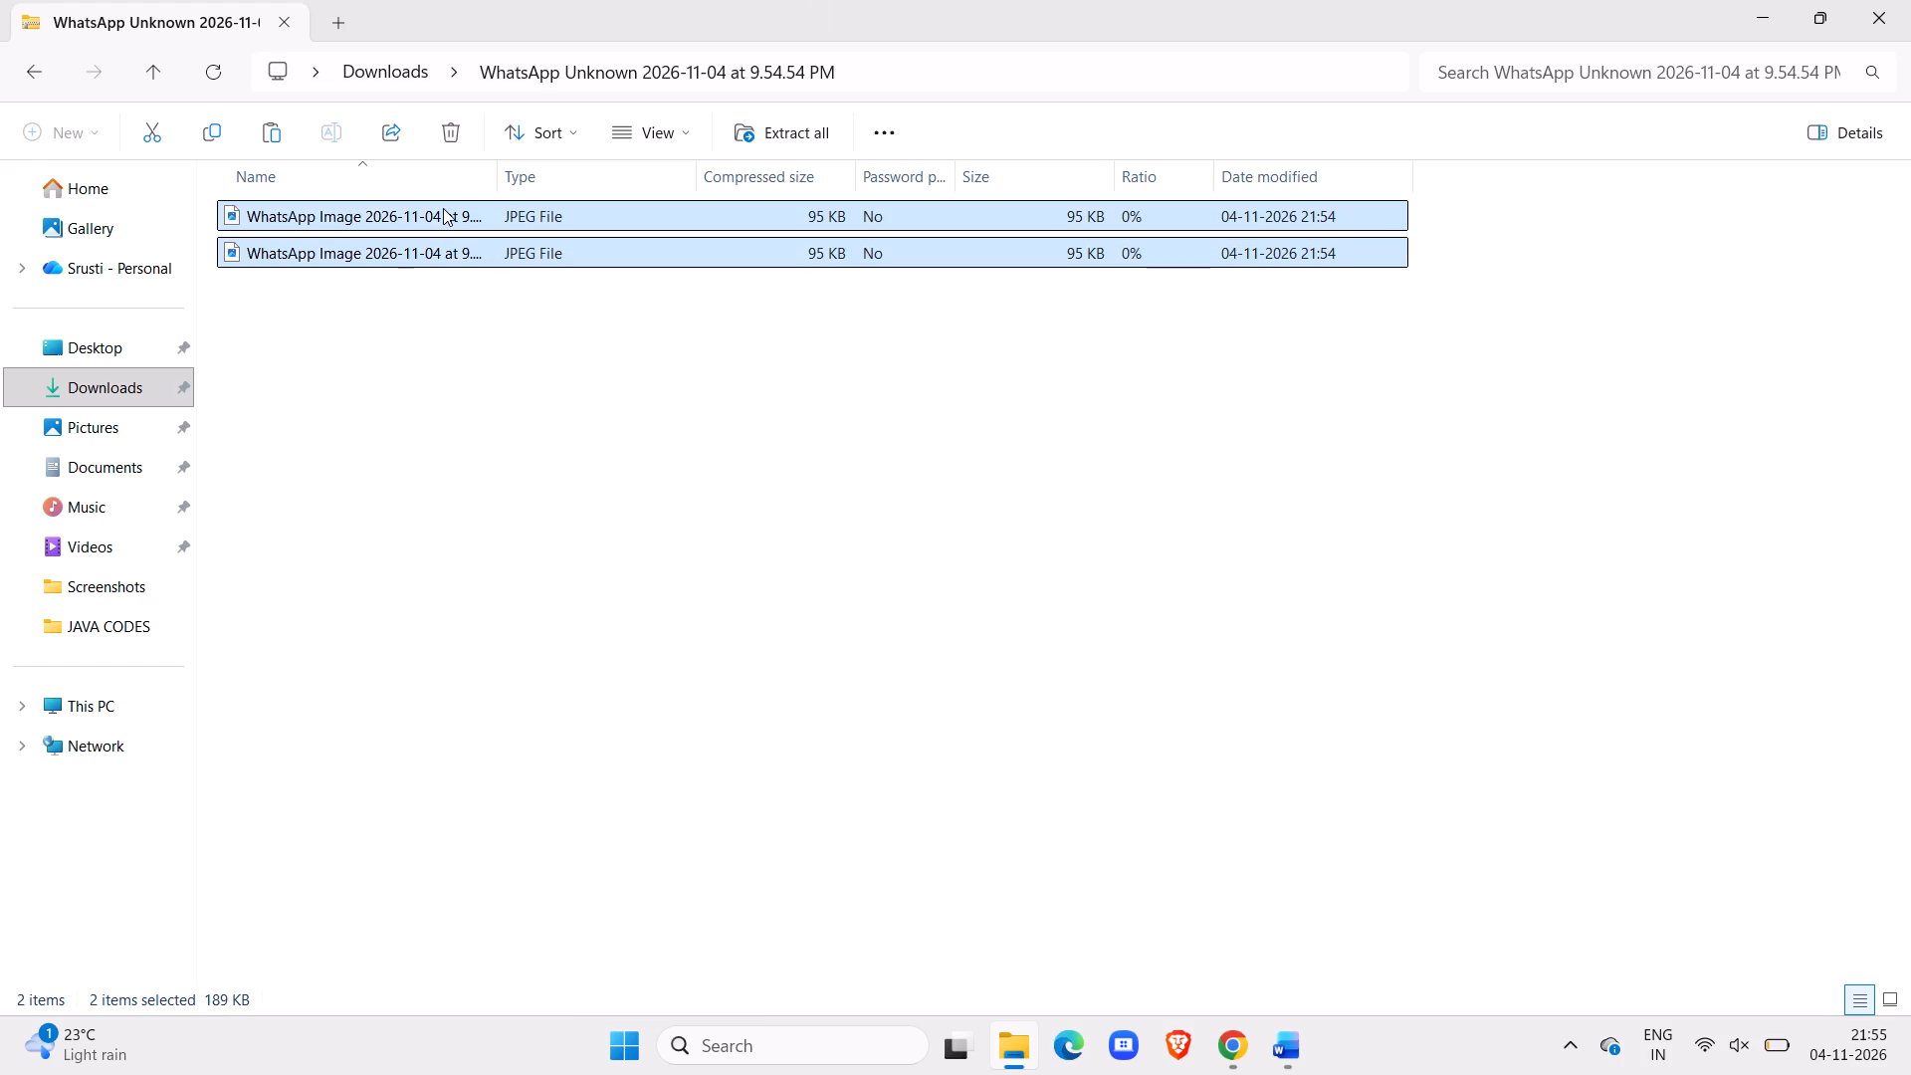
key(ctrl+c)
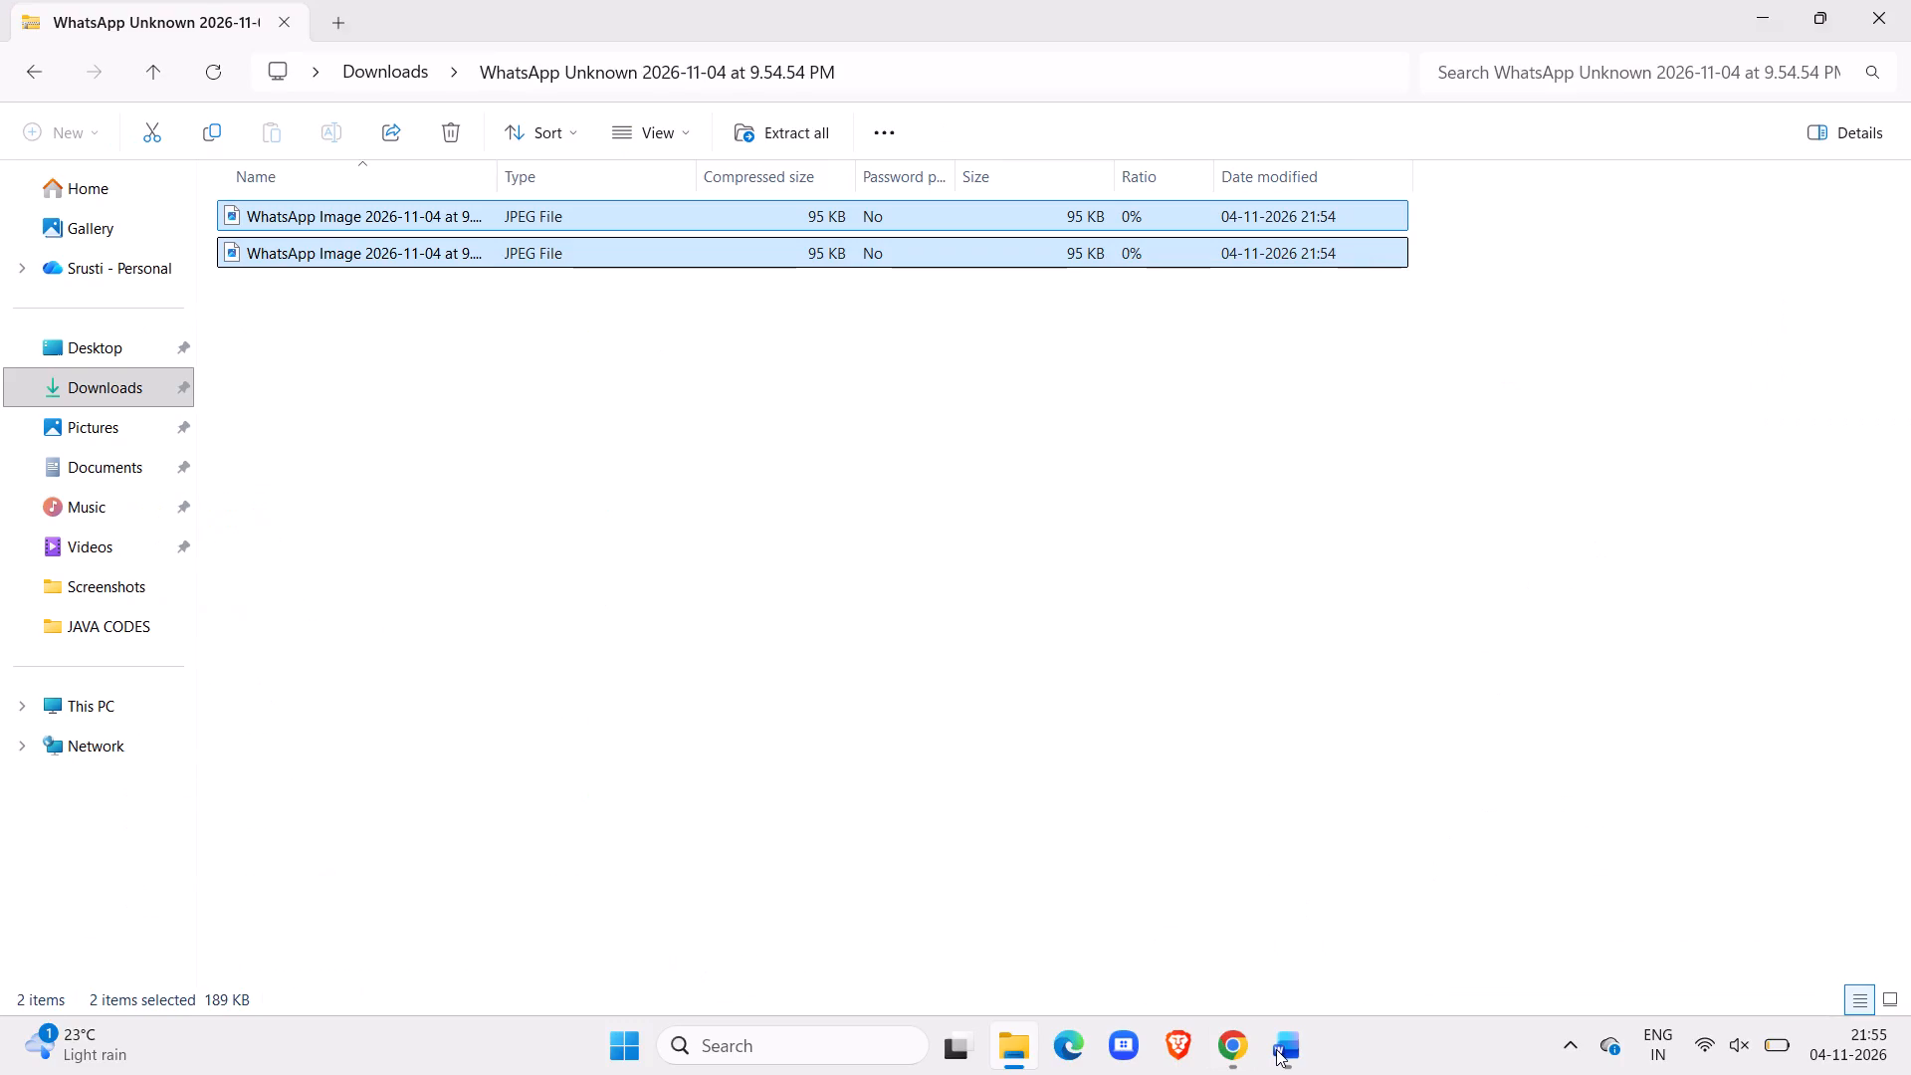
click(1276, 1049)
click(1266, 963)
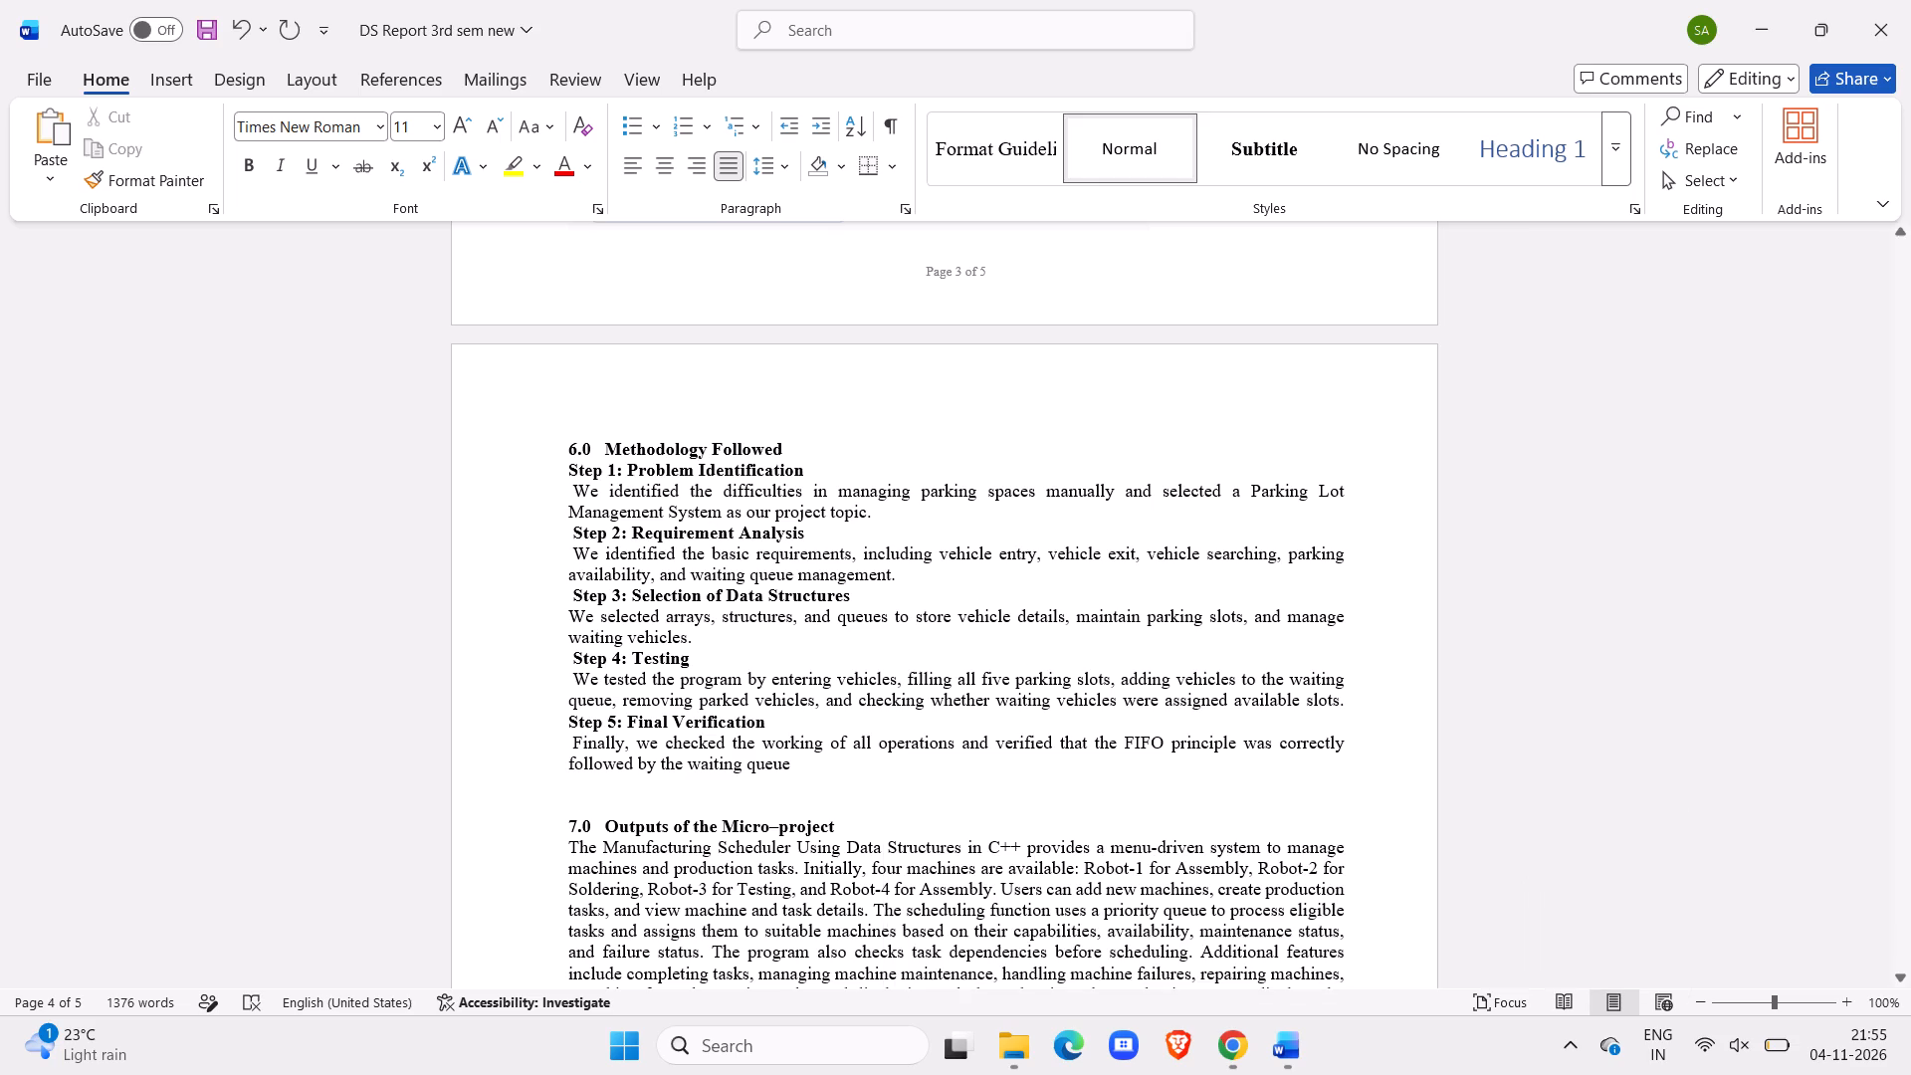
key(ctrl+v)
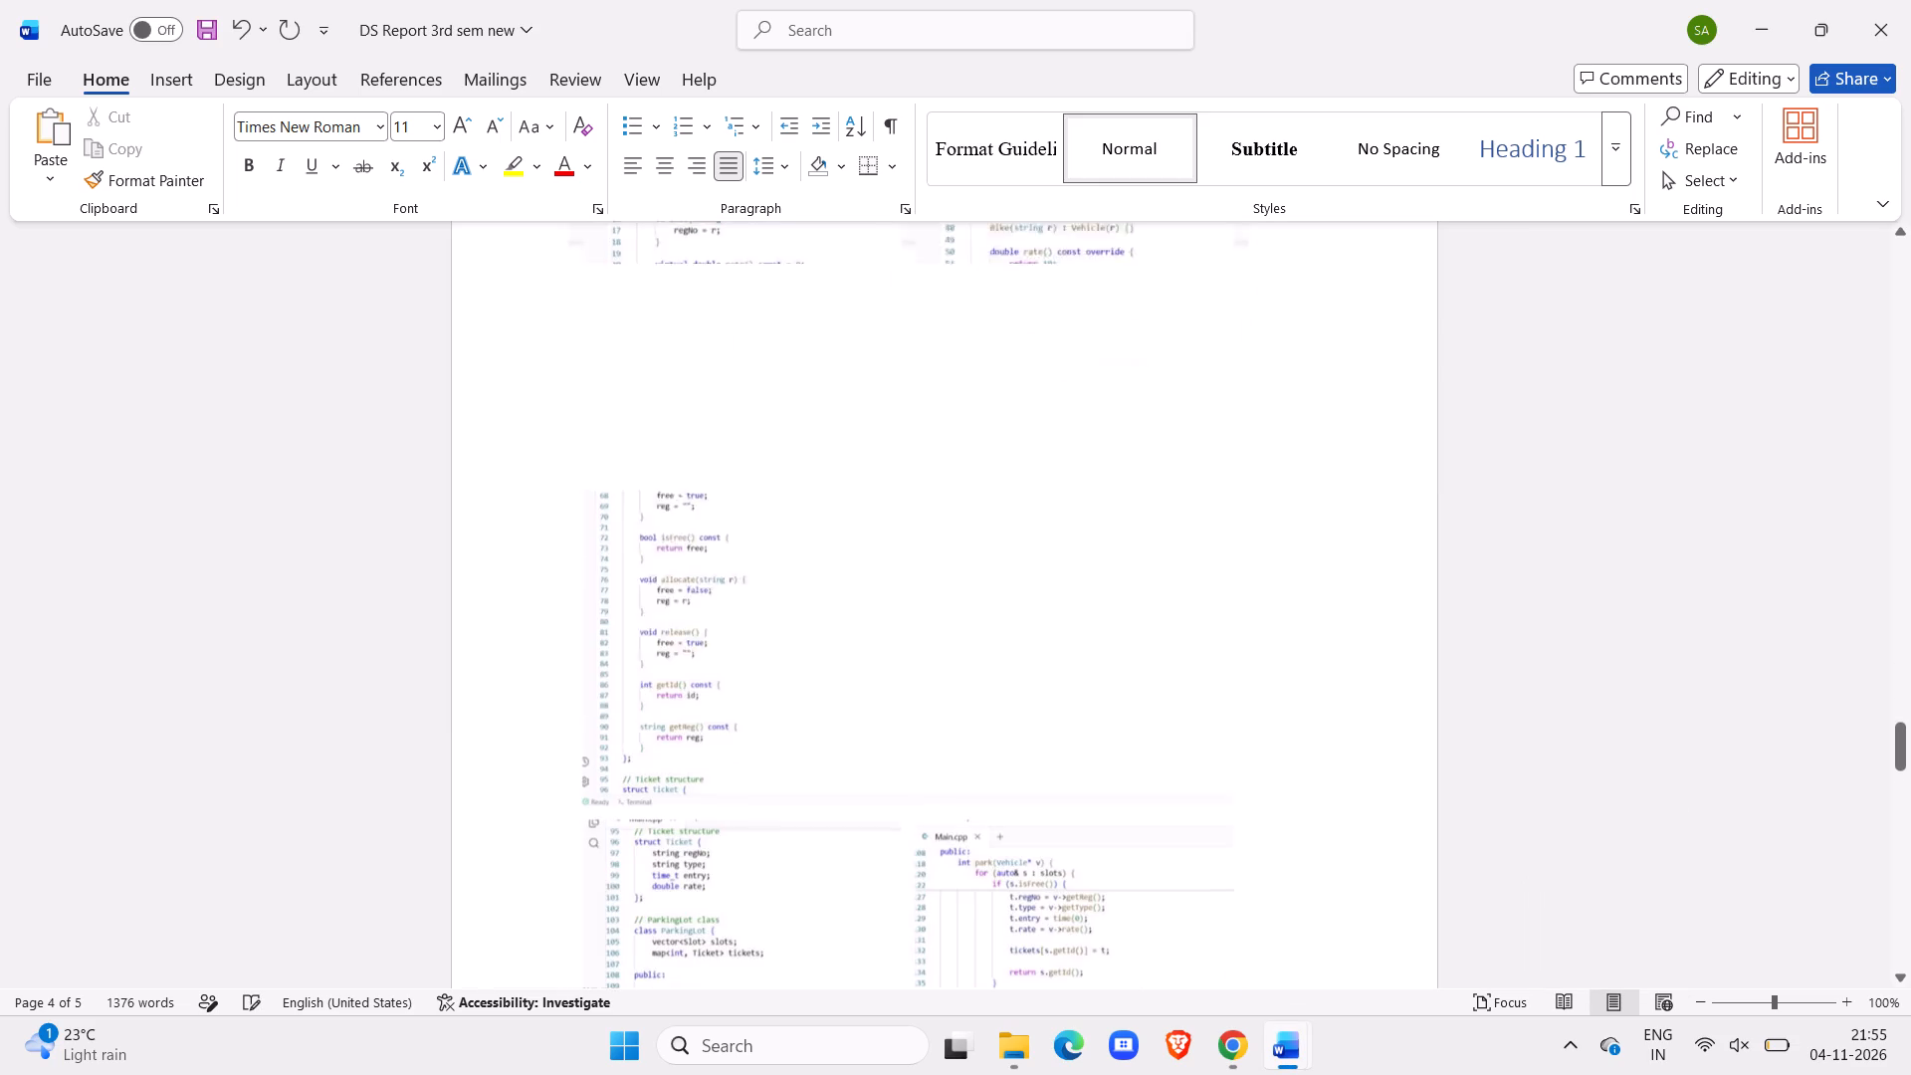
Review the order and page placement of the pasted code images, from the flow diagram pages onward.
scroll(928, 827, up, 6)
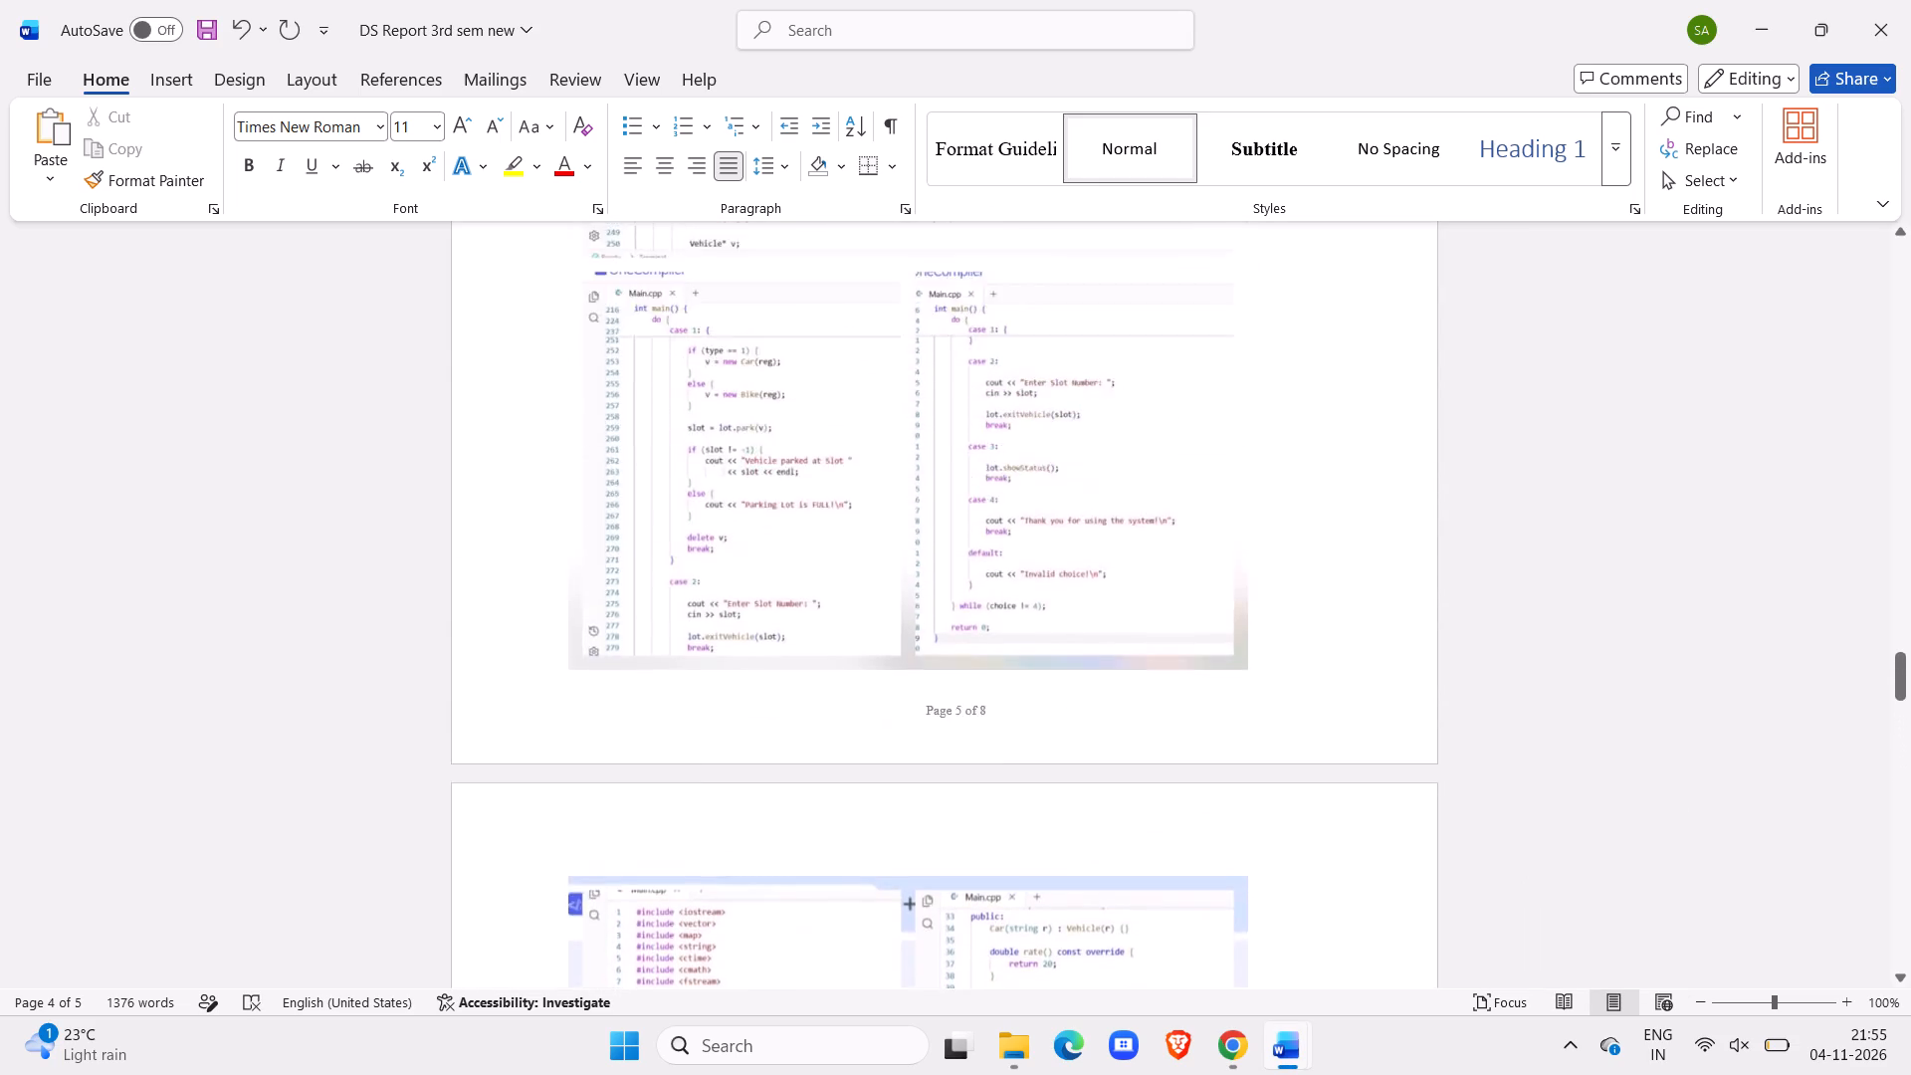
scroll(928, 827, up, 5)
scroll(928, 827, down, 2)
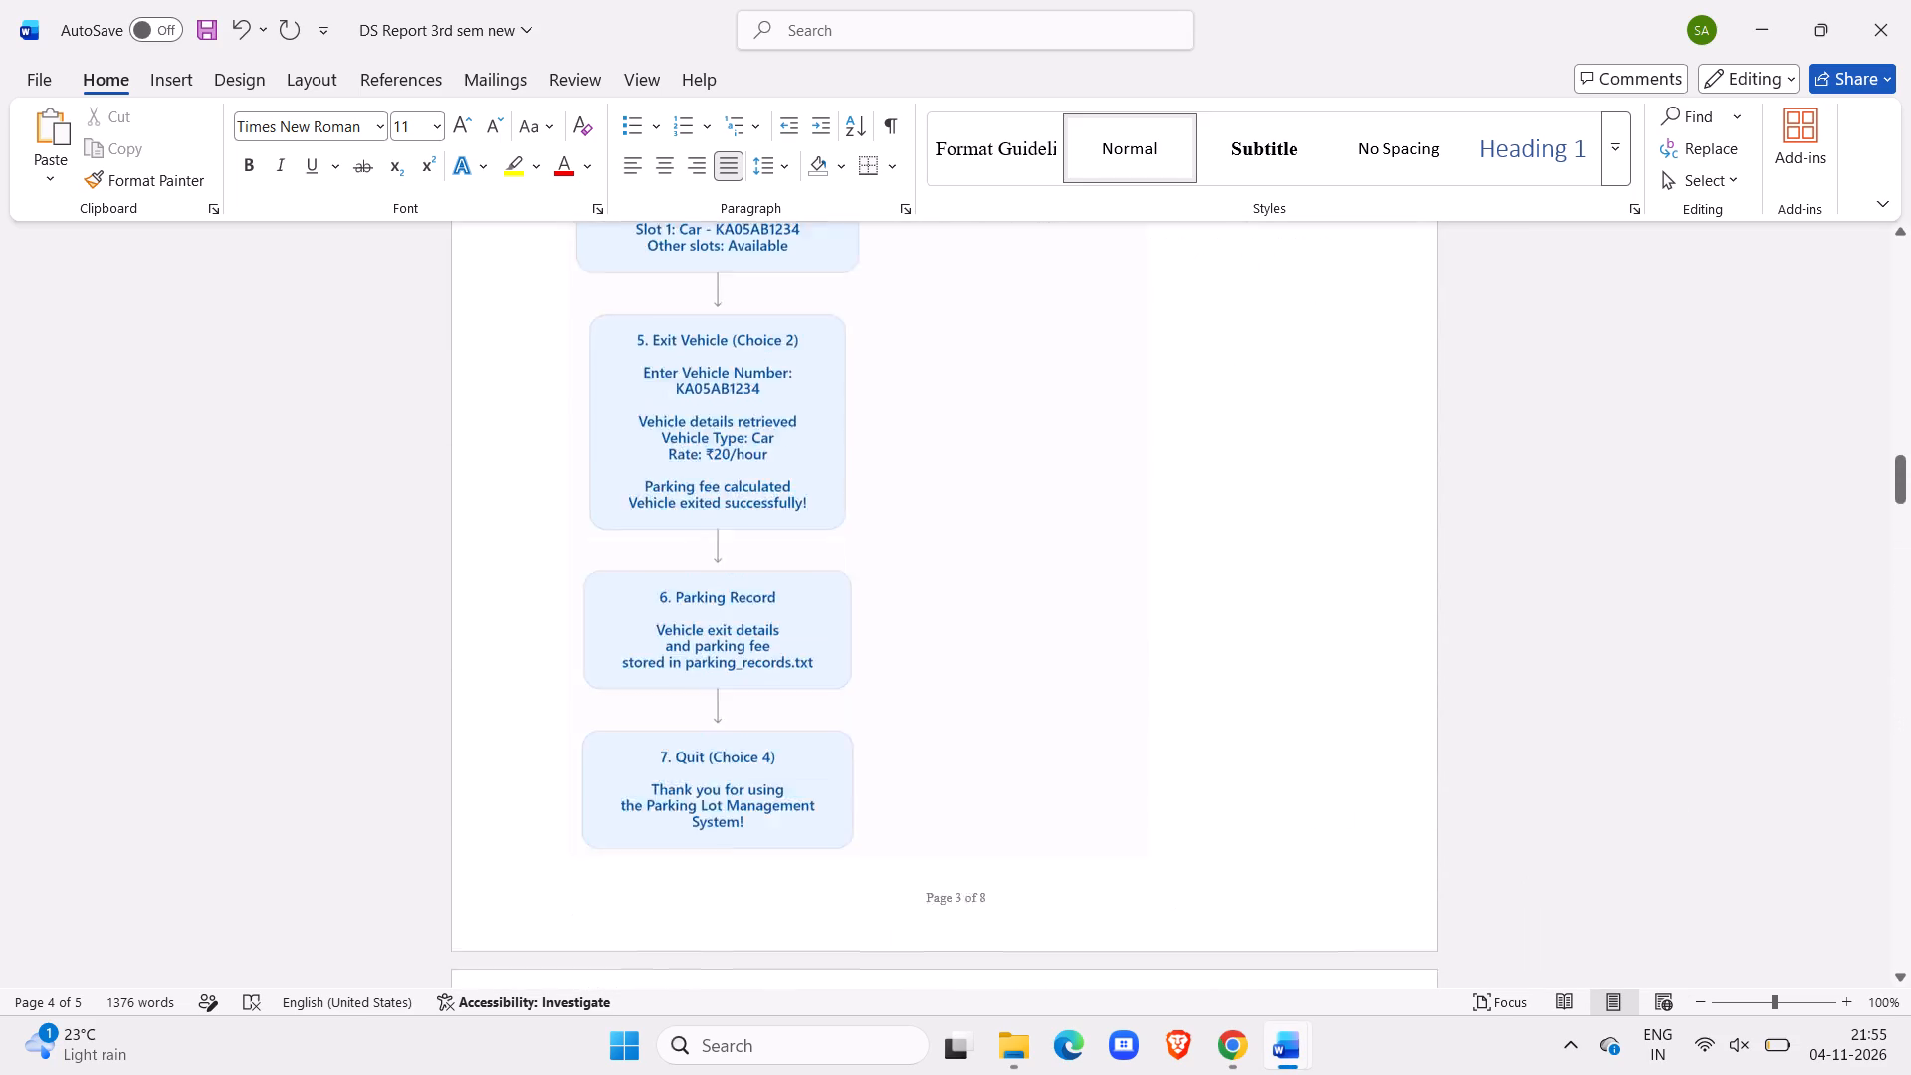
scroll(928, 827, down, 2)
scroll(928, 827, up, 1)
scroll(928, 827, down, 3)
scroll(928, 827, up, 1)
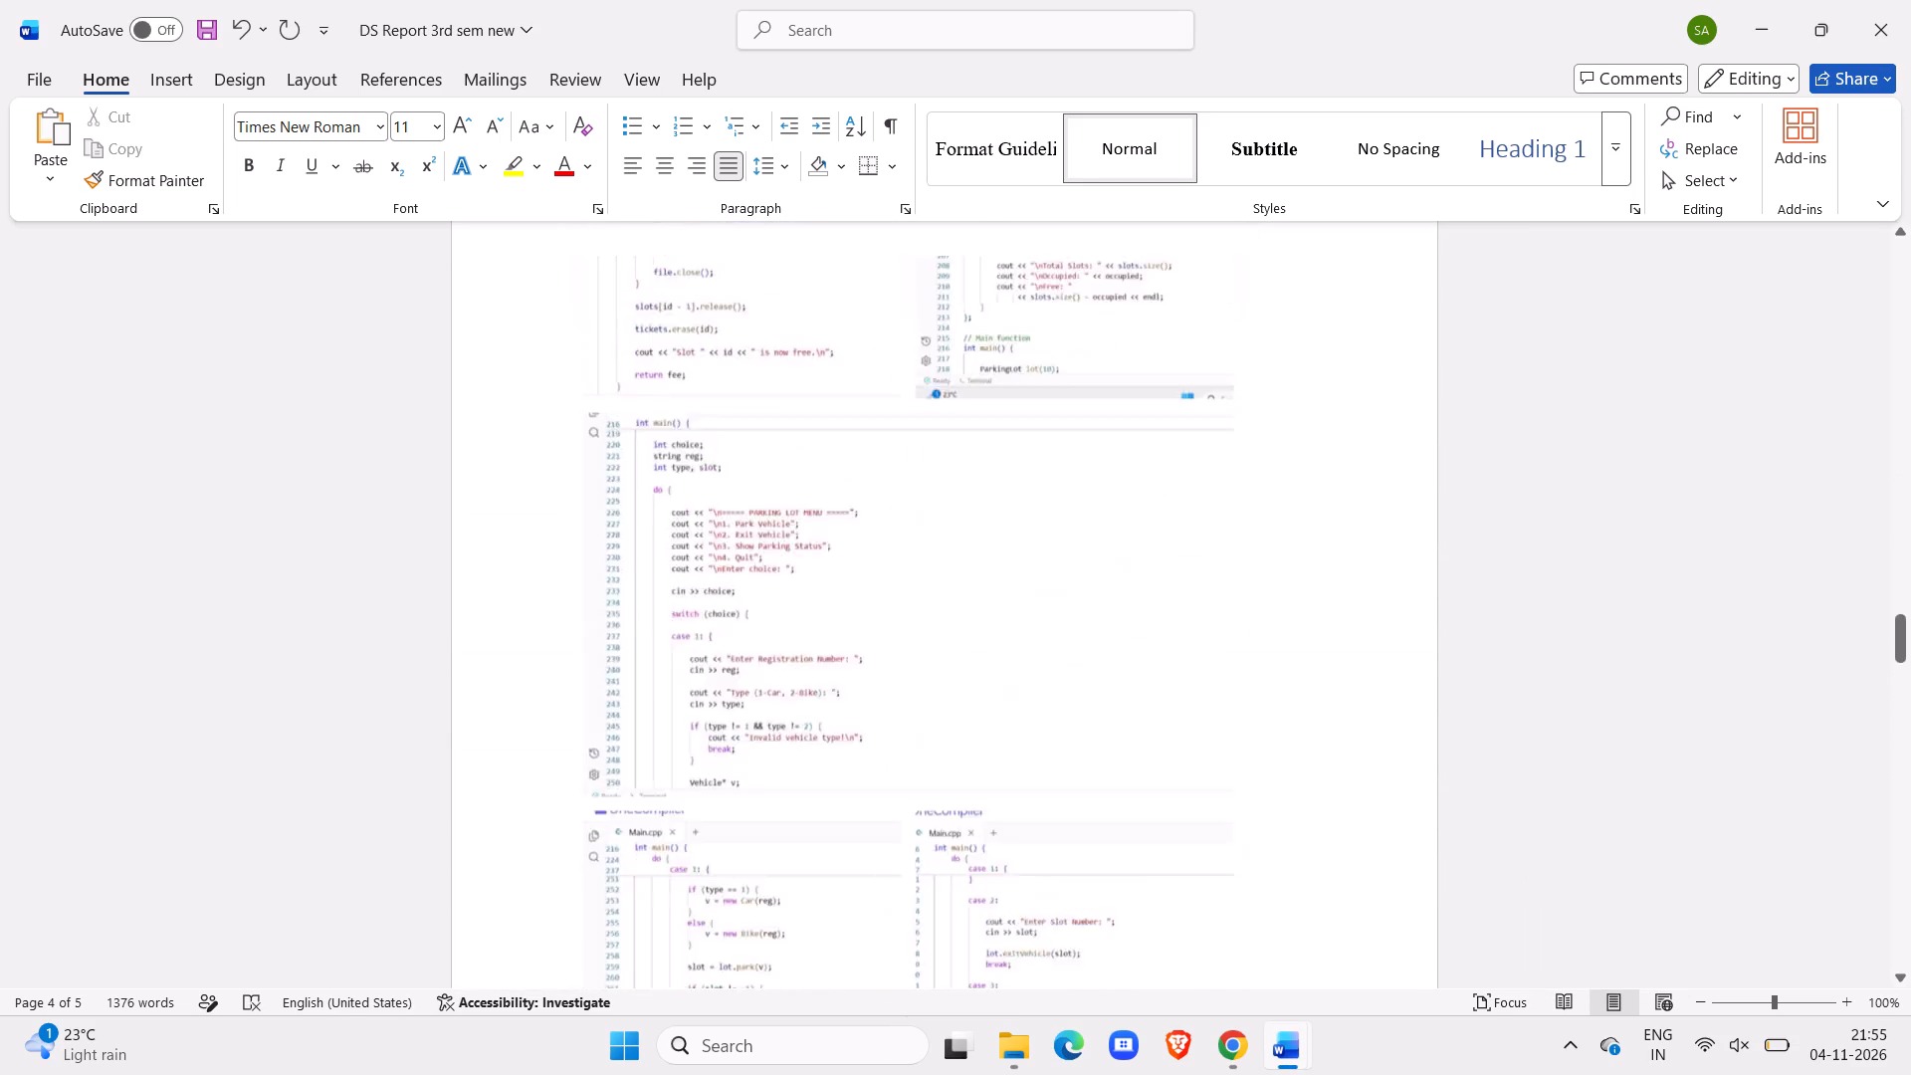
scroll(928, 827, up, 1)
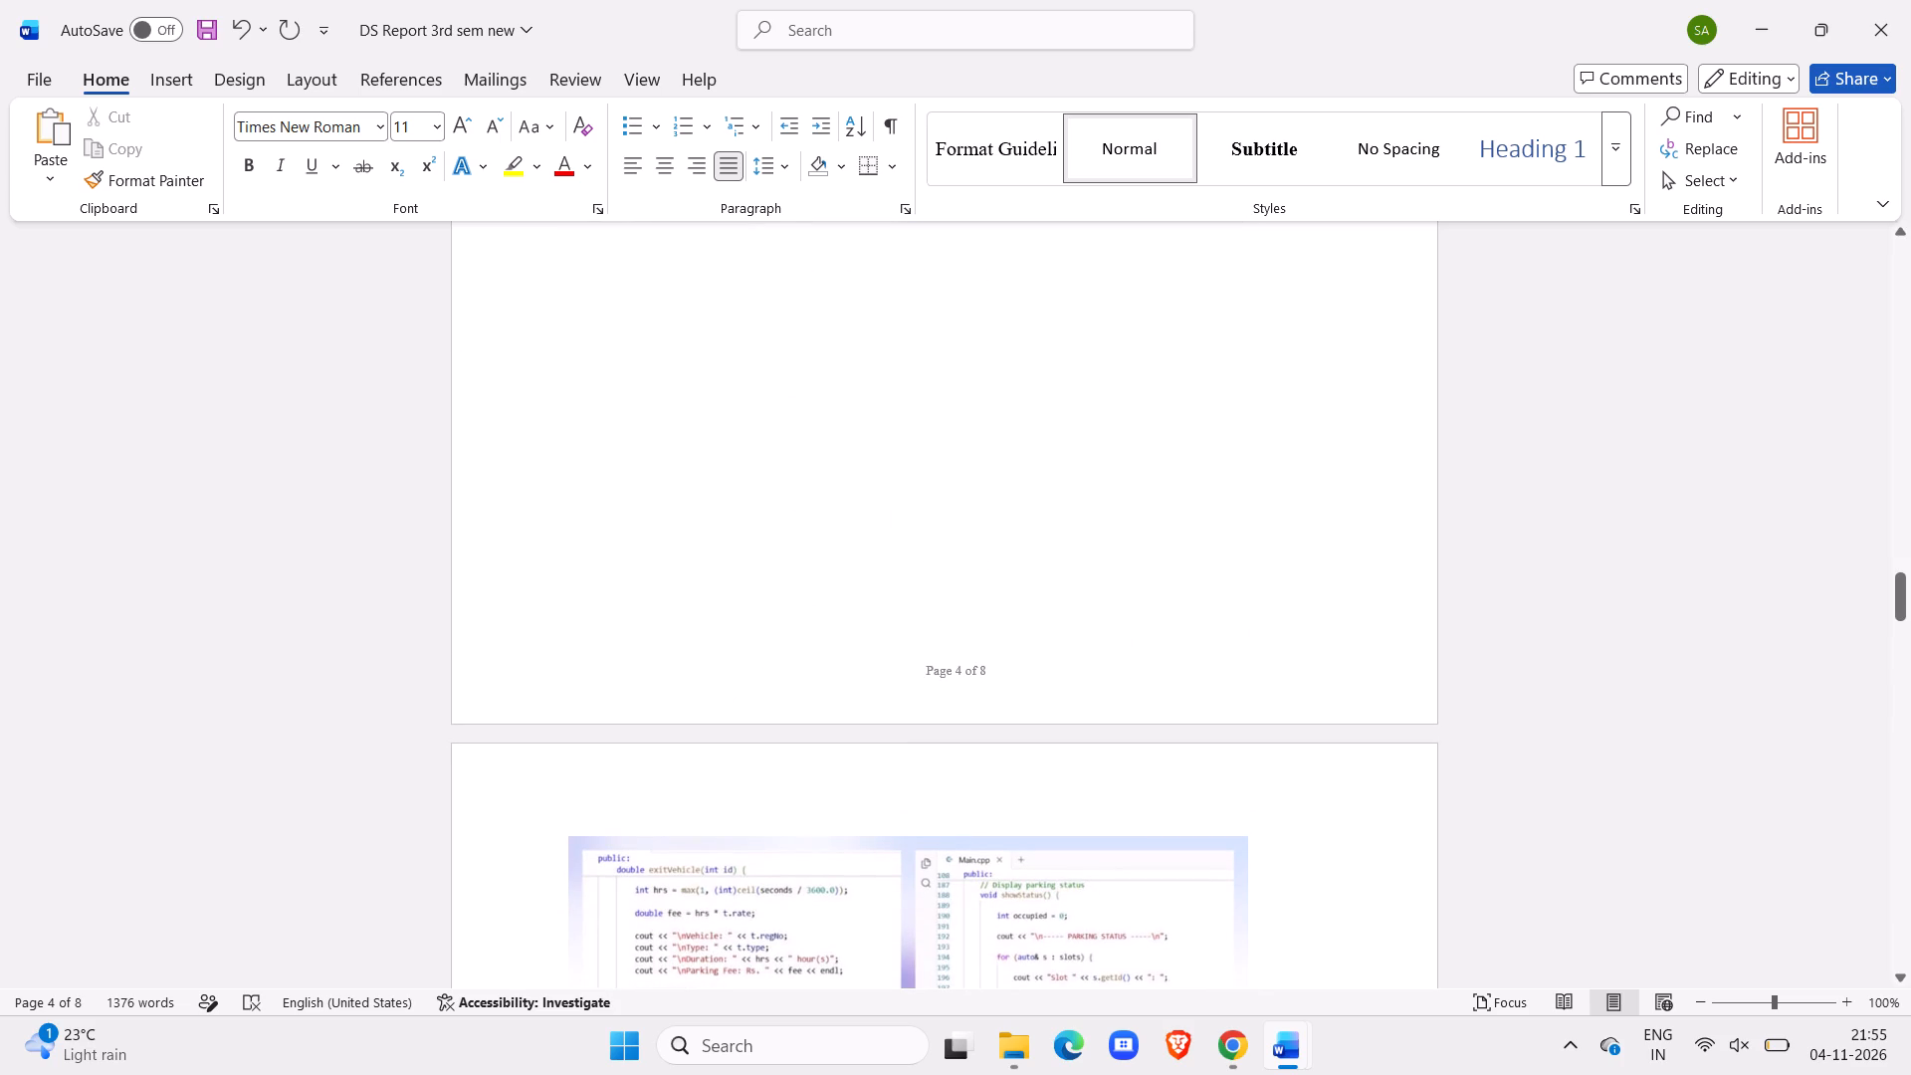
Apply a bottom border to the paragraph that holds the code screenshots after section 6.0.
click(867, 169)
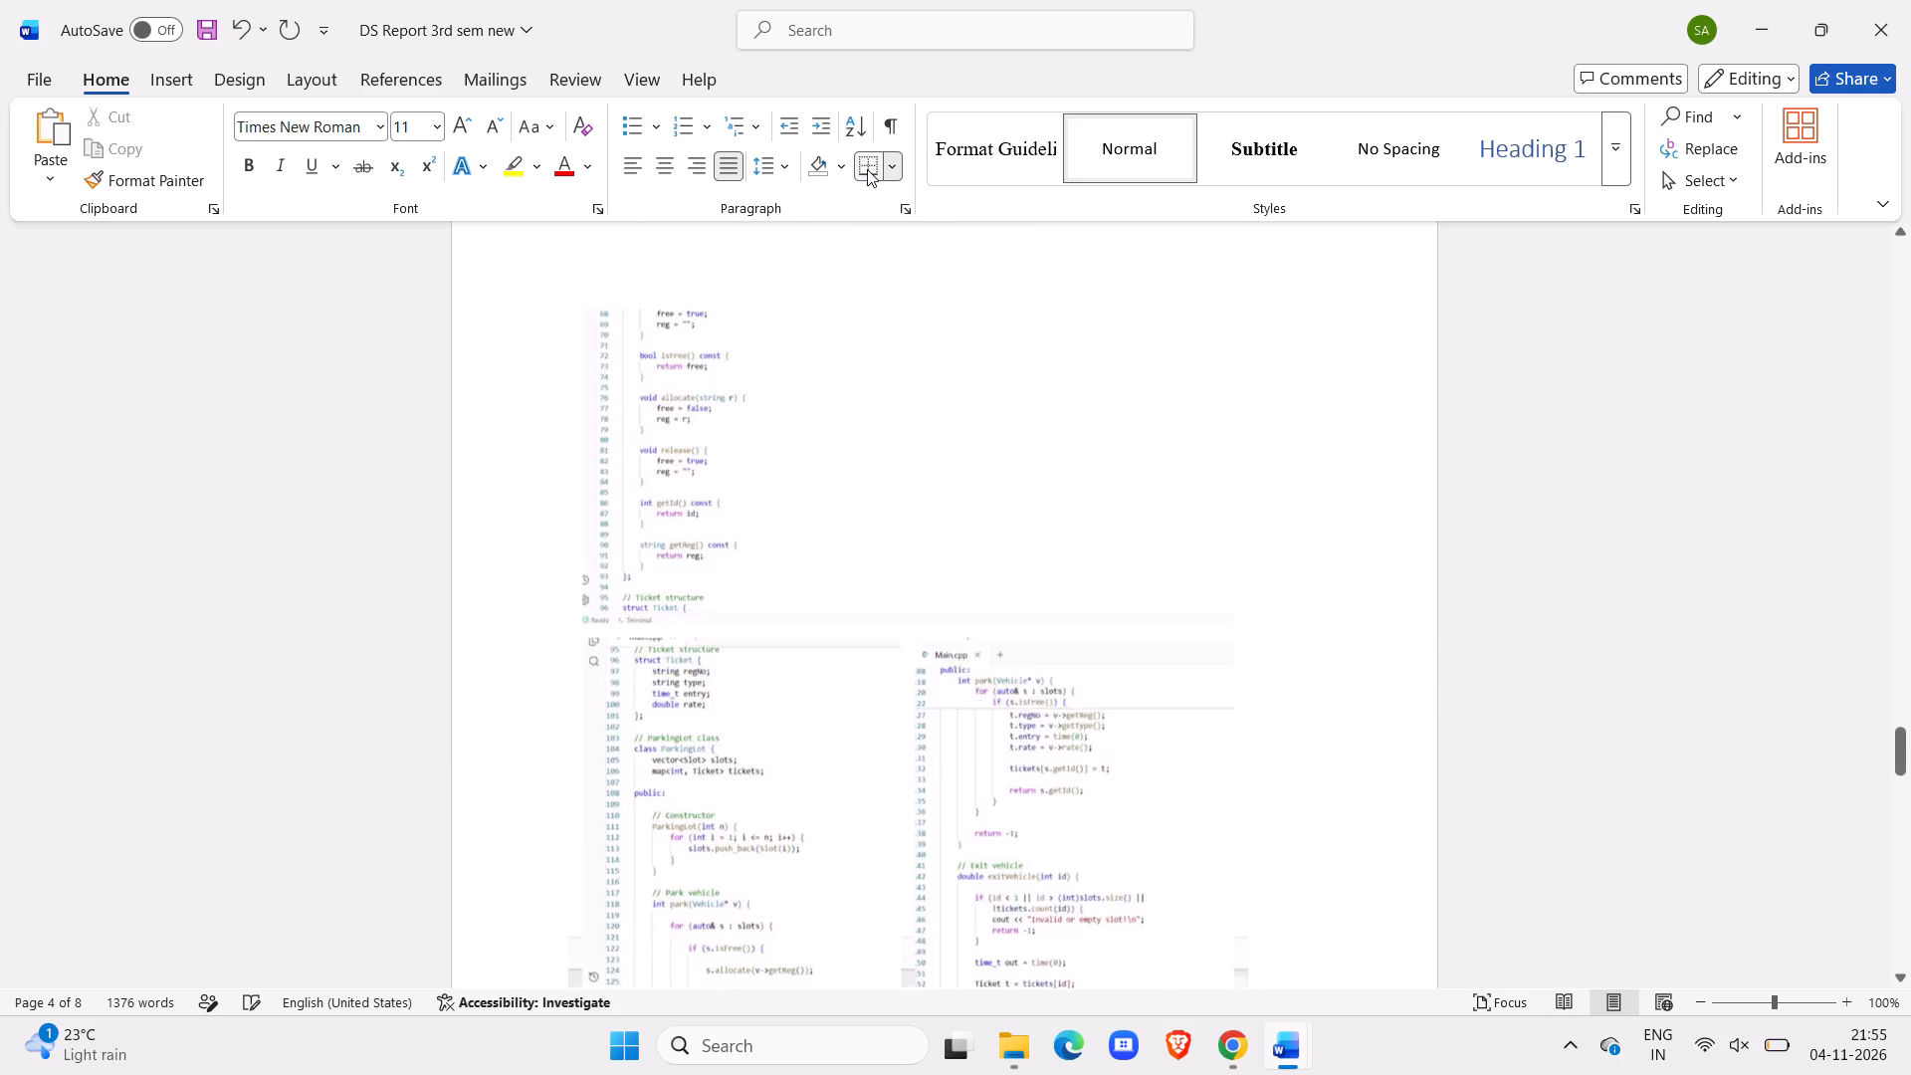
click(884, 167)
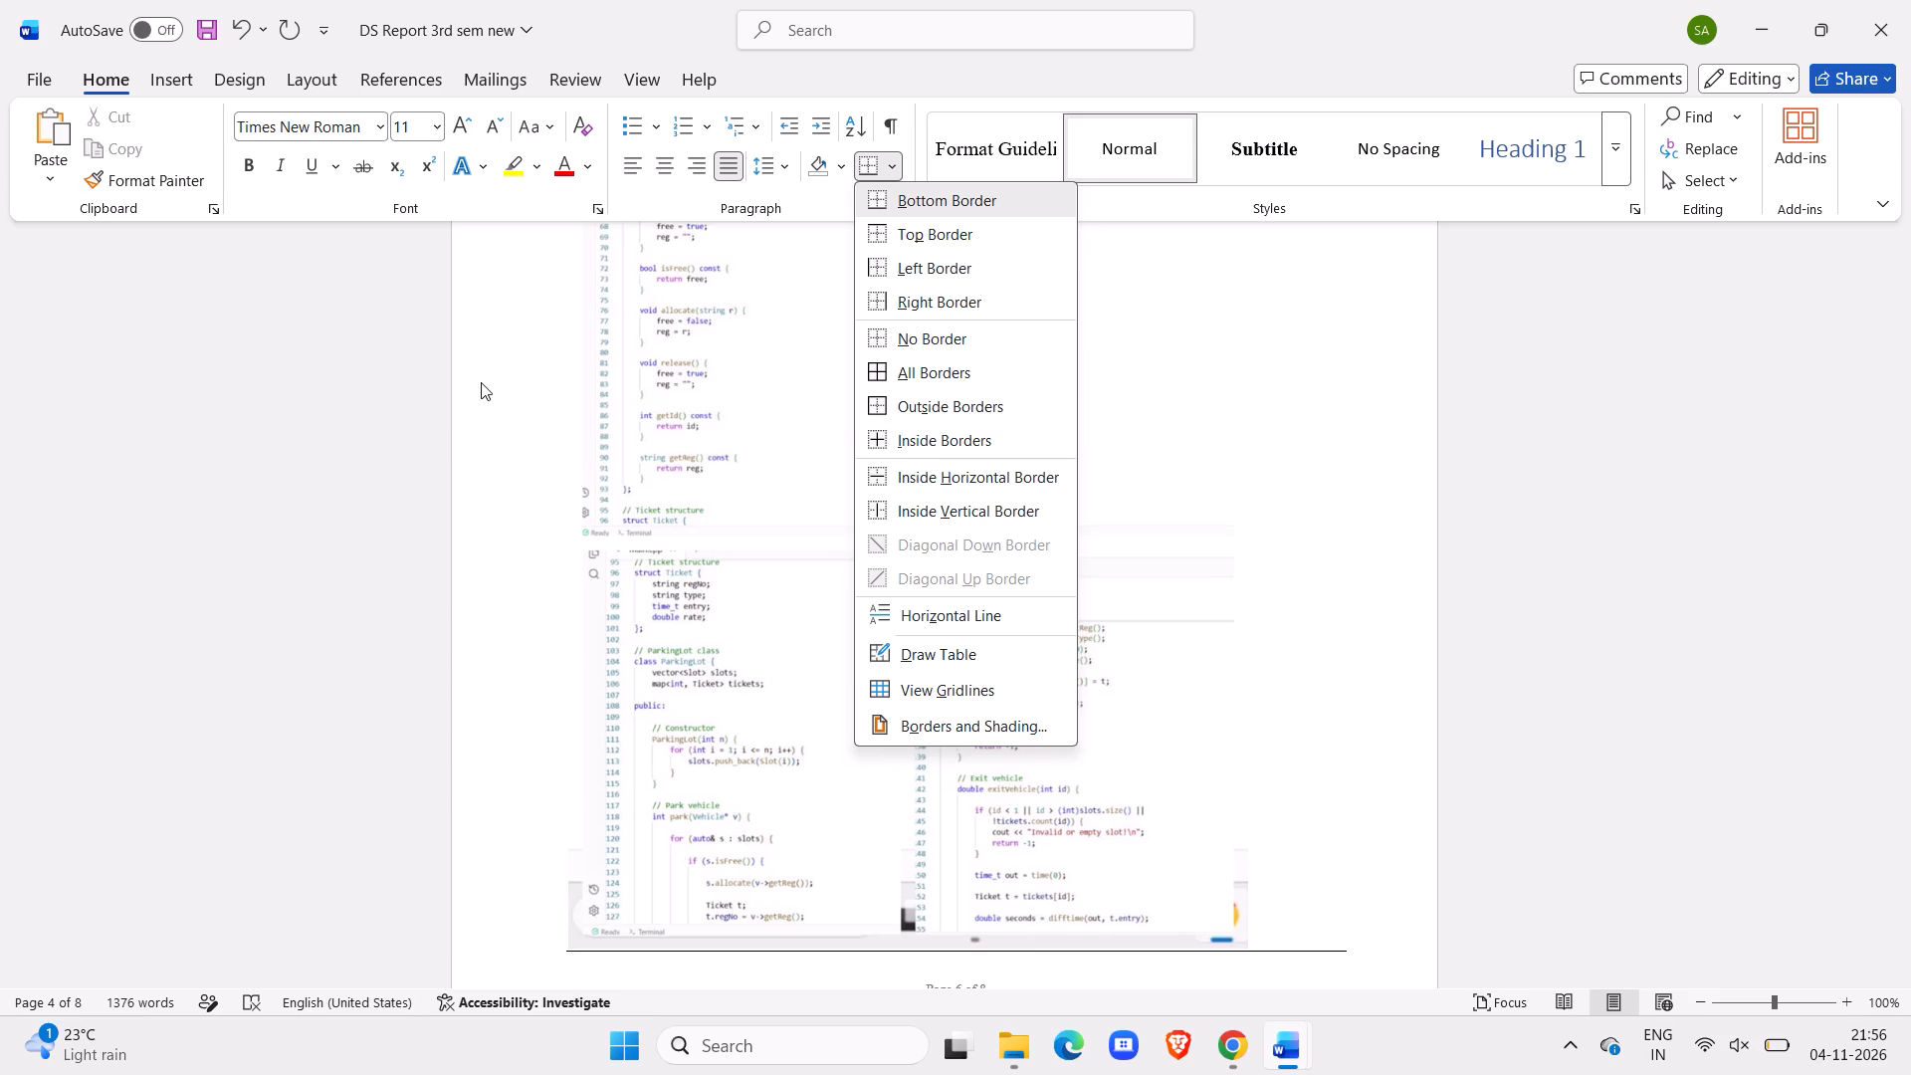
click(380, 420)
Delete the Step 1: Problem Identification through Step 5: Final Verification text under the 6.0 Methodology Followed heading.
scroll(639, 556, up, 2)
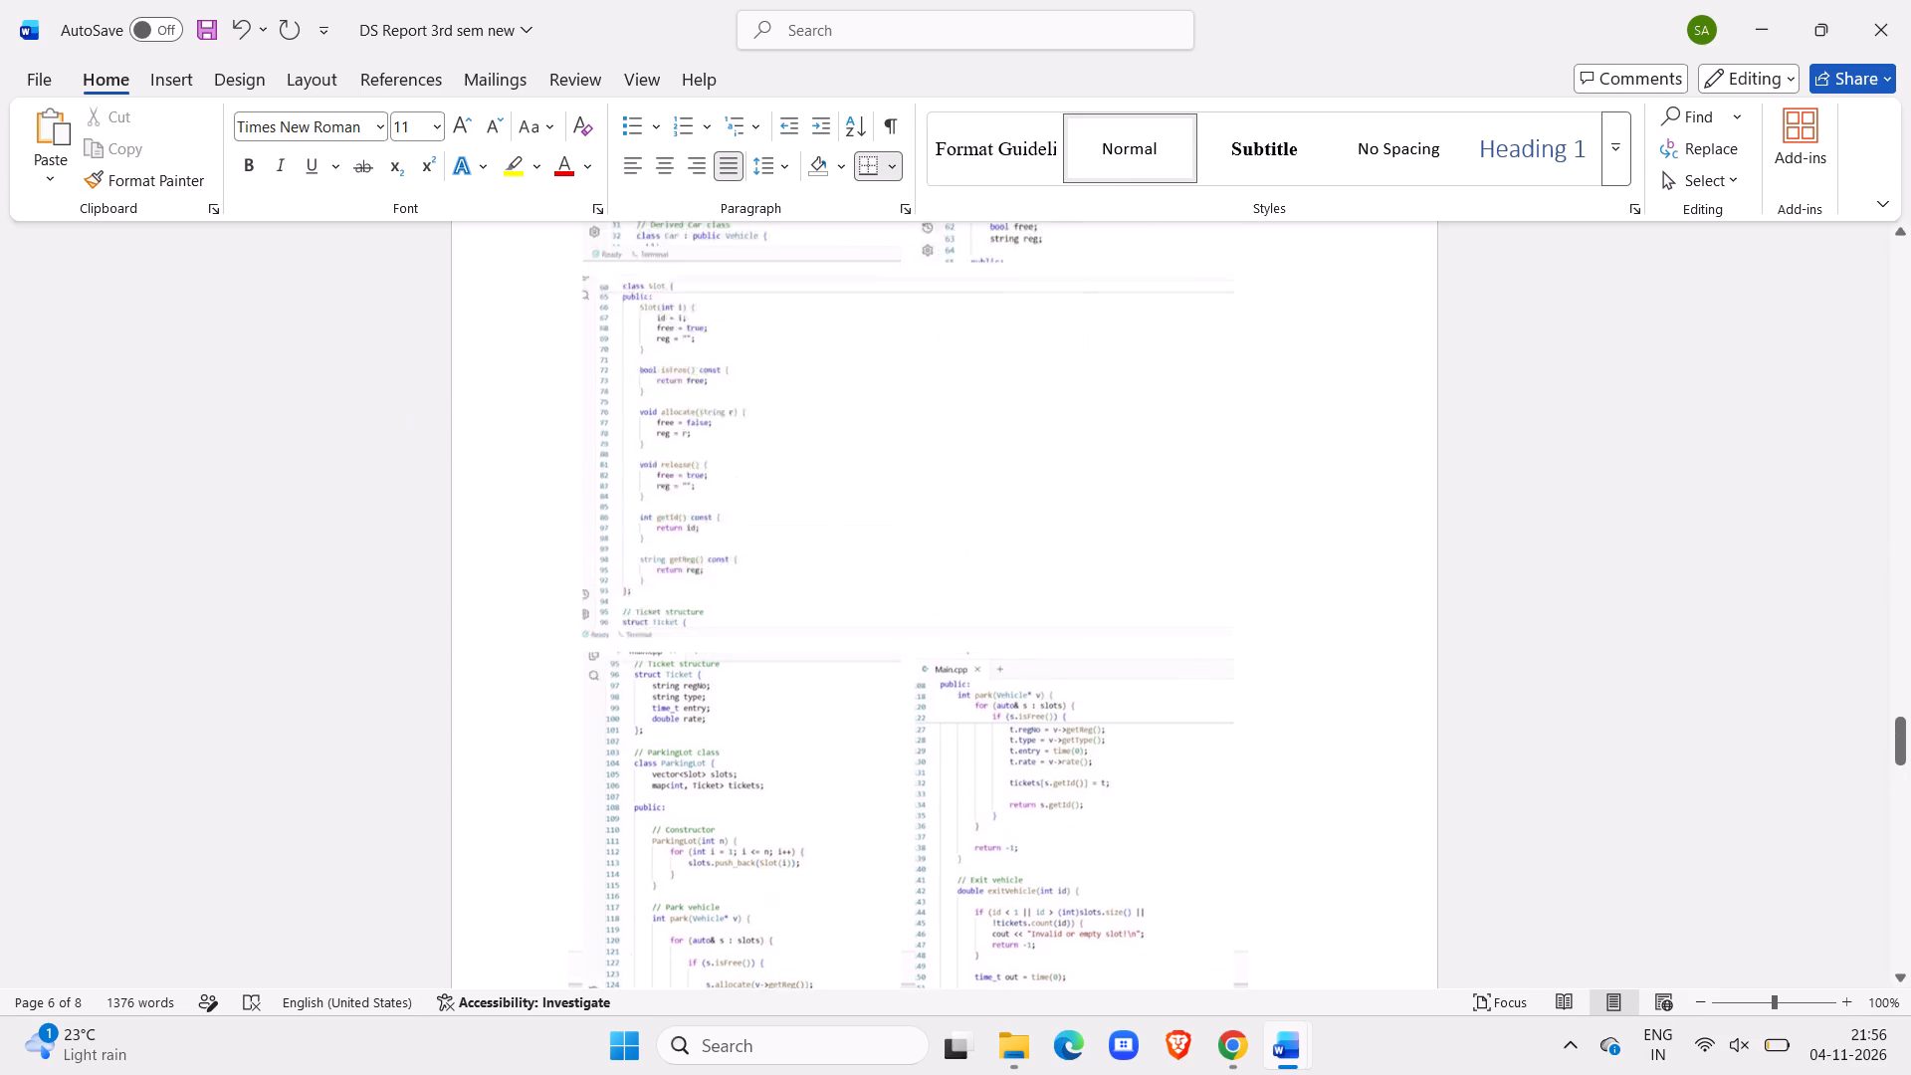
scroll(639, 556, up, 4)
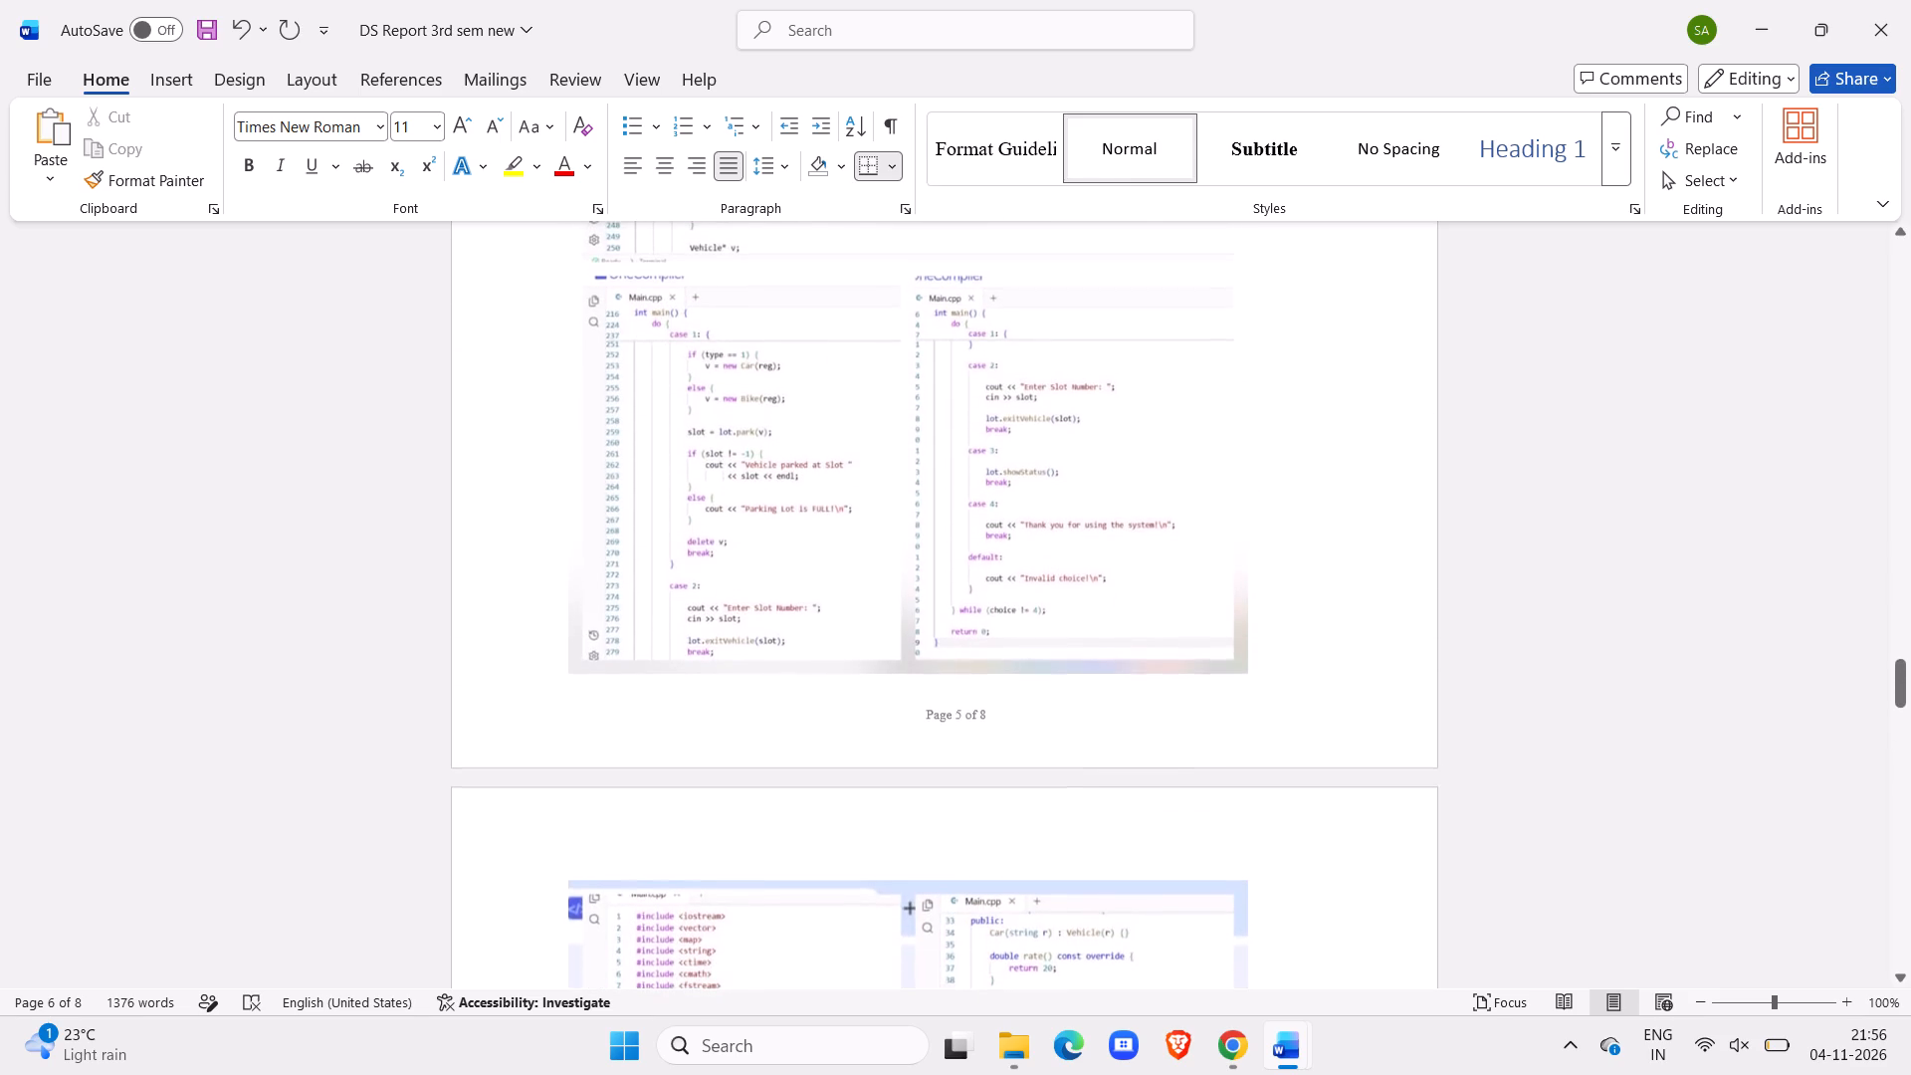
scroll(639, 556, up, 4)
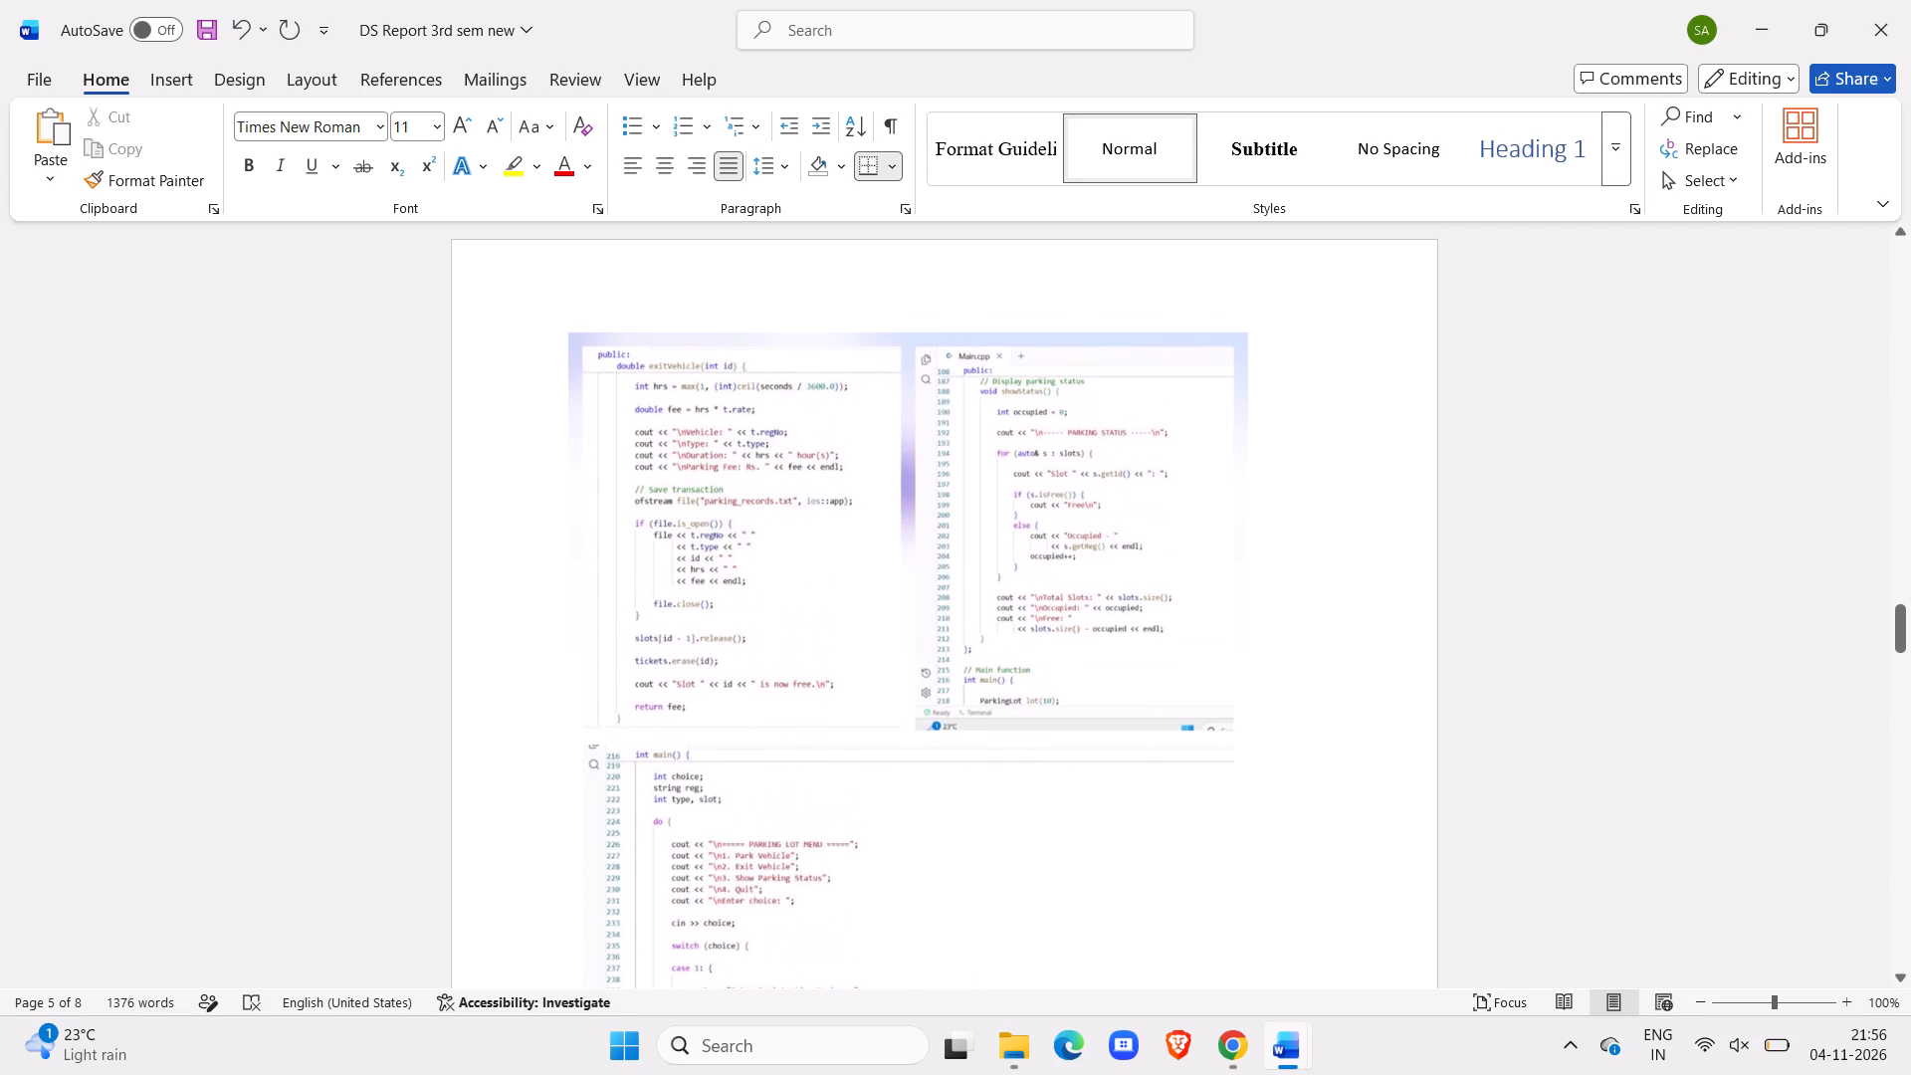
scroll(639, 556, up, 6)
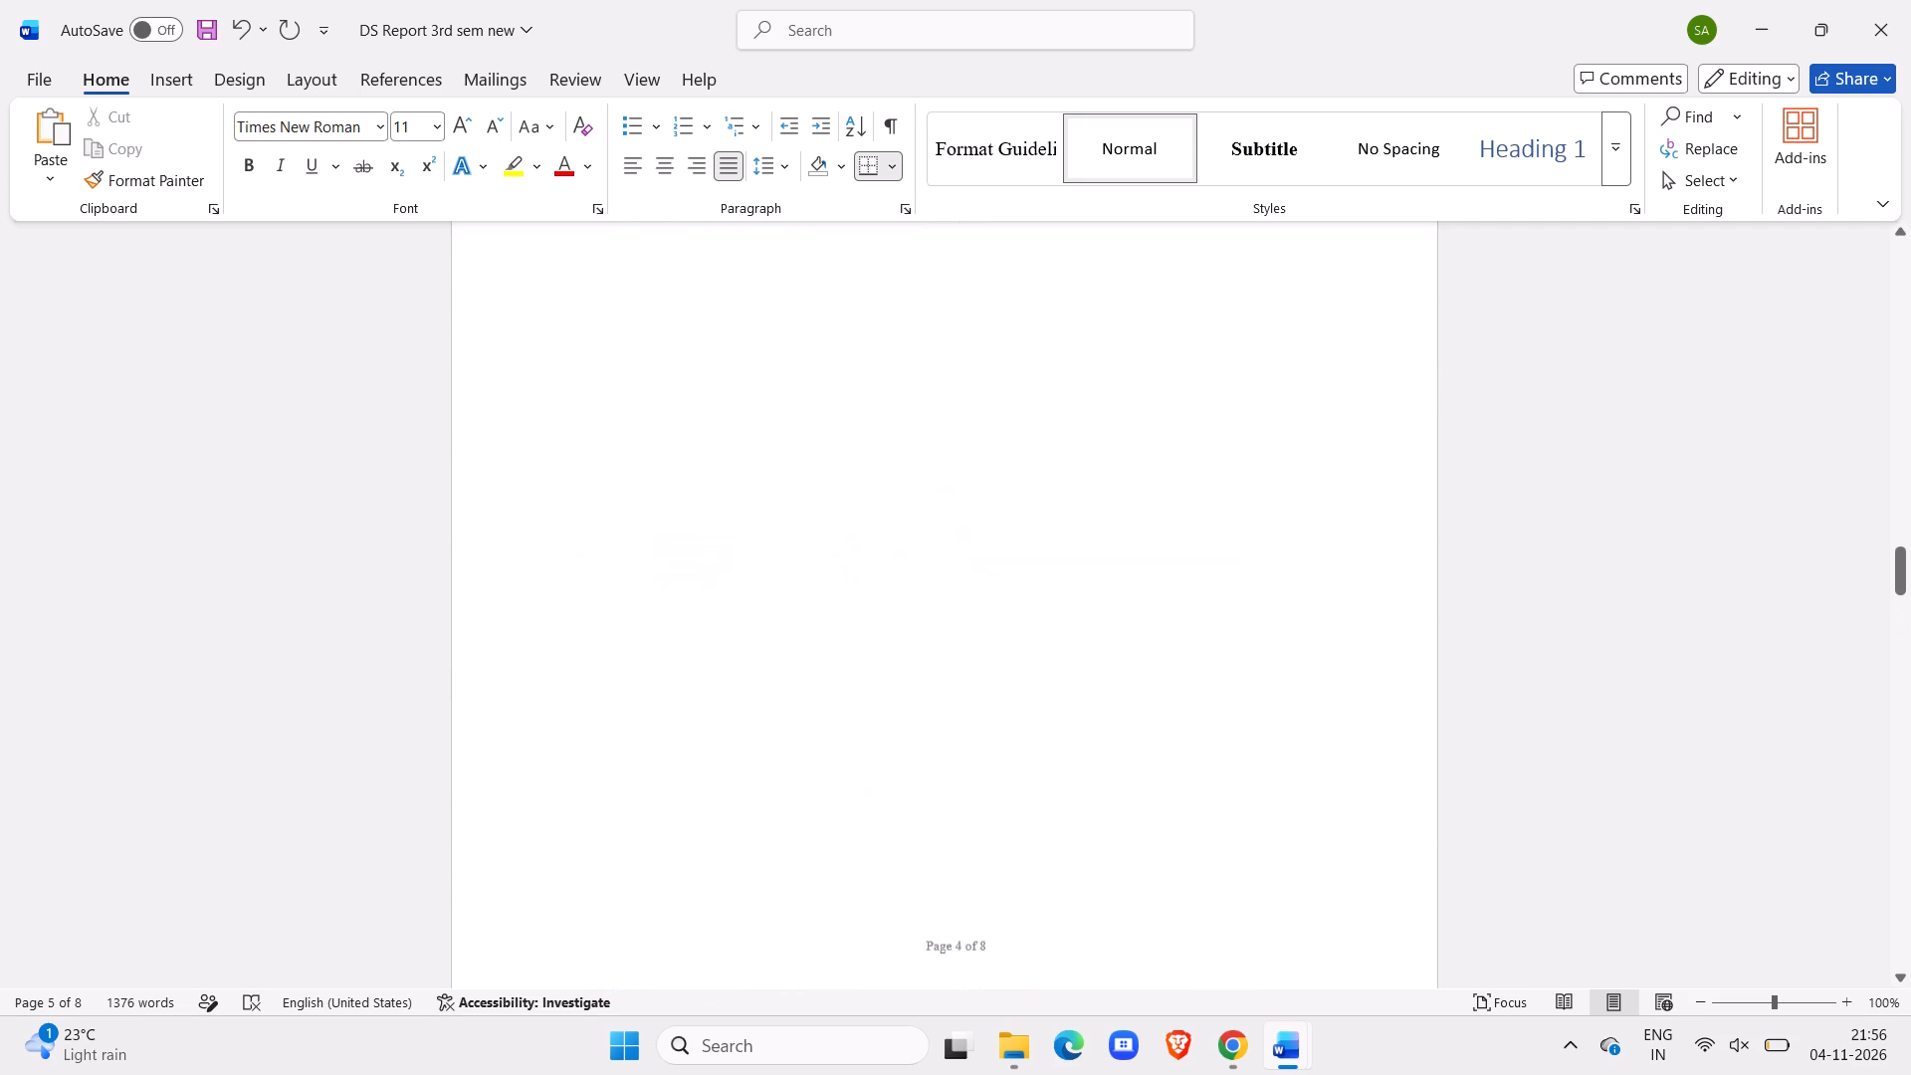
scroll(639, 556, up, 2)
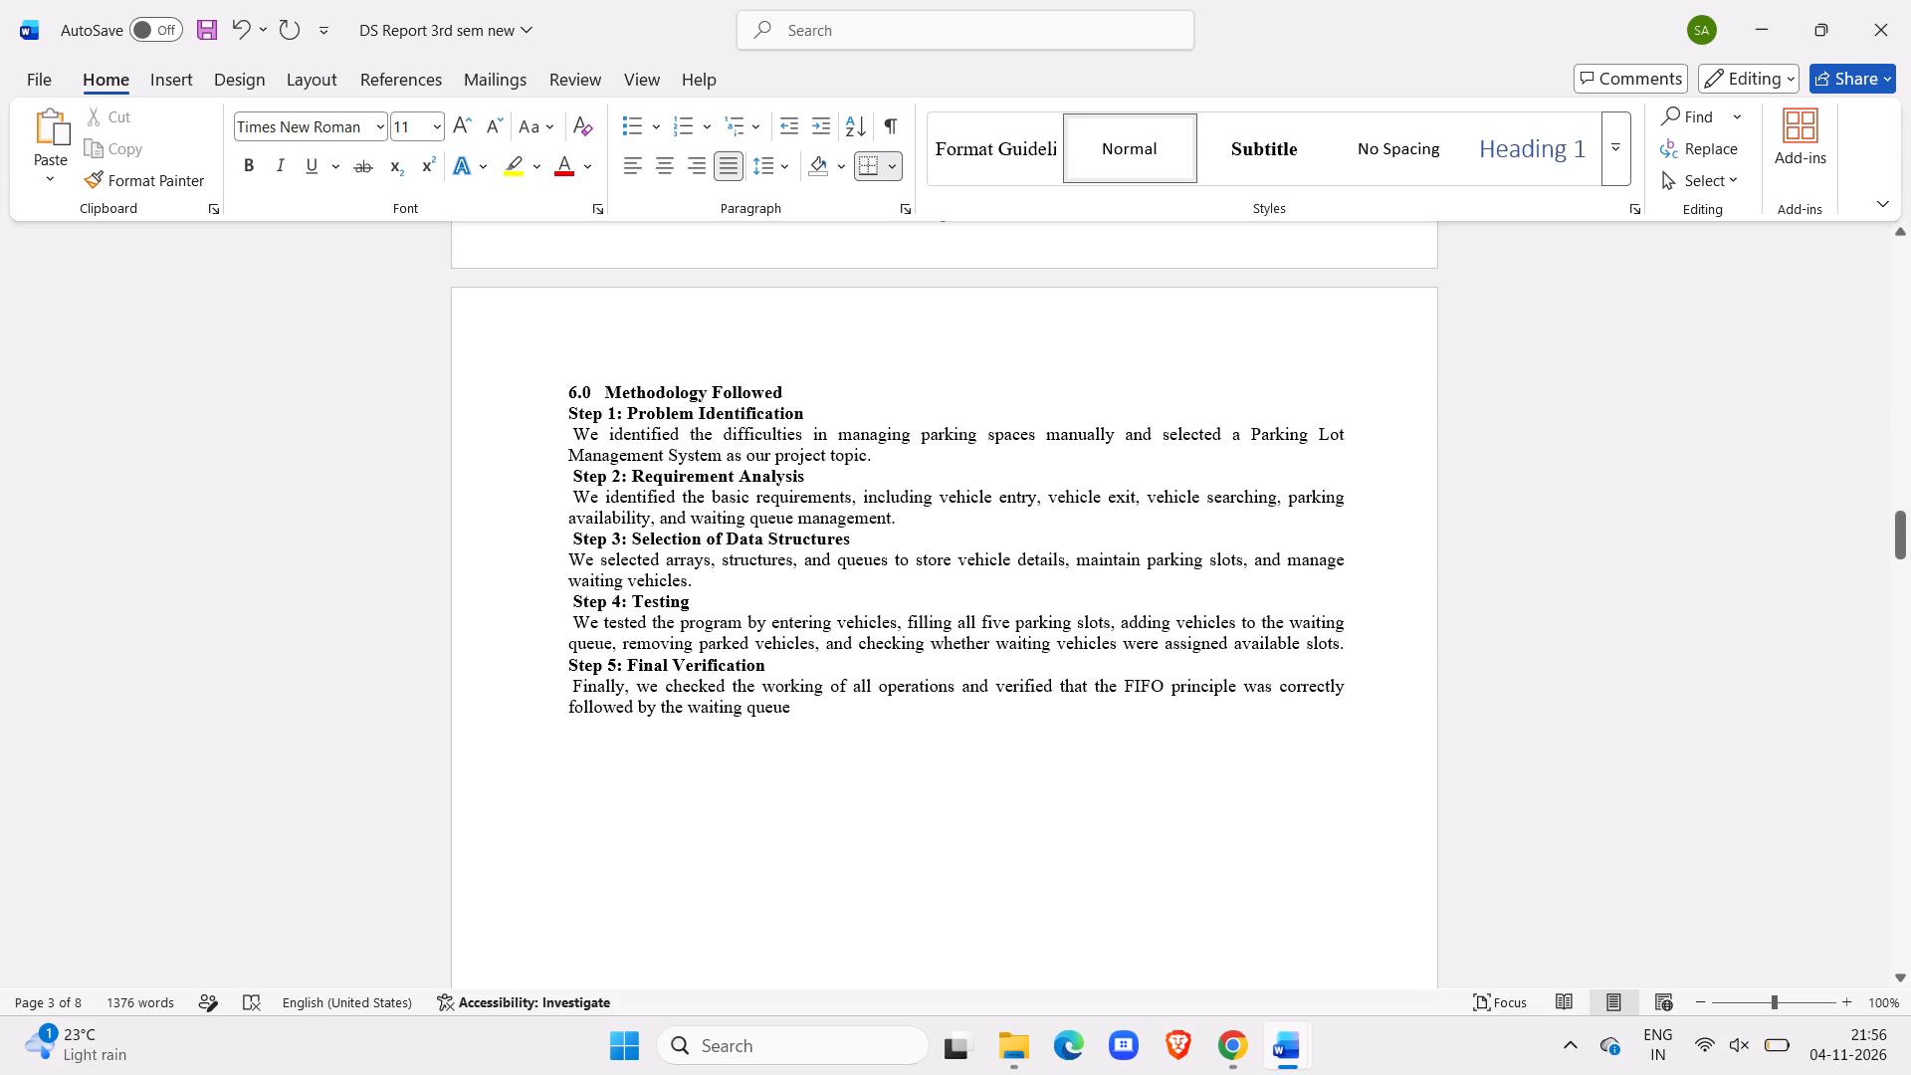
drag(563, 415, 794, 710)
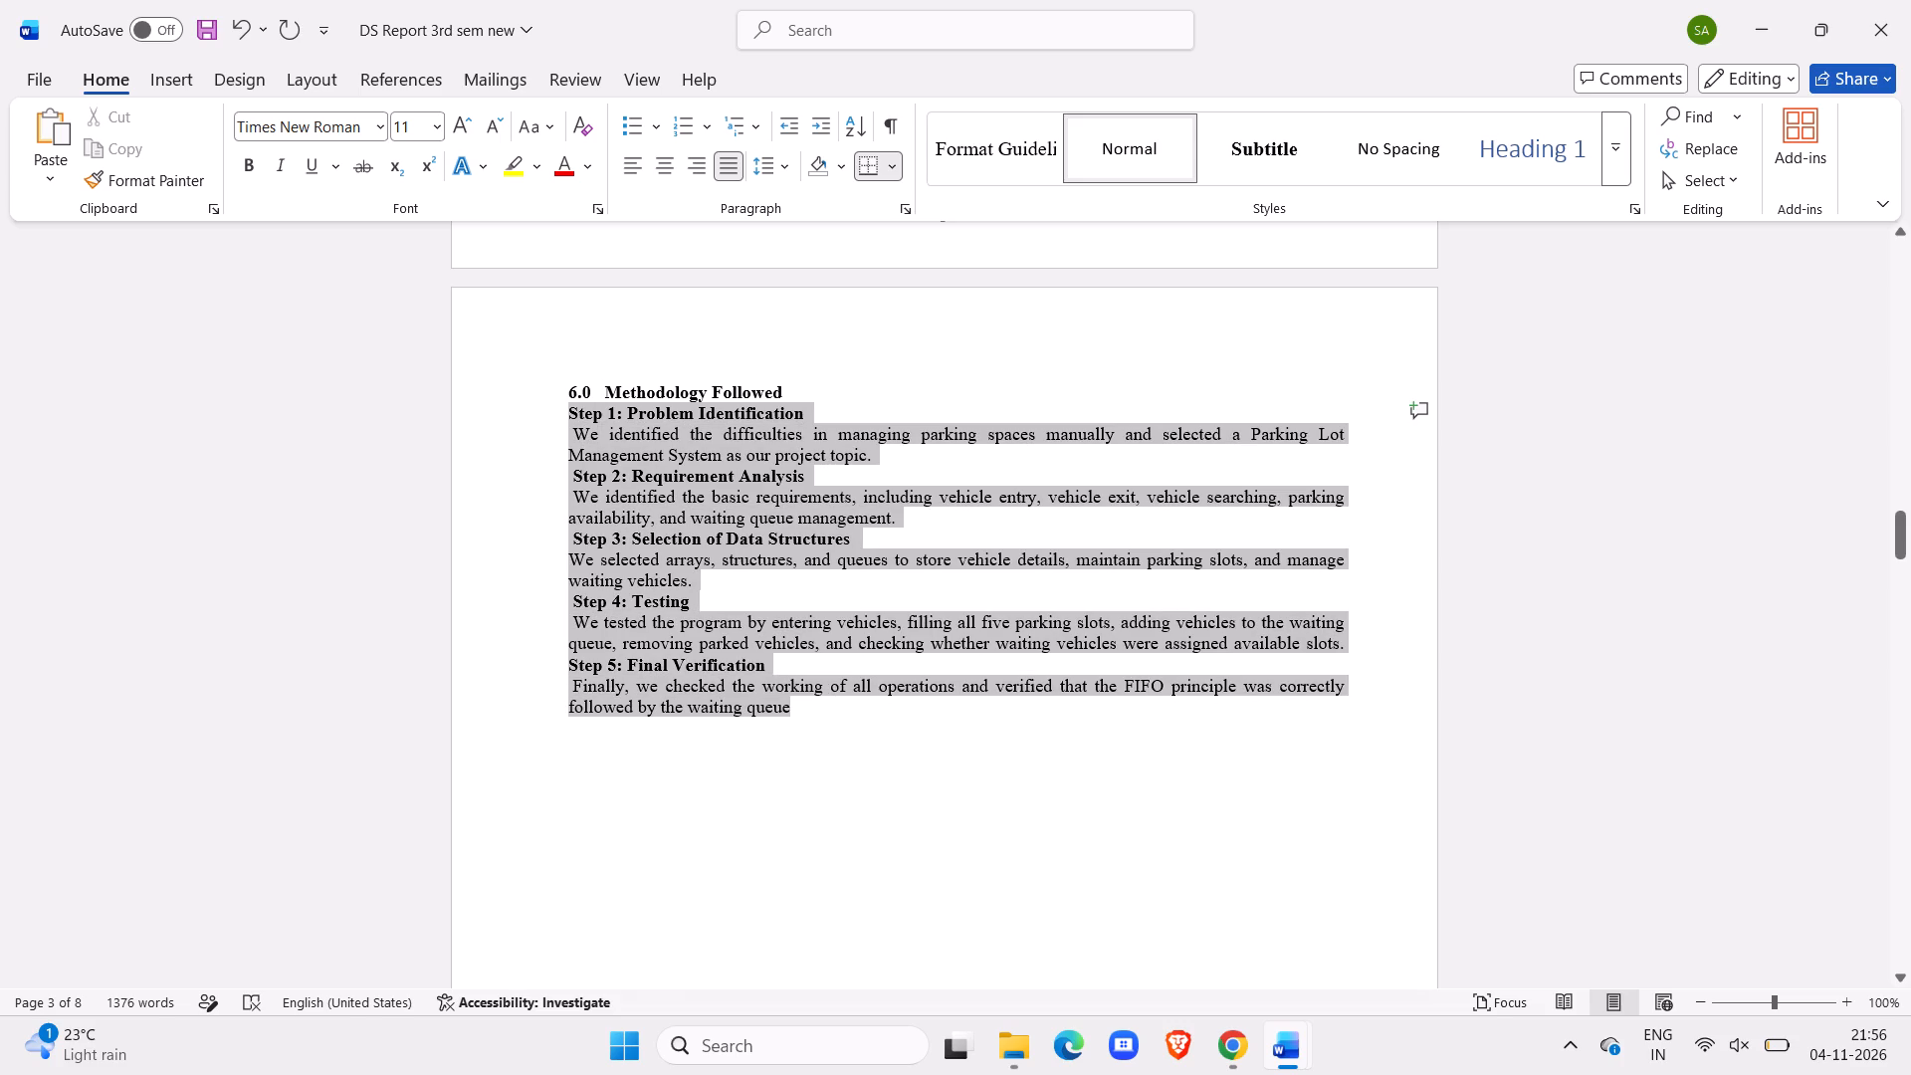
drag(794, 710, 797, 716)
key(BackSpace)
key(BackSpace)
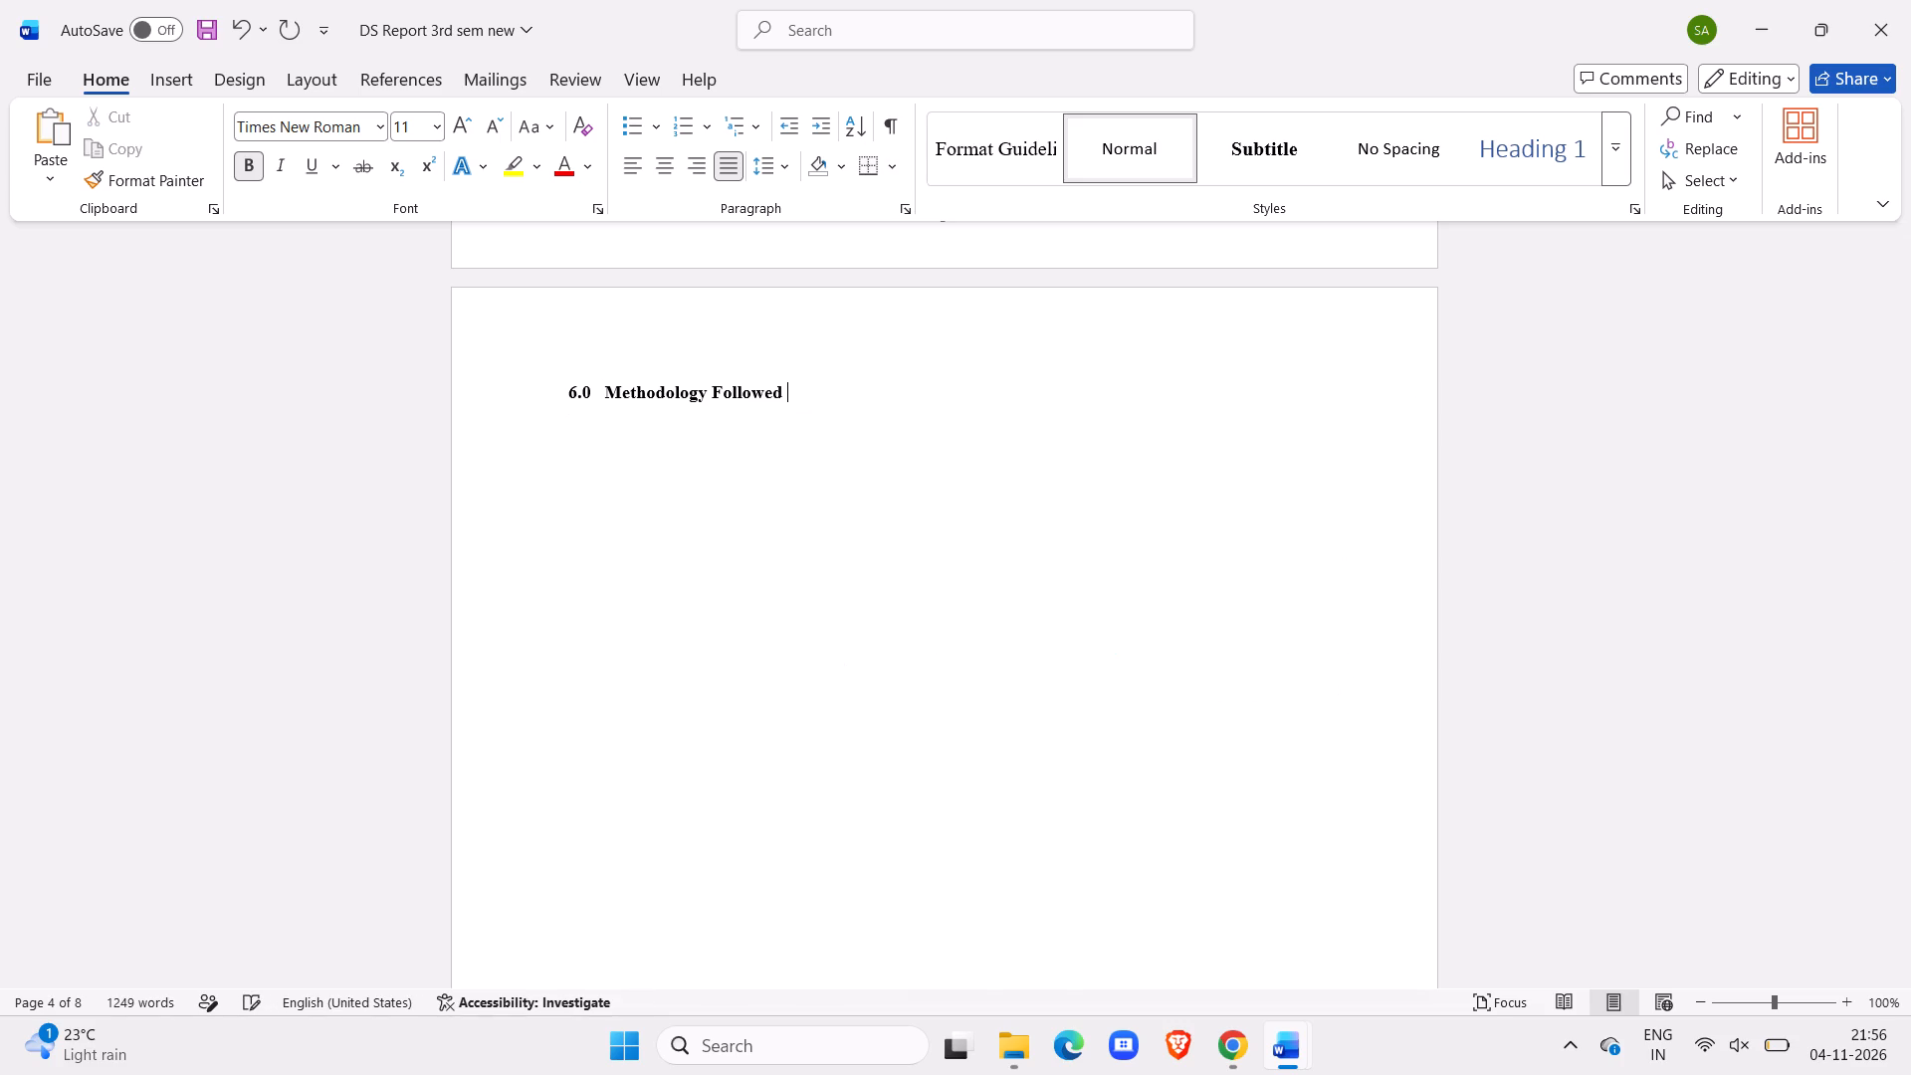
Delete the blank space before the exitVehicle code screenshot on page 5 to pull it up under the 6.0 Methodology Followed heading.
scroll(797, 716, down, 6)
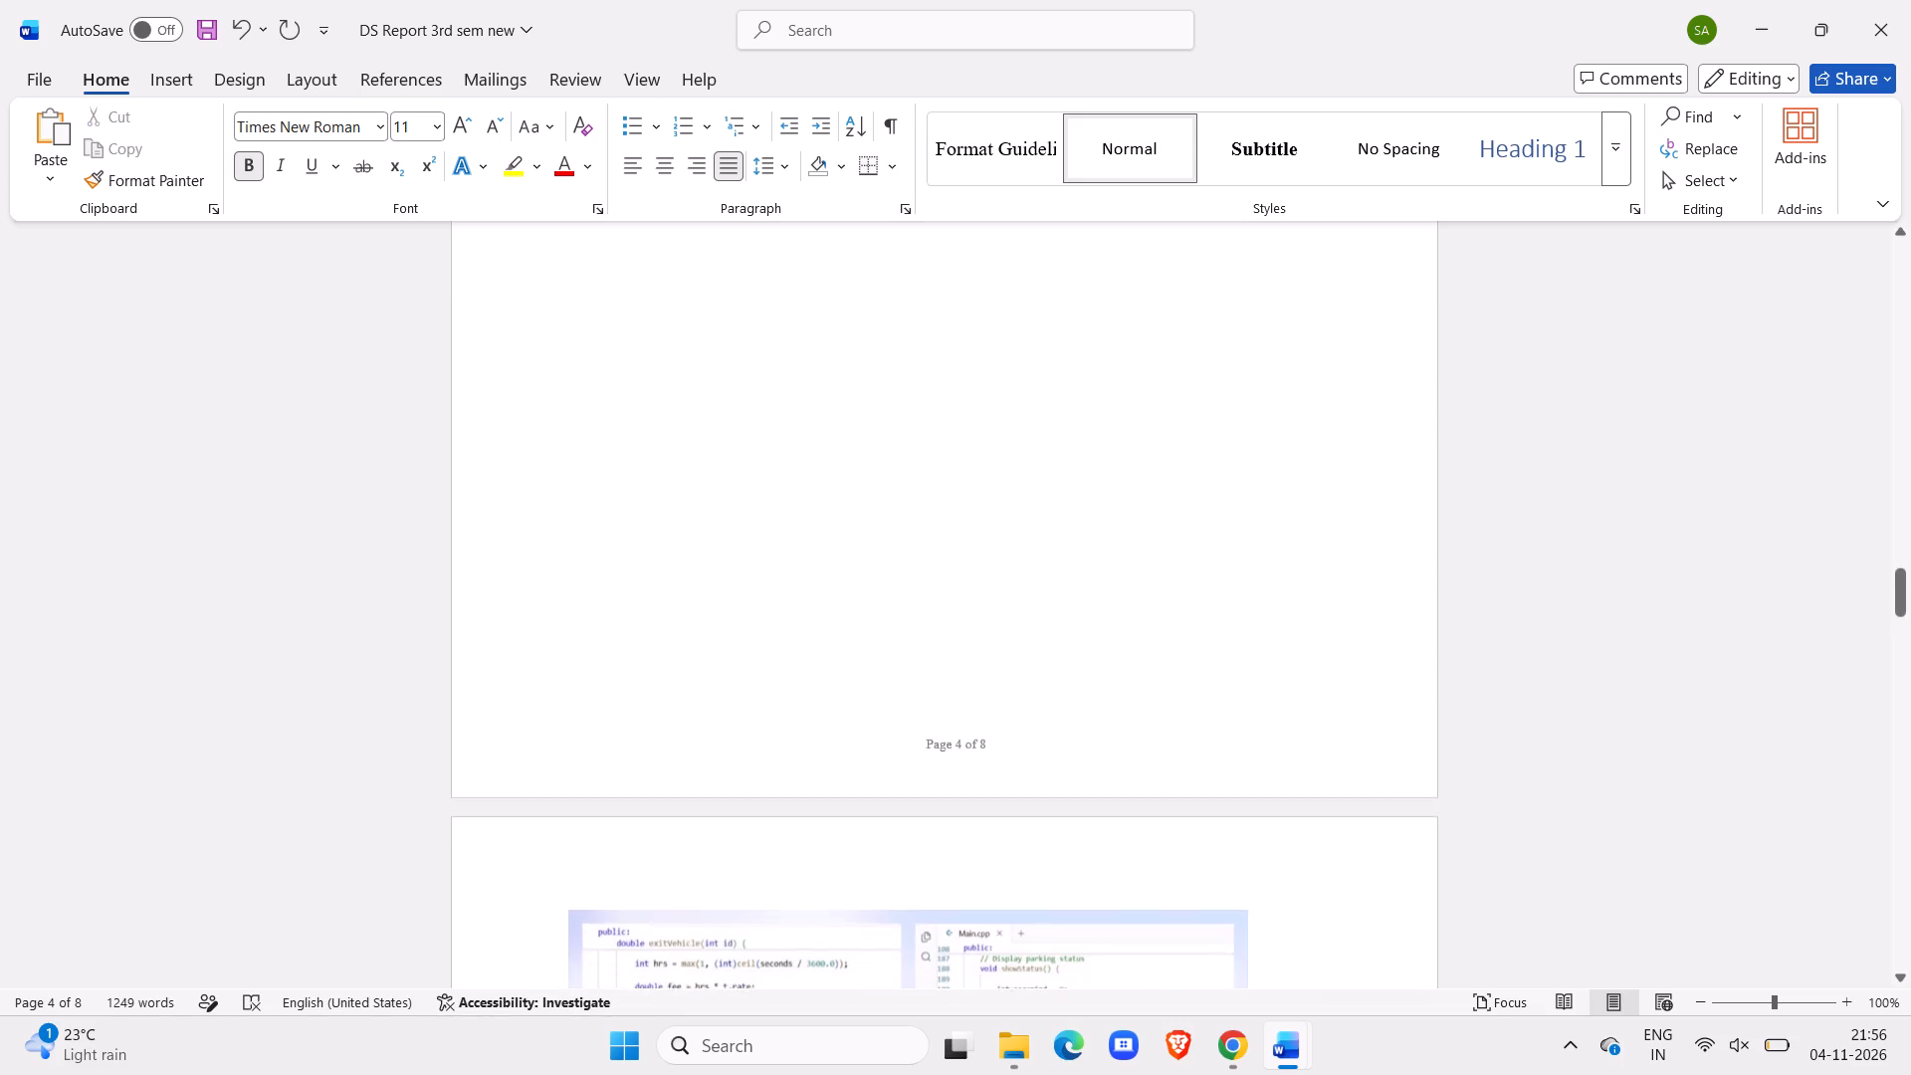
click(744, 835)
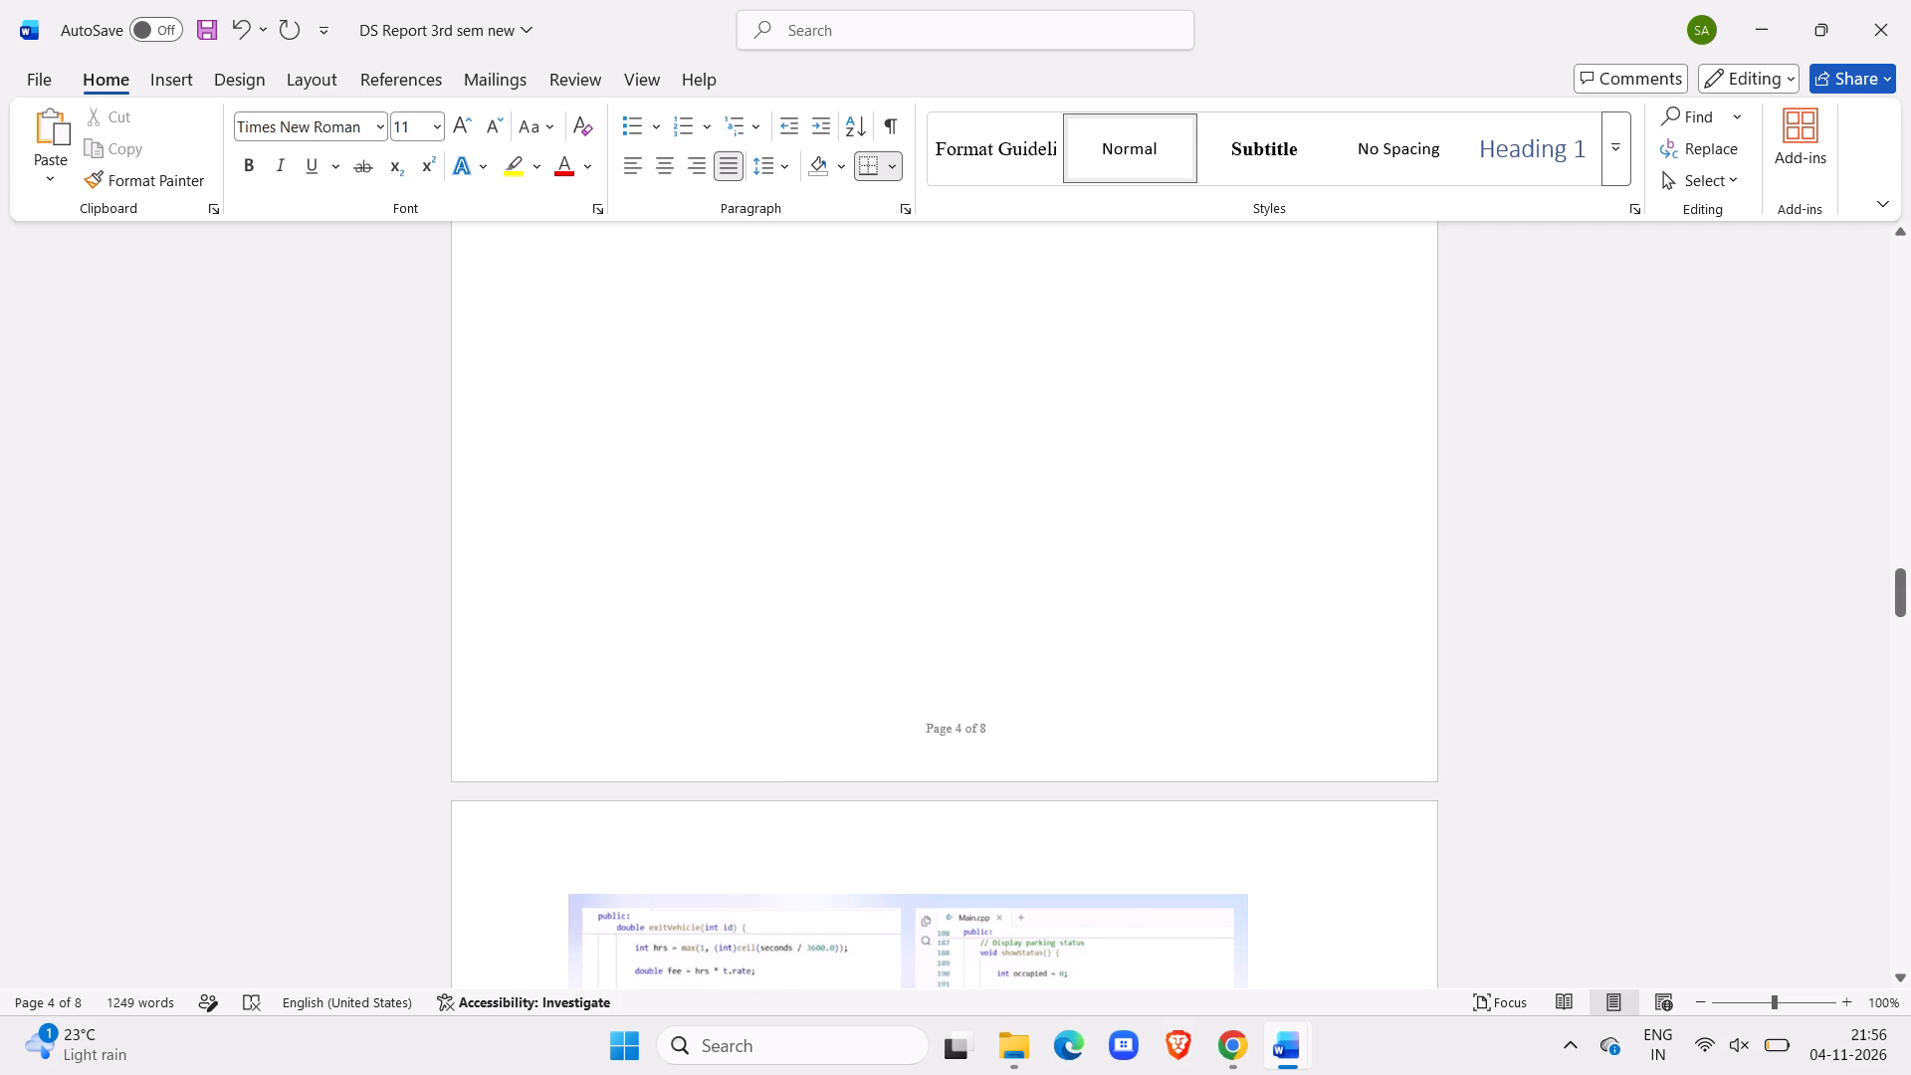
key(BackSpace)
scroll(744, 835, up, 1)
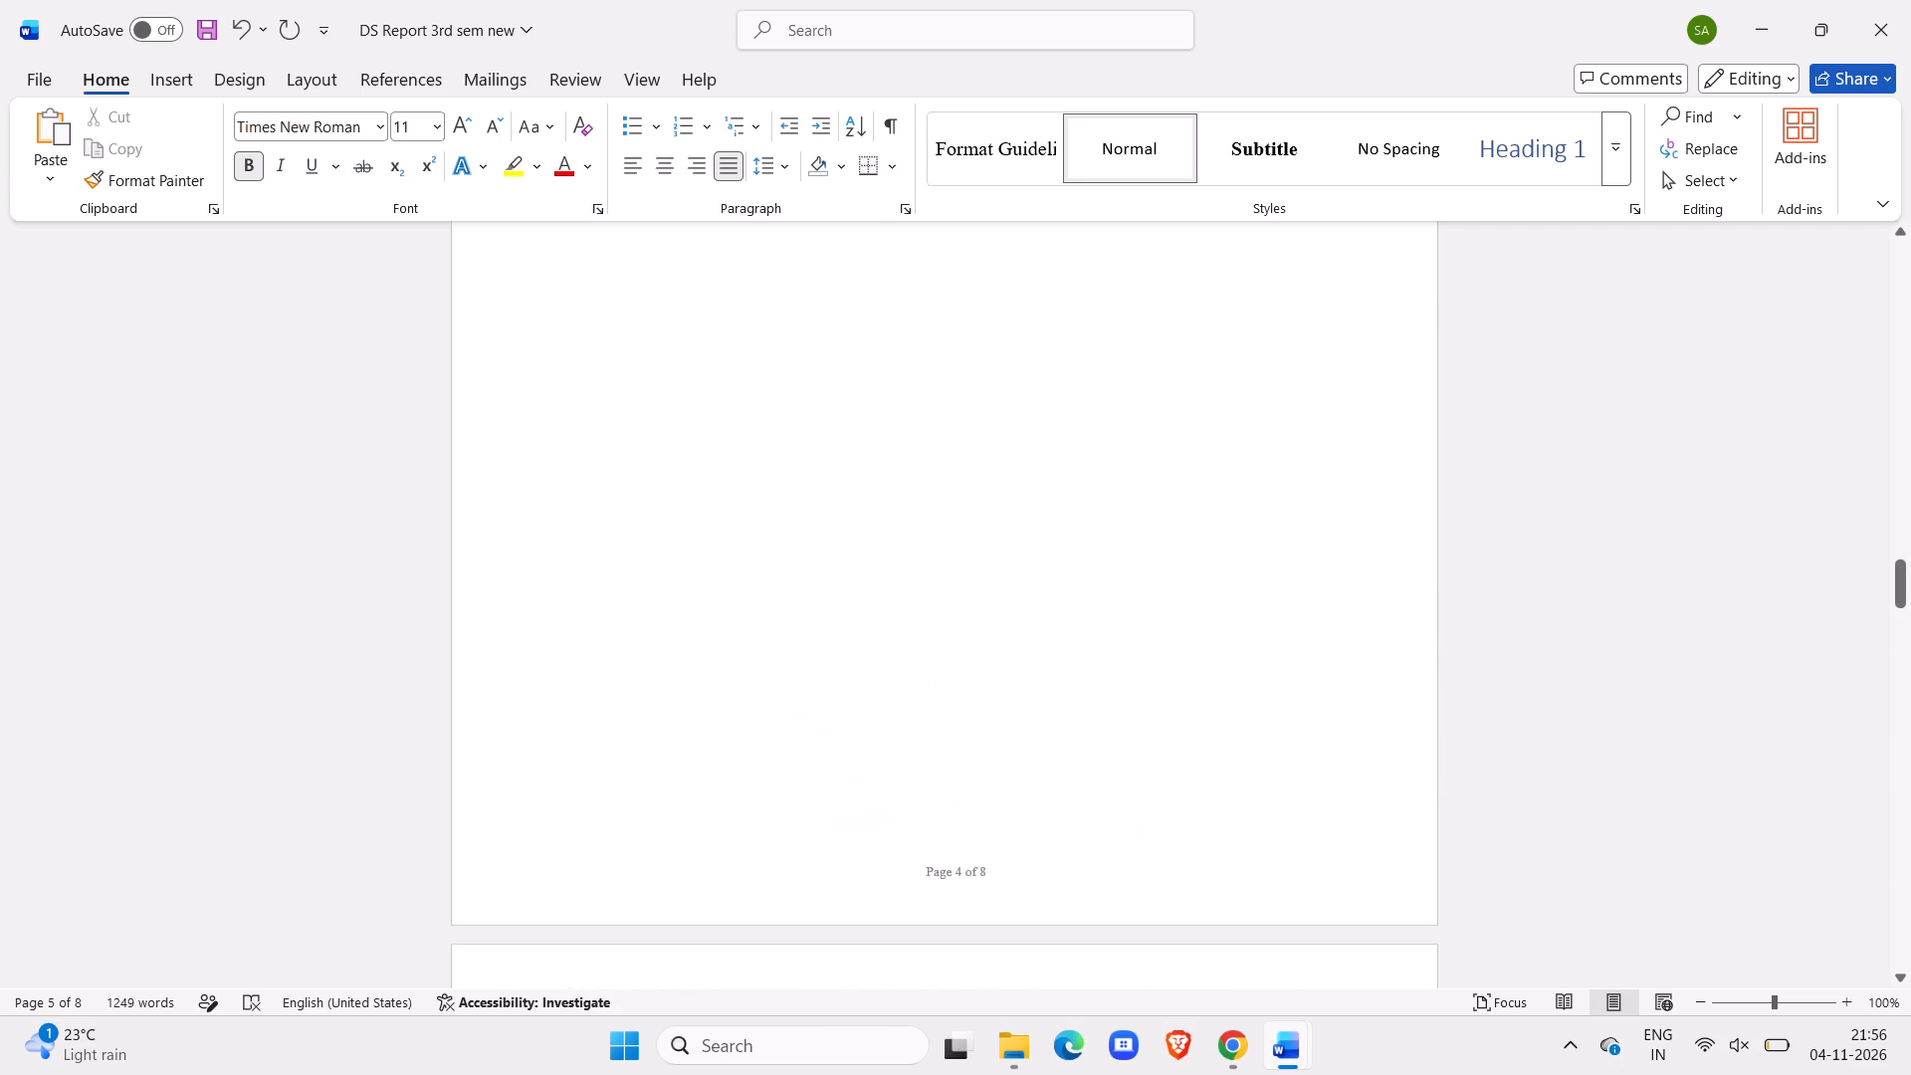
scroll(744, 835, up, 1)
scroll(740, 985, down, 1)
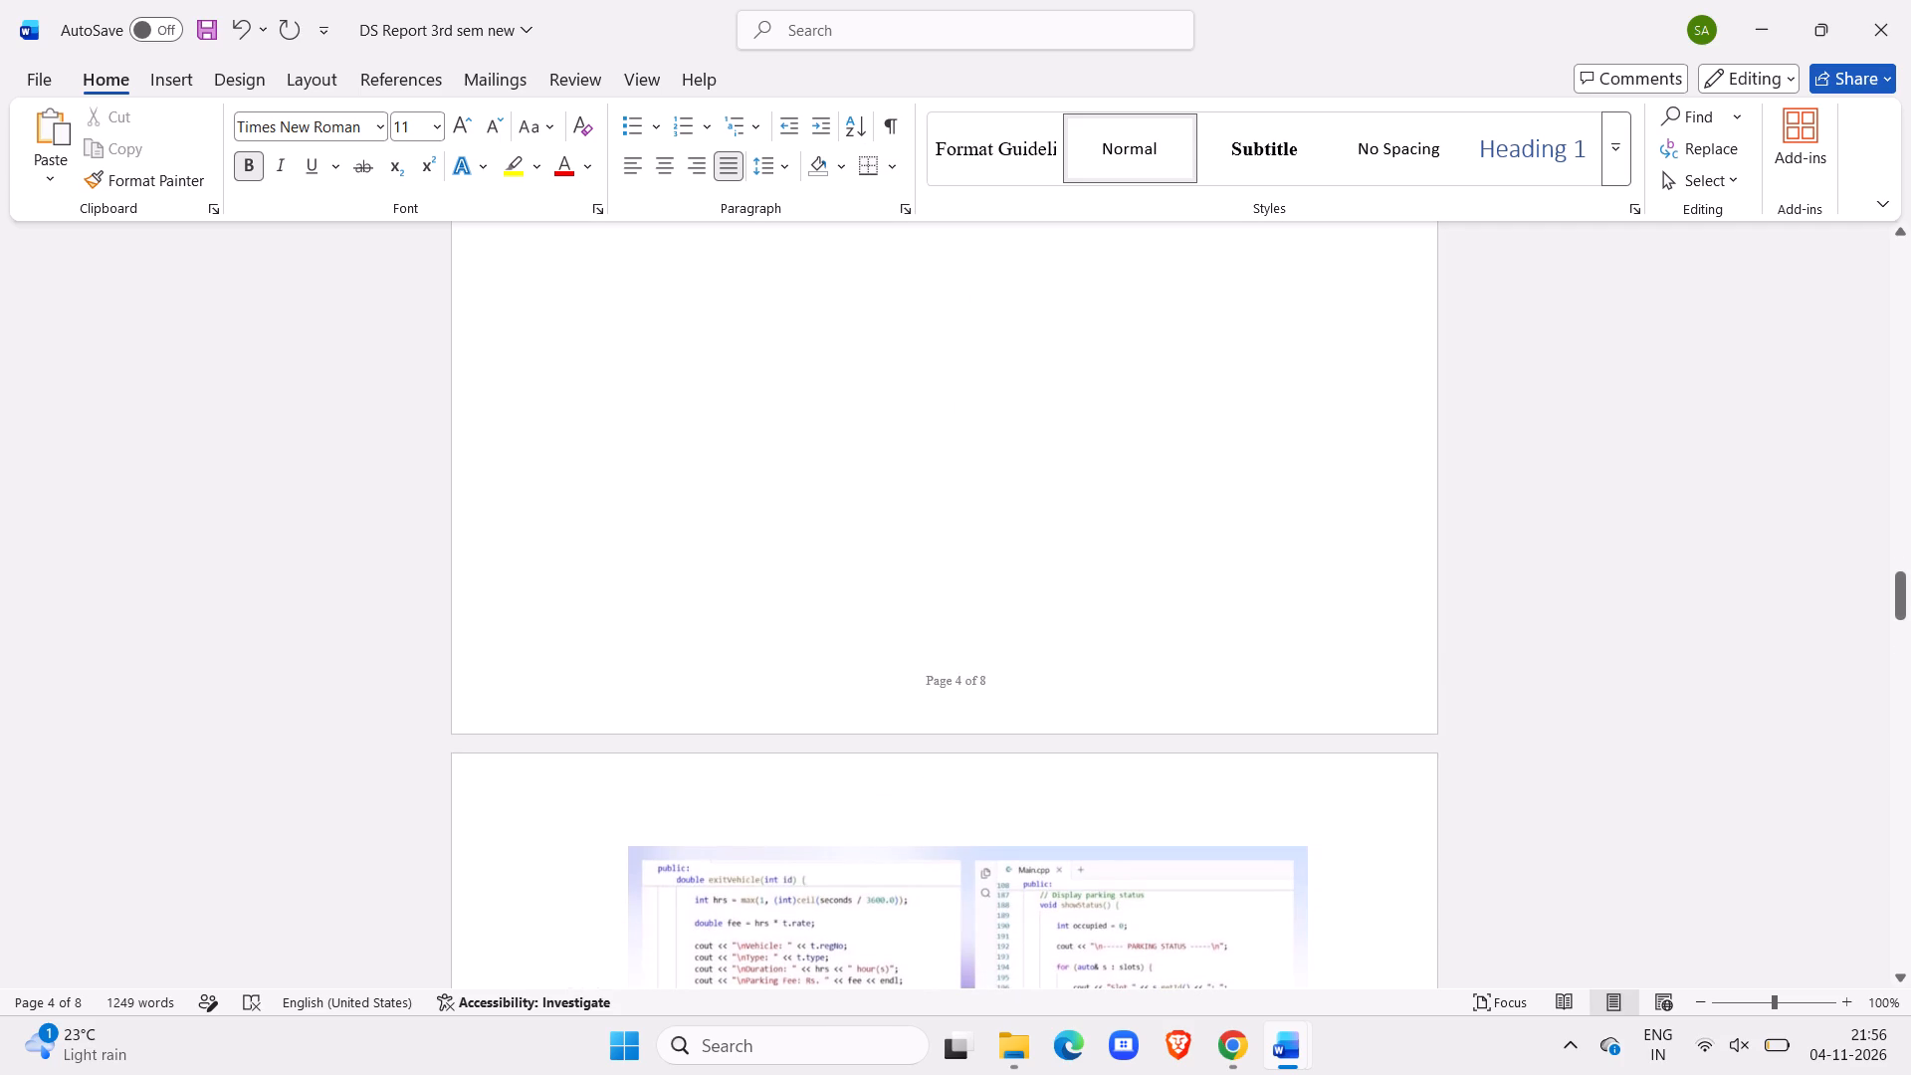
click(724, 834)
key(BackSpace)
key(BackSpace)
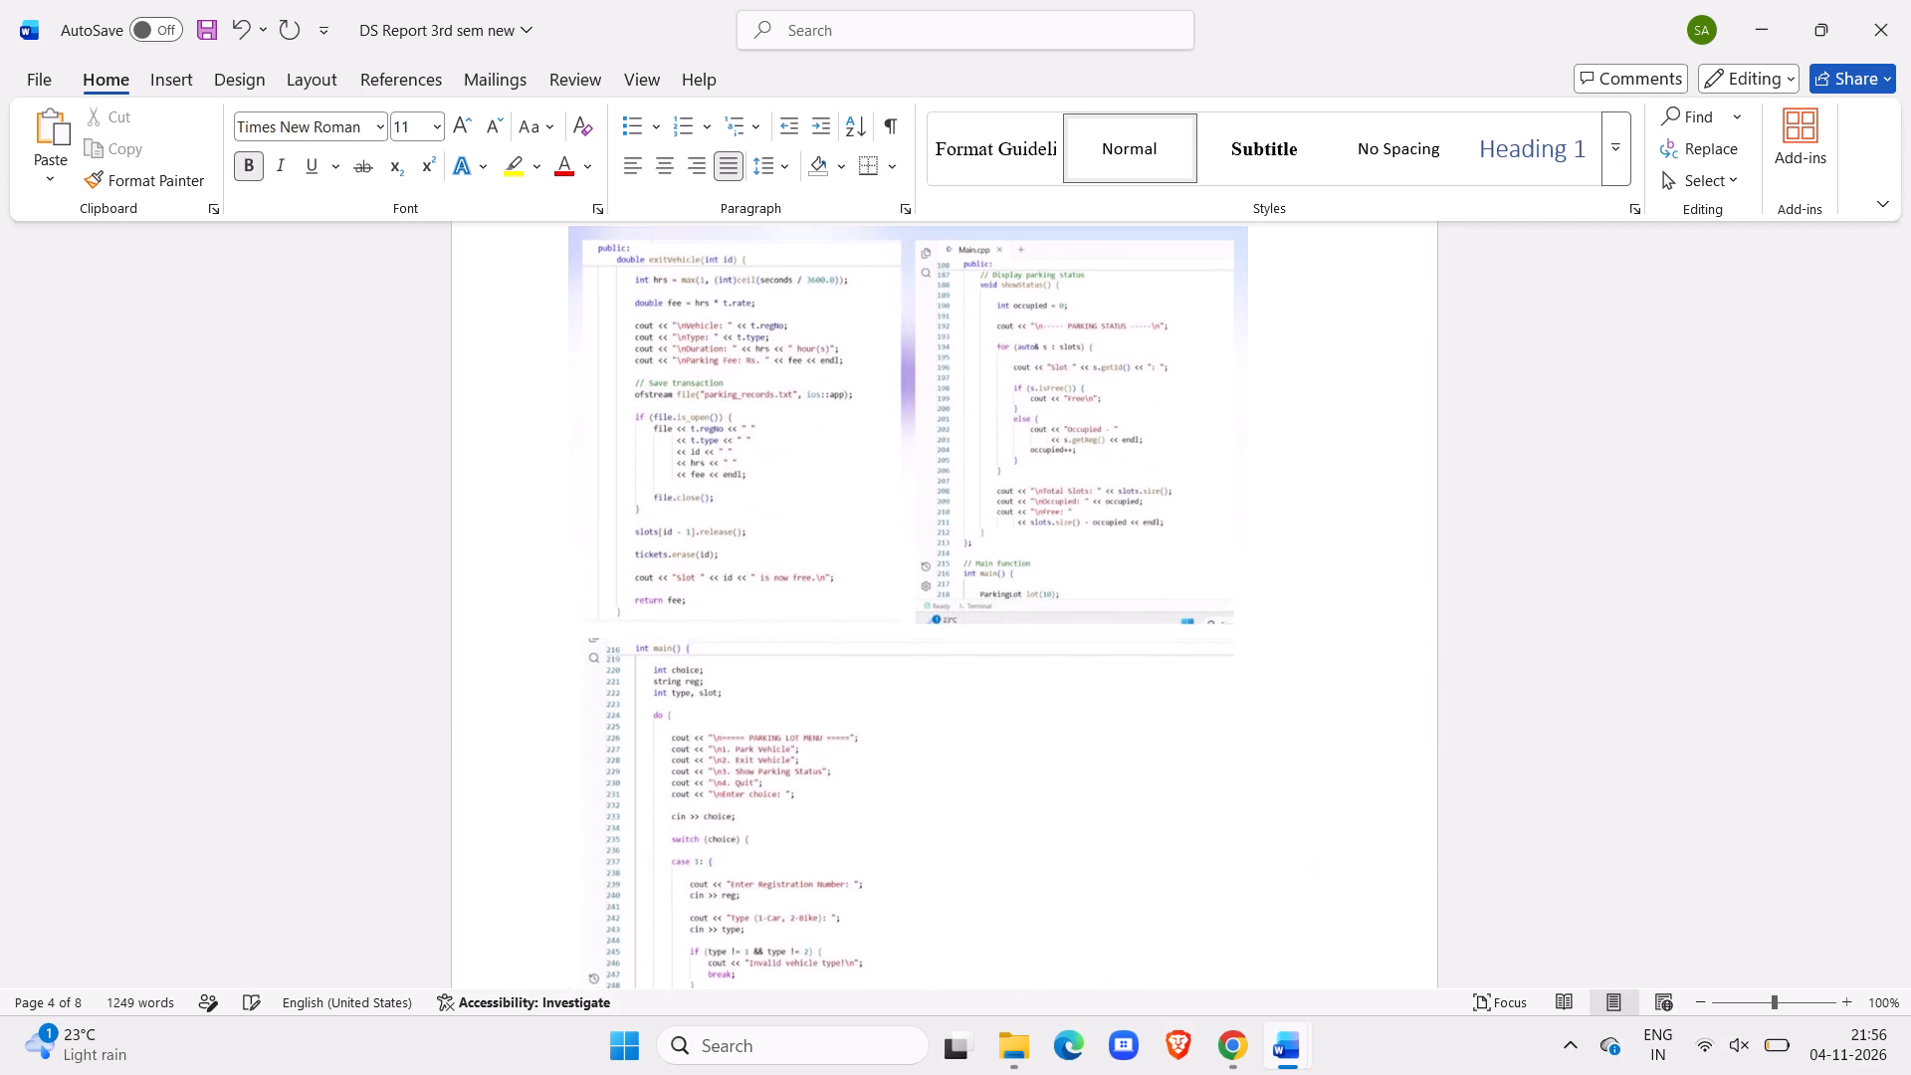
click(732, 817)
scroll(732, 817, up, 4)
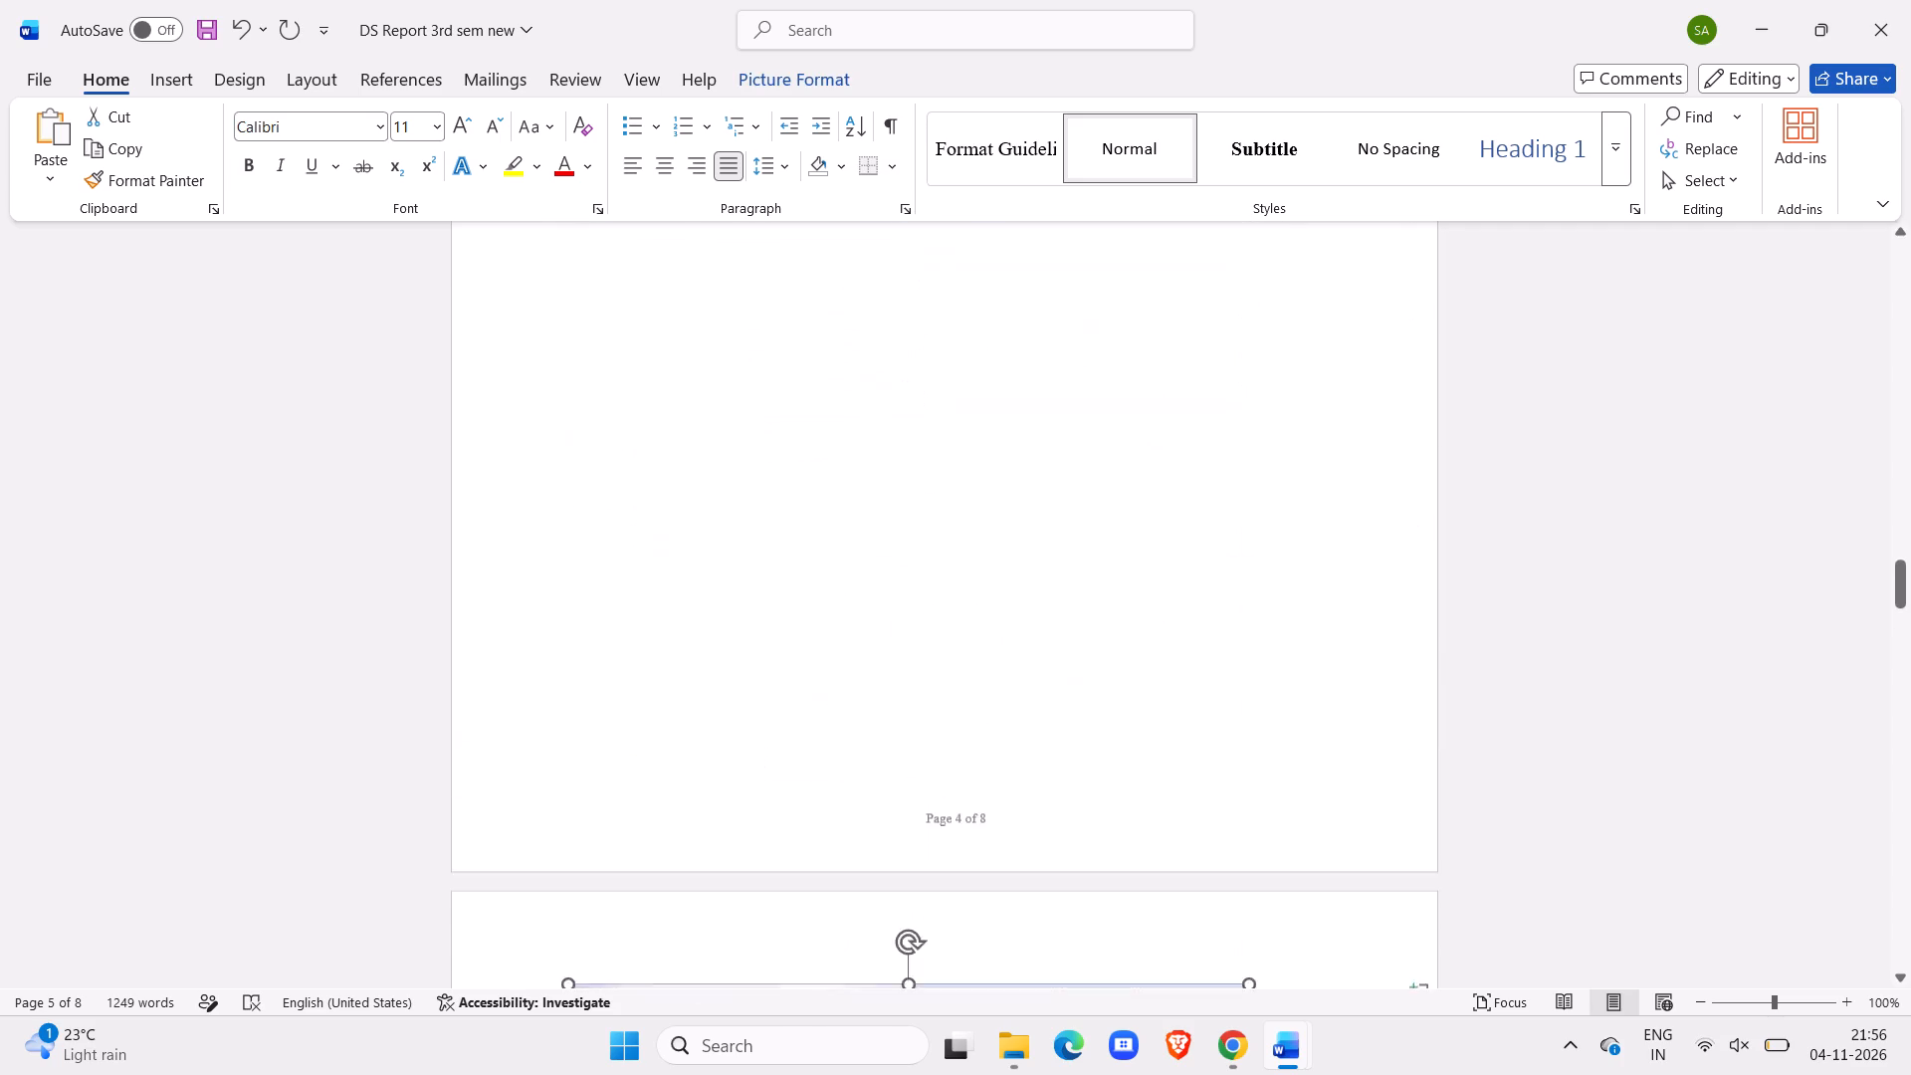
click(731, 949)
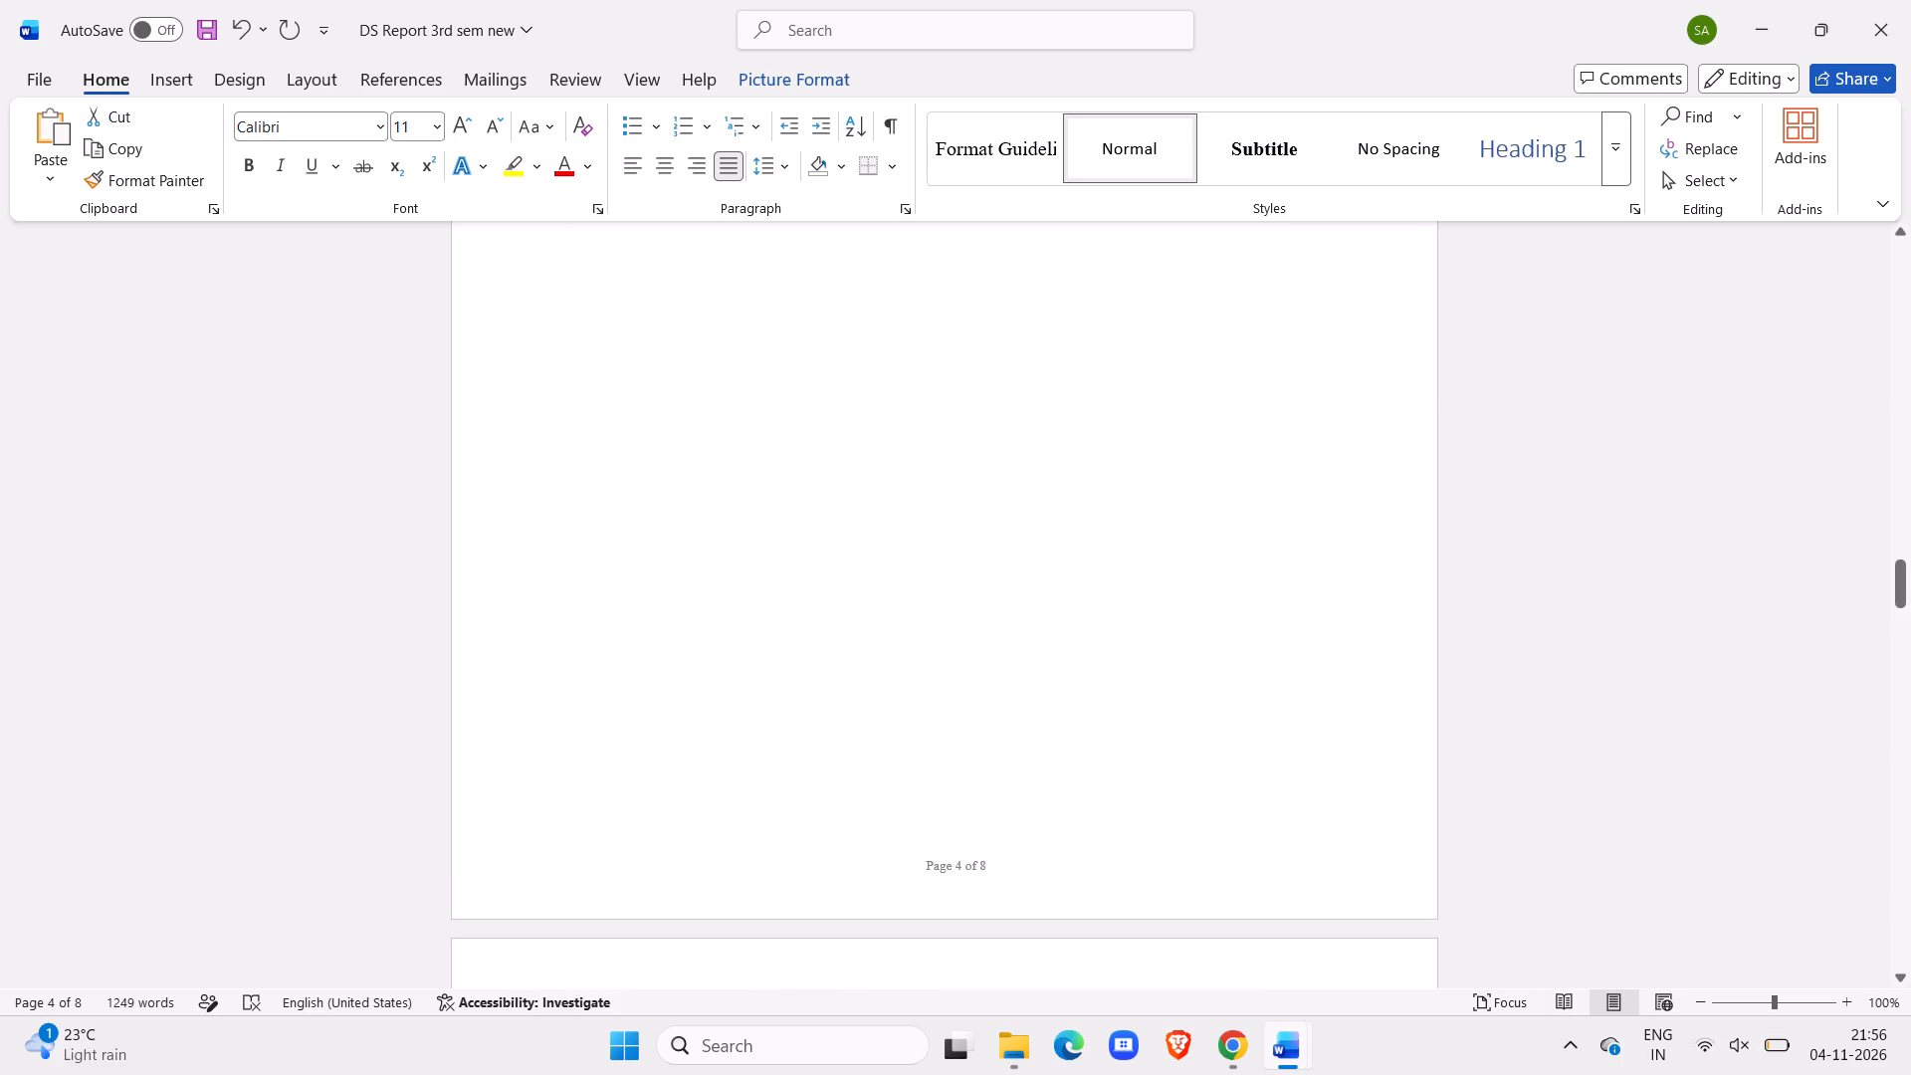
key(BackSpace)
scroll(731, 949, up, 1)
Reduce the height of the exitVehicle code screenshot from its bottom edge to fit it on page 4 below the 6.0 heading.
click(731, 949)
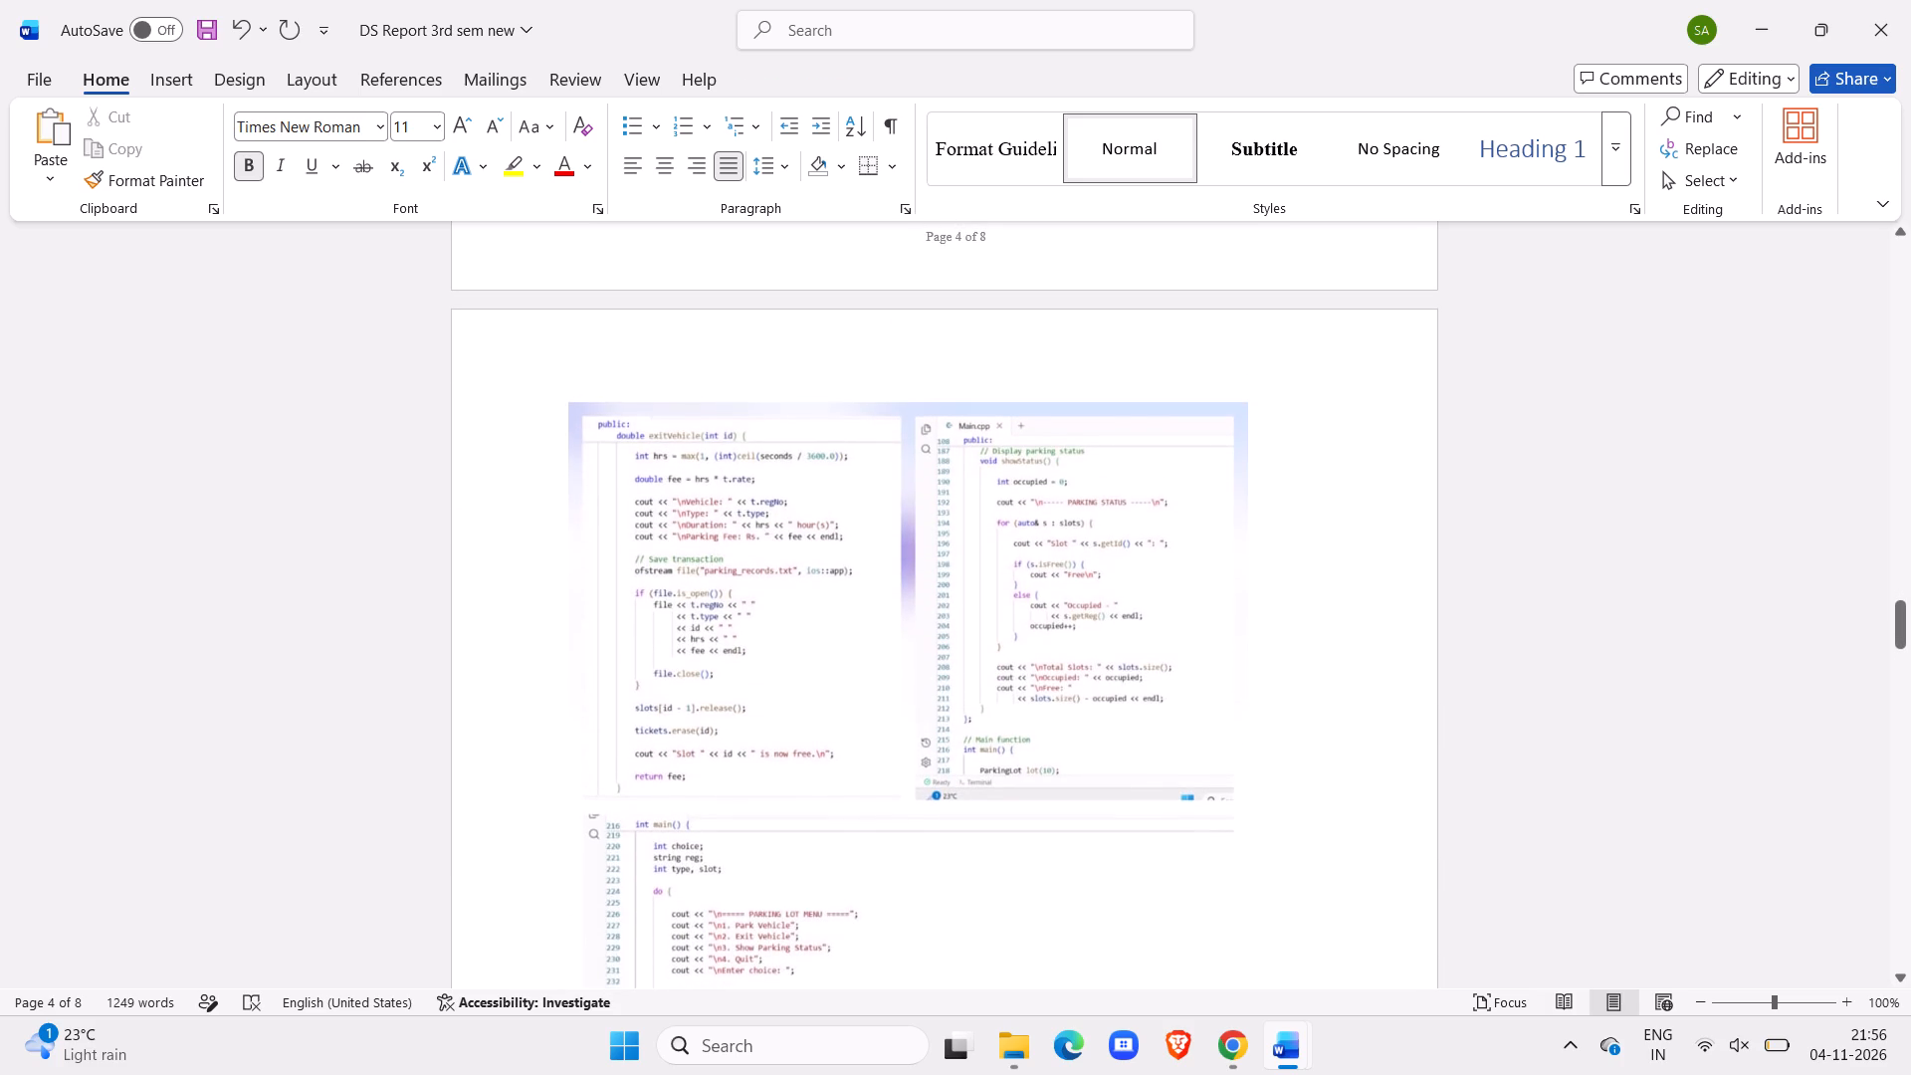
scroll(755, 795, down, 2)
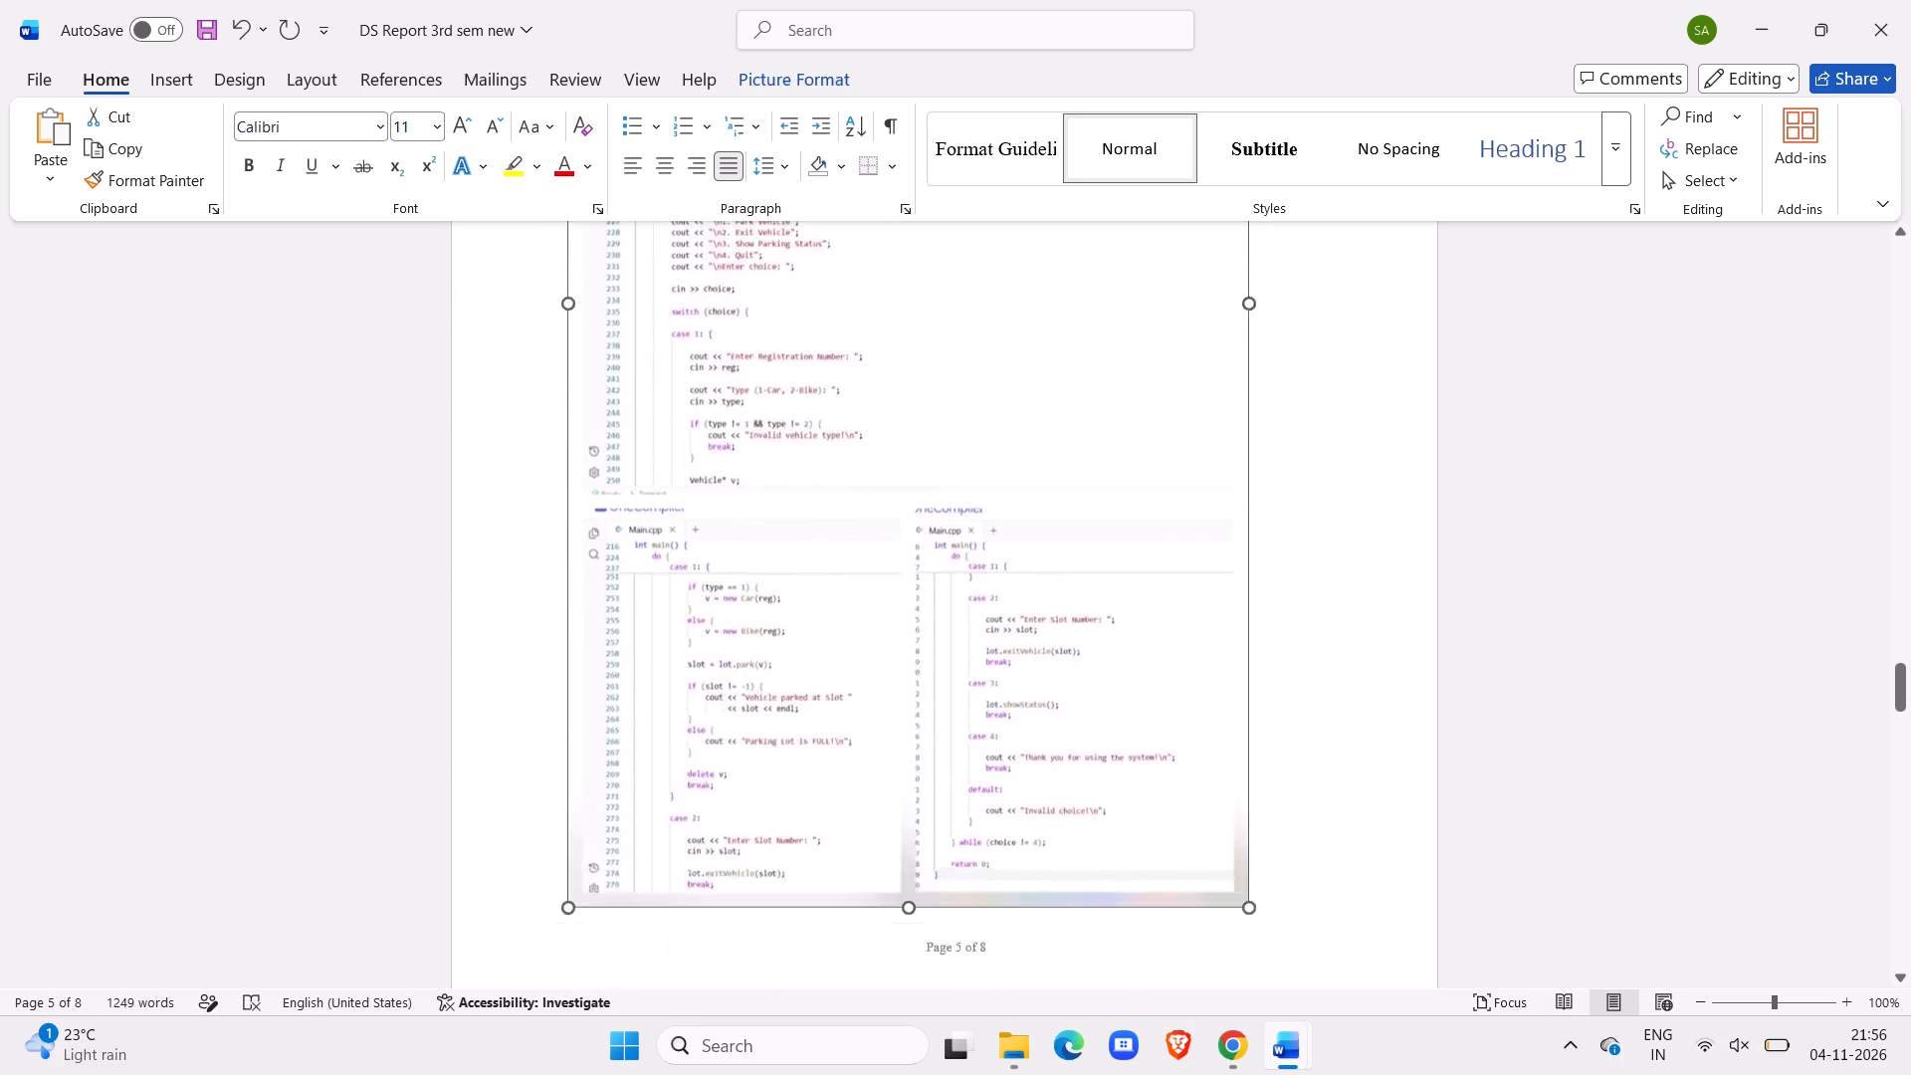
scroll(755, 795, down, 2)
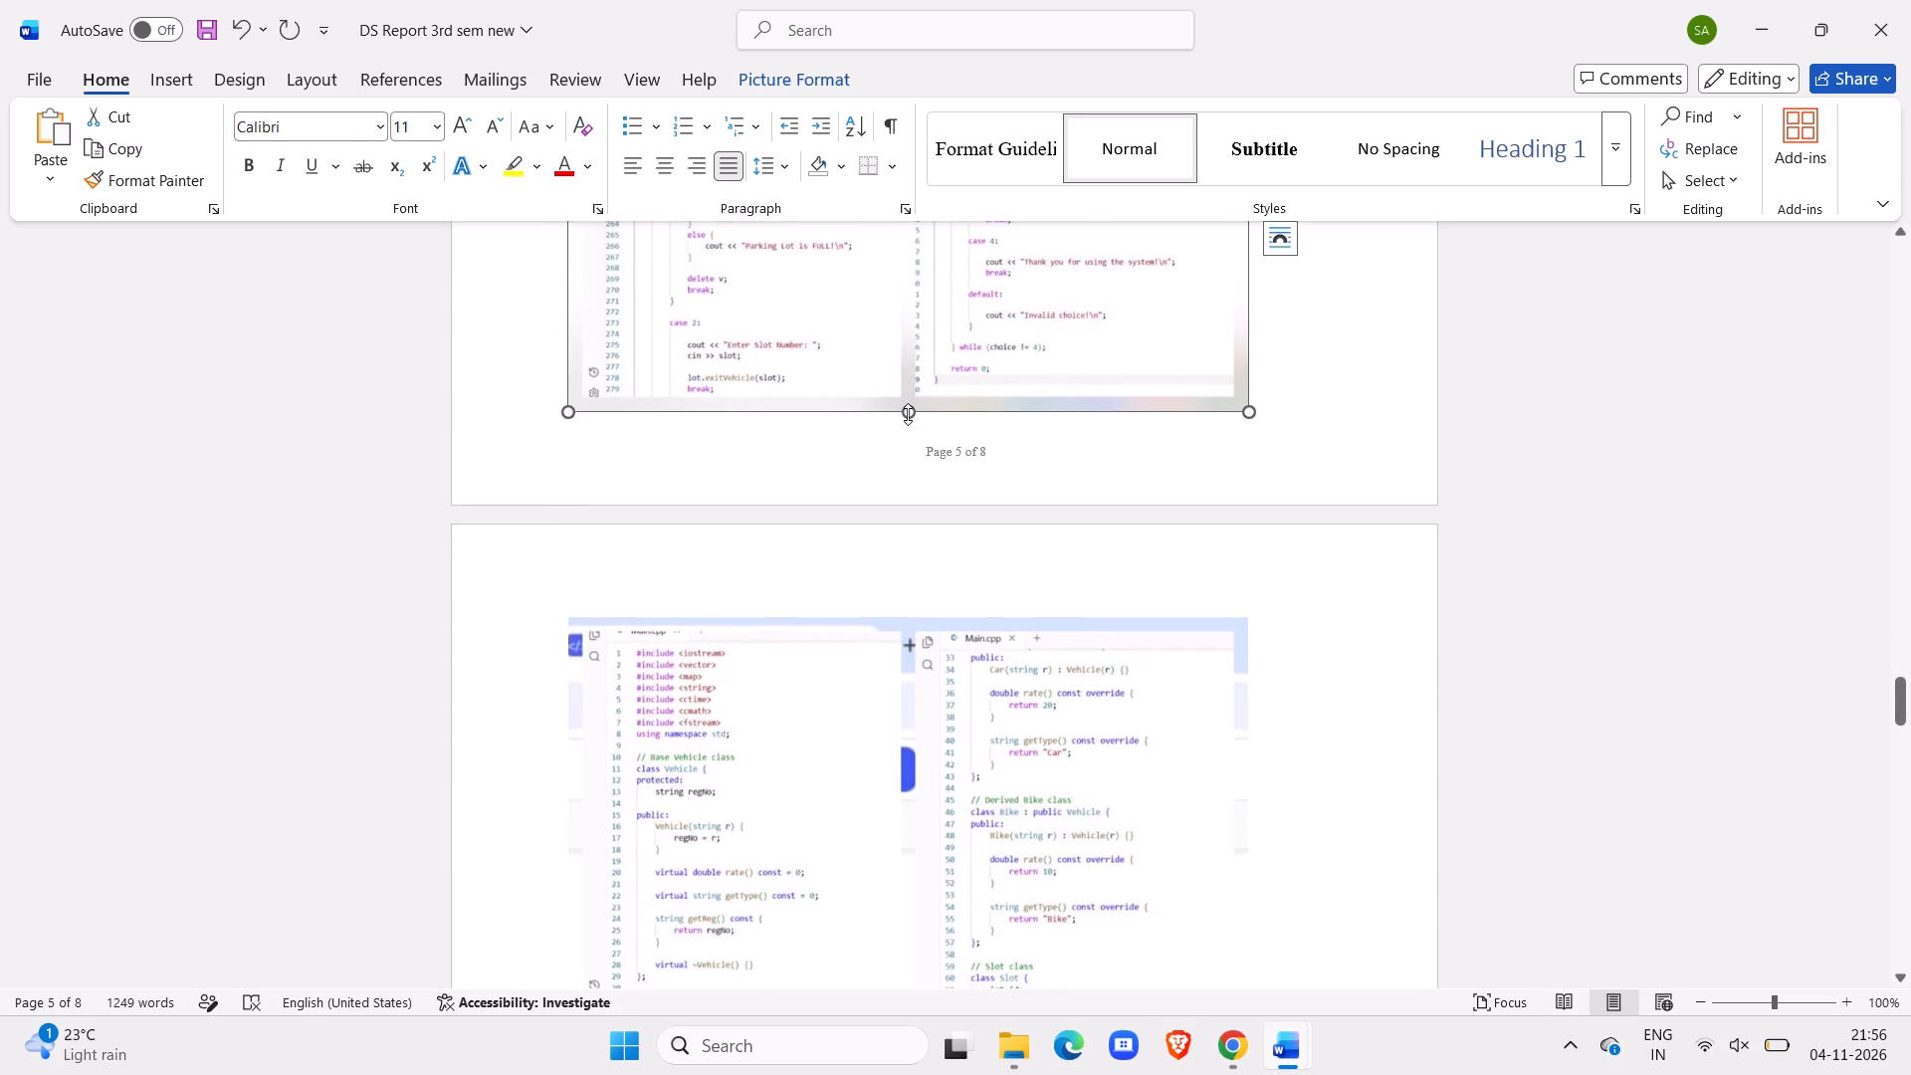
drag(908, 414, 926, 197)
scroll(926, 197, up, 1)
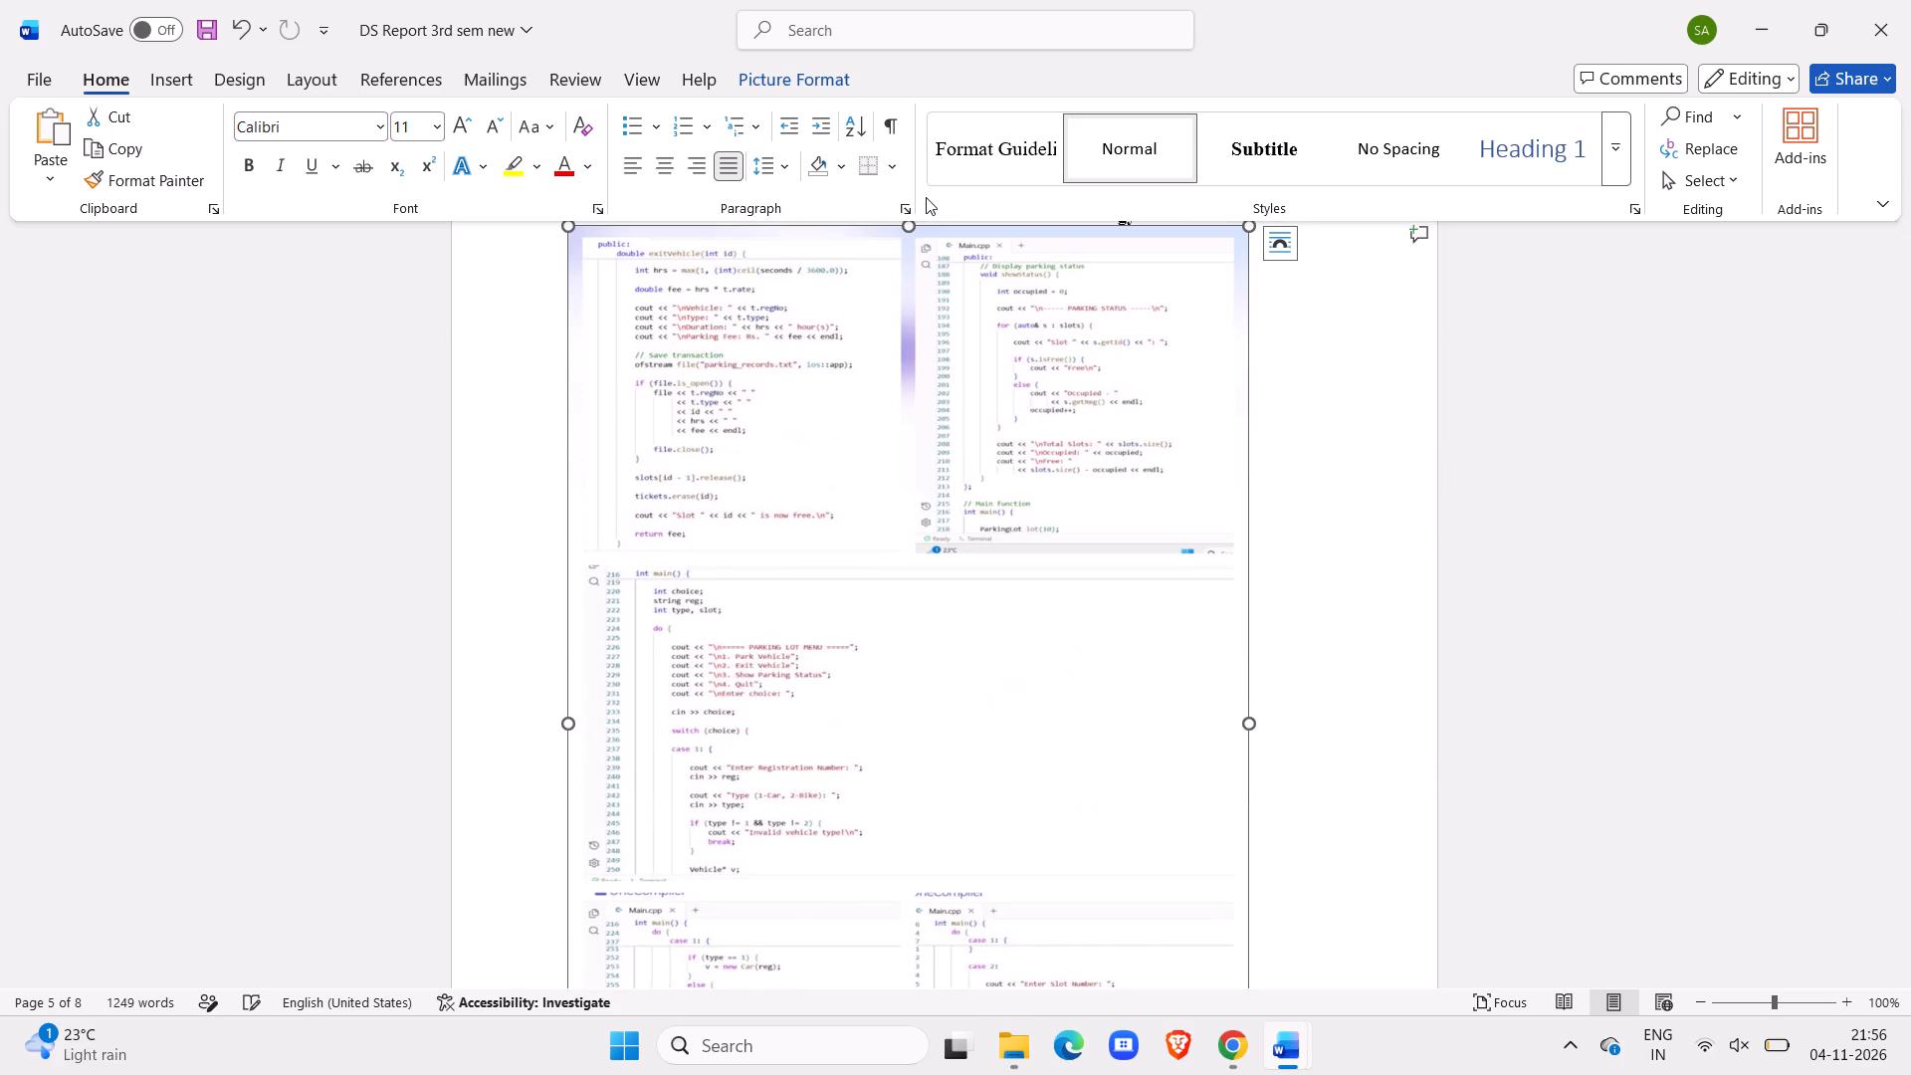
scroll(926, 197, up, 1)
scroll(926, 197, down, 3)
scroll(890, 552, down, 2)
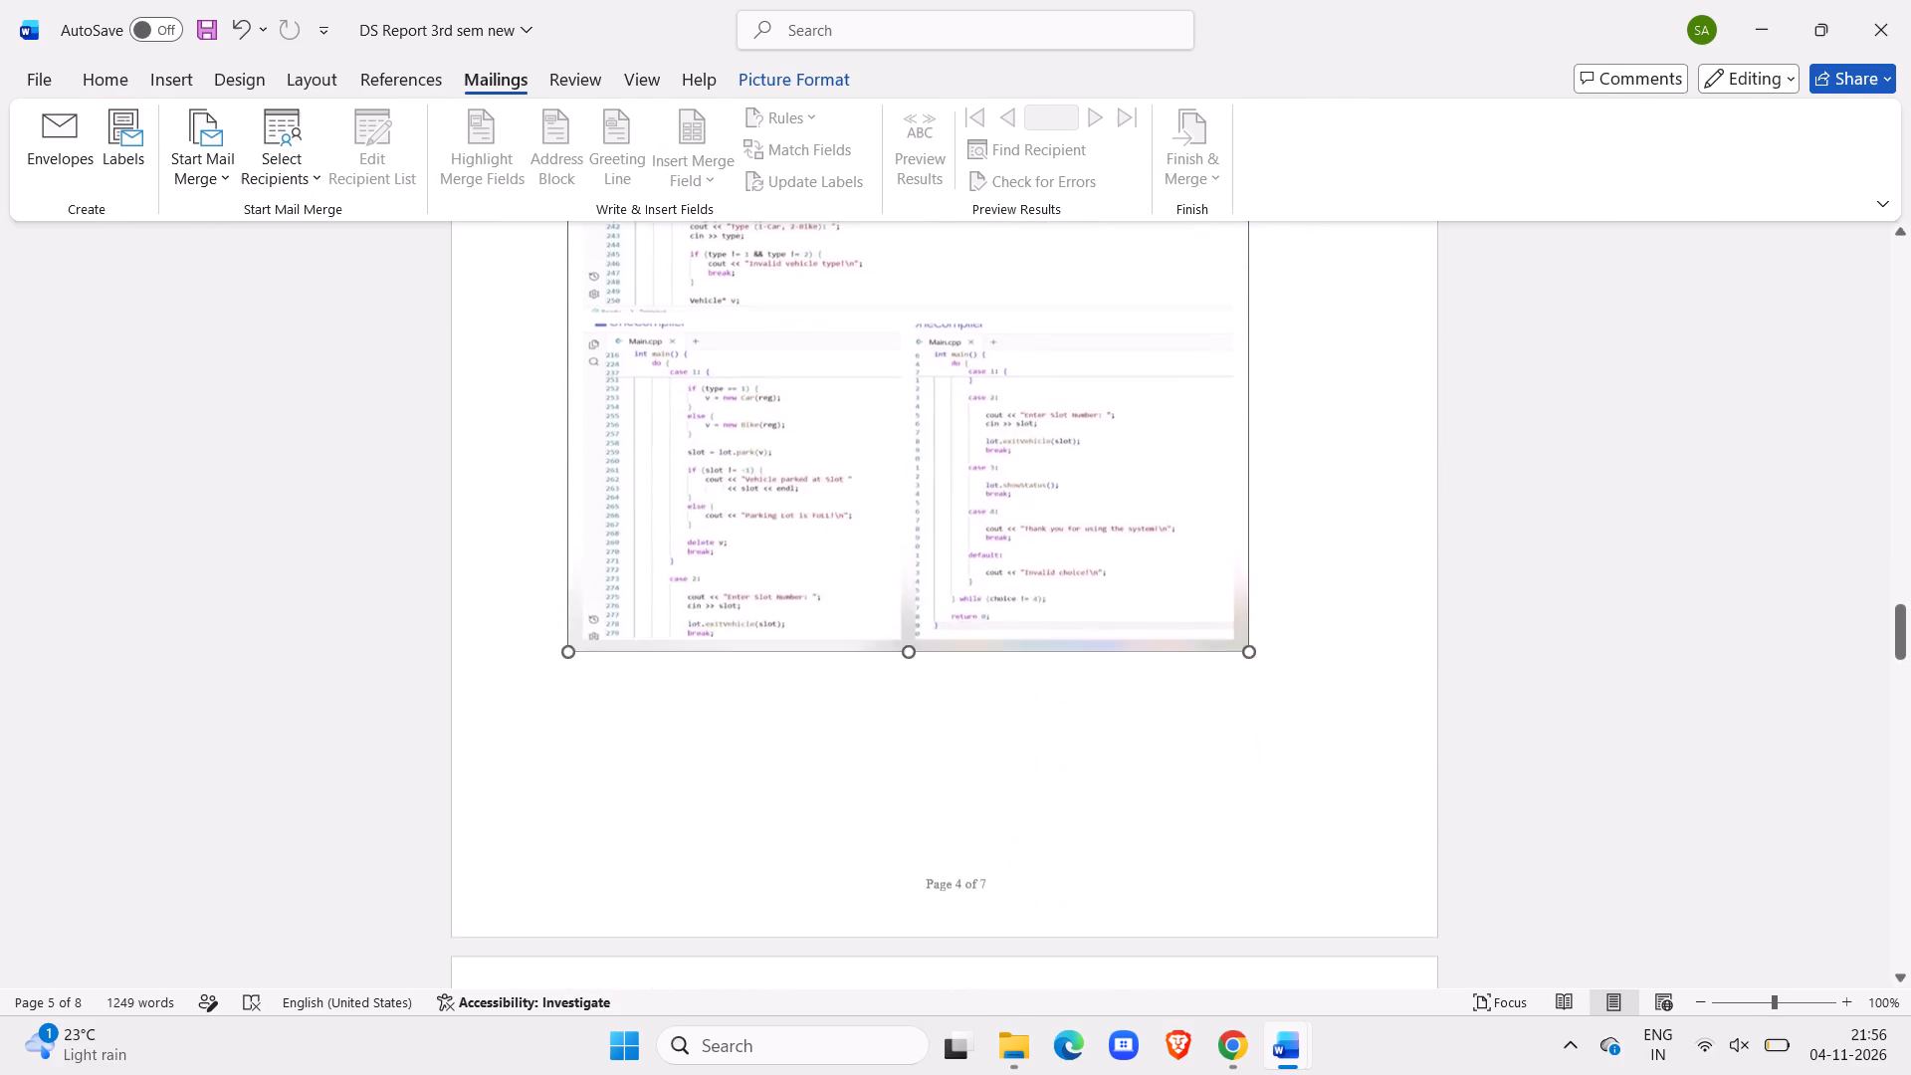
drag(911, 491, 912, 341)
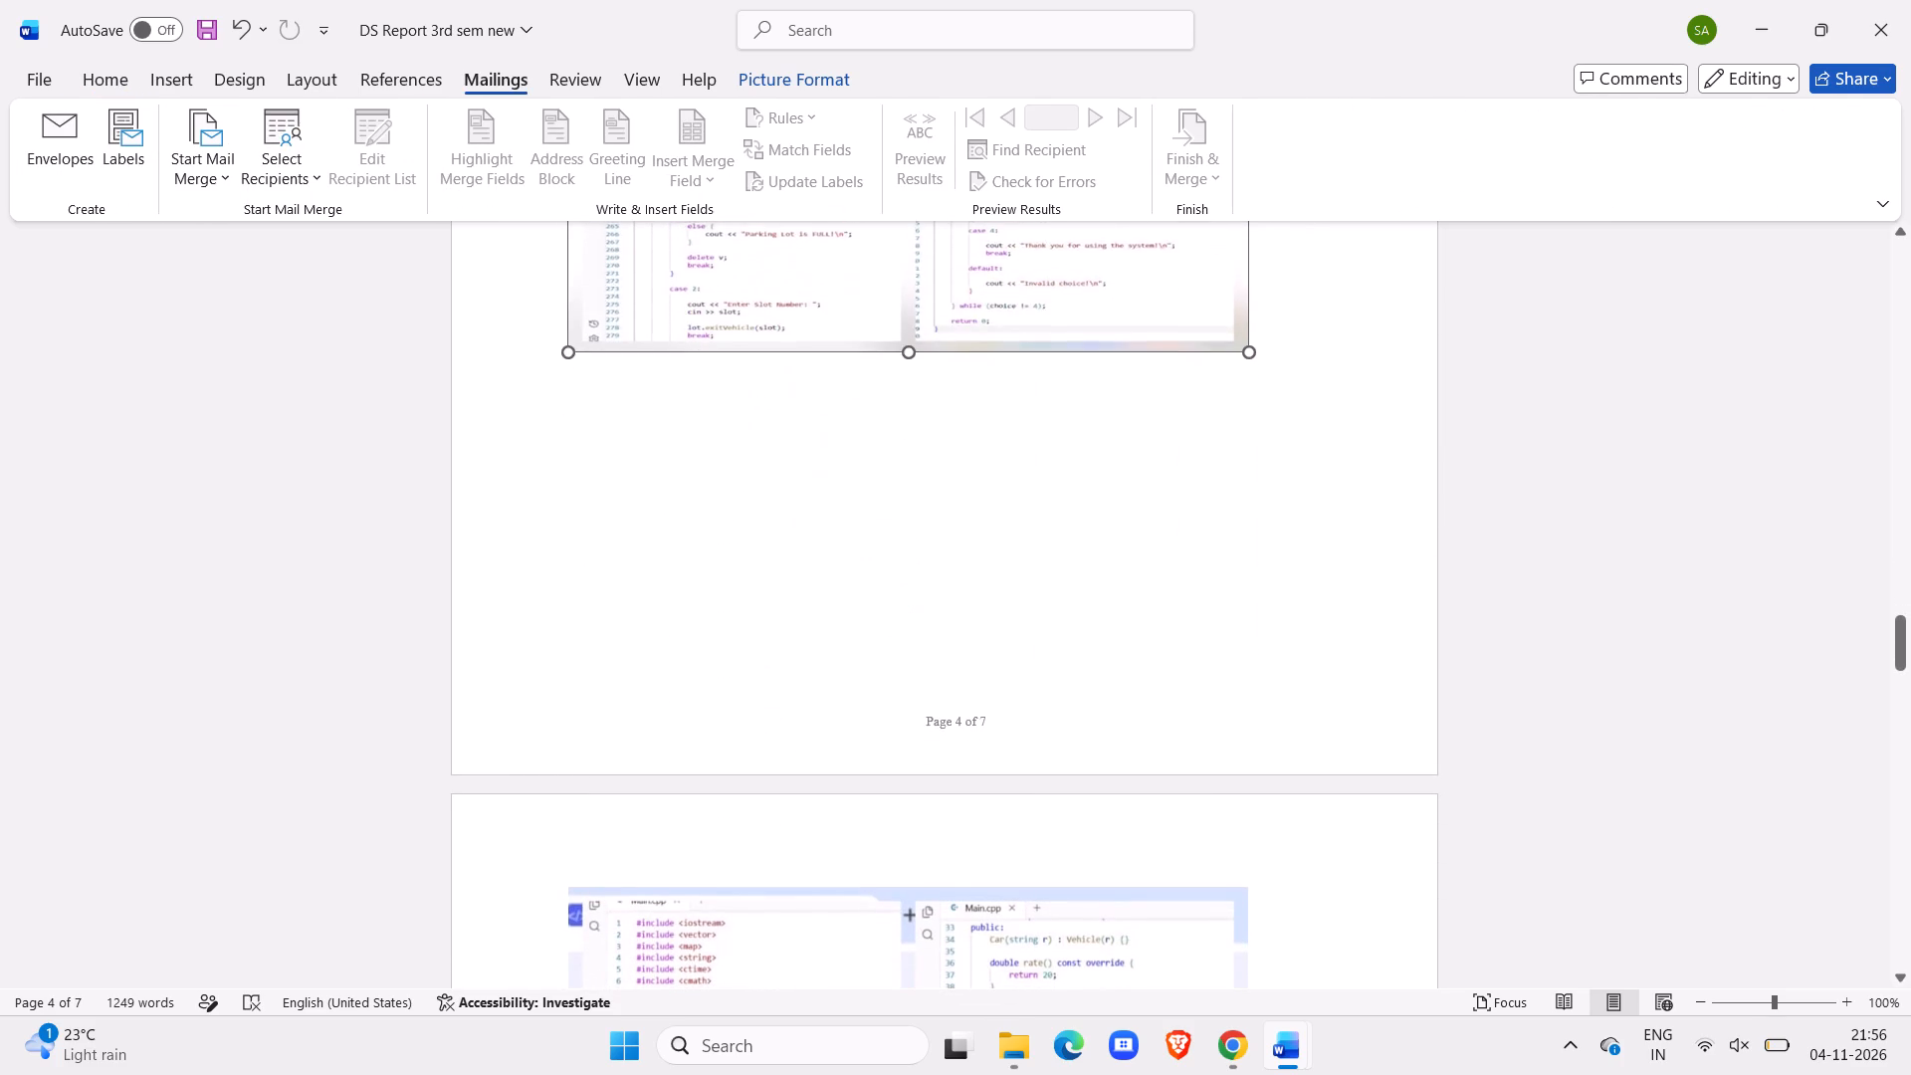
drag(912, 341, 956, 180)
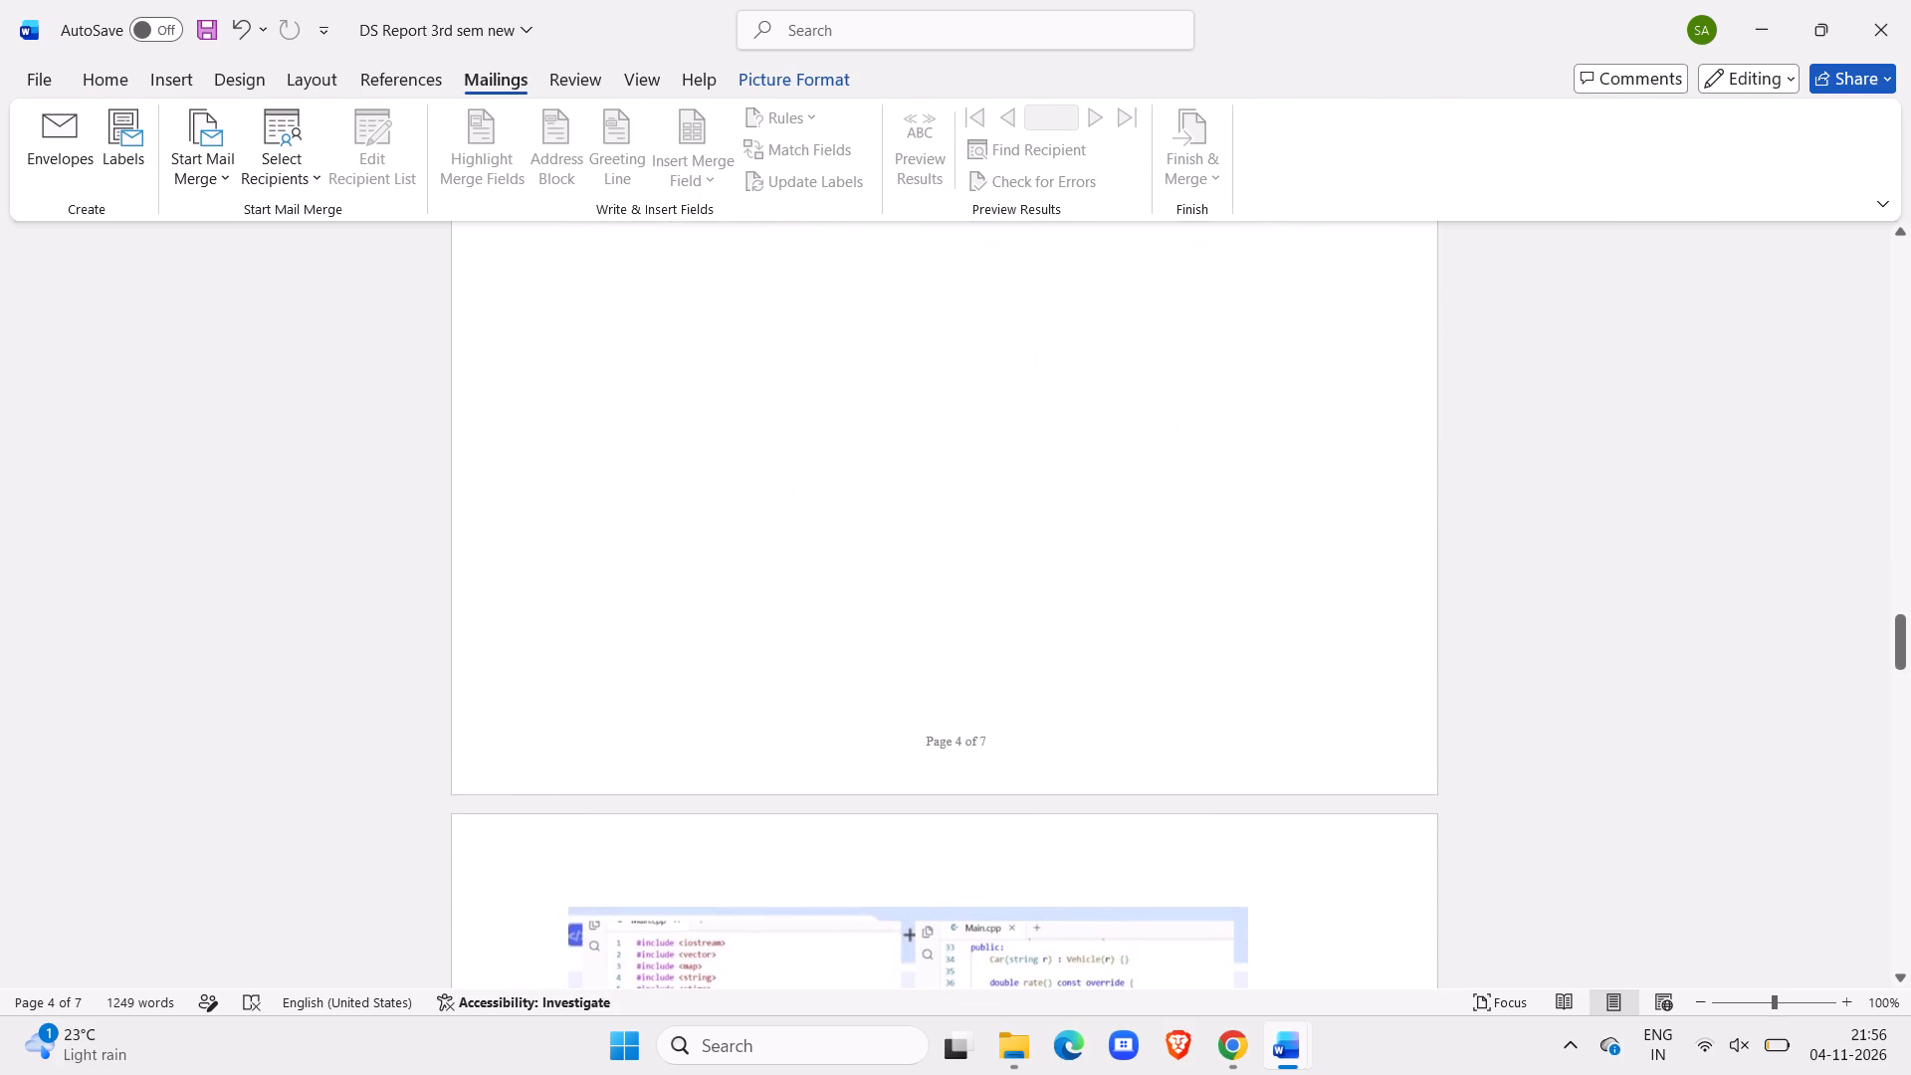
drag(956, 180, 960, 191)
key(Up)
key(Up)
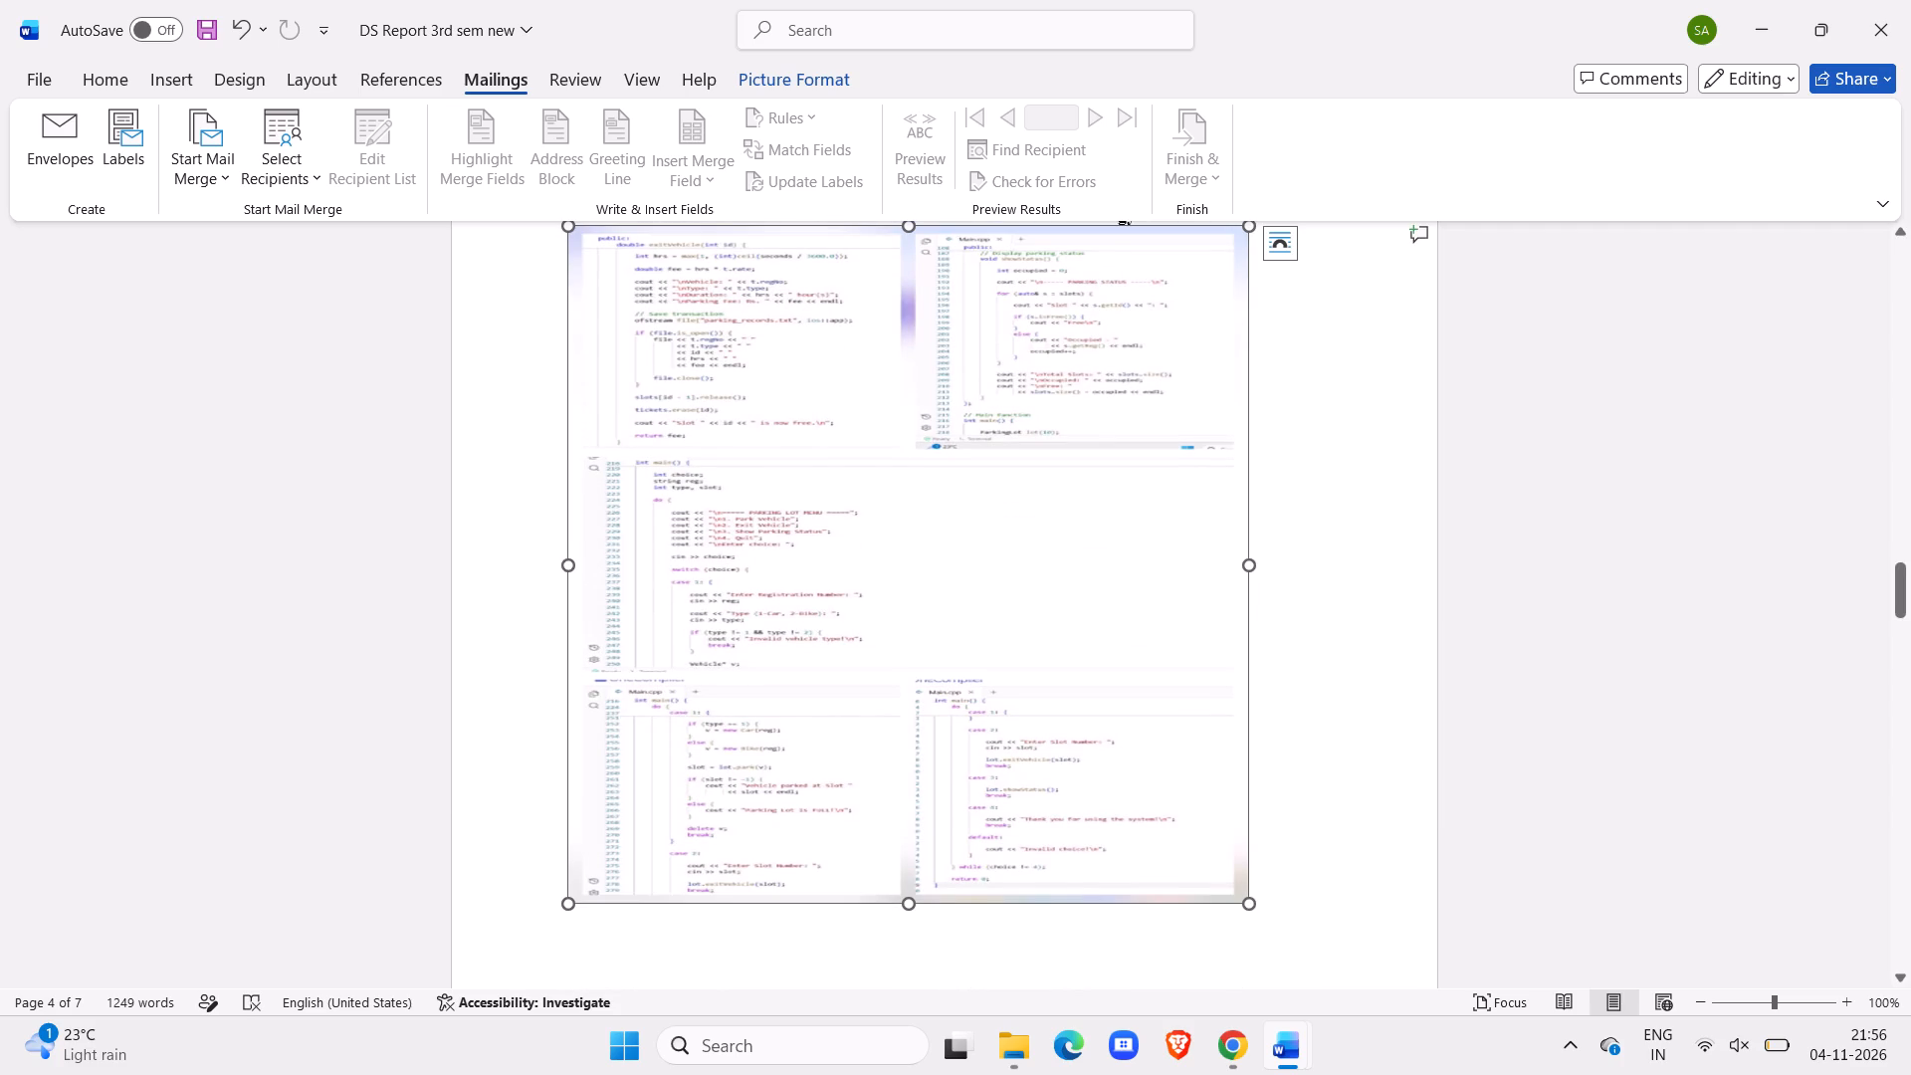
Shorten the same code screenshot slightly more from its top edge, just below the 6.0 heading.
scroll(906, 895, up, 4)
scroll(844, 723, up, 2)
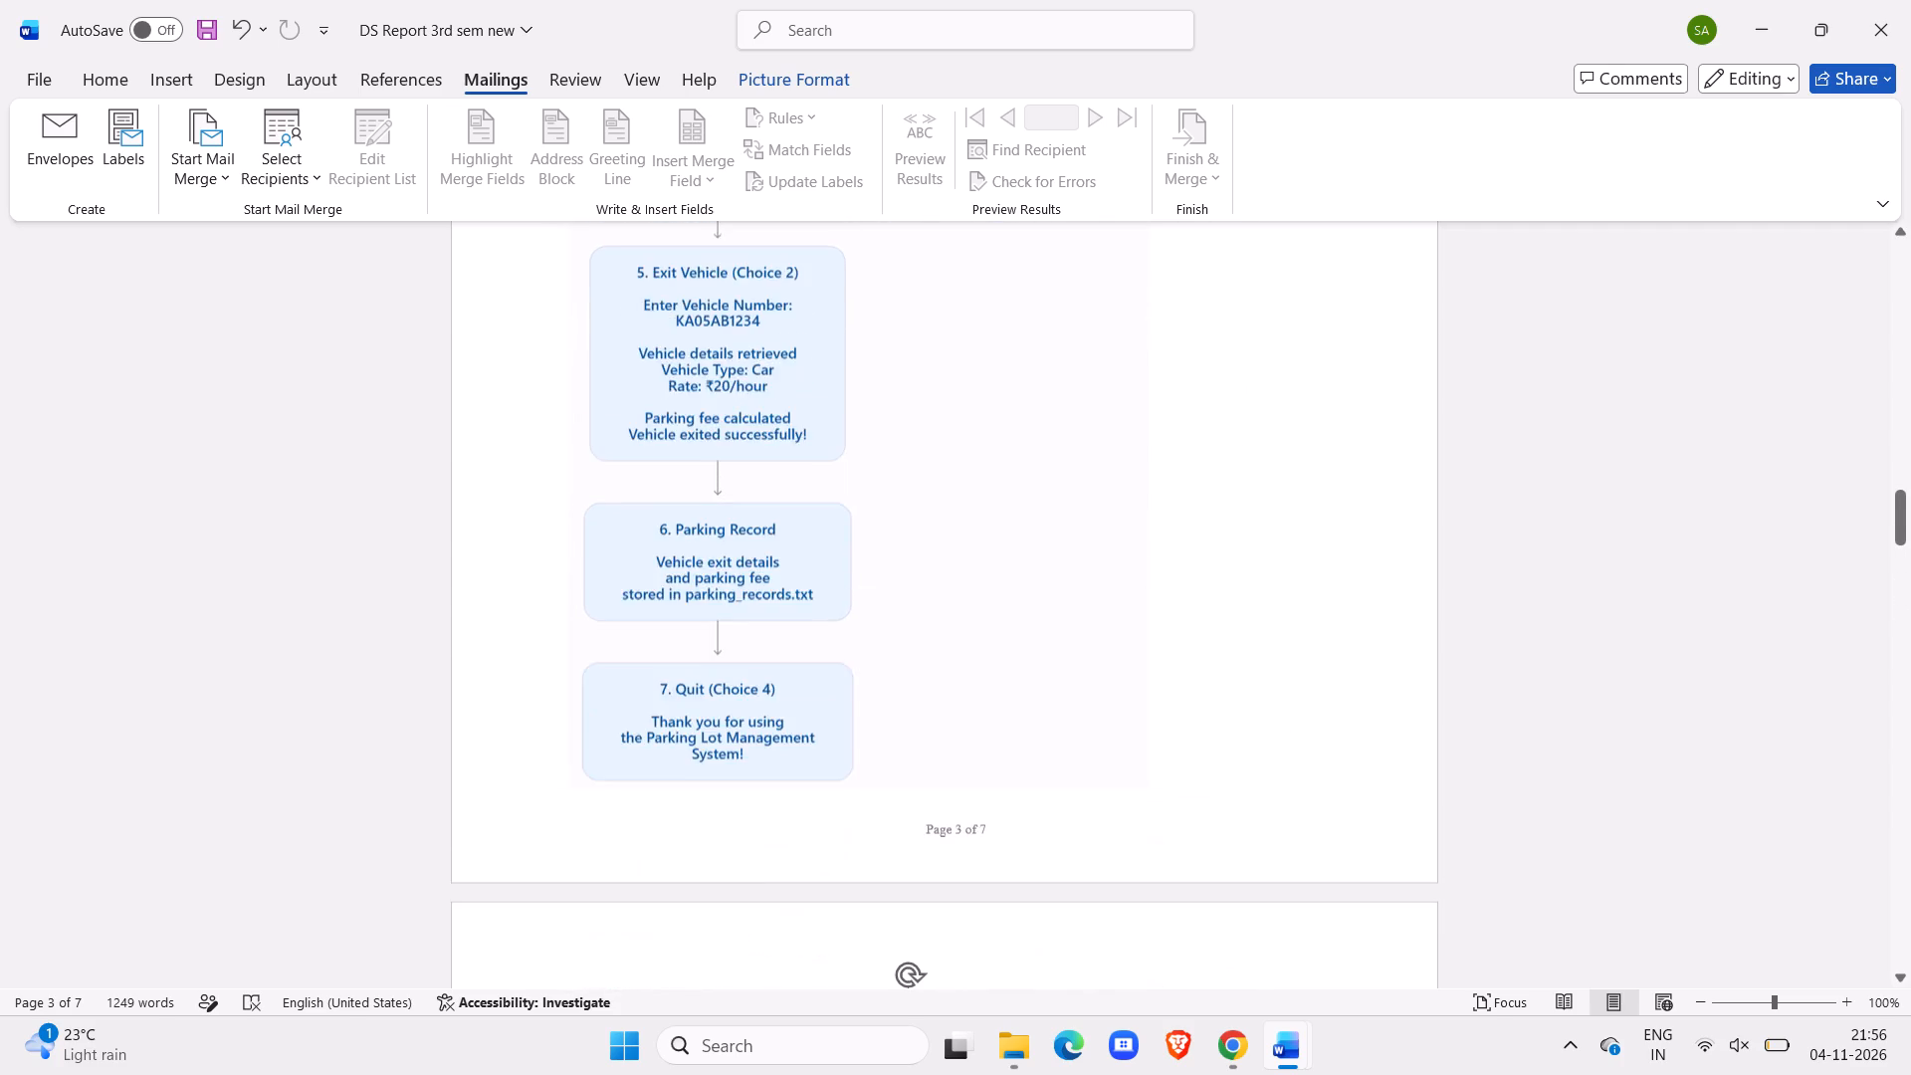
scroll(844, 723, up, 7)
scroll(844, 723, down, 1)
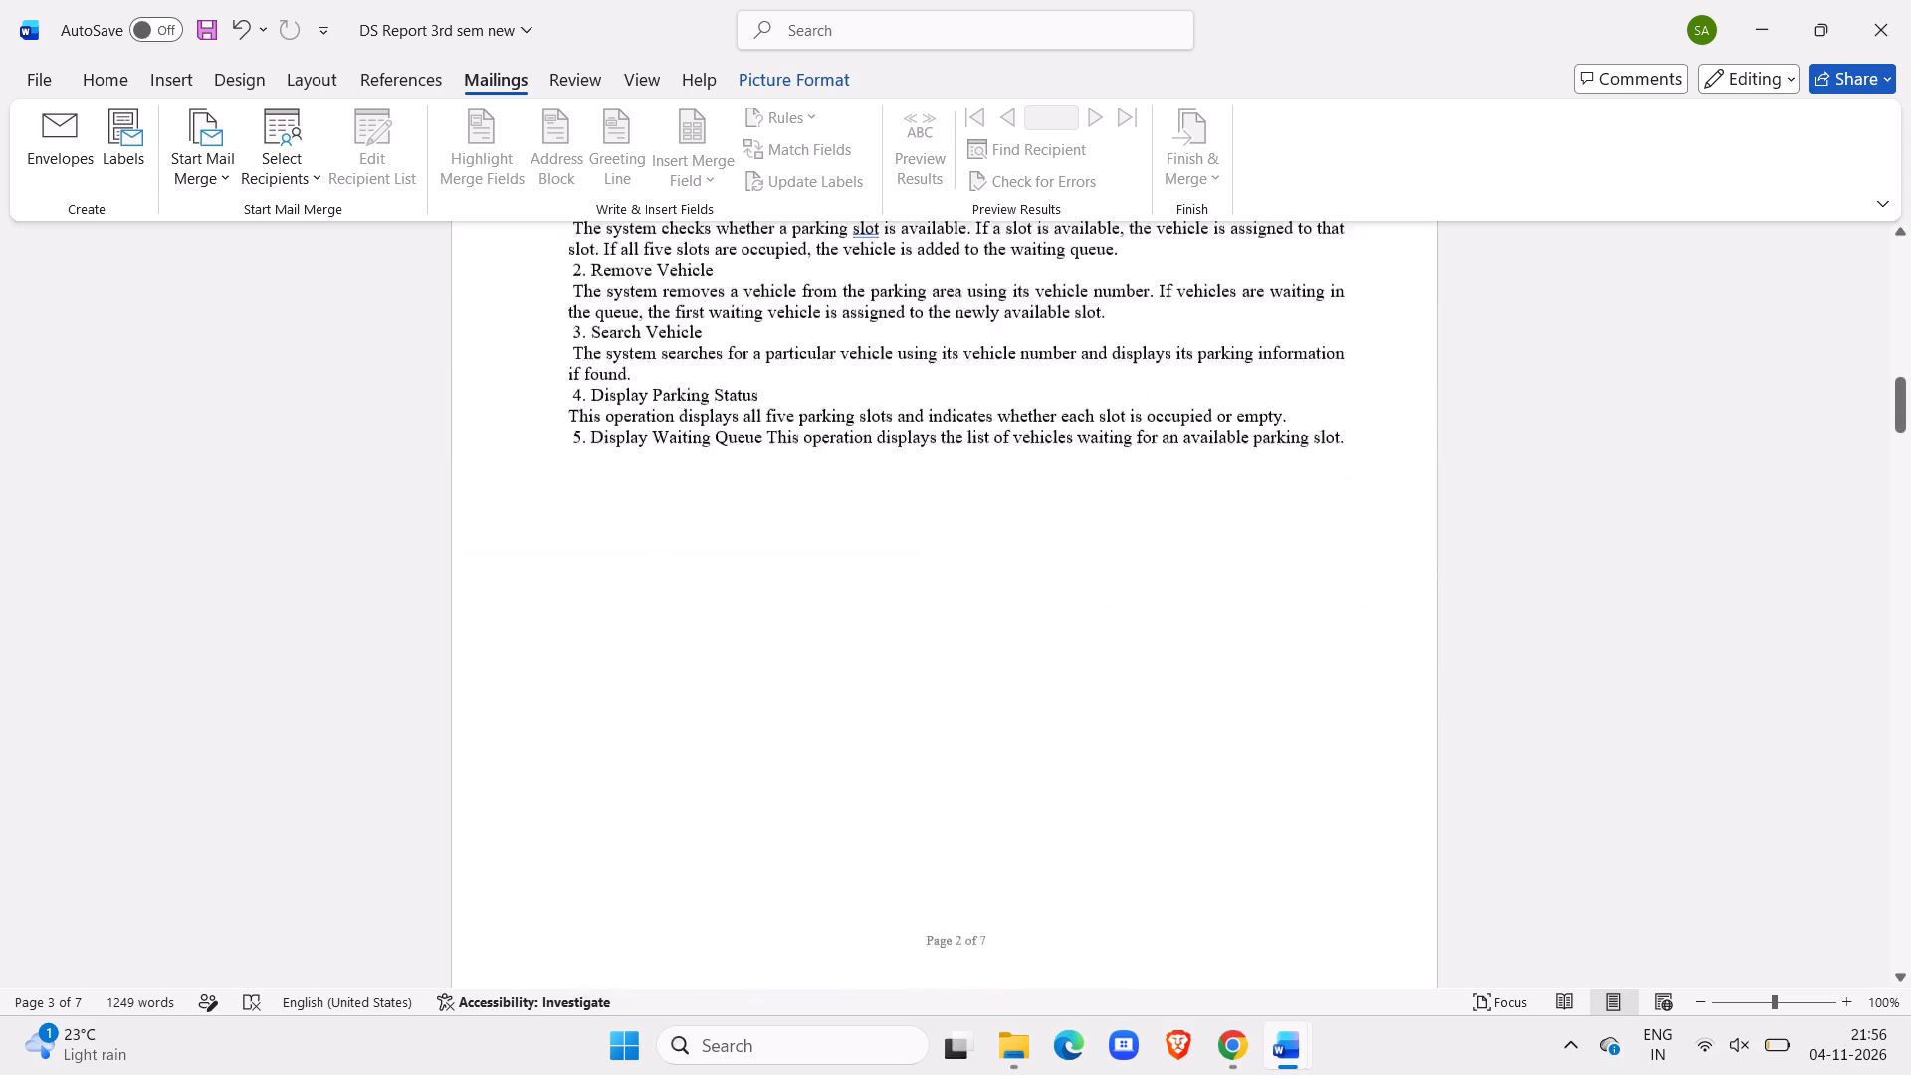
scroll(844, 723, down, 2)
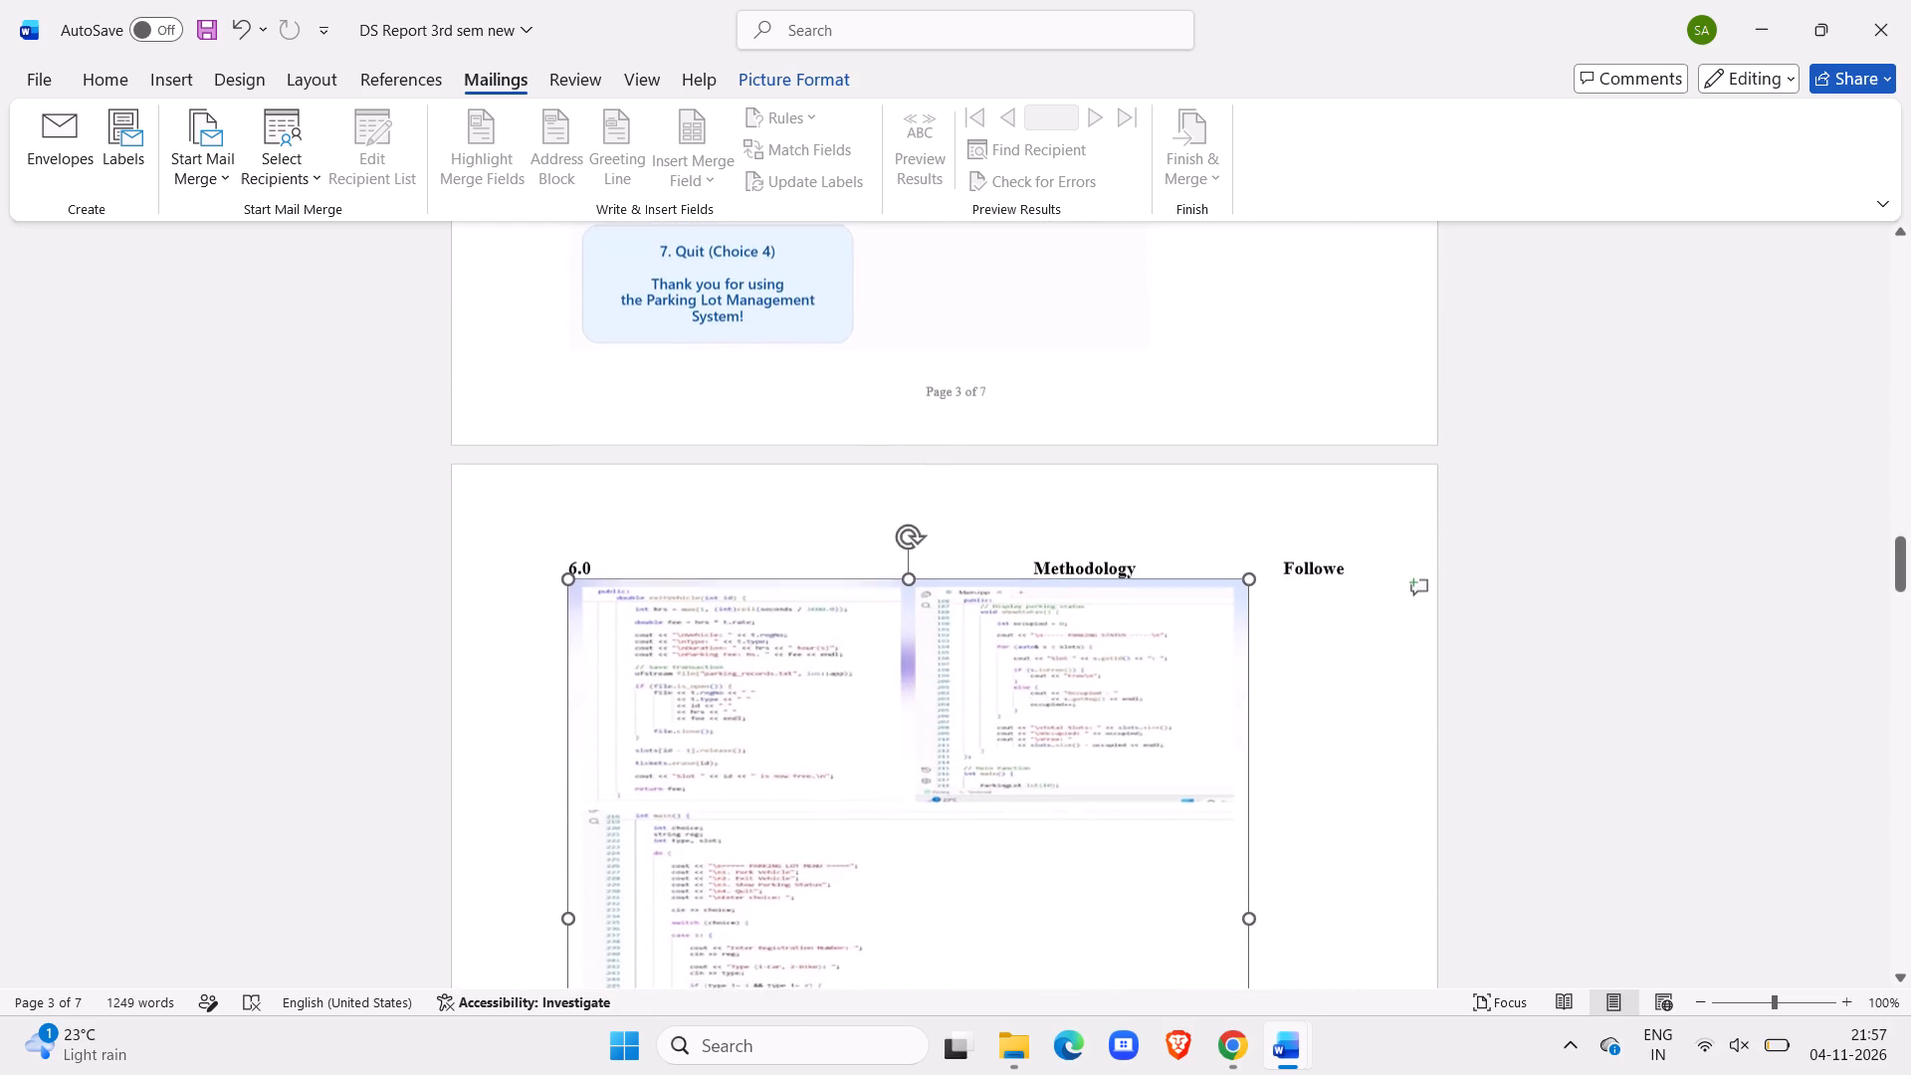
scroll(844, 723, down, 1)
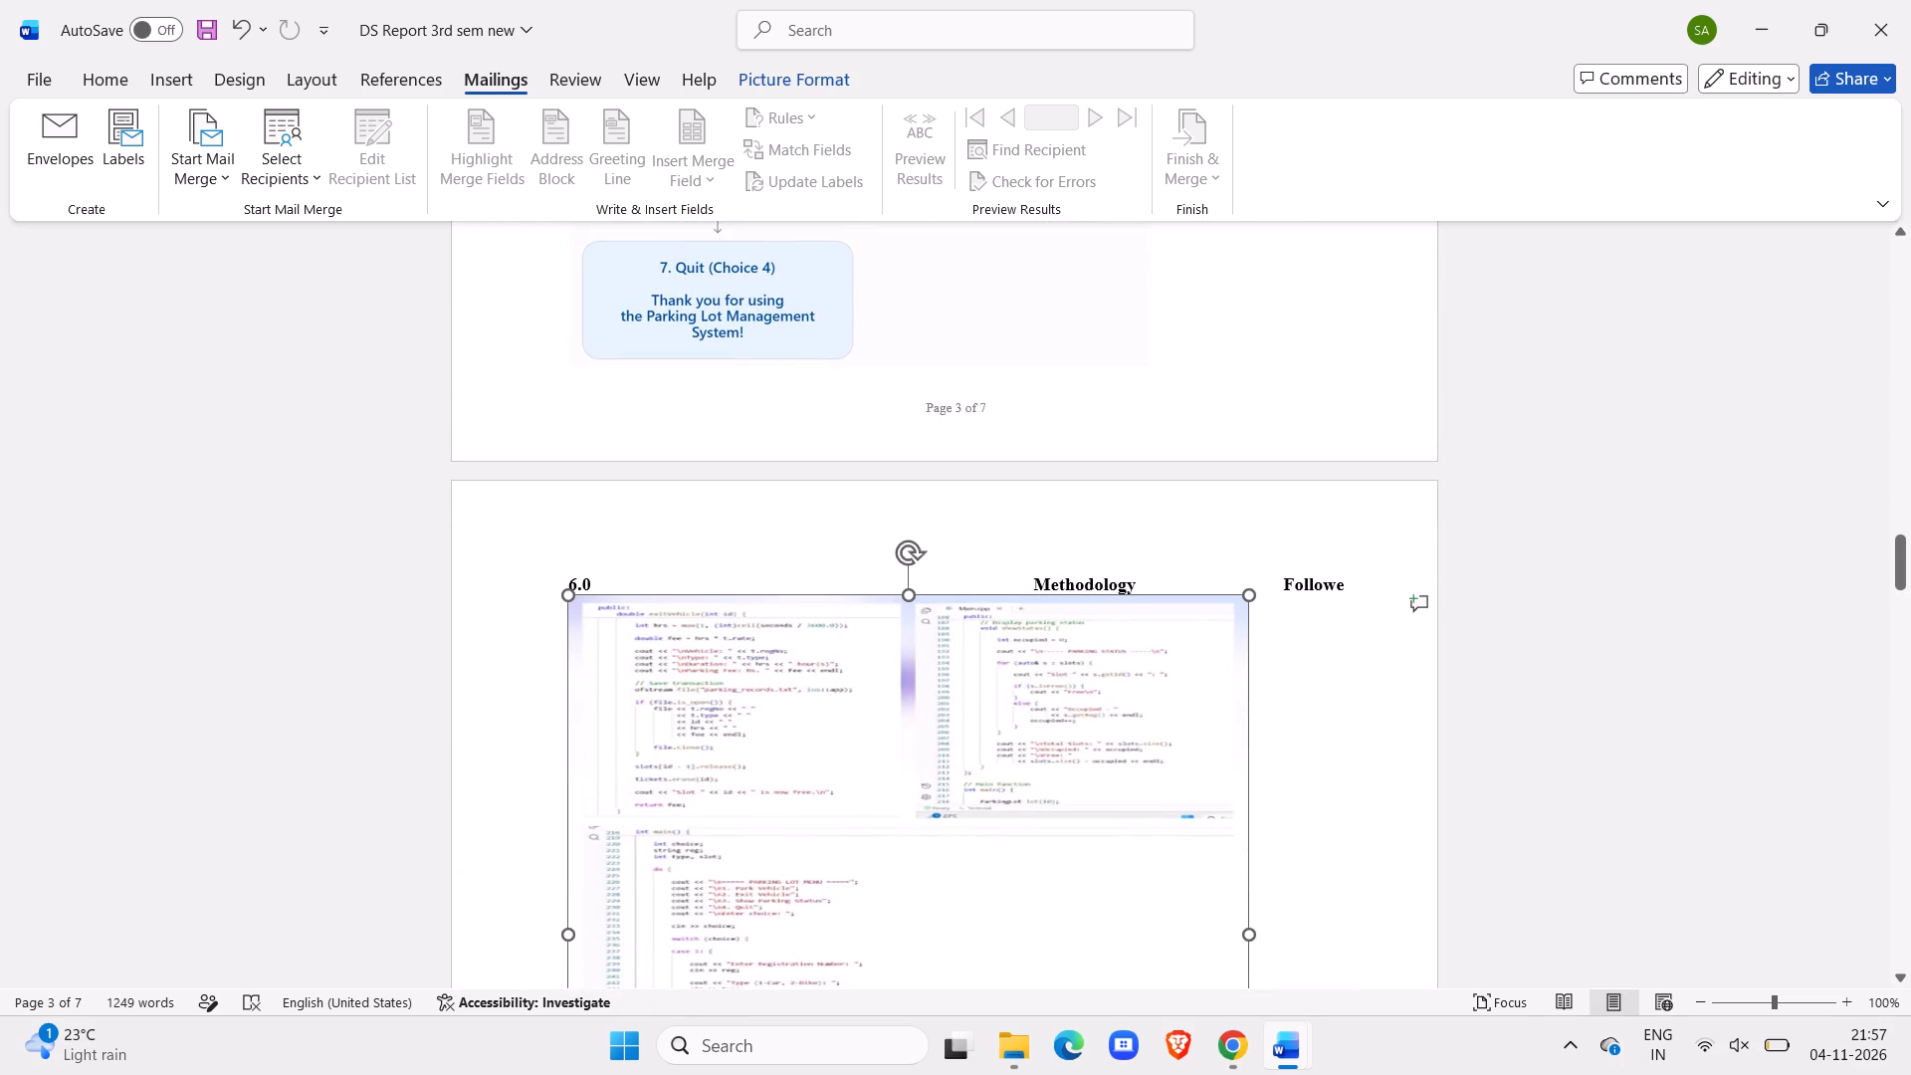
drag(907, 595, 912, 662)
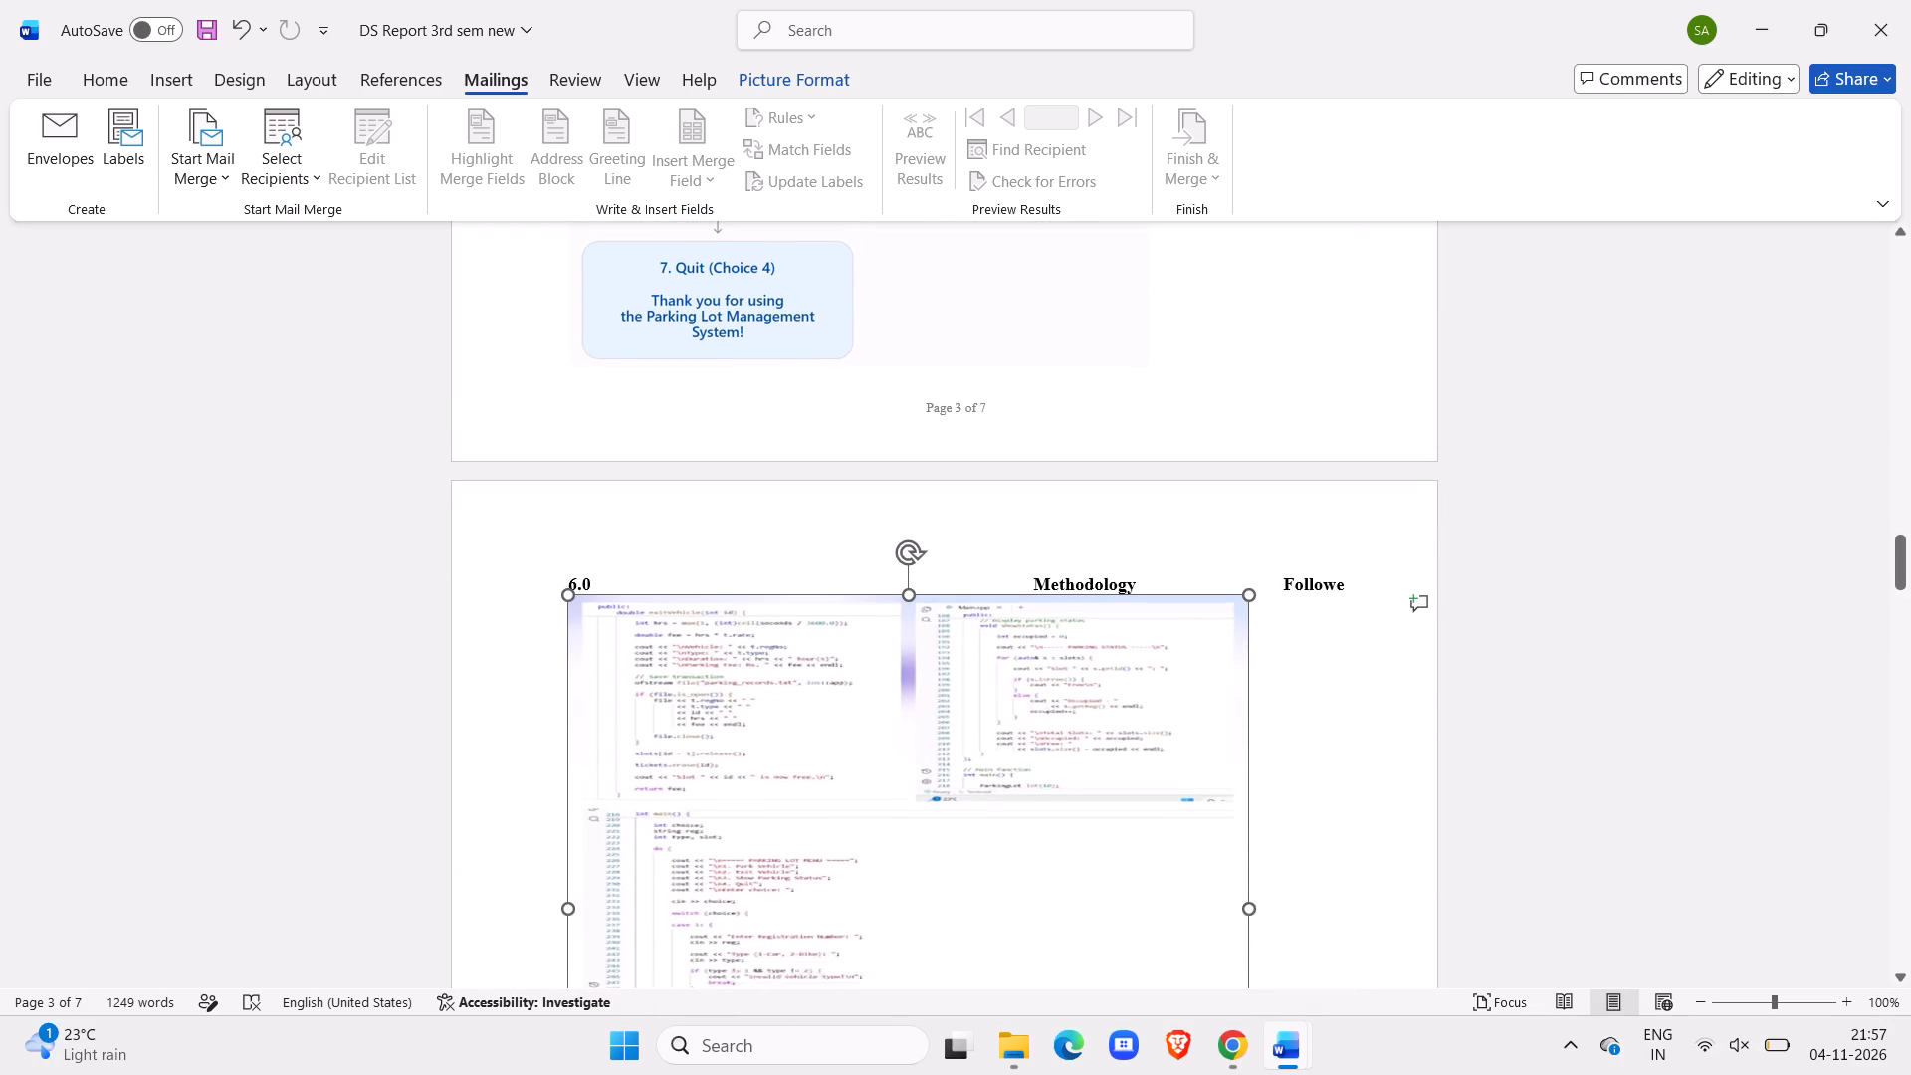
drag(912, 662, 910, 631)
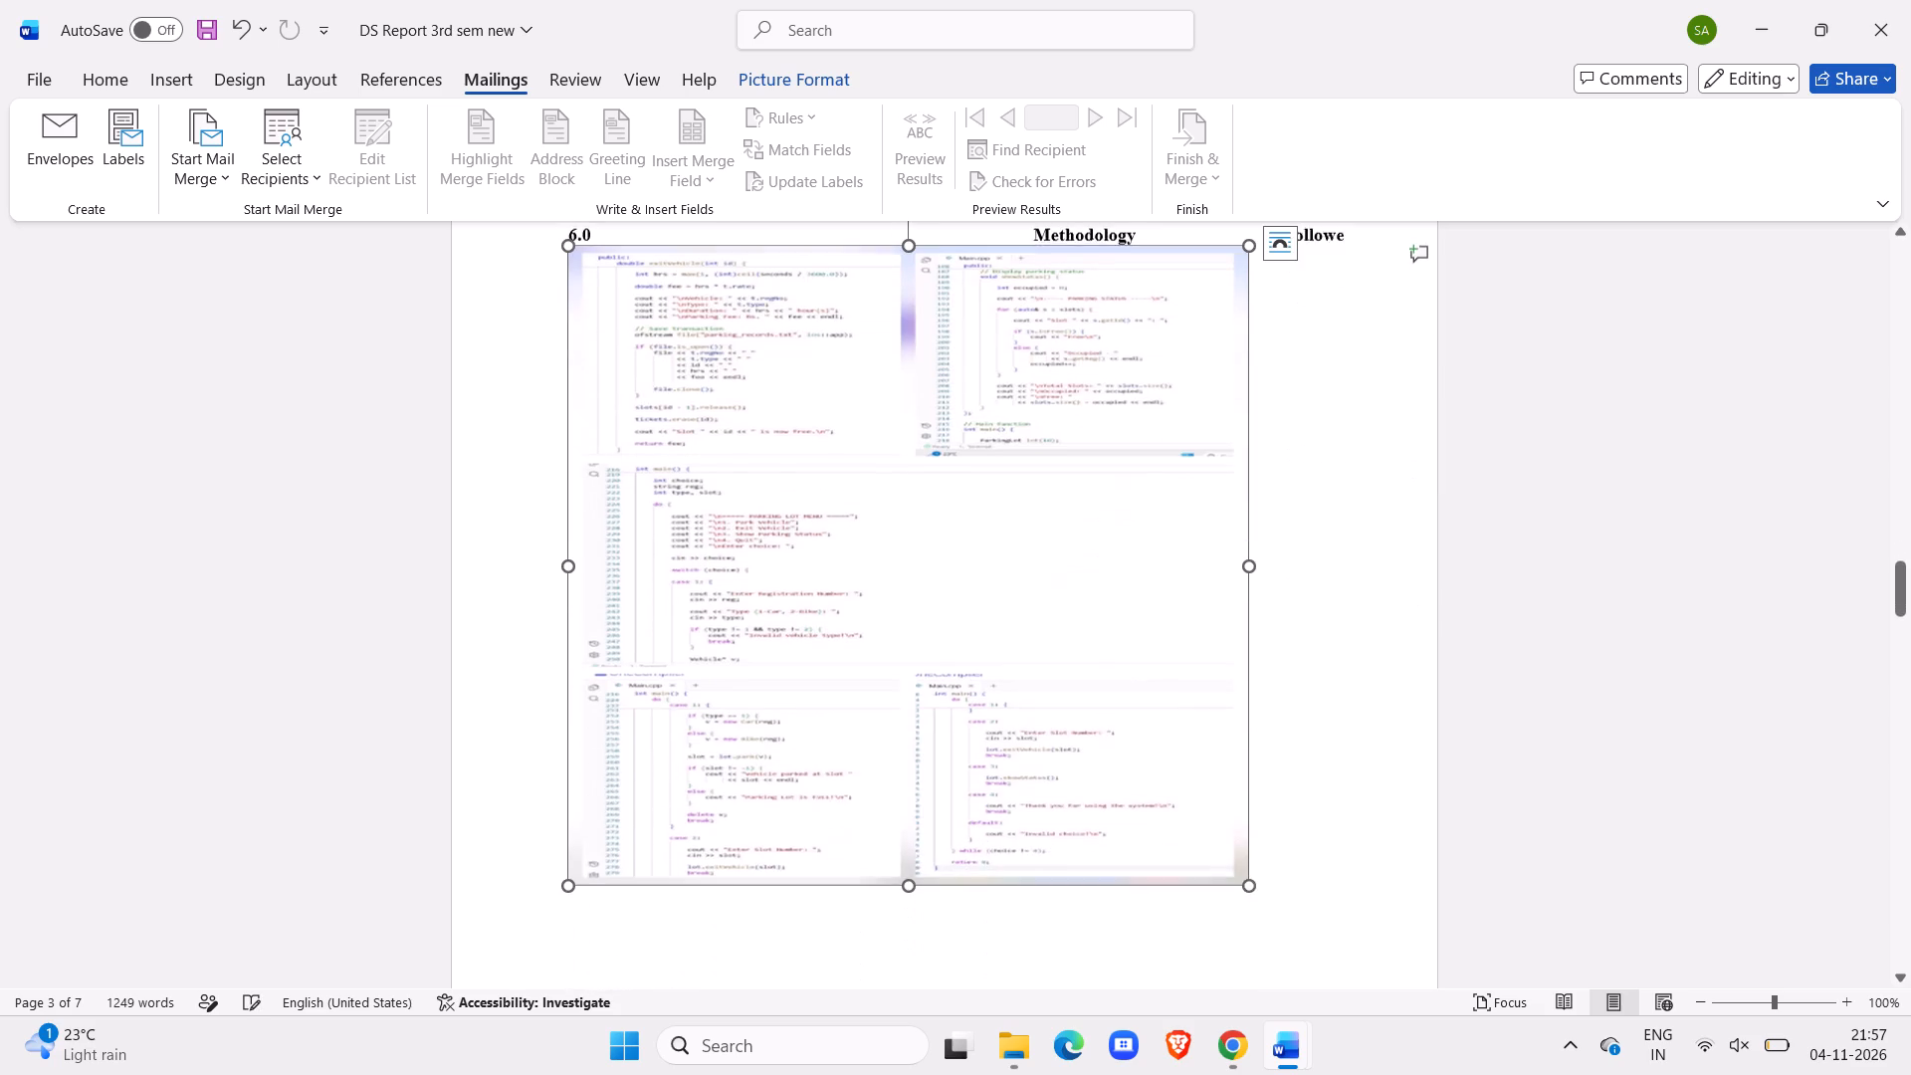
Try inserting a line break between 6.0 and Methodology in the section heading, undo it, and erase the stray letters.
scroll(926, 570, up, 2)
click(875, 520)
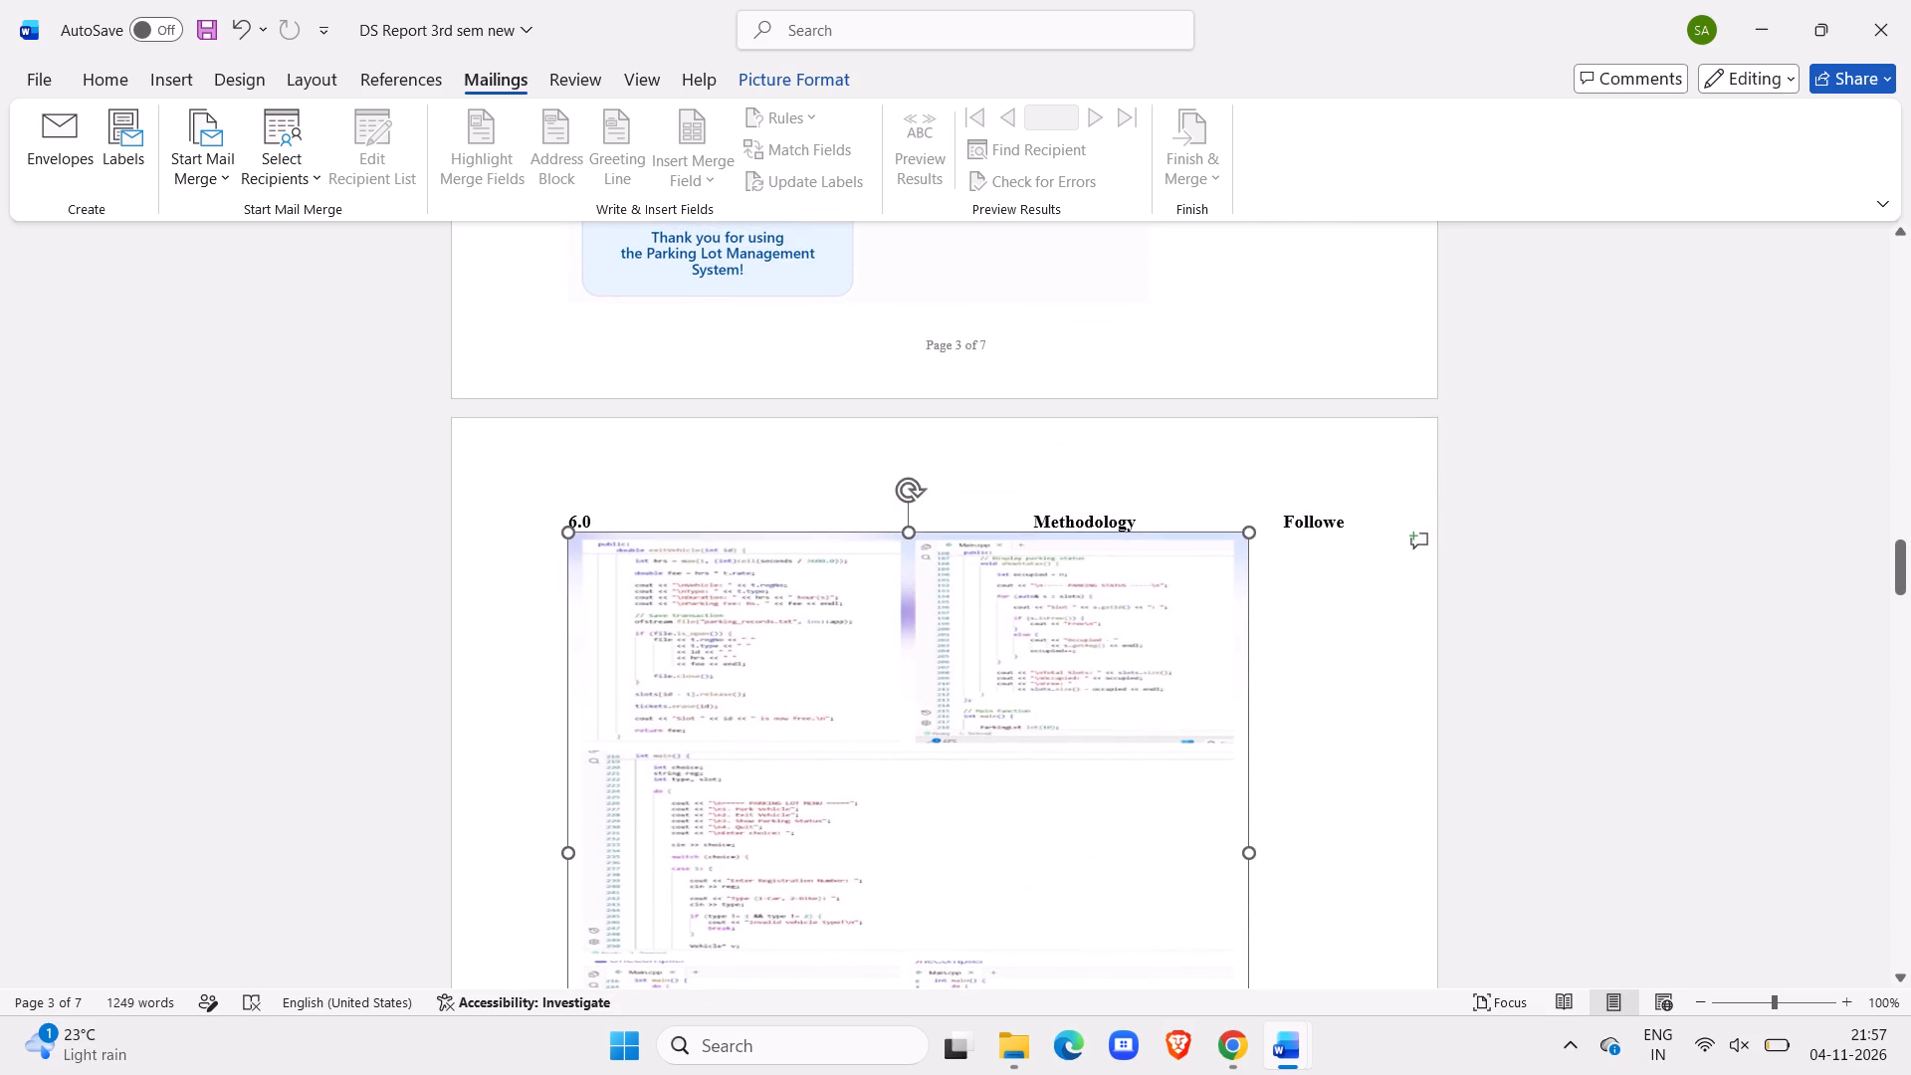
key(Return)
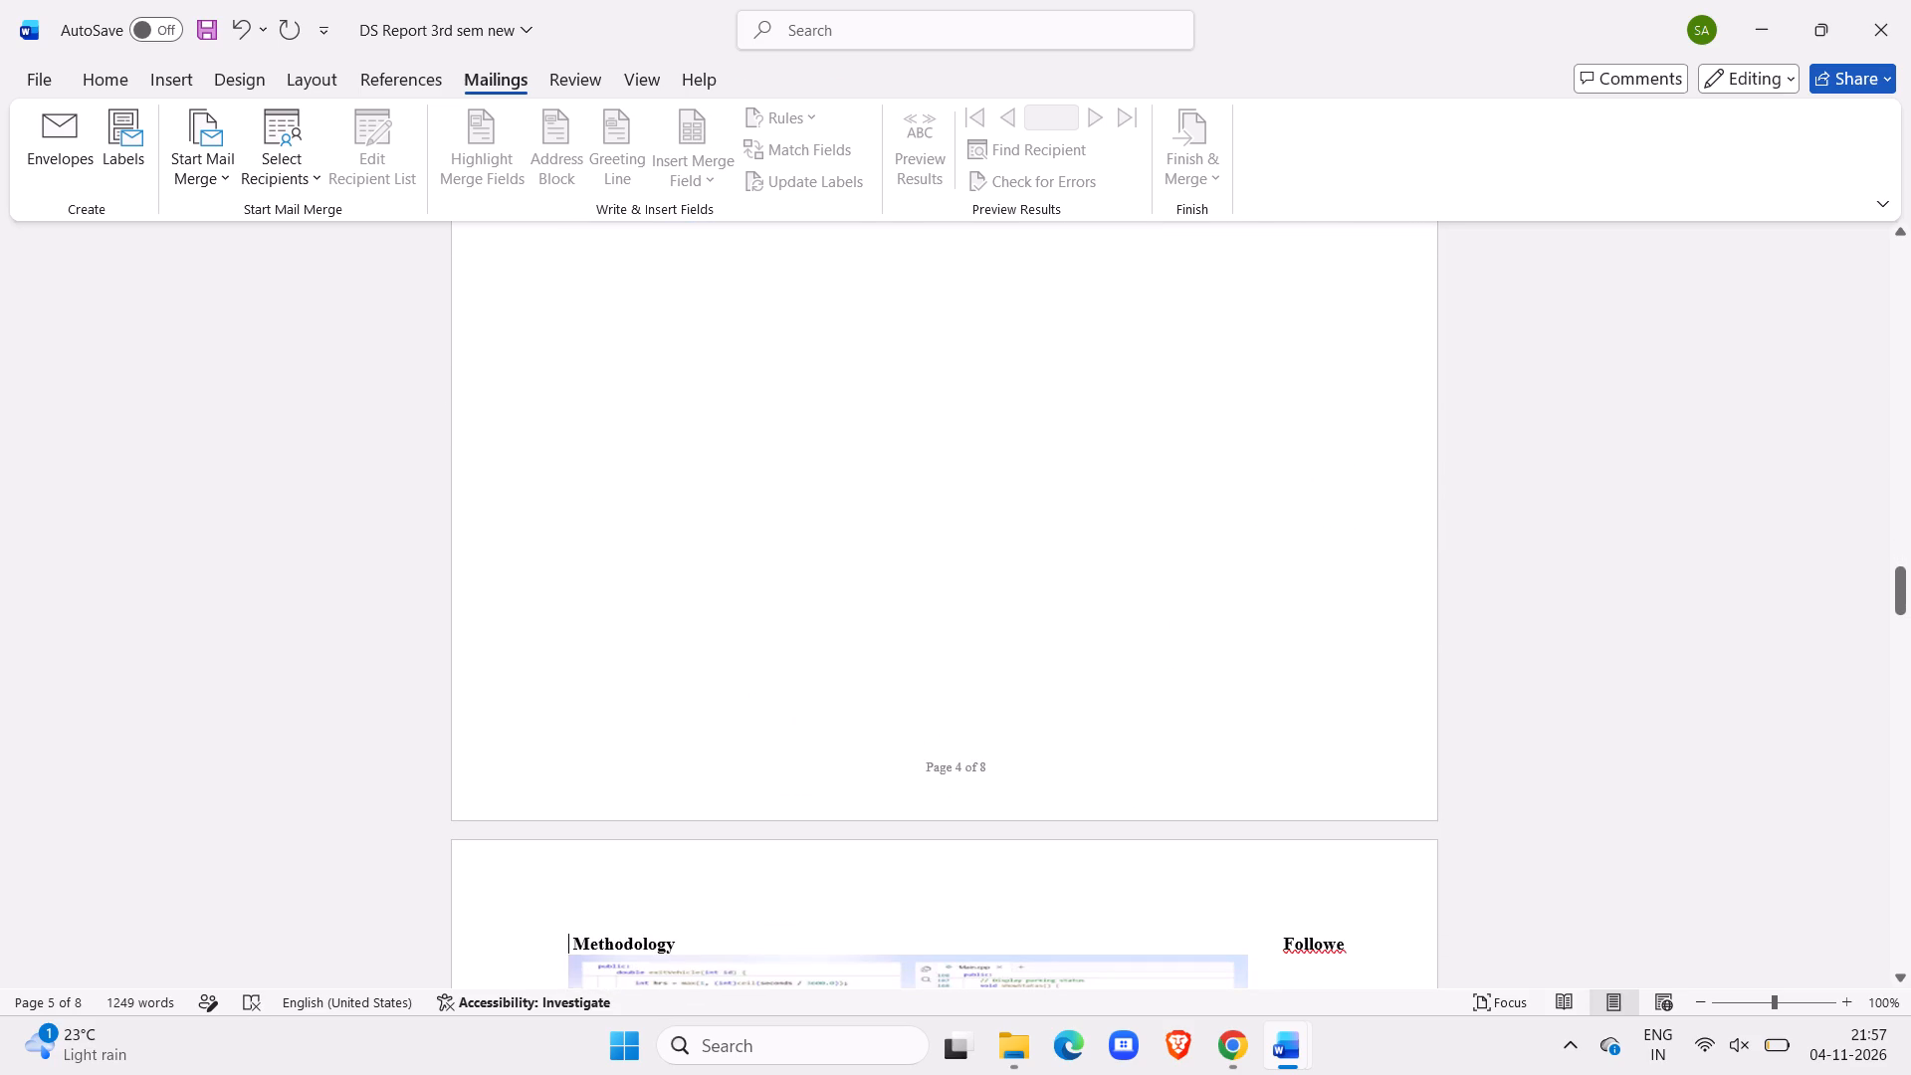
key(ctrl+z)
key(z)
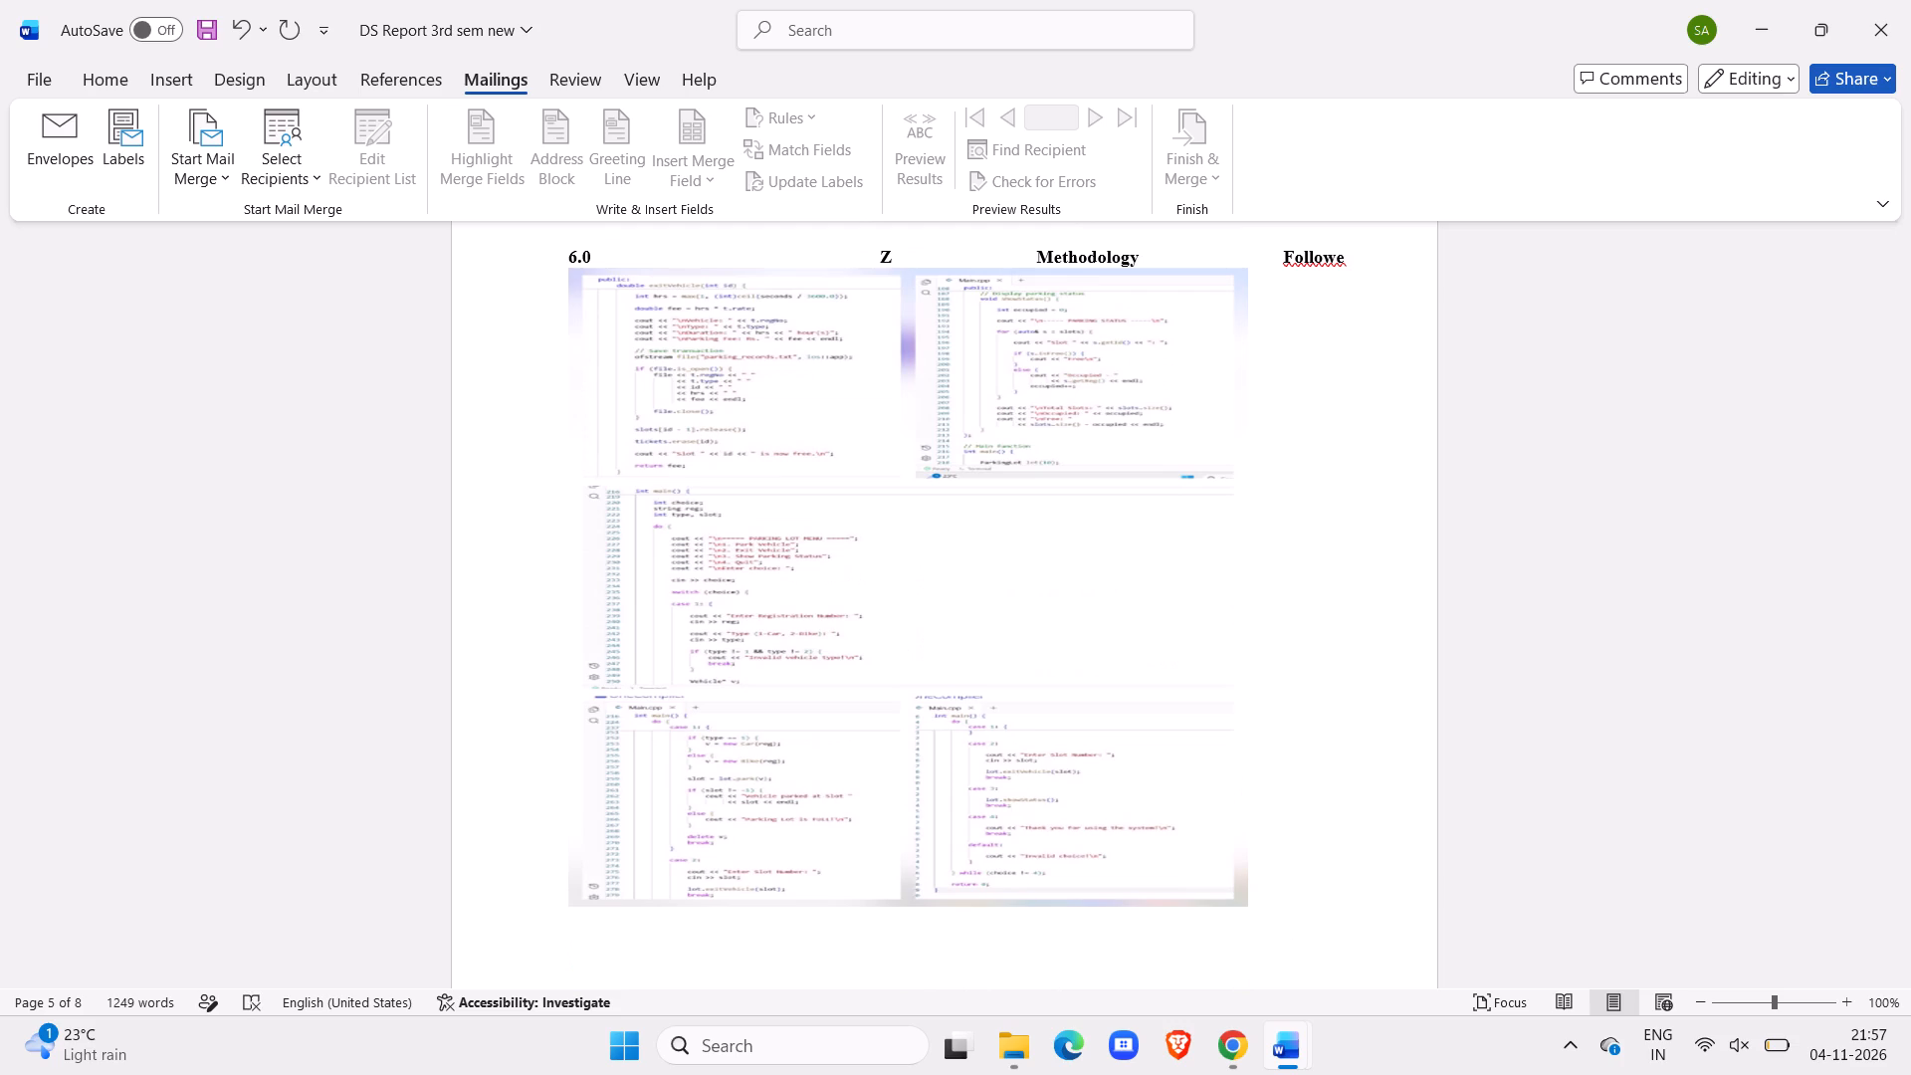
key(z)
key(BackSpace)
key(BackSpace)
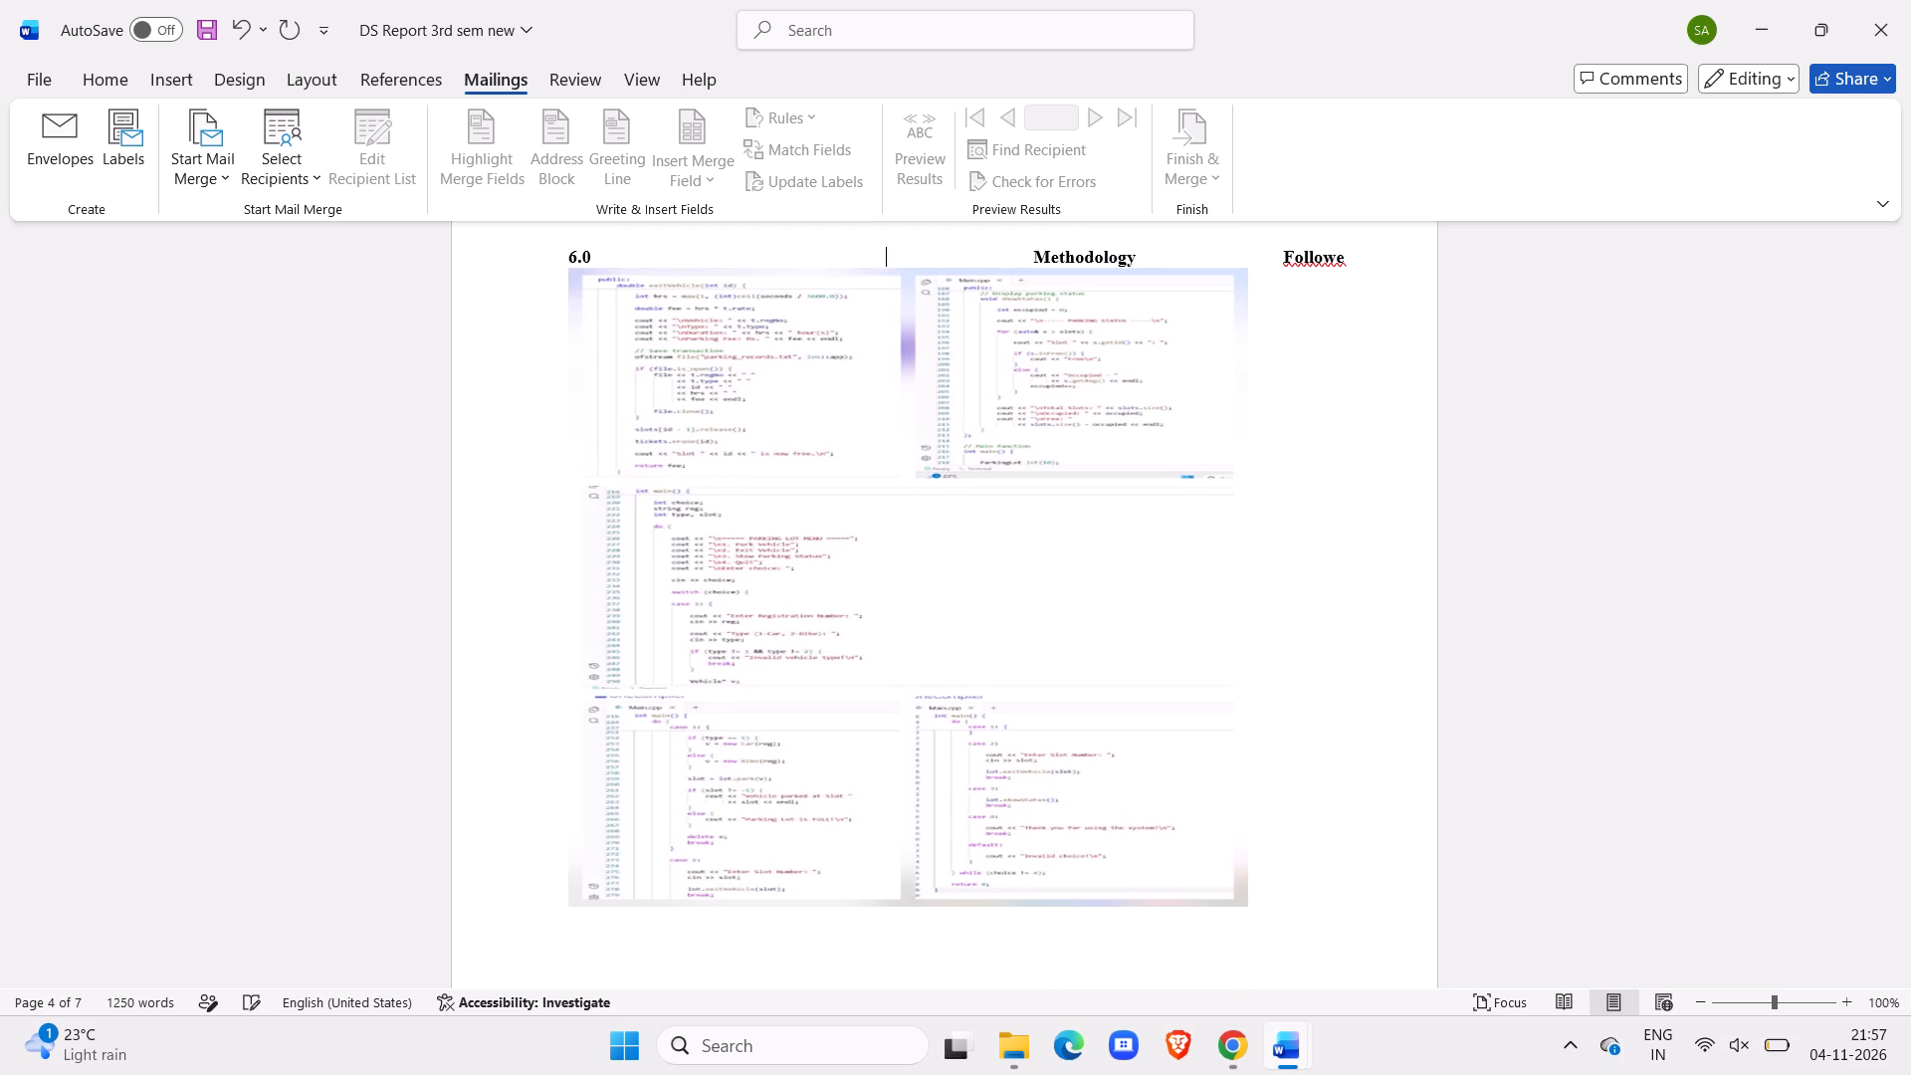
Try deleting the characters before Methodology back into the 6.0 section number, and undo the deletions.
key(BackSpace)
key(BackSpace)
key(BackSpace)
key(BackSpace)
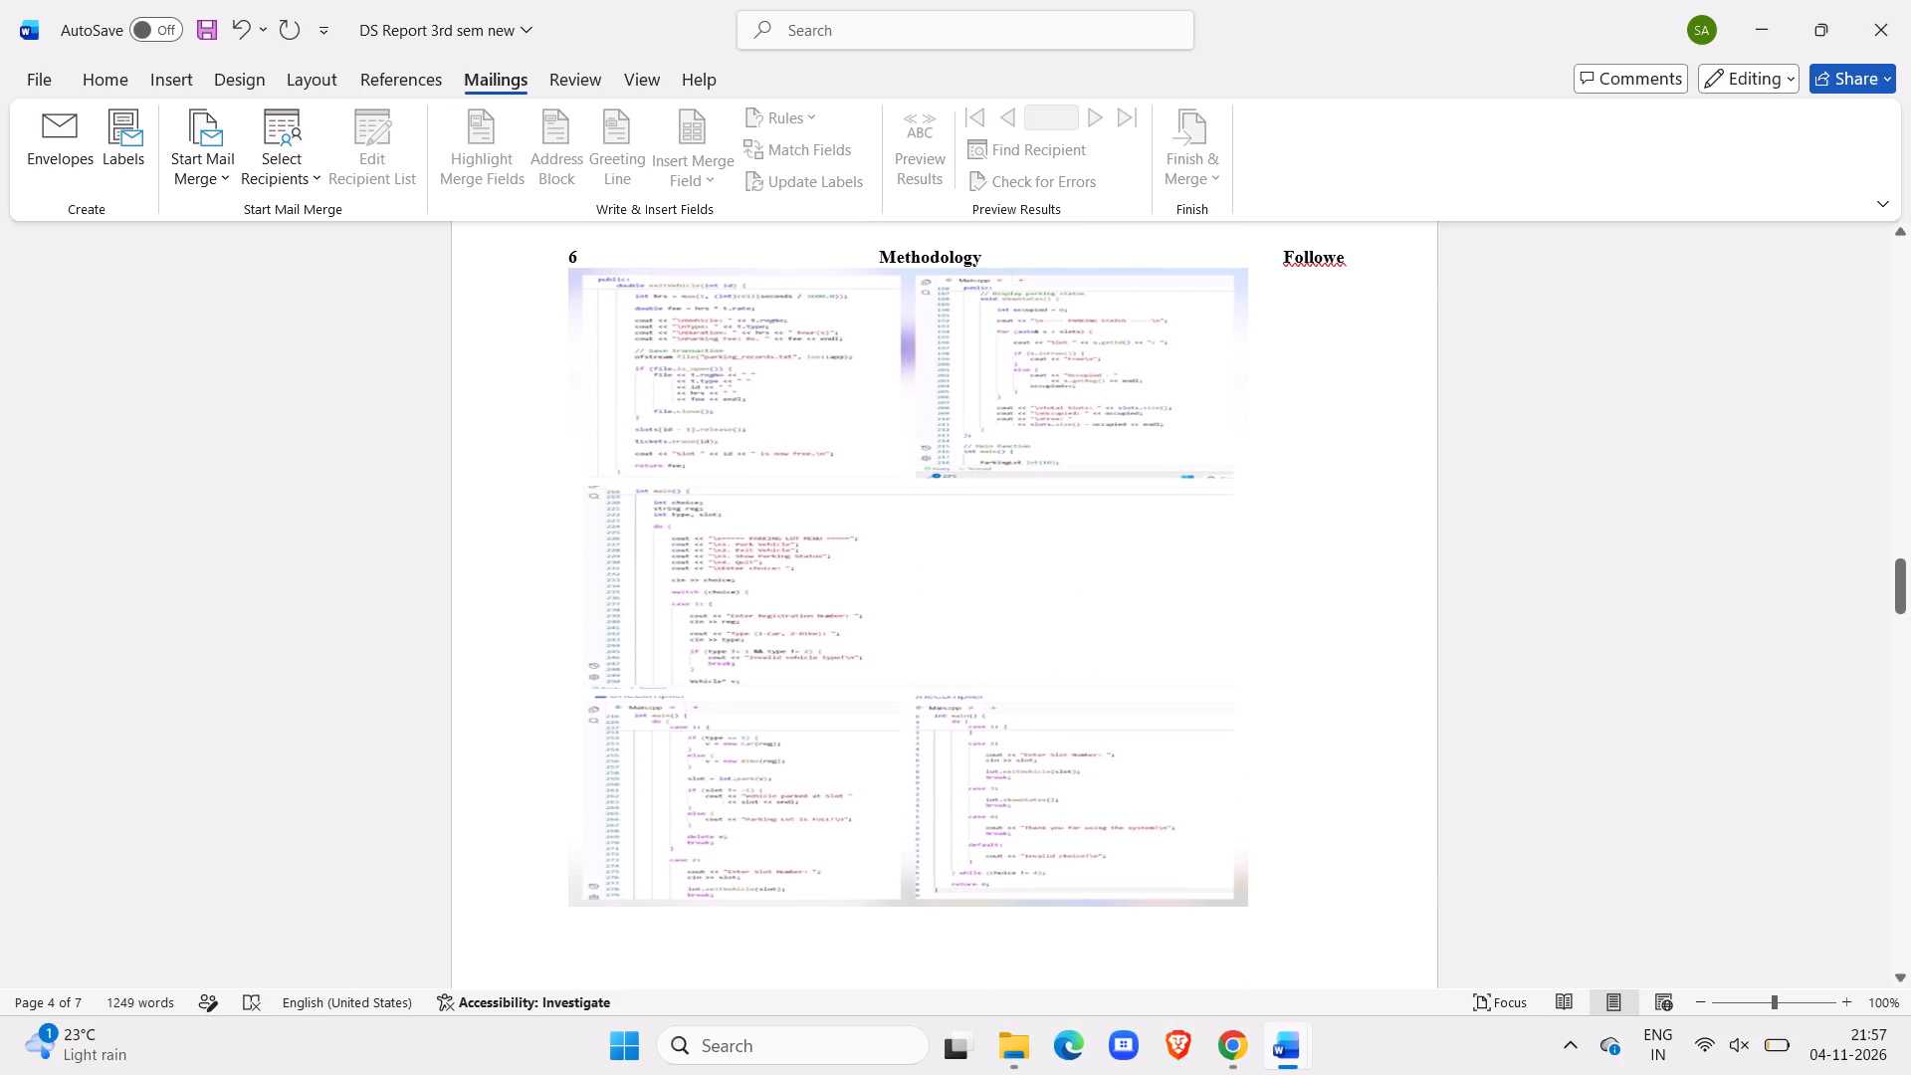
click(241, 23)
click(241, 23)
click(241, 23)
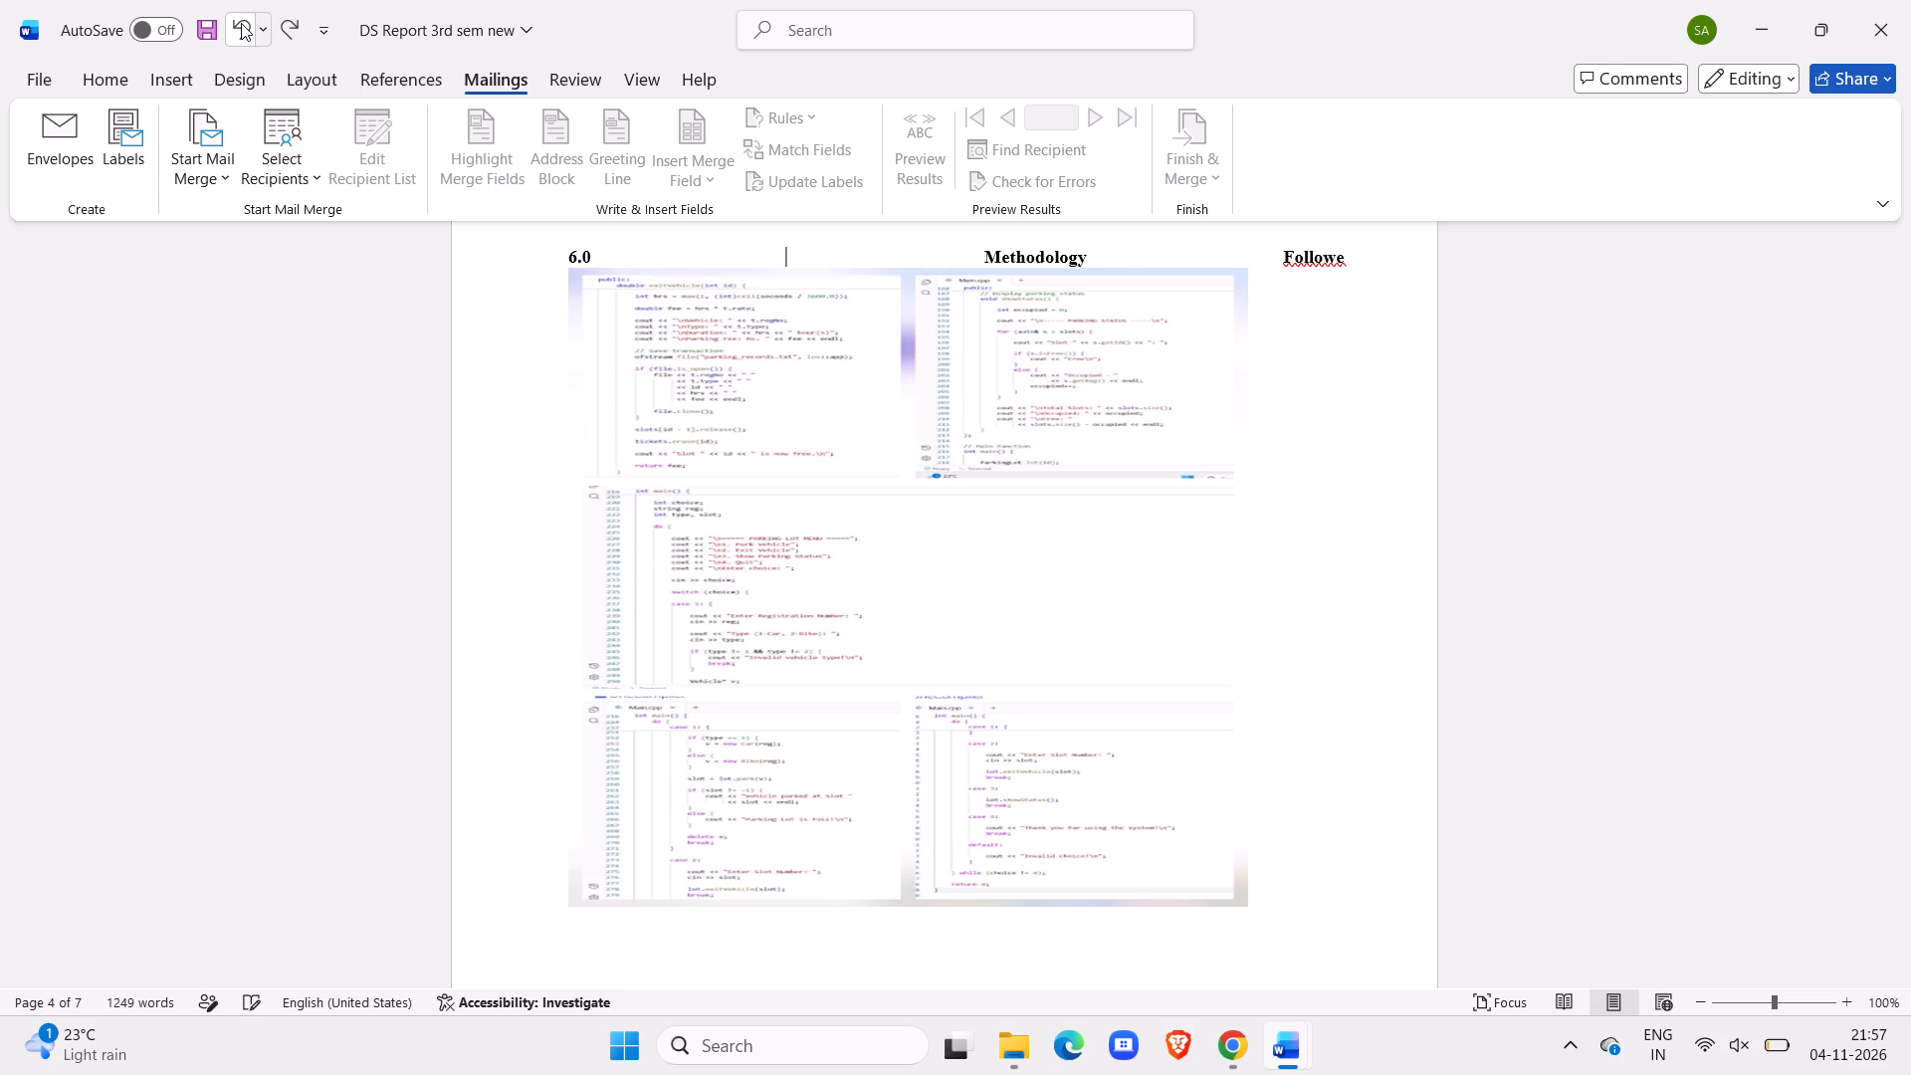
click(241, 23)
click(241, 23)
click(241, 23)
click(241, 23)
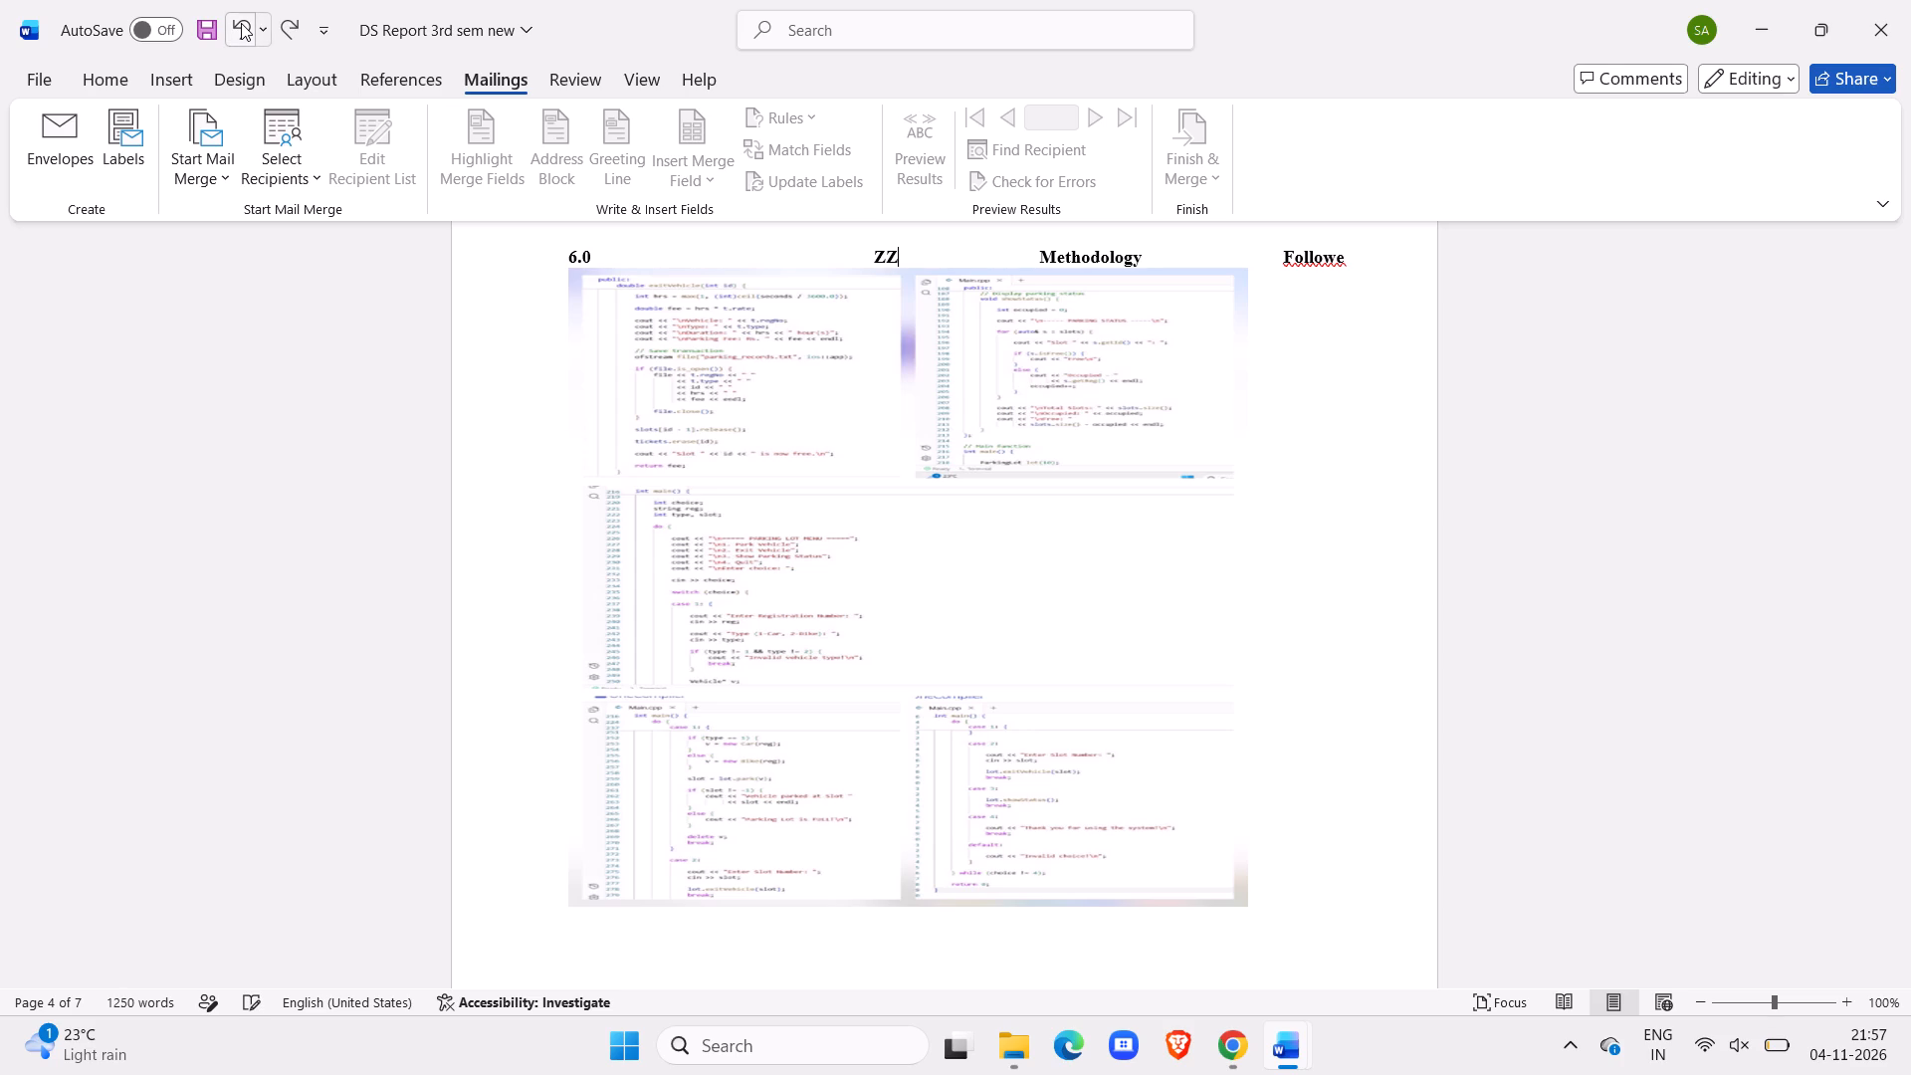
Delete the stray ZZ and the remaining spaces between 6.0 and Methodology in the section heading.
key(BackSpace)
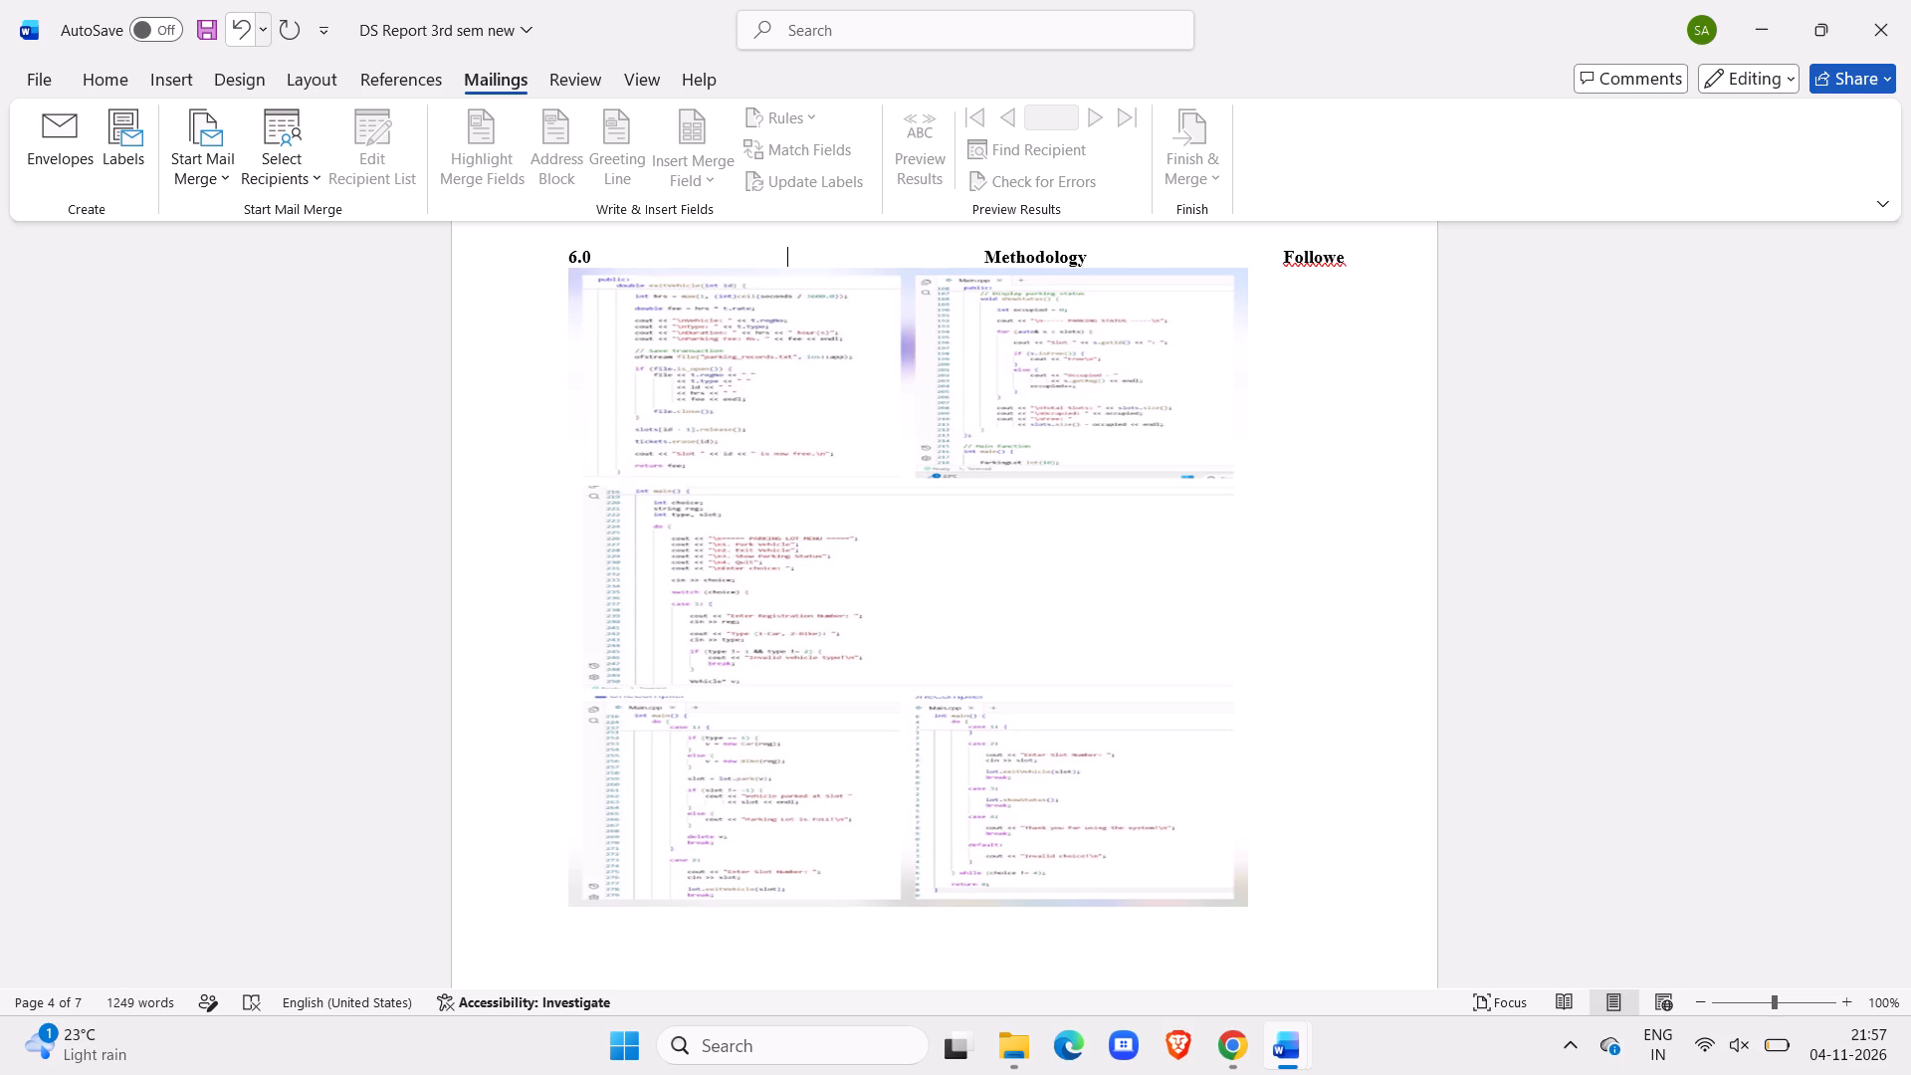
key(Right)
key(Right)
key(Right)
key(Right)
key(Right)
key(Left)
key(Left)
key(Left)
key(Left)
key(Left)
key(Right)
key(BackSpace)
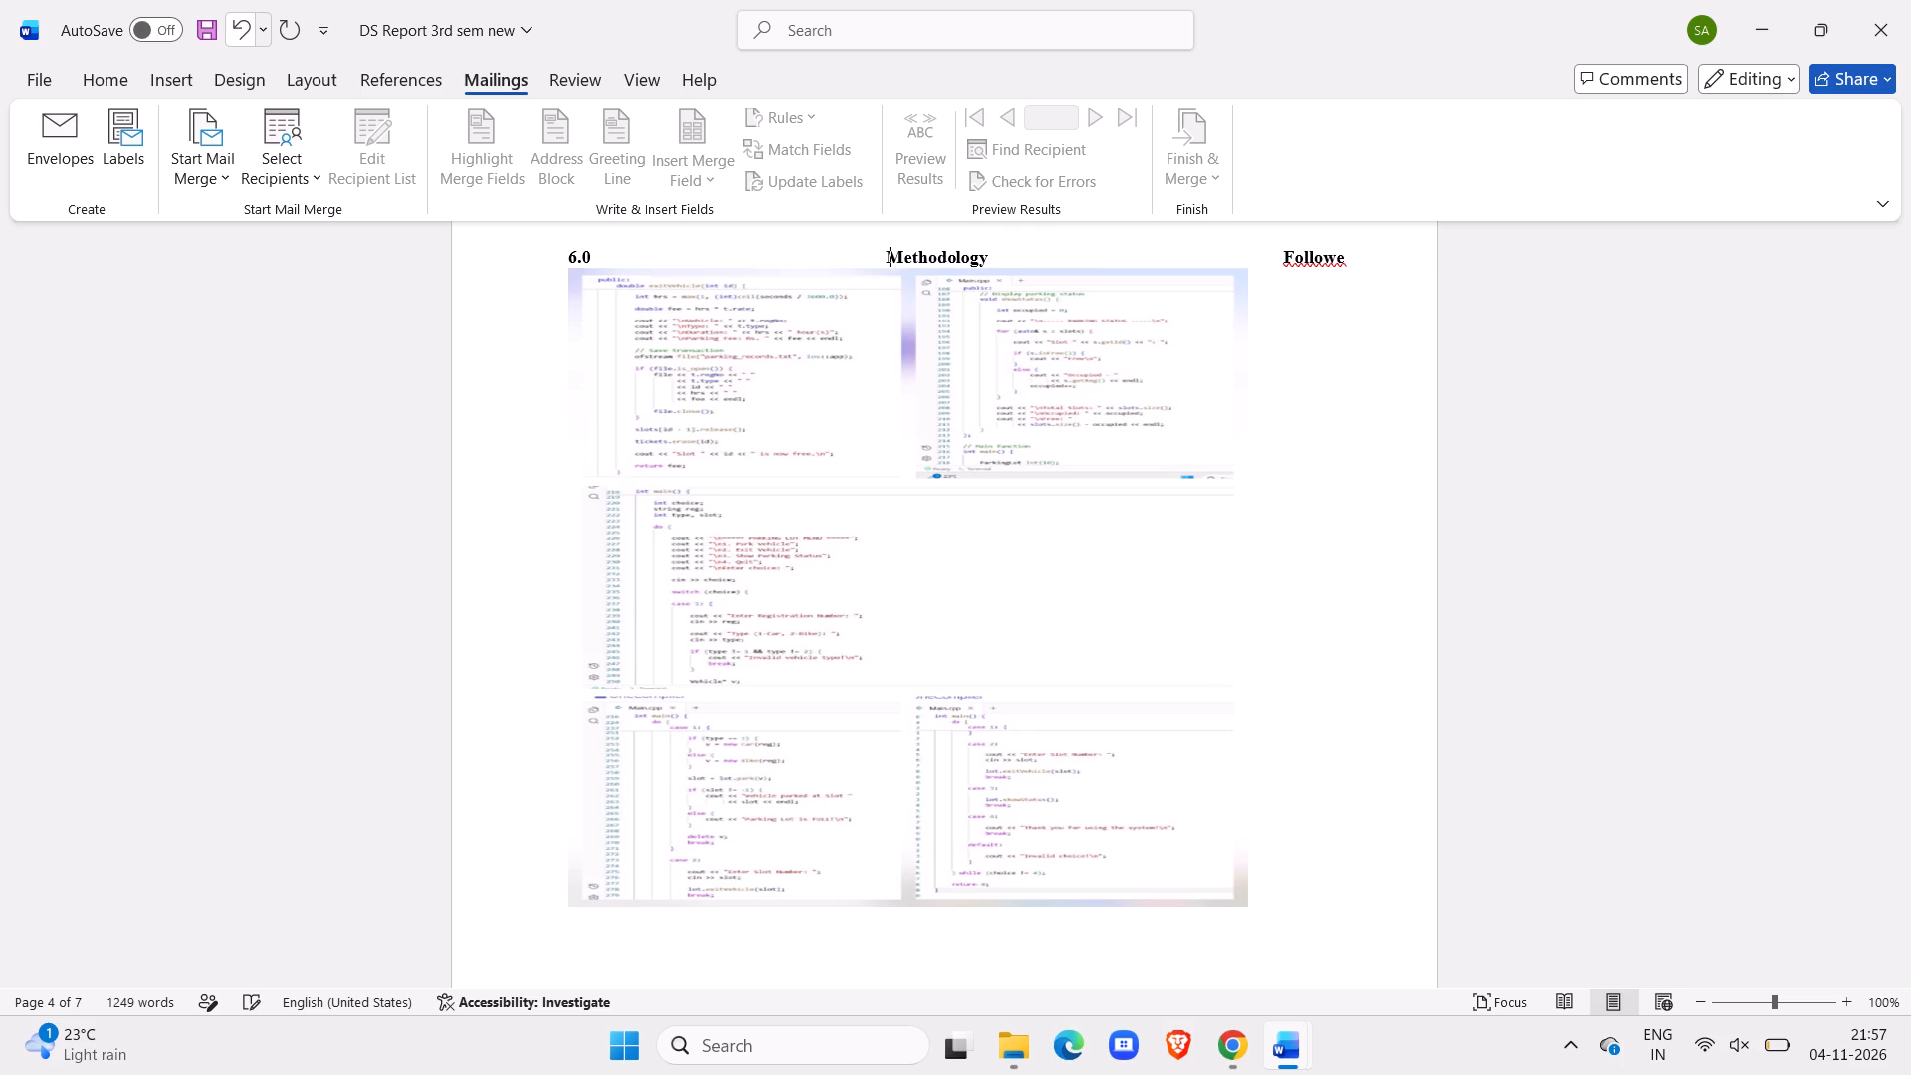
key(BackSpace)
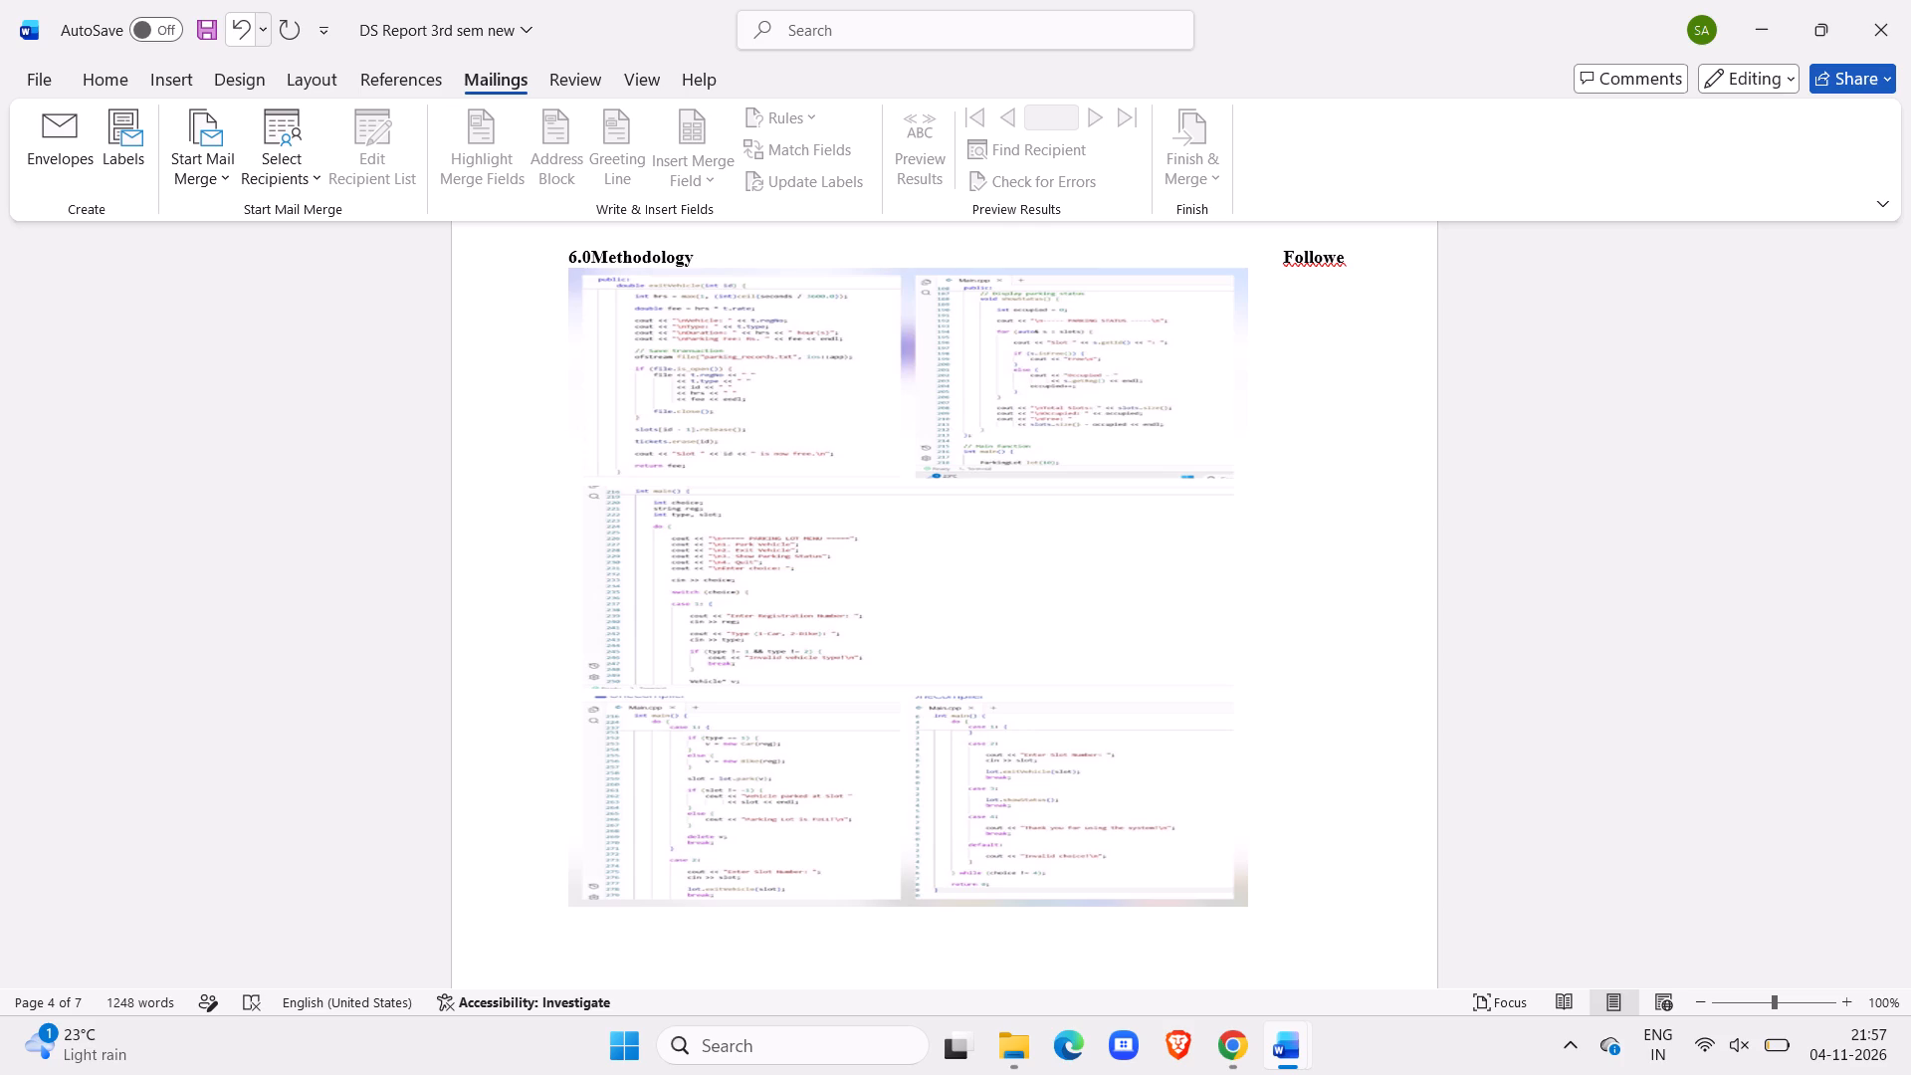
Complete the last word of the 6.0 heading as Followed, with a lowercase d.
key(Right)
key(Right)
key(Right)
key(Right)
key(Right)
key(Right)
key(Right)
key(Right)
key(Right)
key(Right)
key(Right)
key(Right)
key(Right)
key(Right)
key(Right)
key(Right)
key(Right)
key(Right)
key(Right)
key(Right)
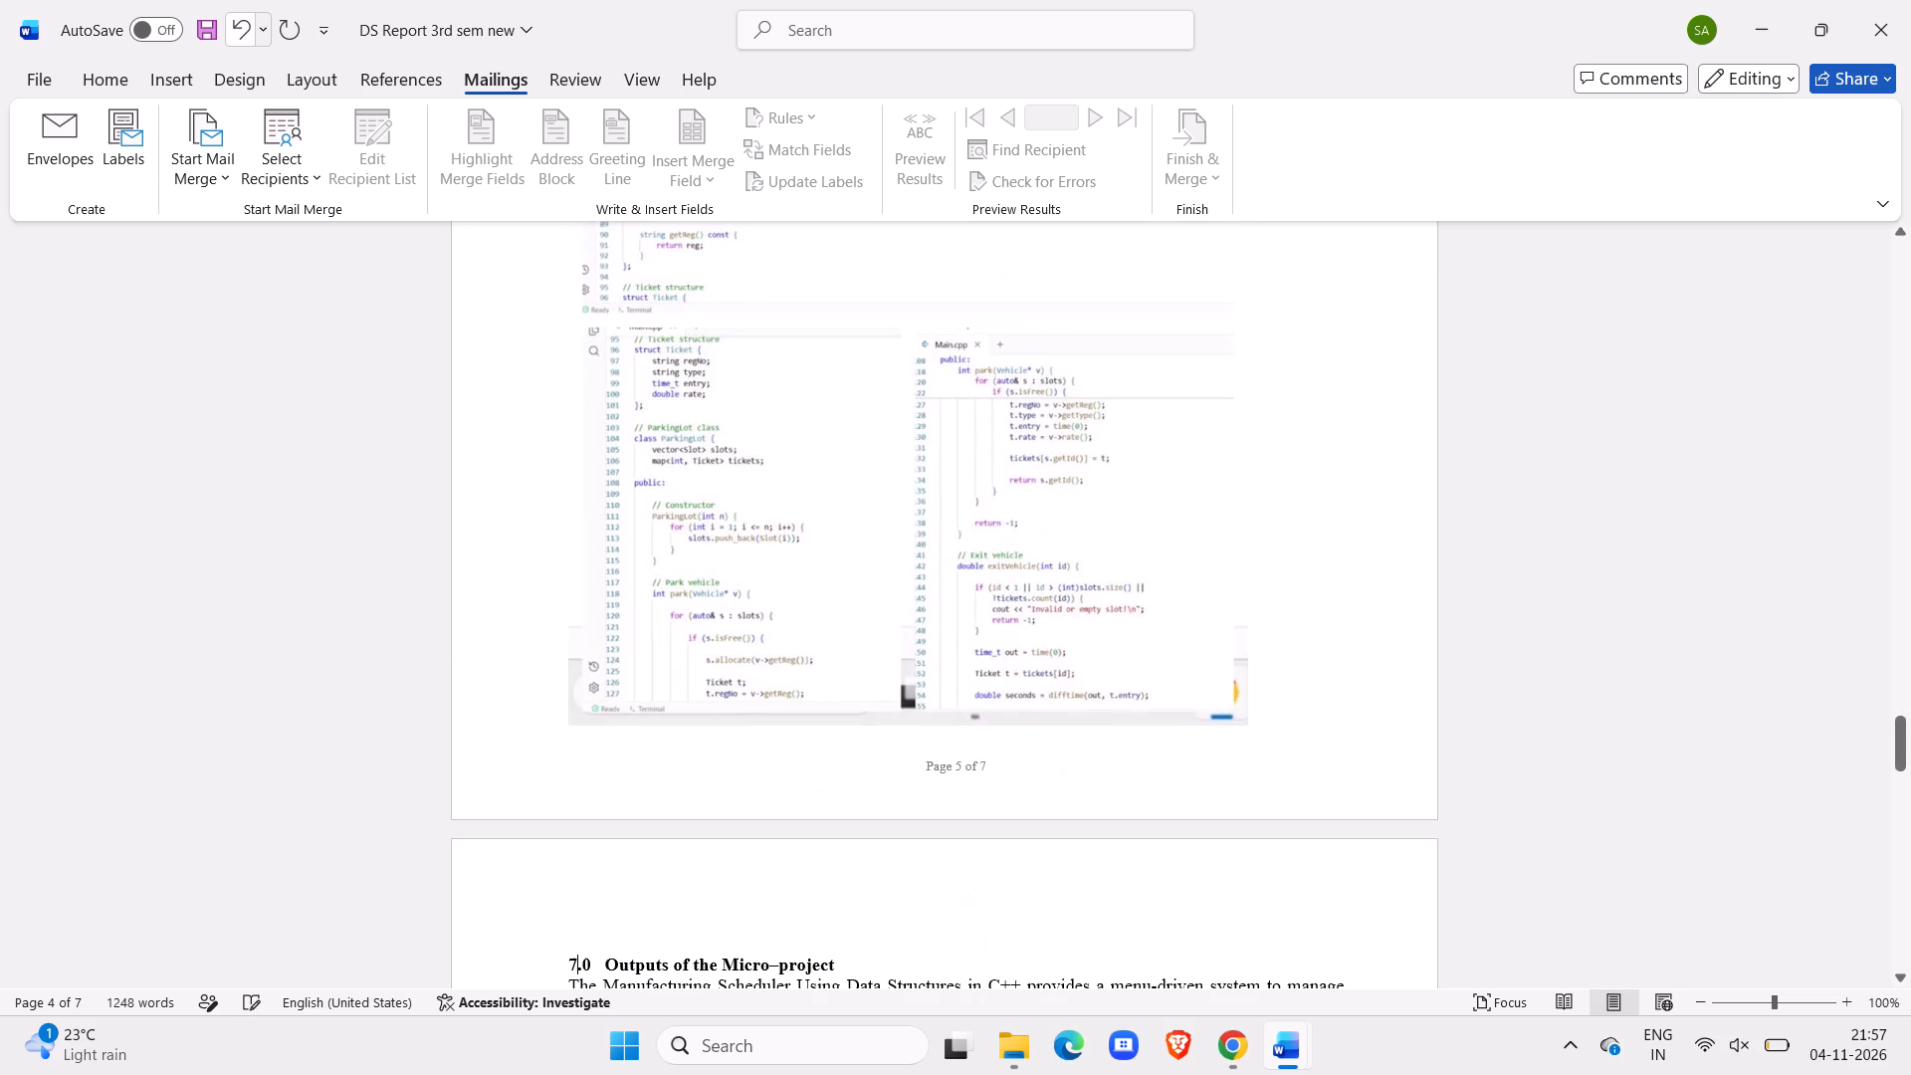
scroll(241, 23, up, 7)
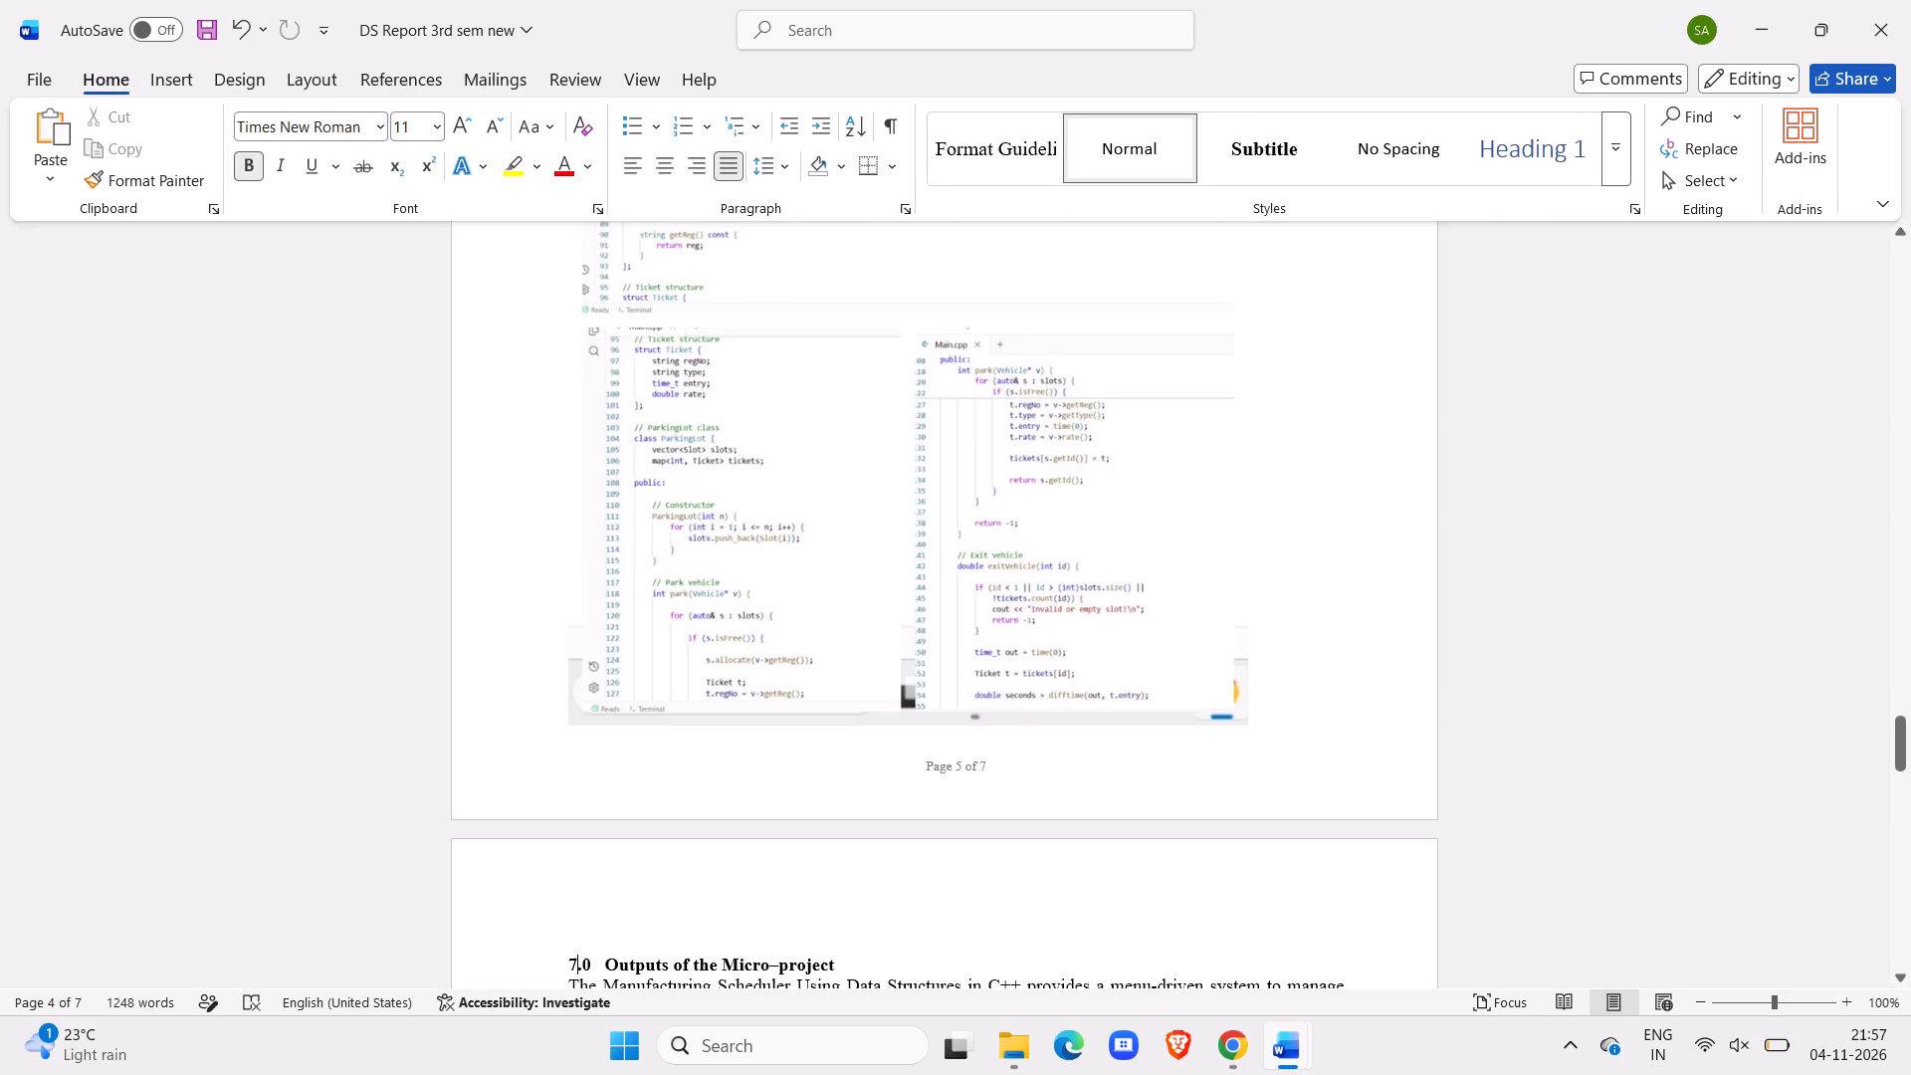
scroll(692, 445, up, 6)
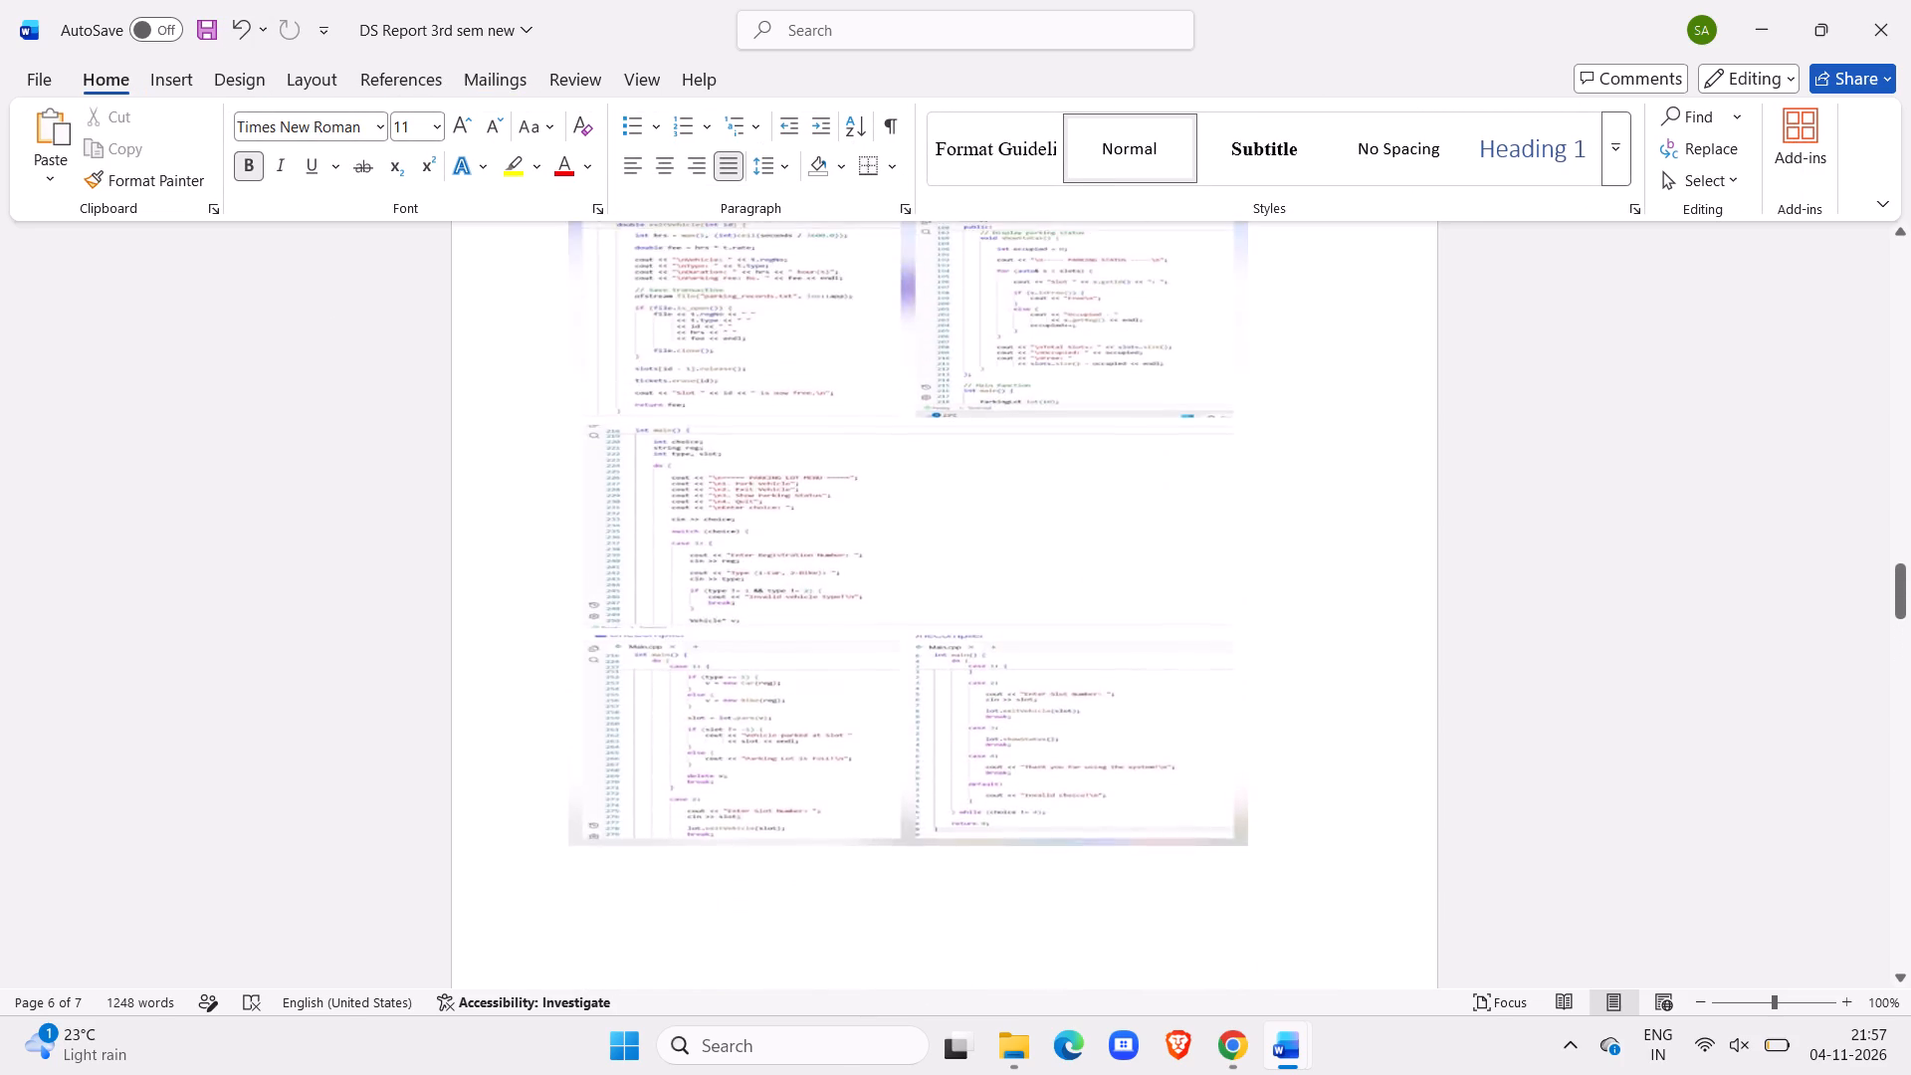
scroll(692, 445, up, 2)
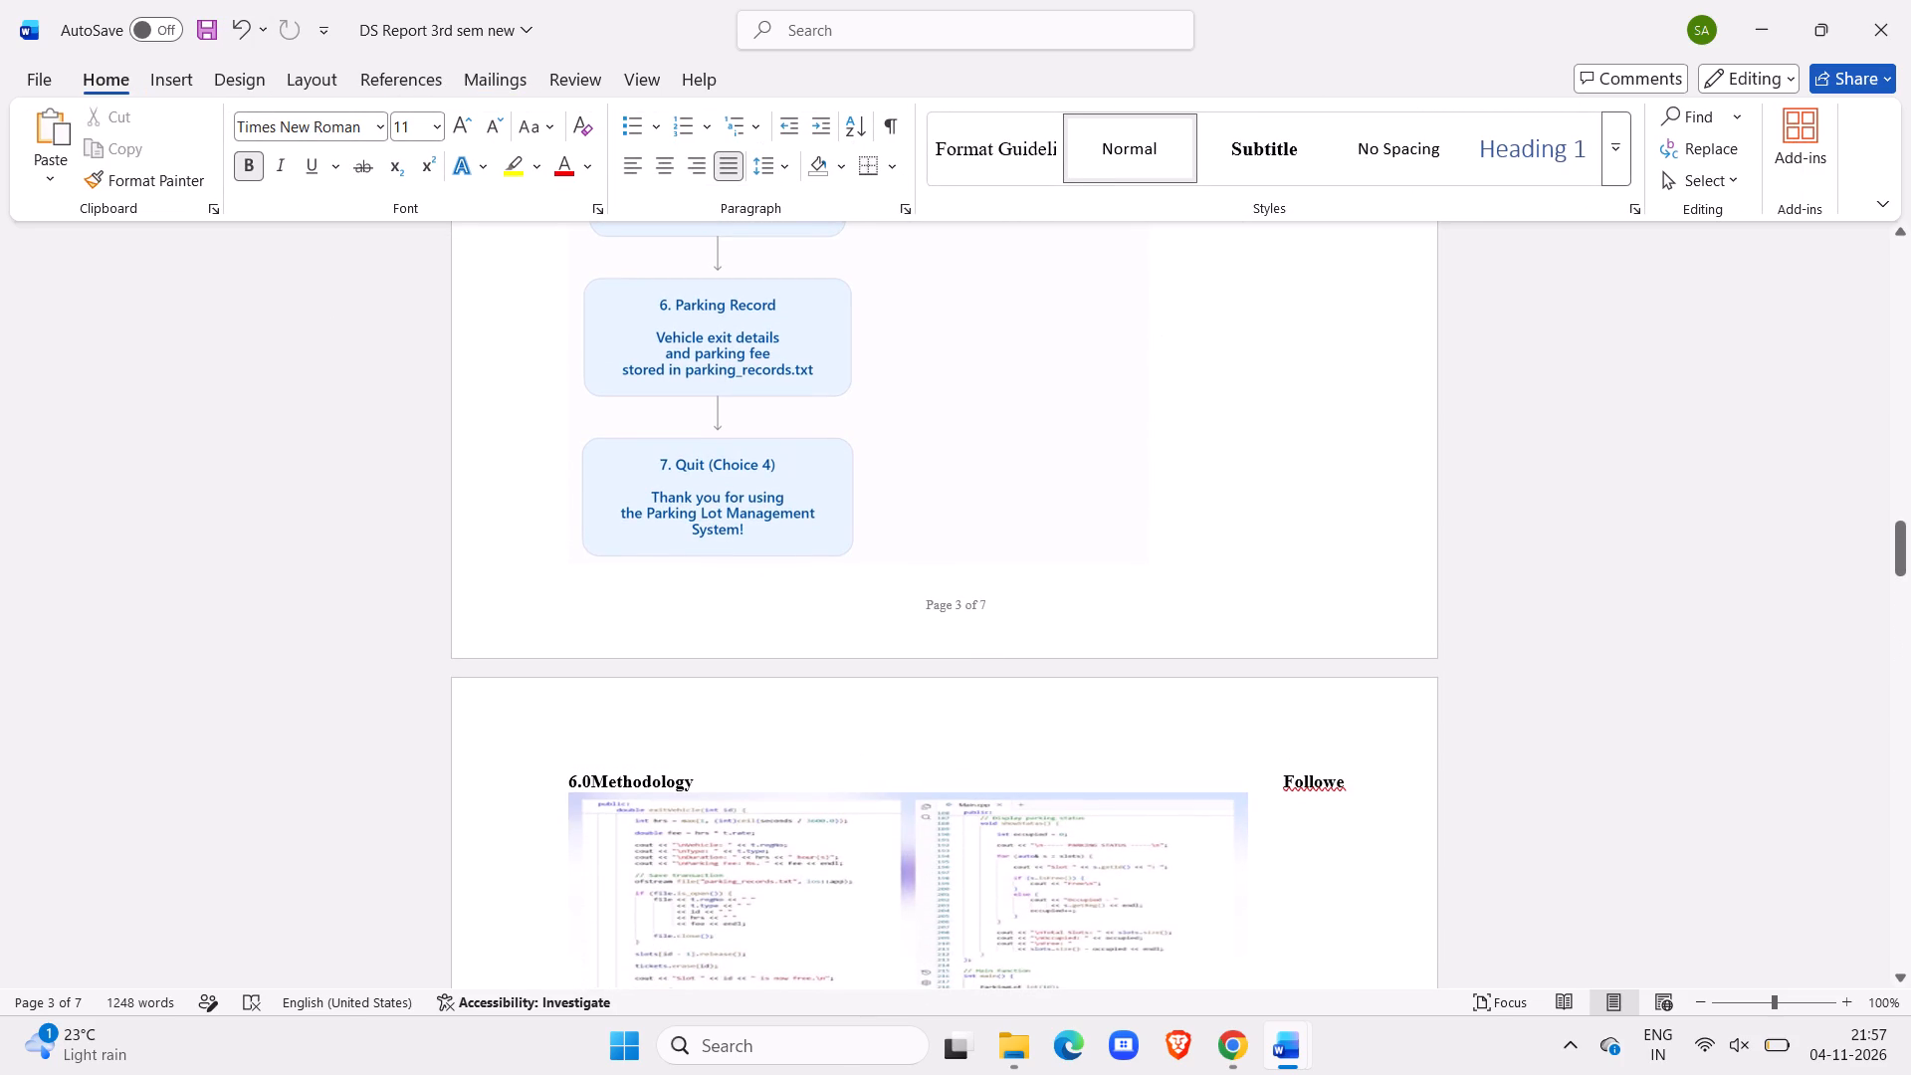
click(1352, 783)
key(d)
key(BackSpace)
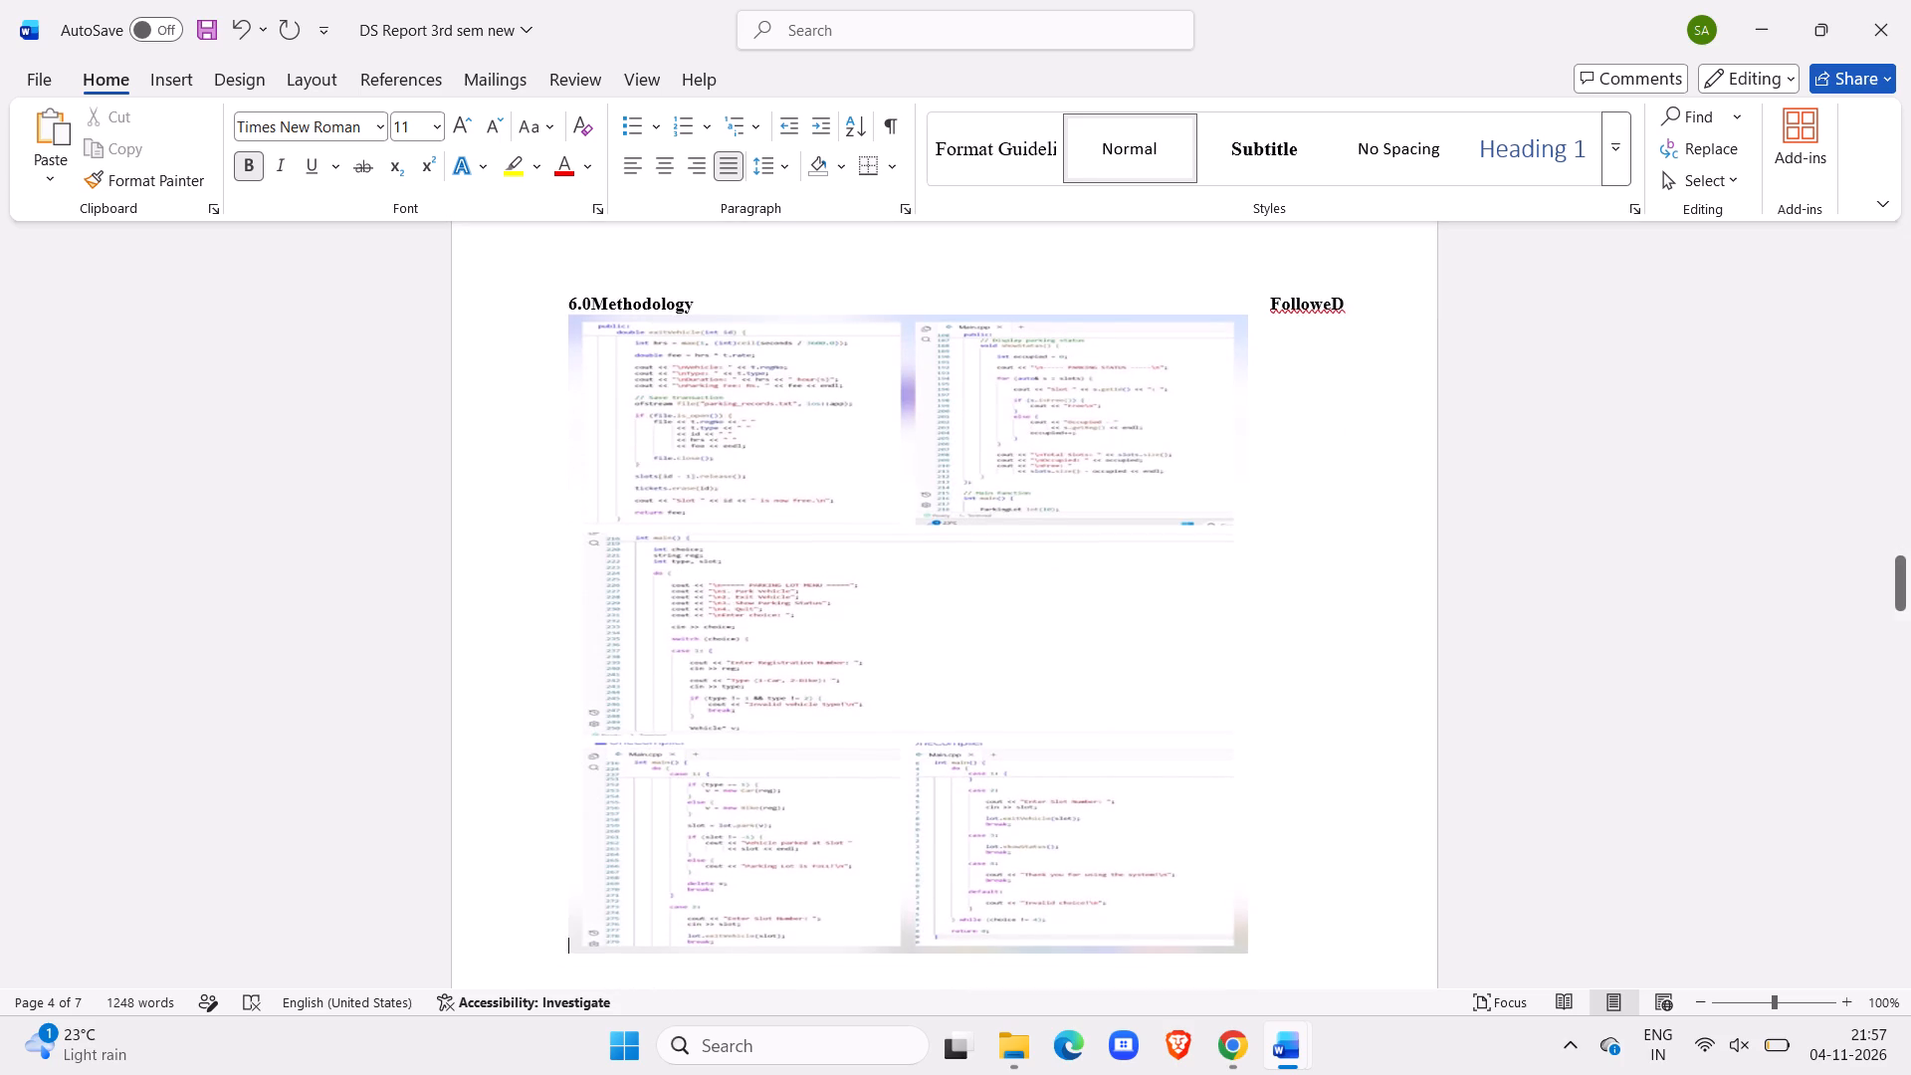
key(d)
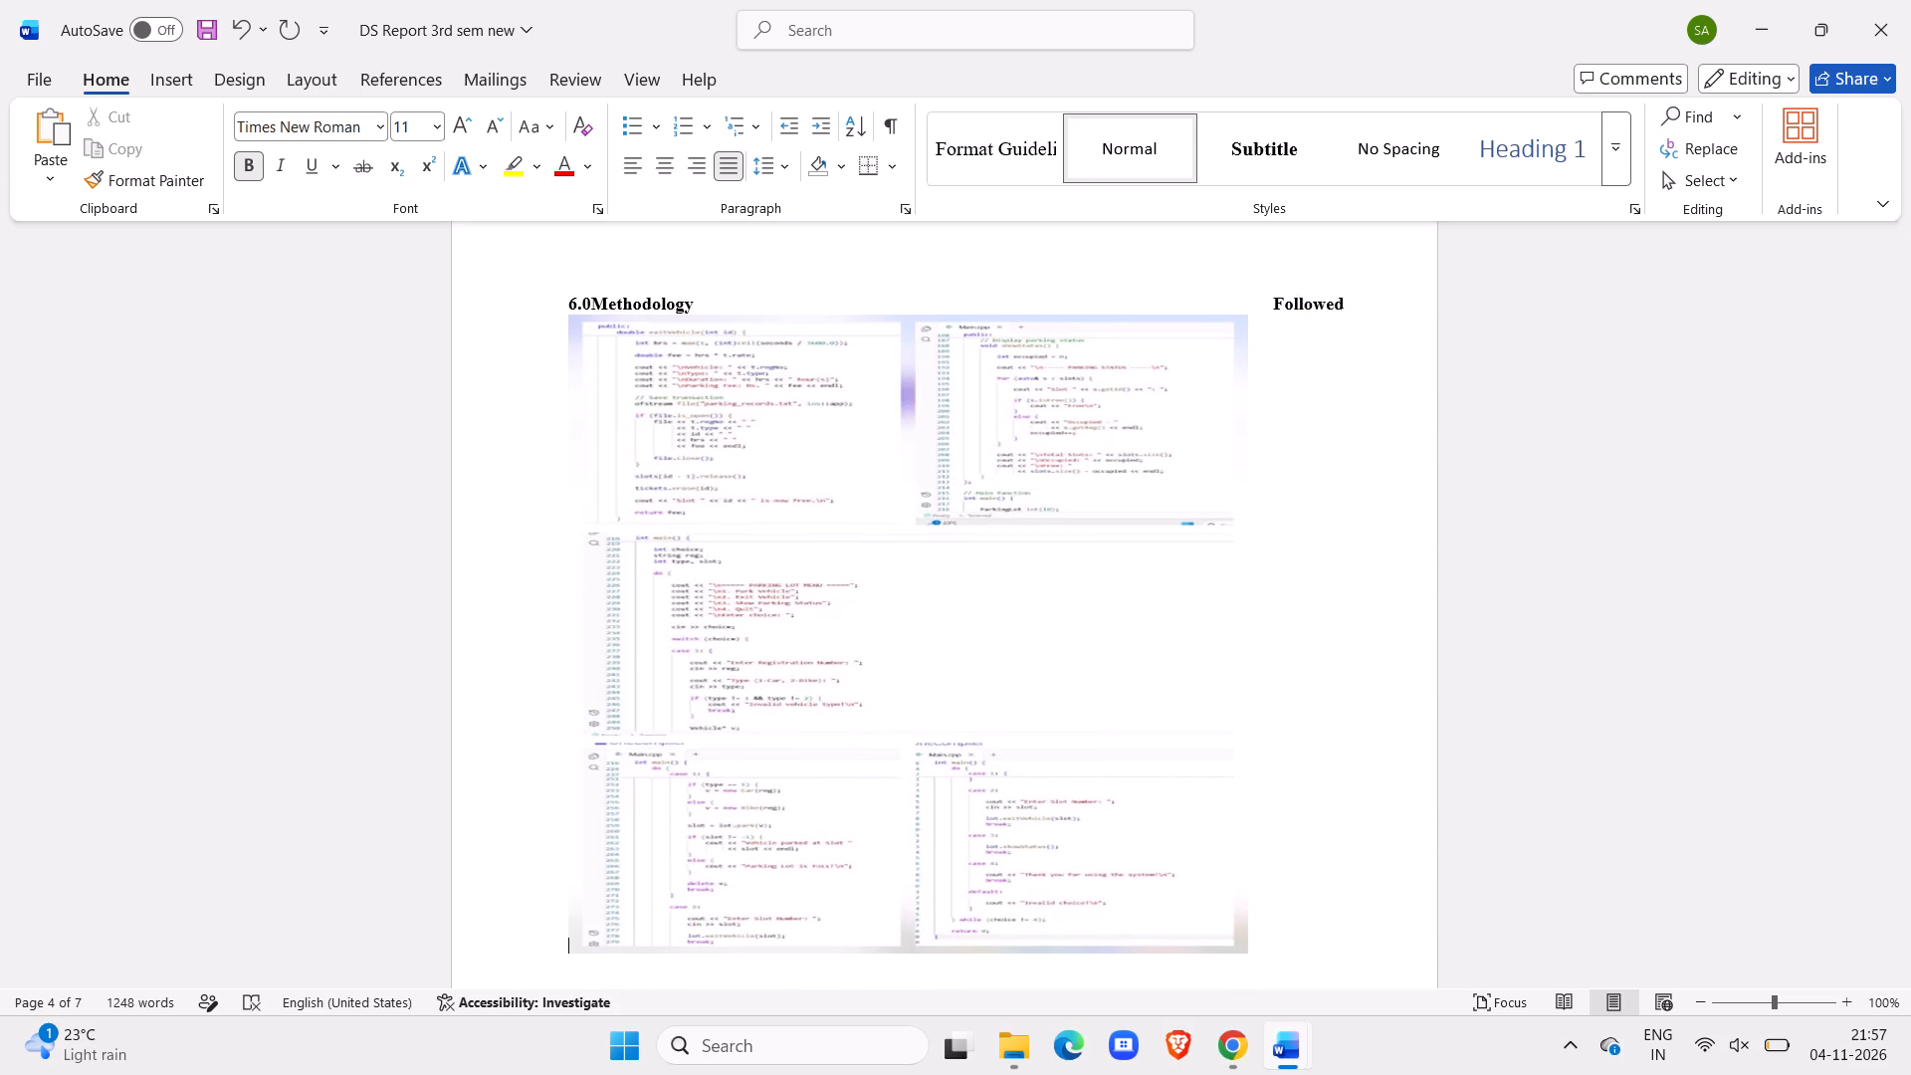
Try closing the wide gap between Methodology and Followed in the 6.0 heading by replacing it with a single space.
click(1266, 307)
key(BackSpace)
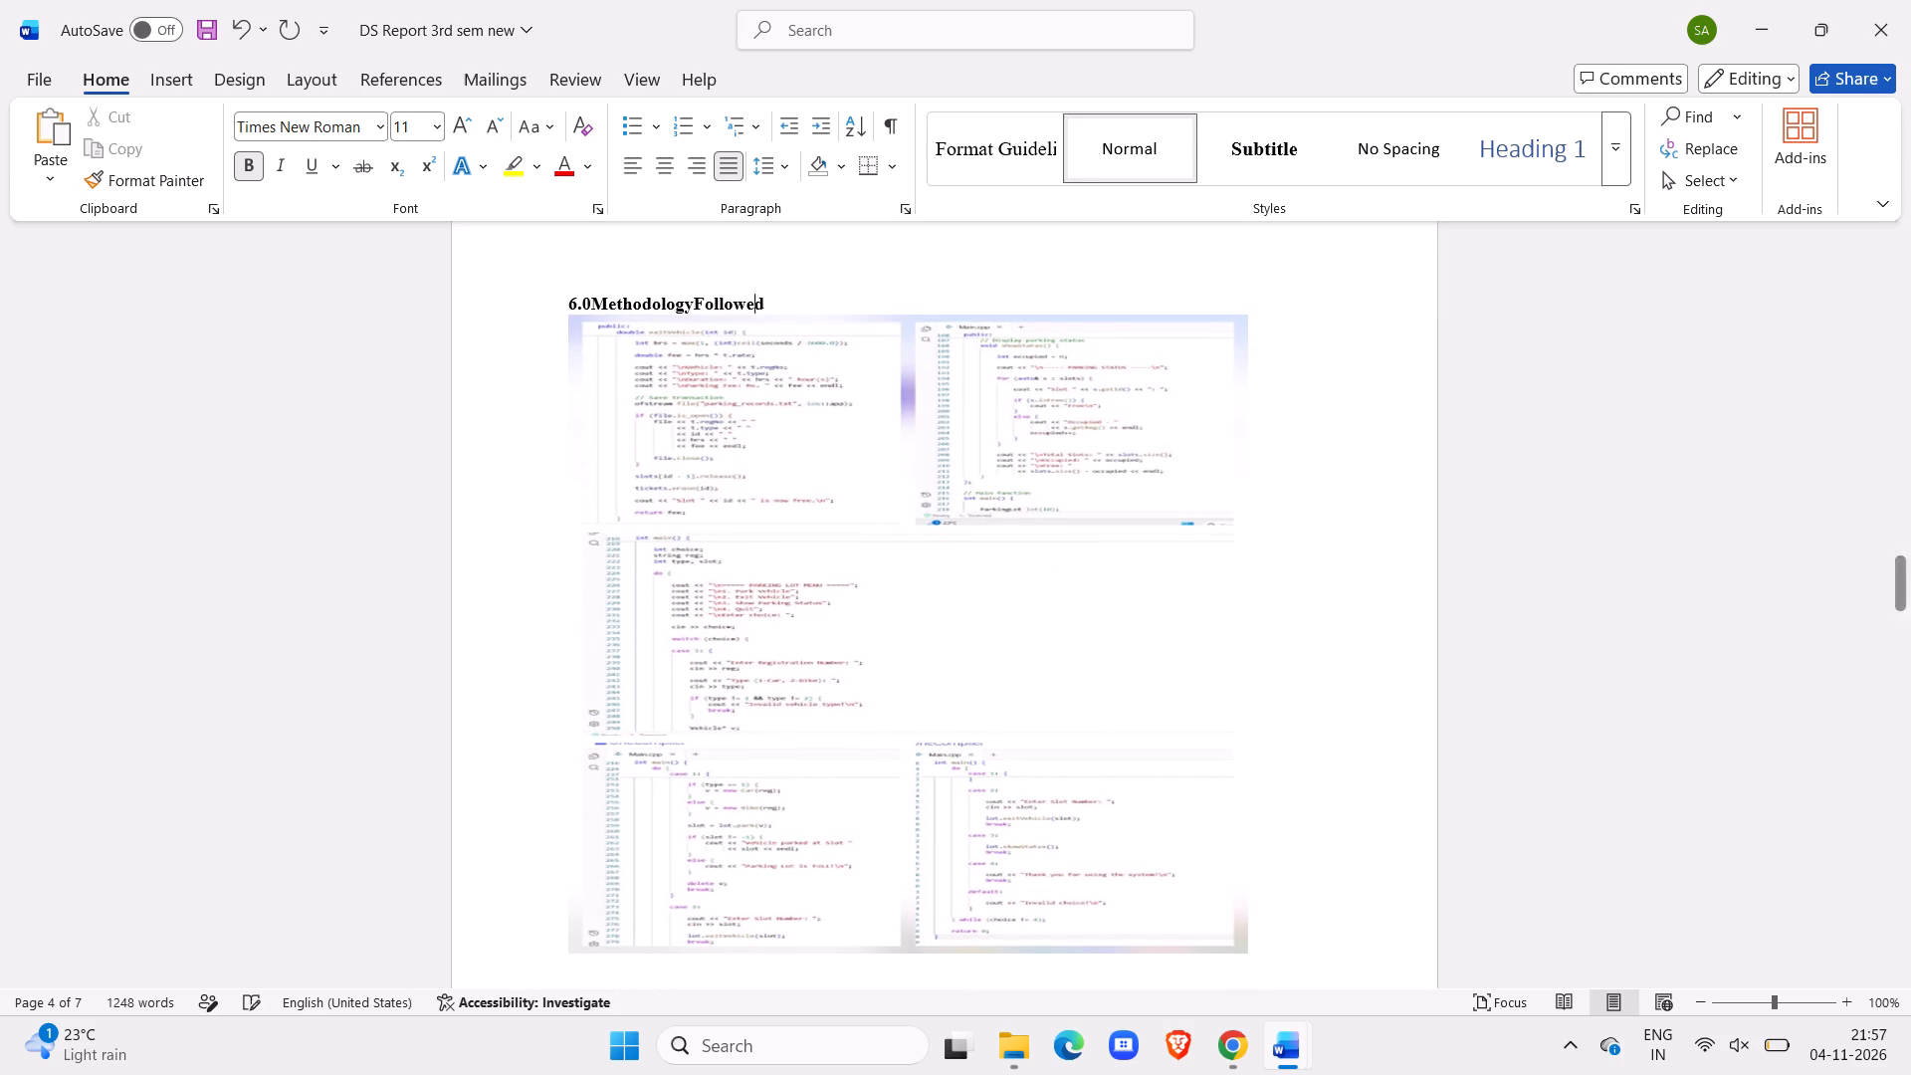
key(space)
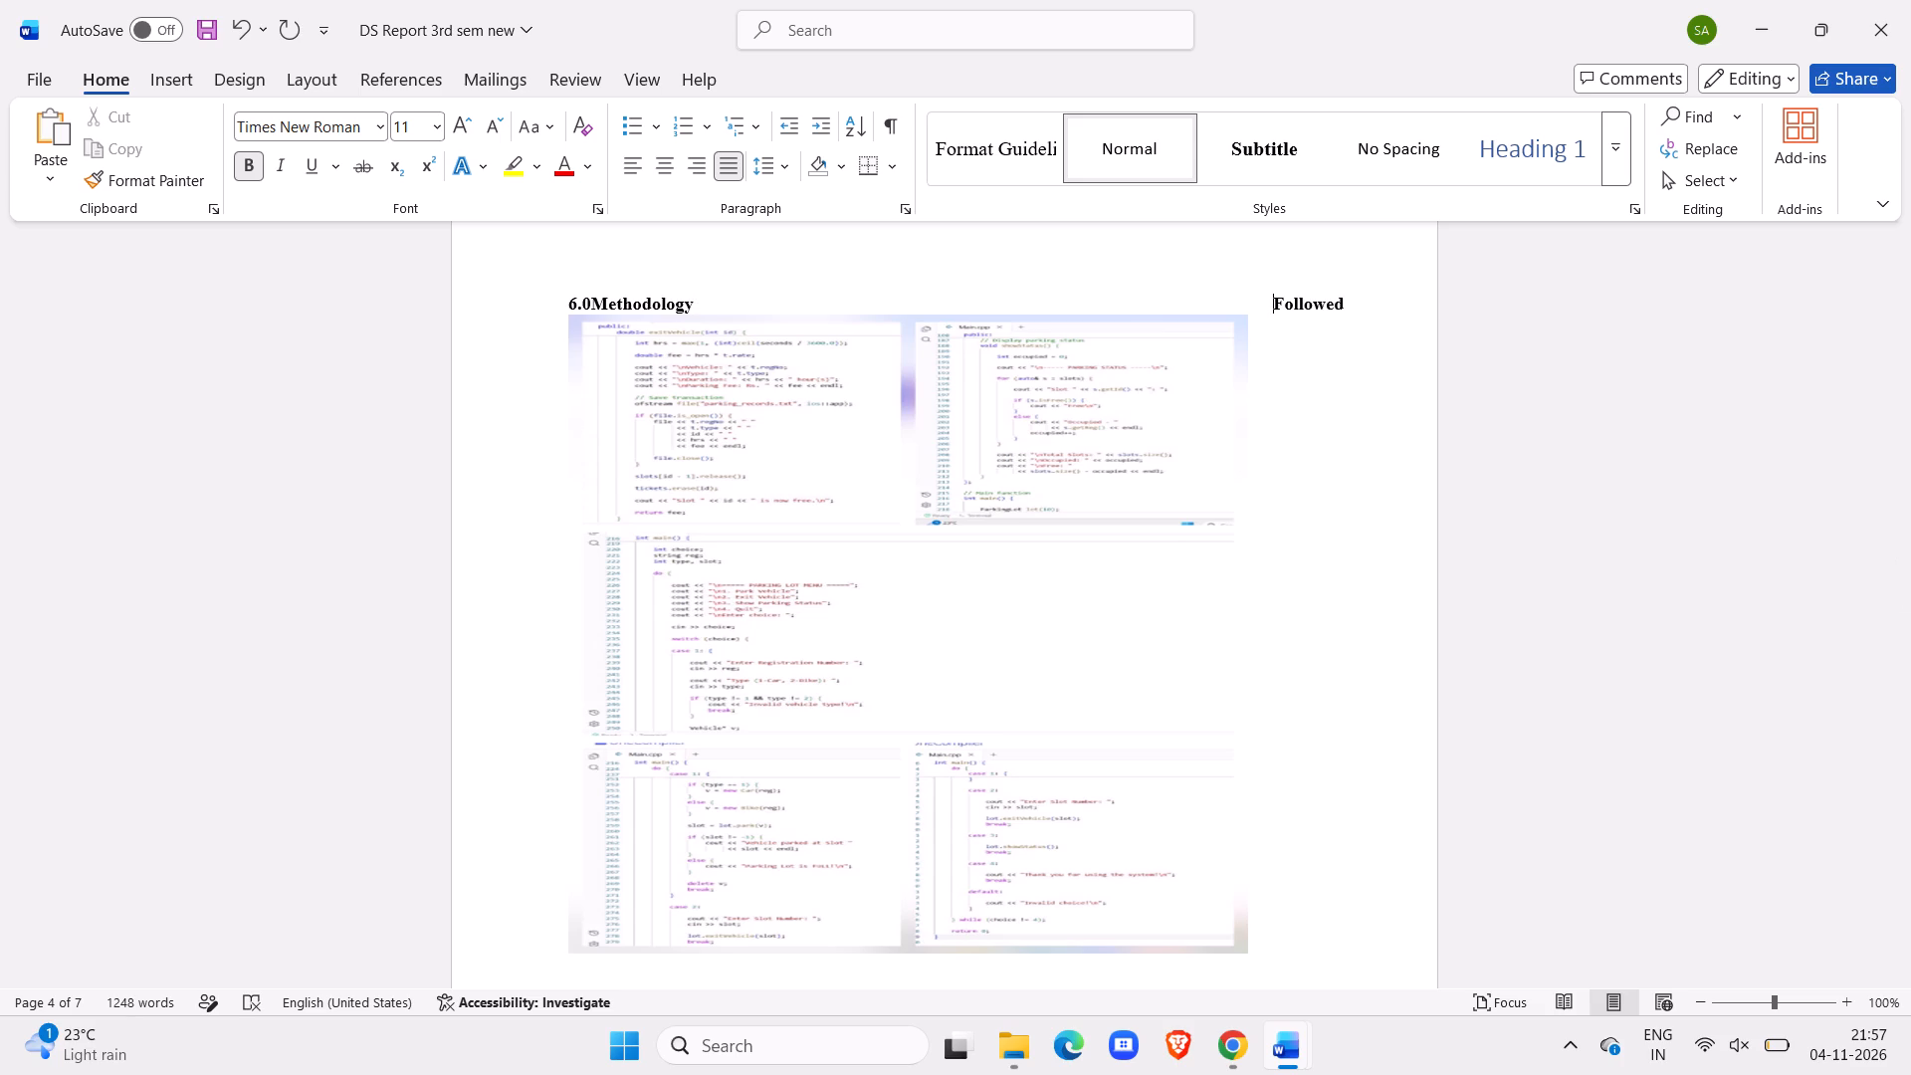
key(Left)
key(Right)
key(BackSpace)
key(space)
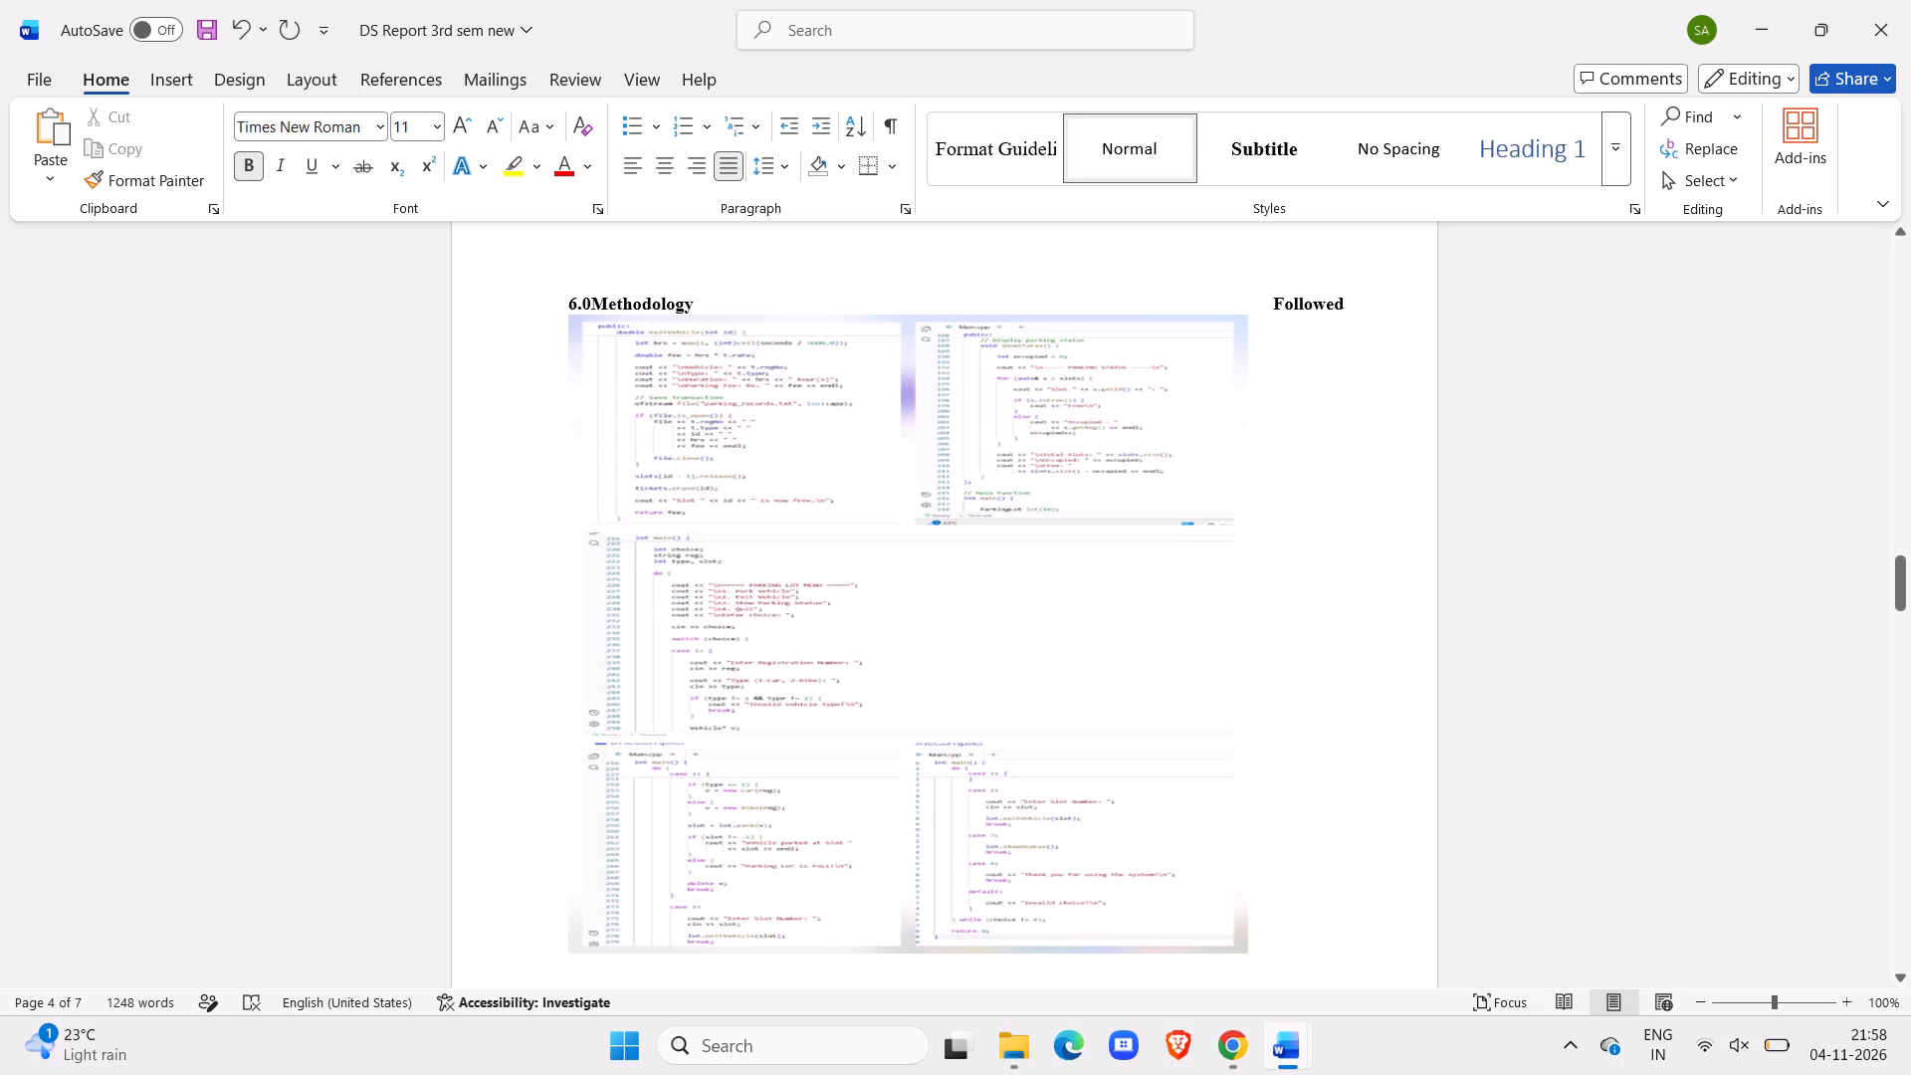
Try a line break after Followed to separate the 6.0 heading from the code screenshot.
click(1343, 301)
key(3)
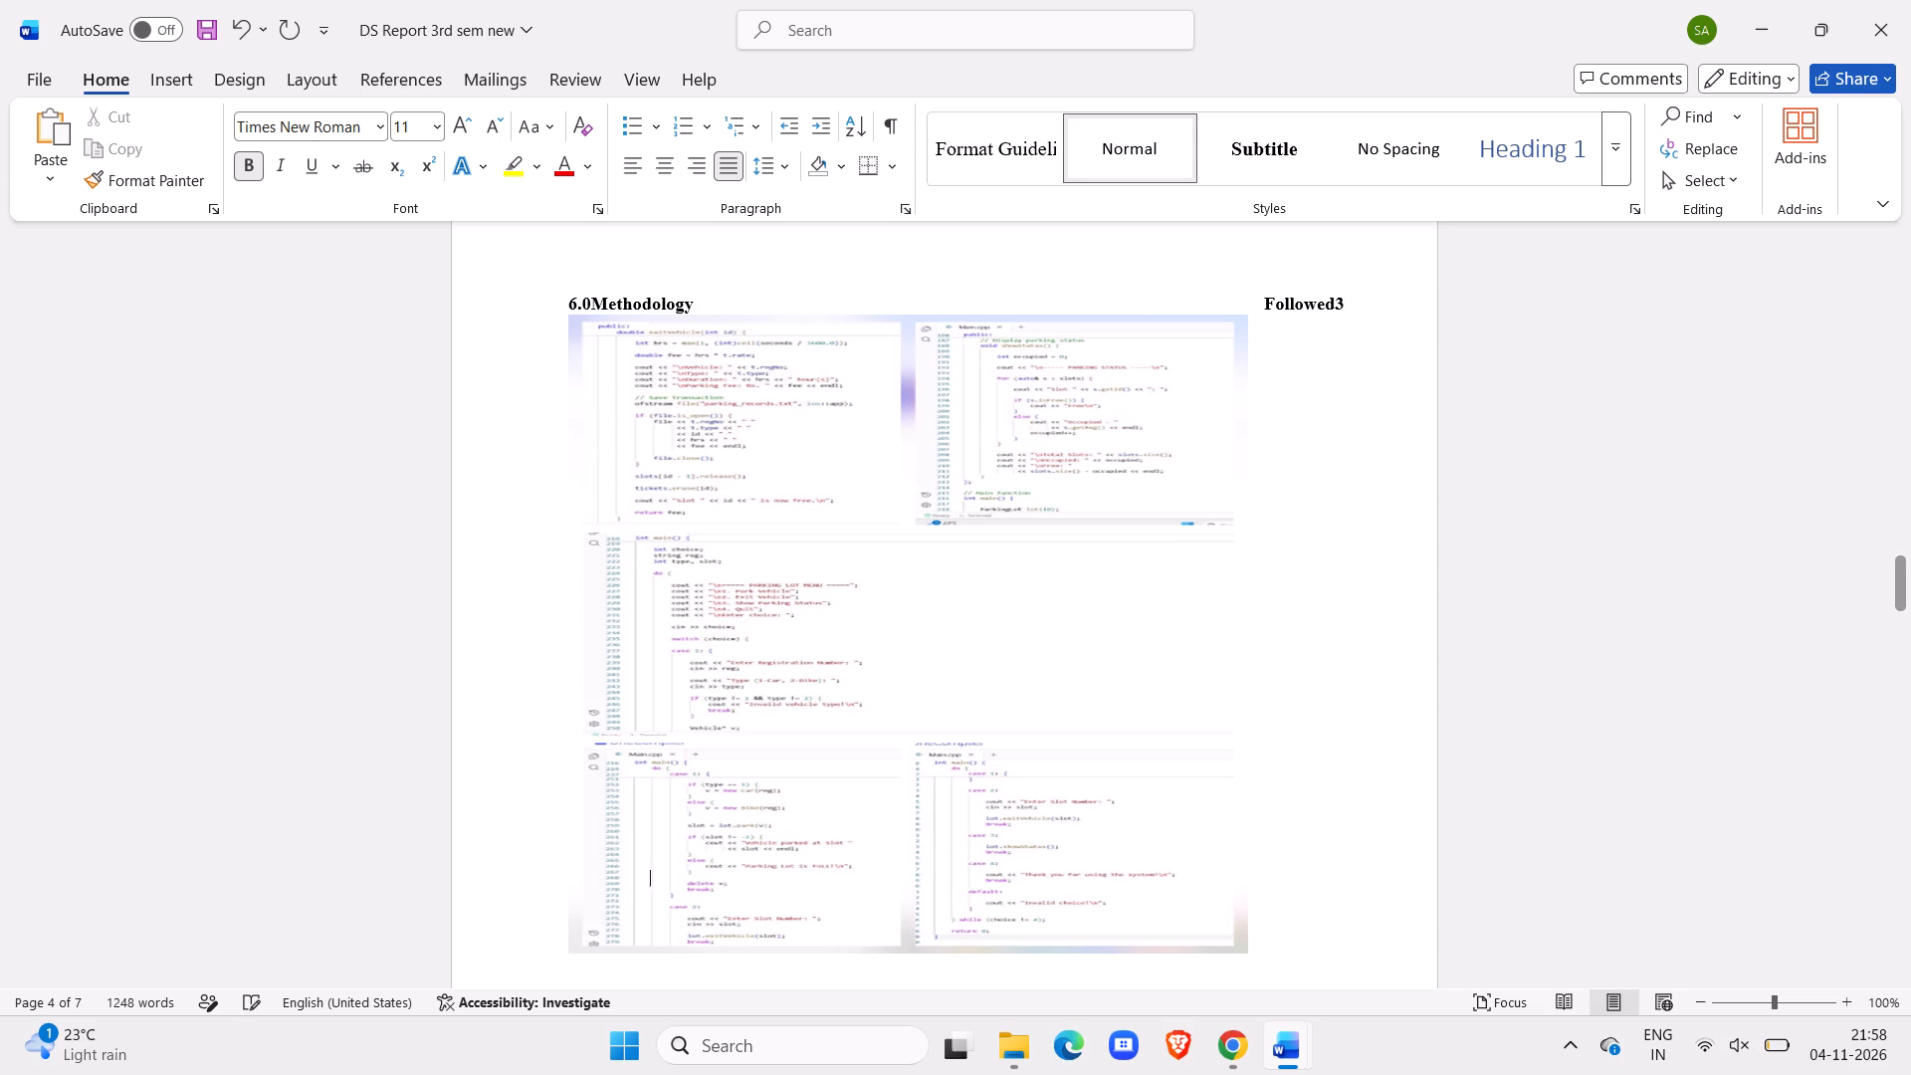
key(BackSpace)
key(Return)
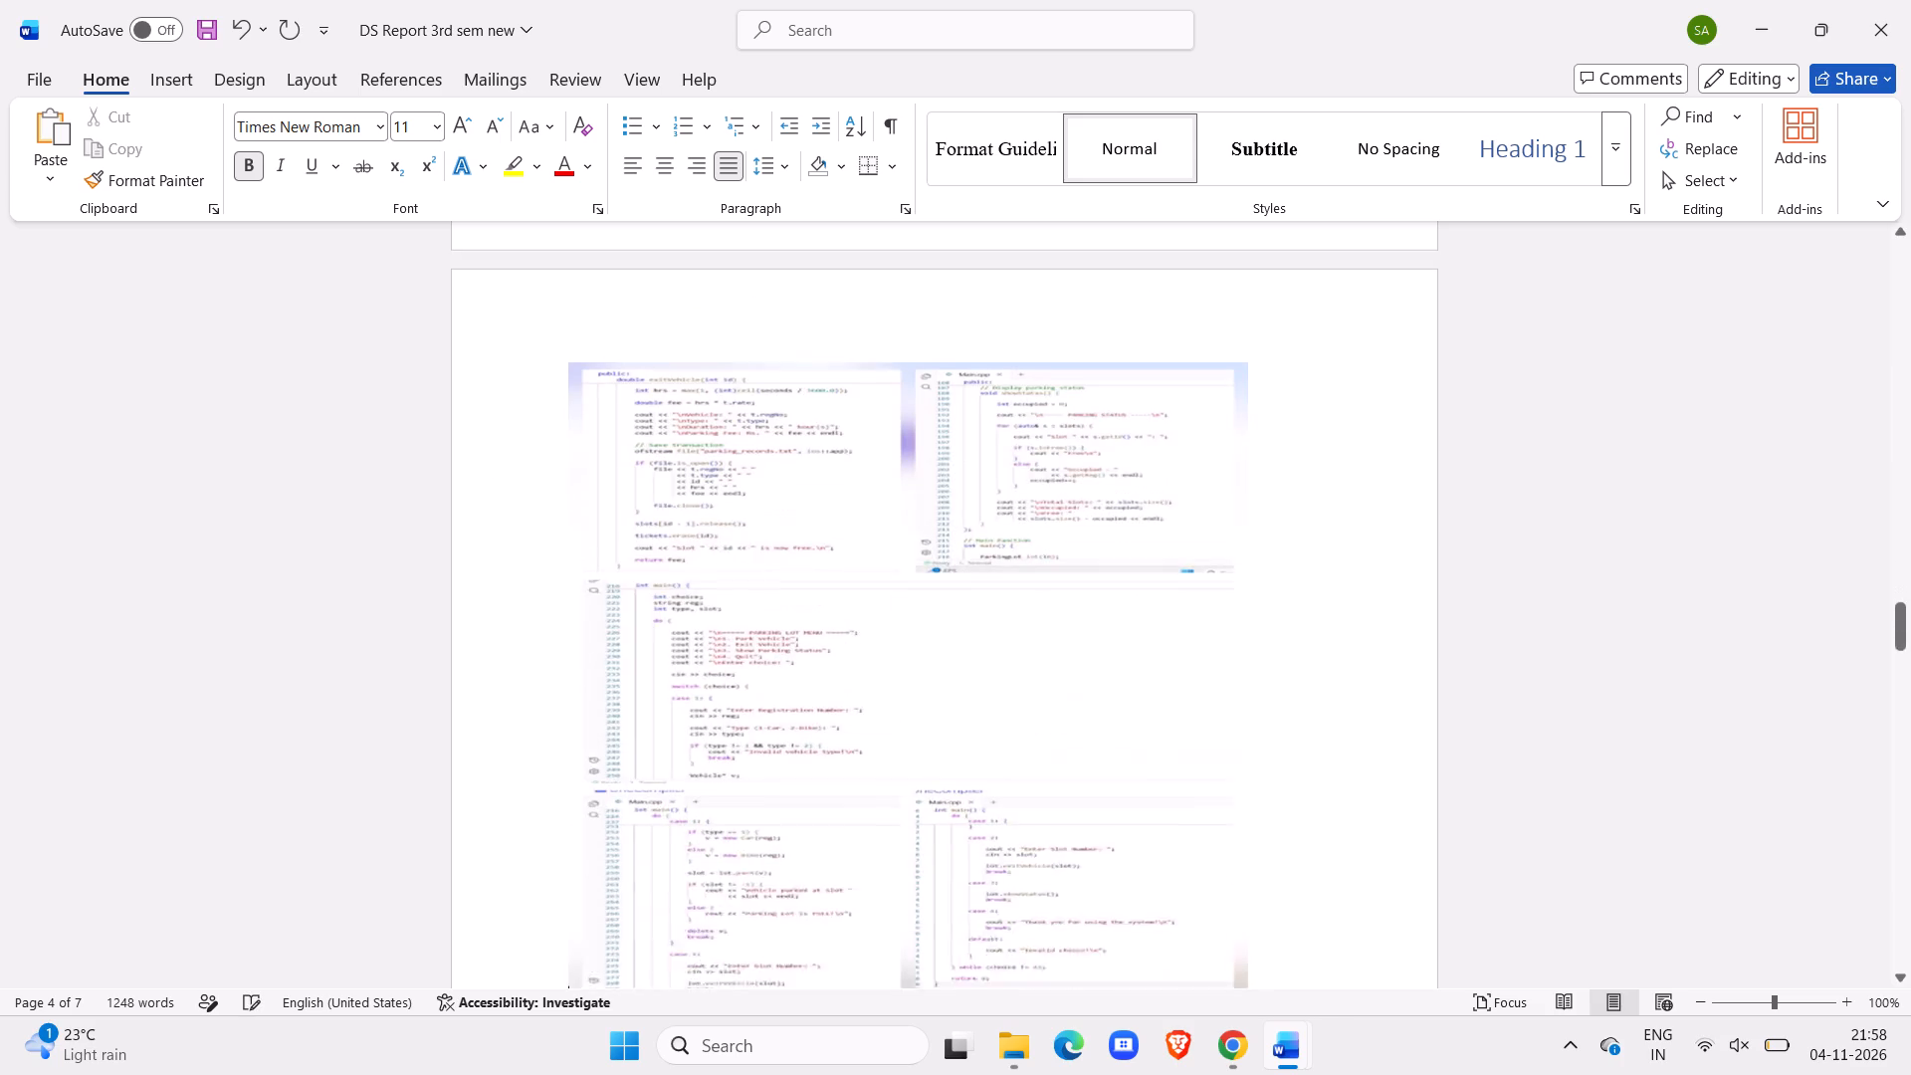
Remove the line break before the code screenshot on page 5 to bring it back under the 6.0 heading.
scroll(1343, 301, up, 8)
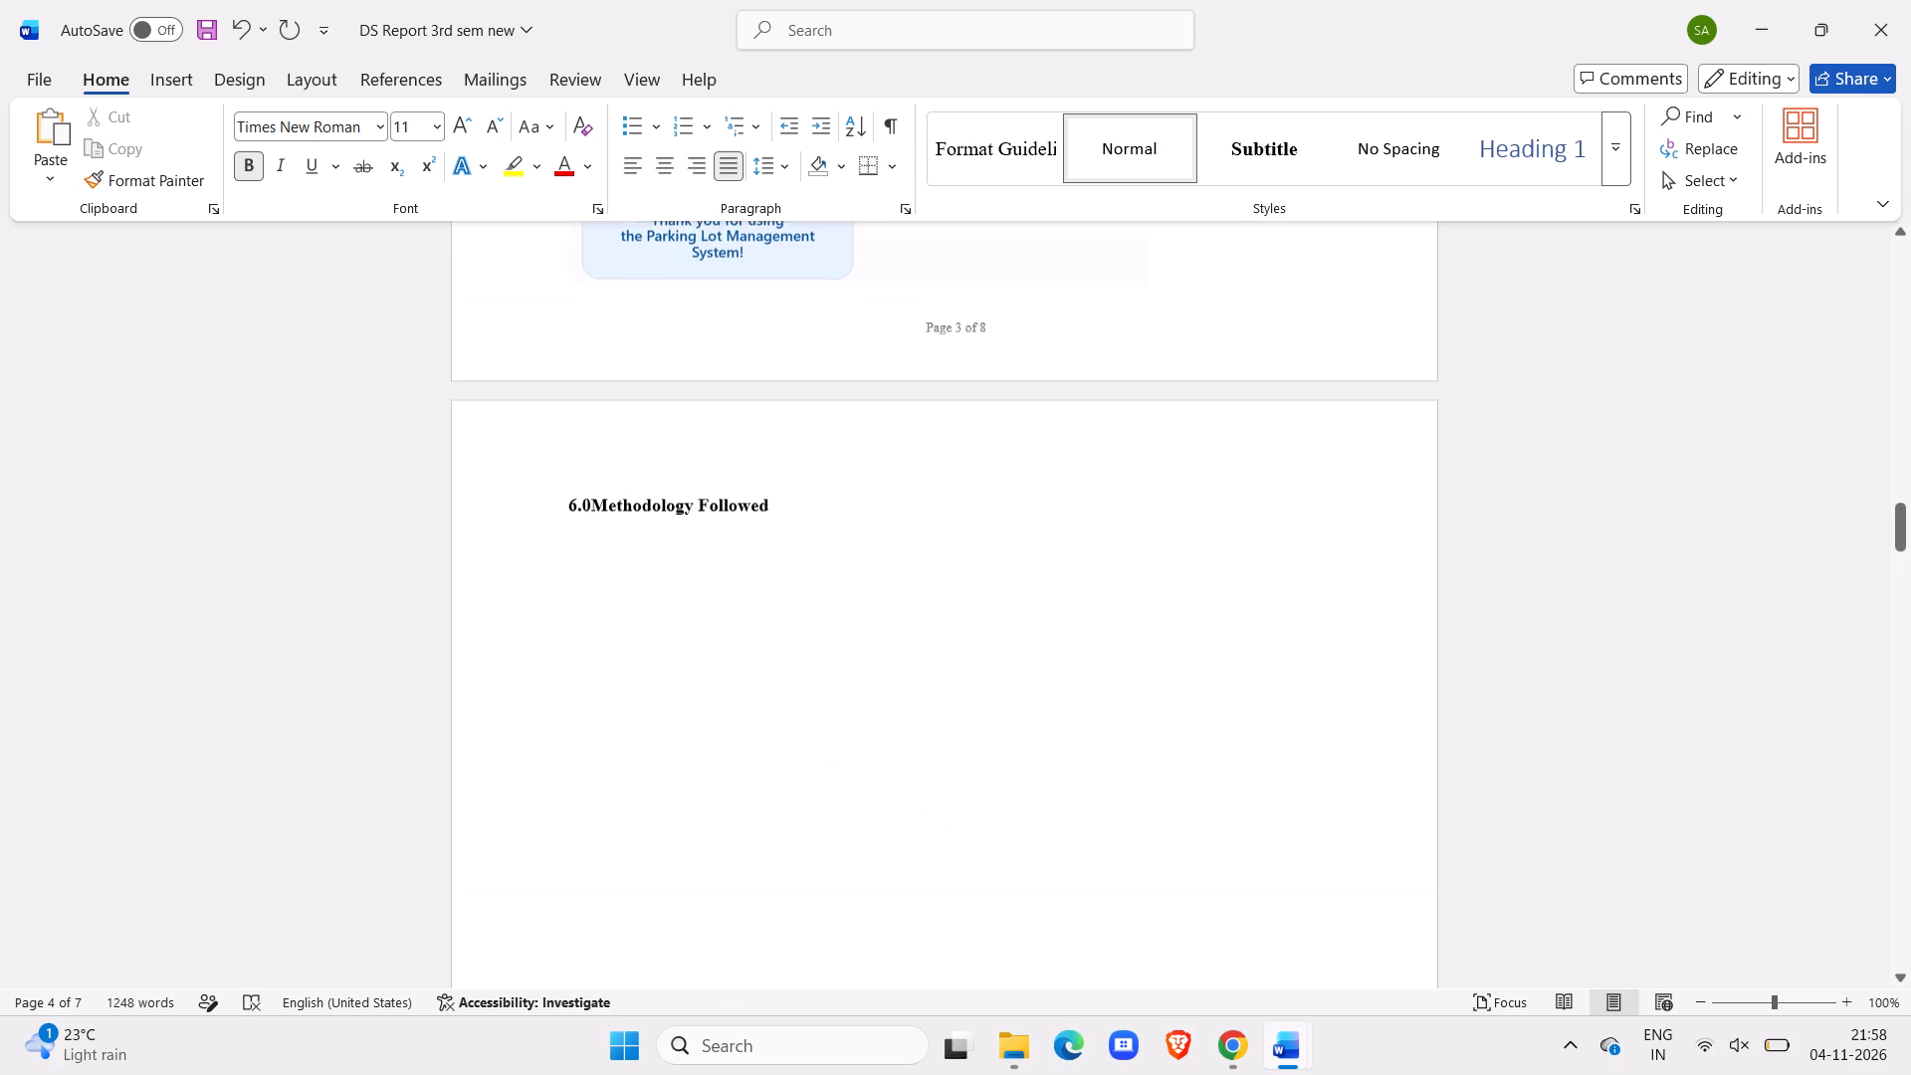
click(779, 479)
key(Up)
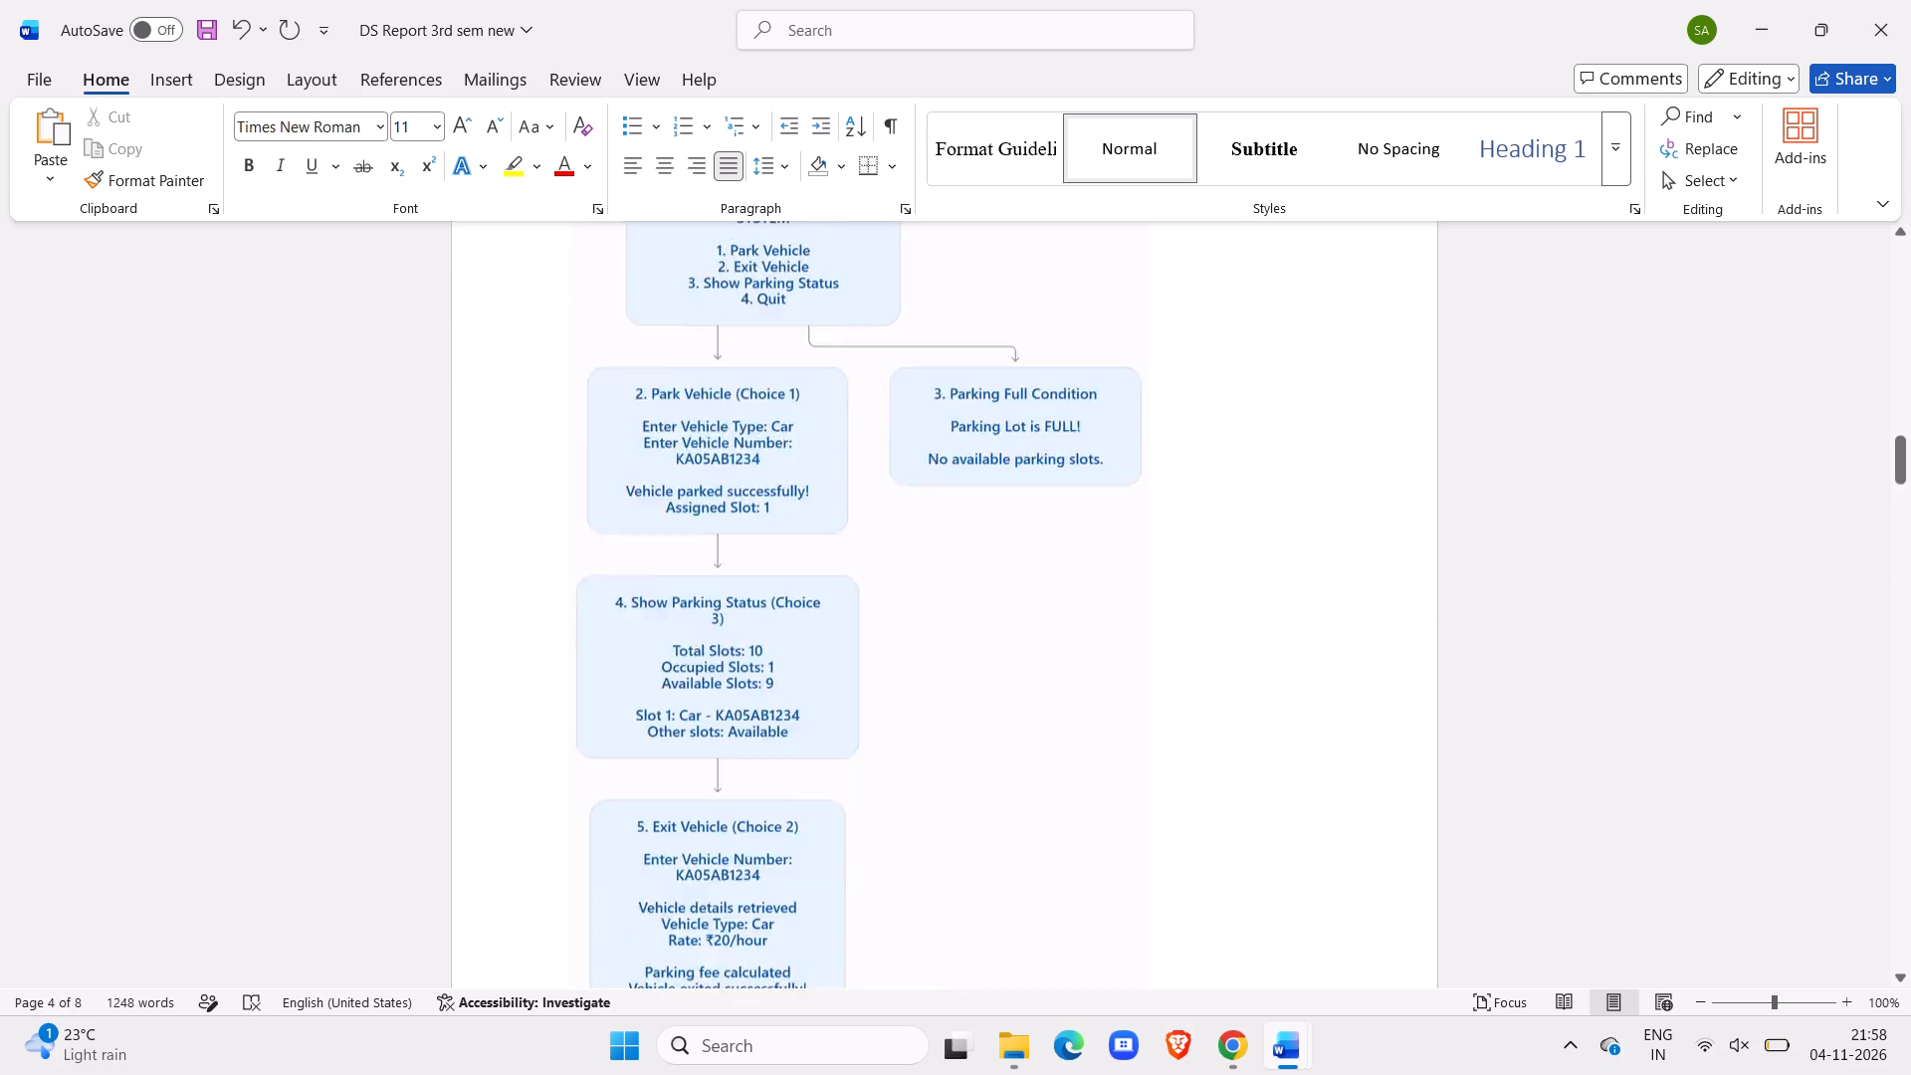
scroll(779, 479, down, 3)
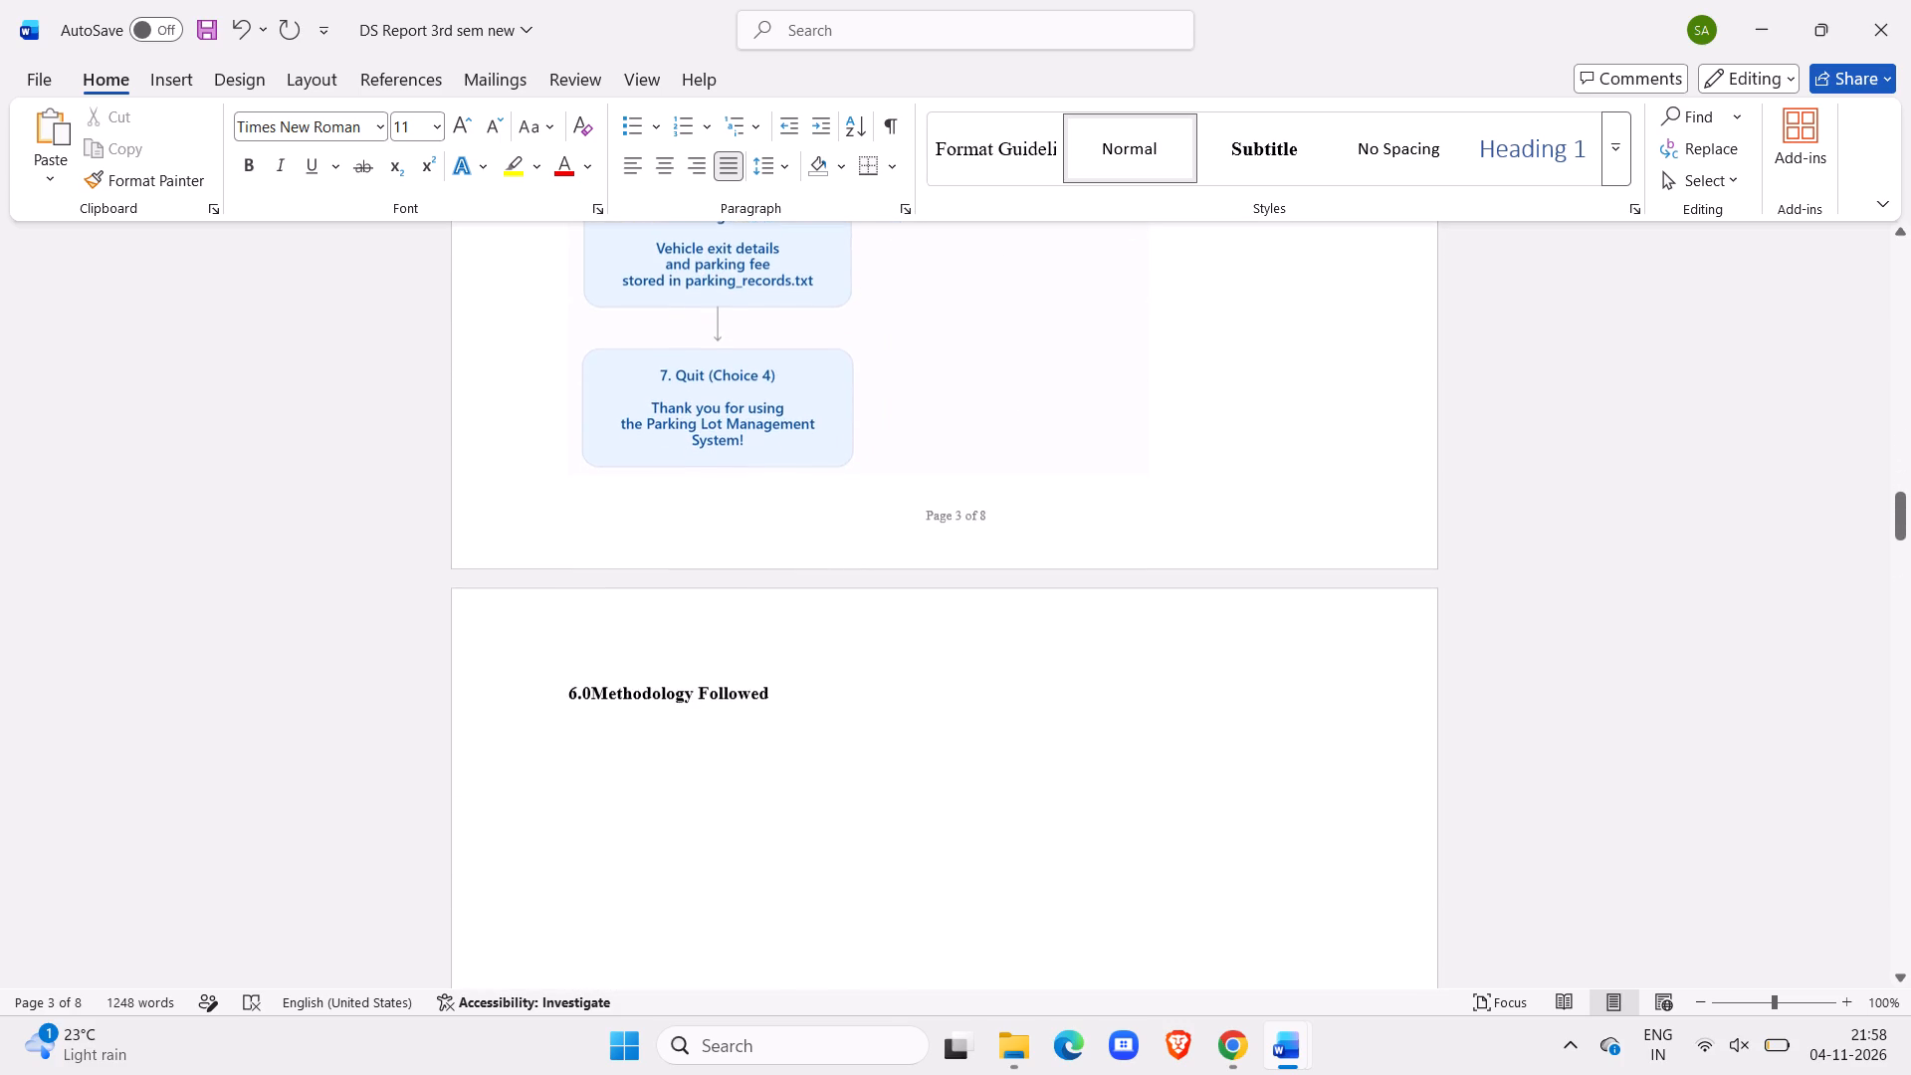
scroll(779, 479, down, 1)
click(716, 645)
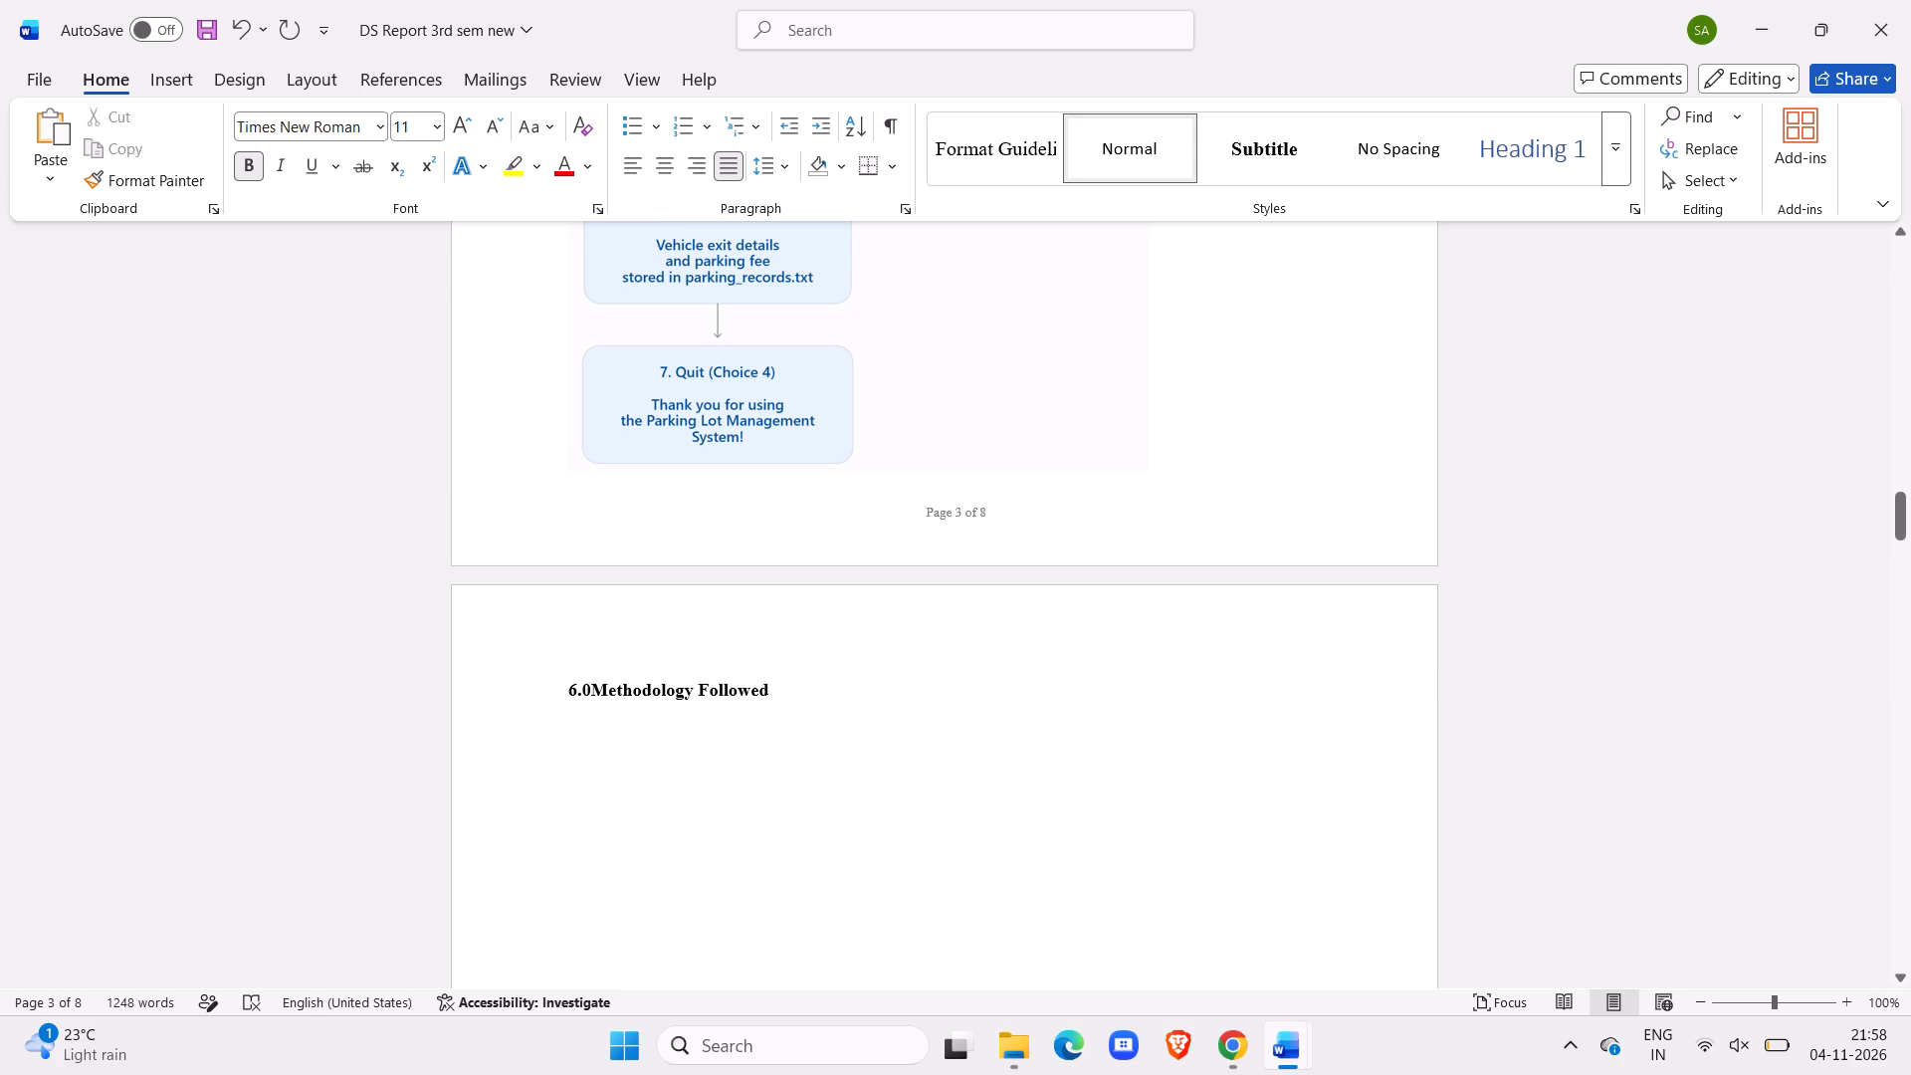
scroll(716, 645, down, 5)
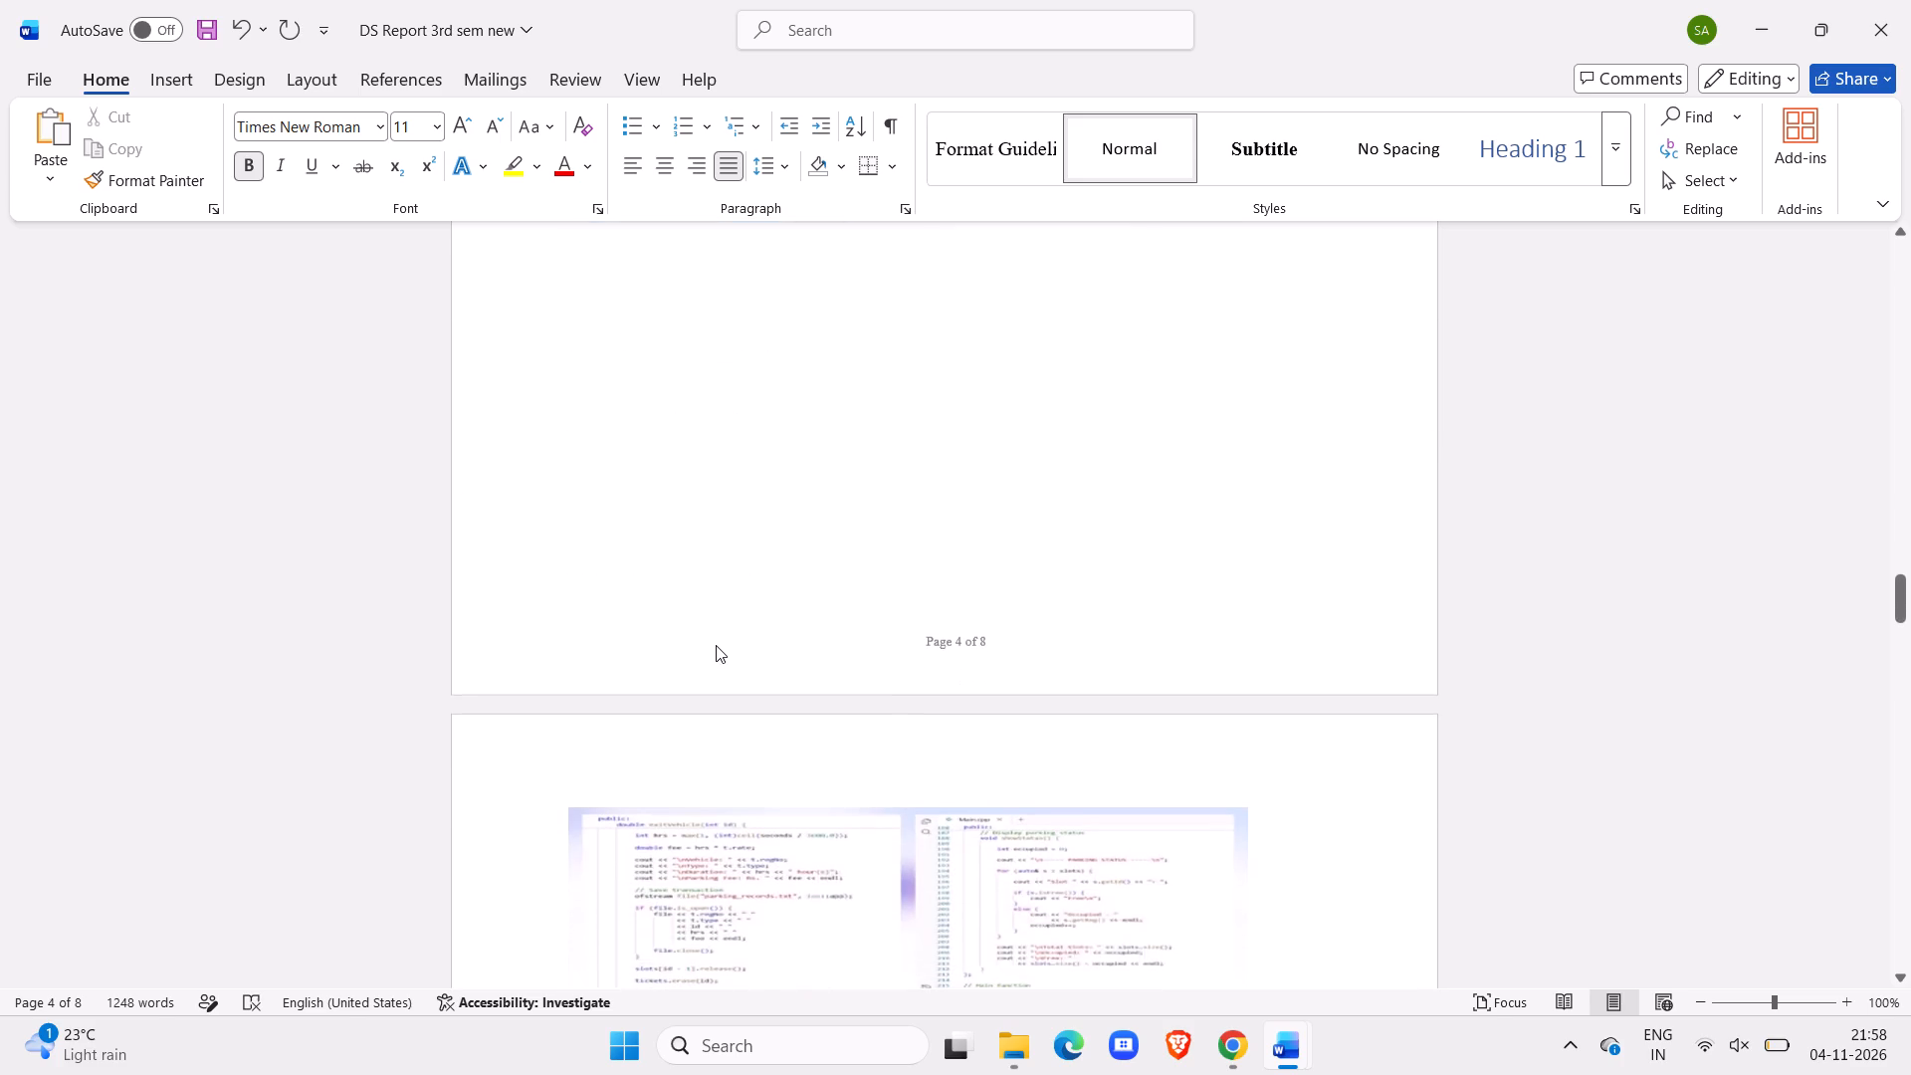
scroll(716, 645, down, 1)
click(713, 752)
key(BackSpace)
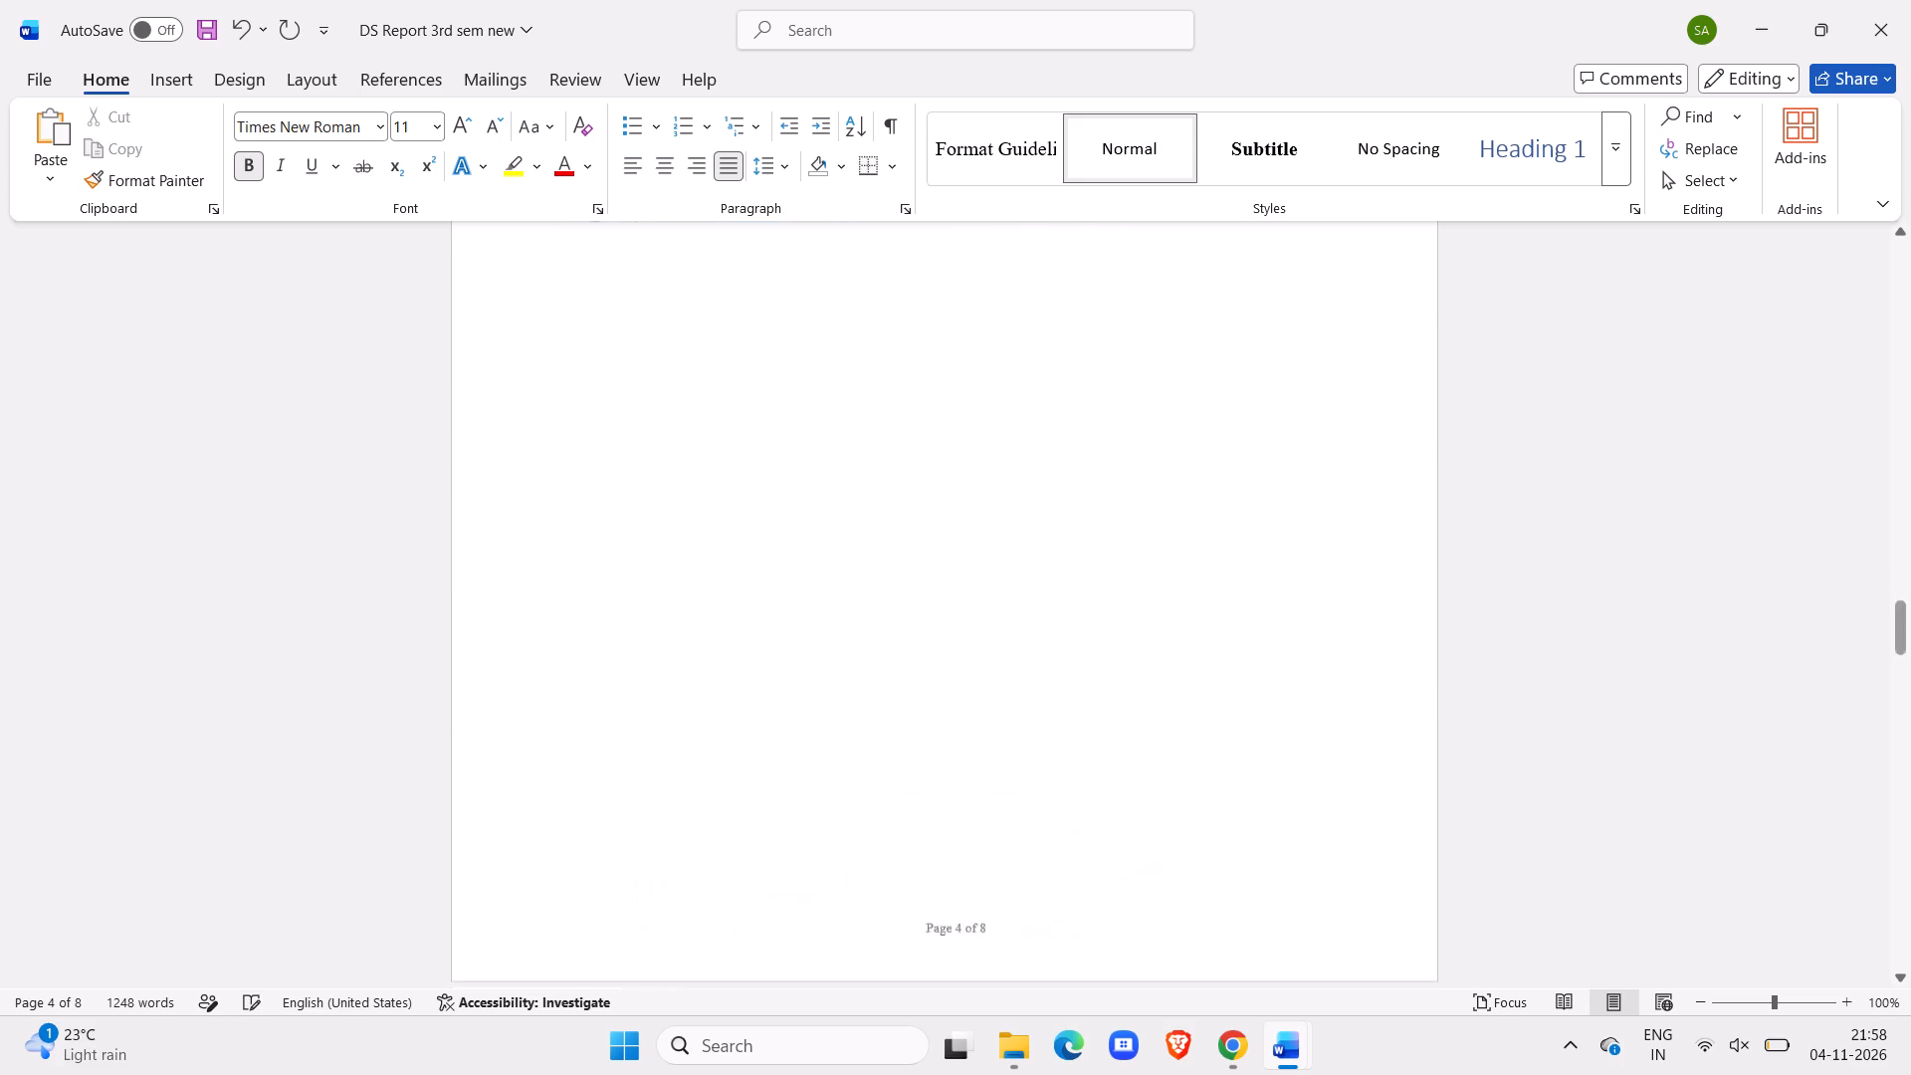
Delete the word Followed from the 6.0 section heading.
scroll(713, 752, up, 1)
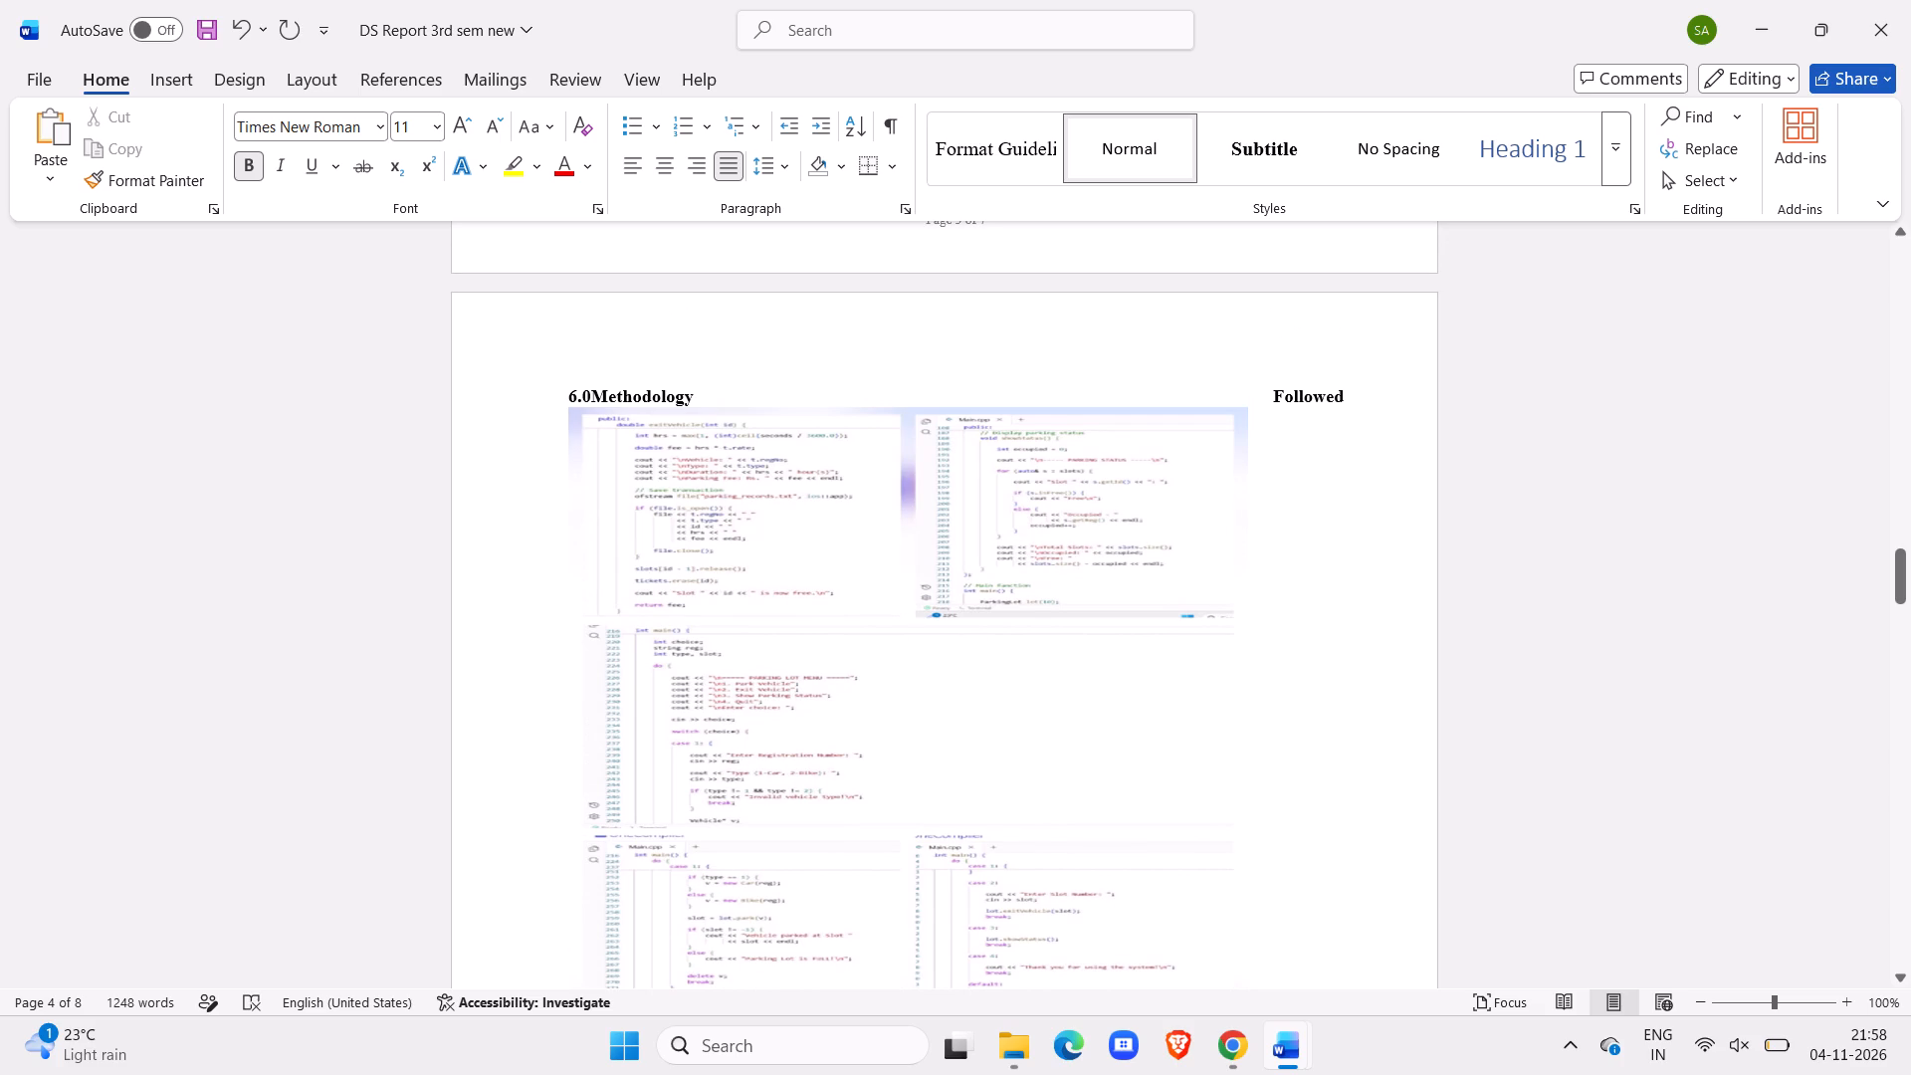
drag(1275, 396, 1284, 394)
drag(1284, 394, 1430, 394)
key(BackSpace)
Stretch the exitVehicle code screenshot downward from its bottom edge to fill the blank space on page 4.
scroll(1430, 394, down, 6)
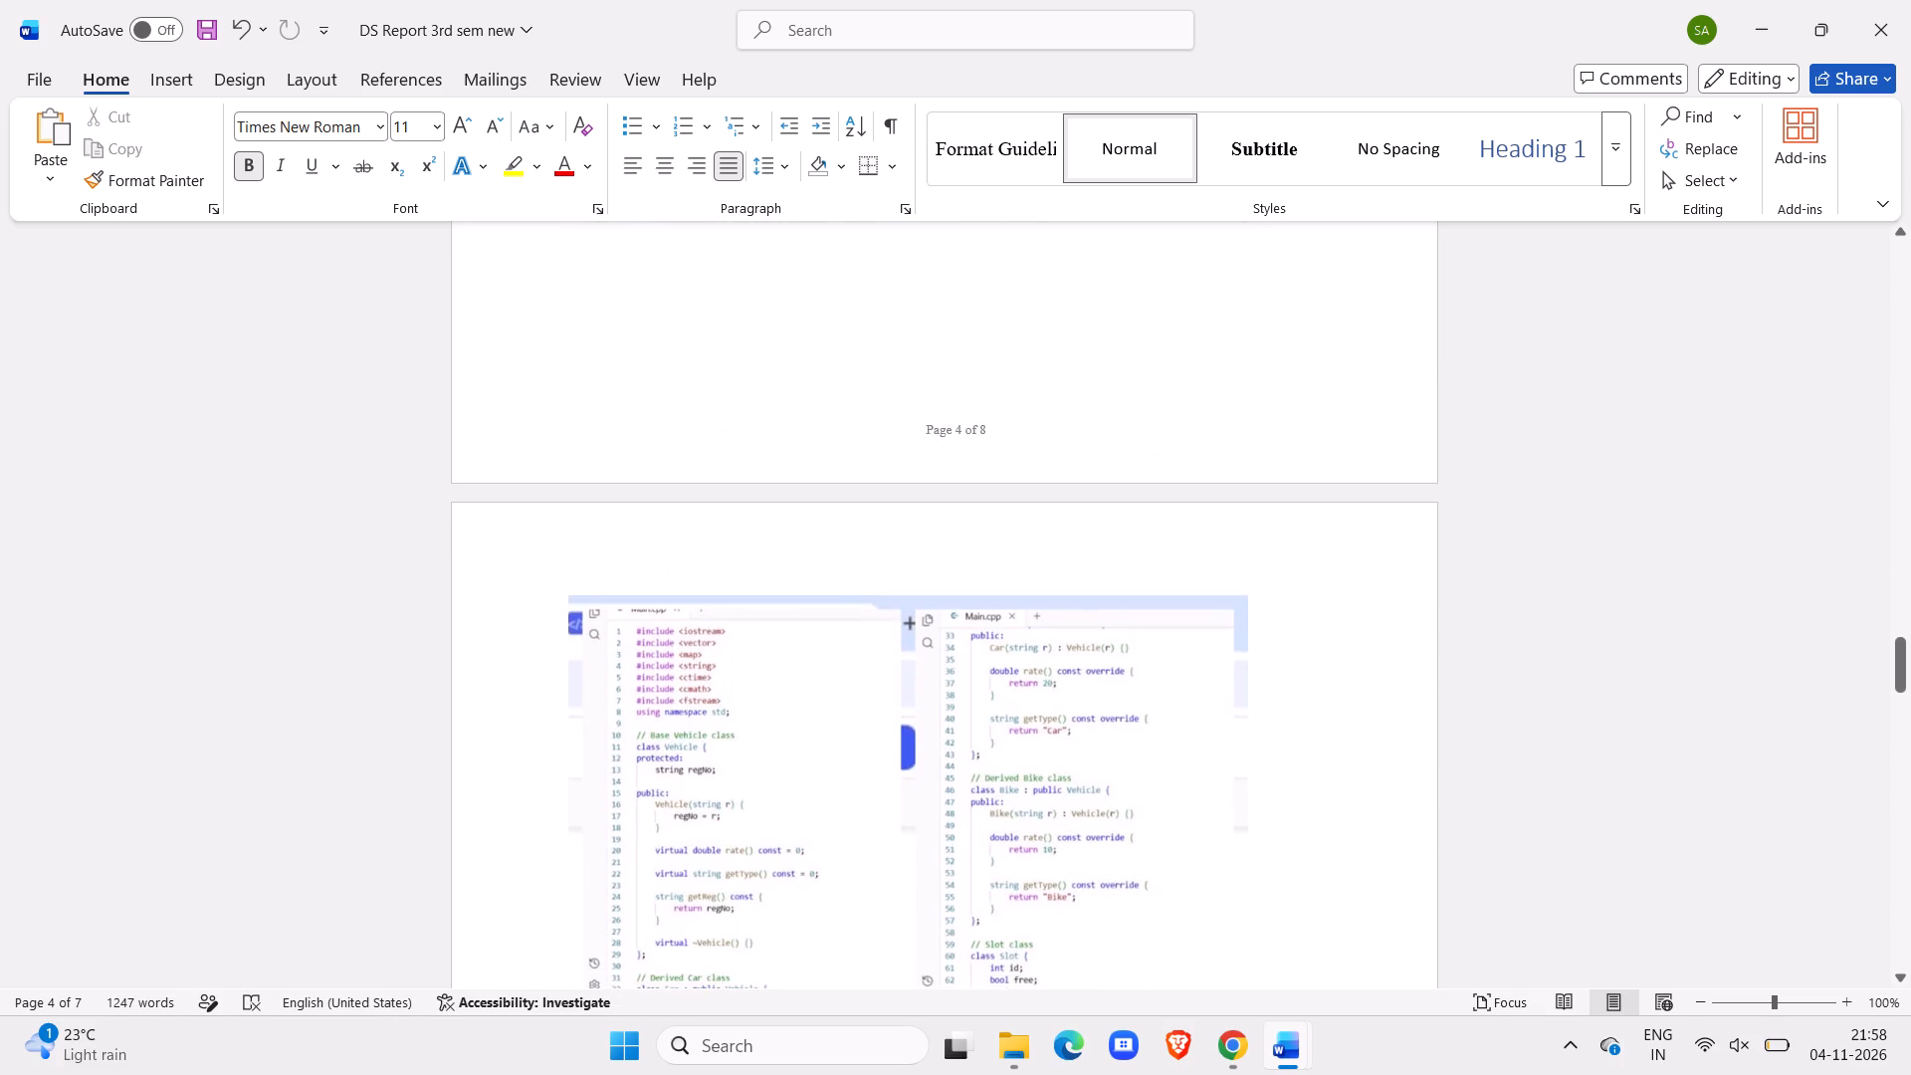
scroll(1304, 545, down, 4)
scroll(1304, 545, up, 1)
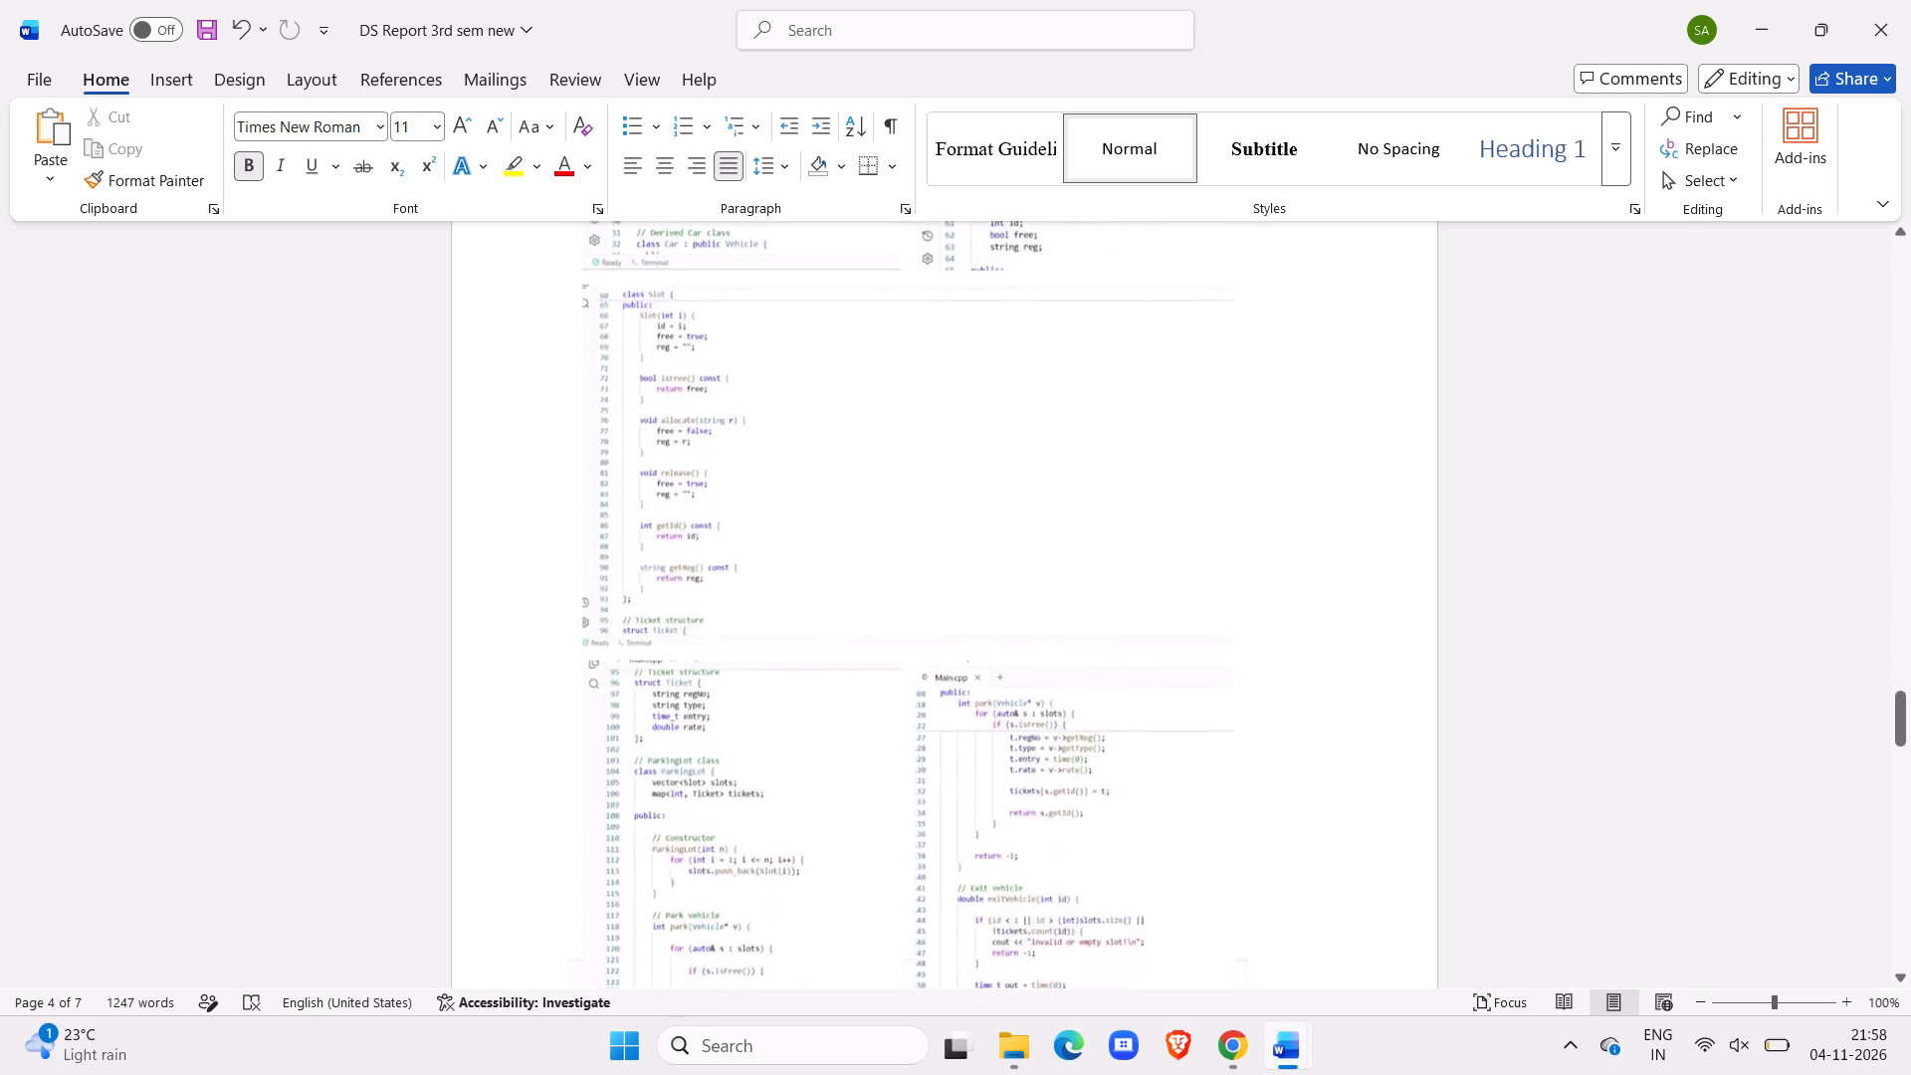
scroll(1304, 545, up, 2)
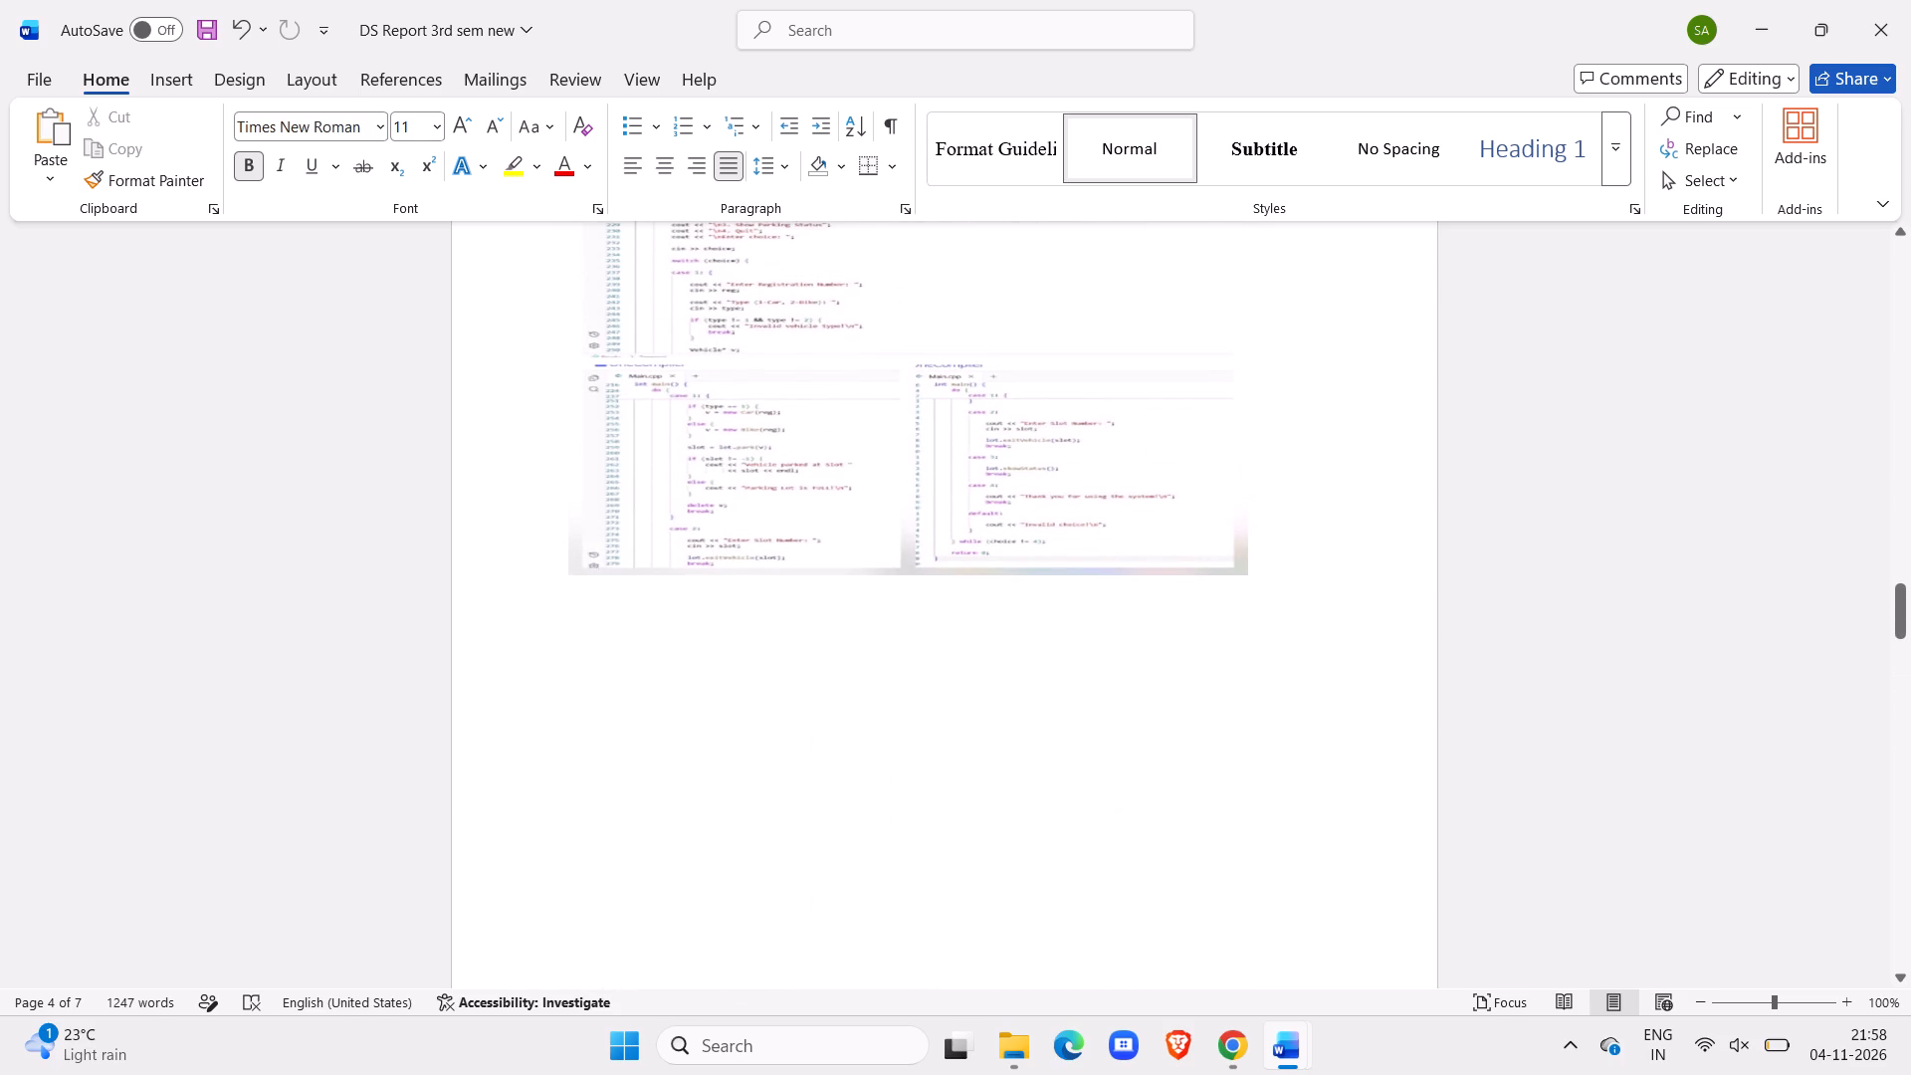
click(913, 577)
click(906, 633)
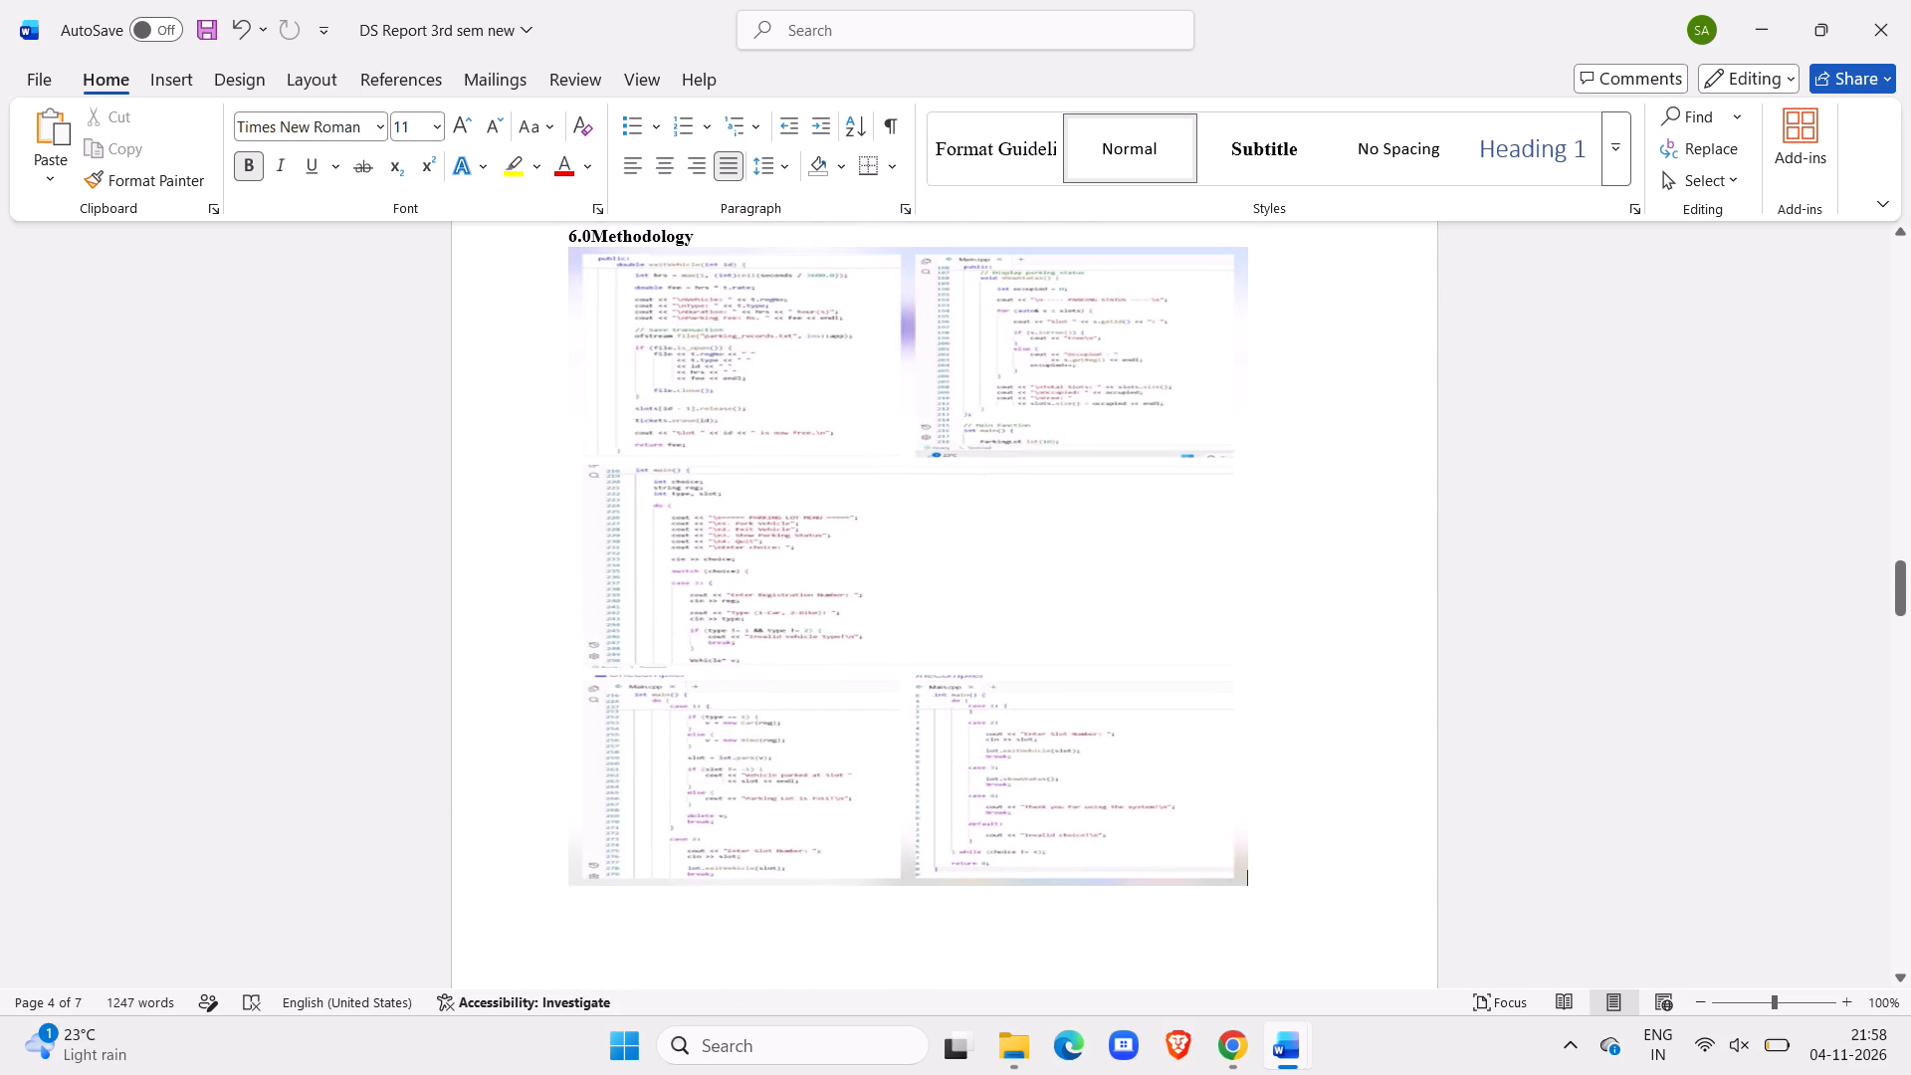
drag(910, 886, 909, 964)
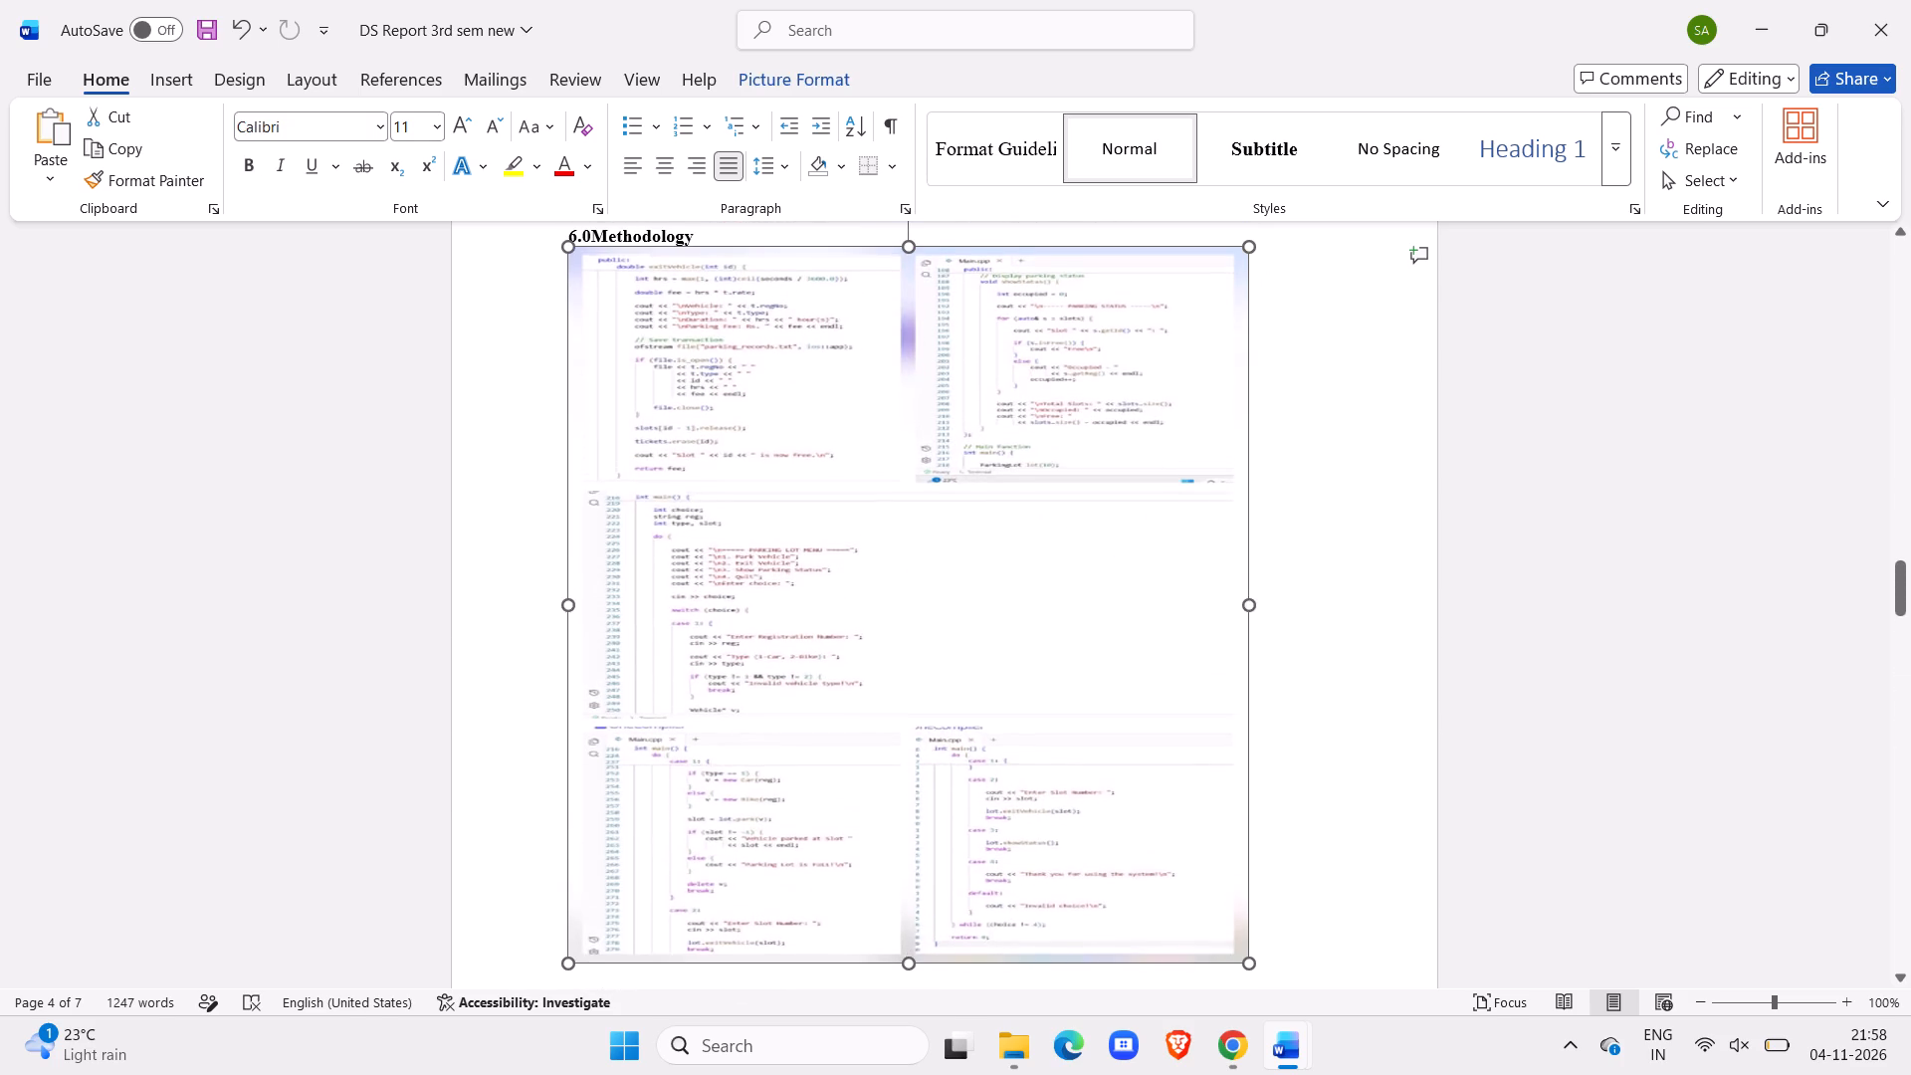
drag(909, 964, 932, 1074)
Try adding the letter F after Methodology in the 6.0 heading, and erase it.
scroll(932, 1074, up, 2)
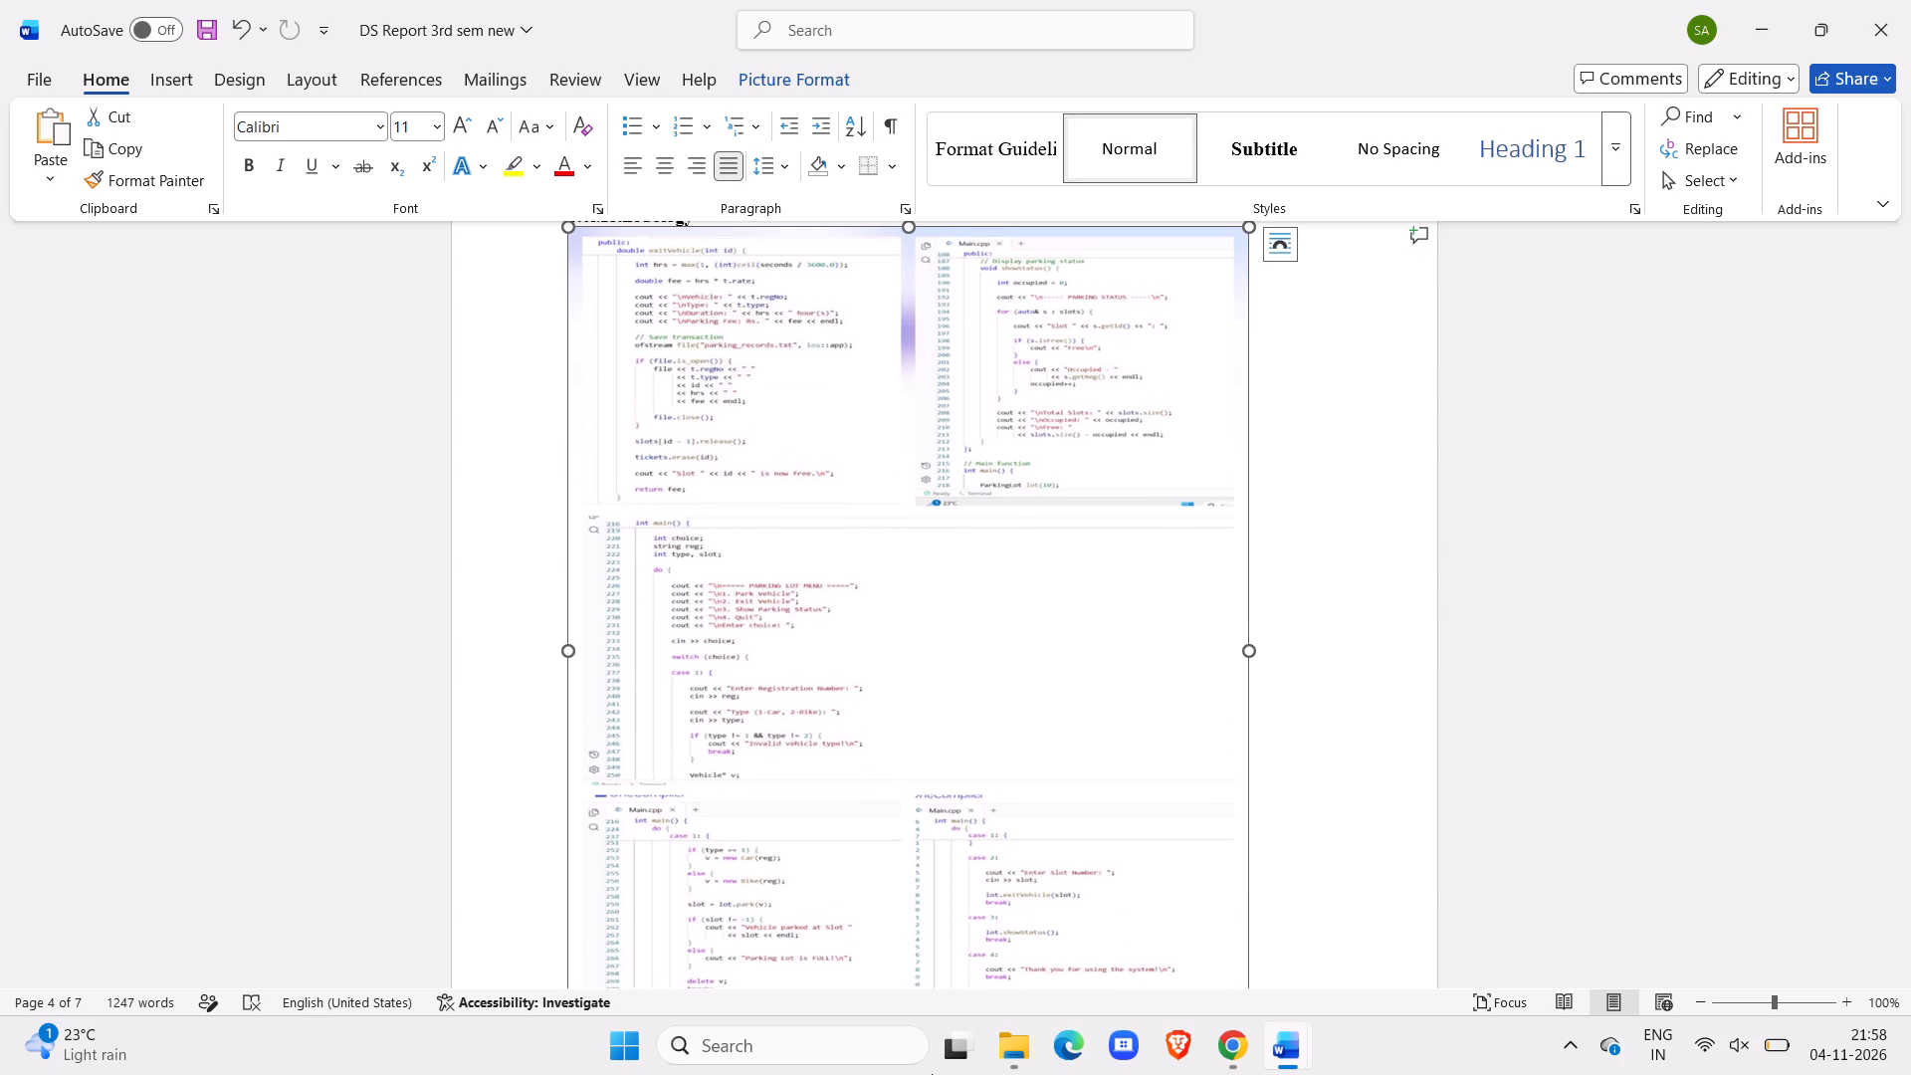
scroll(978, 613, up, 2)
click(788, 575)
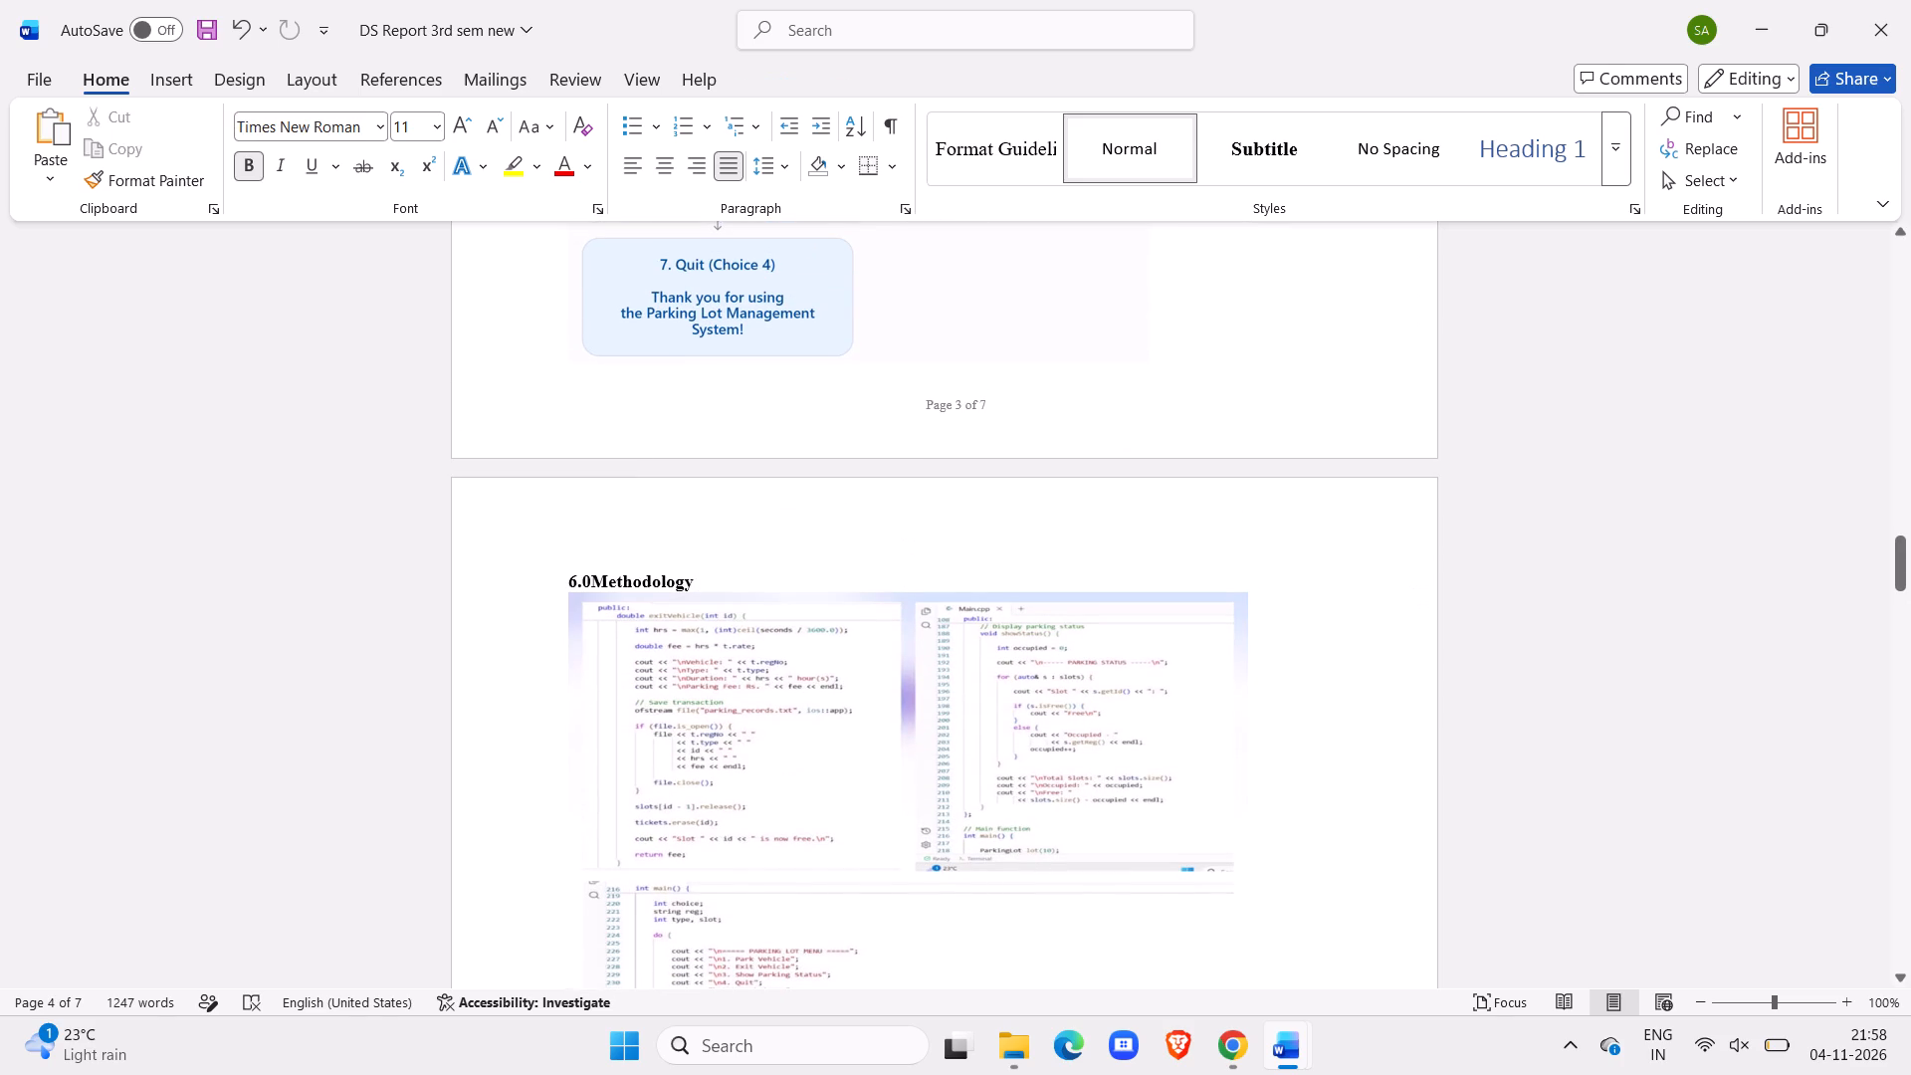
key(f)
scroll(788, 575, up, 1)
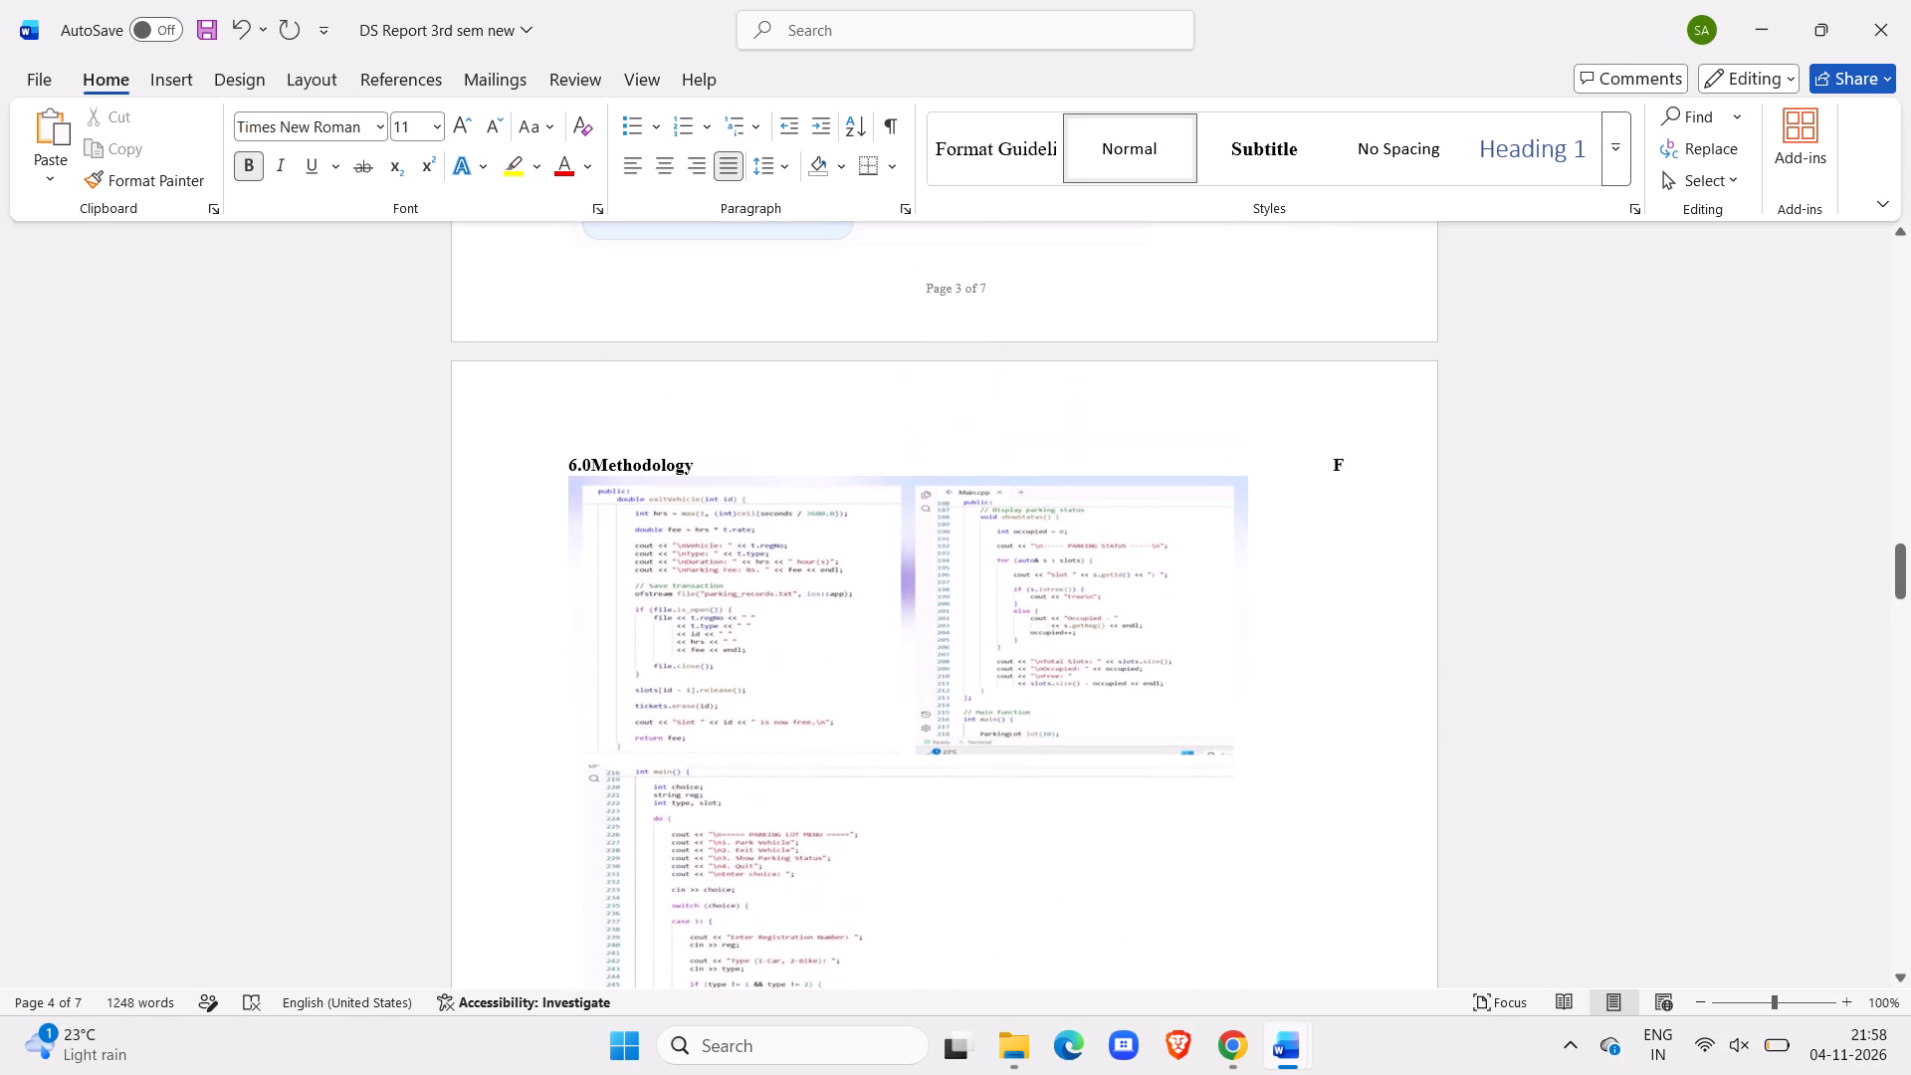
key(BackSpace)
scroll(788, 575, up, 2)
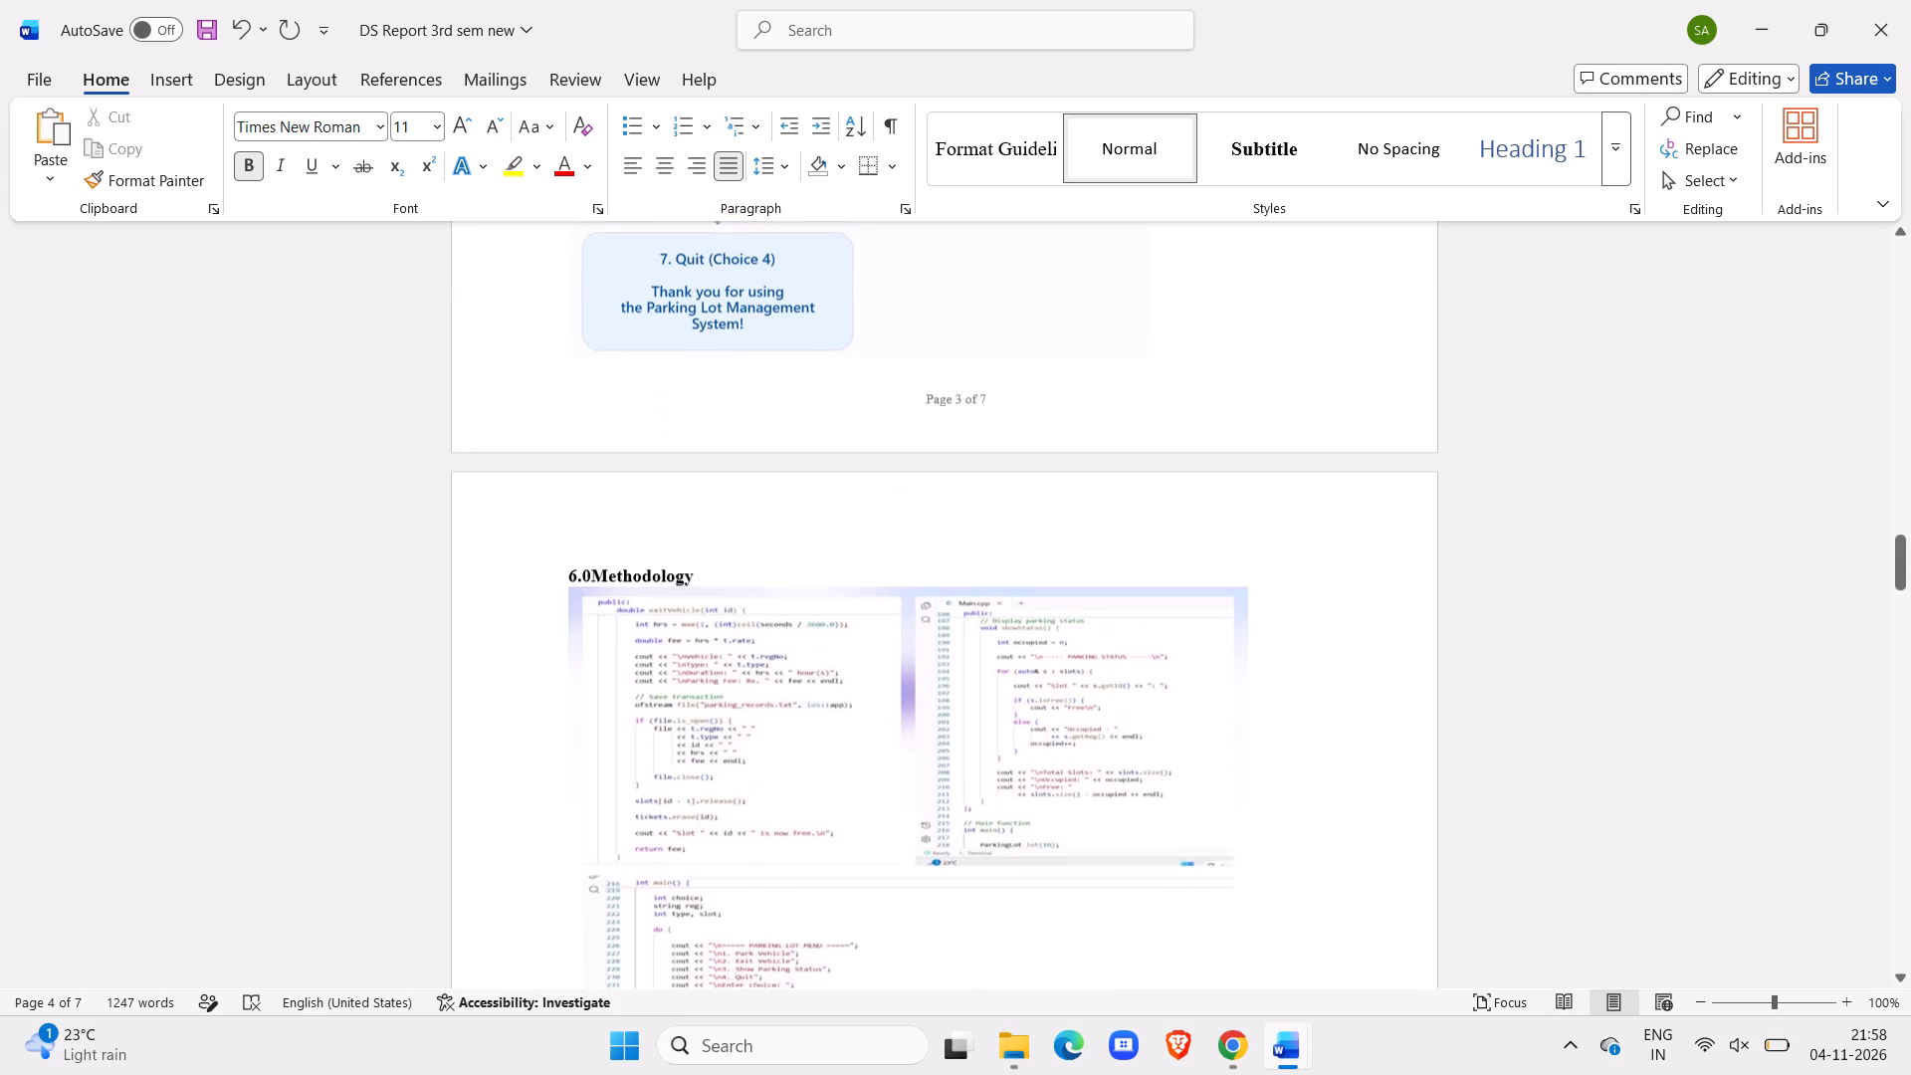
Stretch the code screenshot under the 6.0 Methodology heading downward from its bottom edge to fill more of the blank space on page 4.
click(904, 603)
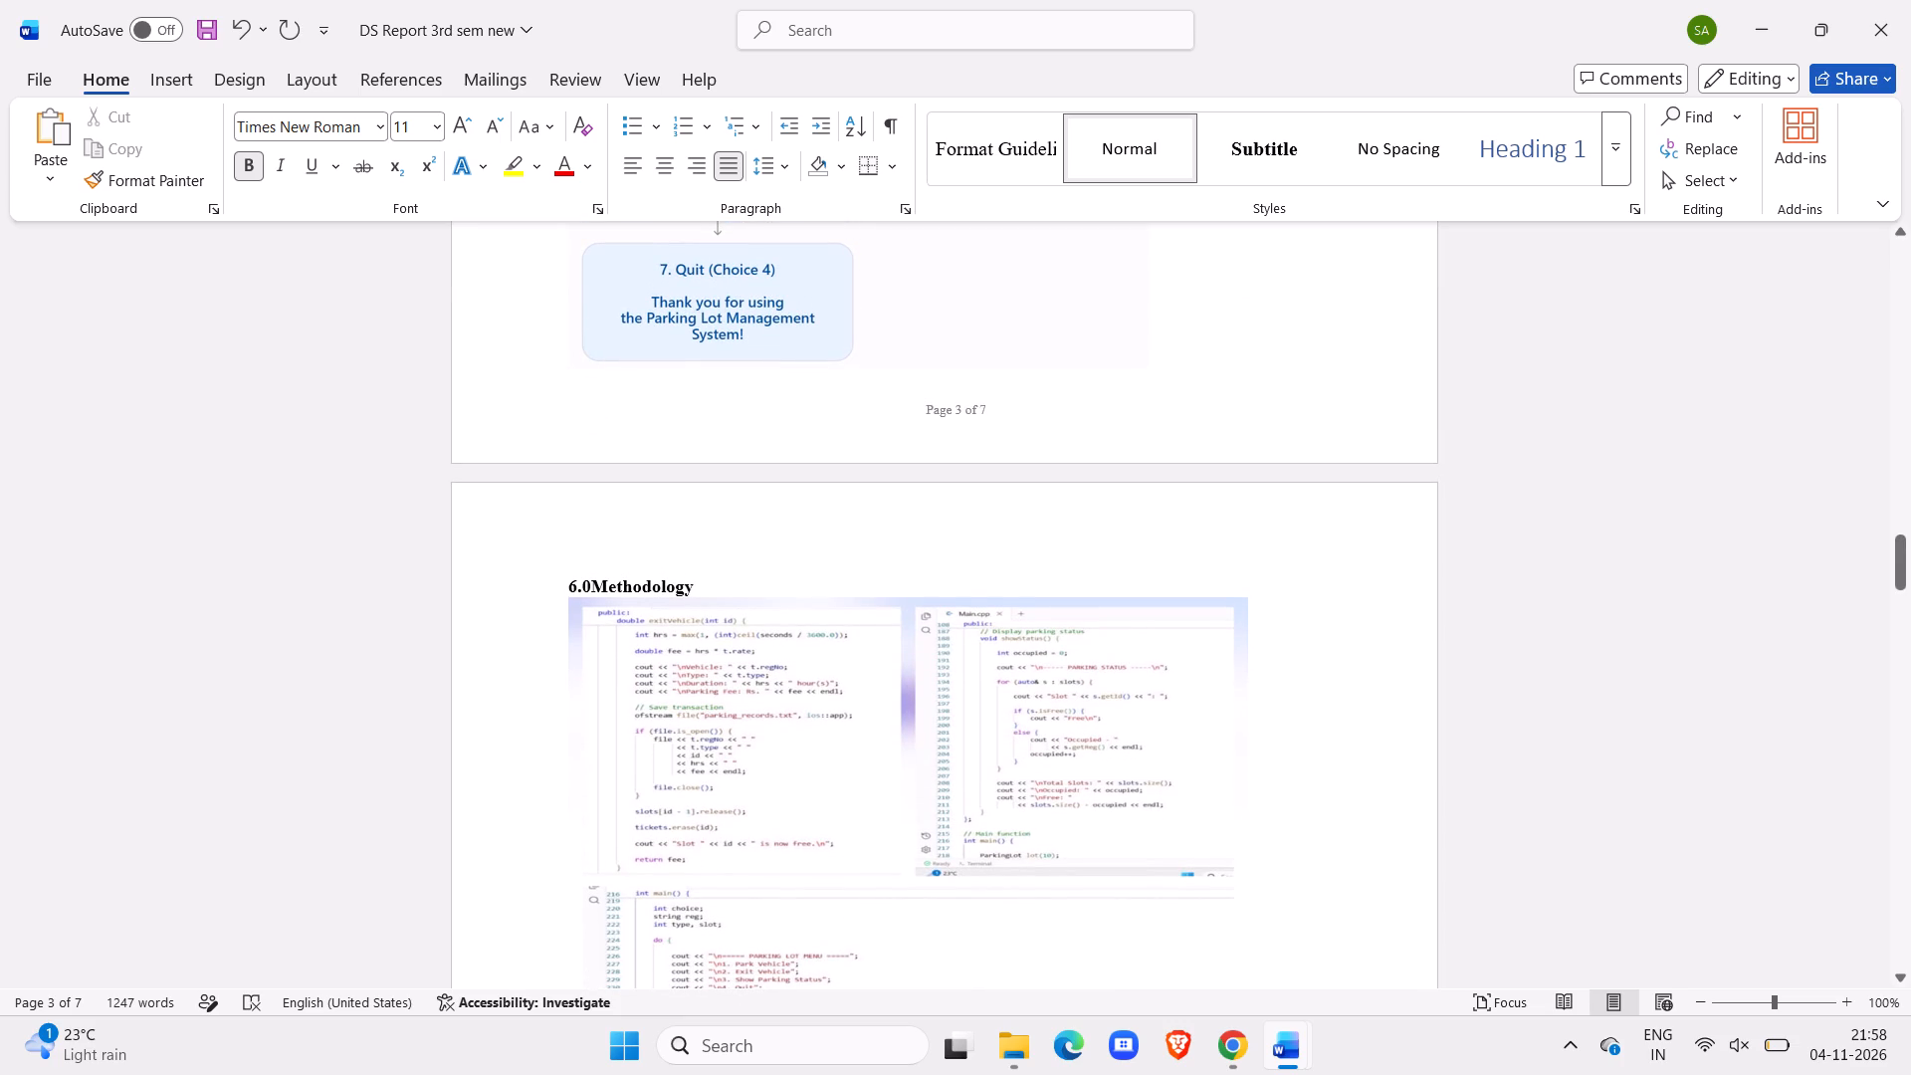
drag(904, 603, 913, 620)
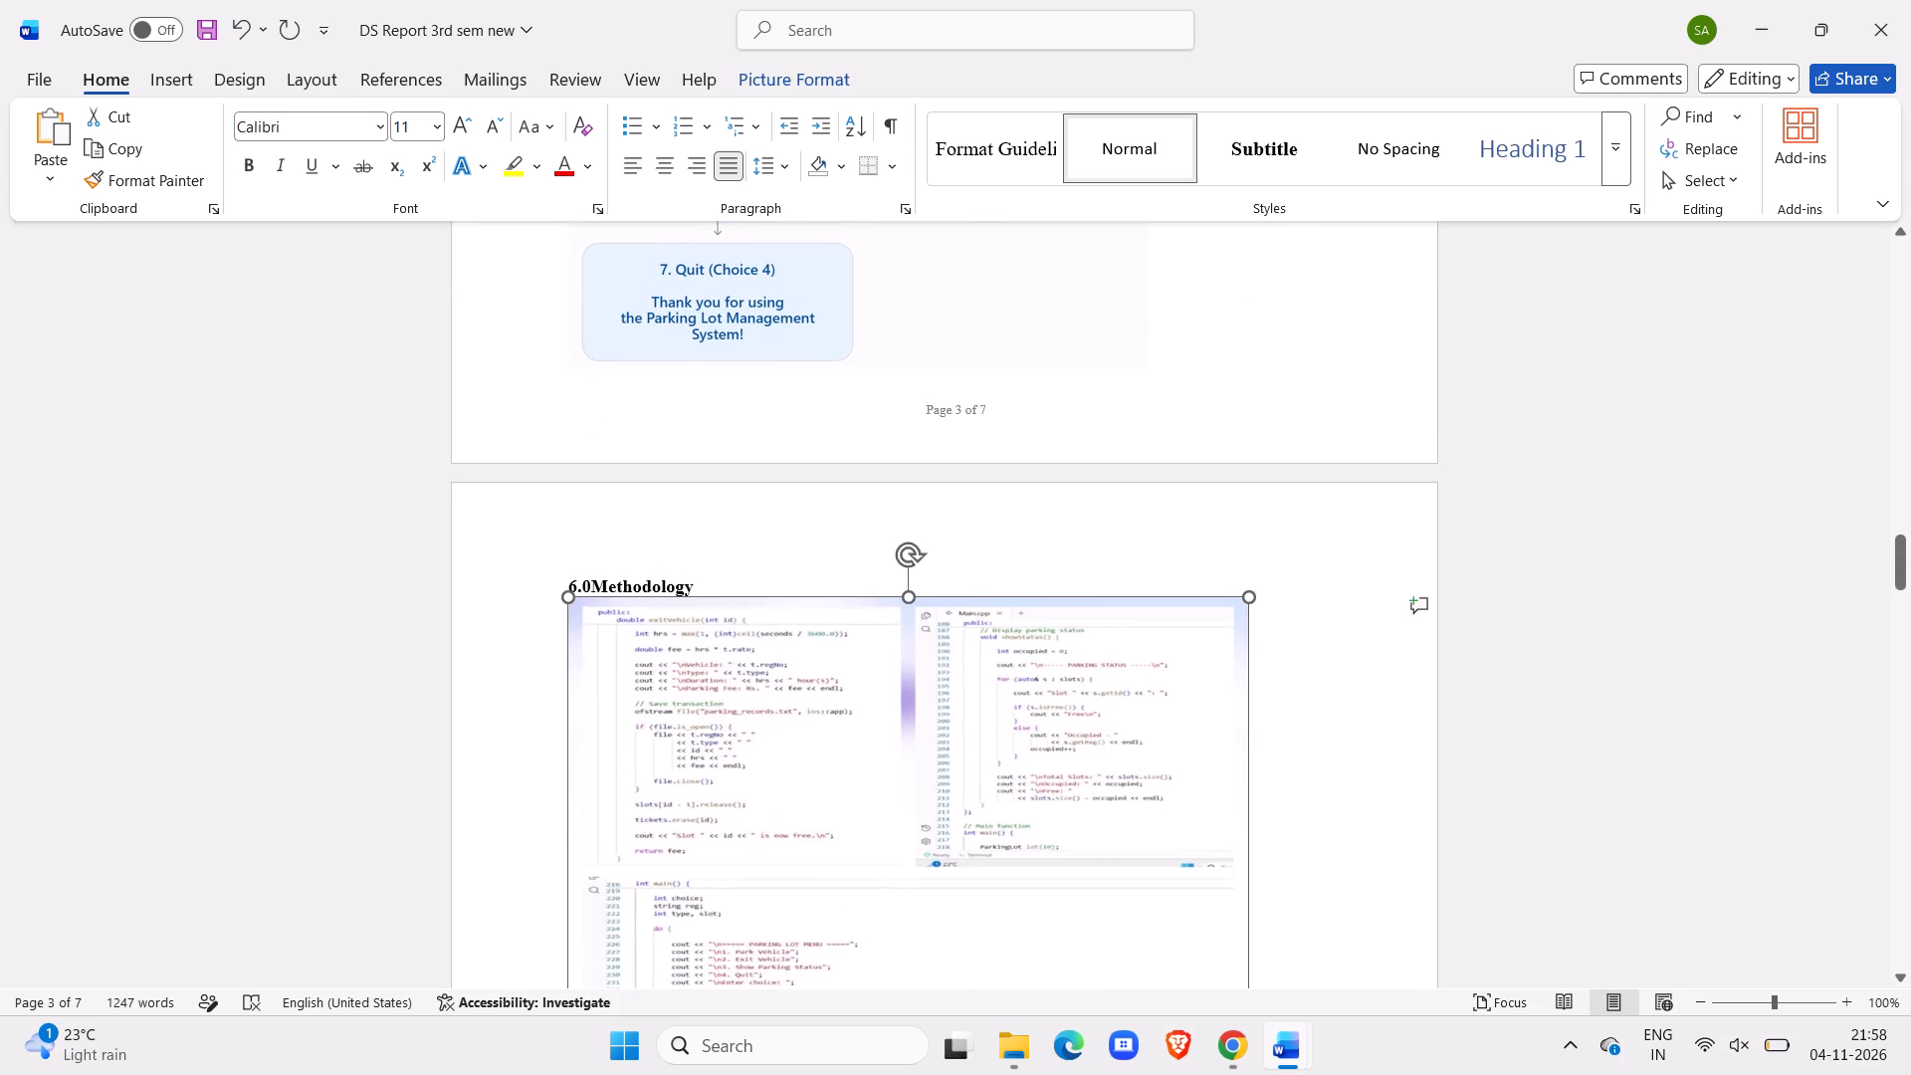
drag(913, 620, 912, 619)
scroll(941, 513, down, 2)
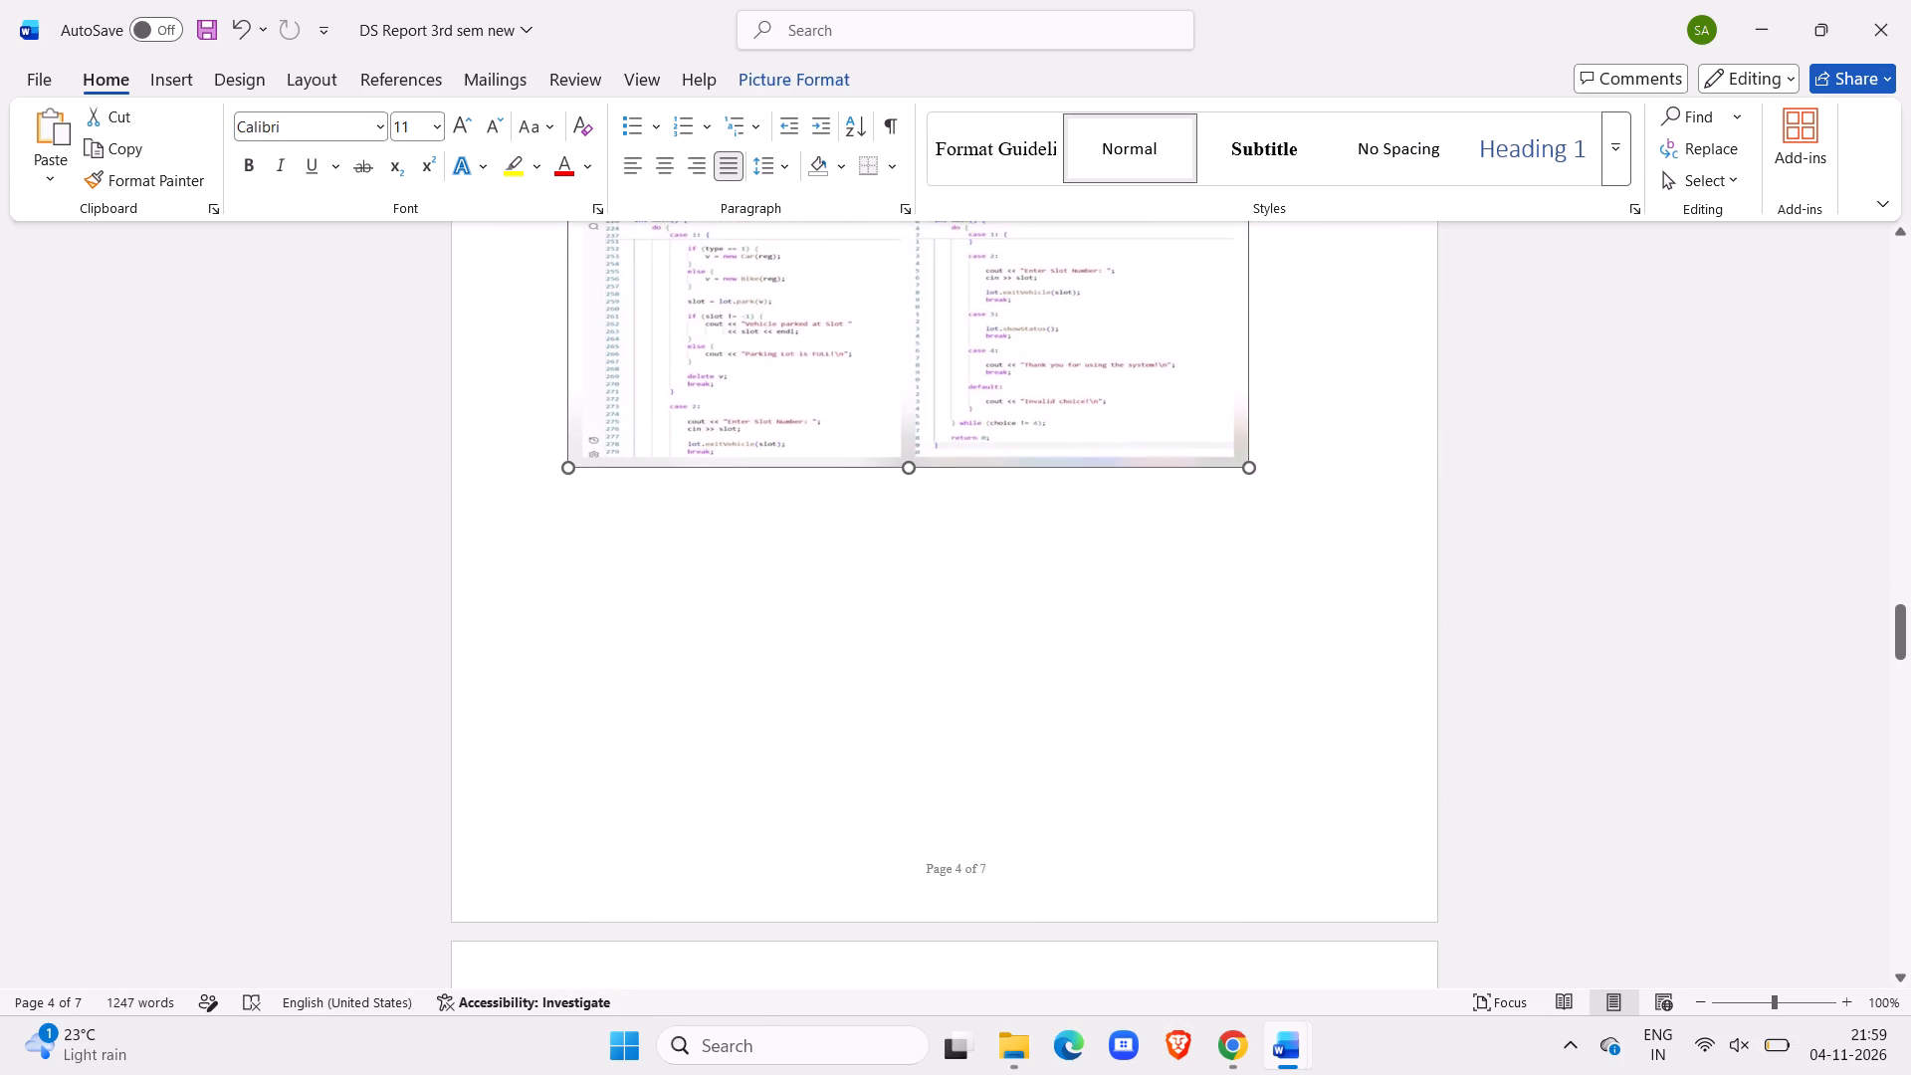
drag(913, 468, 935, 638)
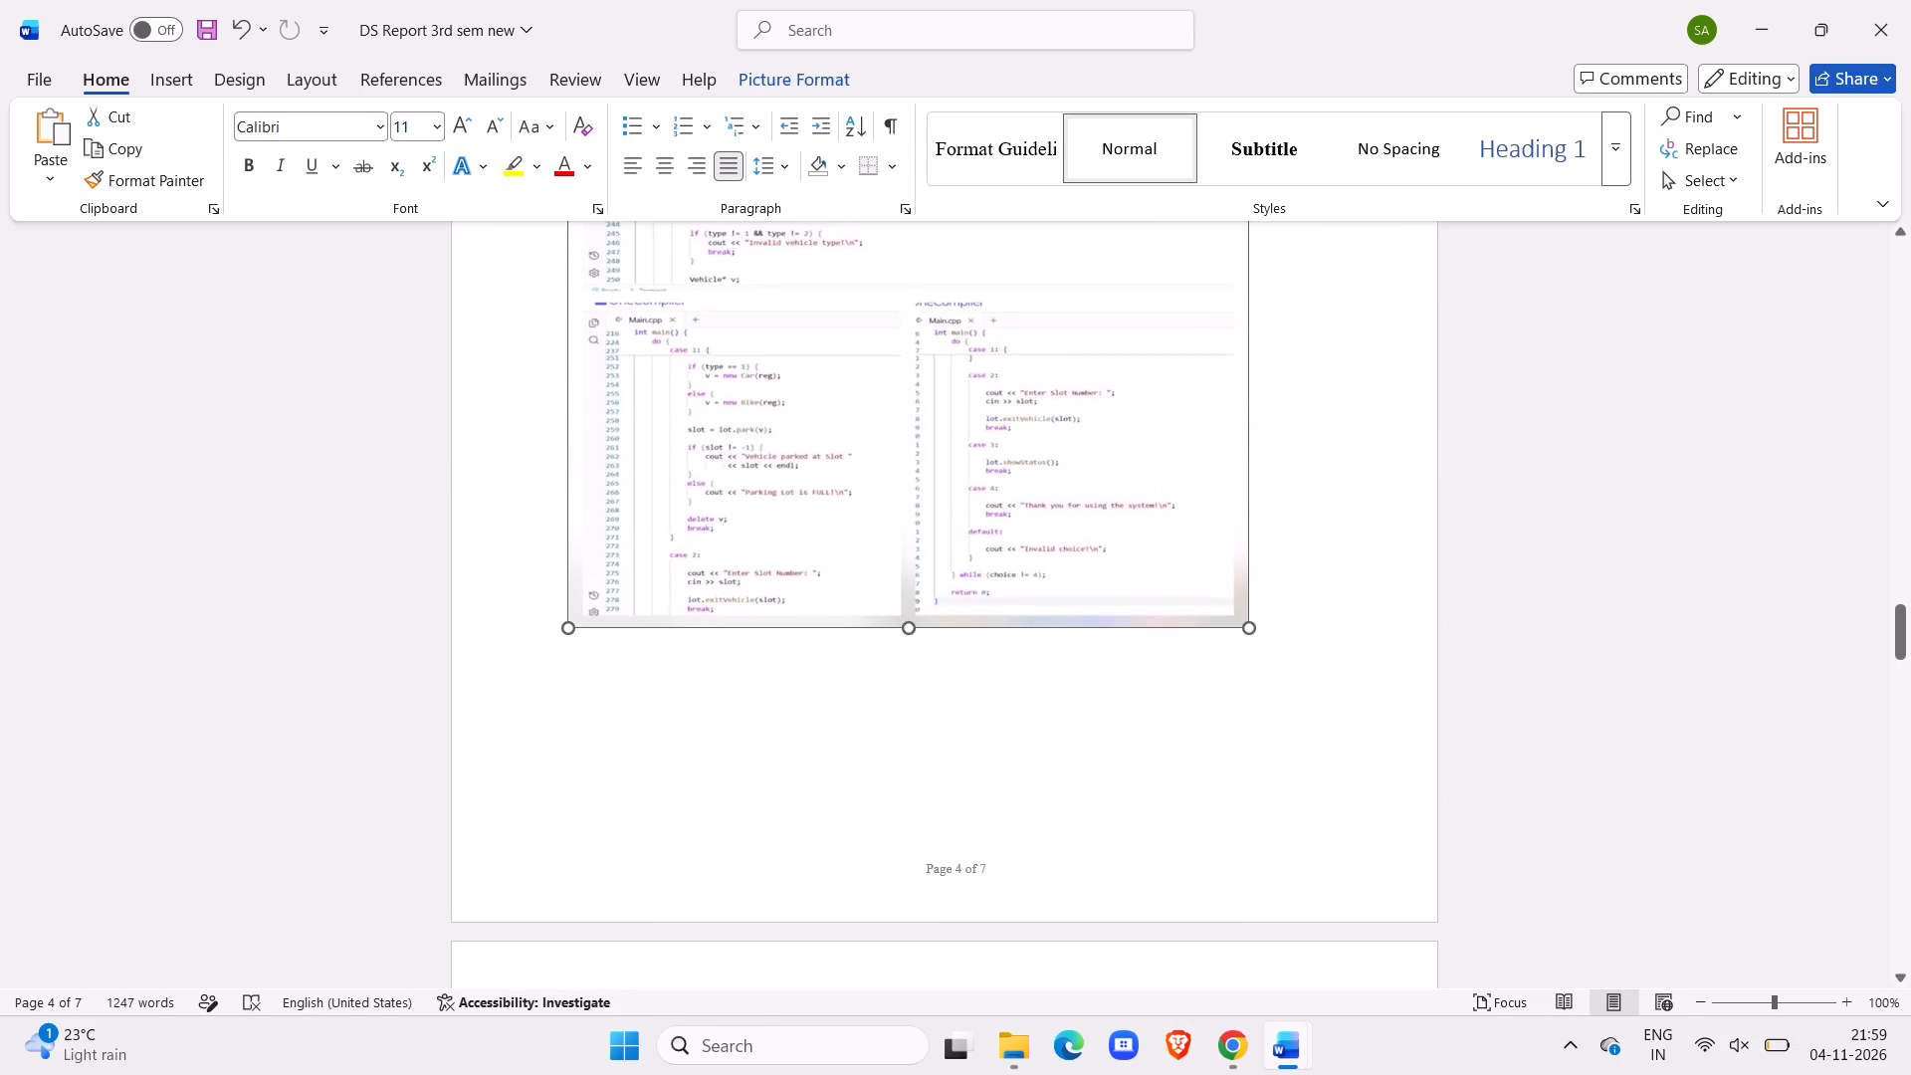
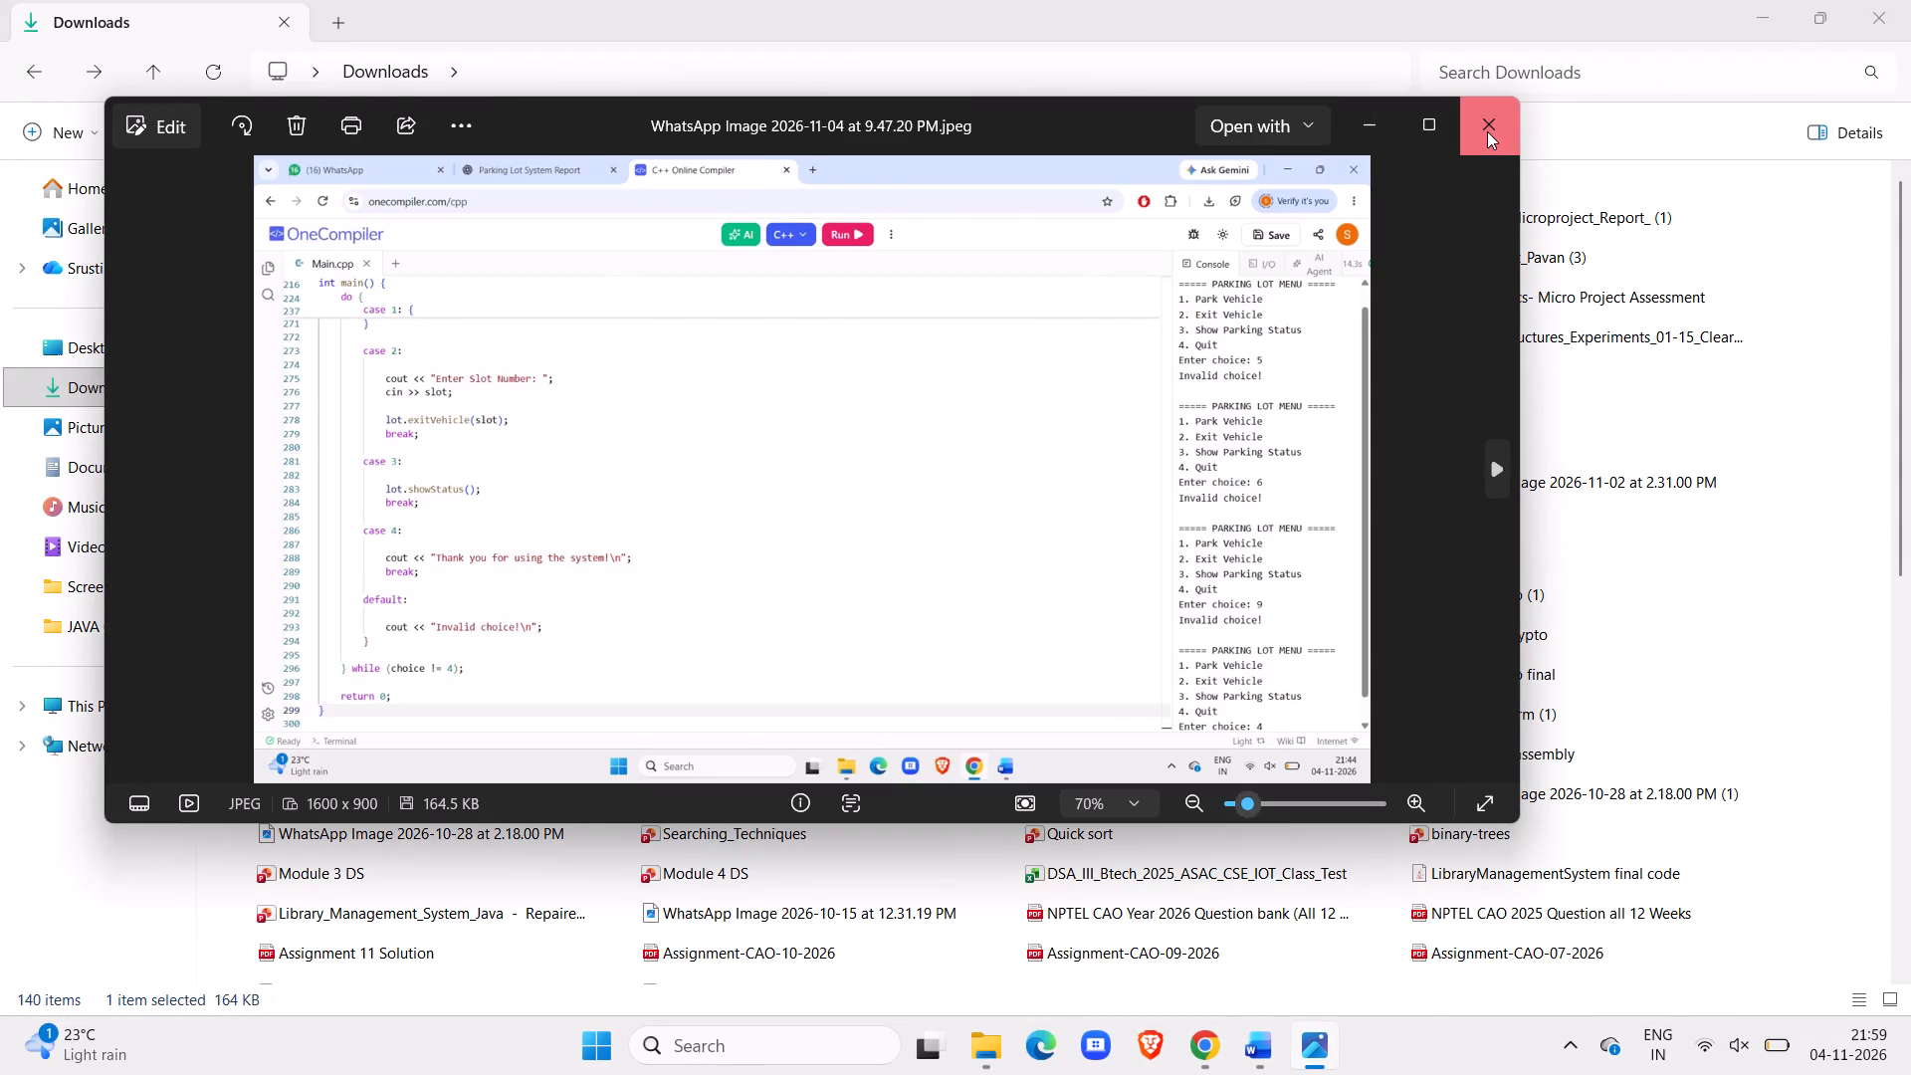
Copy the image file WhatsApp Image 2026-11-04 at 9.47.20 PM from Downloads and switch back to DS Report 3rd sem new in Word.
click(583, 259)
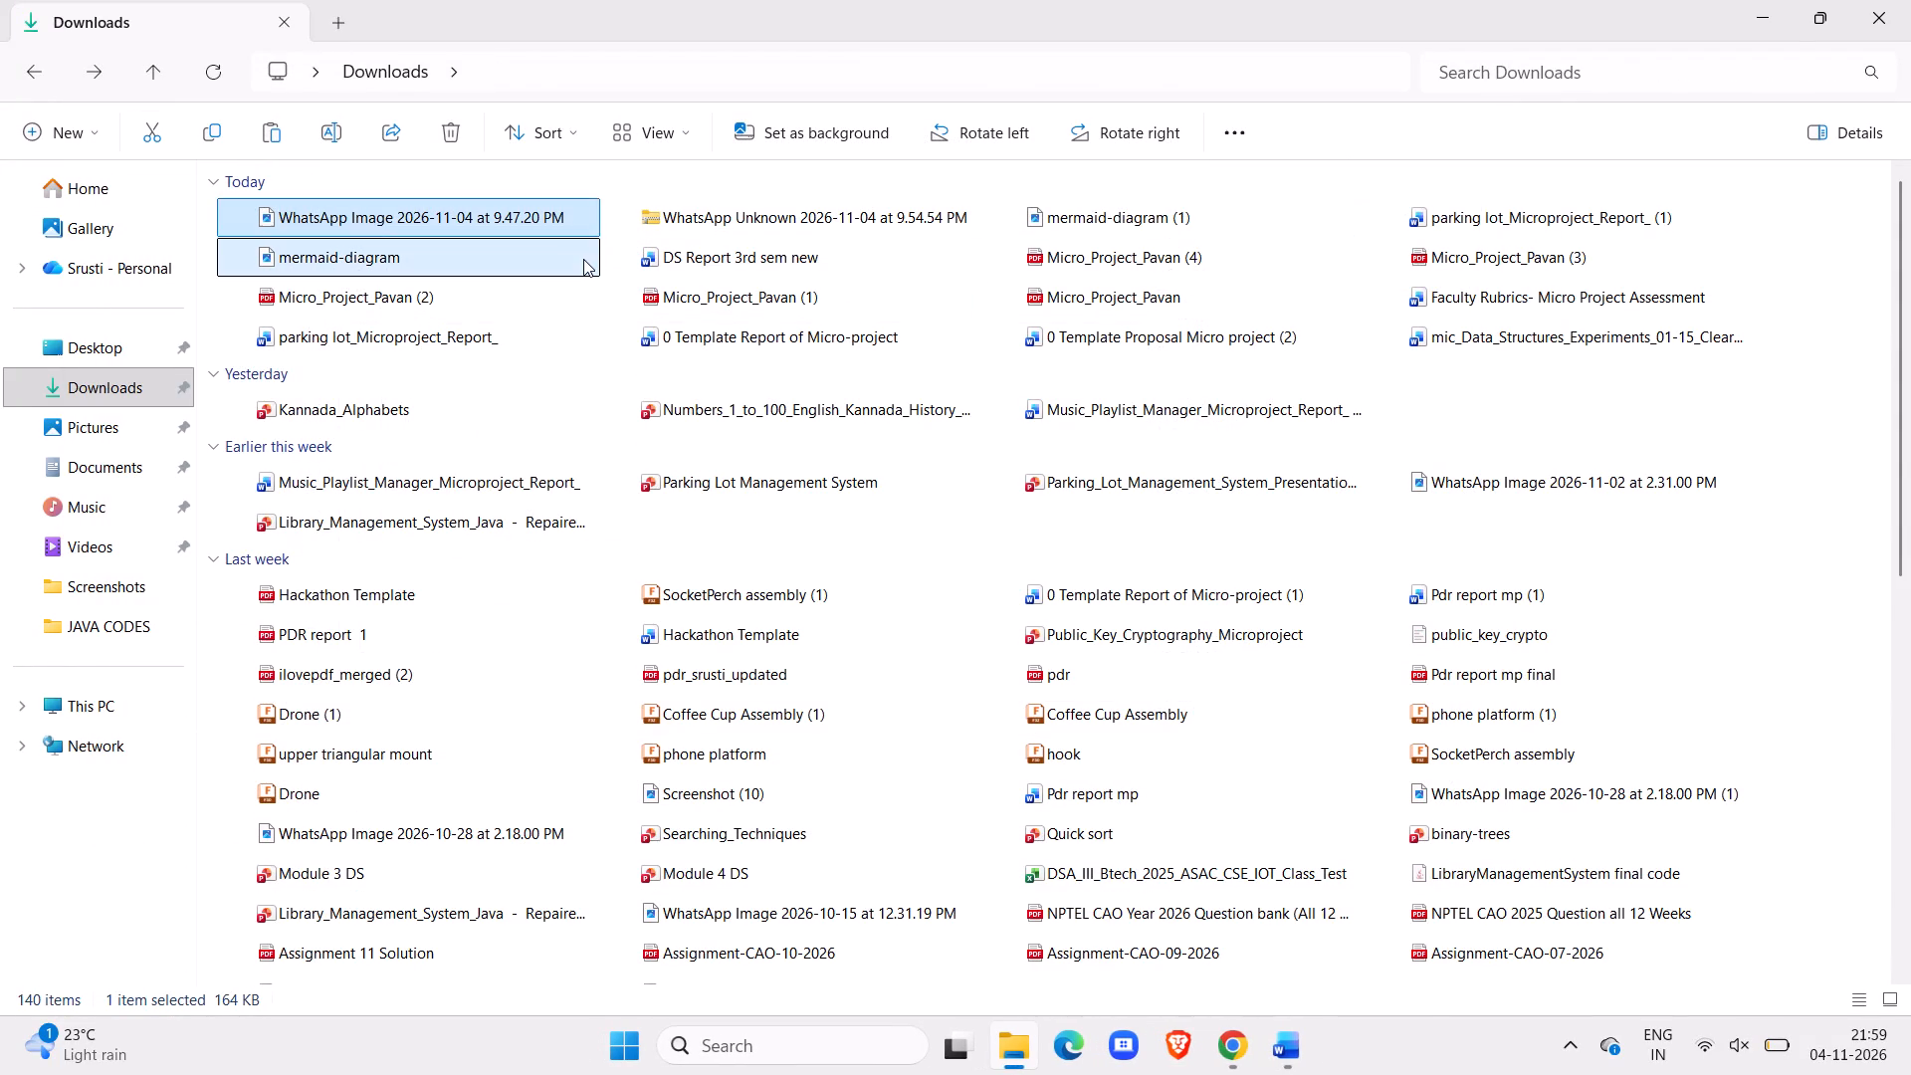
right_click(531, 208)
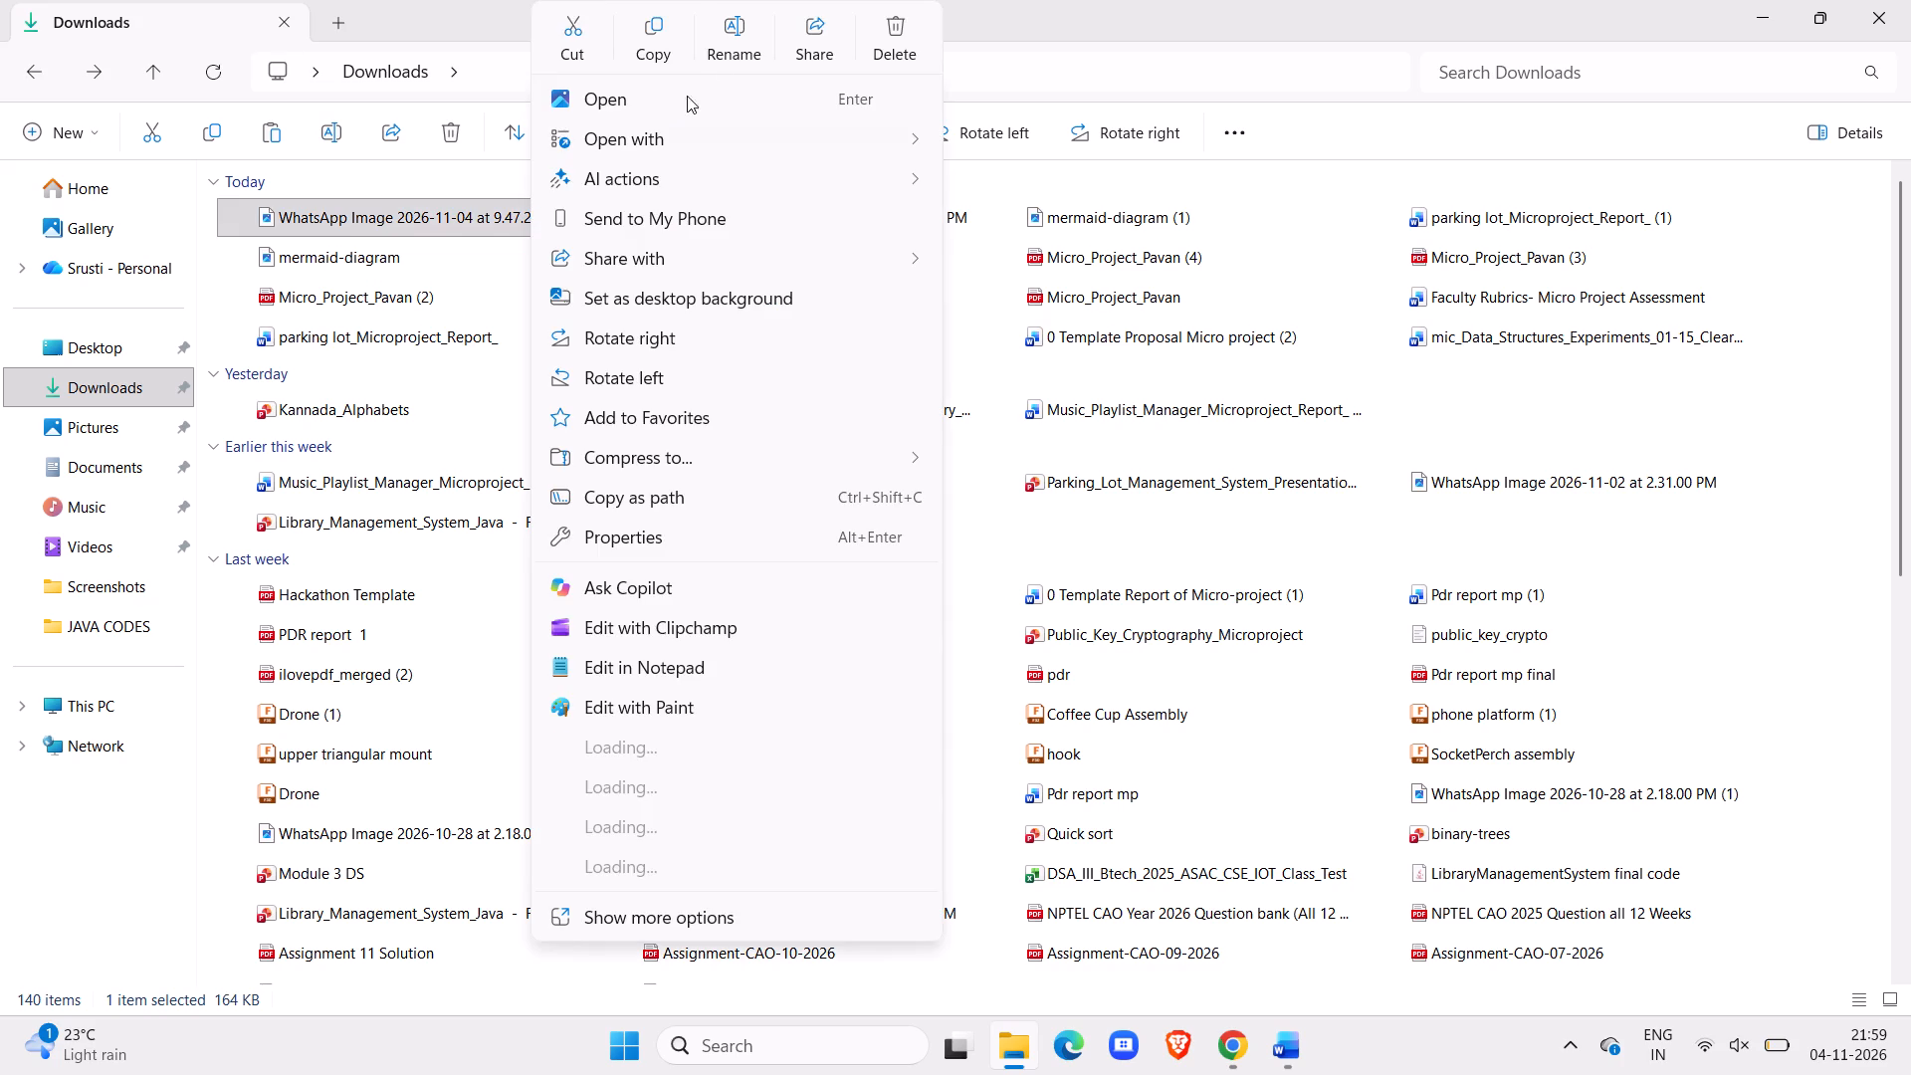
click(646, 42)
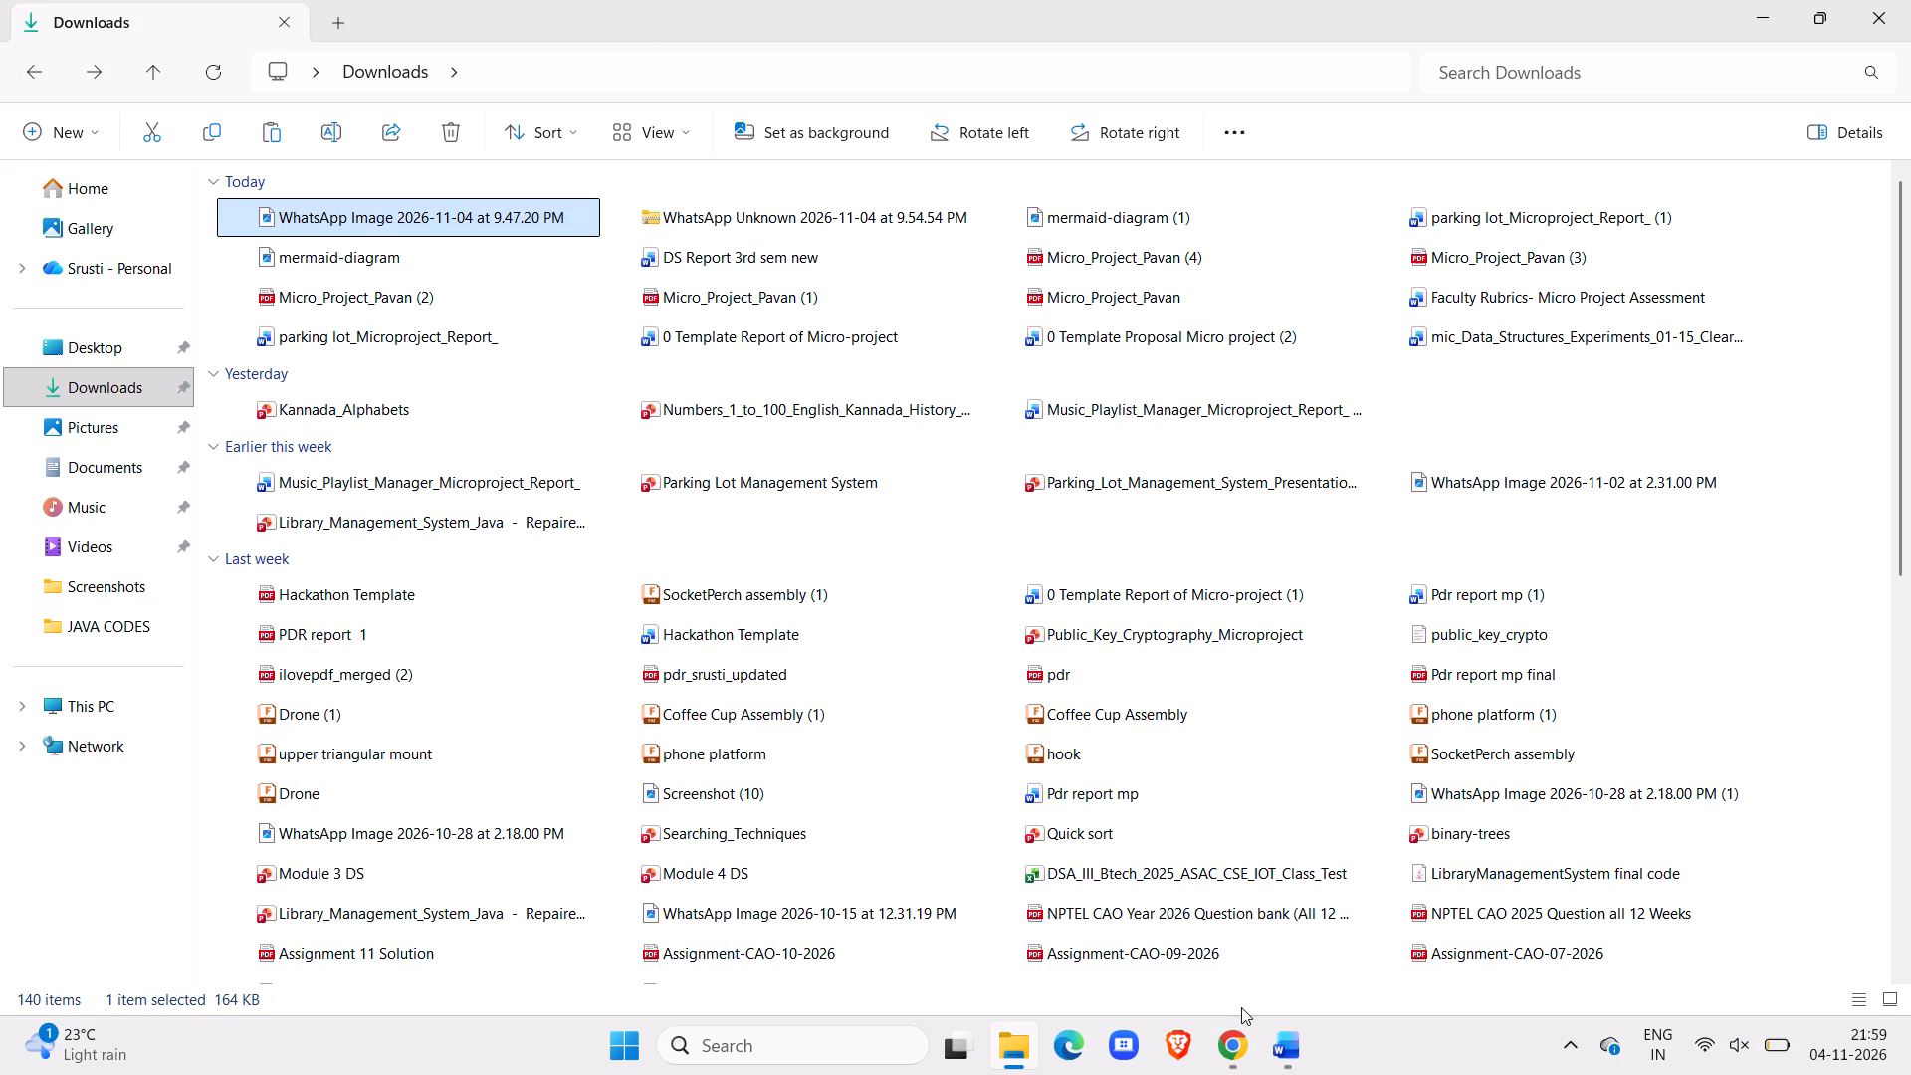
click(1279, 914)
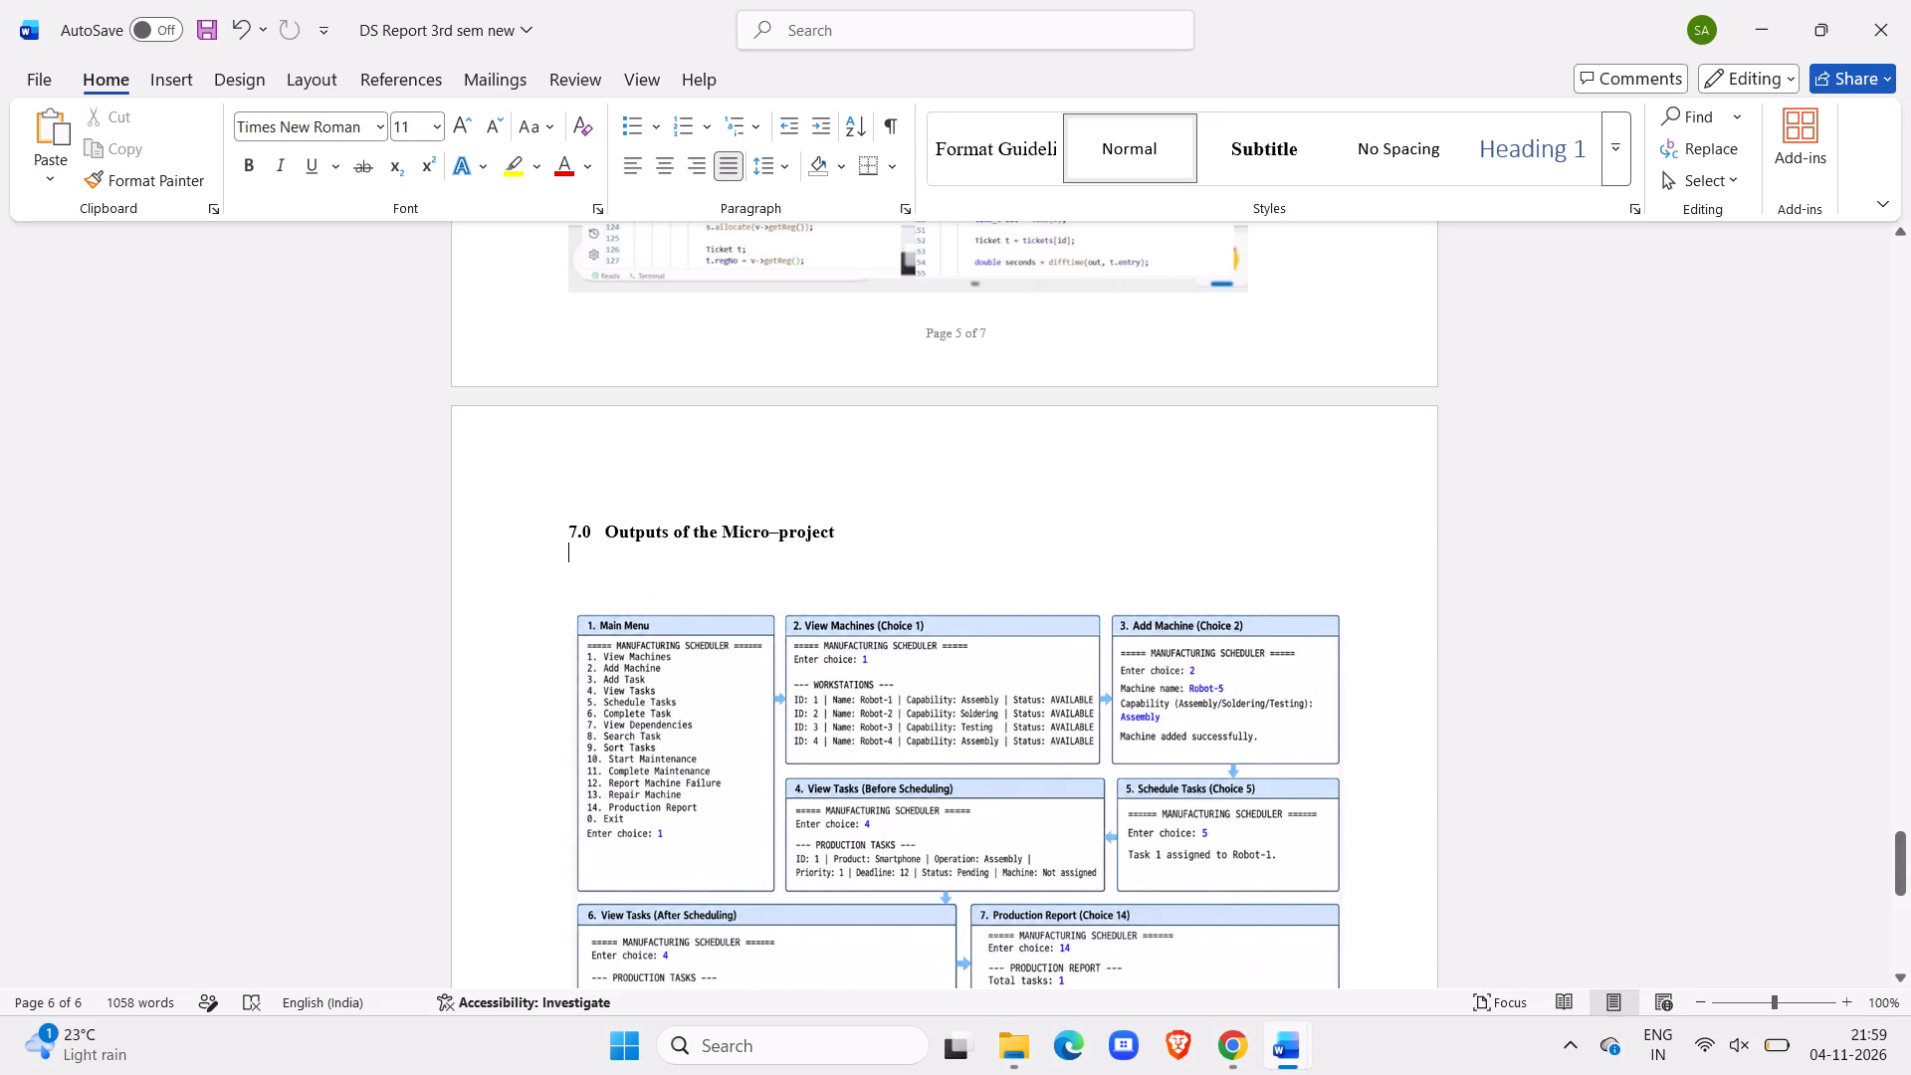
Delete the old Manufacturing Scheduler output image under the 7.0 Outputs of the Micro-project heading.
drag(577, 616, 666, 648)
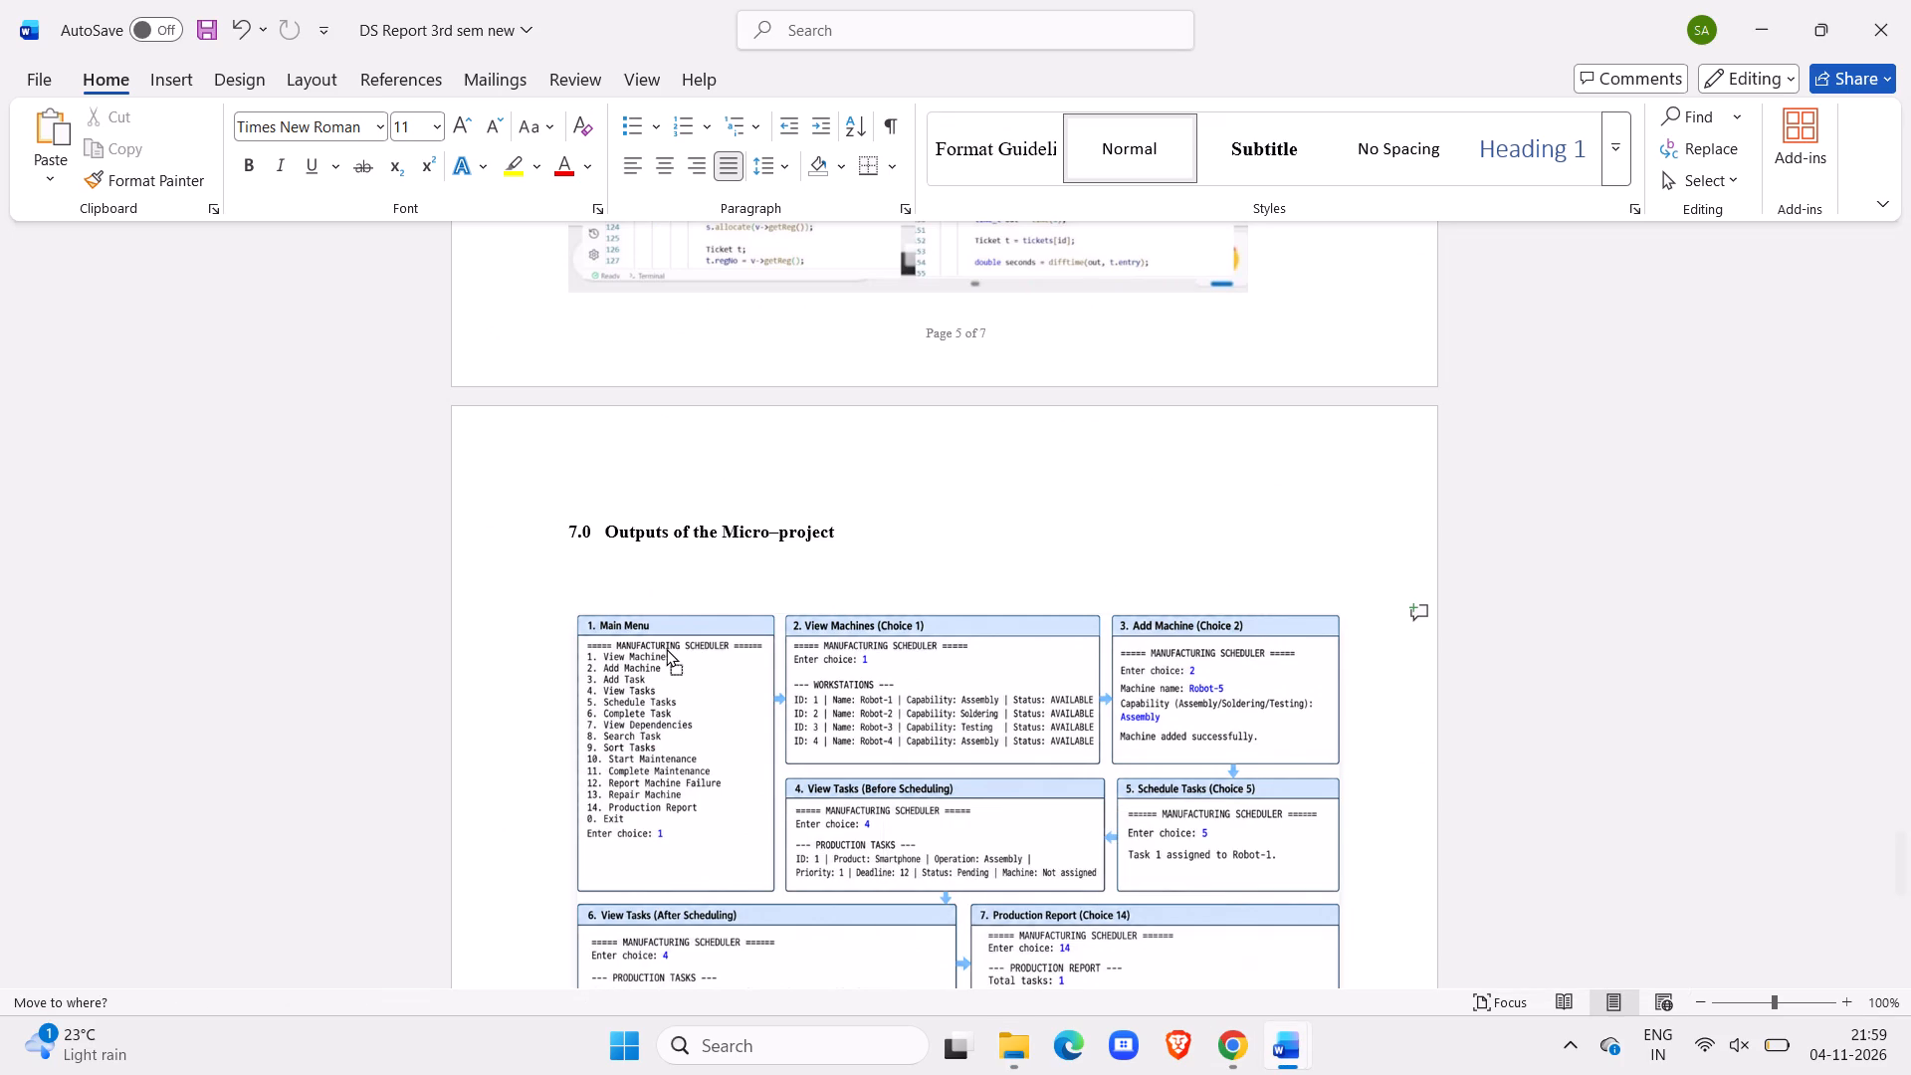
drag(666, 648, 665, 648)
click(665, 648)
scroll(1159, 758, down, 1)
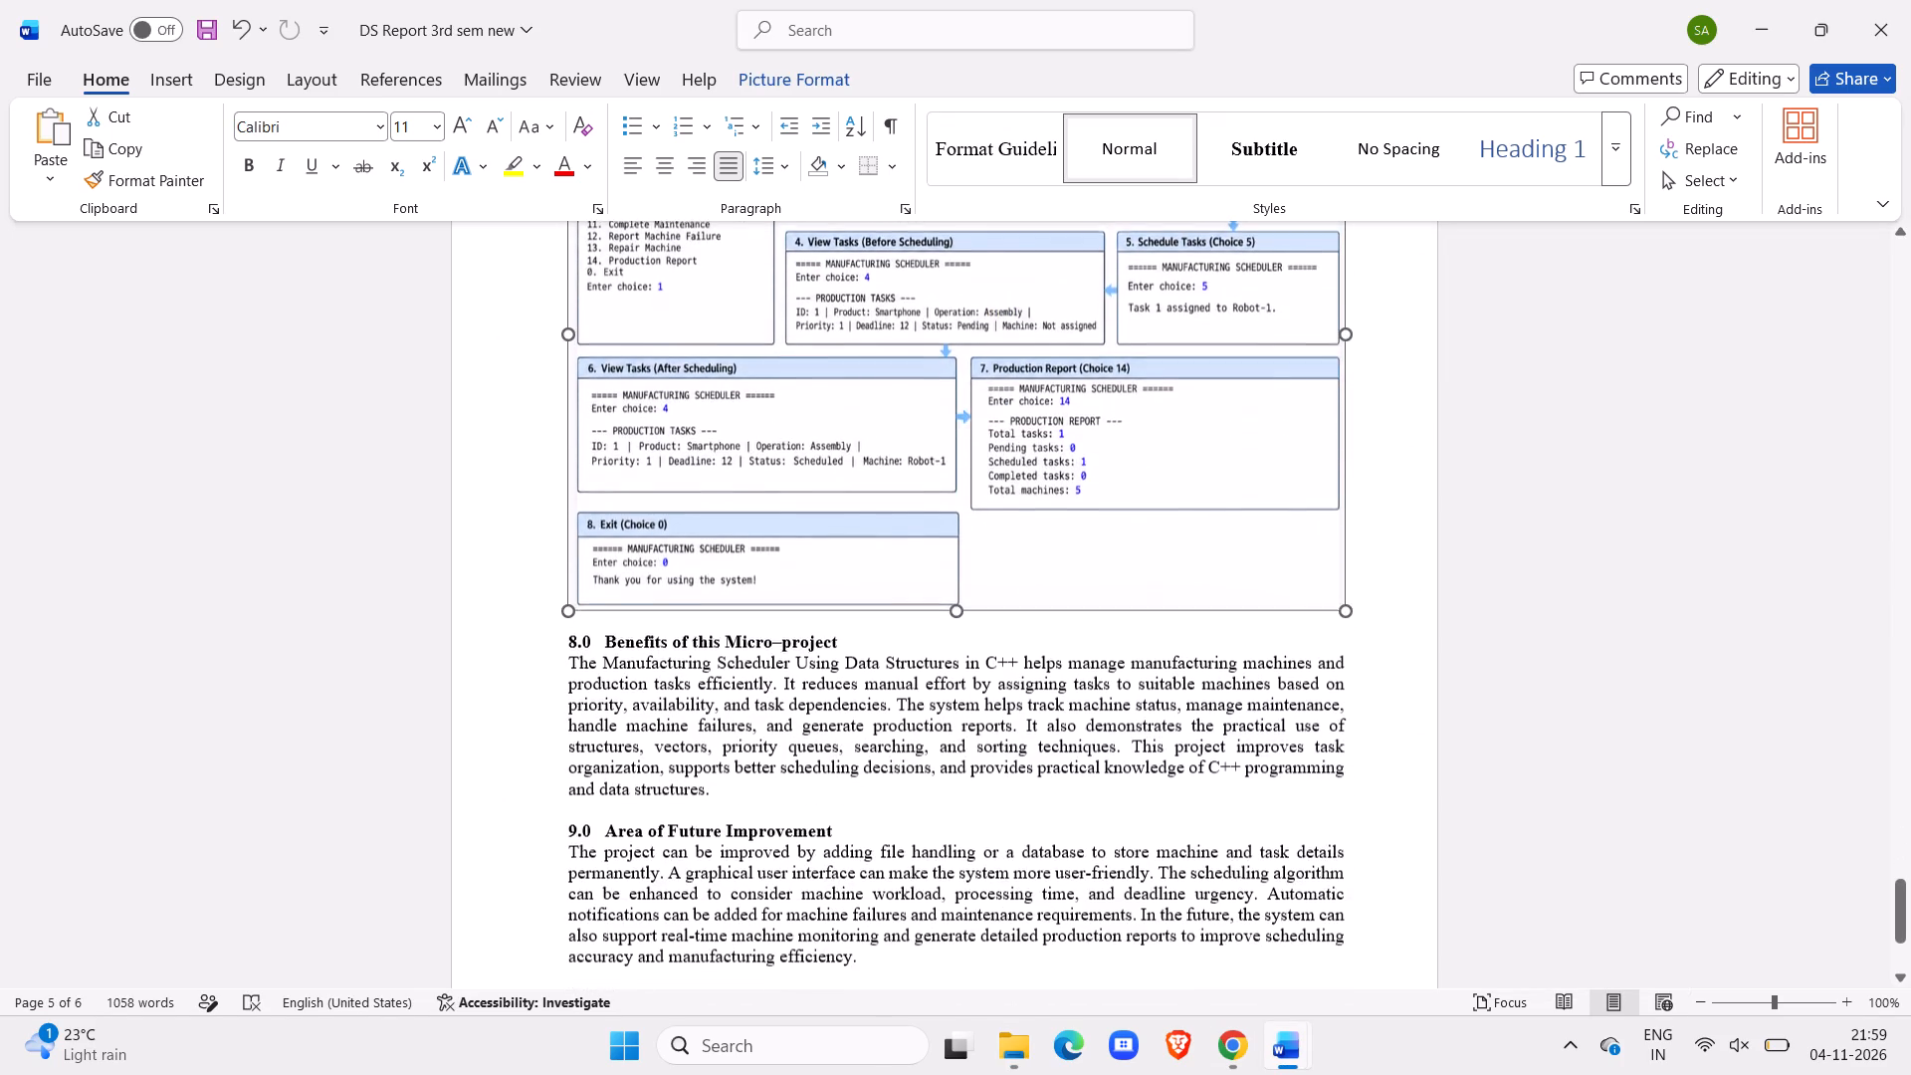
scroll(1159, 758, down, 1)
key(BackSpace)
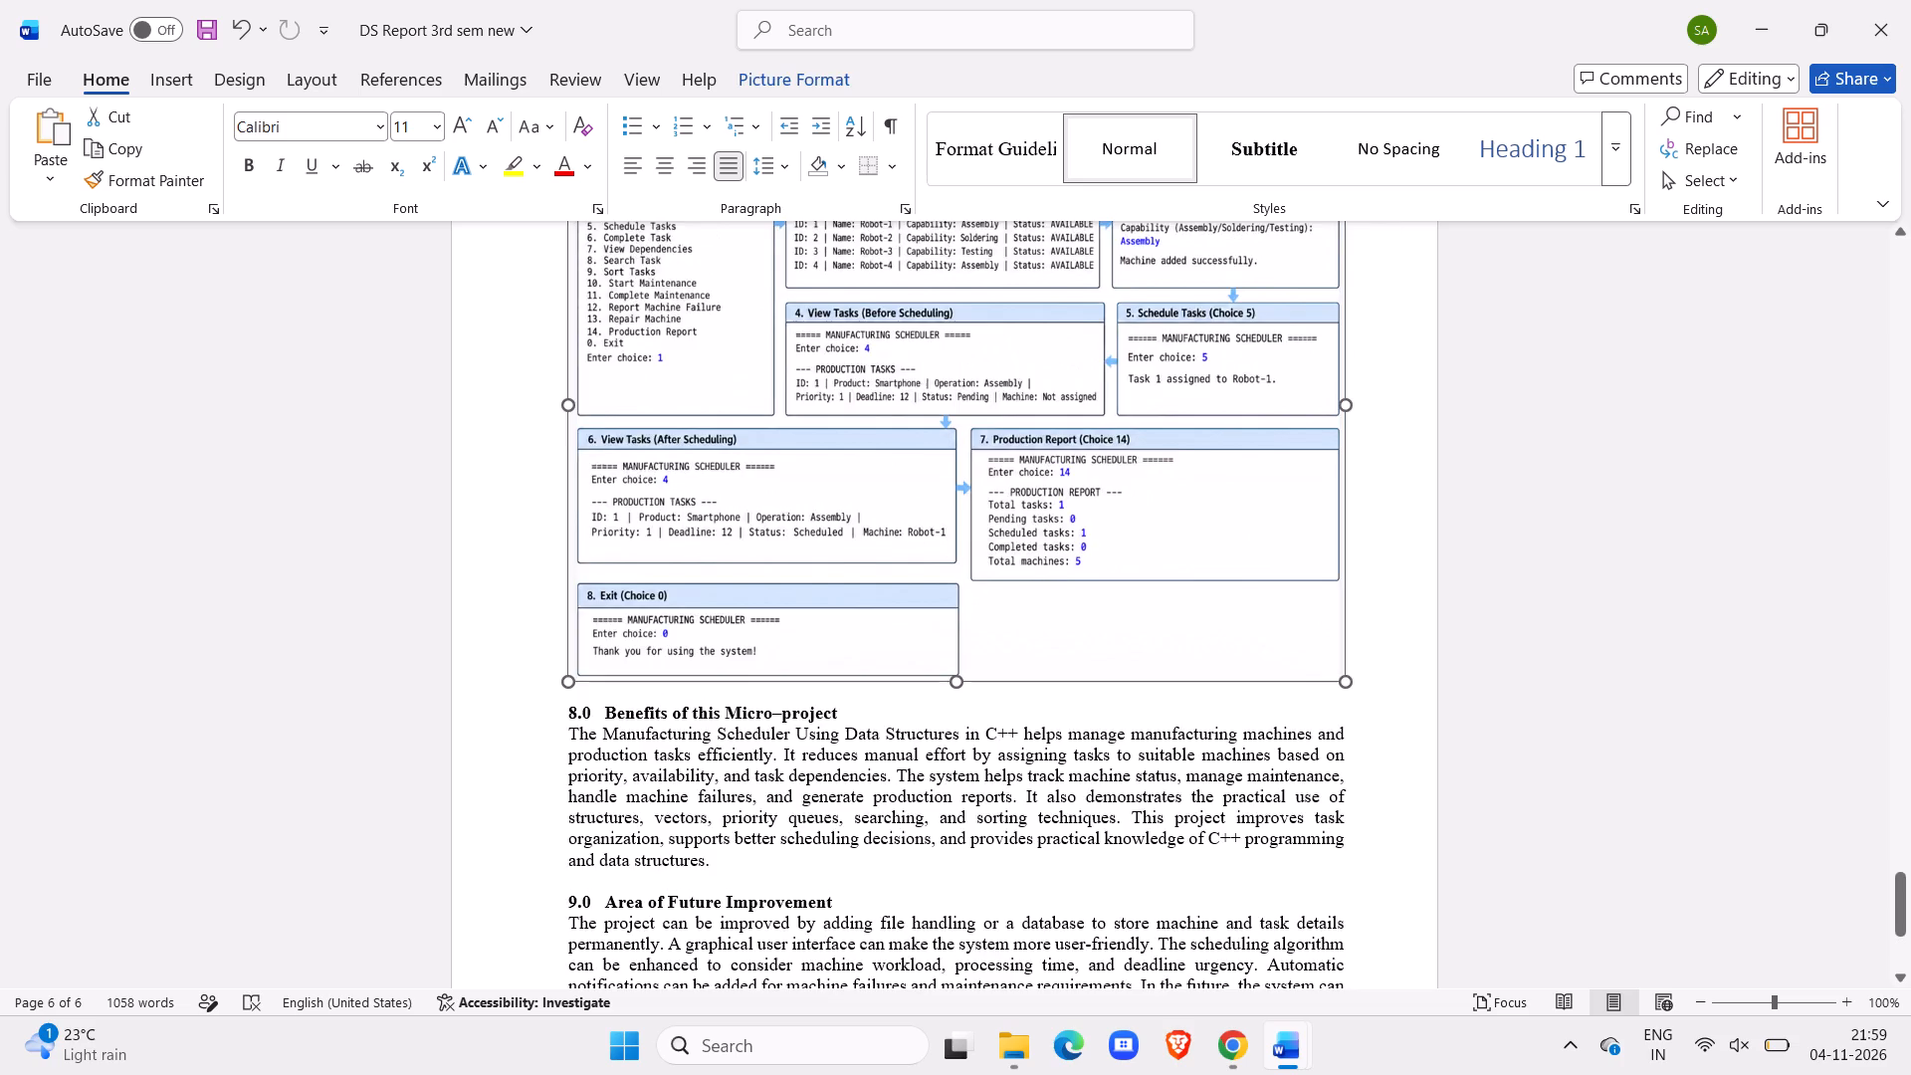
Paste the copied OneCompiler screenshot of the parking lot menu output directly below the 7.0 Outputs of the Micro-project heading.
scroll(848, 606, up, 2)
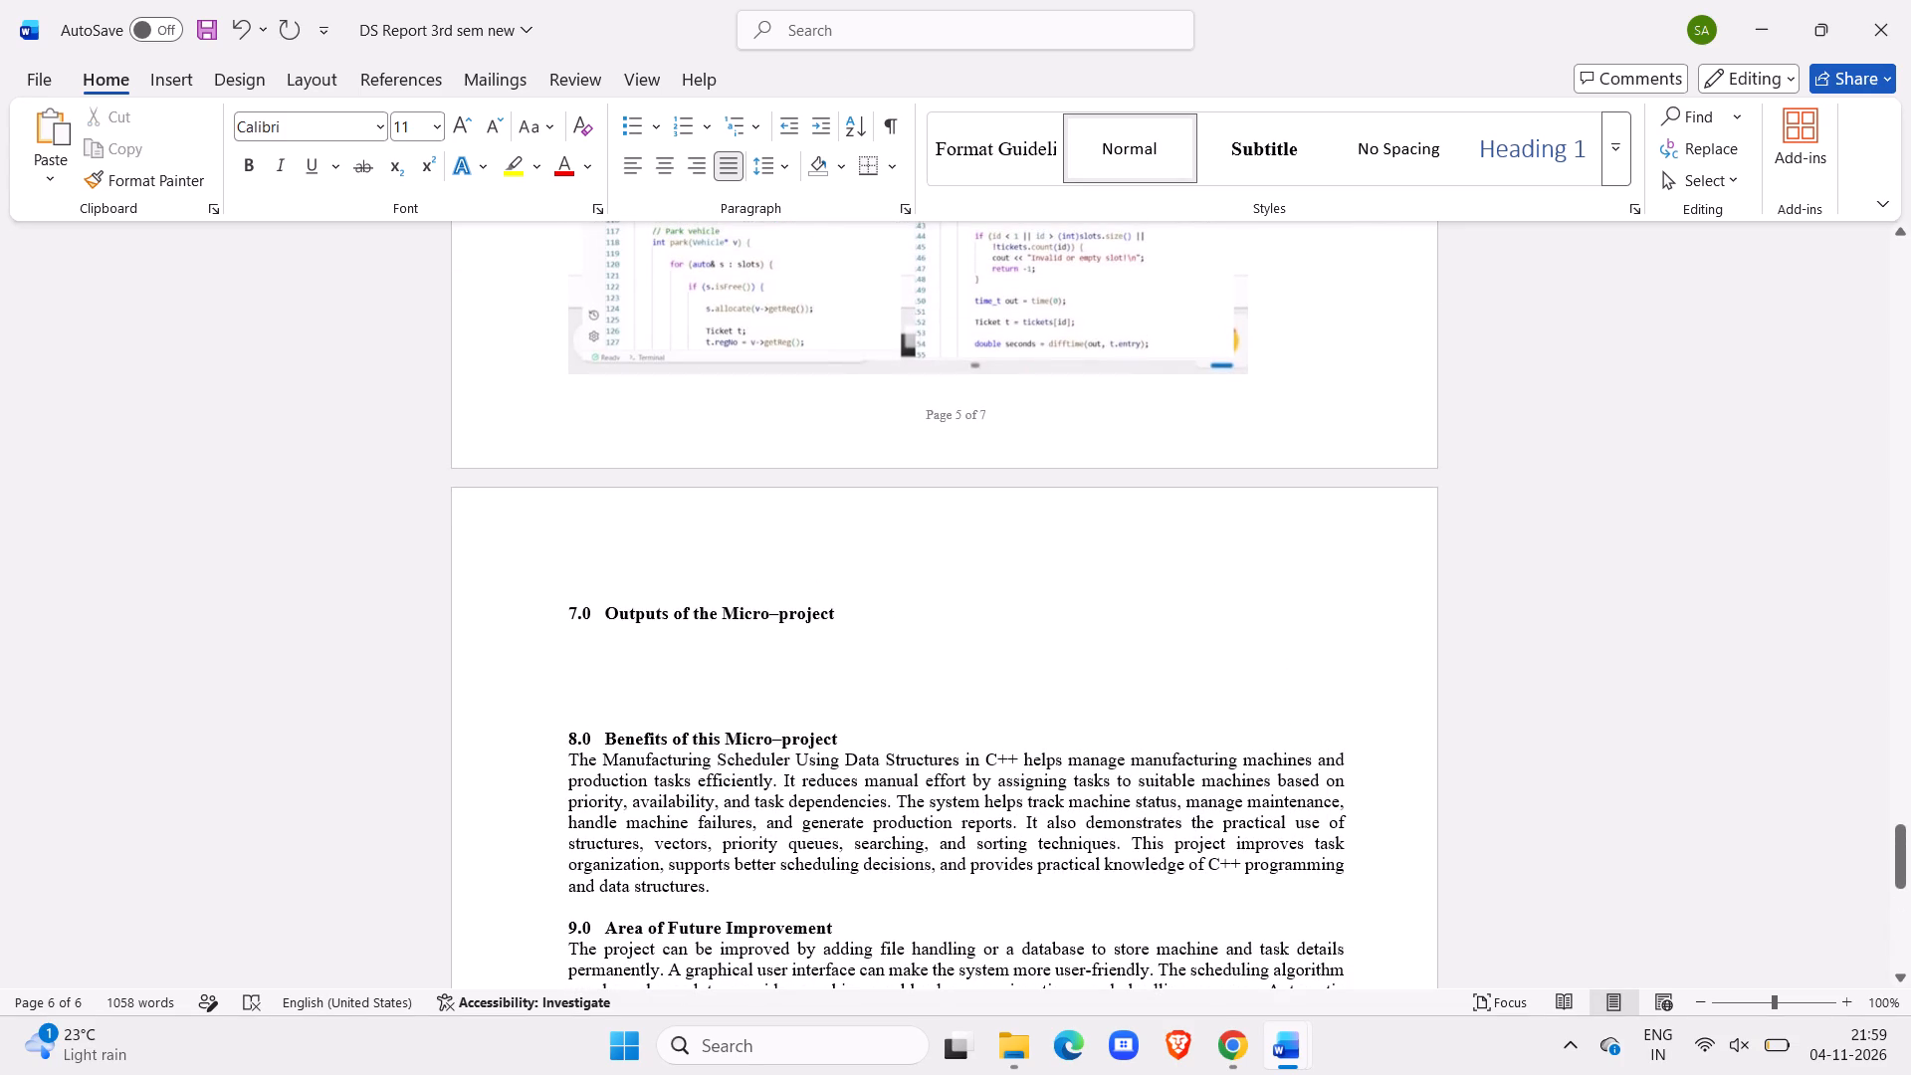
click(732, 638)
key(ctrl+v)
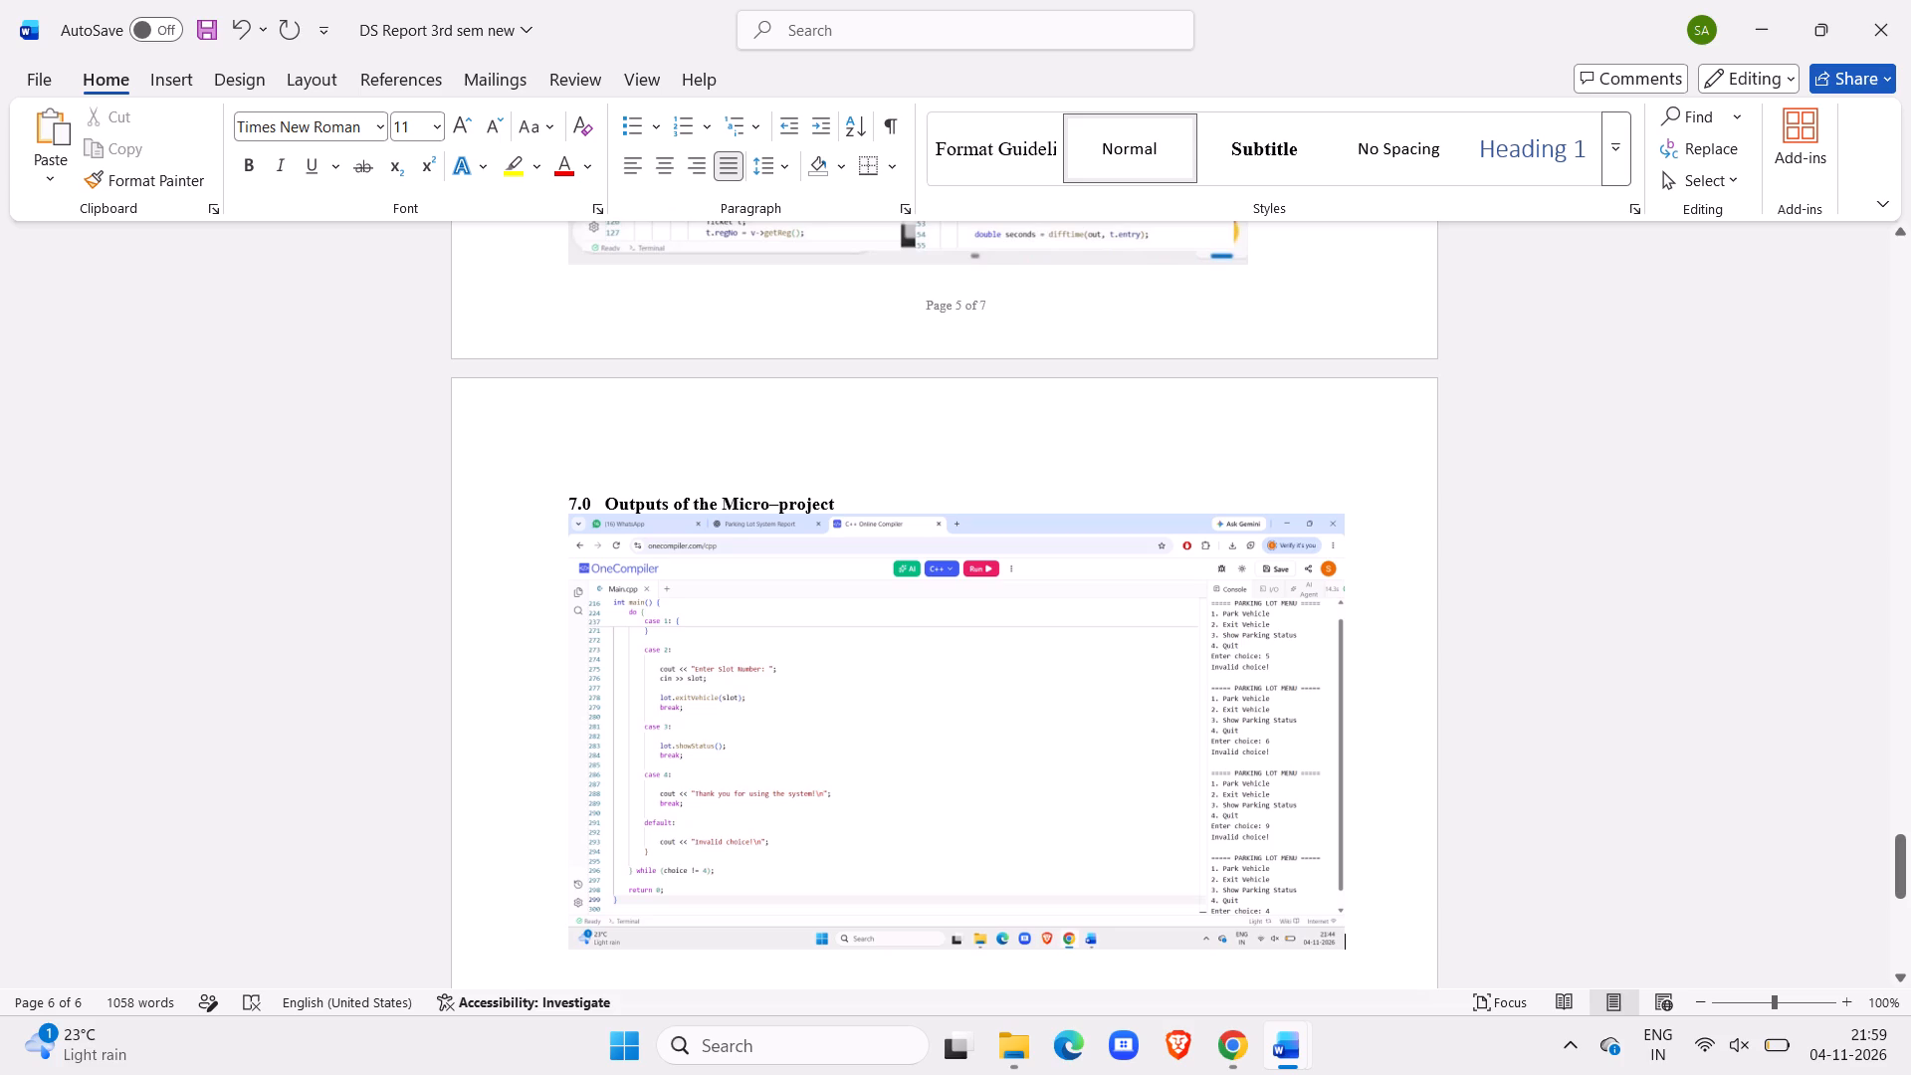
Select the pasted OneCompiler screenshot under the 7.0 heading.
click(1292, 581)
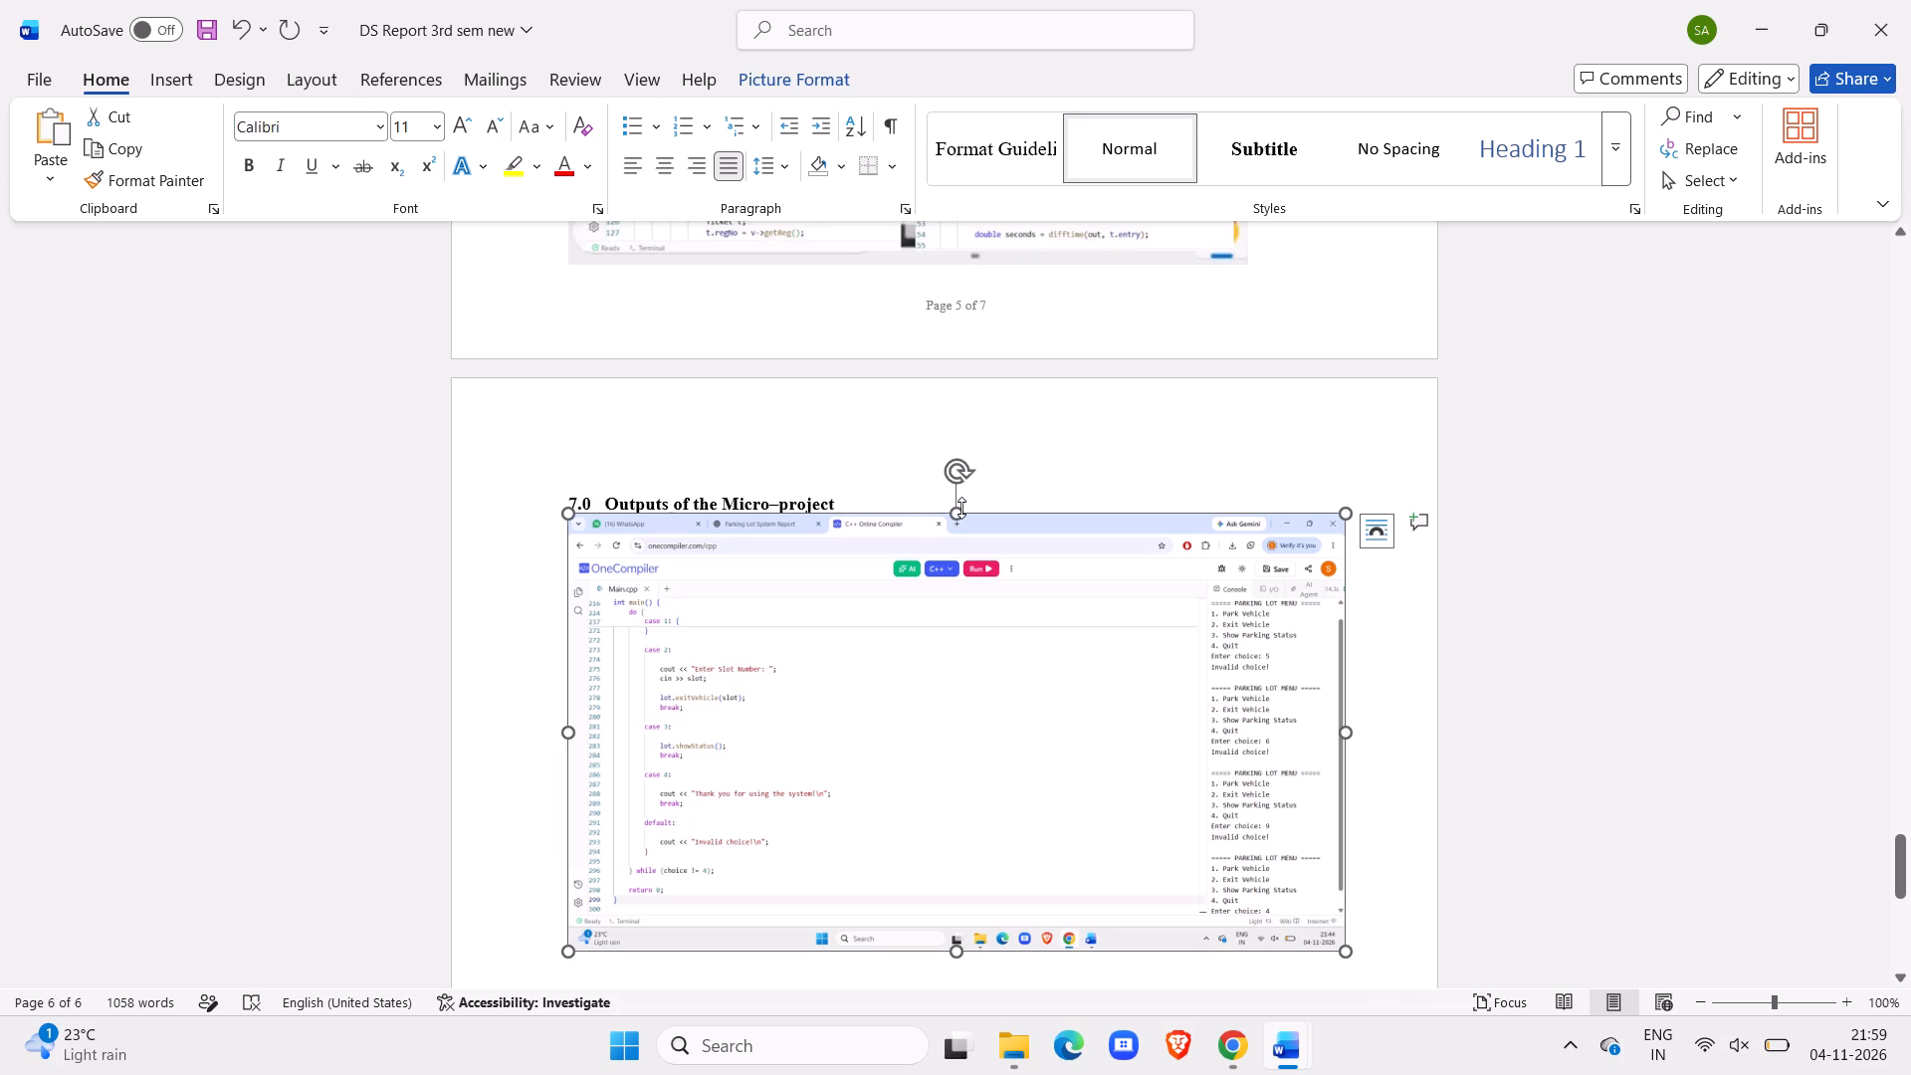
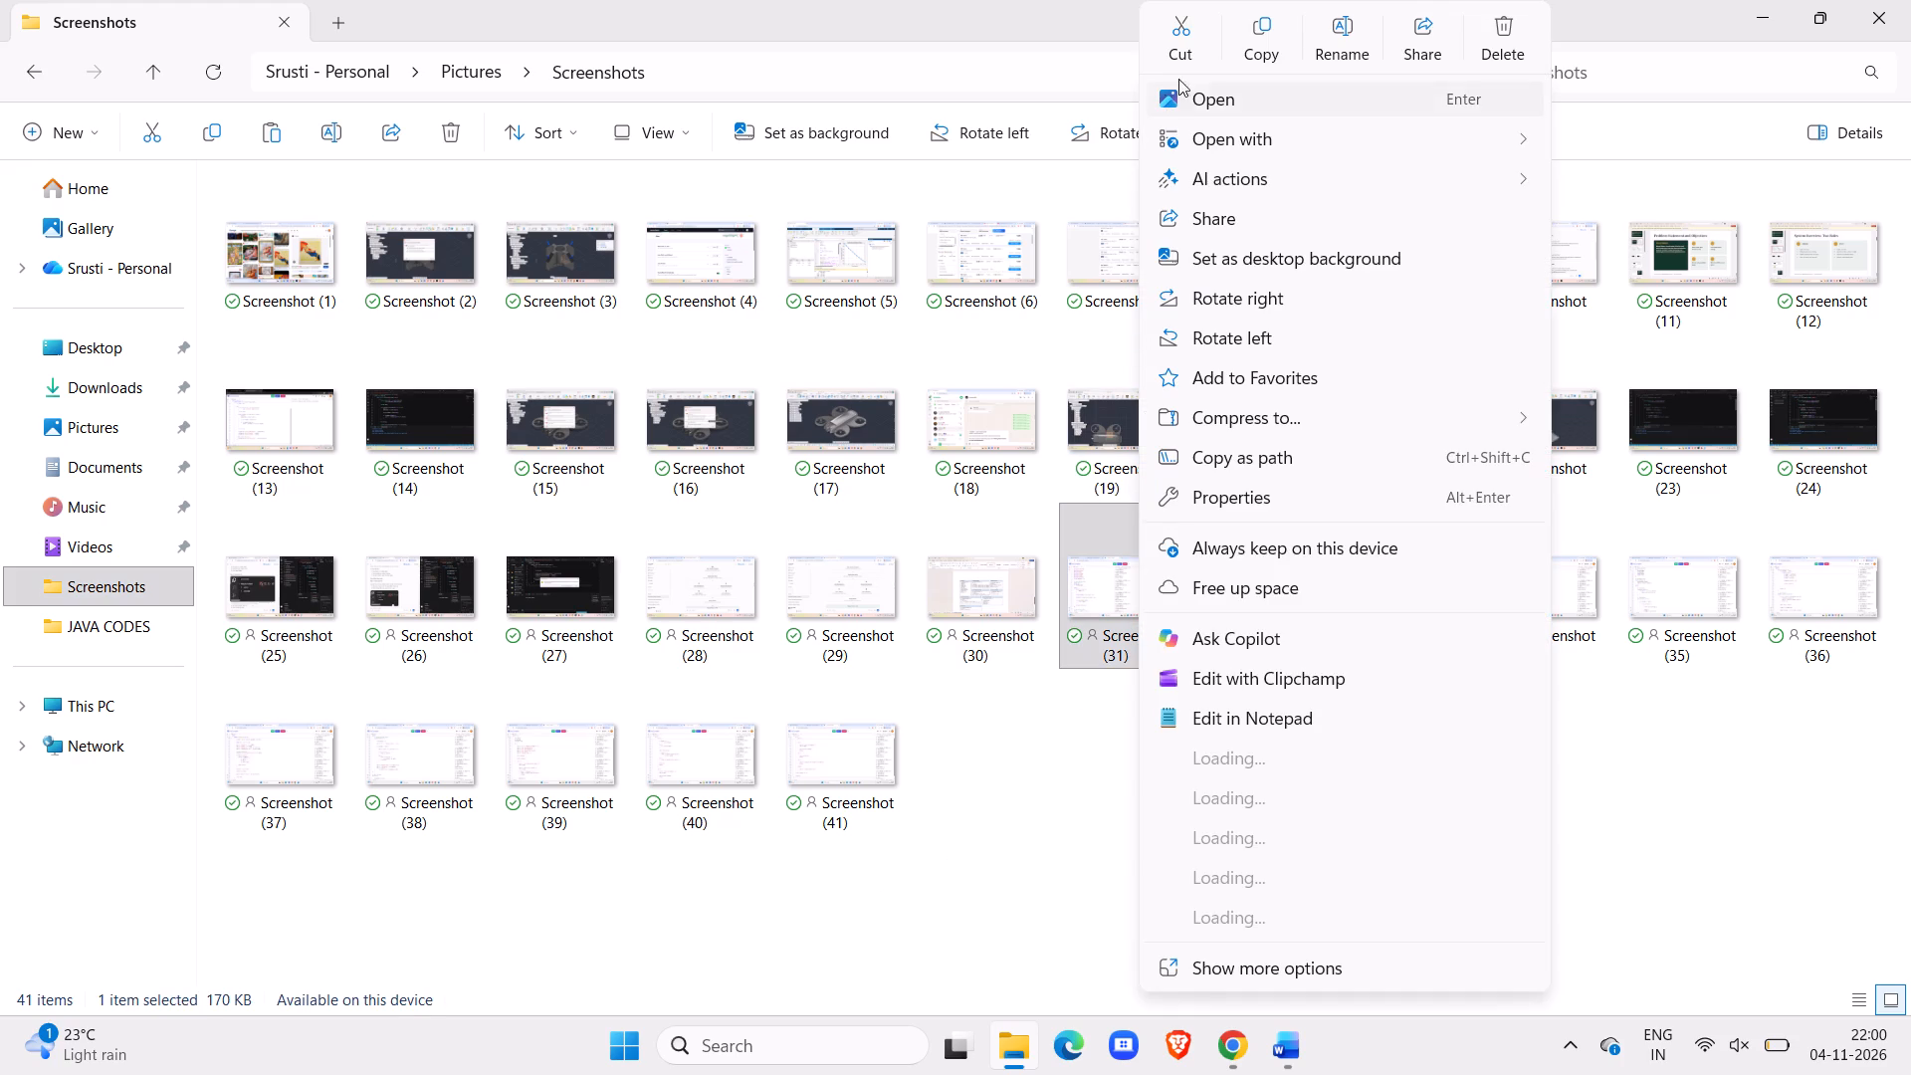
Copy Screenshot (31) from the Screenshots folder and paste it into the DS Report under the 7.0 Outputs of the Micro-project heading.
click(1272, 20)
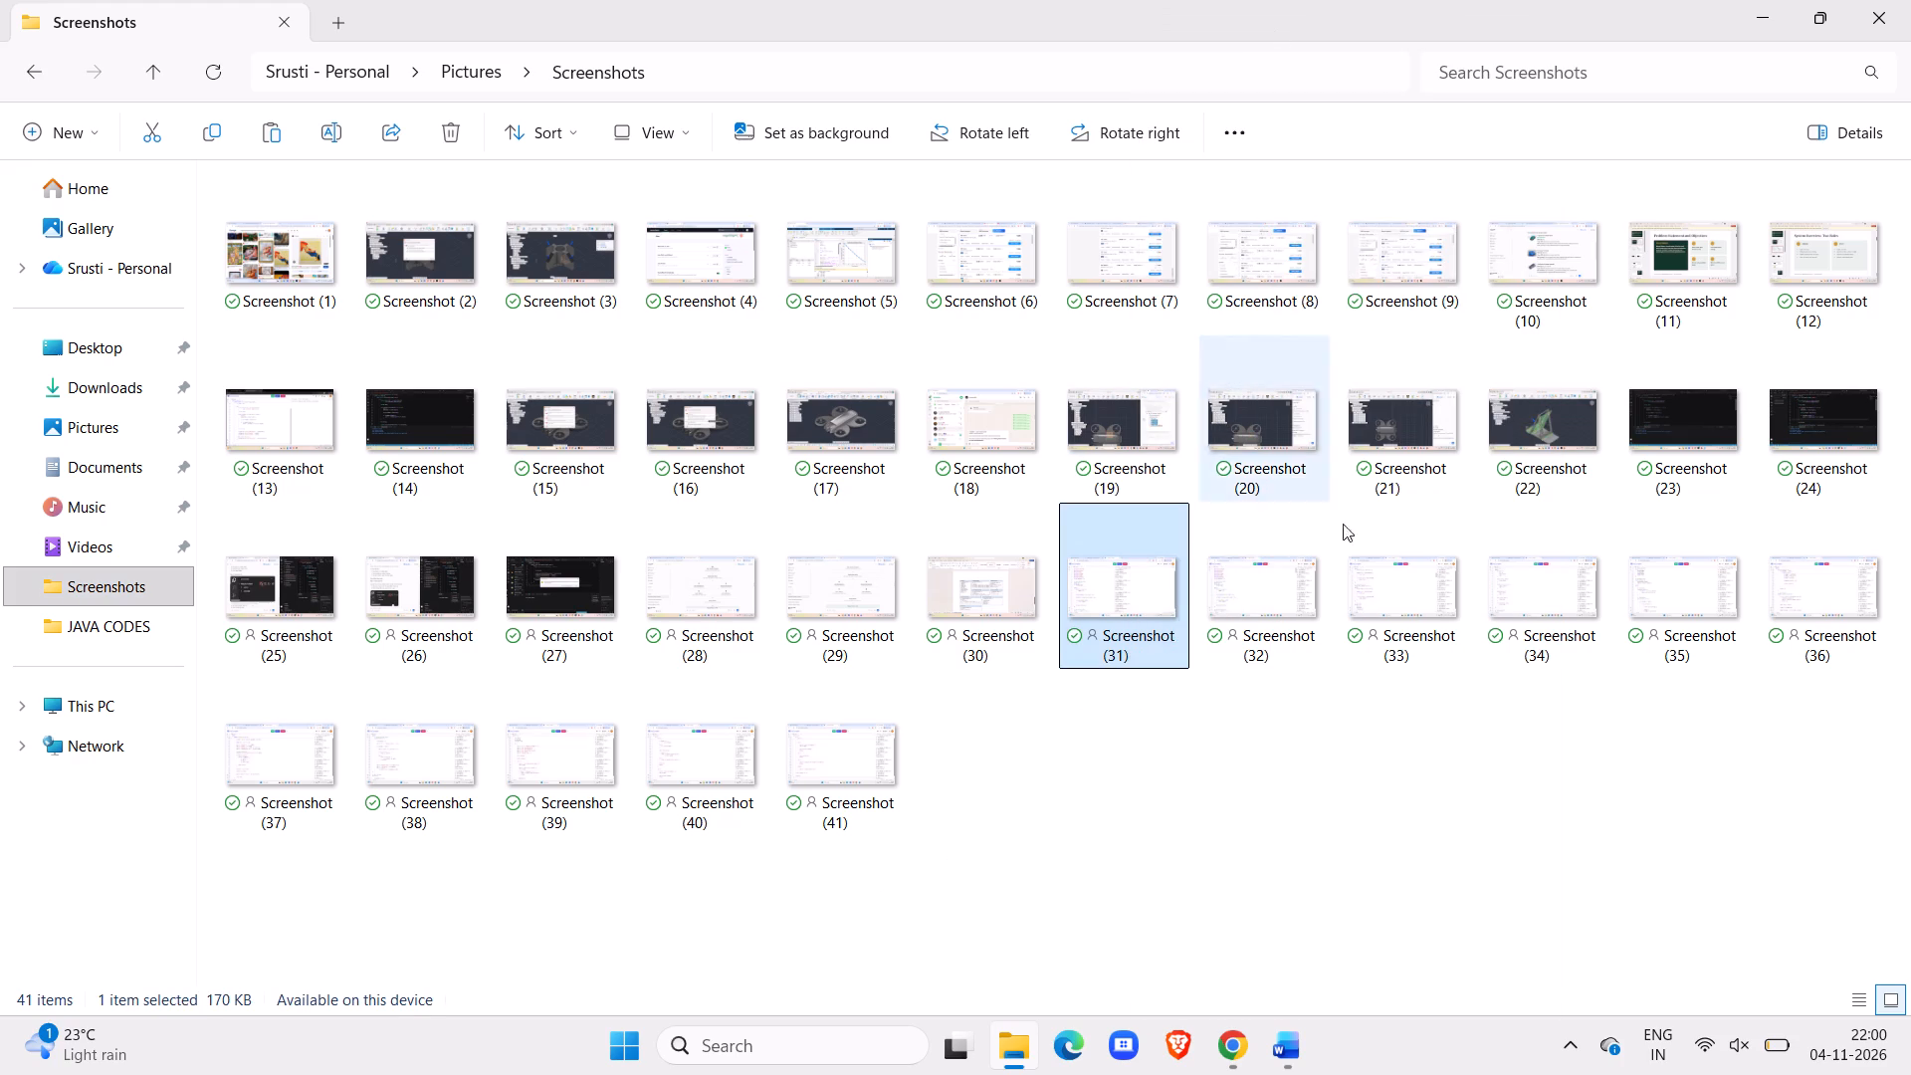
click(1287, 1040)
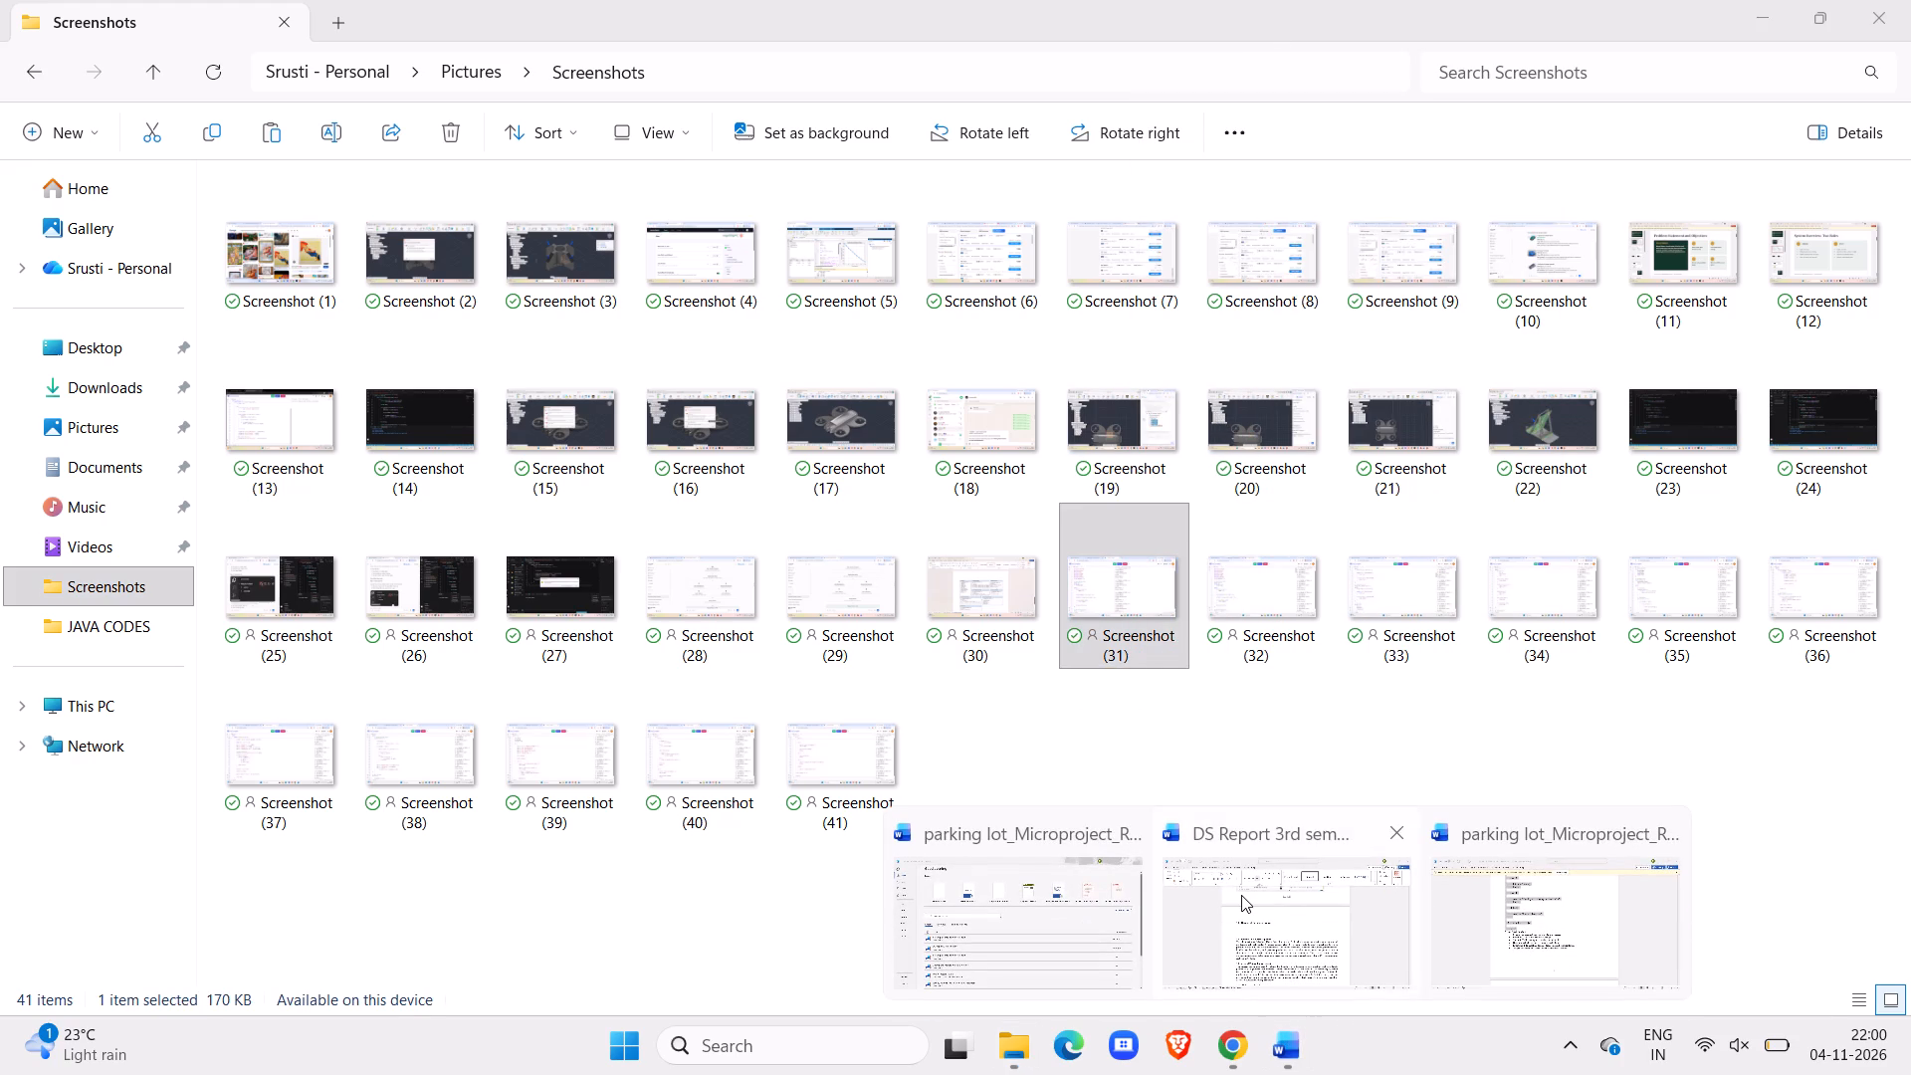
click(1241, 895)
key(ctrl+v)
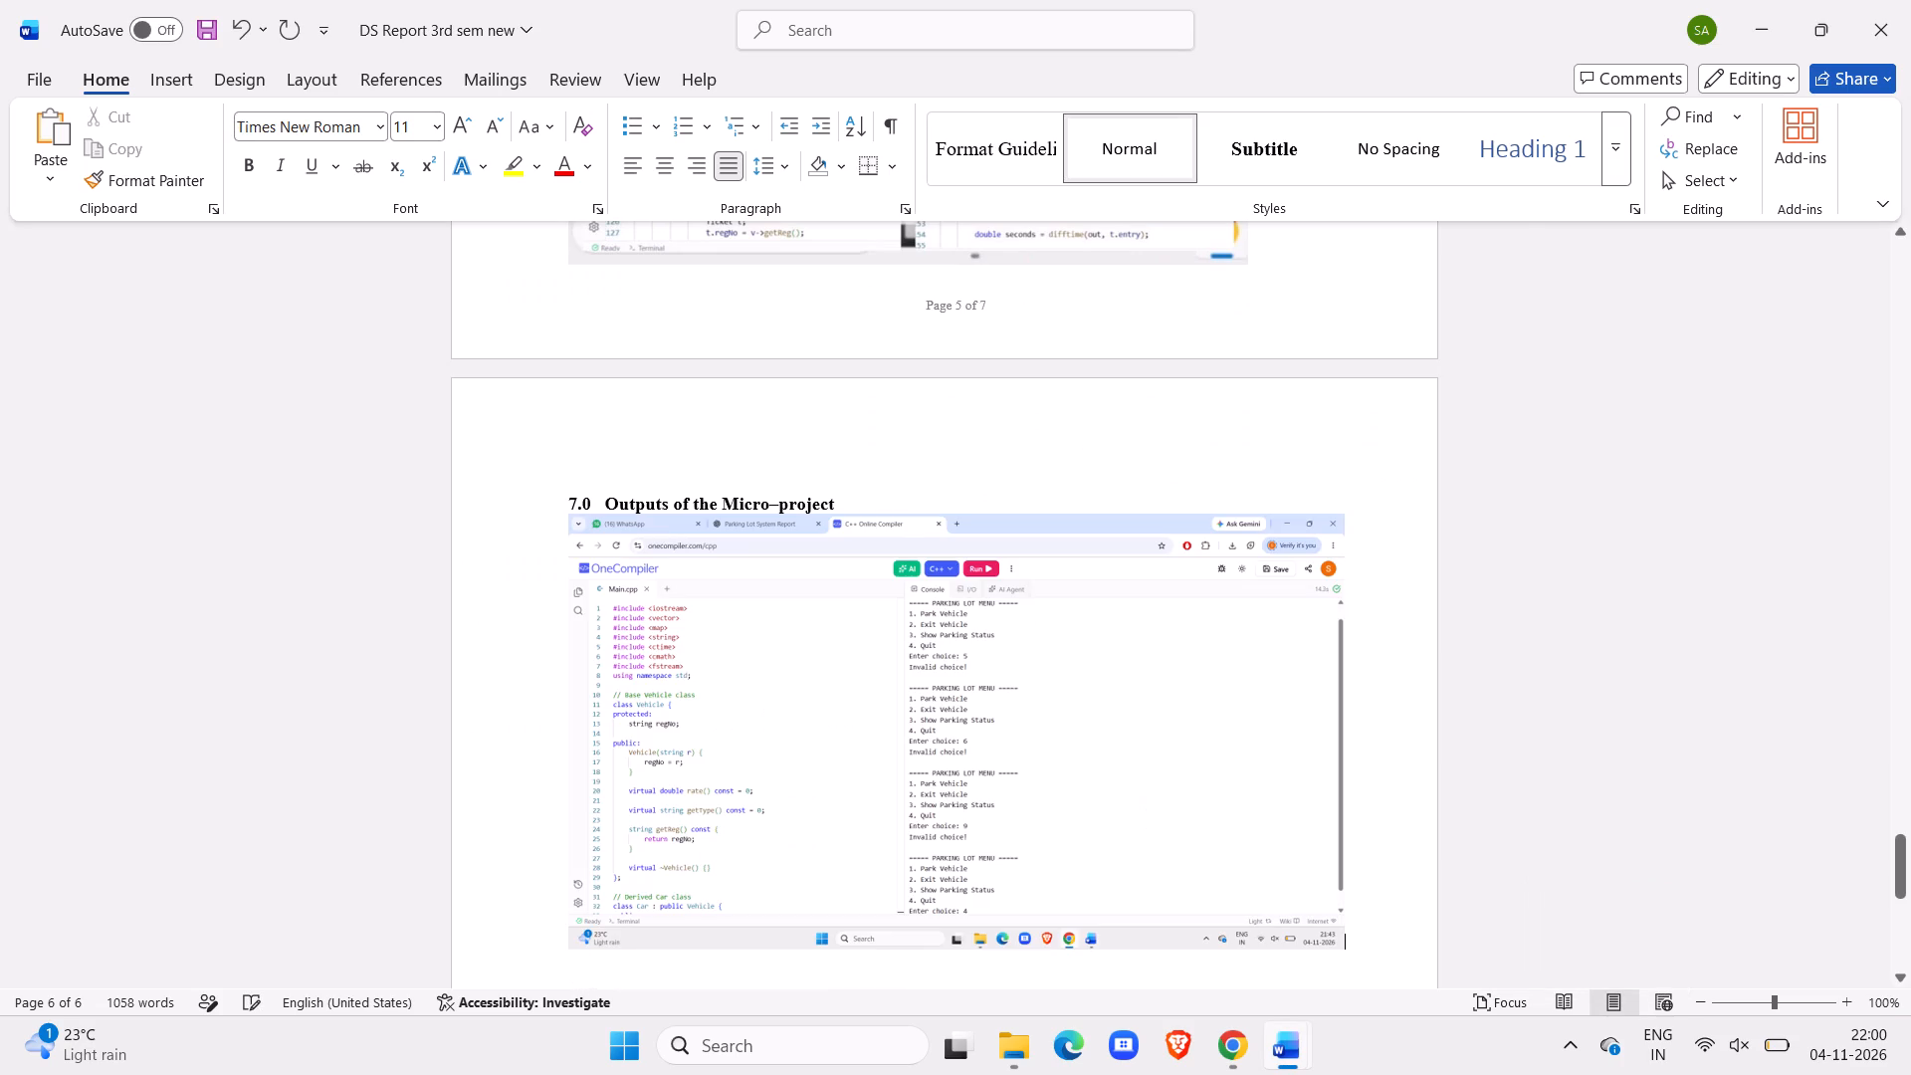
scroll(1206, 791, down, 1)
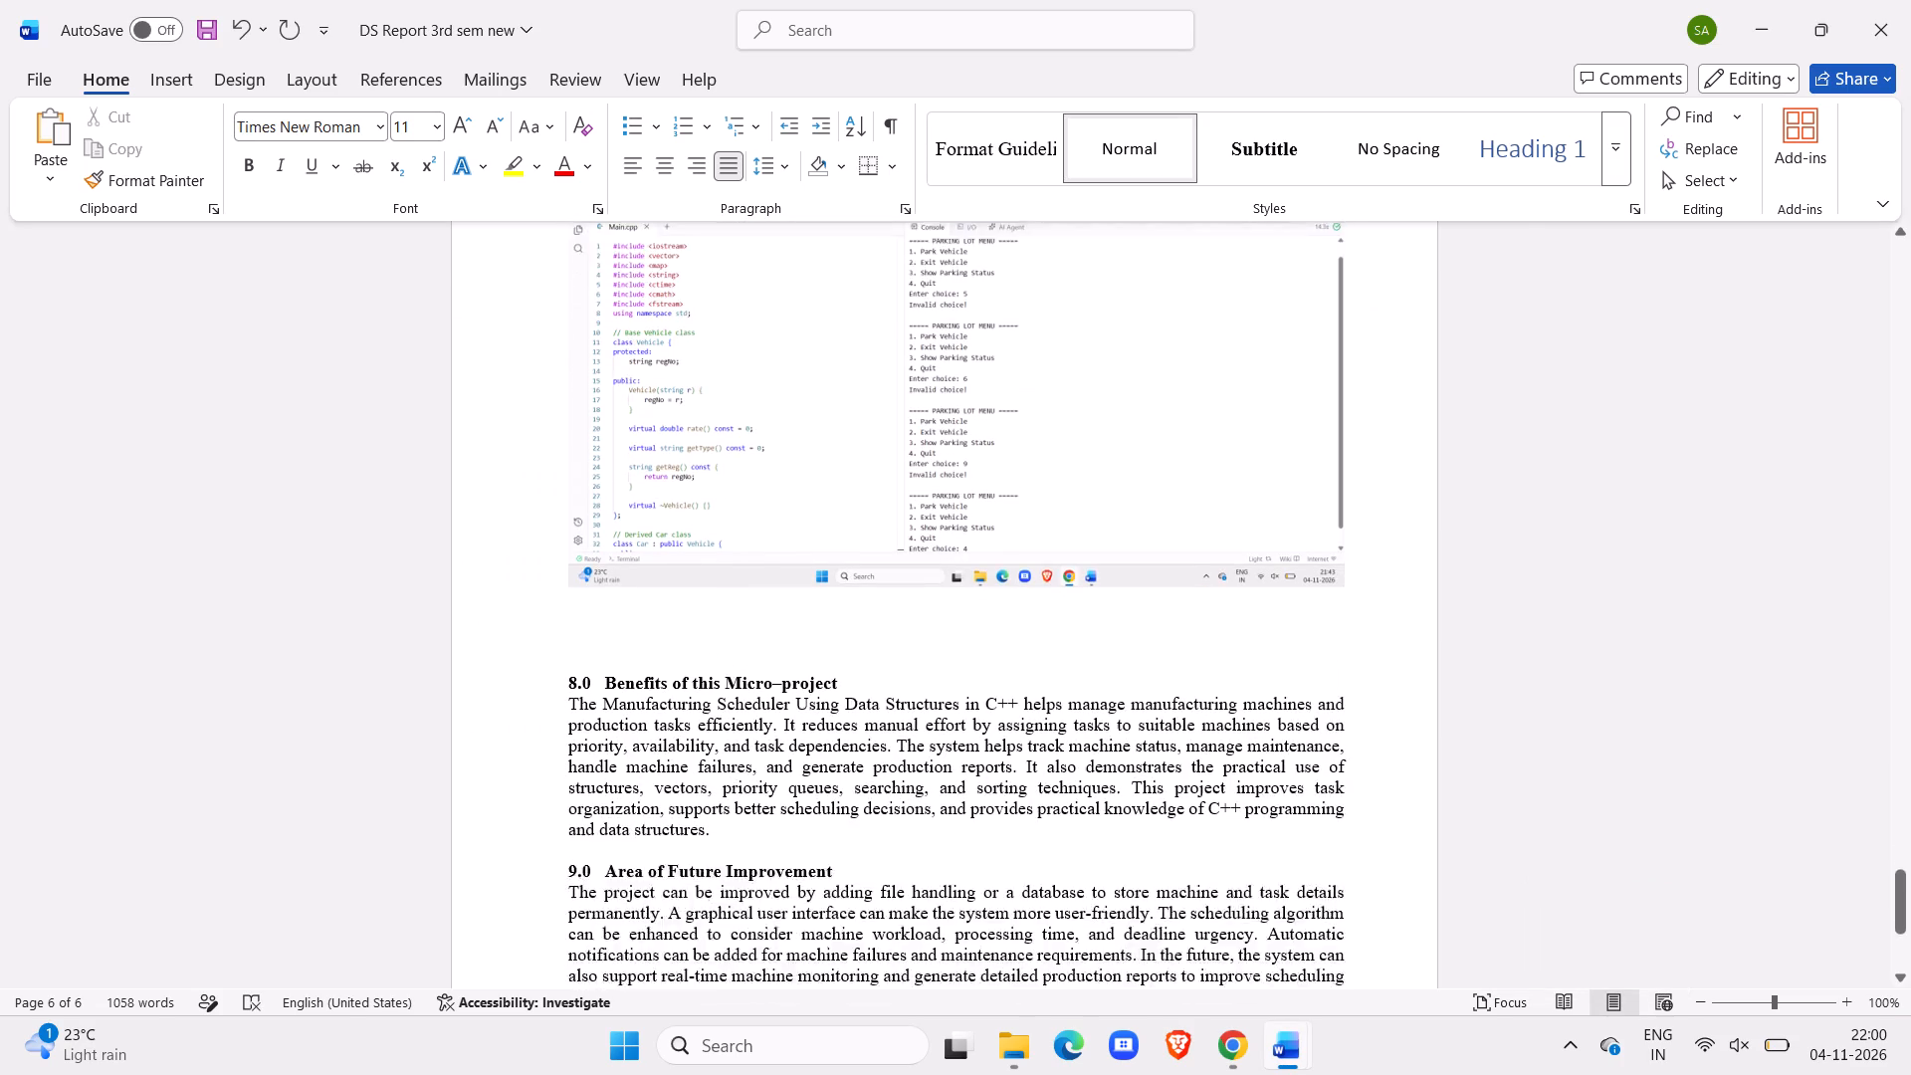
scroll(1206, 791, down, 1)
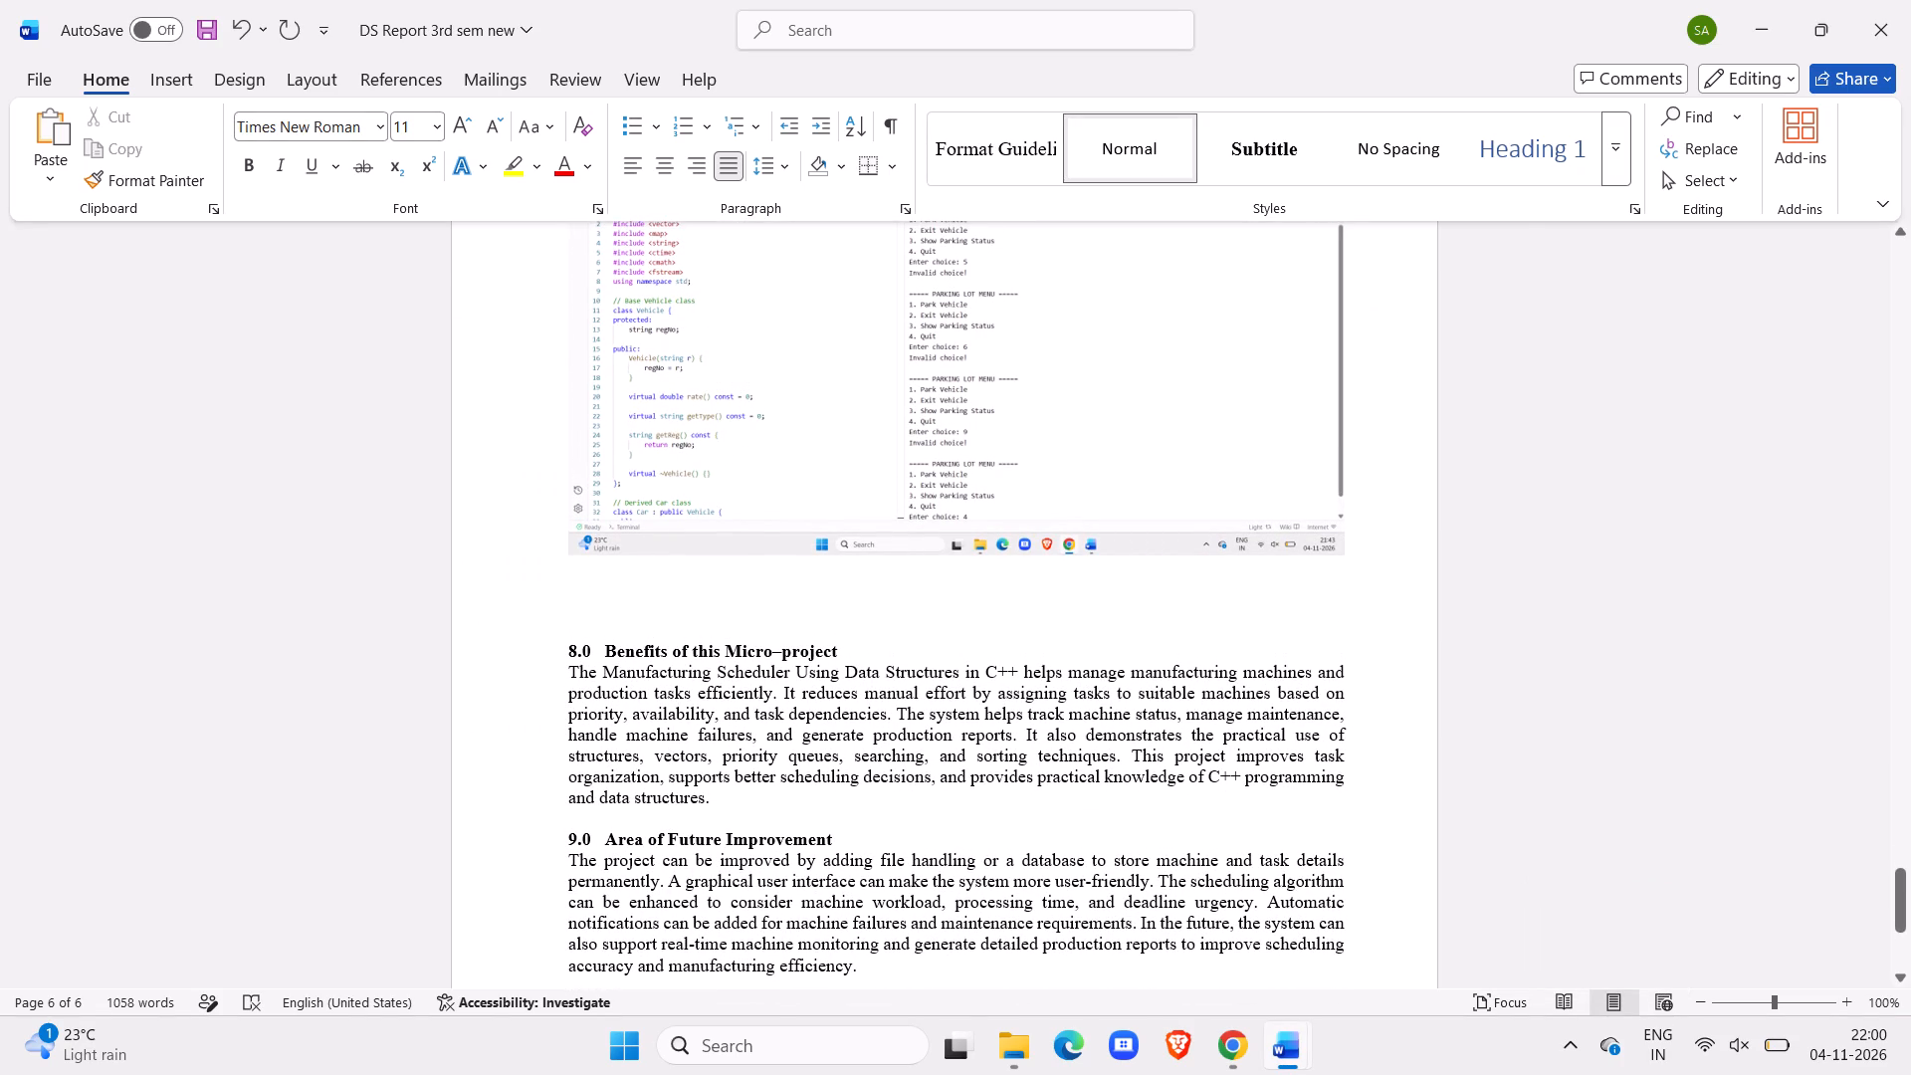
Remove the extra blank lines between the output screenshot and the 8.0 Benefits of this Micro-project heading.
click(945, 614)
key(BackSpace)
key(BackSpace)
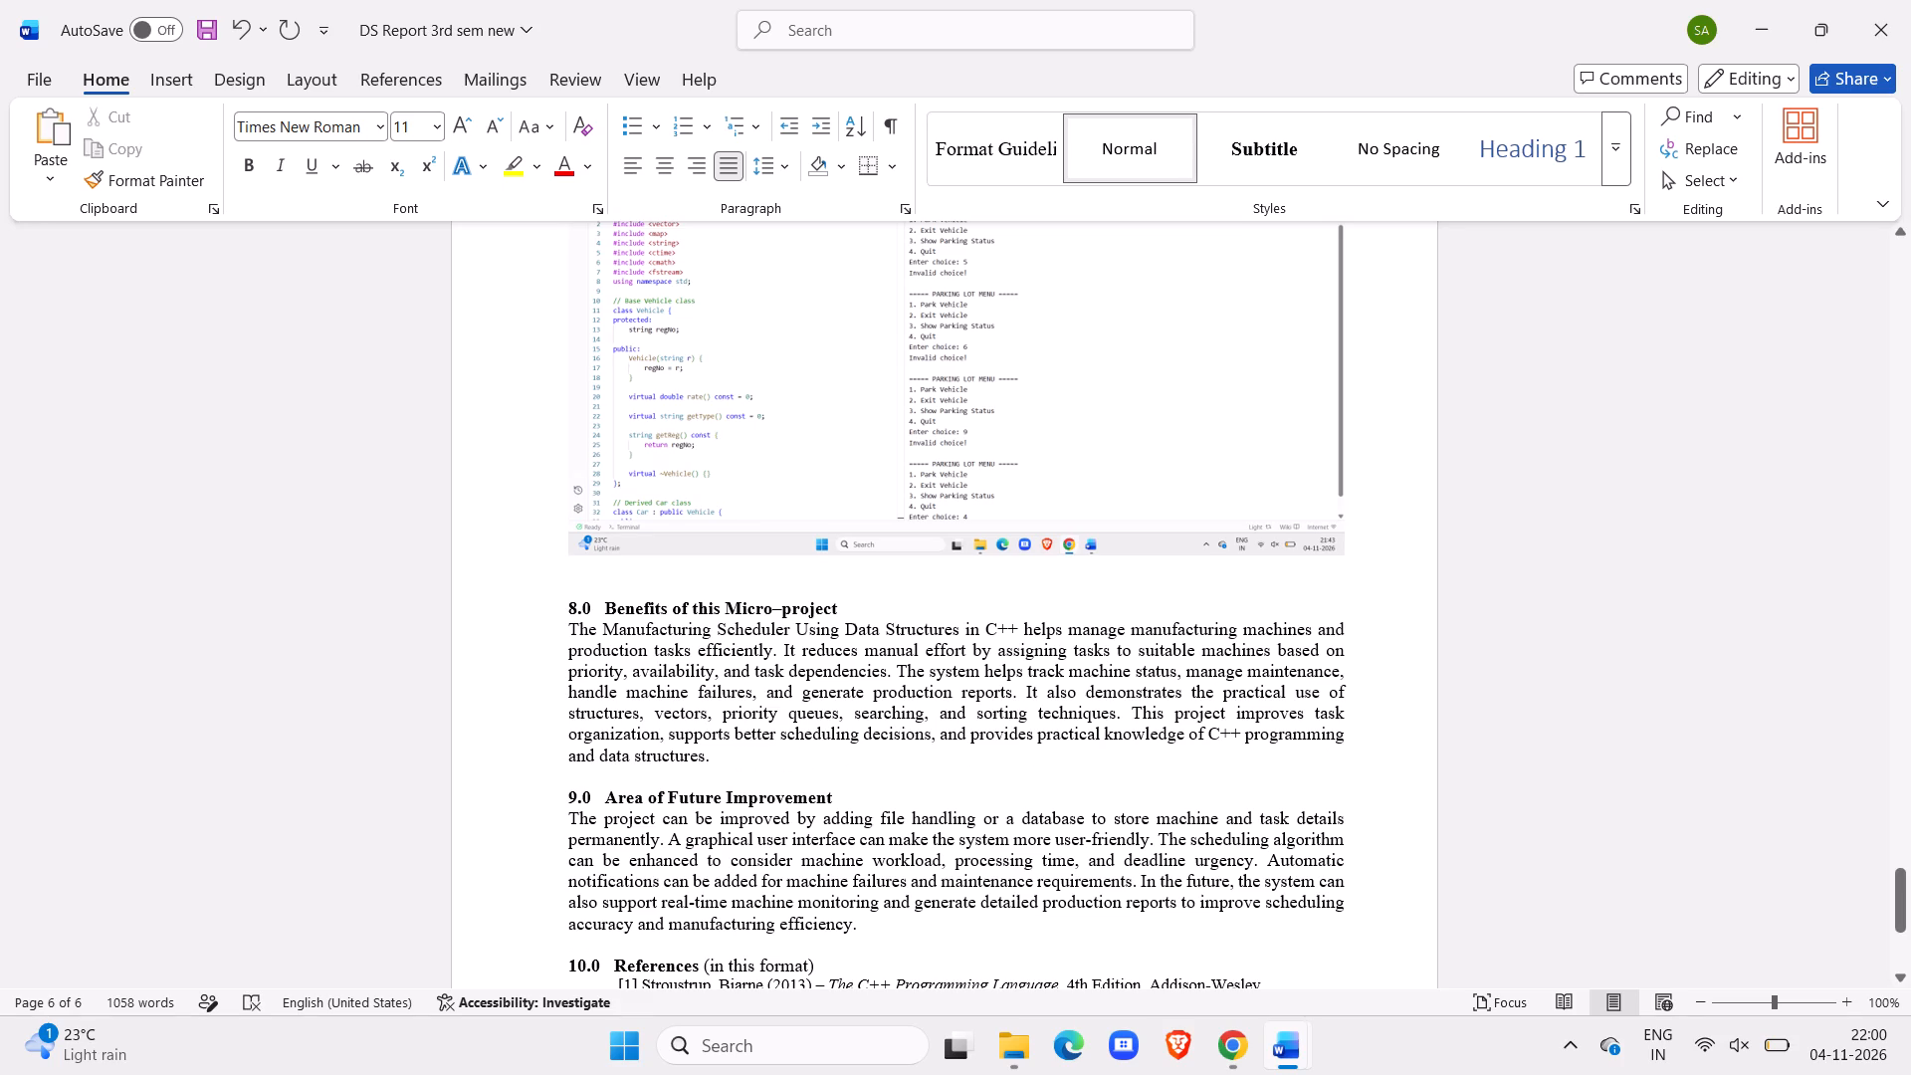
Delete the old Manufacturing Scheduler paragraph under the 8.0 Benefits of this Micro-project heading.
drag(570, 626, 704, 742)
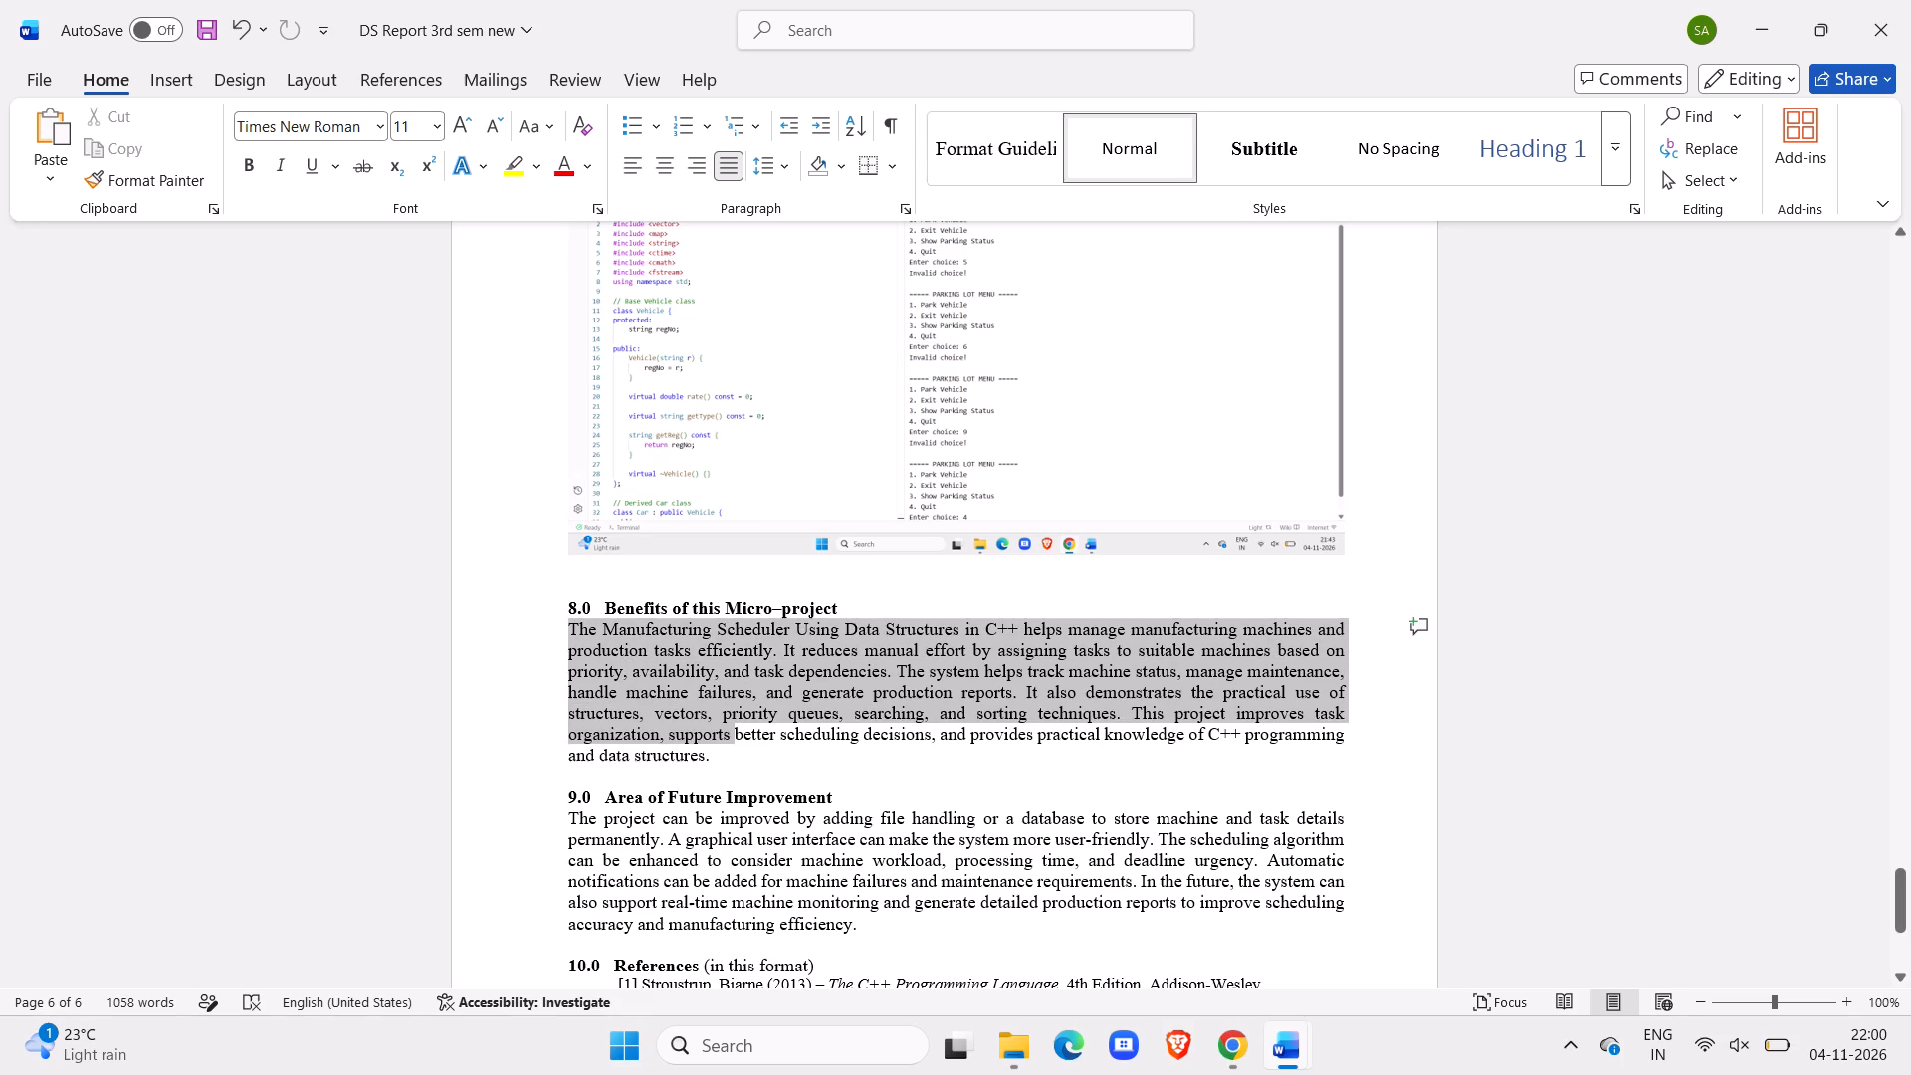
drag(704, 742, 803, 752)
key(BackSpace)
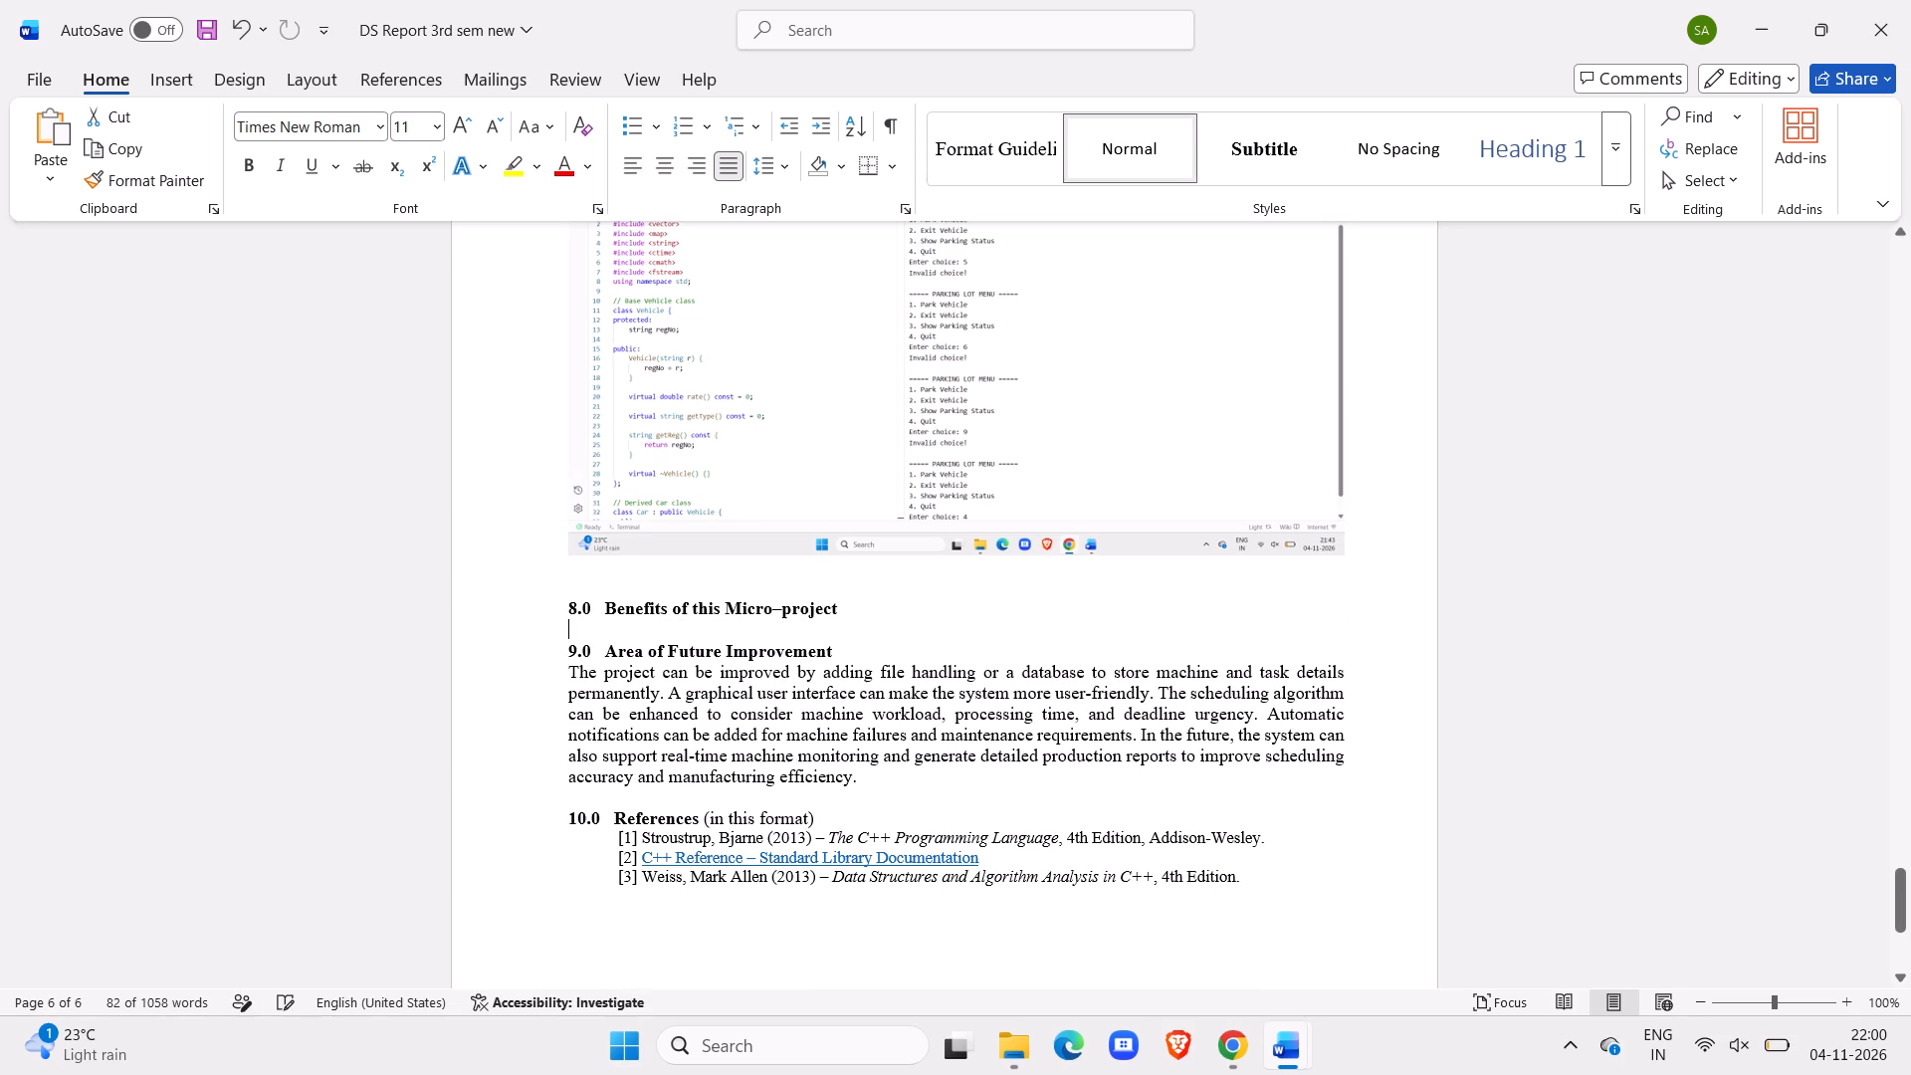
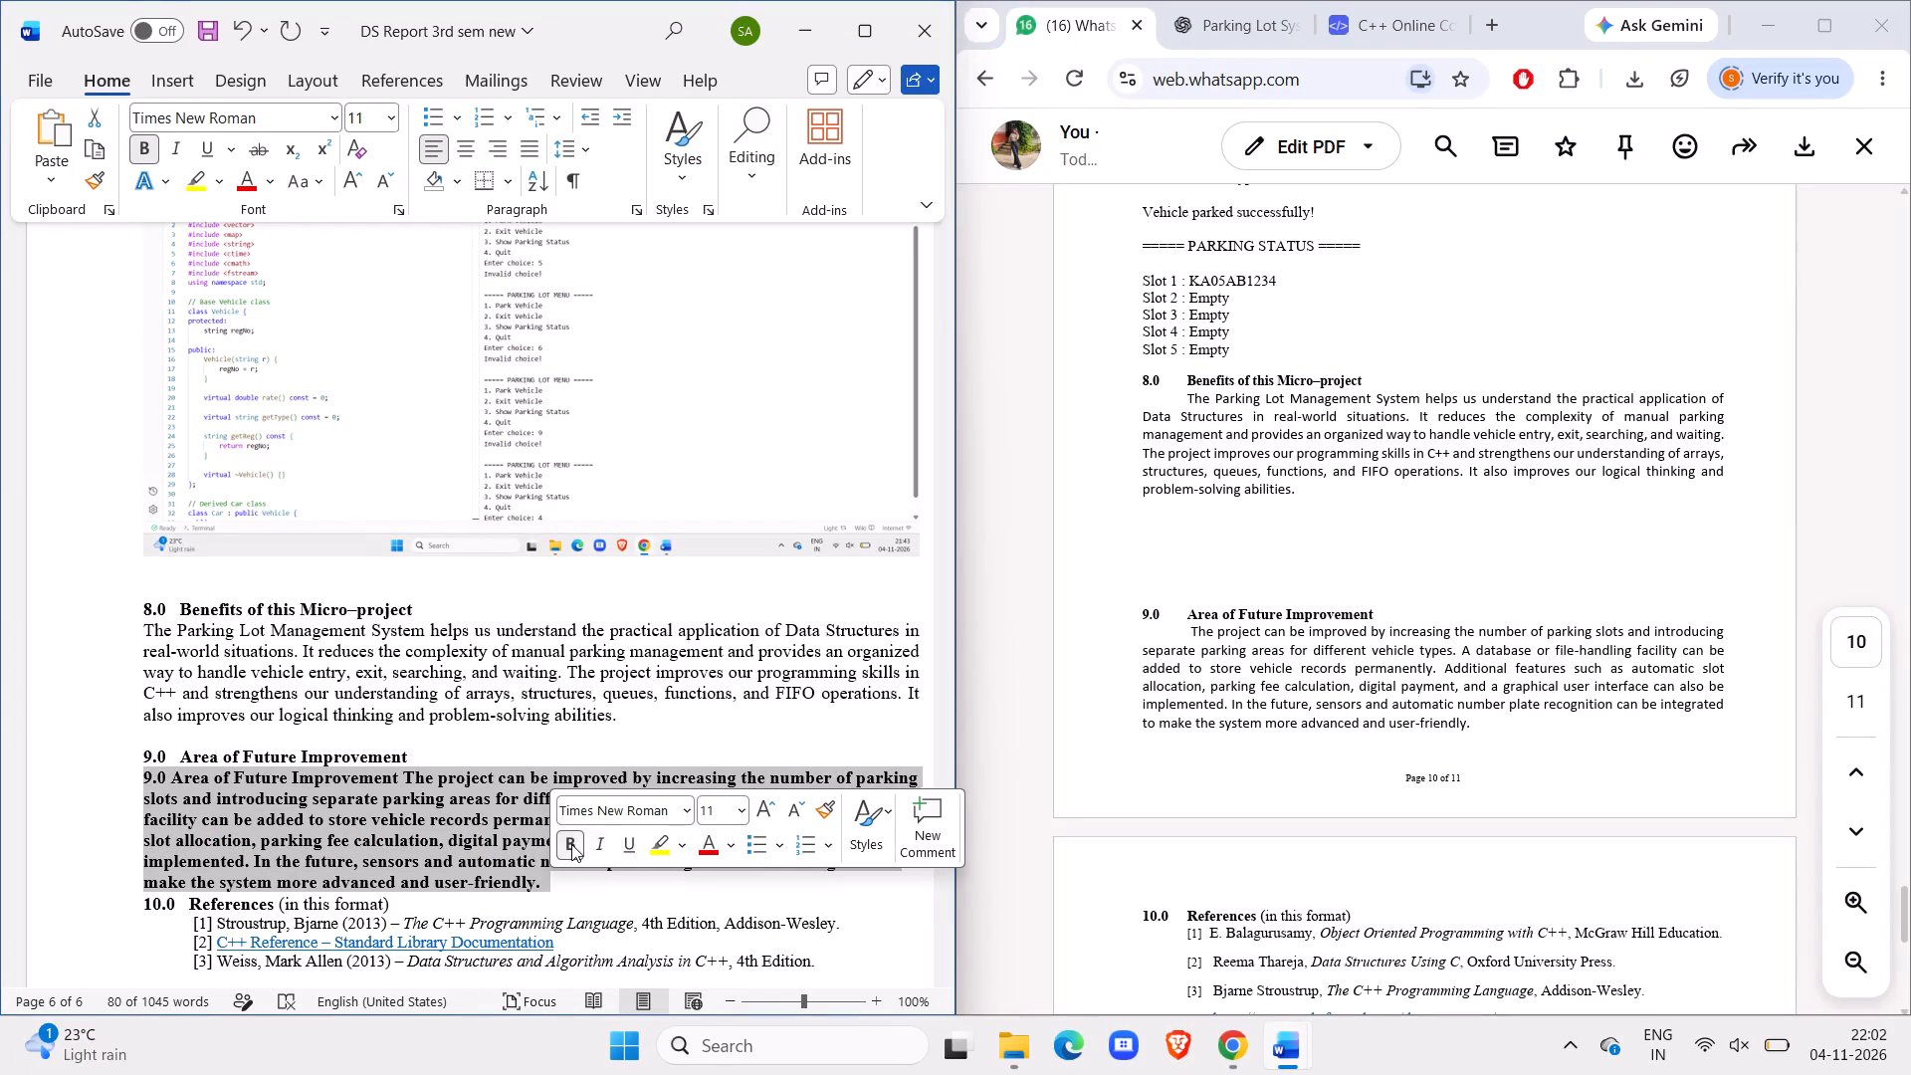
Remove the bold formatting from the body paragraph under the 9.0 Area of Future Improvement heading.
click(567, 844)
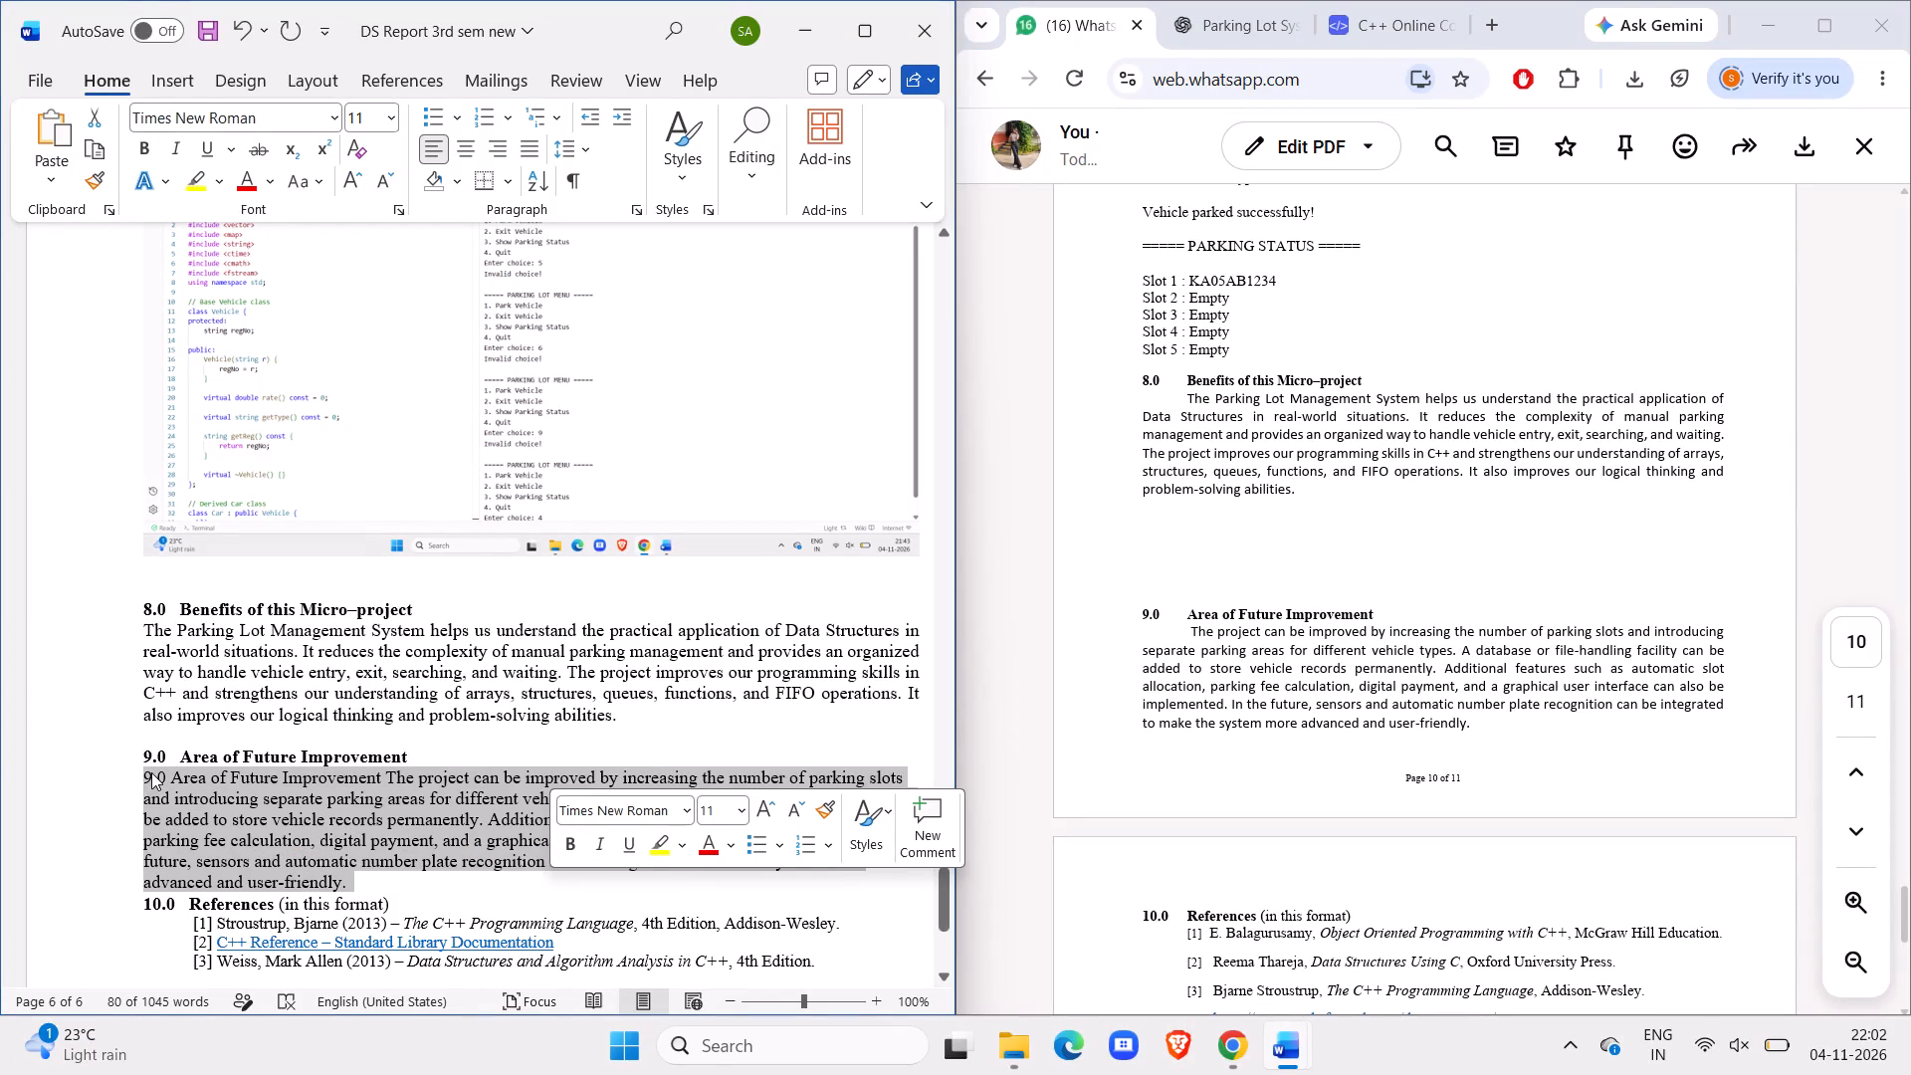
Delete the duplicate "9.0 Area of Future Improvement" text at the start of the paragraph beneath that heading.
click(144, 773)
double_click(144, 773)
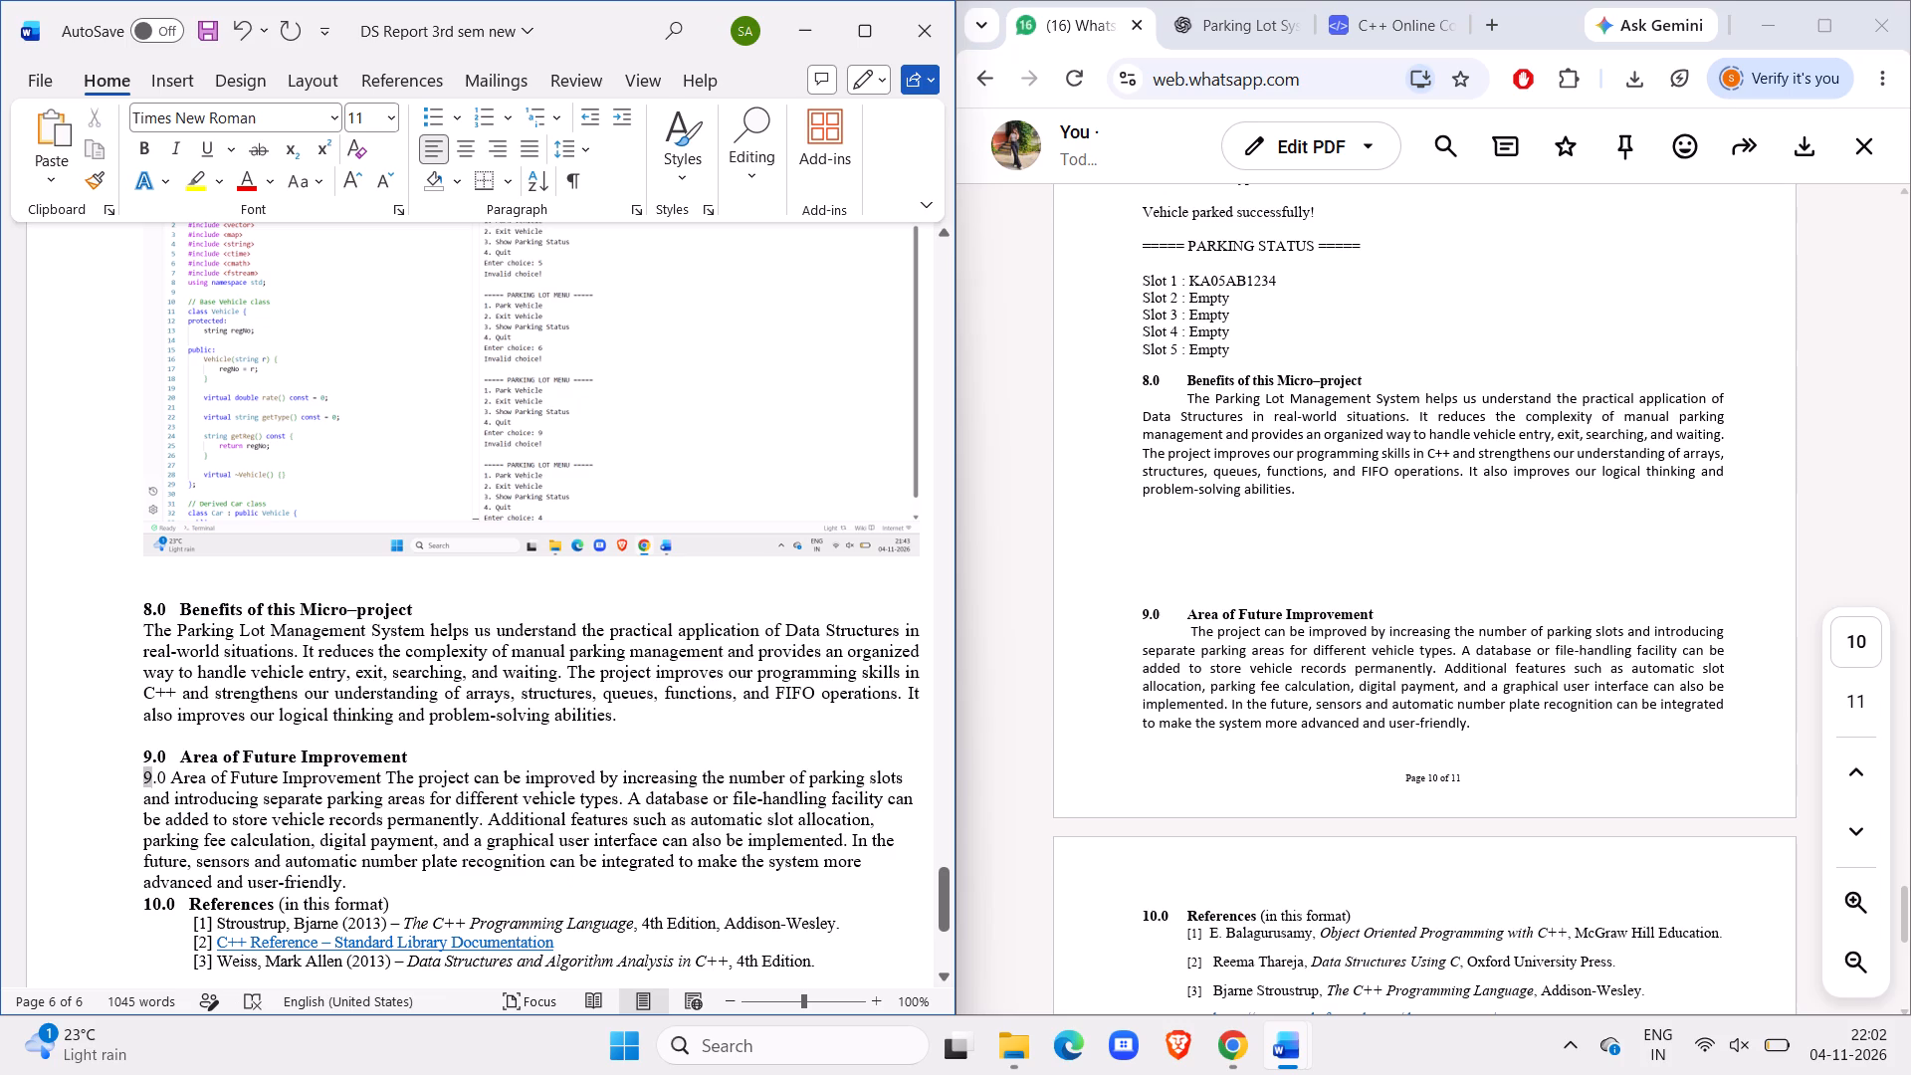
click(144, 773)
drag(143, 777, 327, 784)
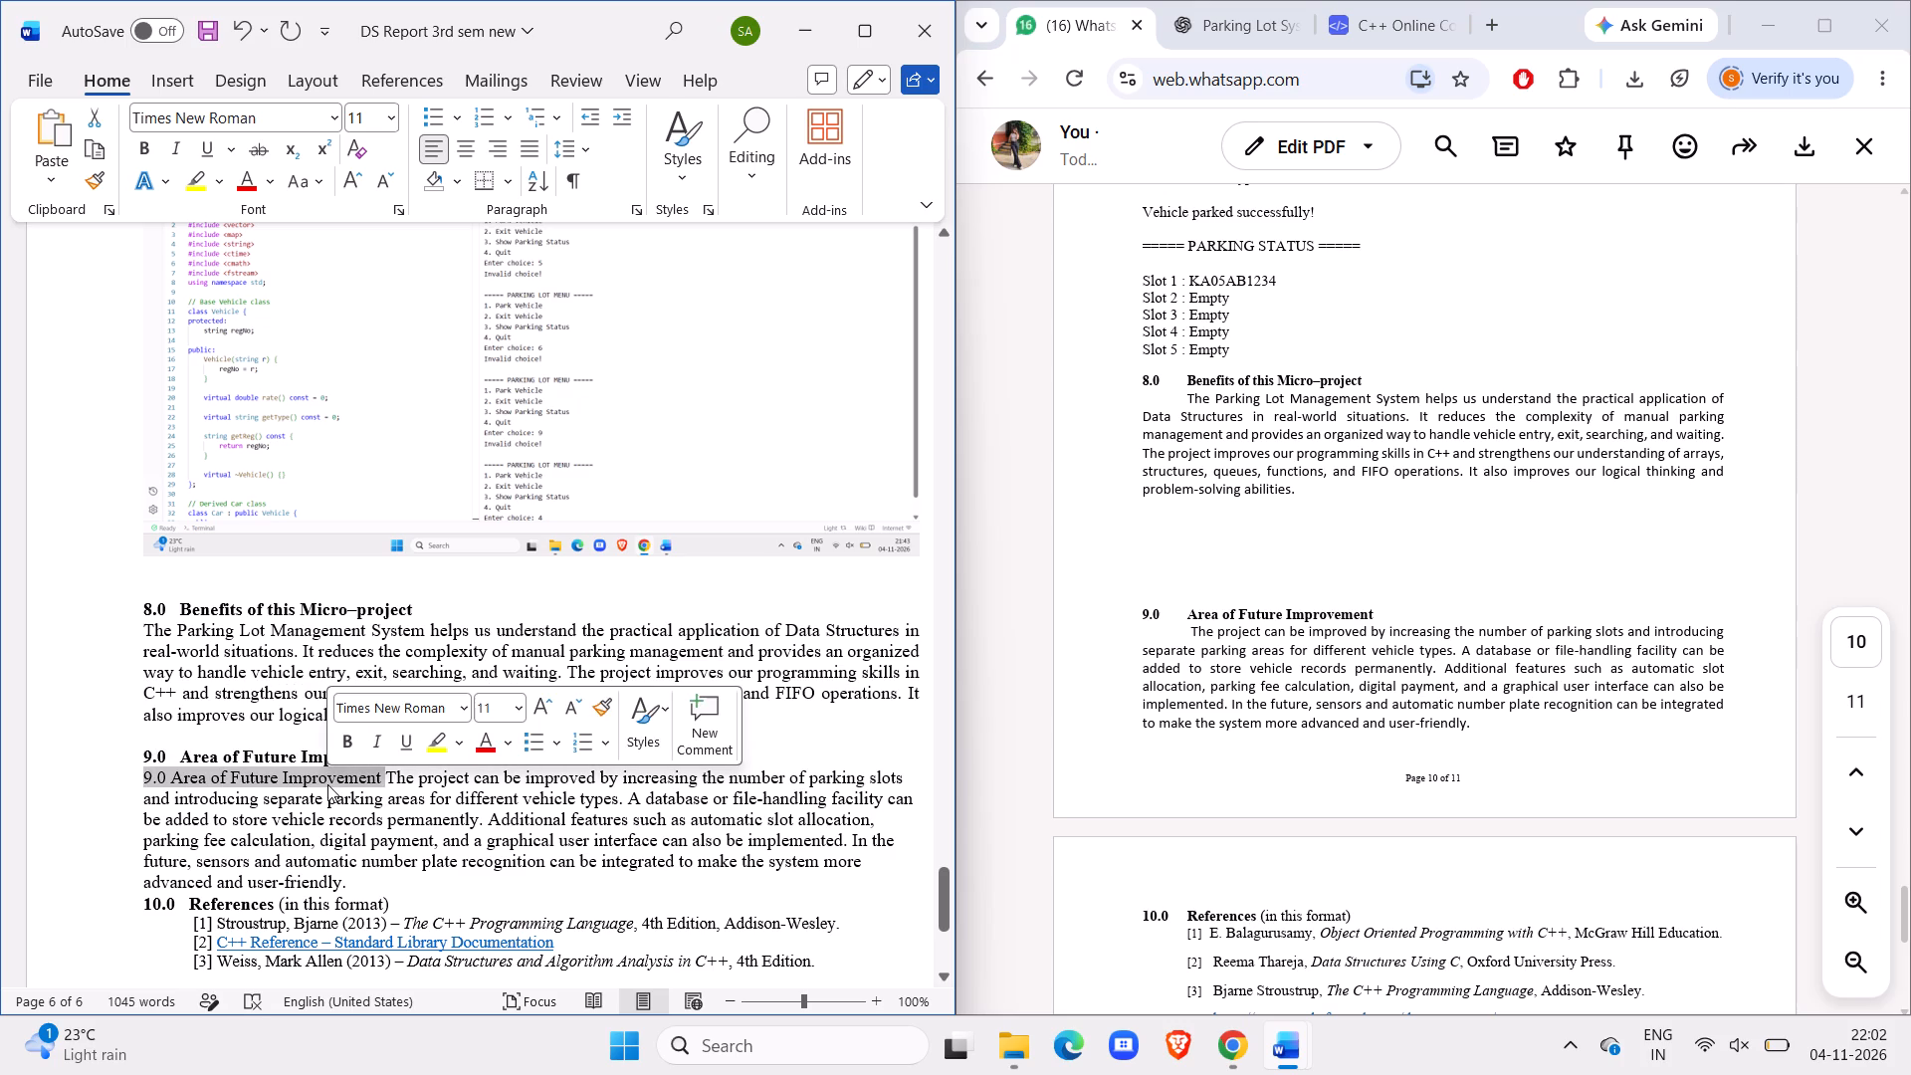
key(BackSpace)
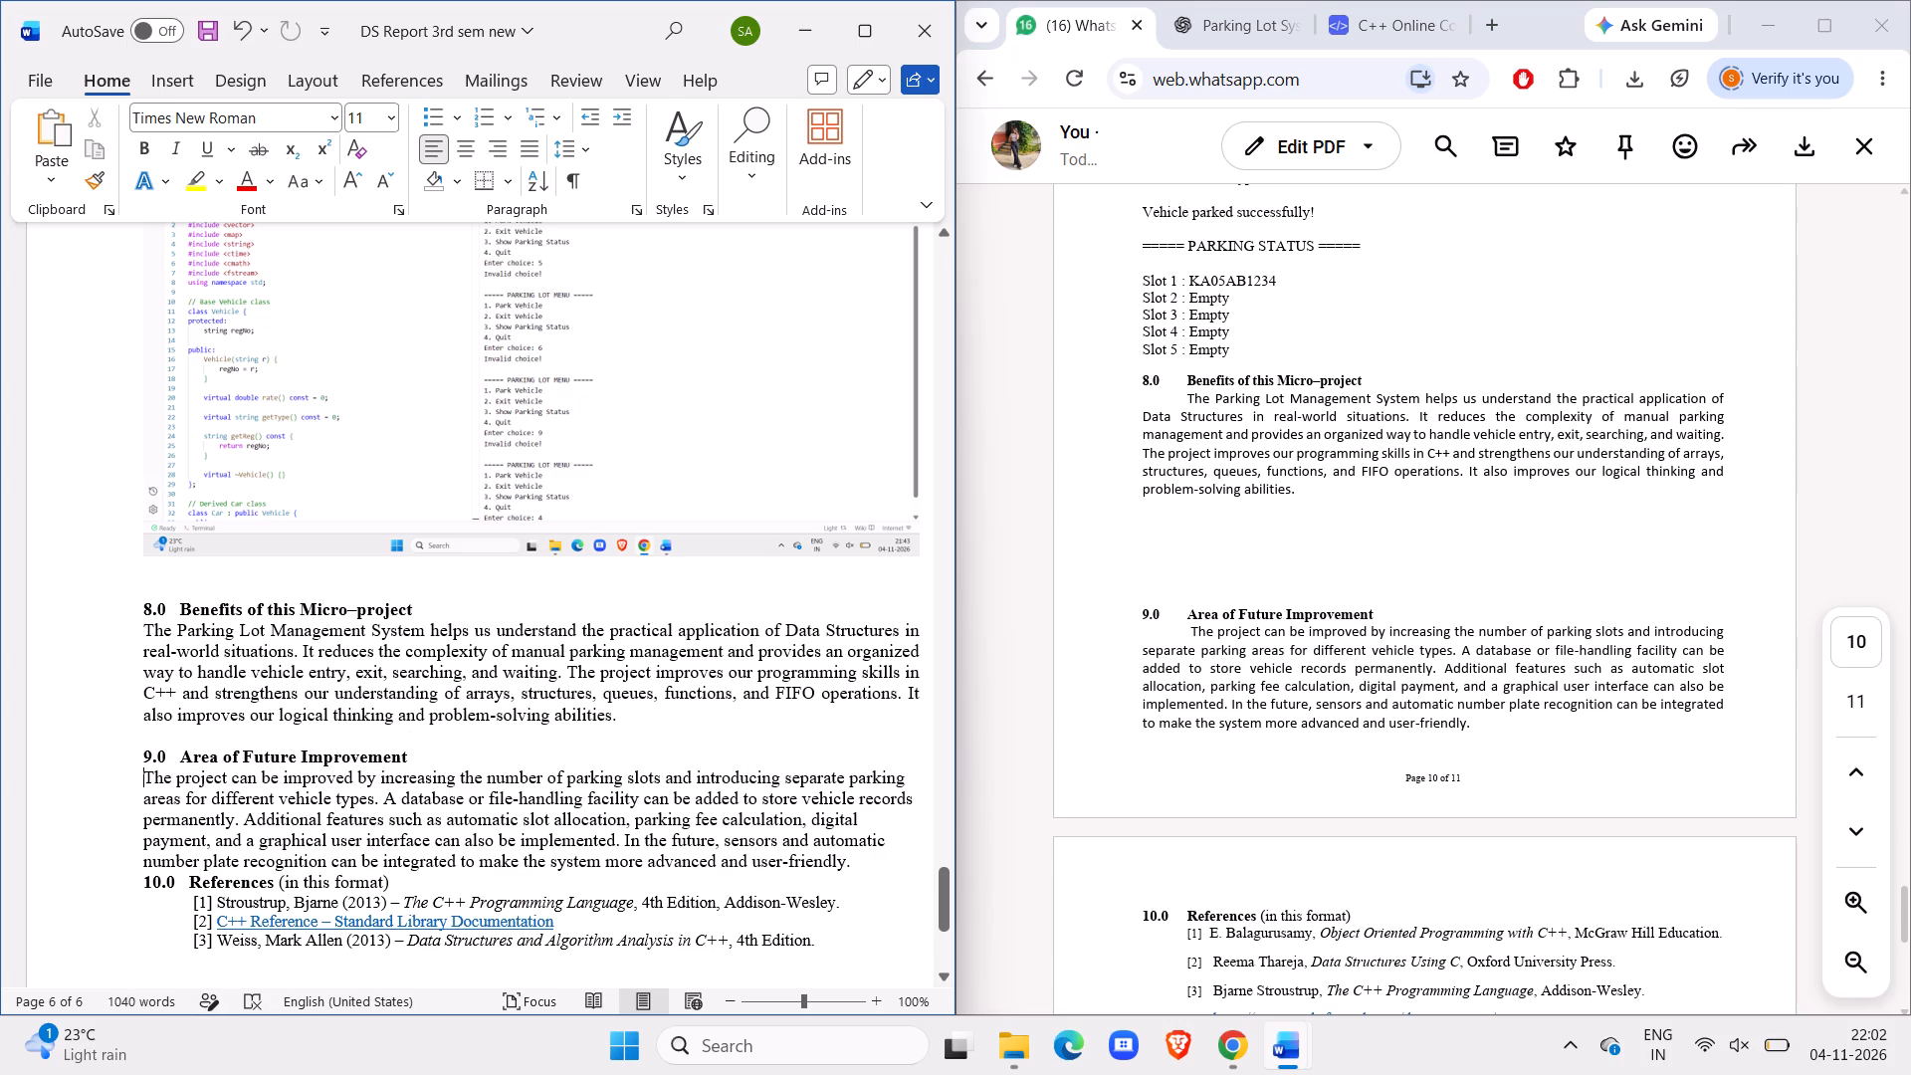
Insert a blank line between the Area of Future Improvement paragraph and the 10.0 References heading.
click(866, 860)
key(Return)
scroll(694, 866, down, 2)
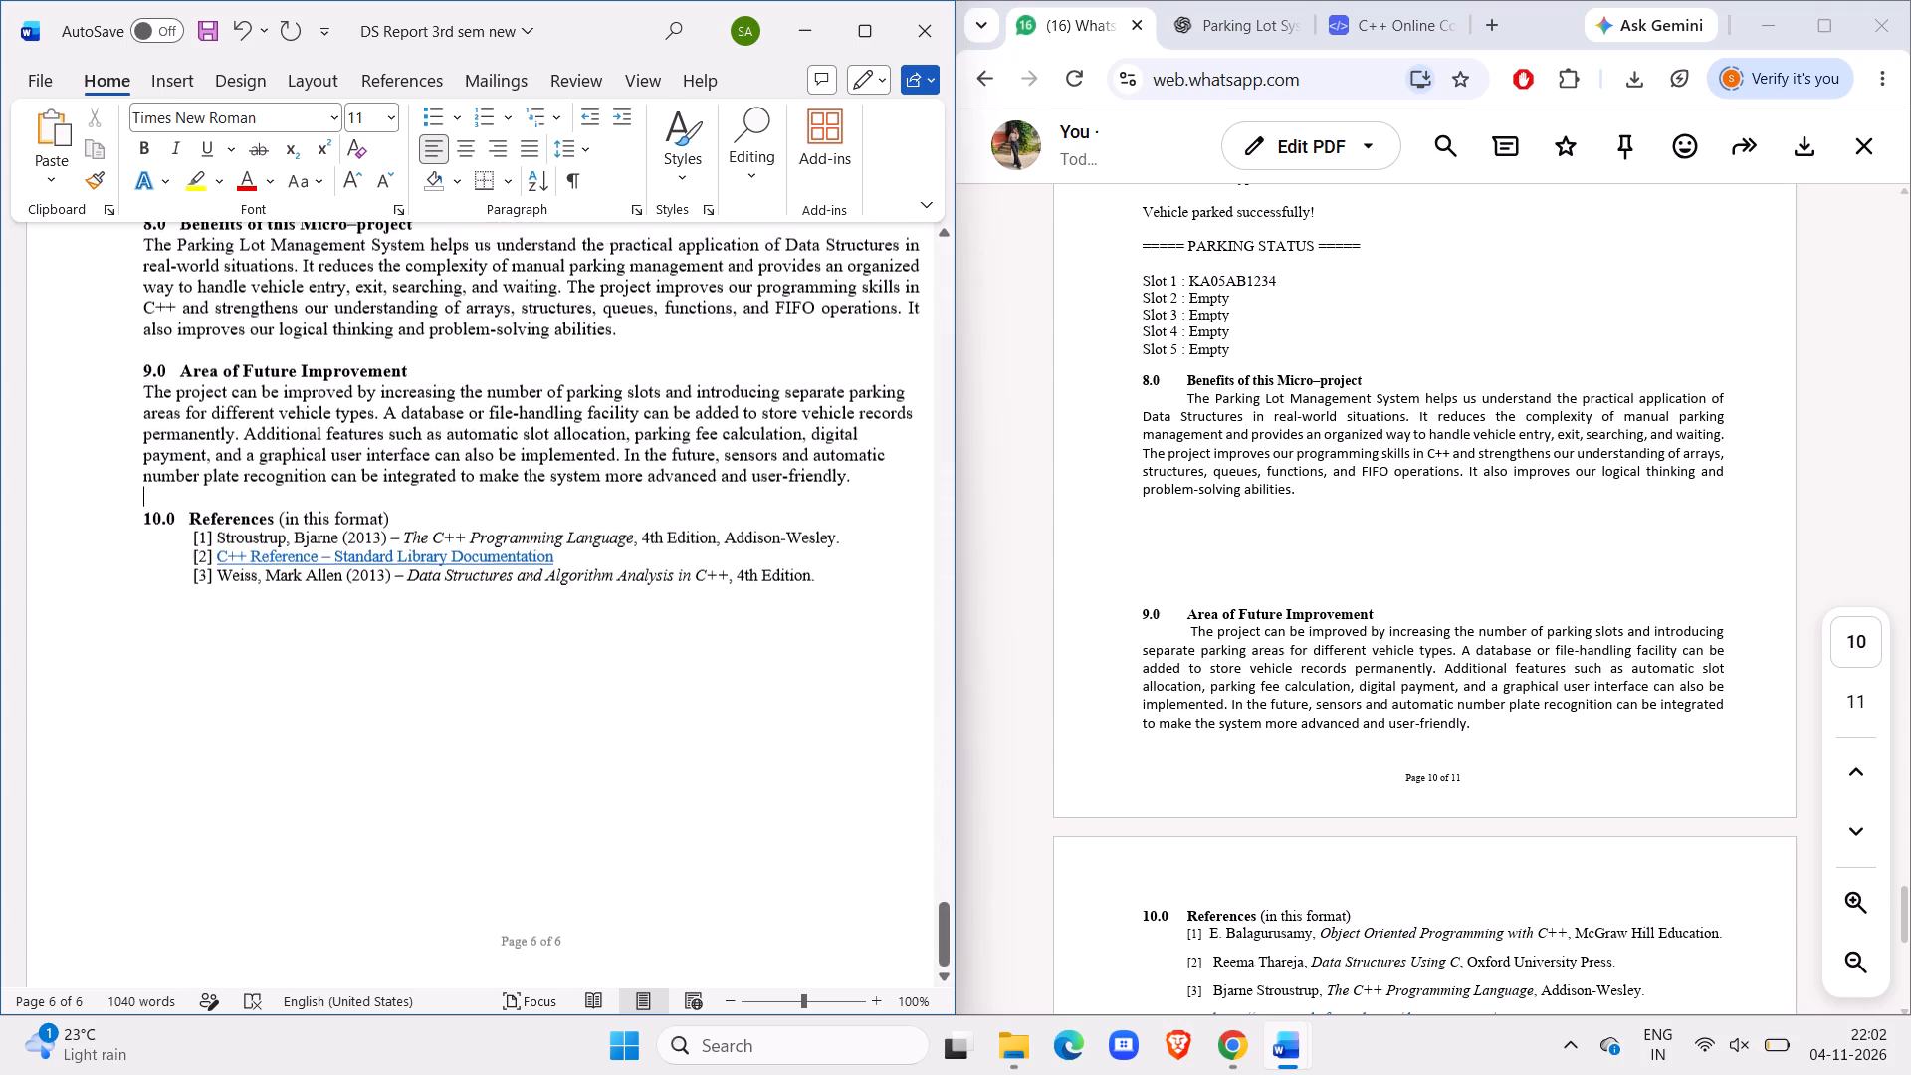
scroll(694, 866, down, 2)
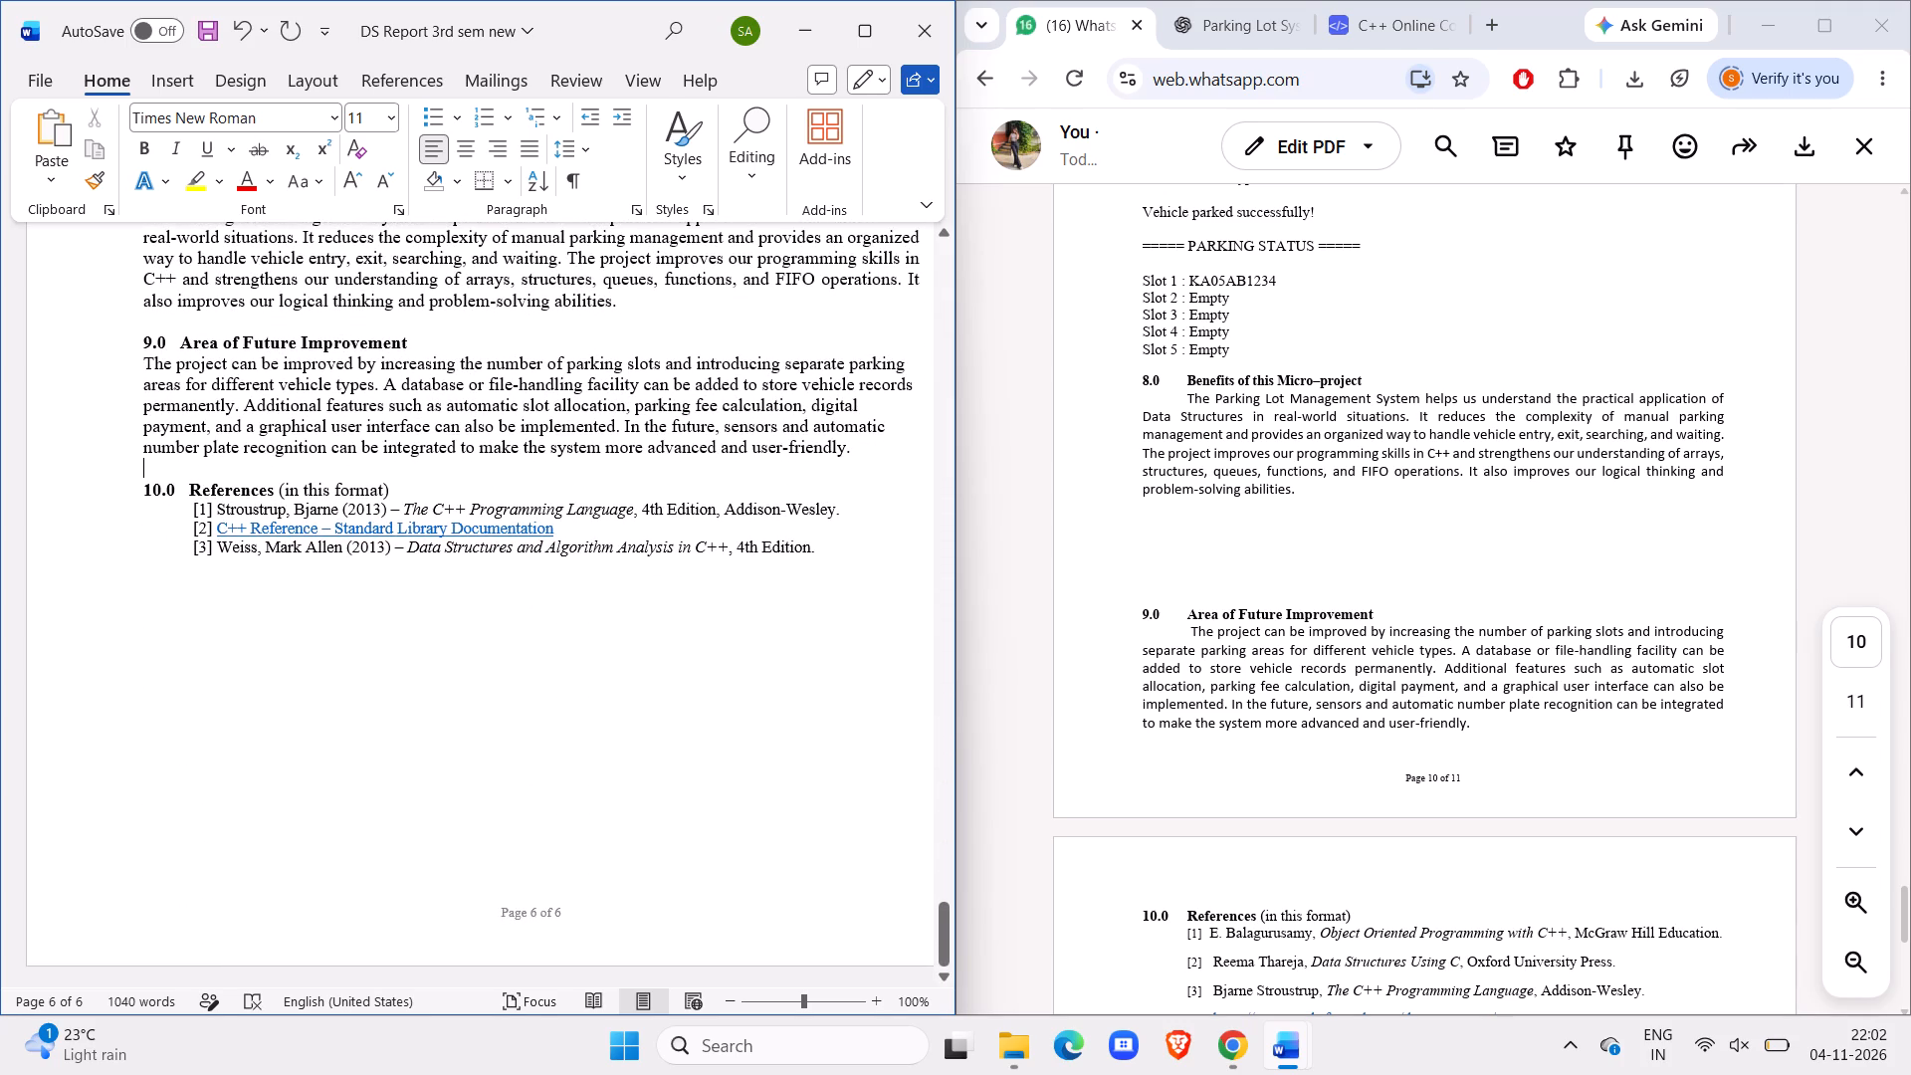
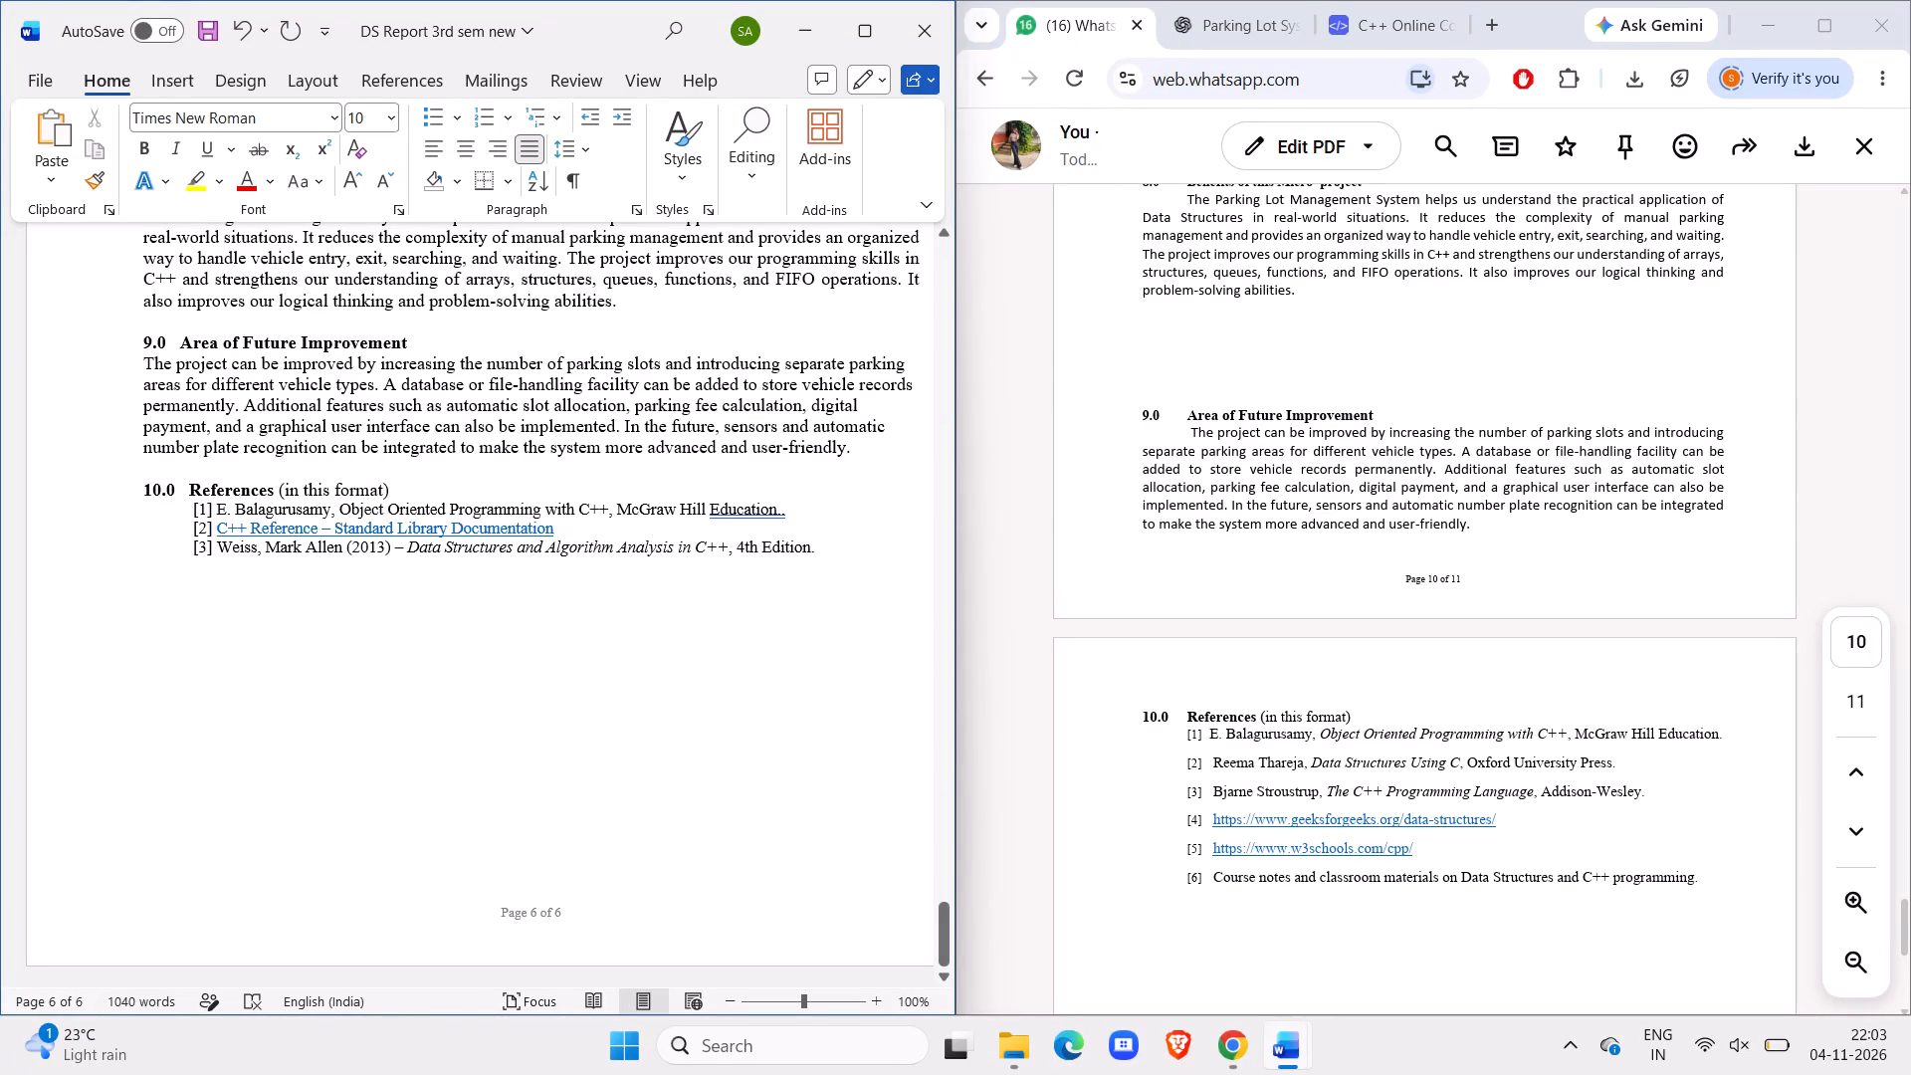
Delete the C++ Reference – Standard Library Documentation entry from the list under the 10.0 References heading.
drag(190, 533, 504, 525)
key(BackSpace)
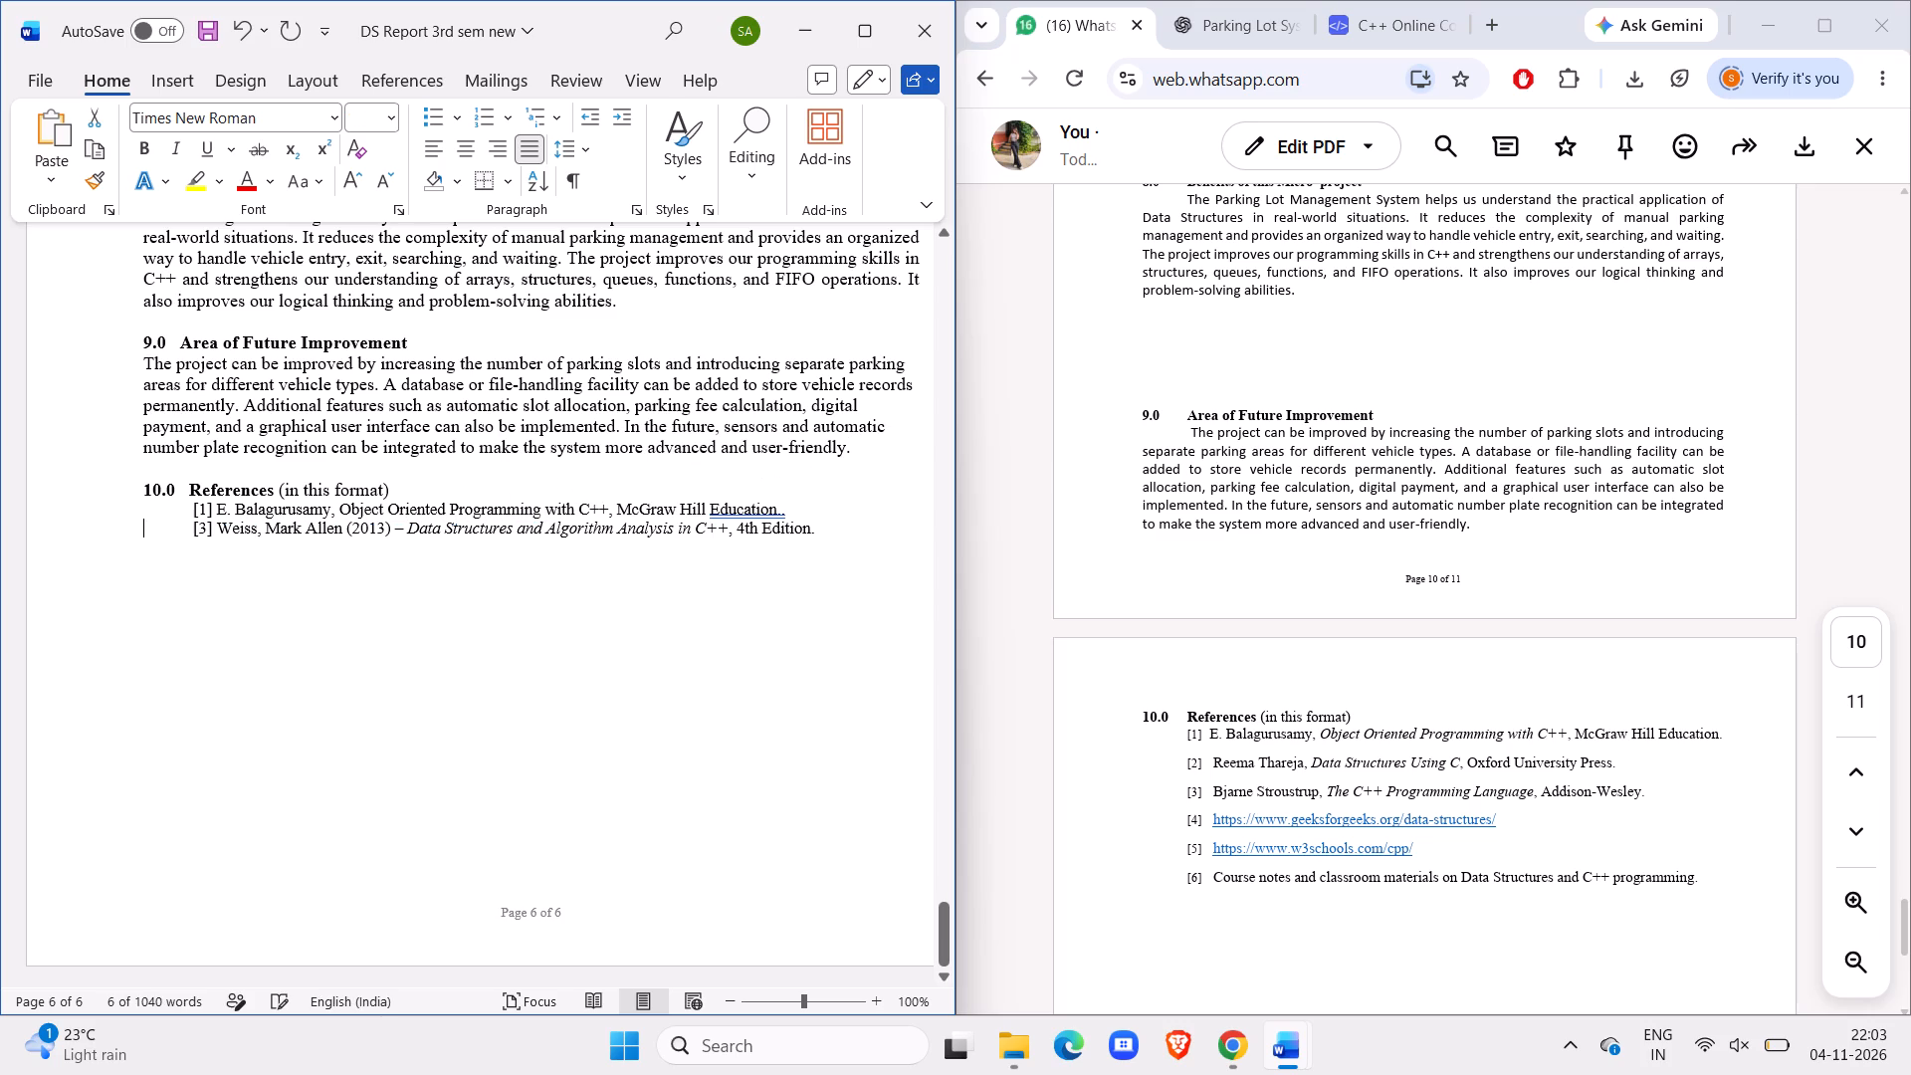
Place the text cursor at the end of the E. Balagurusamy entry under 10.0 References.
click(814, 499)
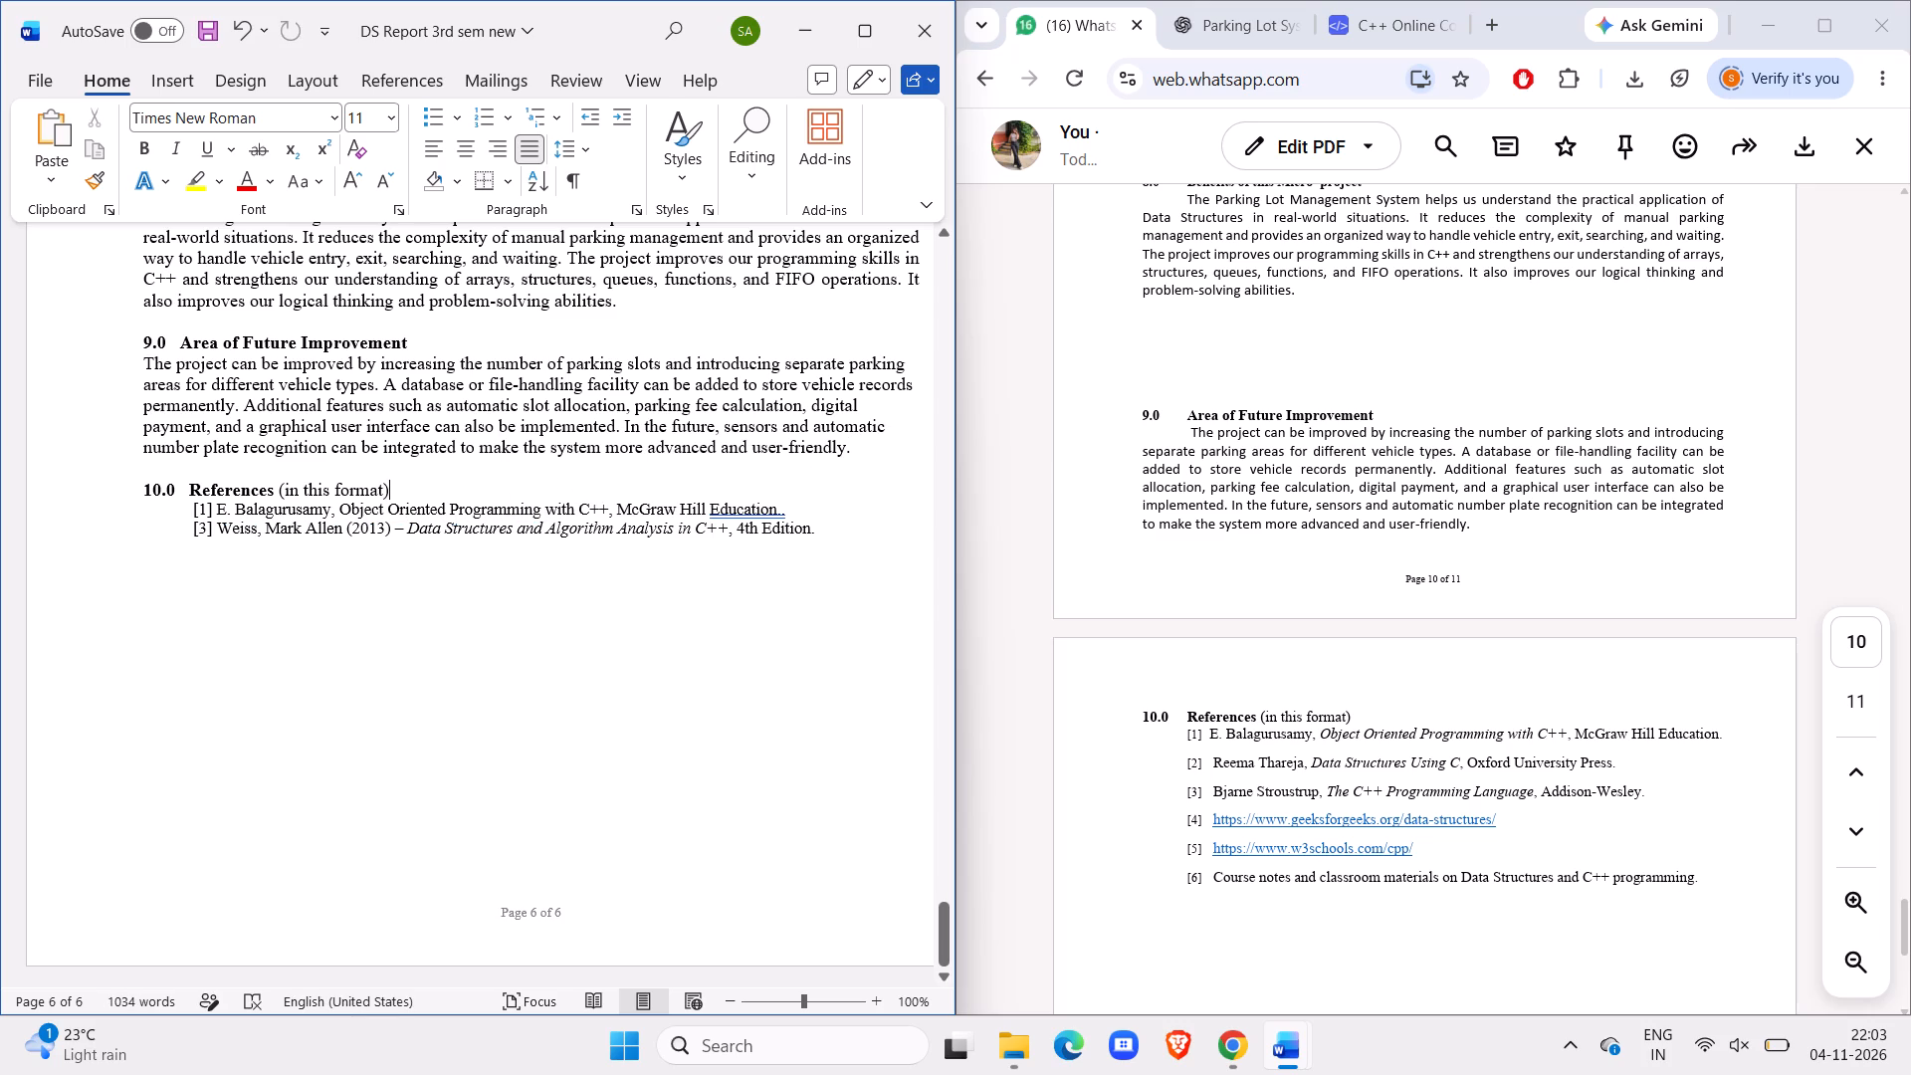
click(787, 508)
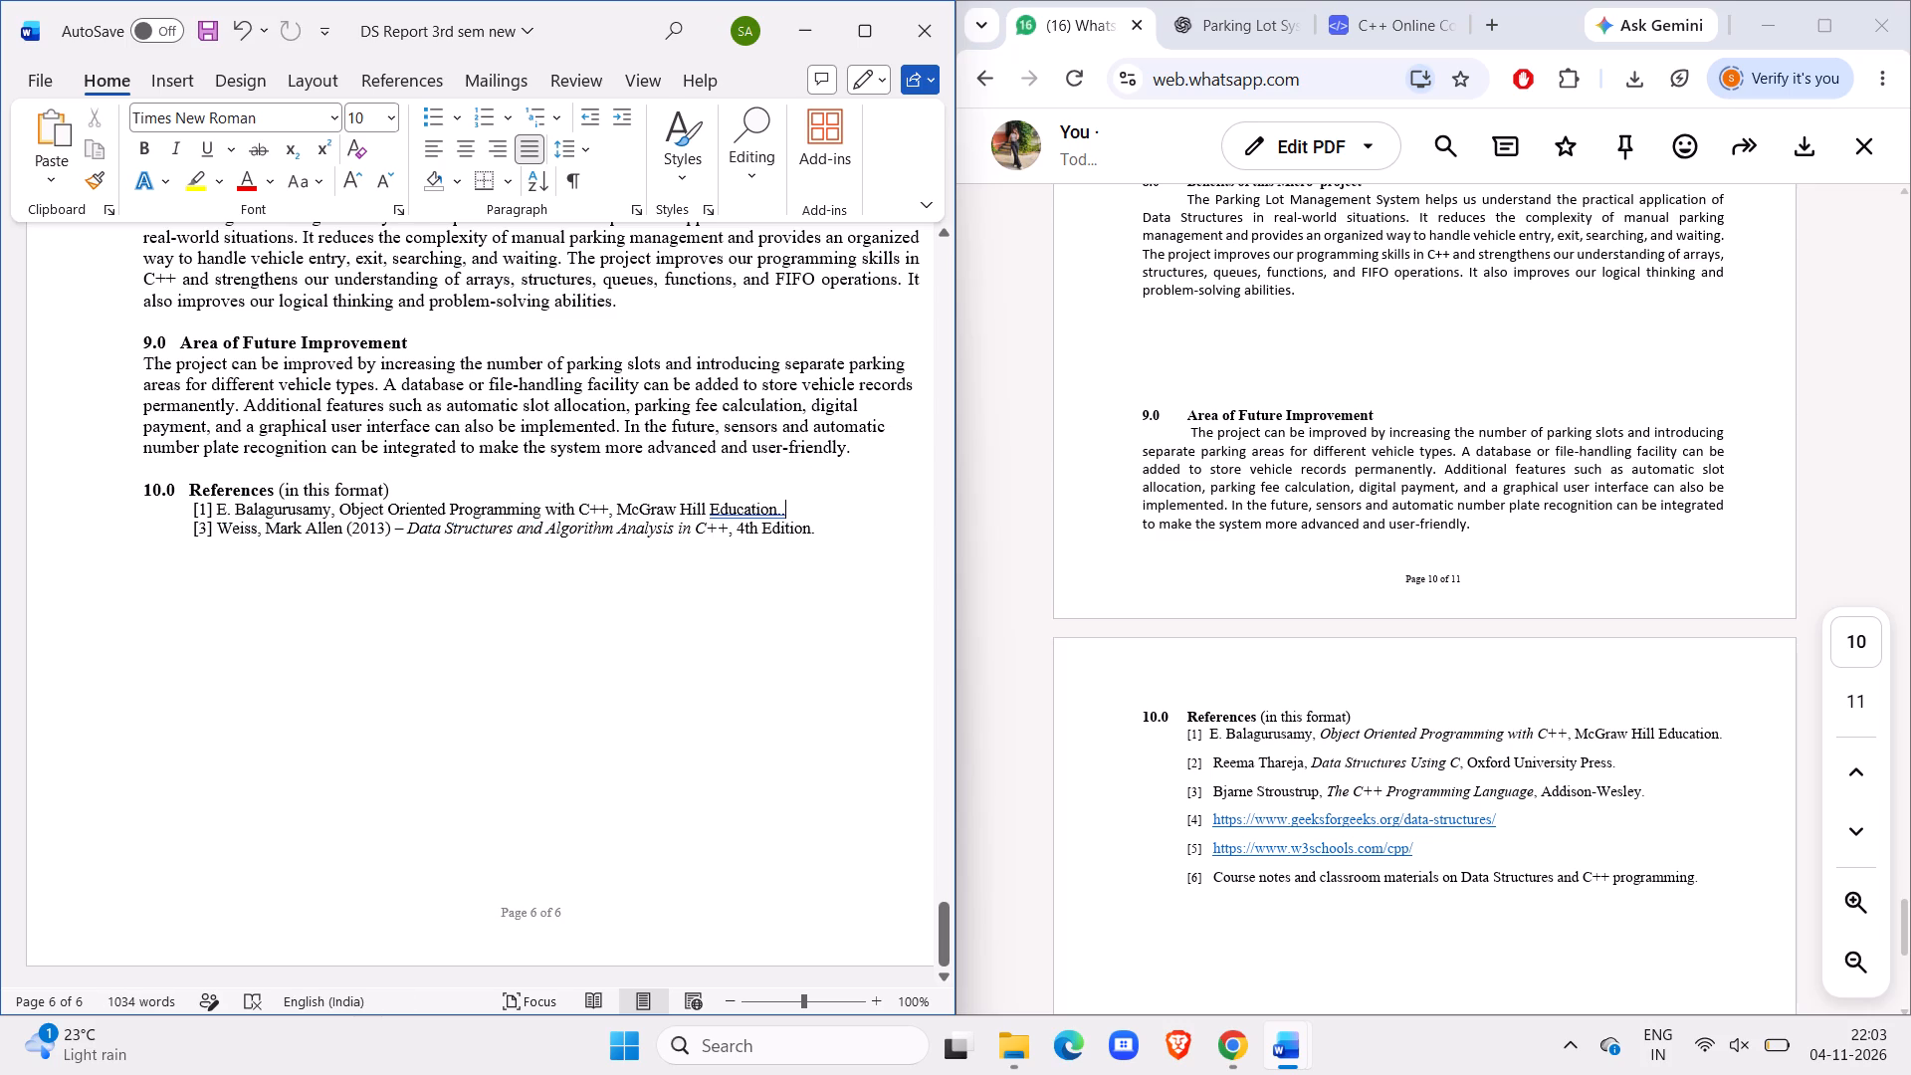
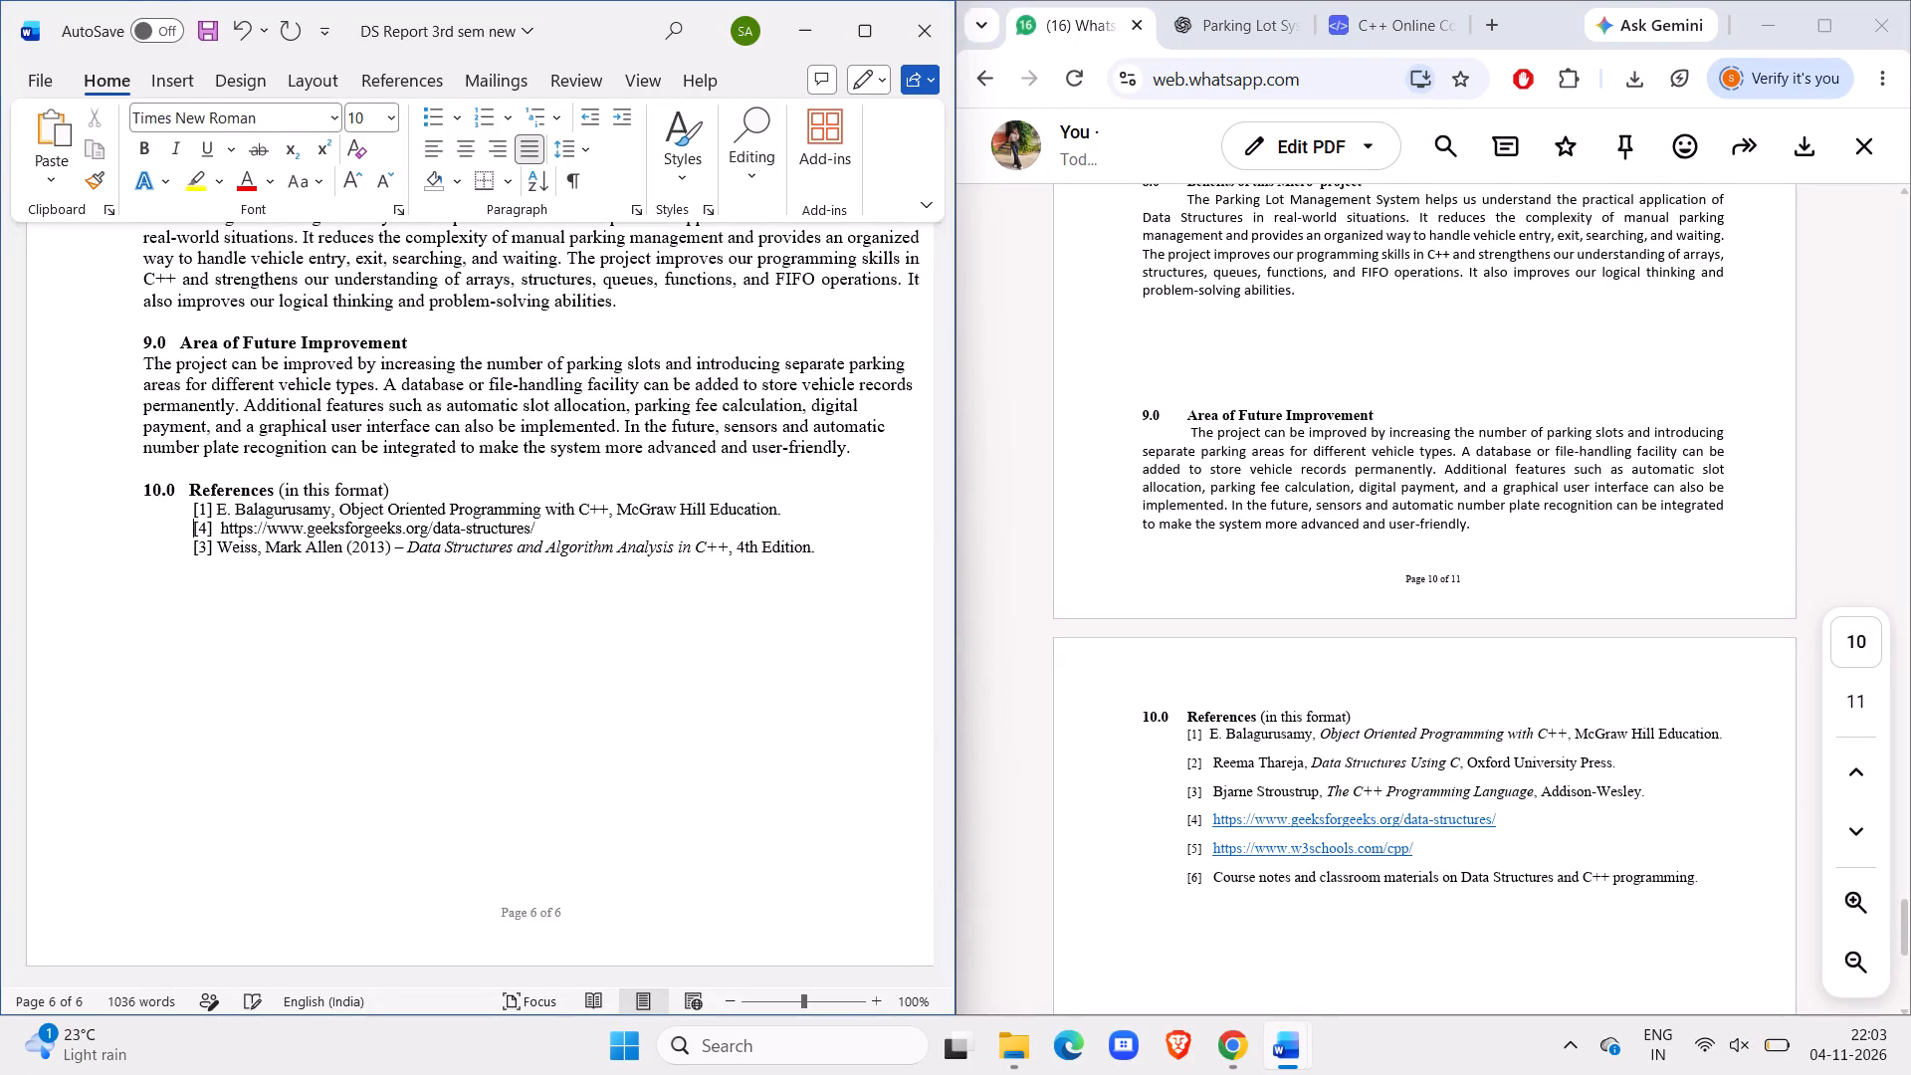
Renumber the geeksforgeeks.org/data-structures reference under 10.0 References as [2].
key(Right)
key(BackSpace)
key(Right)
key(BackSpace)
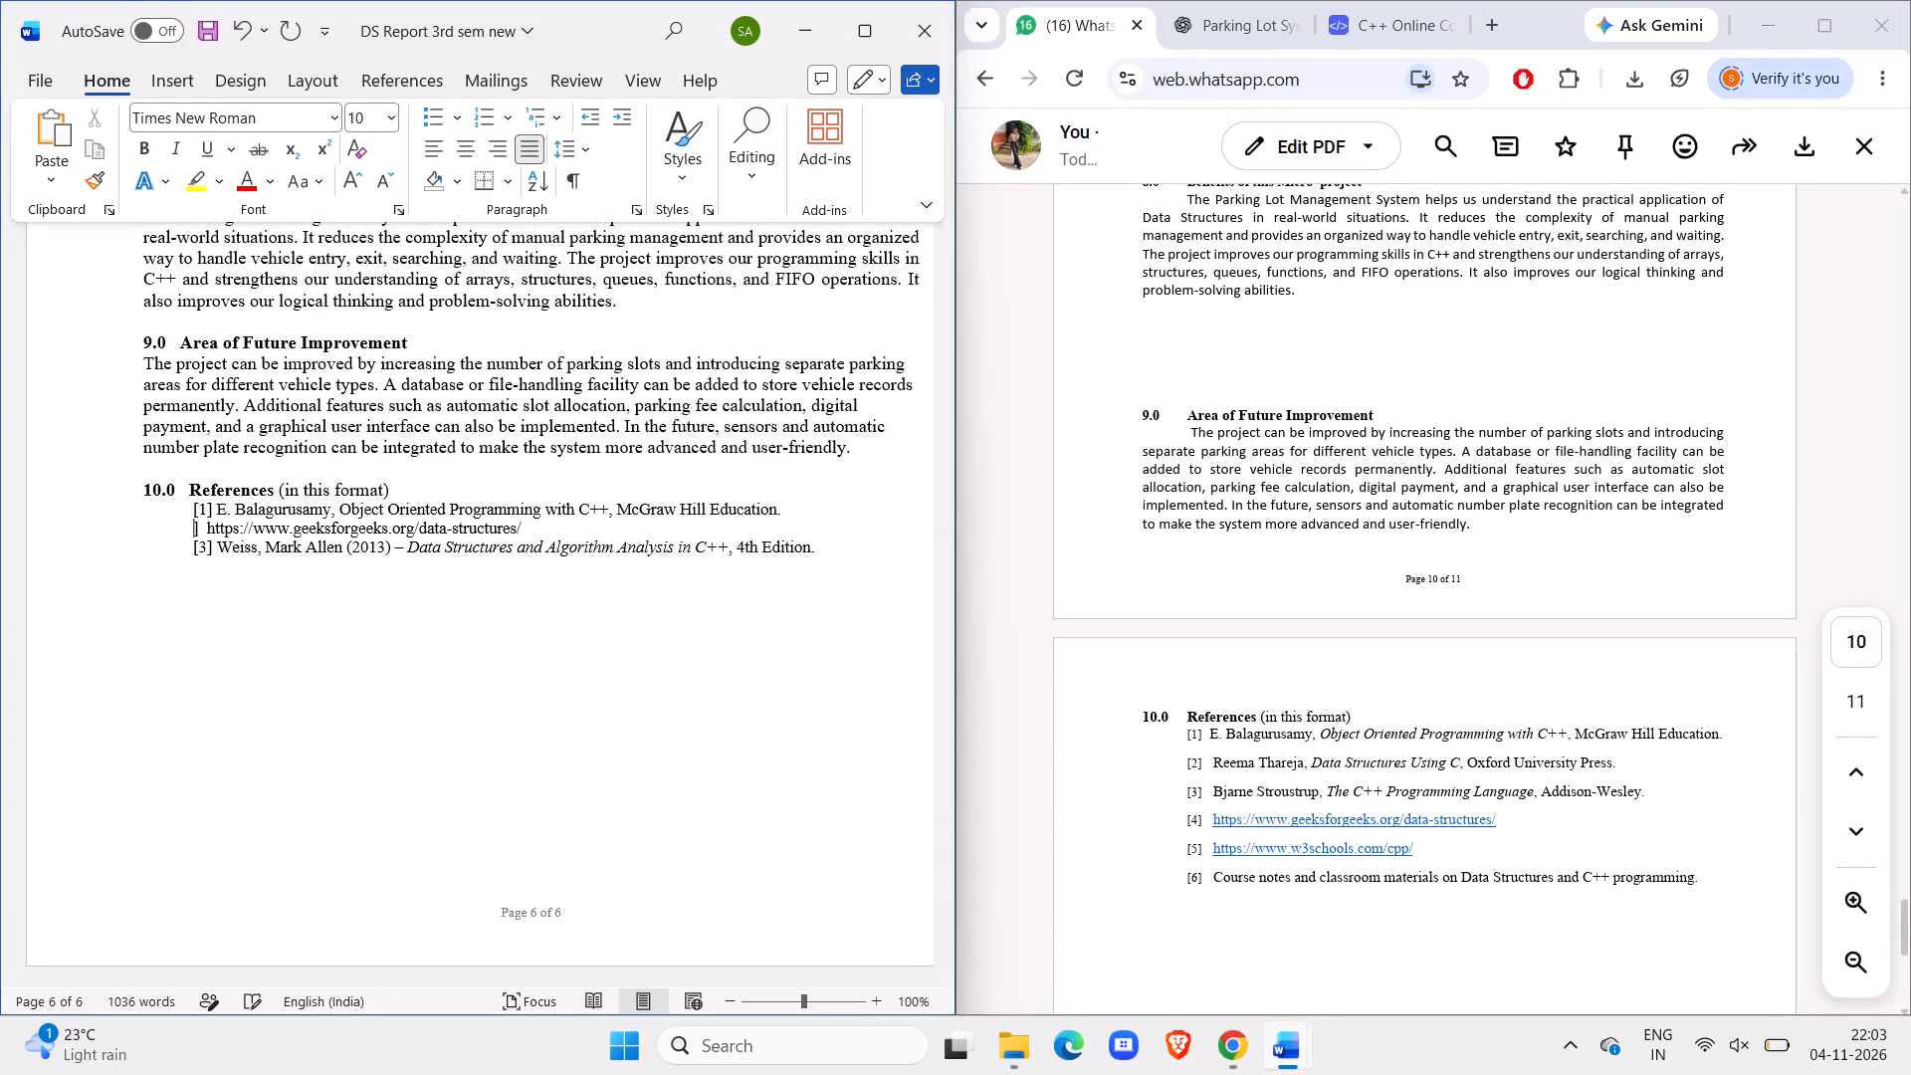
key(bracketleft)
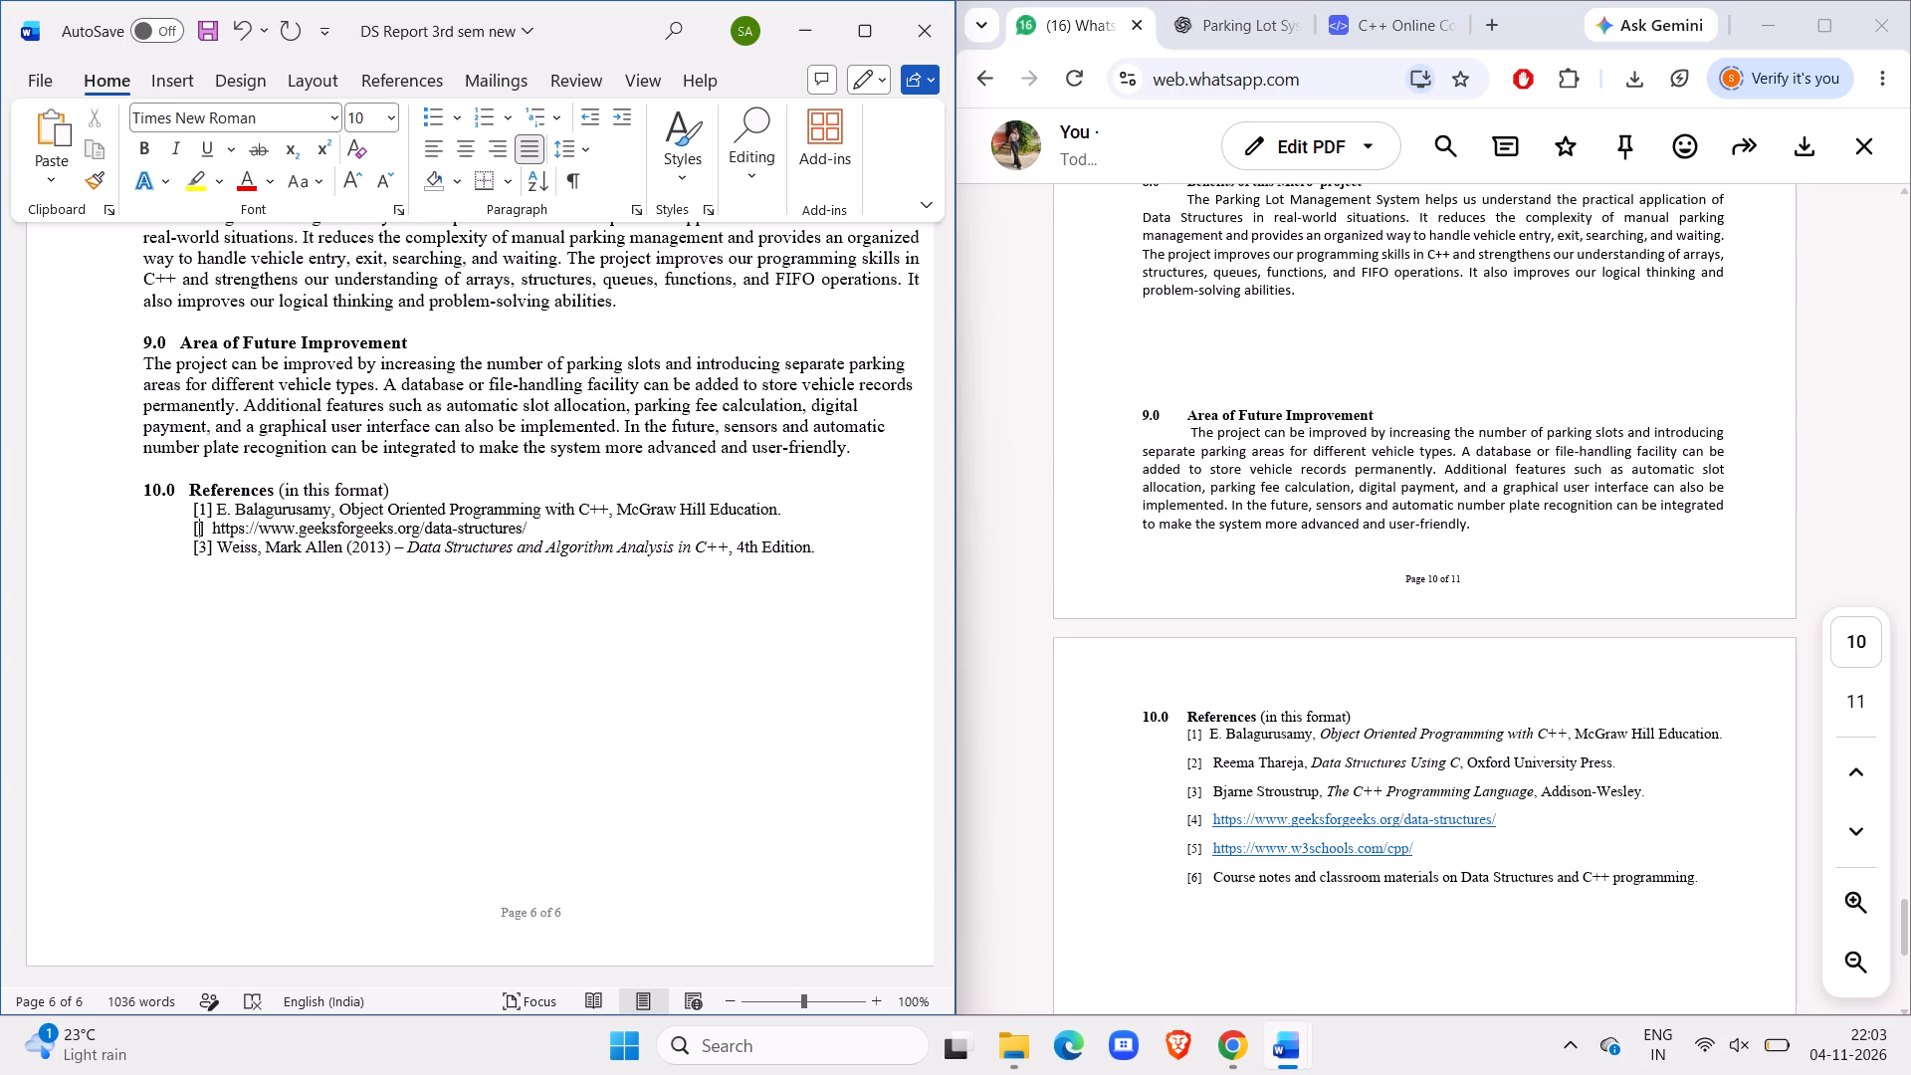
key(2)
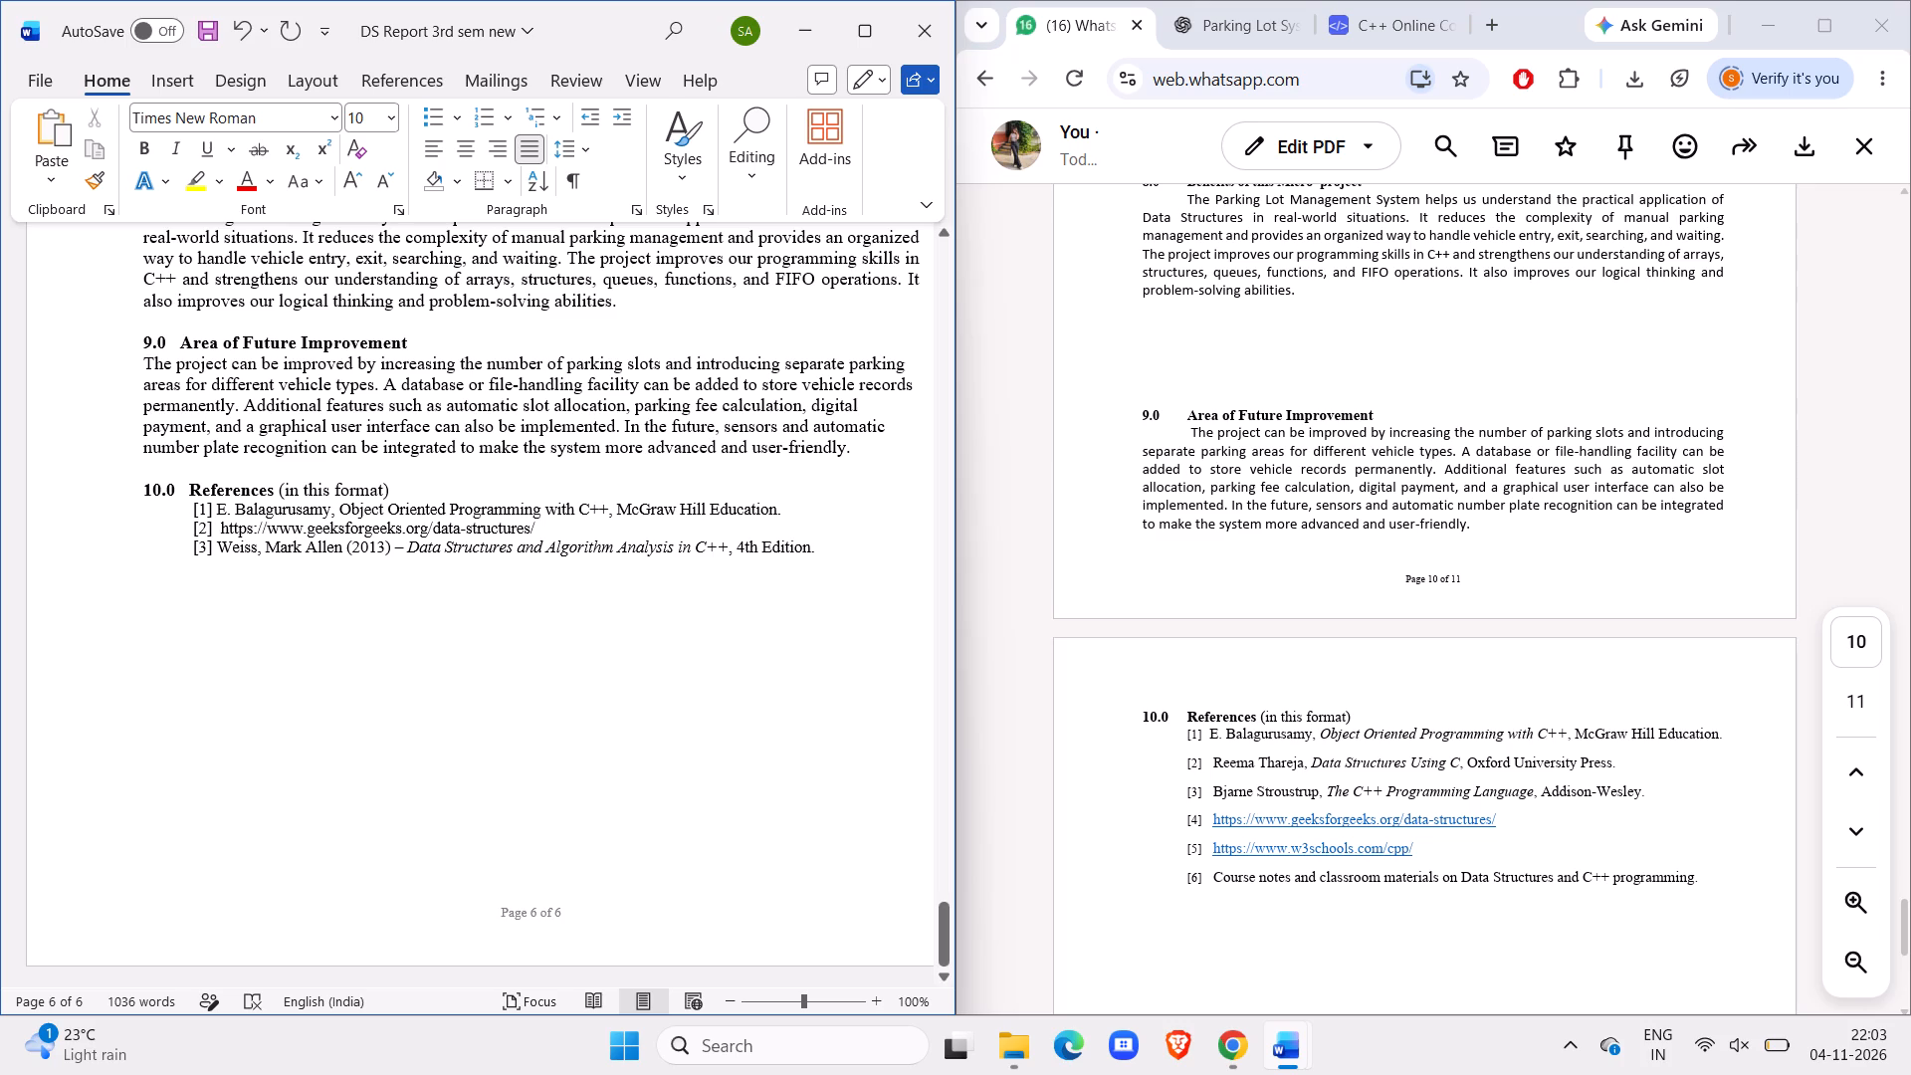
Select the whole [3] Data Structures and Algorithm Analysis in C++ entry at the end of the references list.
drag(195, 546, 512, 563)
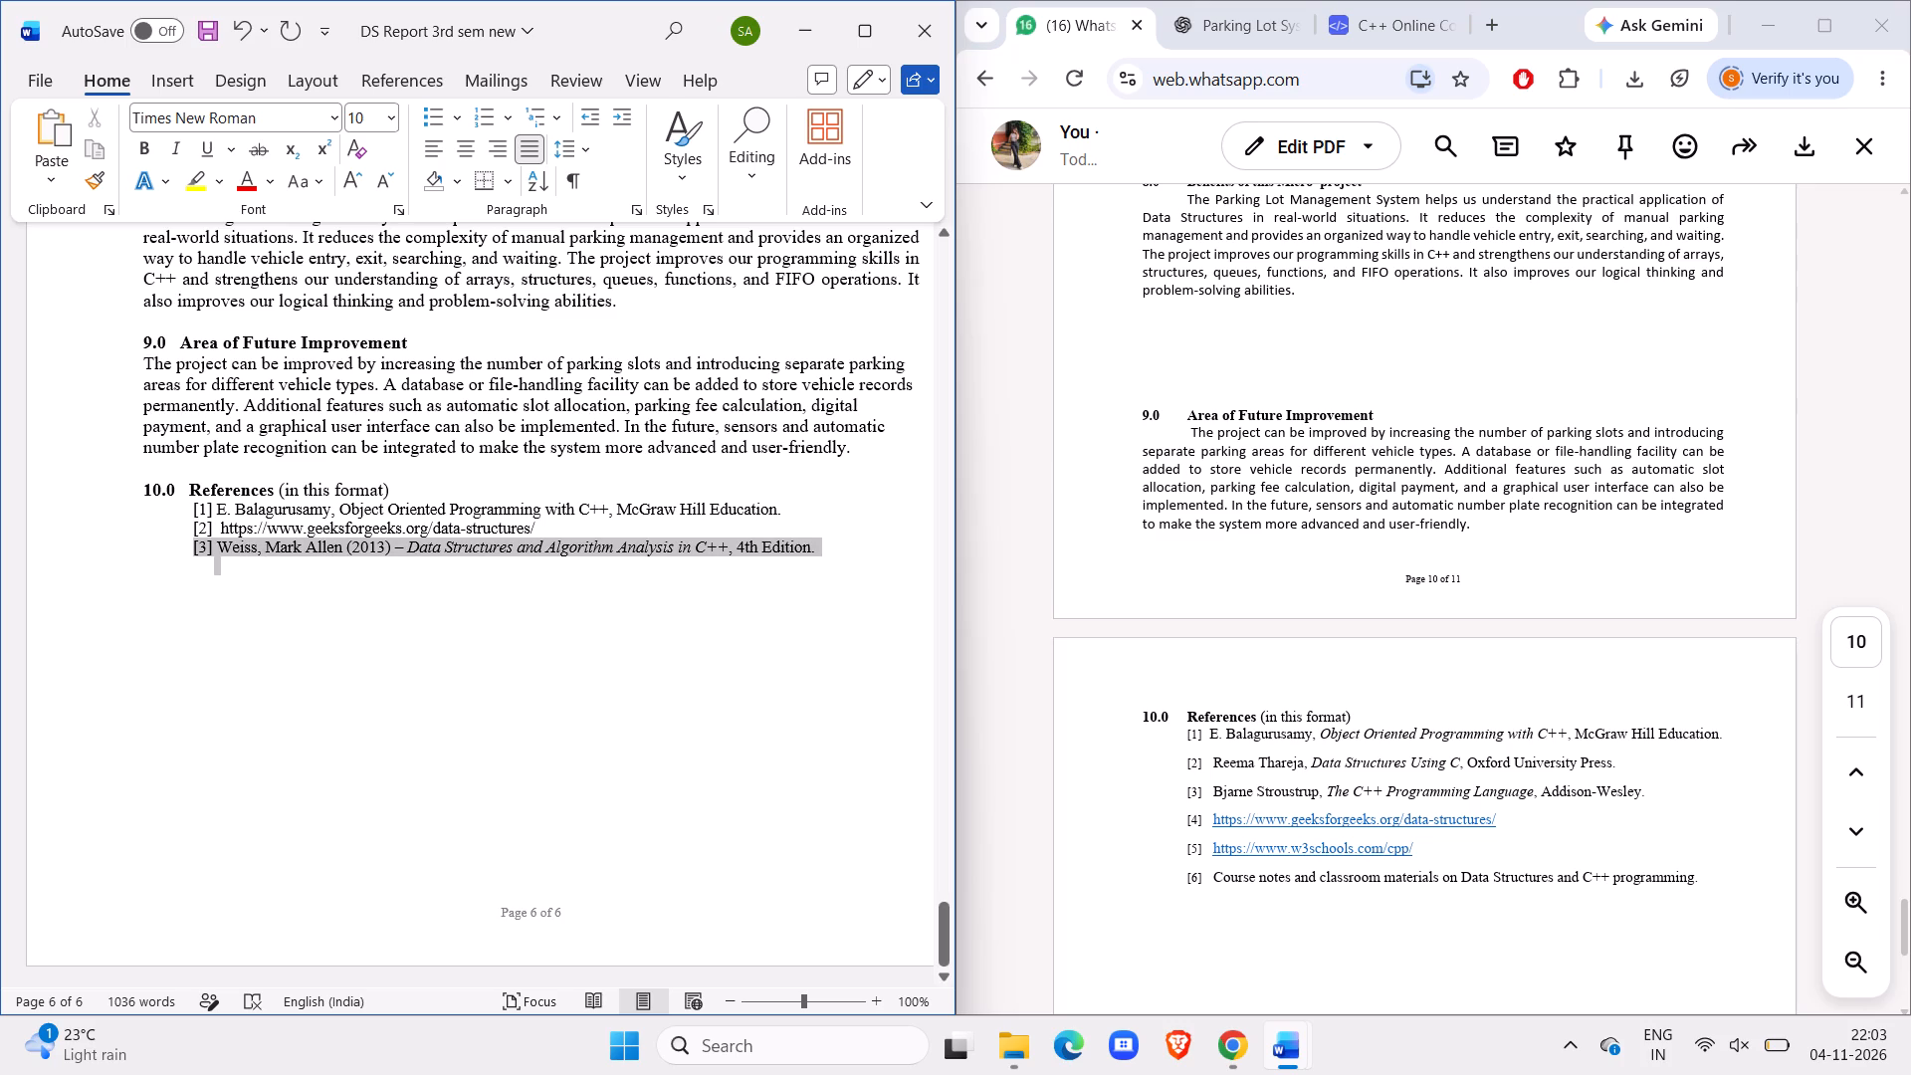
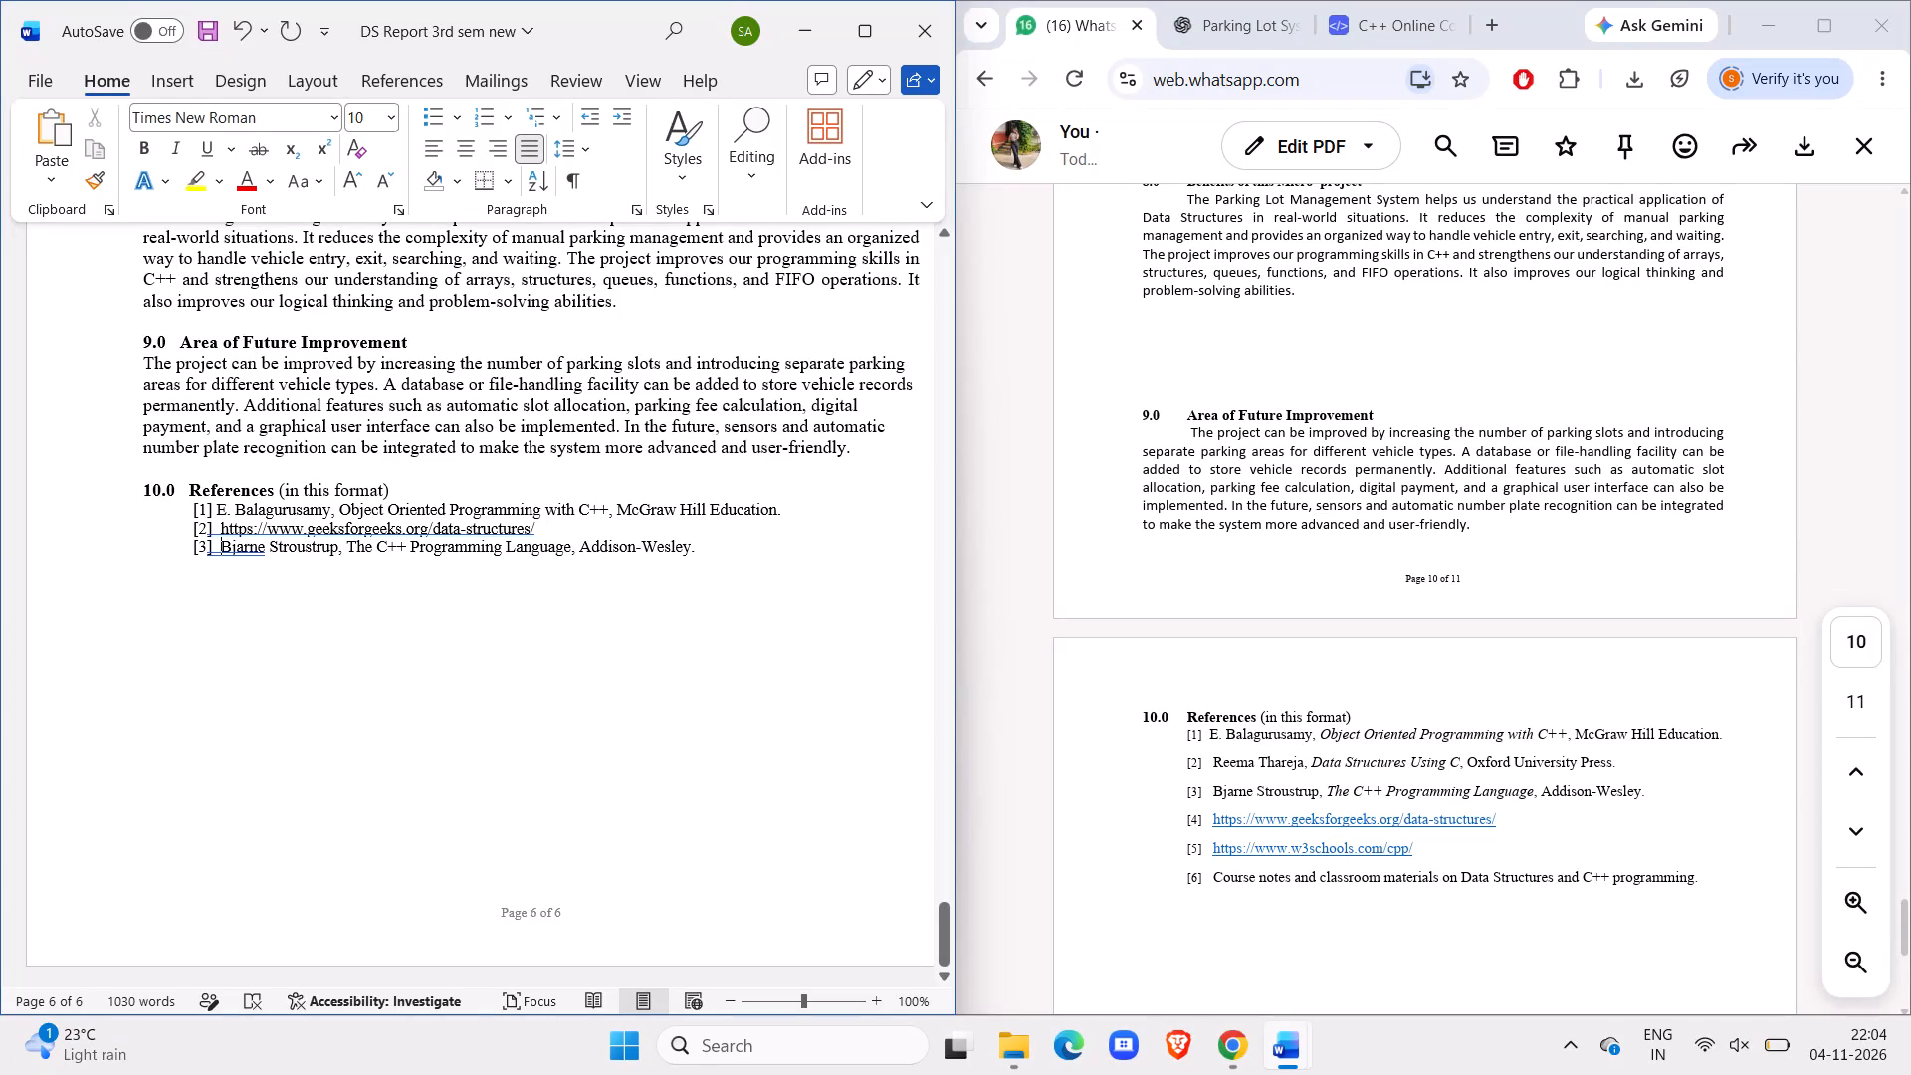
Remove the extra space after the [3] and [2] numbers in the 10.0 References list.
key(BackSpace)
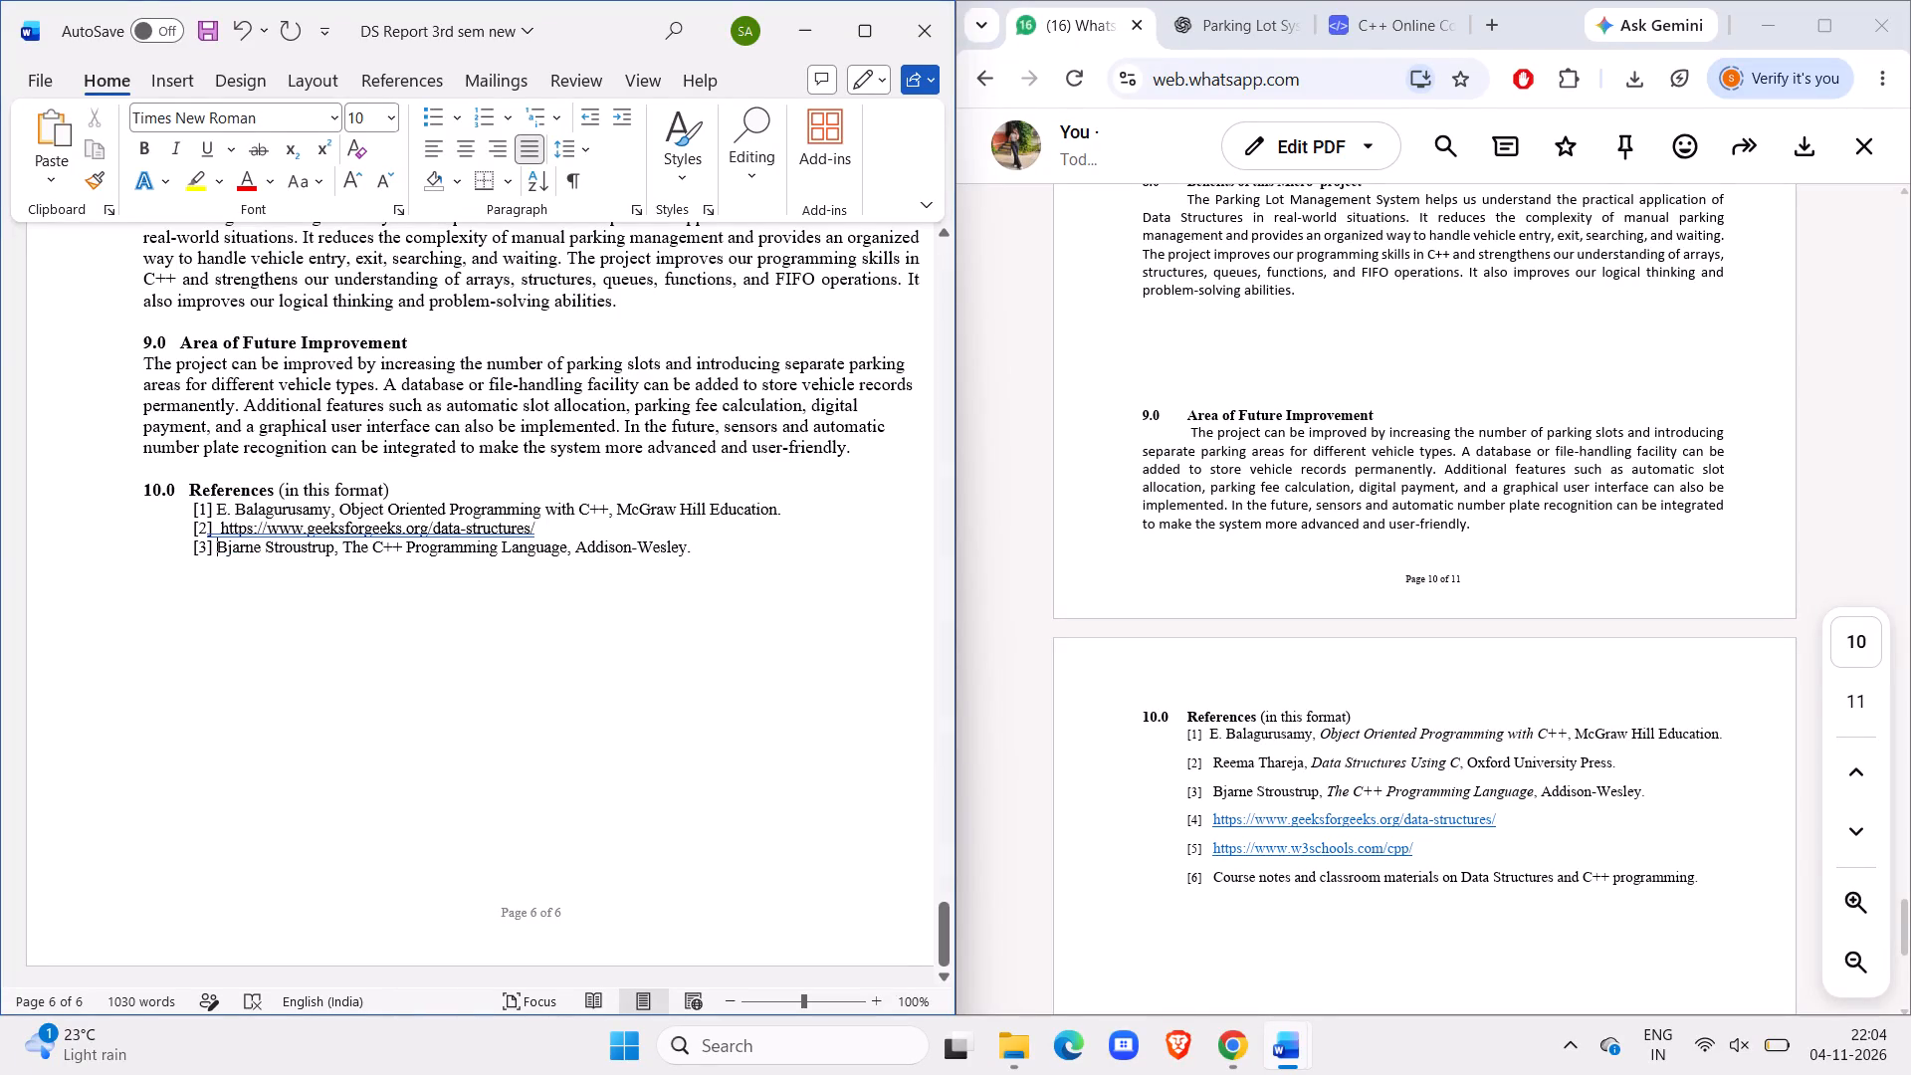
click(220, 528)
key(BackSpace)
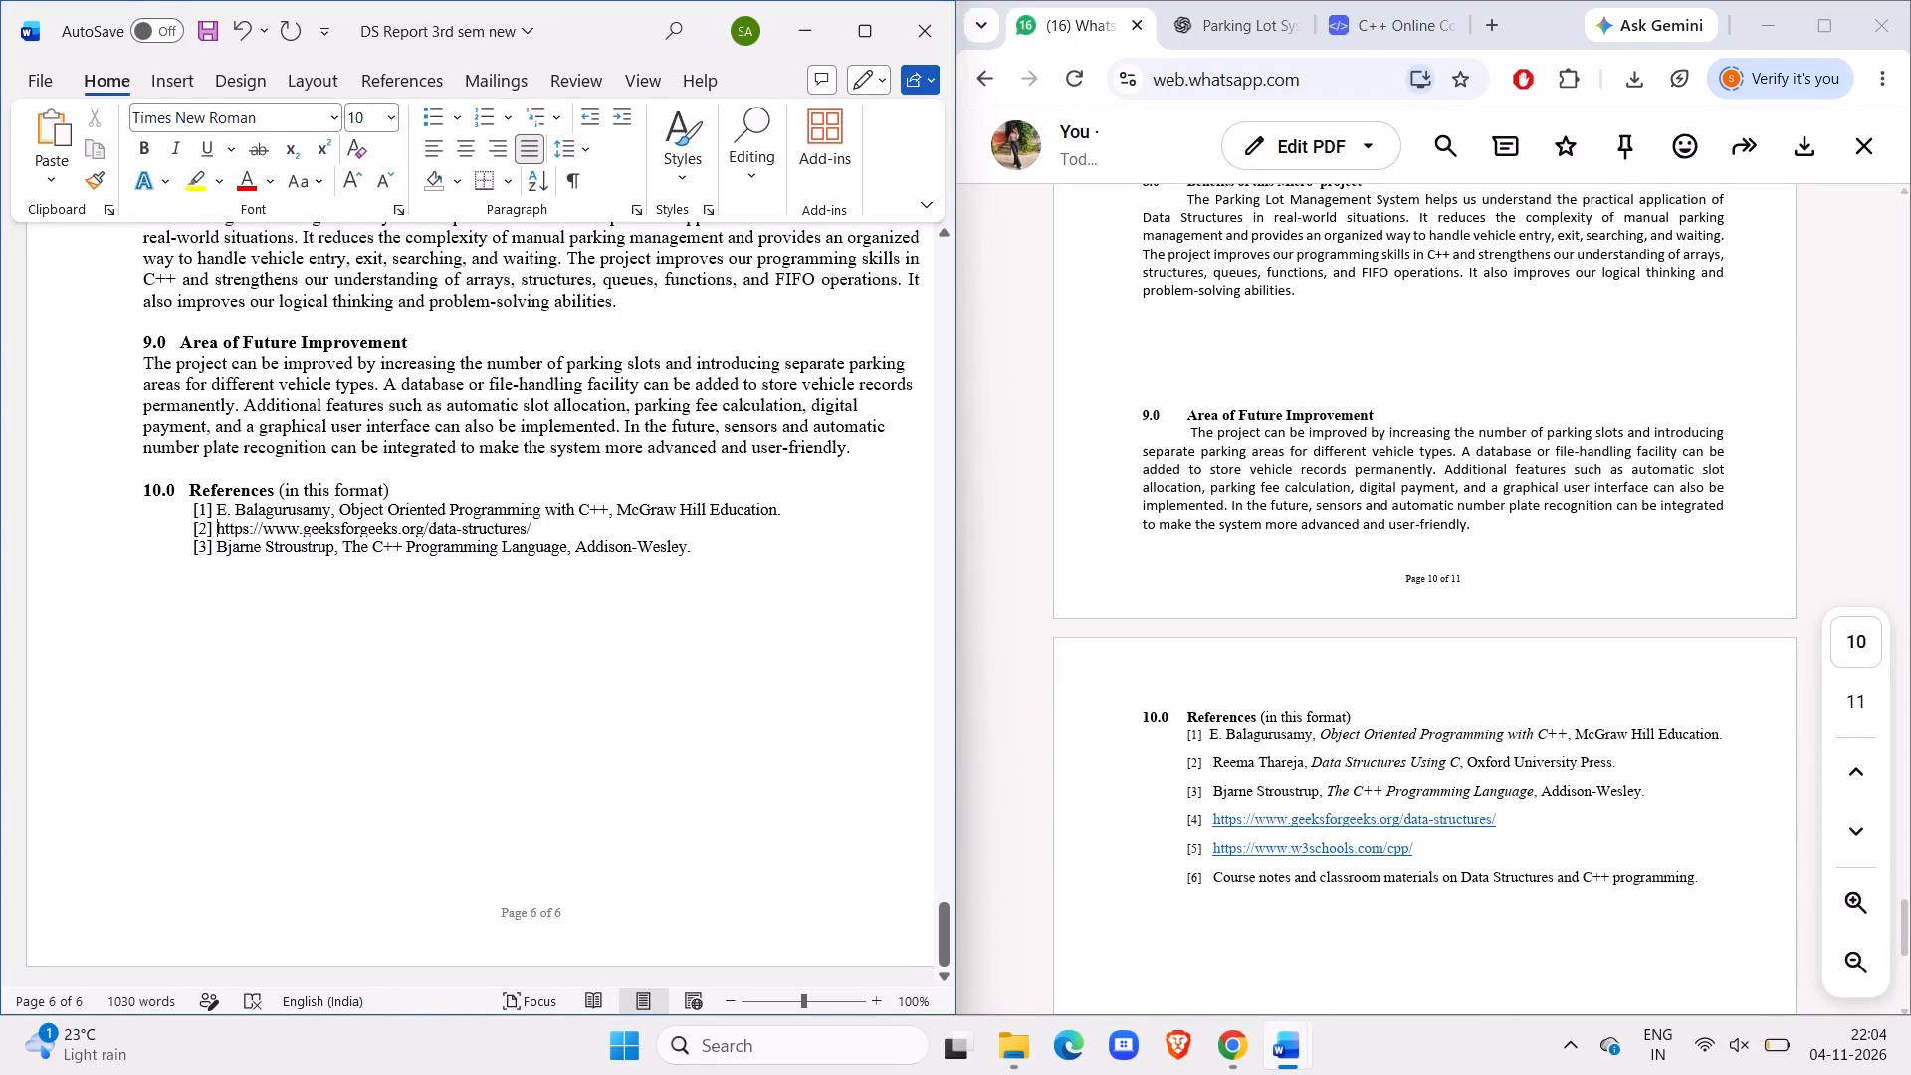
Review the DS Report from 10.0 References back up through the outputs and code pages to 4.0 Information Collection.
scroll(329, 679, up, 1)
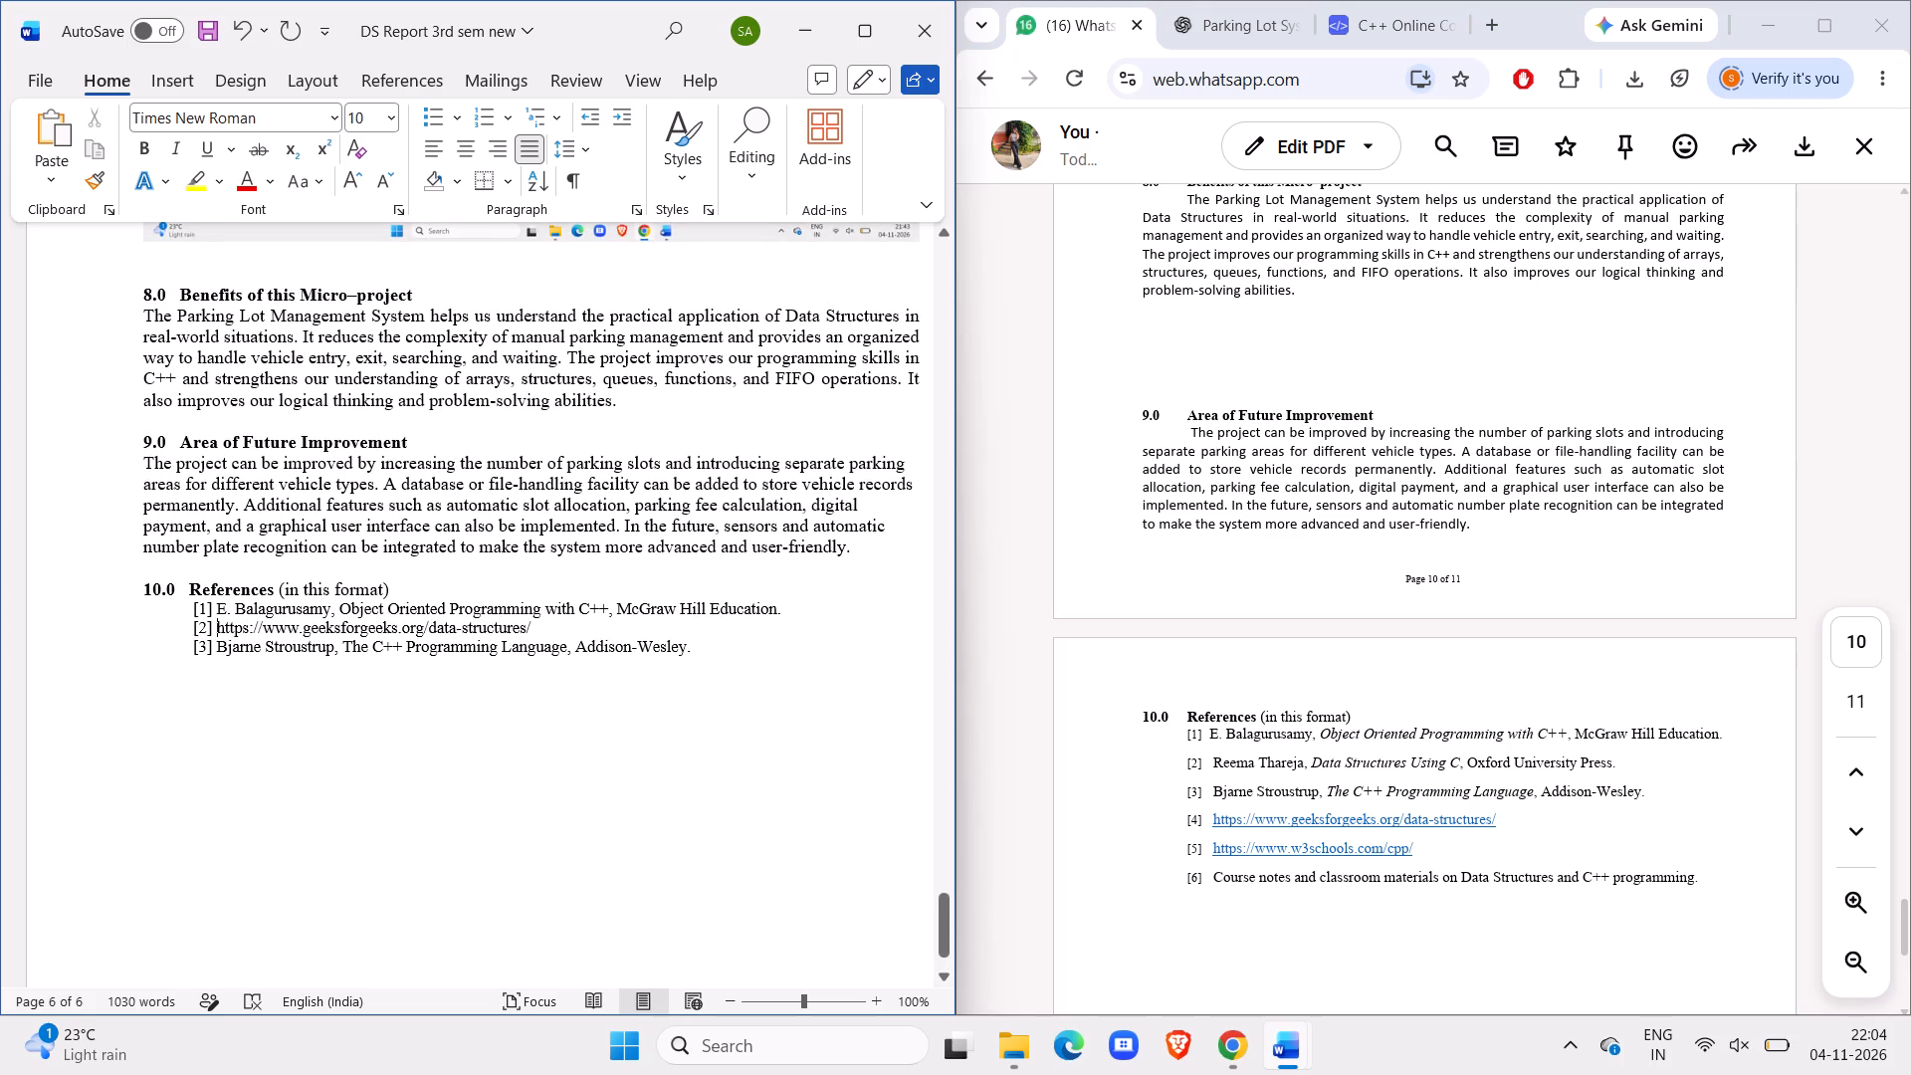
scroll(883, 743, up, 2)
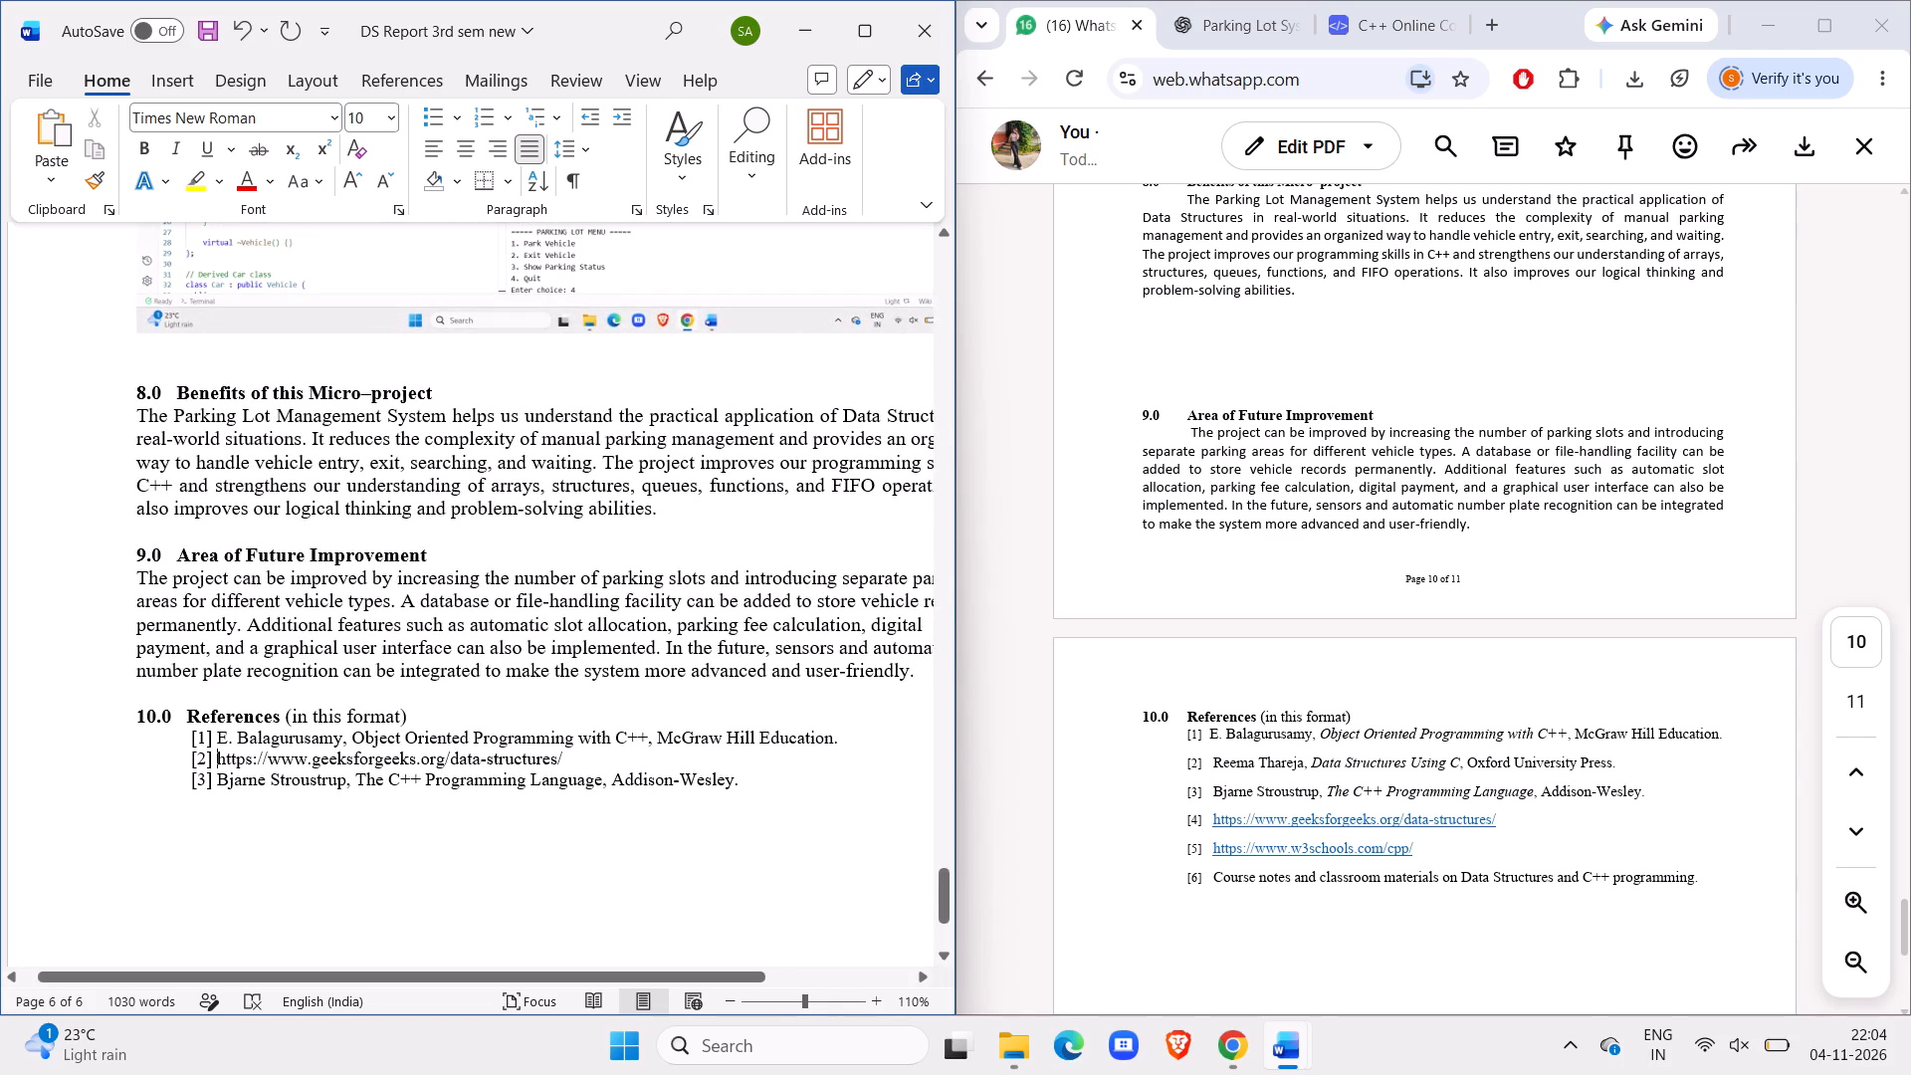
ctrl+scroll(883, 743, down, 1)
scroll(883, 743, up, 9)
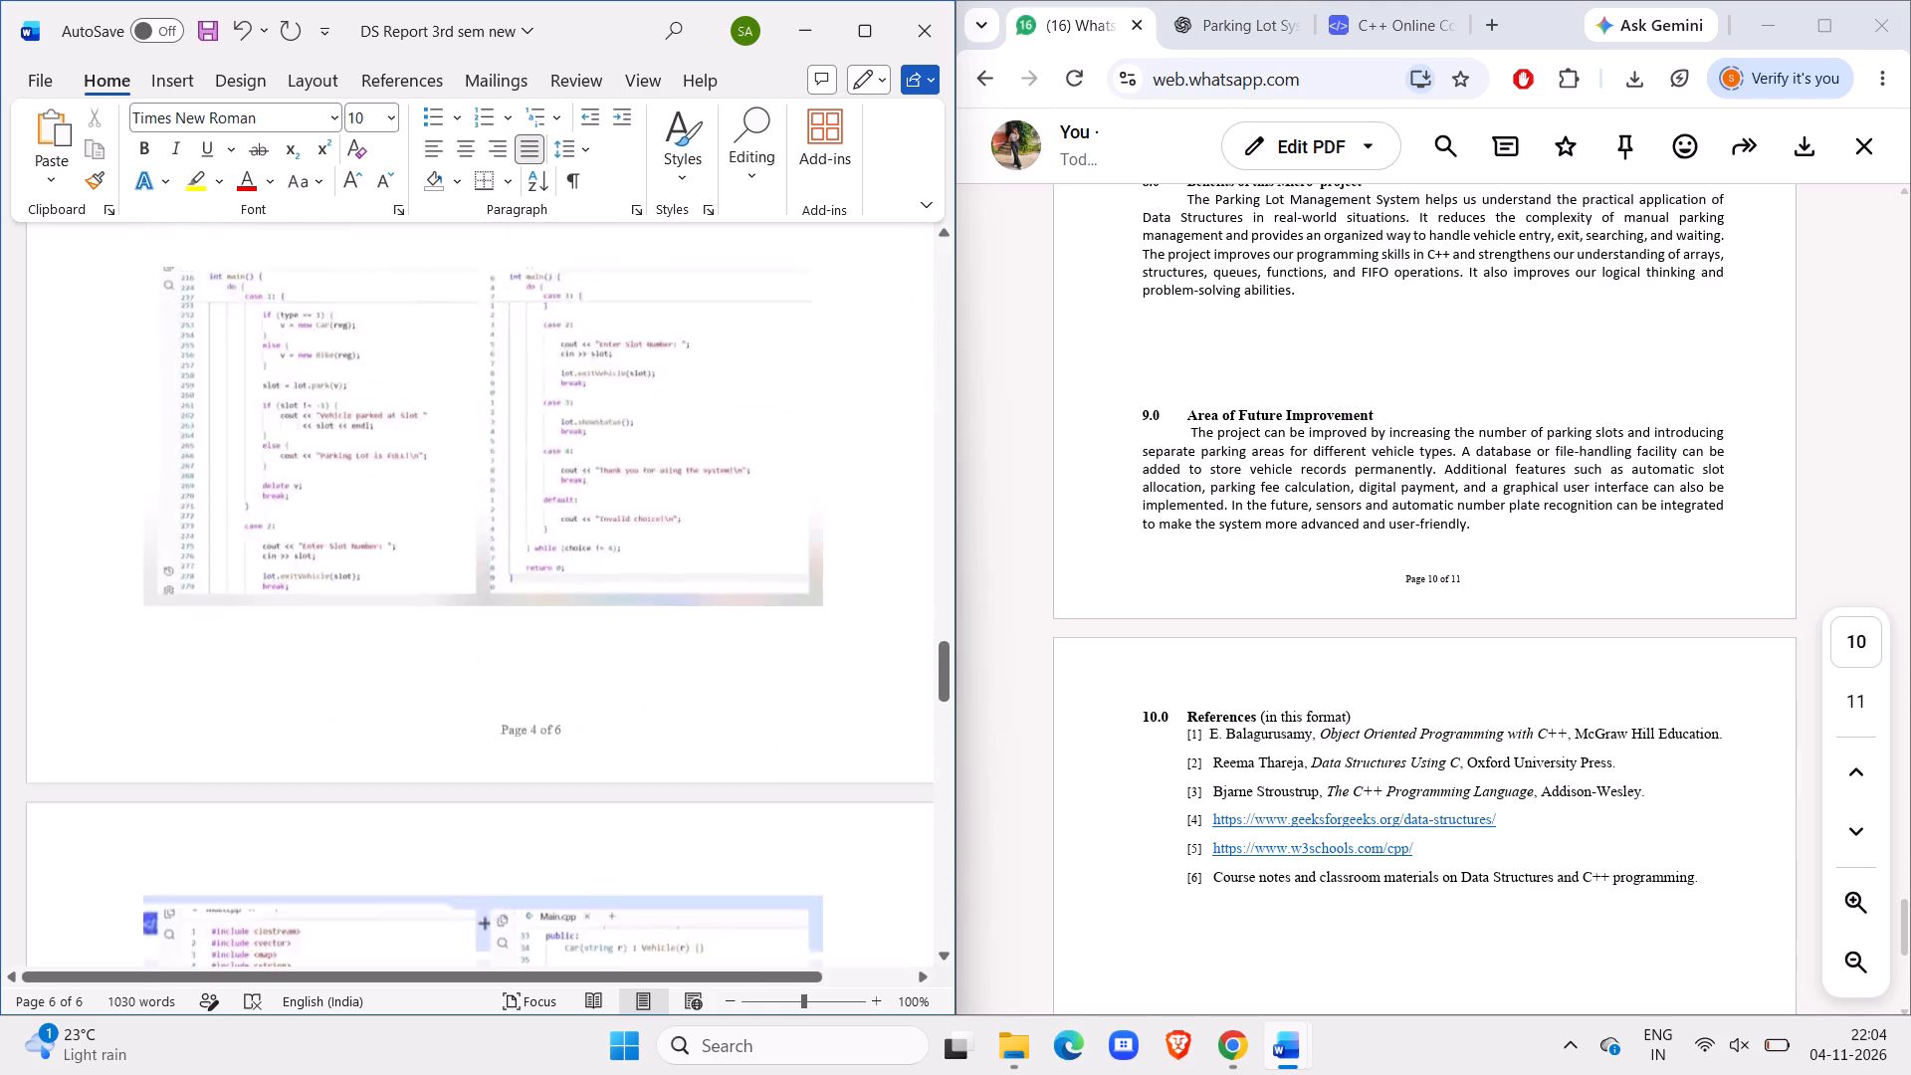
scroll(883, 743, up, 8)
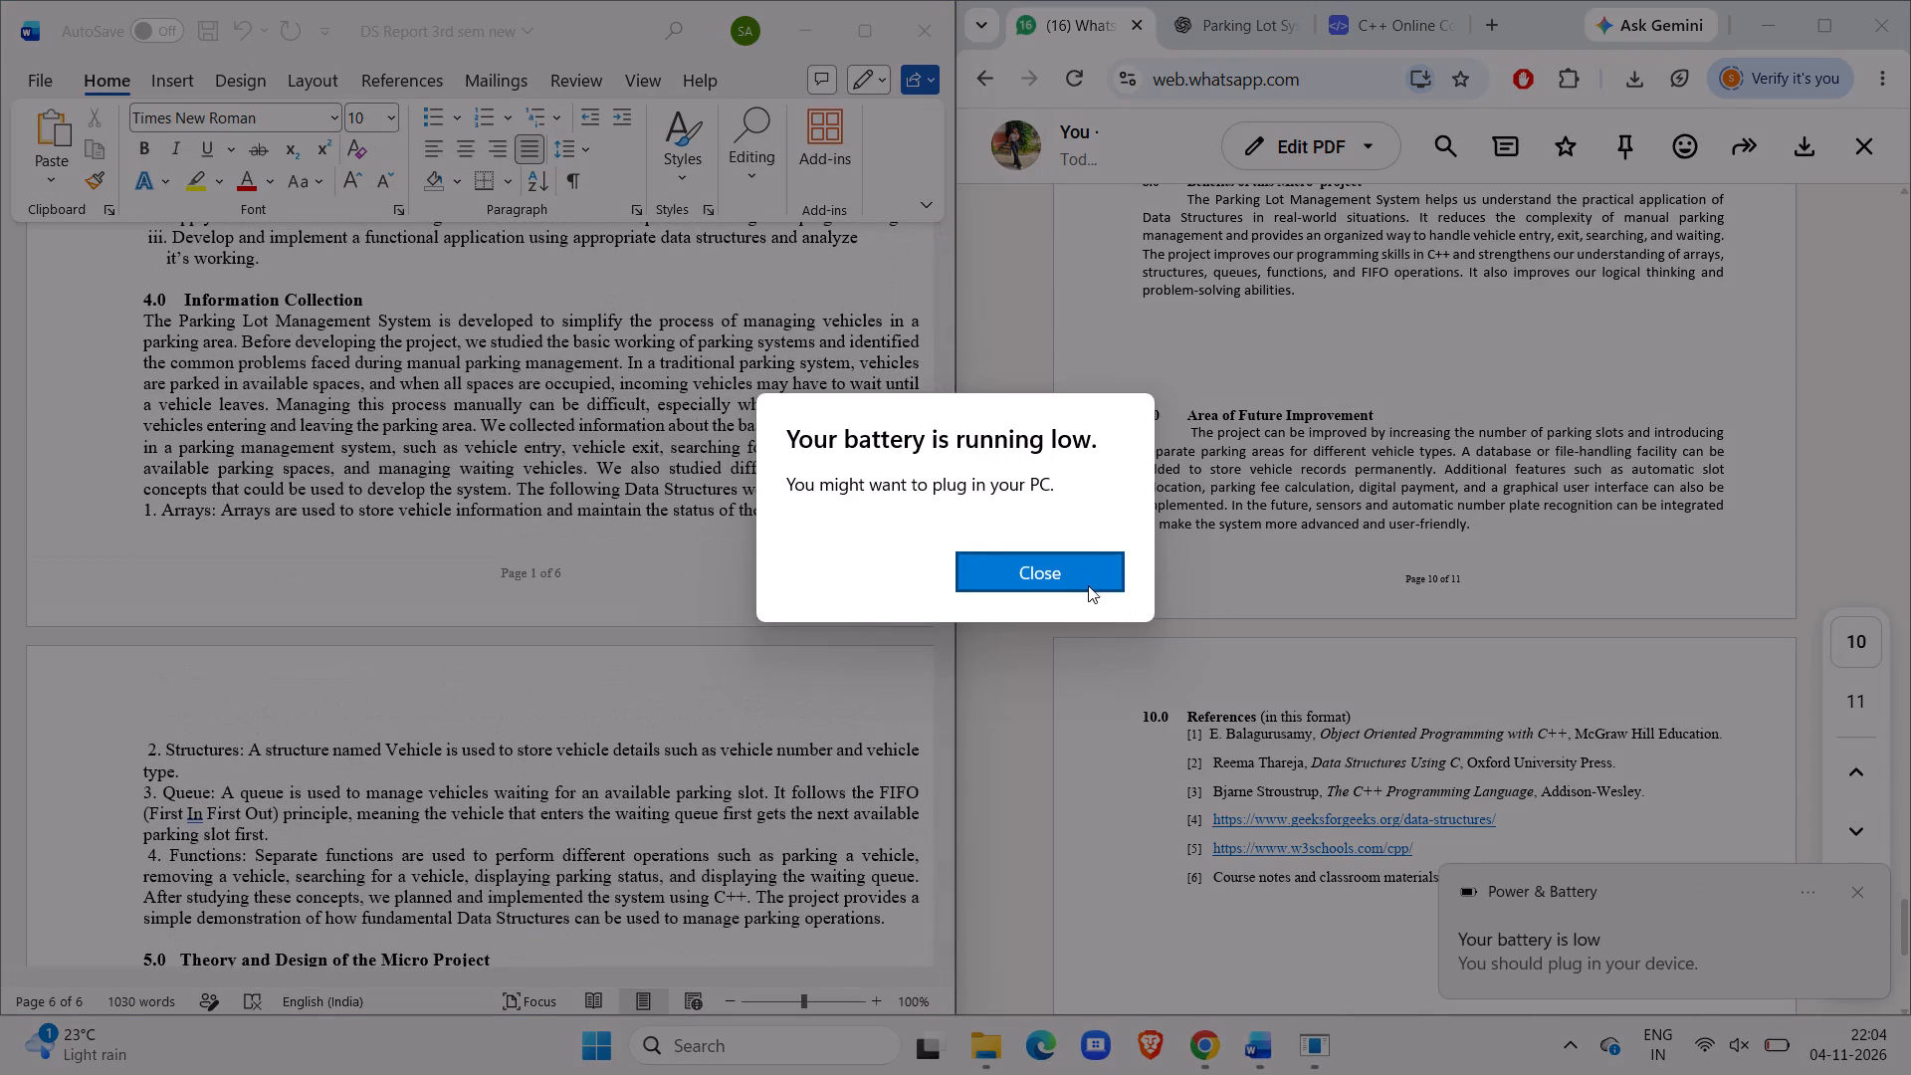
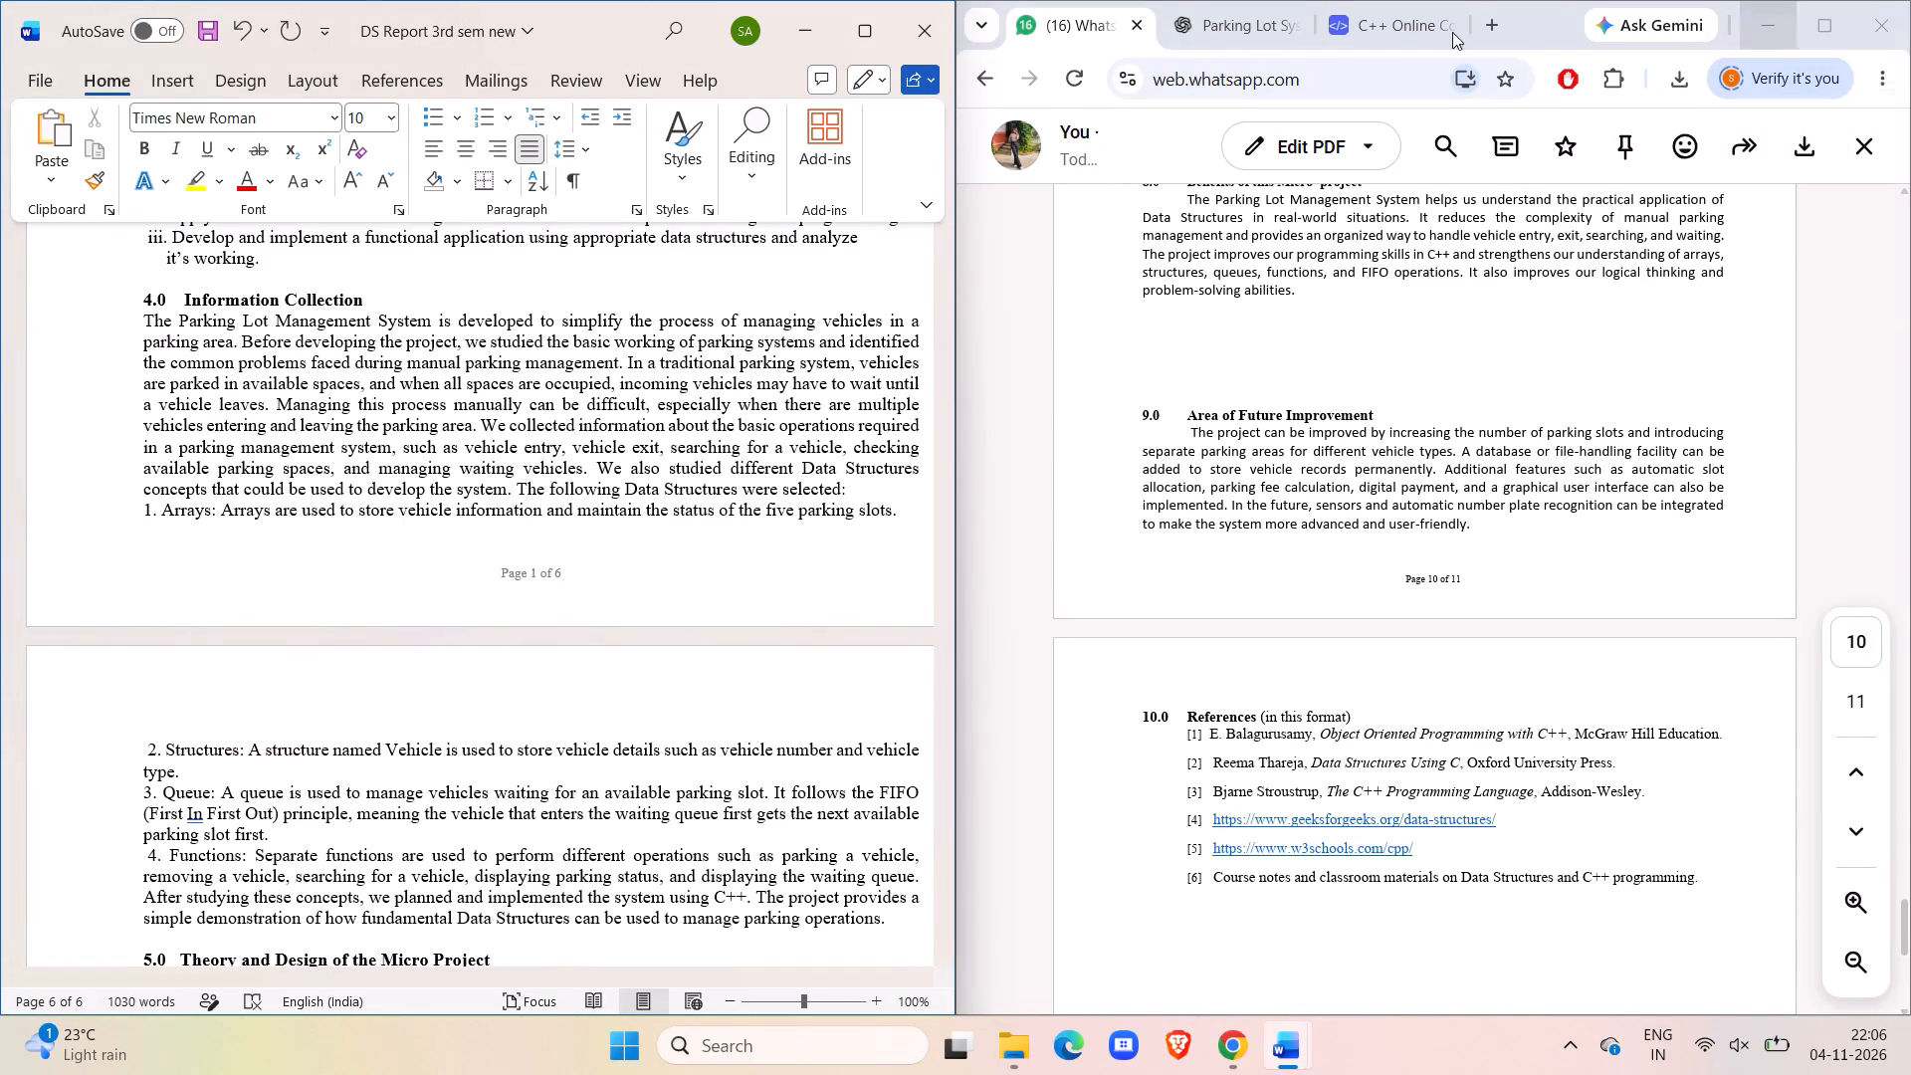
Place the text cursor directly before the colon in the "Name of Course In-charge :" line on the report's first page.
click(863, 44)
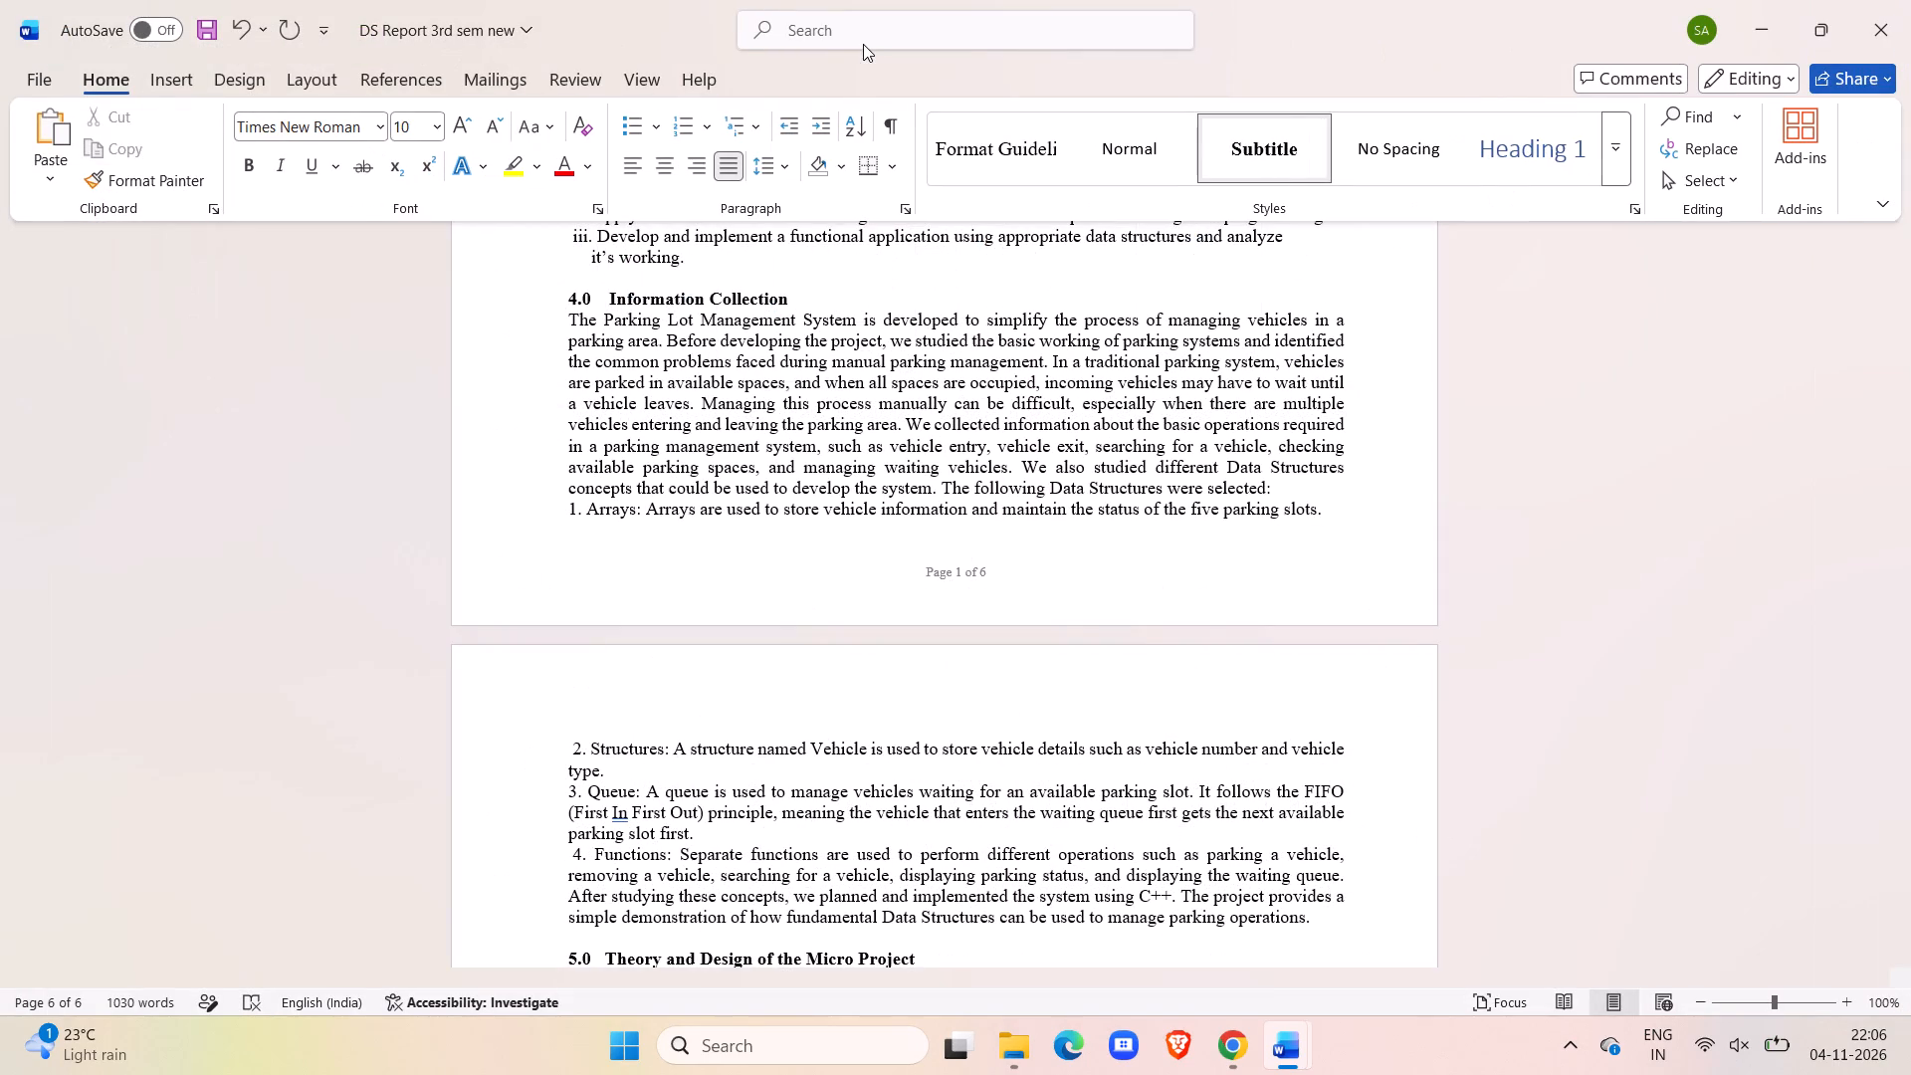
scroll(1089, 388, up, 14)
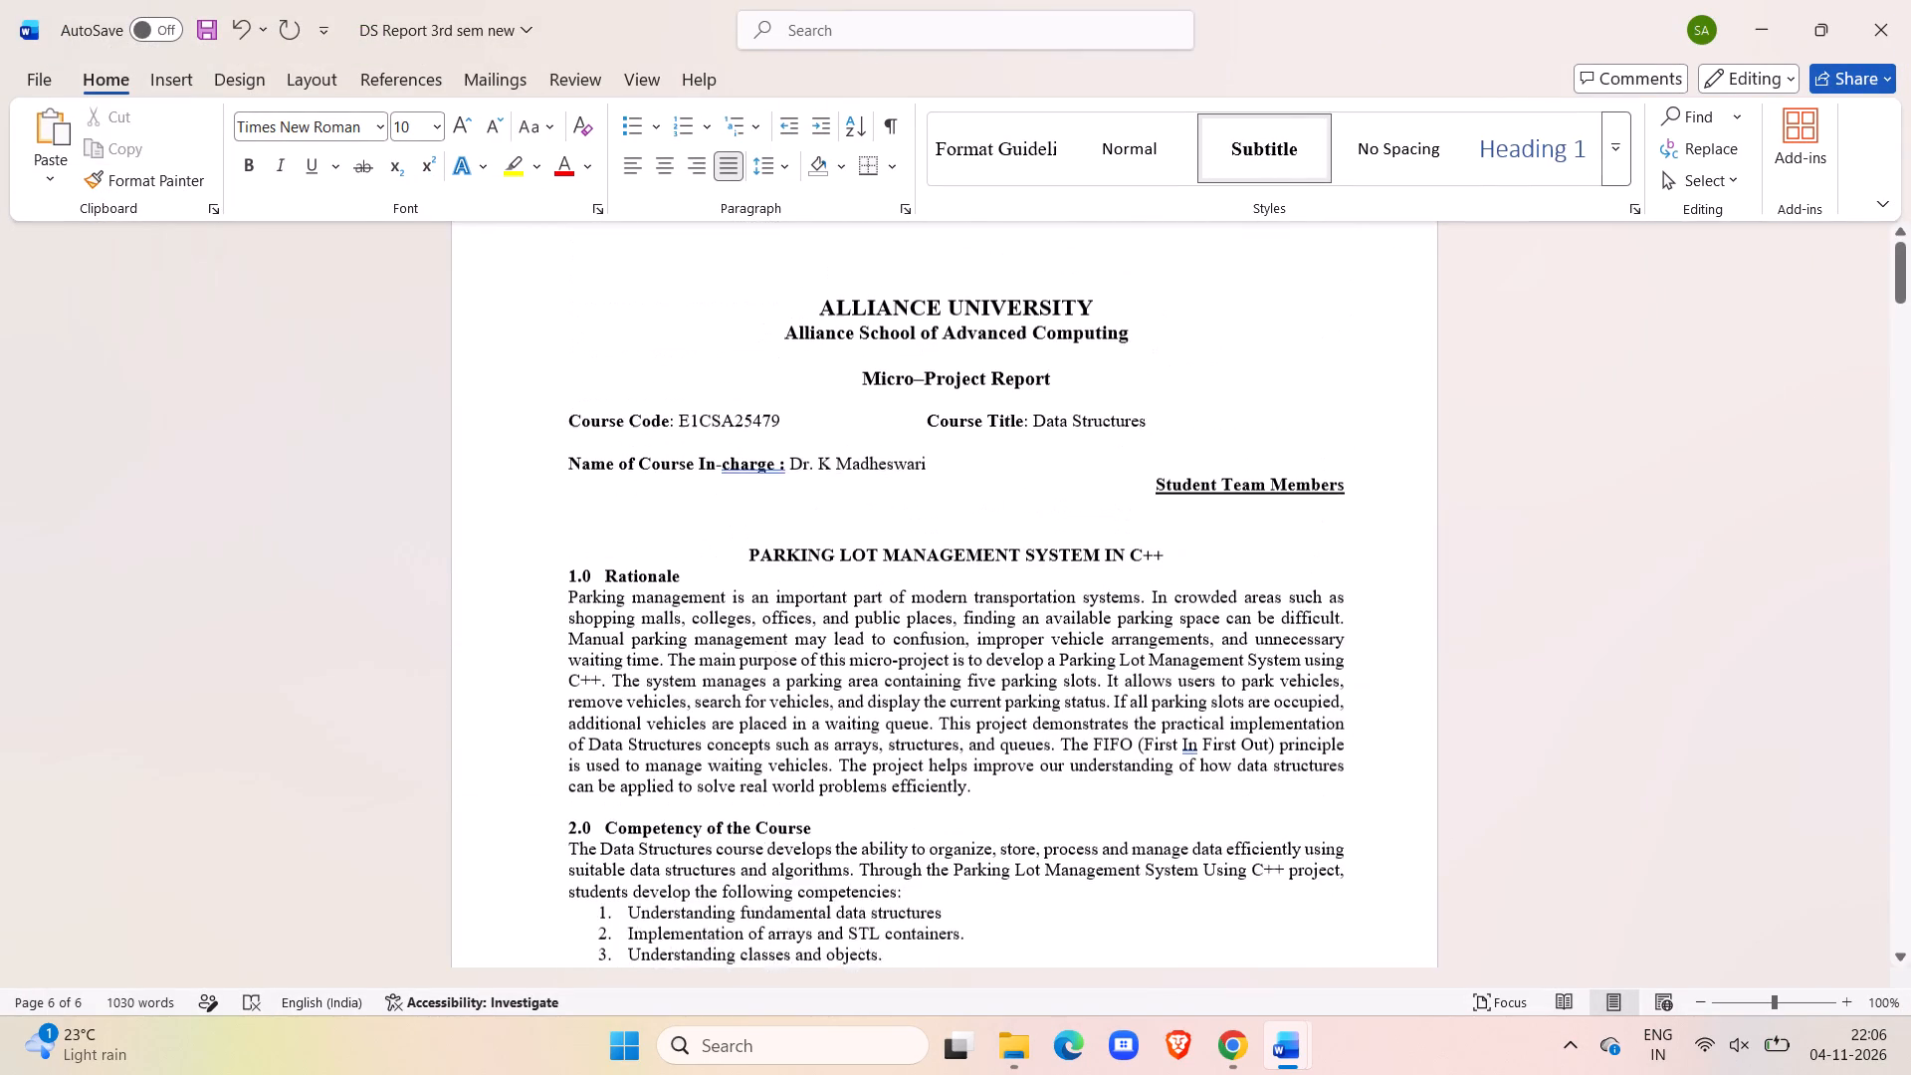
scroll(1089, 388, up, 8)
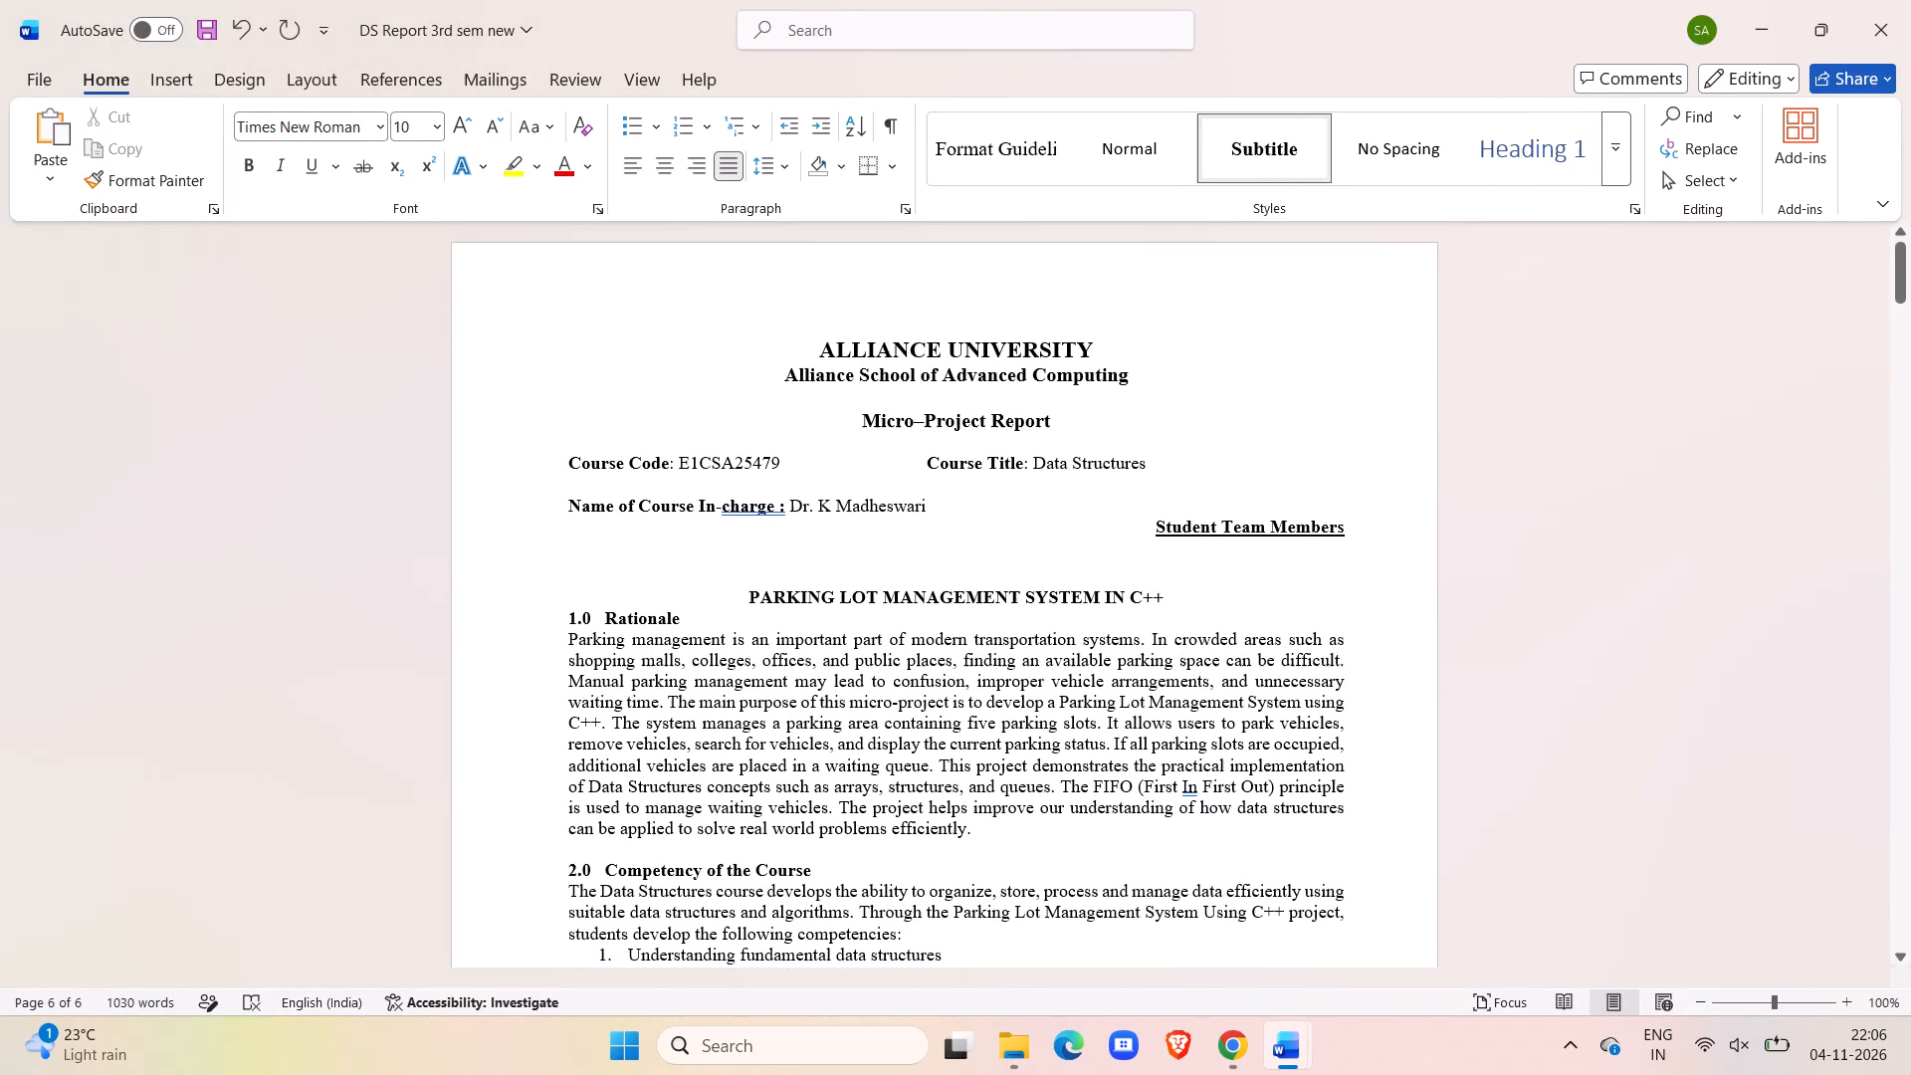
click(774, 507)
key(Right)
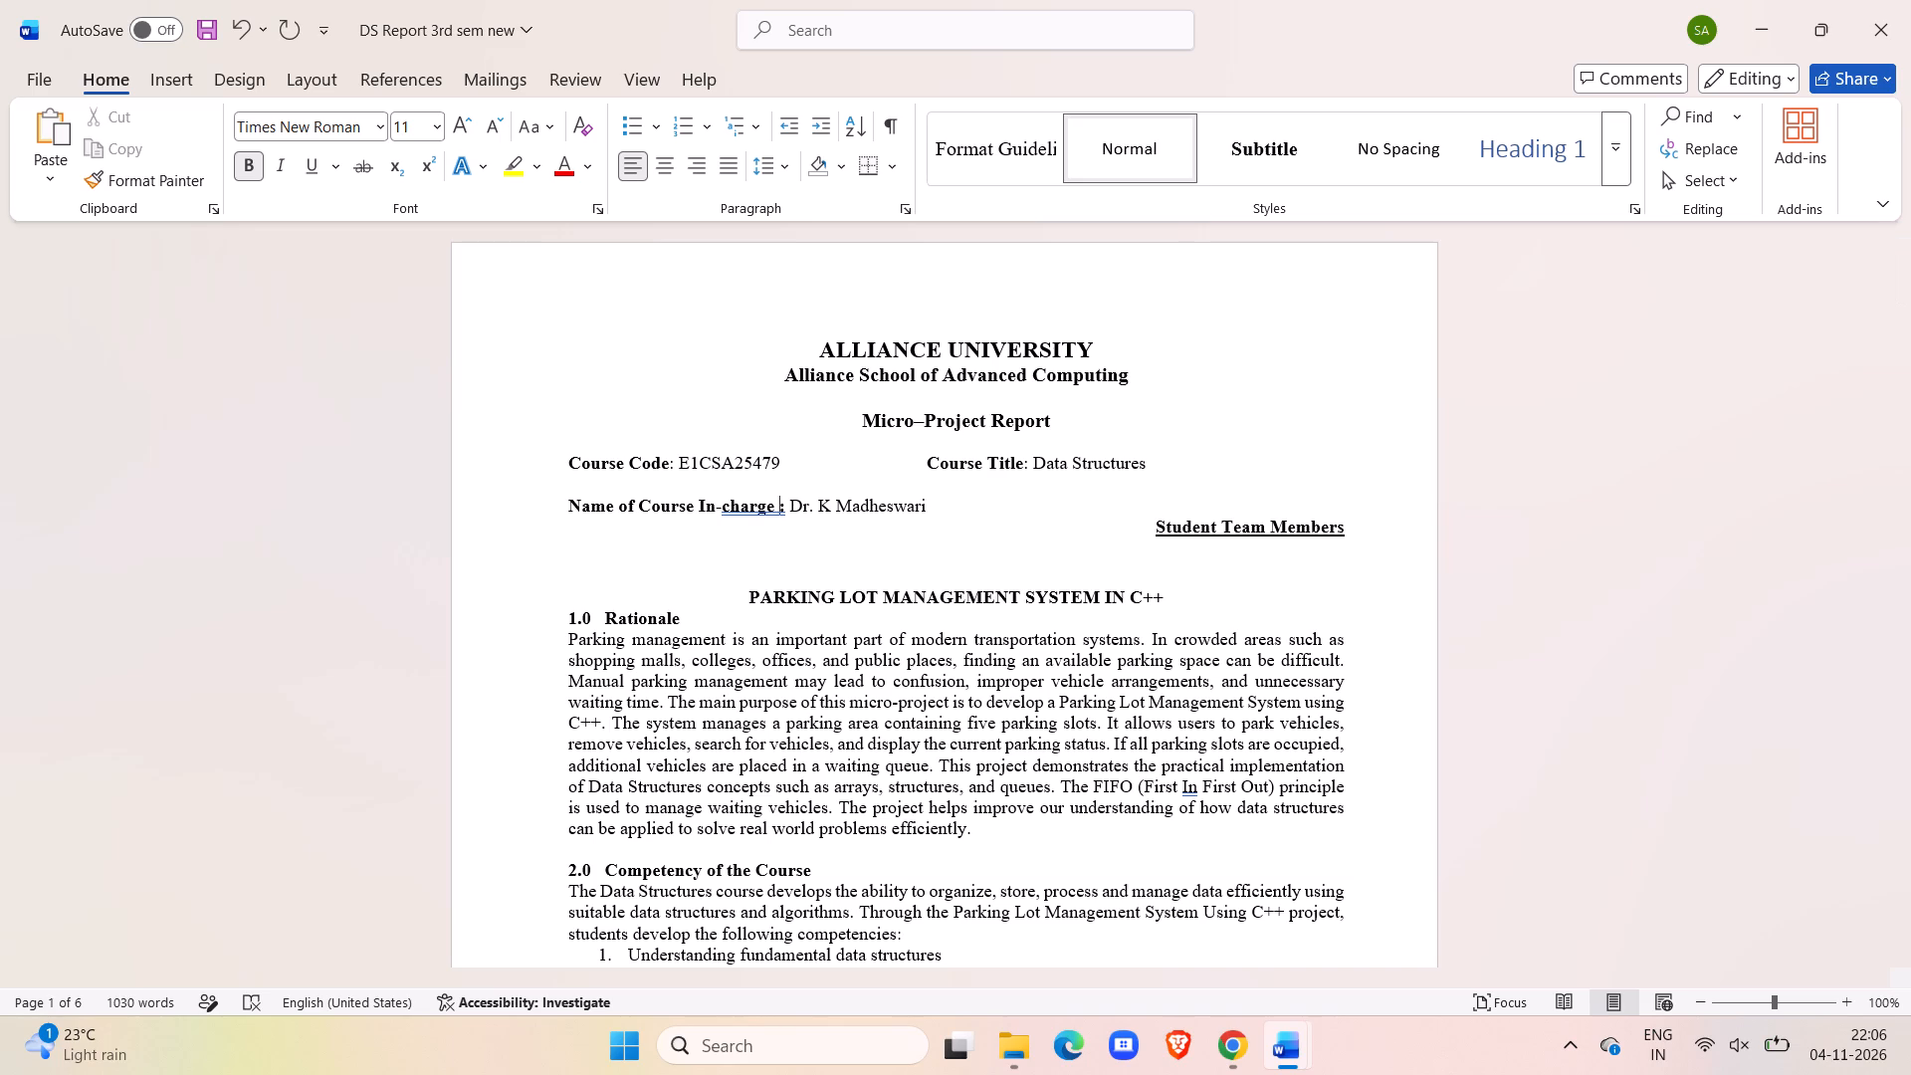
Remove the space before the colon in the Name of Course In-charge line.
key(BackSpace)
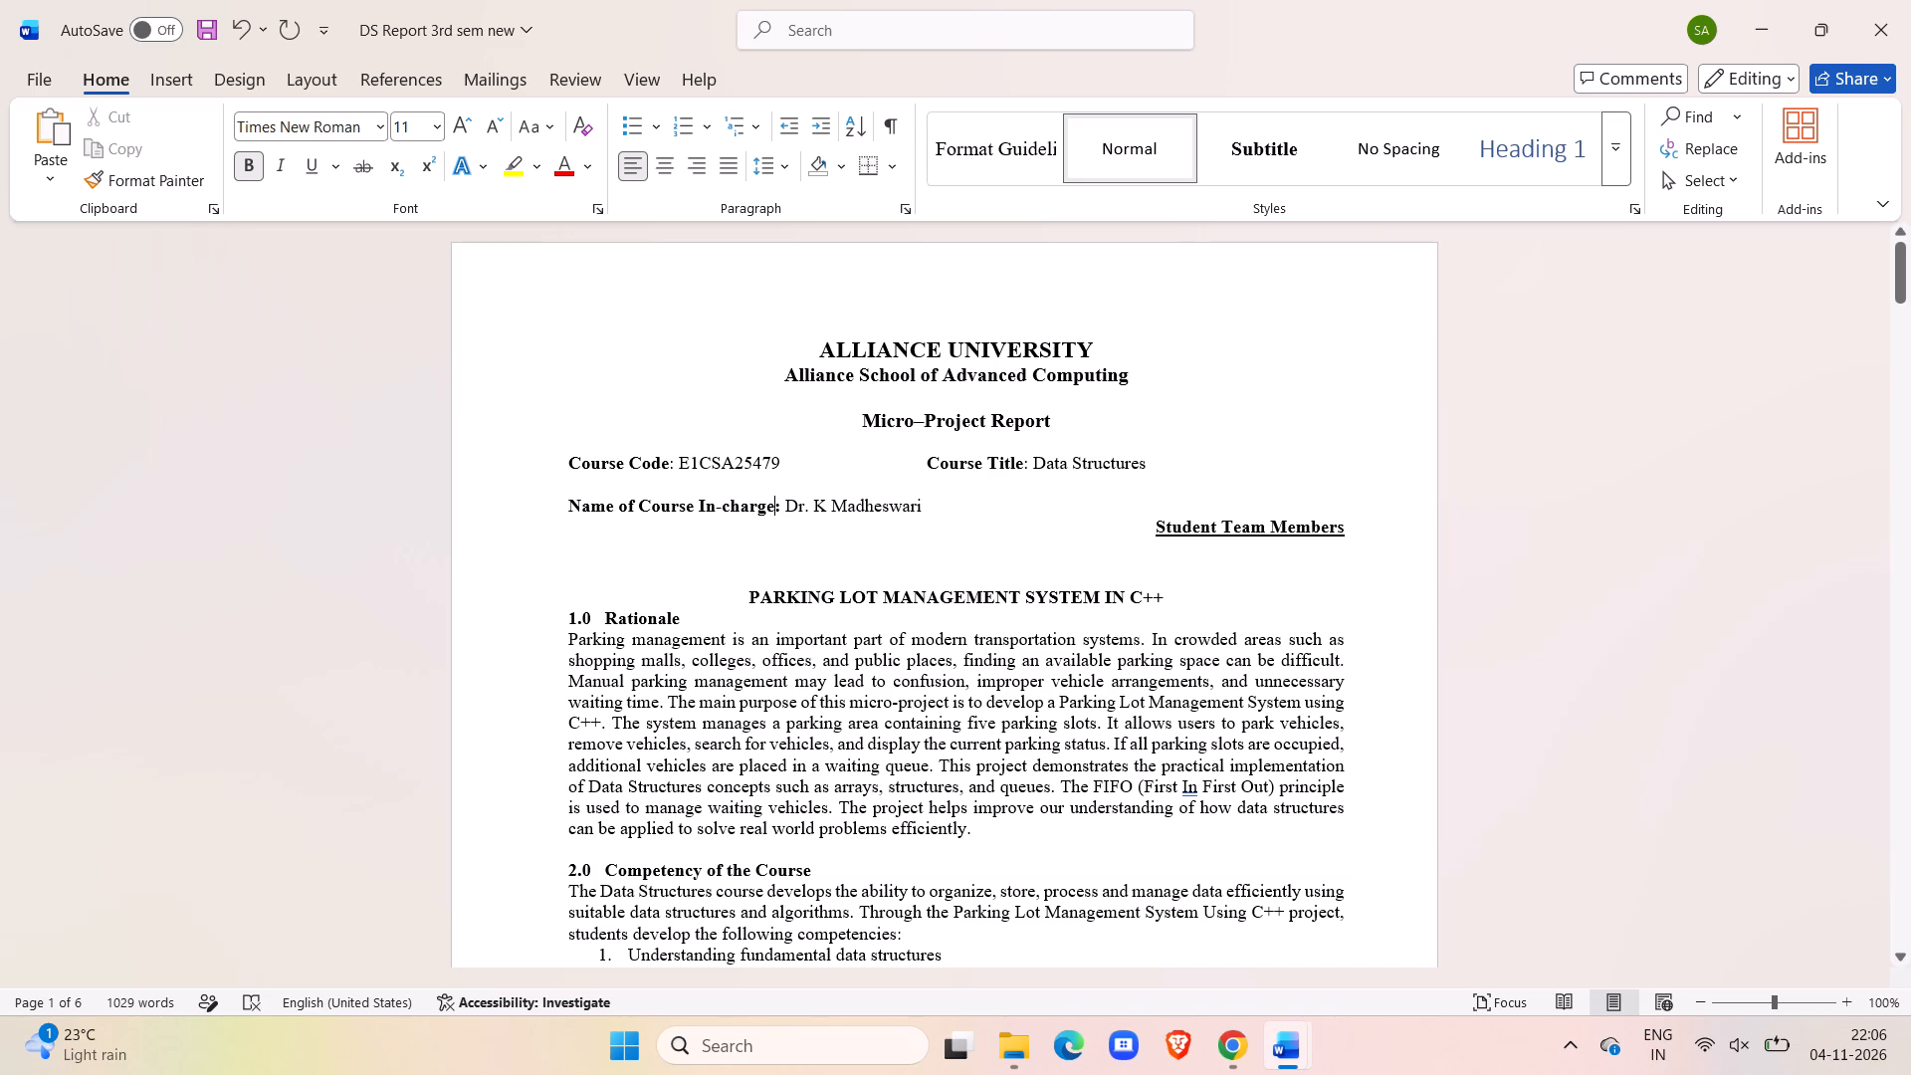
Insert "3." directly after "In-charge" in the Name of Course In-charge line.
scroll(1269, 560, down, 1)
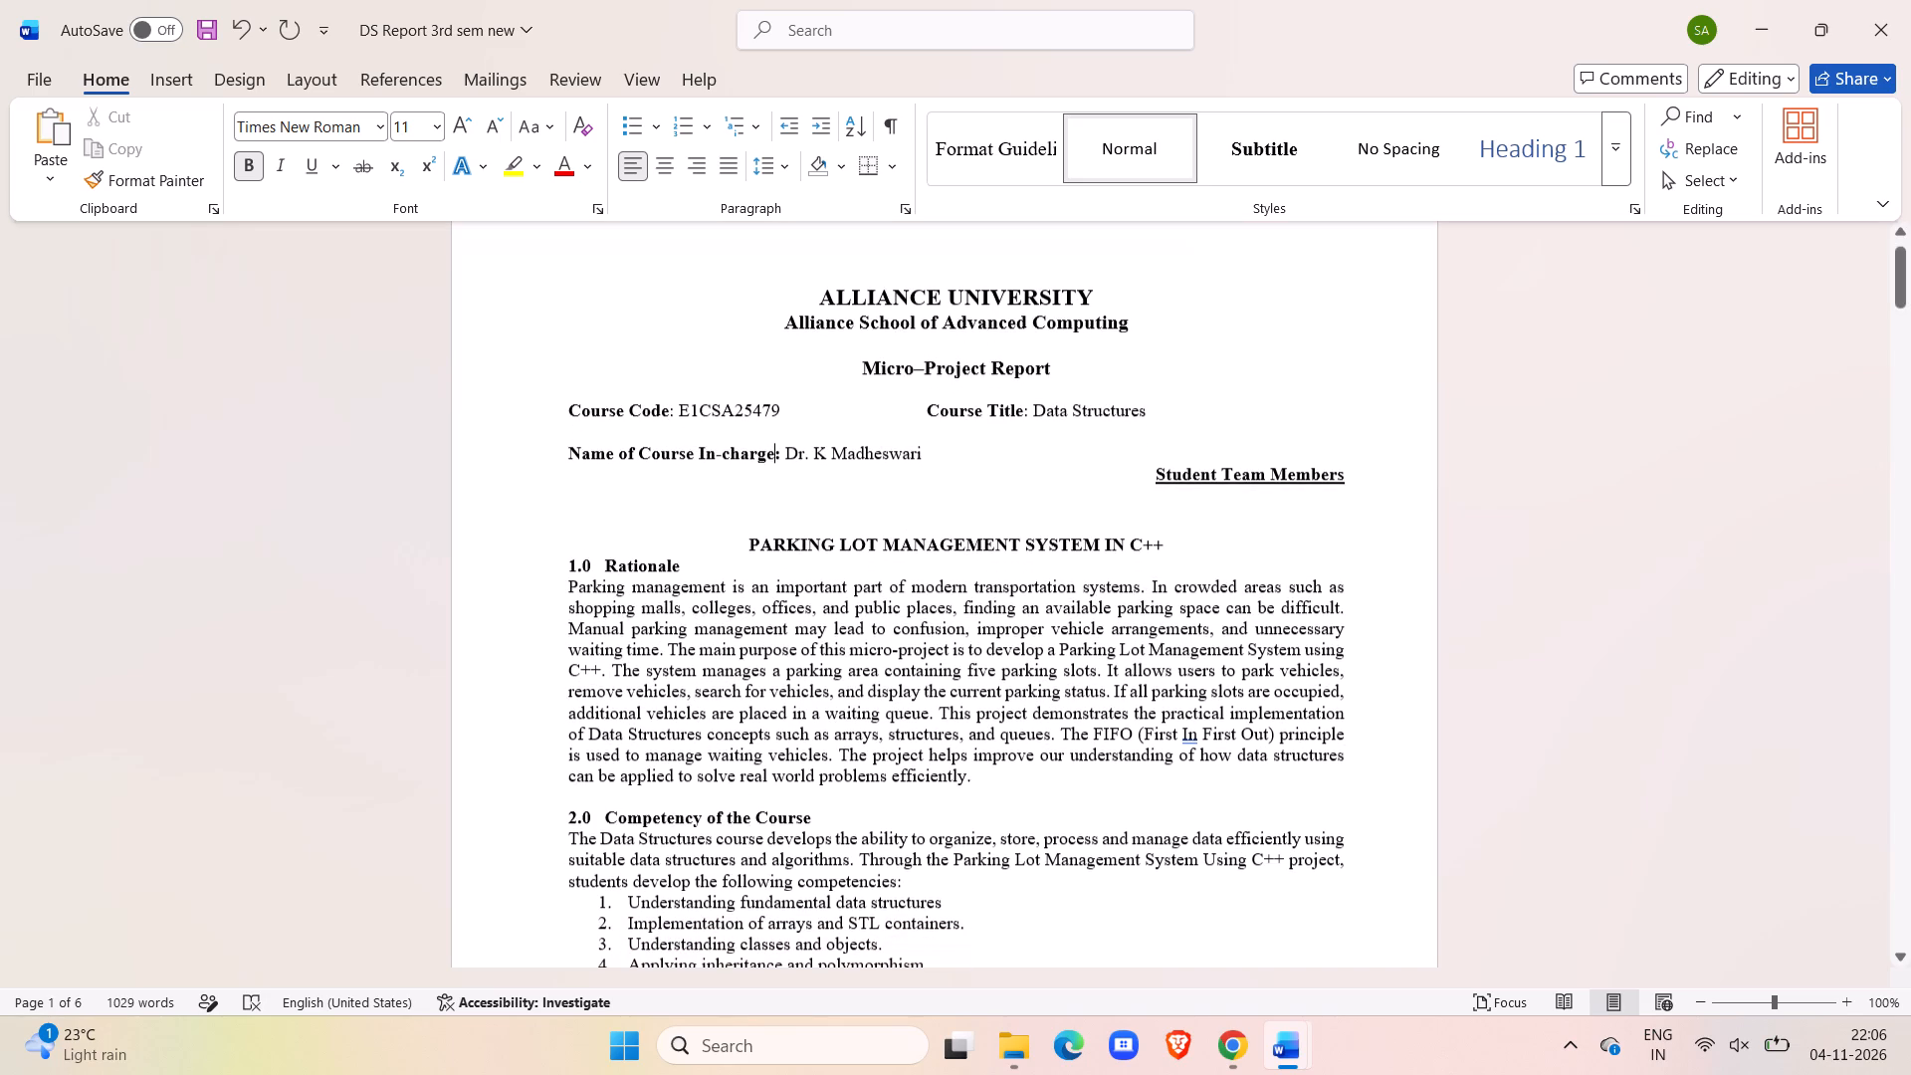
scroll(1269, 560, down, 1)
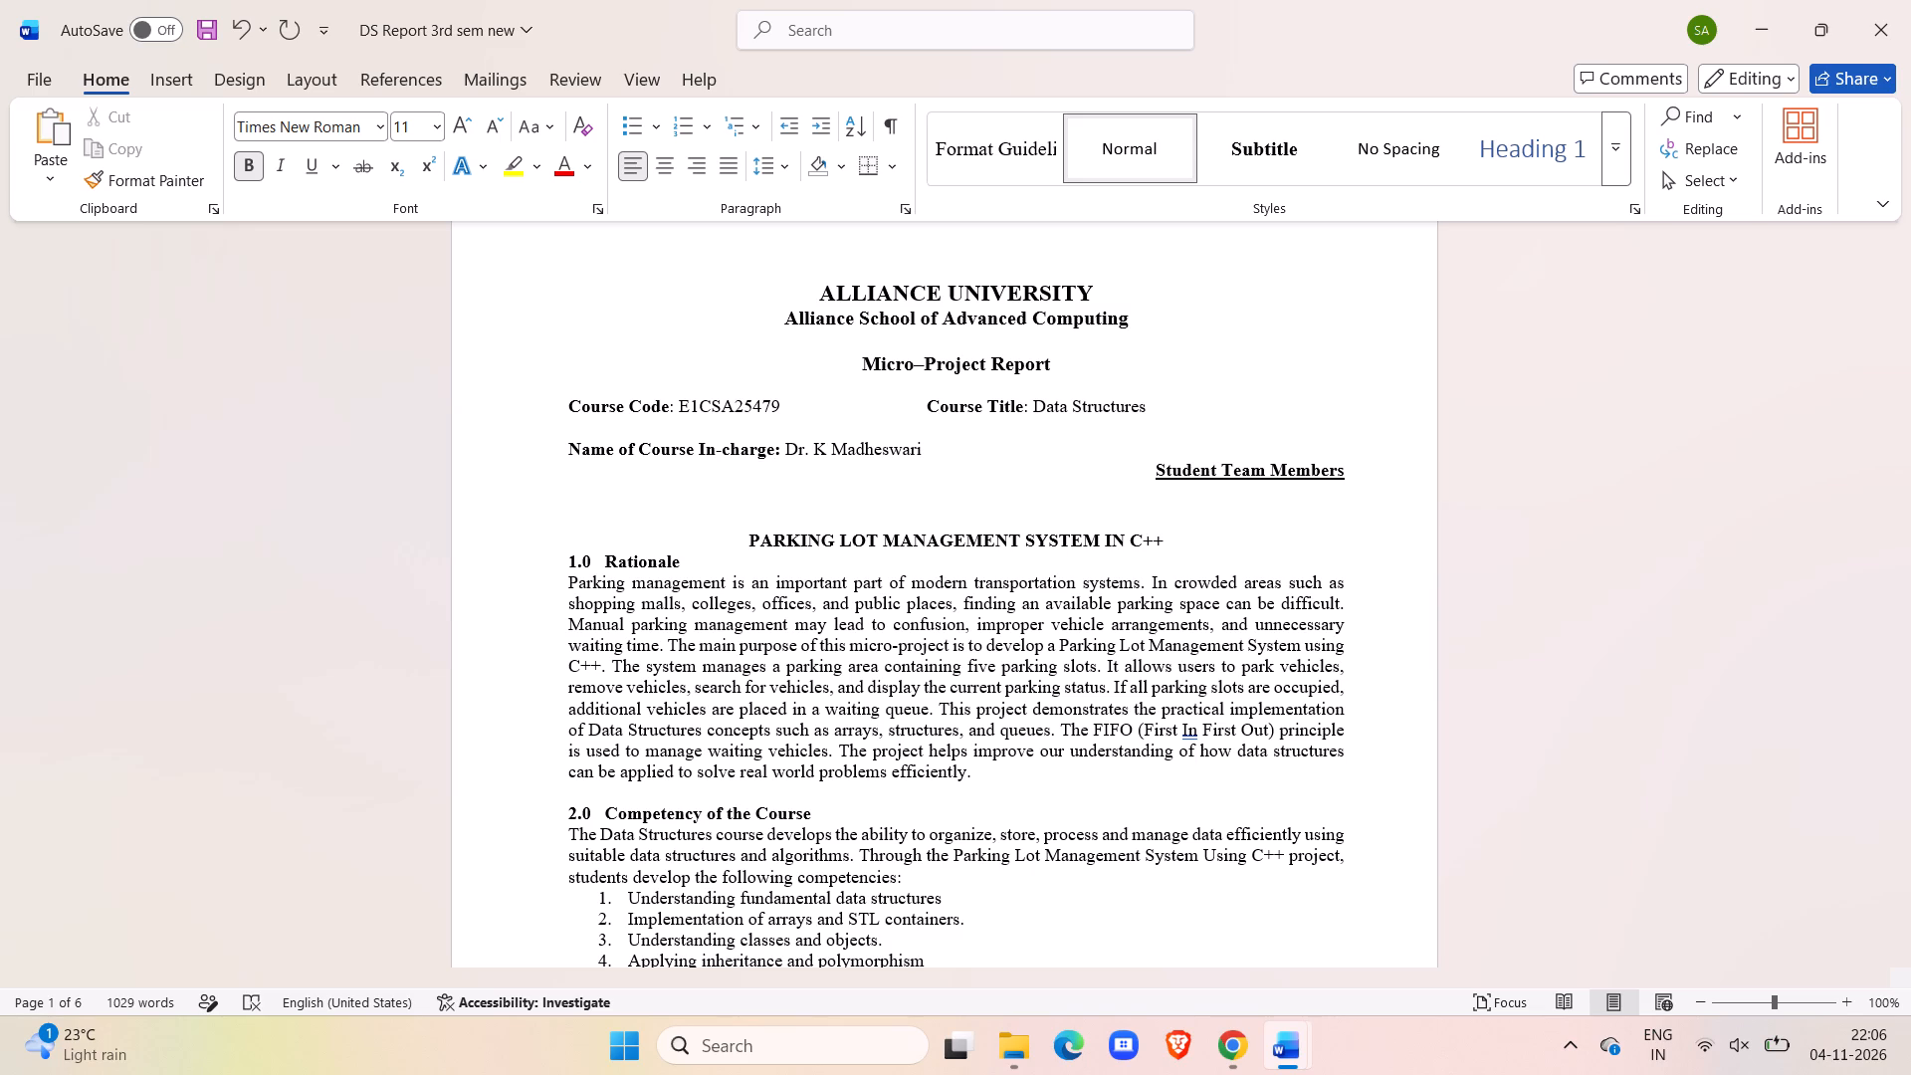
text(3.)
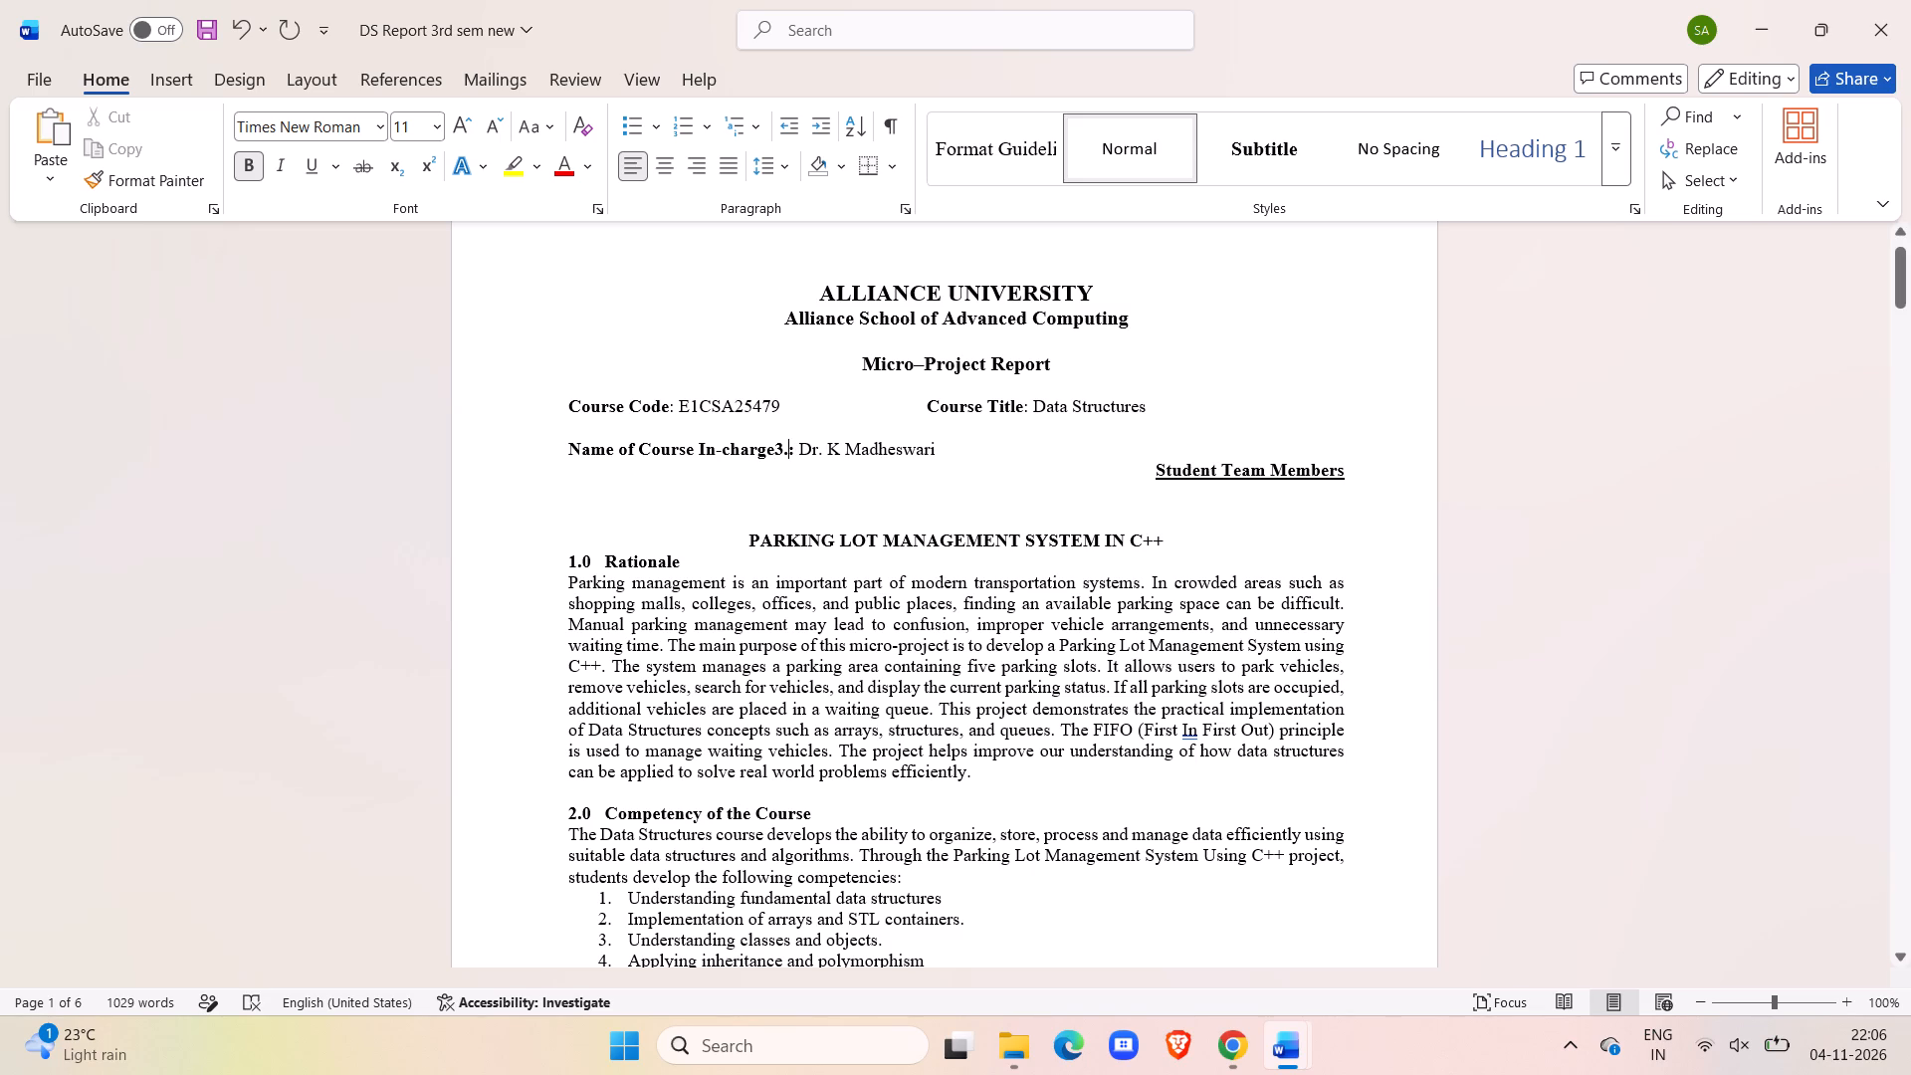
Review the whole report from the title block through the flowchart, code and output images to the references list.
scroll(1251, 550, down, 1)
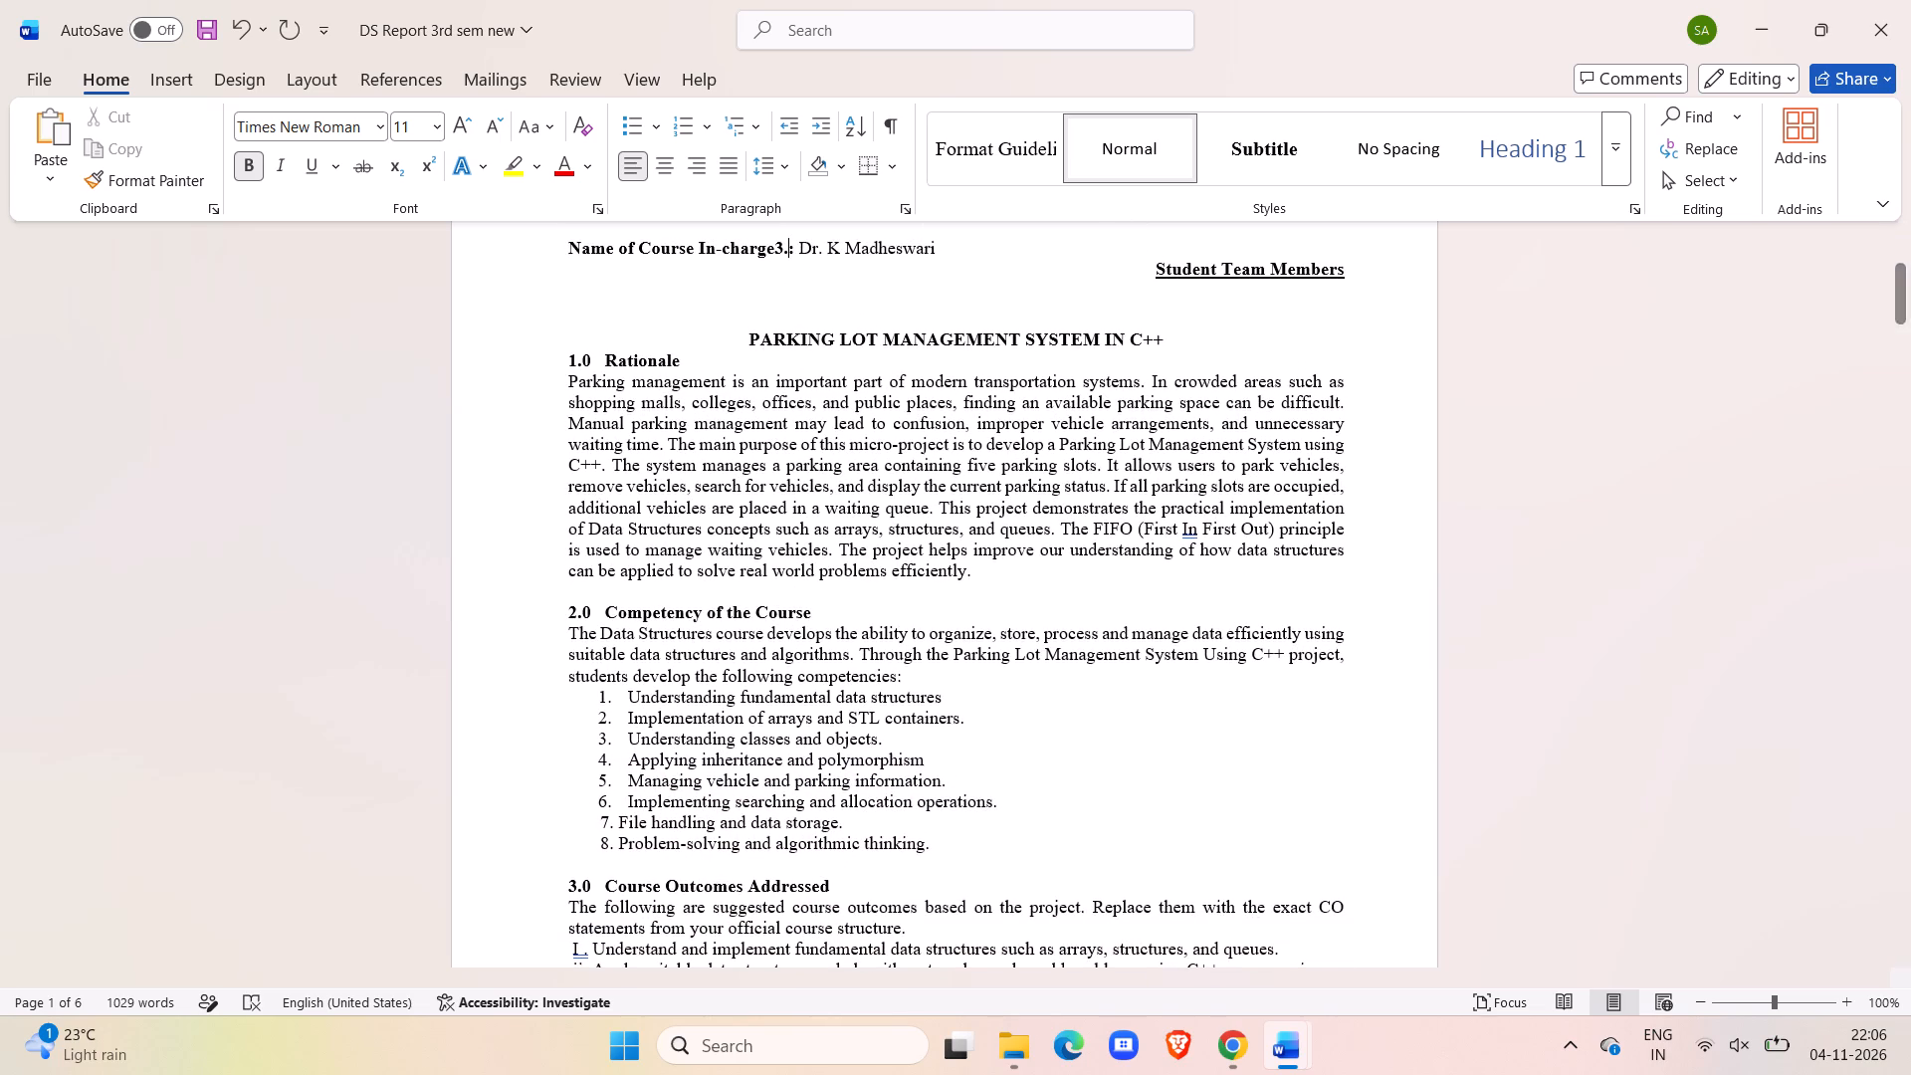
scroll(1251, 550, down, 3)
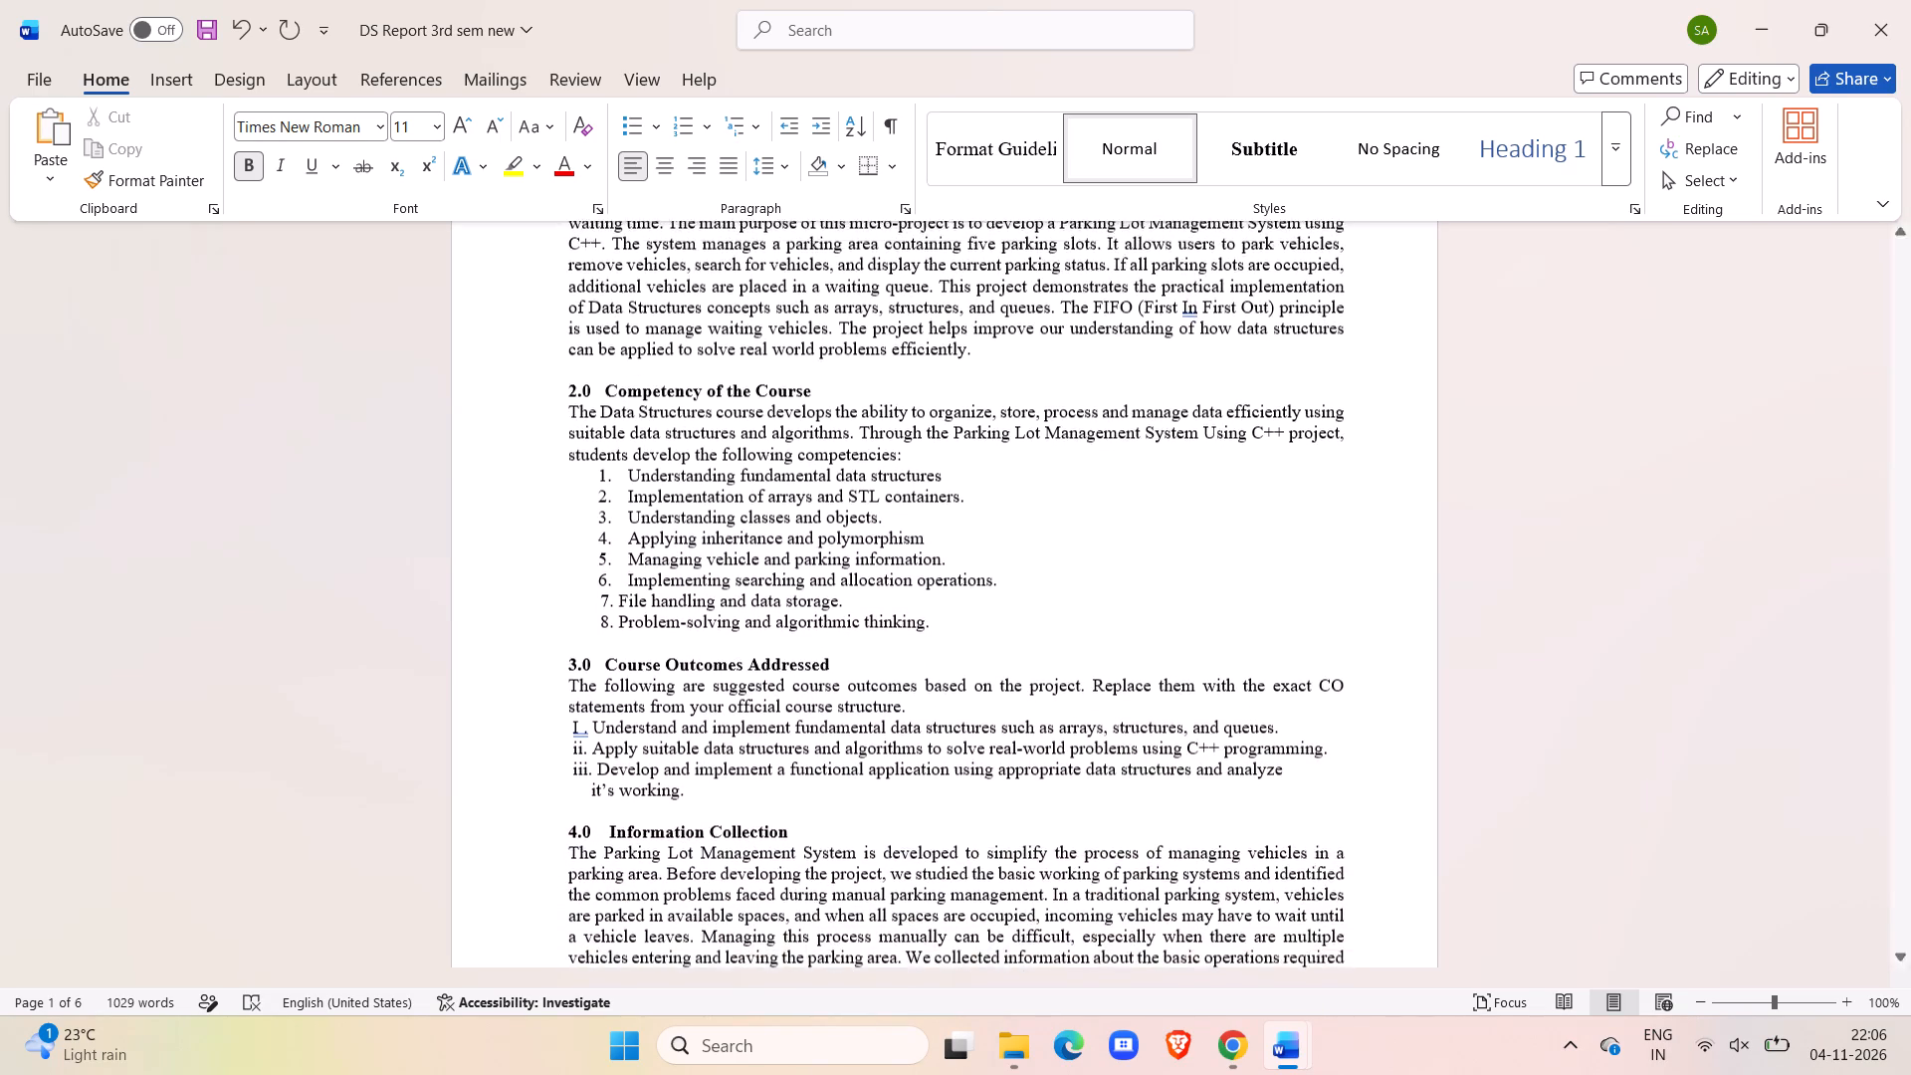
scroll(1251, 550, down, 2)
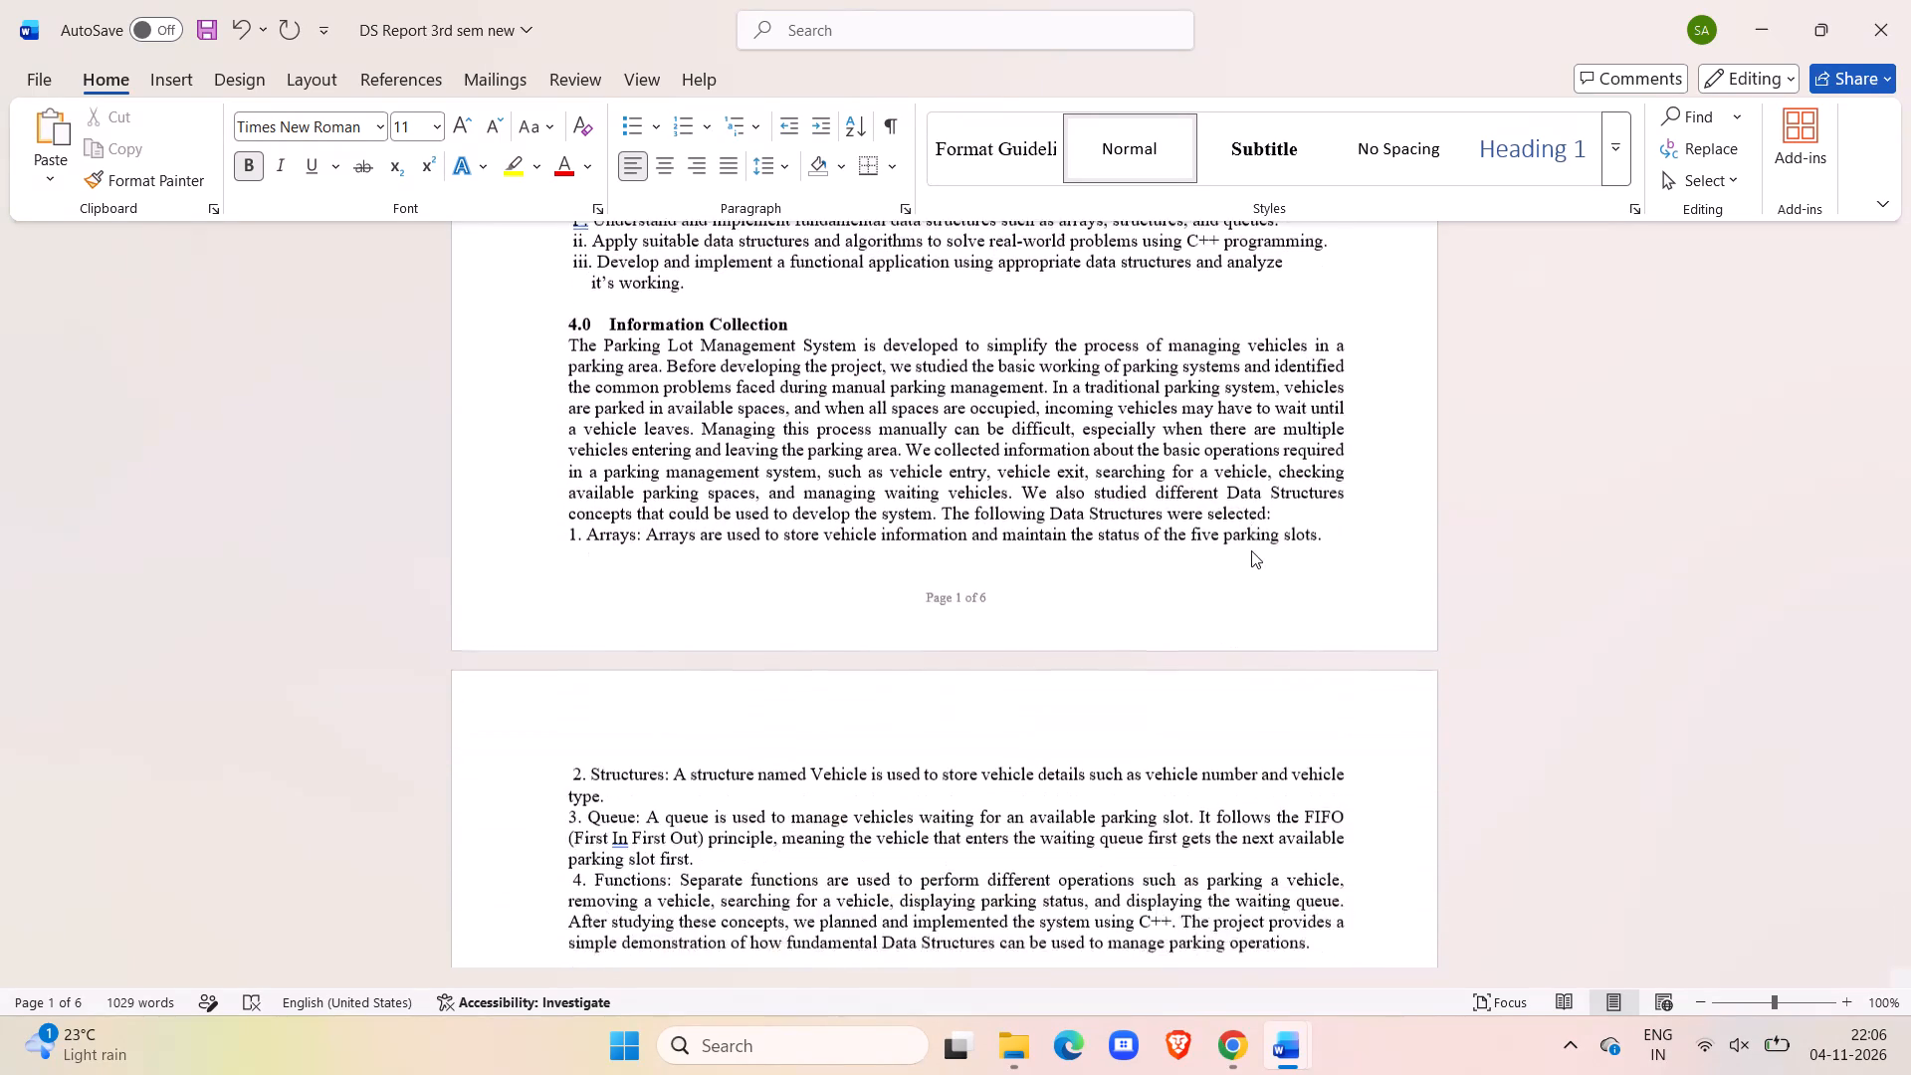
scroll(1251, 550, down, 4)
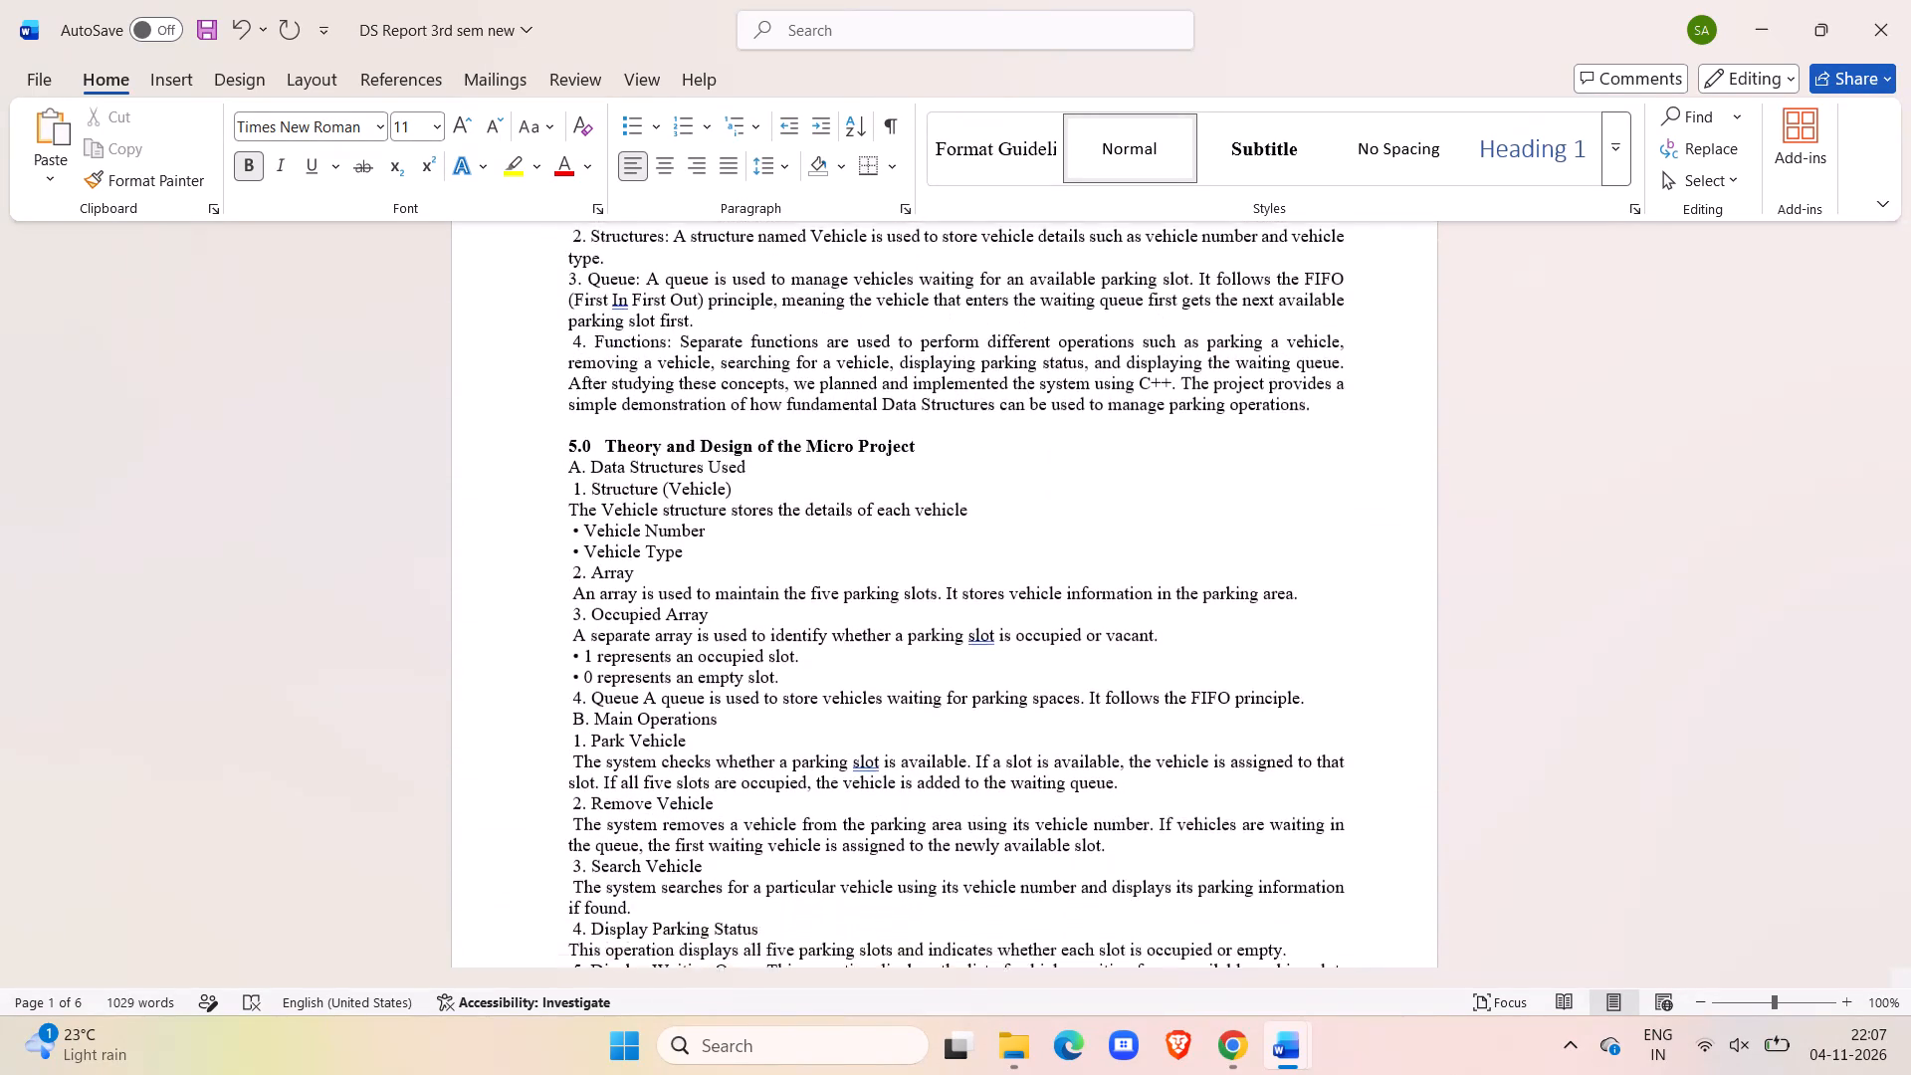
scroll(1251, 550, down, 4)
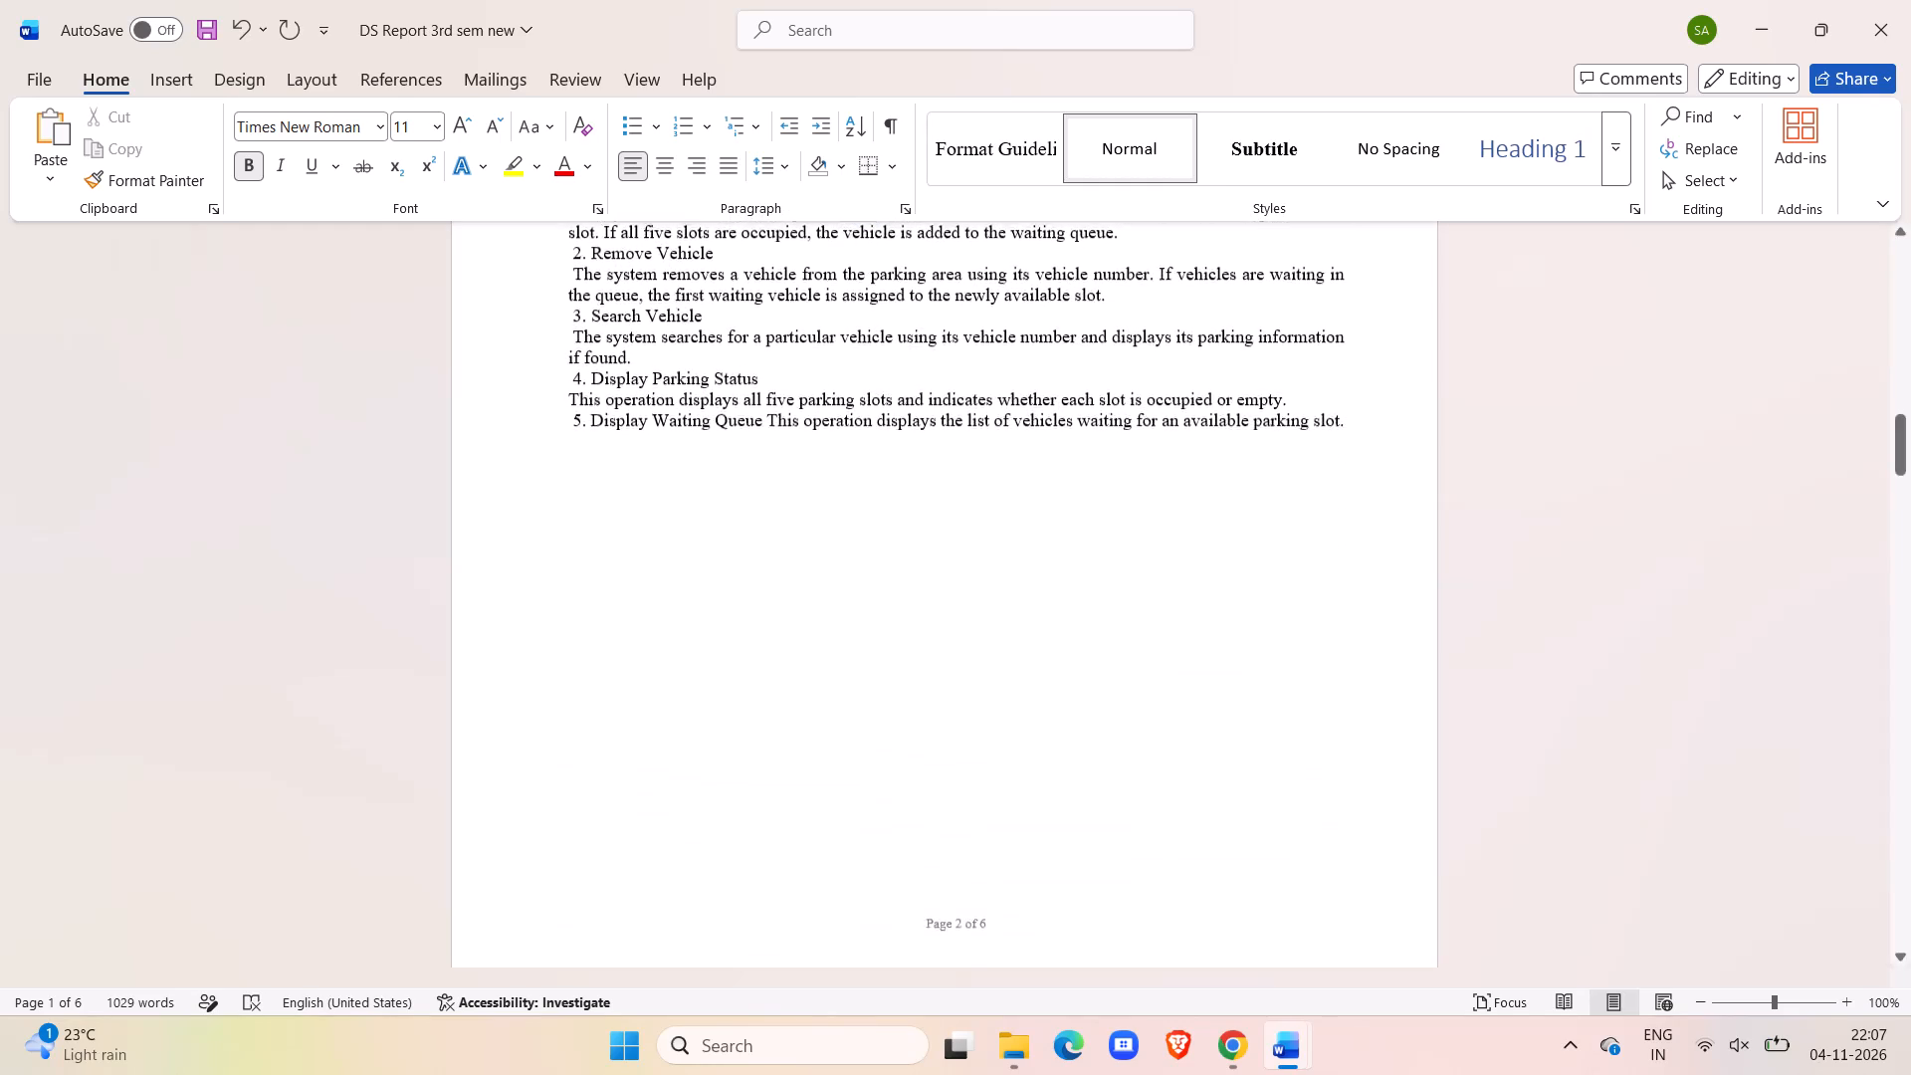
scroll(1251, 550, down, 6)
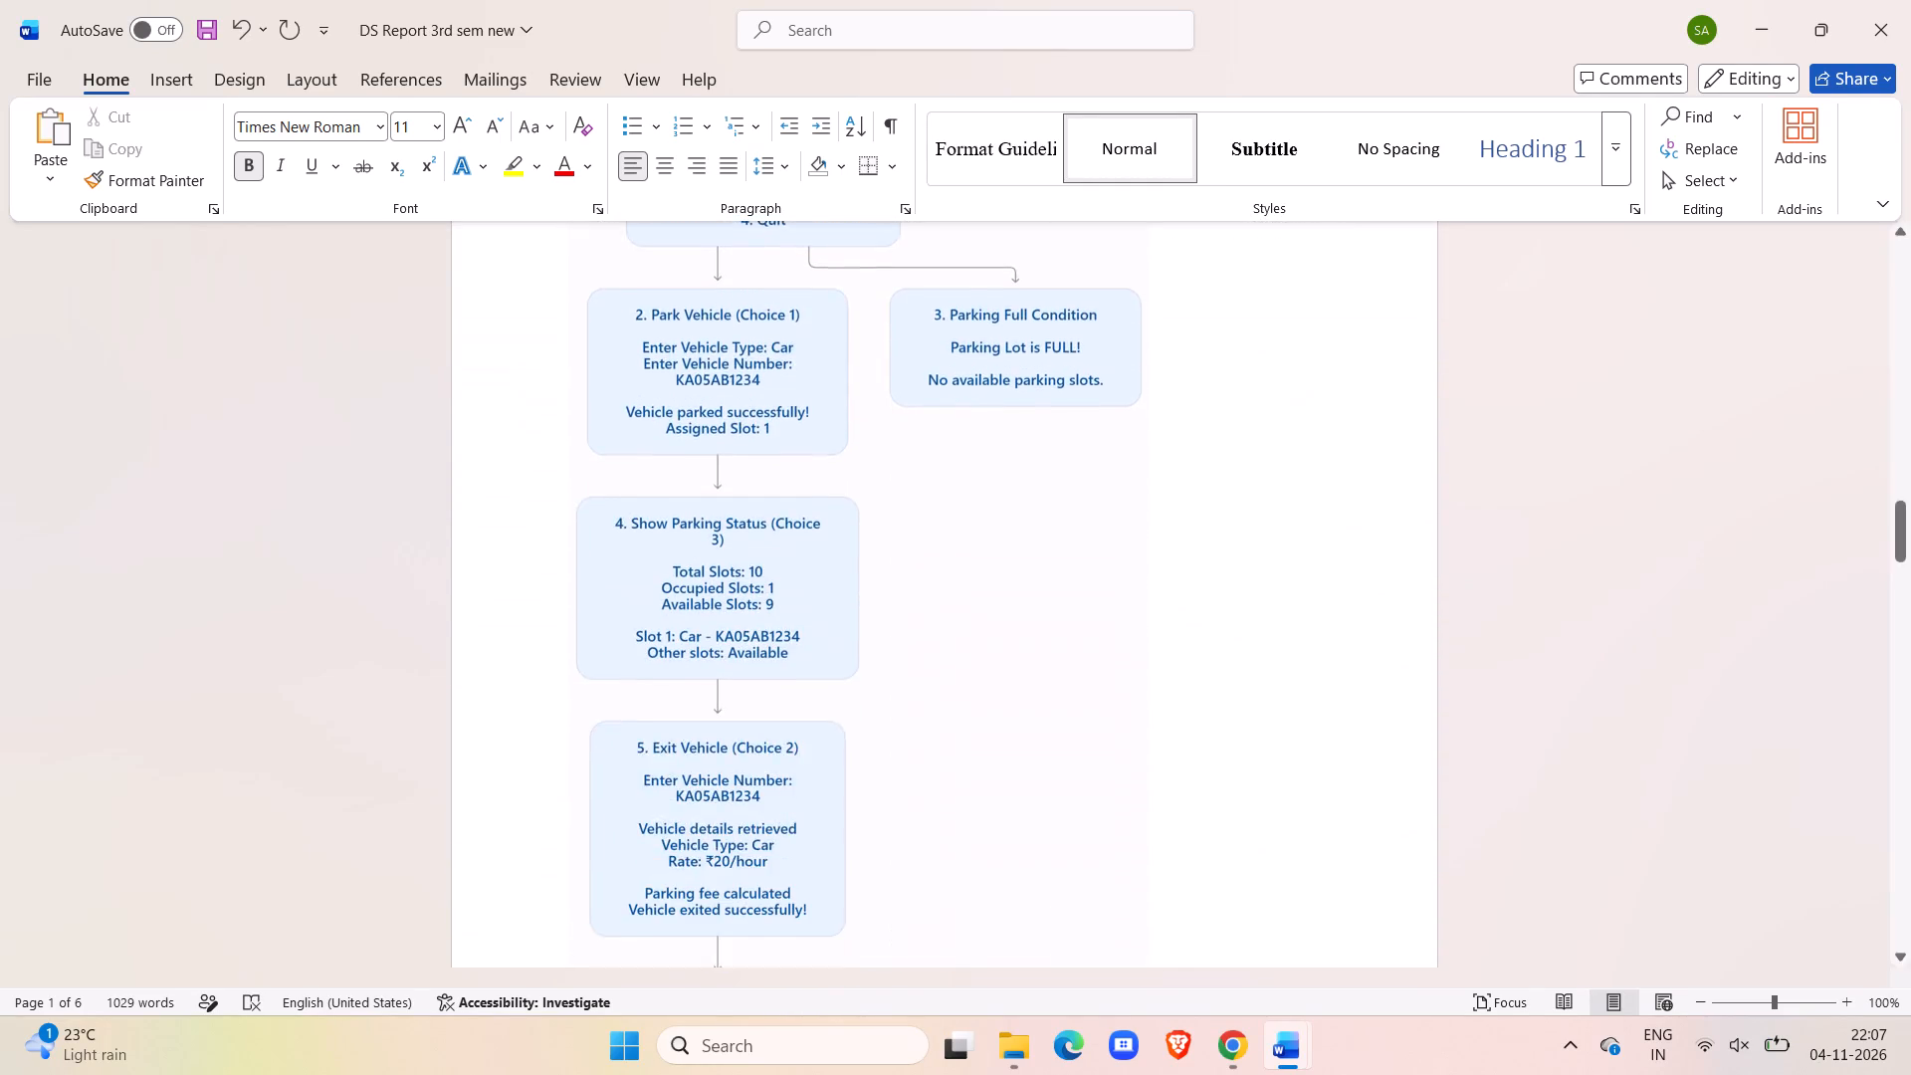
scroll(1251, 550, down, 6)
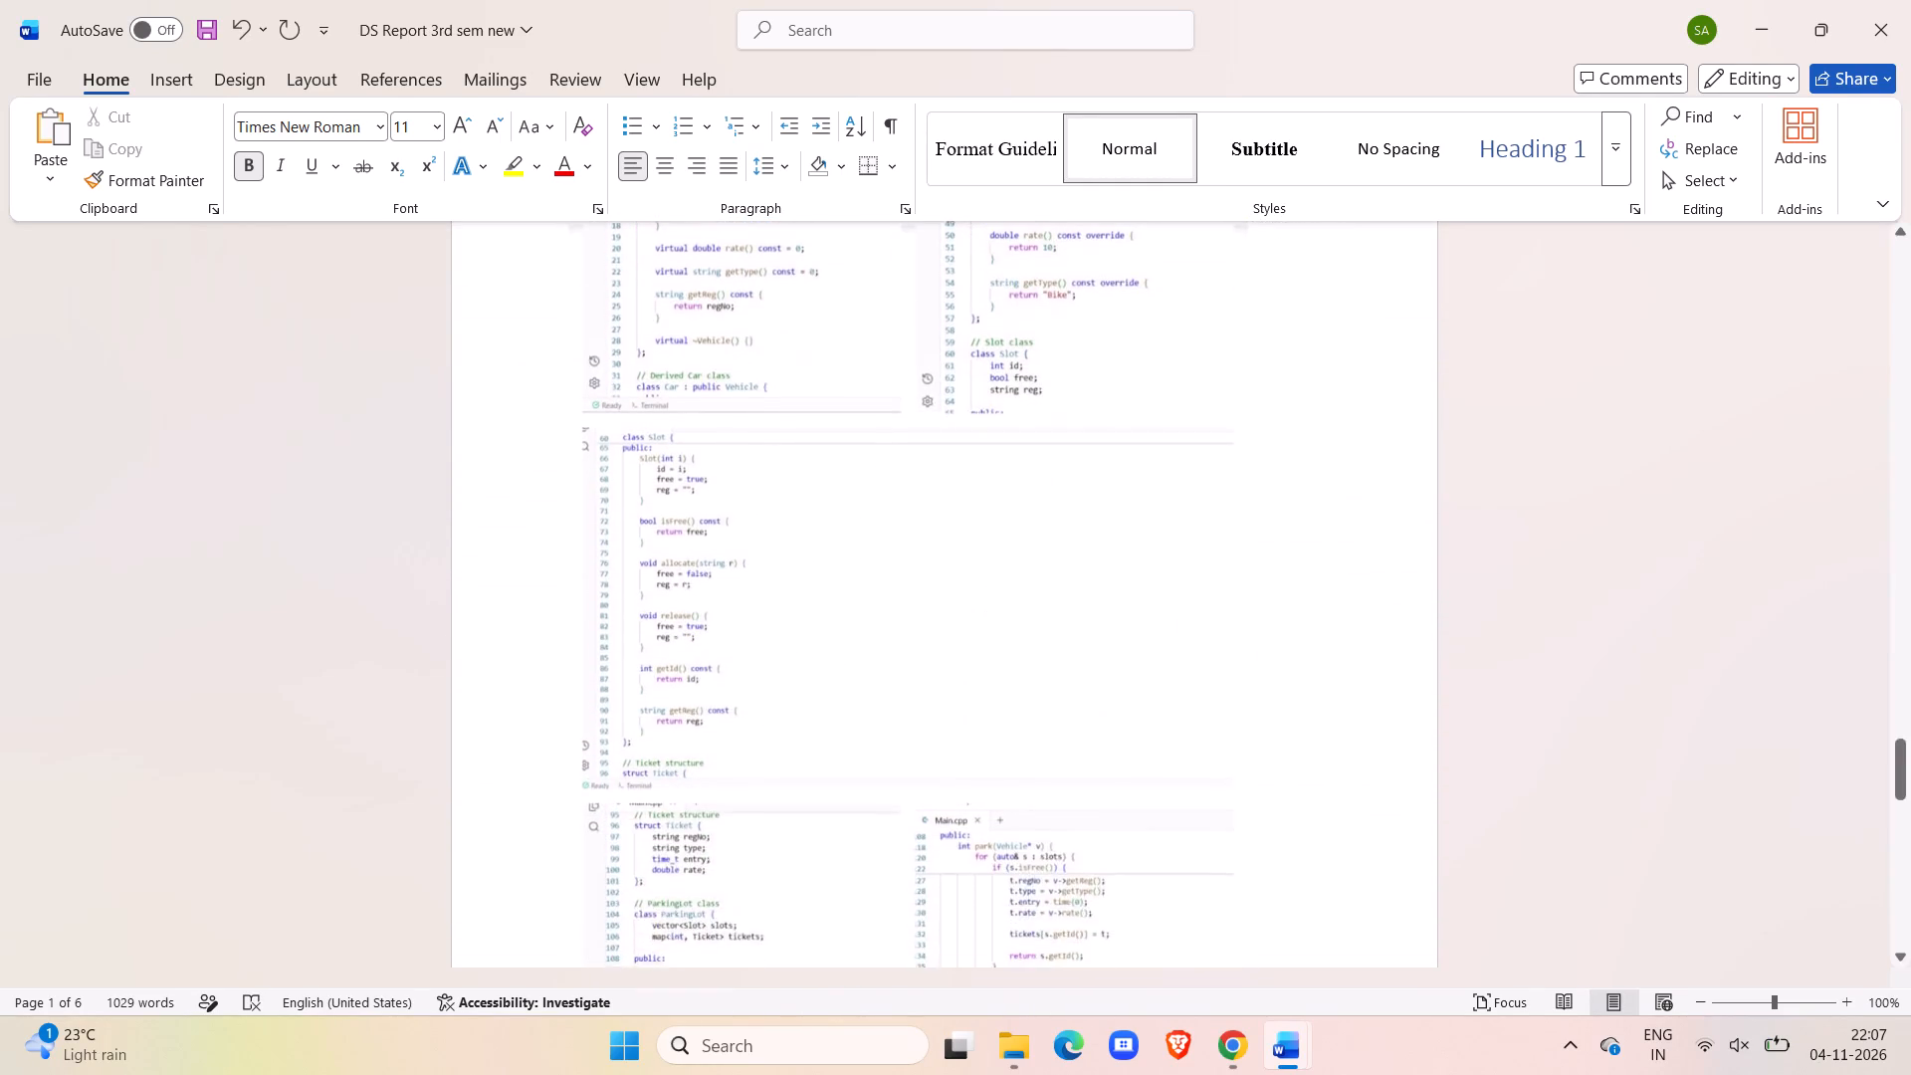
scroll(1251, 550, up, 5)
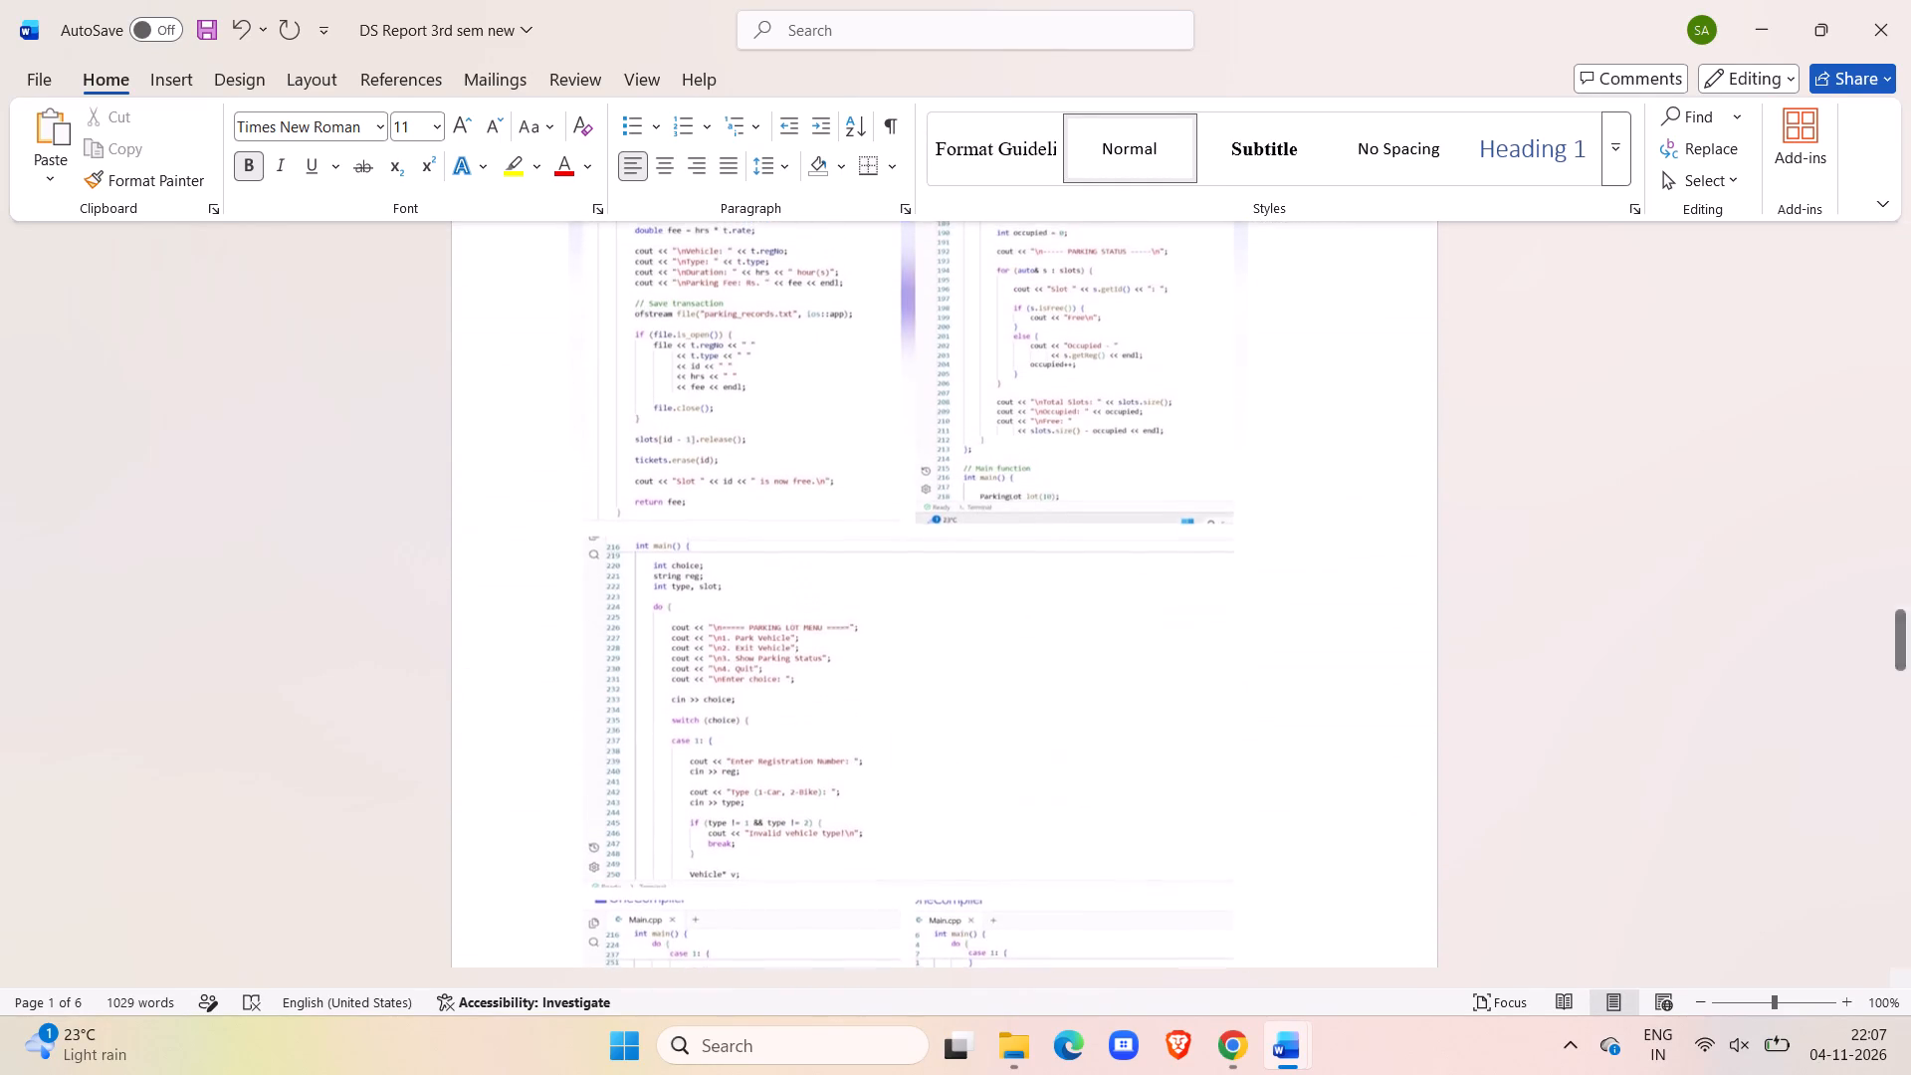
scroll(1251, 550, up, 1)
scroll(1251, 550, down, 3)
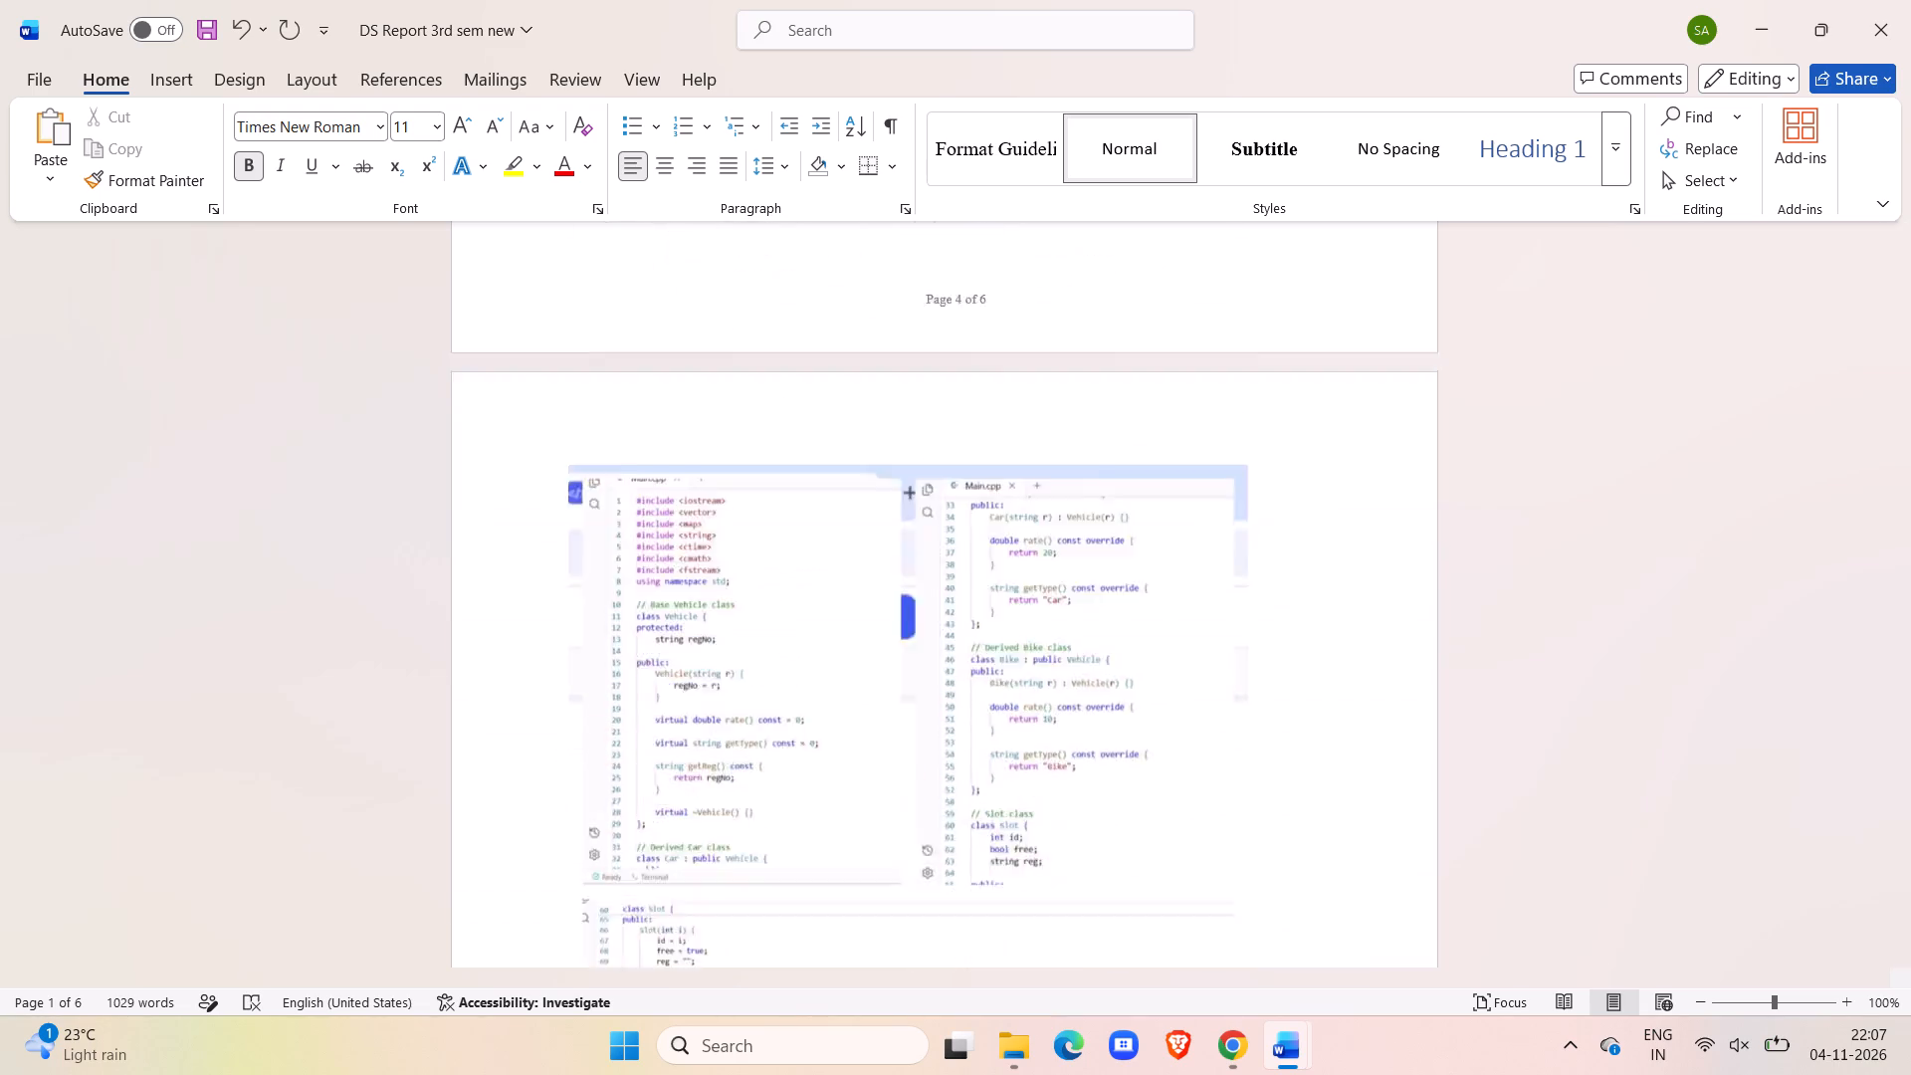
scroll(1251, 550, down, 4)
scroll(1251, 550, up, 3)
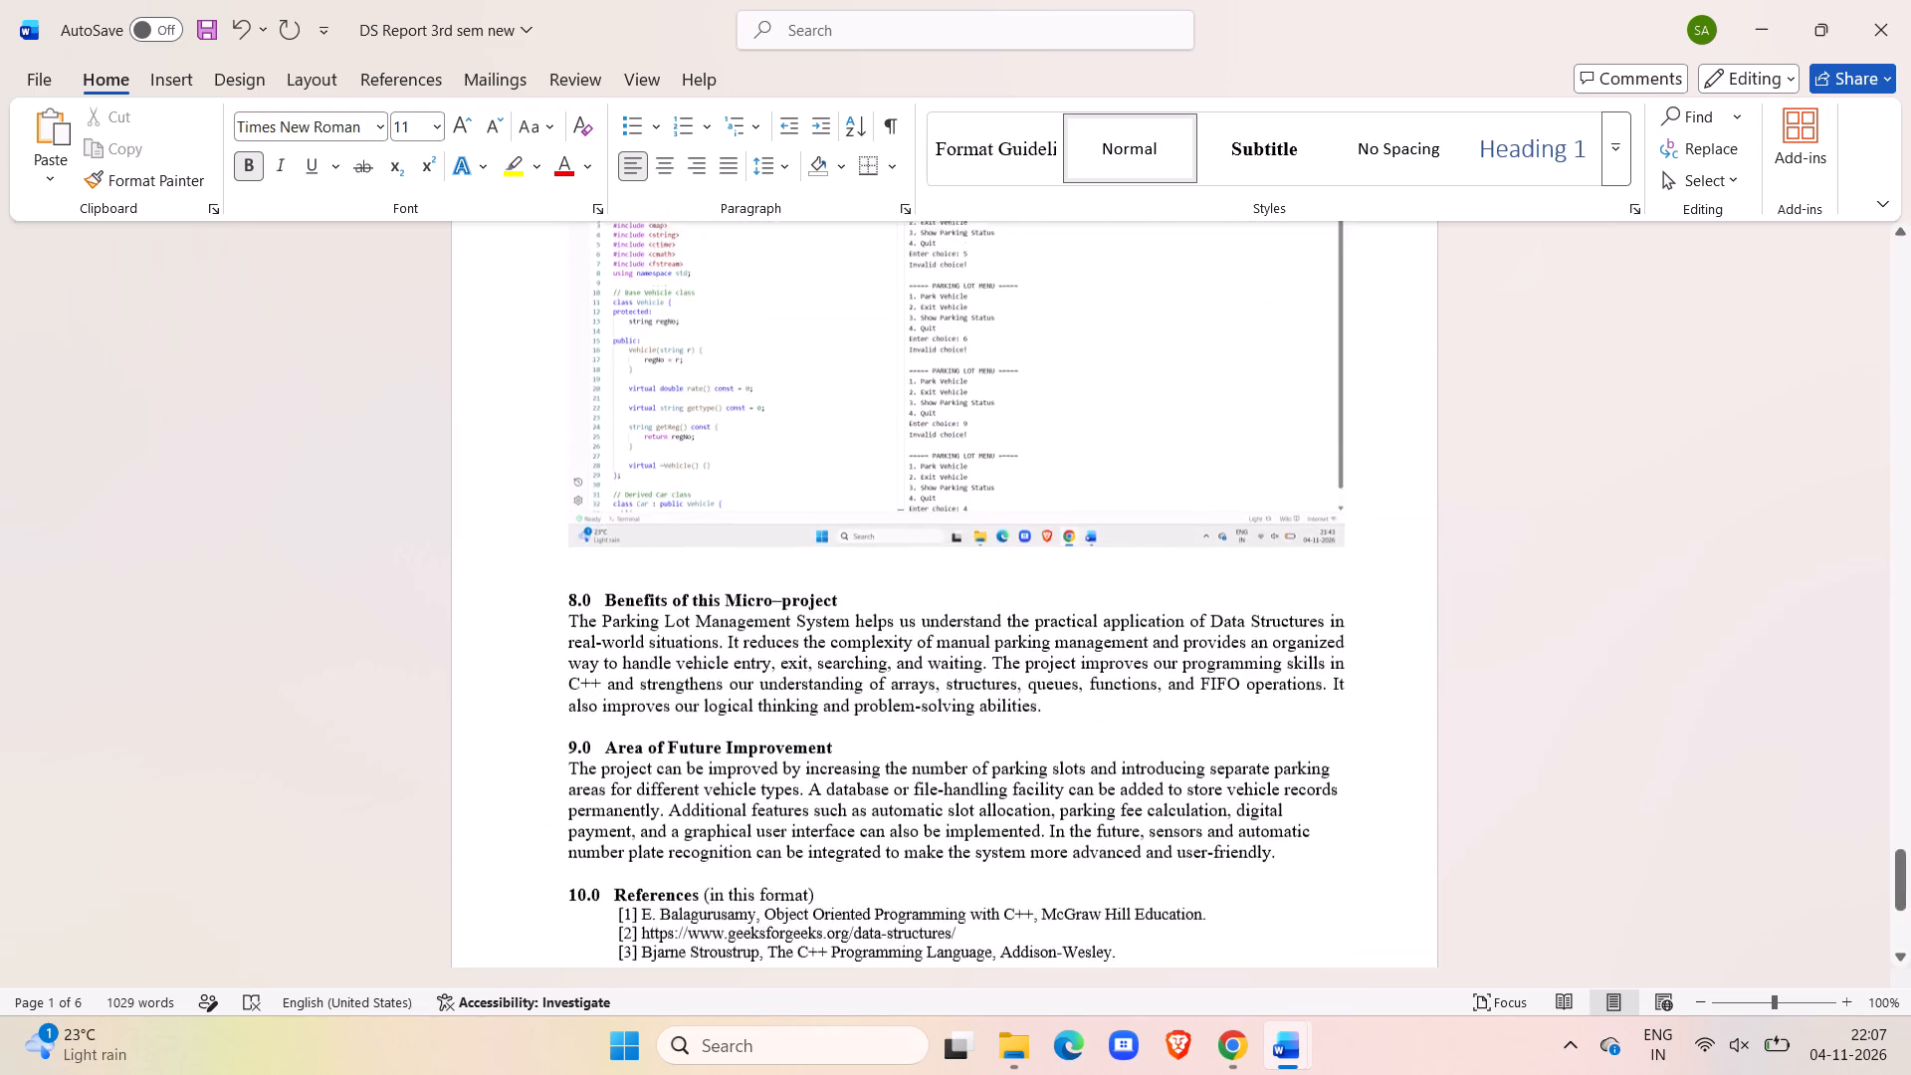
scroll(1251, 550, up, 1)
scroll(1196, 677, down, 1)
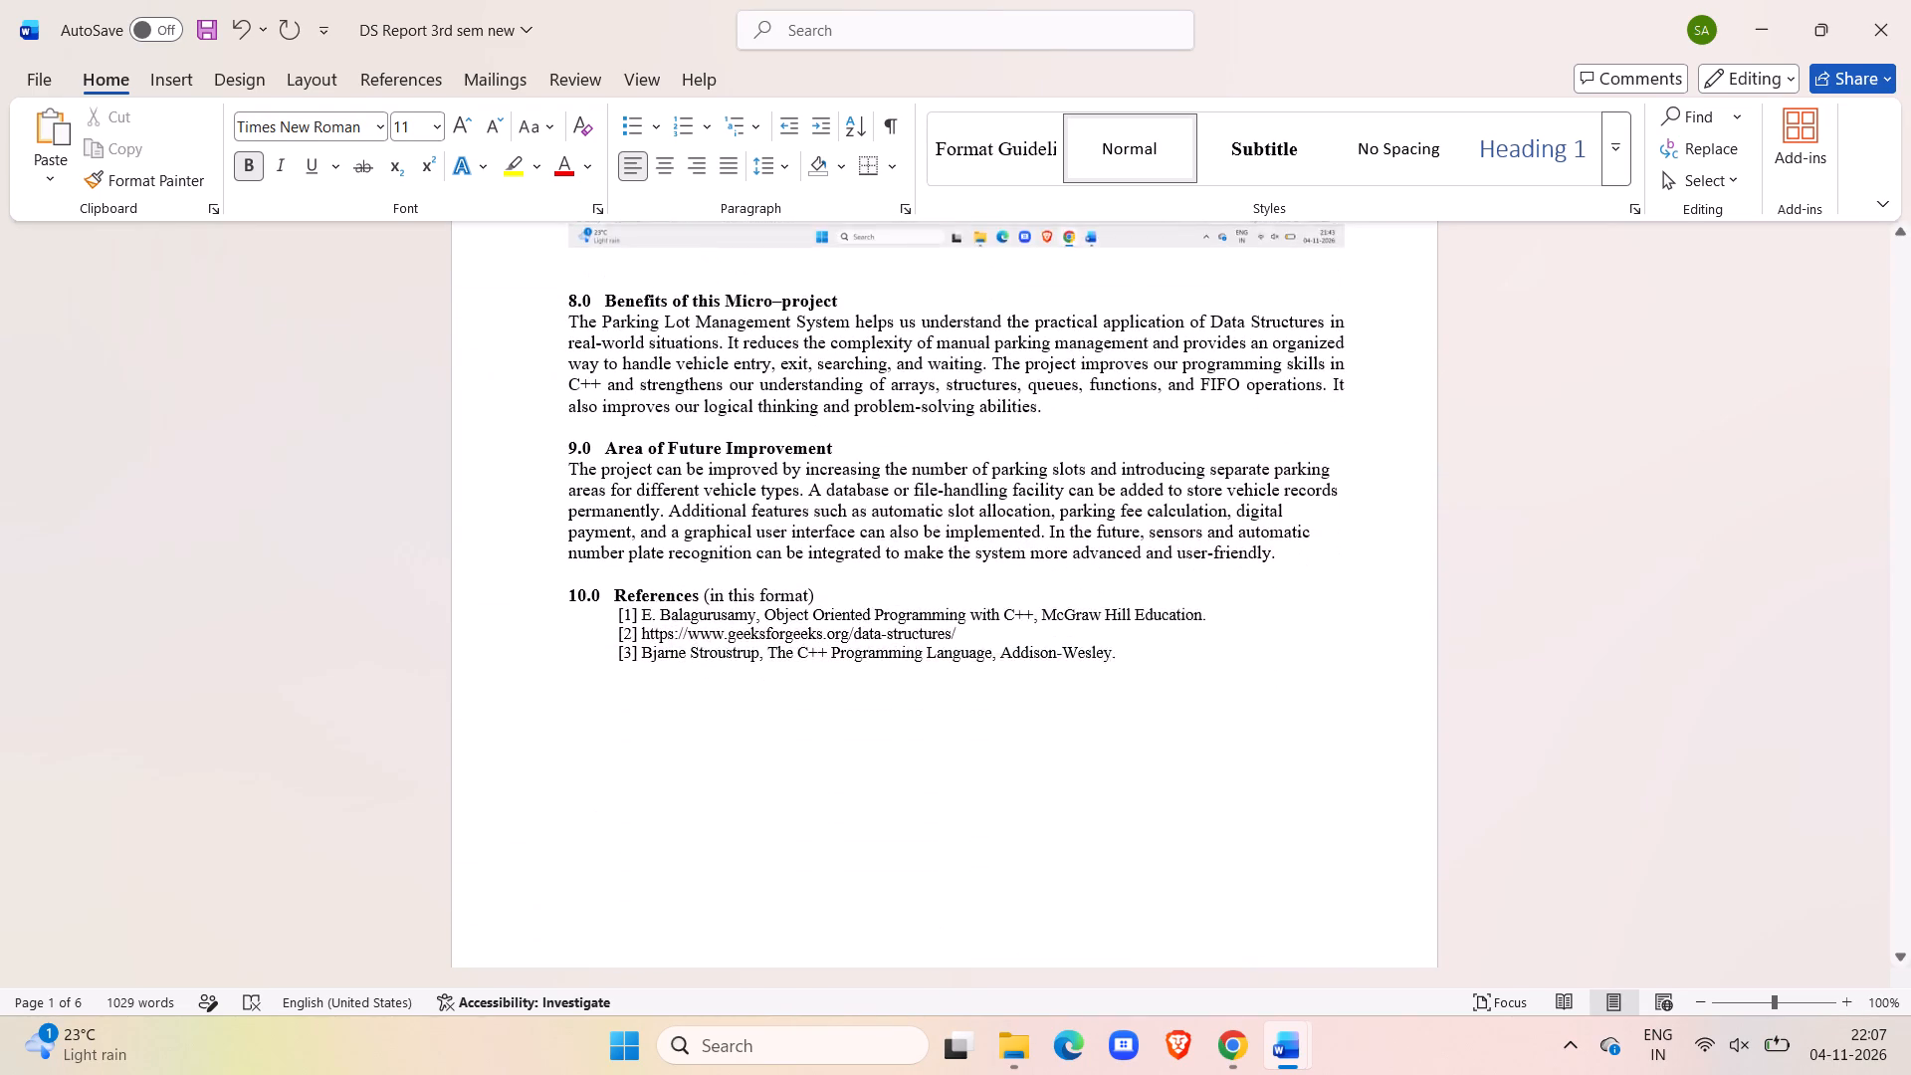
scroll(1196, 677, down, 1)
scroll(1114, 619, down, 1)
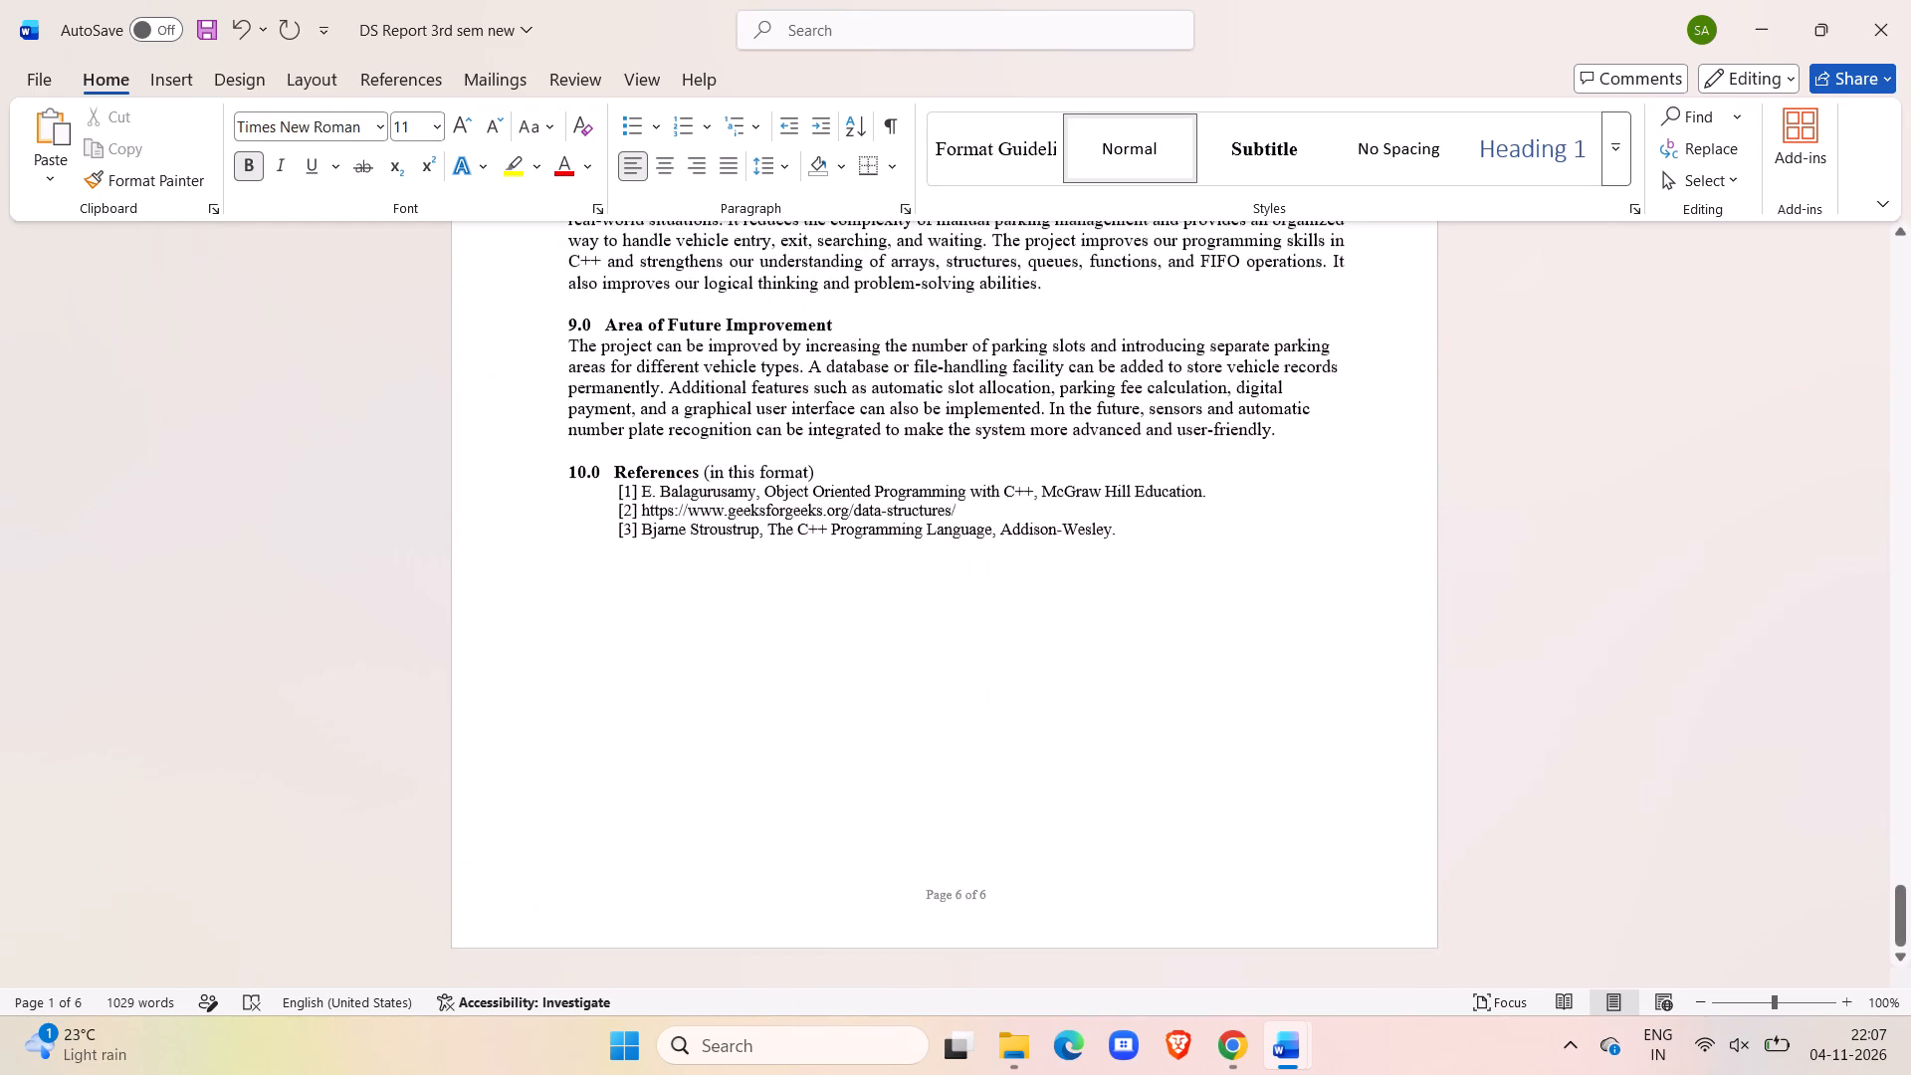
scroll(1114, 619, down, 1)
scroll(1114, 619, up, 20)
scroll(1114, 619, up, 20)
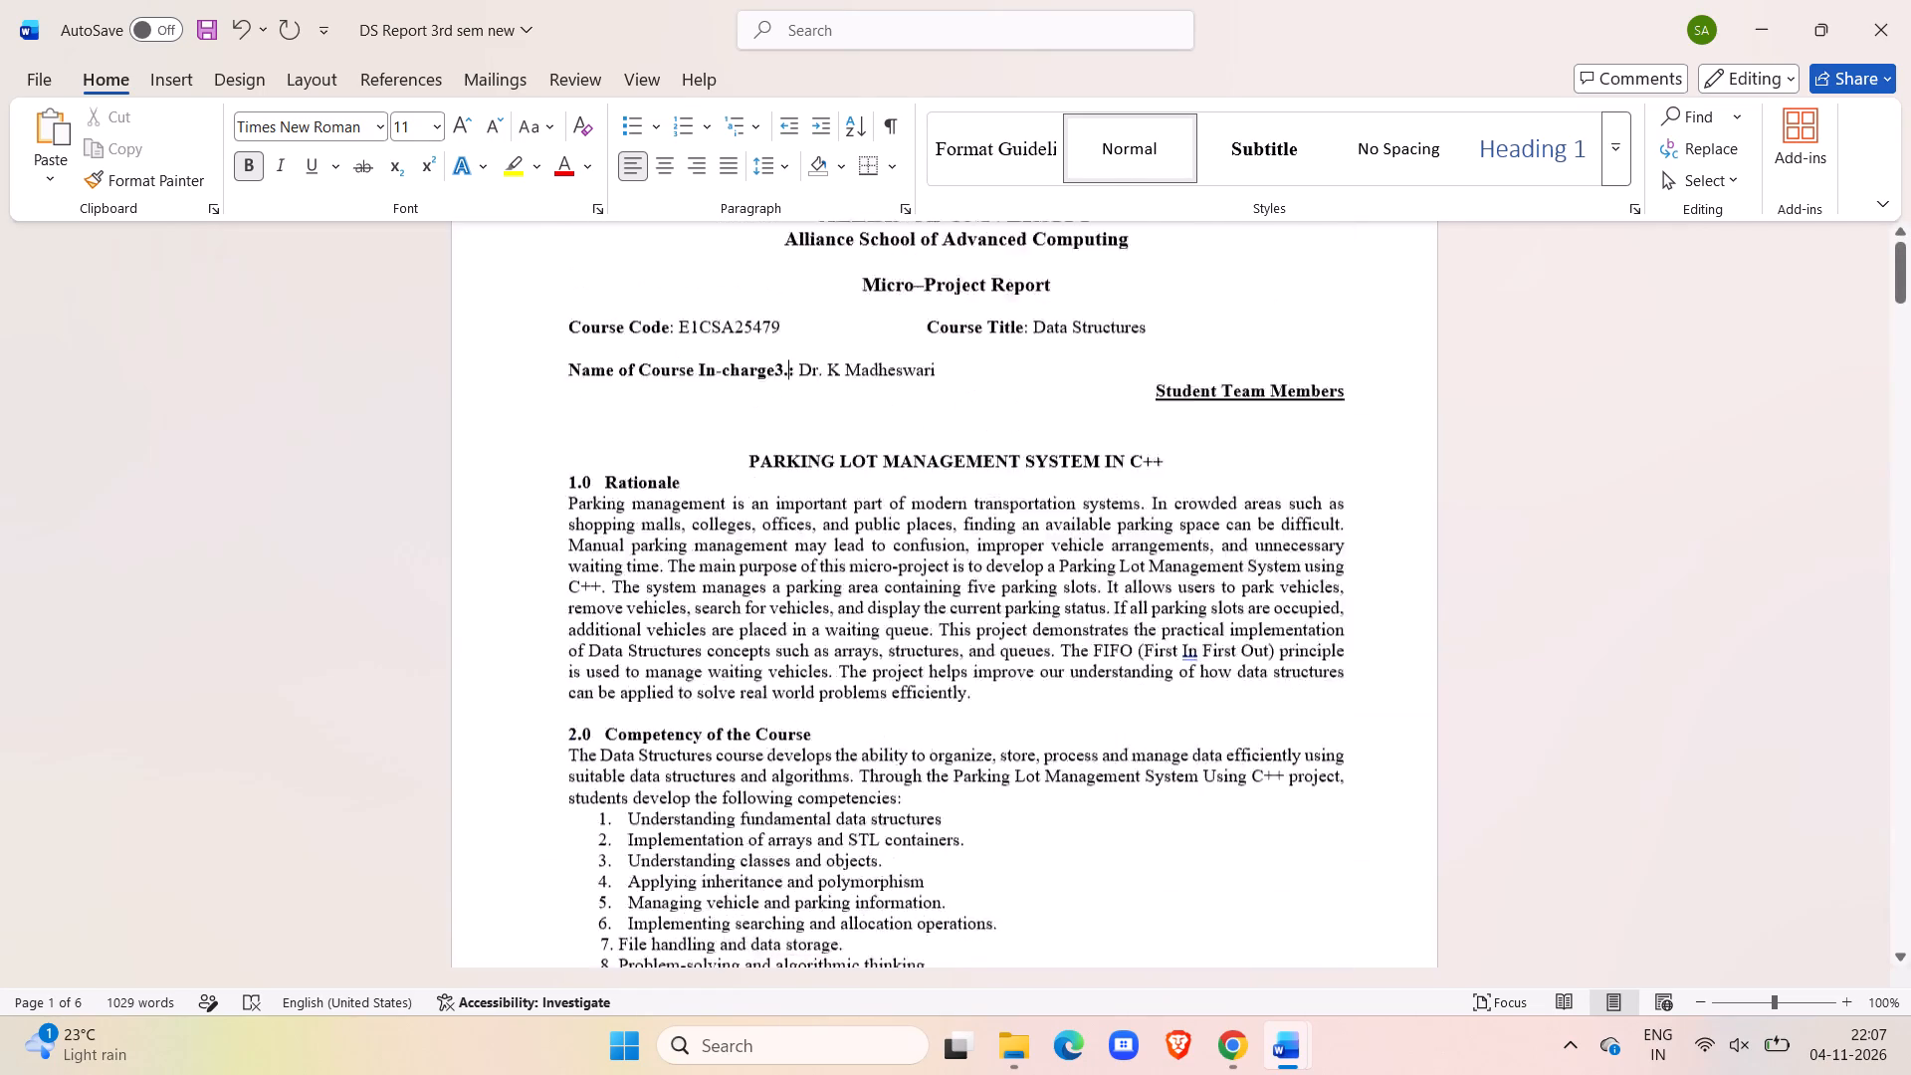
scroll(1114, 619, up, 8)
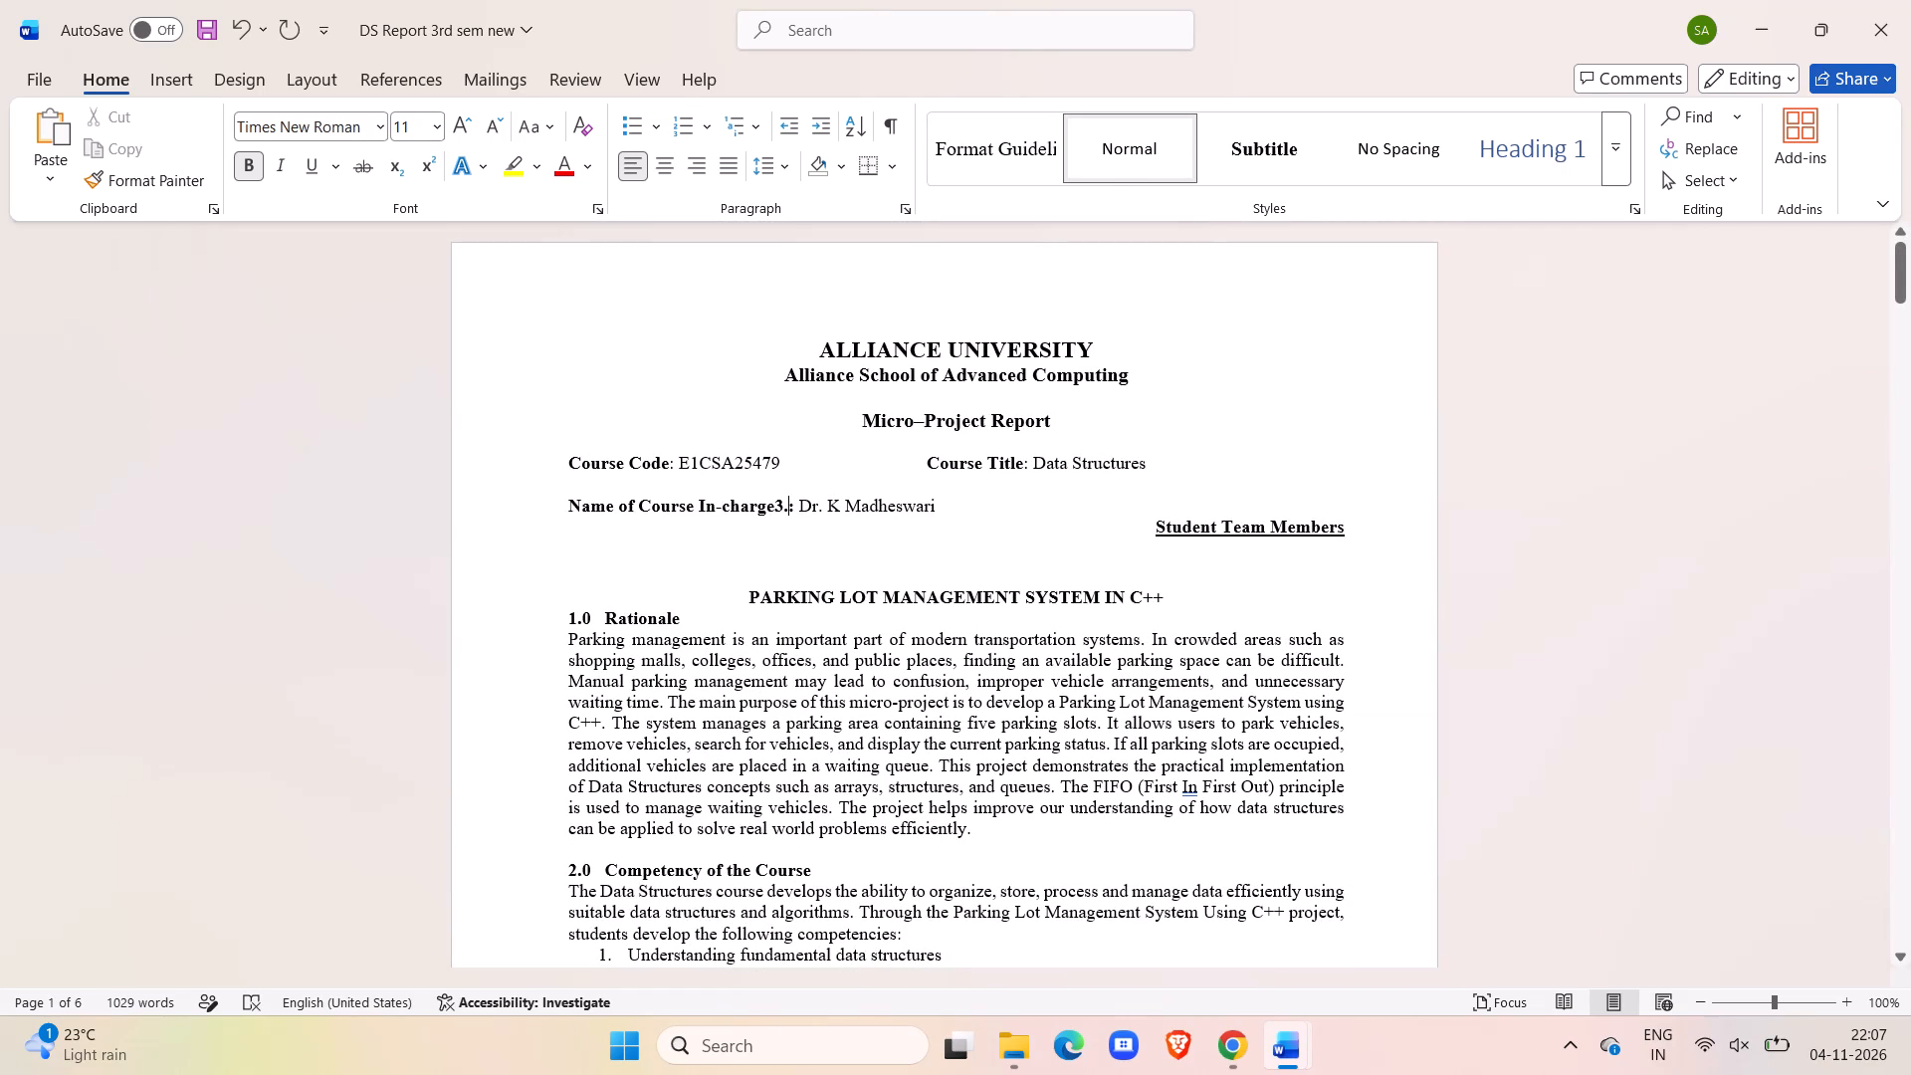
Justify all the report content from the 1.0 Rationale heading through the last entry under 10.0 References.
click(1249, 550)
drag(569, 619, 1090, 1074)
scroll(853, 867, right, 2)
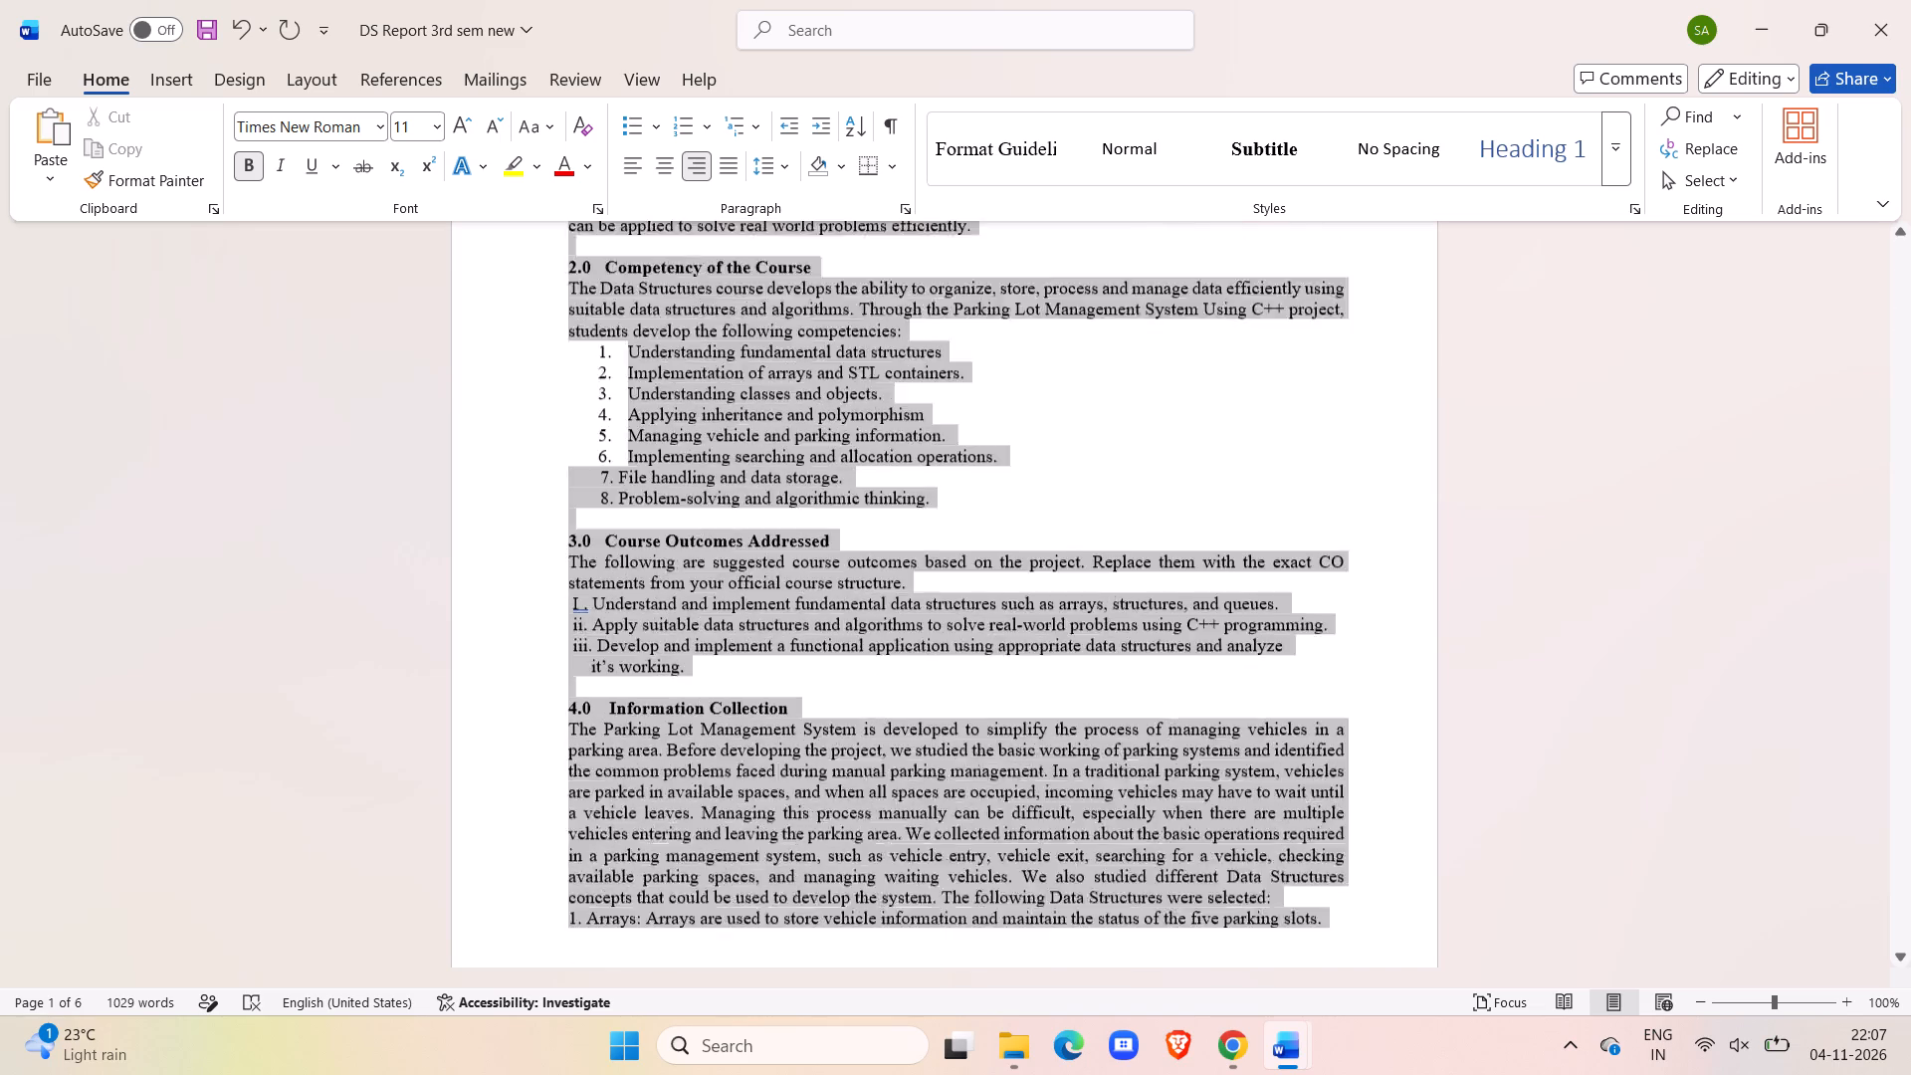
drag(1090, 1074, 1101, 1074)
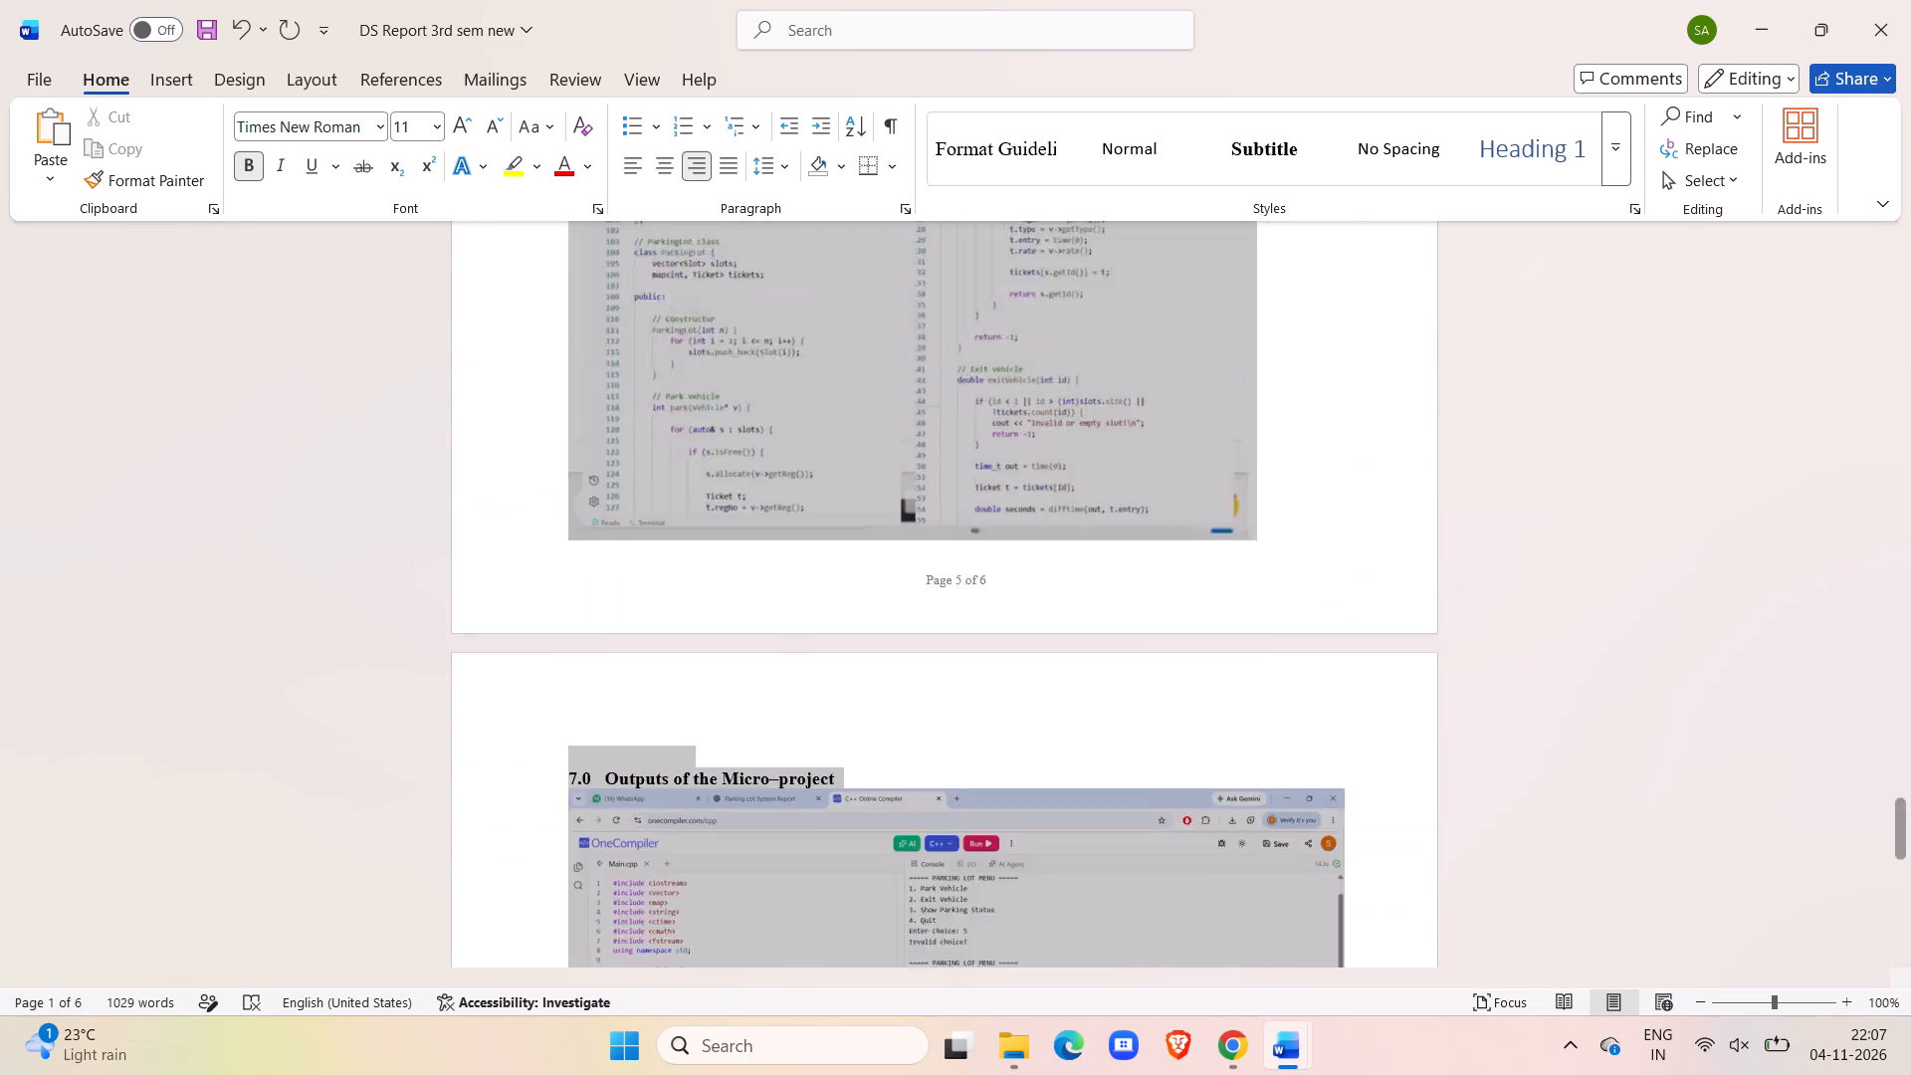
drag(1101, 1074, 1177, 534)
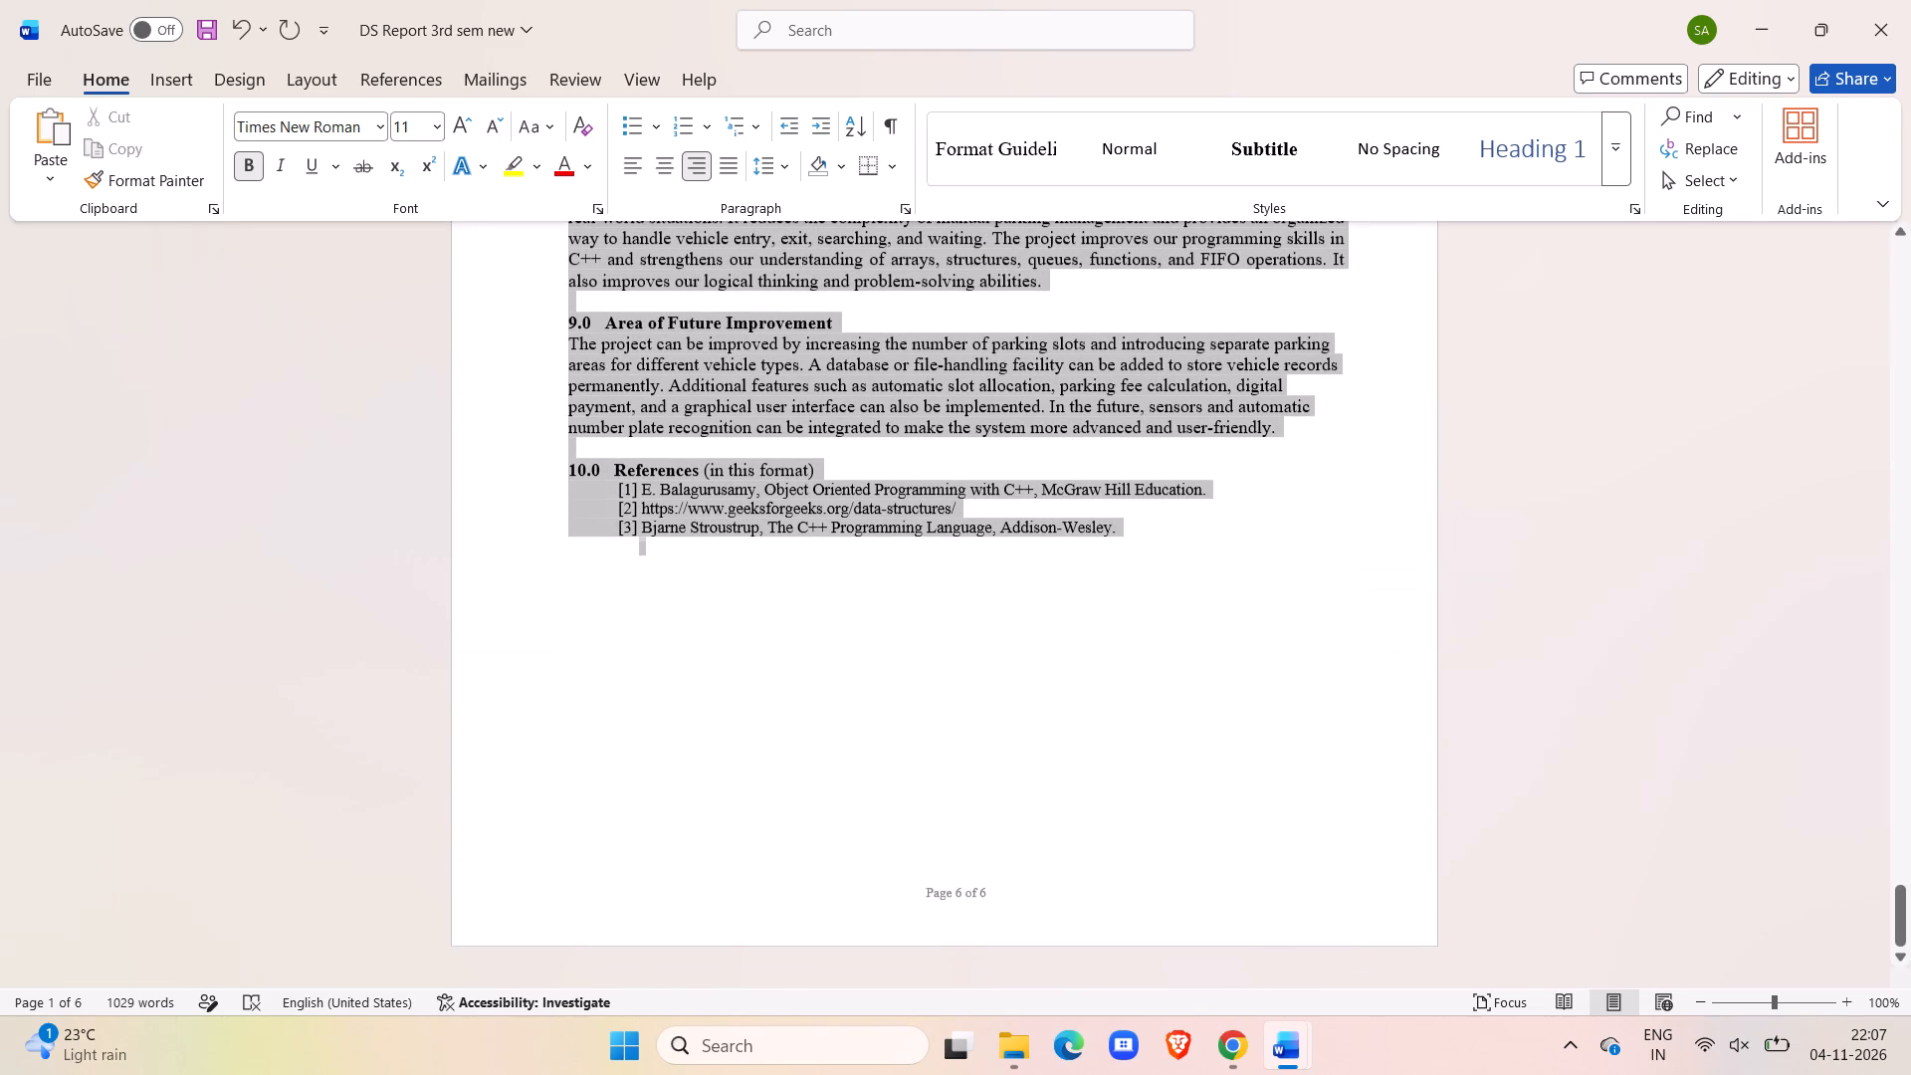
drag(1177, 534, 1138, 519)
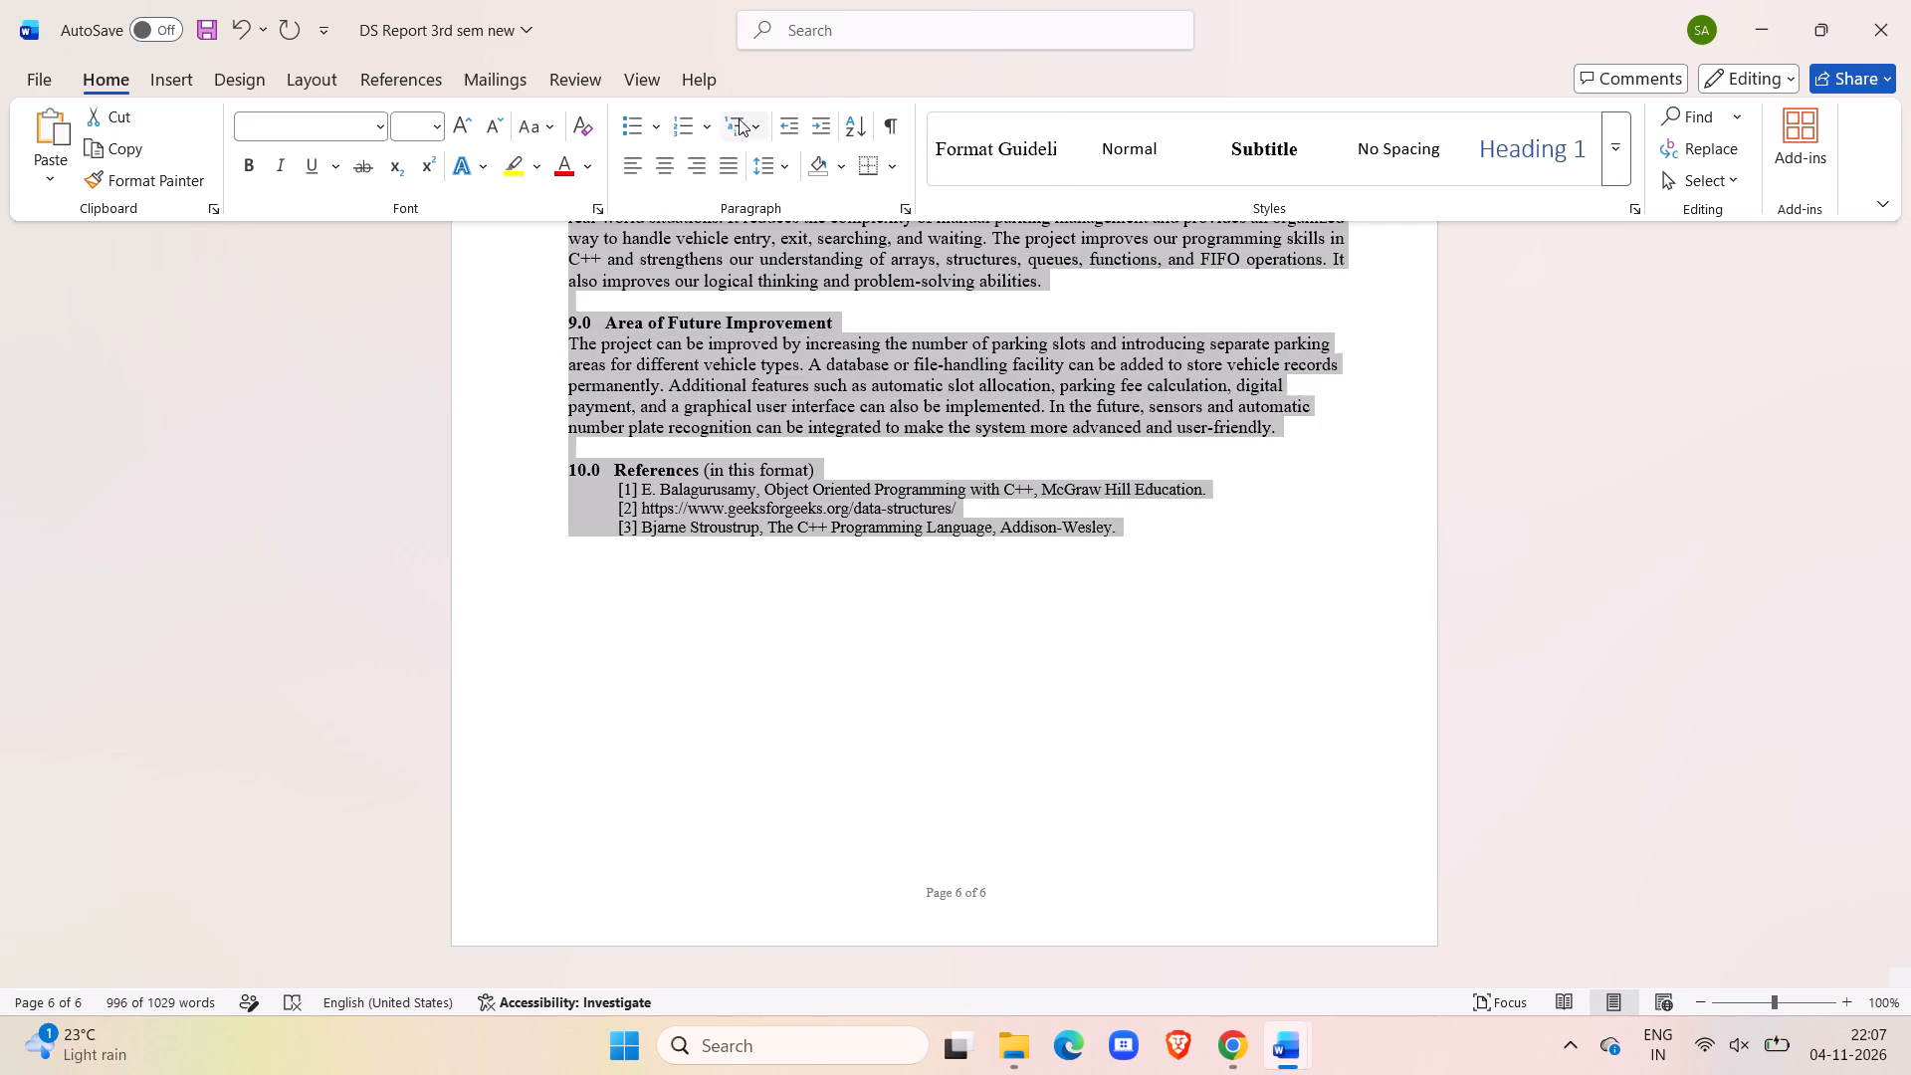
click(734, 161)
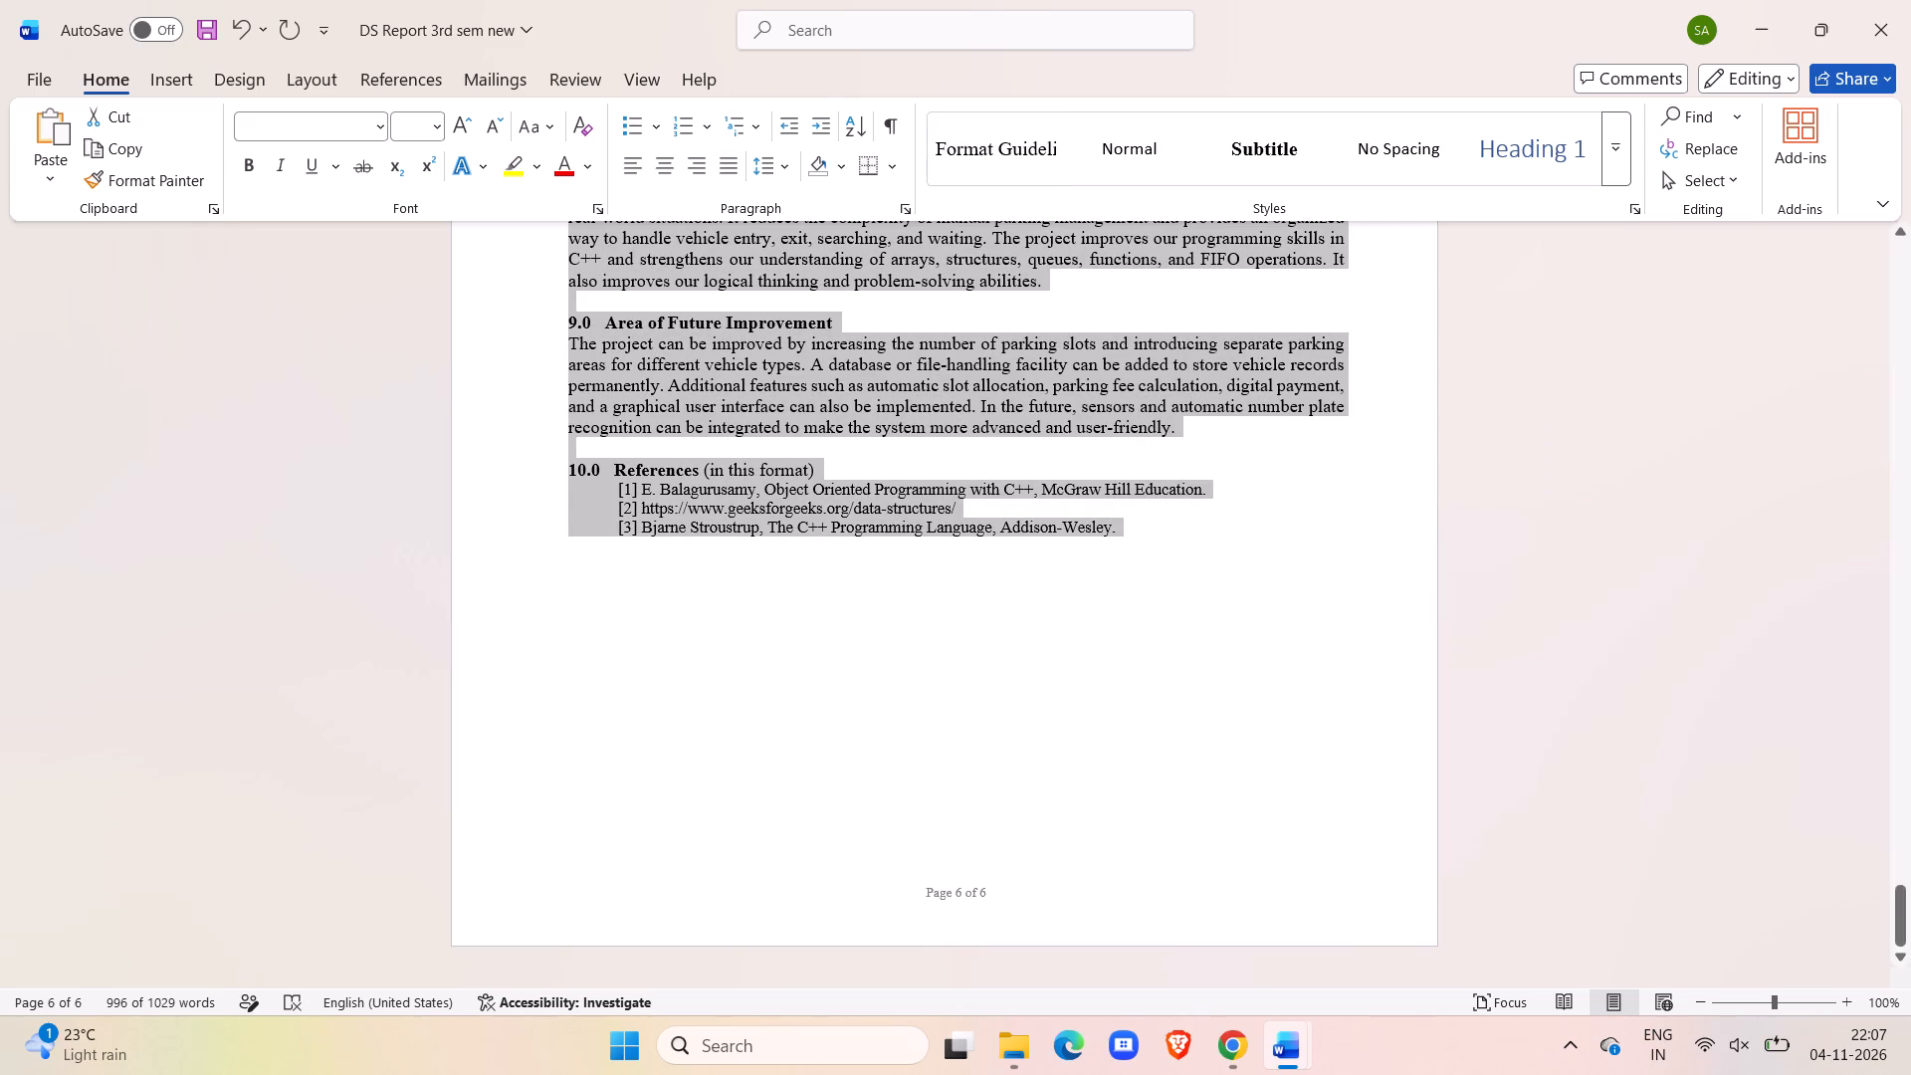
Add an entry numbered 2. under Student Team Members with the member's first name and short roll number in parentheses.
scroll(970, 781, up, 12)
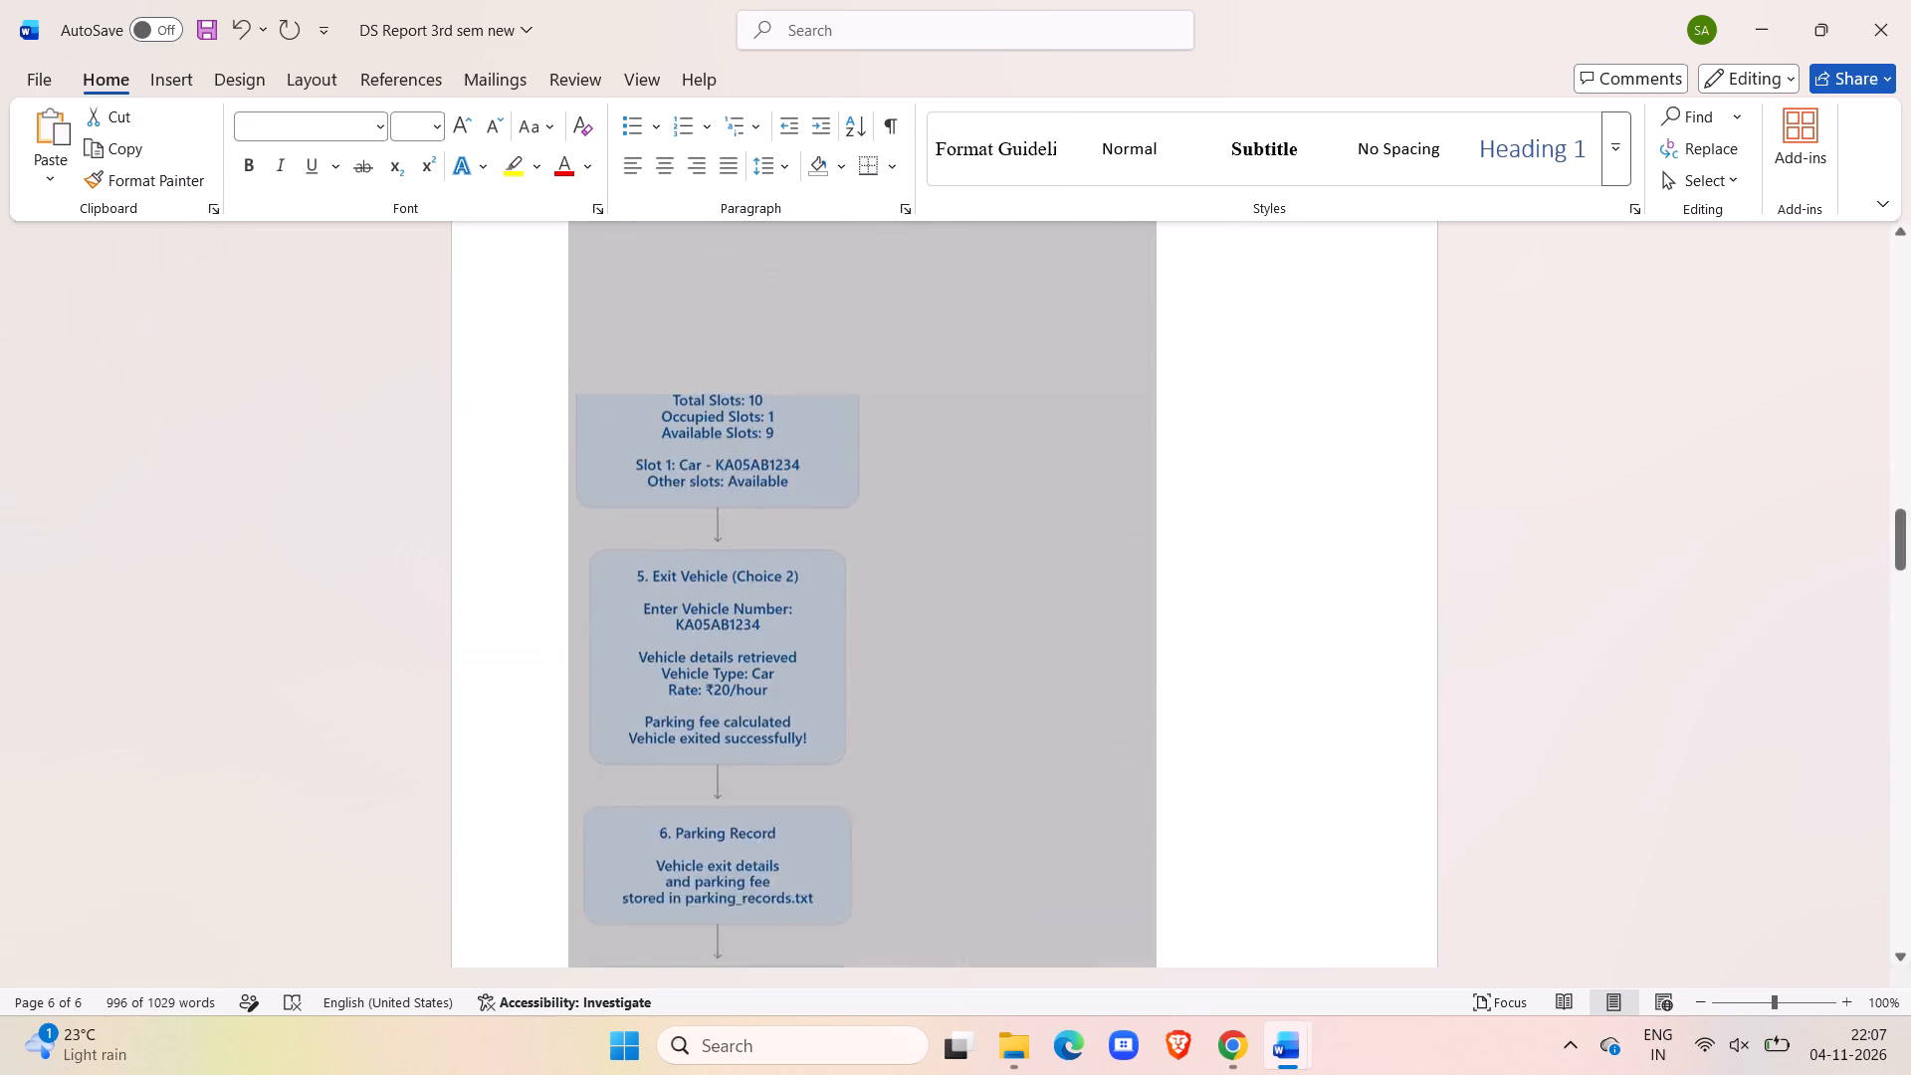
scroll(970, 781, up, 3)
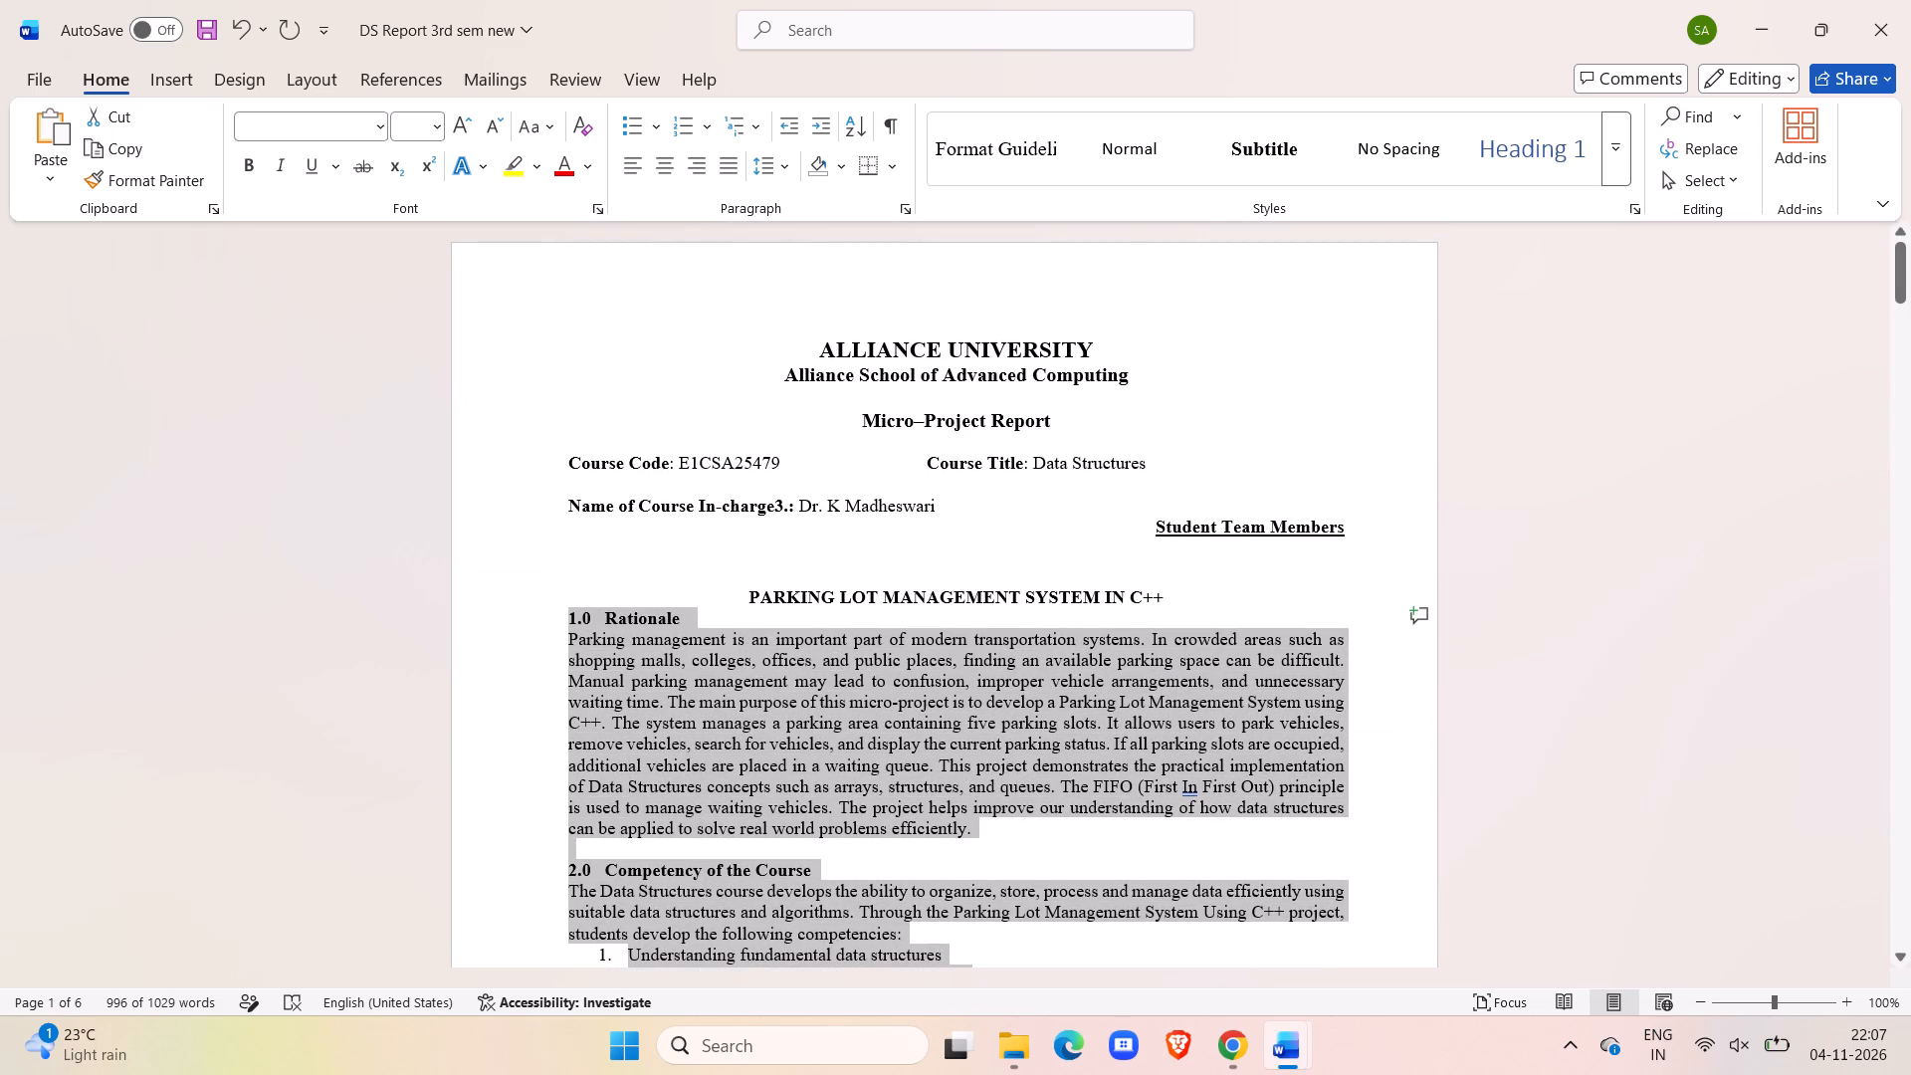
click(1305, 580)
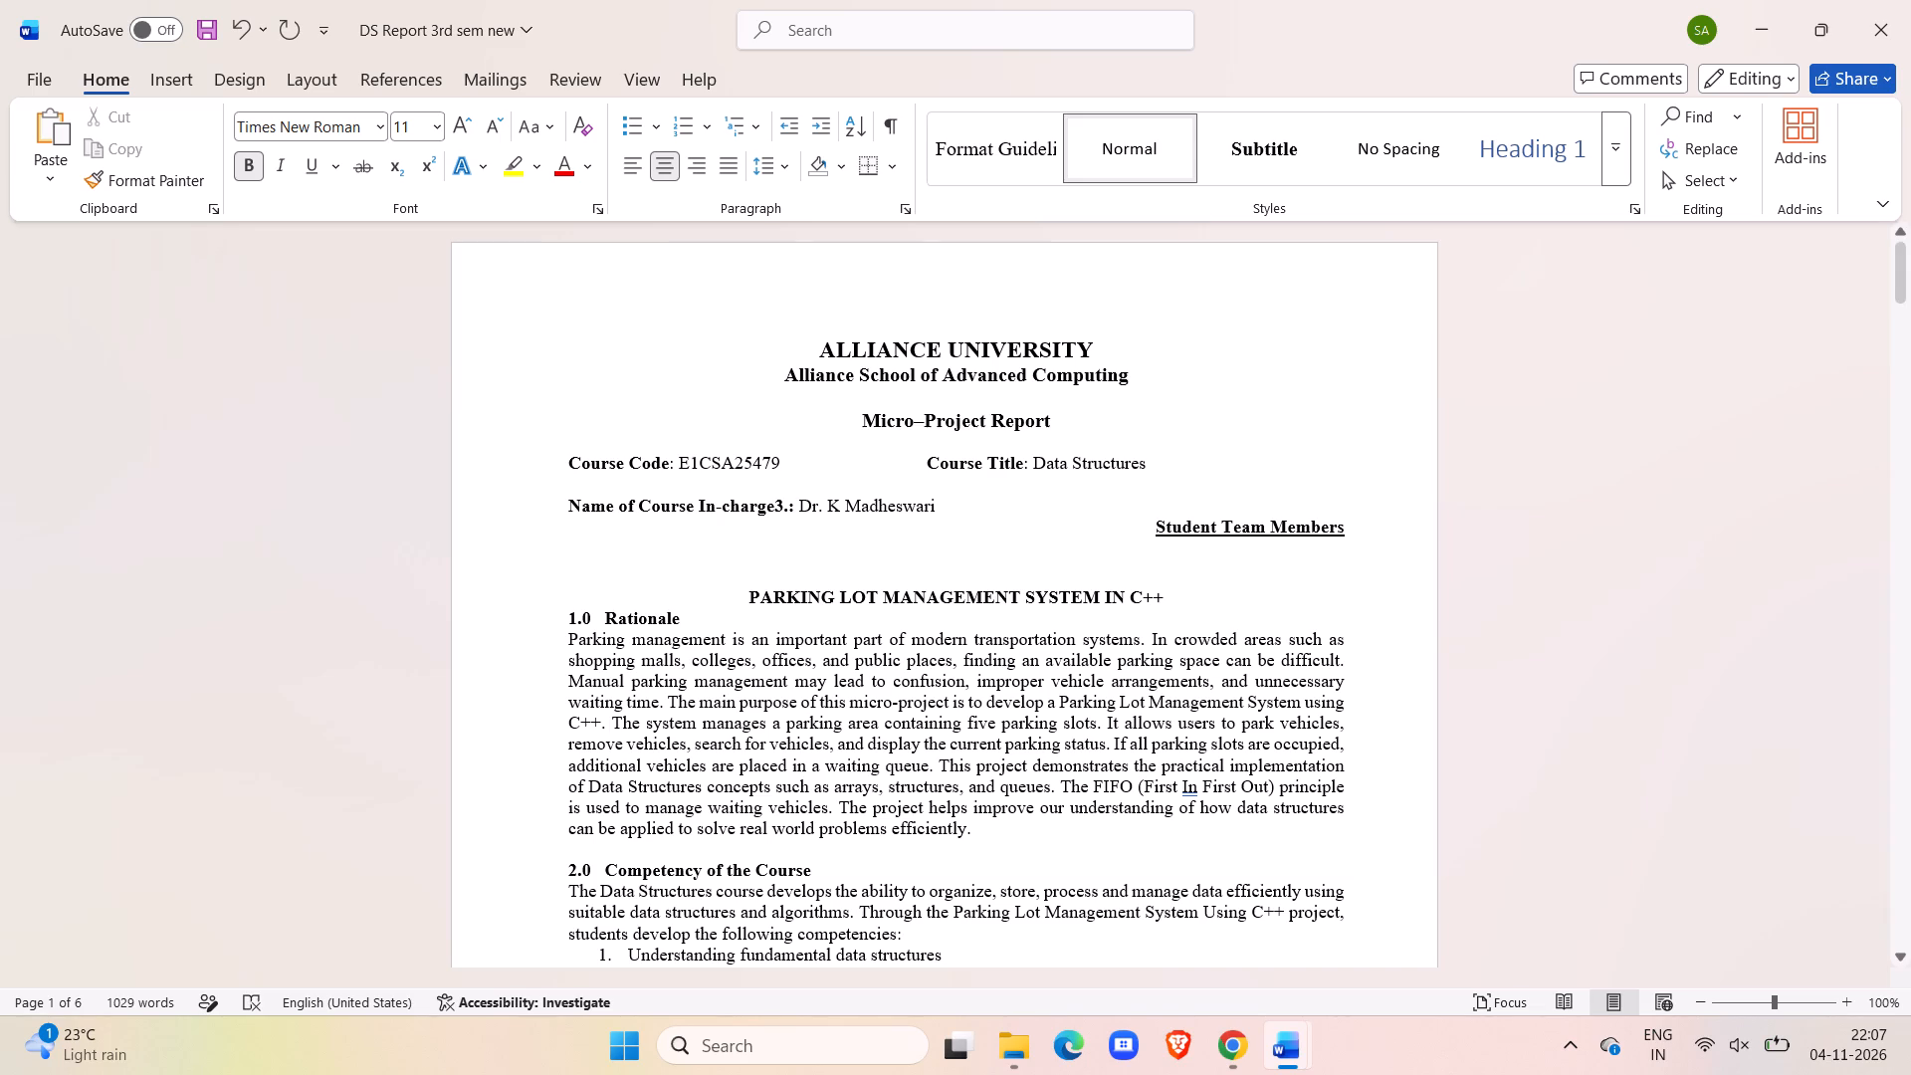
click(1200, 563)
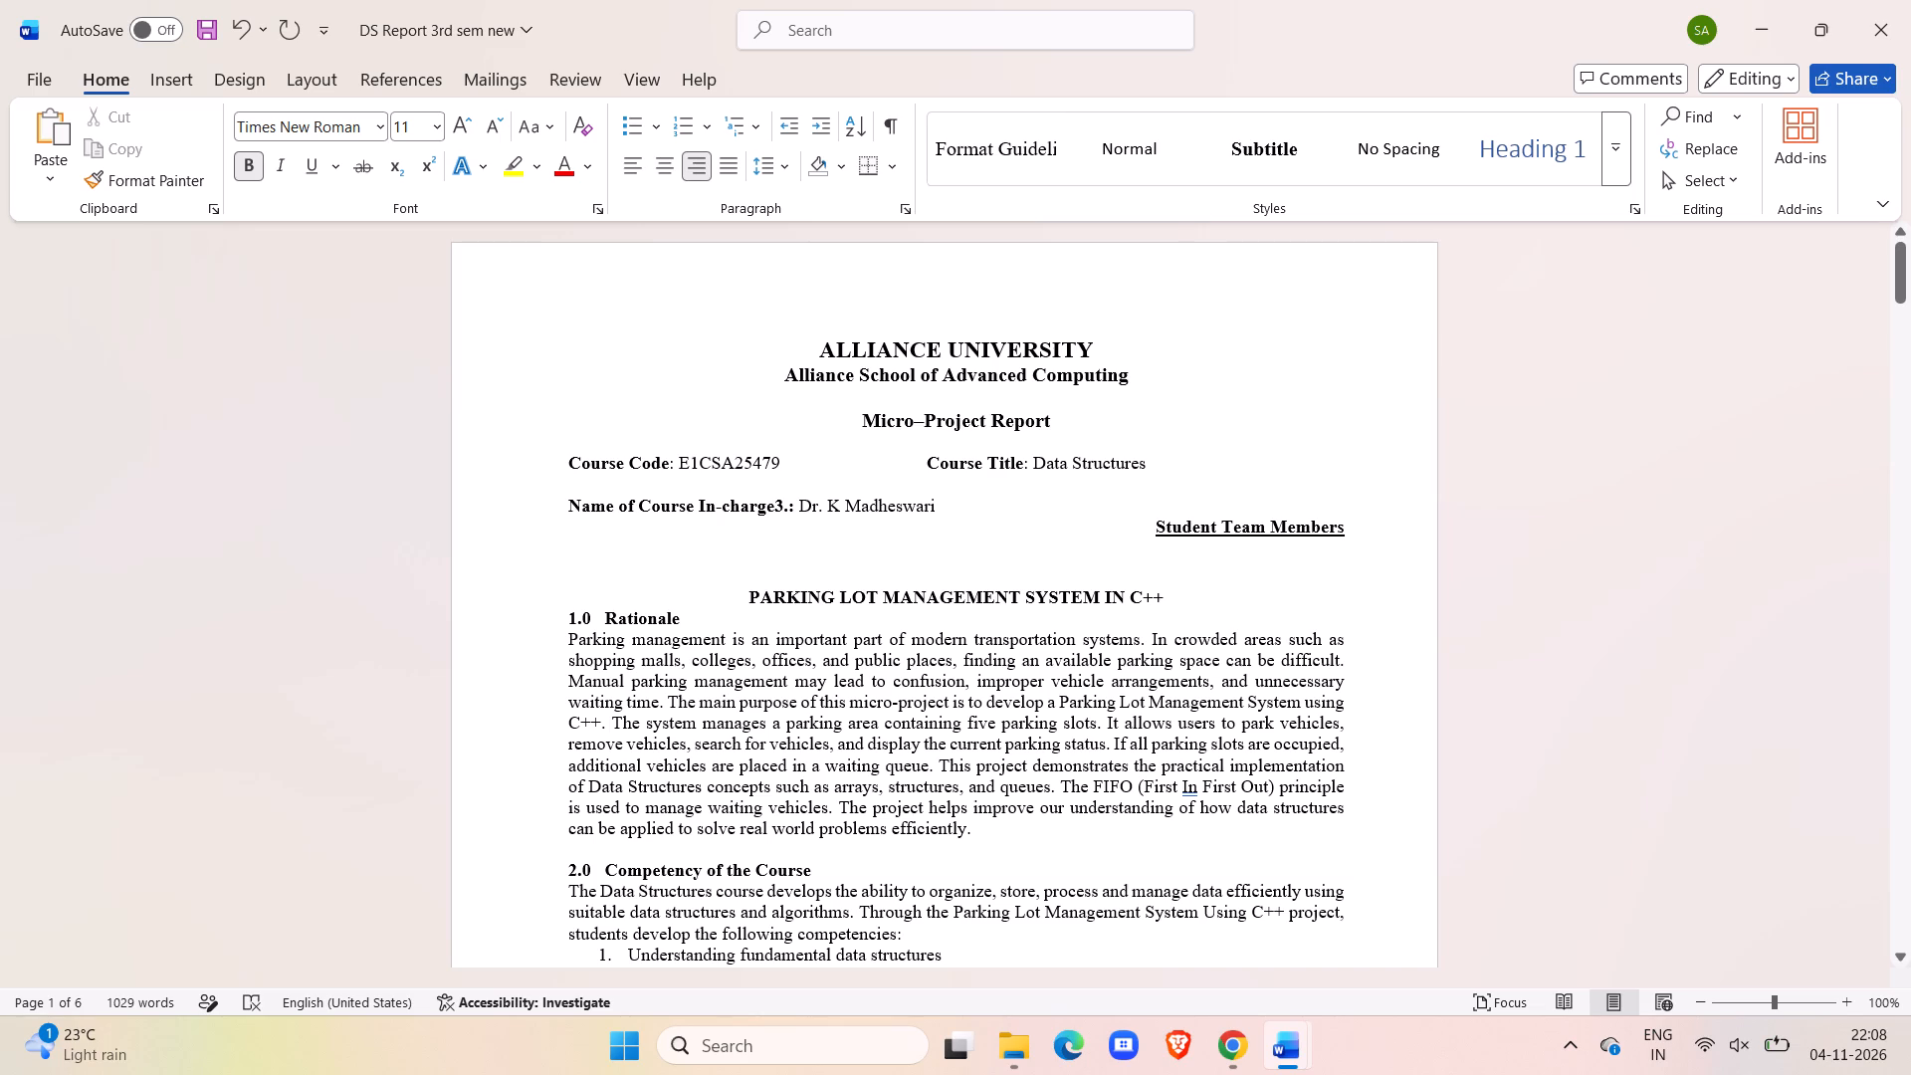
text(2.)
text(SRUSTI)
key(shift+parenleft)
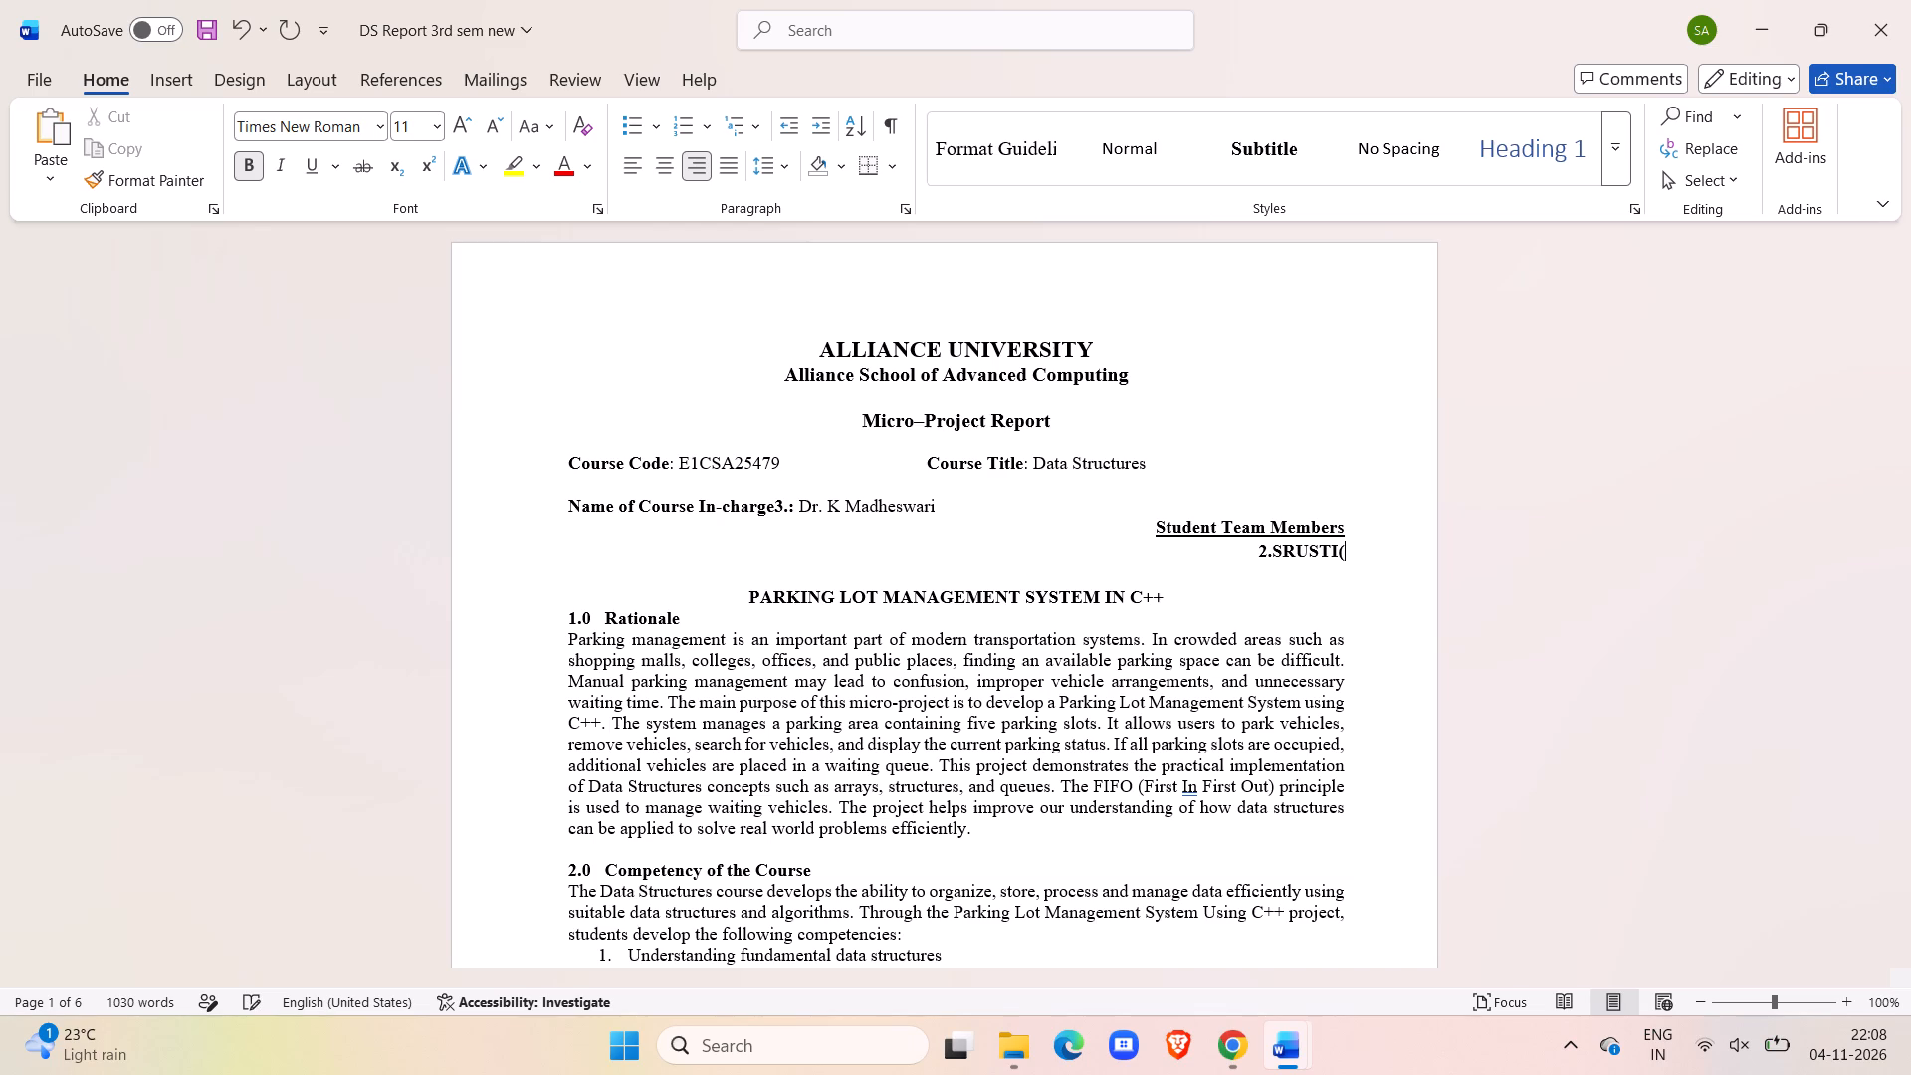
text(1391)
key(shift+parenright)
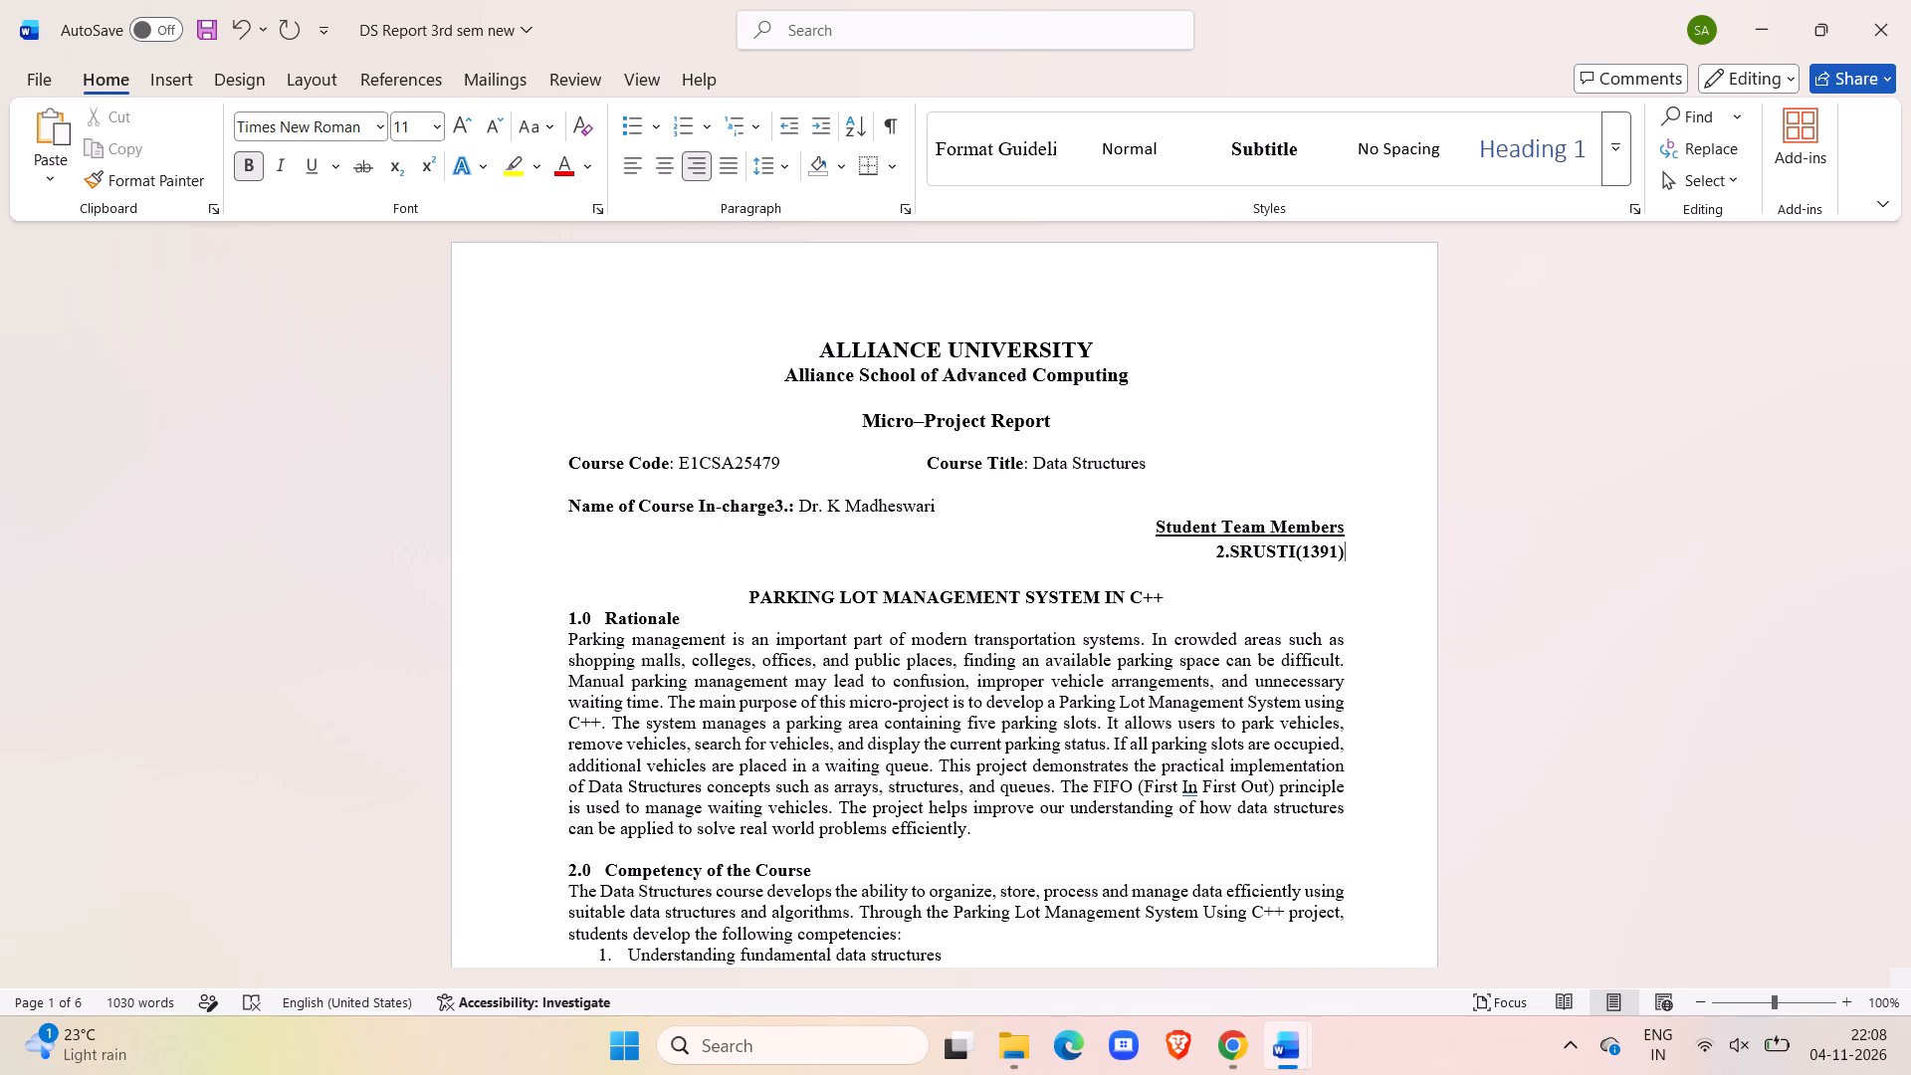
Replace the short roll number in the second team member's parentheses with the member's full registration number.
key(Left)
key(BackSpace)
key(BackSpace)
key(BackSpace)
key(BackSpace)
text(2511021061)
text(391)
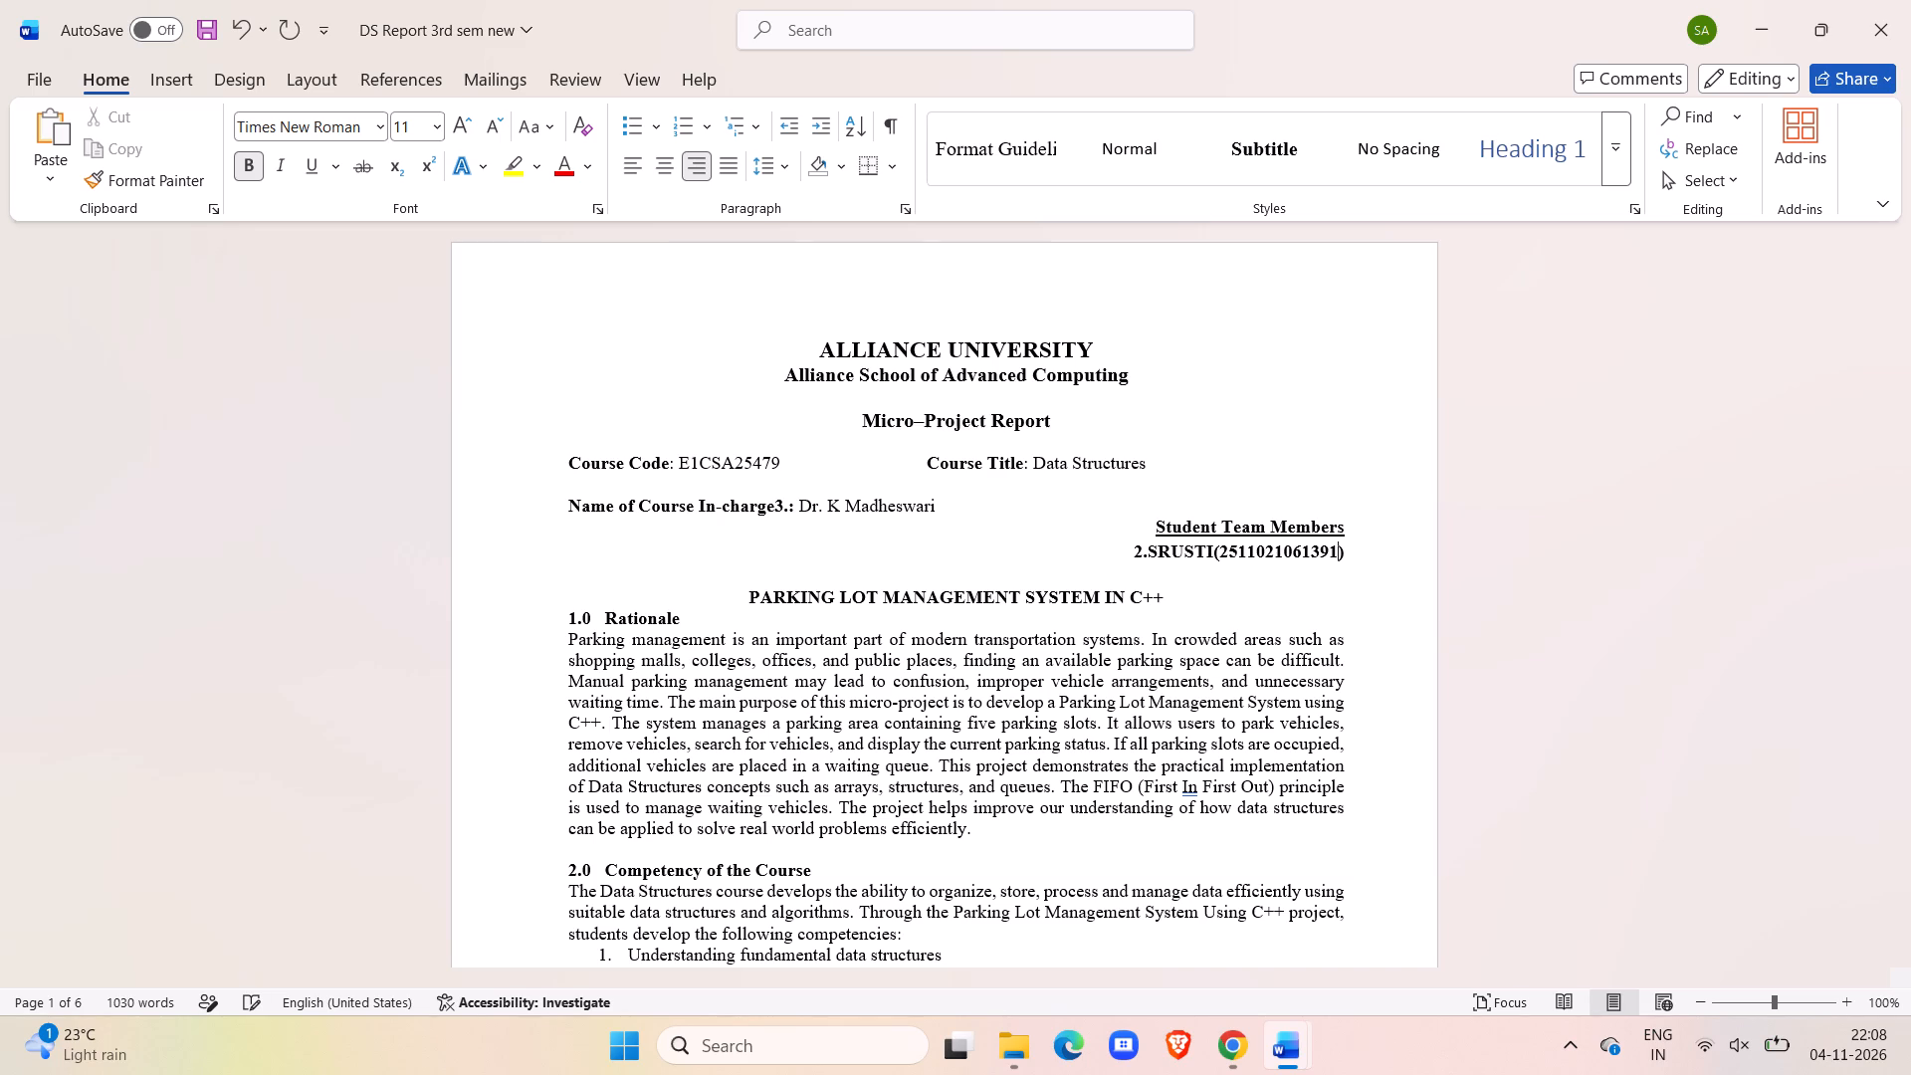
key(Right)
Insert a space between the first name and the opening parenthesis in the existing Student Team Members entry.
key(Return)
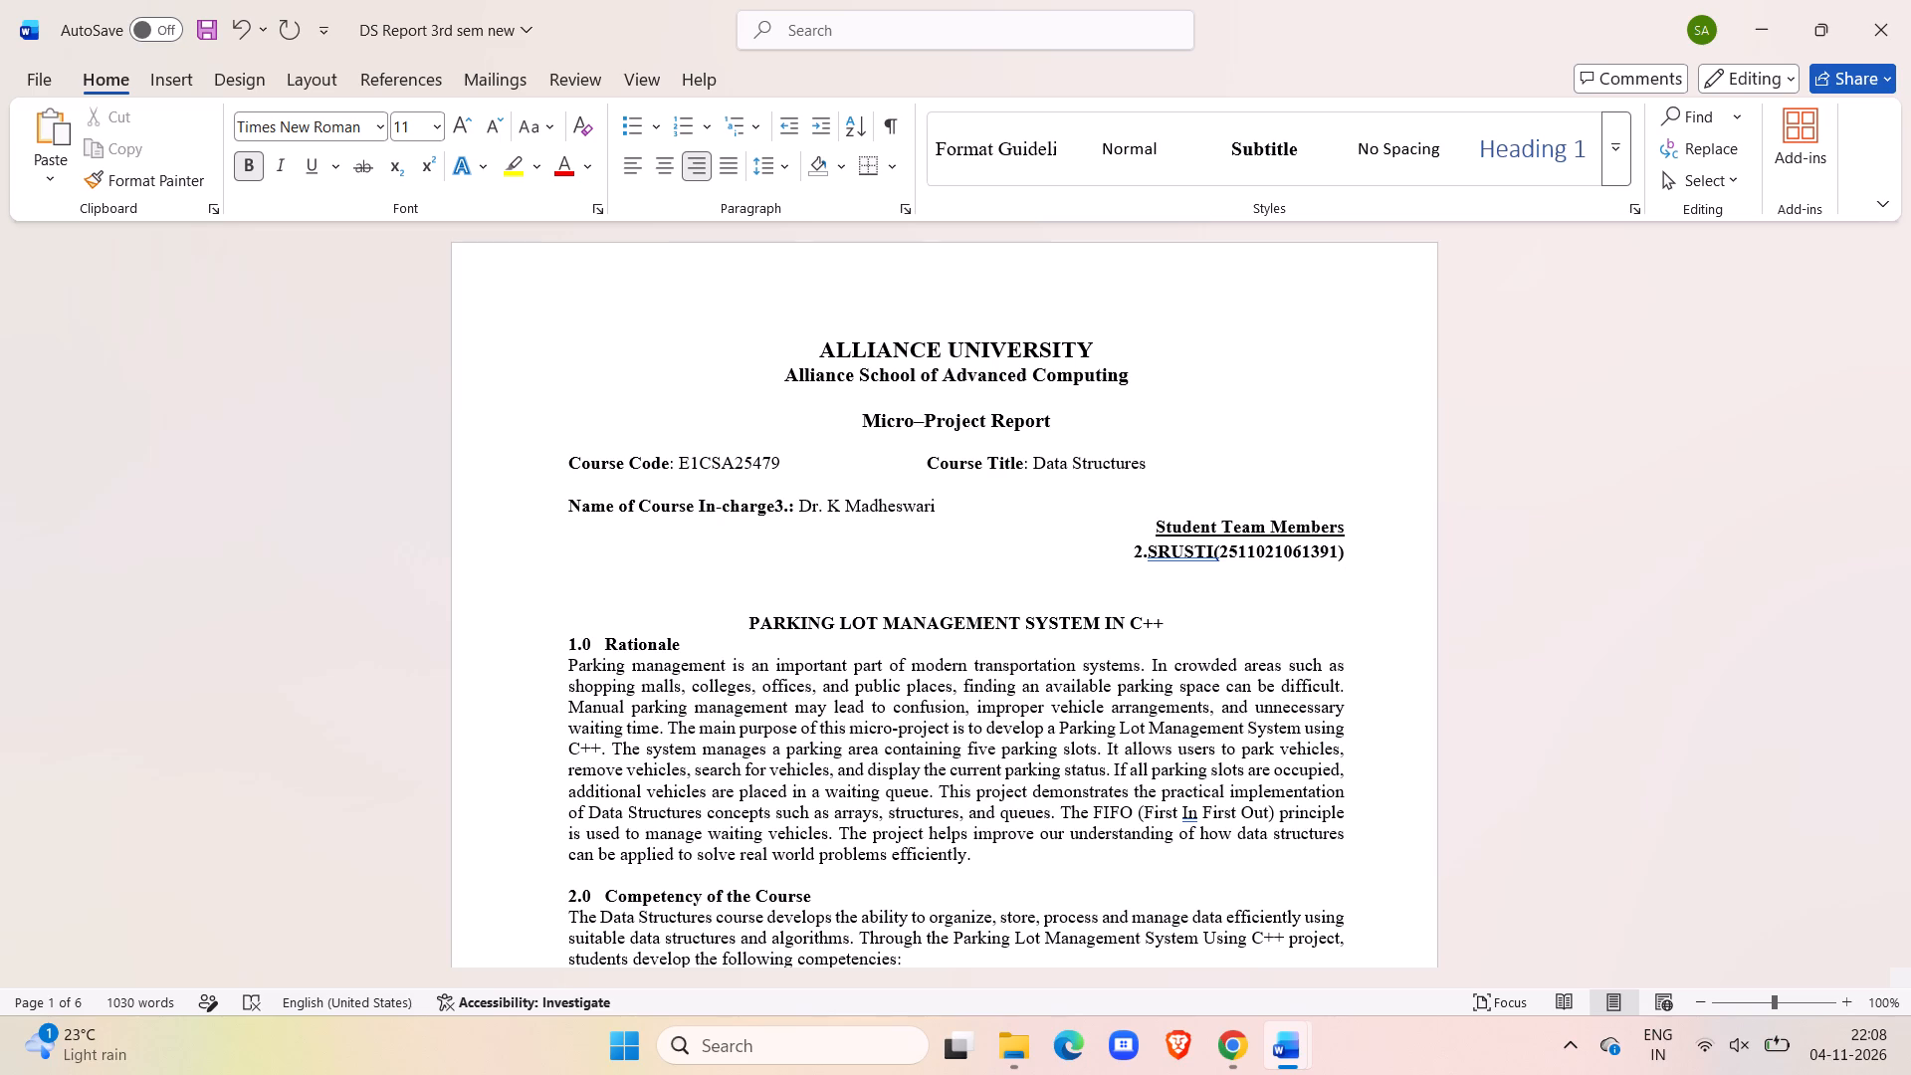
click(1210, 545)
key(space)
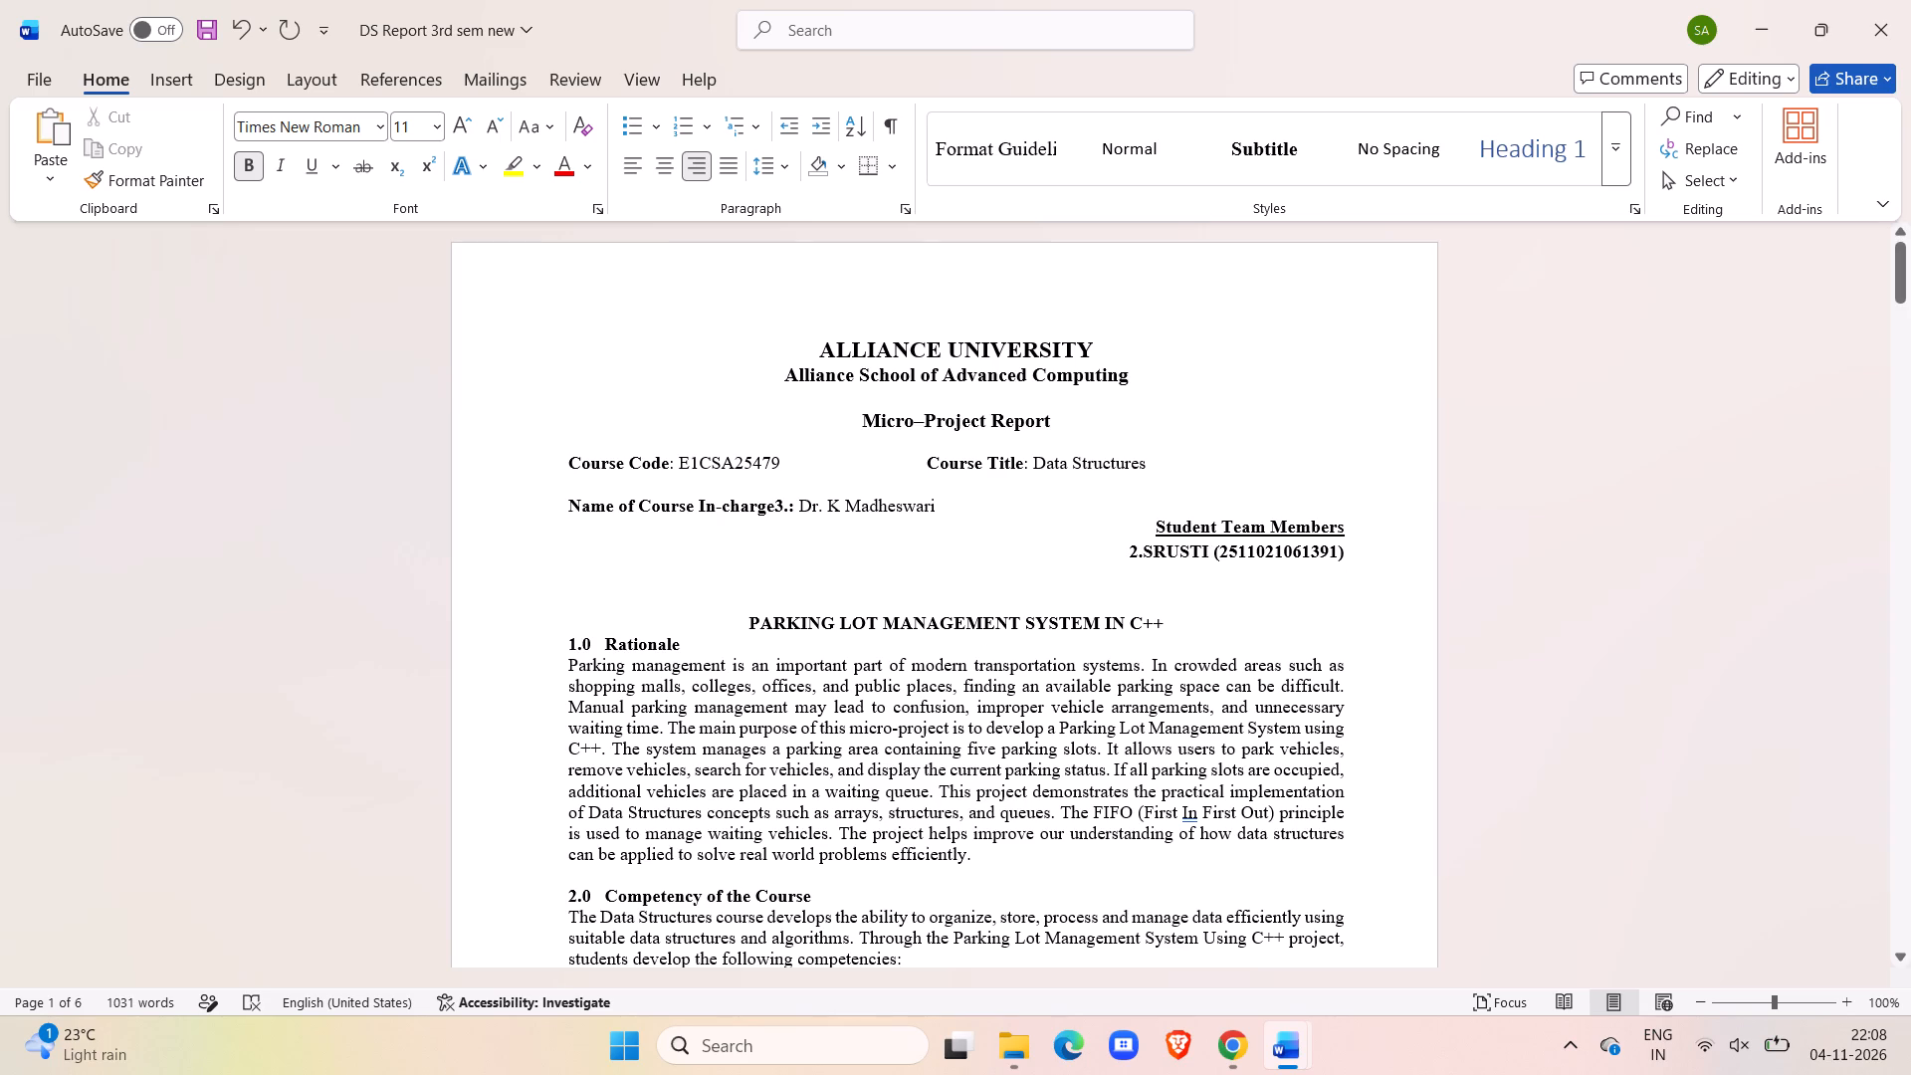
Start a line numbered 2. below the existing team member entry and renumber that existing entry as 1.
click(1369, 556)
key(Return)
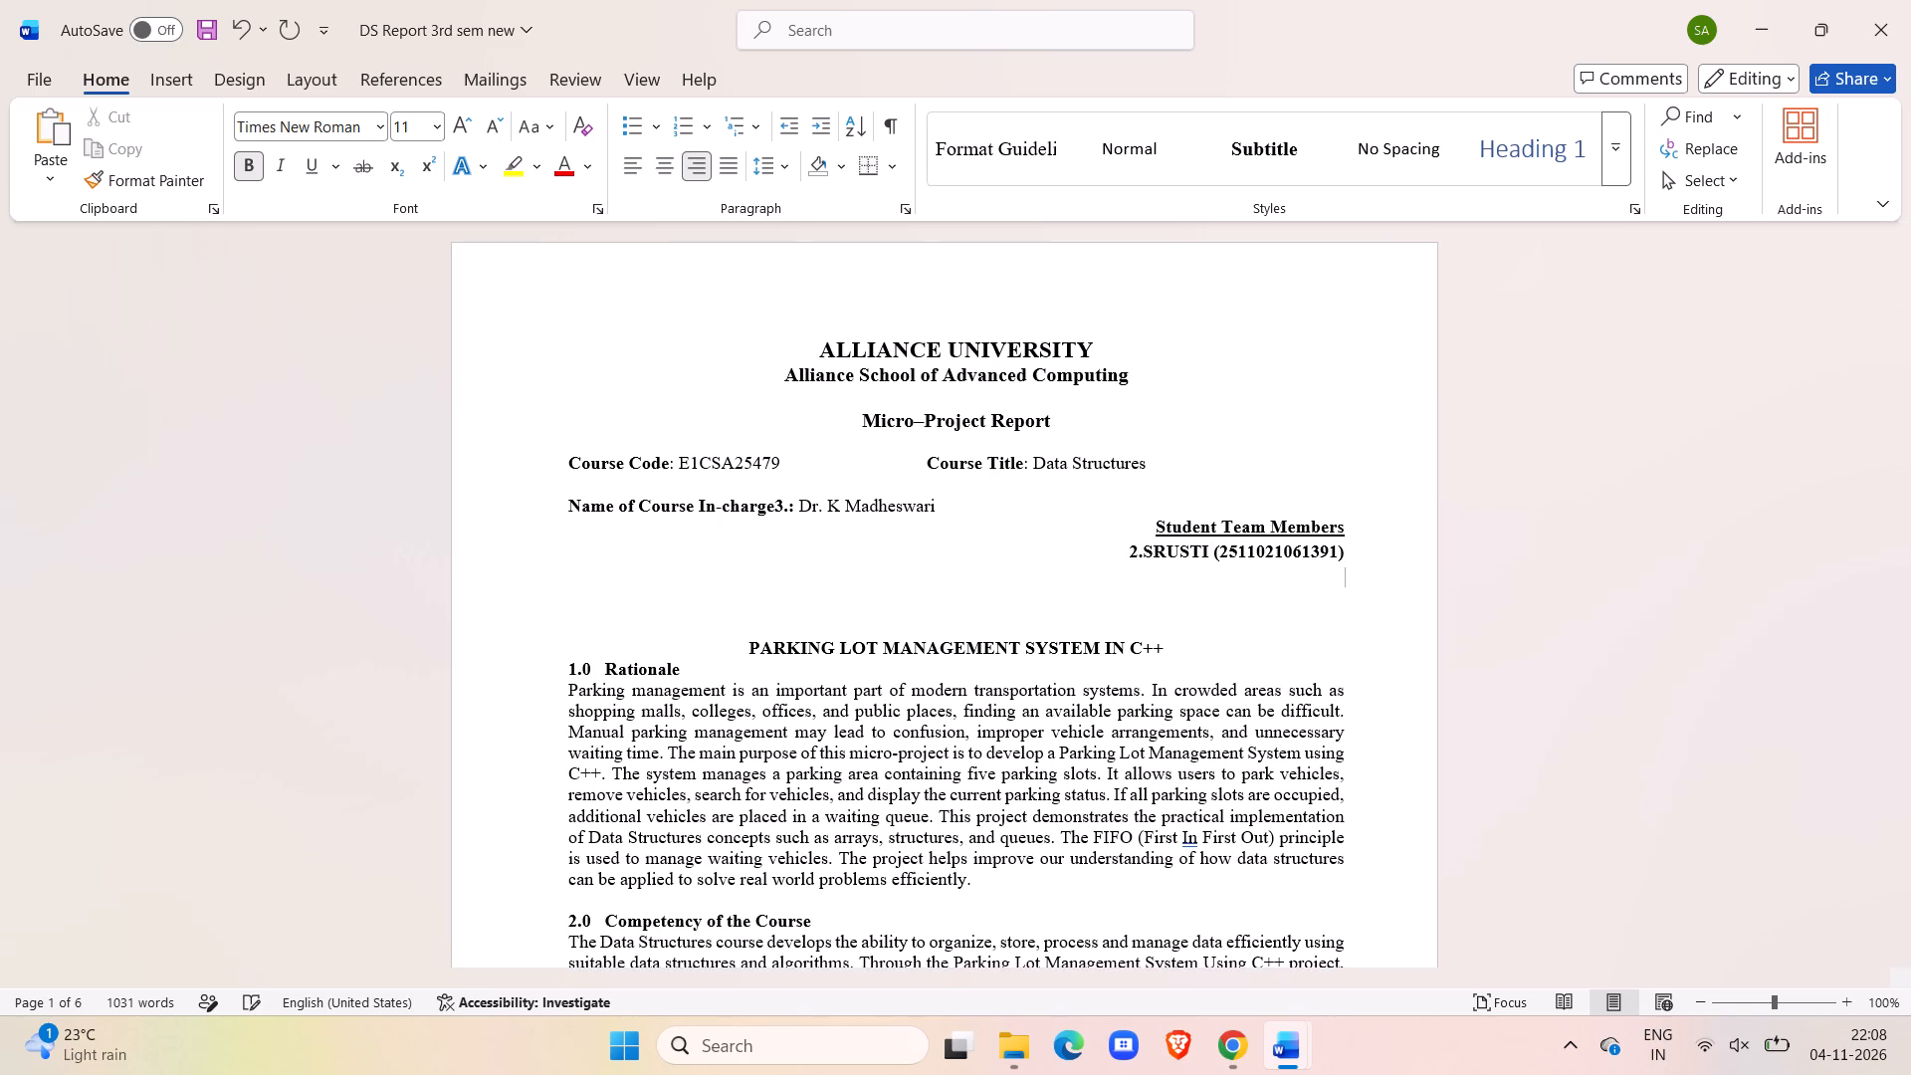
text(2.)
click(1132, 553)
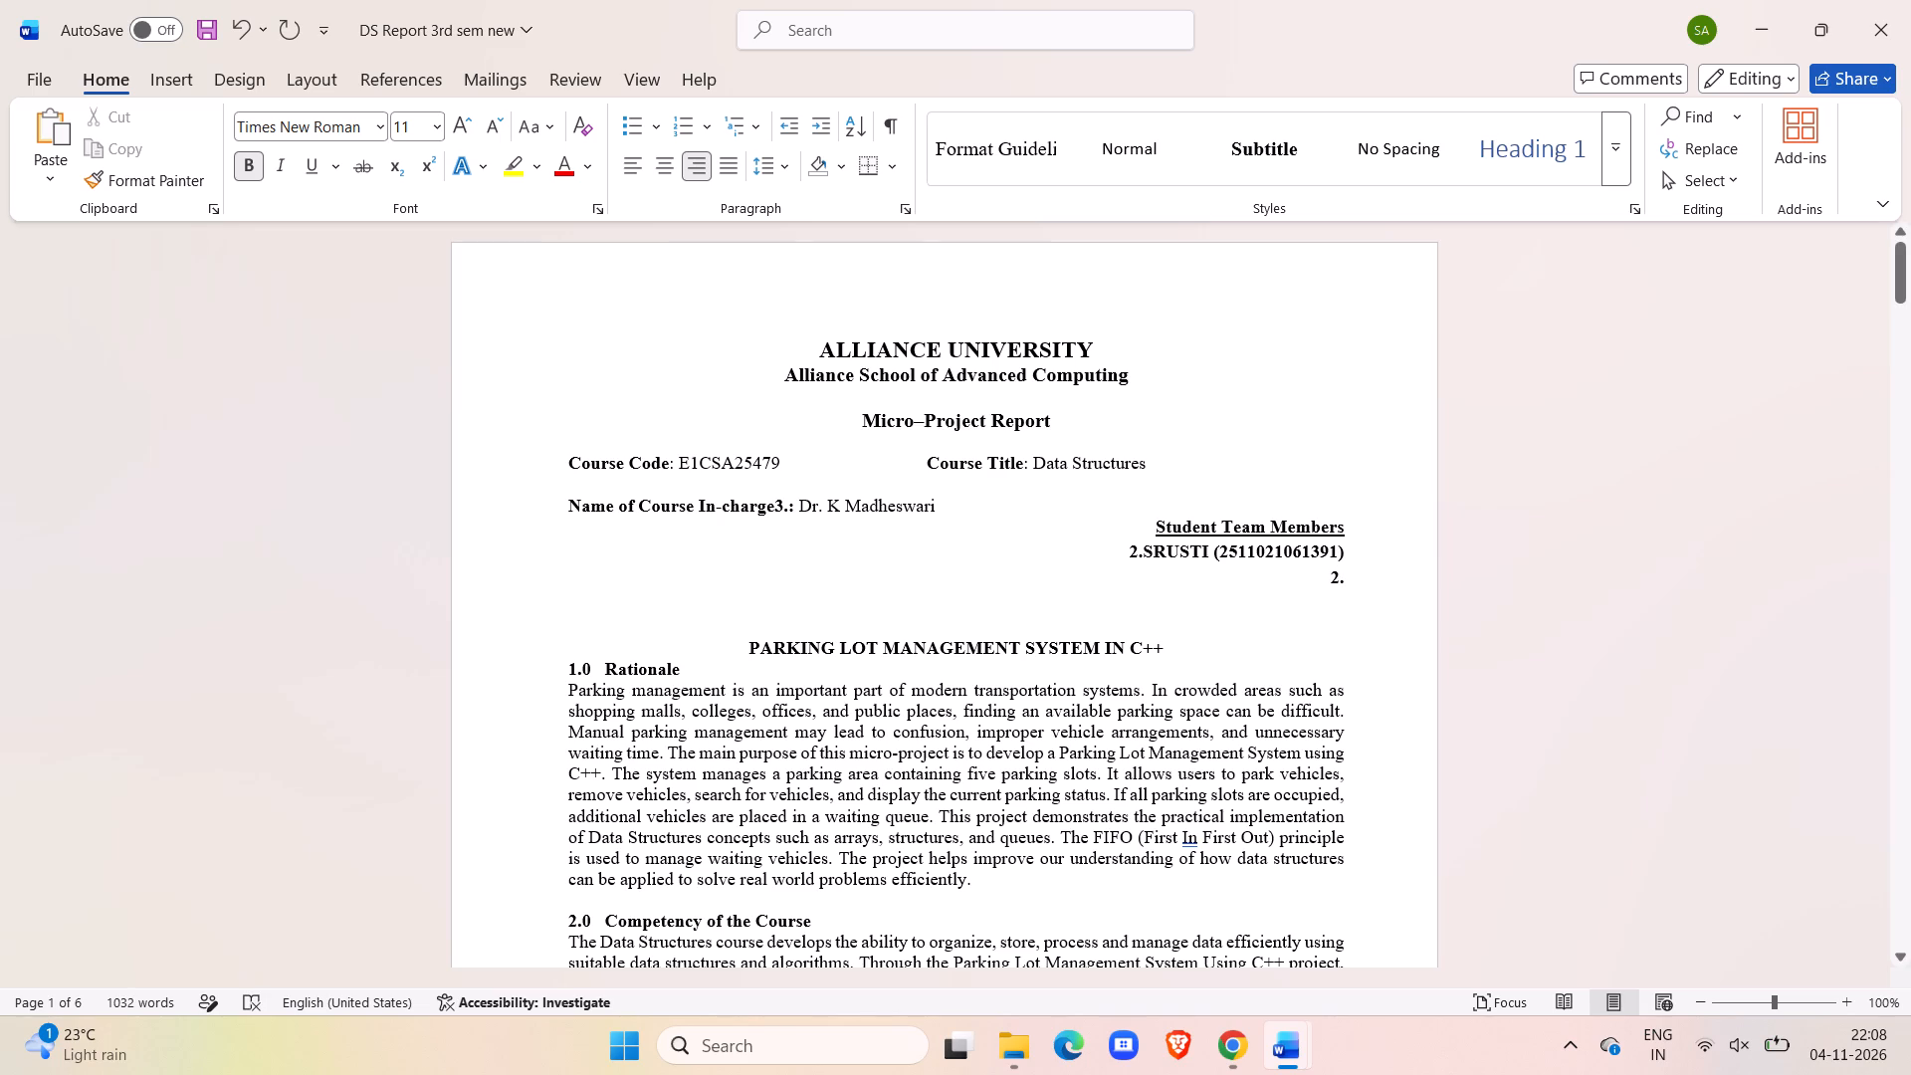
key(Right)
key(BackSpace)
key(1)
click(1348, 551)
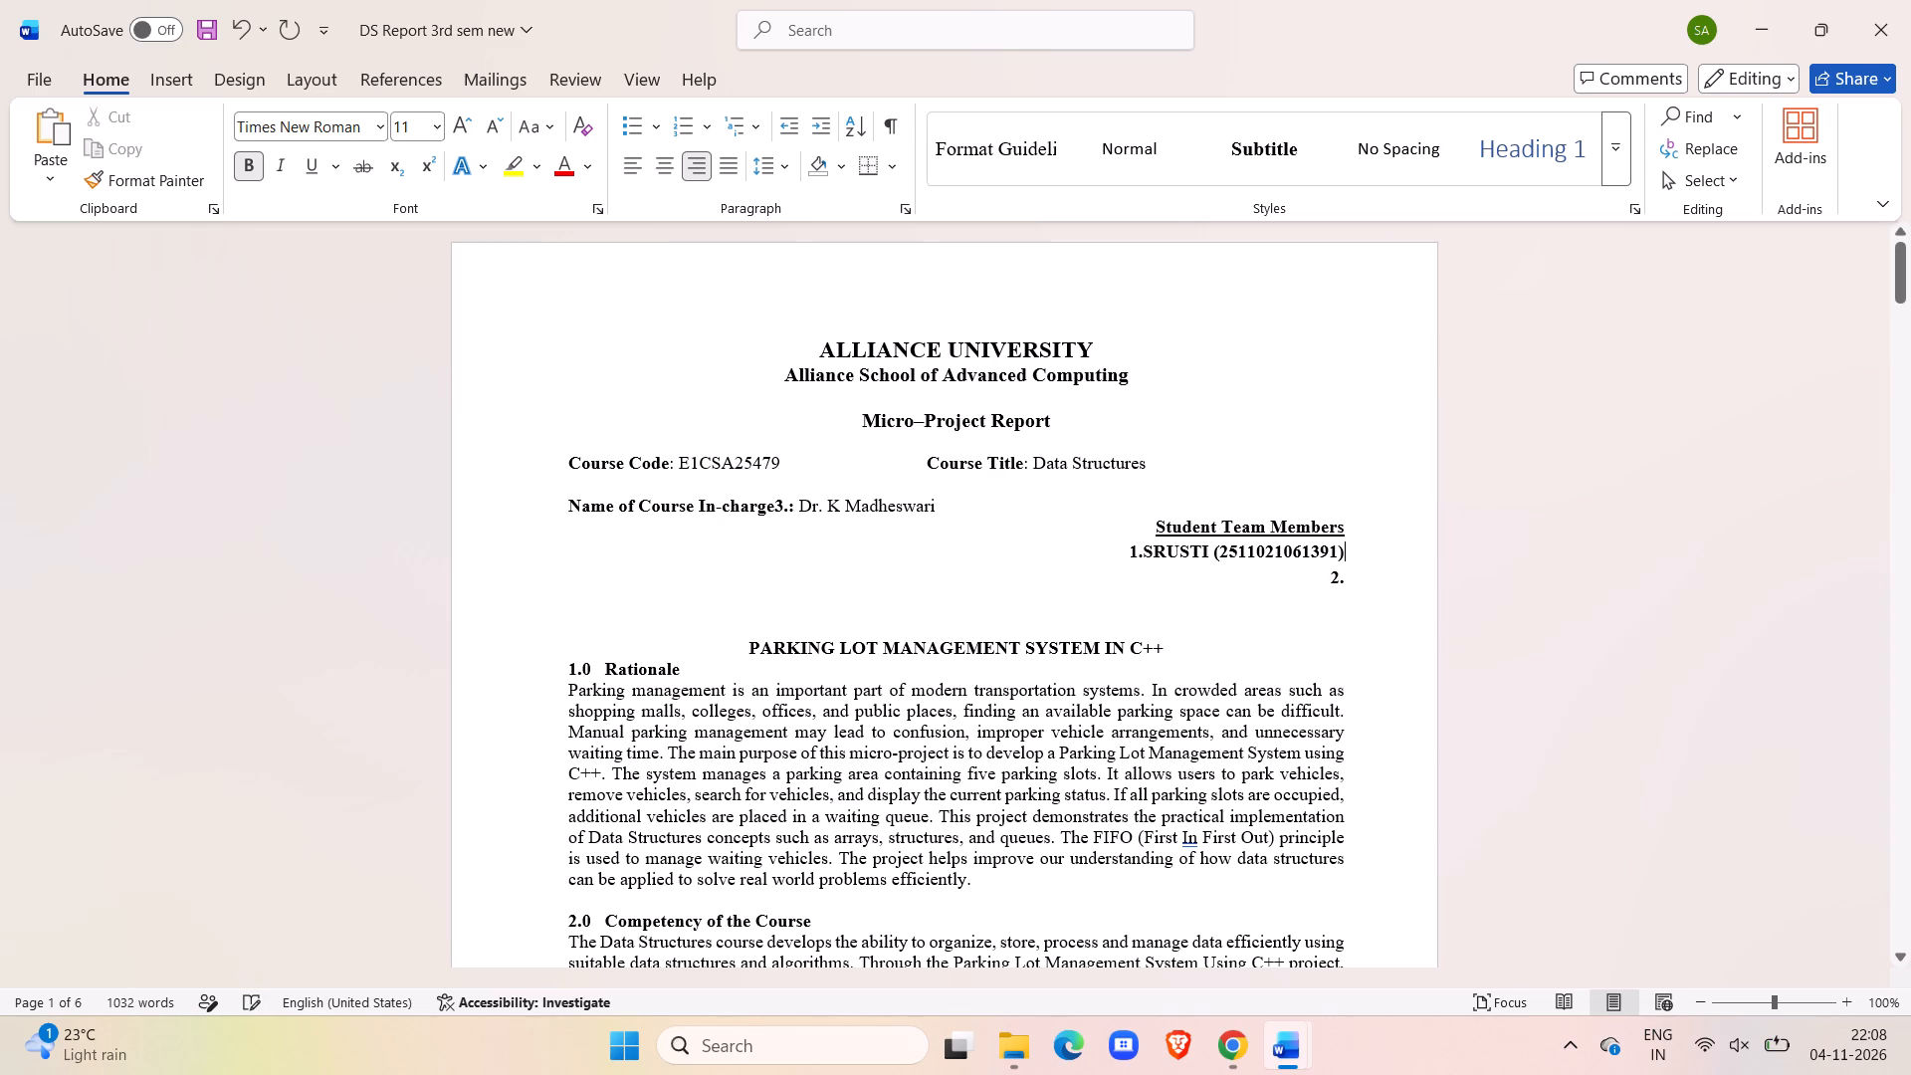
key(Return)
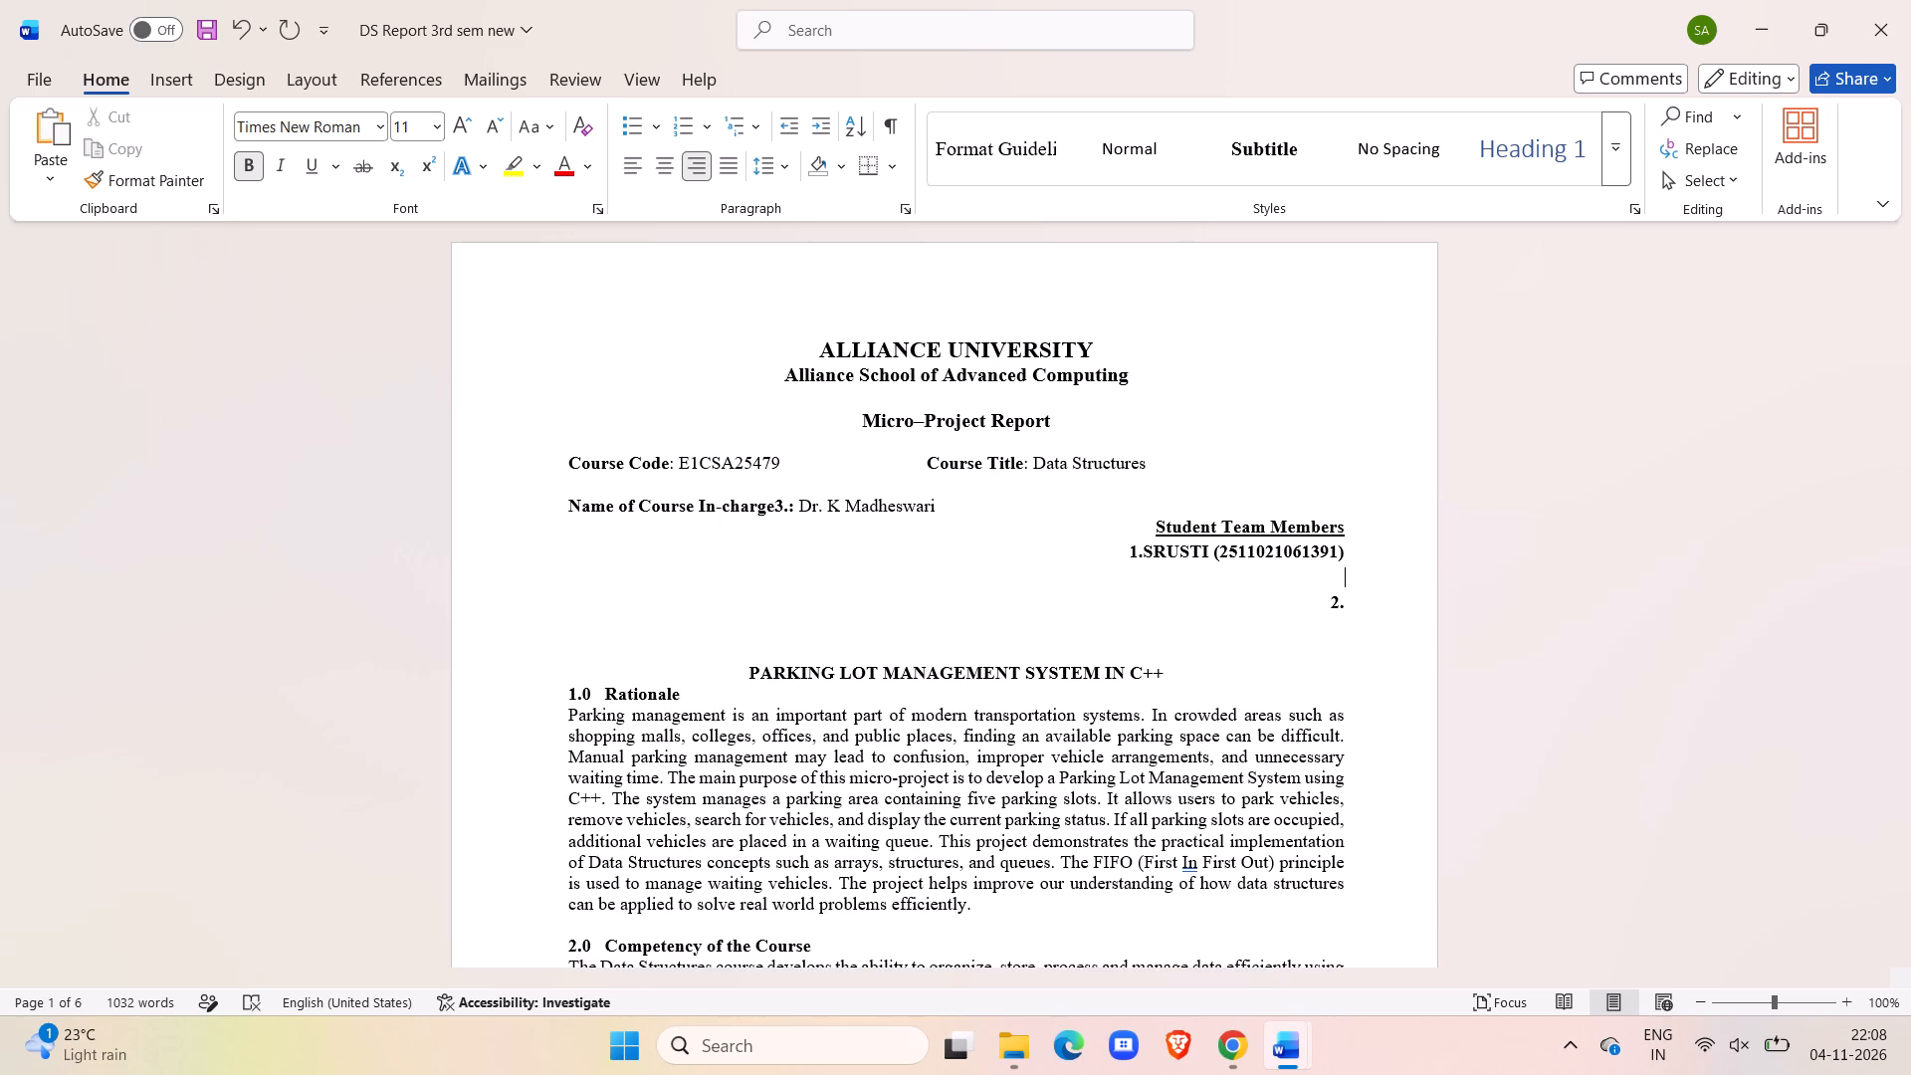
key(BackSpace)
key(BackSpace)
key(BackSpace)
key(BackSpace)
Complete team member entry 2. with the member's first name in capitals, a space and the full registration number in parentheses.
key(Down)
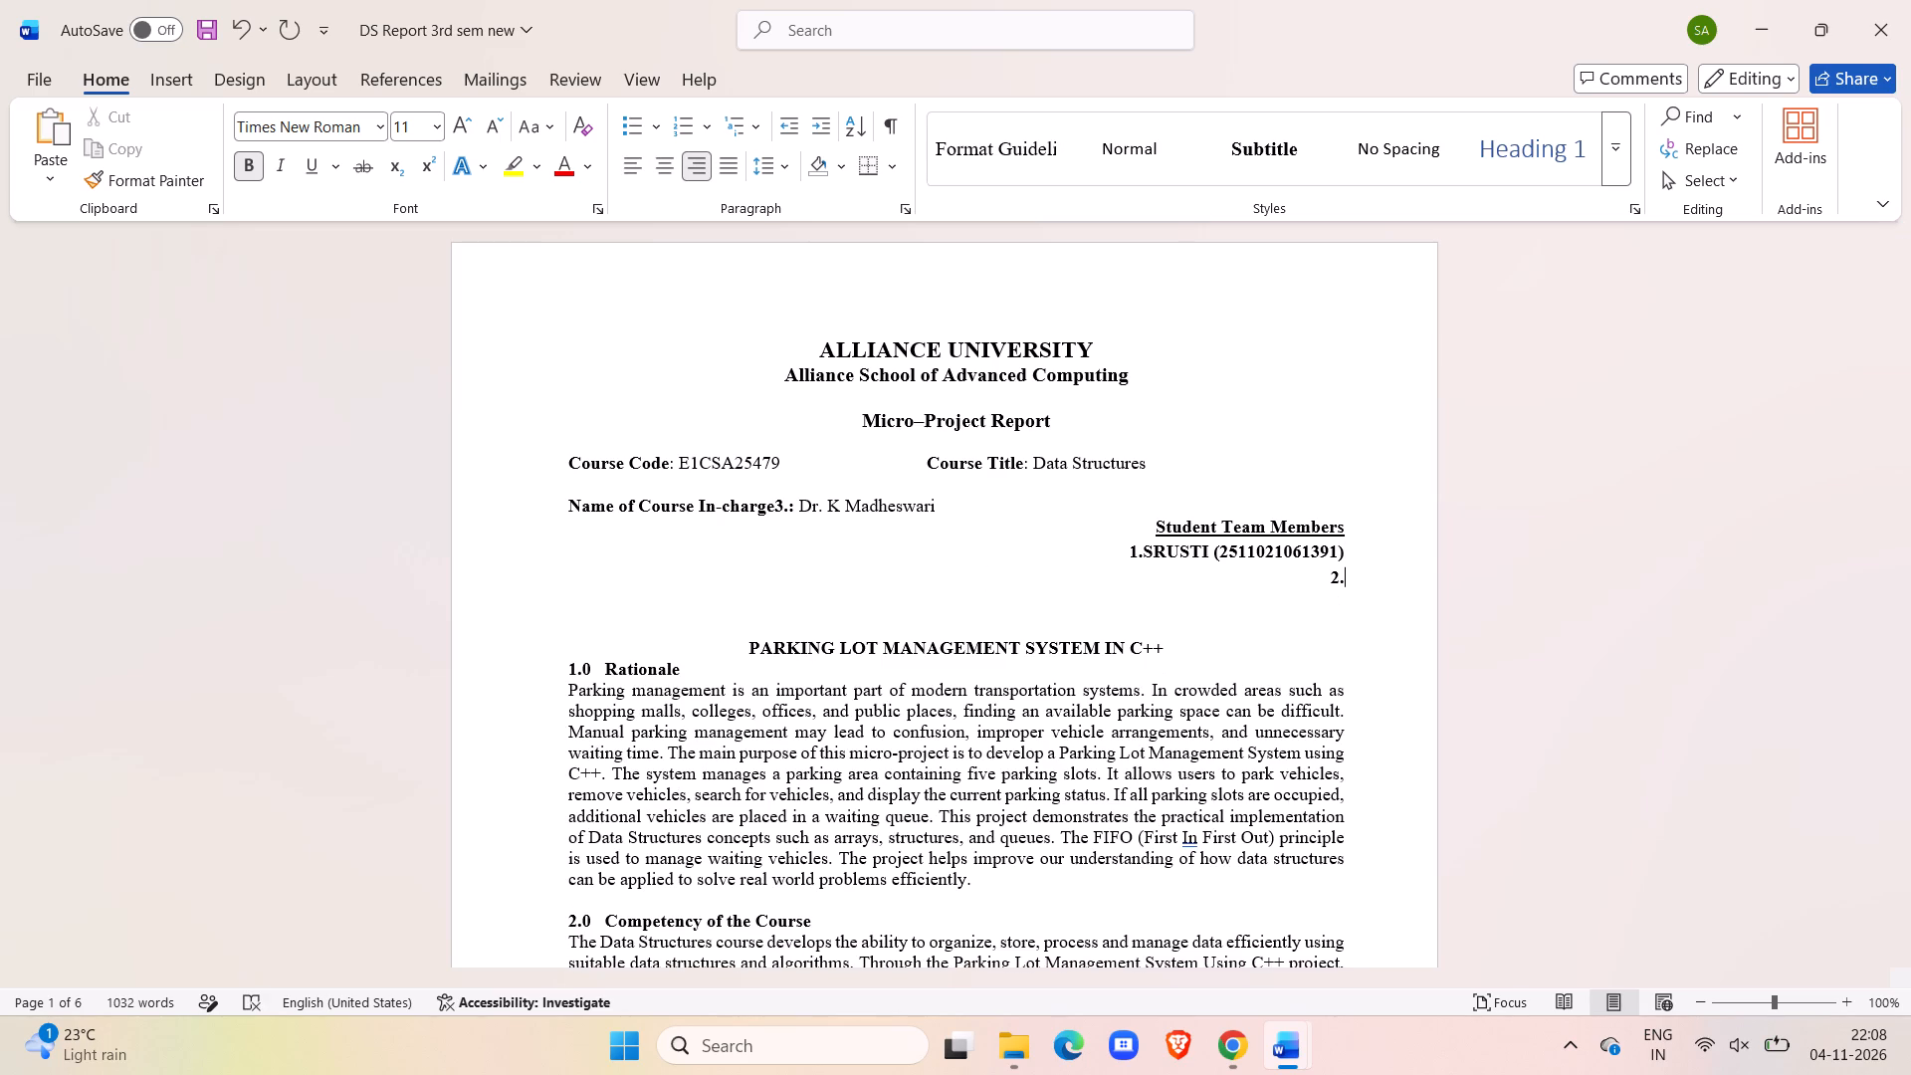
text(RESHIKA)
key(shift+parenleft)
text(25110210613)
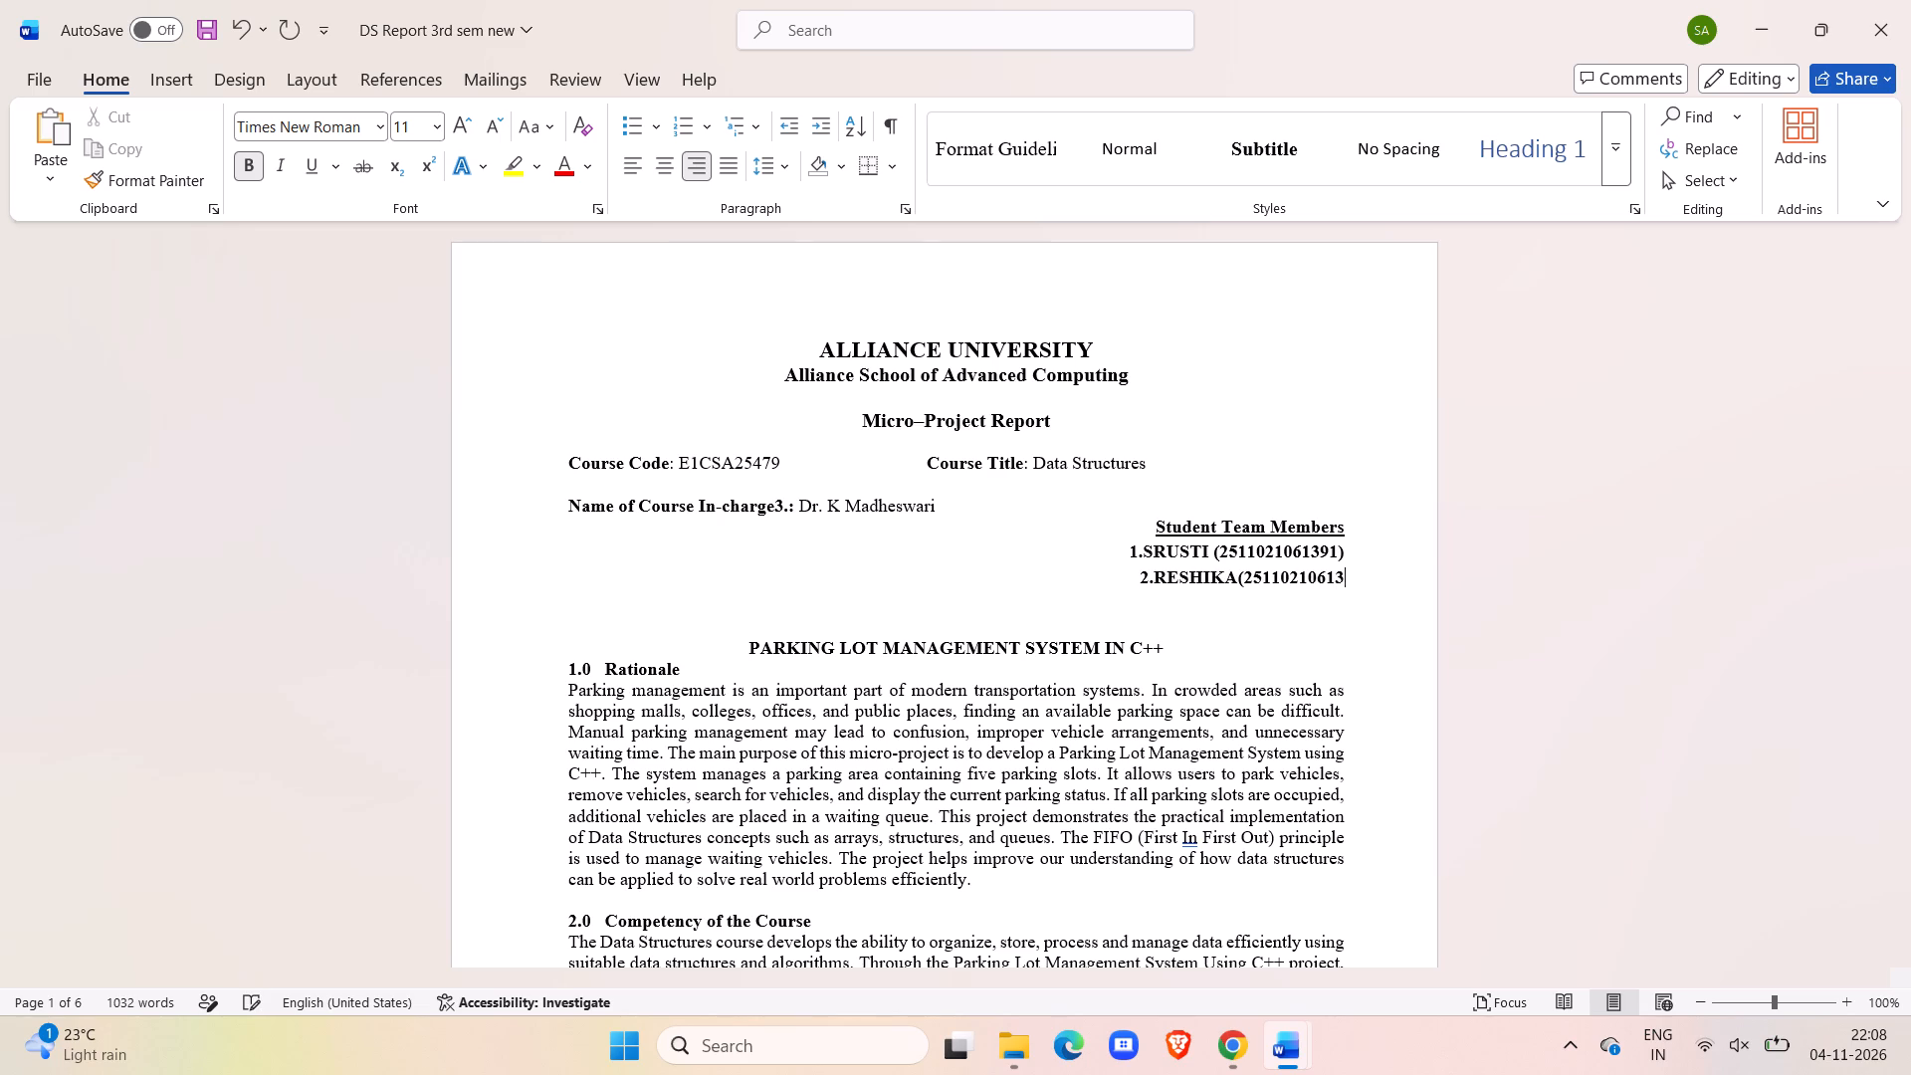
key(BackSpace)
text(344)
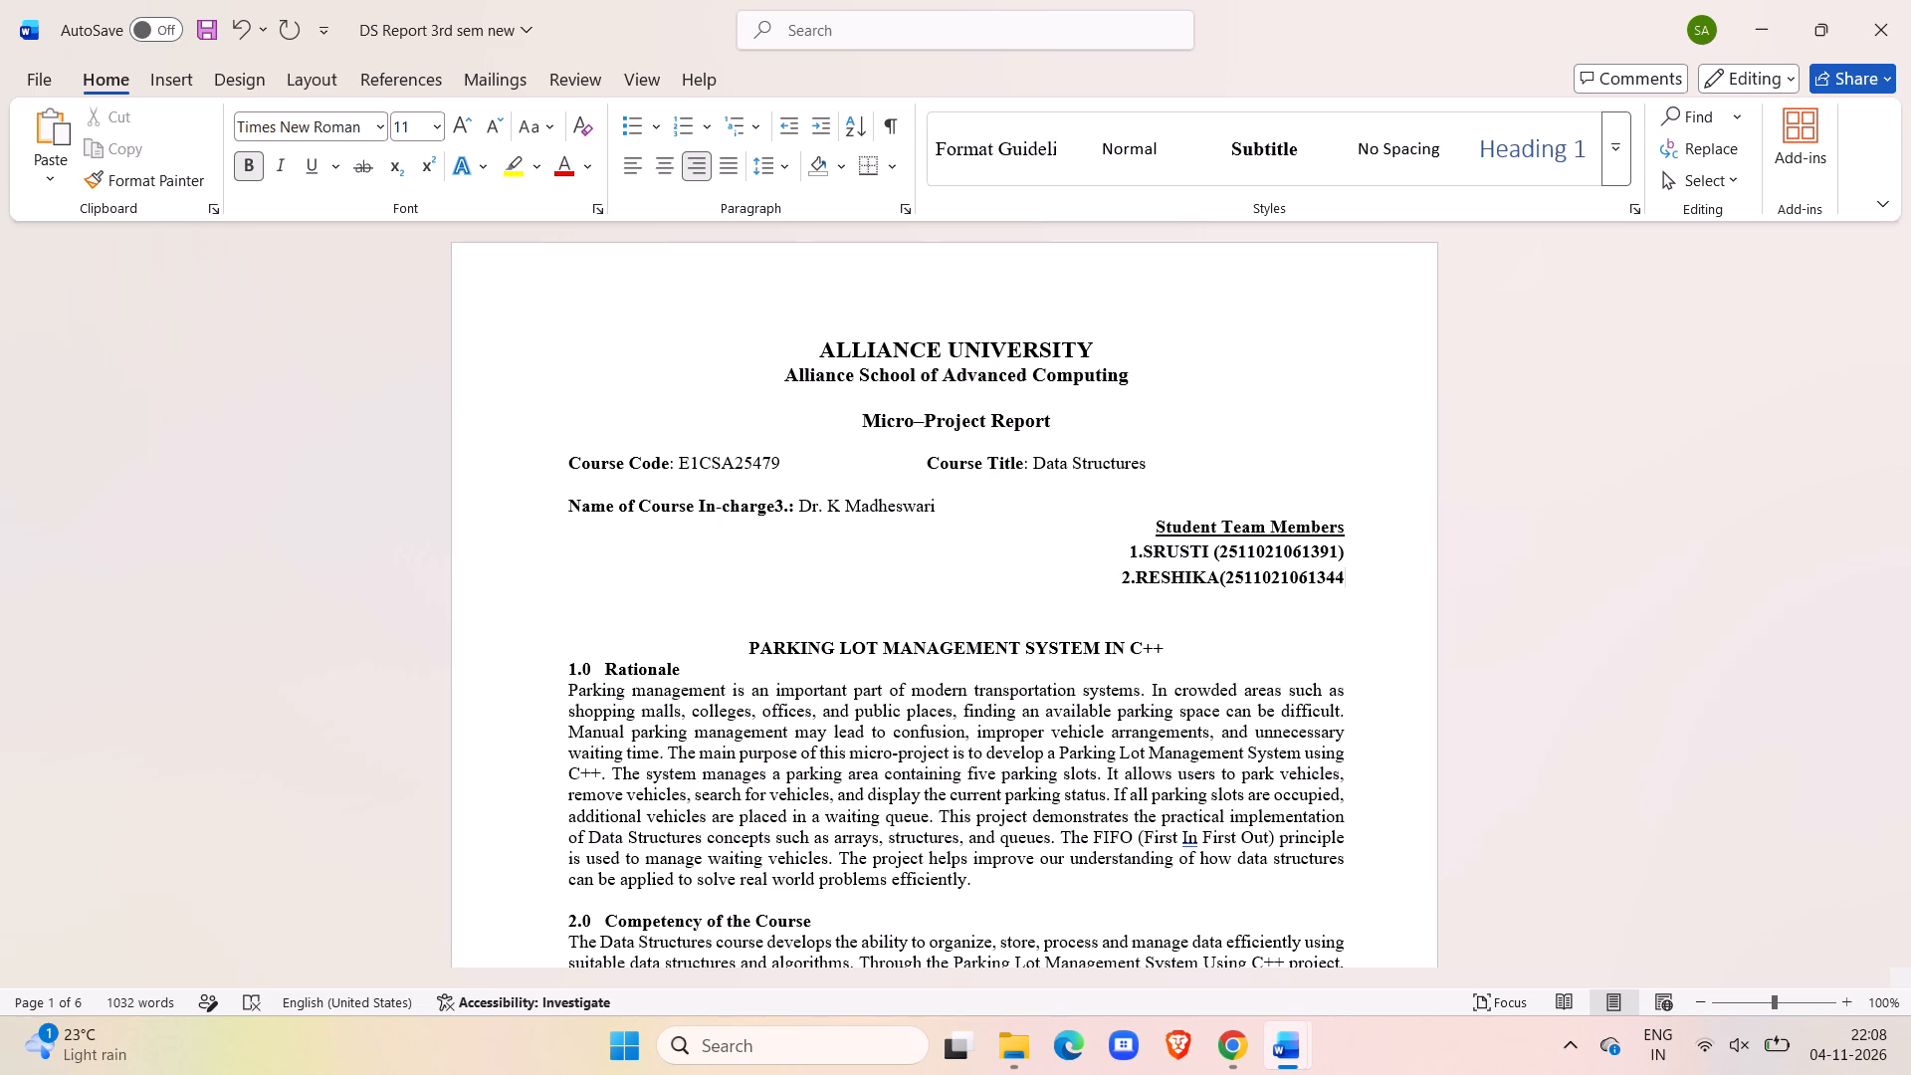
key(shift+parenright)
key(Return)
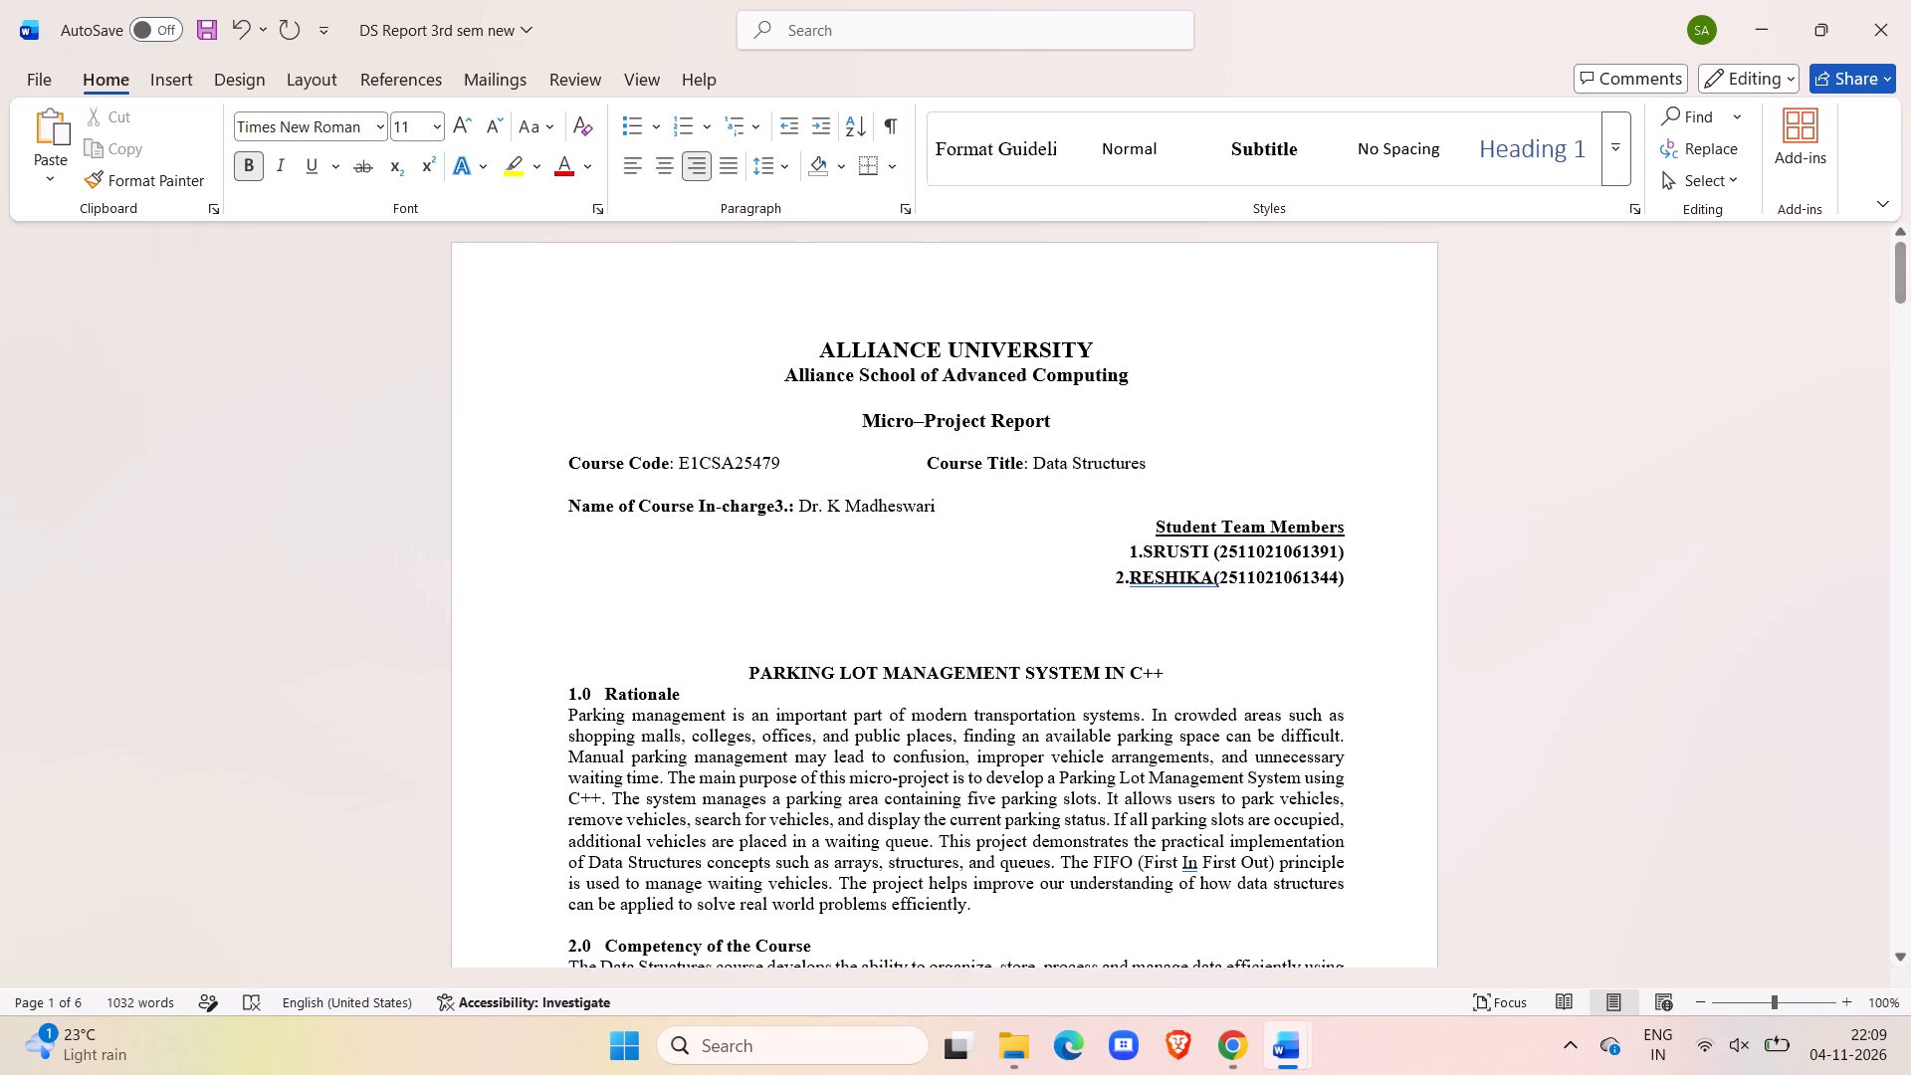
click(1215, 577)
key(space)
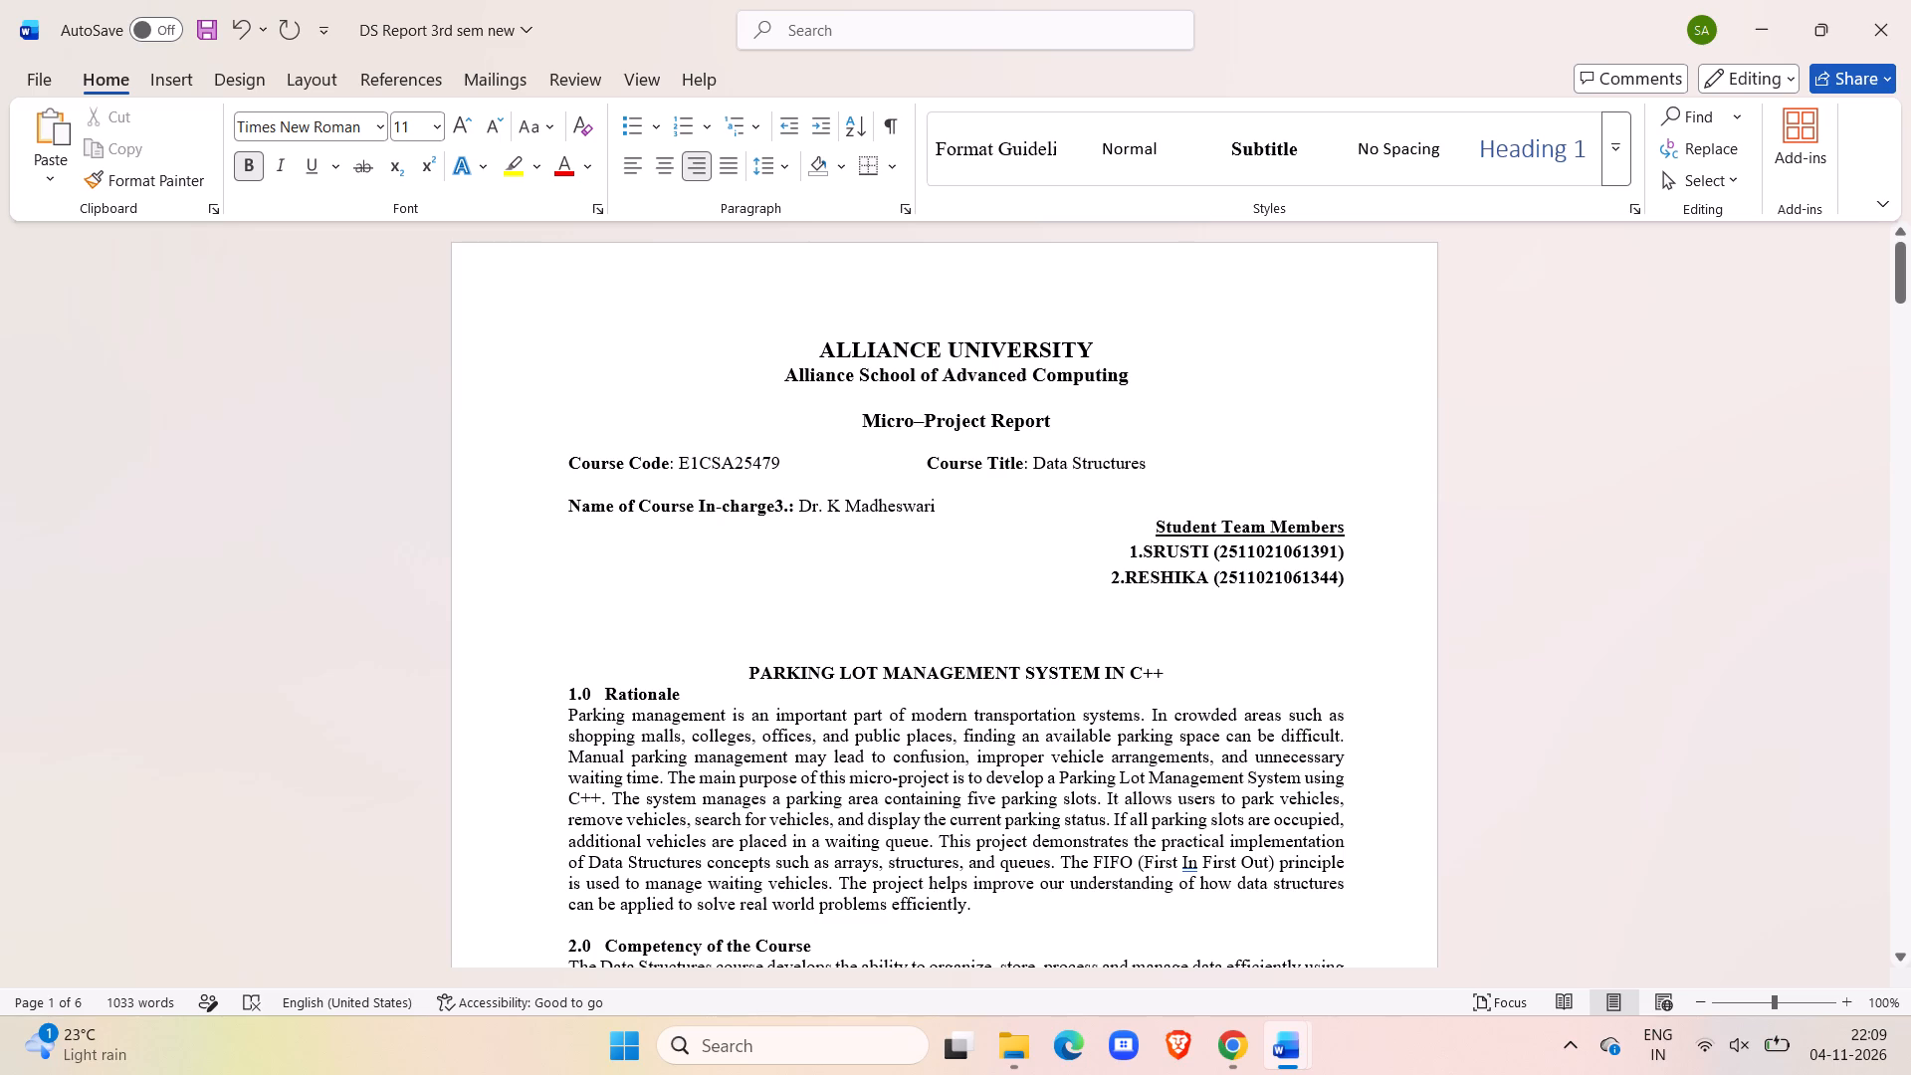
Add an entry numbered 3. under the second team member with the member's first name in capitals and full registration number in parentheses.
key(Right)
key(Right)
key(Right)
key(Right)
key(Right)
key(Right)
key(Right)
key(Right)
key(Right)
key(Right)
key(Right)
key(Right)
key(Right)
key(Right)
key(Right)
key(Return)
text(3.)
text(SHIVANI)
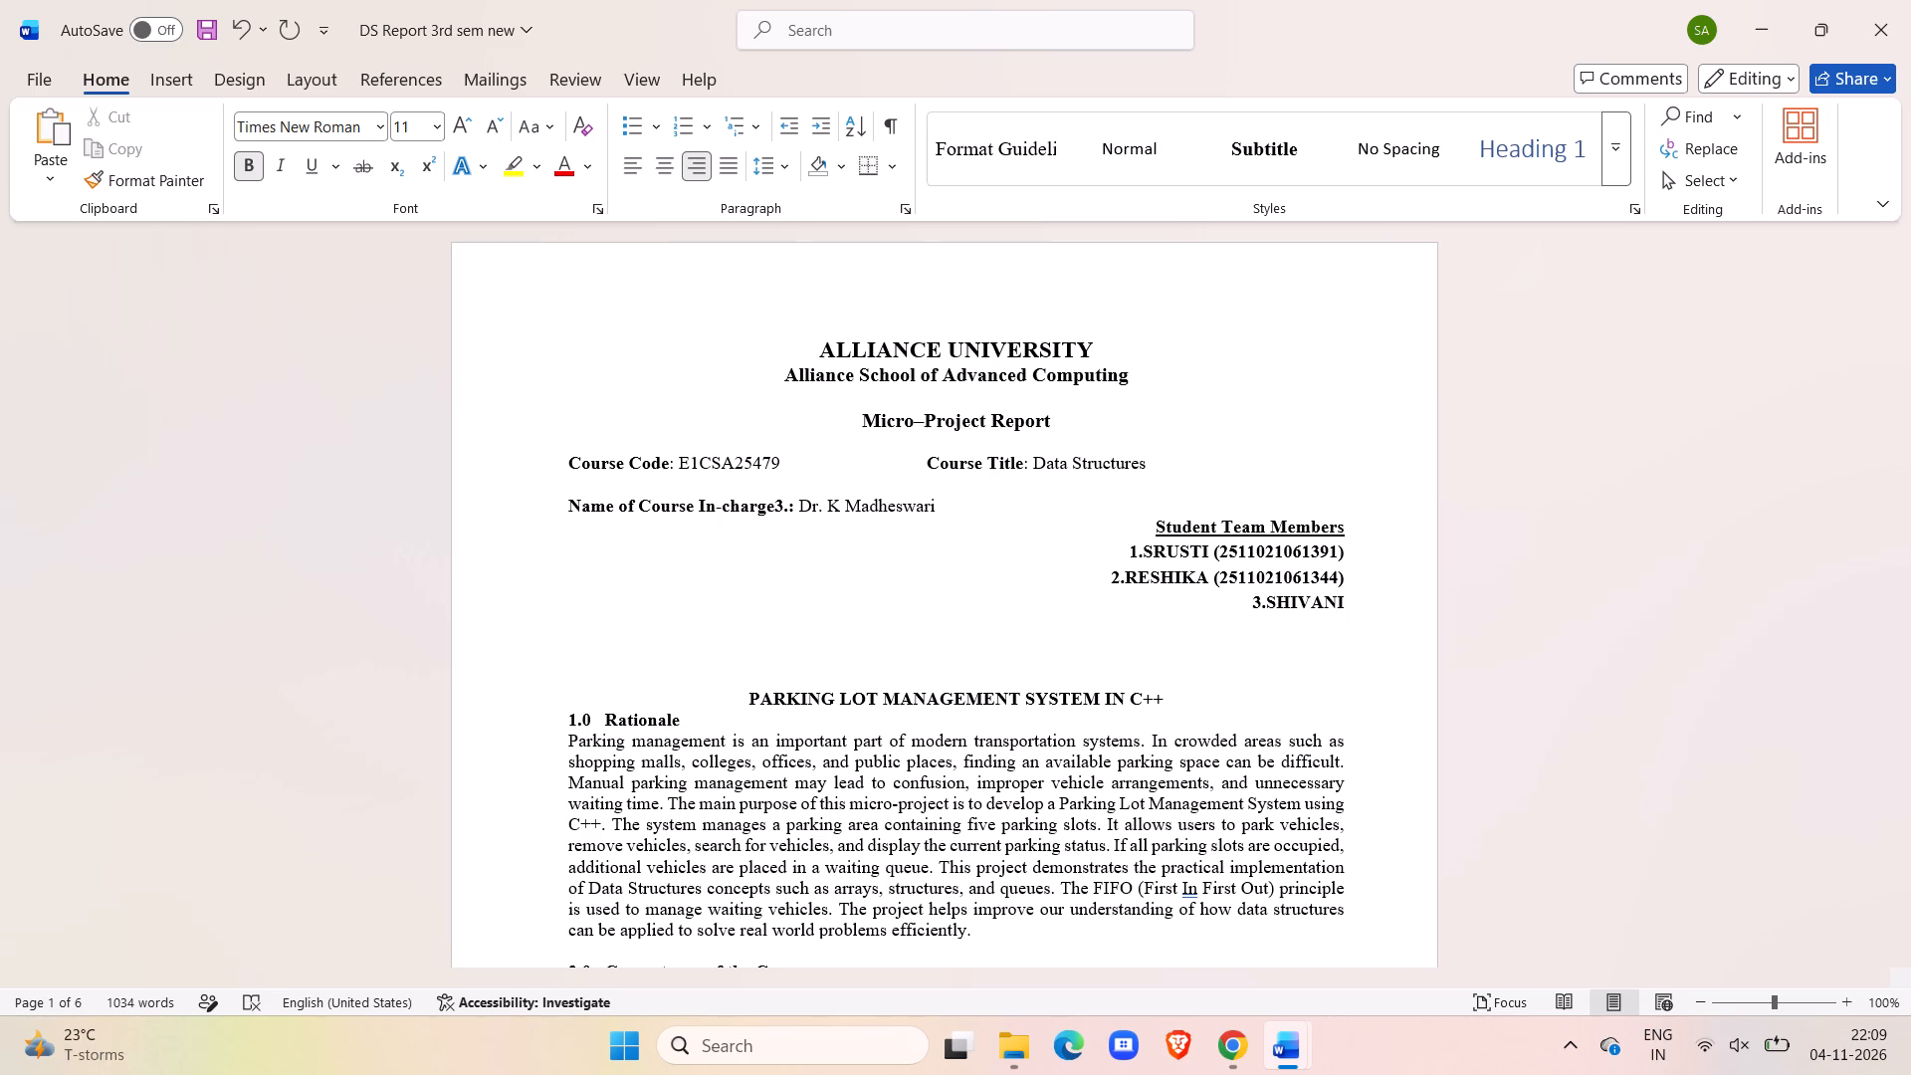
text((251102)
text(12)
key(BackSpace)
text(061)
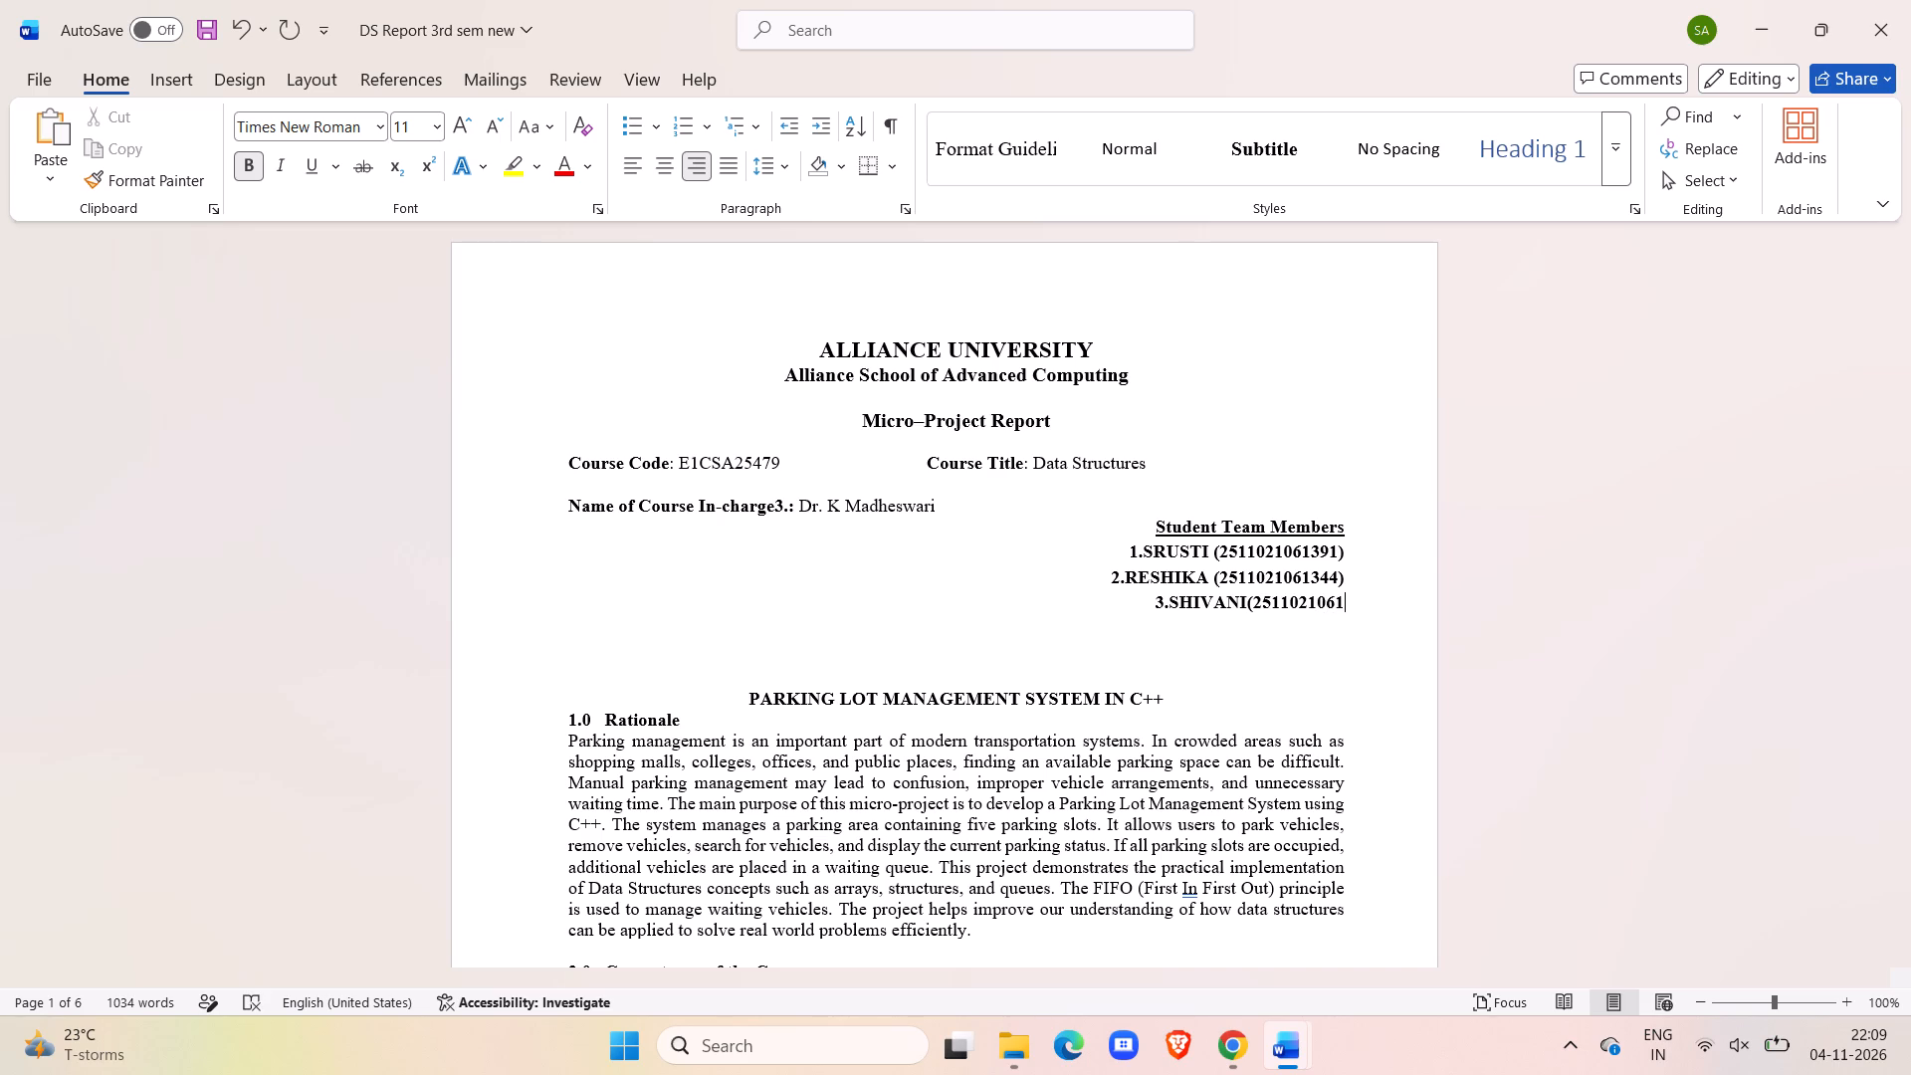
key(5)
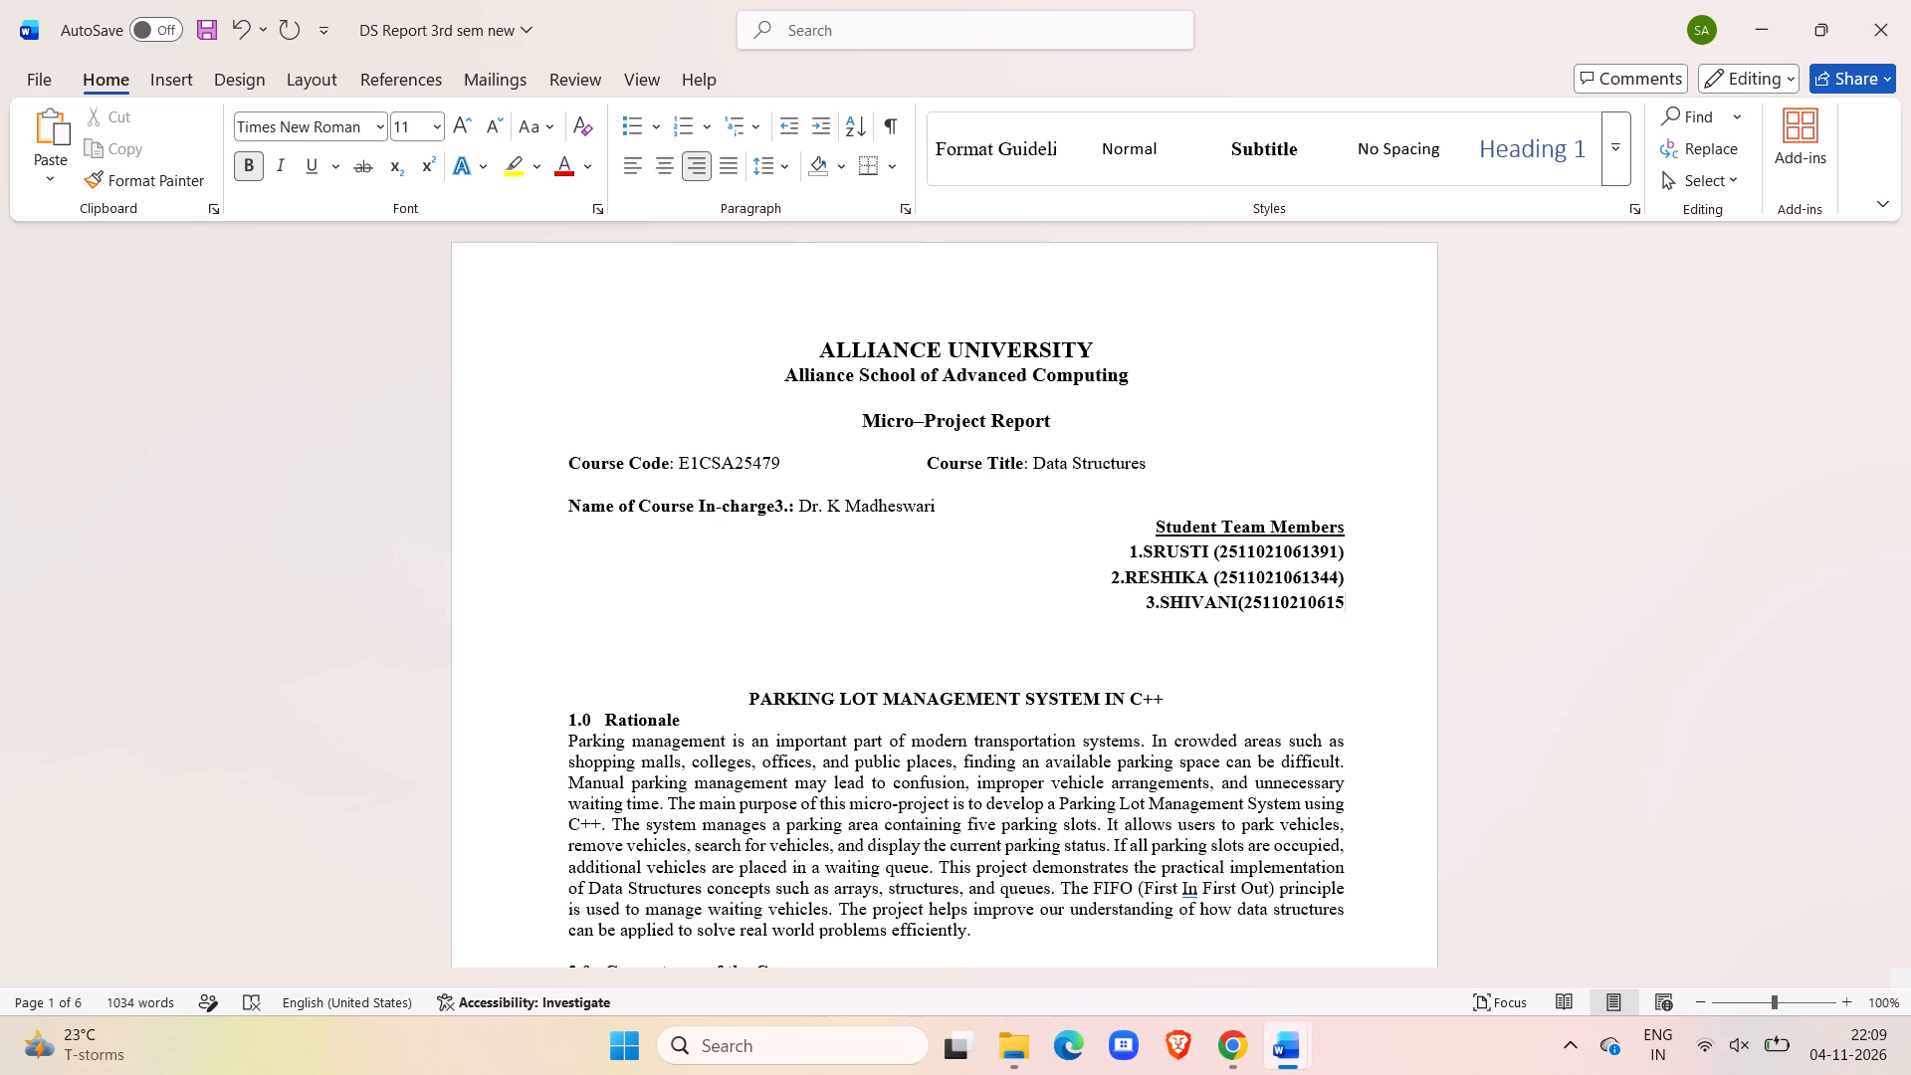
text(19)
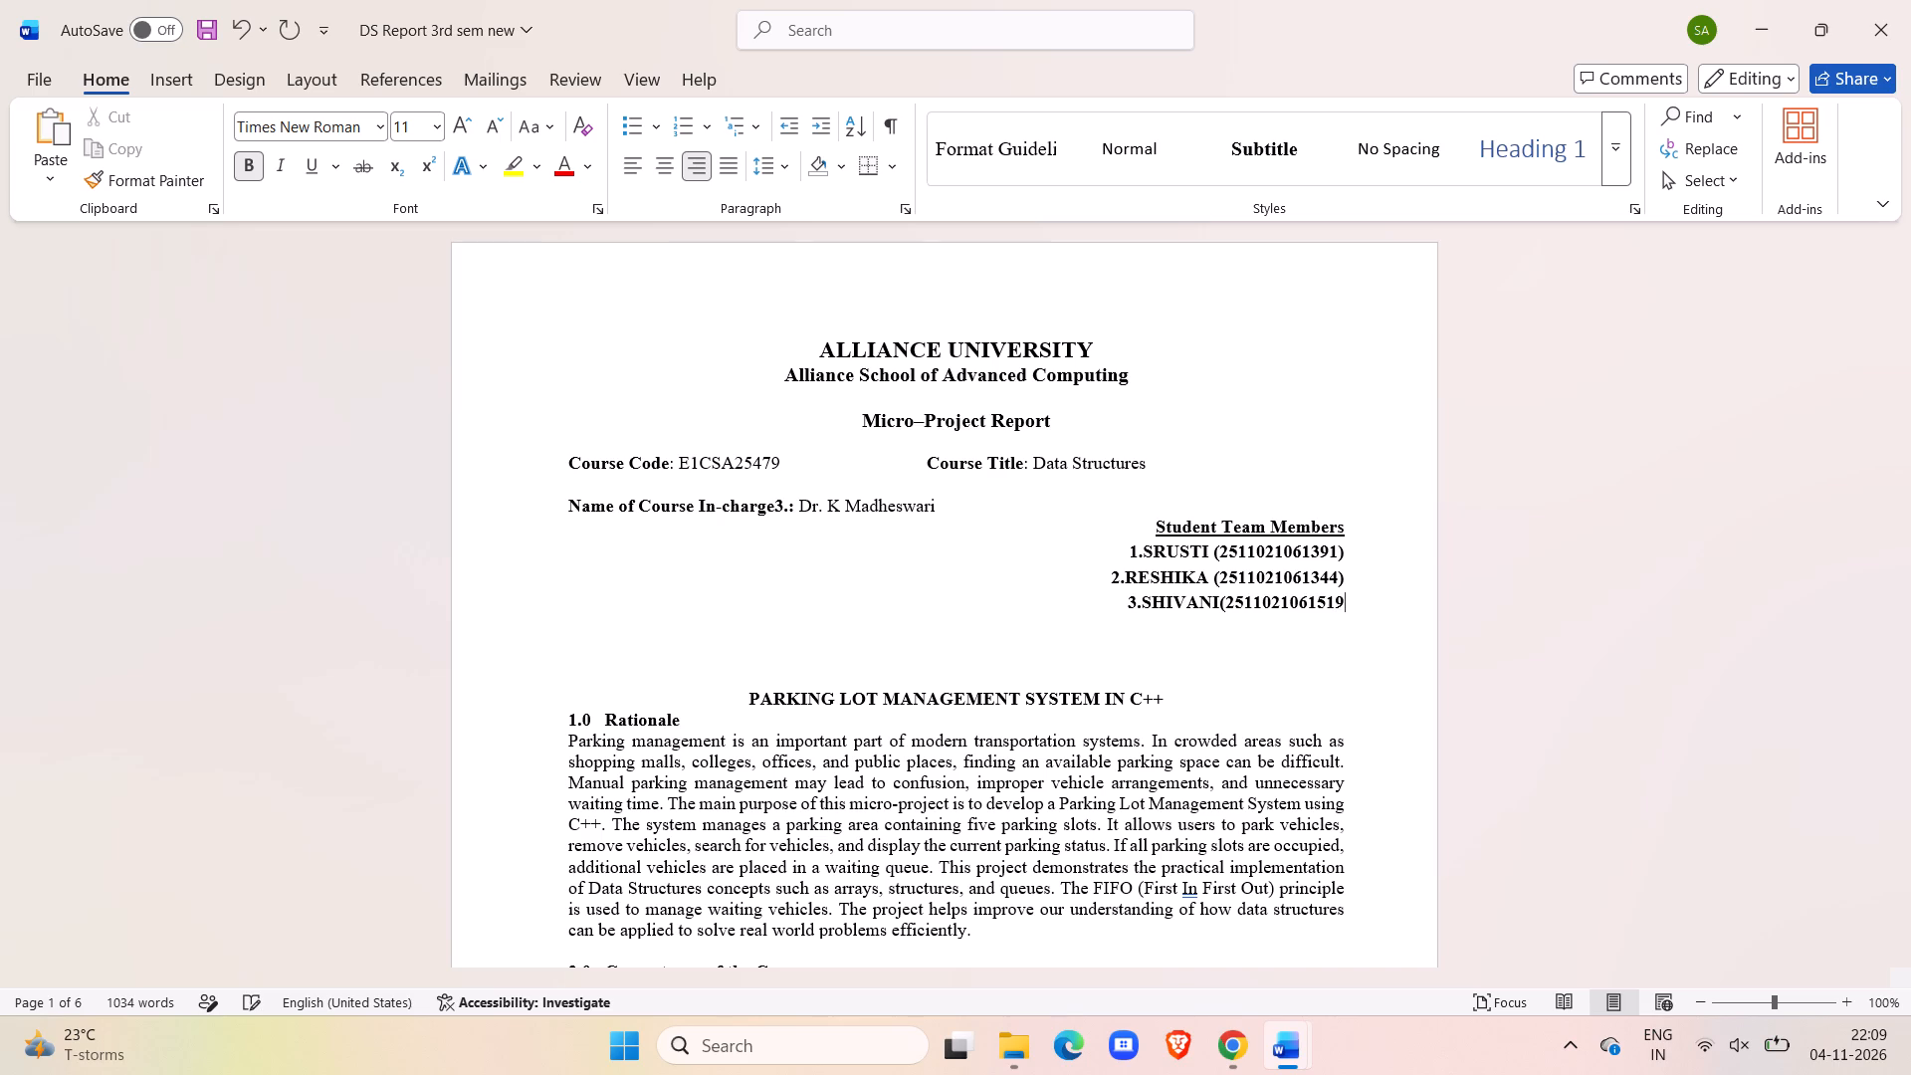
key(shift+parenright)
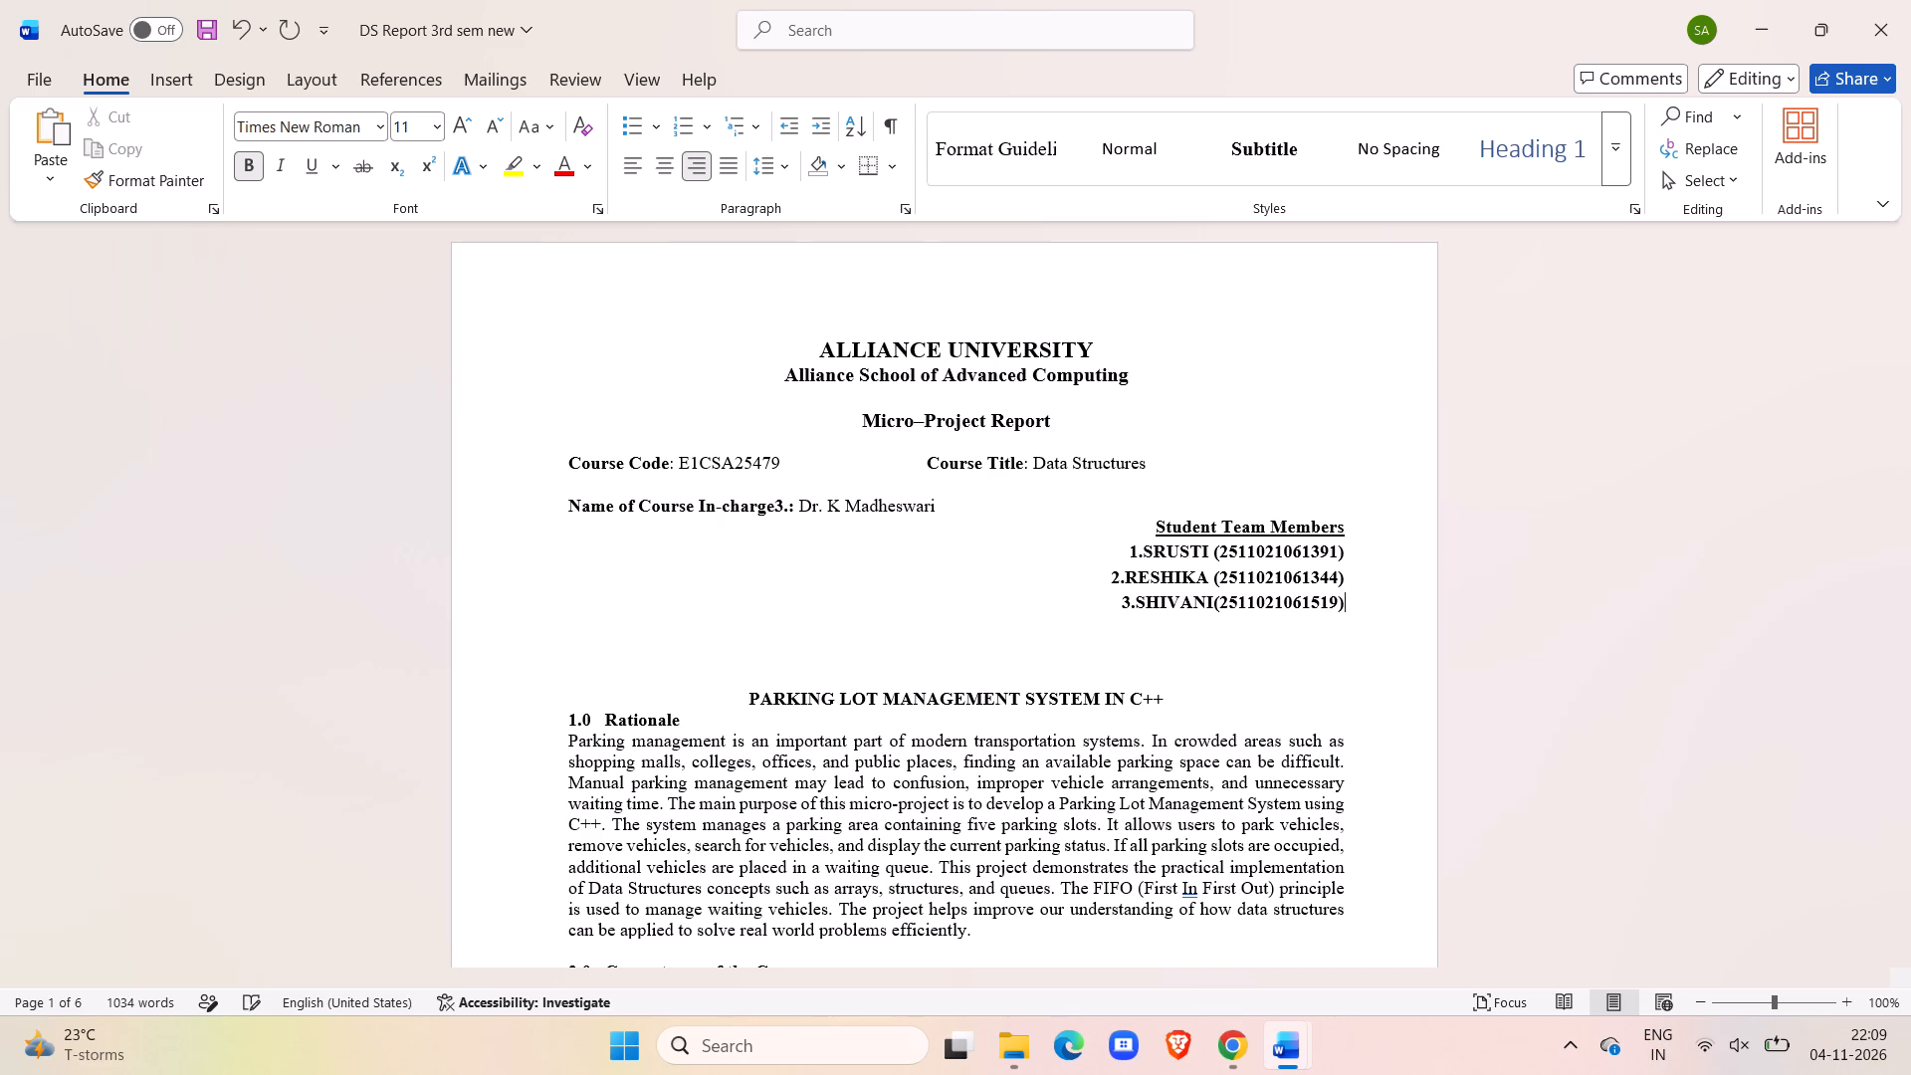
Insert a space between the third team member's name and the opening parenthesis of the registration number.
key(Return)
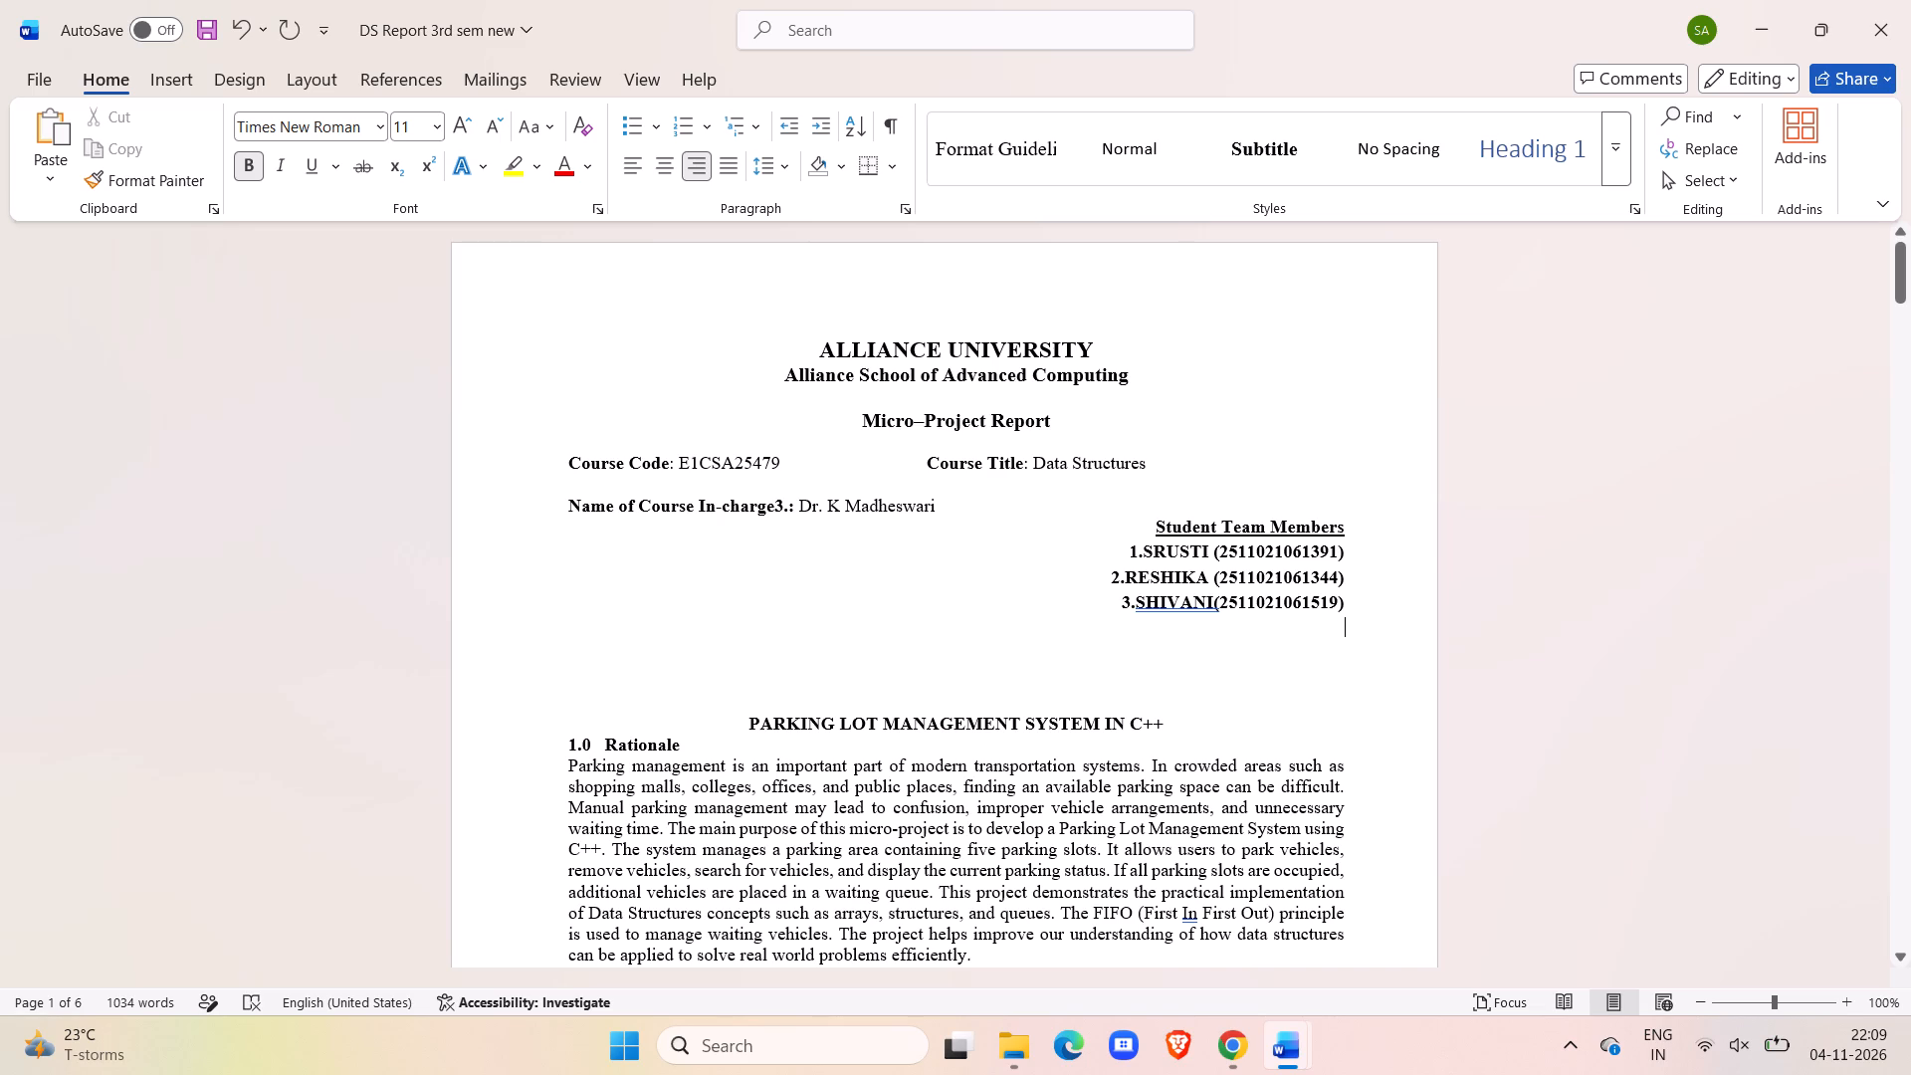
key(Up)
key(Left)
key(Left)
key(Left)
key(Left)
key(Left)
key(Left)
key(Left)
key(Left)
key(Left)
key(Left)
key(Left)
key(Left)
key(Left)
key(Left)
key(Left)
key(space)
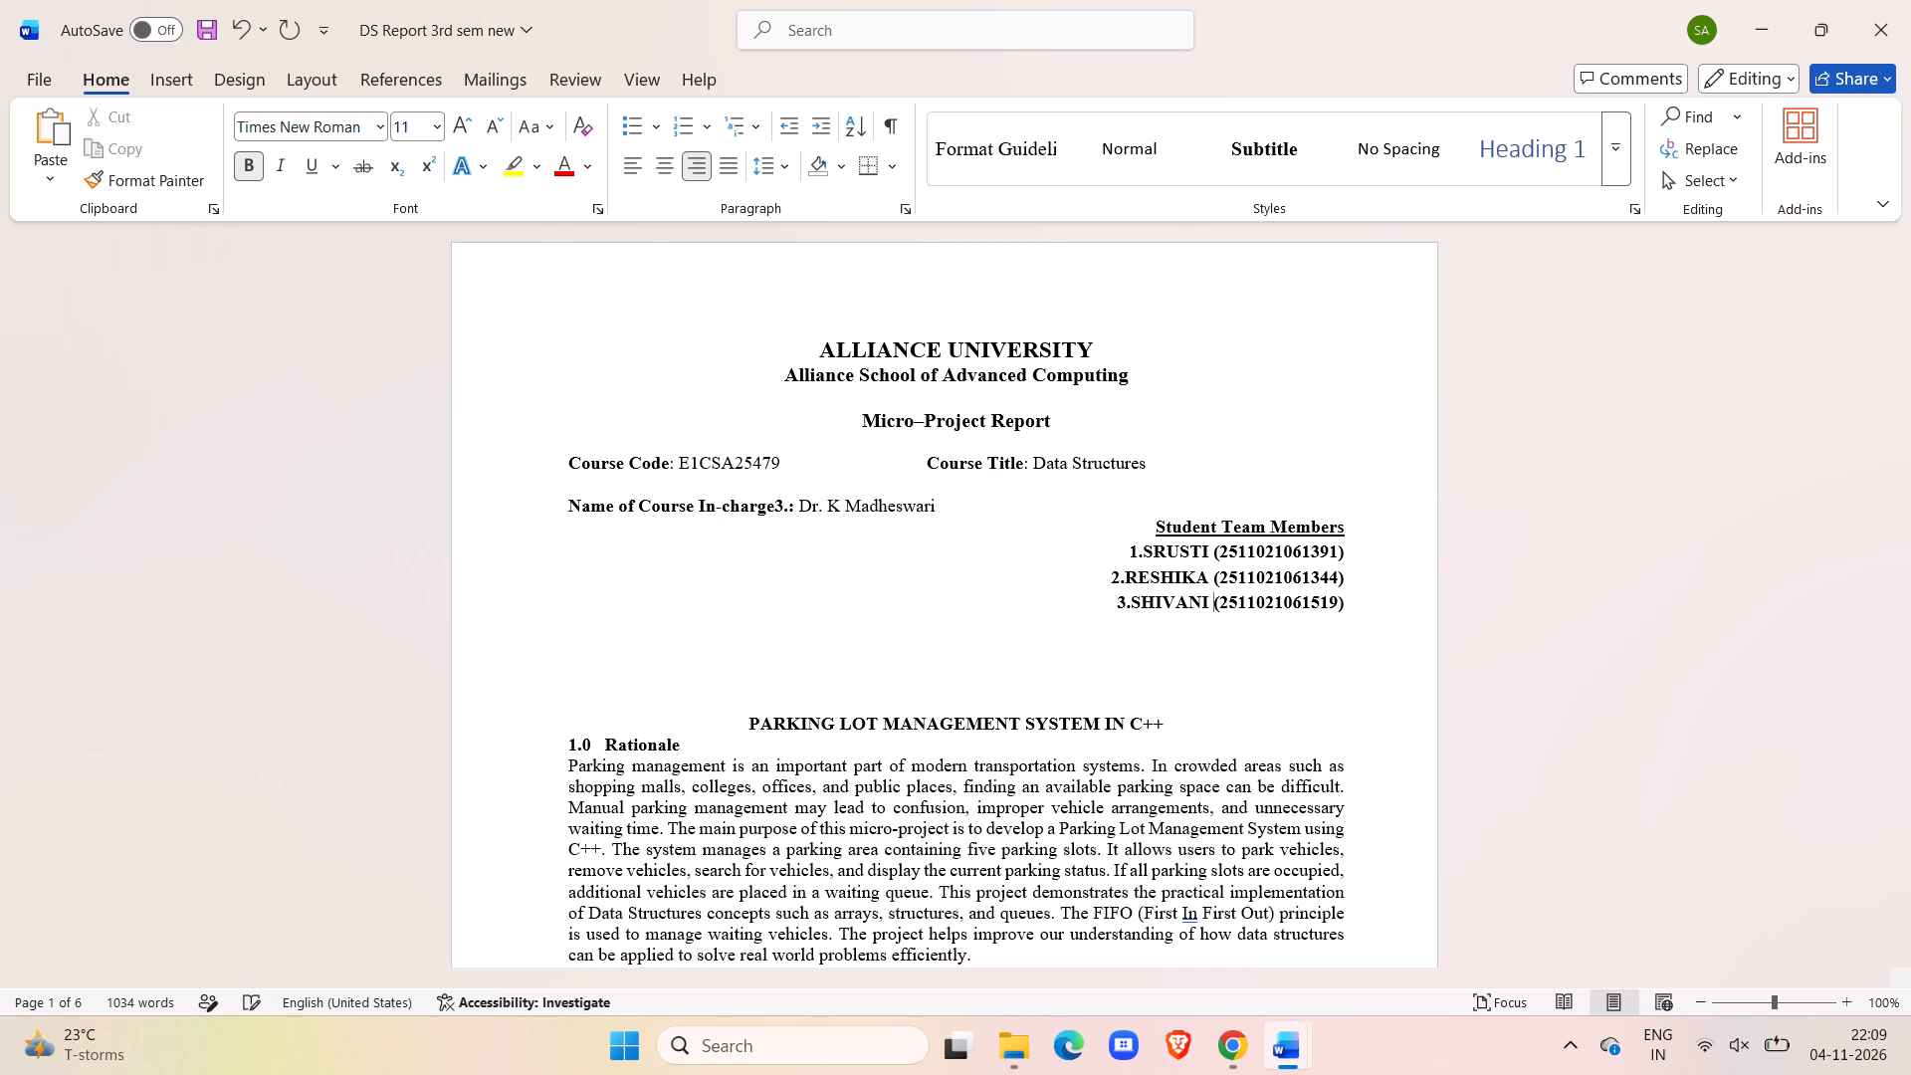
Add an entry numbered 4. under the third team member with the member's name in capitals and full registration number in parentheses.
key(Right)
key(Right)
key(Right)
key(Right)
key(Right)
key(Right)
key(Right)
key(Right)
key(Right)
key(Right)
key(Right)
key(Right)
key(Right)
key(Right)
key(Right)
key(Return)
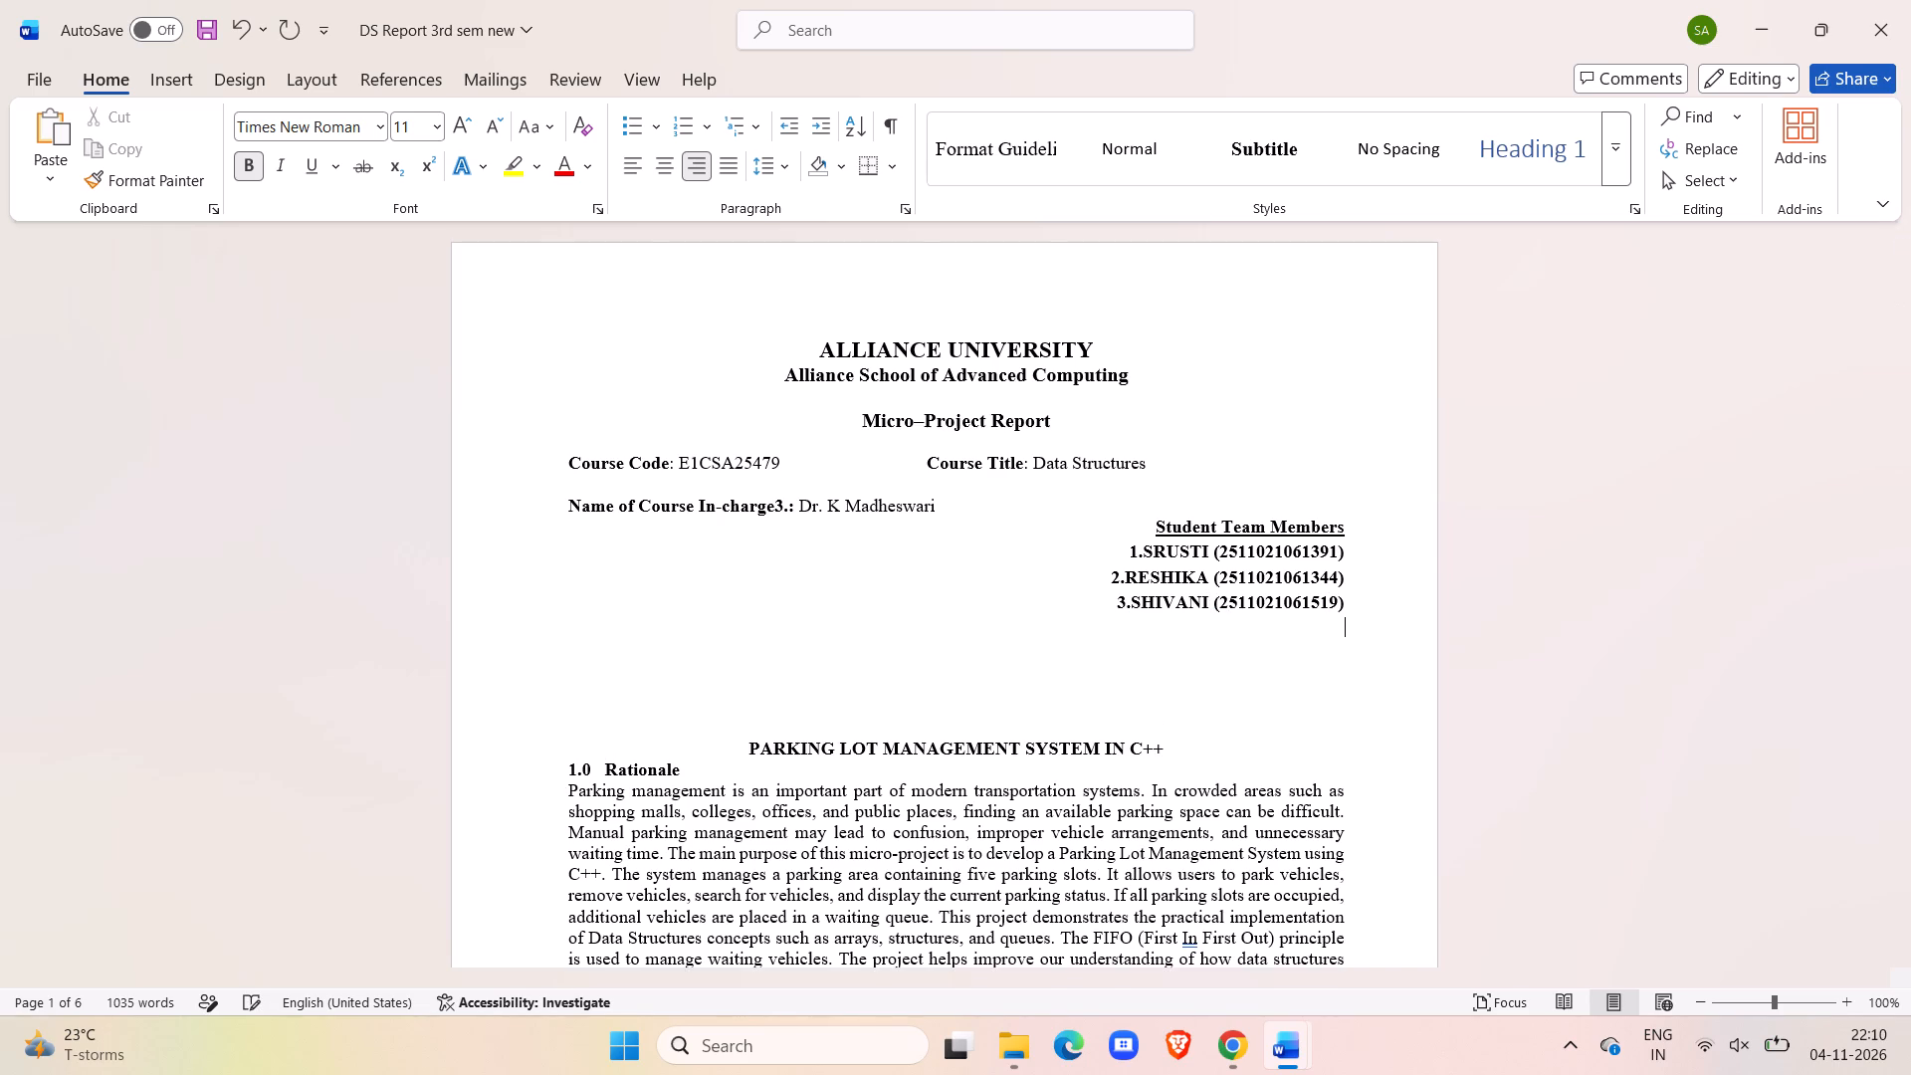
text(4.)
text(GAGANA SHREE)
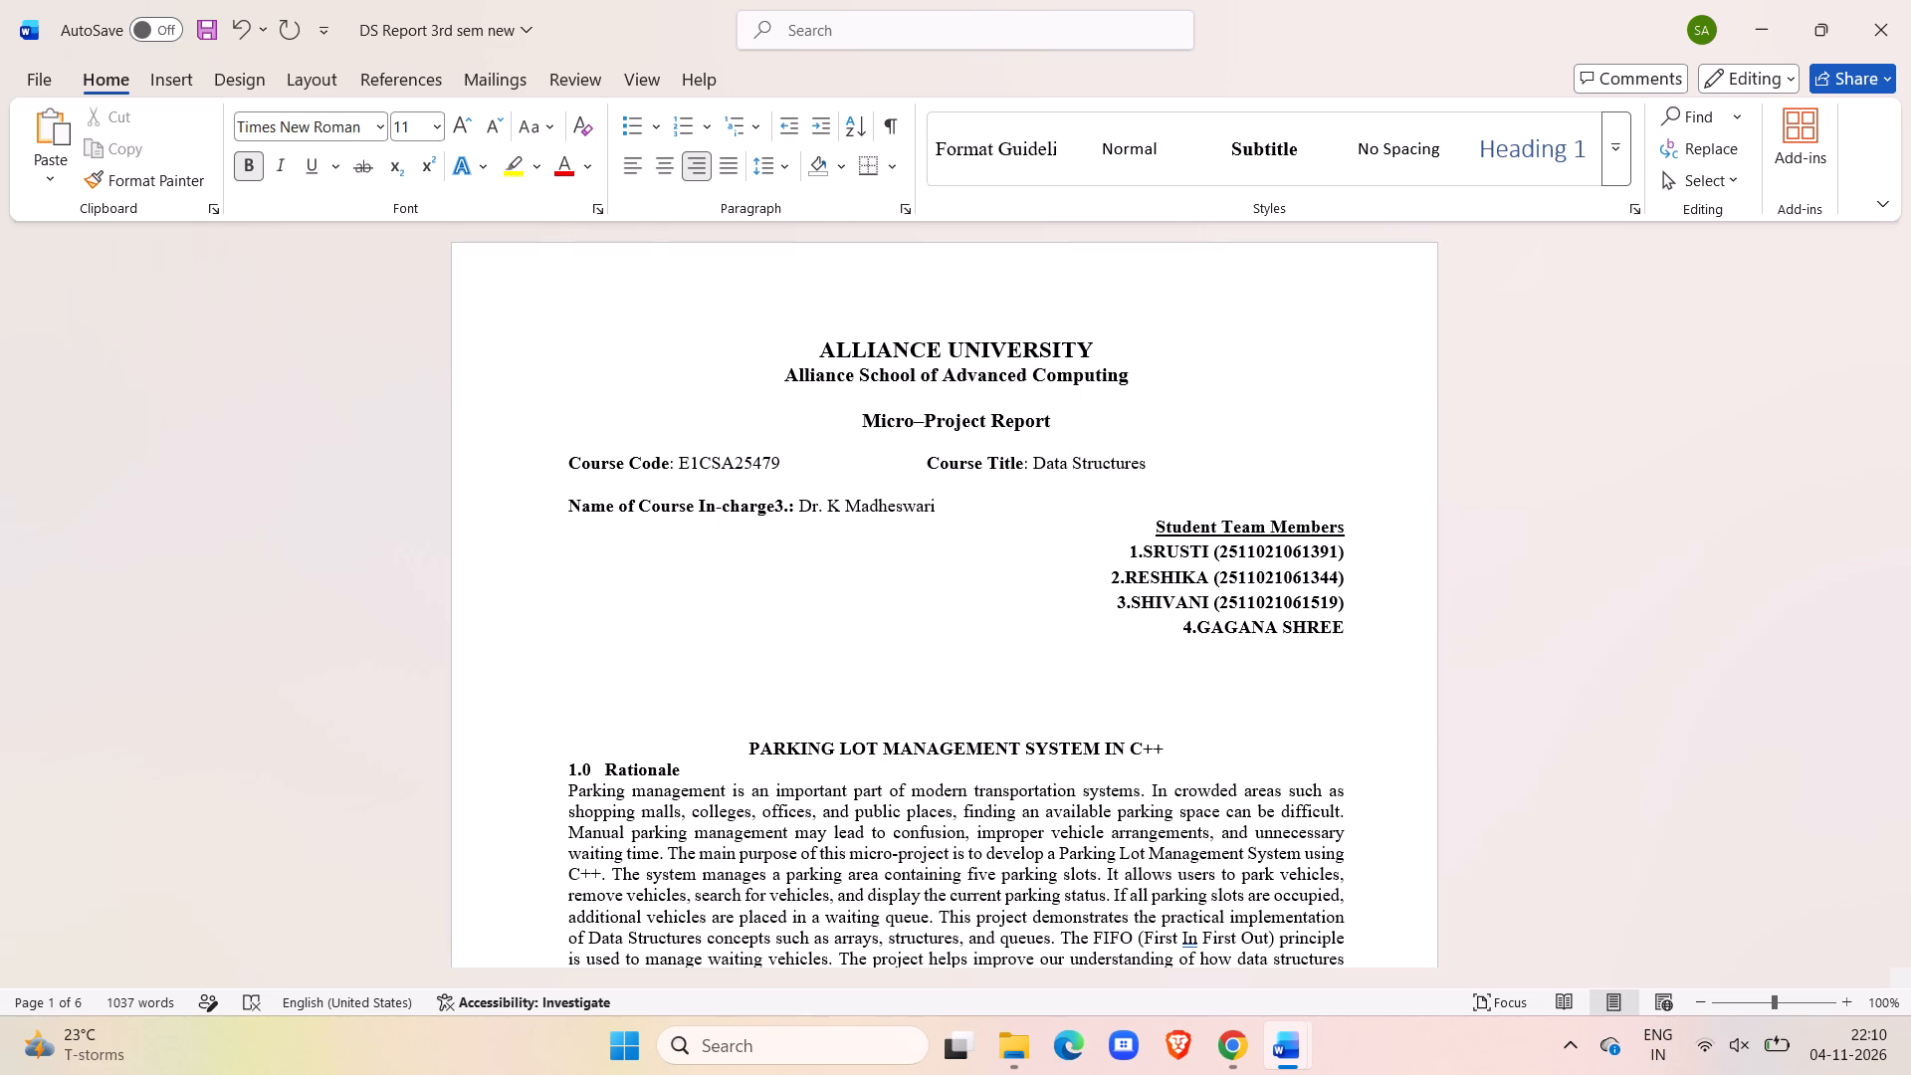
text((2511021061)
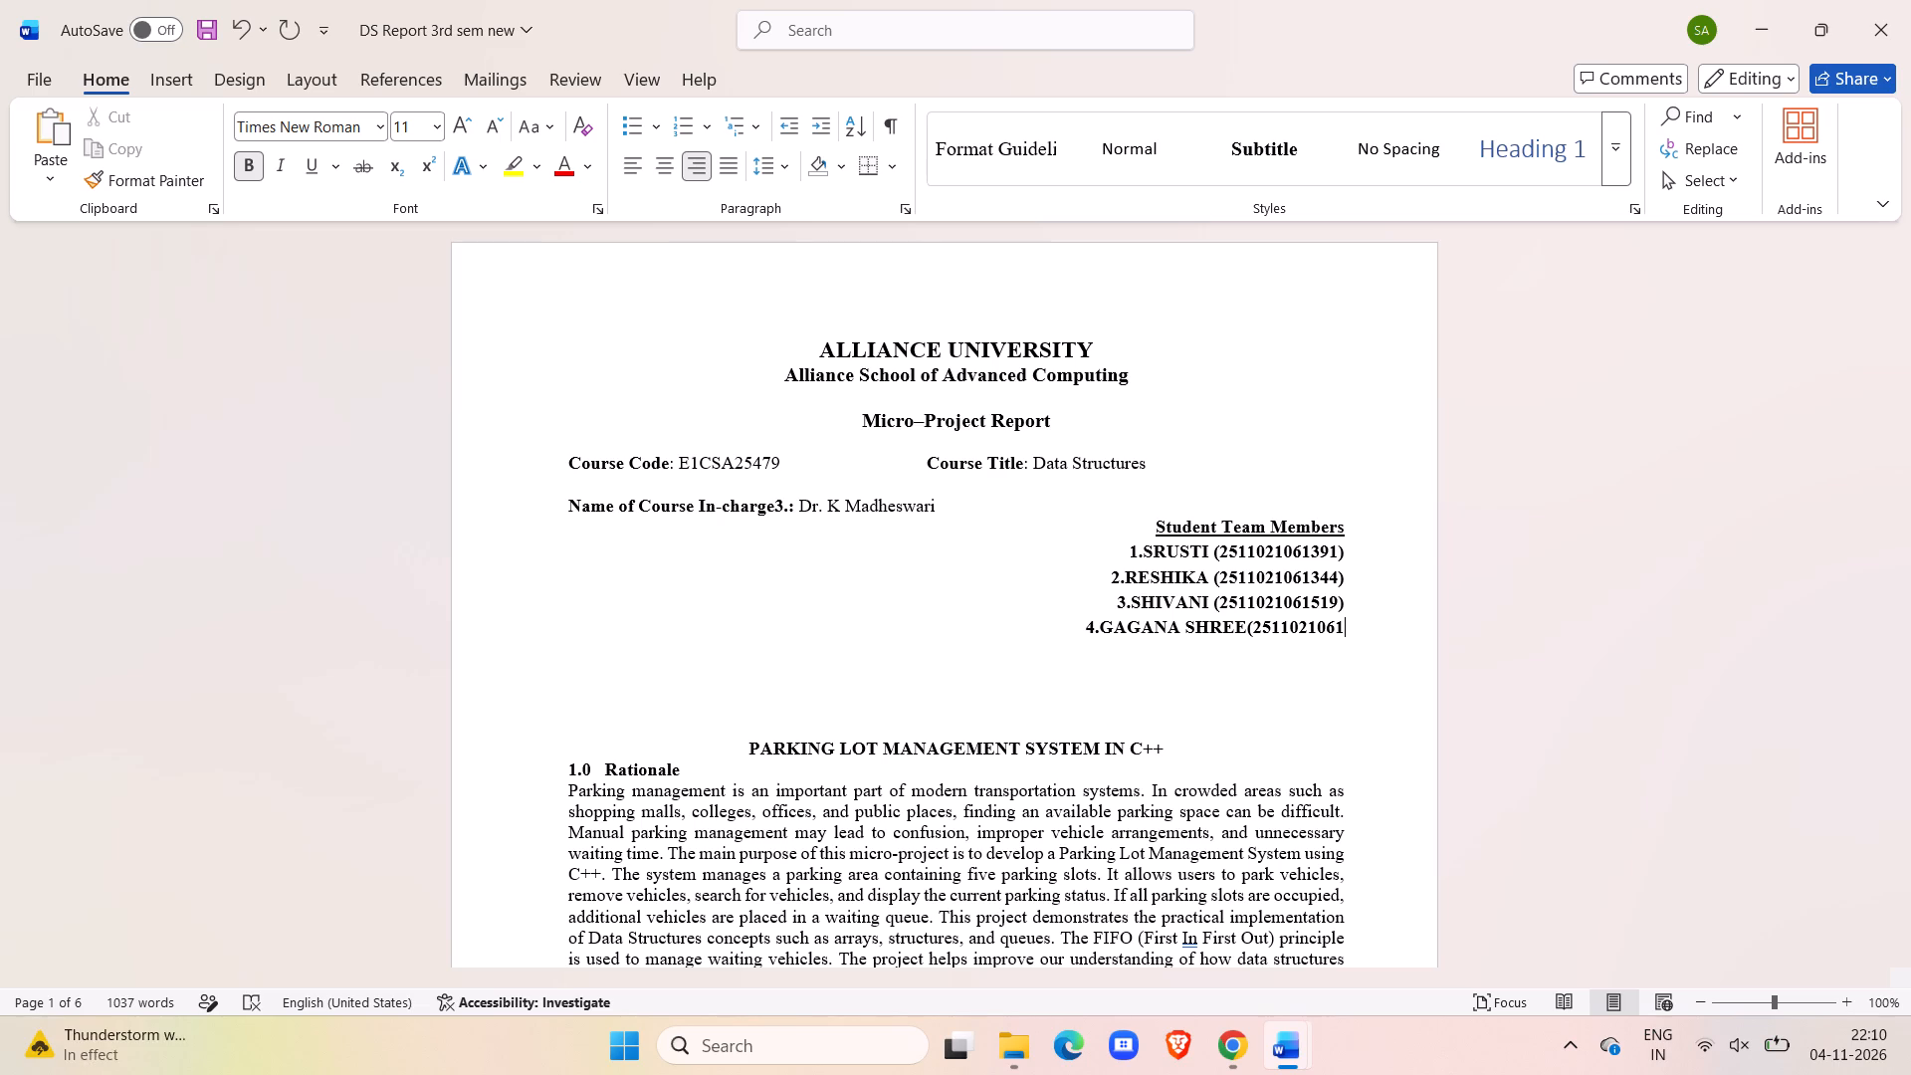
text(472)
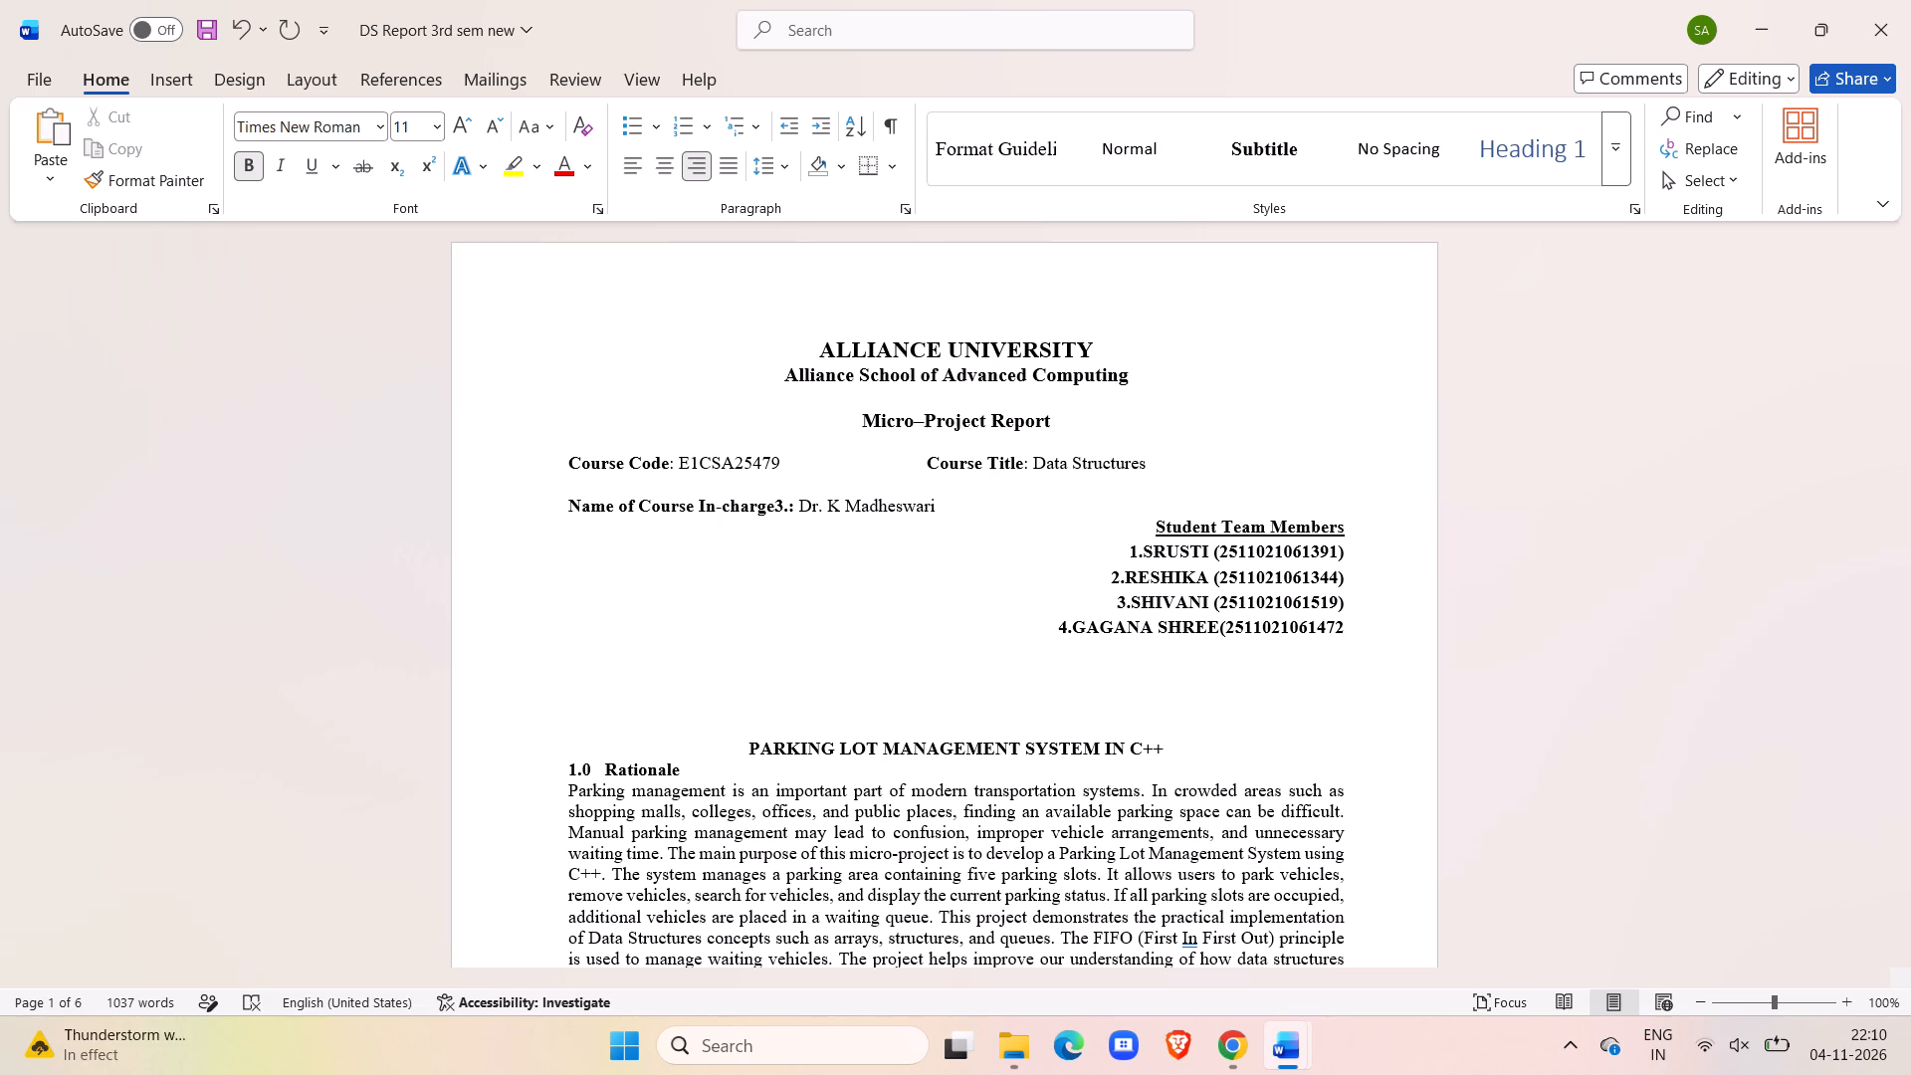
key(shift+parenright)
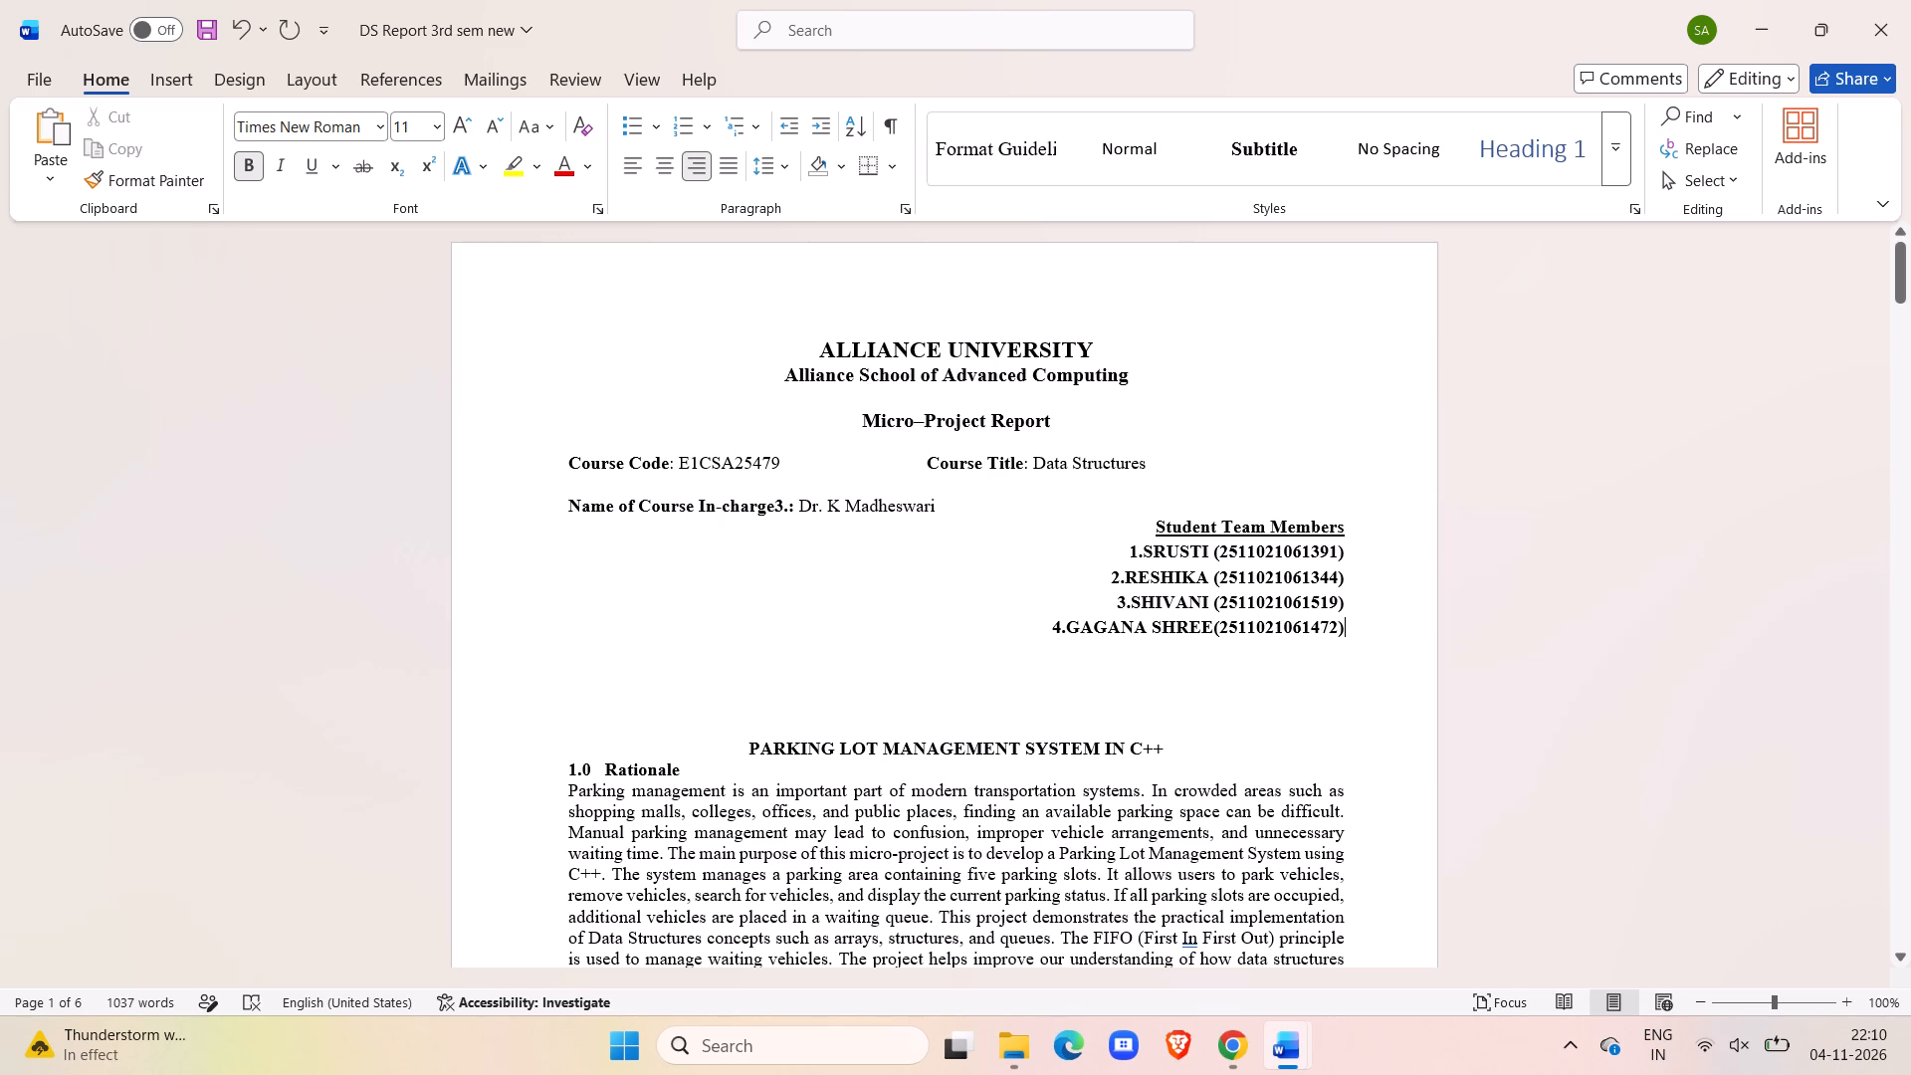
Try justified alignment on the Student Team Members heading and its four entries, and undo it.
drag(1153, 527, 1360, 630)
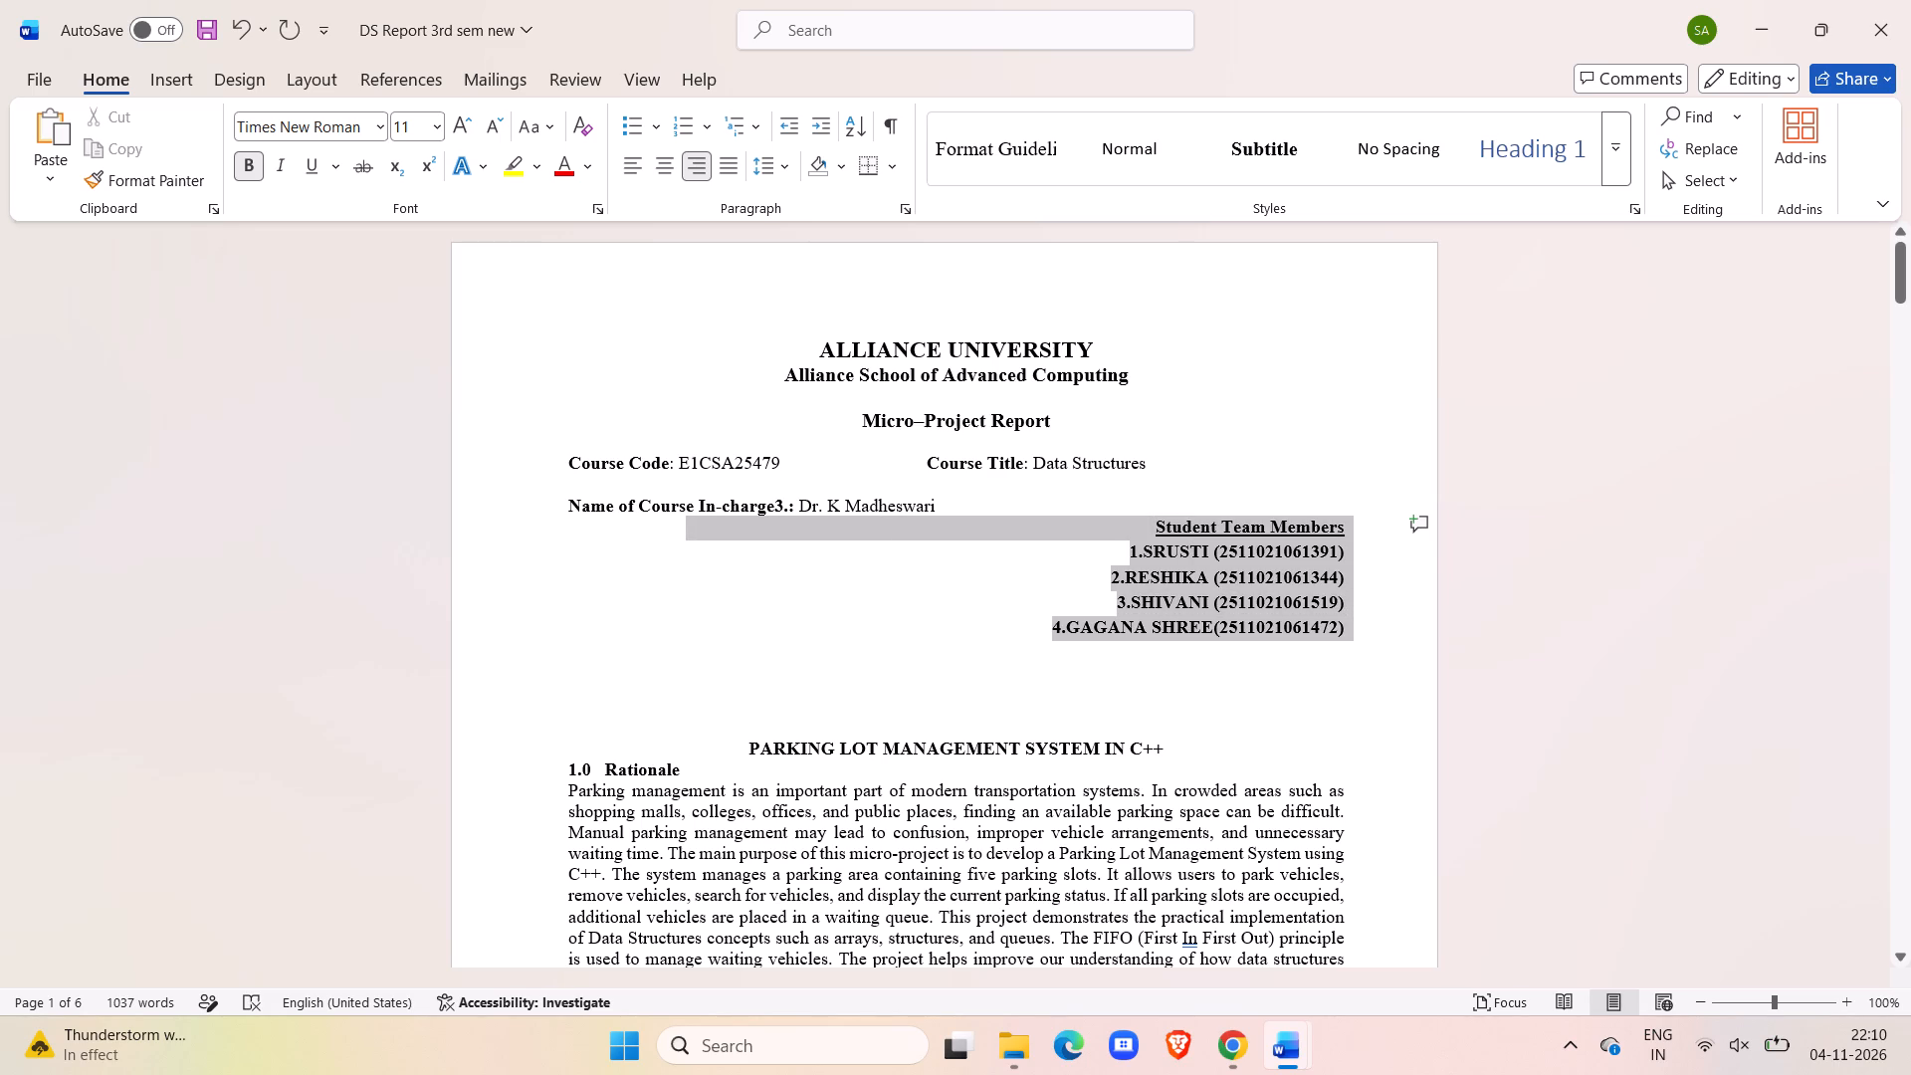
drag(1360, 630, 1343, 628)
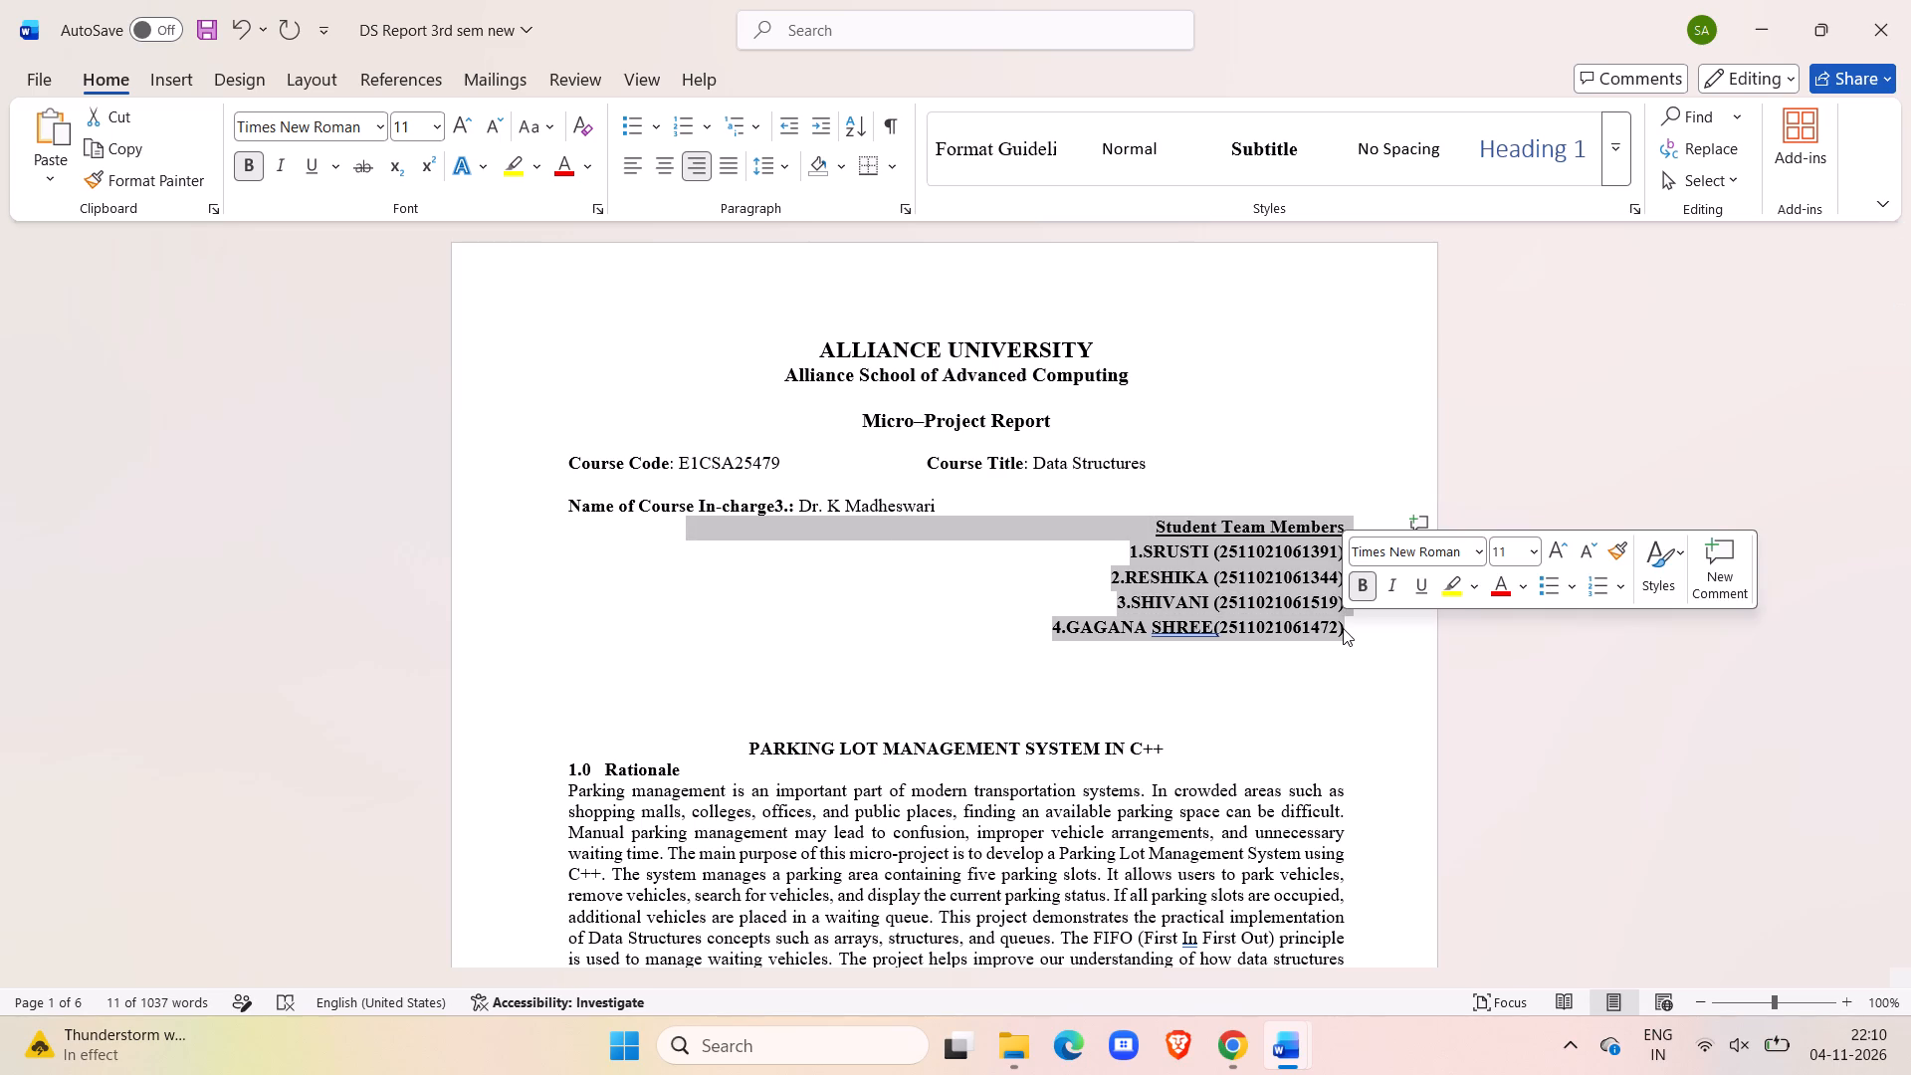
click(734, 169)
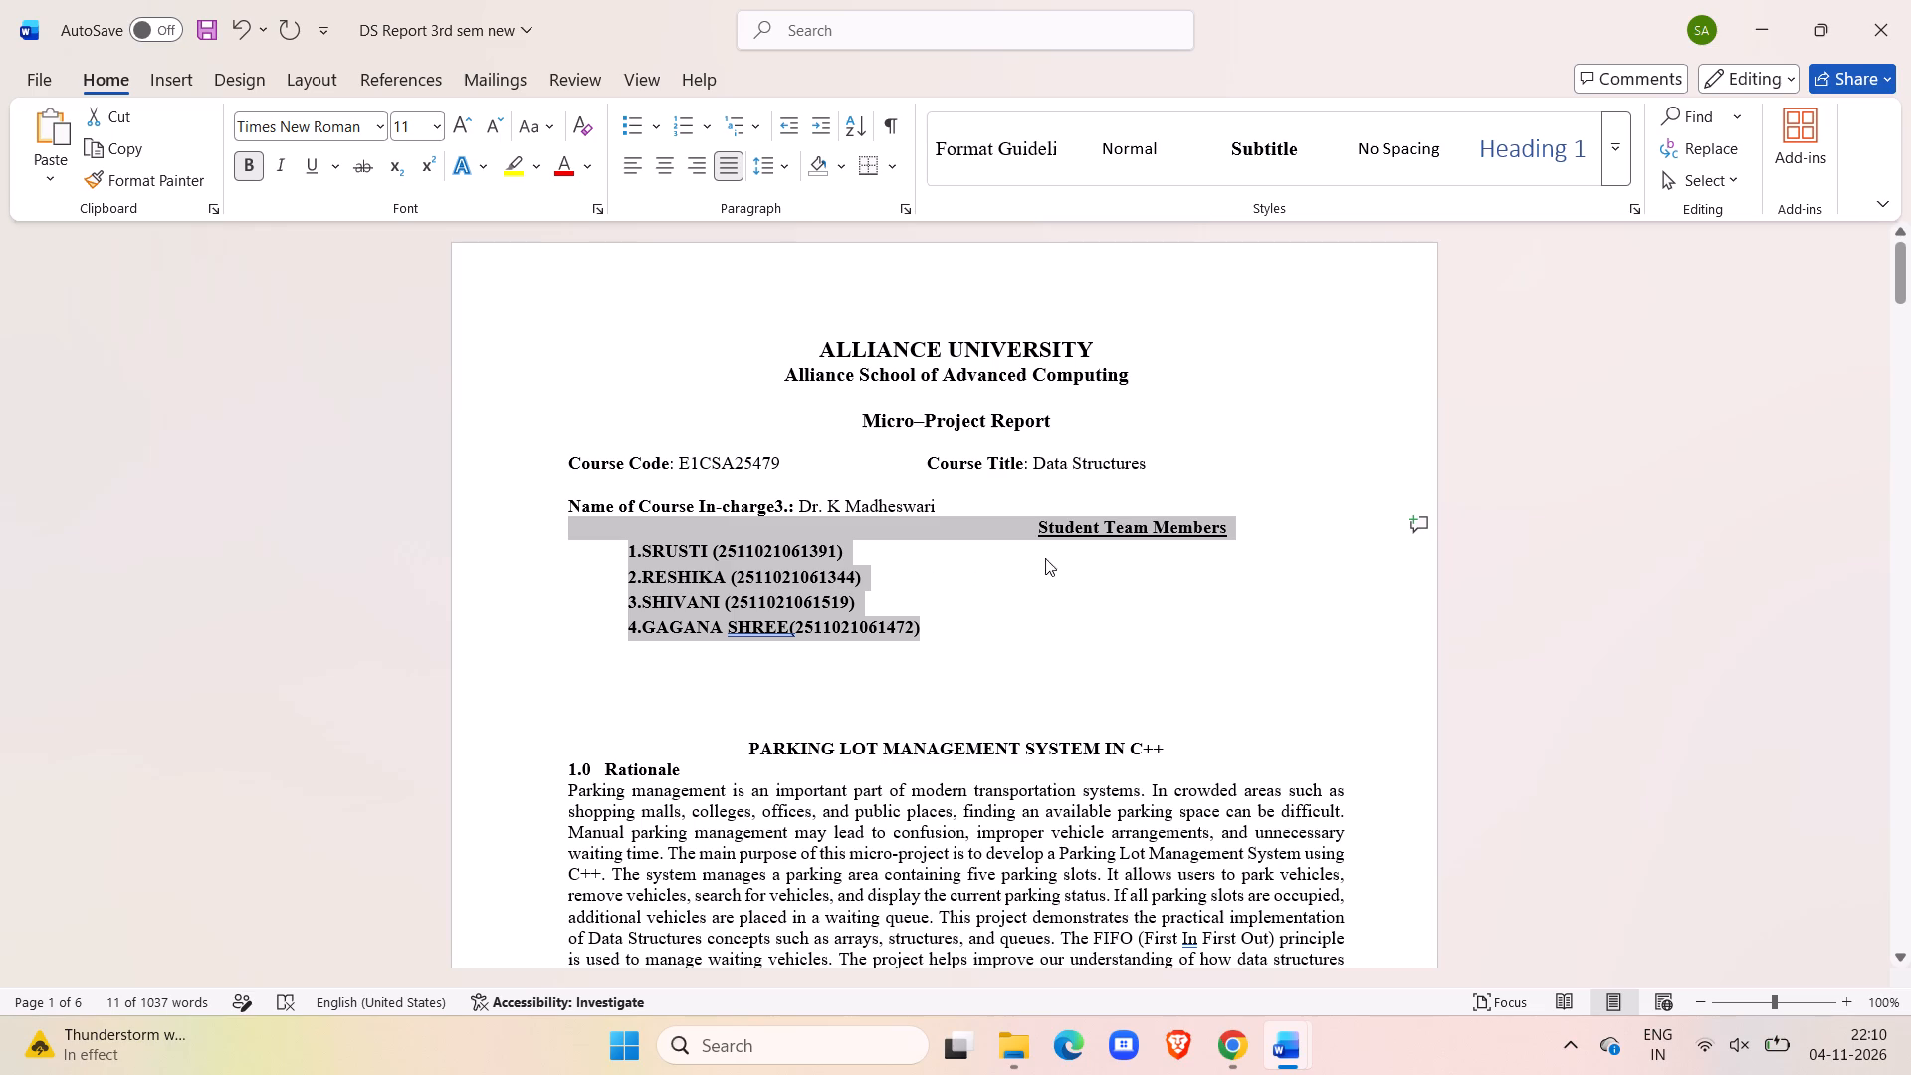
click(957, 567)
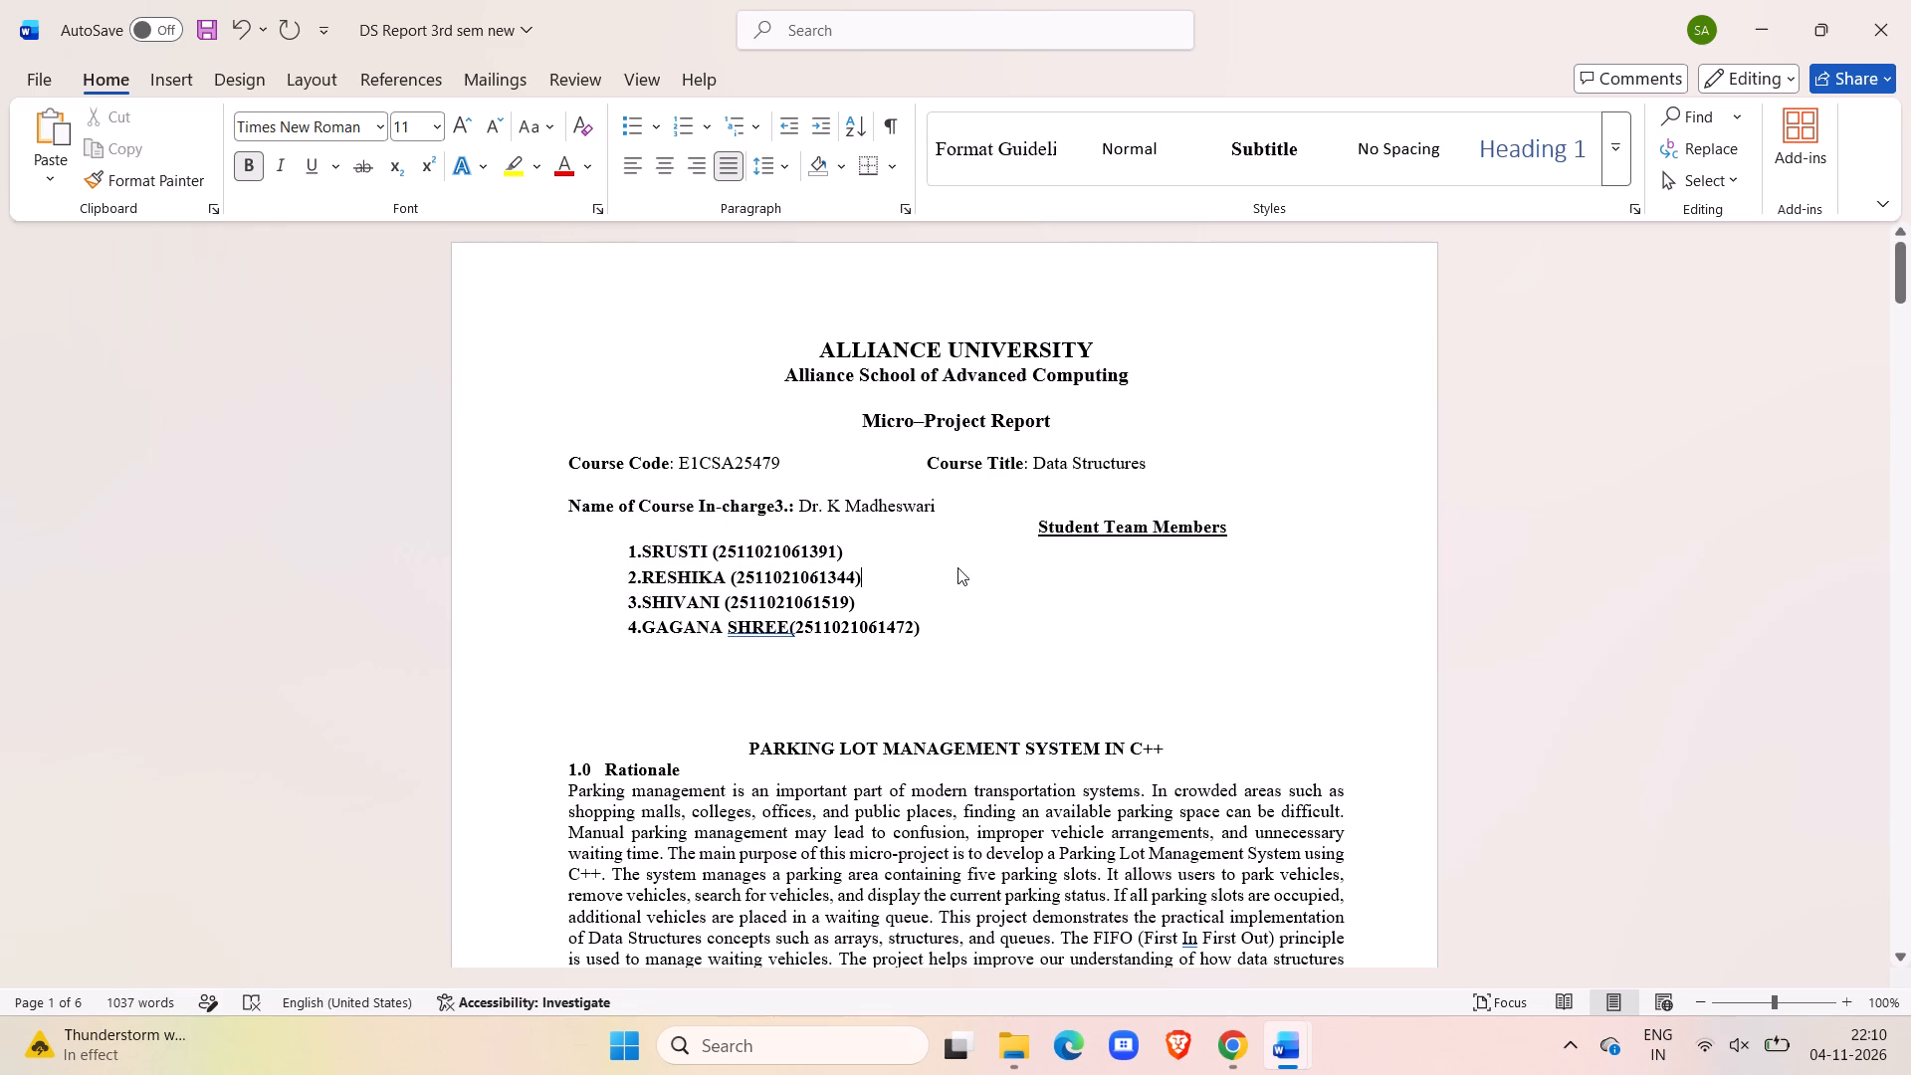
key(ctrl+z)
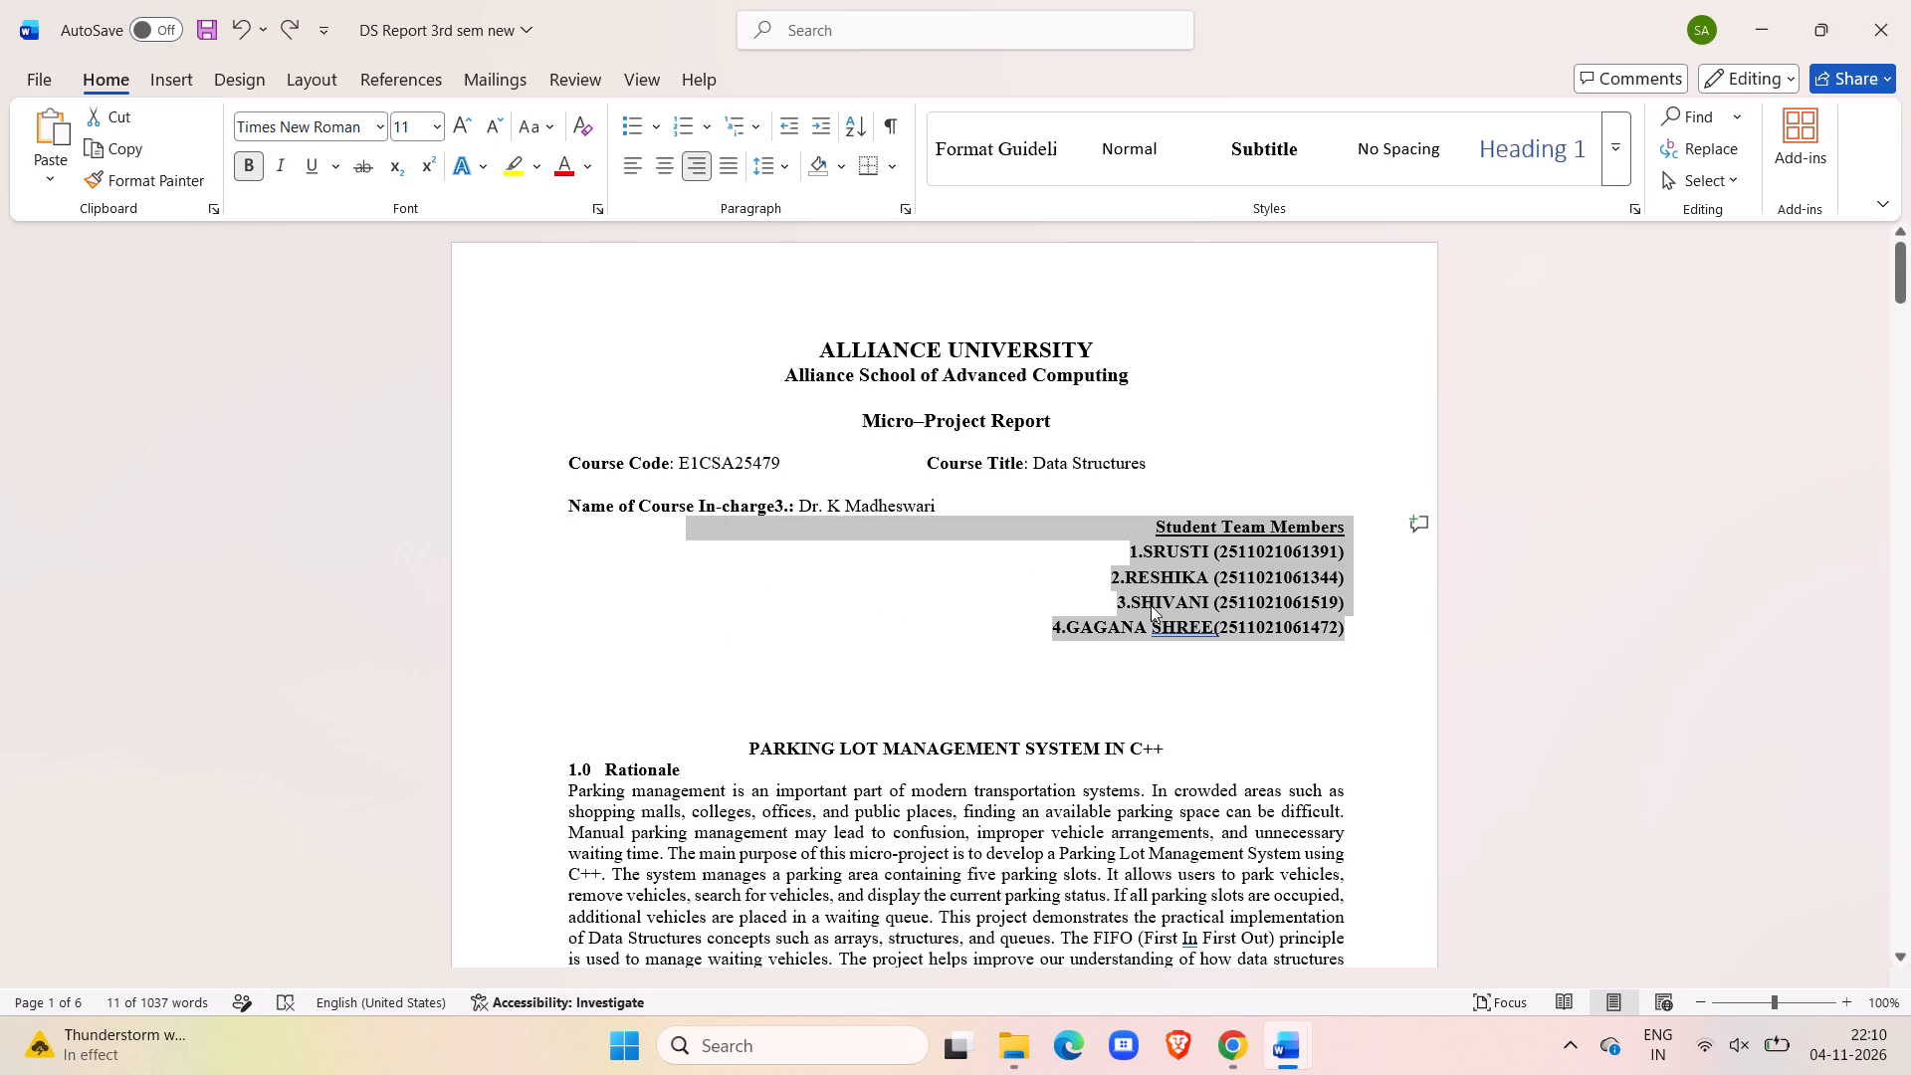
Shift team member entry 3 with leading spaces so its number lines up with the start of entry 4.
click(1113, 600)
click(1113, 600)
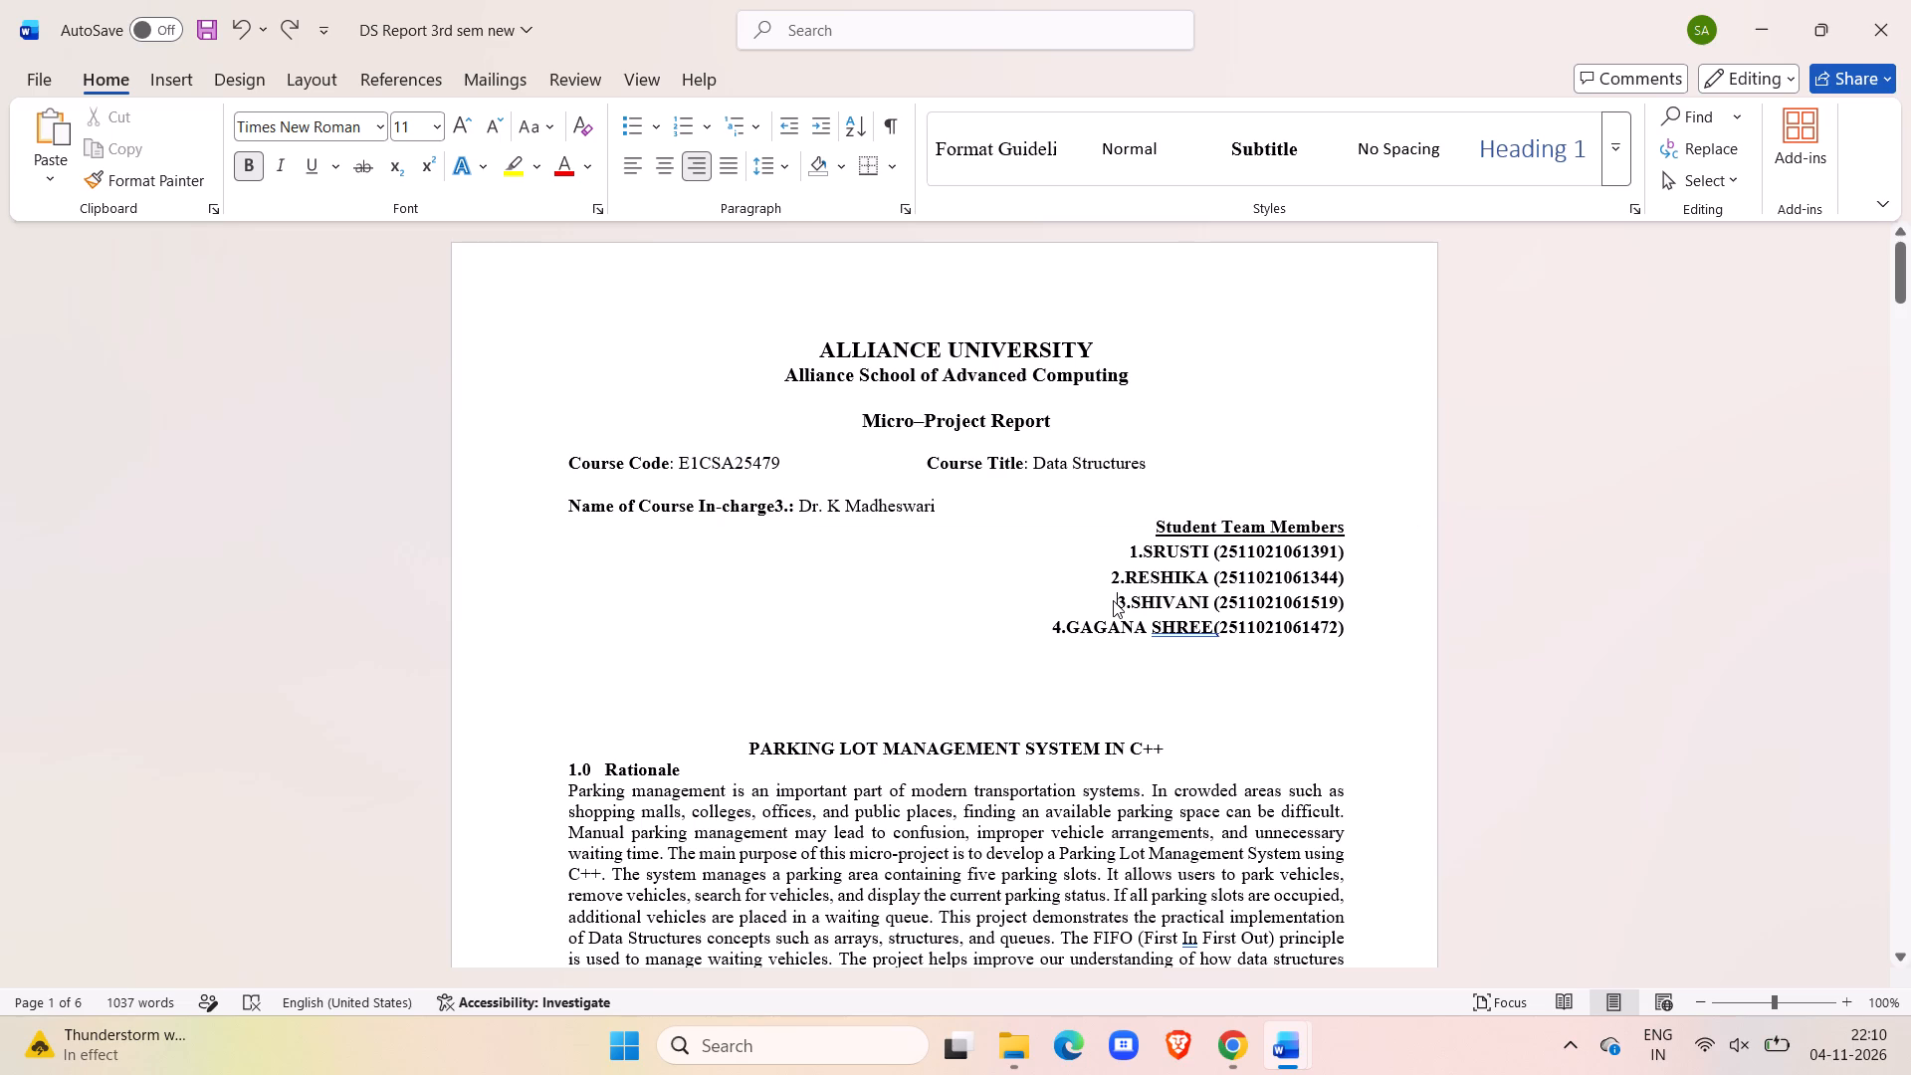
key(BackSpace)
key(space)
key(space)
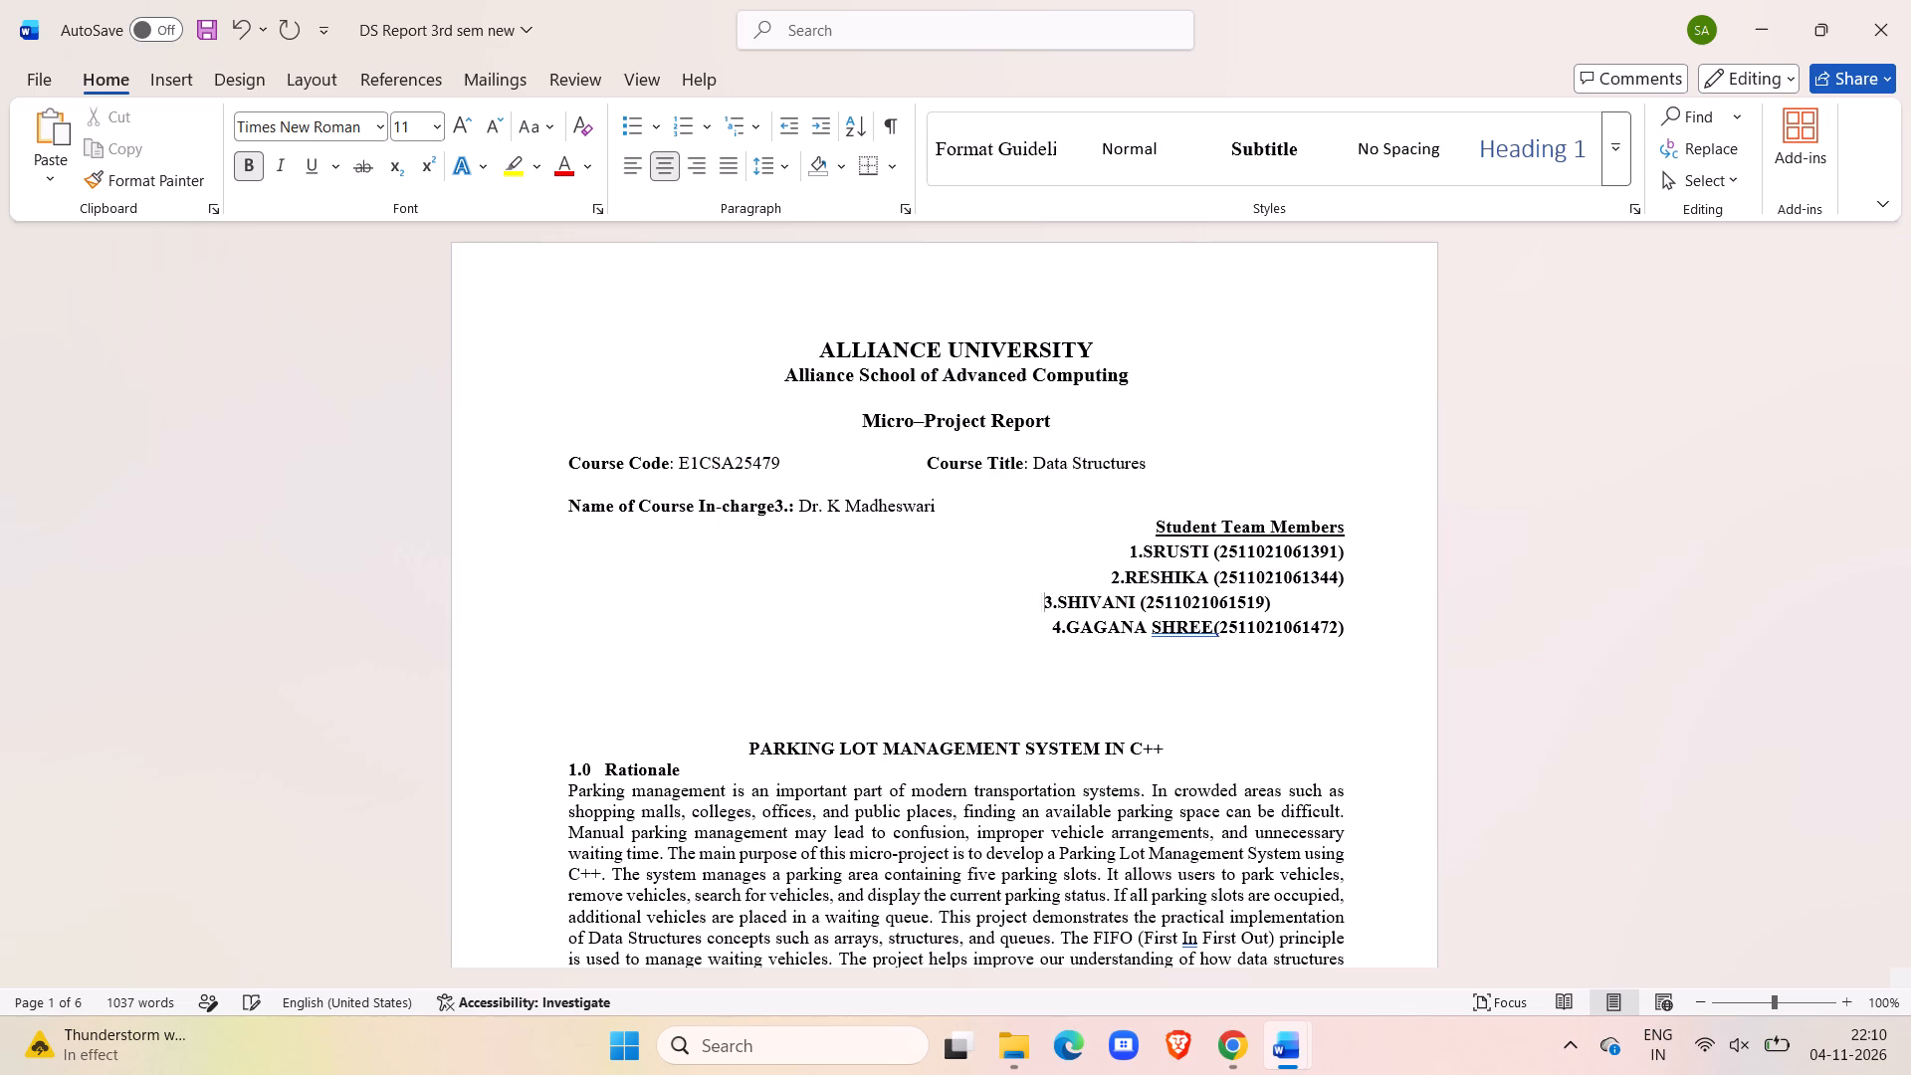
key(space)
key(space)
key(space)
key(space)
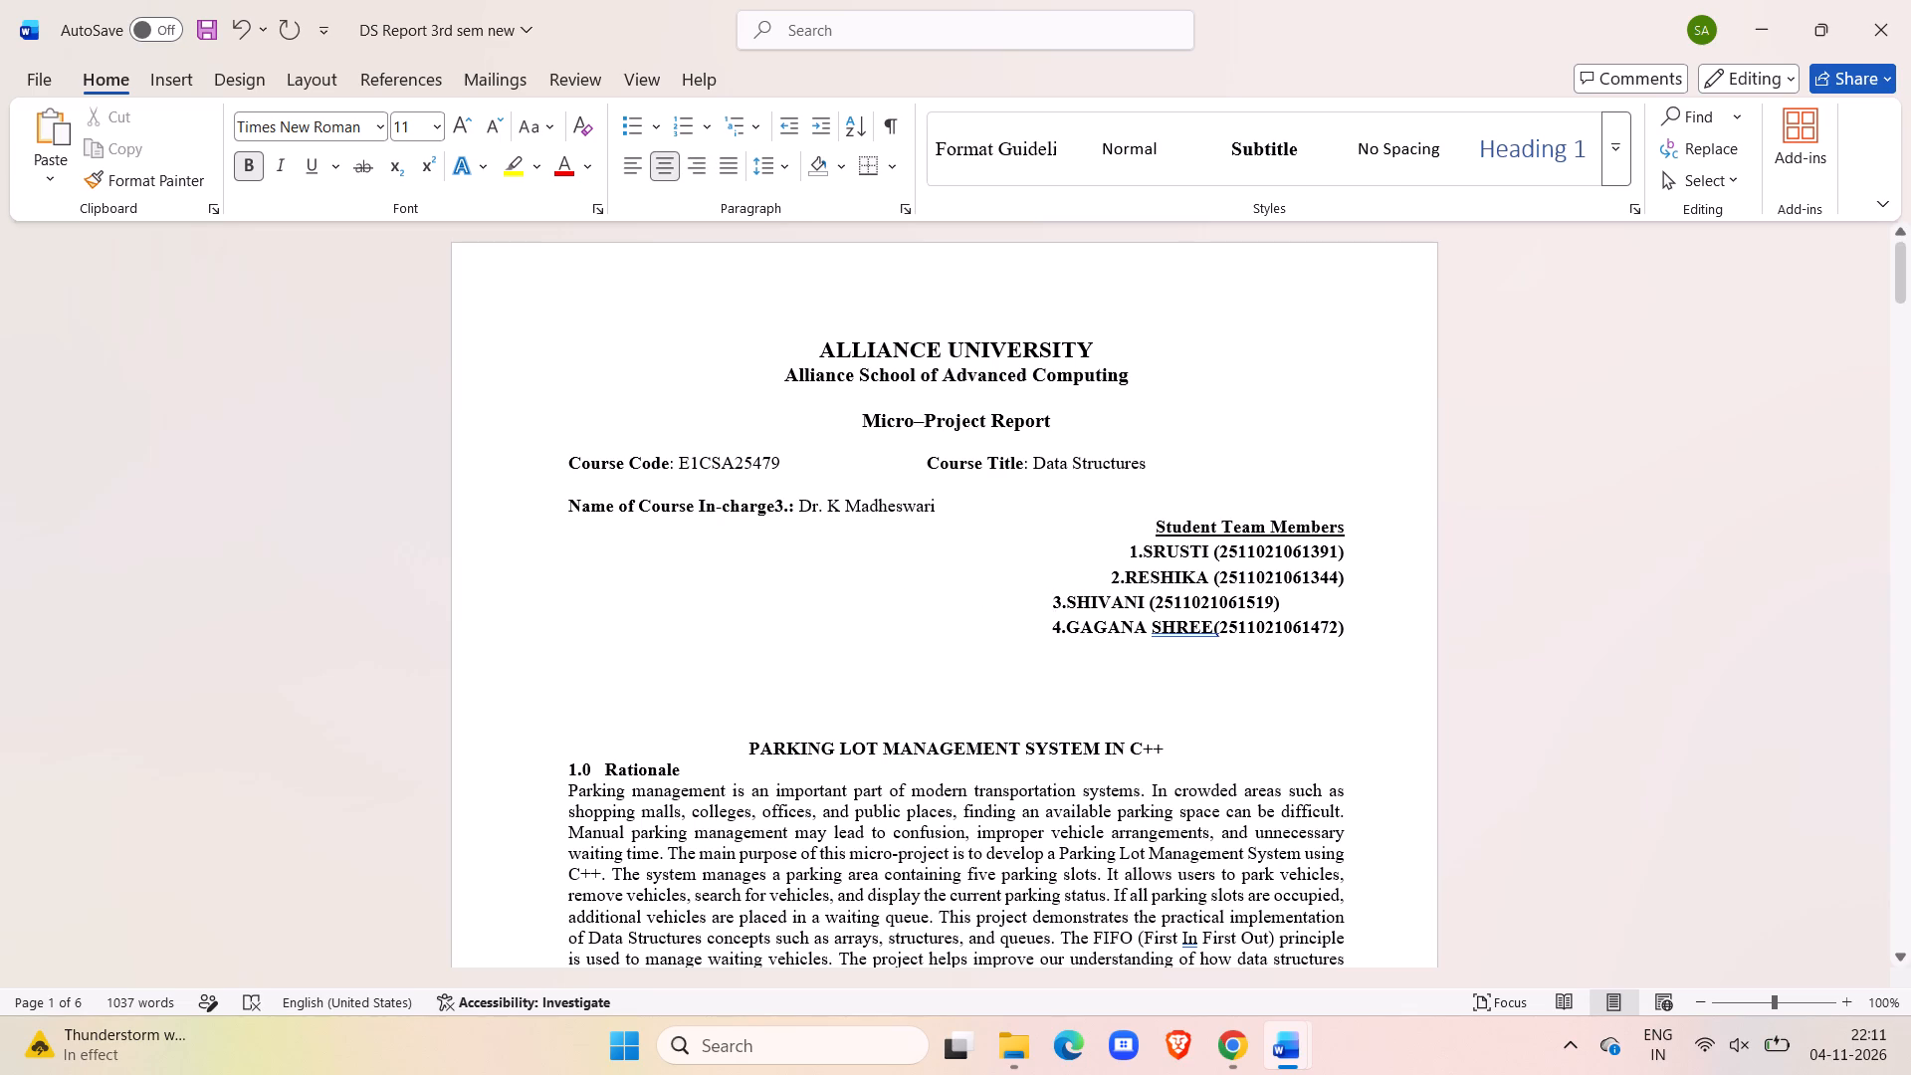
Shift team member entry 2 with leading spaces so its number lines up with entries 3 and 4.
click(1106, 575)
key(BackSpace)
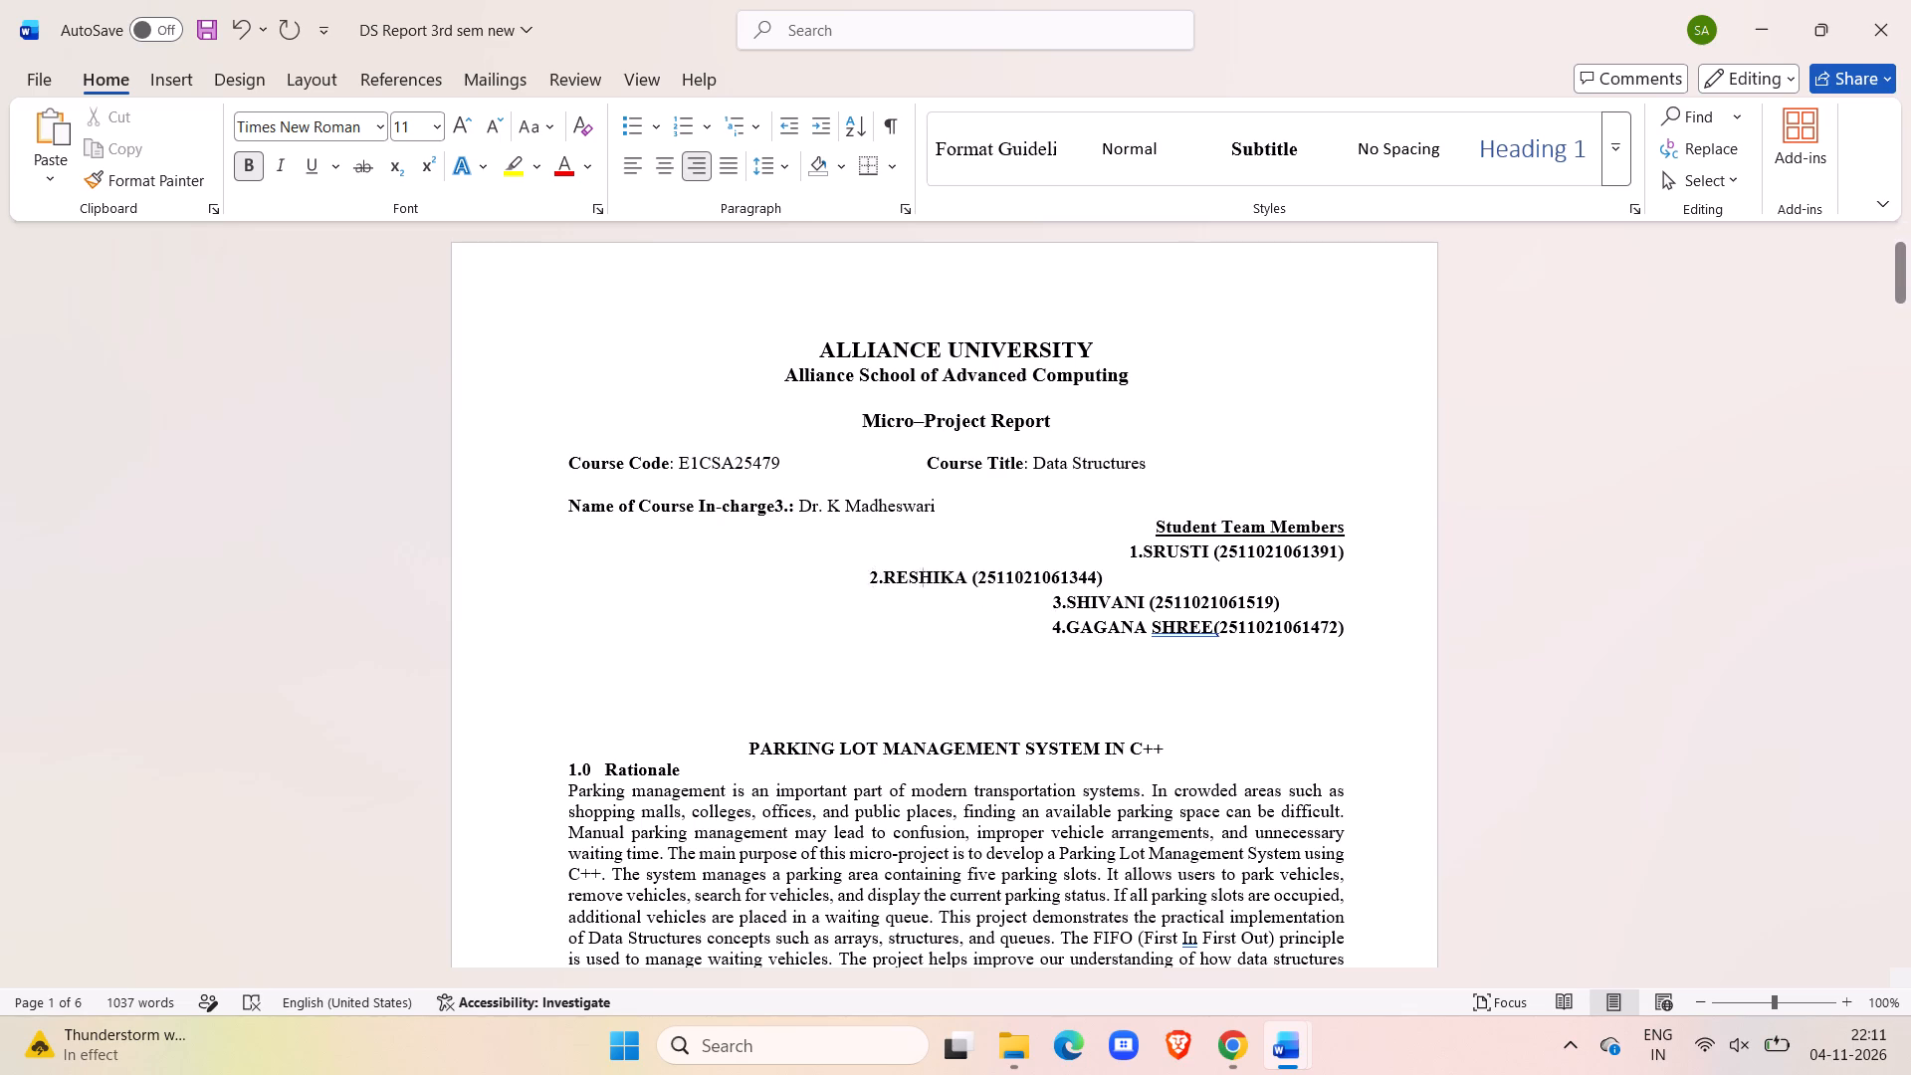
key(BackSpace)
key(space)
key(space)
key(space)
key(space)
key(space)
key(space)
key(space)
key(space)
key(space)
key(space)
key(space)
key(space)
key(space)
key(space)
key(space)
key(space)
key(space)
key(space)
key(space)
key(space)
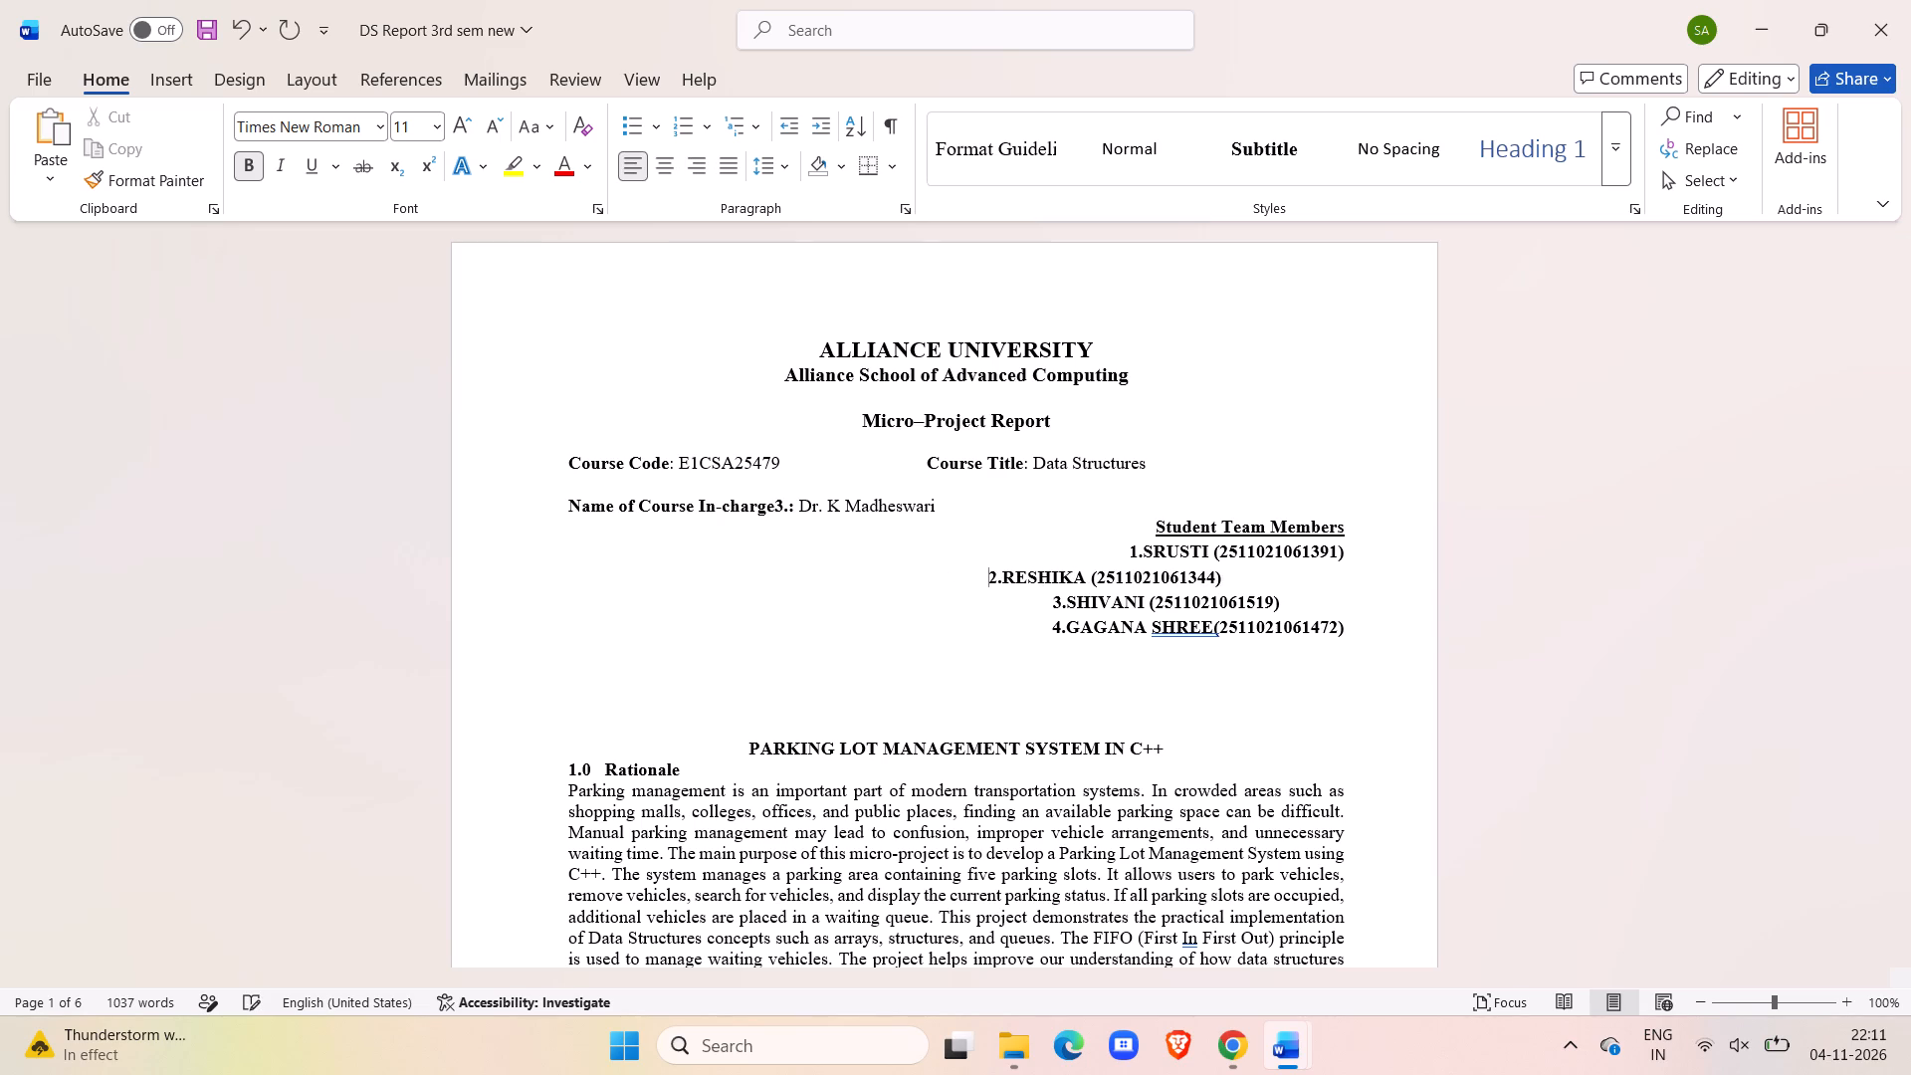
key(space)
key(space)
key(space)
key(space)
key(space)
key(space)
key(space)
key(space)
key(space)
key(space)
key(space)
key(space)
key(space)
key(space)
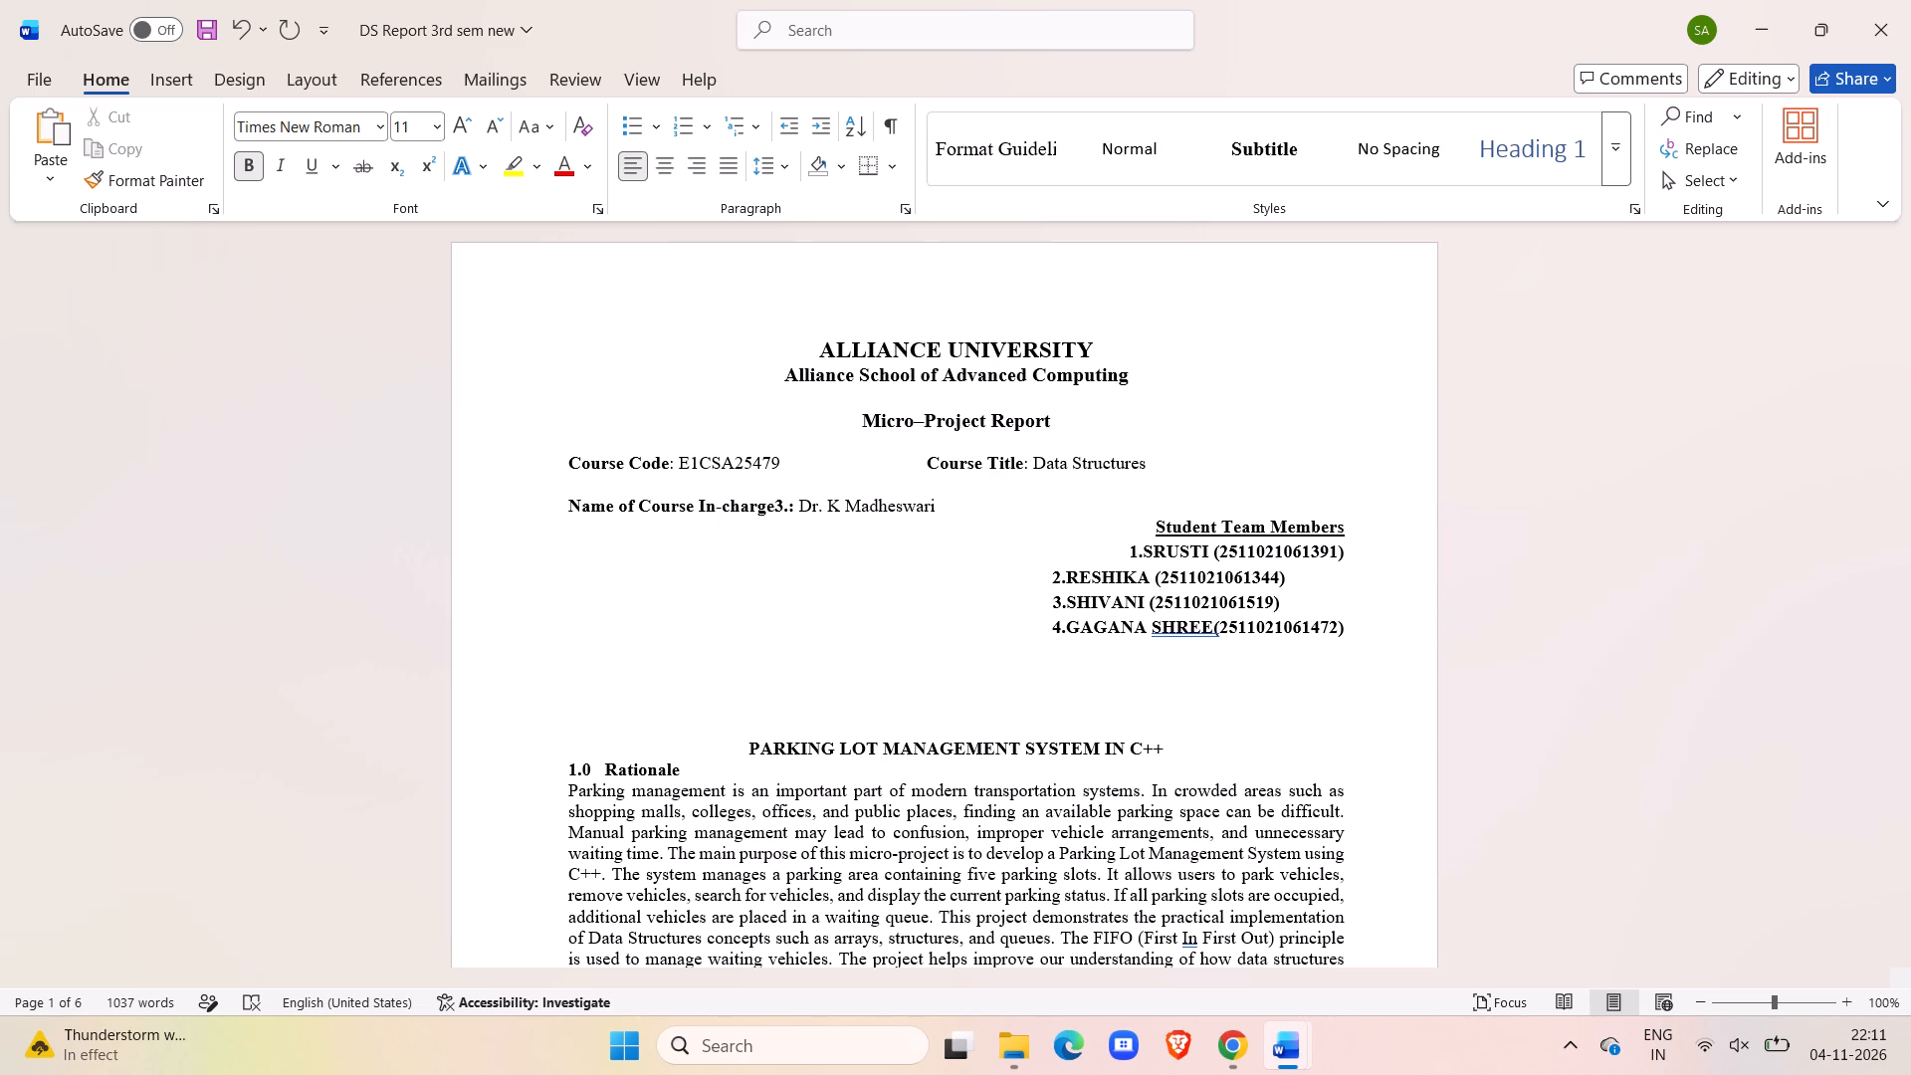
Shift team member entry 1 with leading spaces so its number lines up with the entries below it.
click(1132, 543)
key(BackSpace)
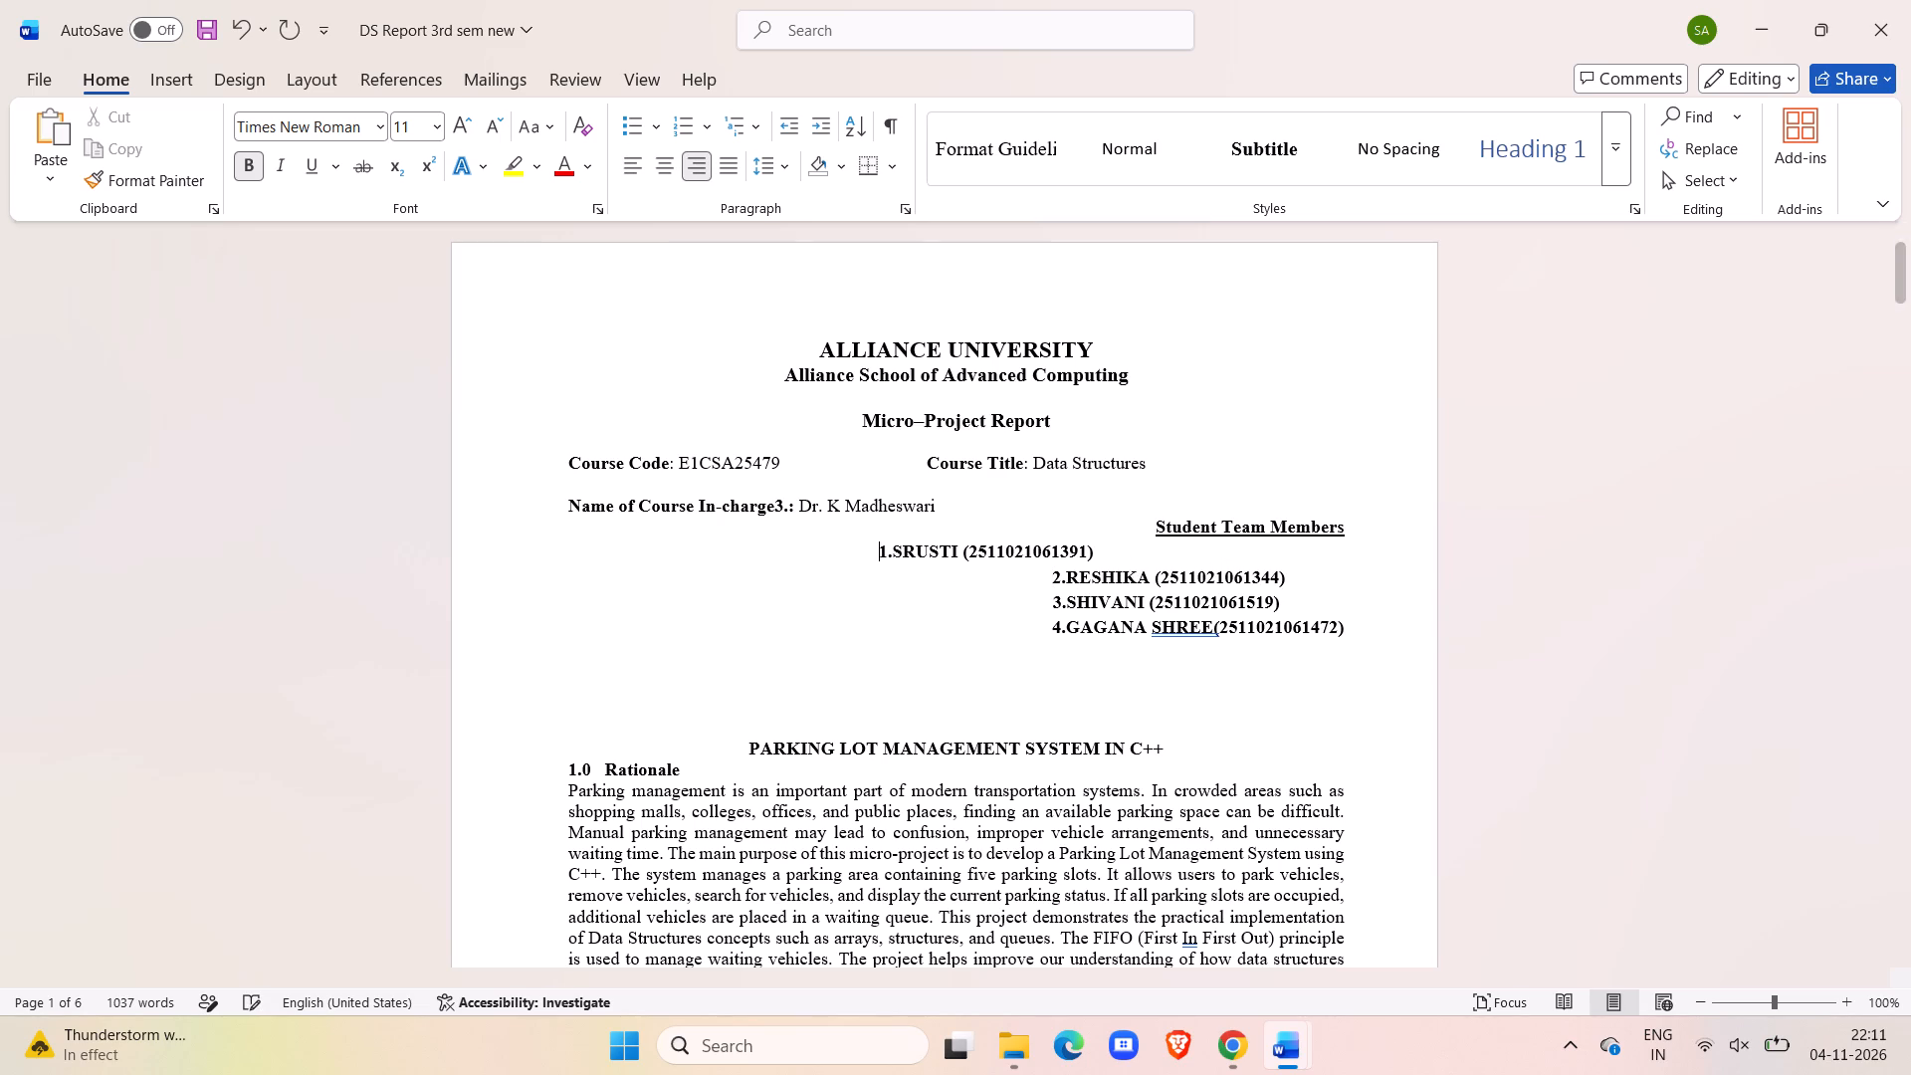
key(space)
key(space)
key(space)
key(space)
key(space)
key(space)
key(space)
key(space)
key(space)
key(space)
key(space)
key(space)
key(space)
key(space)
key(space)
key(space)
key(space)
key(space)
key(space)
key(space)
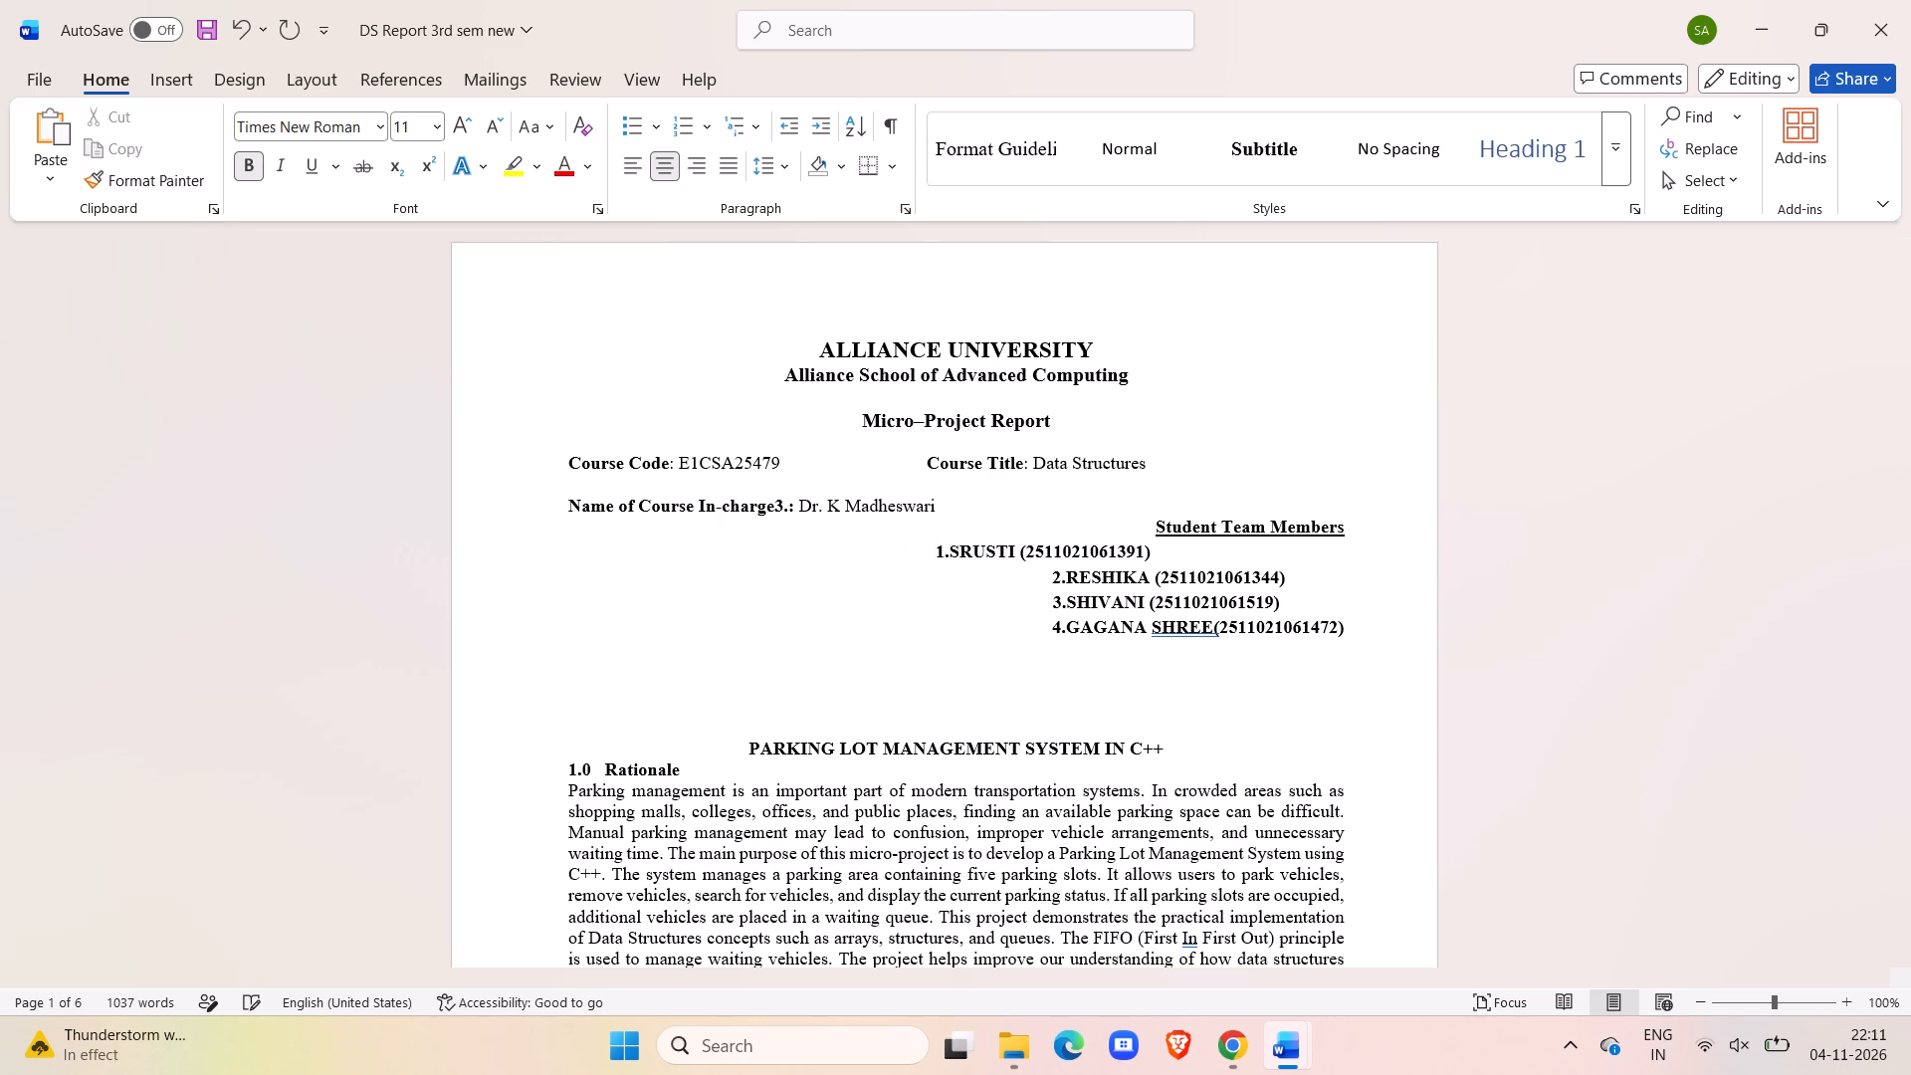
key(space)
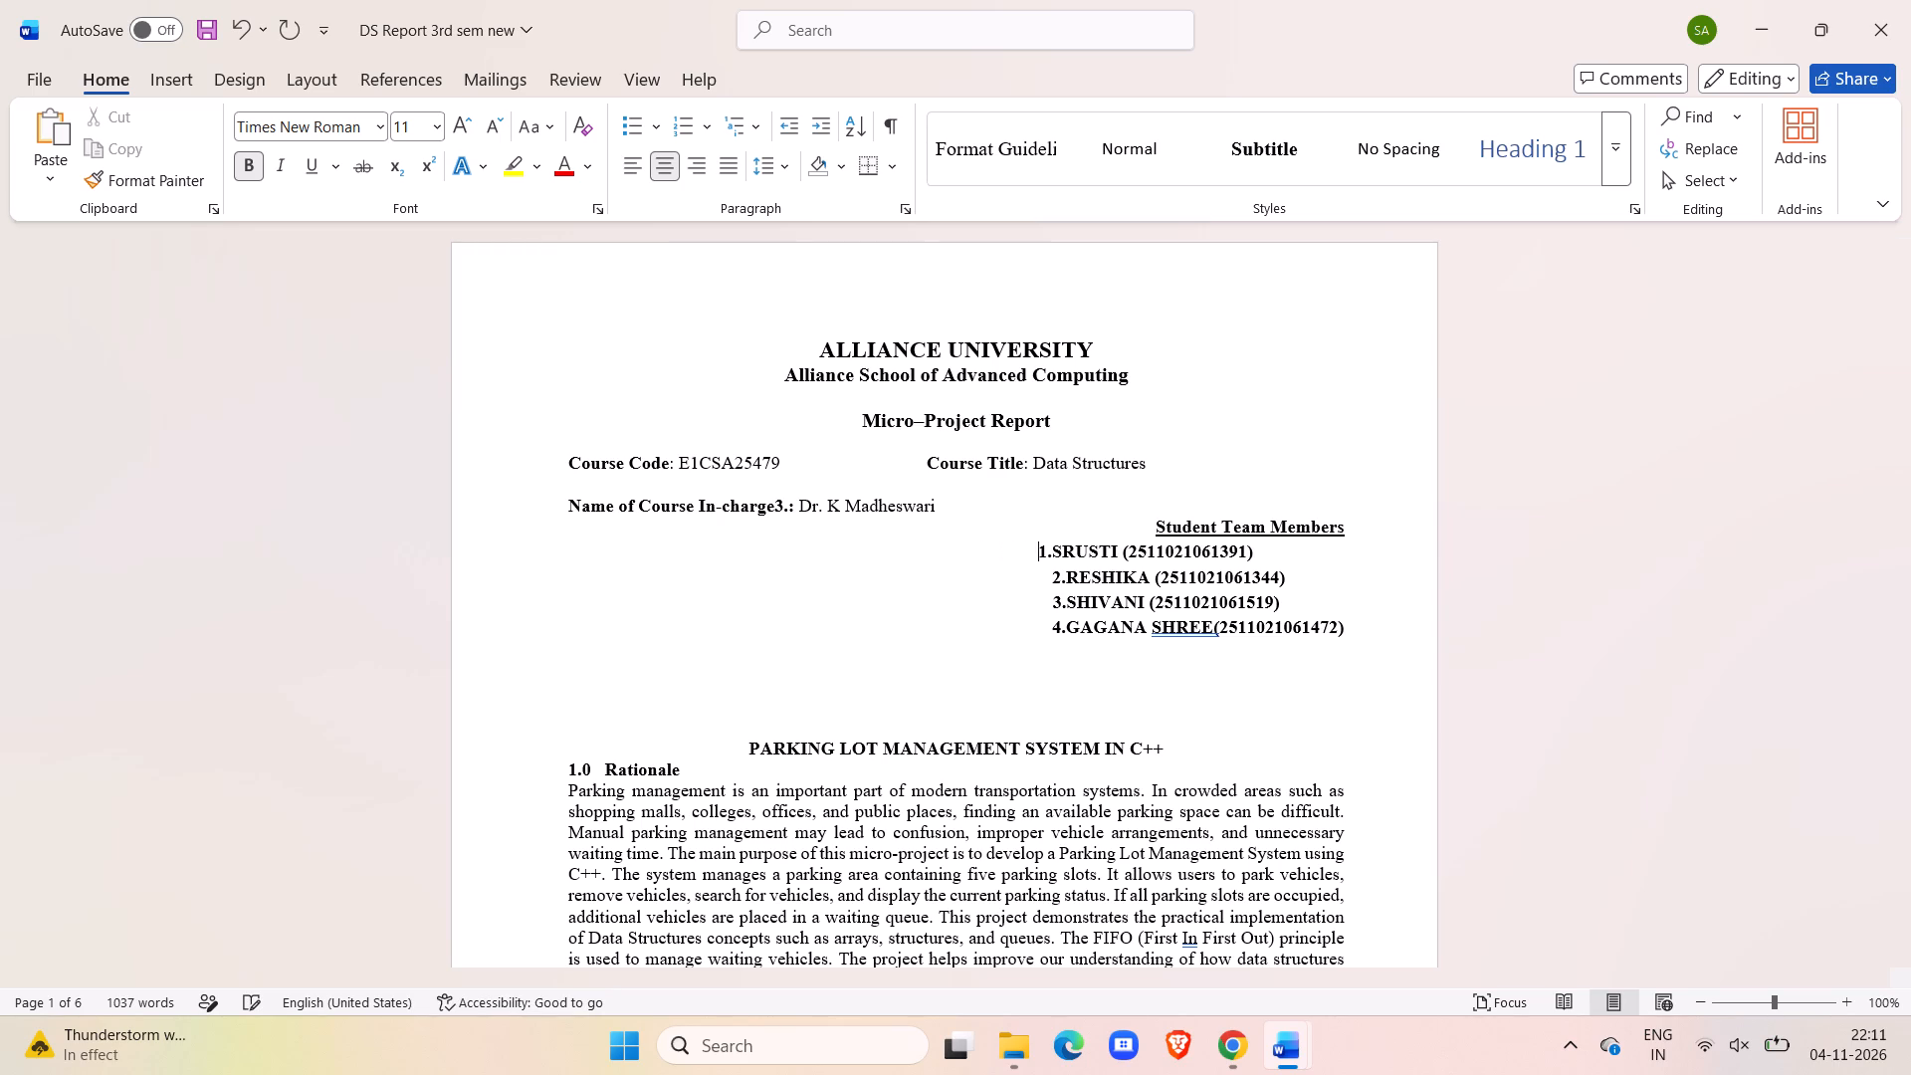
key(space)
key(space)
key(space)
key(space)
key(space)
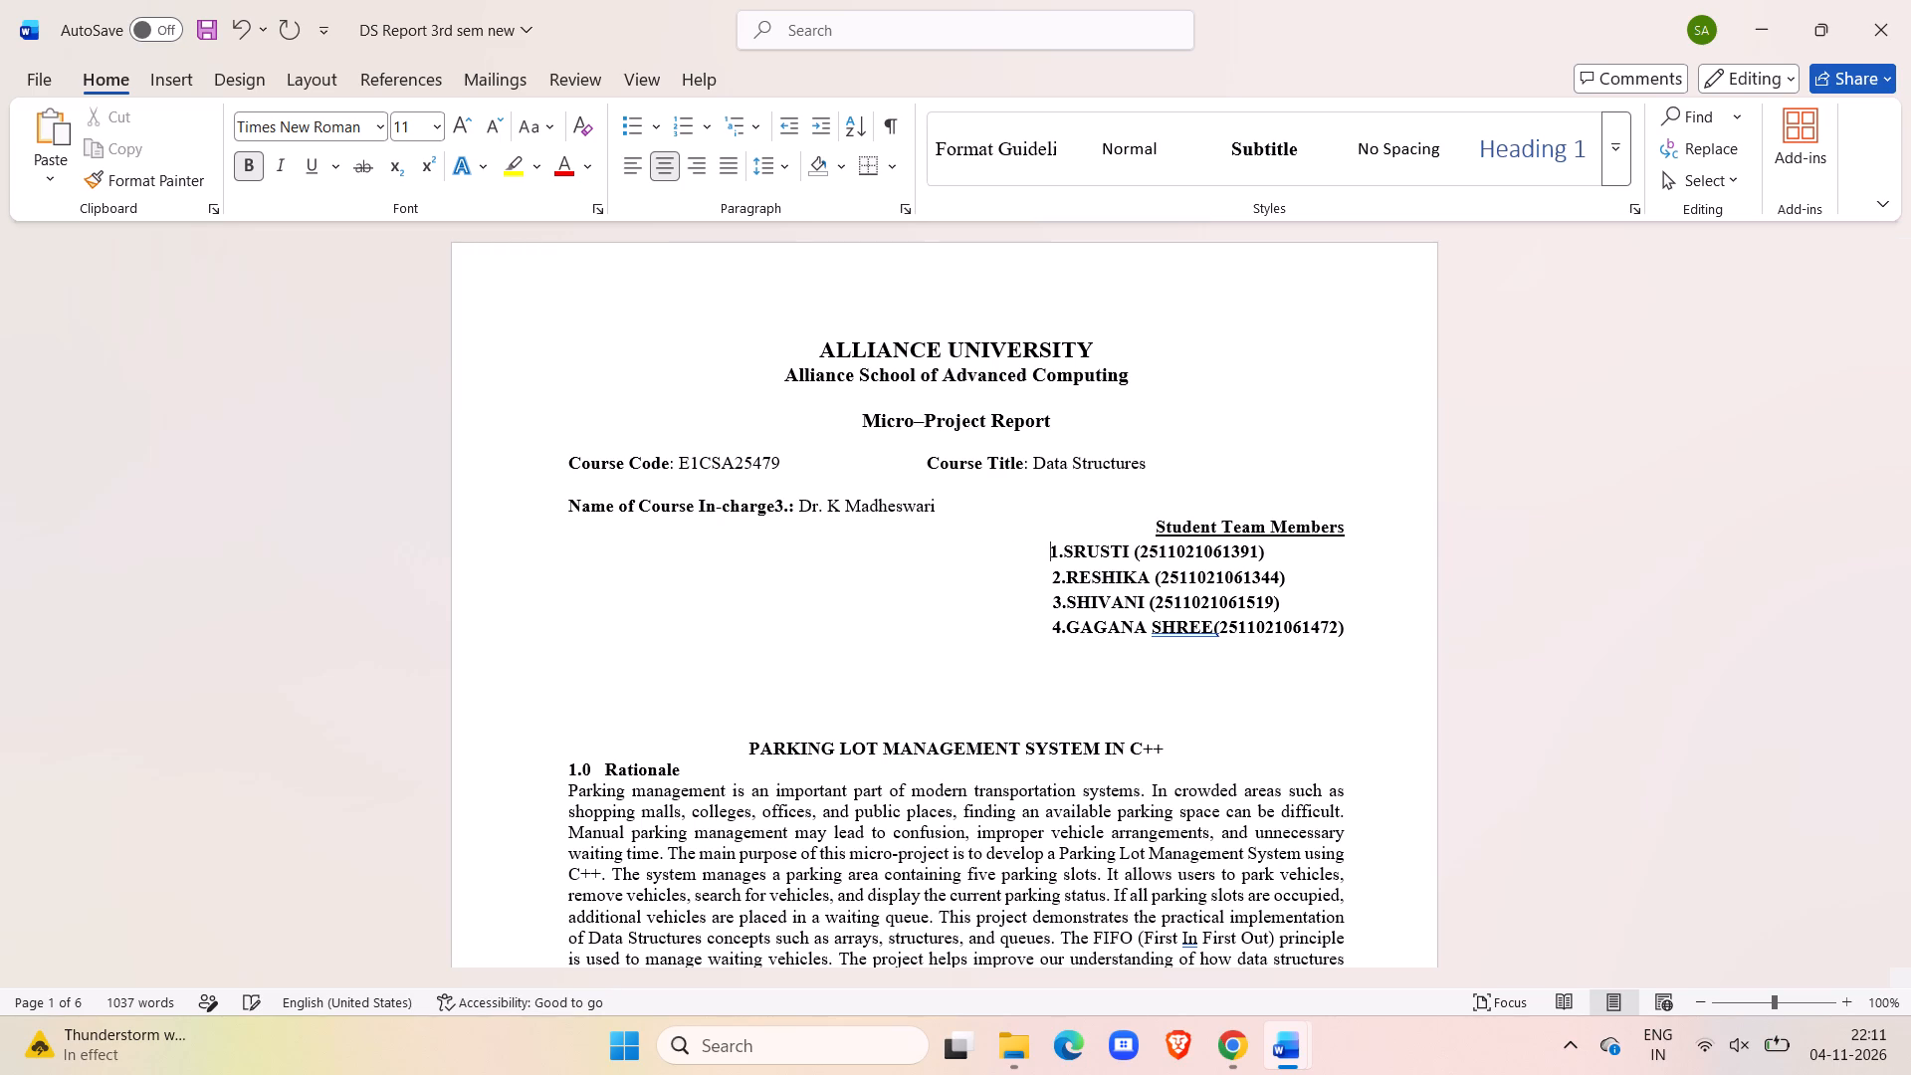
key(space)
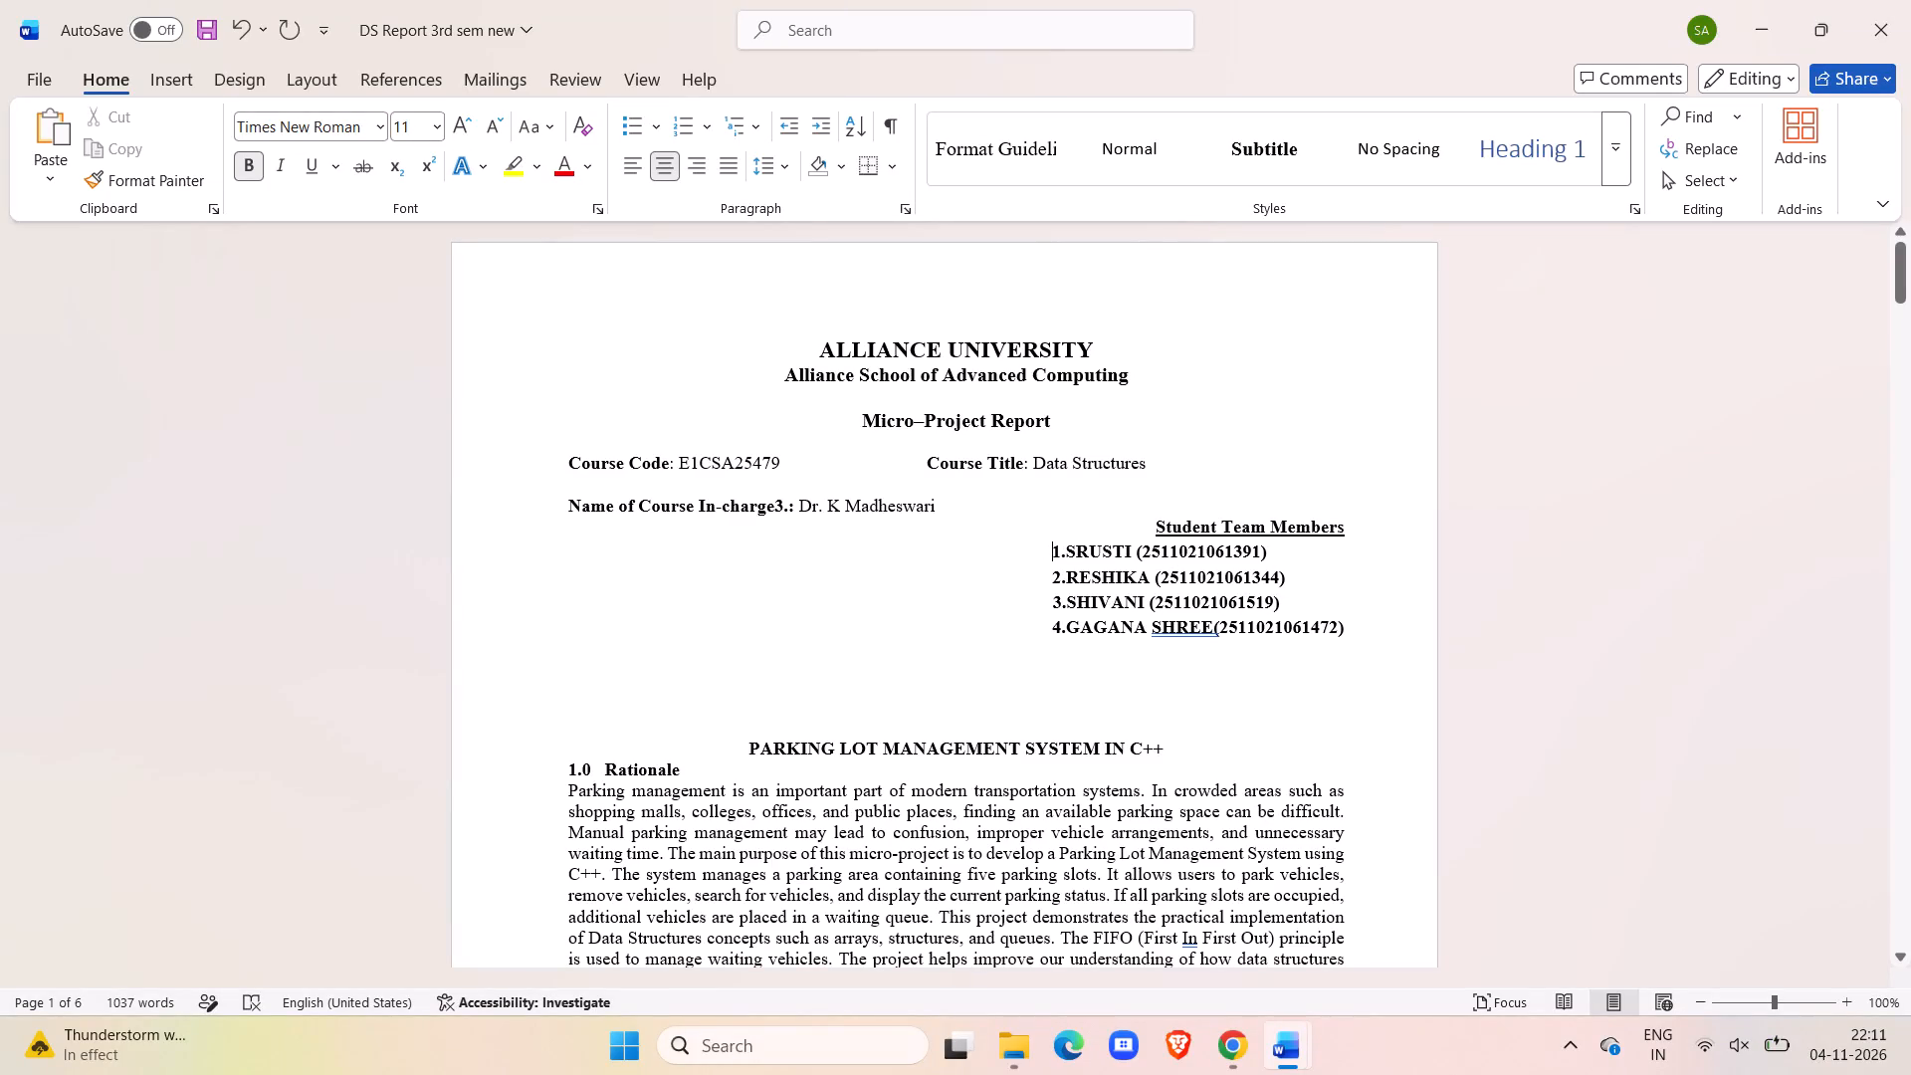
Remove bold formatting from the four numbered team member entries.
drag(1051, 555, 1076, 565)
drag(1076, 565, 1351, 618)
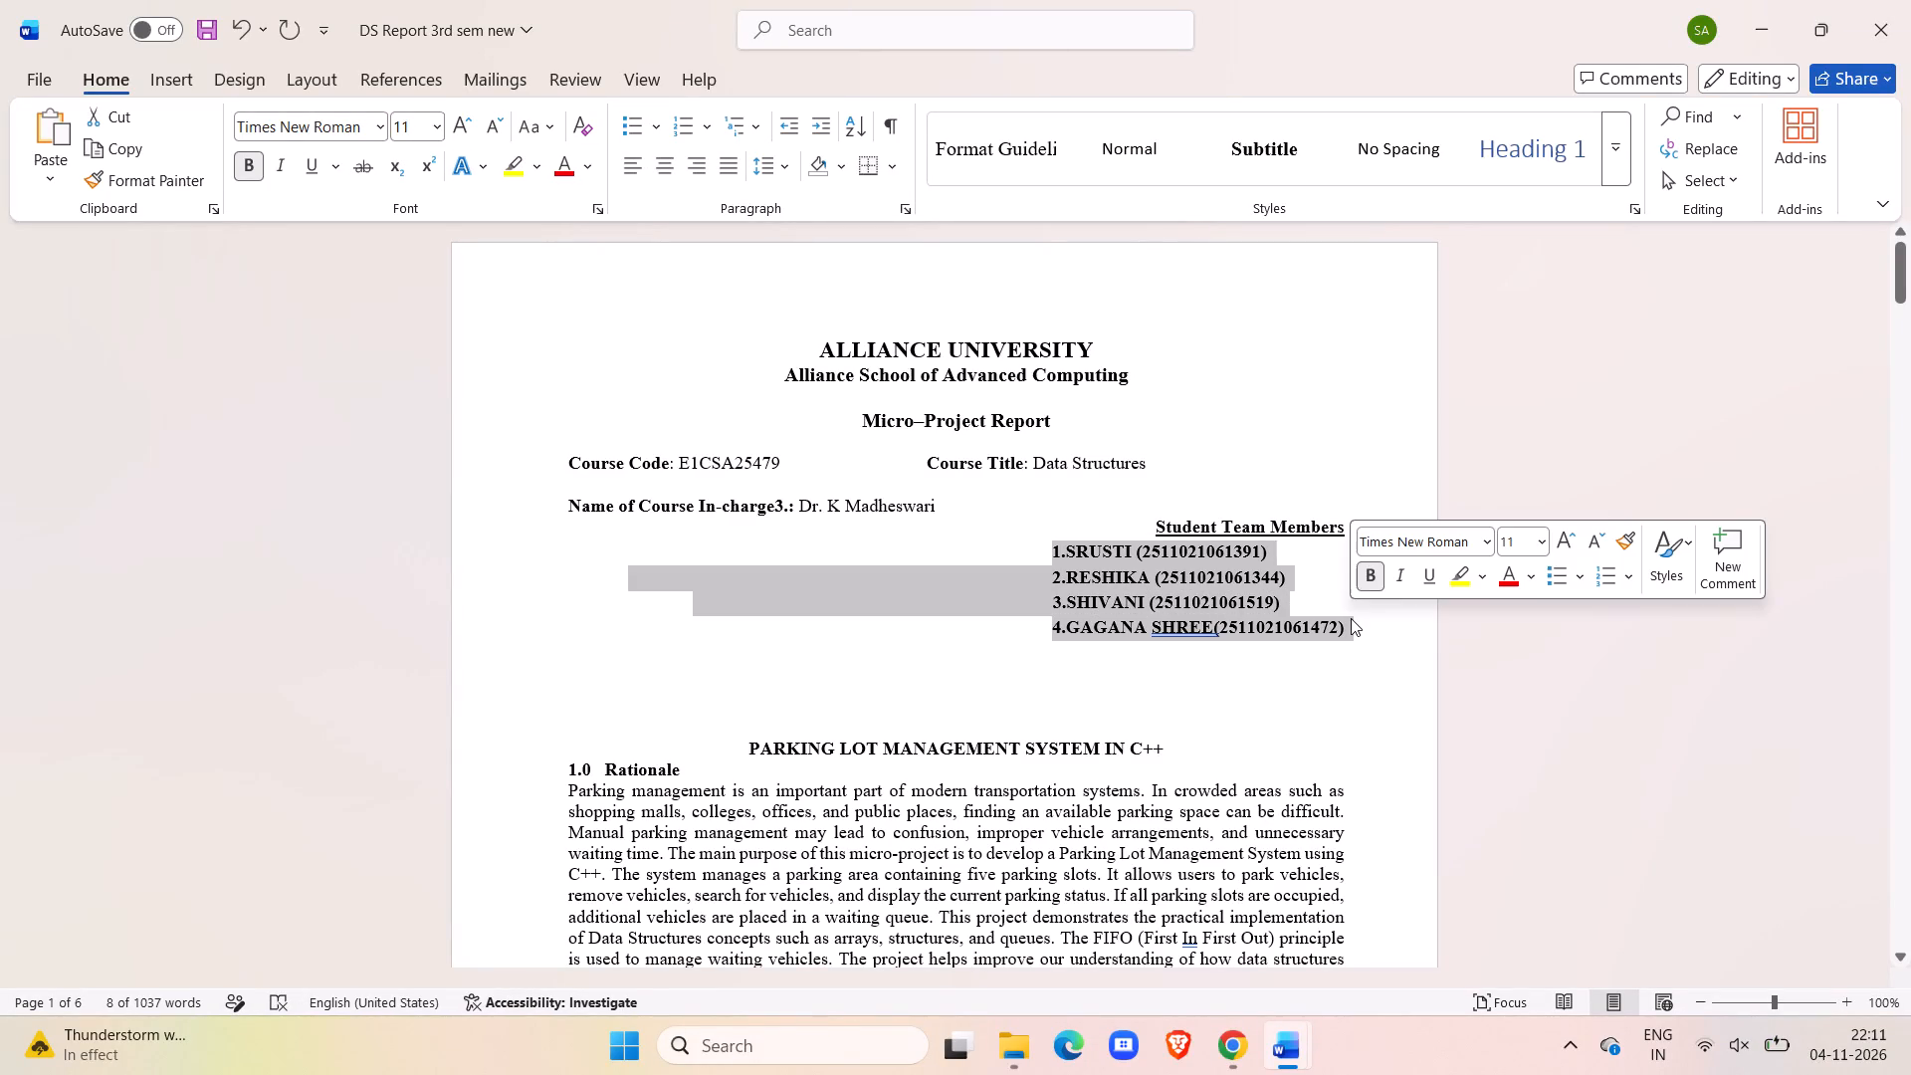
click(1359, 585)
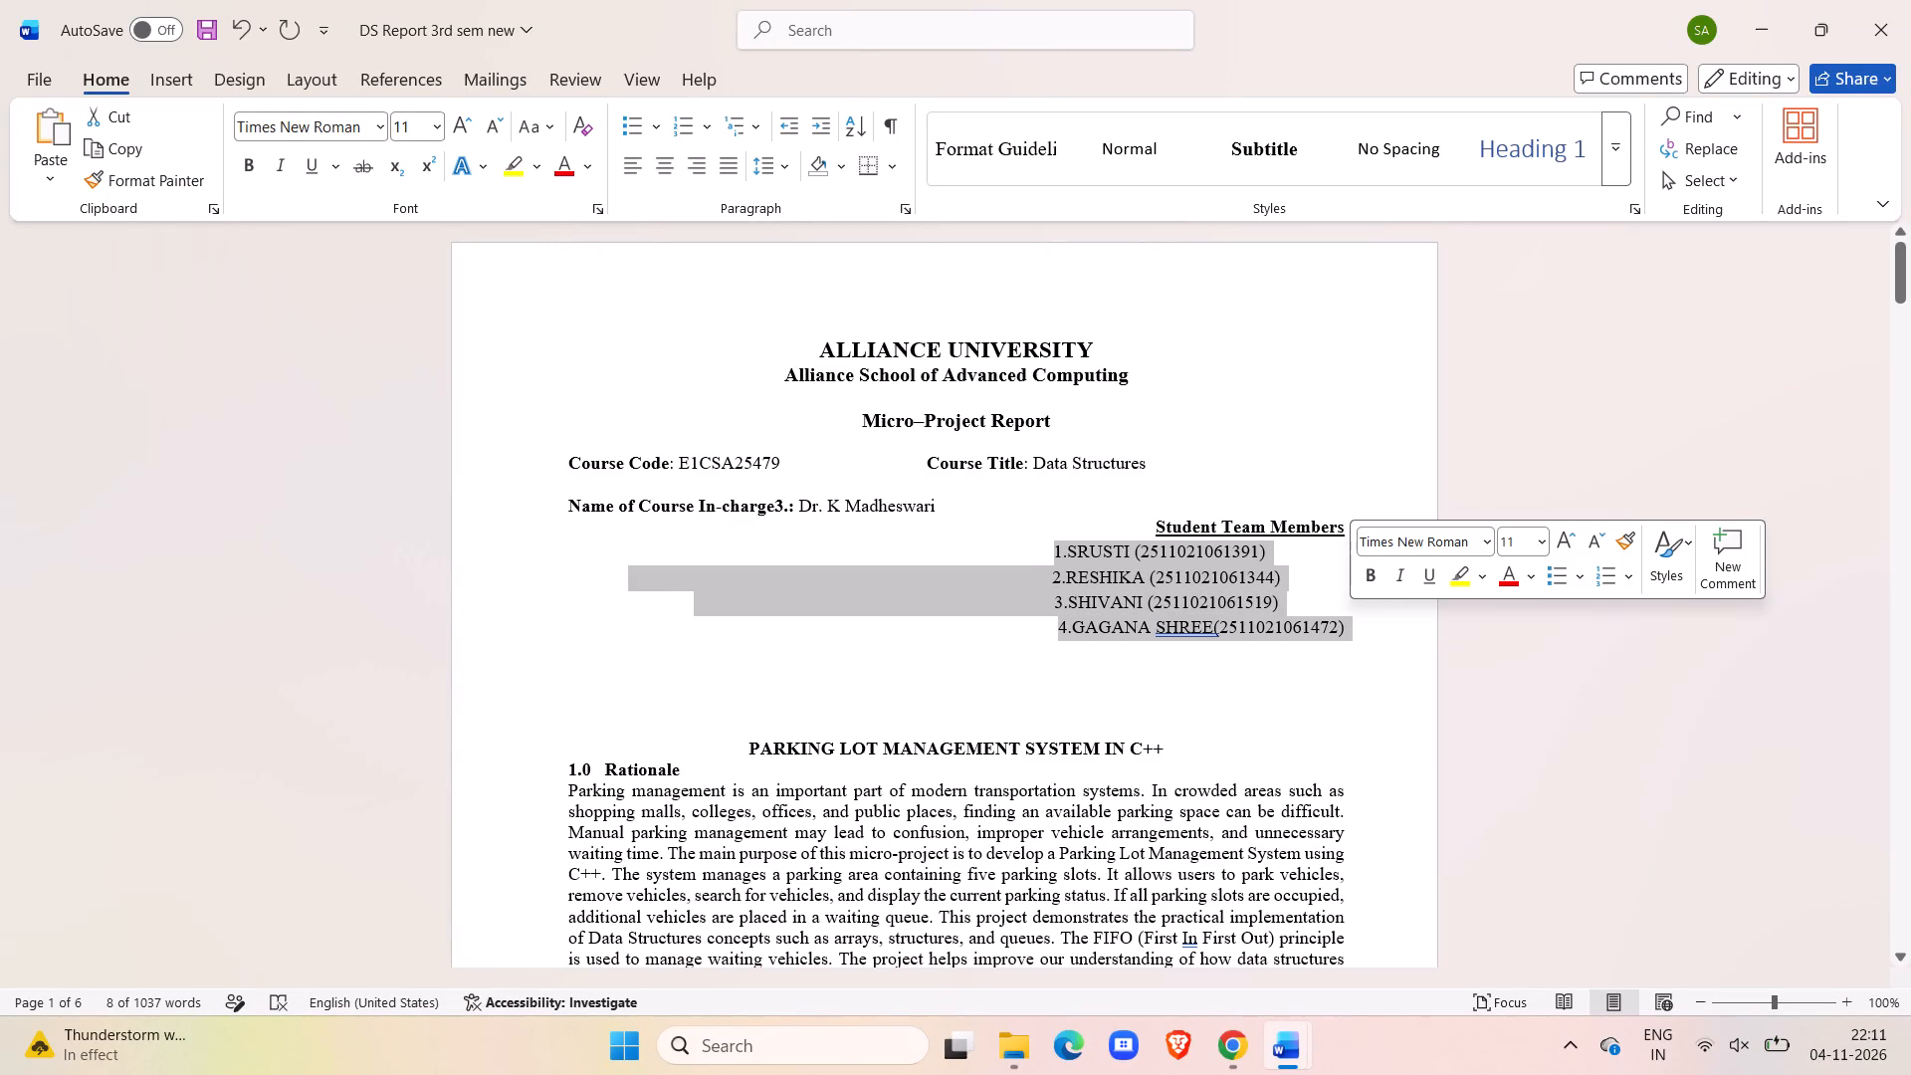
Delete blank spacing in front of the Student Team Members heading.
drag(1124, 472, 1146, 534)
click(1146, 534)
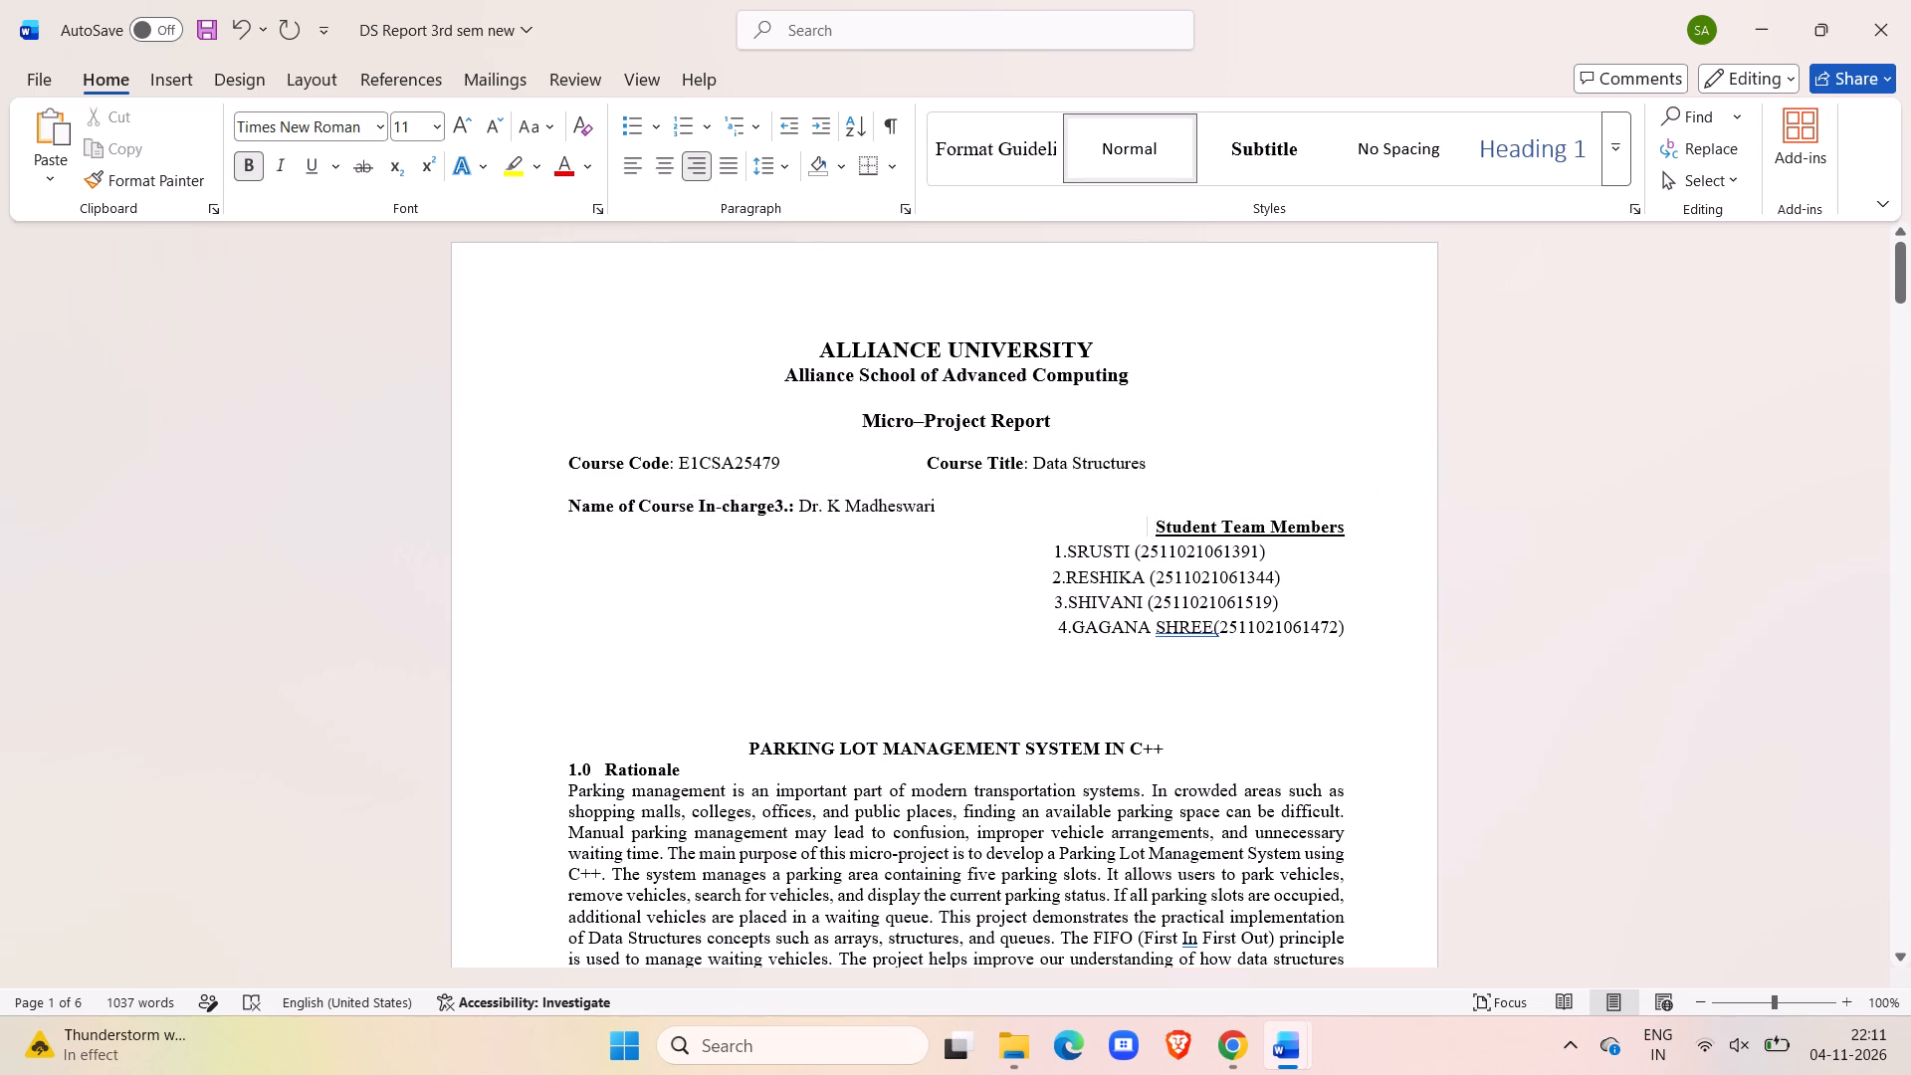
key(BackSpace)
key(BackSpace)
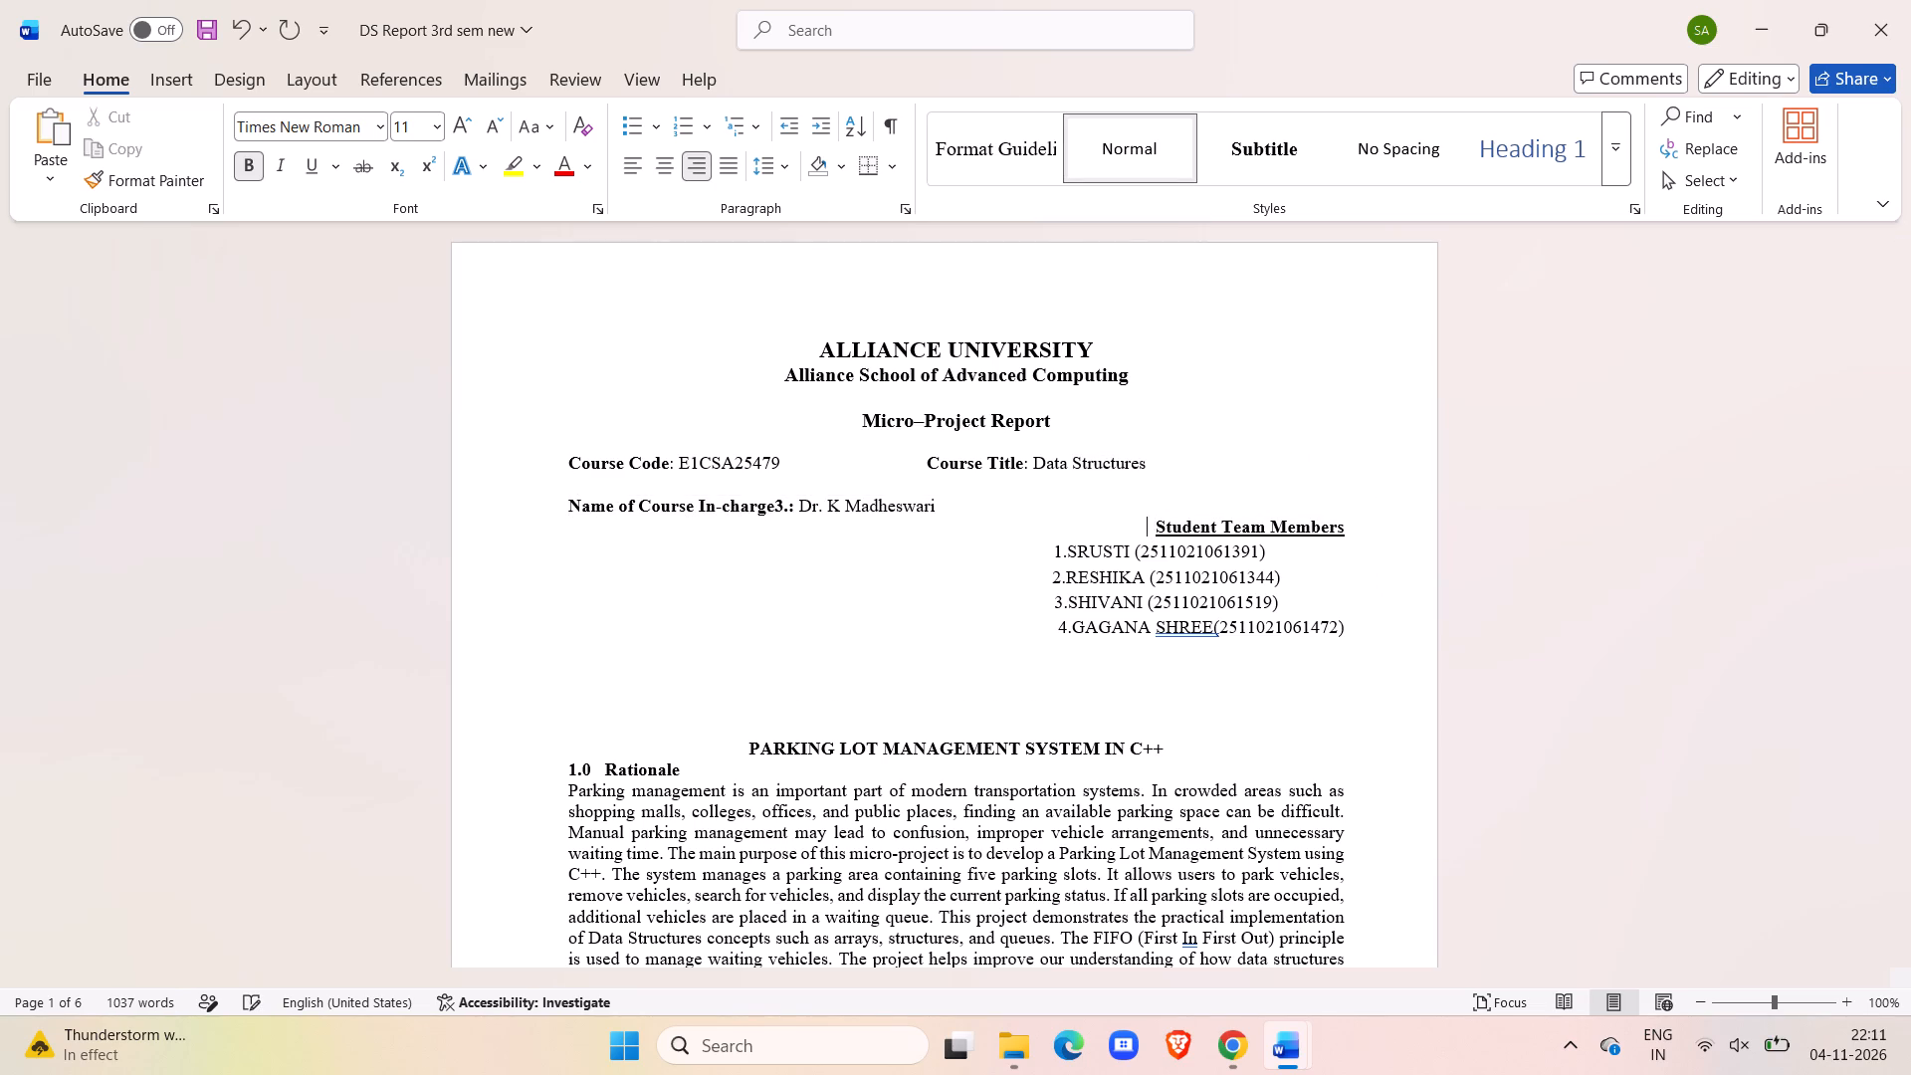
click(1156, 525)
key(BackSpace)
key(BackSpace)
Insert a space between the fourth team member's name and the opening parenthesis of the registration number.
click(1214, 623)
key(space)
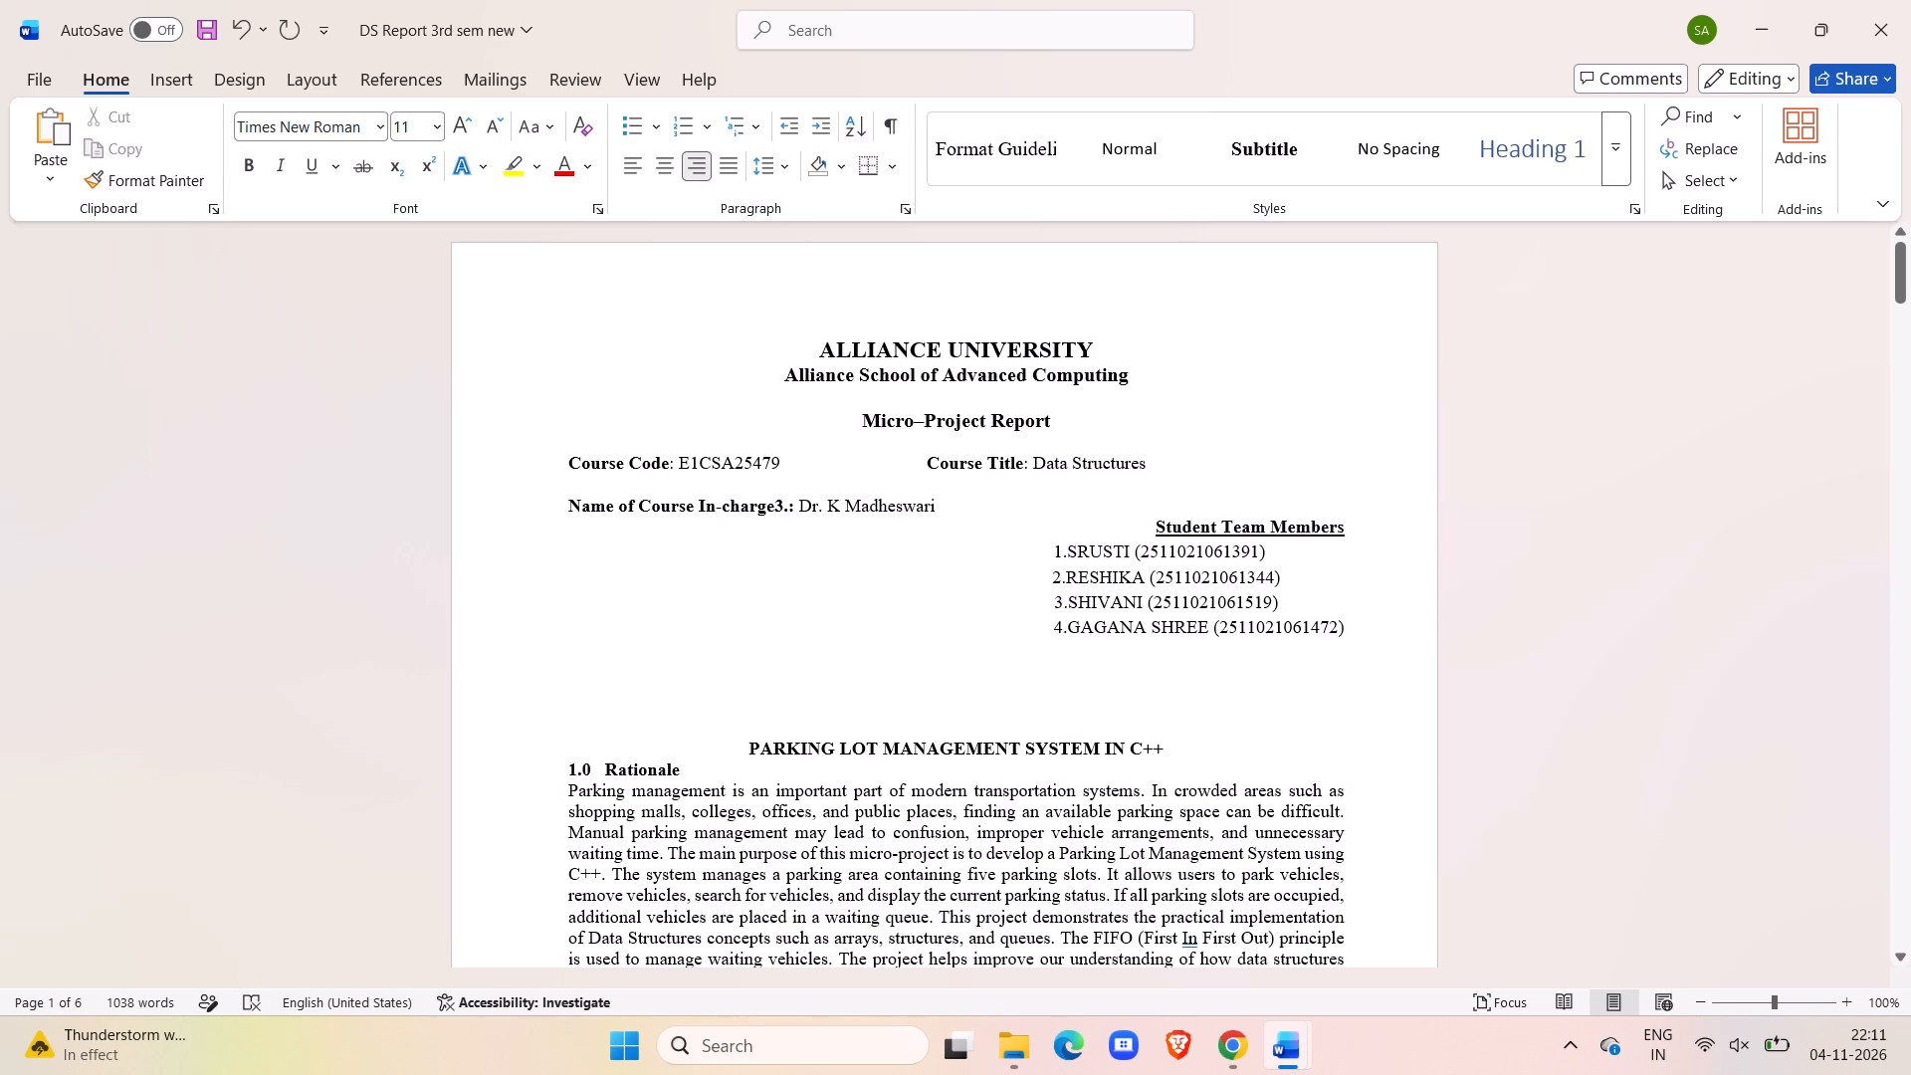
Delete more of the blank spacing in front of the Student Team Members heading.
click(1155, 524)
key(BackSpace)
key(BackSpace)
key(BackSpace)
Try left, right and justified alignment on the Student Team Members heading, and settle on centred.
drag(1154, 529, 1273, 524)
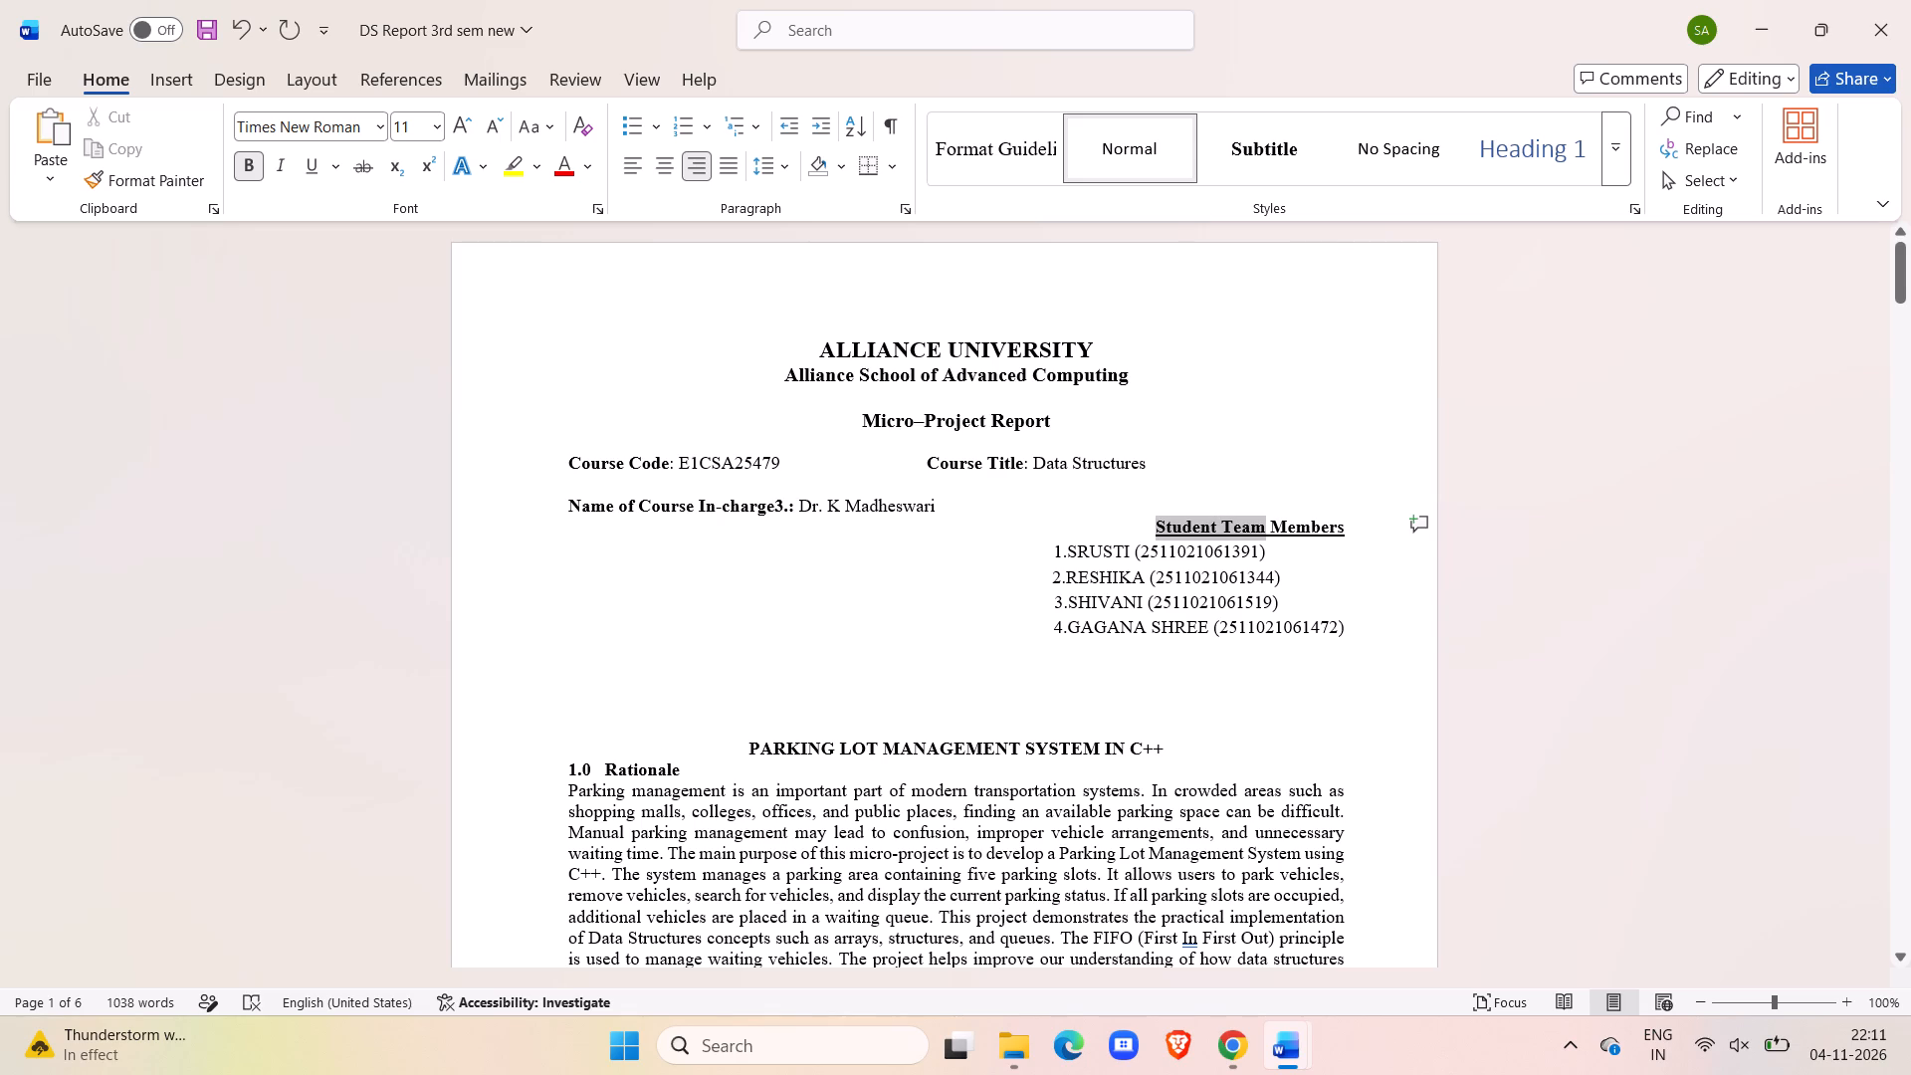
drag(1273, 524, 1330, 536)
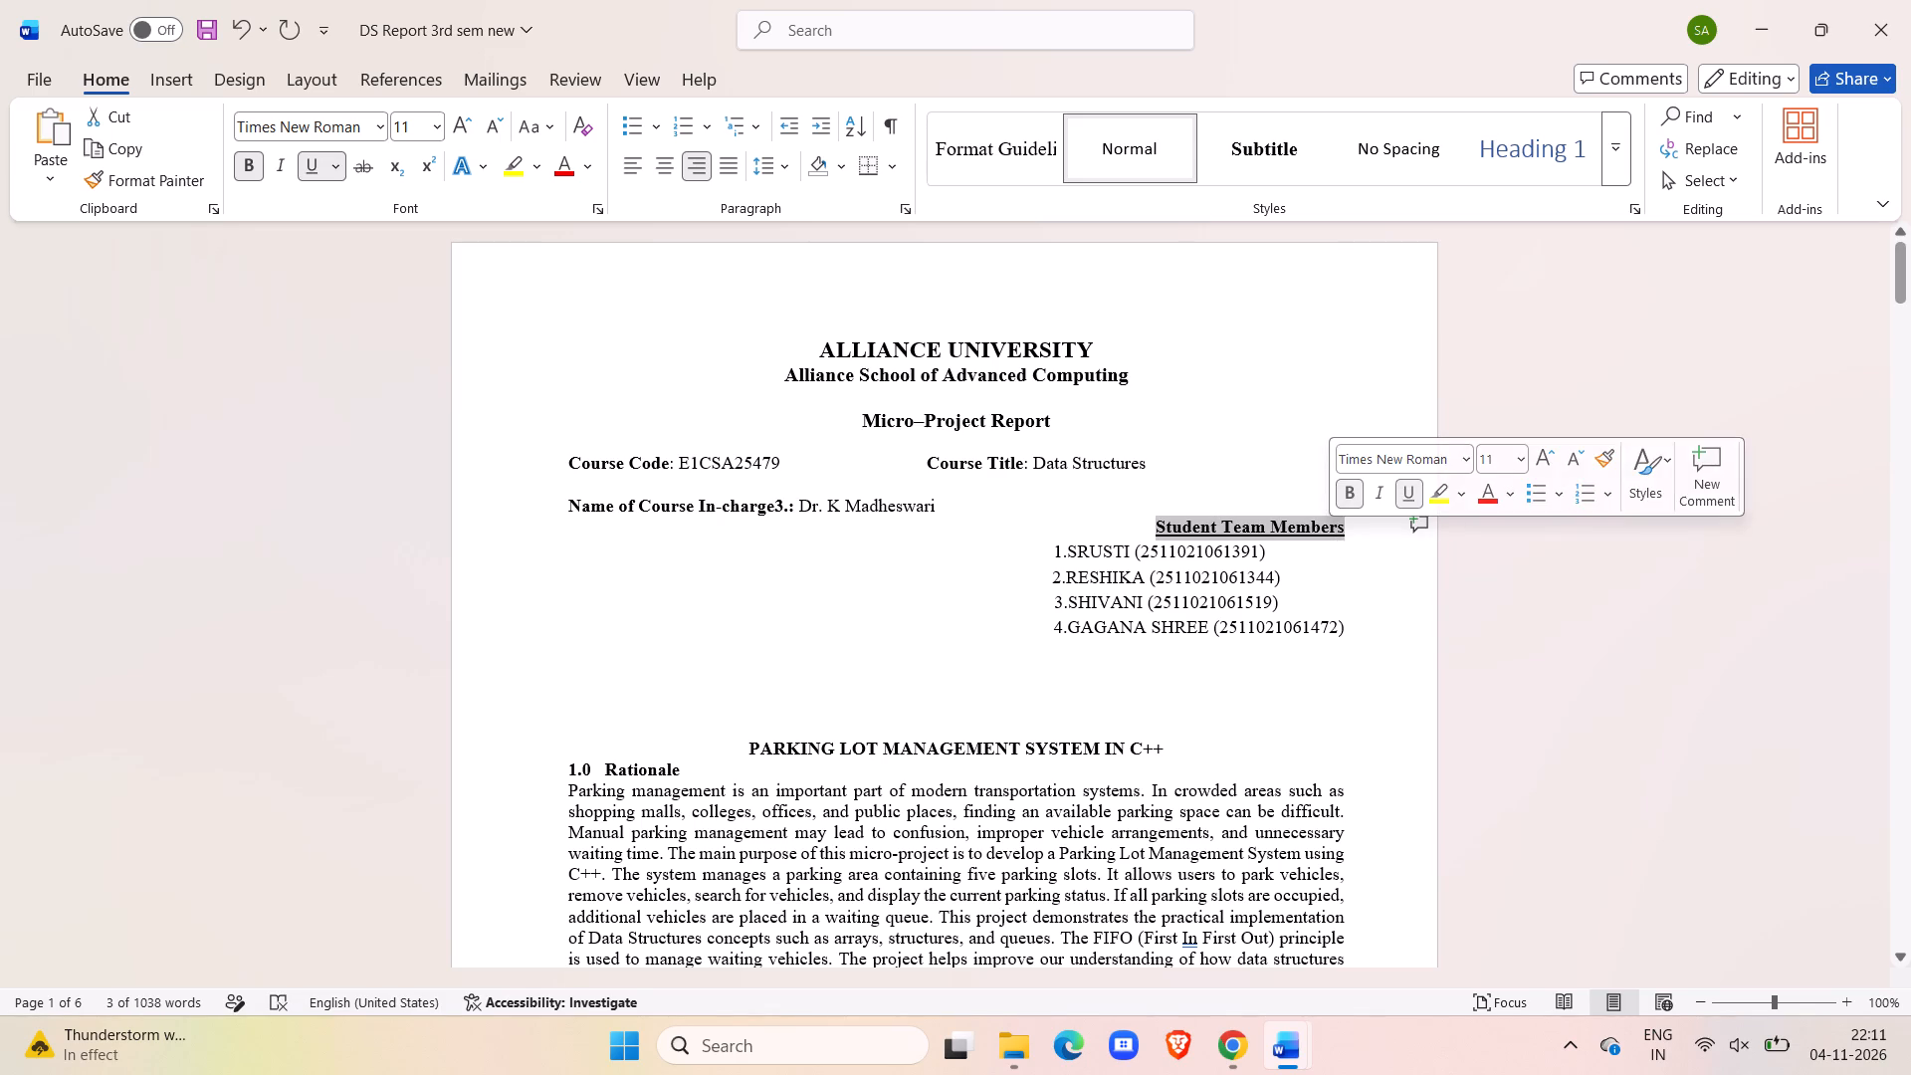
click(633, 157)
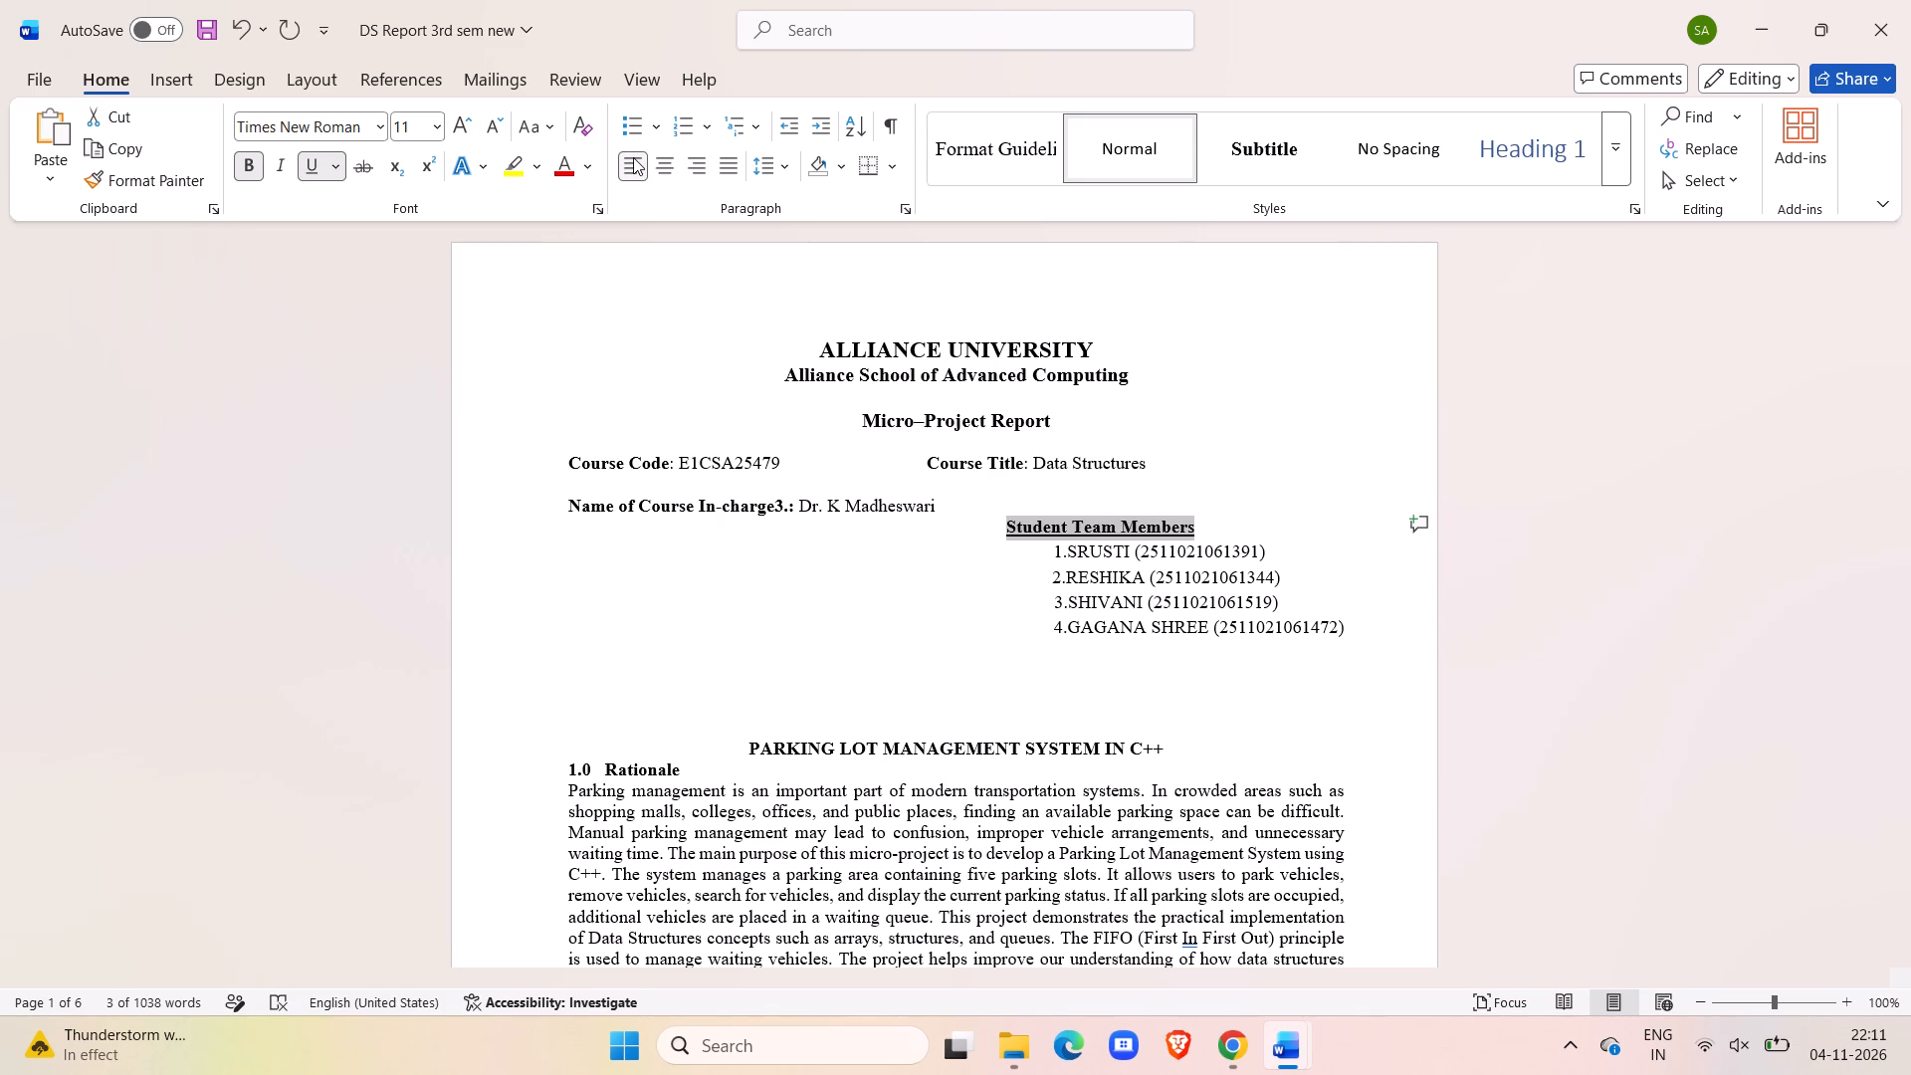
click(672, 163)
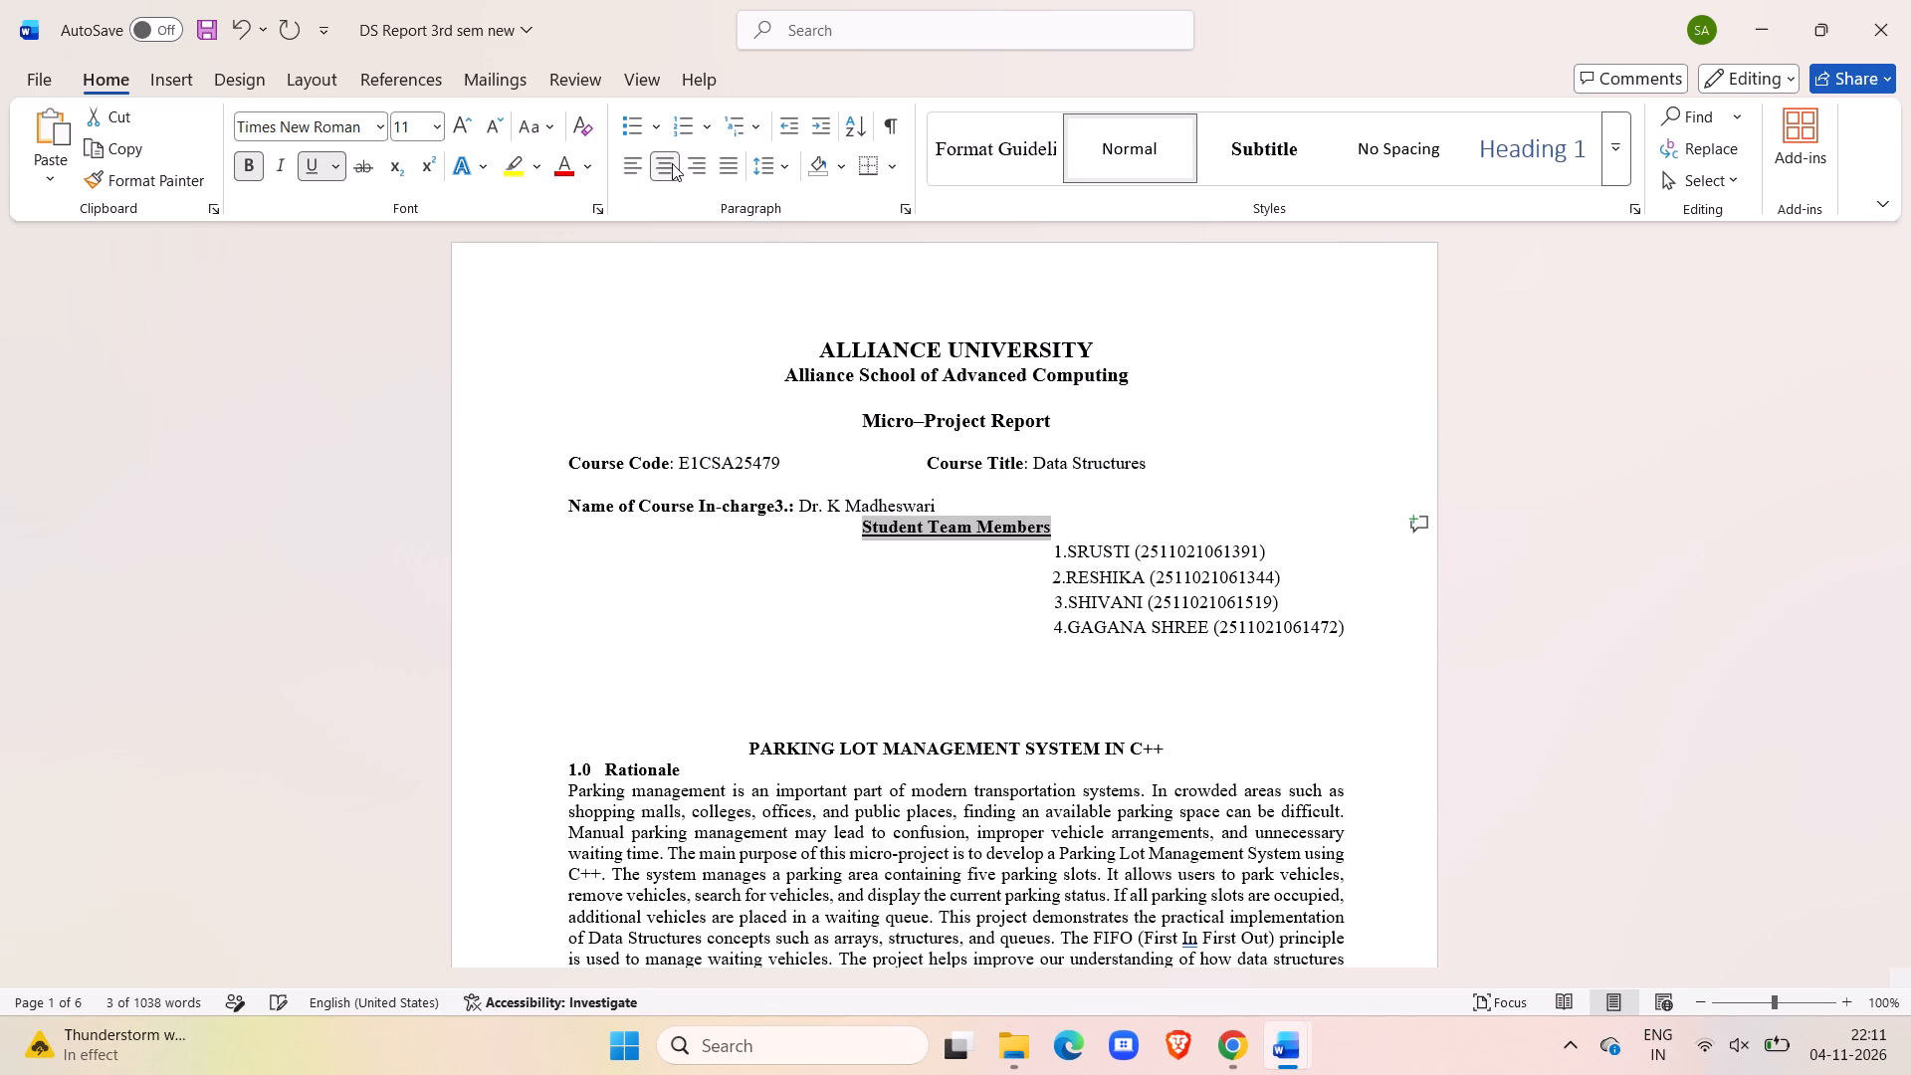
click(698, 166)
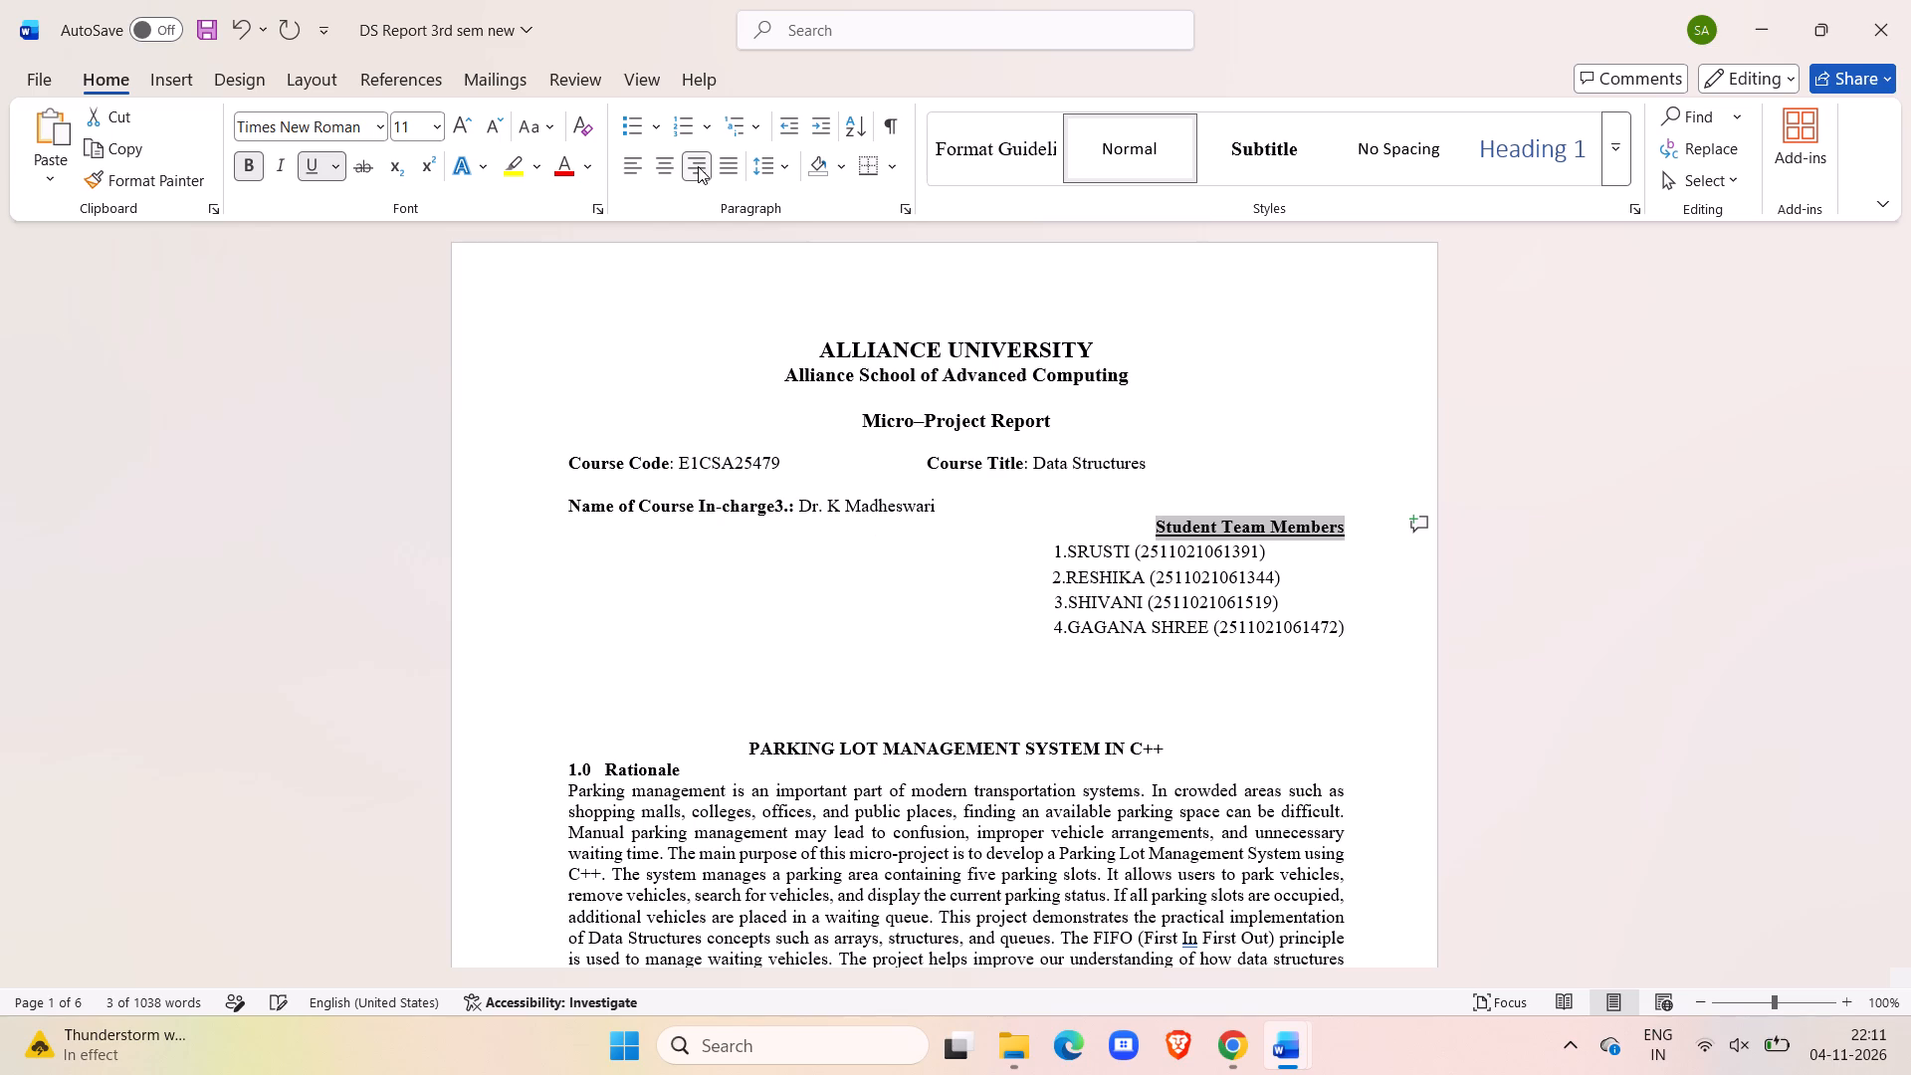
click(725, 173)
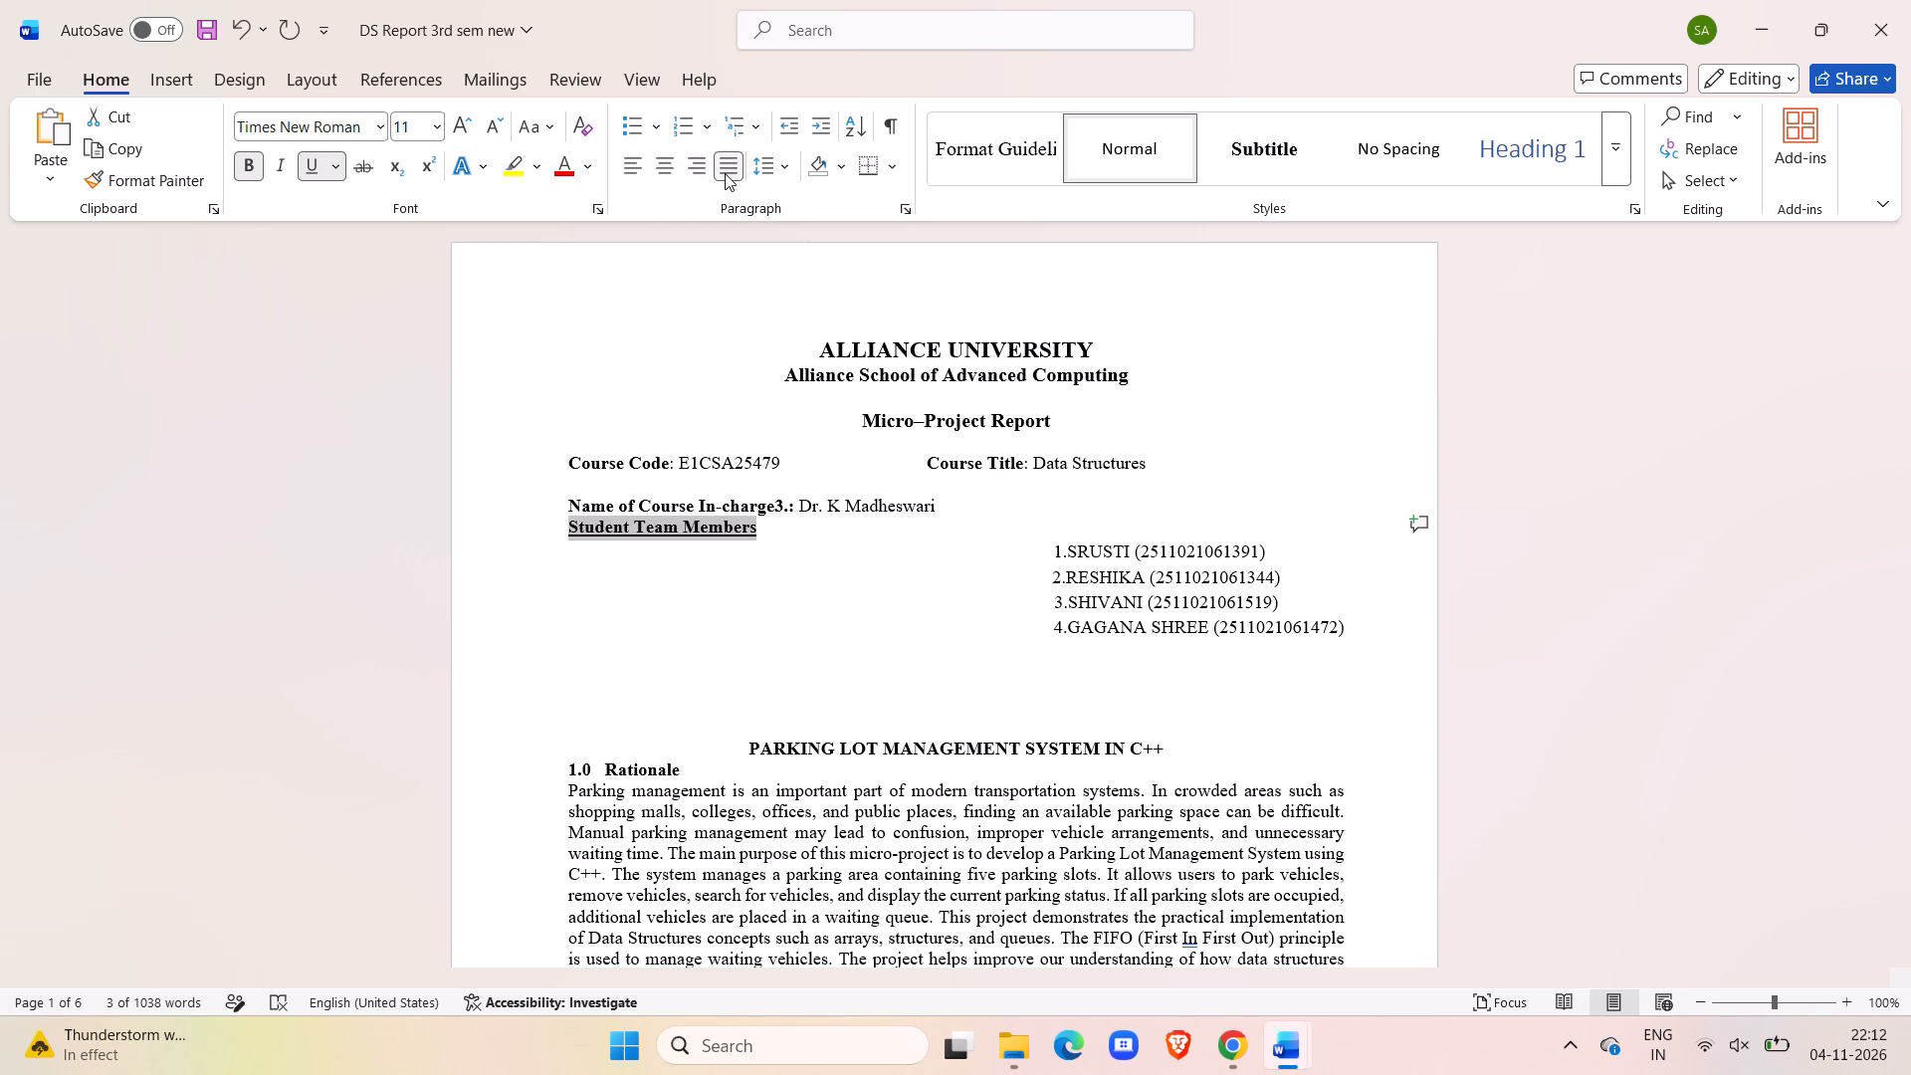
click(634, 165)
click(659, 170)
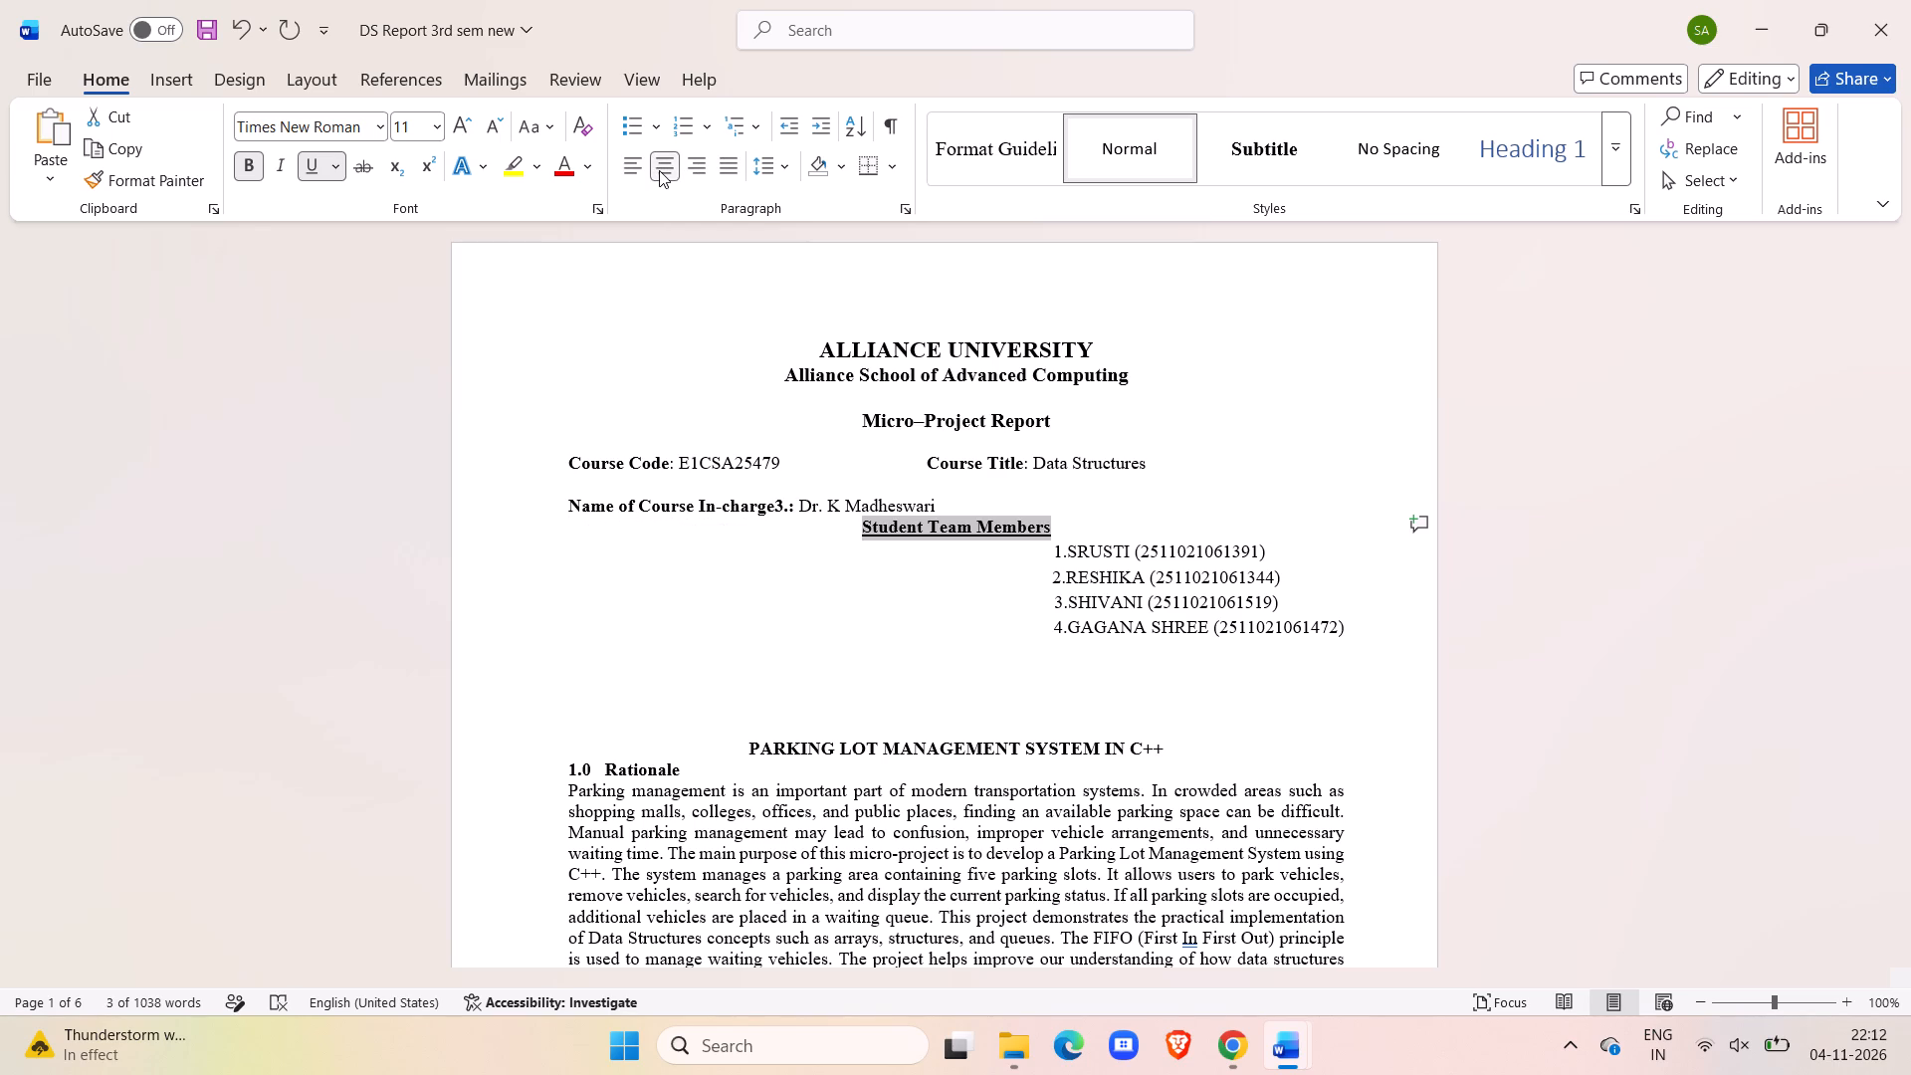
click(874, 528)
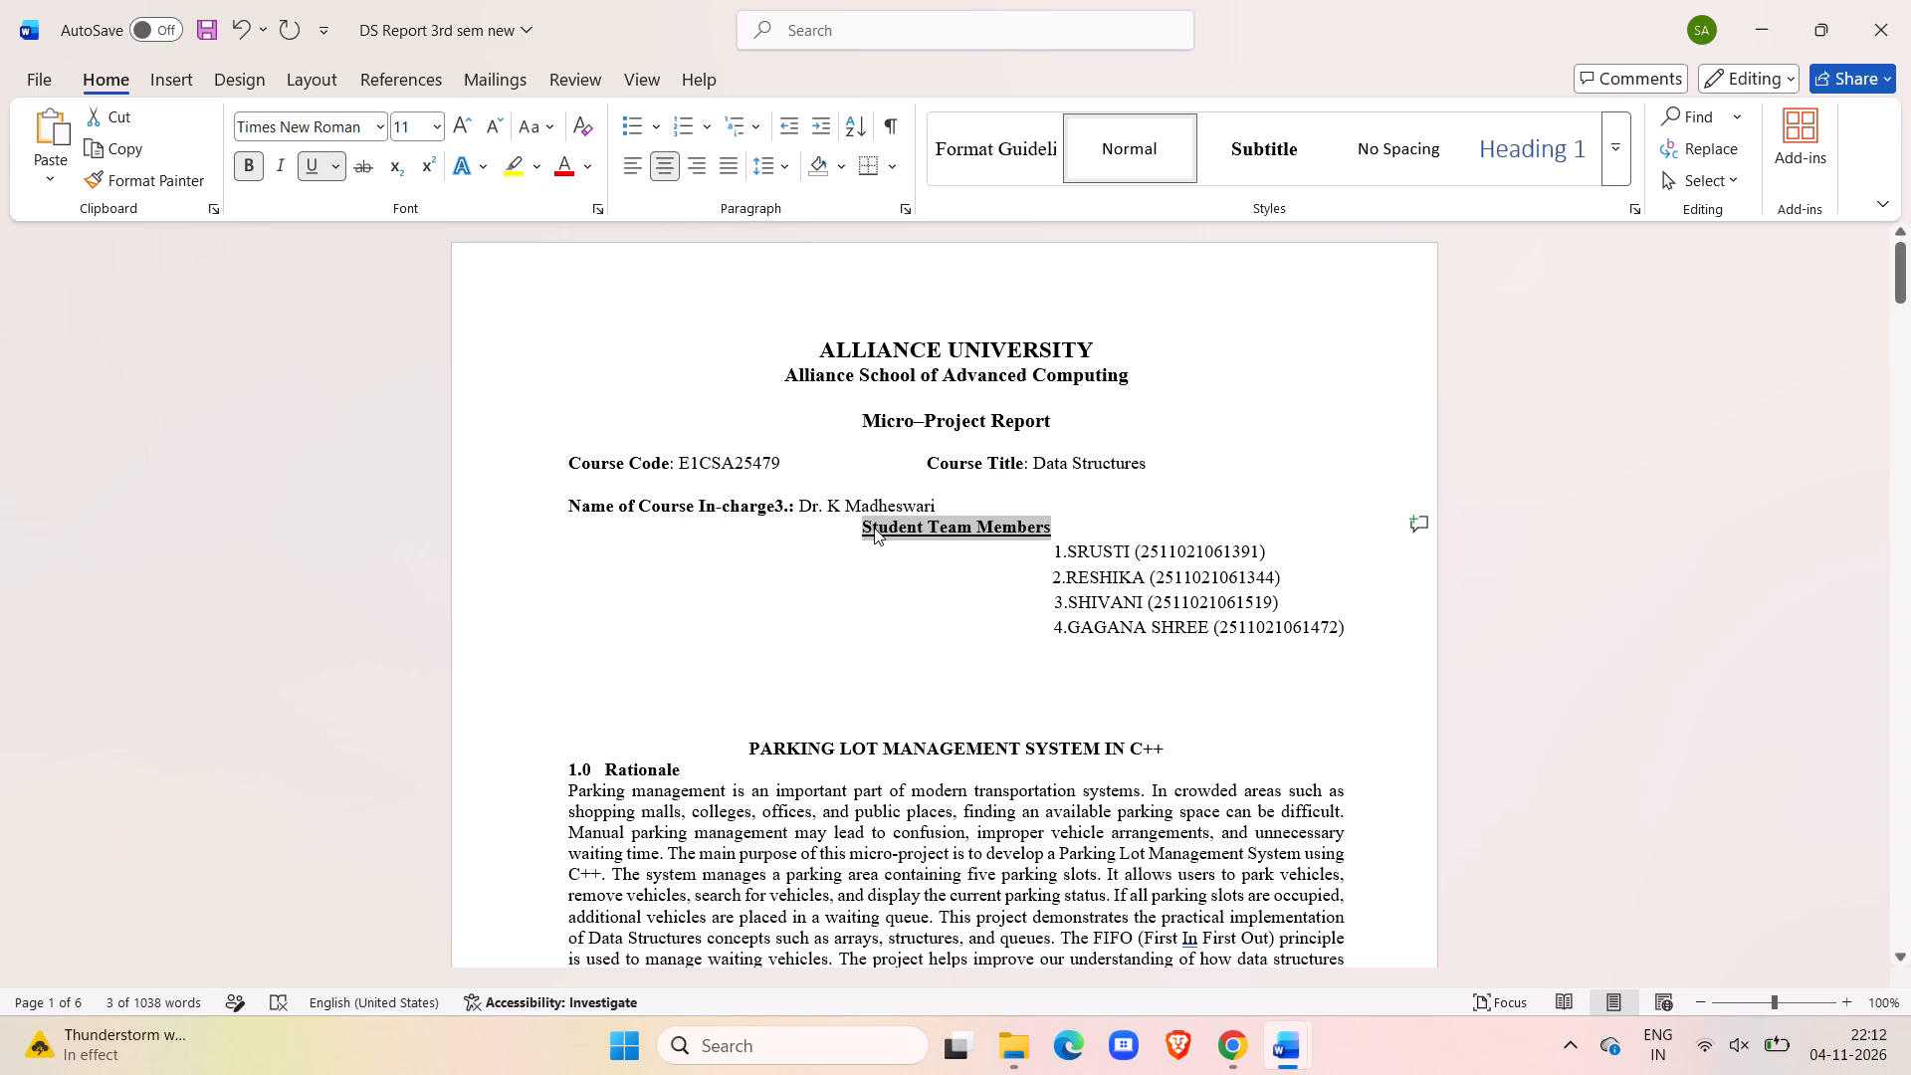
Insert spaces in front of the Student Team Members heading to shift it across above the numbered team list.
click(859, 531)
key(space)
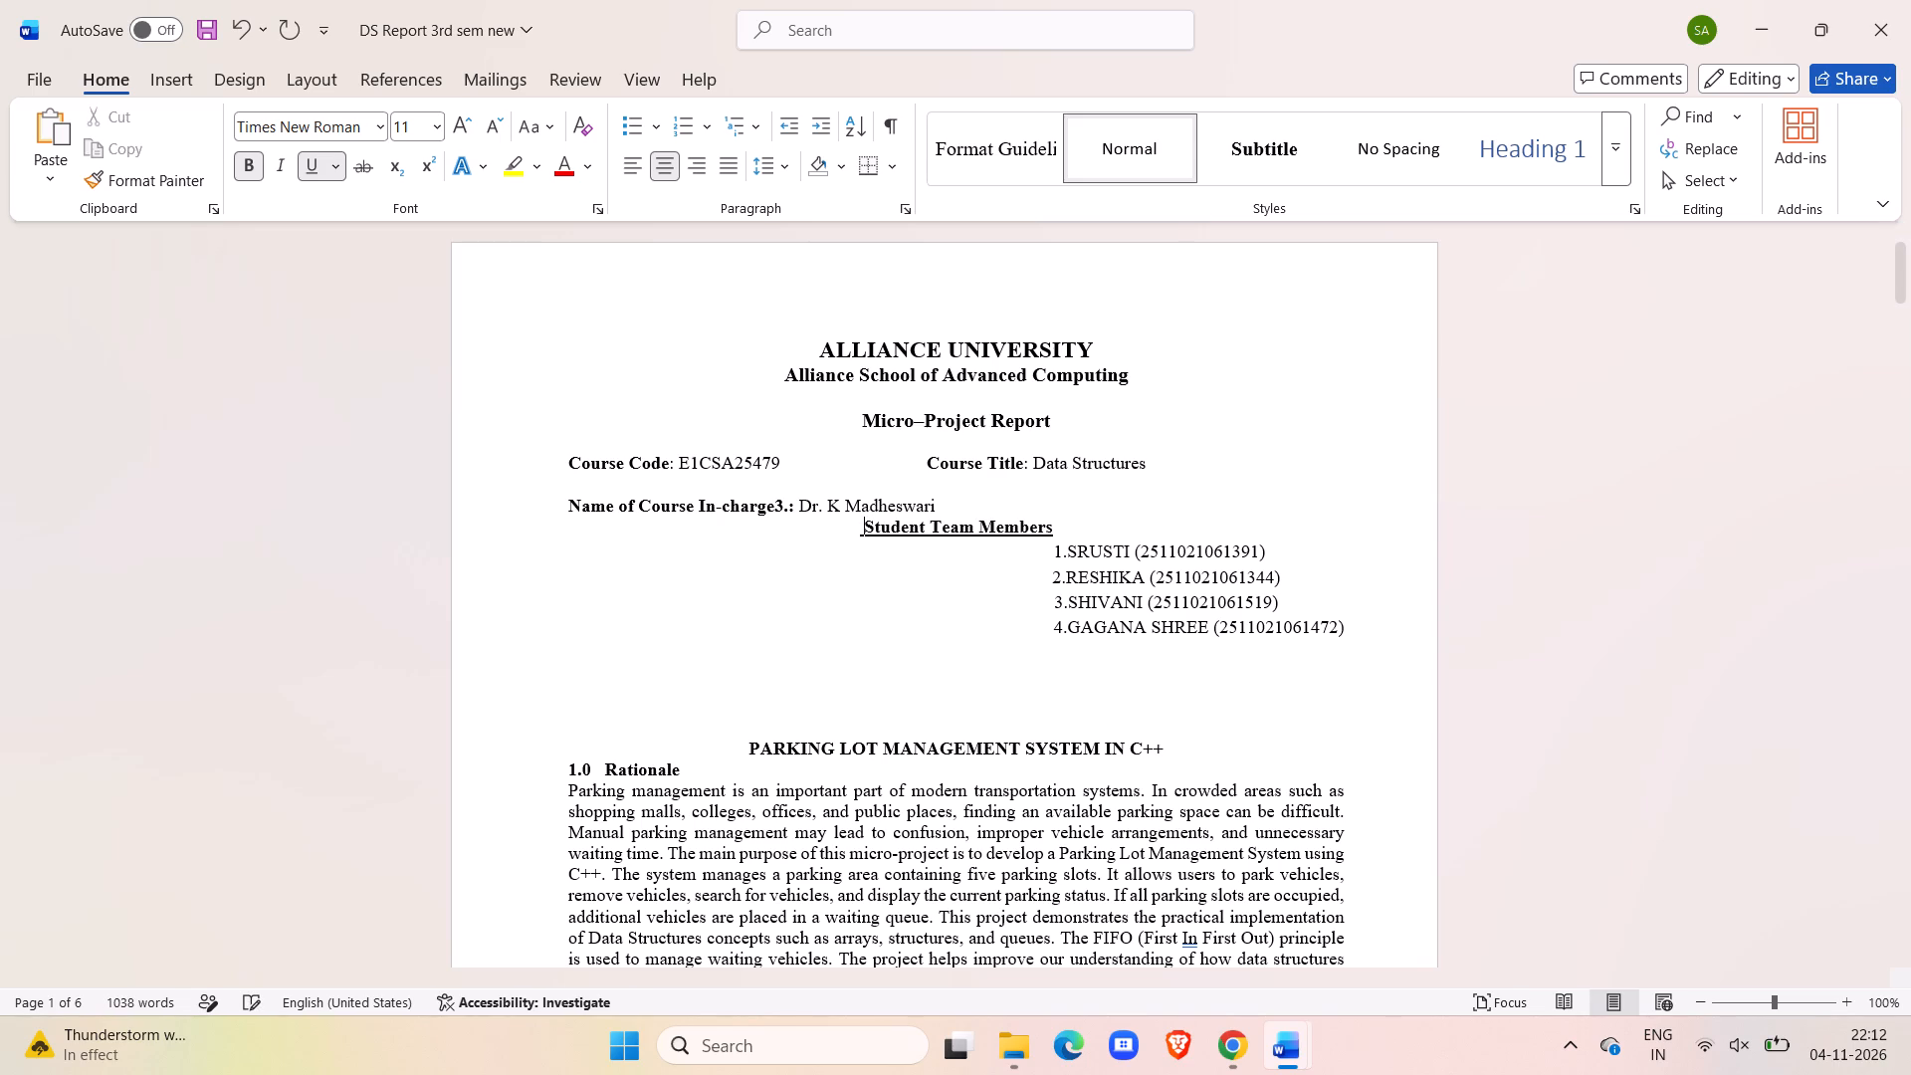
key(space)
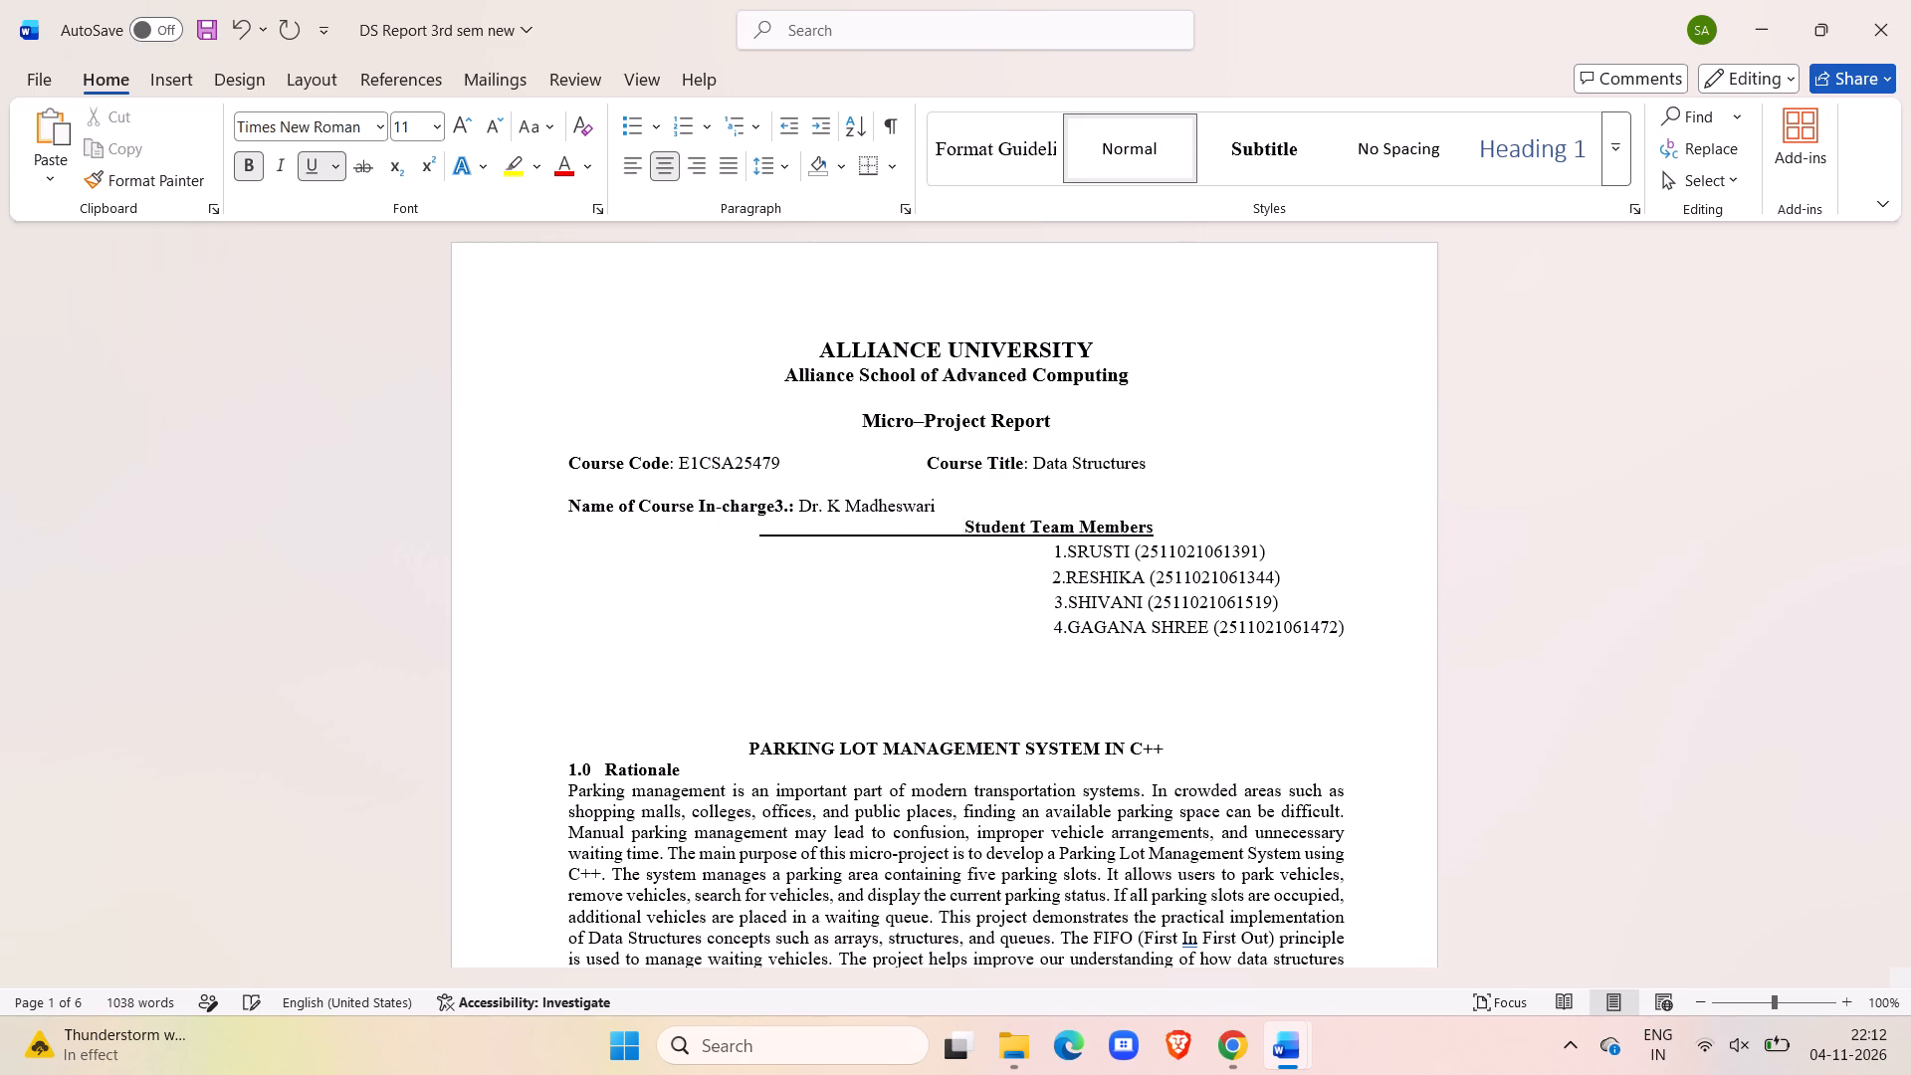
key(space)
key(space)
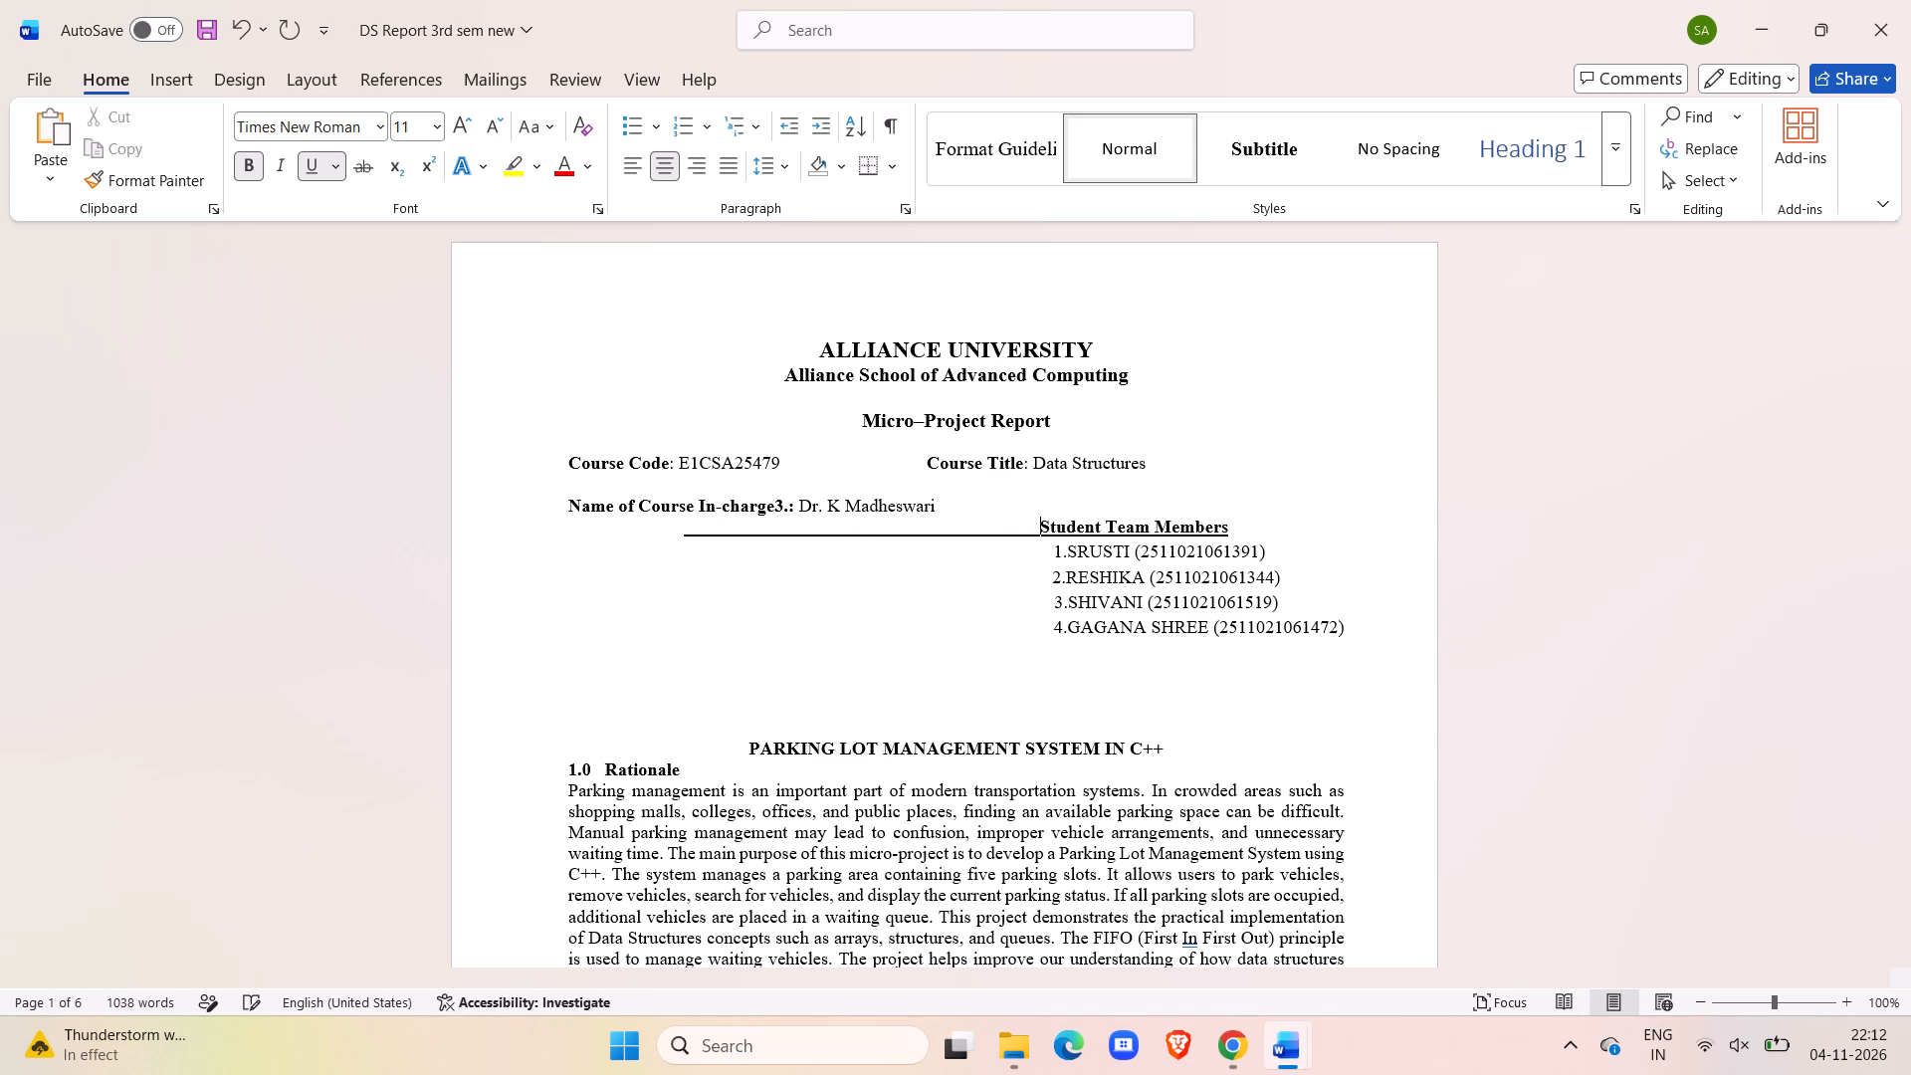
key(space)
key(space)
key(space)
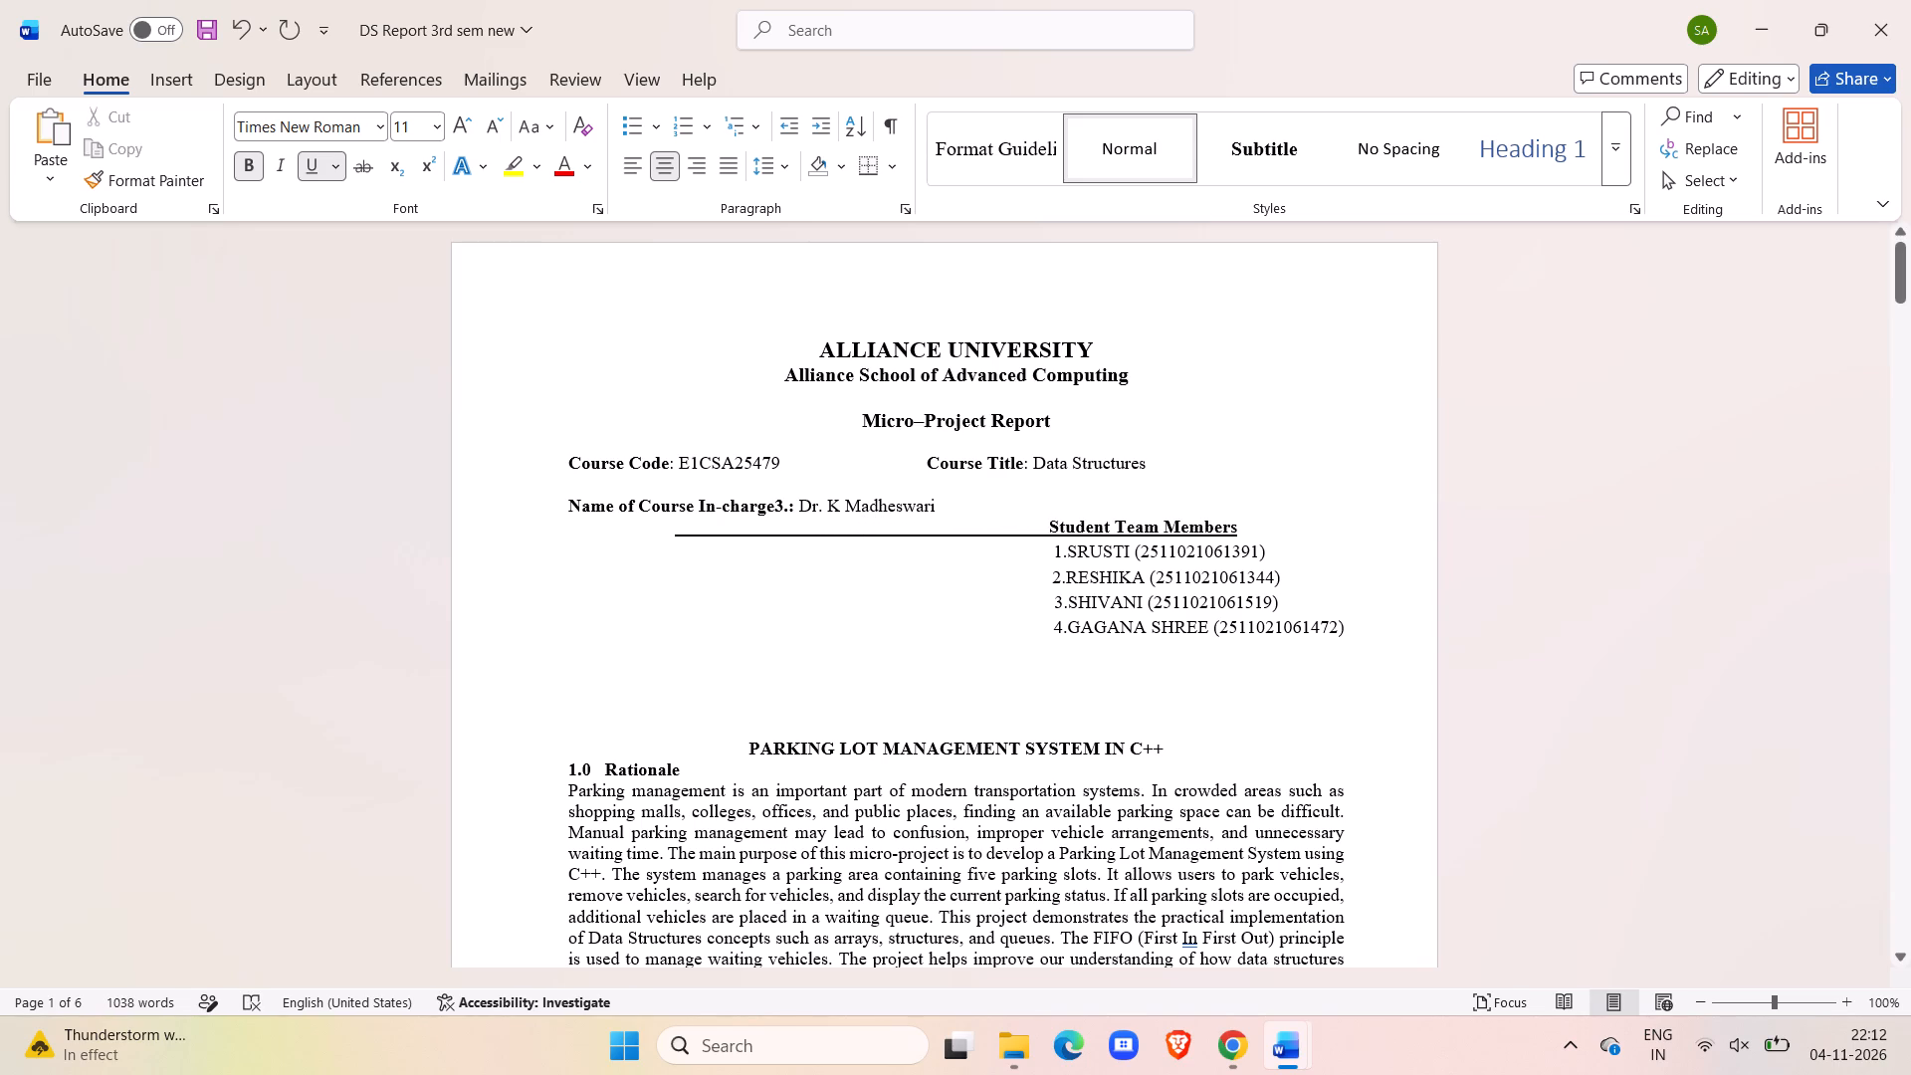
Remove the underline from the whole Student Team Members heading line, including the blank spacing in front of it.
drag(867, 632, 694, 552)
click(694, 552)
drag(669, 538, 1224, 529)
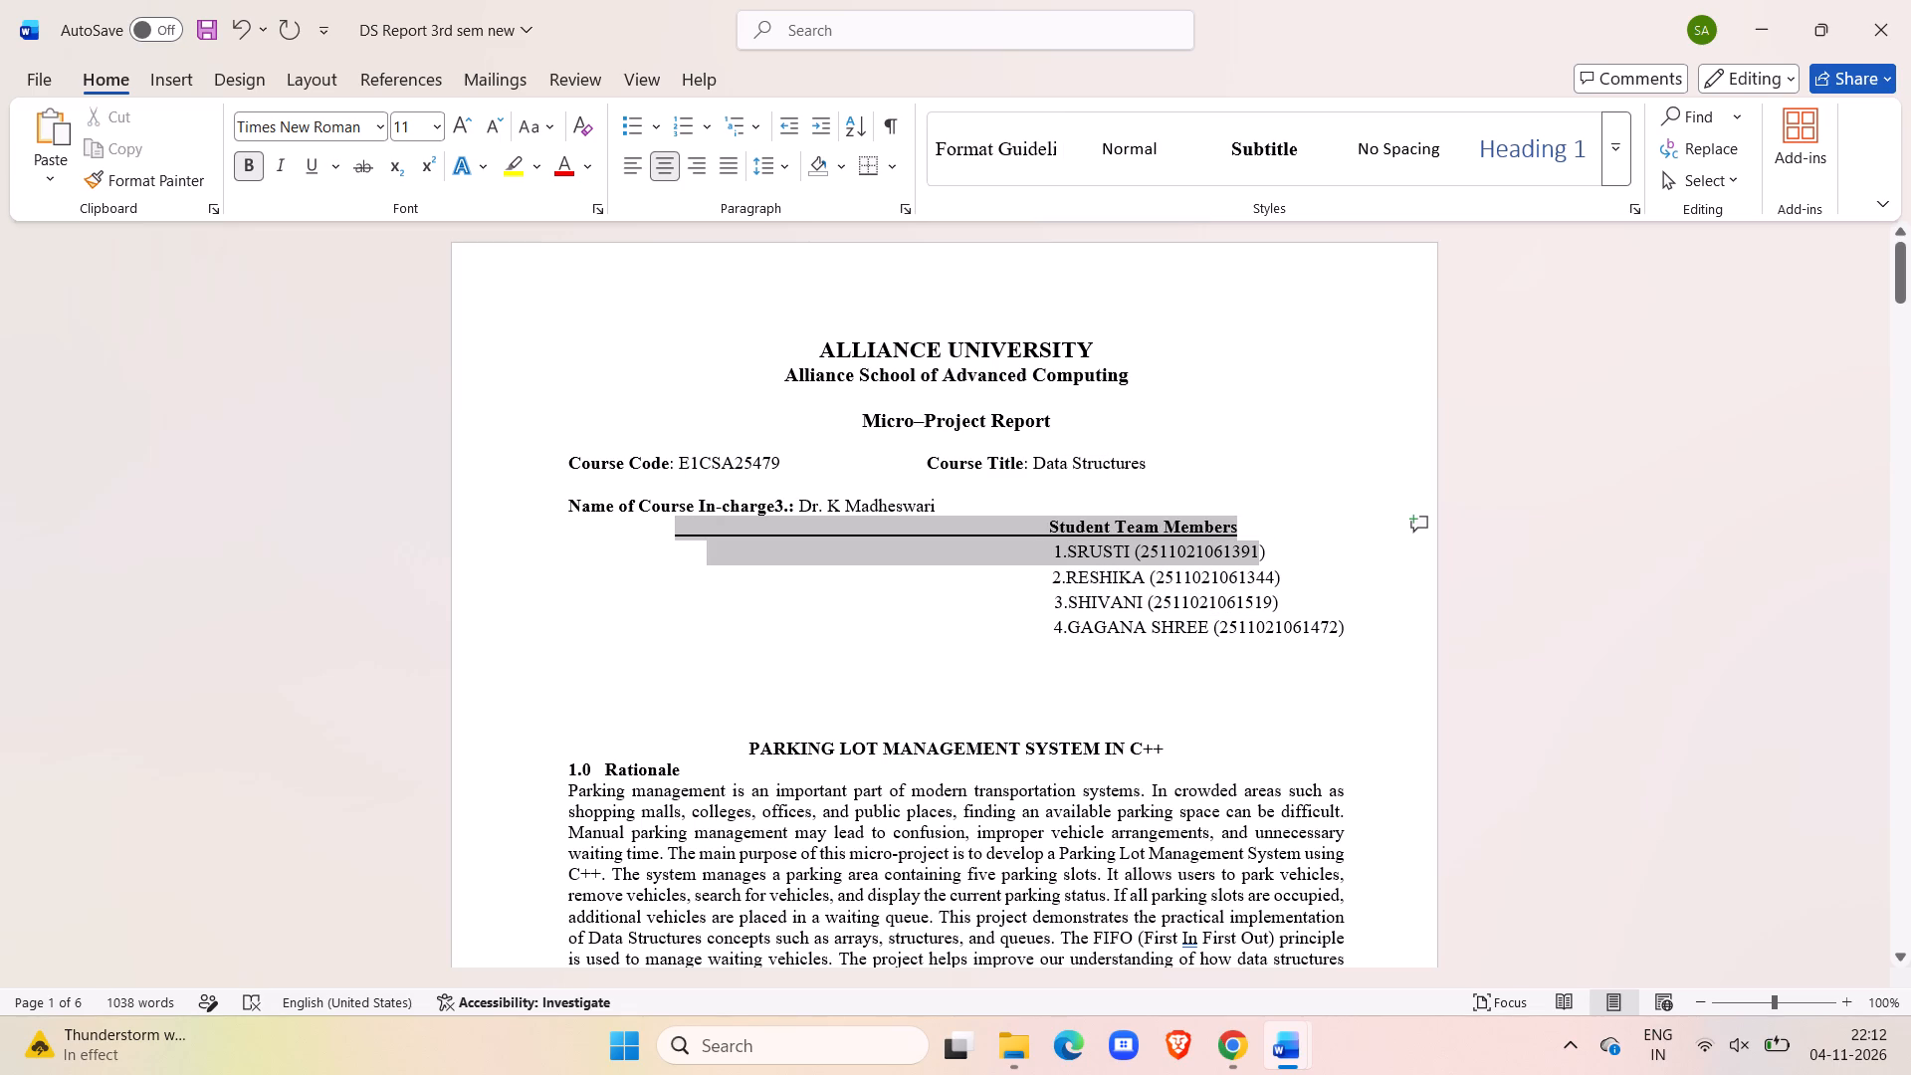
drag(1224, 529, 1235, 528)
click(1235, 528)
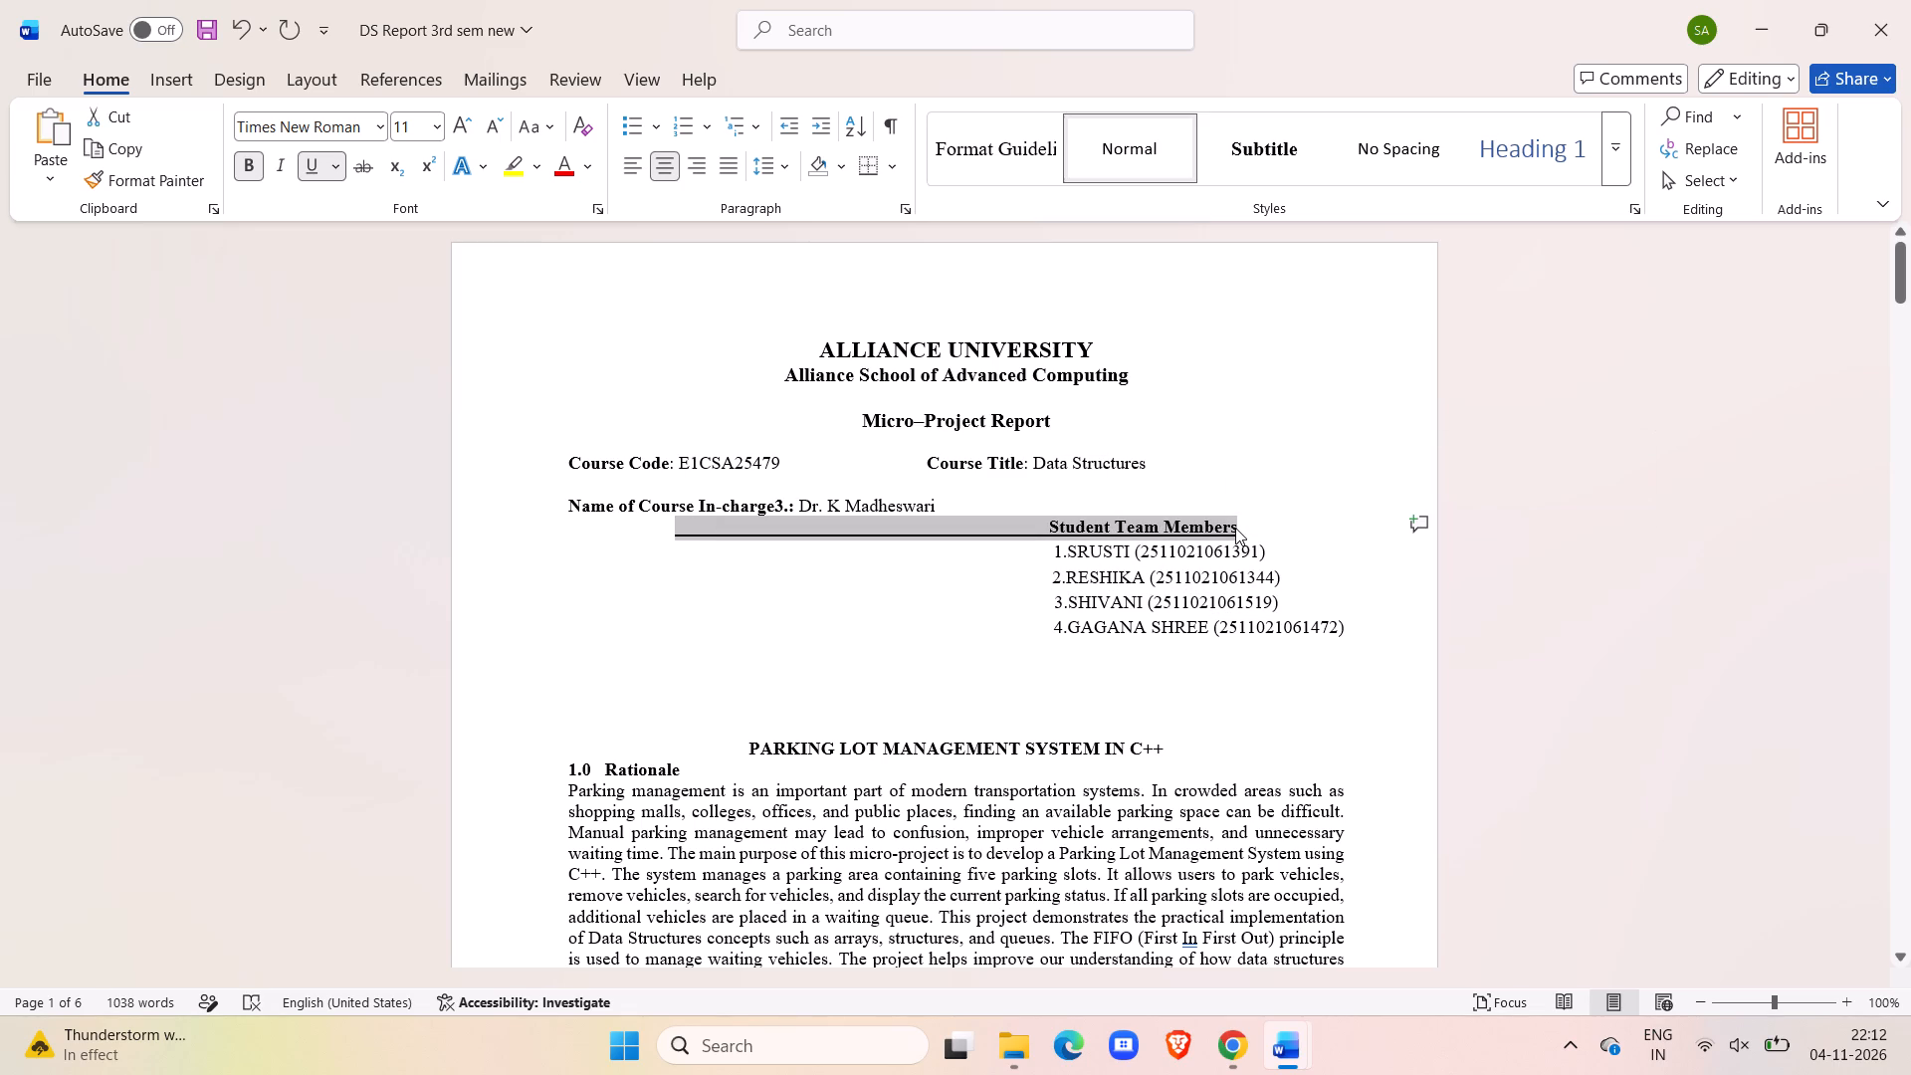
drag(1235, 528, 837, 548)
drag(837, 548, 717, 532)
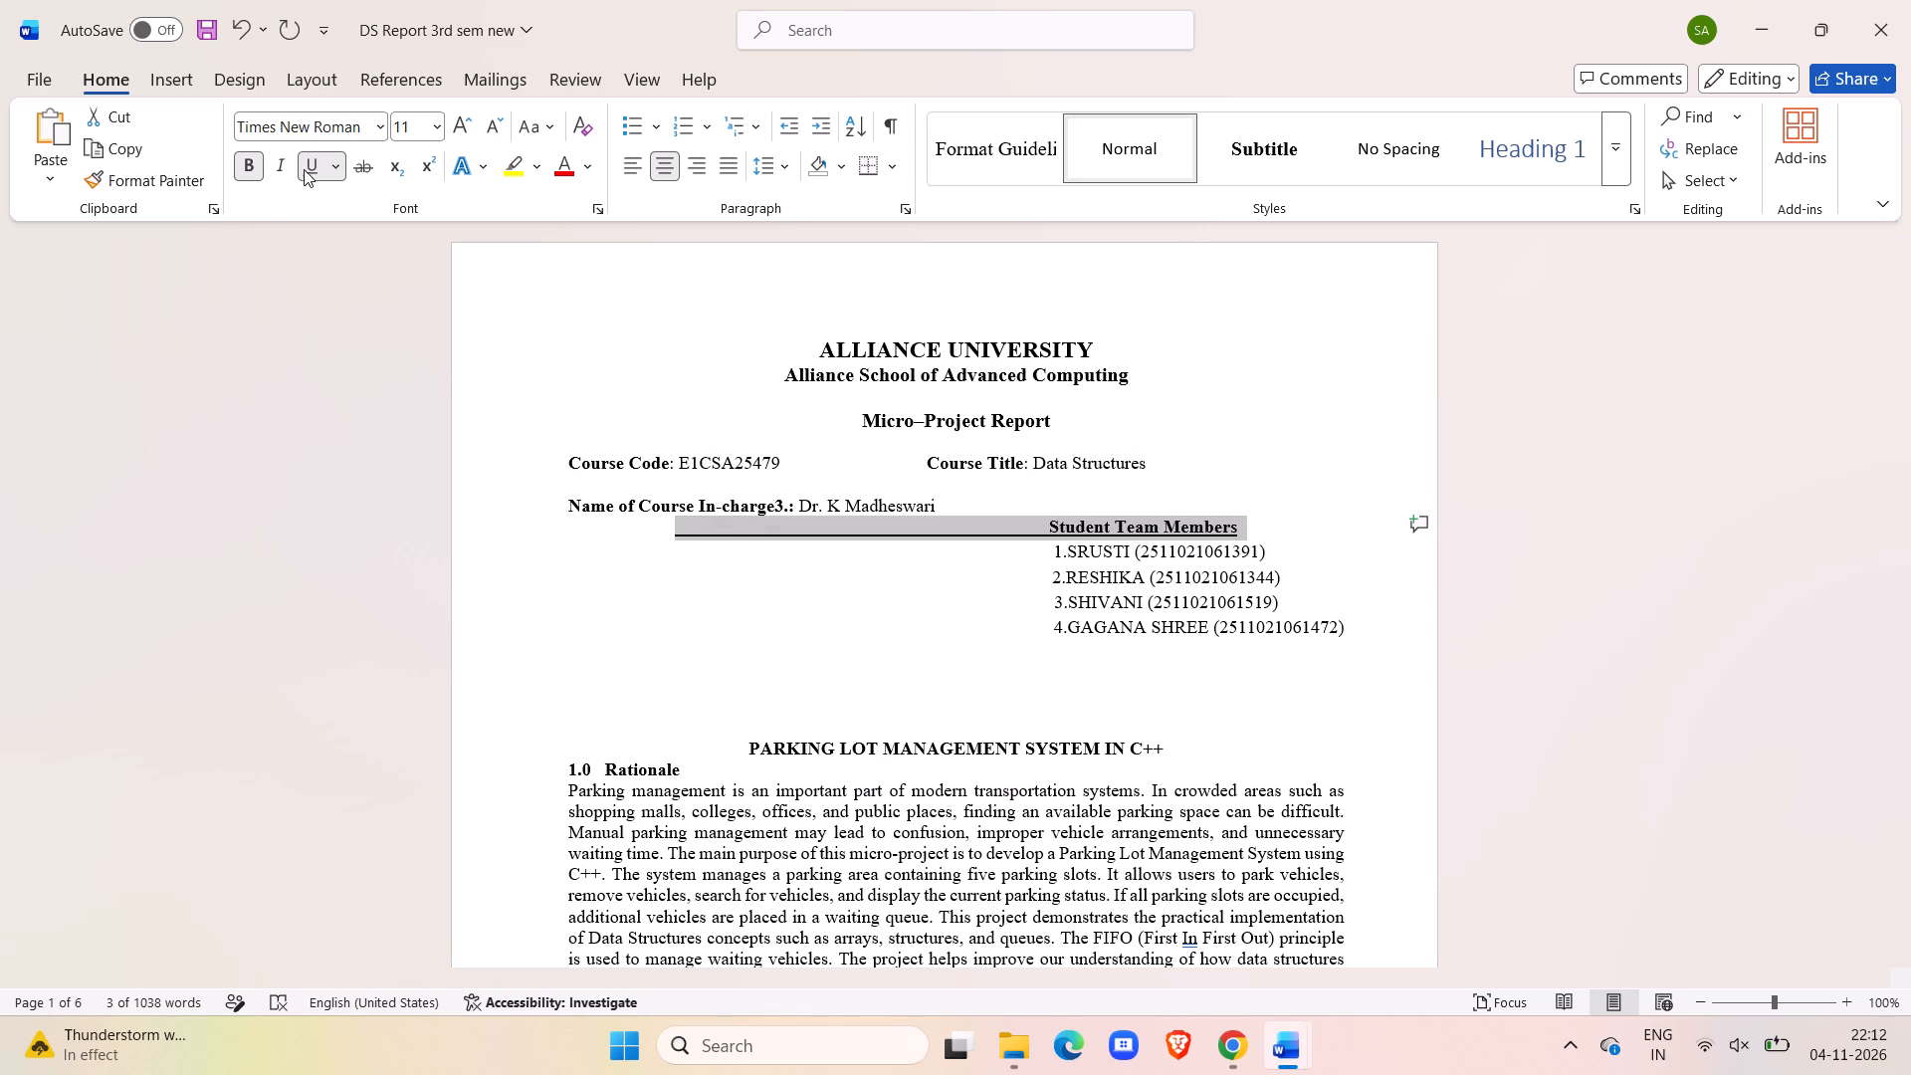
click(308, 165)
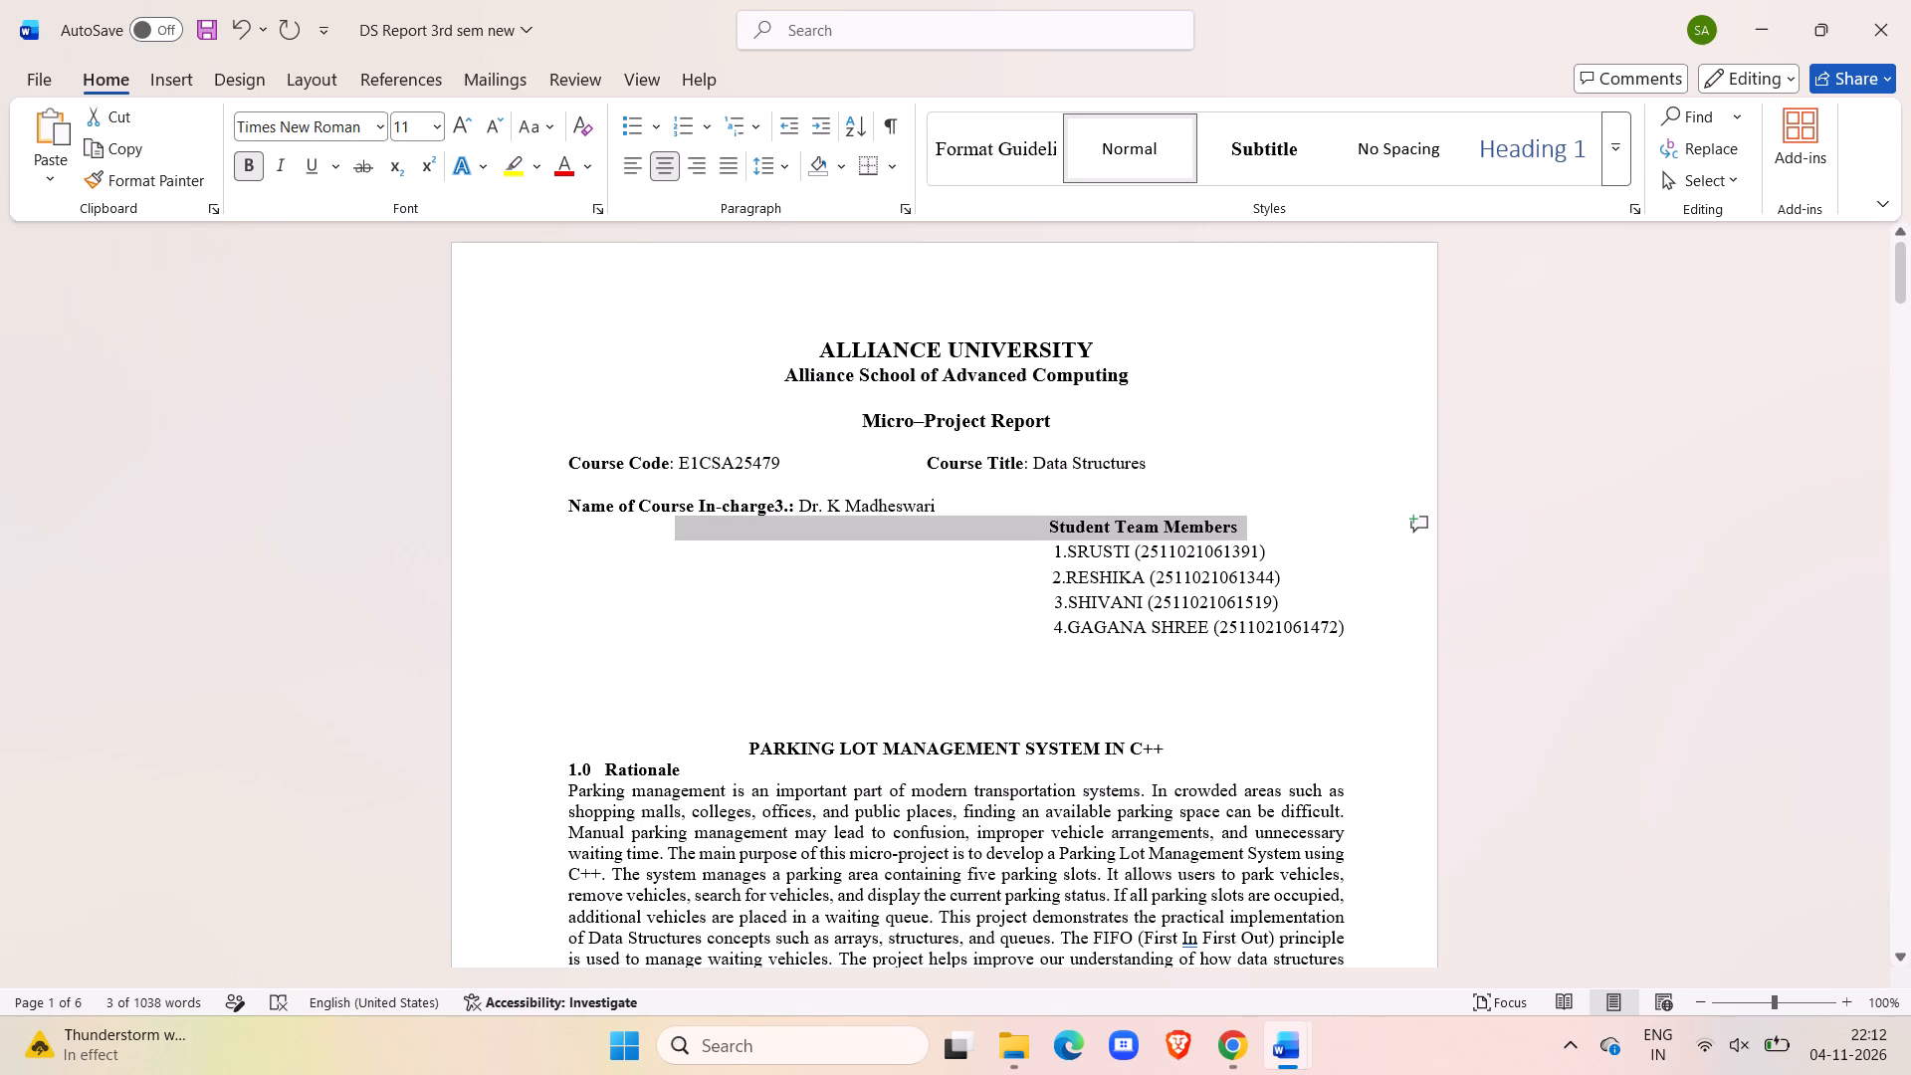
click(691, 604)
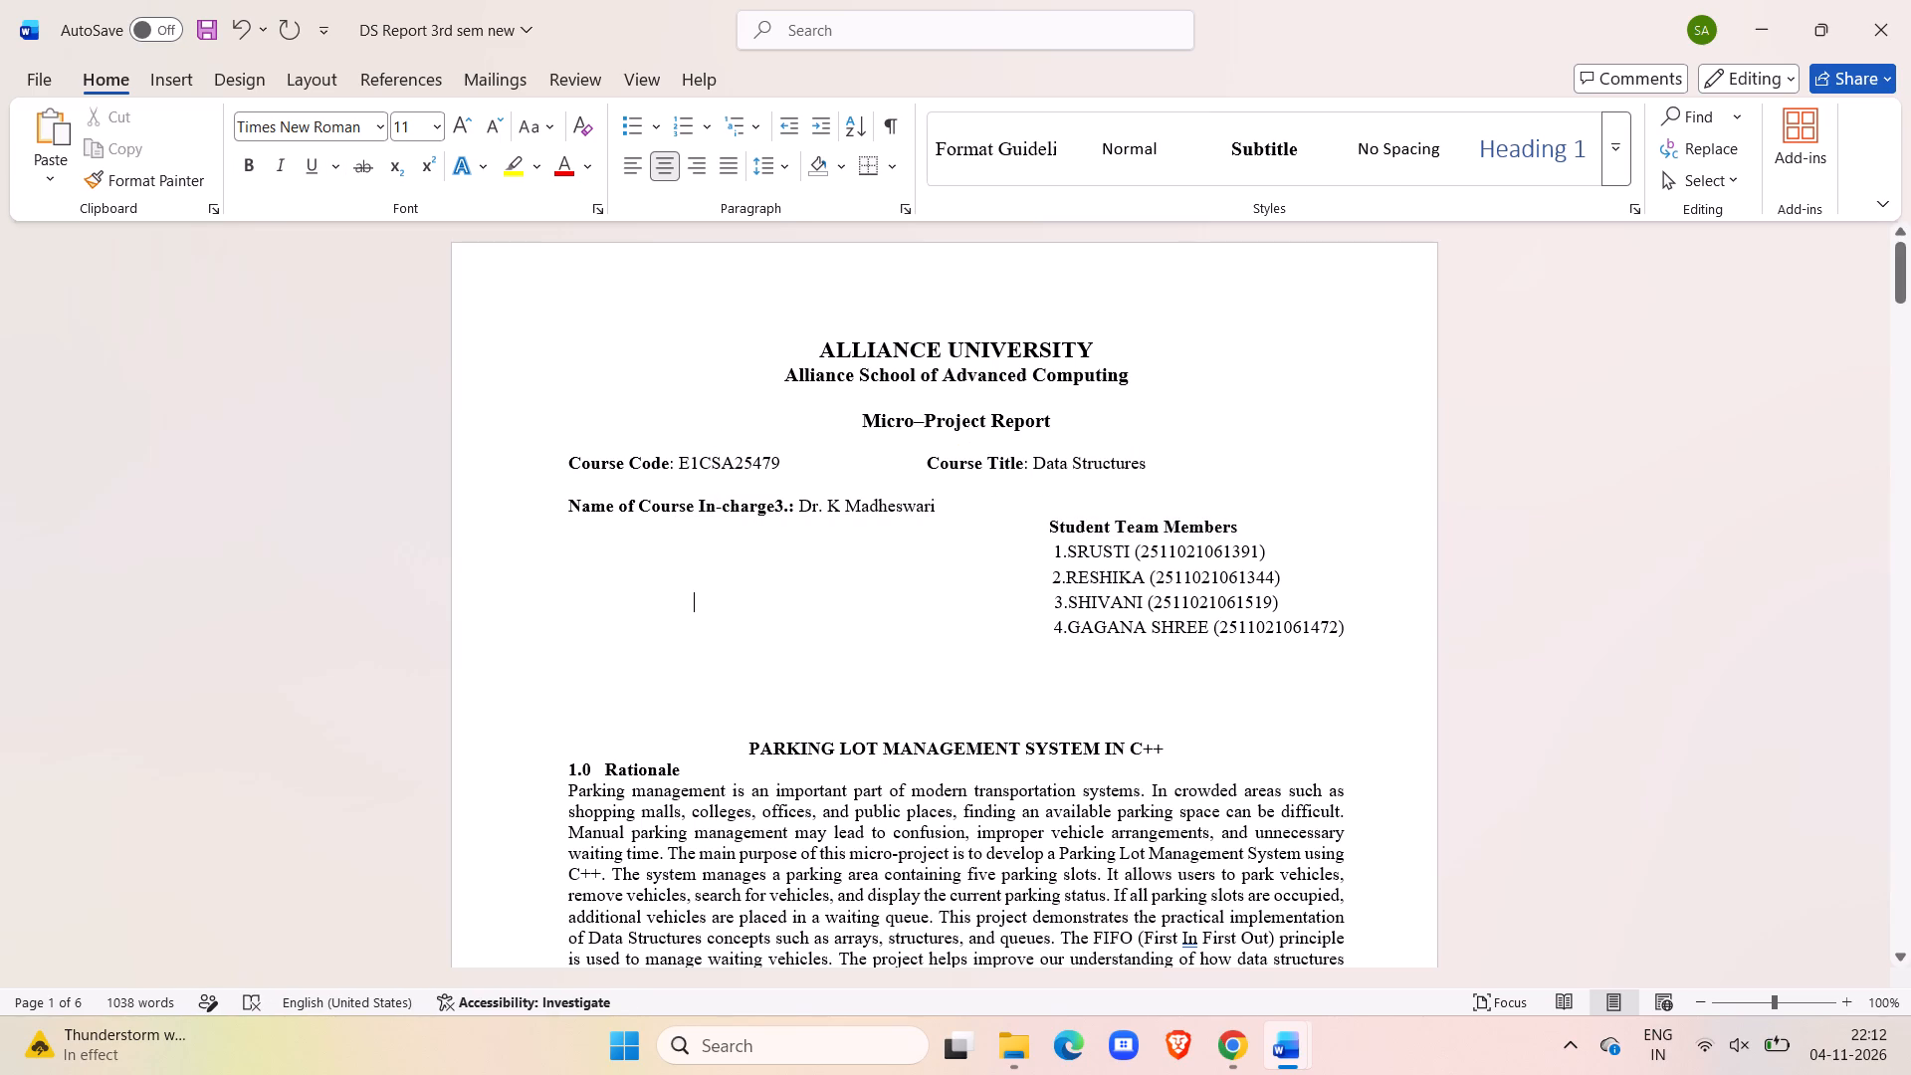
Delete the extra blank lines between the team member list and the PARKING LOT MANAGEMENT SYSTEM IN C++ title.
click(1038, 682)
key(BackSpace)
key(BackSpace)
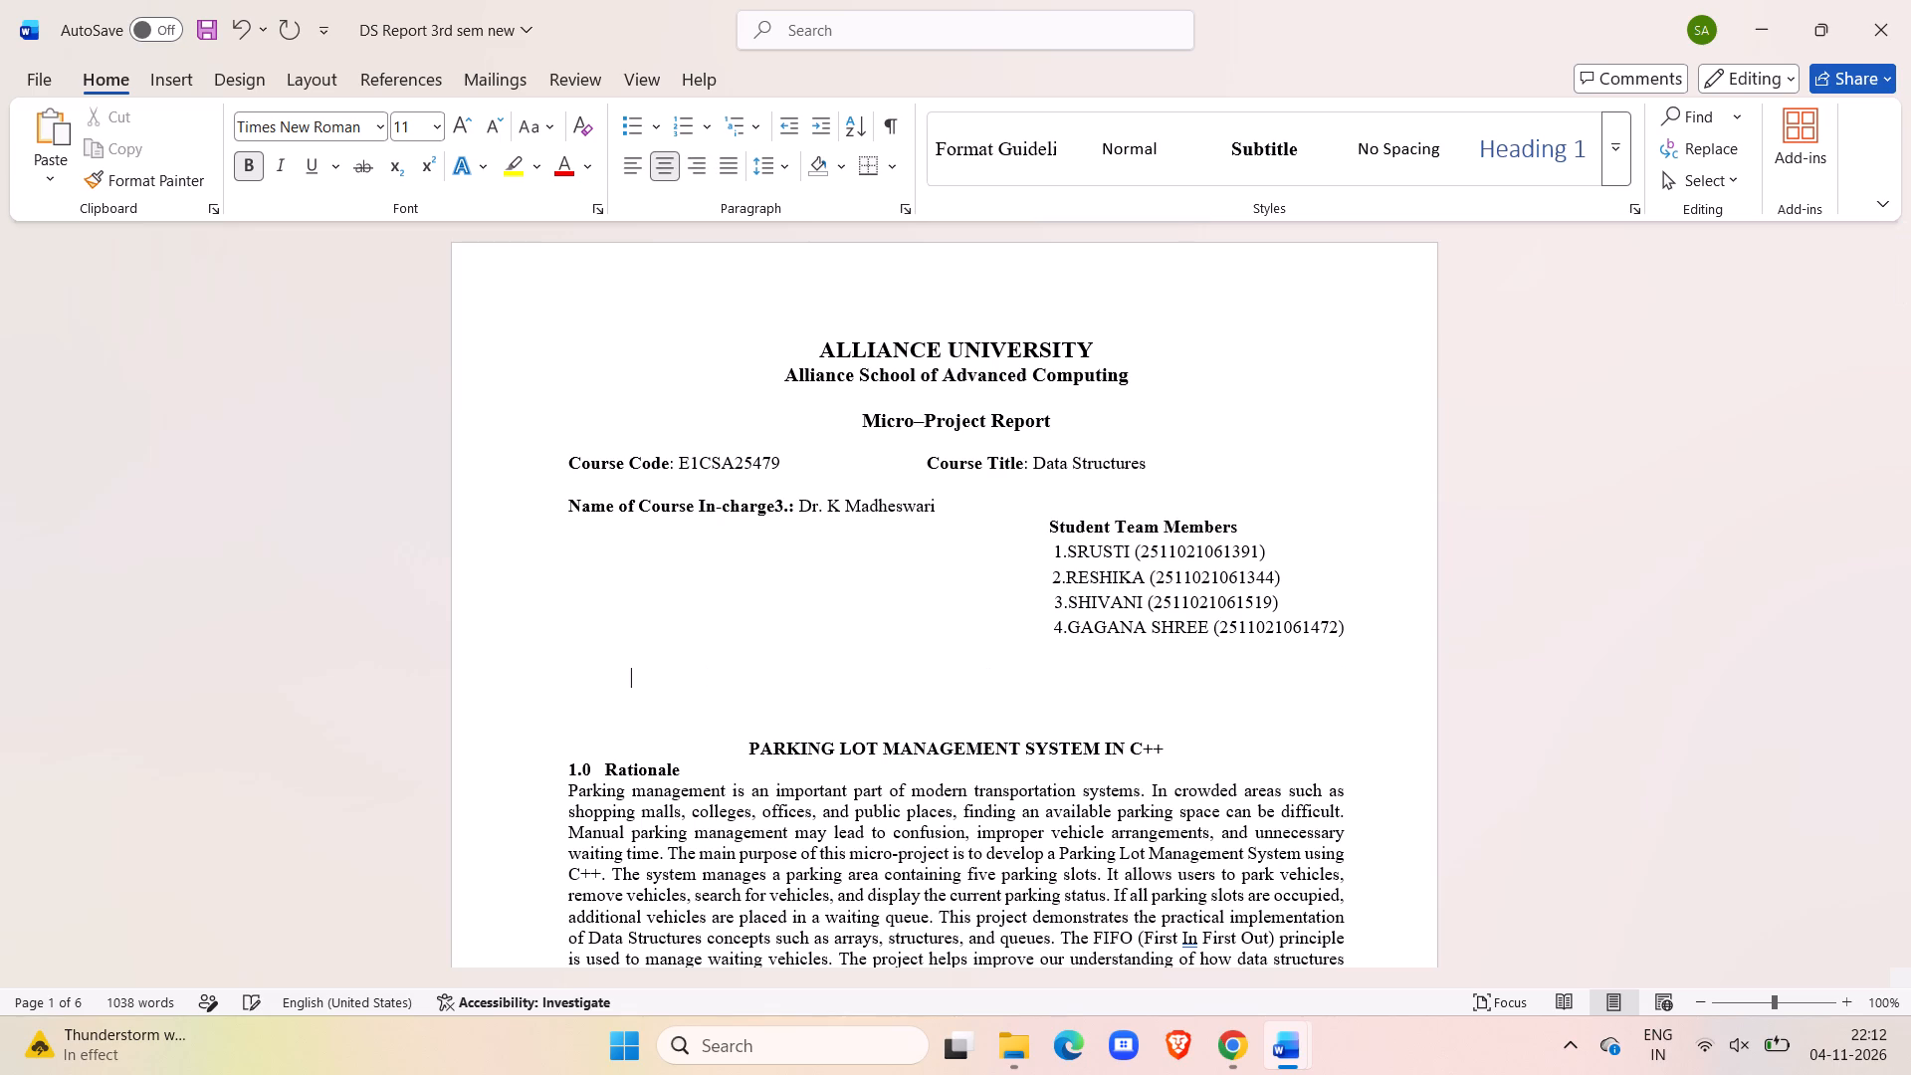
key(BackSpace)
key(BackSpace)
key(BackSpace)
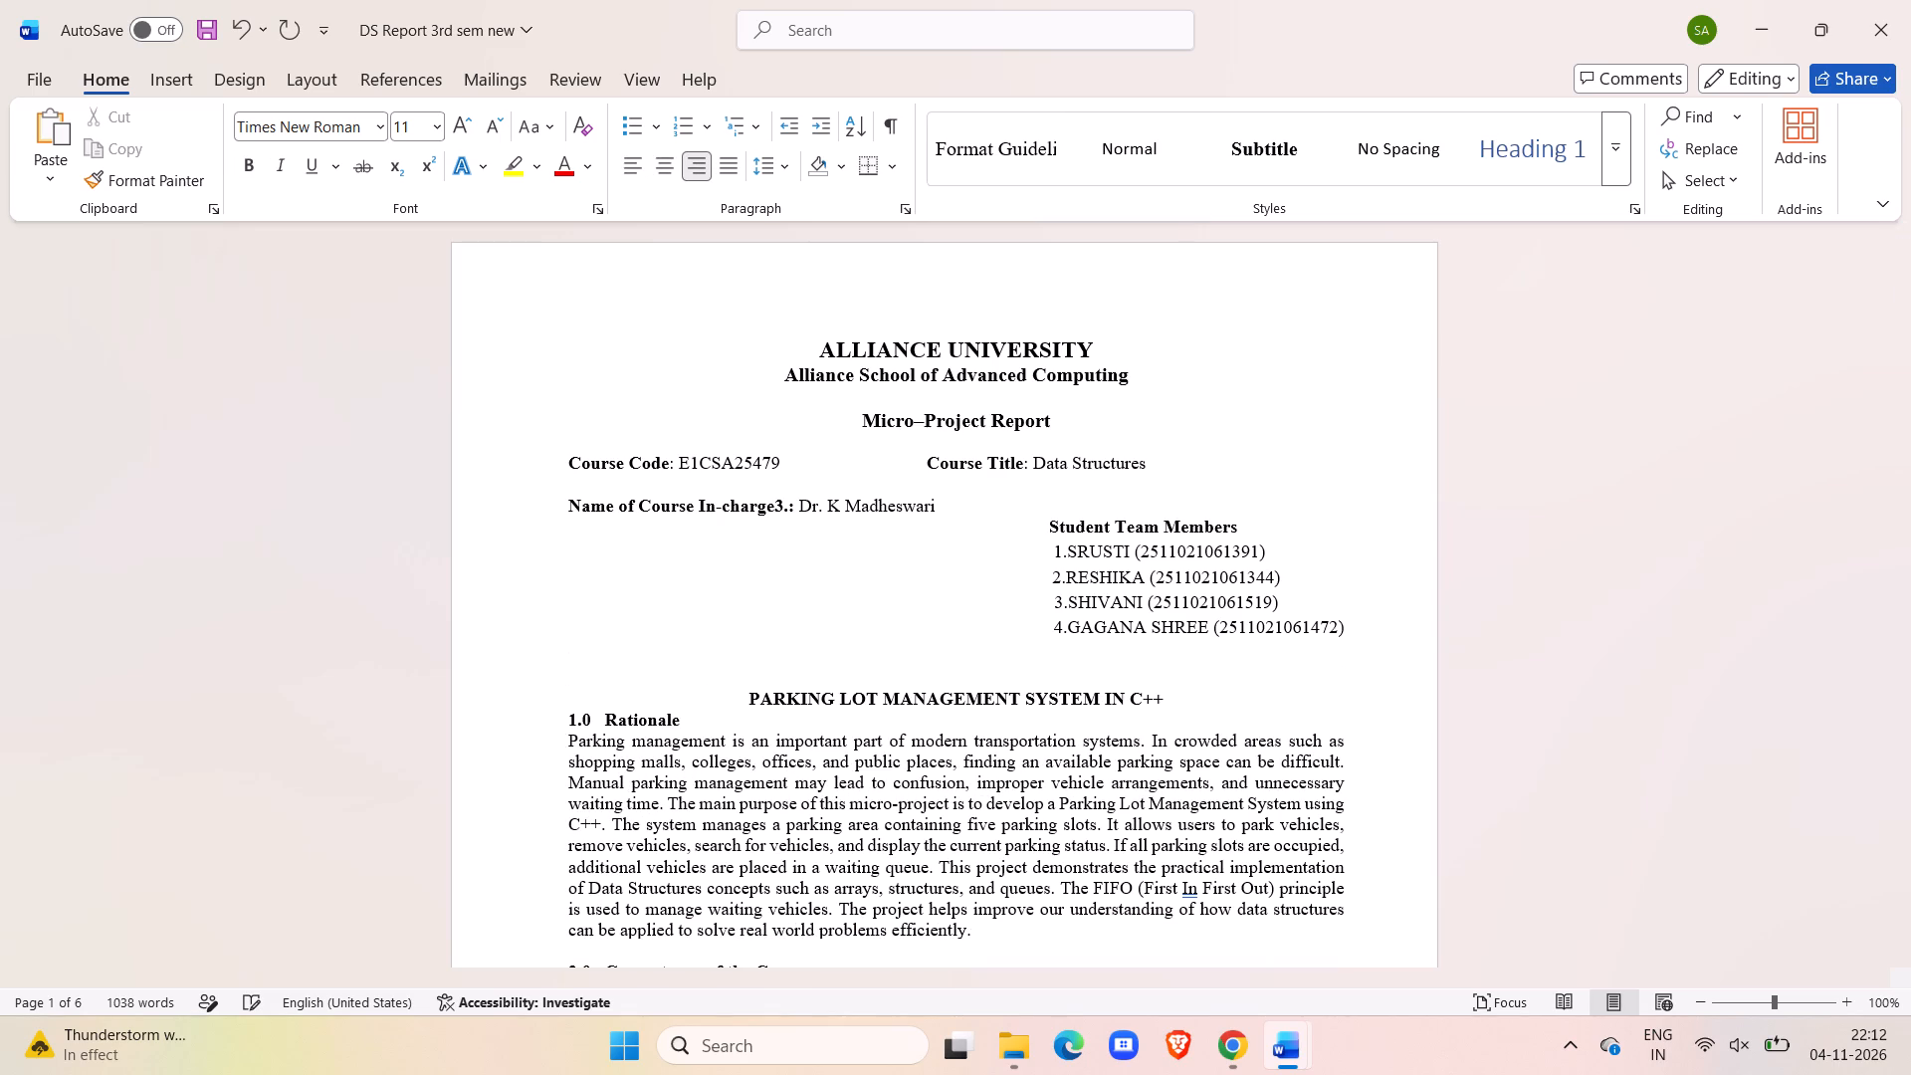
key(Down)
key(Down)
key(BackSpace)
key(BackSpace)
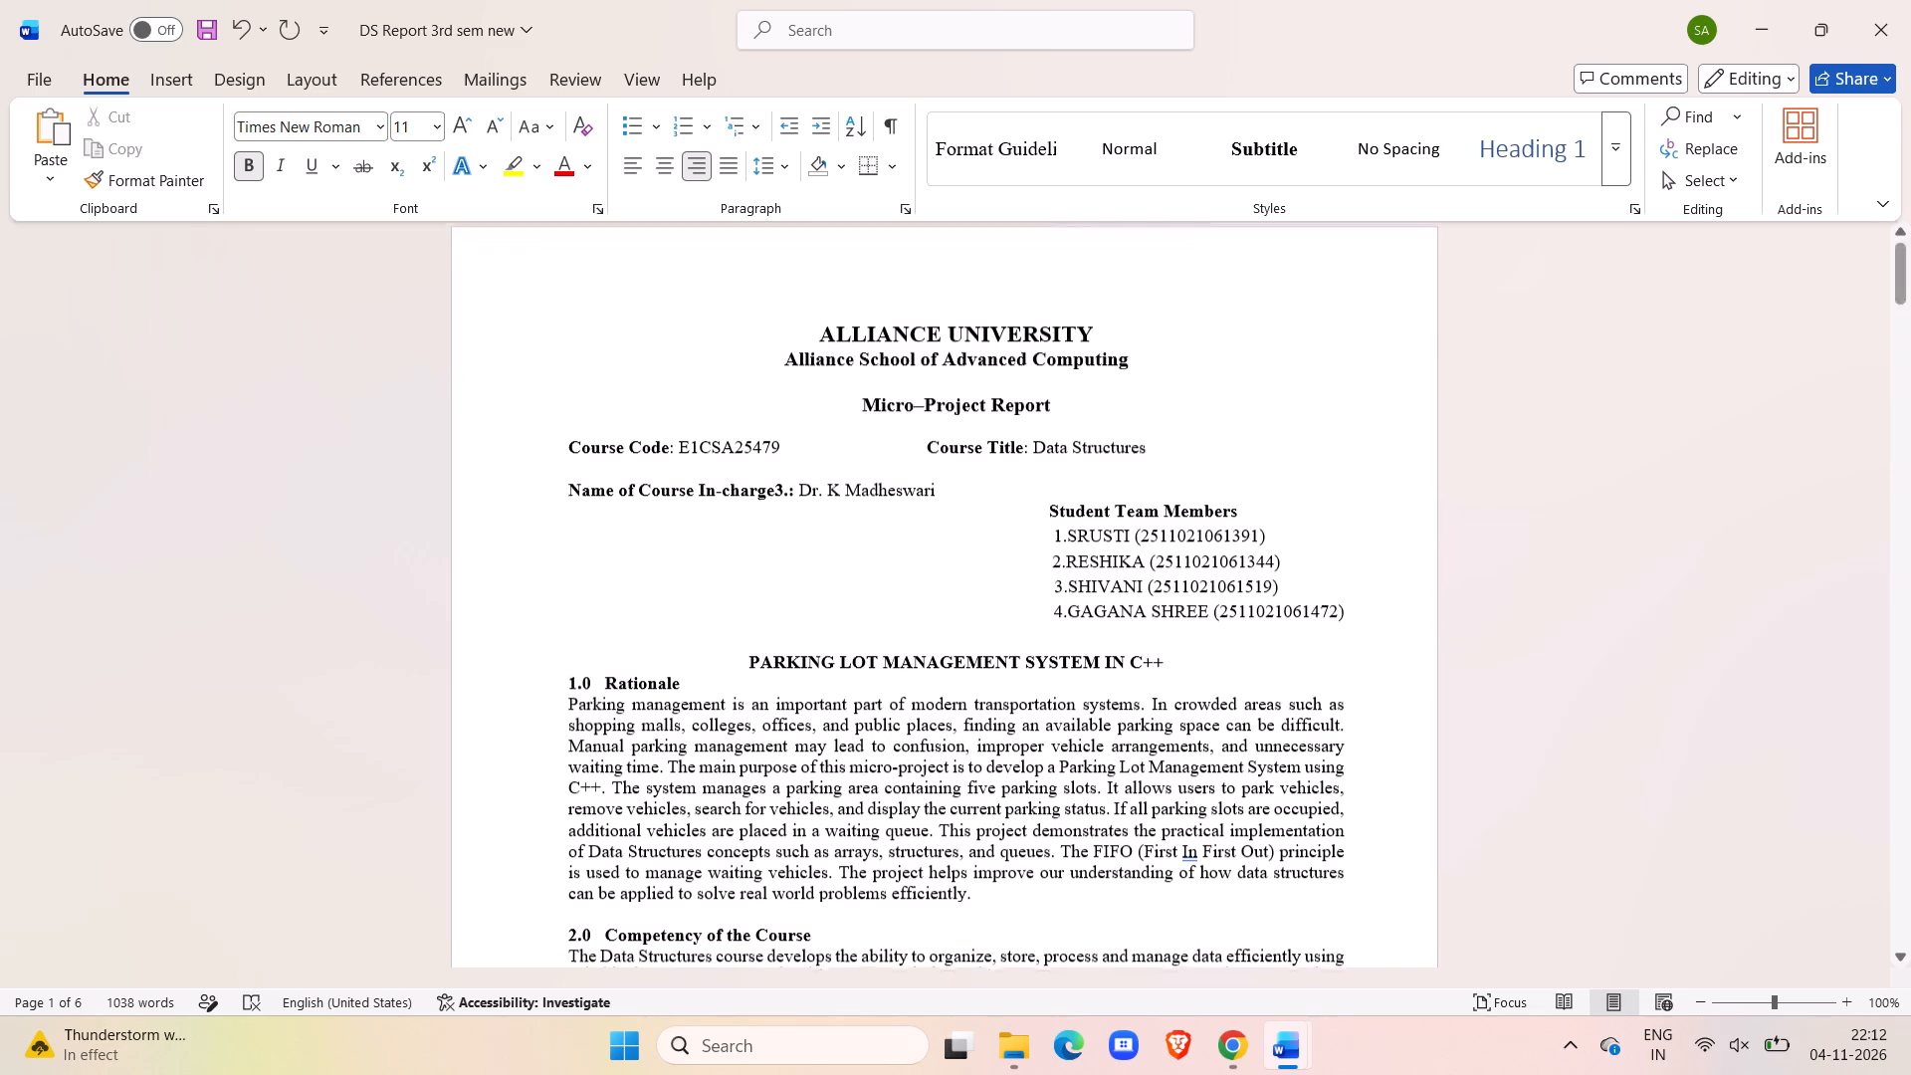
Look through the rest of the report, from the Rationale section down to the References on the last page.
scroll(869, 660, down, 2)
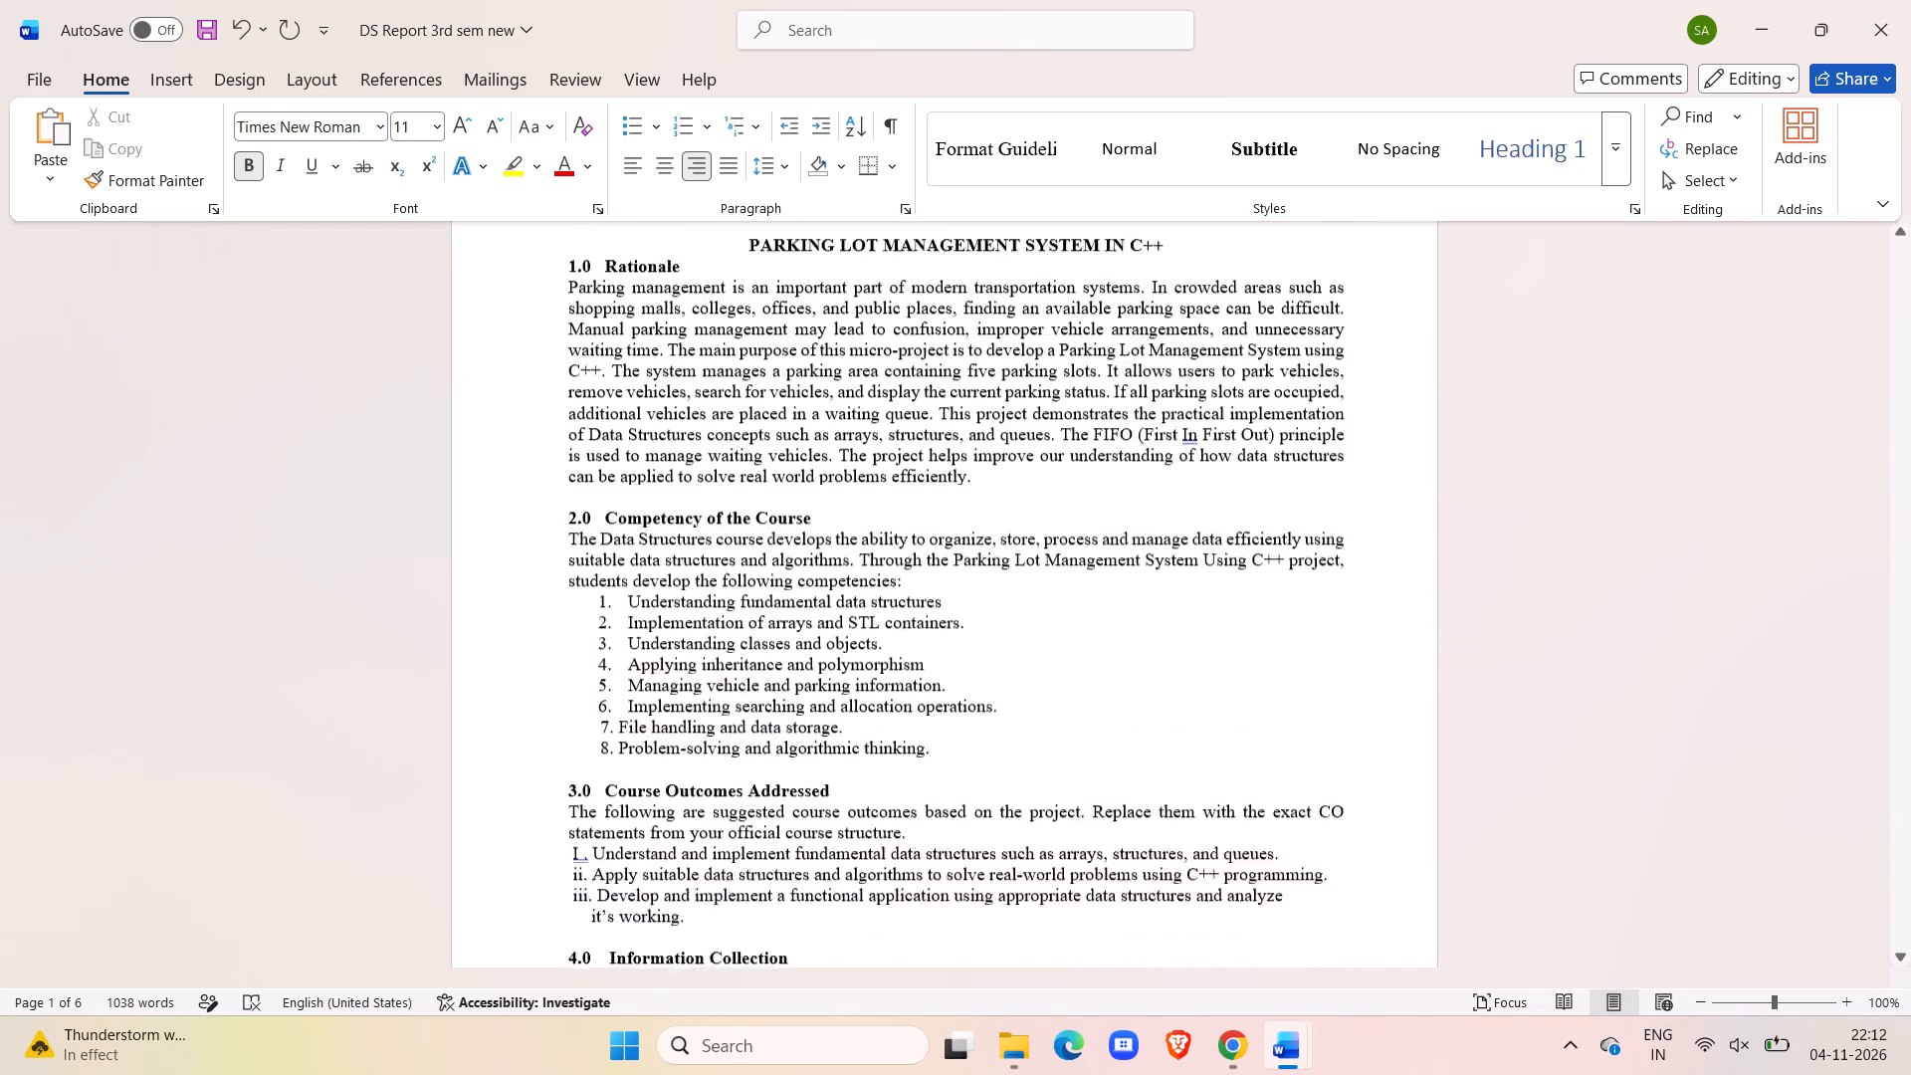
scroll(869, 660, down, 9)
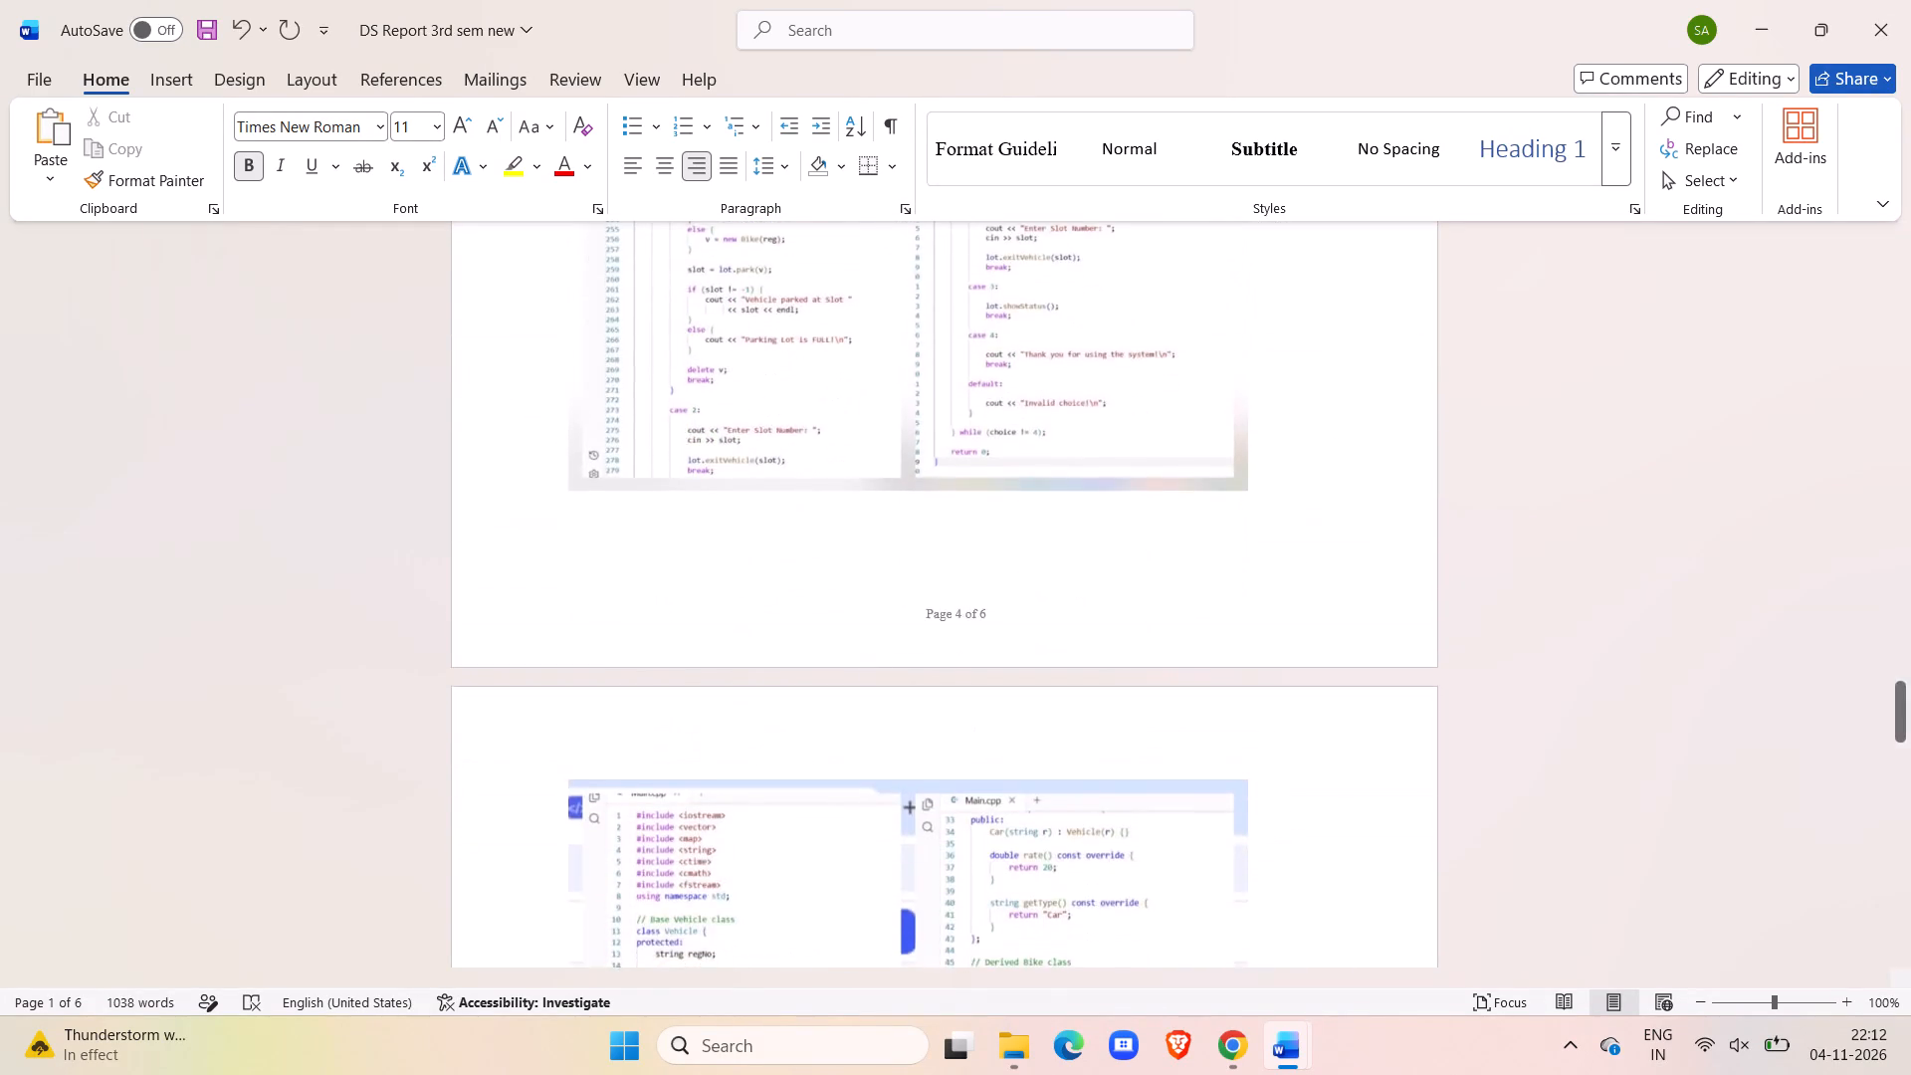
scroll(869, 660, down, 7)
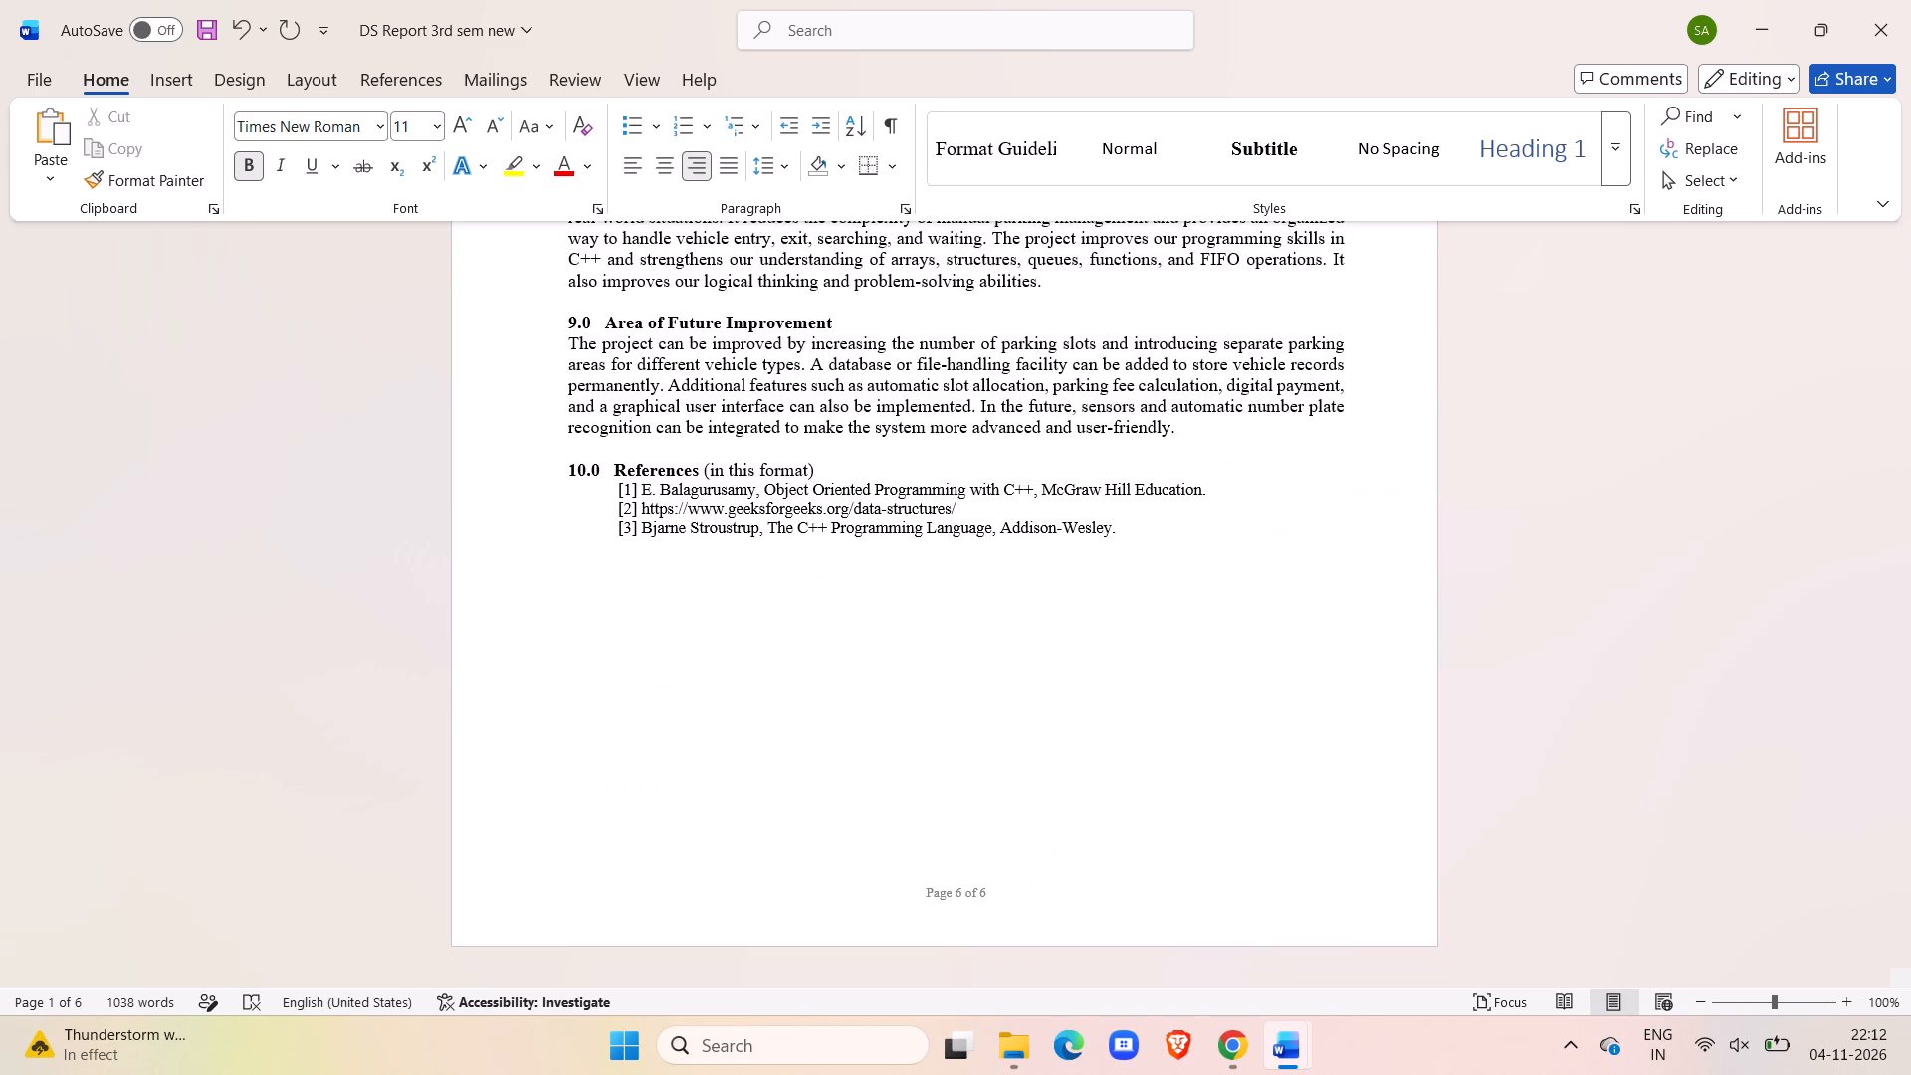
Save a copy of the report in the Downloads folder as a Word document named DATA STRUCTURE REPORT FINAL.
click(47, 70)
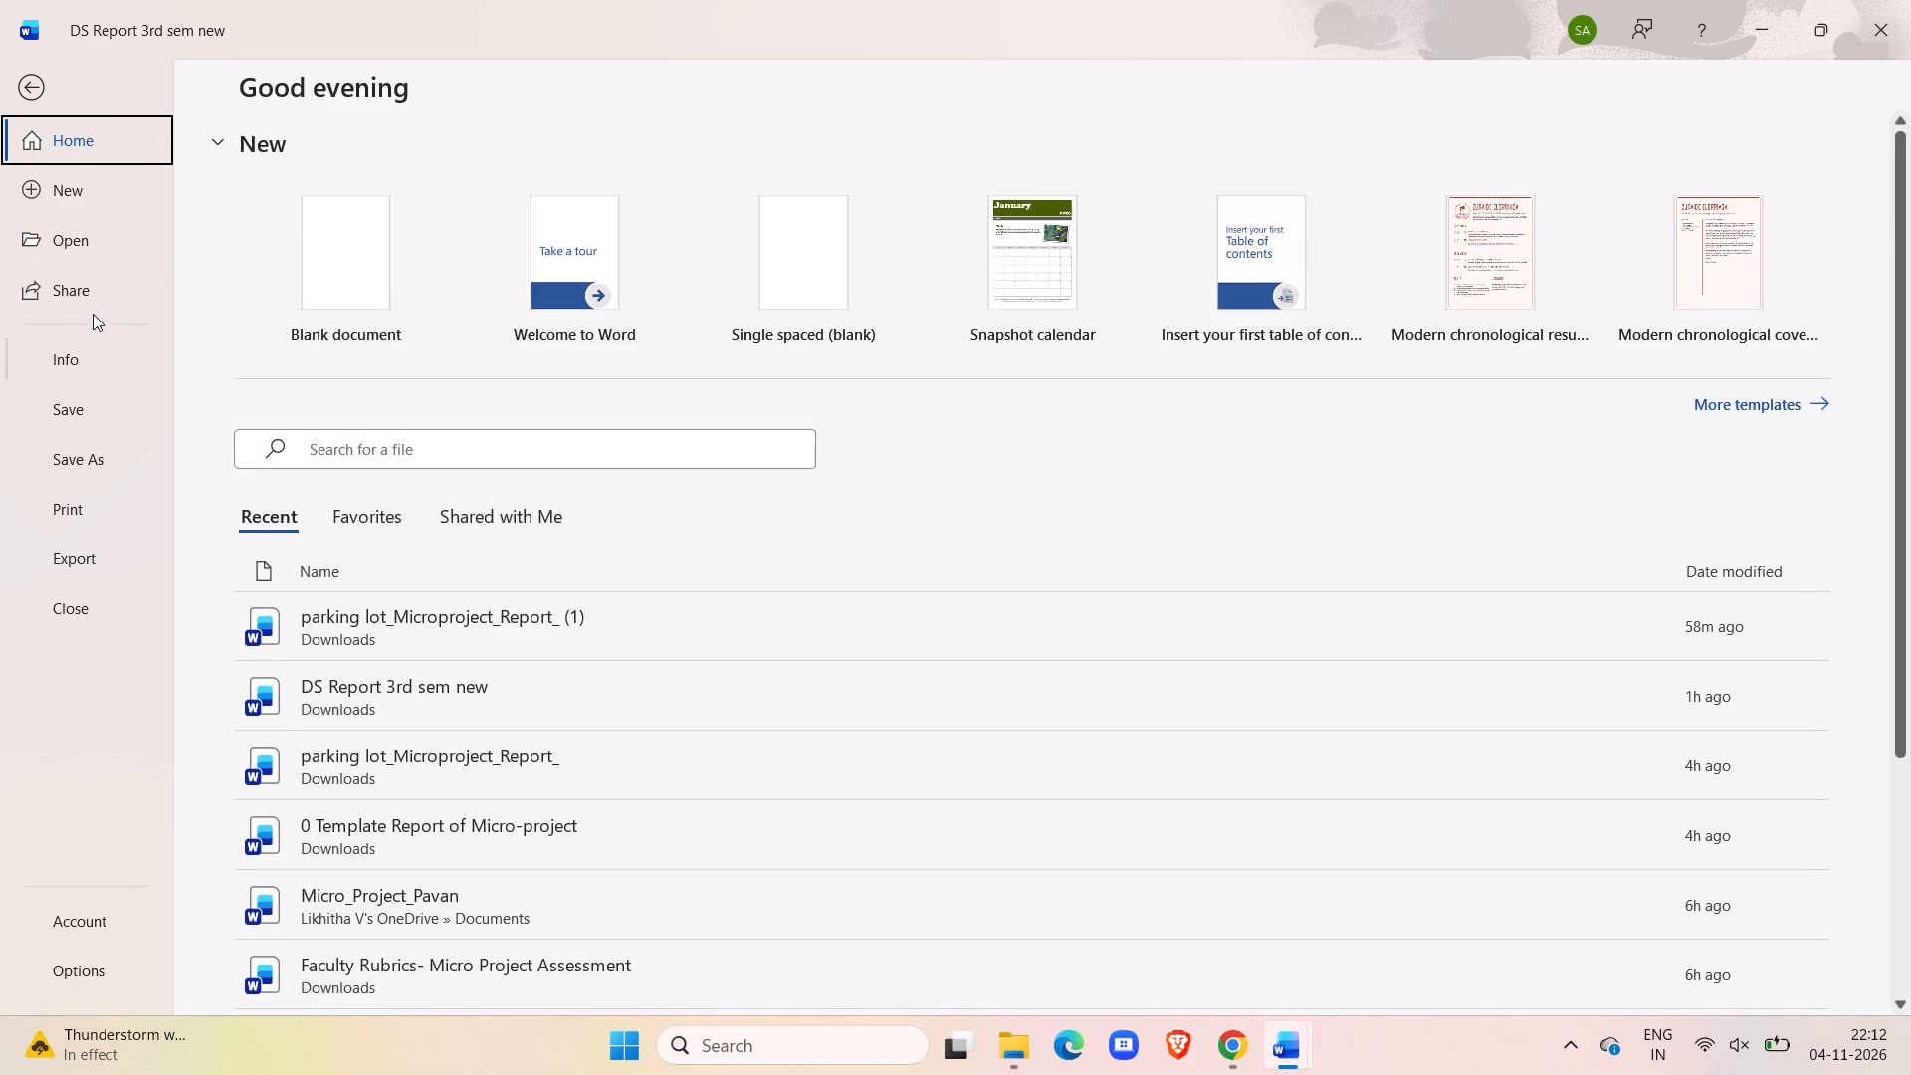
click(84, 454)
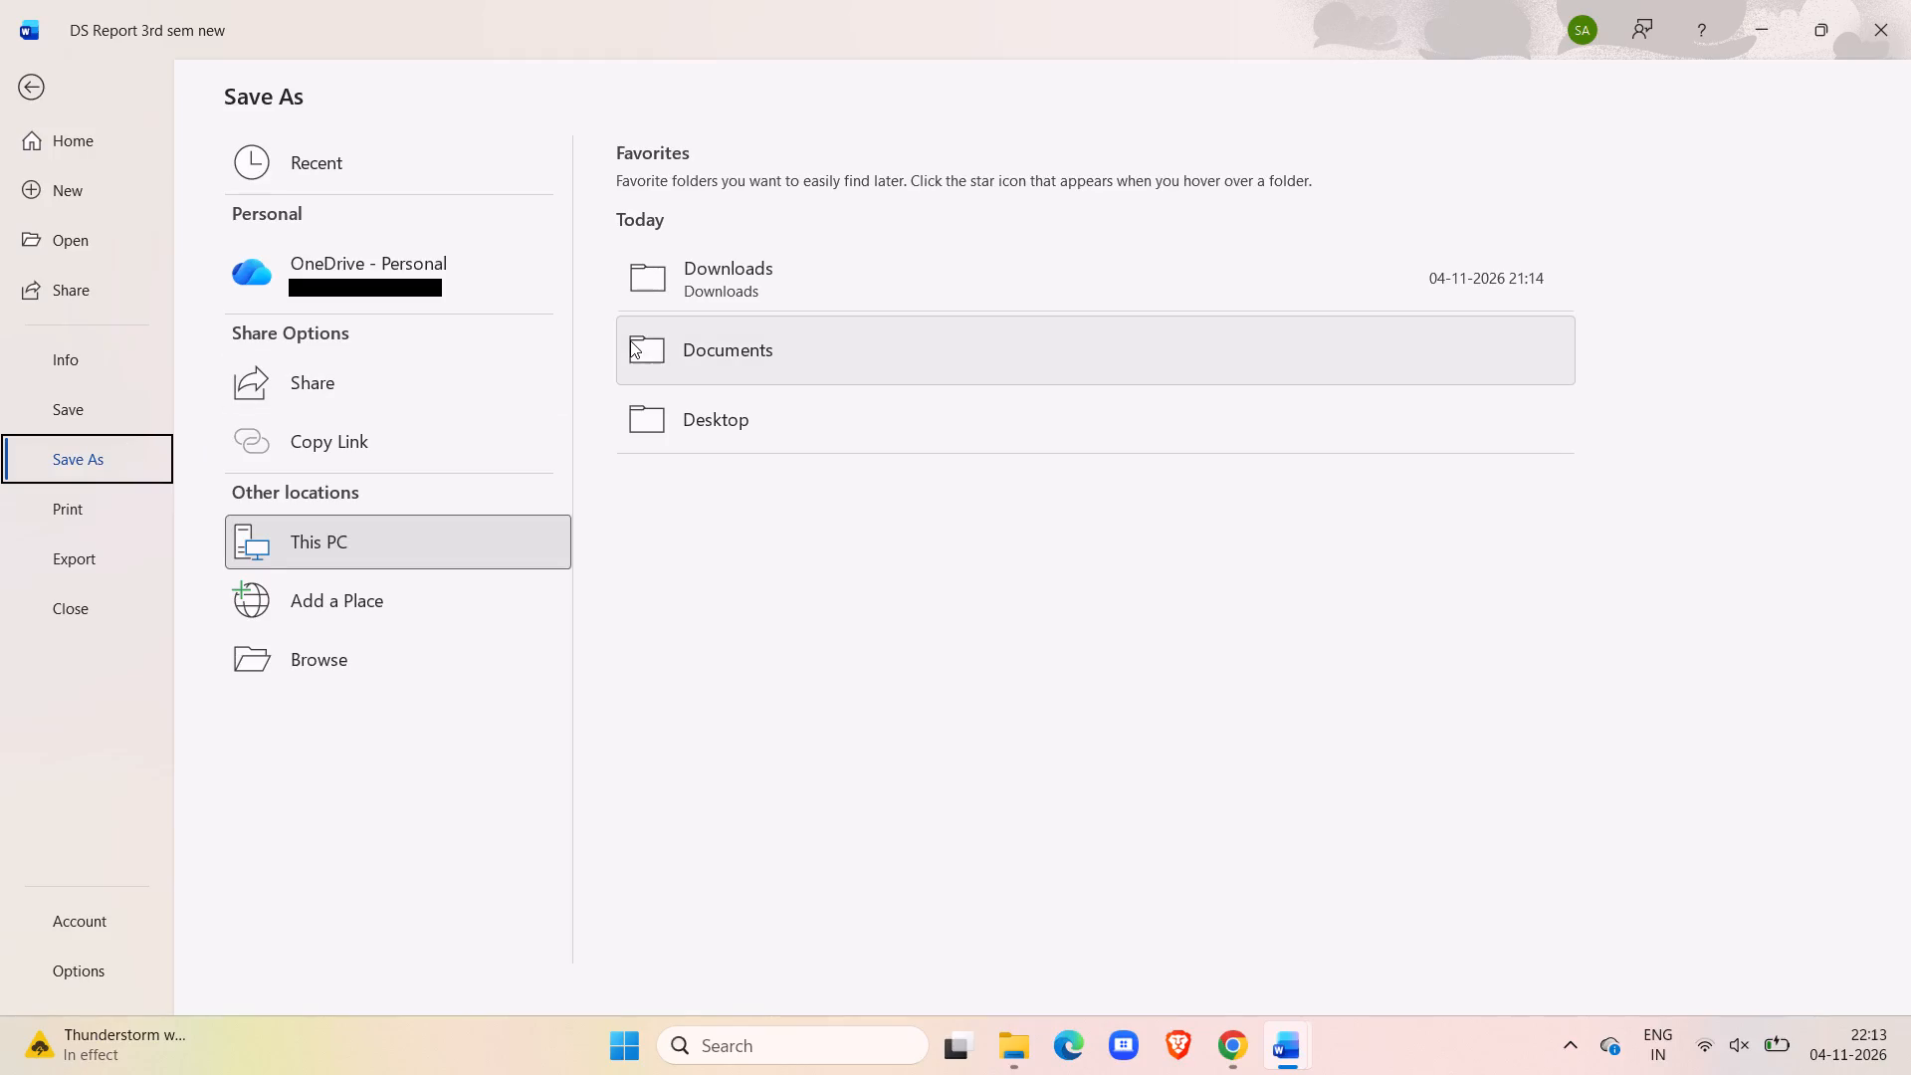
click(750, 293)
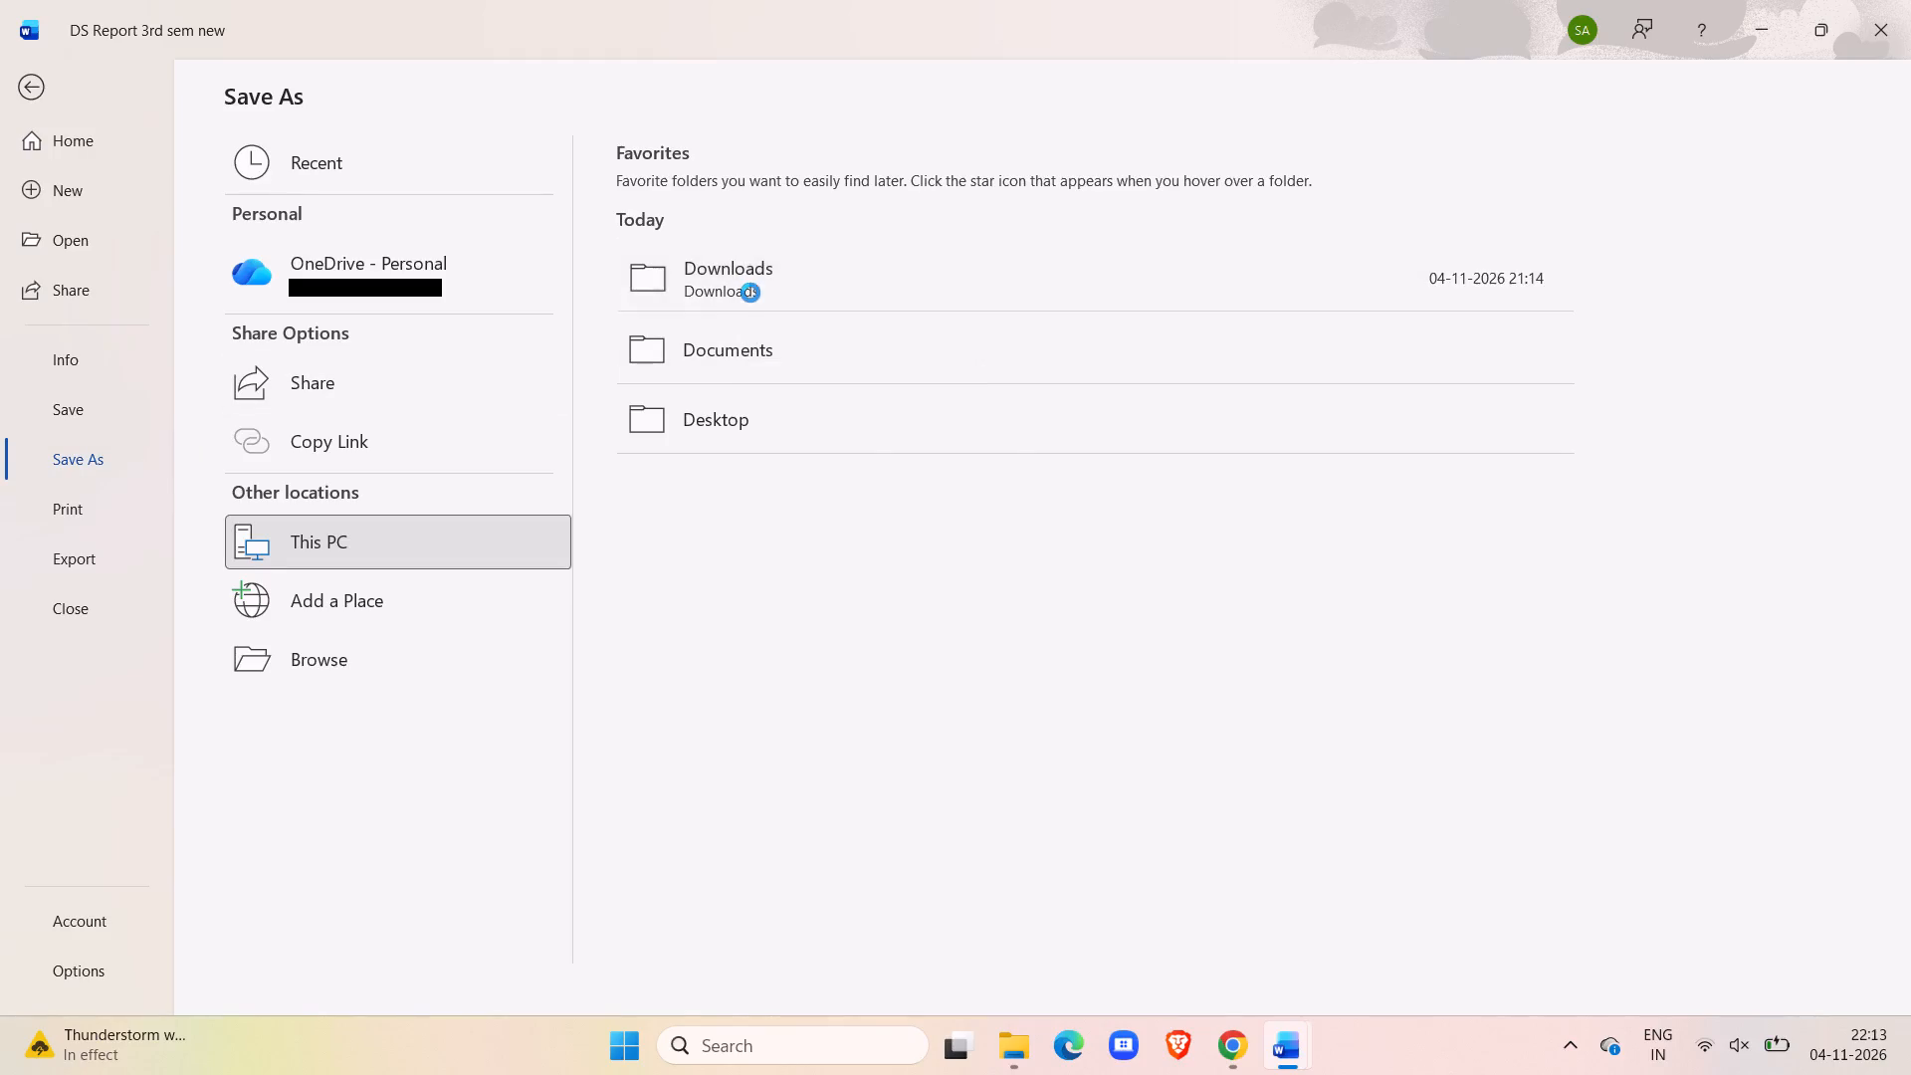
key(BackSpace)
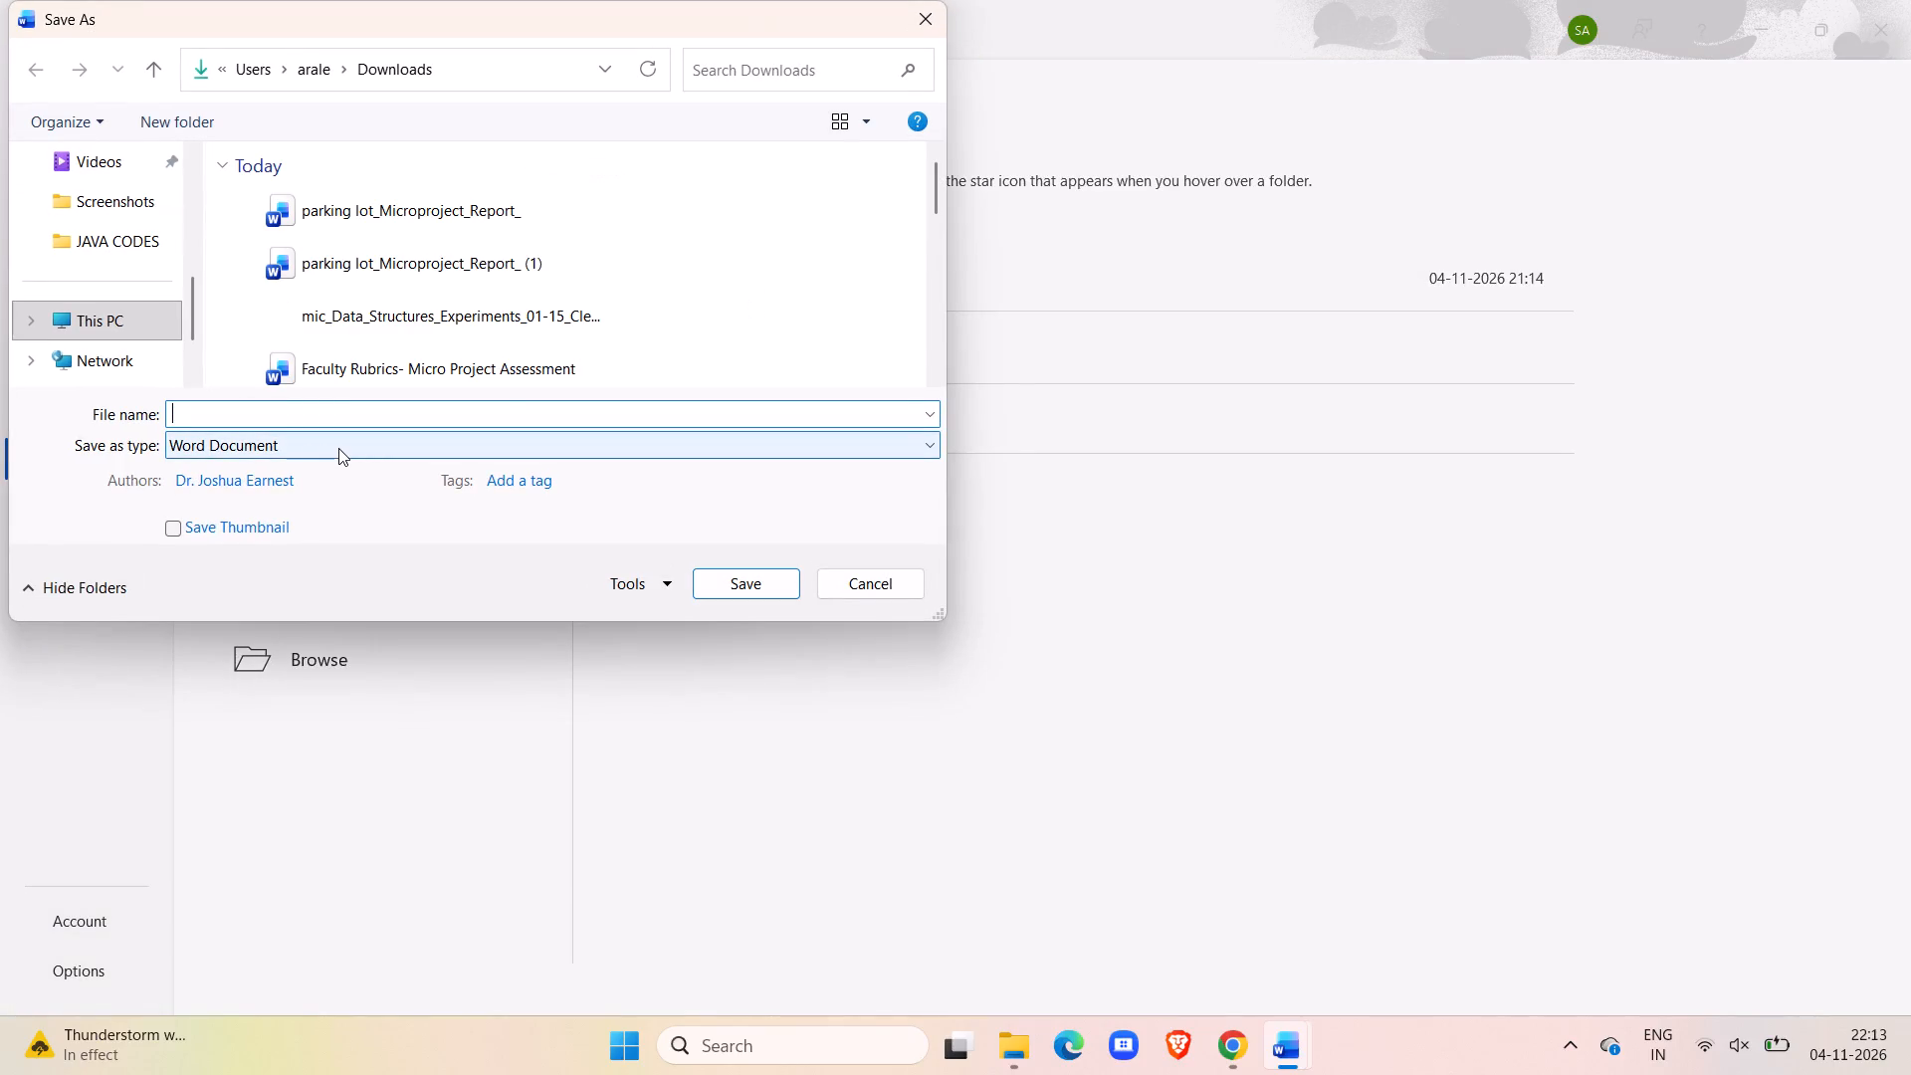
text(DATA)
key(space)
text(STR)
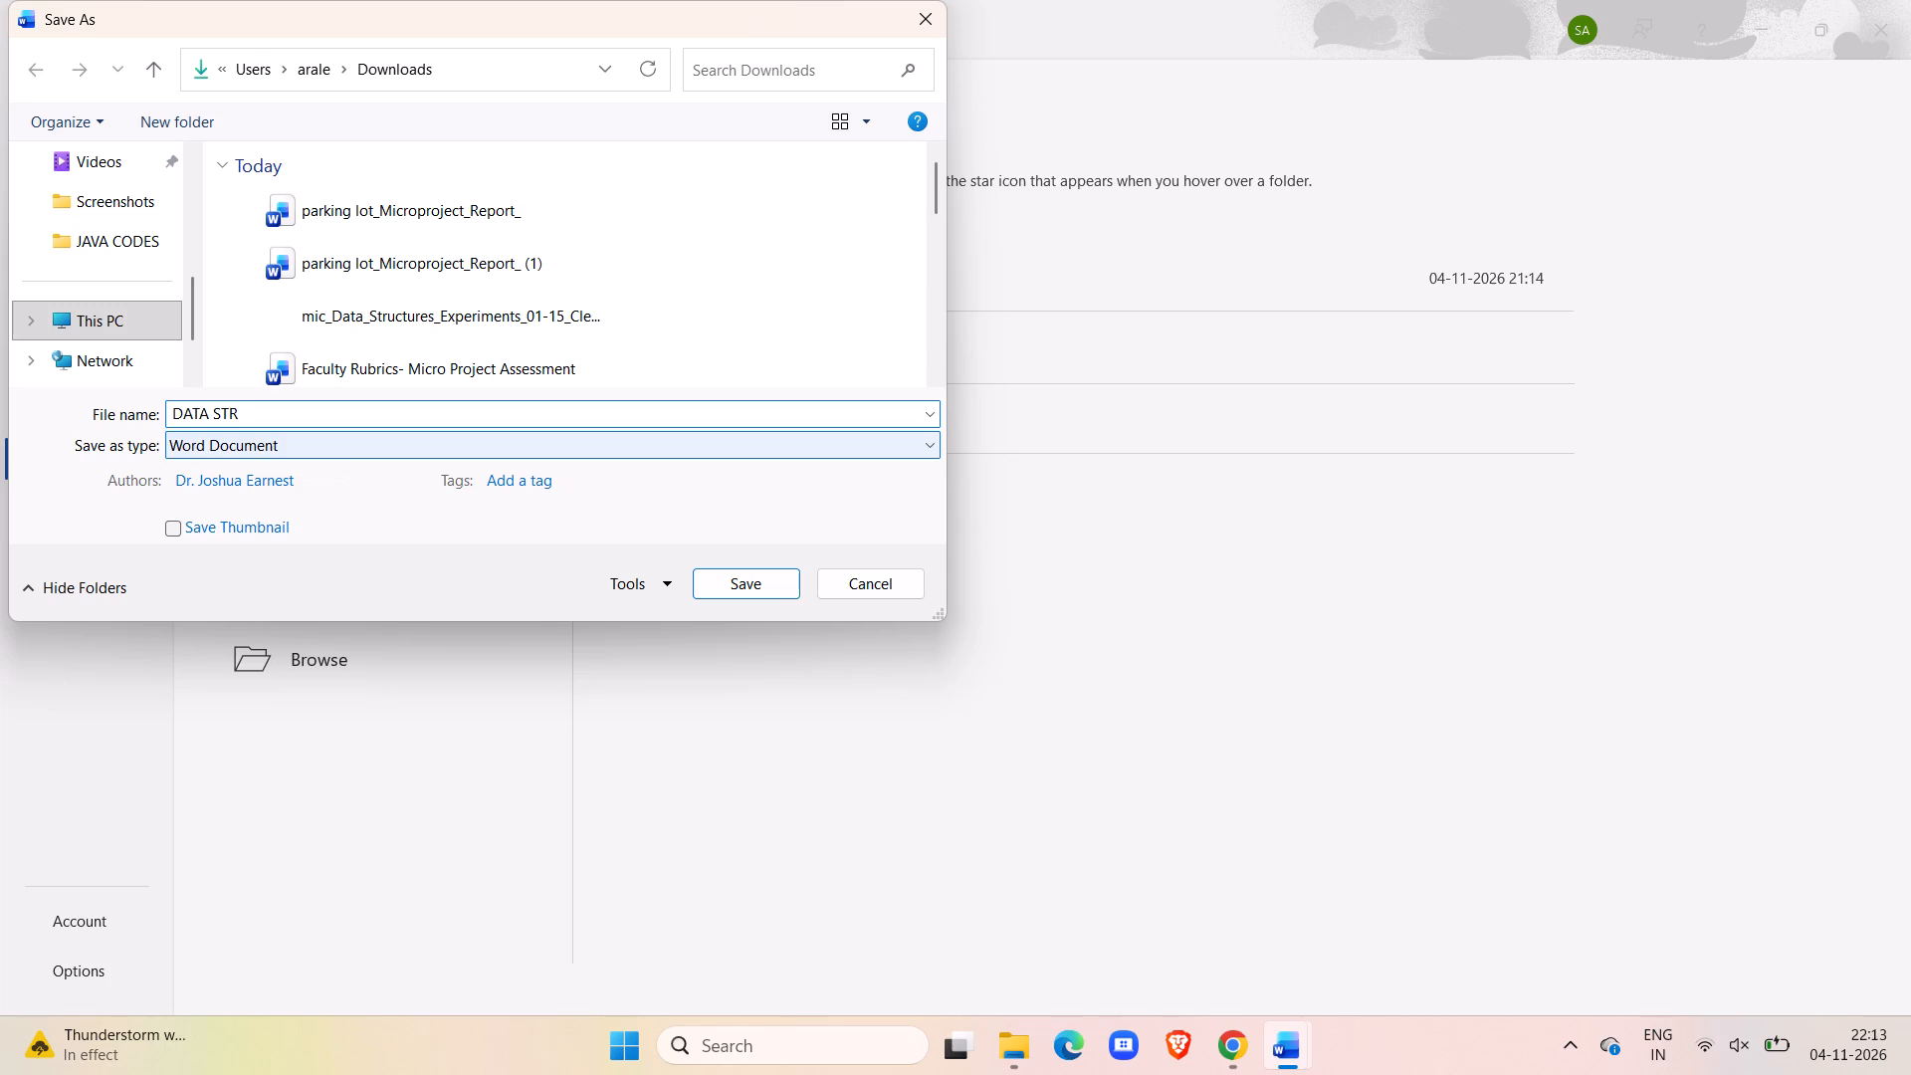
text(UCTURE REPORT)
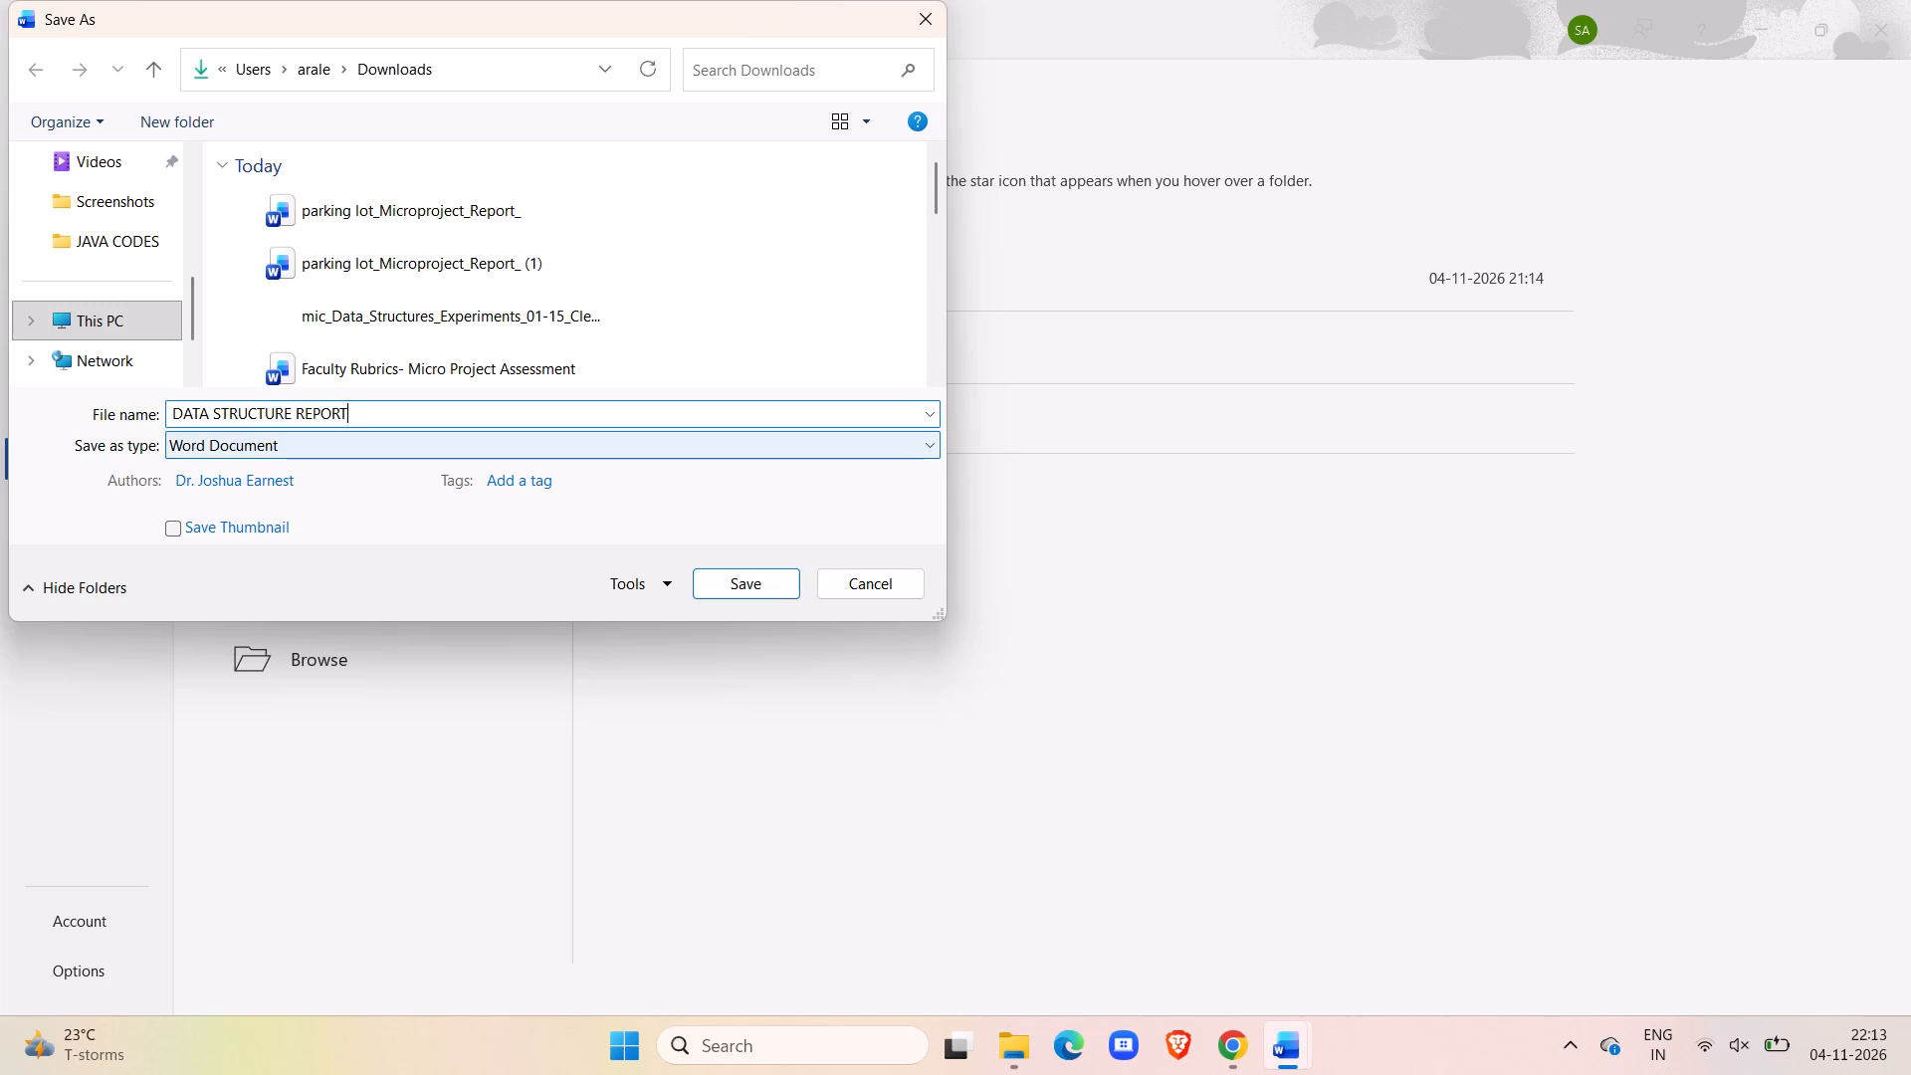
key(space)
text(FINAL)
click(722, 593)
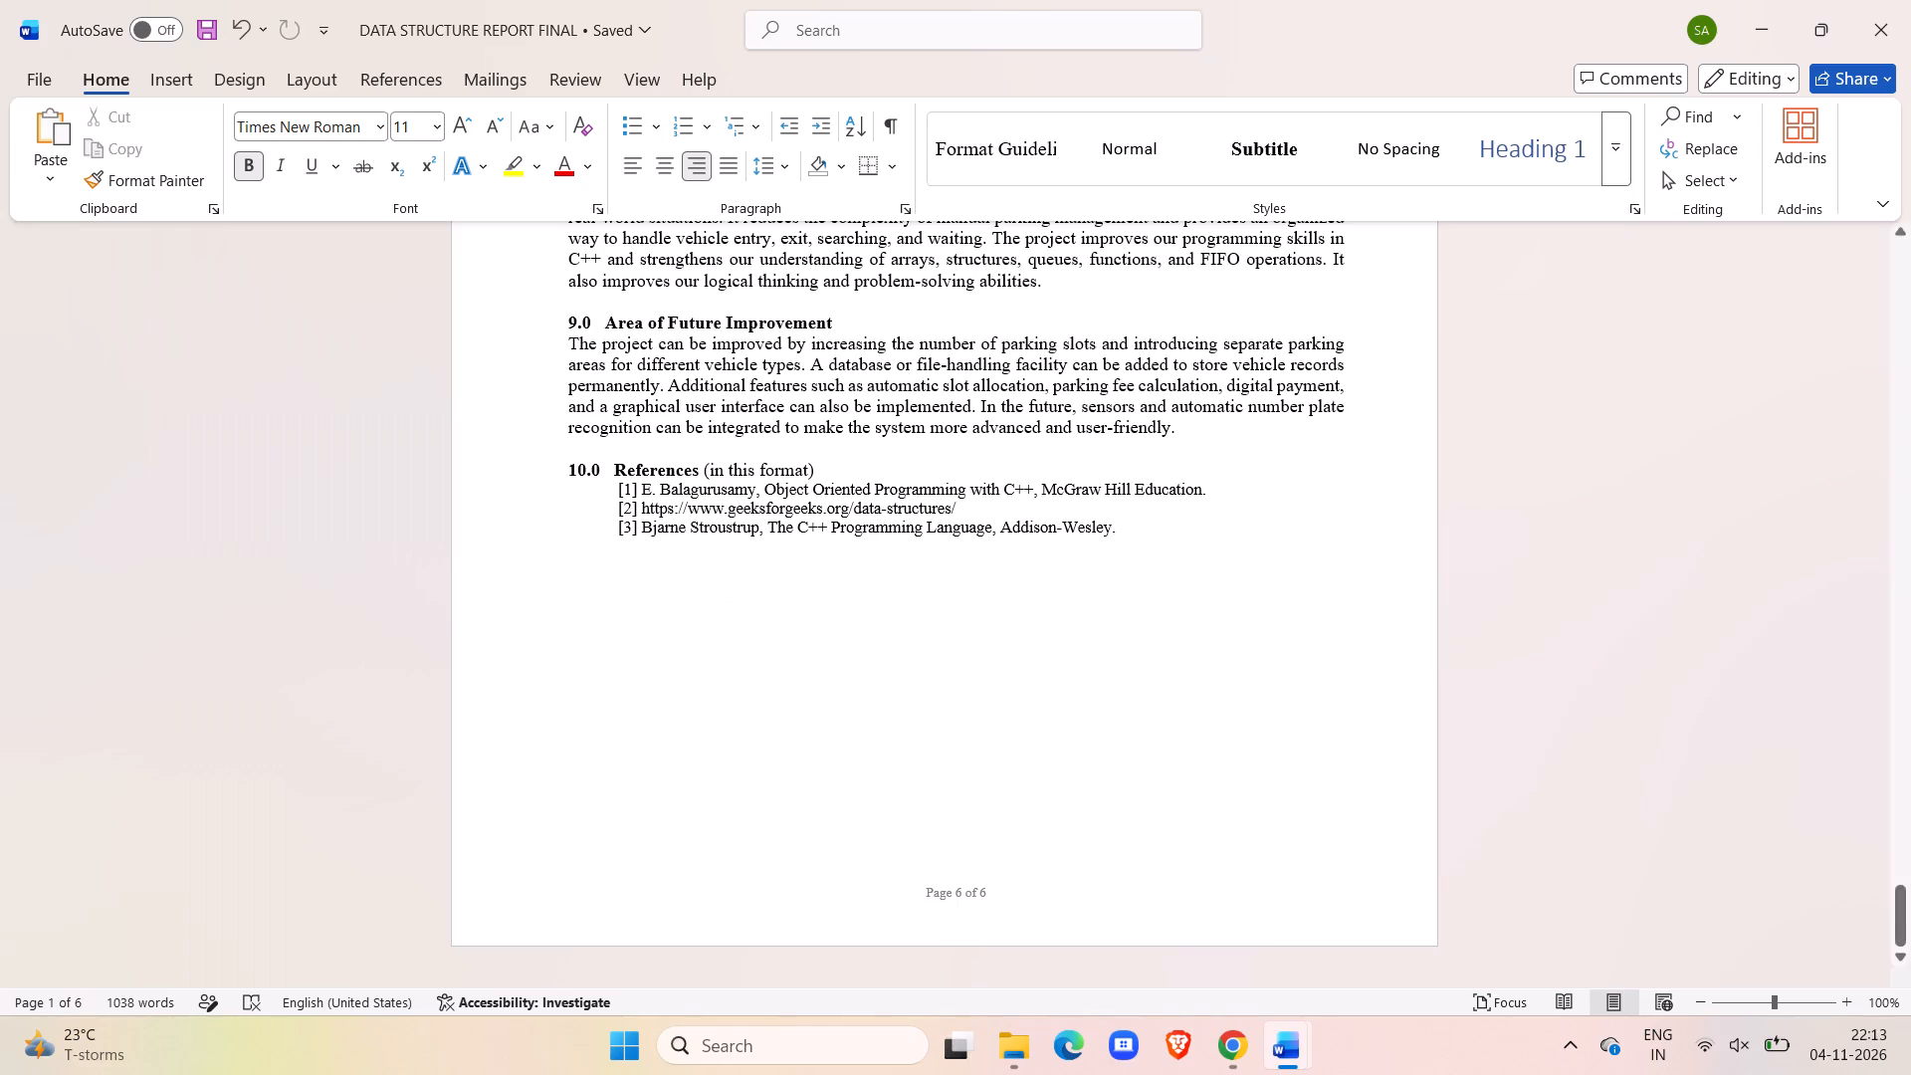
Open the export options for creating a PDF/XPS document from the report.
click(51, 74)
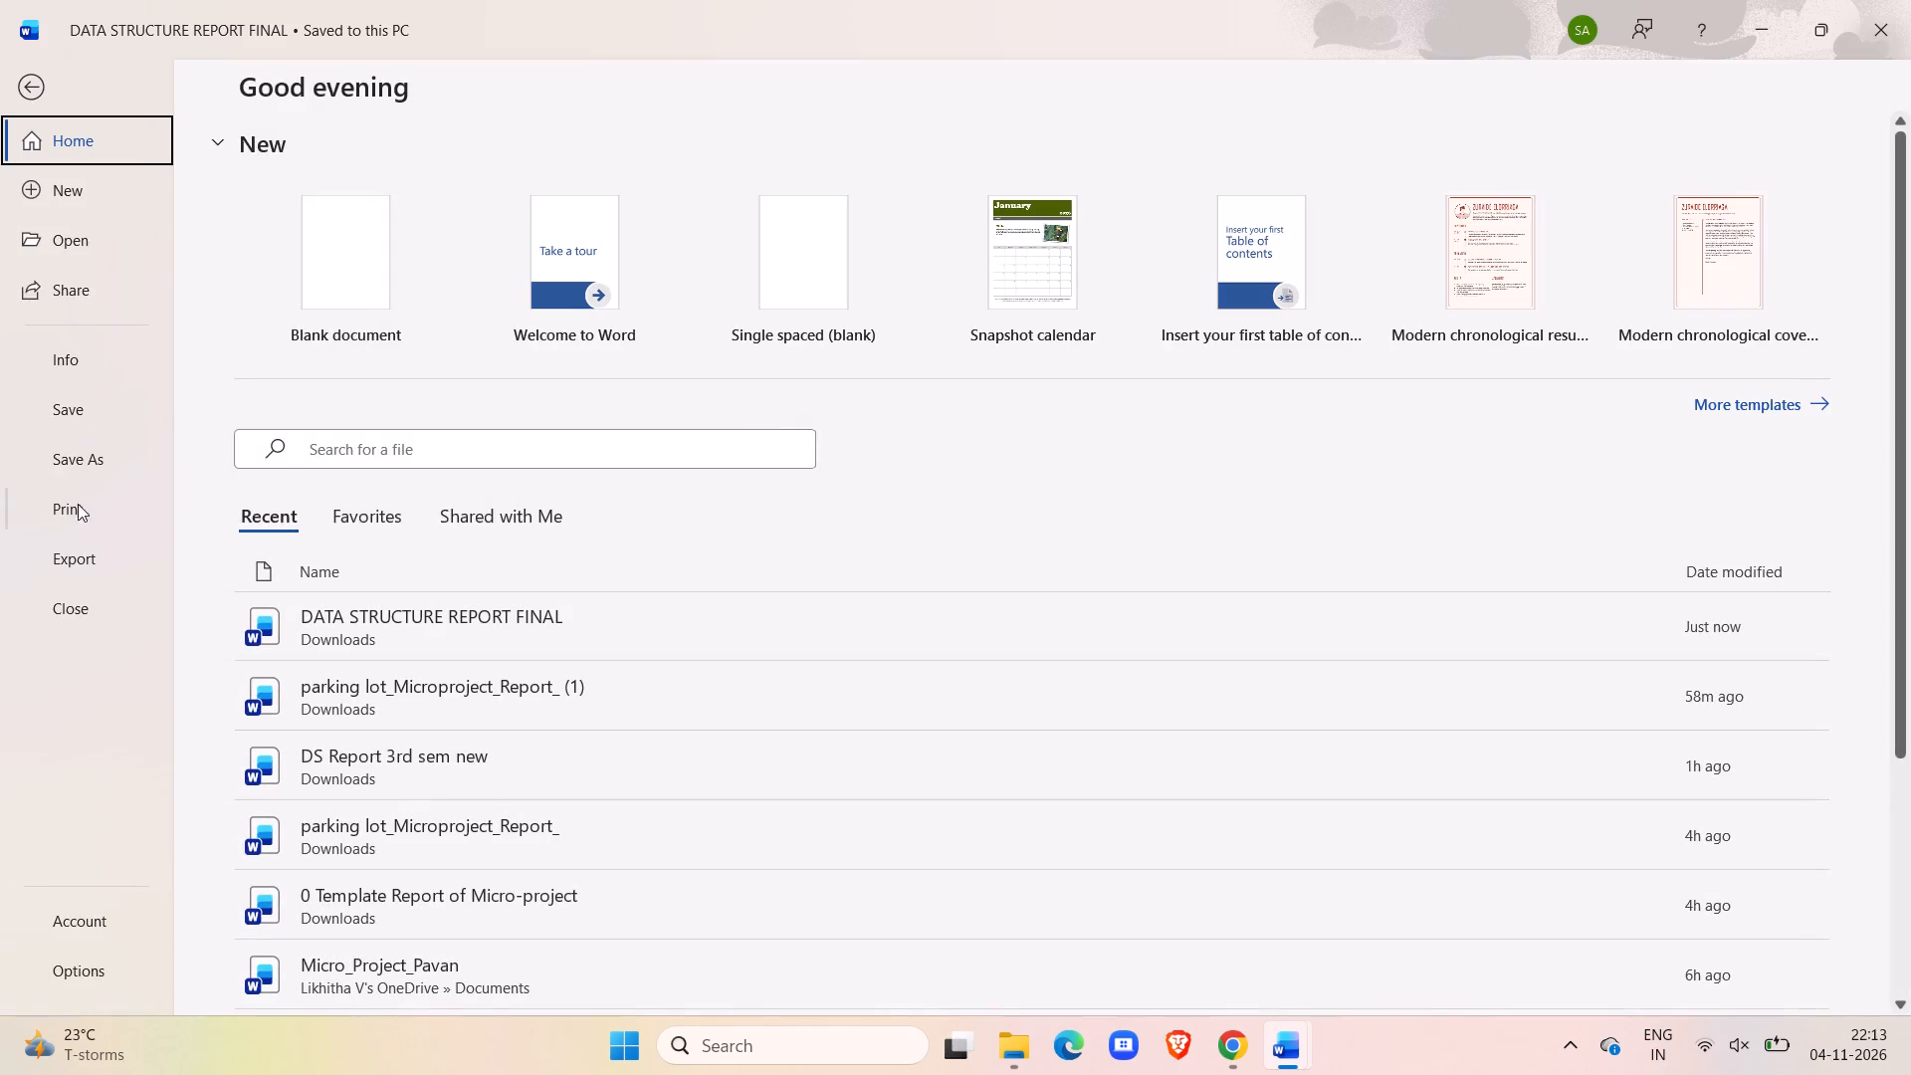
click(87, 558)
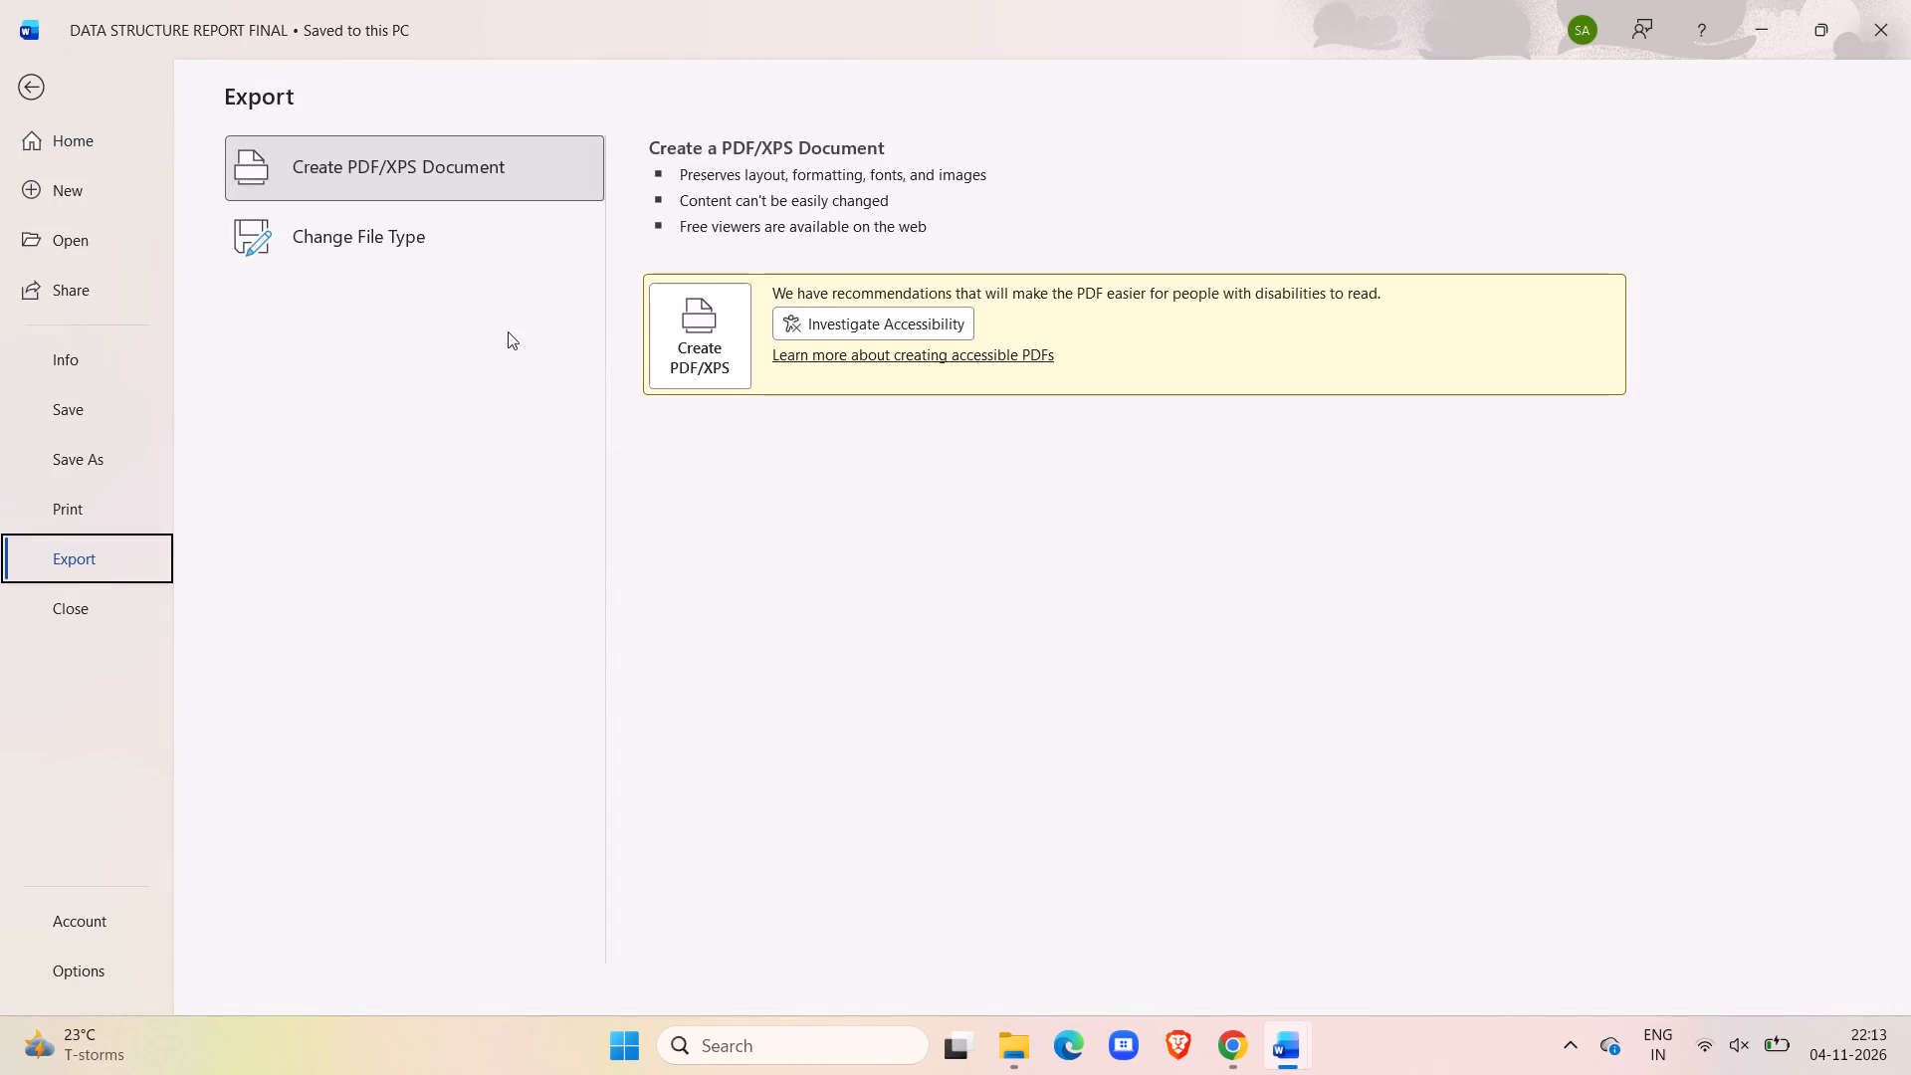
Publish the report as a PDF named DATA STRUCTURE REPORT FINAL in the Downloads folder.
click(667, 354)
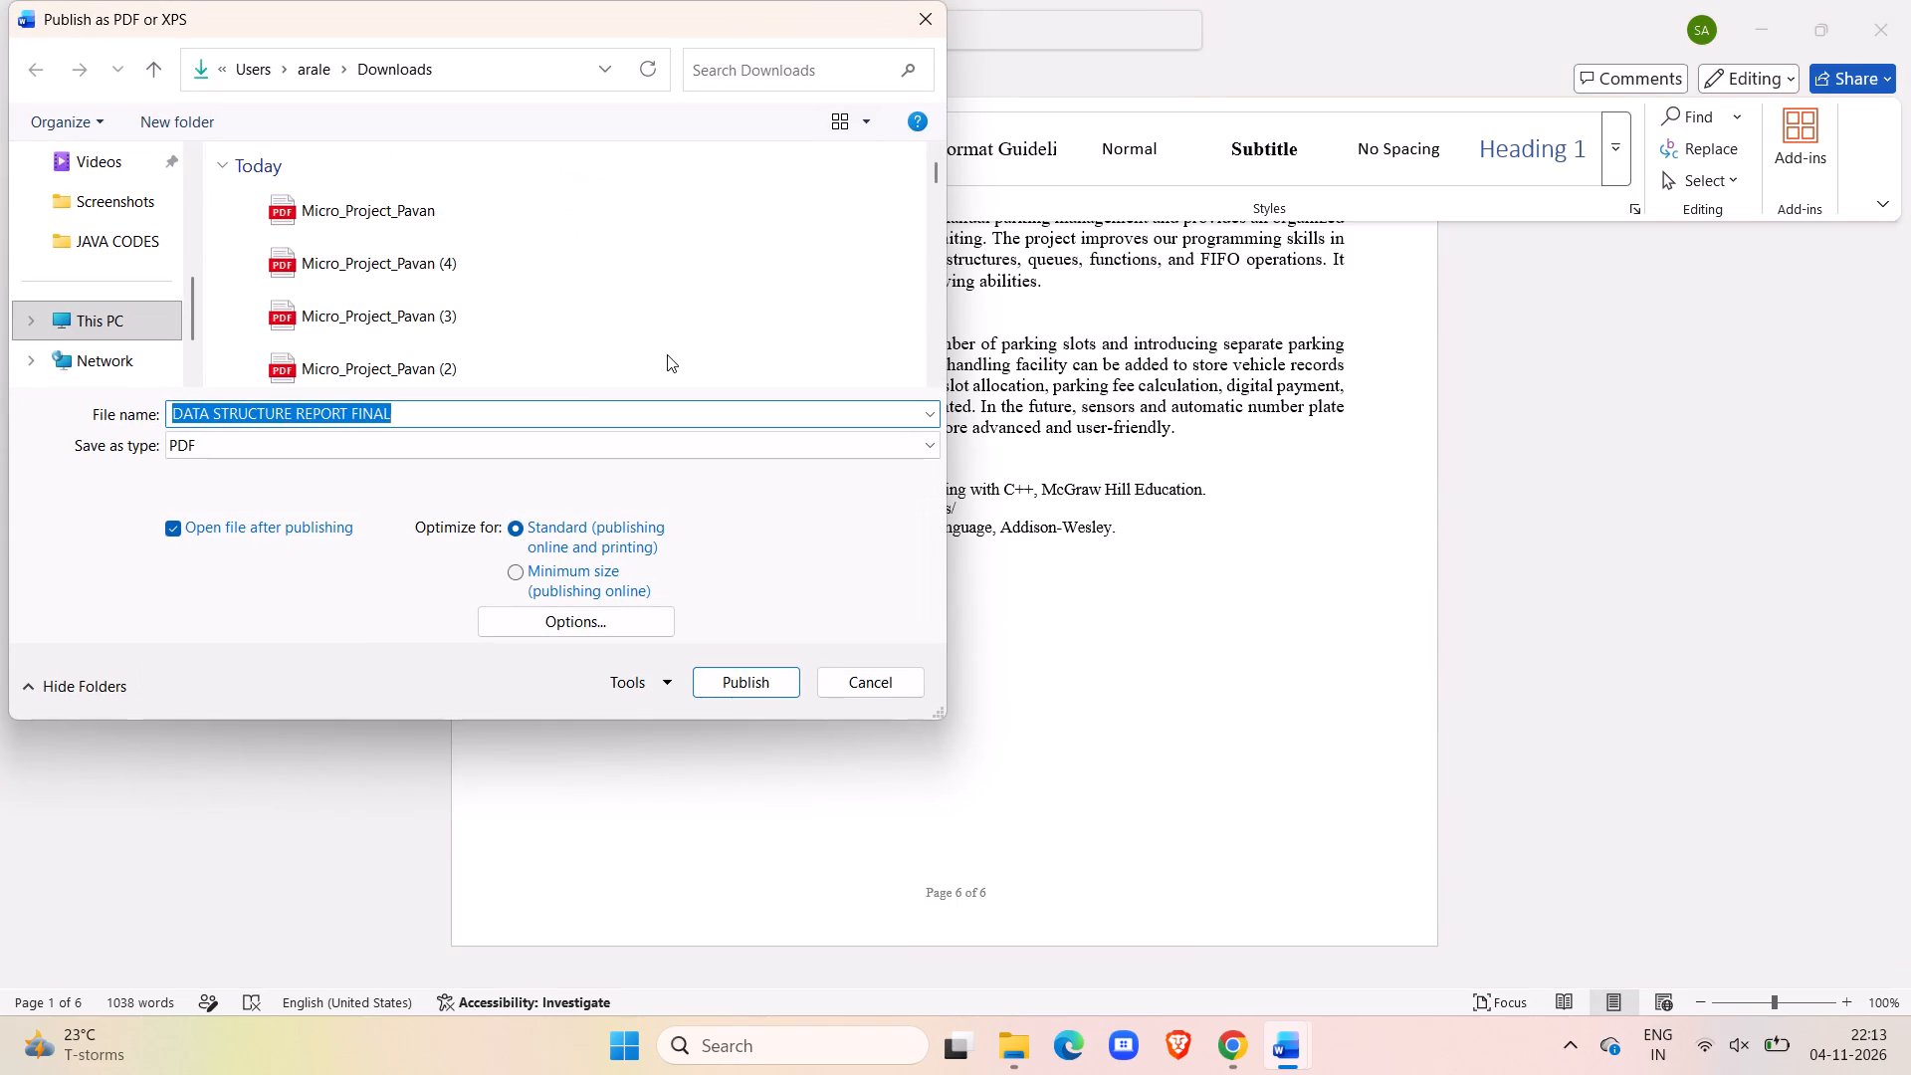
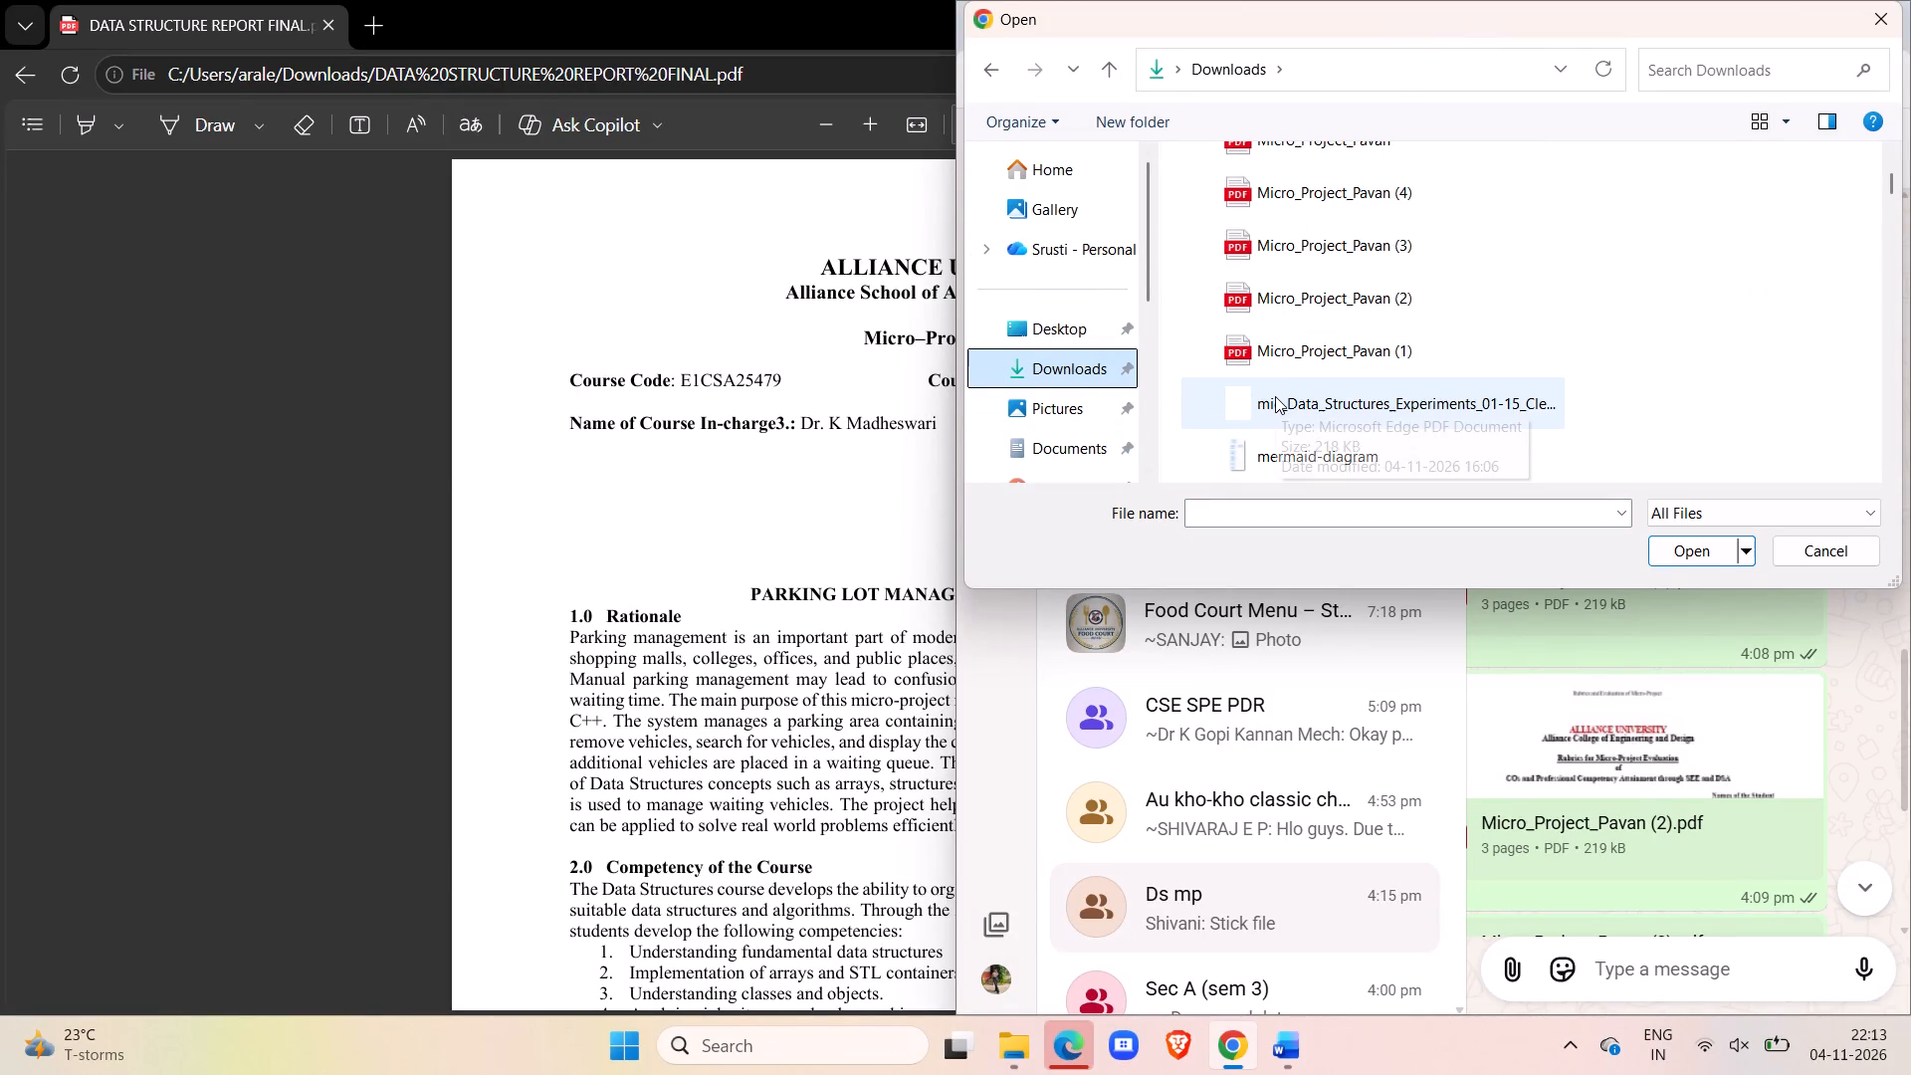
Look through the Documents and Downloads folders for the DATA STRUCTURE REPORT FINAL PDF to attach to the WhatsApp chat.
scroll(1275, 396, down, 1)
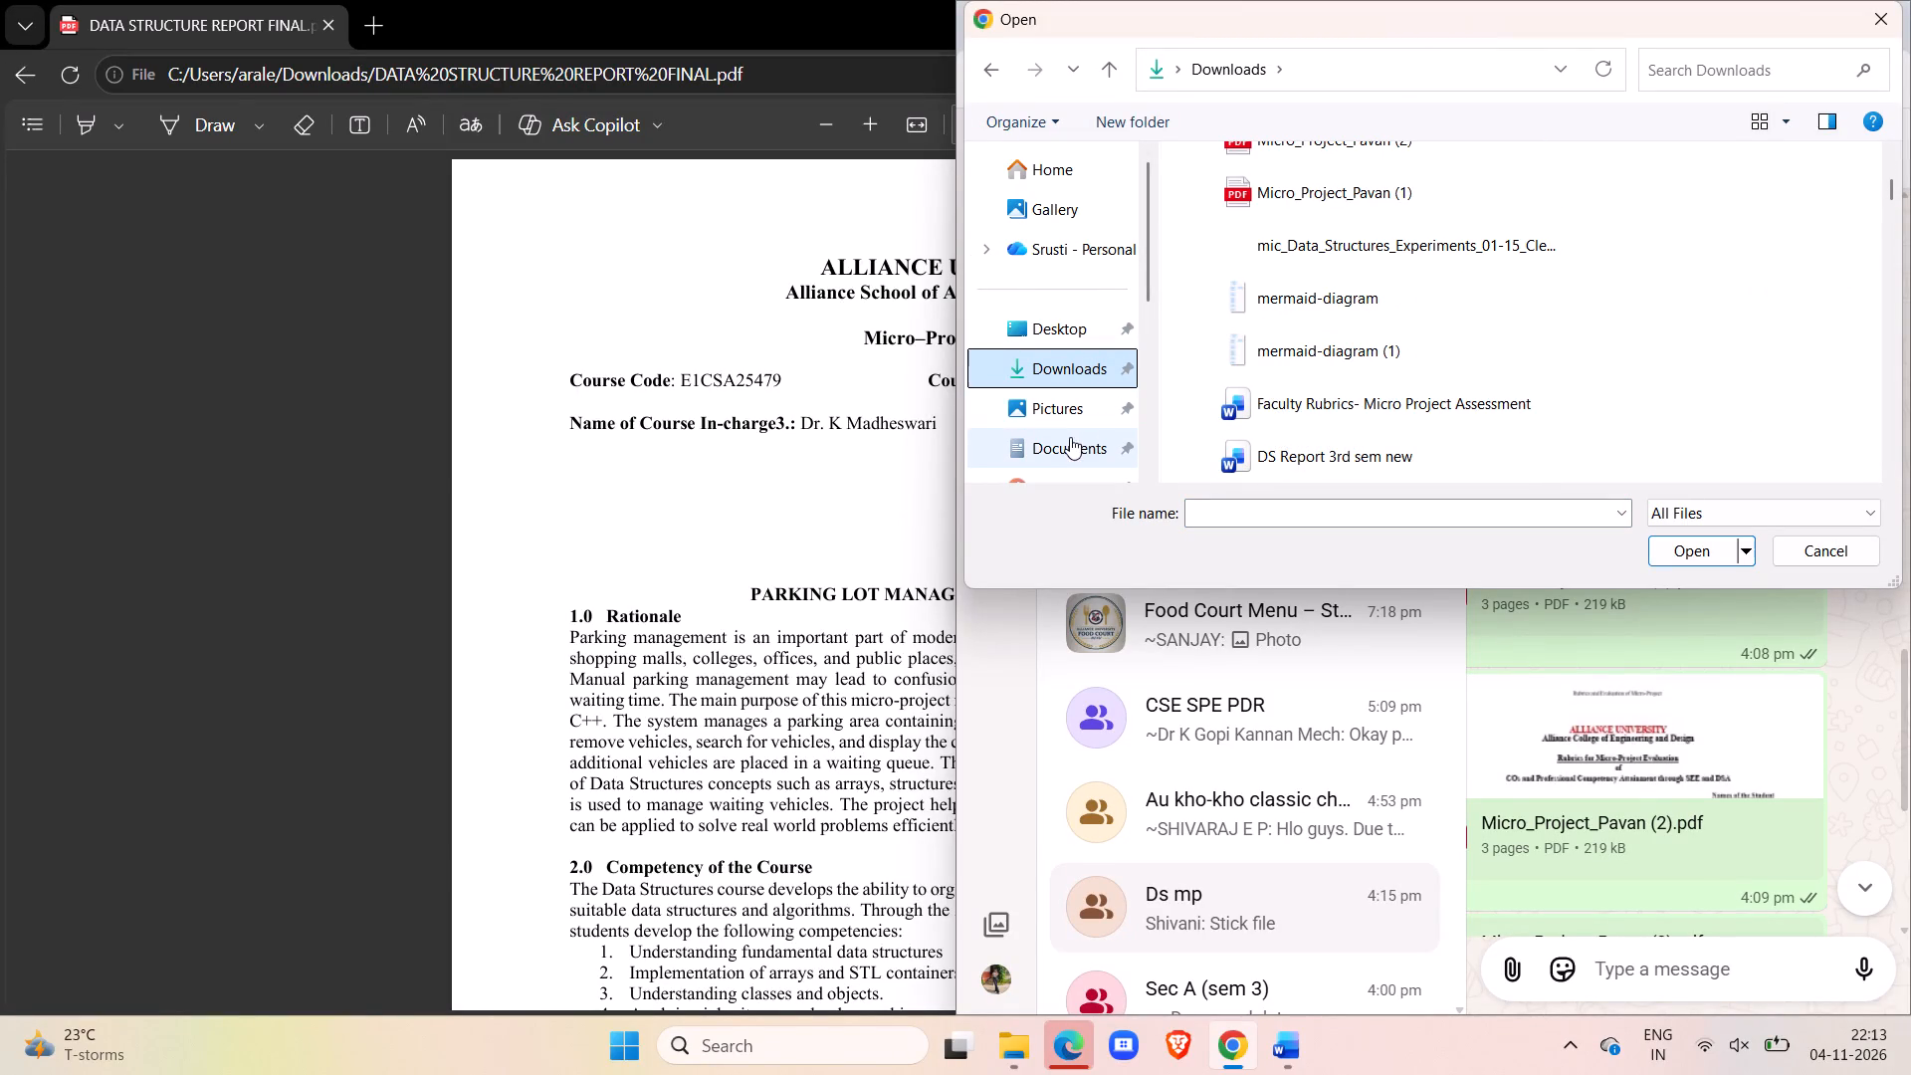
click(1074, 449)
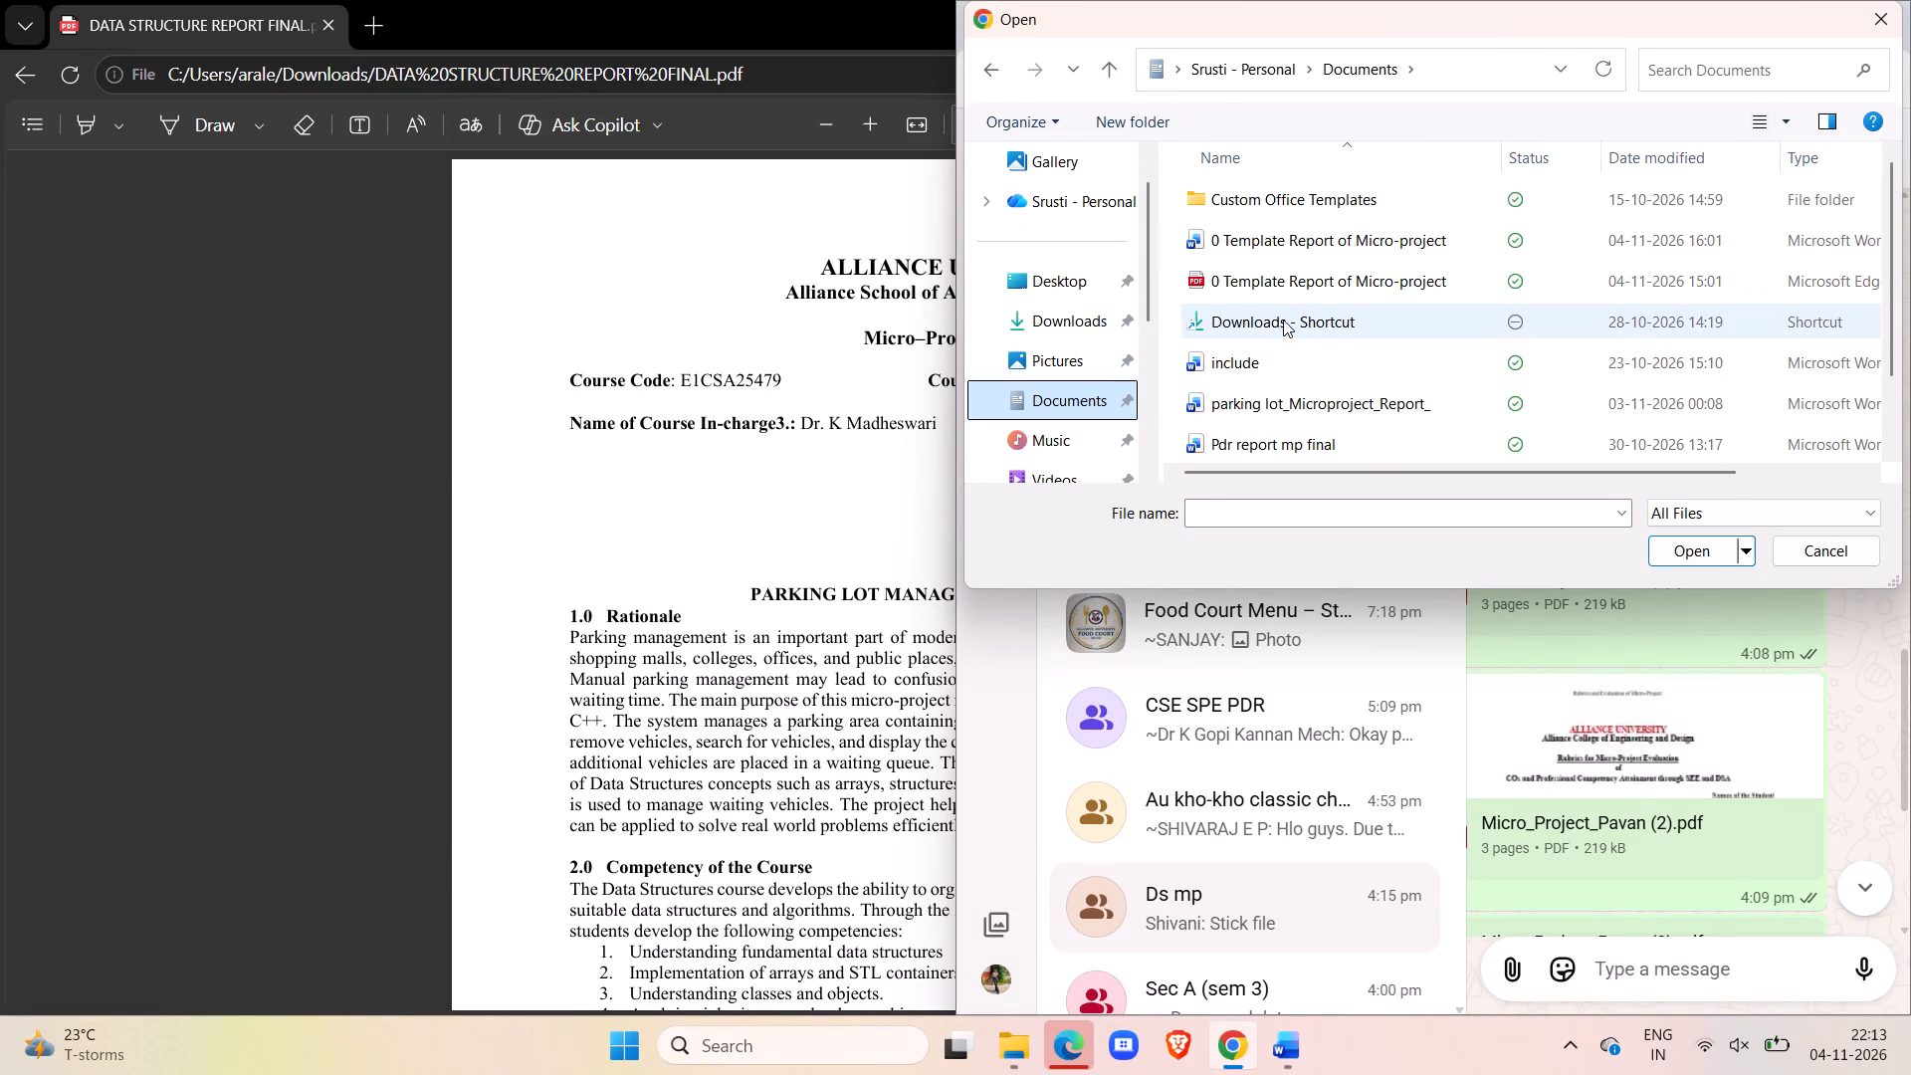
scroll(1285, 296, down, 2)
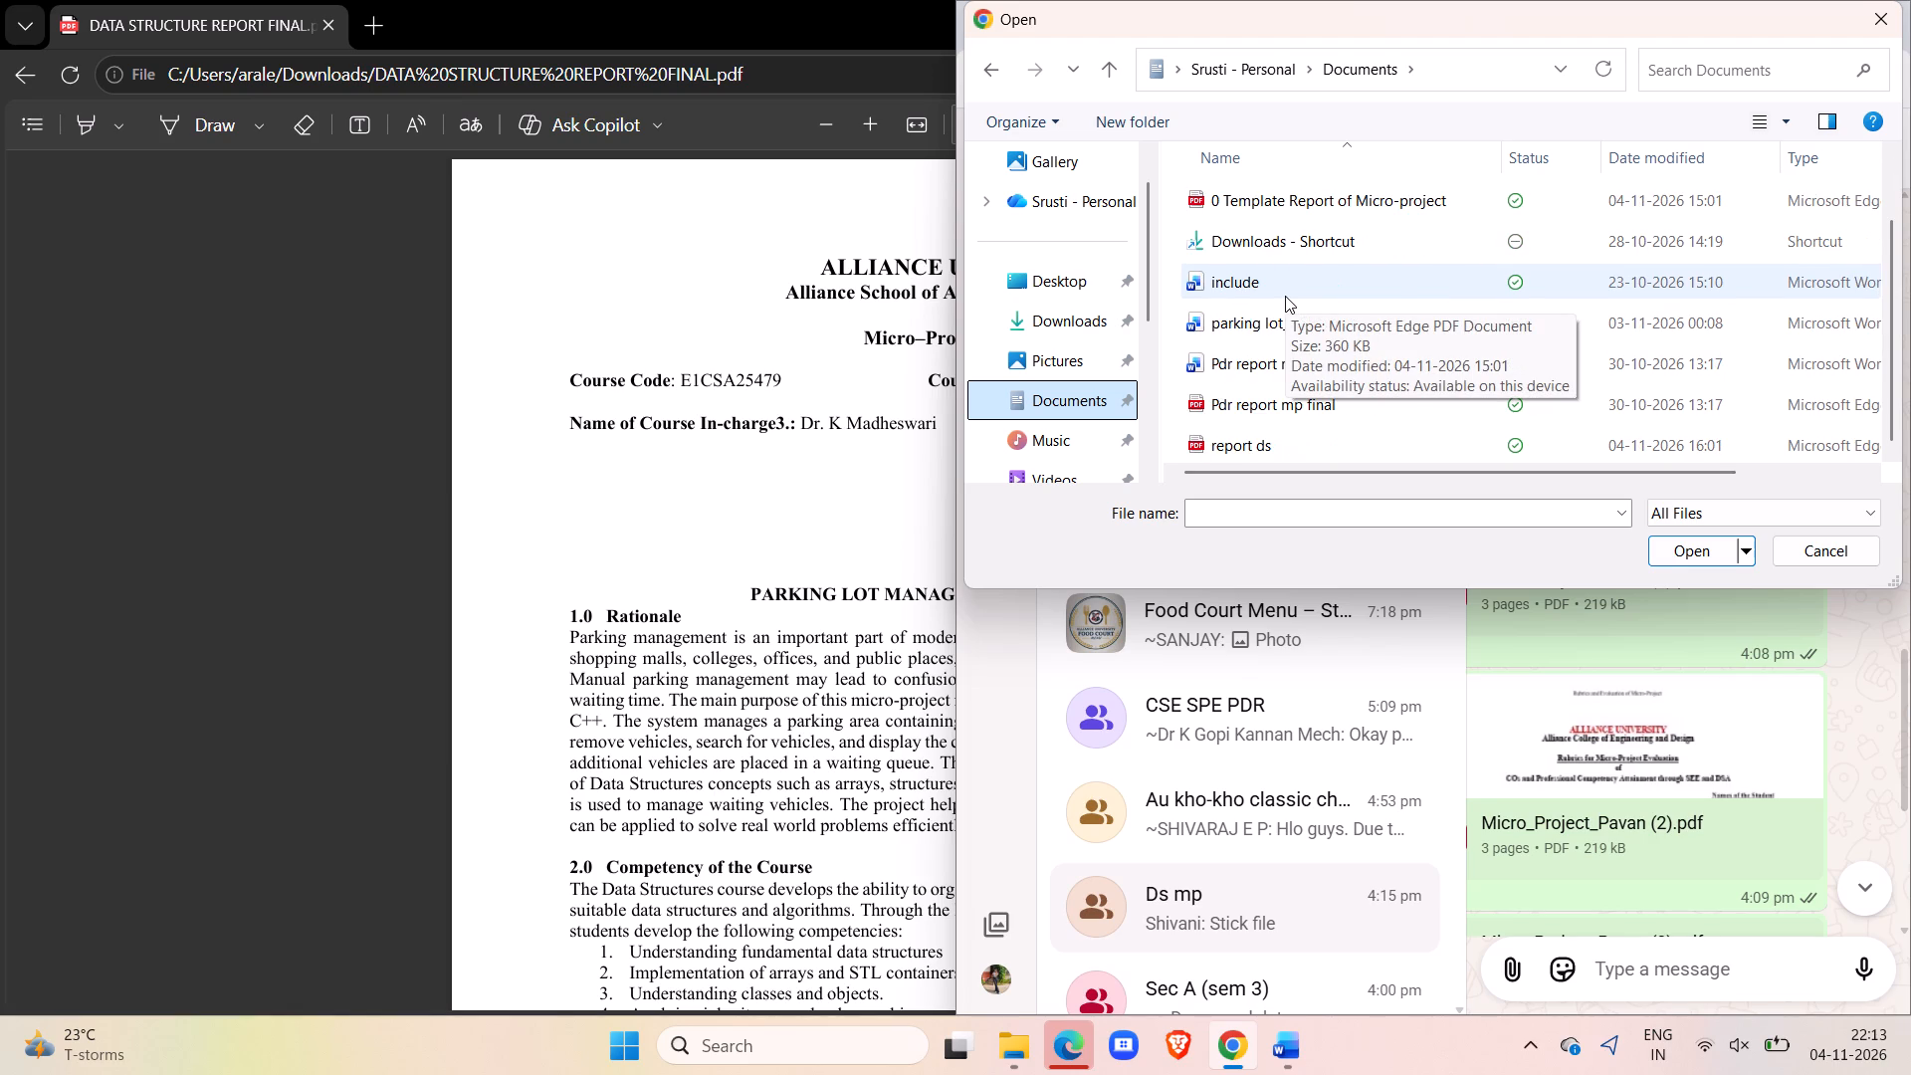
scroll(1285, 296, up, 4)
click(1073, 327)
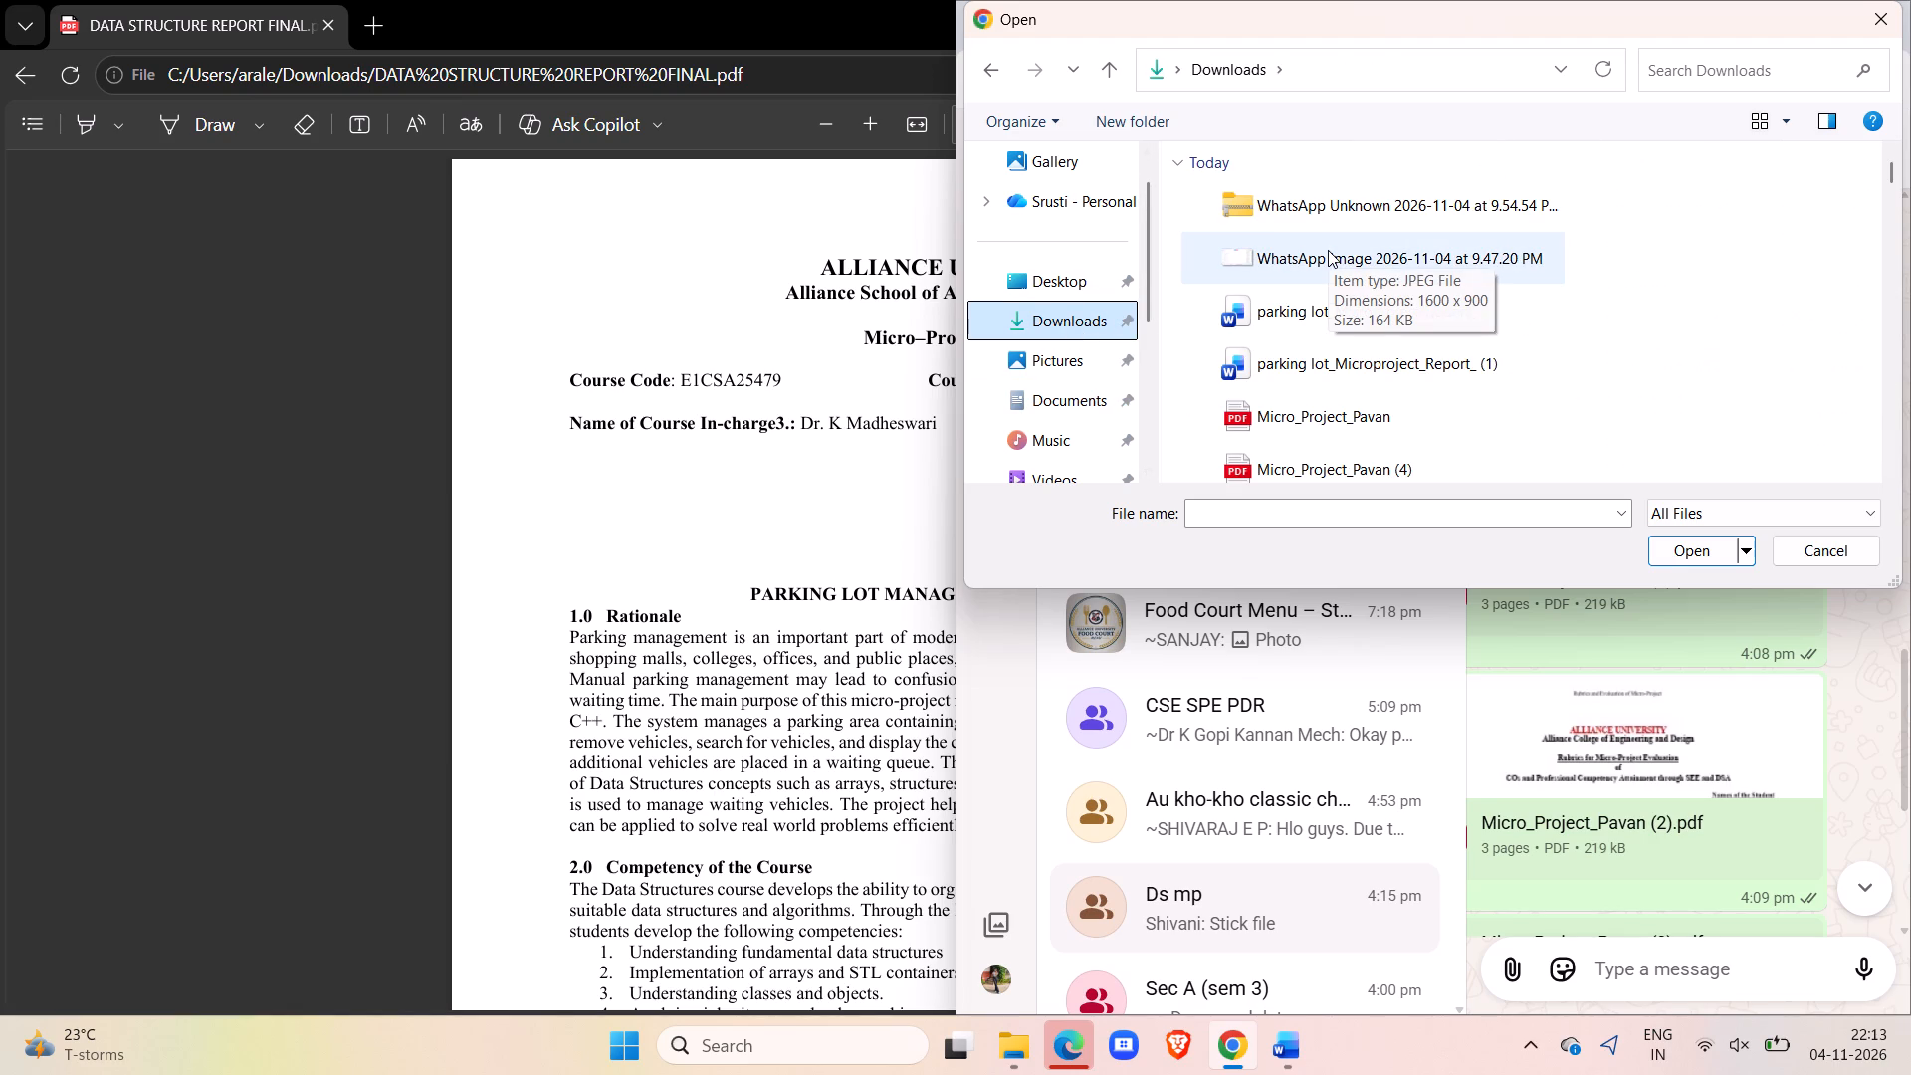
scroll(1328, 250, down, 2)
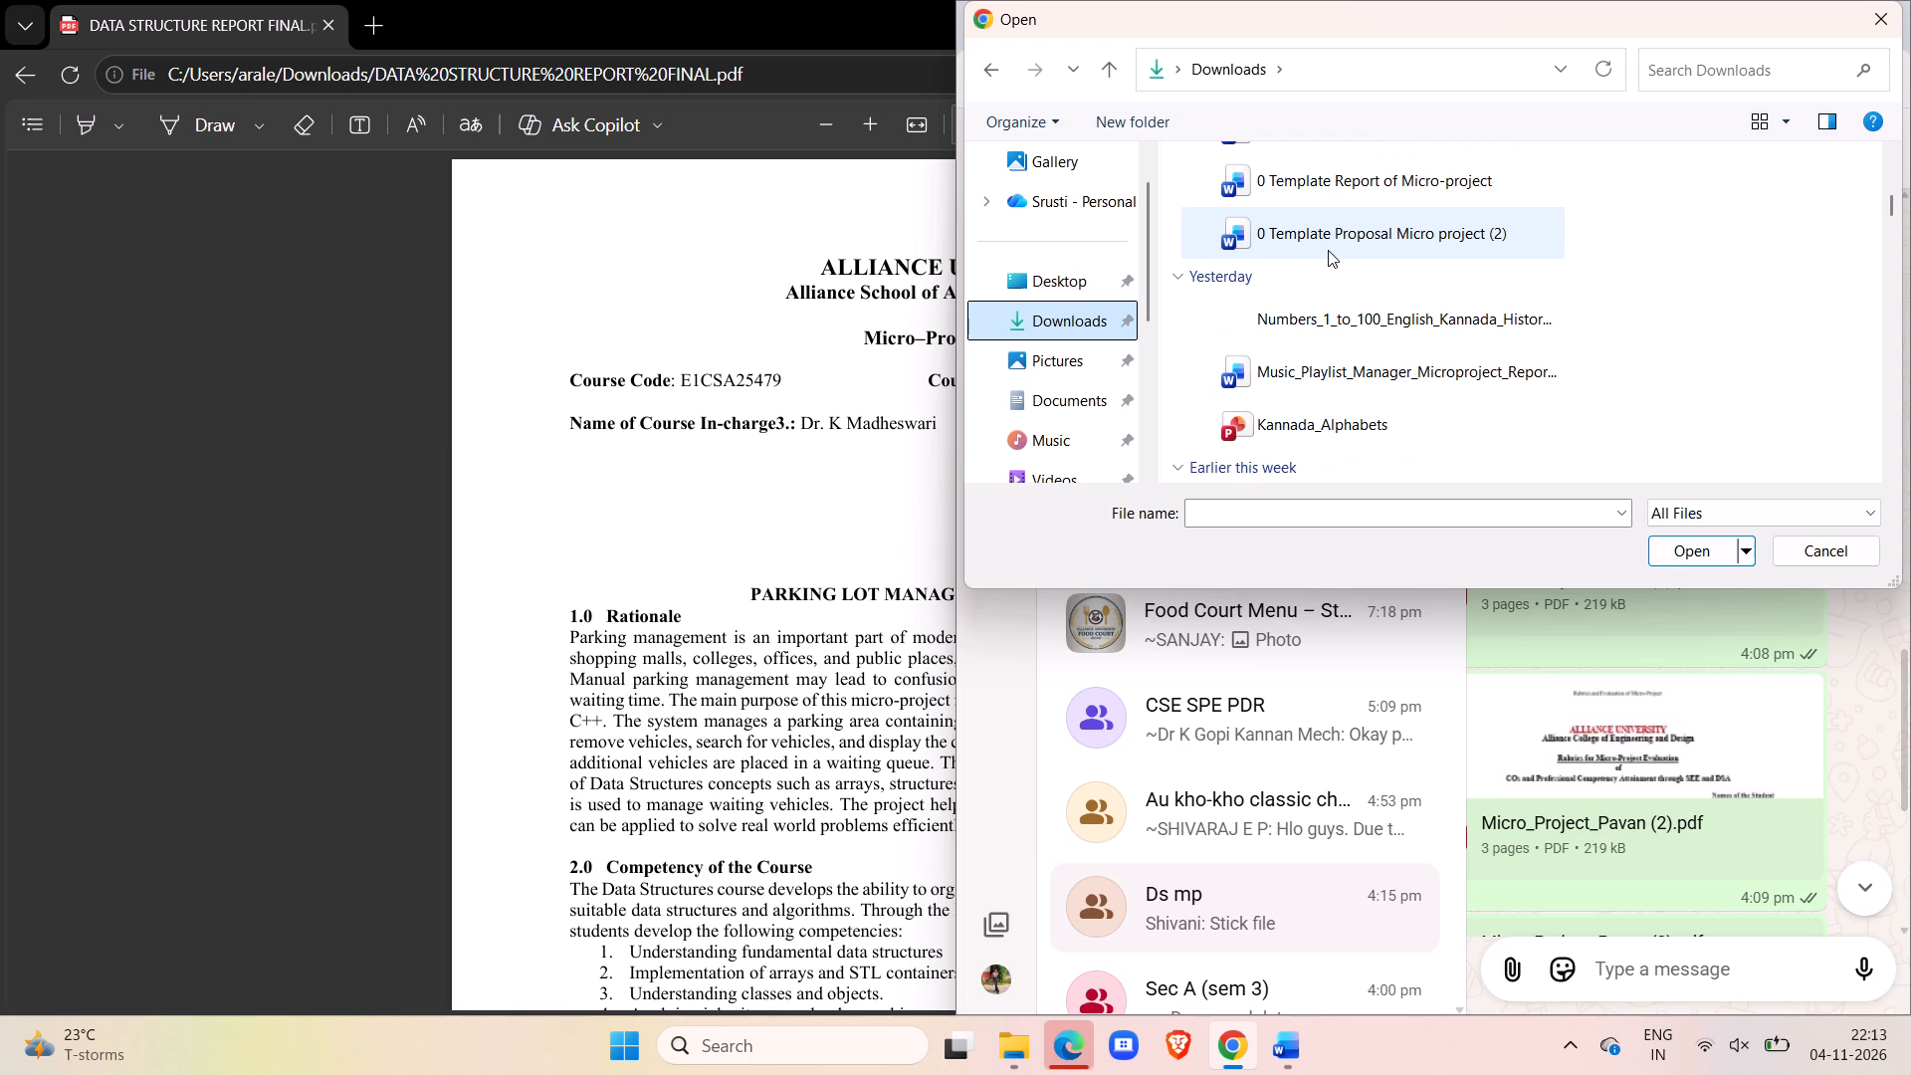
scroll(1328, 250, down, 2)
scroll(1328, 250, up, 3)
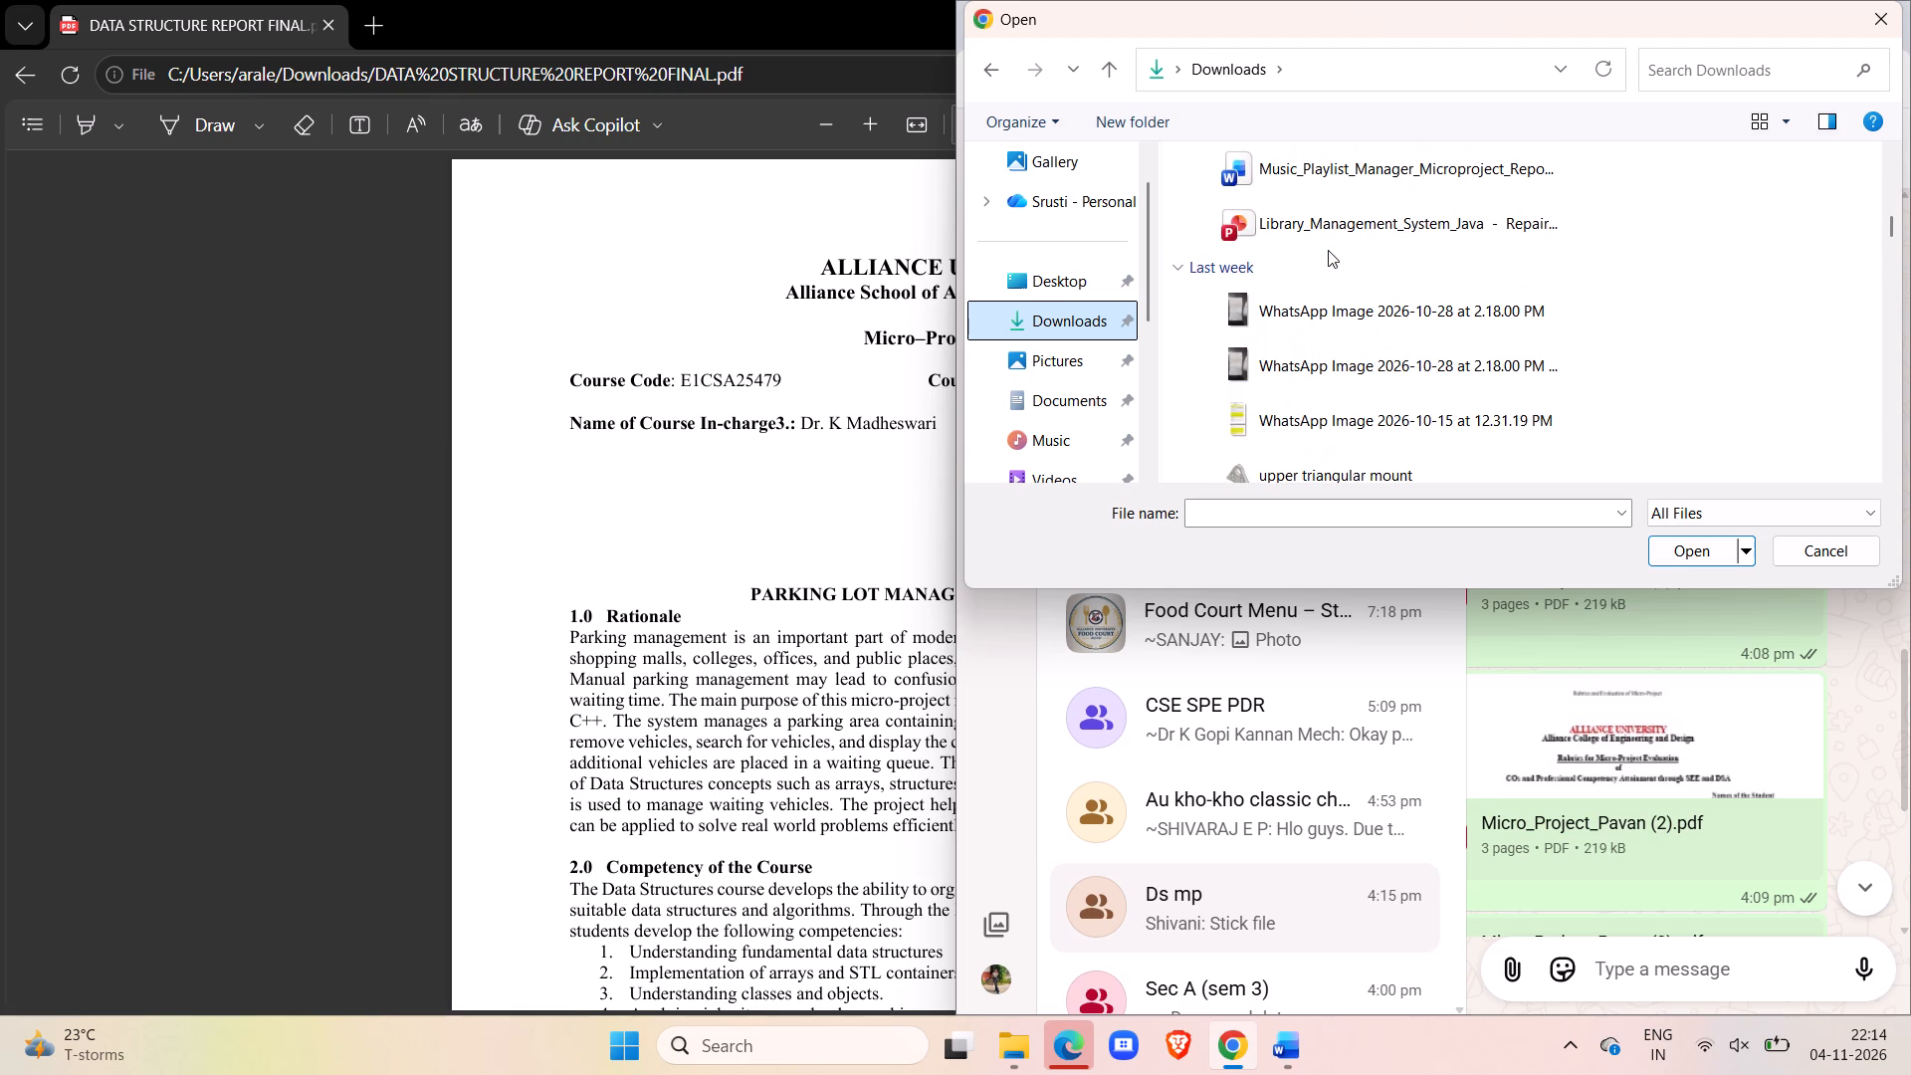
scroll(1328, 250, up, 10)
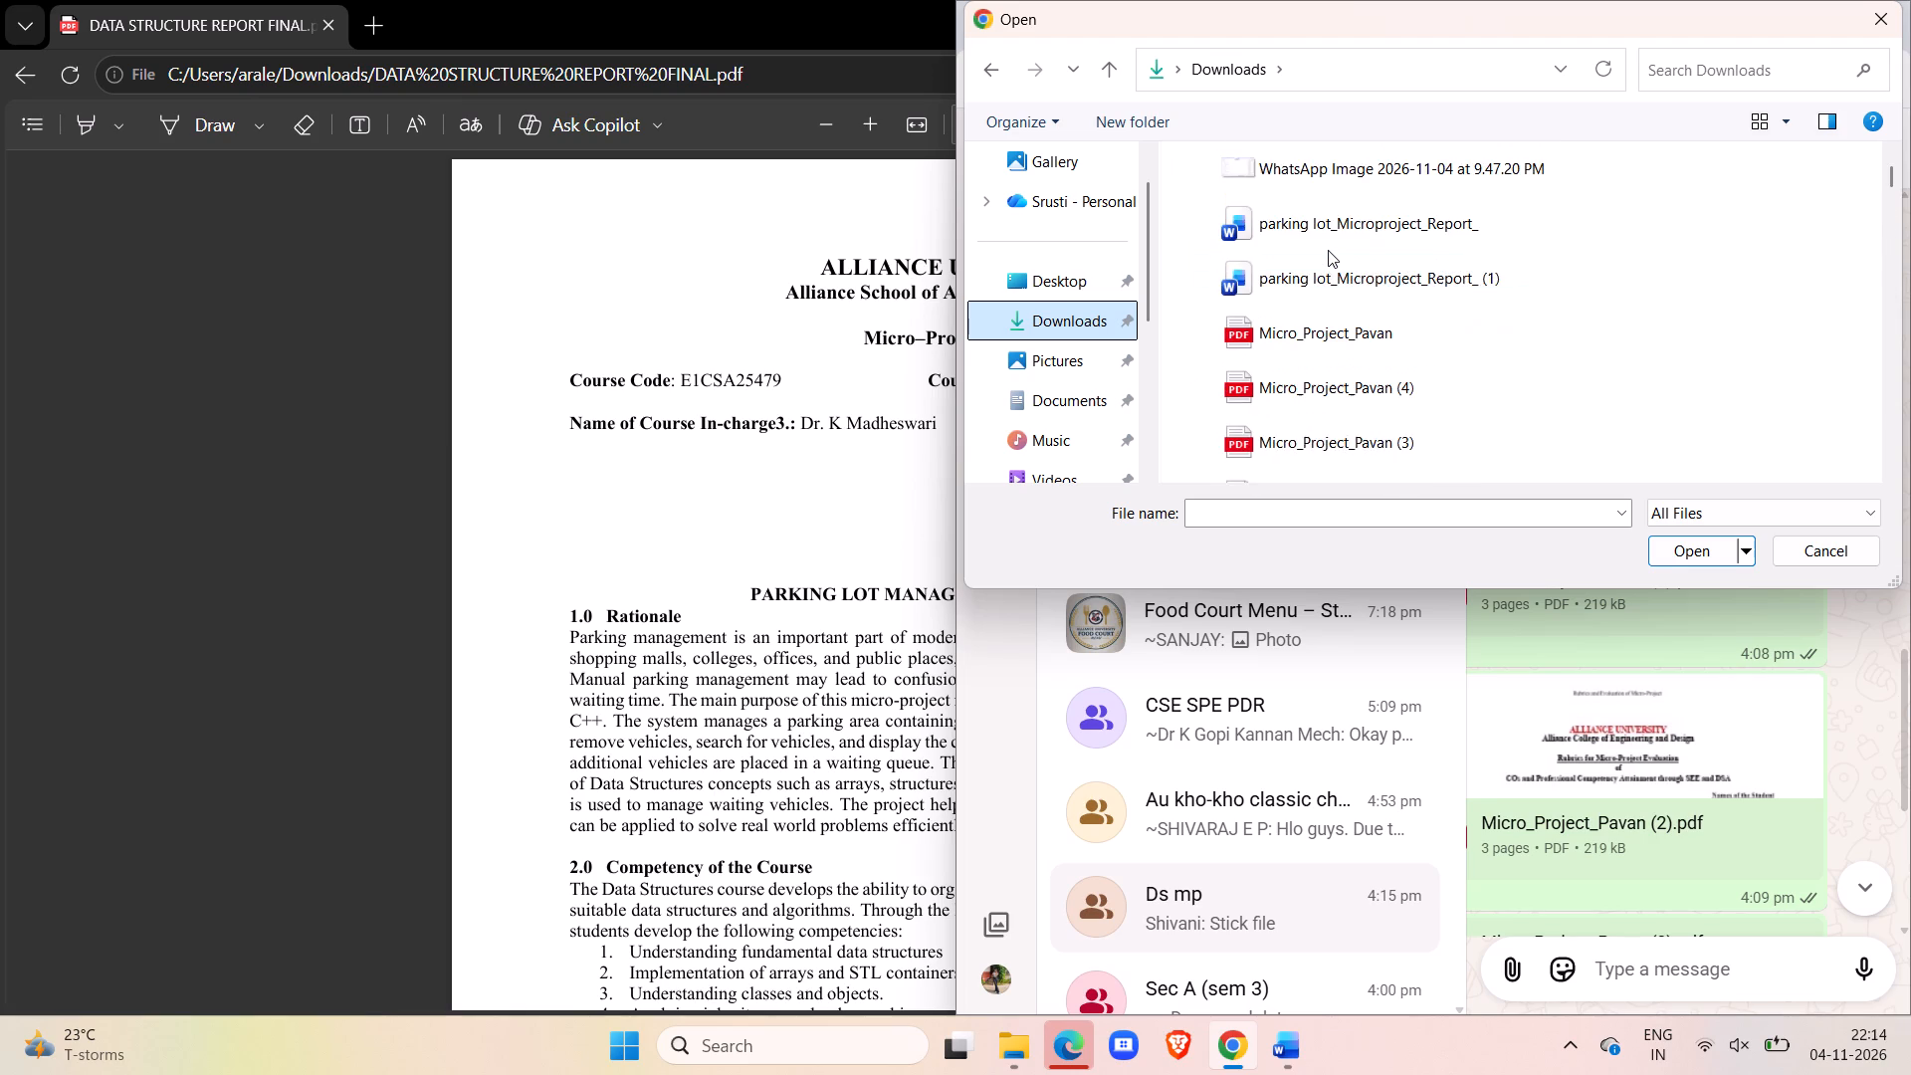
scroll(1328, 250, down, 4)
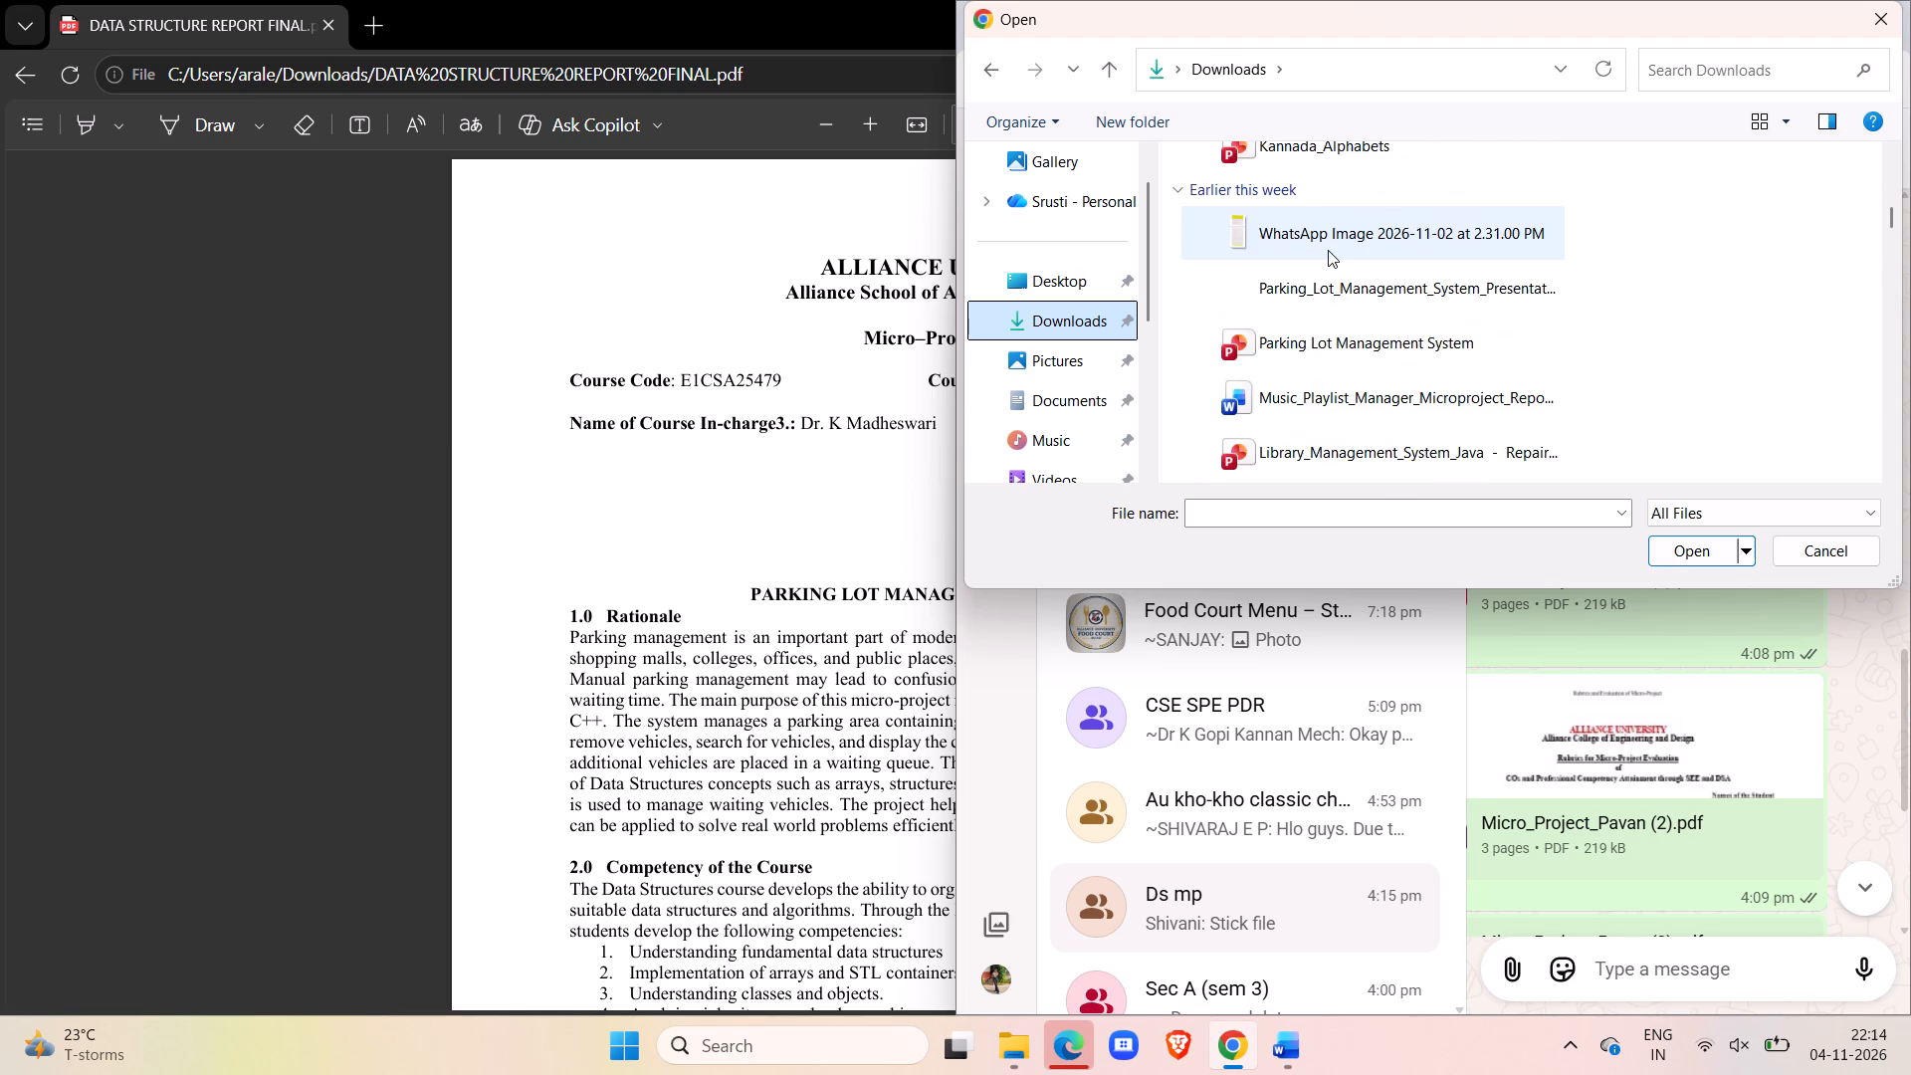
scroll(1328, 250, down, 2)
scroll(1328, 250, up, 1)
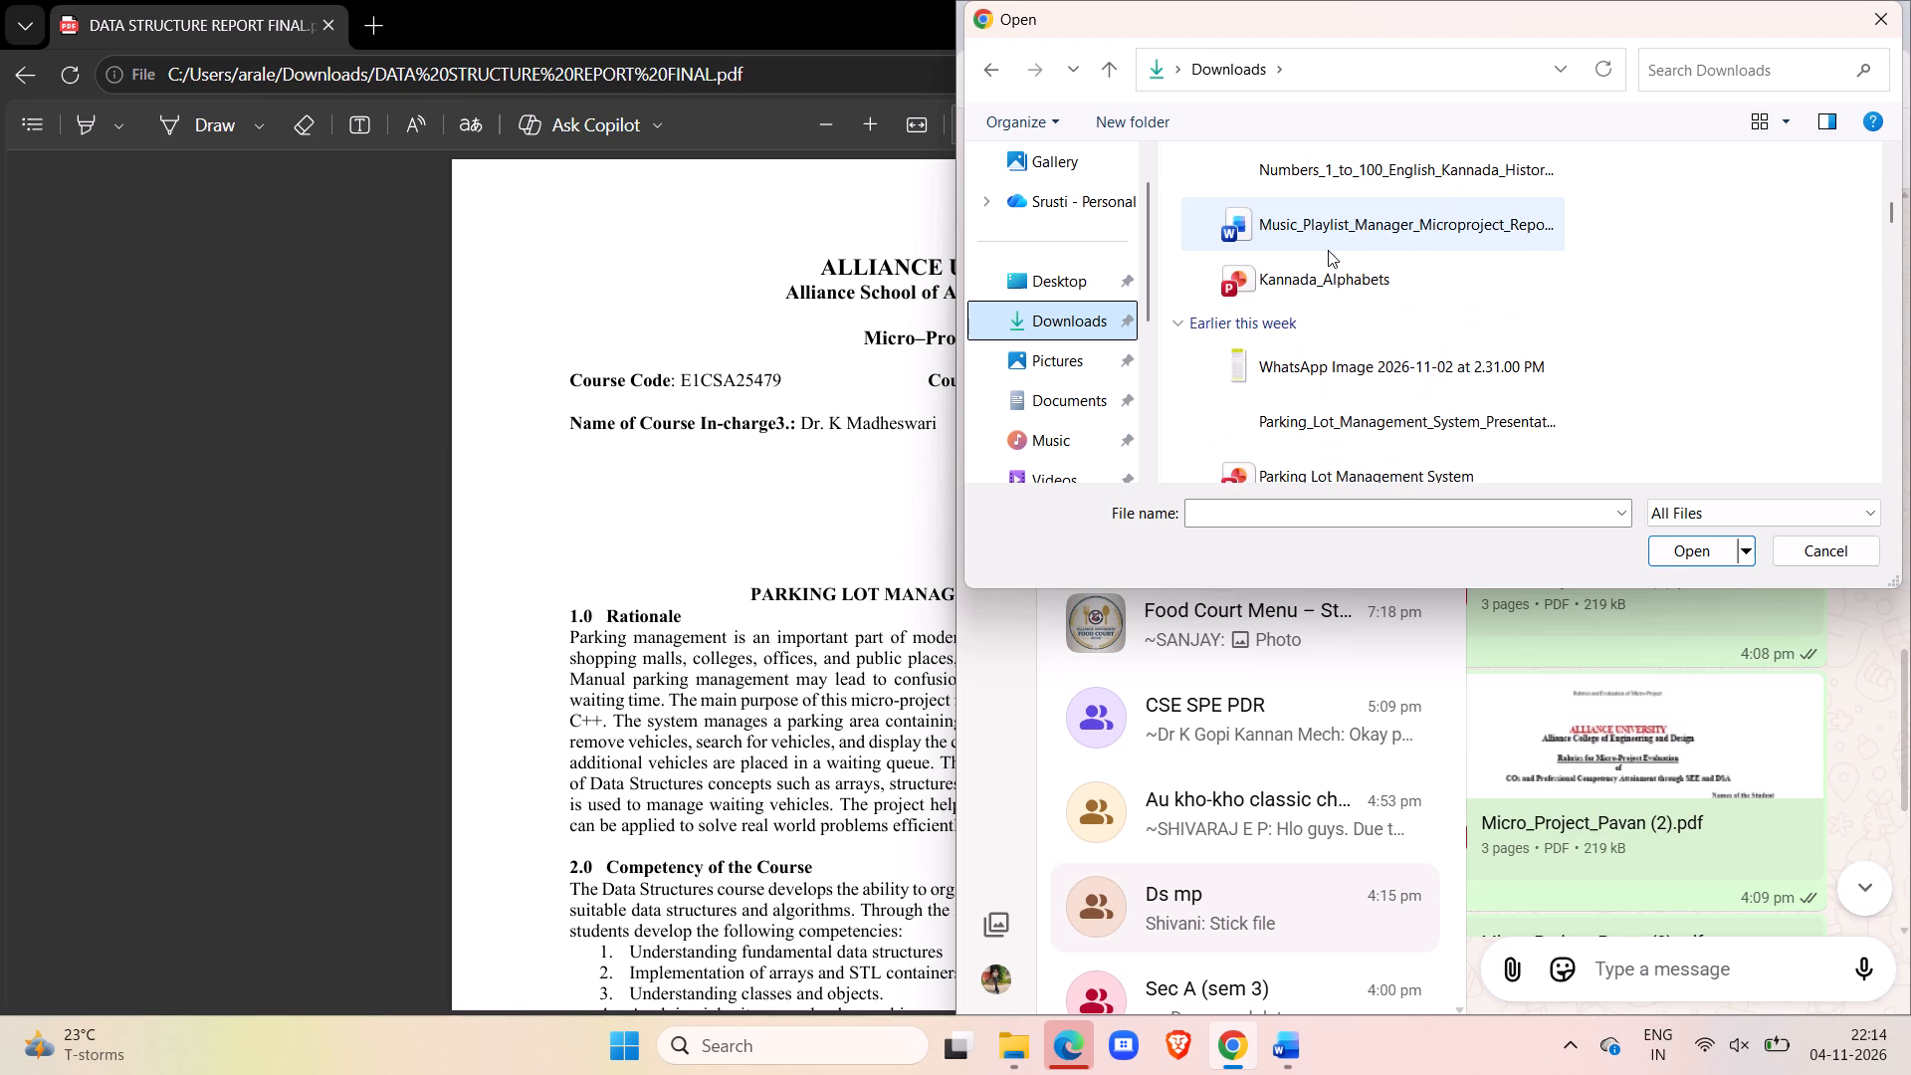
scroll(1328, 250, up, 3)
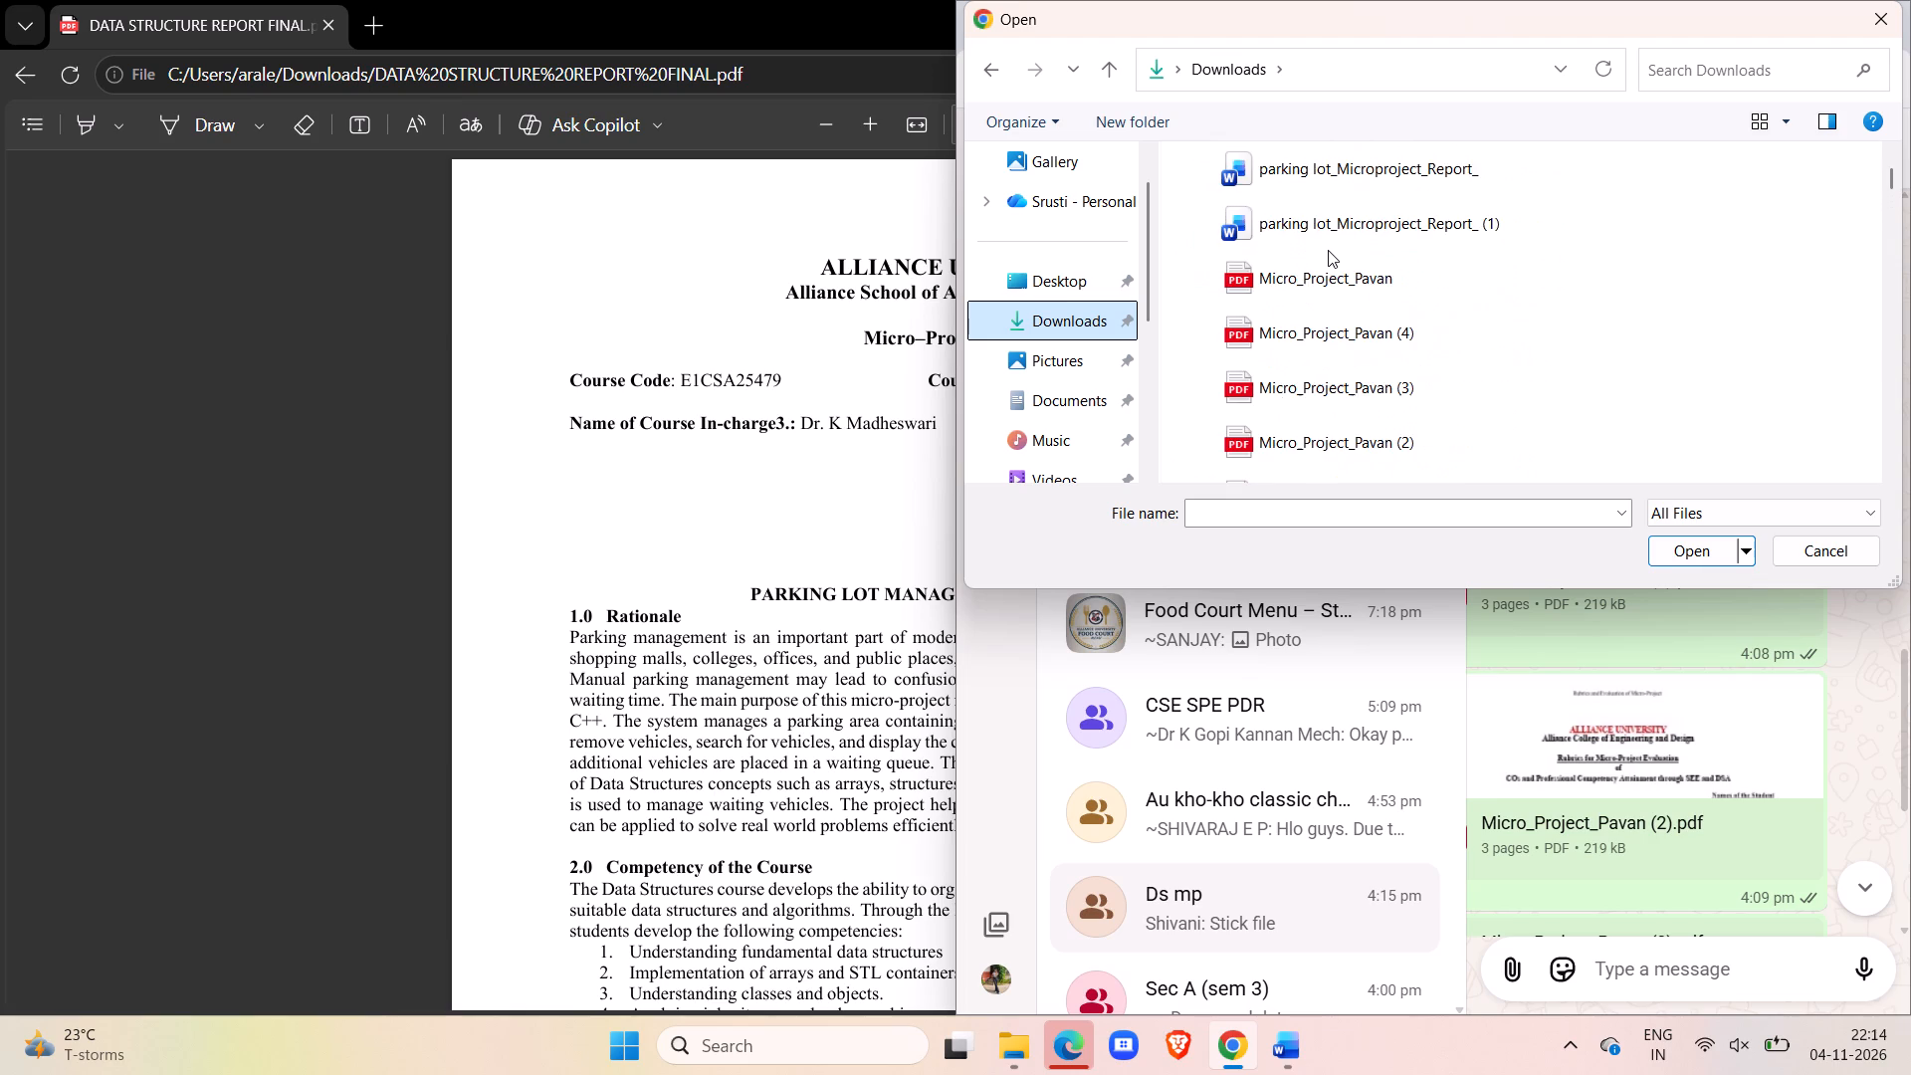
scroll(1328, 250, up, 2)
scroll(1328, 250, down, 1)
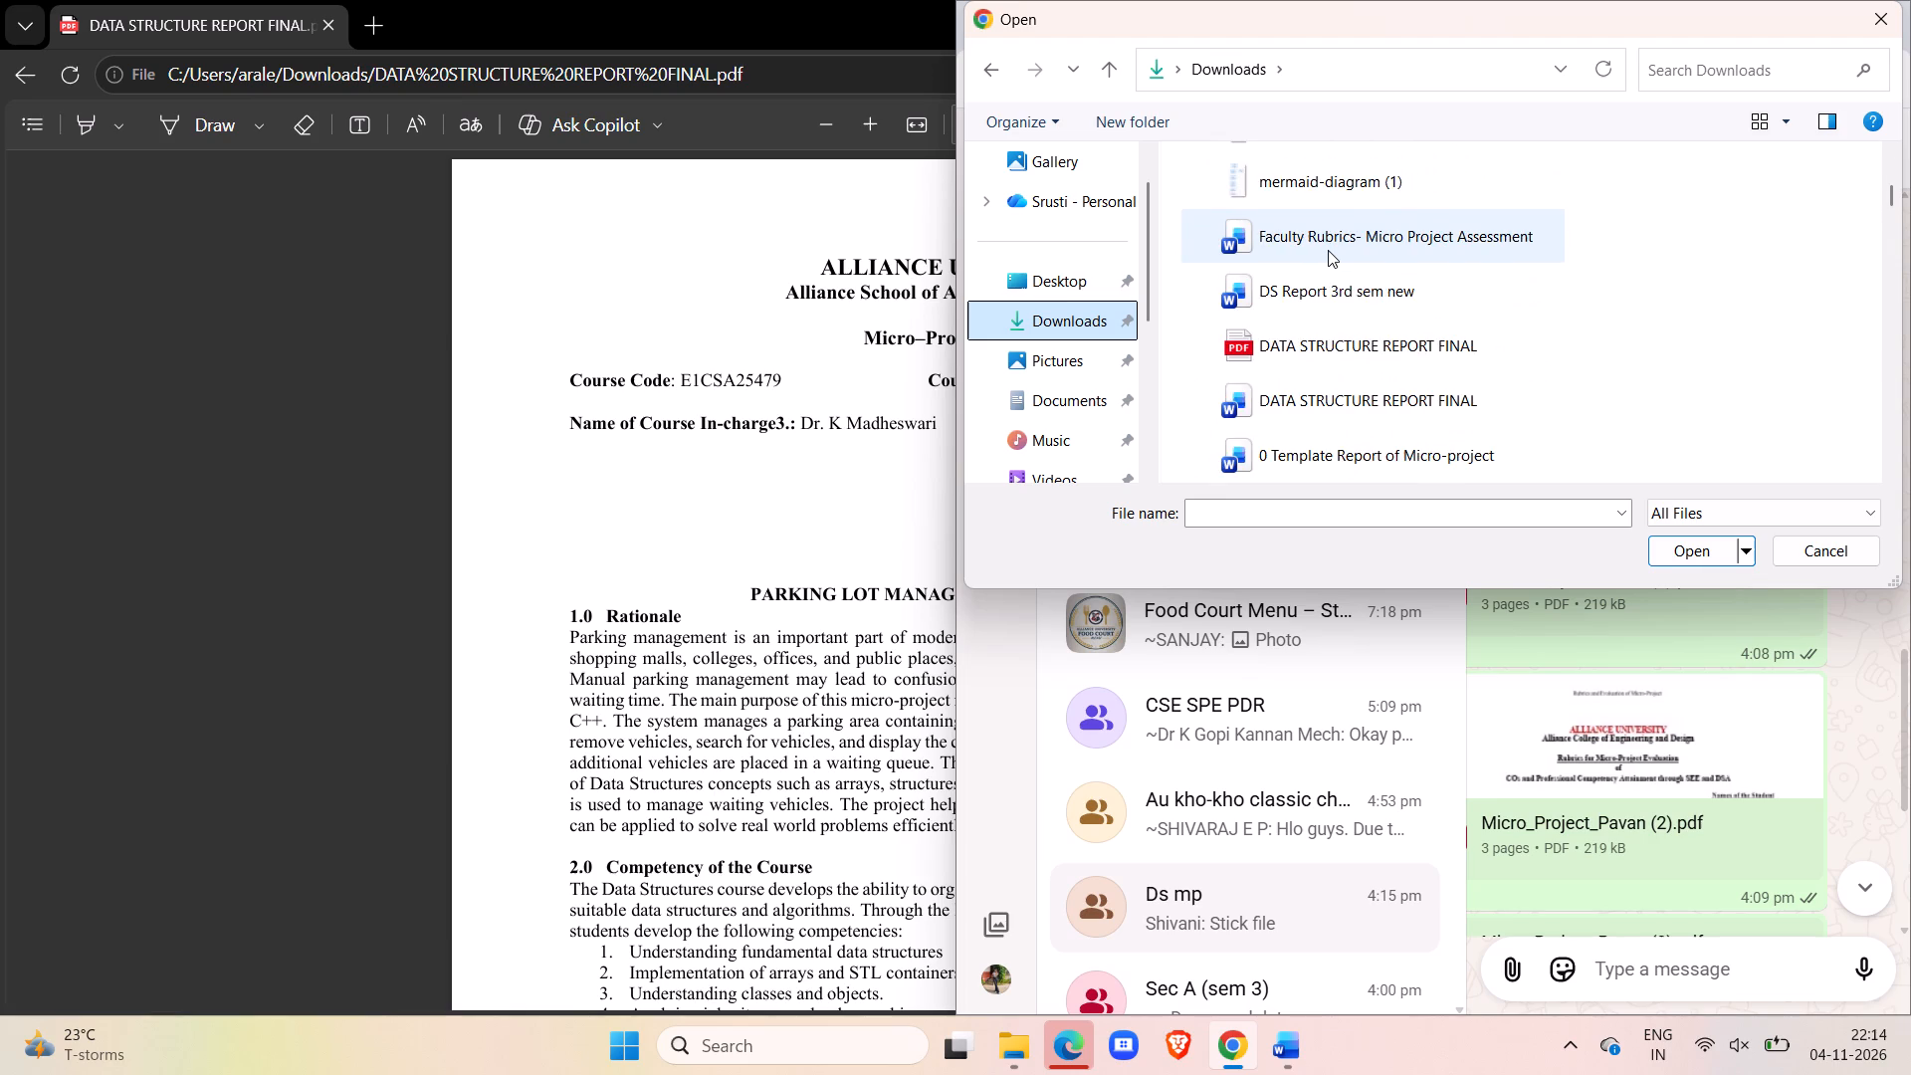
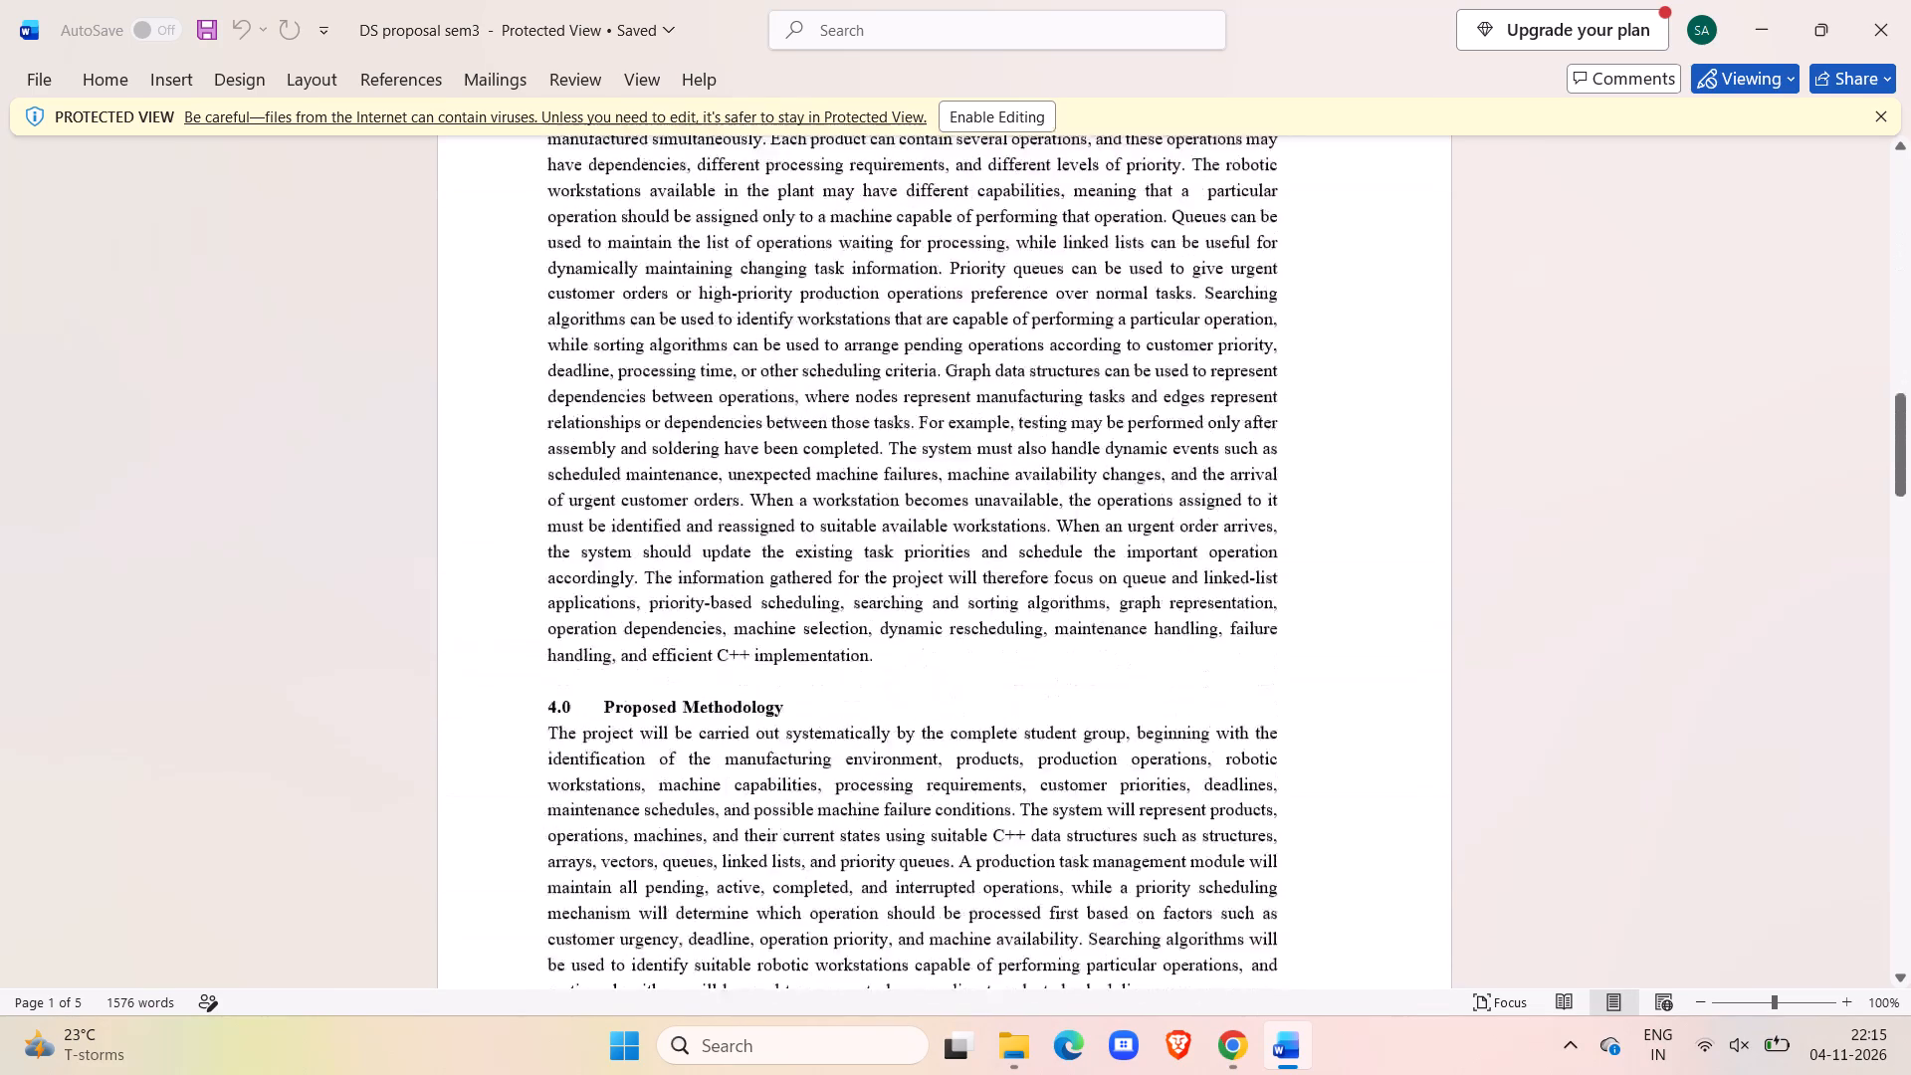
Look through the DS proposal sem3 document around the Proposed Methodology section, and return to the heading and team list on the first page.
scroll(1118, 583, down, 7)
scroll(1118, 583, up, 11)
scroll(1118, 583, up, 11)
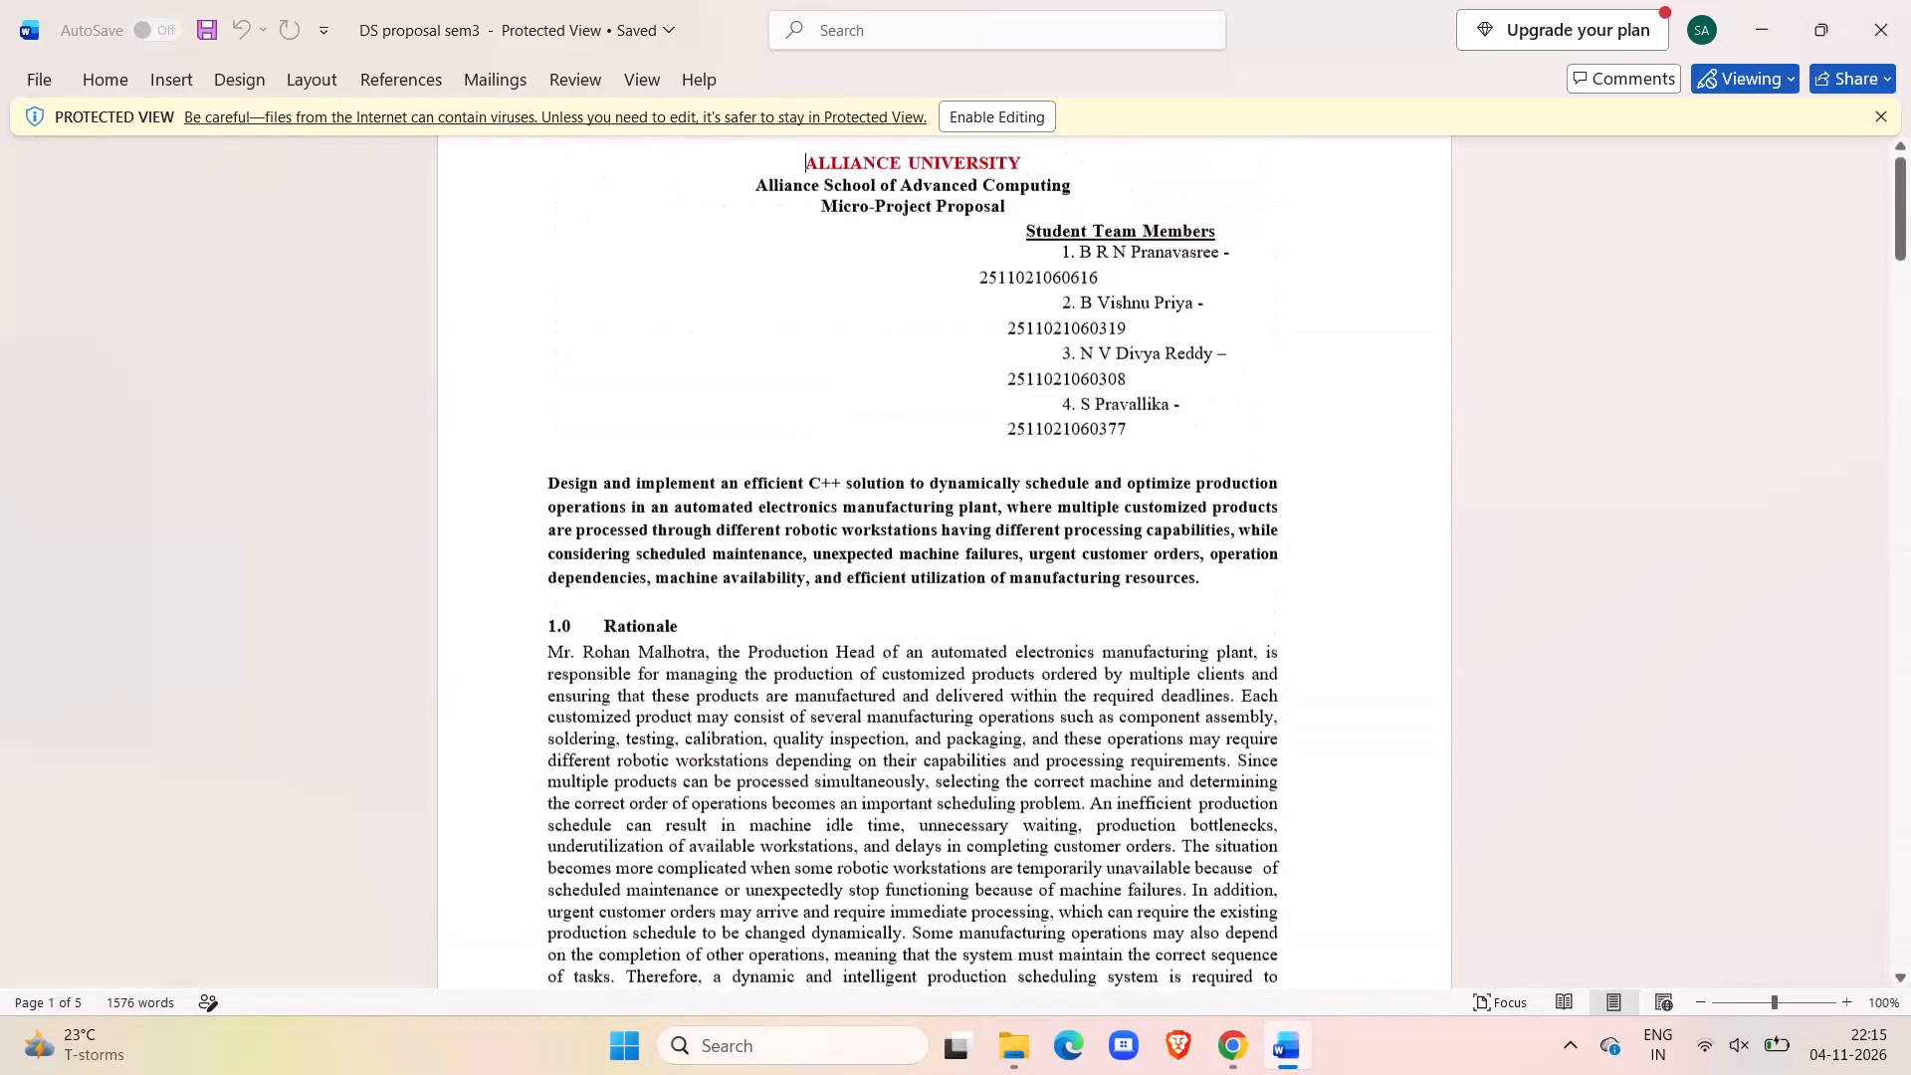
scroll(1118, 583, up, 13)
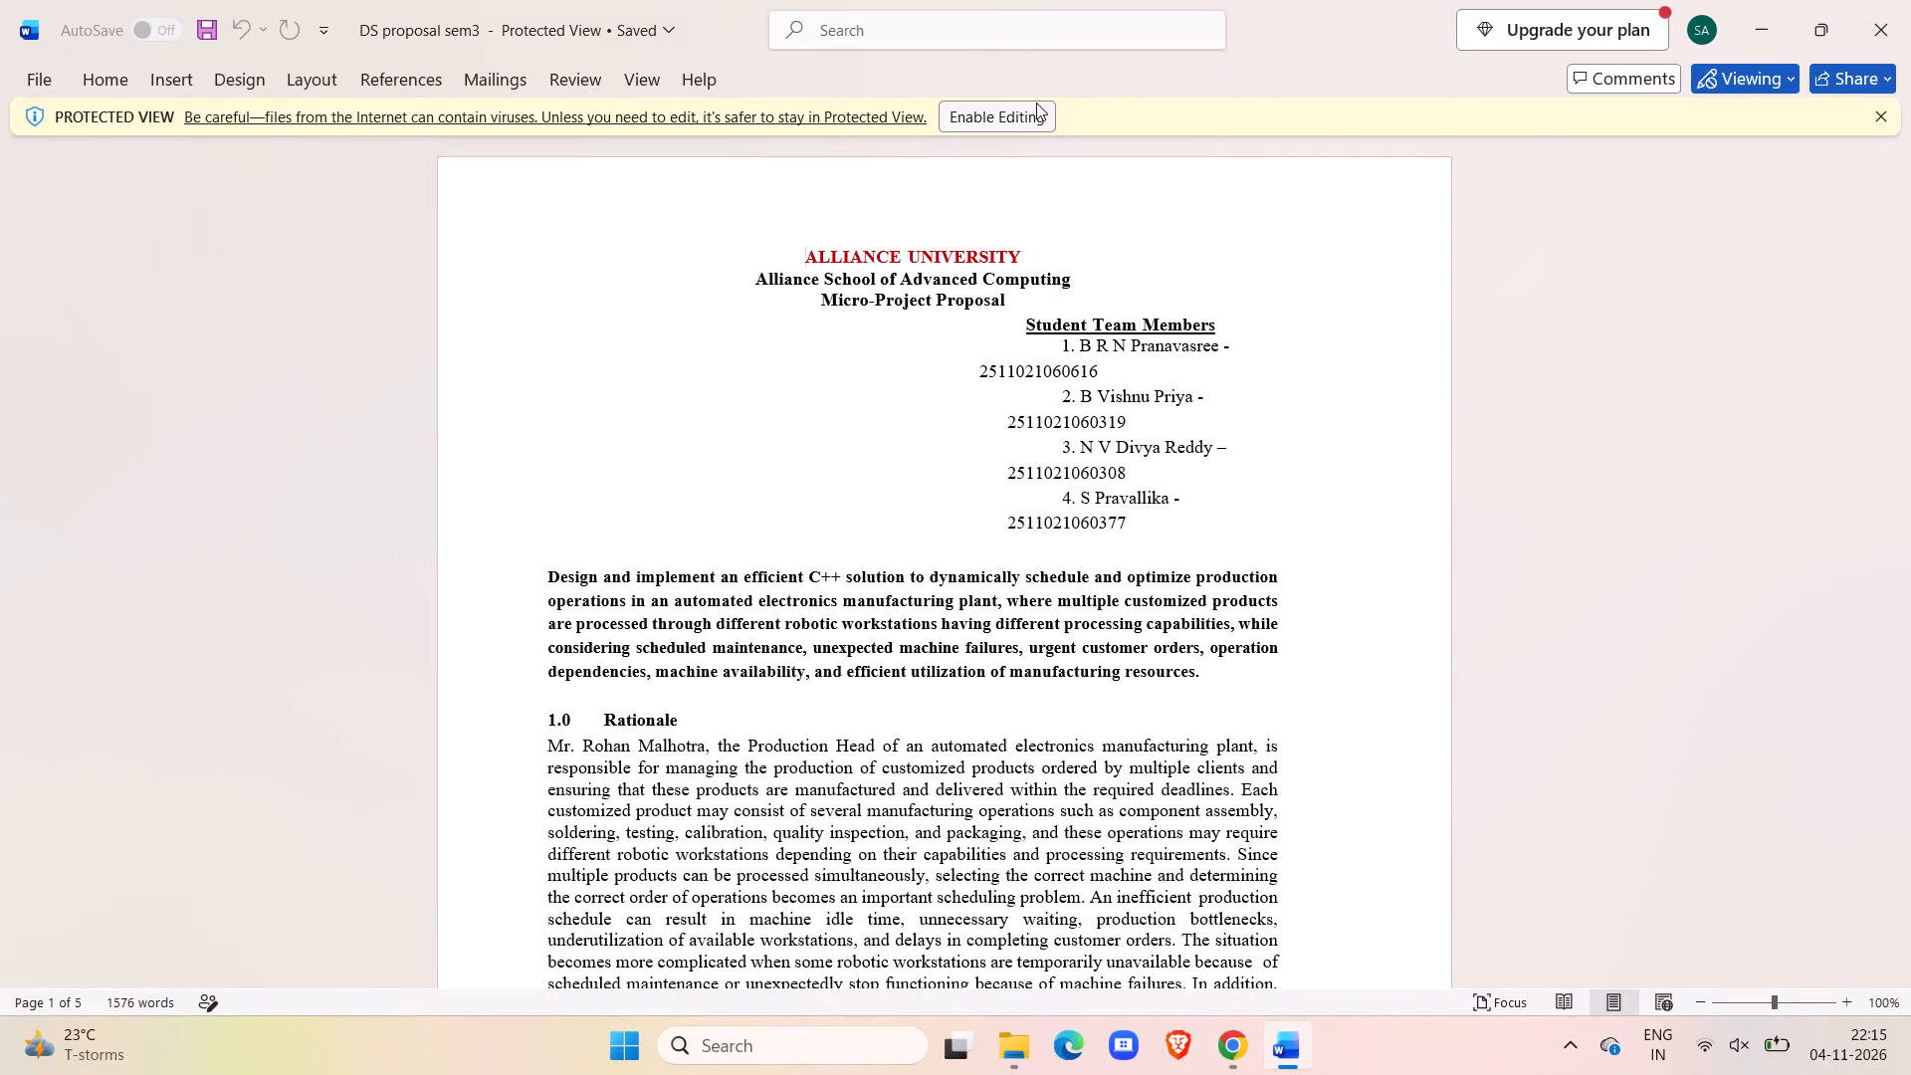